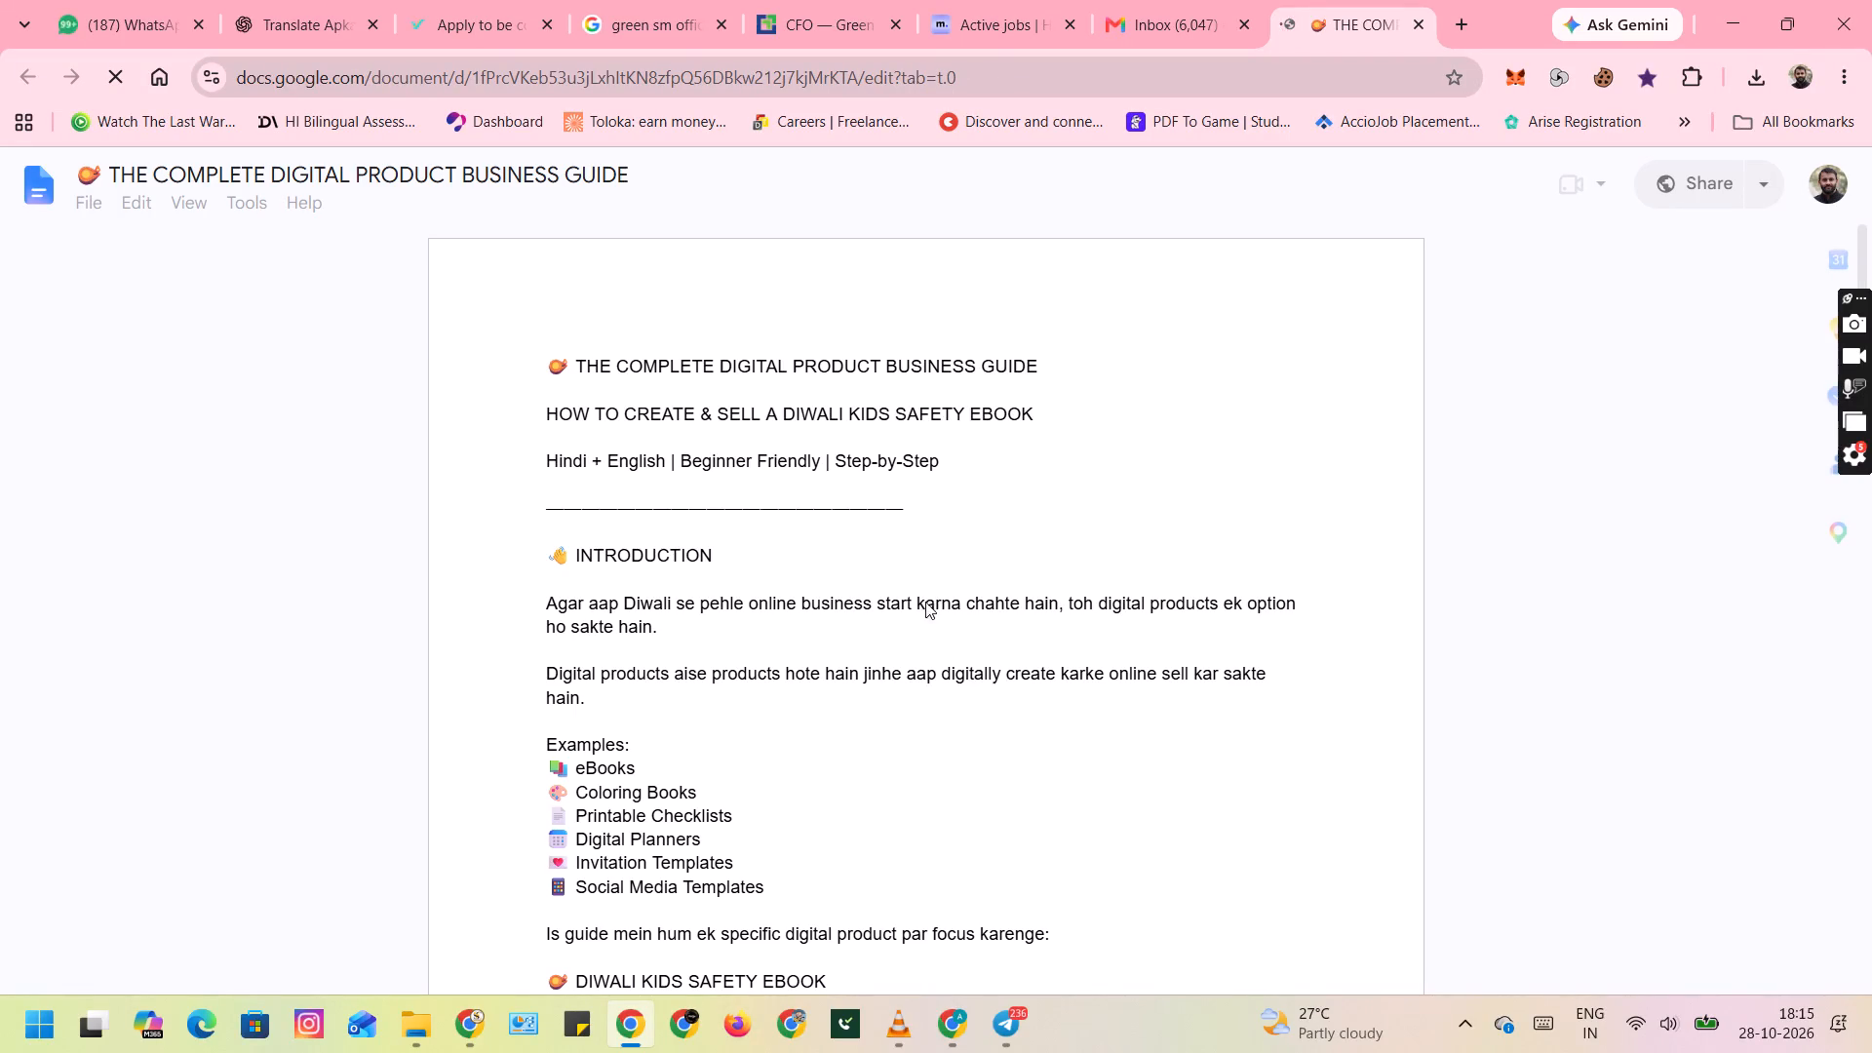
# Skim through the Complete Digital Product Business Guide to get an overview of its sections.
pyautogui.scroll(-3, 929, 725)
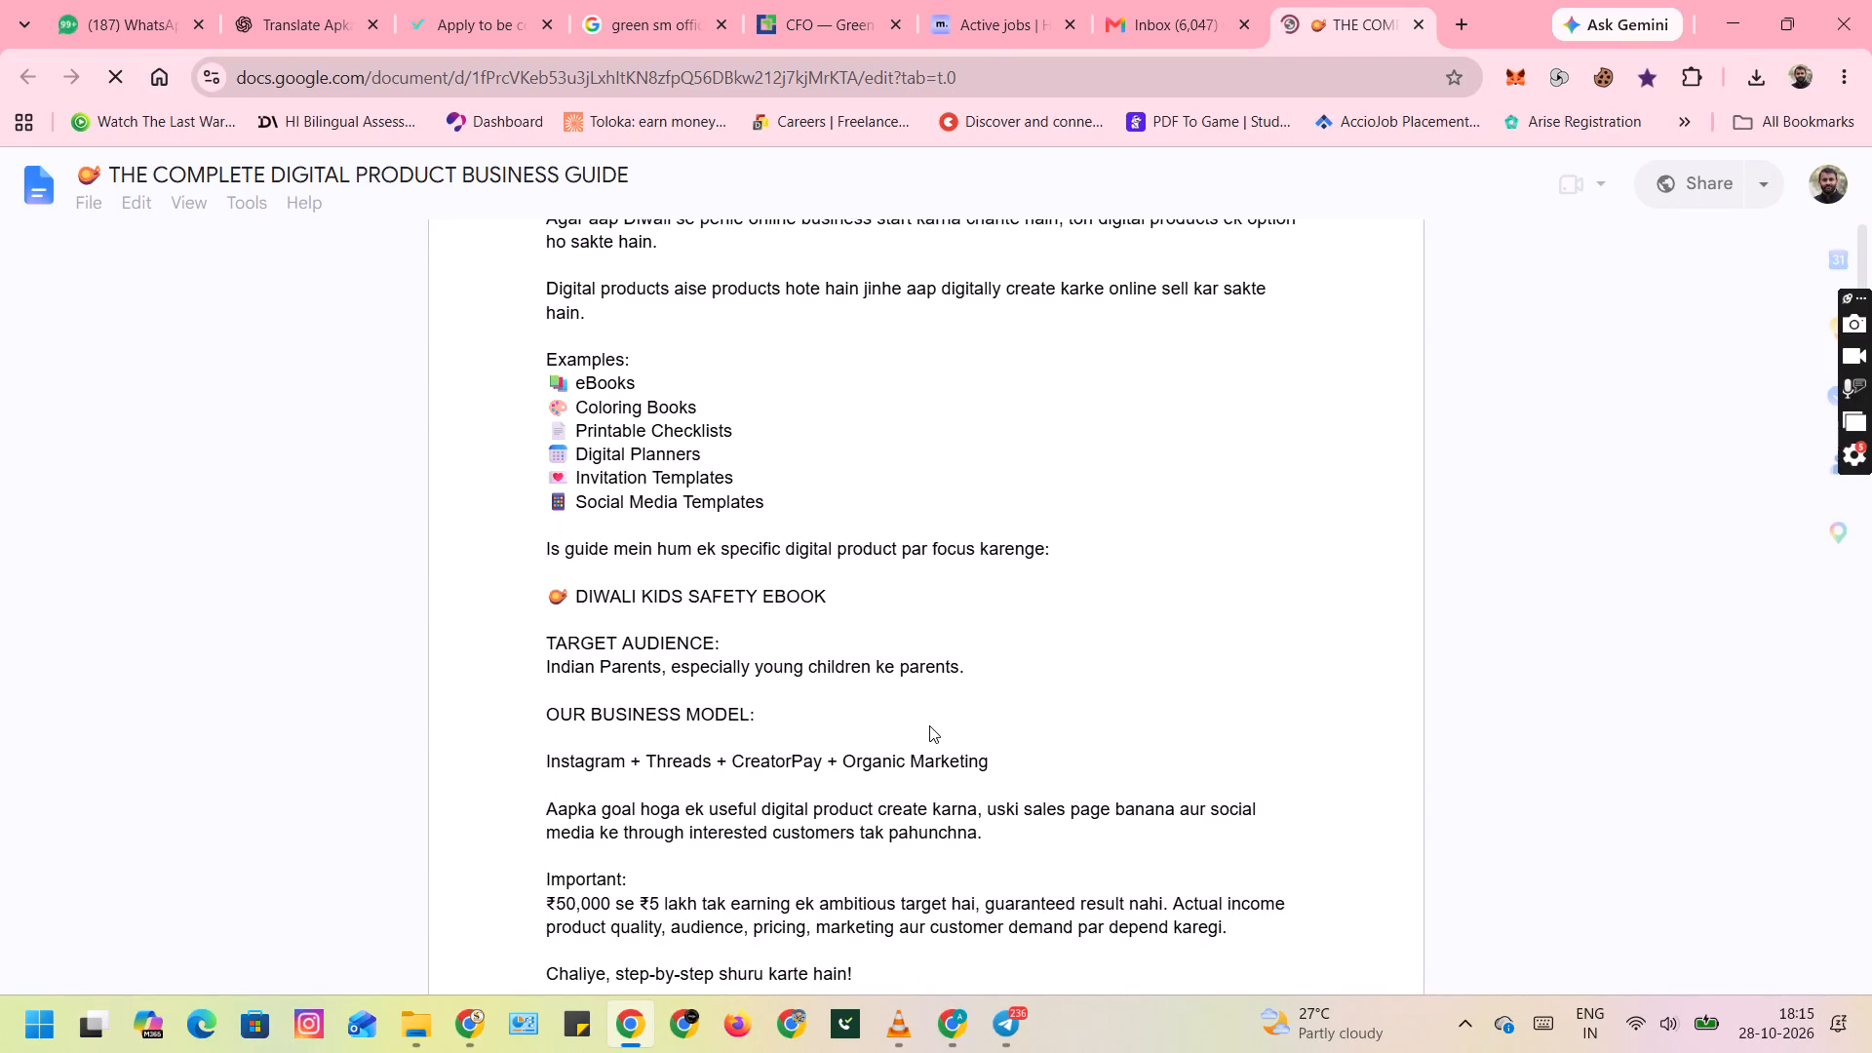
pyautogui.scroll(-16, 929, 725)
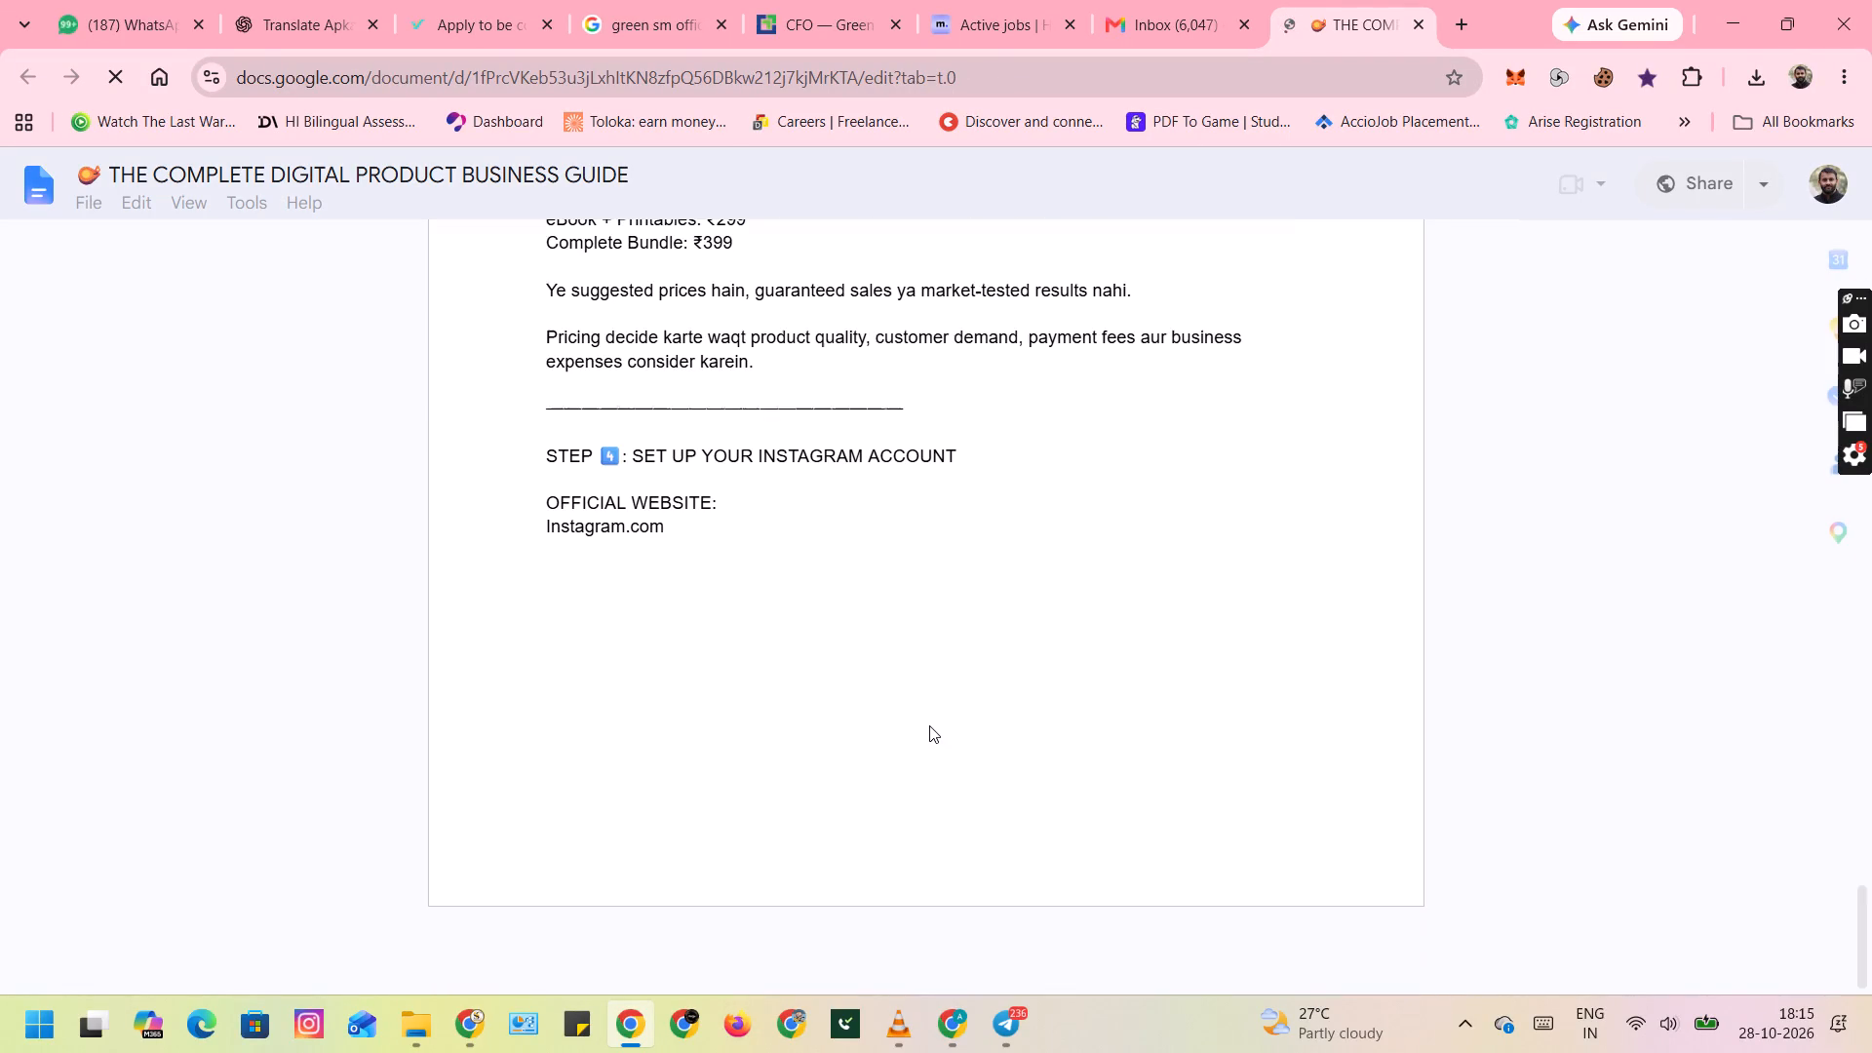
pyautogui.scroll(-7, 929, 725)
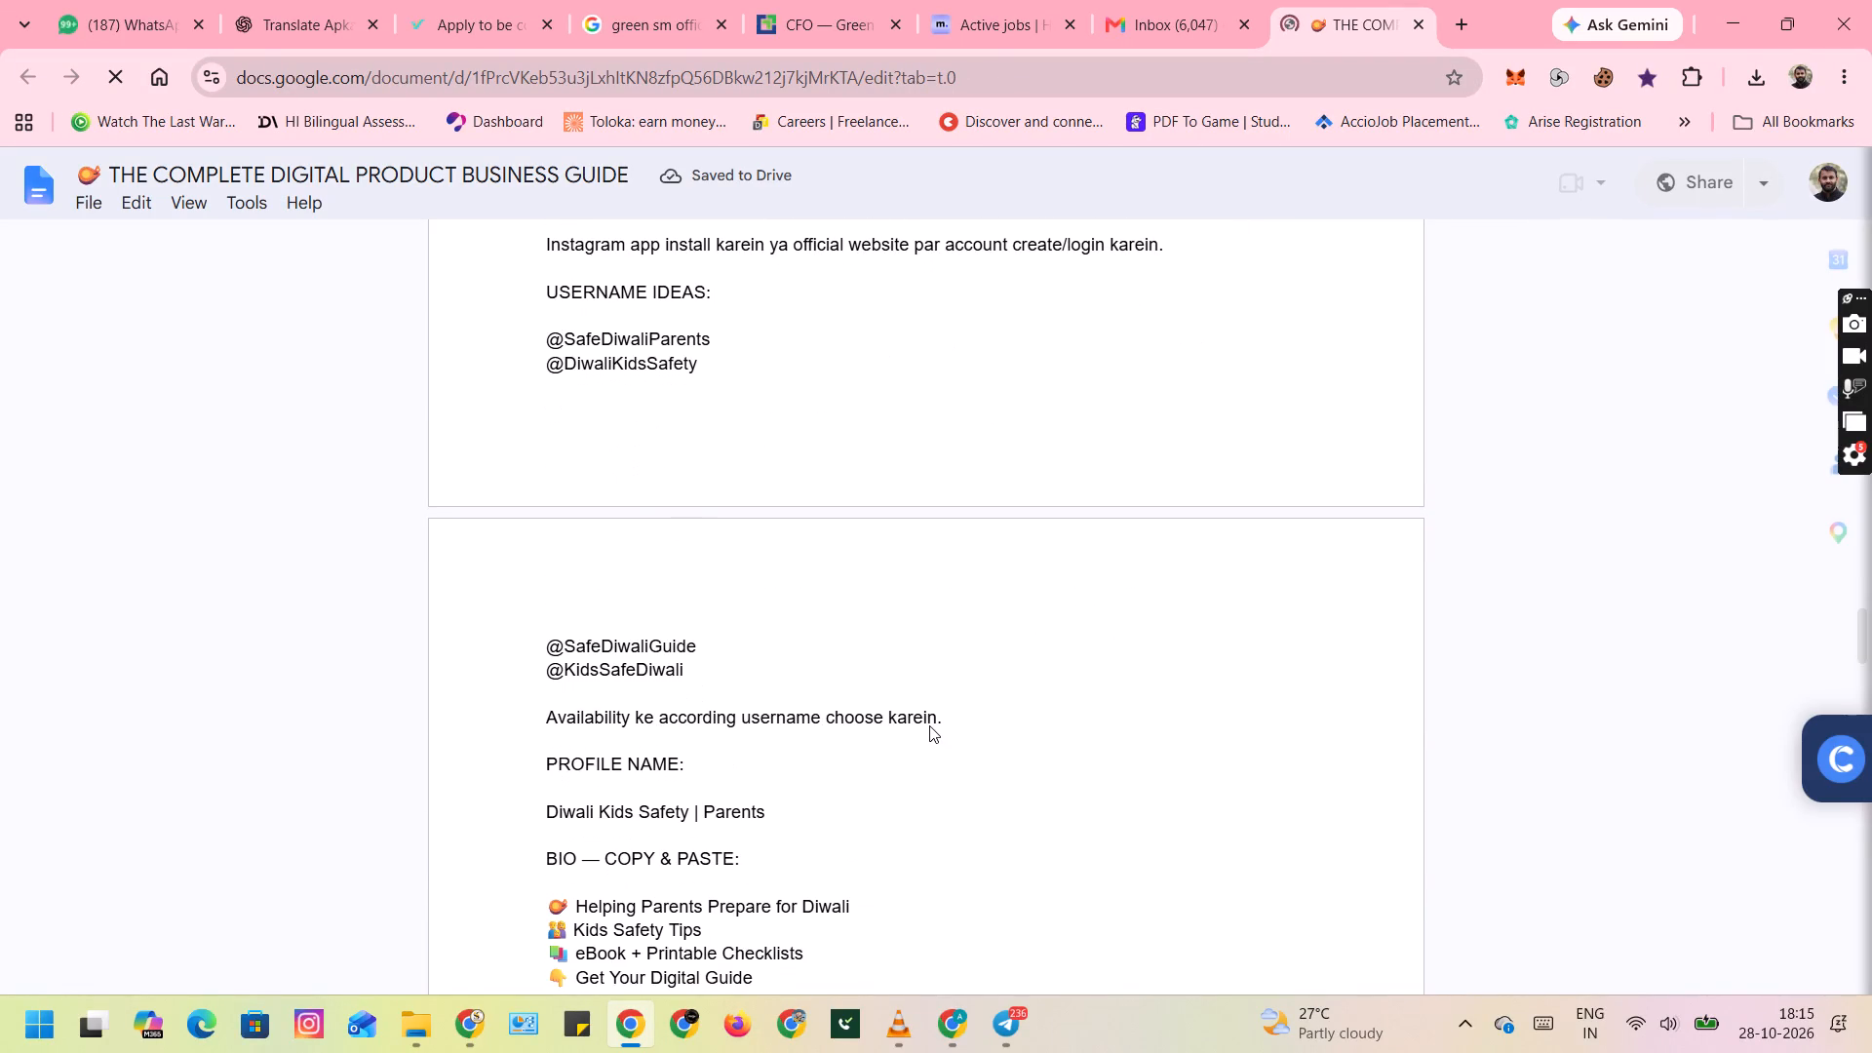
pyautogui.scroll(-14, 929, 725)
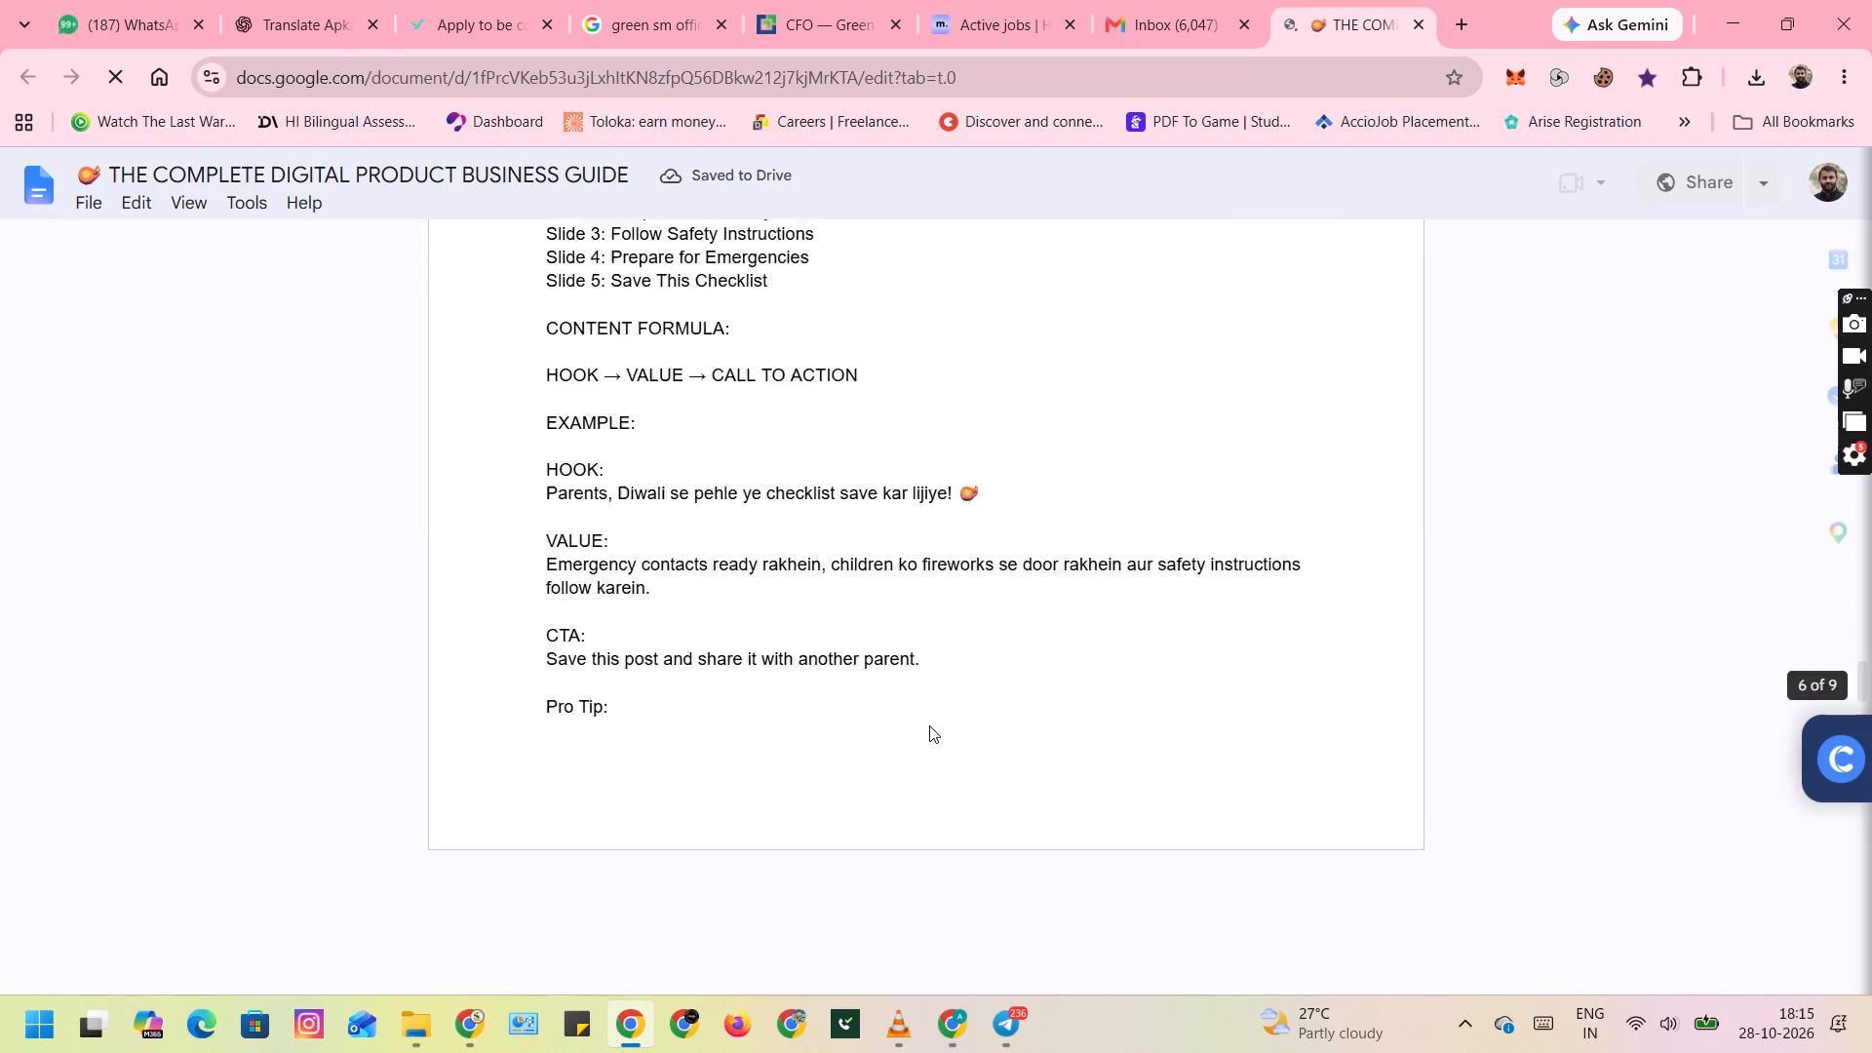
pyautogui.scroll(20, 929, 725)
pyautogui.scroll(14, 929, 725)
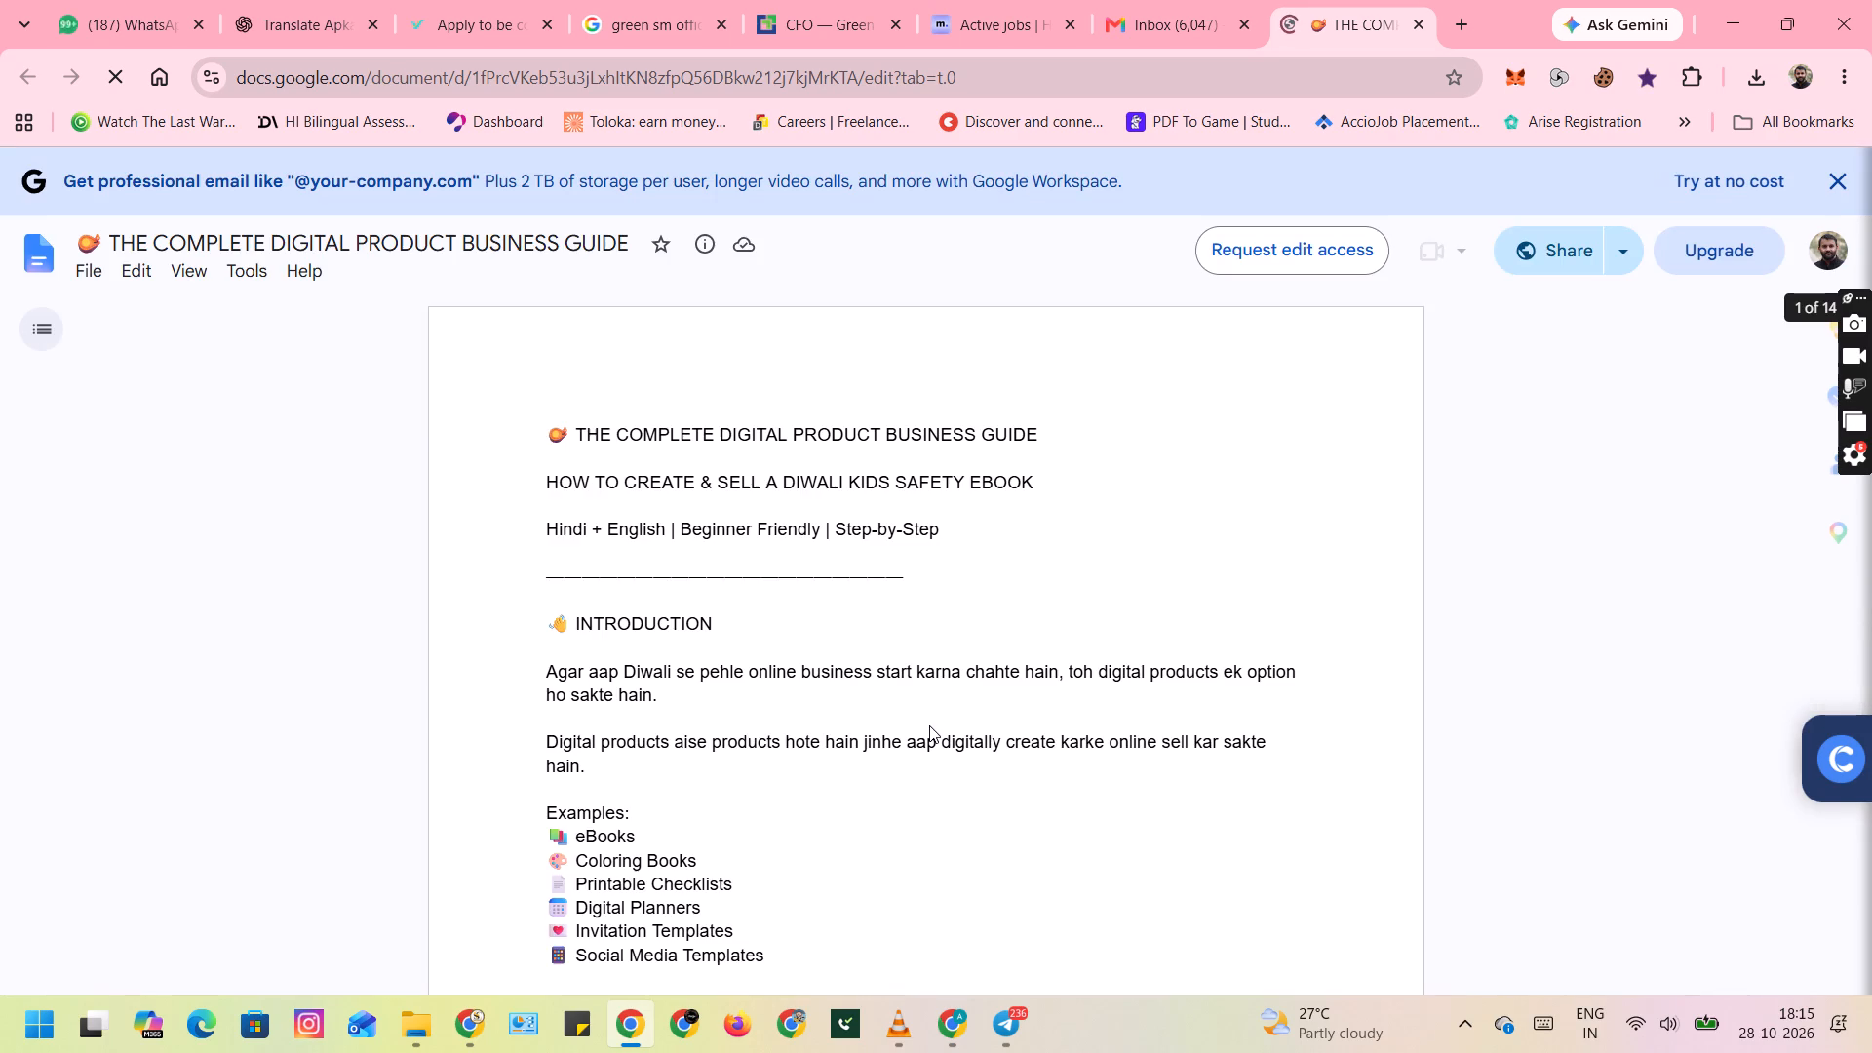
# Read the guide's introduction, covering the product examples, target audience and business model.
pyautogui.scroll(-1, 952, 792)
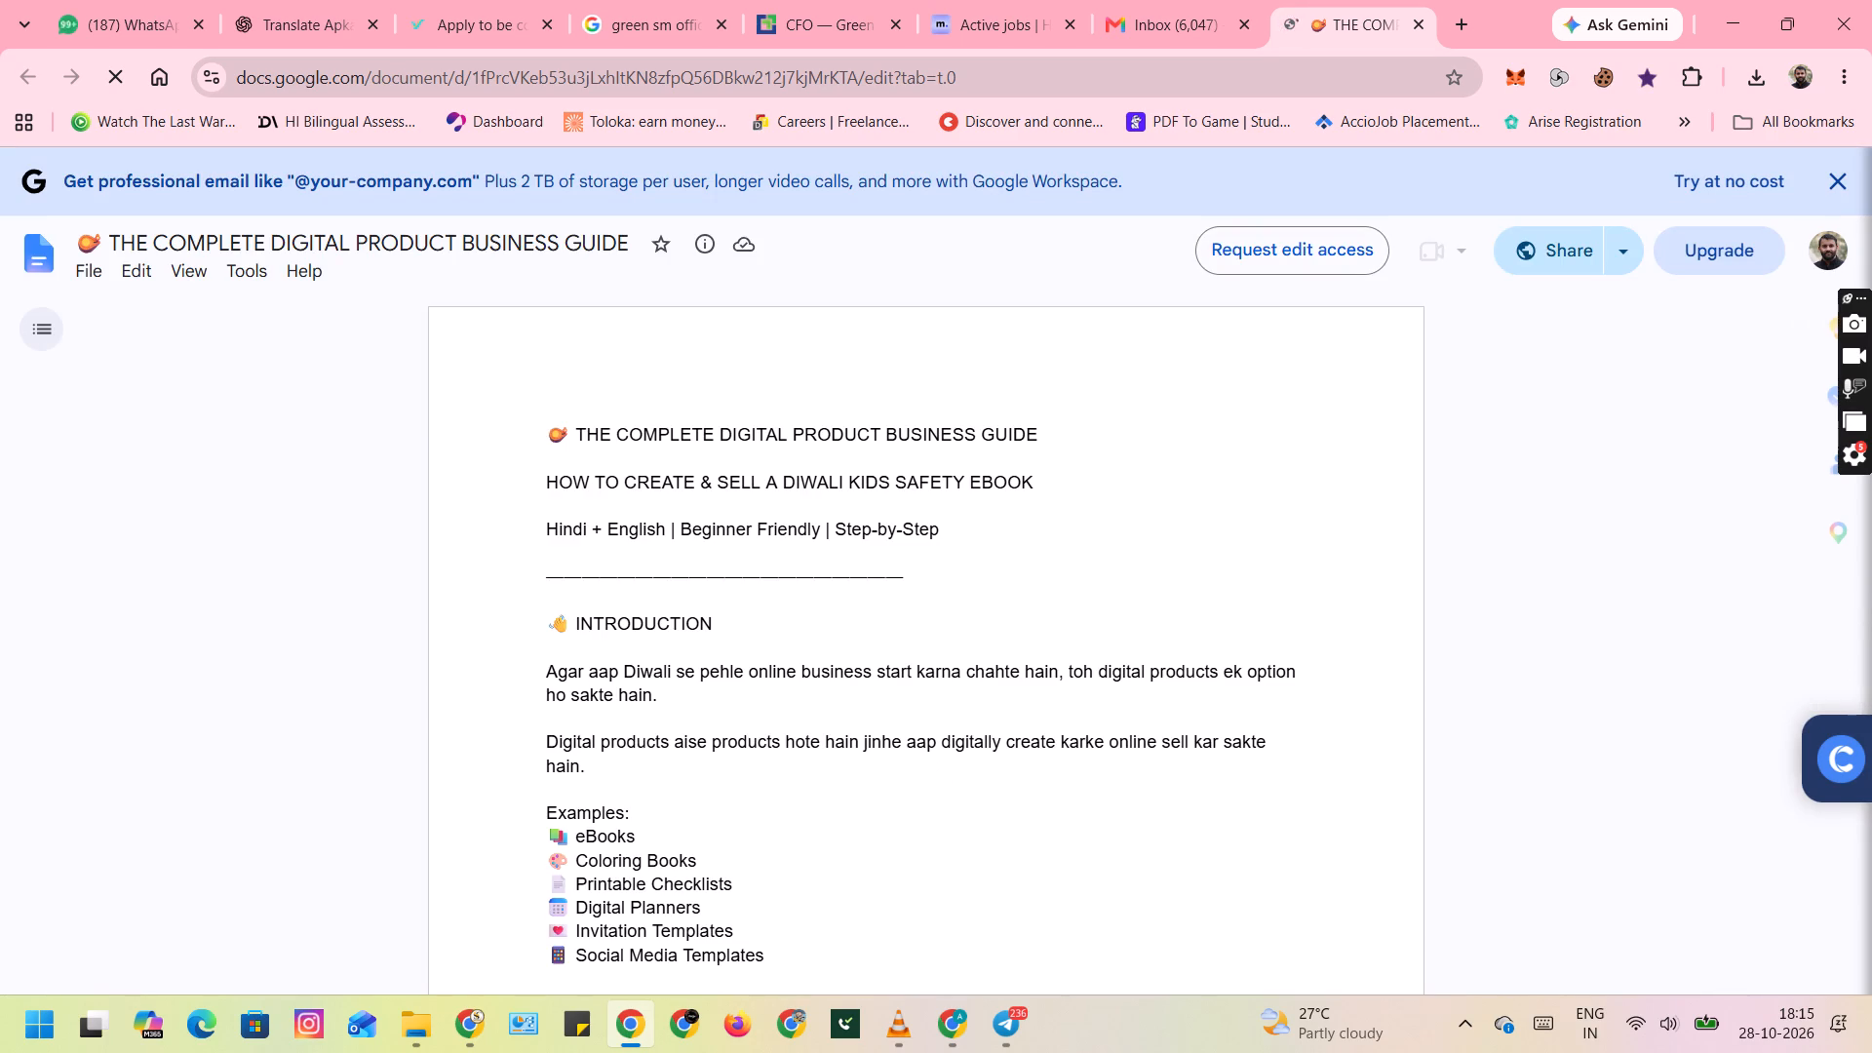
pyautogui.scroll(-4, 952, 792)
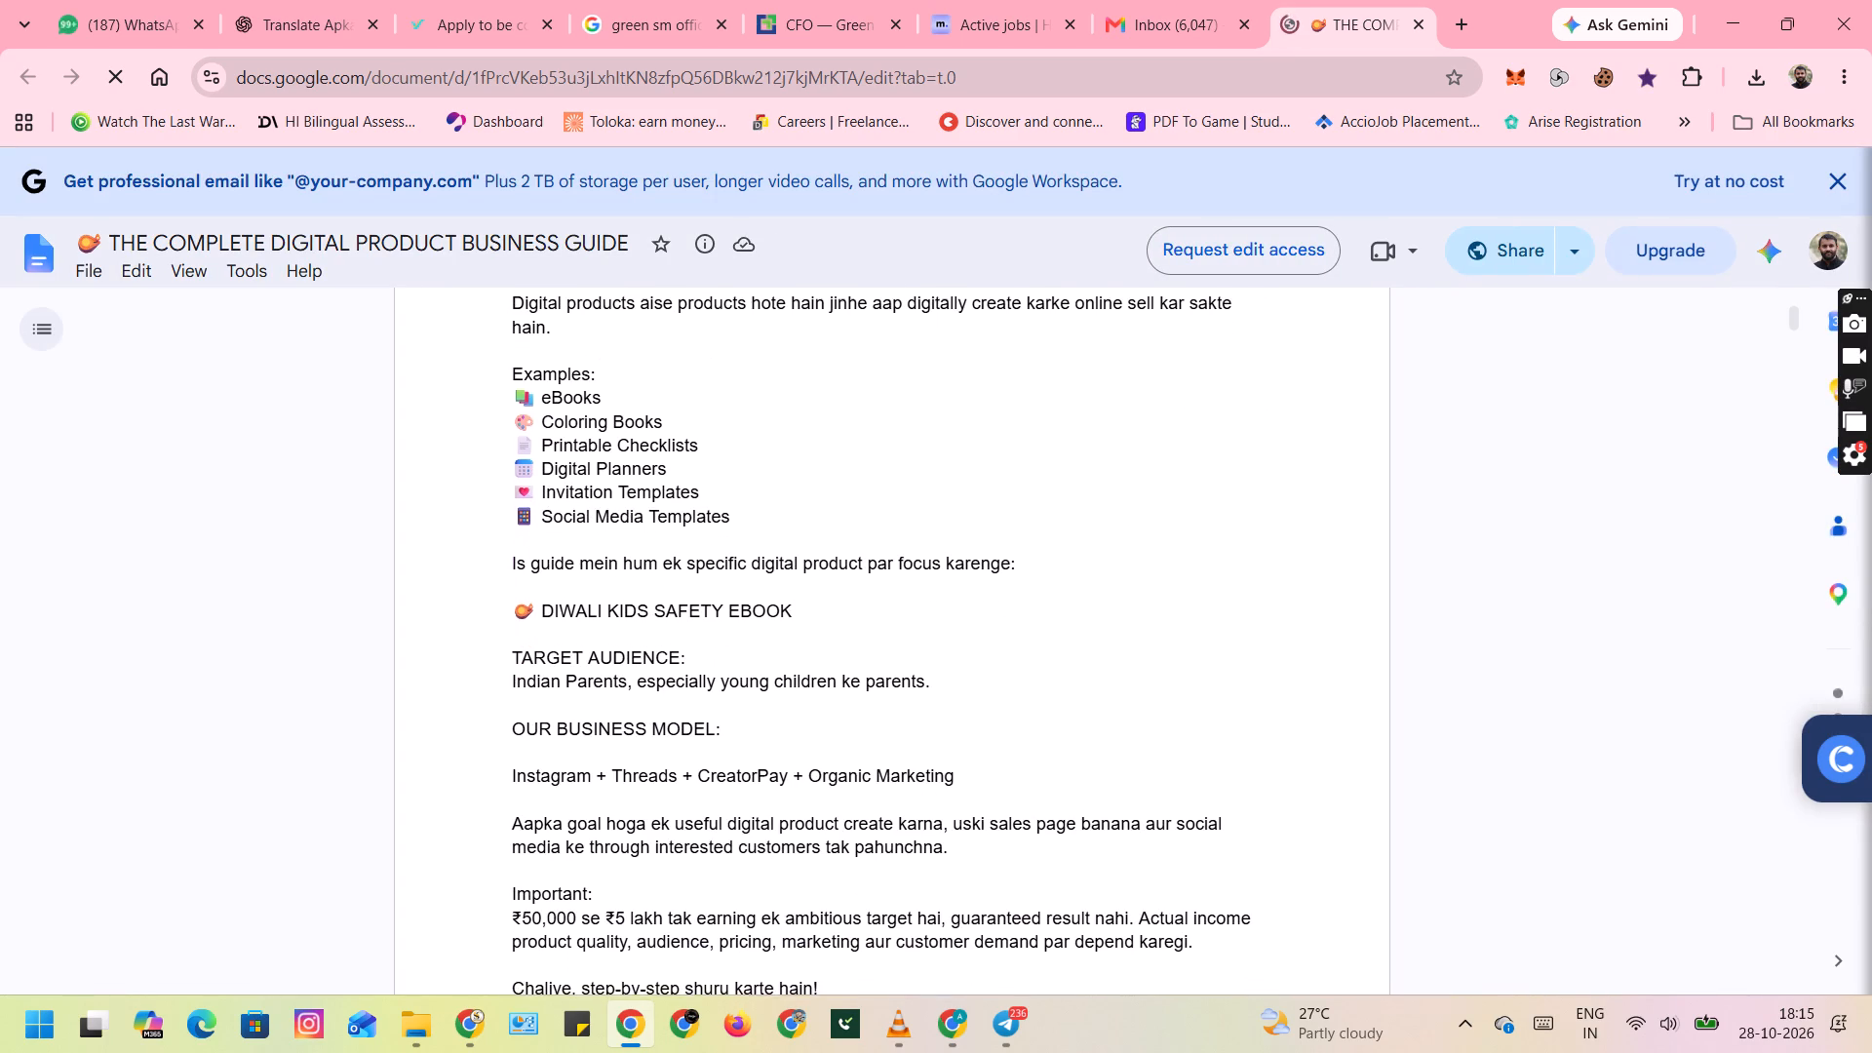
pyautogui.scroll(-1, 952, 792)
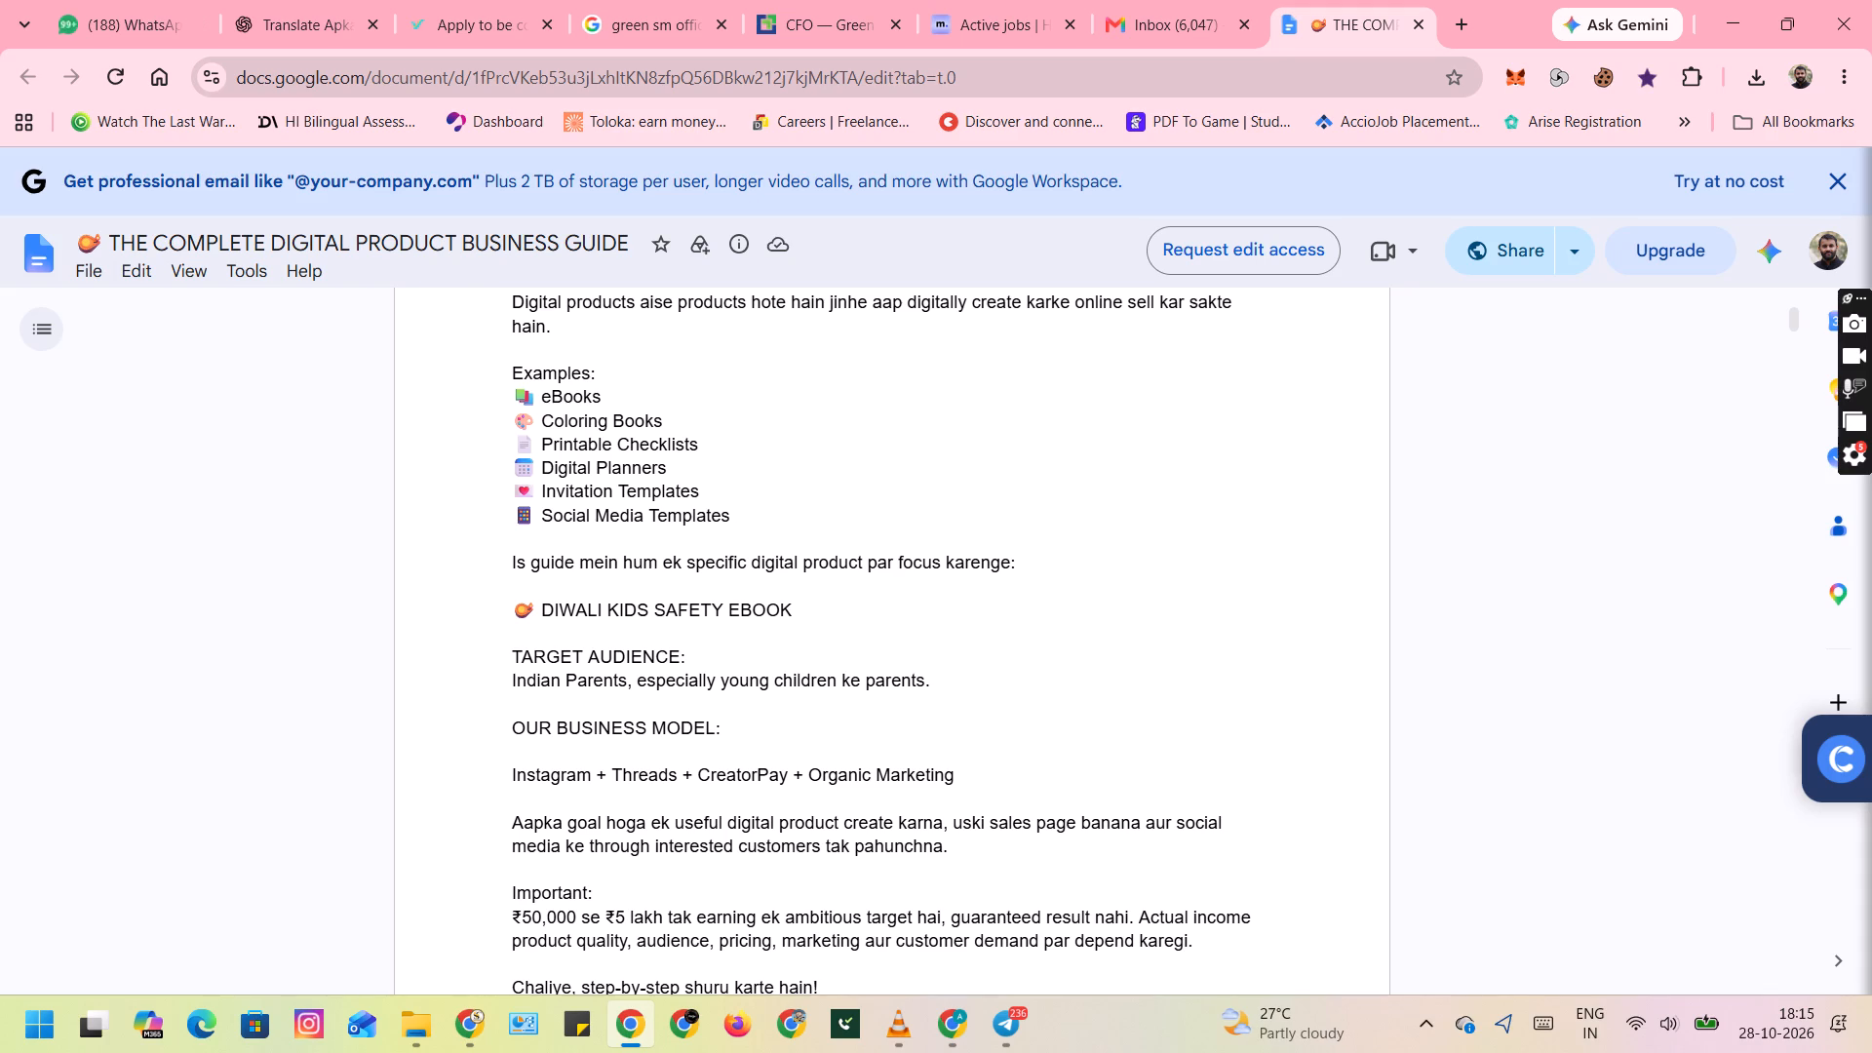
pyautogui.scroll(-3, 1010, 760)
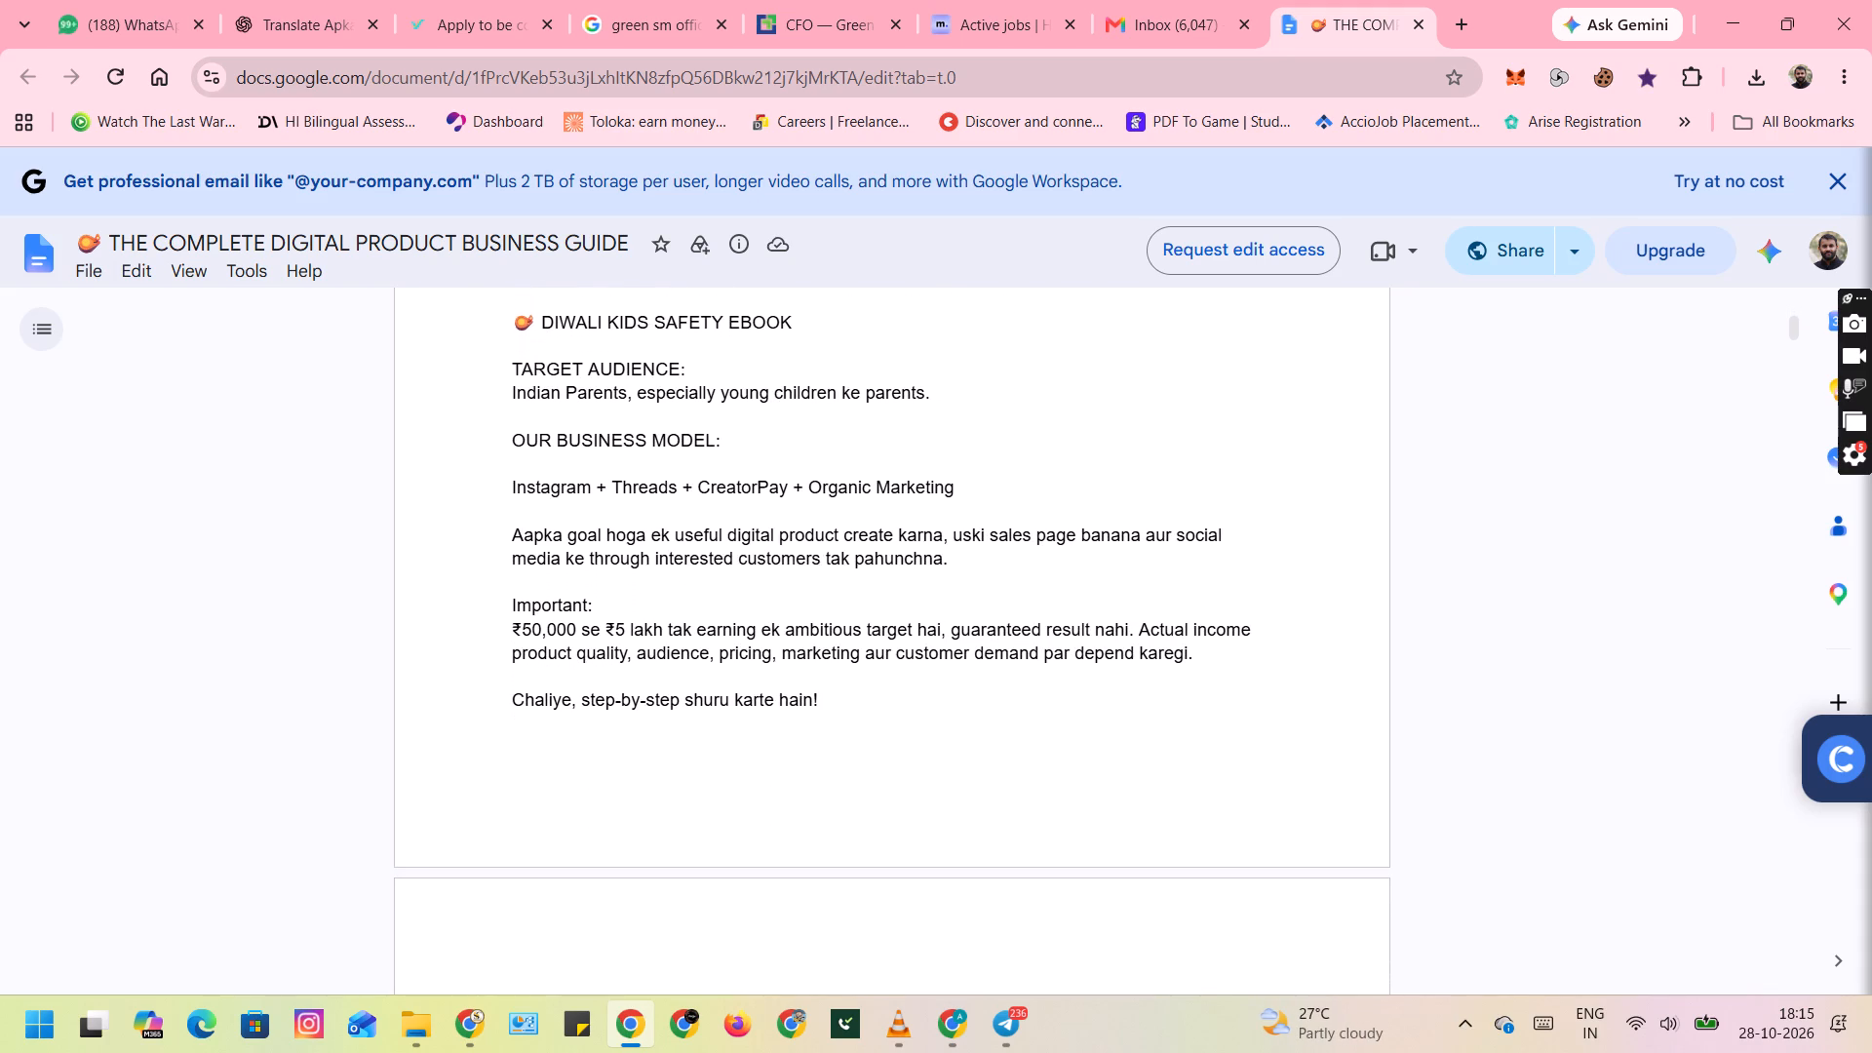
pyautogui.scroll(-5, 899, 776)
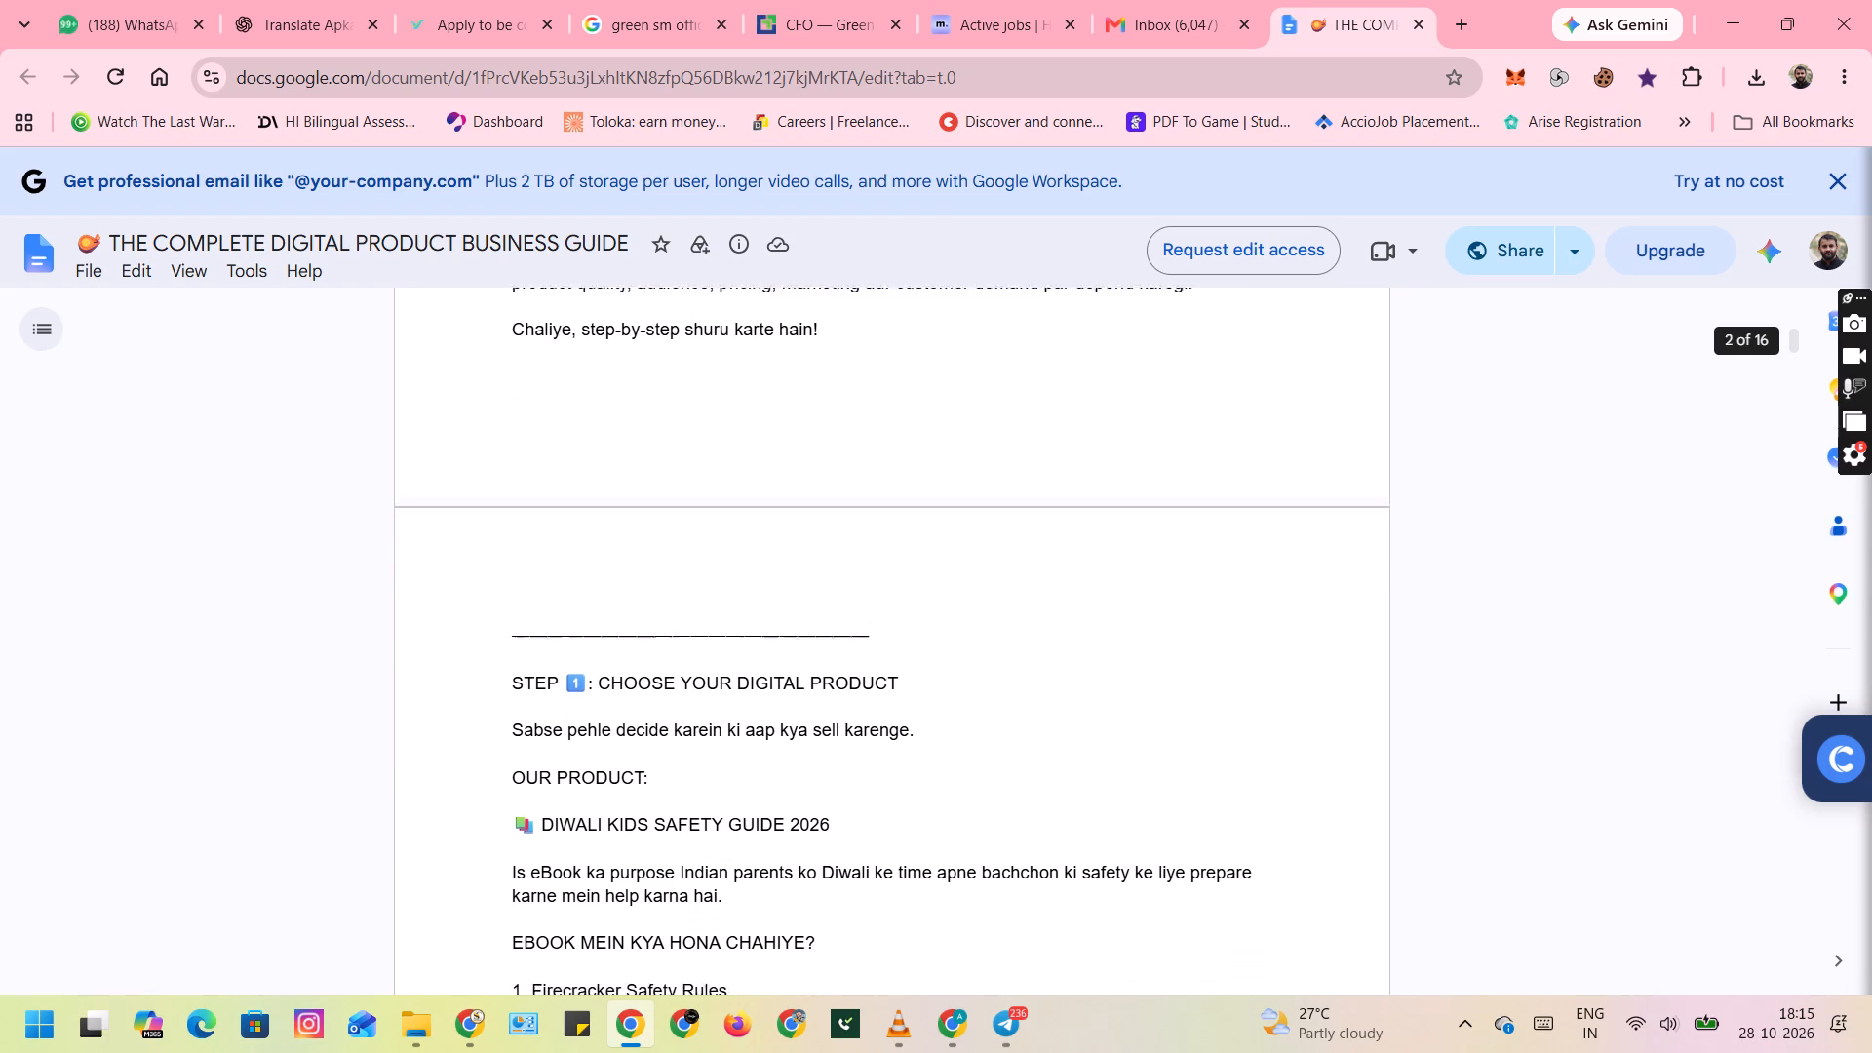
pyautogui.scroll(-2, 899, 776)
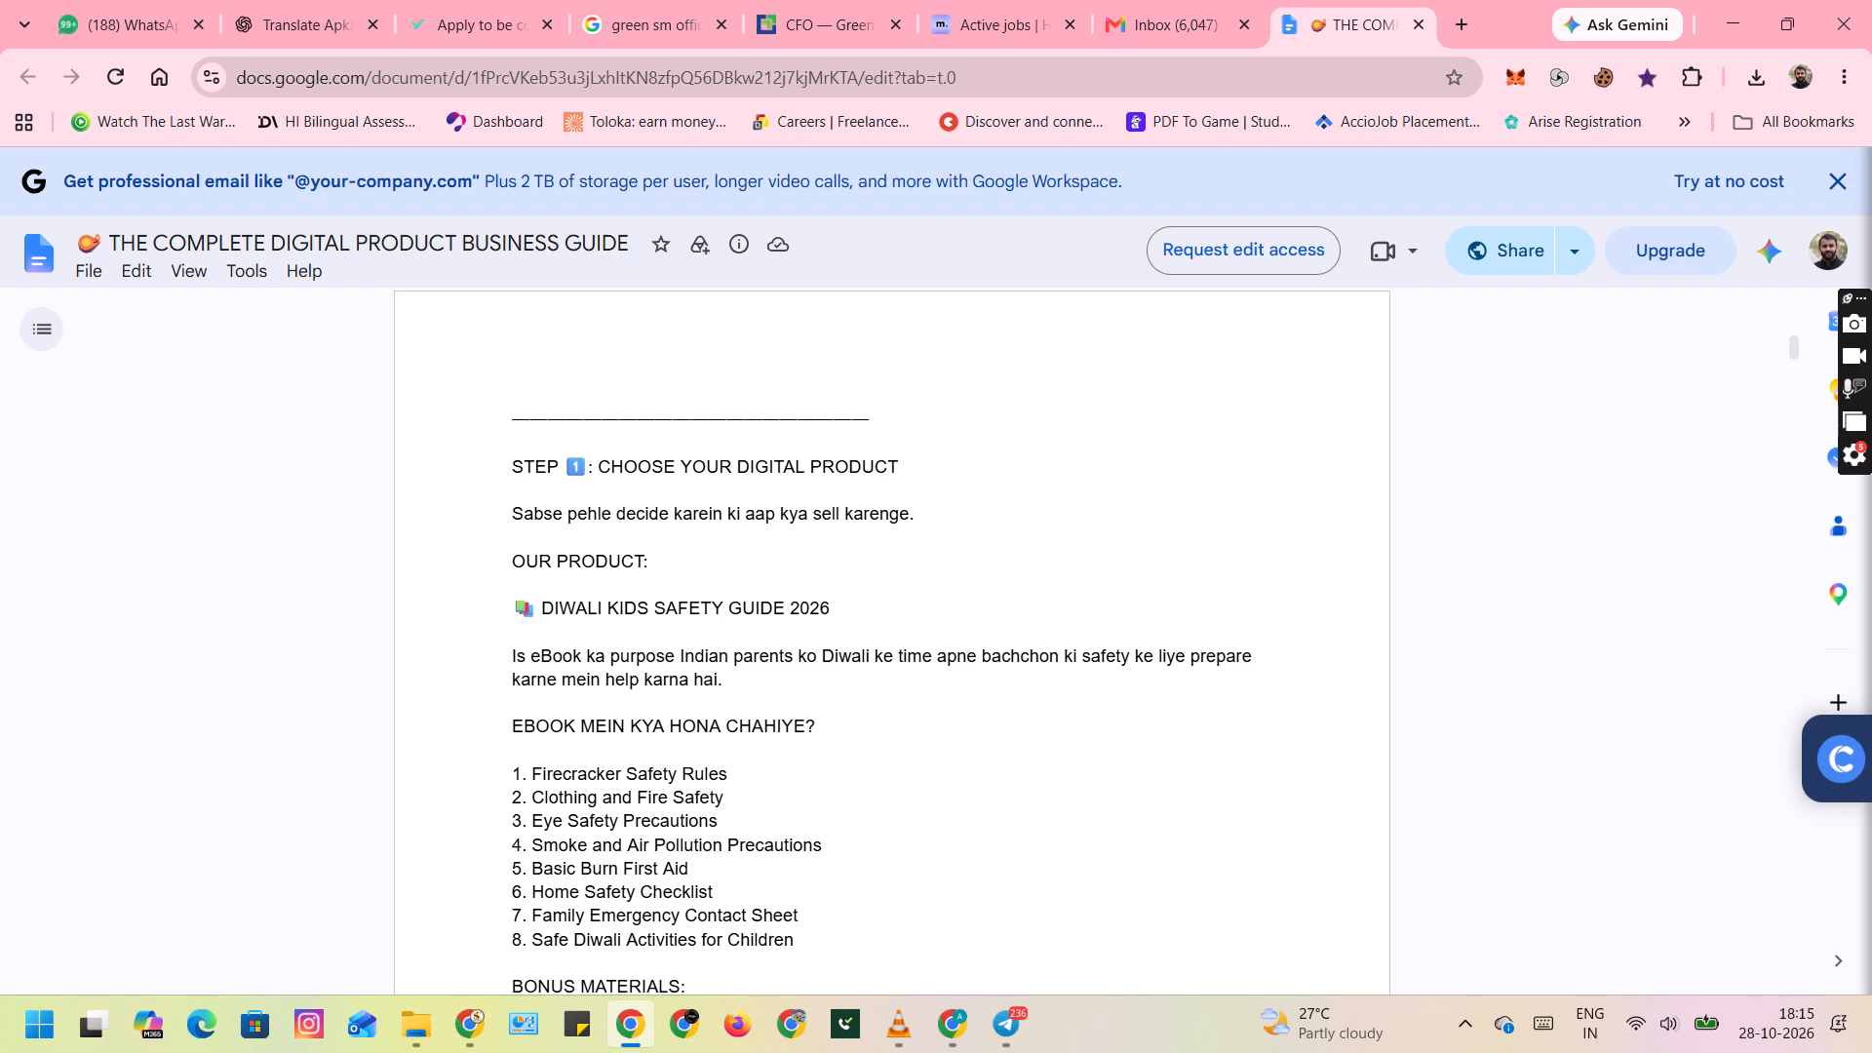
# Read Step 1, Choose Your Digital Product, including the eBook contents list, bonus materials and pro tip.
pyautogui.scroll(-3, 932, 783)
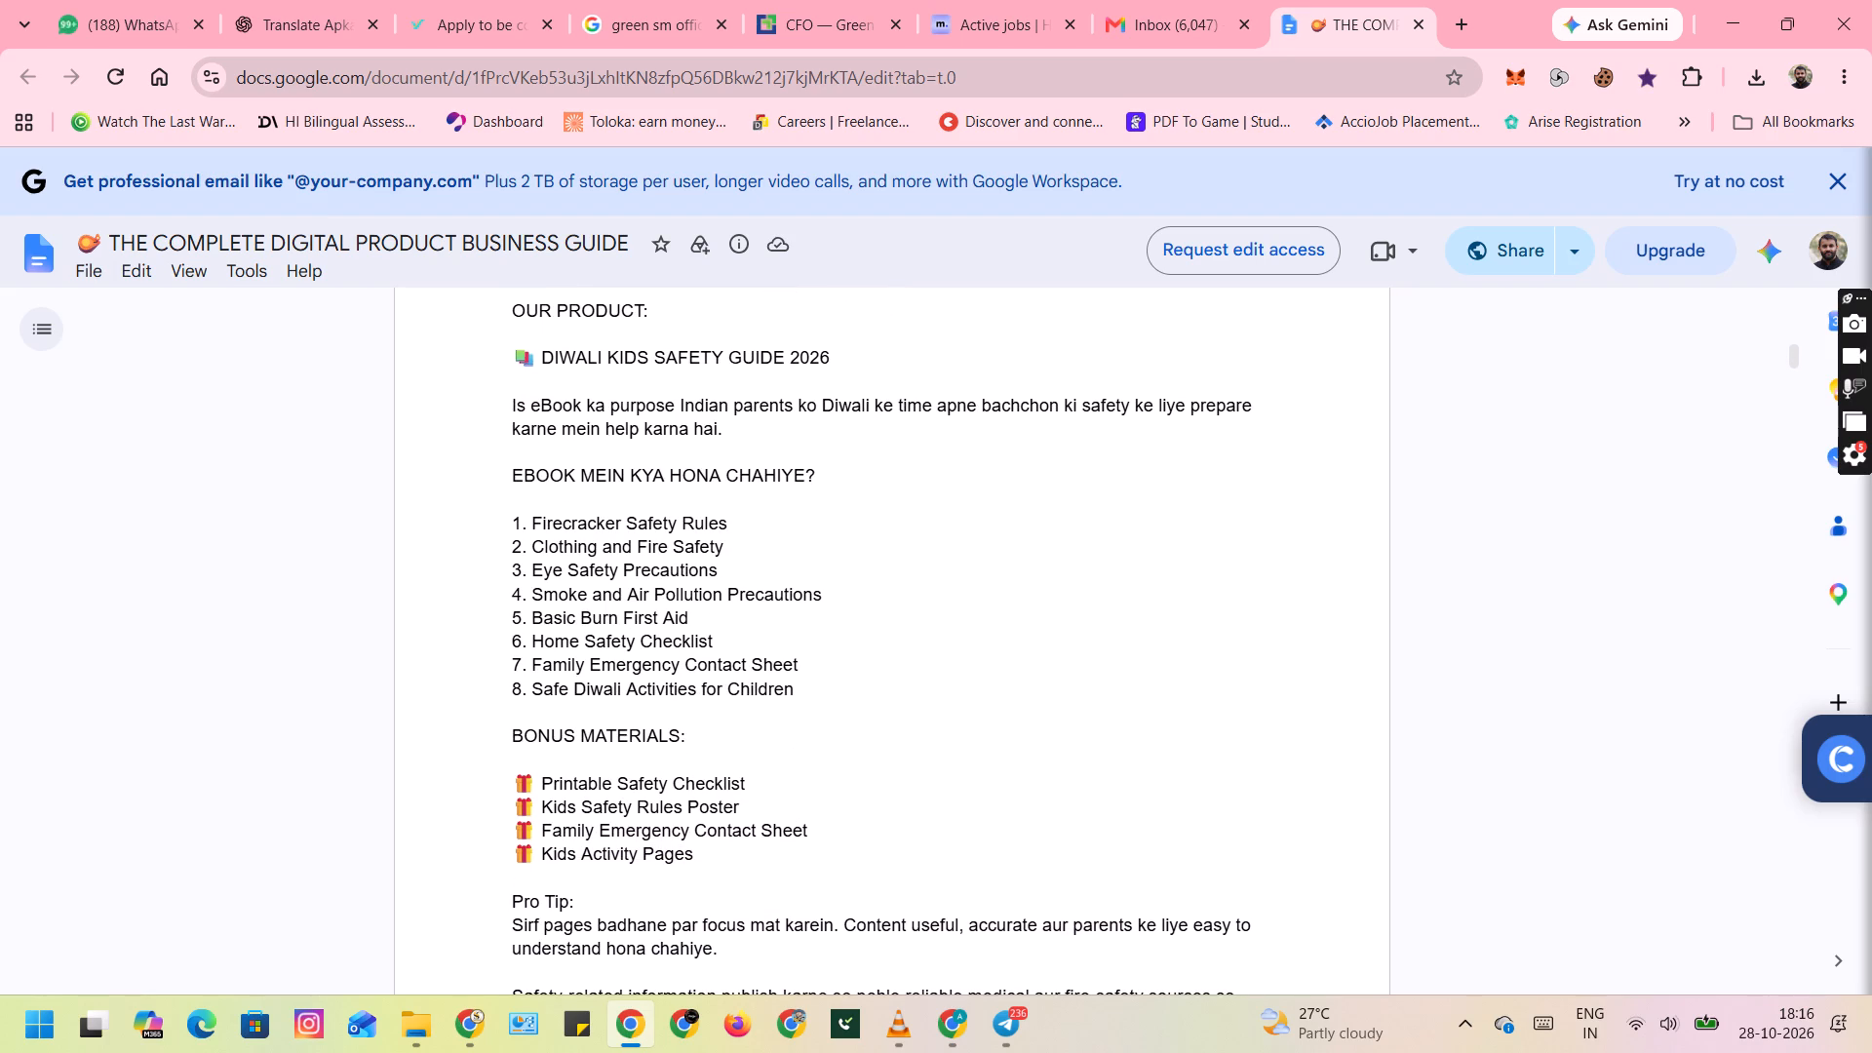
pyautogui.scroll(-4, 932, 783)
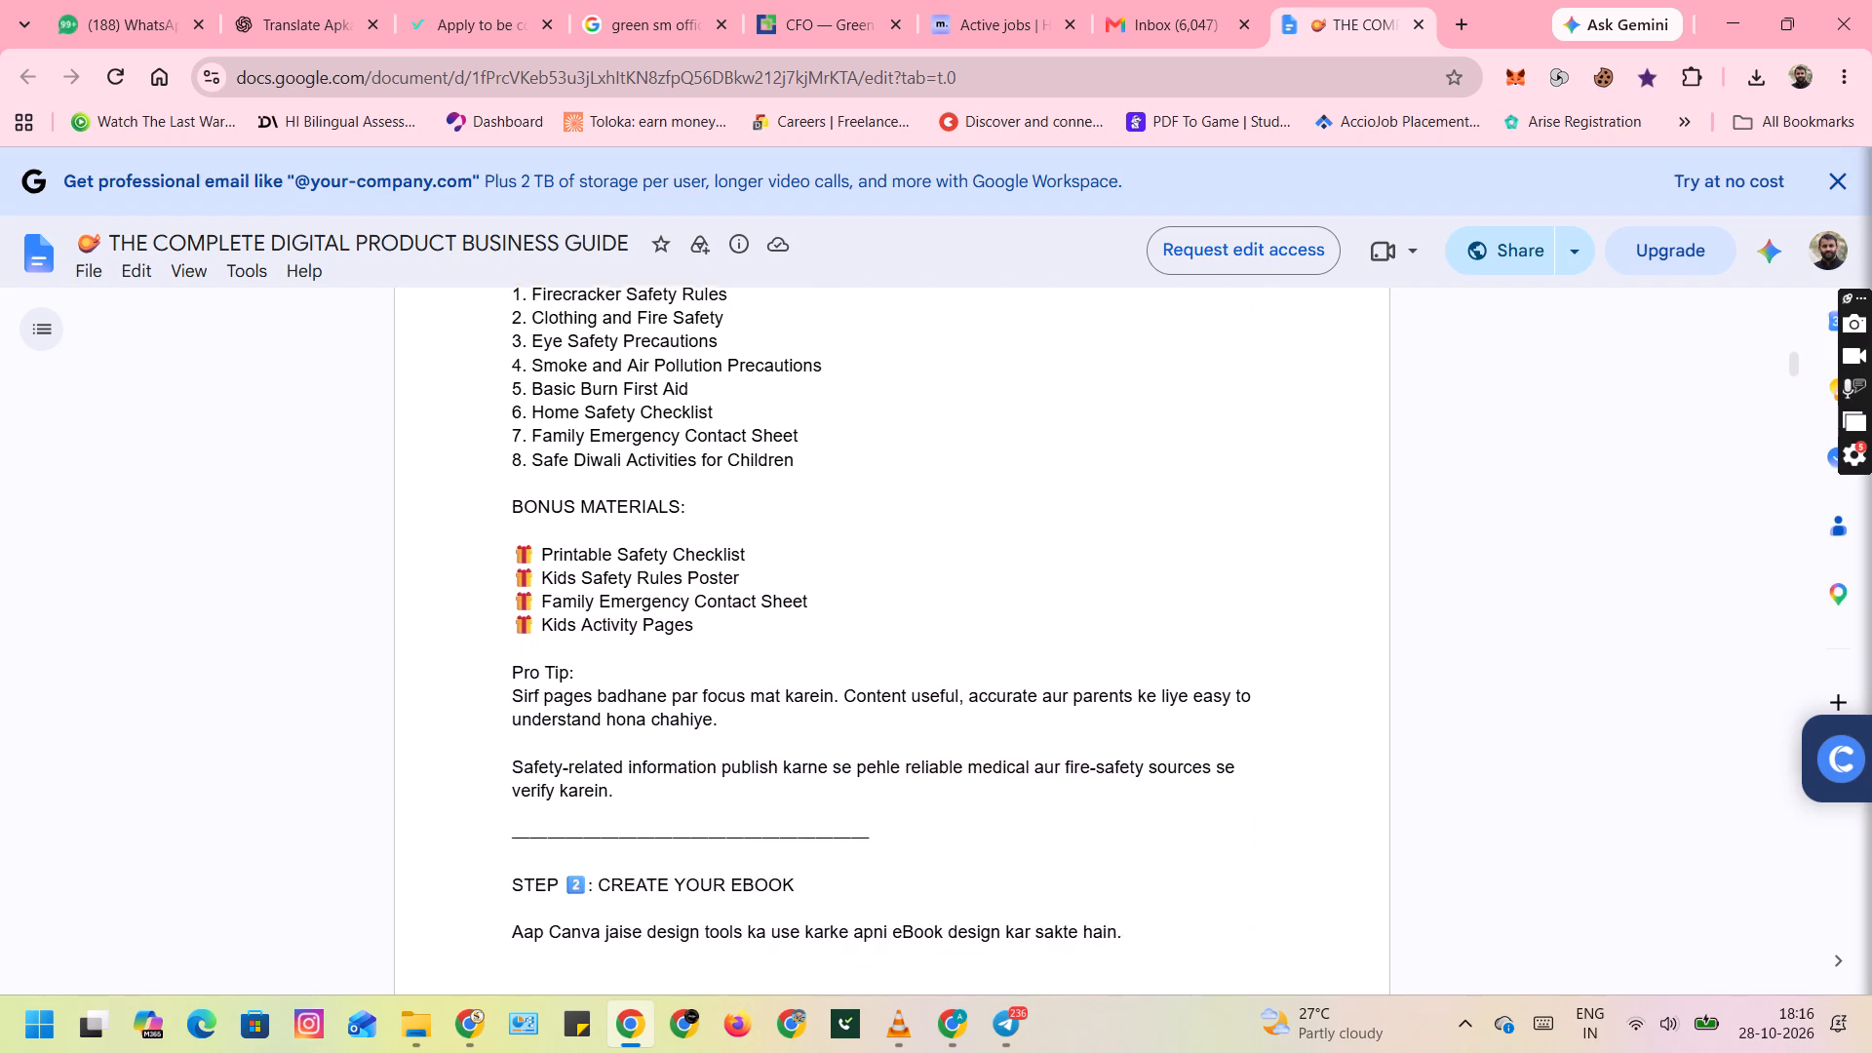
pyautogui.scroll(-2, 932, 783)
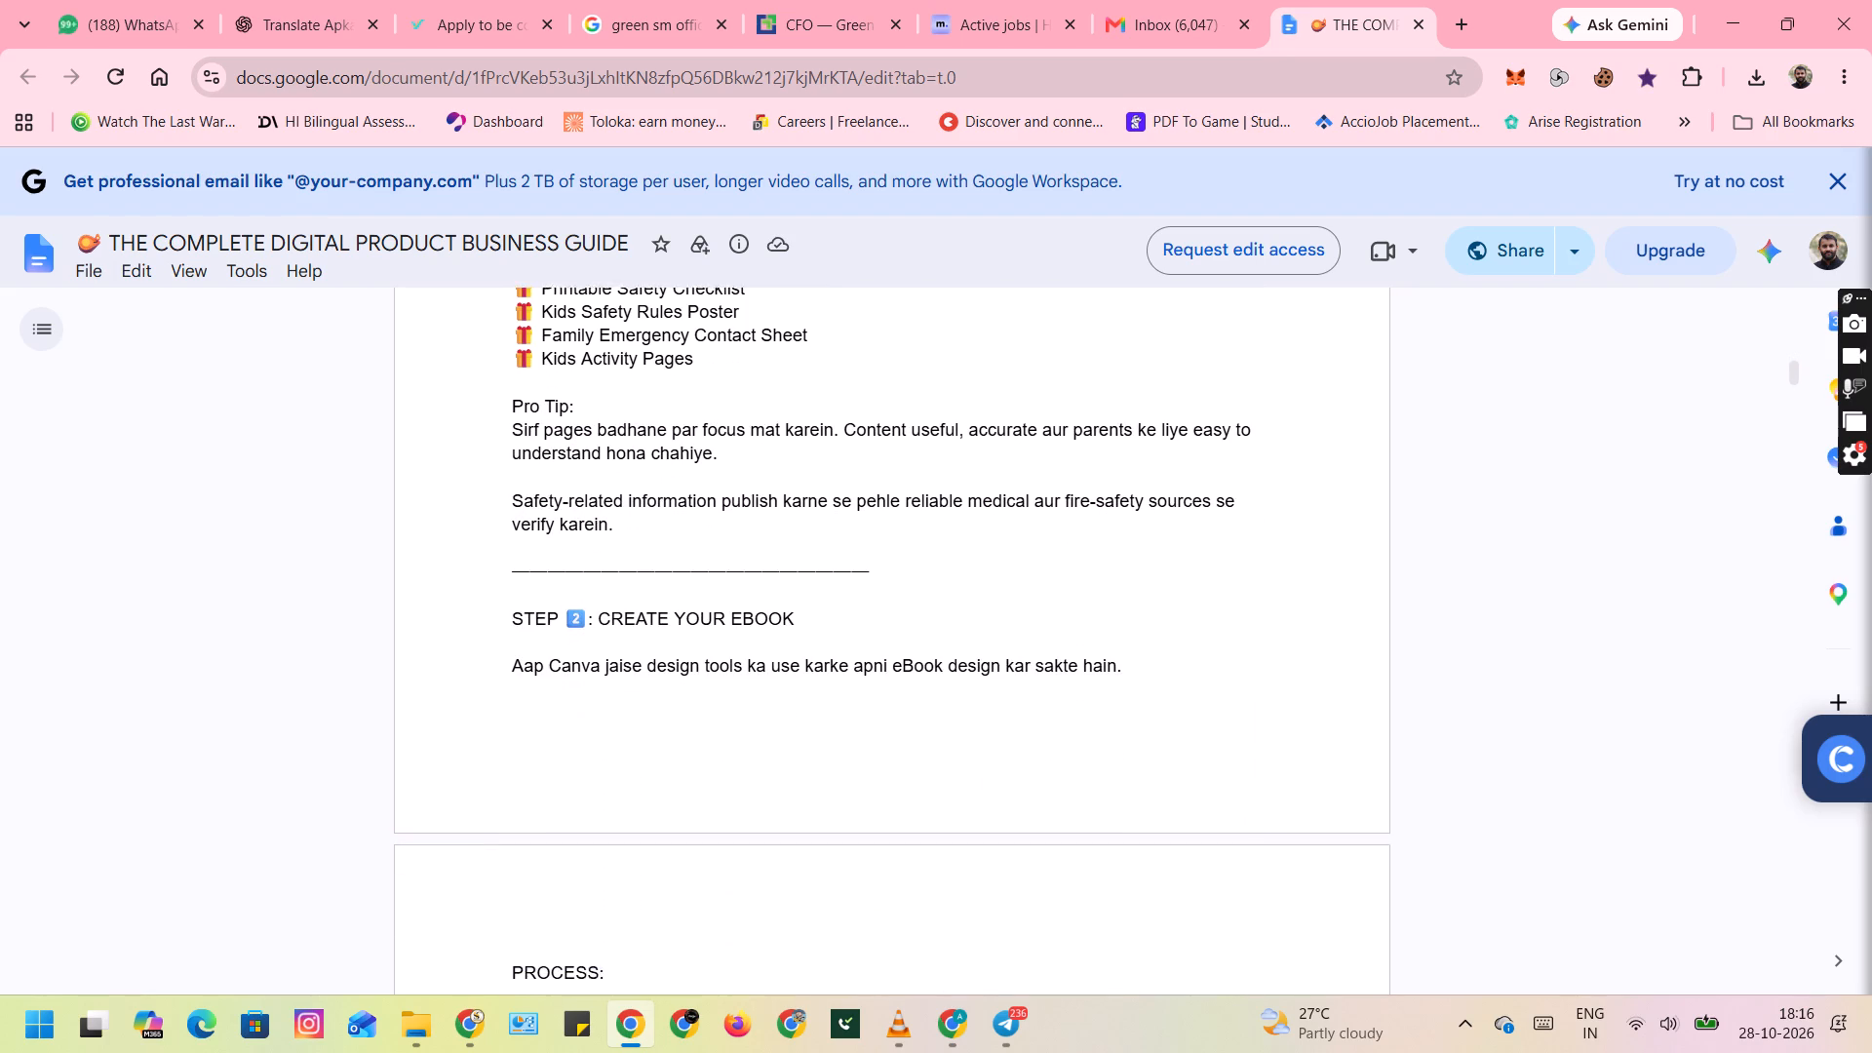
pyautogui.scroll(-2, 932, 783)
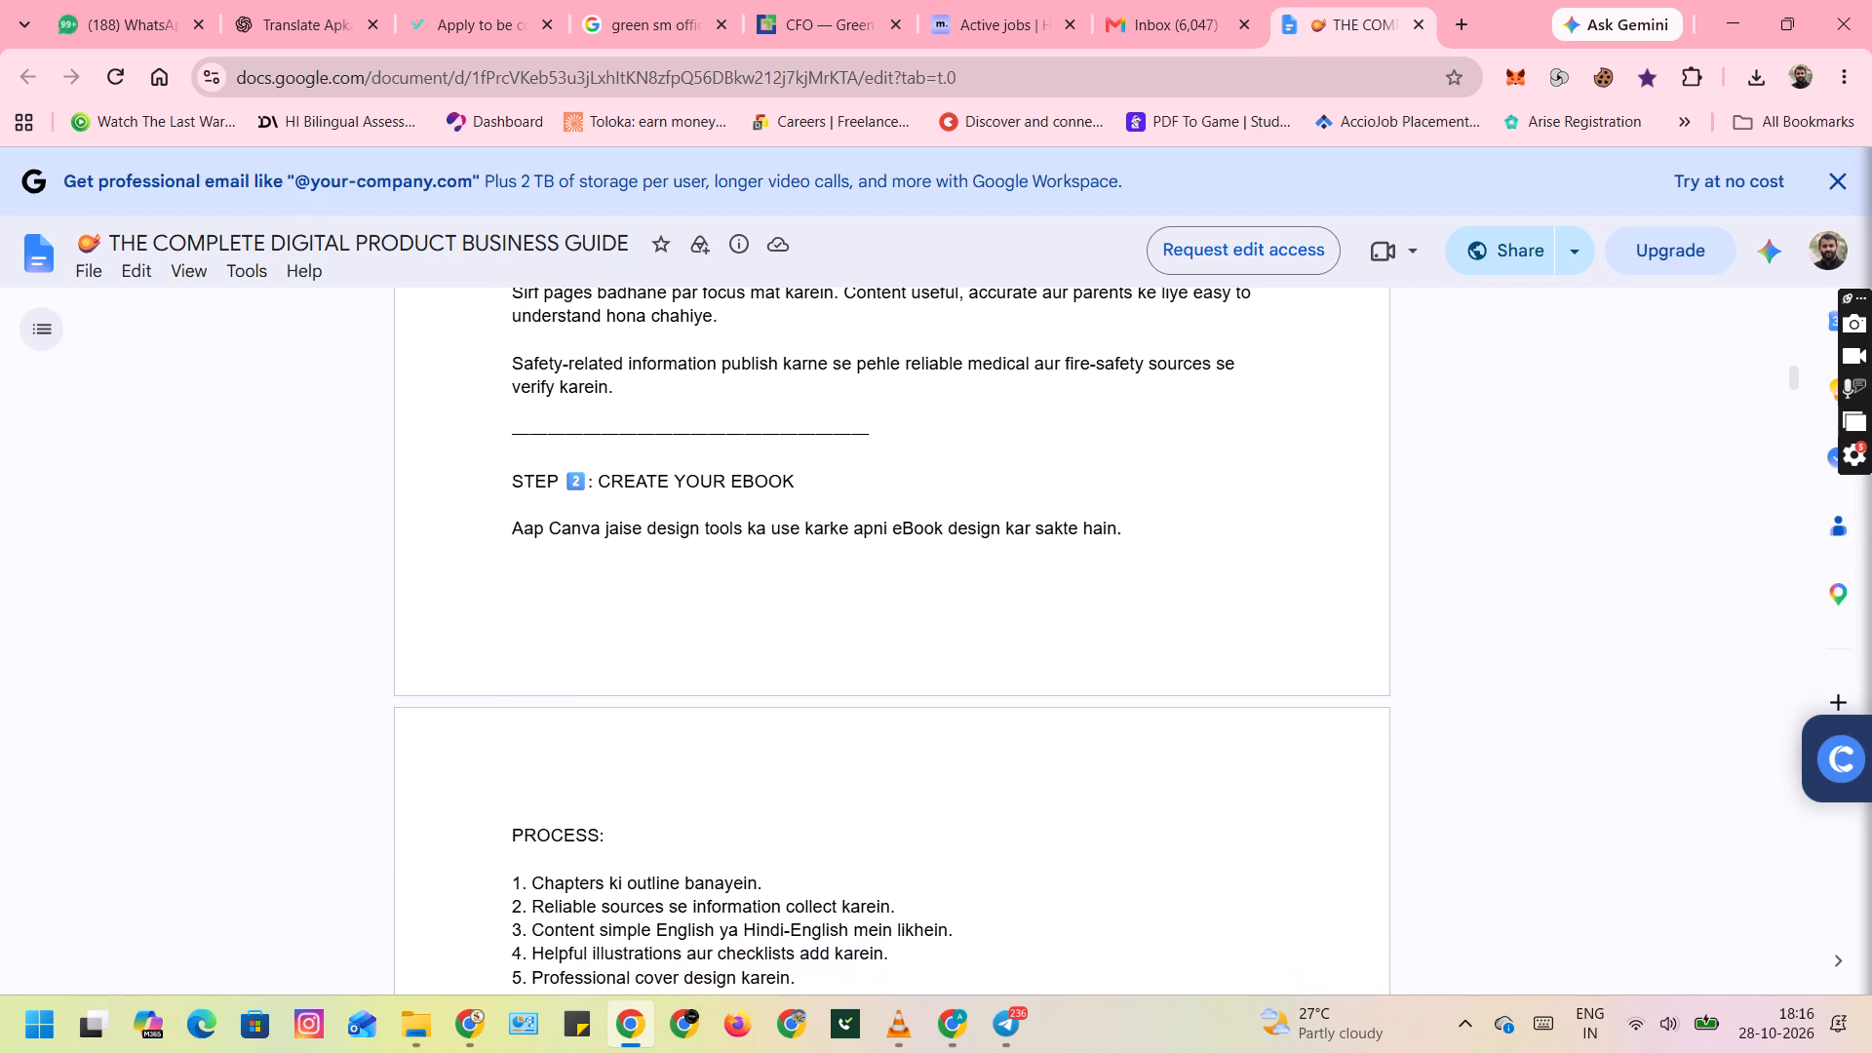
pyautogui.scroll(-3, 932, 783)
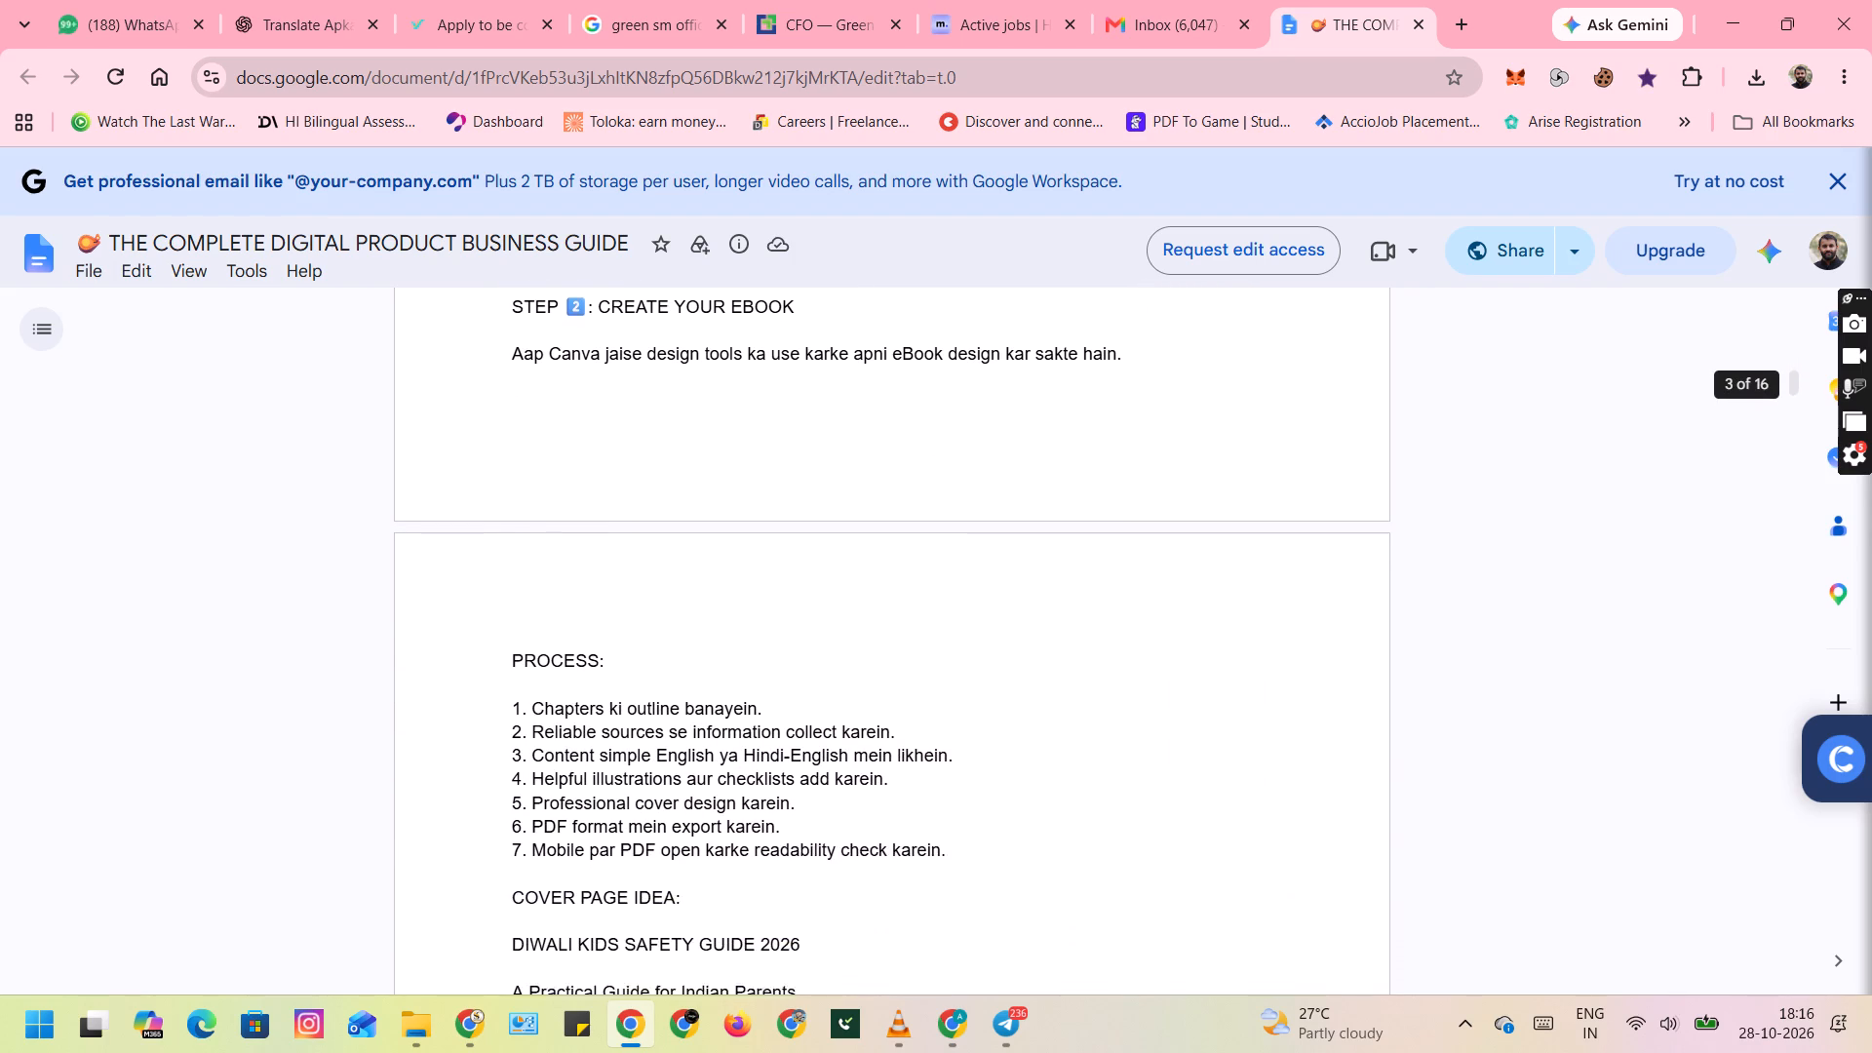
pyautogui.scroll(-1, 932, 783)
pyautogui.scroll(6, 932, 783)
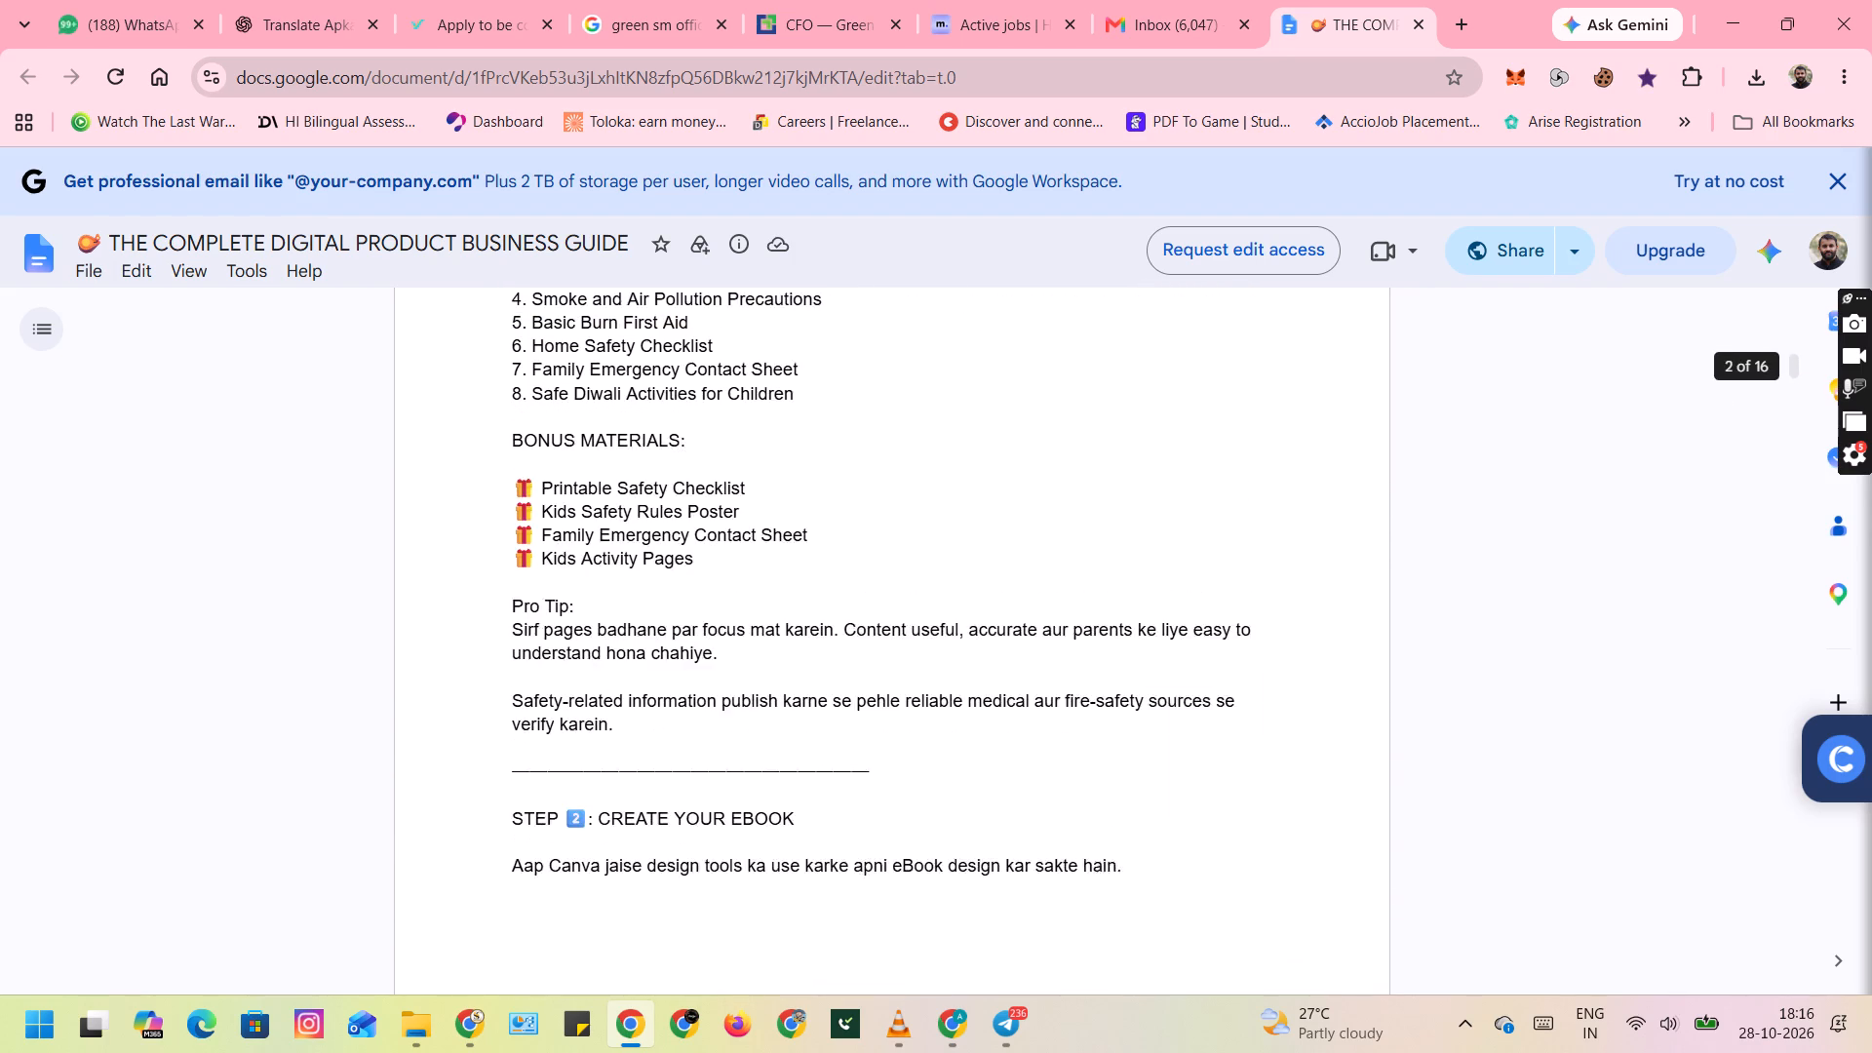
pyautogui.hscroll(1, 932, 783)
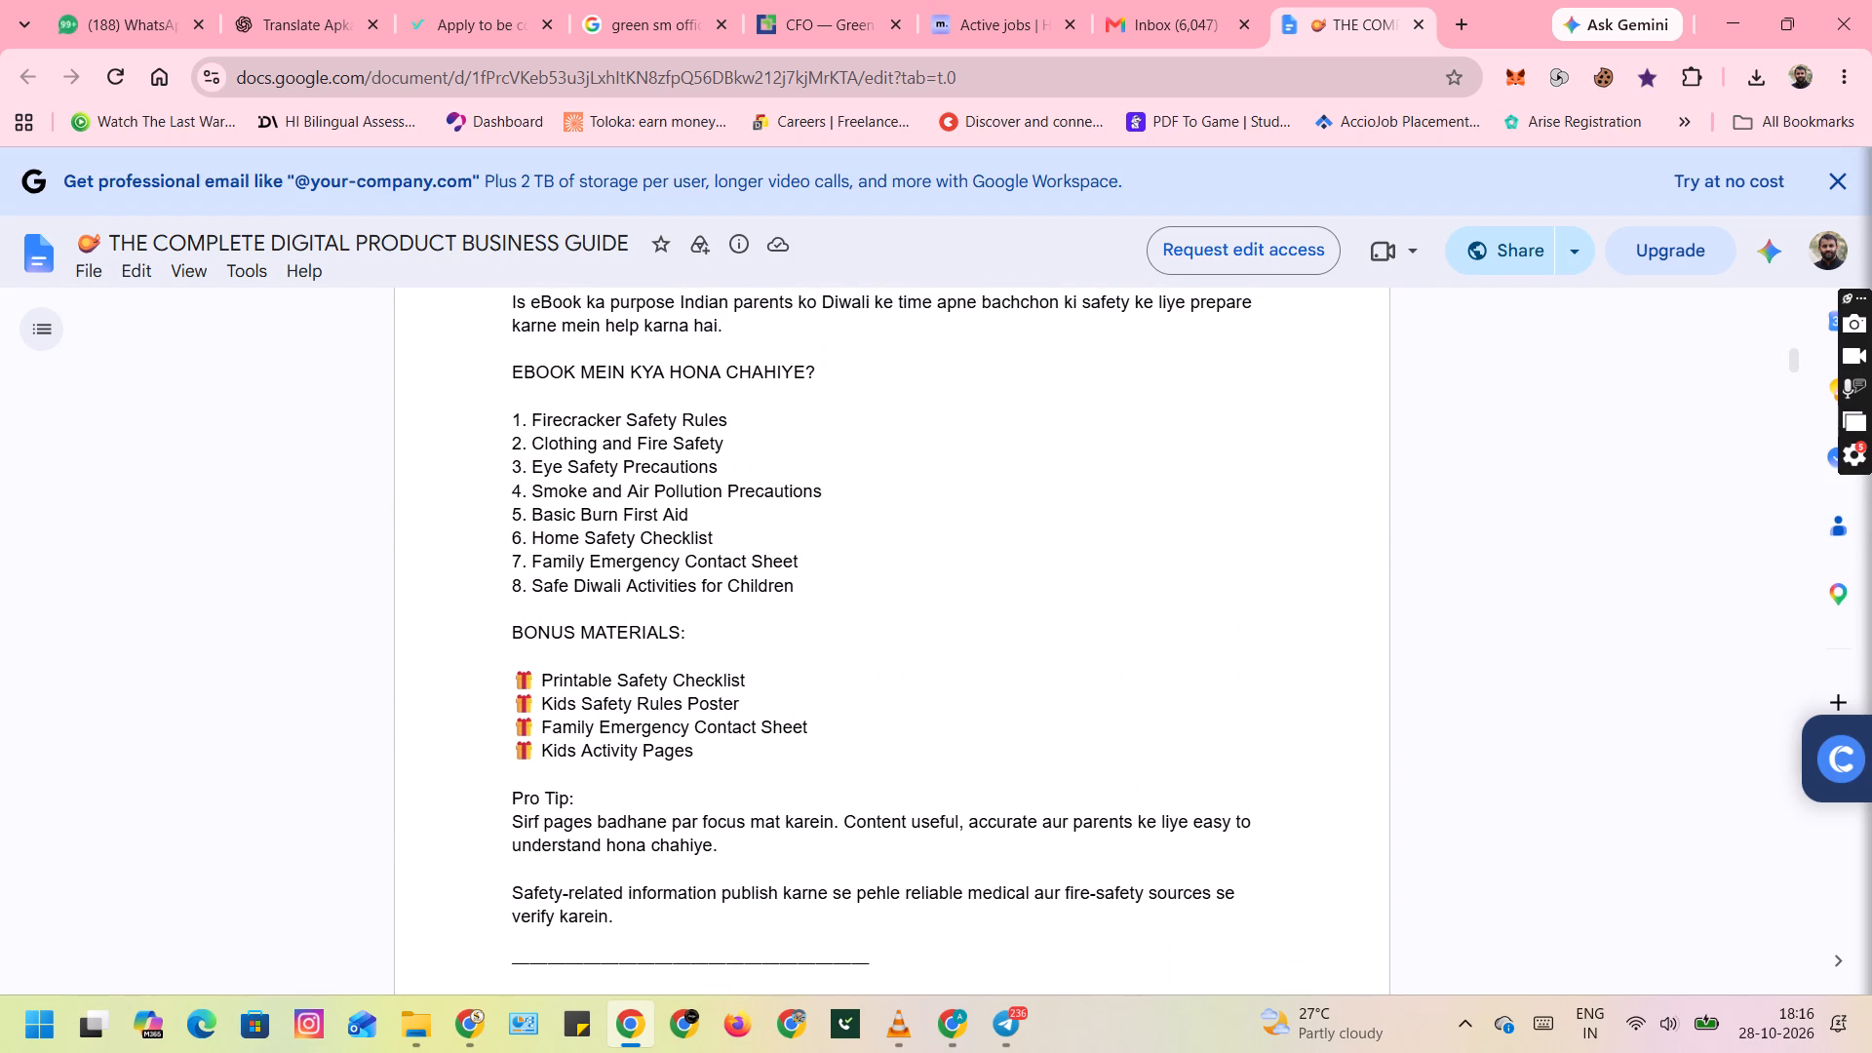
pyautogui.hscroll(1, 932, 783)
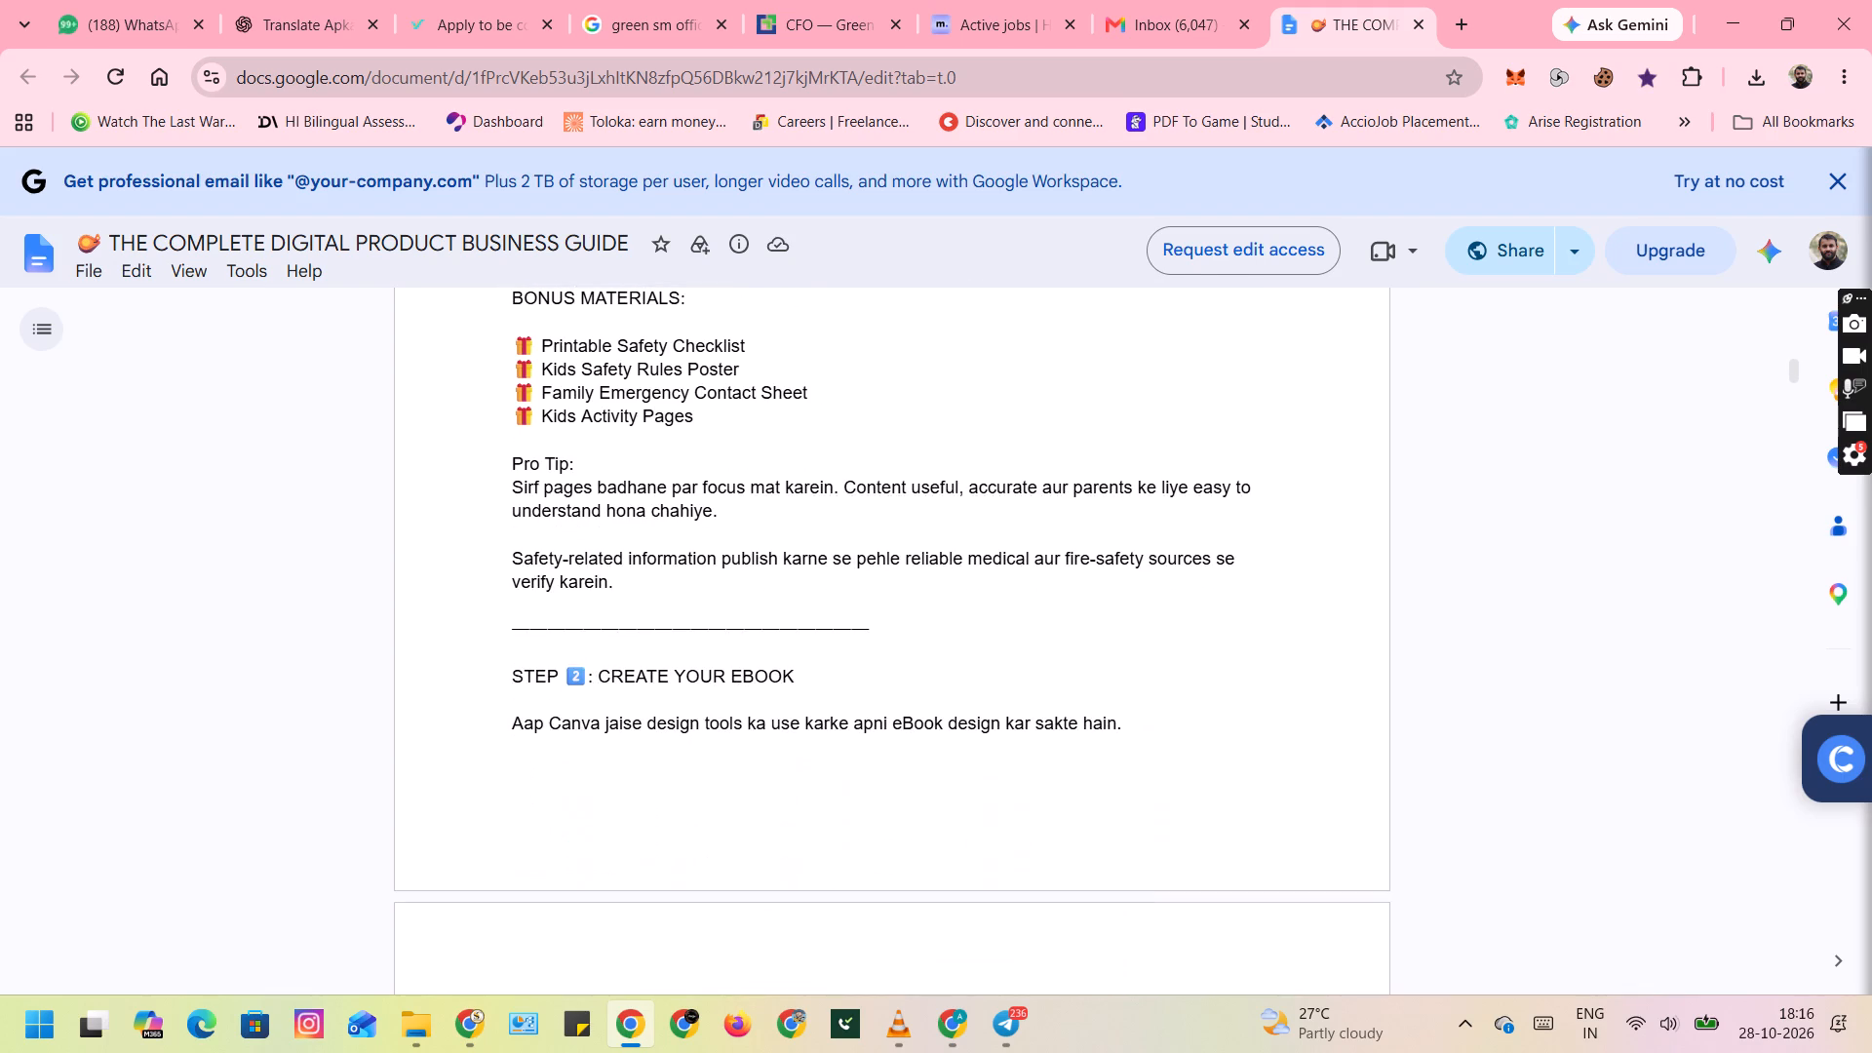
# Read Step 2, Create Your Ebook, covering the process, cover page idea, design tips and important safety note.
pyautogui.scroll(-5, 932, 783)
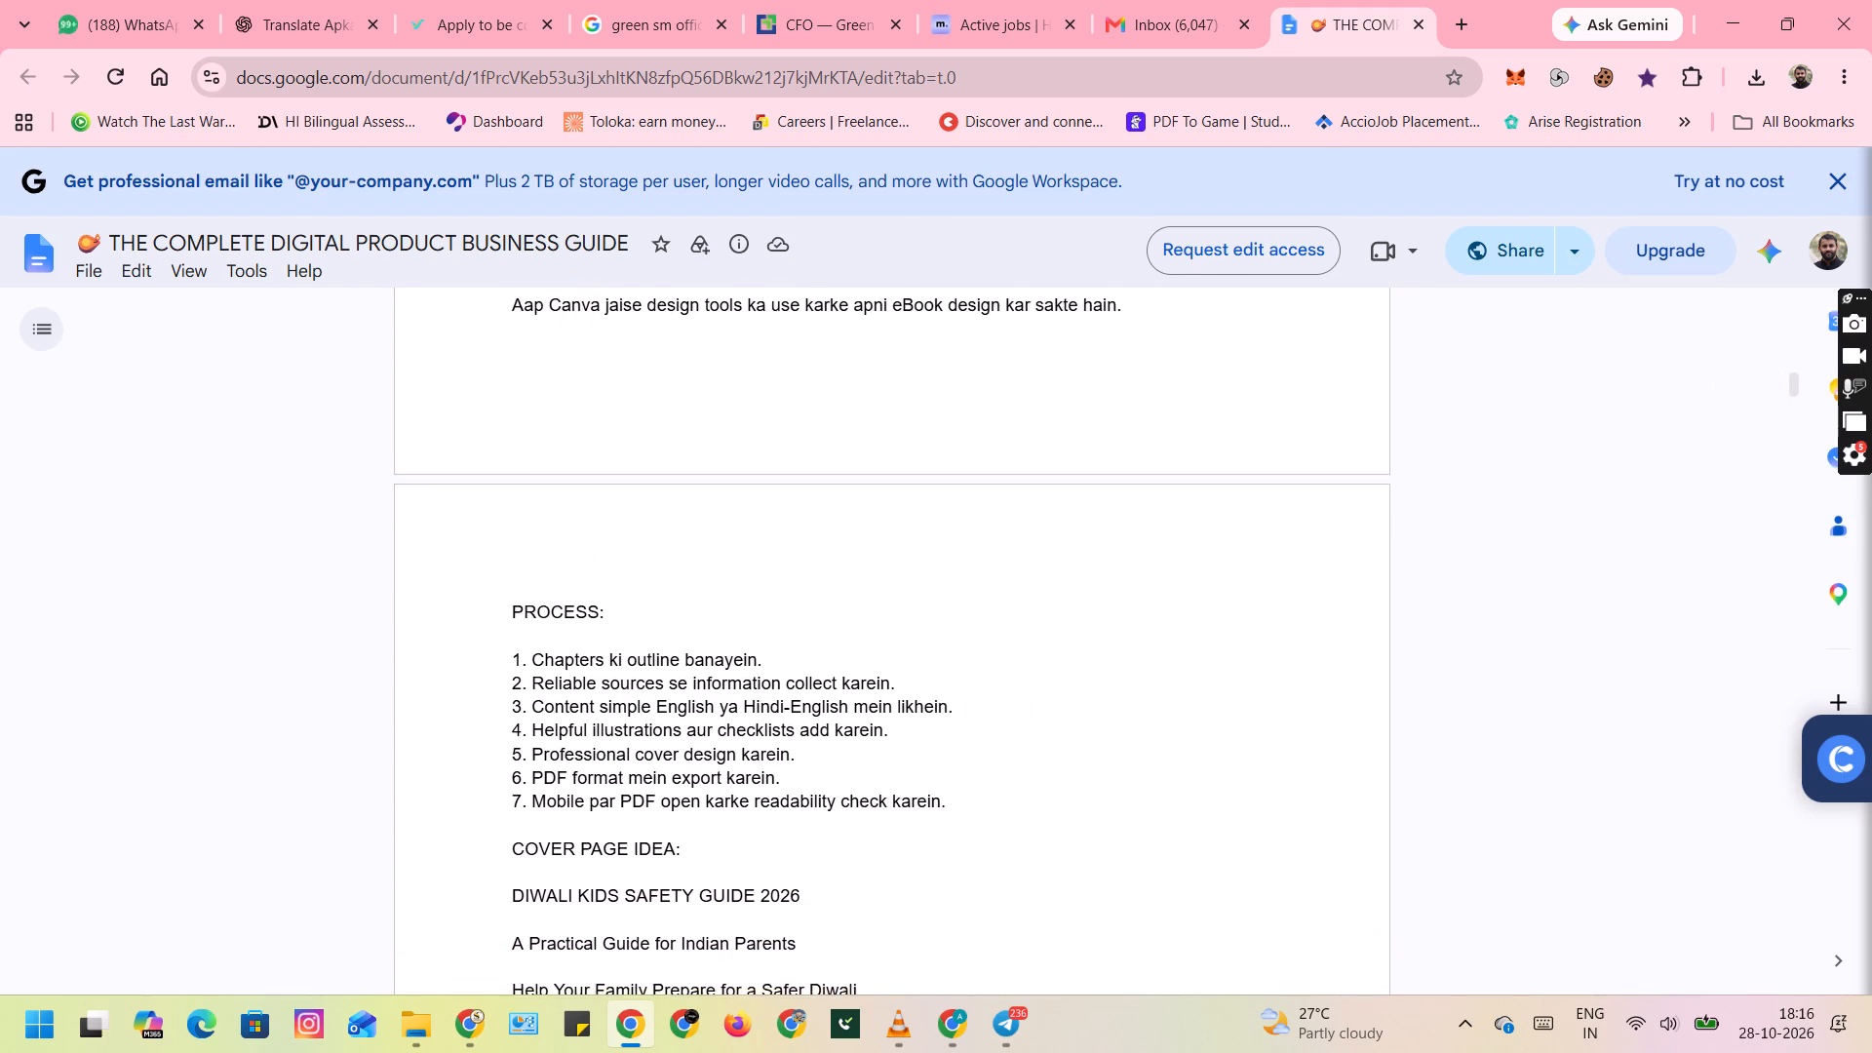
pyautogui.scroll(-3, 932, 783)
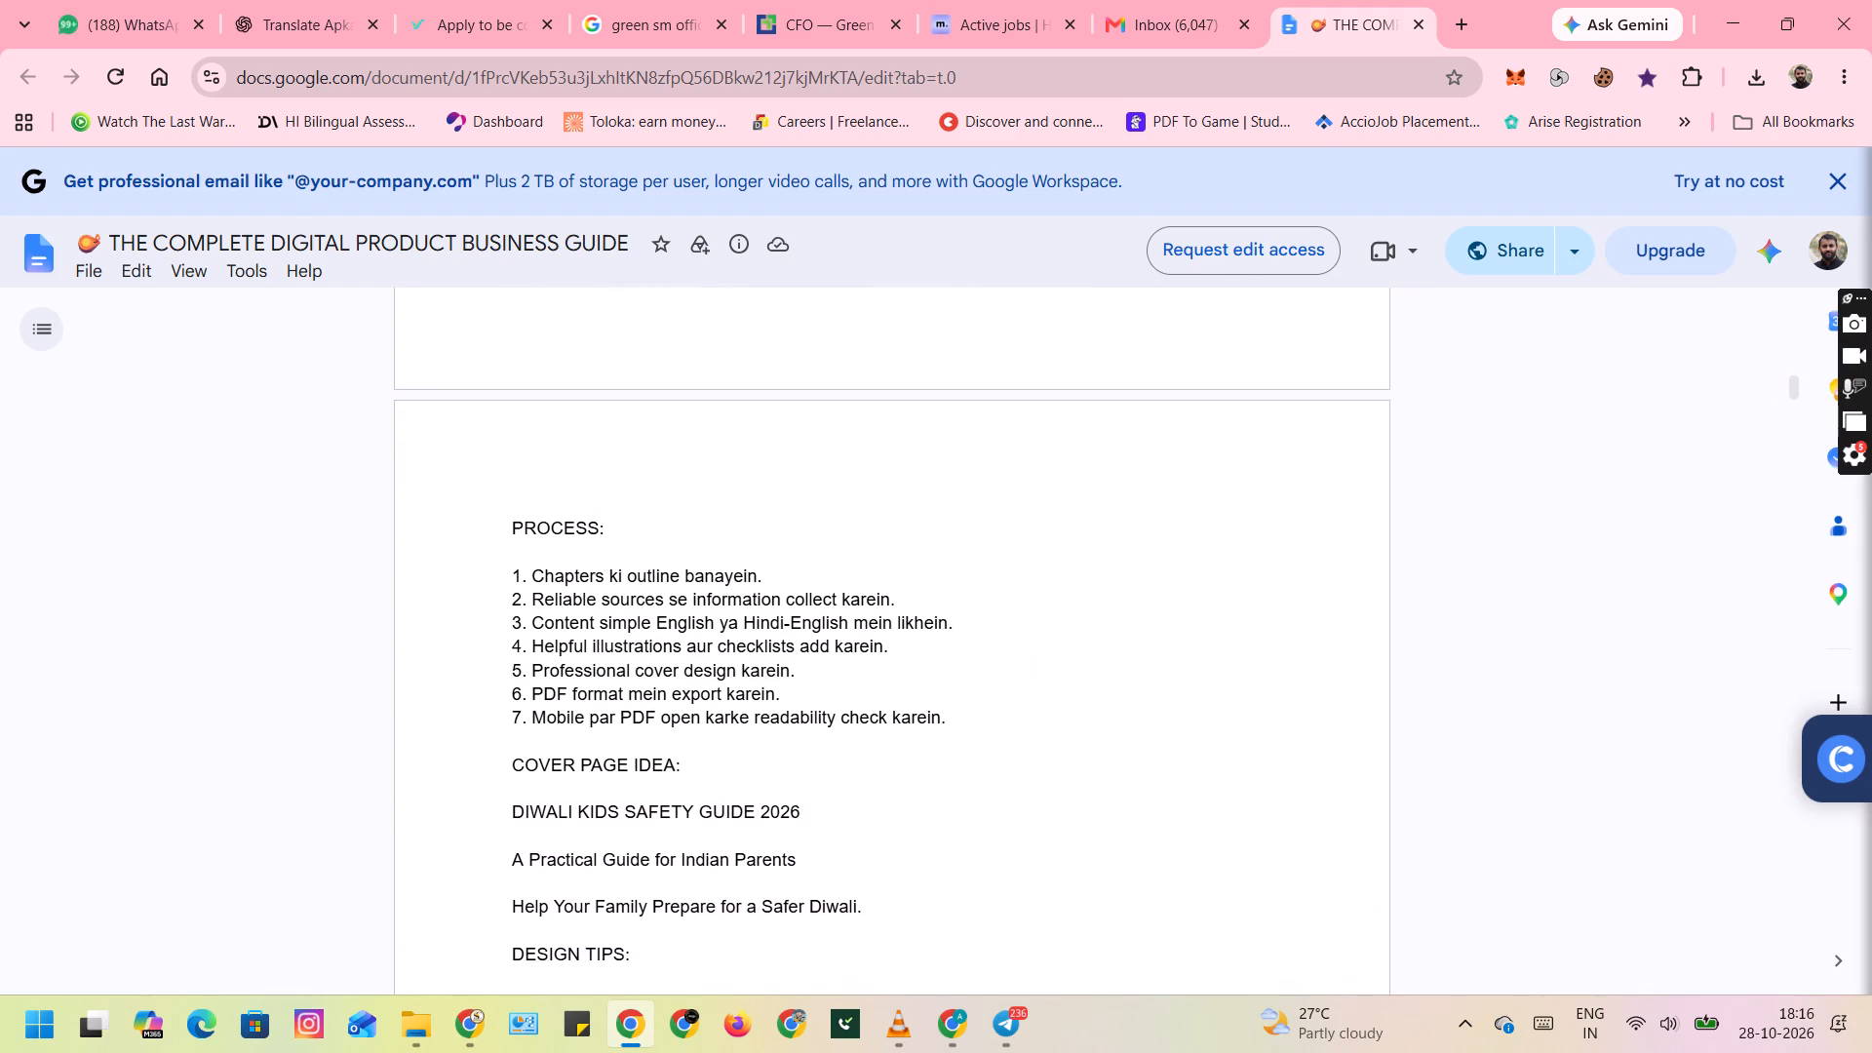
pyautogui.scroll(-1, 932, 783)
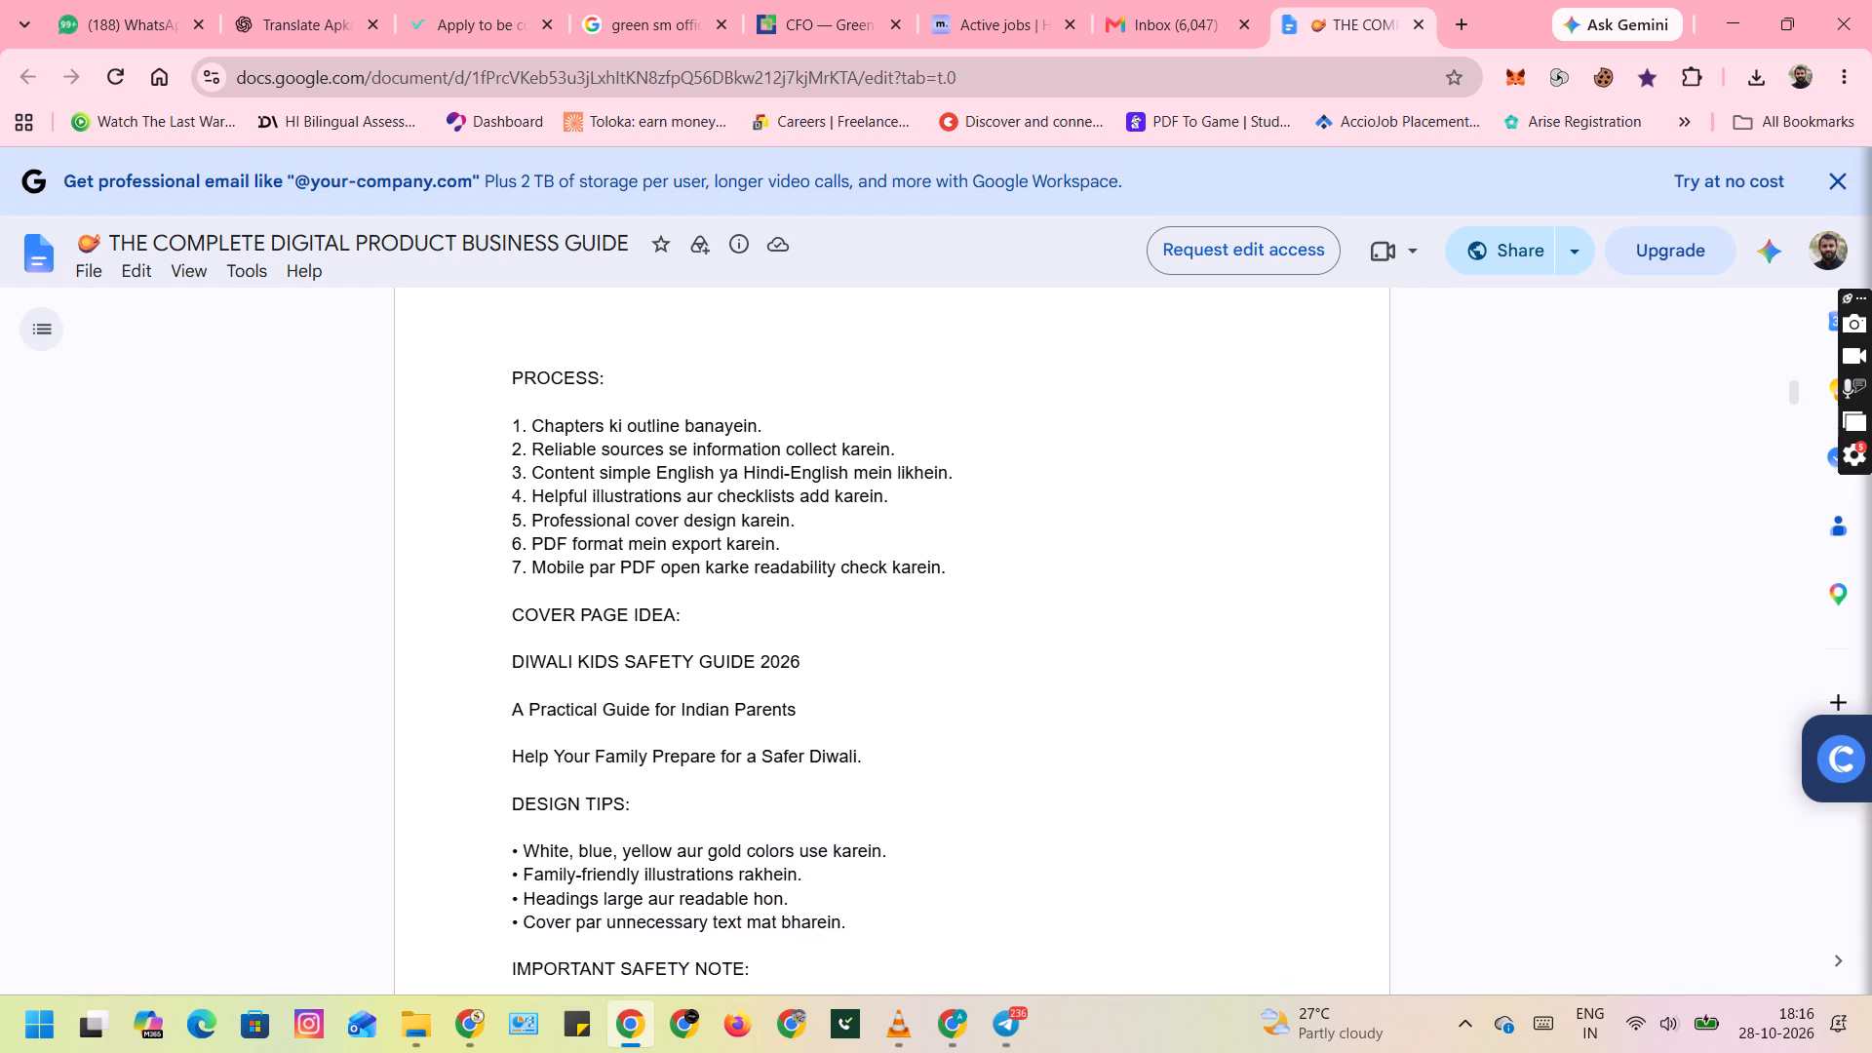
pyautogui.scroll(-2, 932, 783)
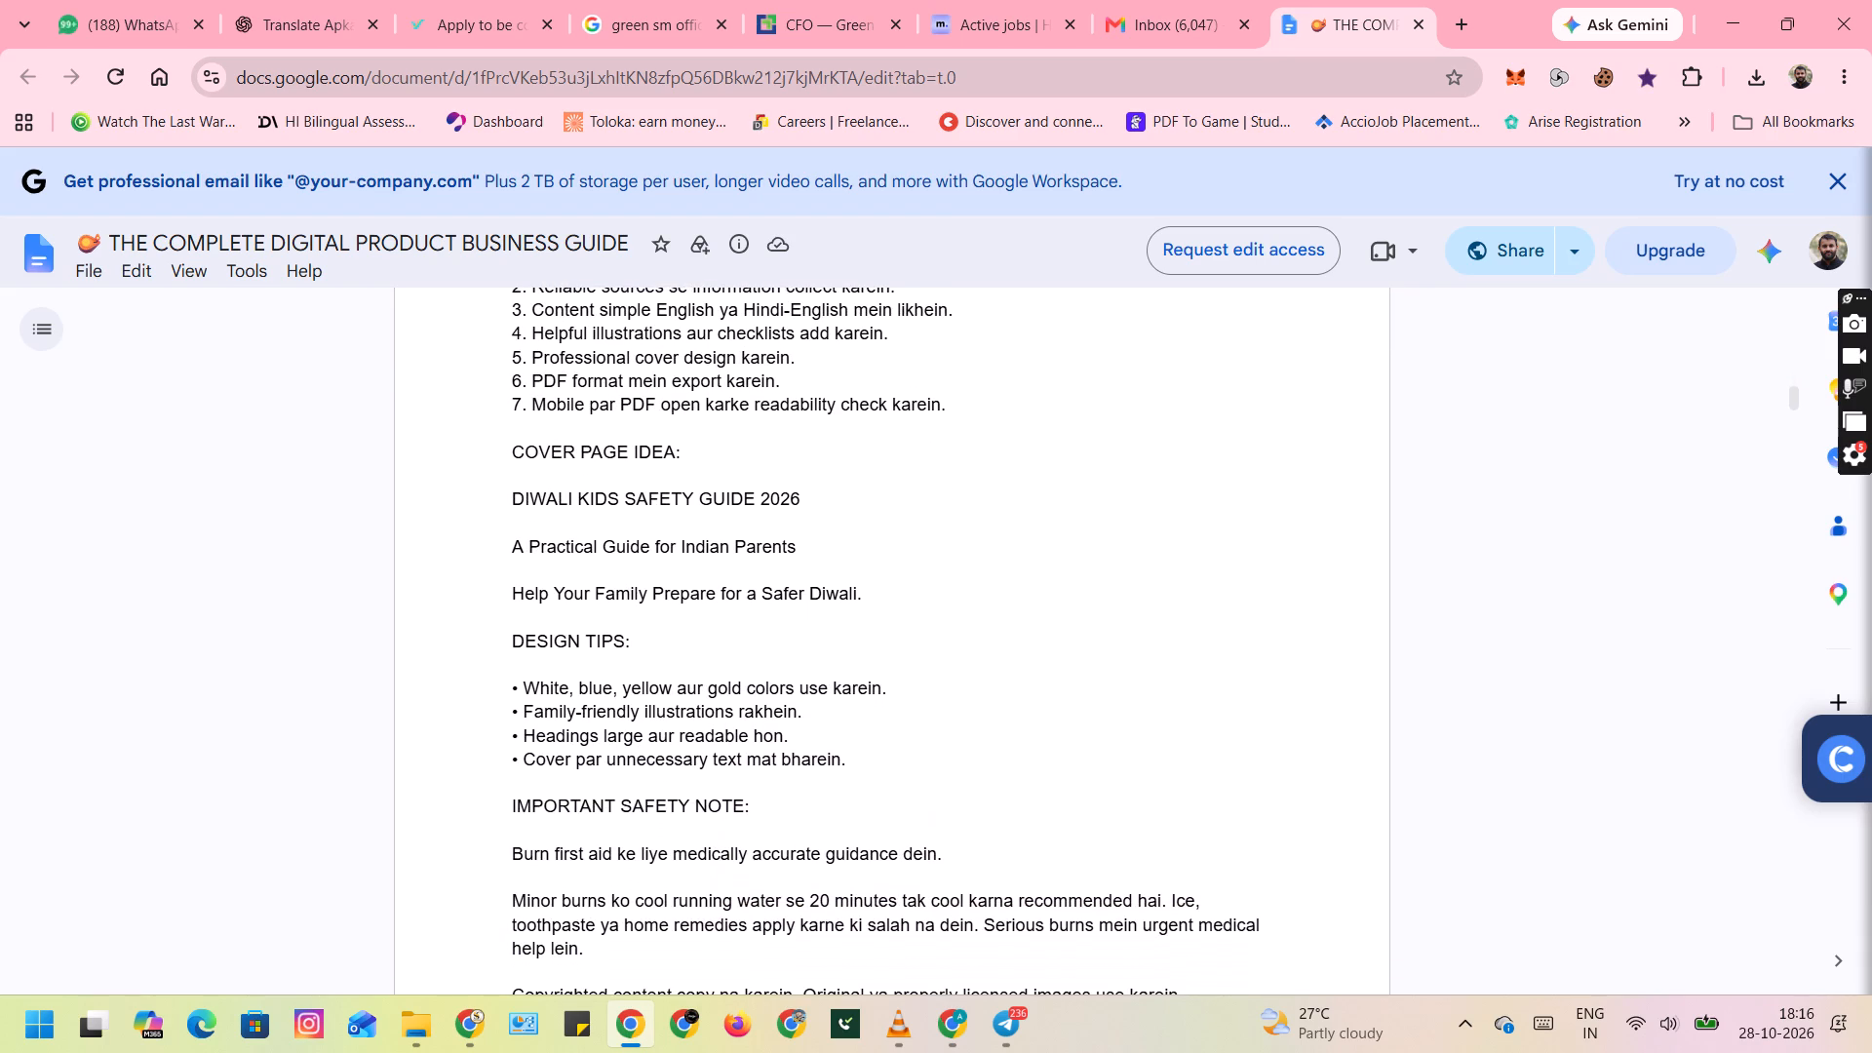
pyautogui.scroll(-1, 932, 783)
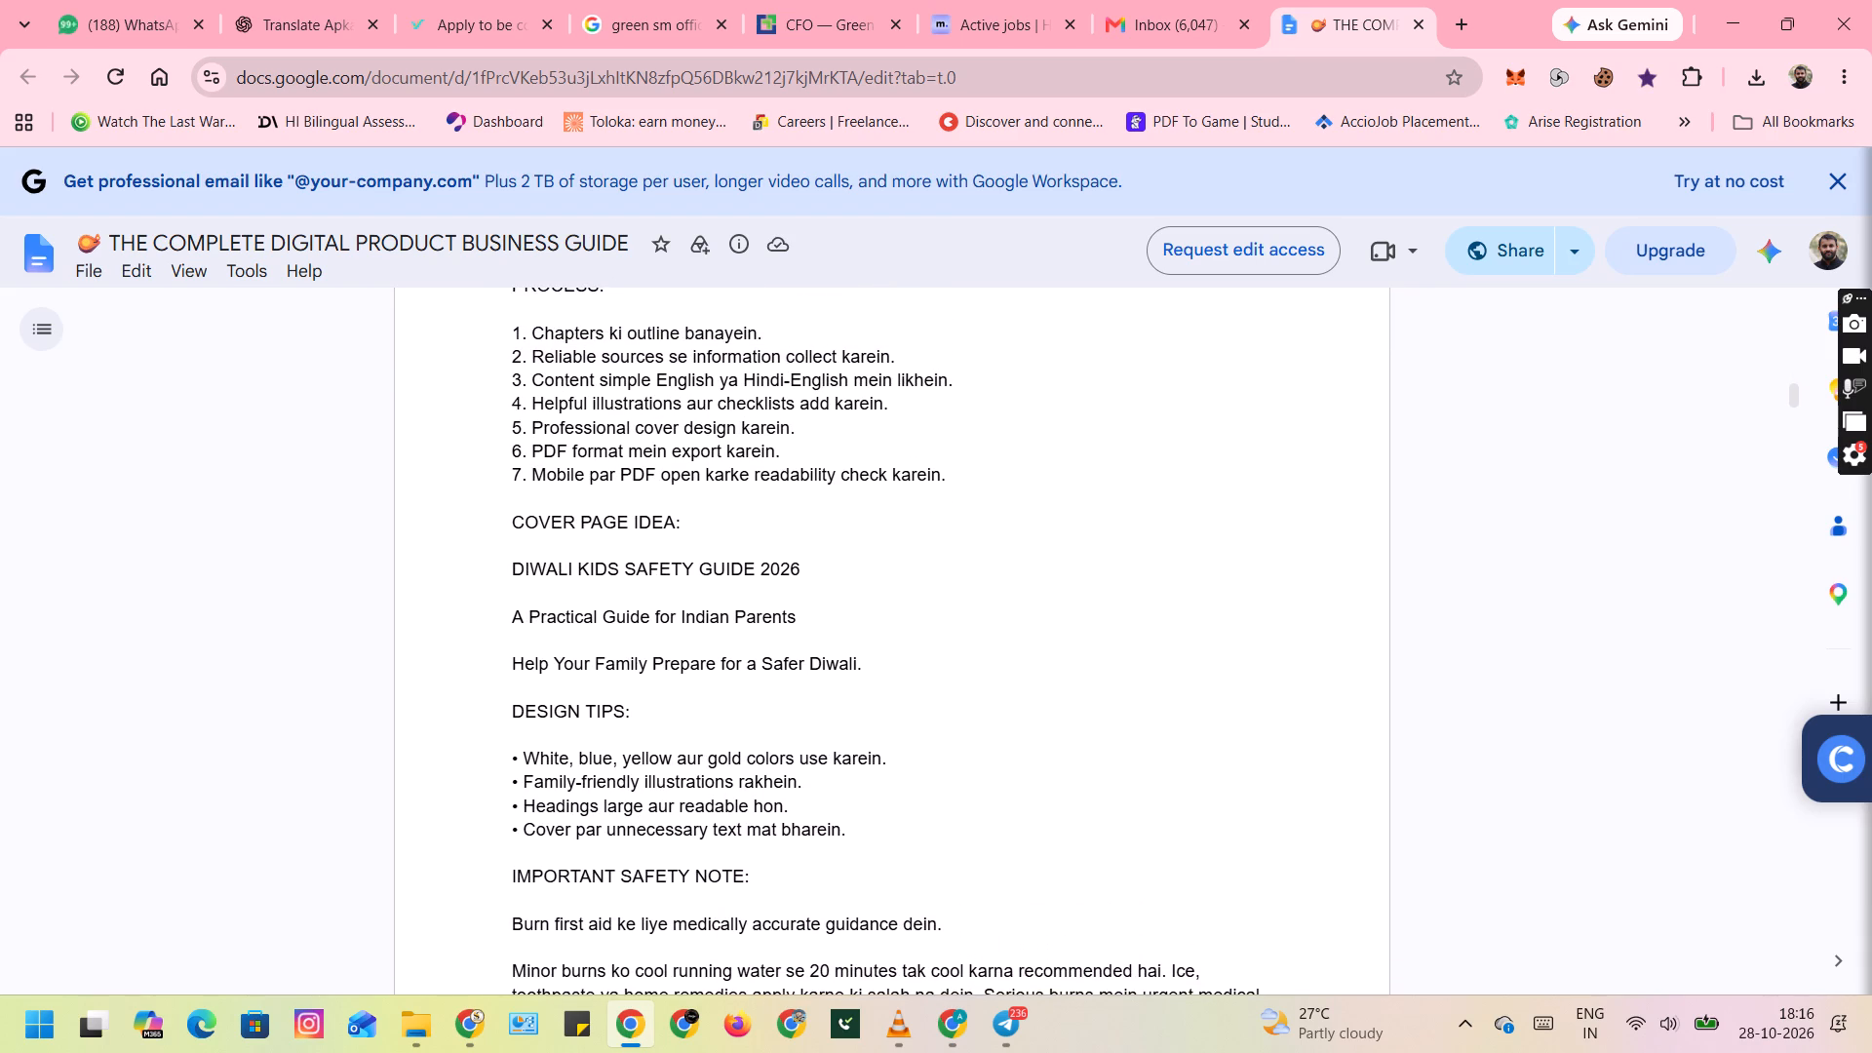
pyautogui.scroll(-4, 932, 783)
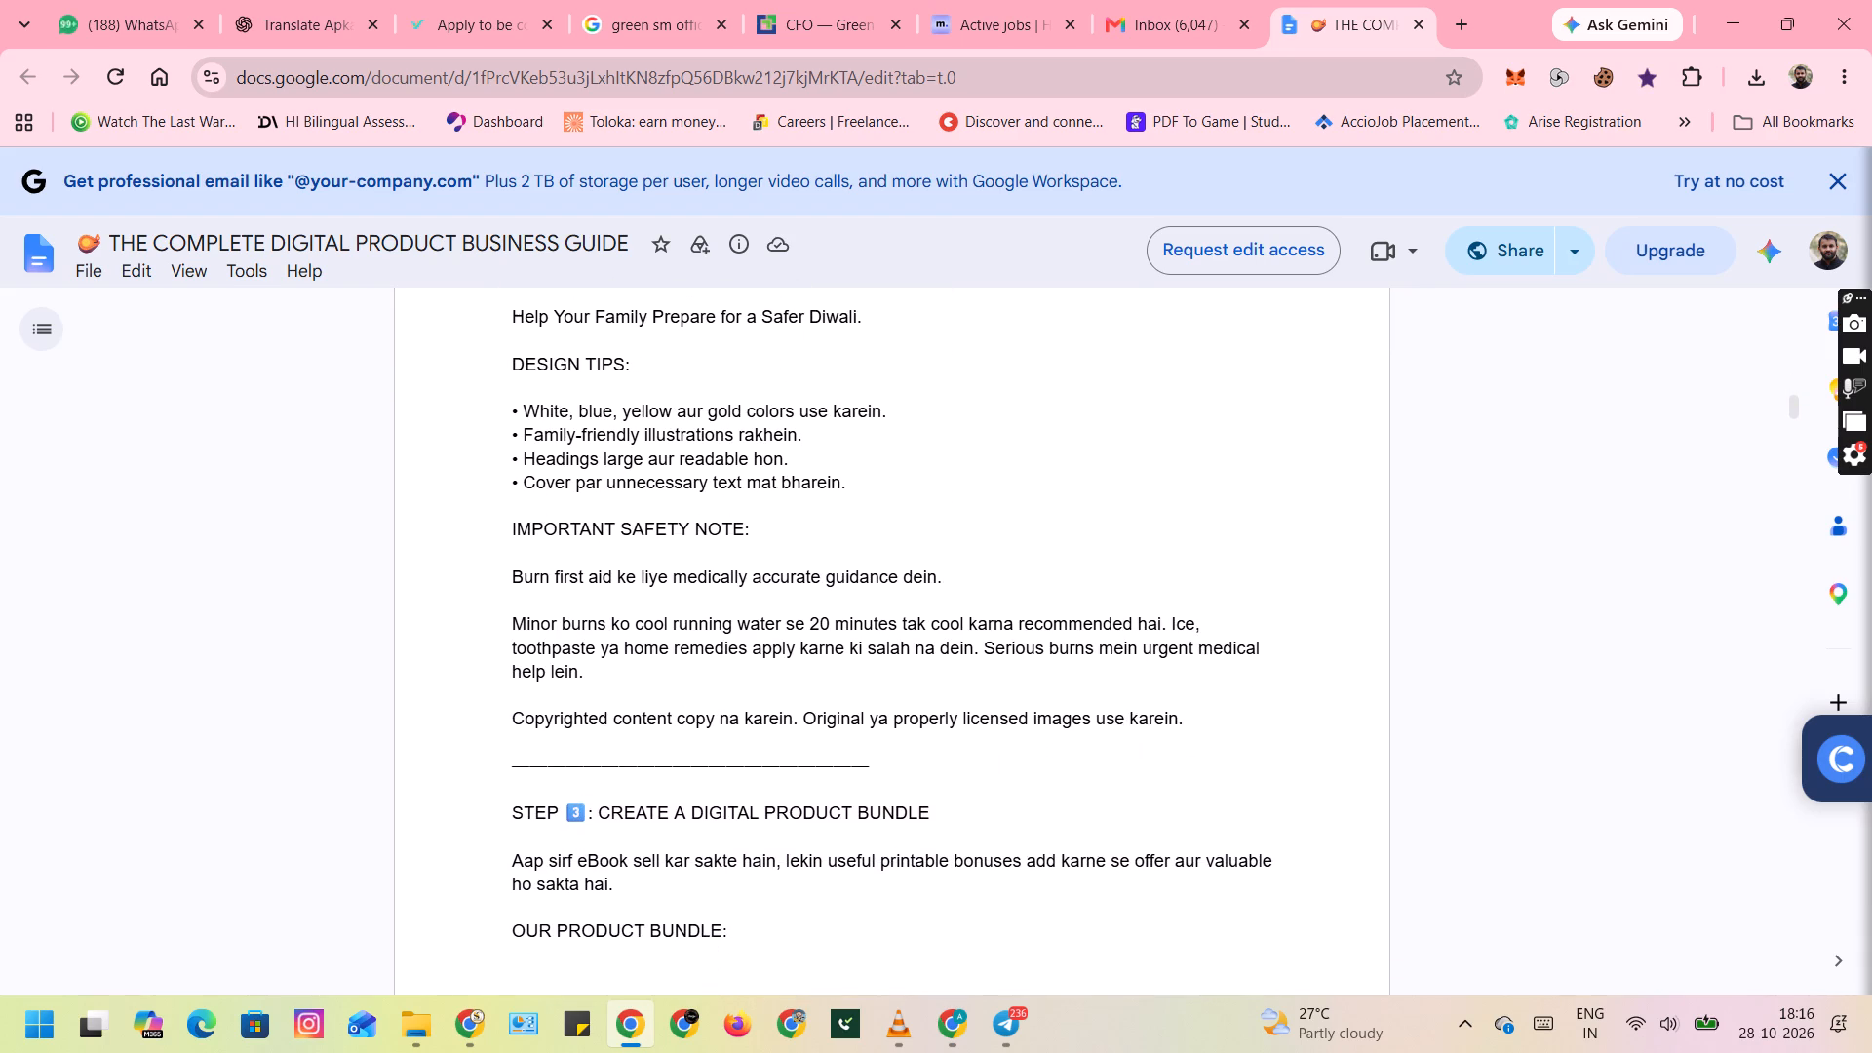
pyautogui.scroll(-2, 932, 783)
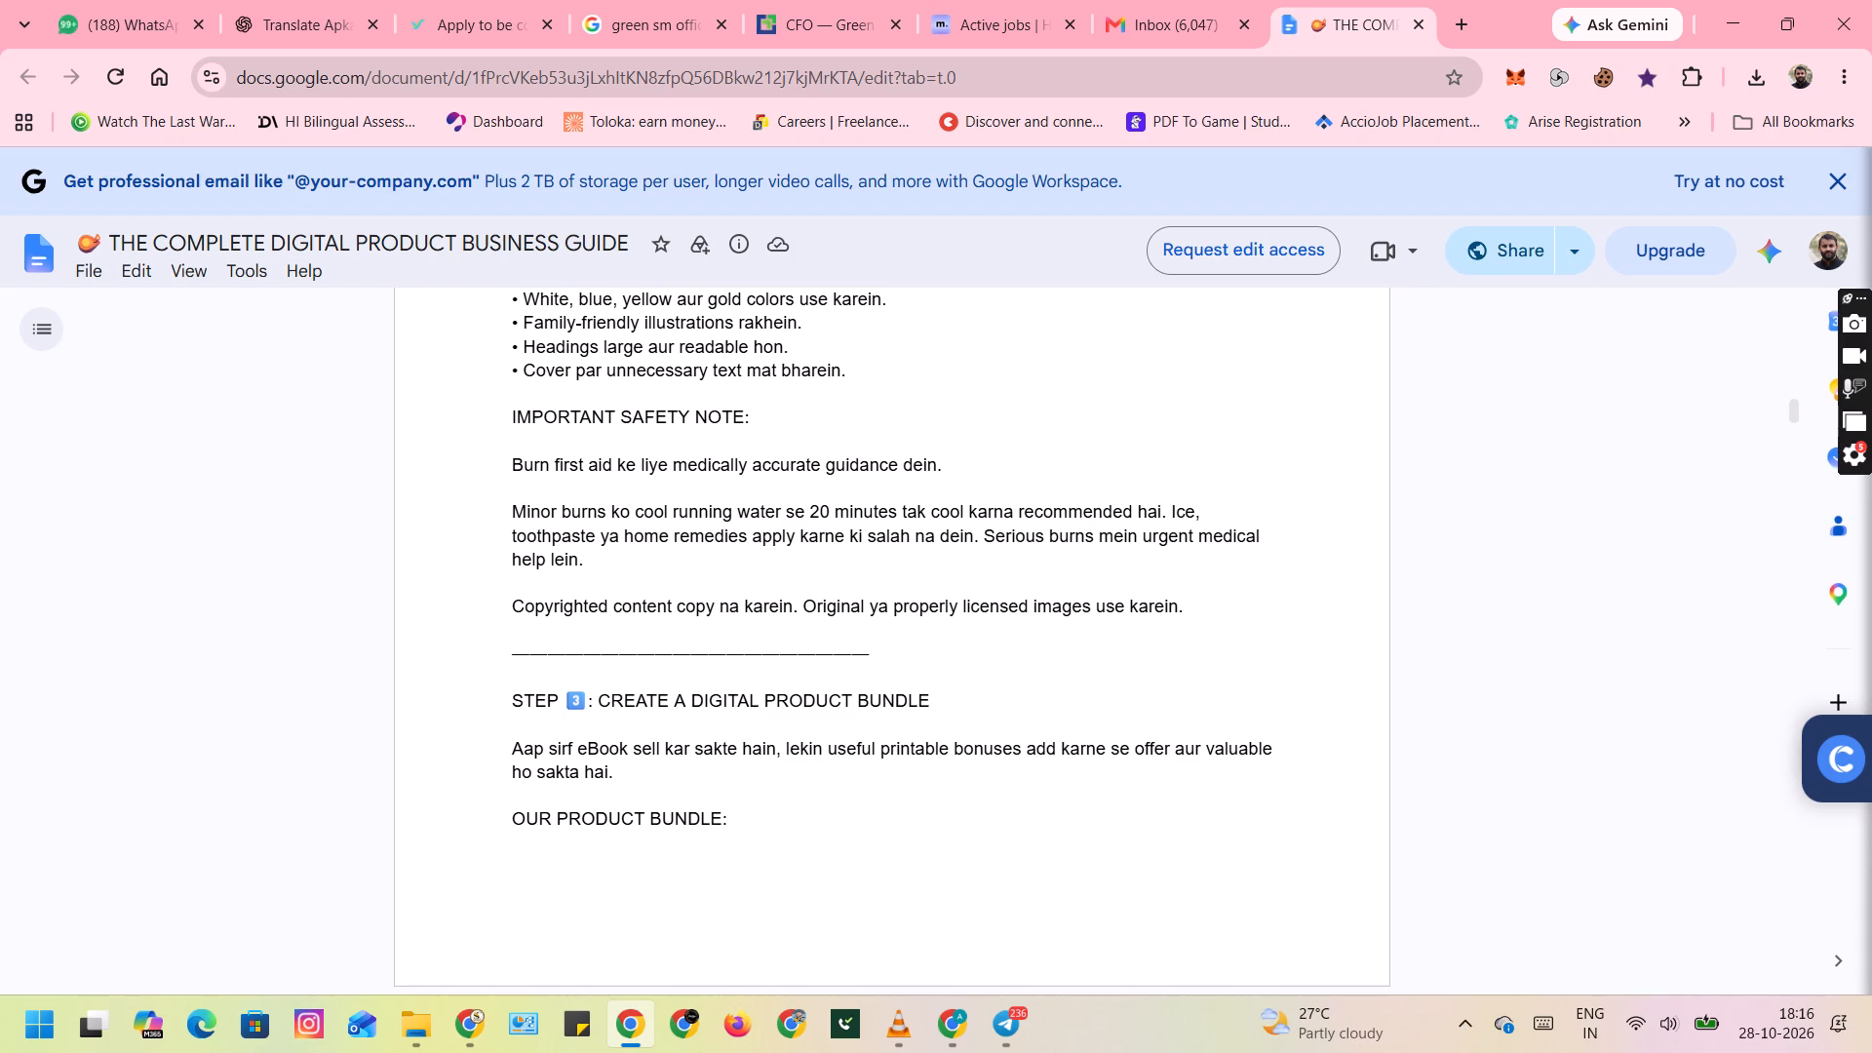
# Read Step 3, Create a Digital Product Bundle, covering the main product, bonuses and suggested pricing, up to the start of Step 4.
pyautogui.scroll(-3, 932, 783)
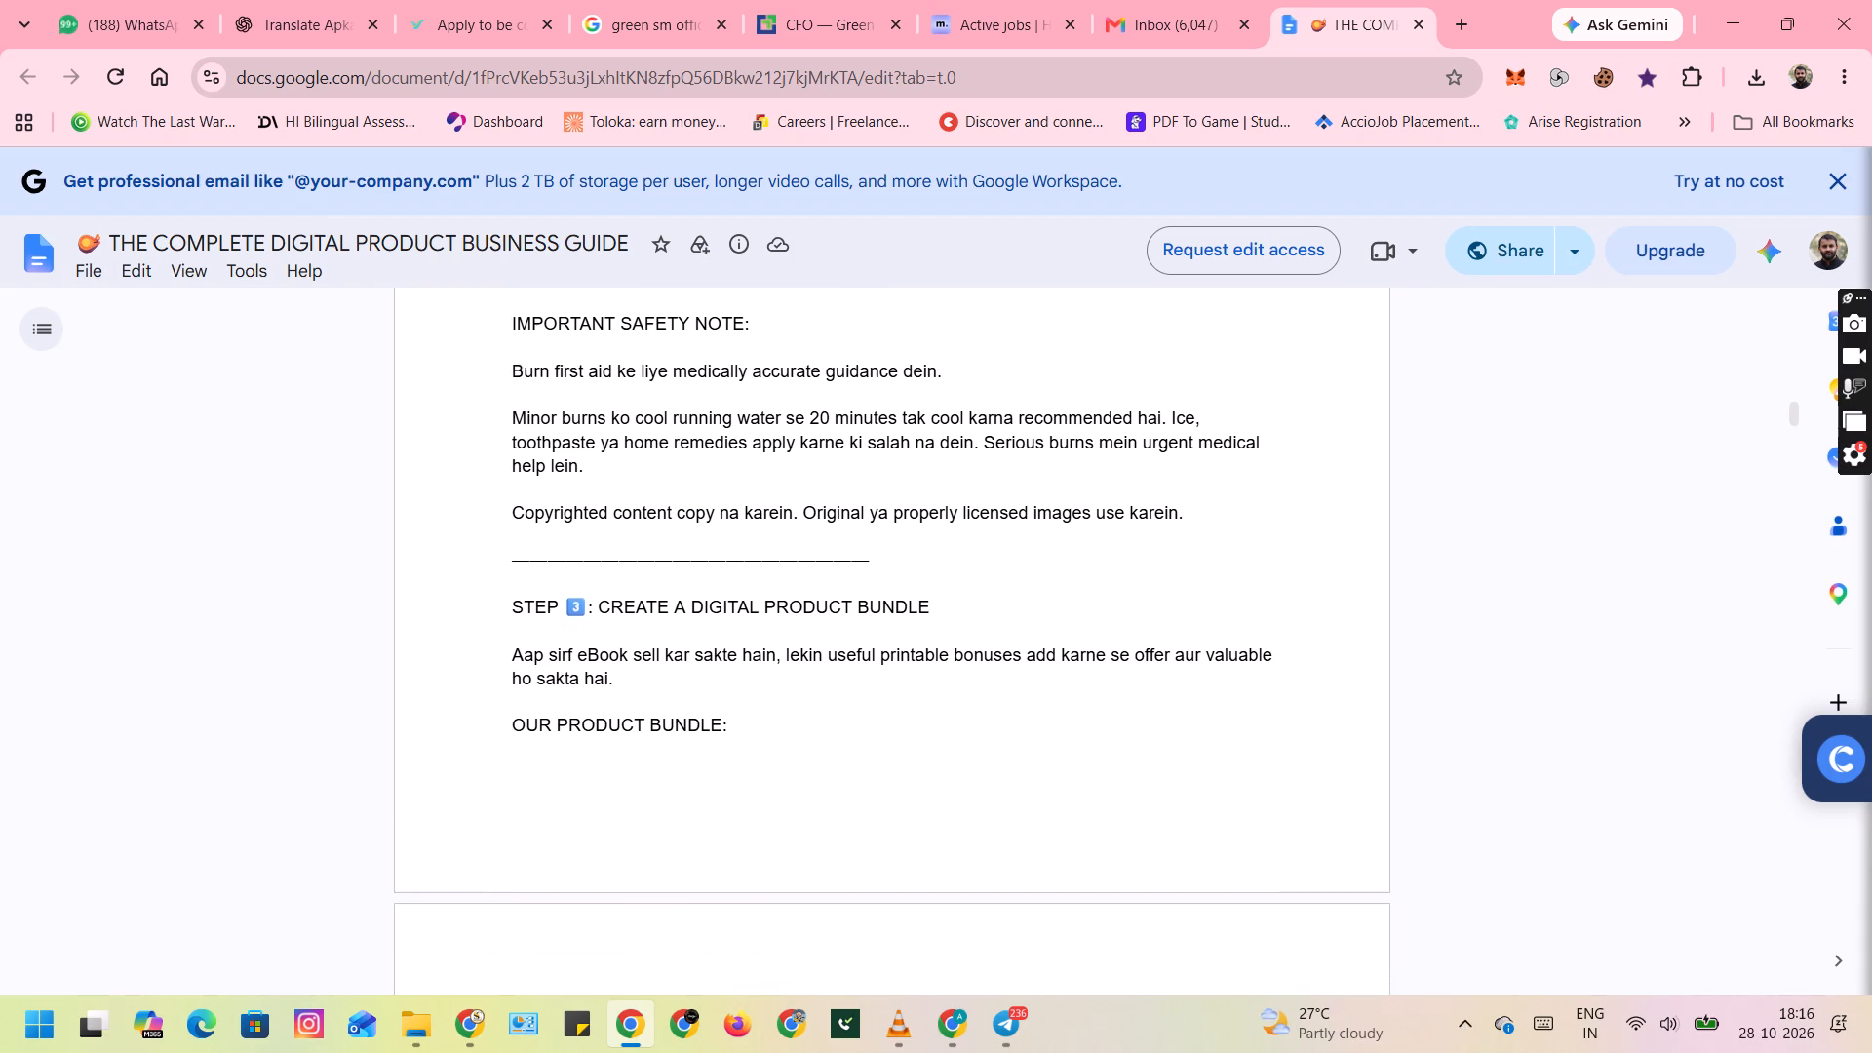
pyautogui.scroll(-1, 932, 783)
pyautogui.scroll(-2, 865, 893)
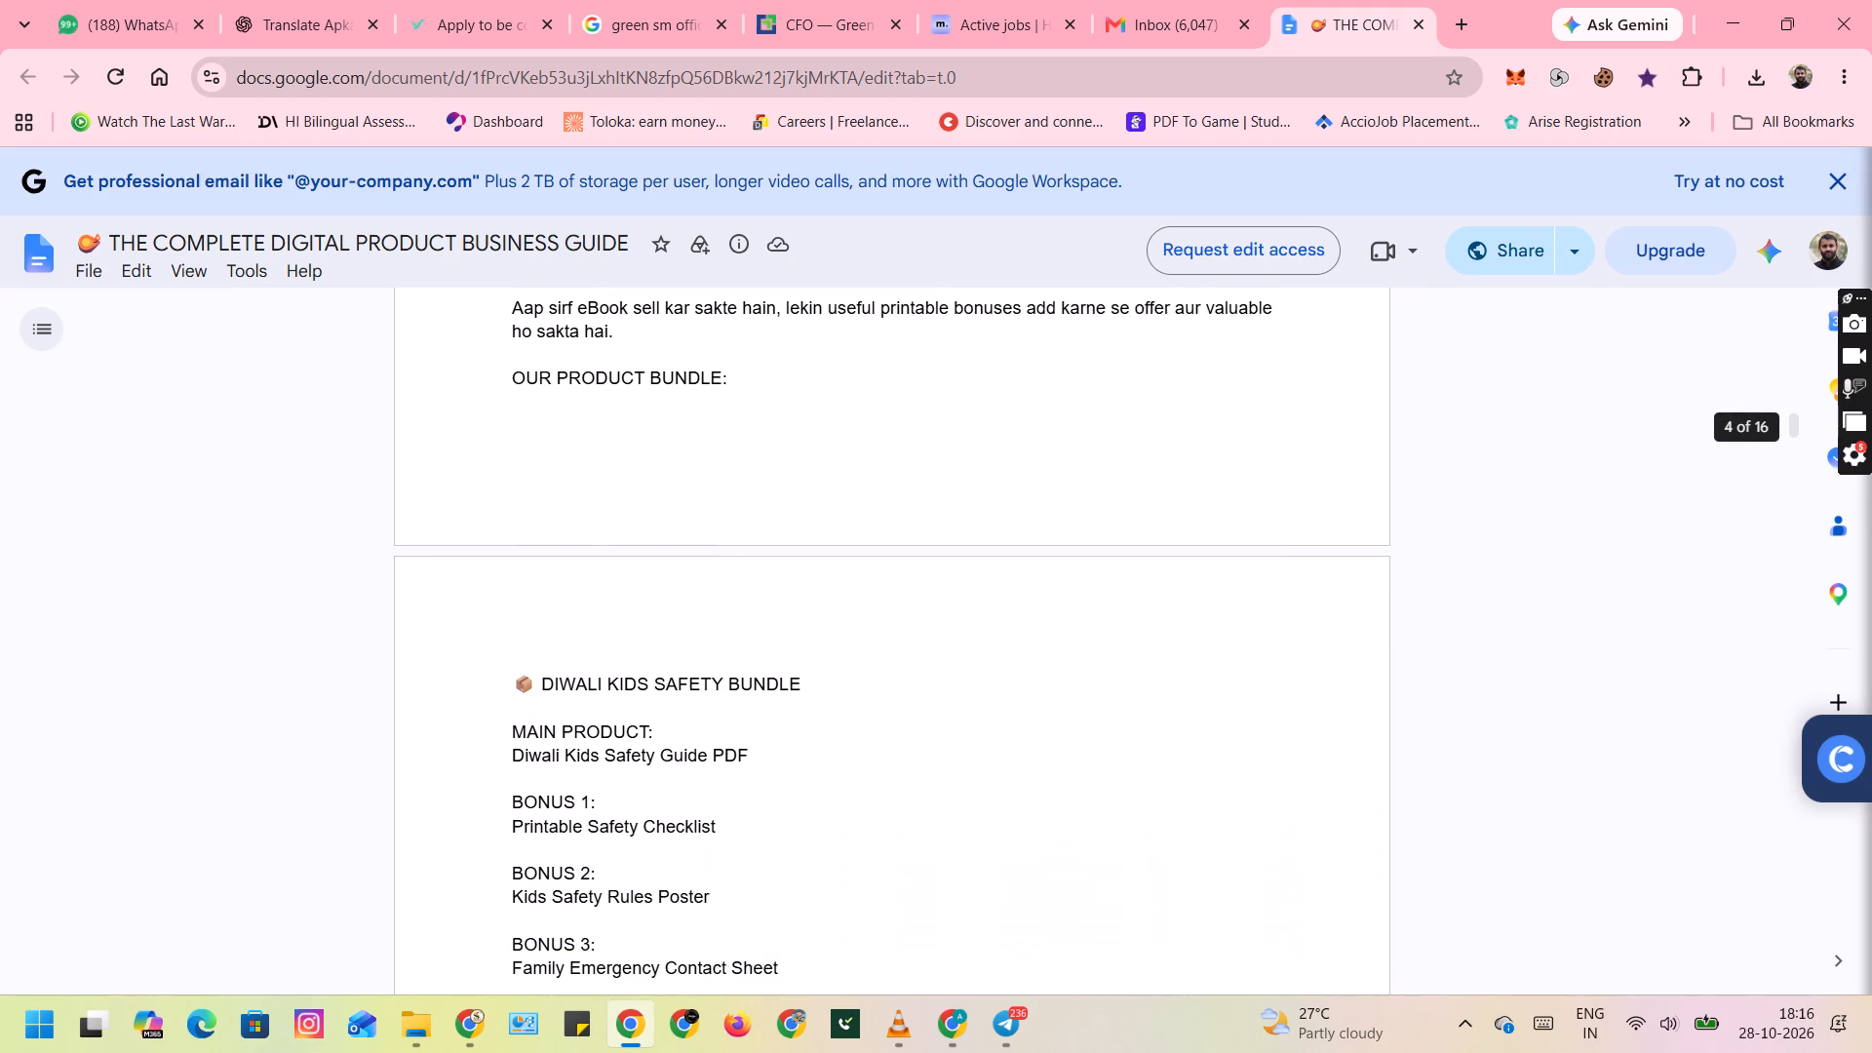
pyautogui.scroll(-4, 865, 893)
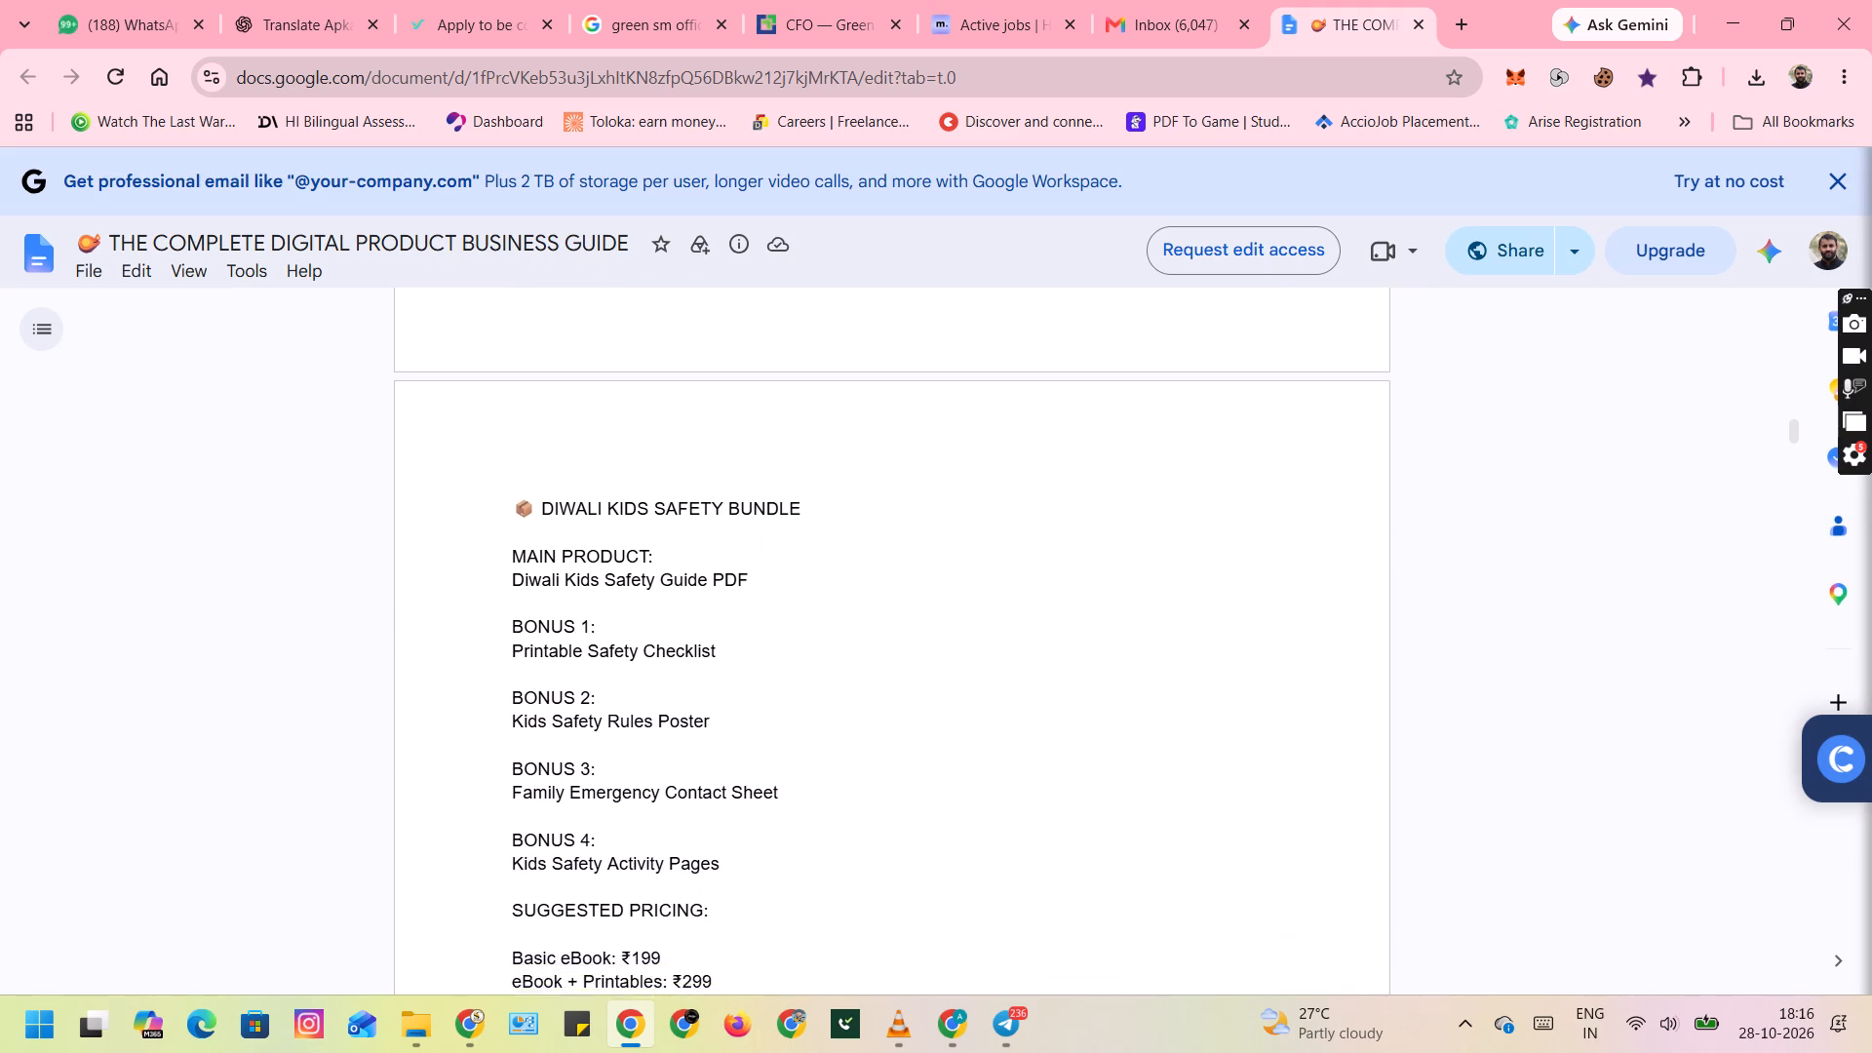
pyautogui.scroll(-3, 865, 893)
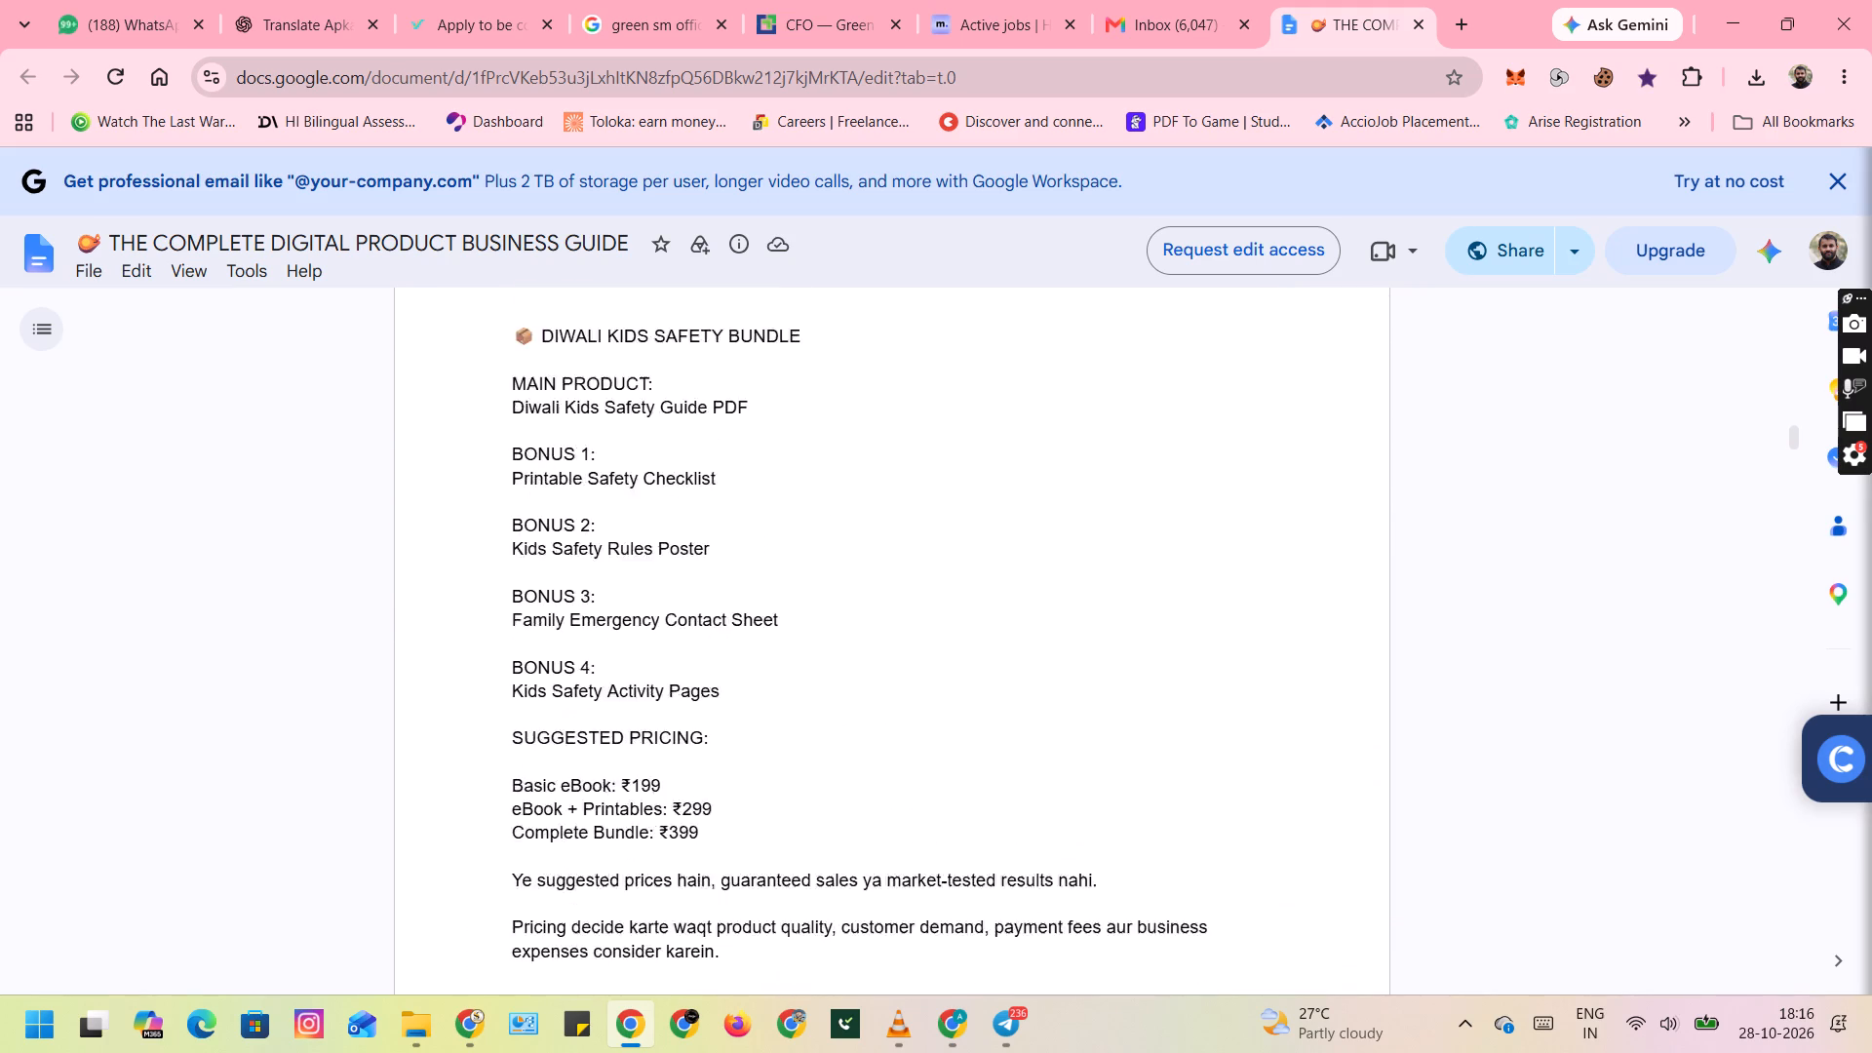
pyautogui.scroll(-1, 865, 893)
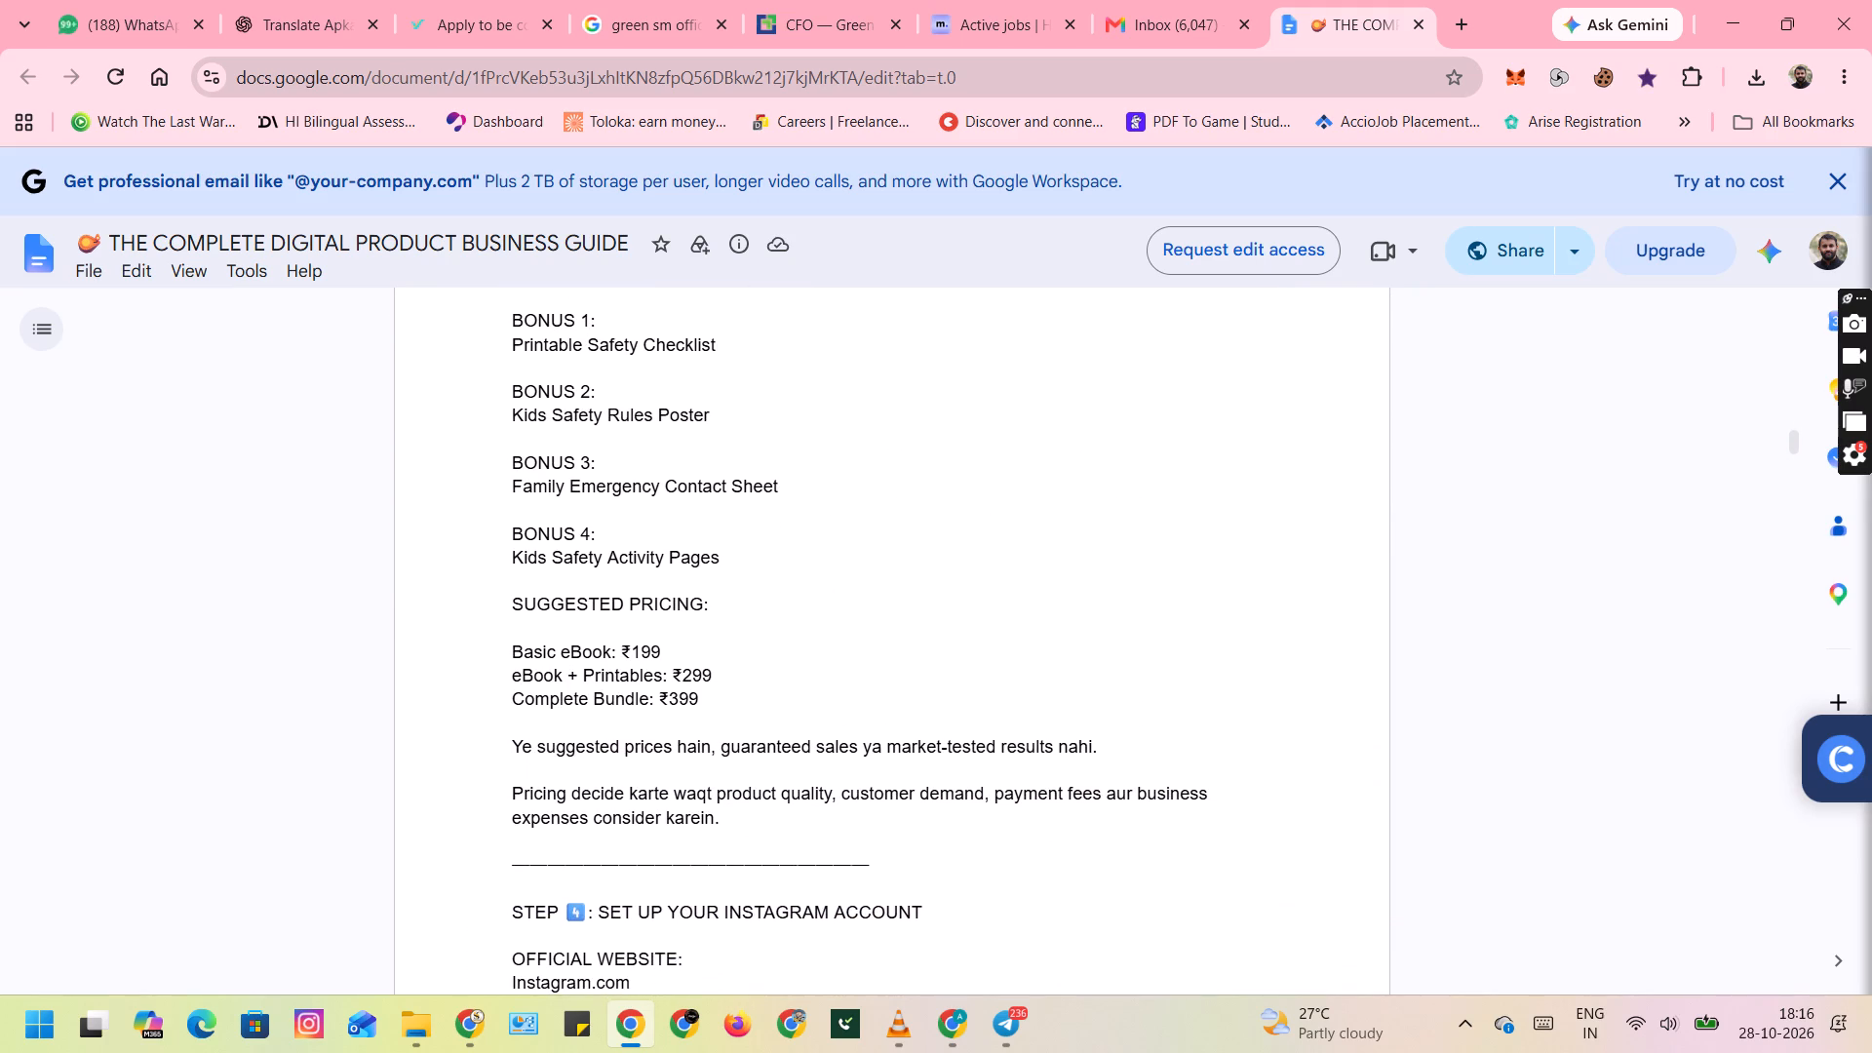
pyautogui.scroll(-3, 865, 893)
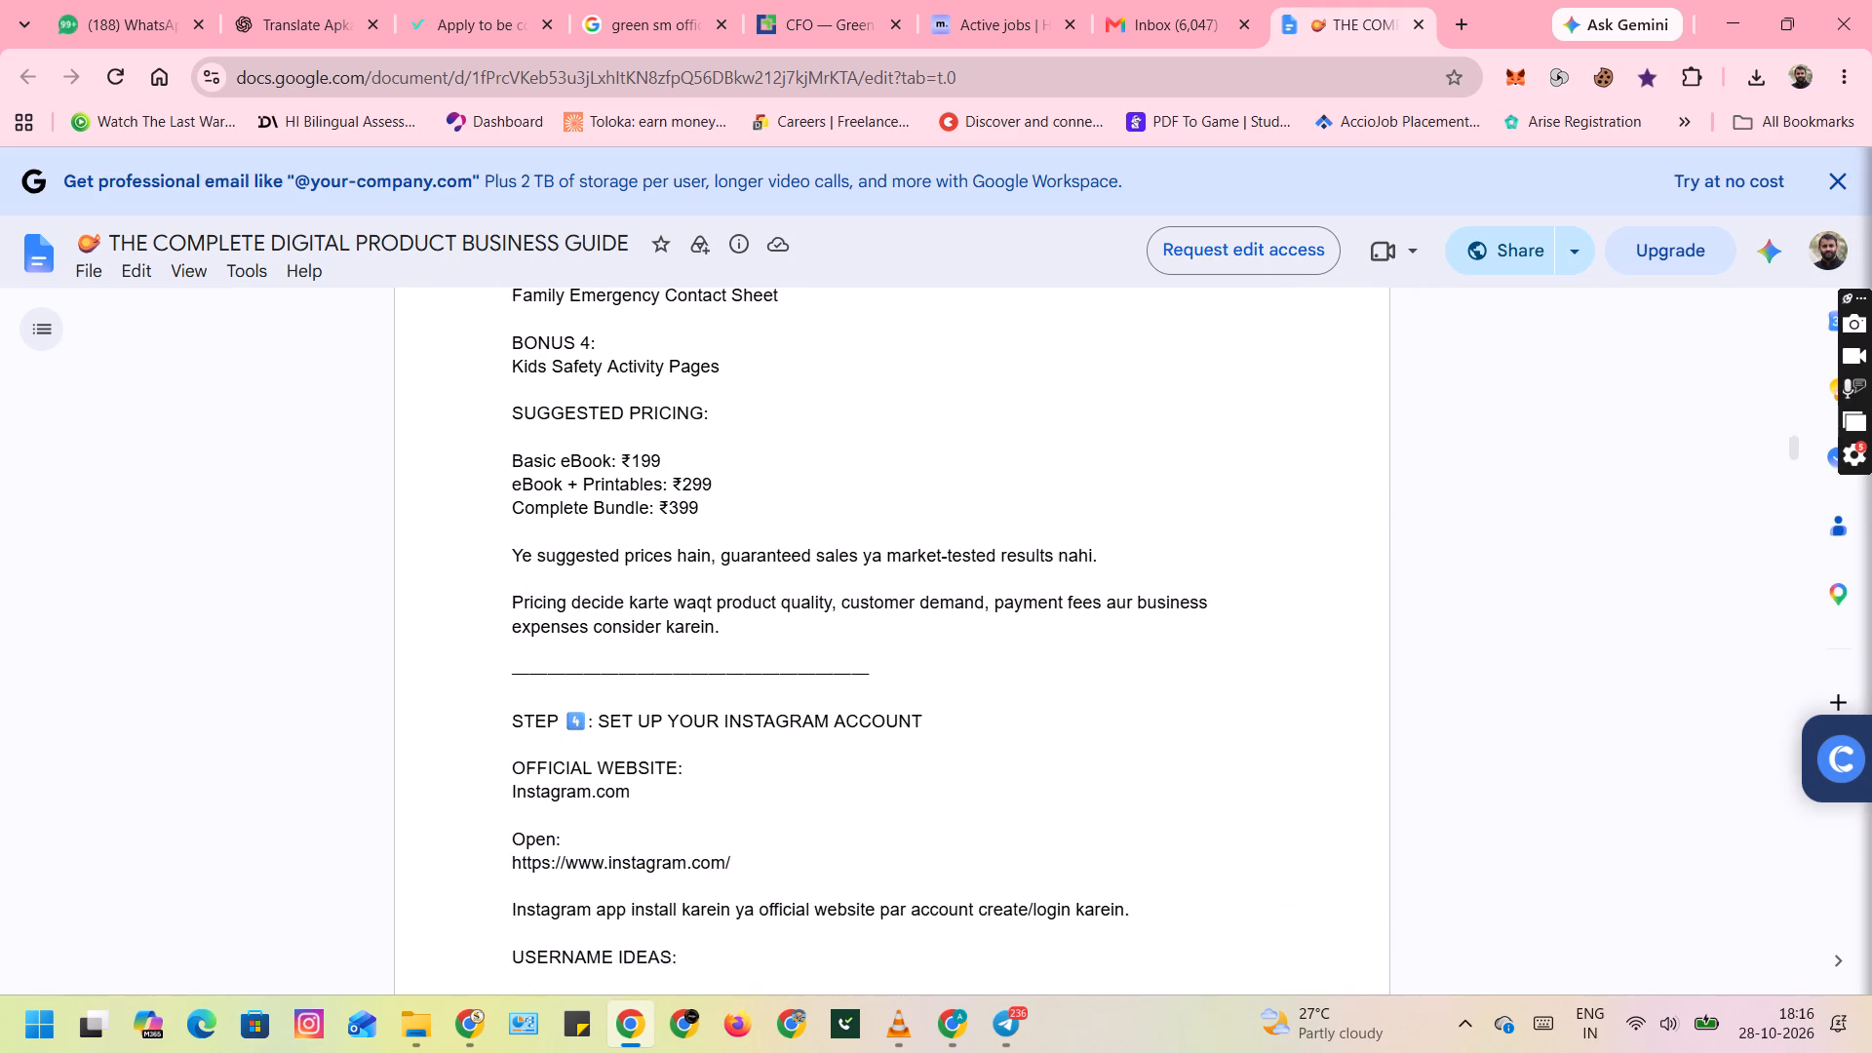
pyautogui.scroll(-1, 912, 860)
# Go back to Step 1, Choose Your Digital Product, and re-read the Our Product entry and the eBook's purpose.
pyautogui.scroll(9, 877, 792)
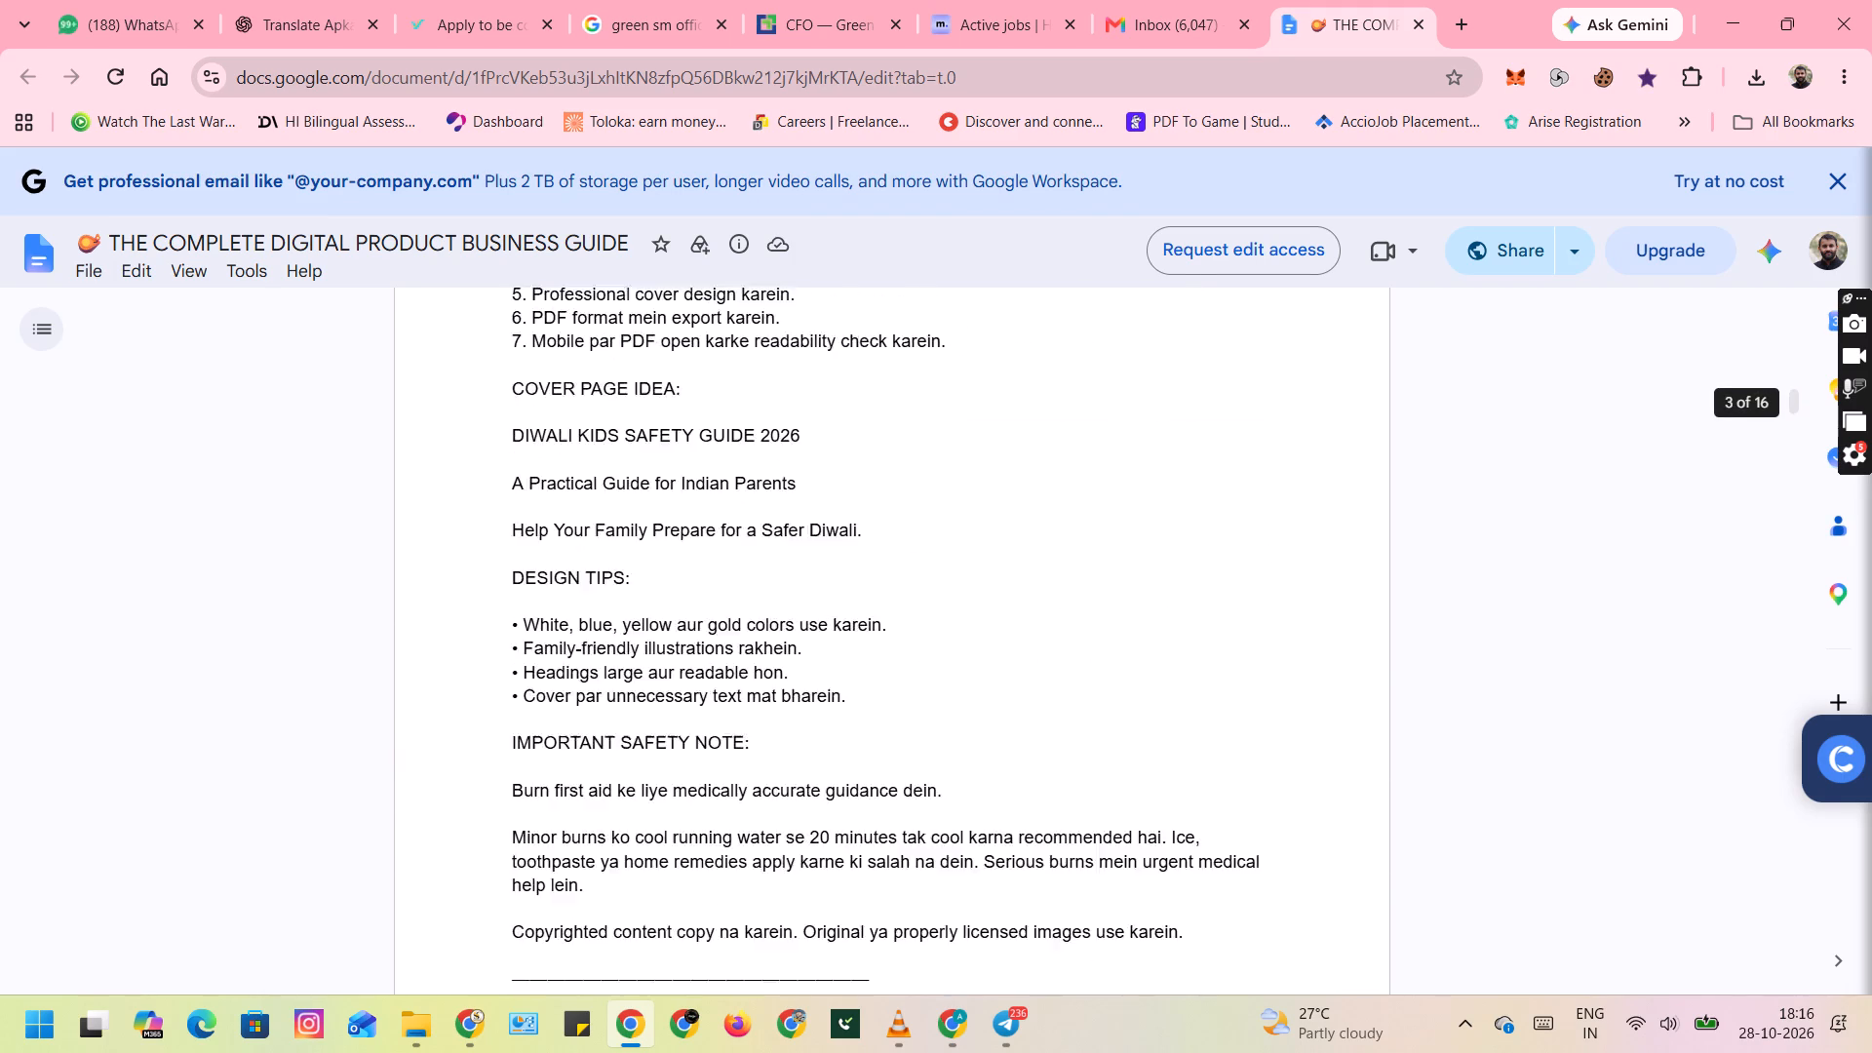
pyautogui.scroll(5, 877, 792)
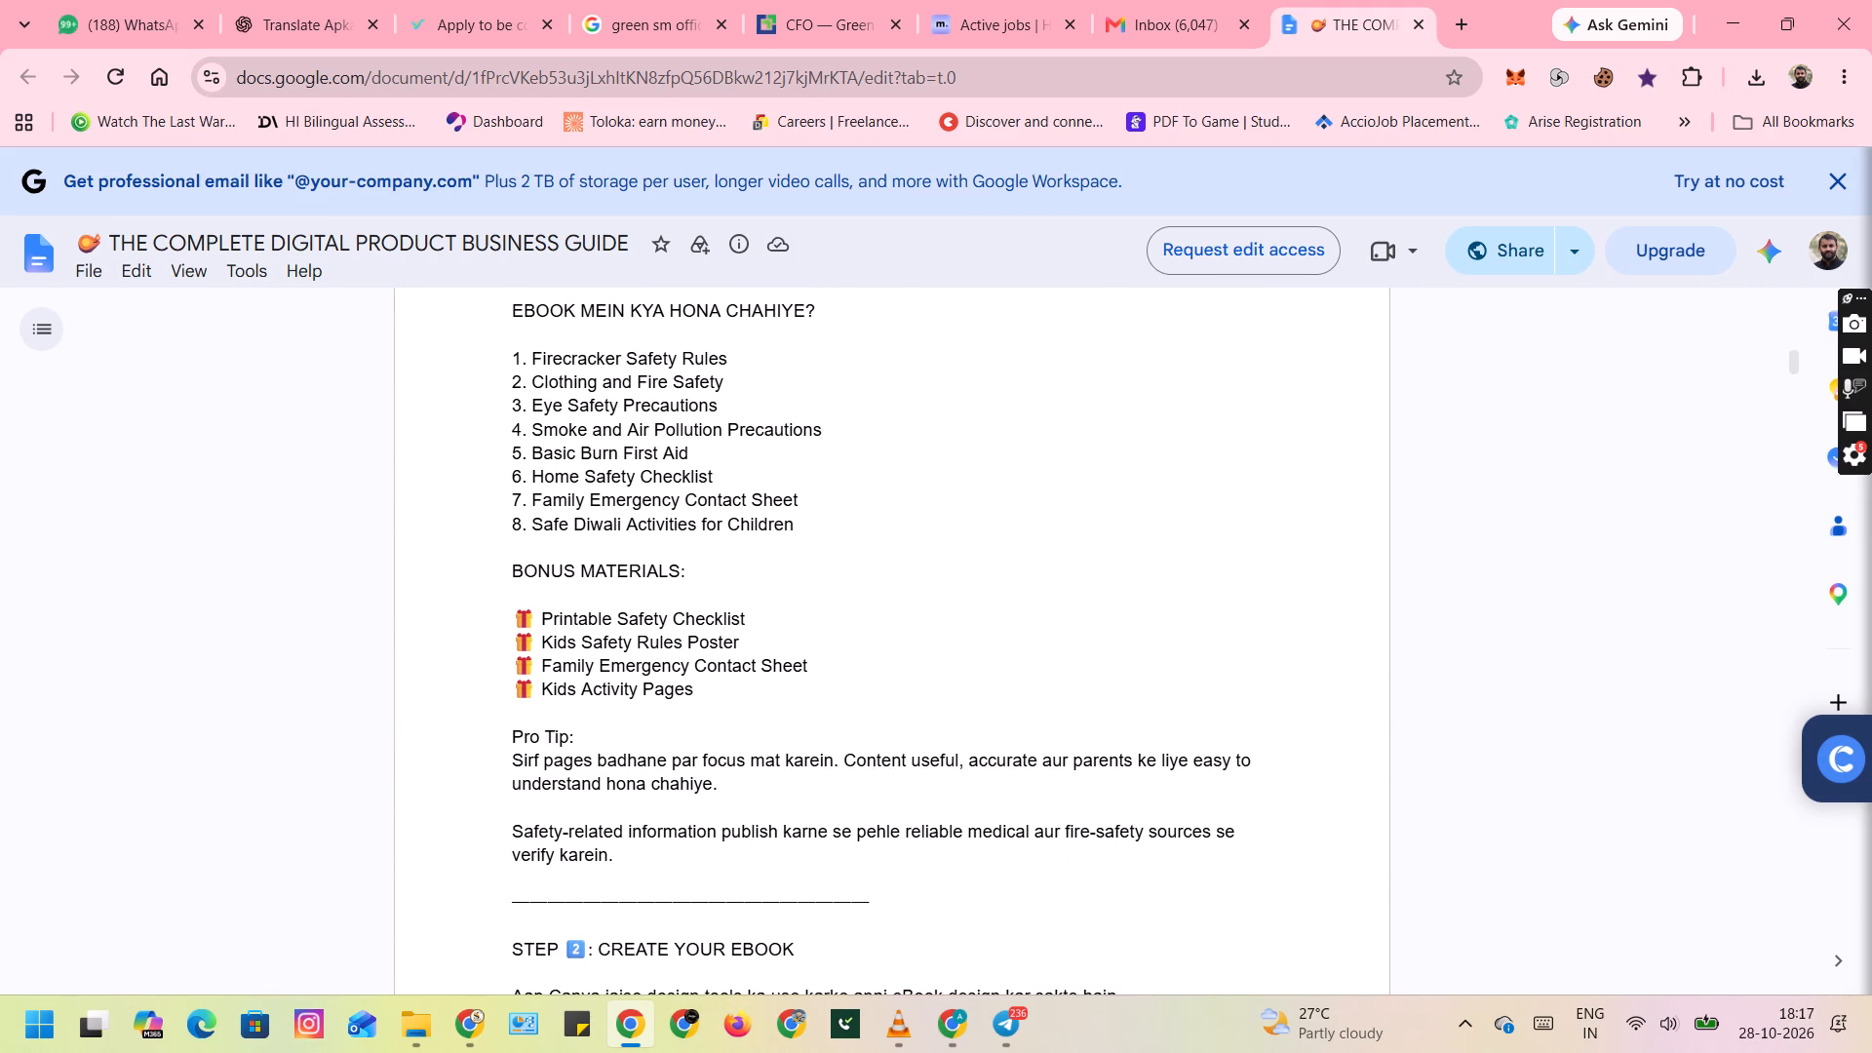
pyautogui.scroll(1, 877, 792)
pyautogui.scroll(-1, 711, 845)
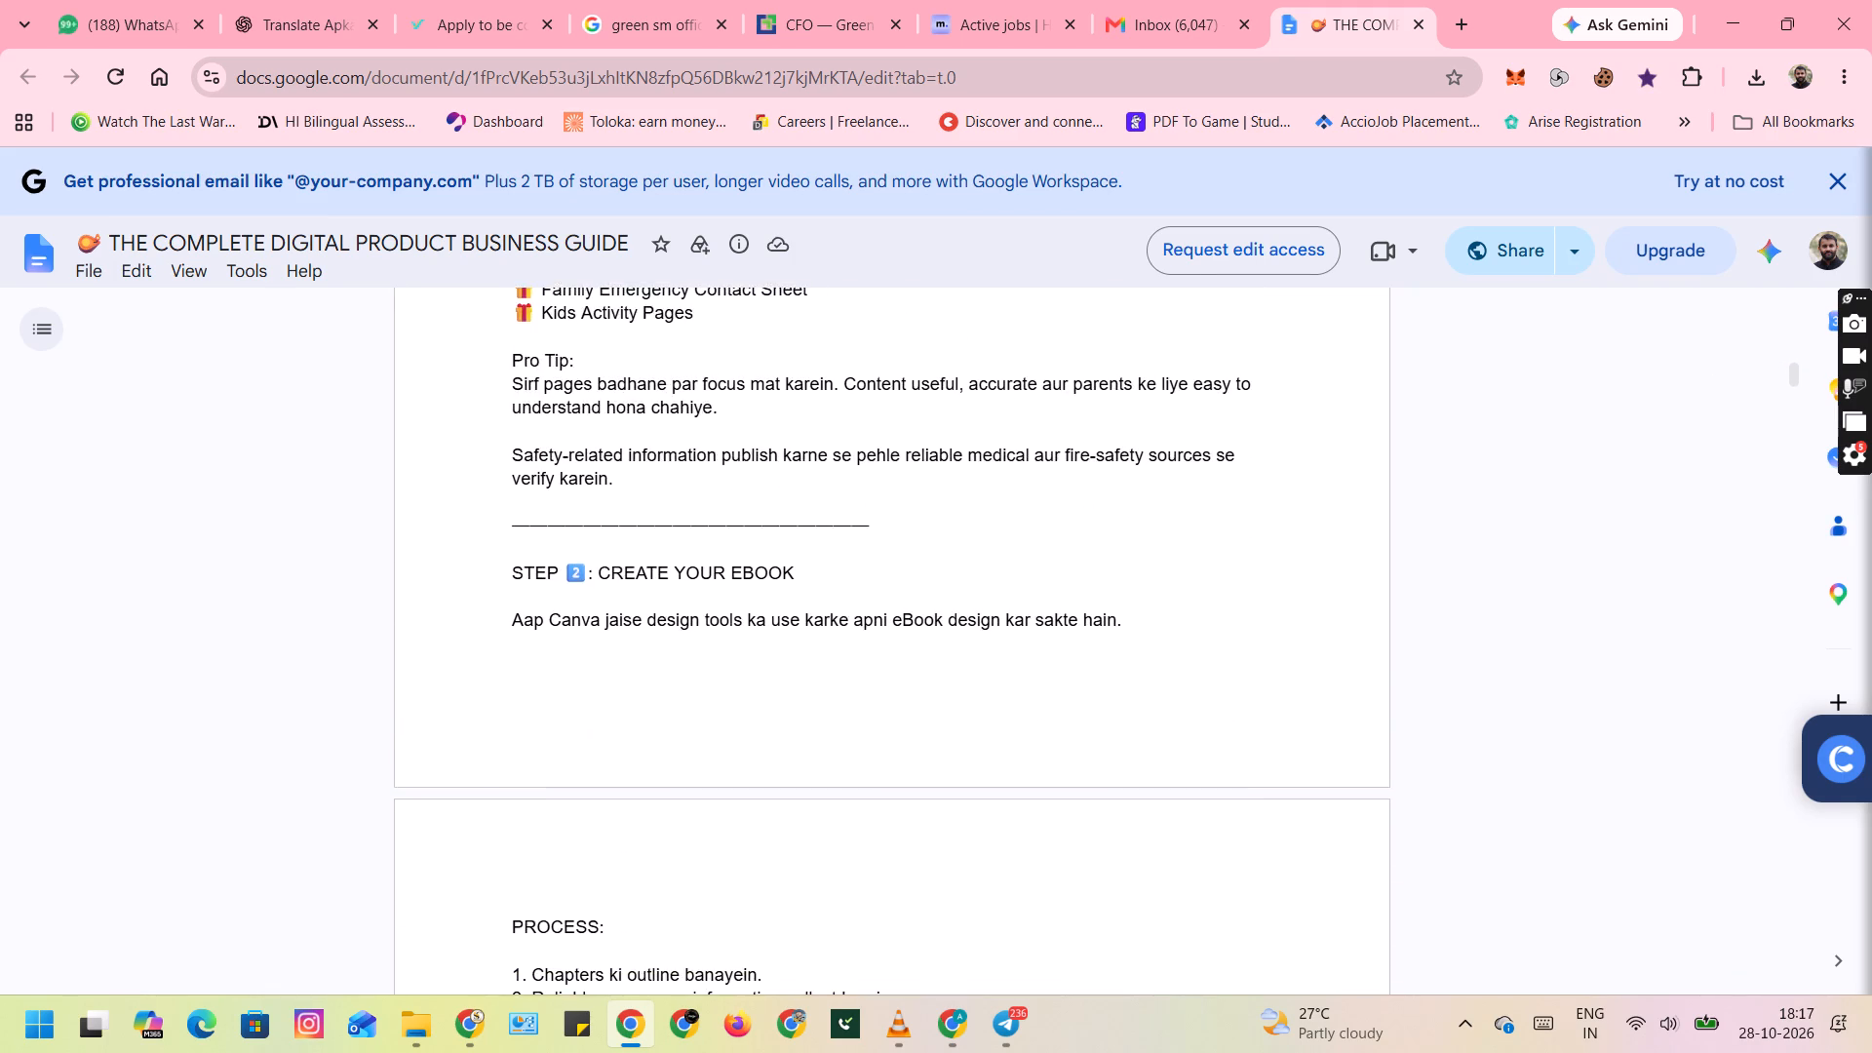
pyautogui.scroll(-2, 711, 845)
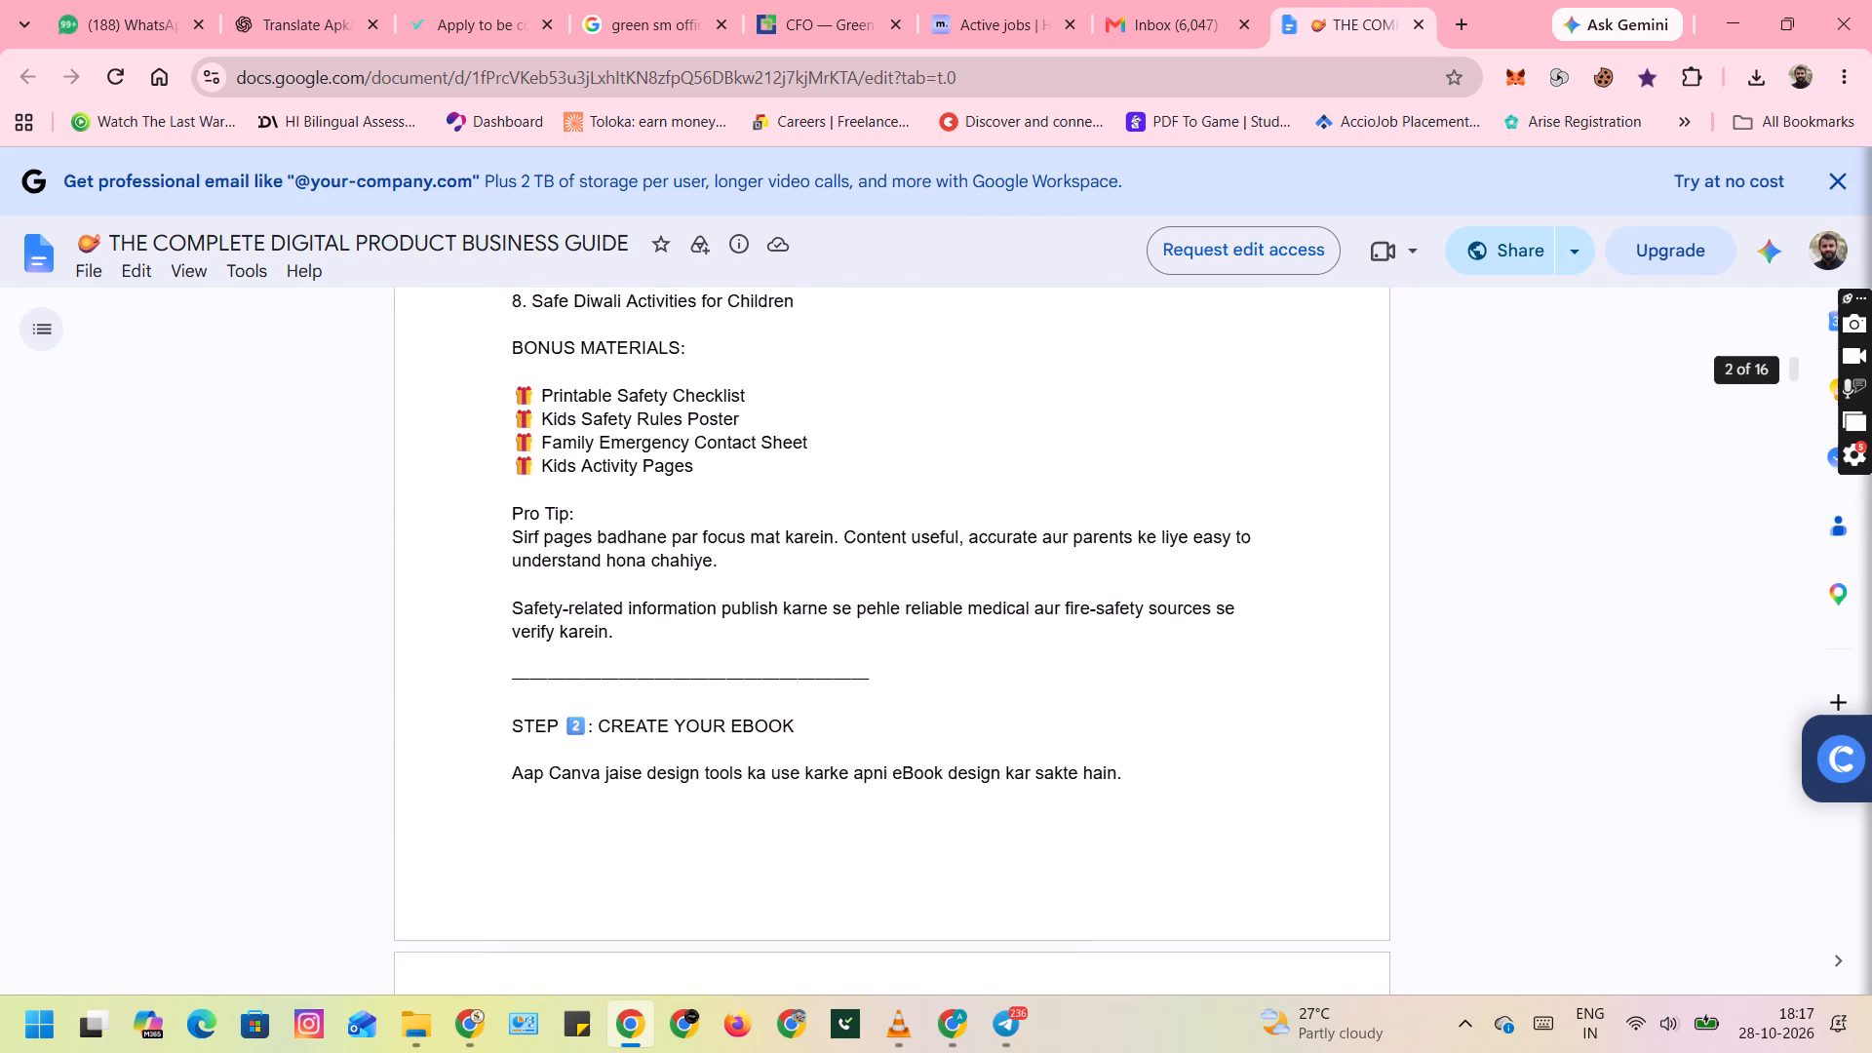
pyautogui.scroll(6, 711, 845)
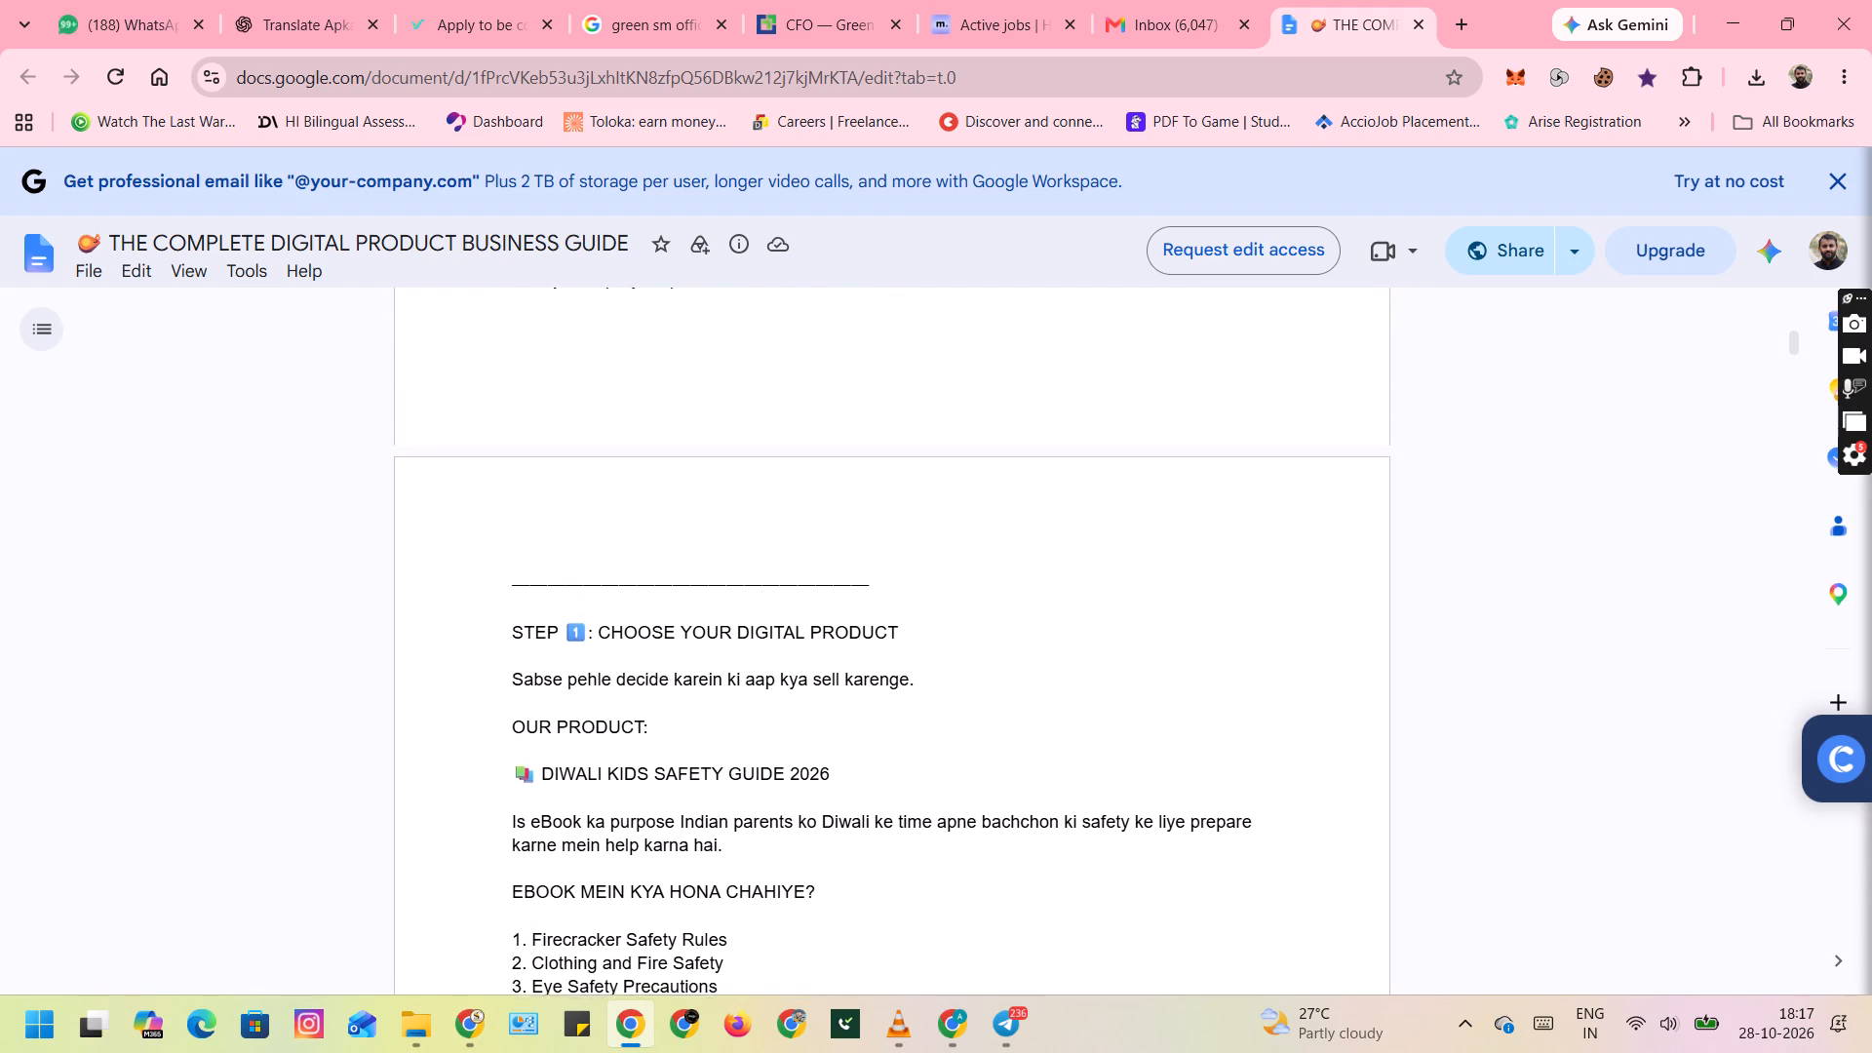
pyautogui.scroll(1, 711, 845)
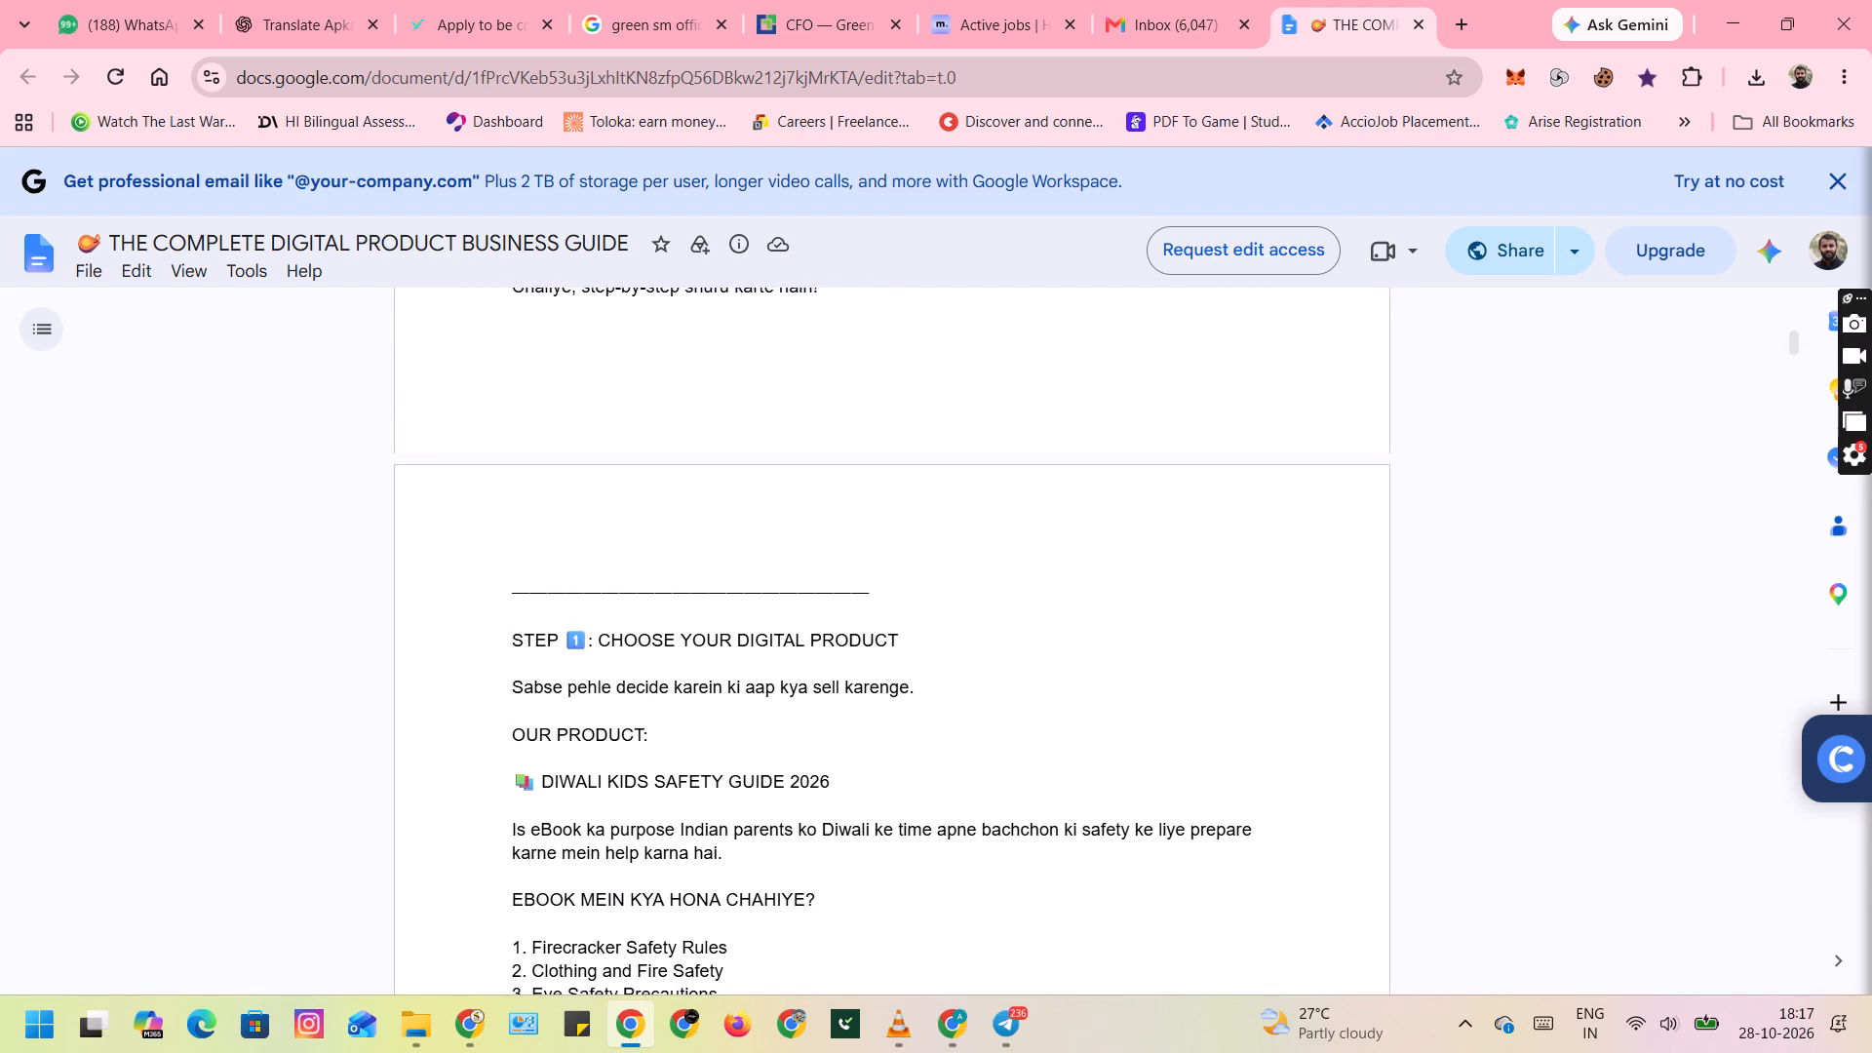
pyautogui.moveTo(515, 741); pyautogui.dragTo(604, 830)
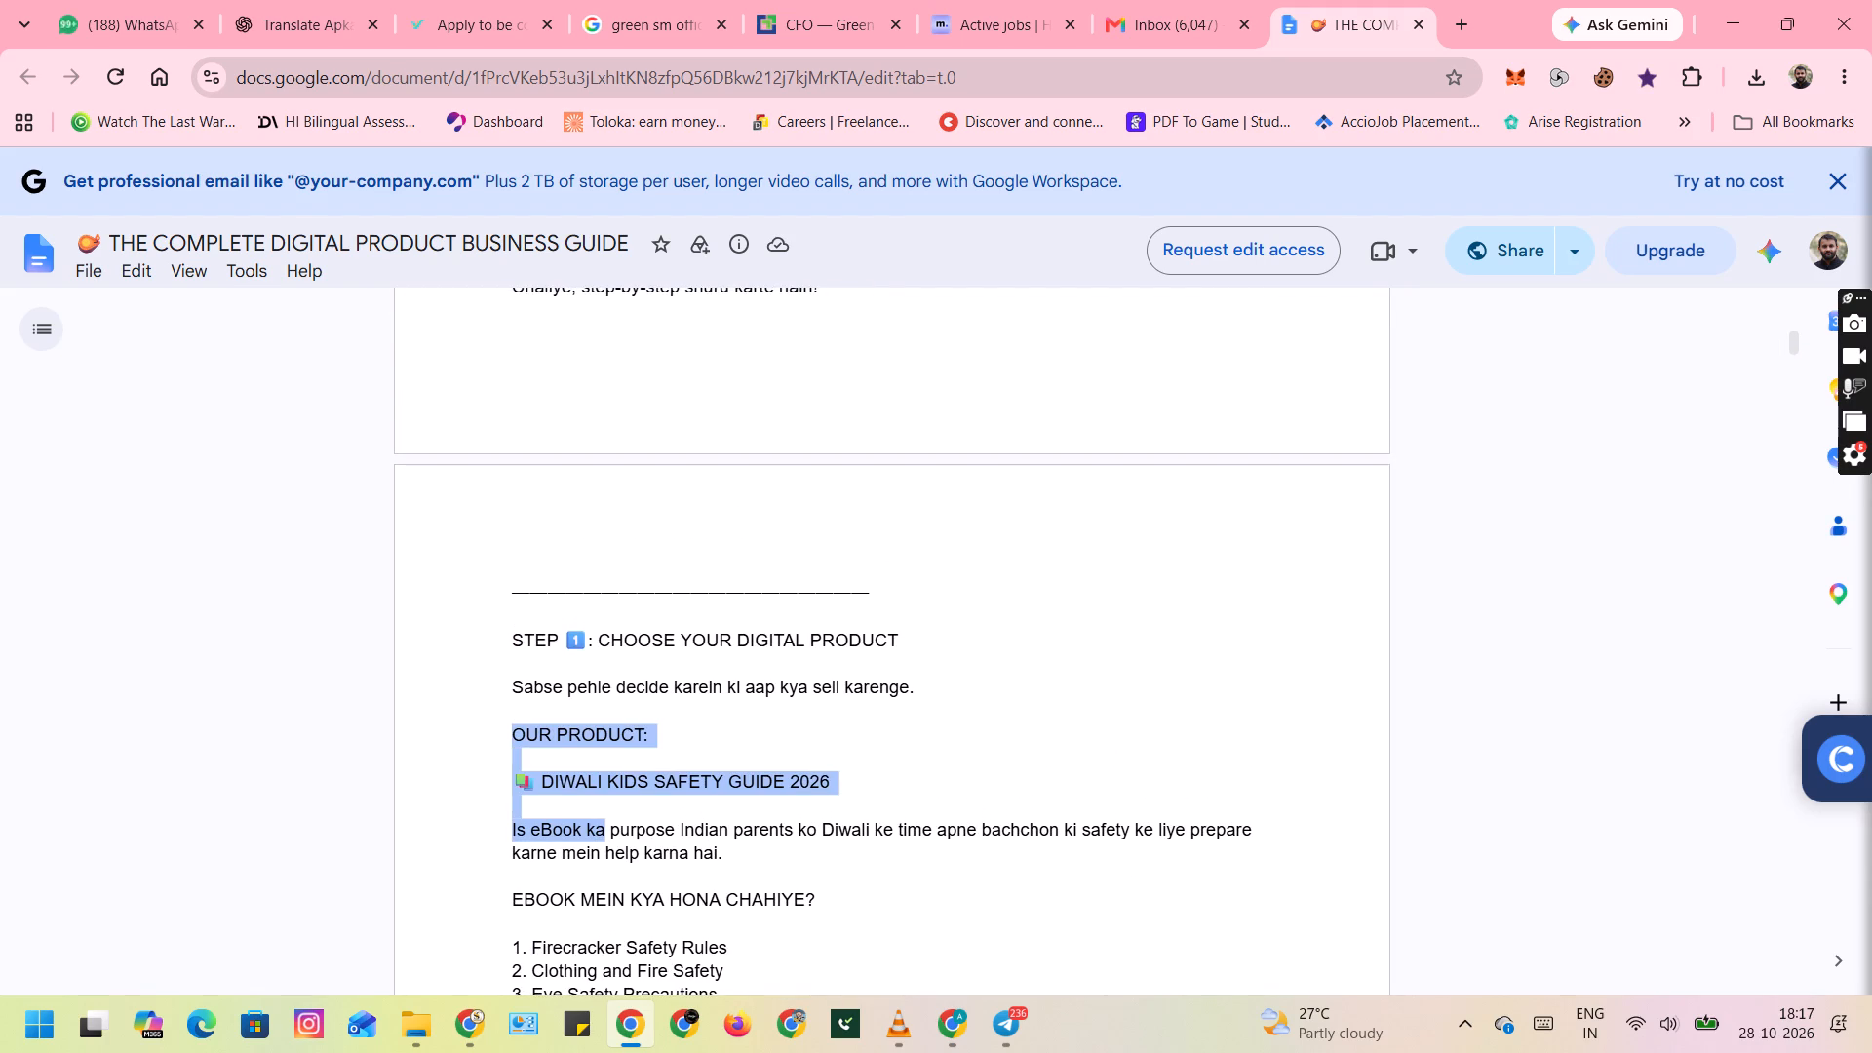
pyautogui.moveTo(604, 830); pyautogui.dragTo(602, 825)
pyautogui.click(902, 756)
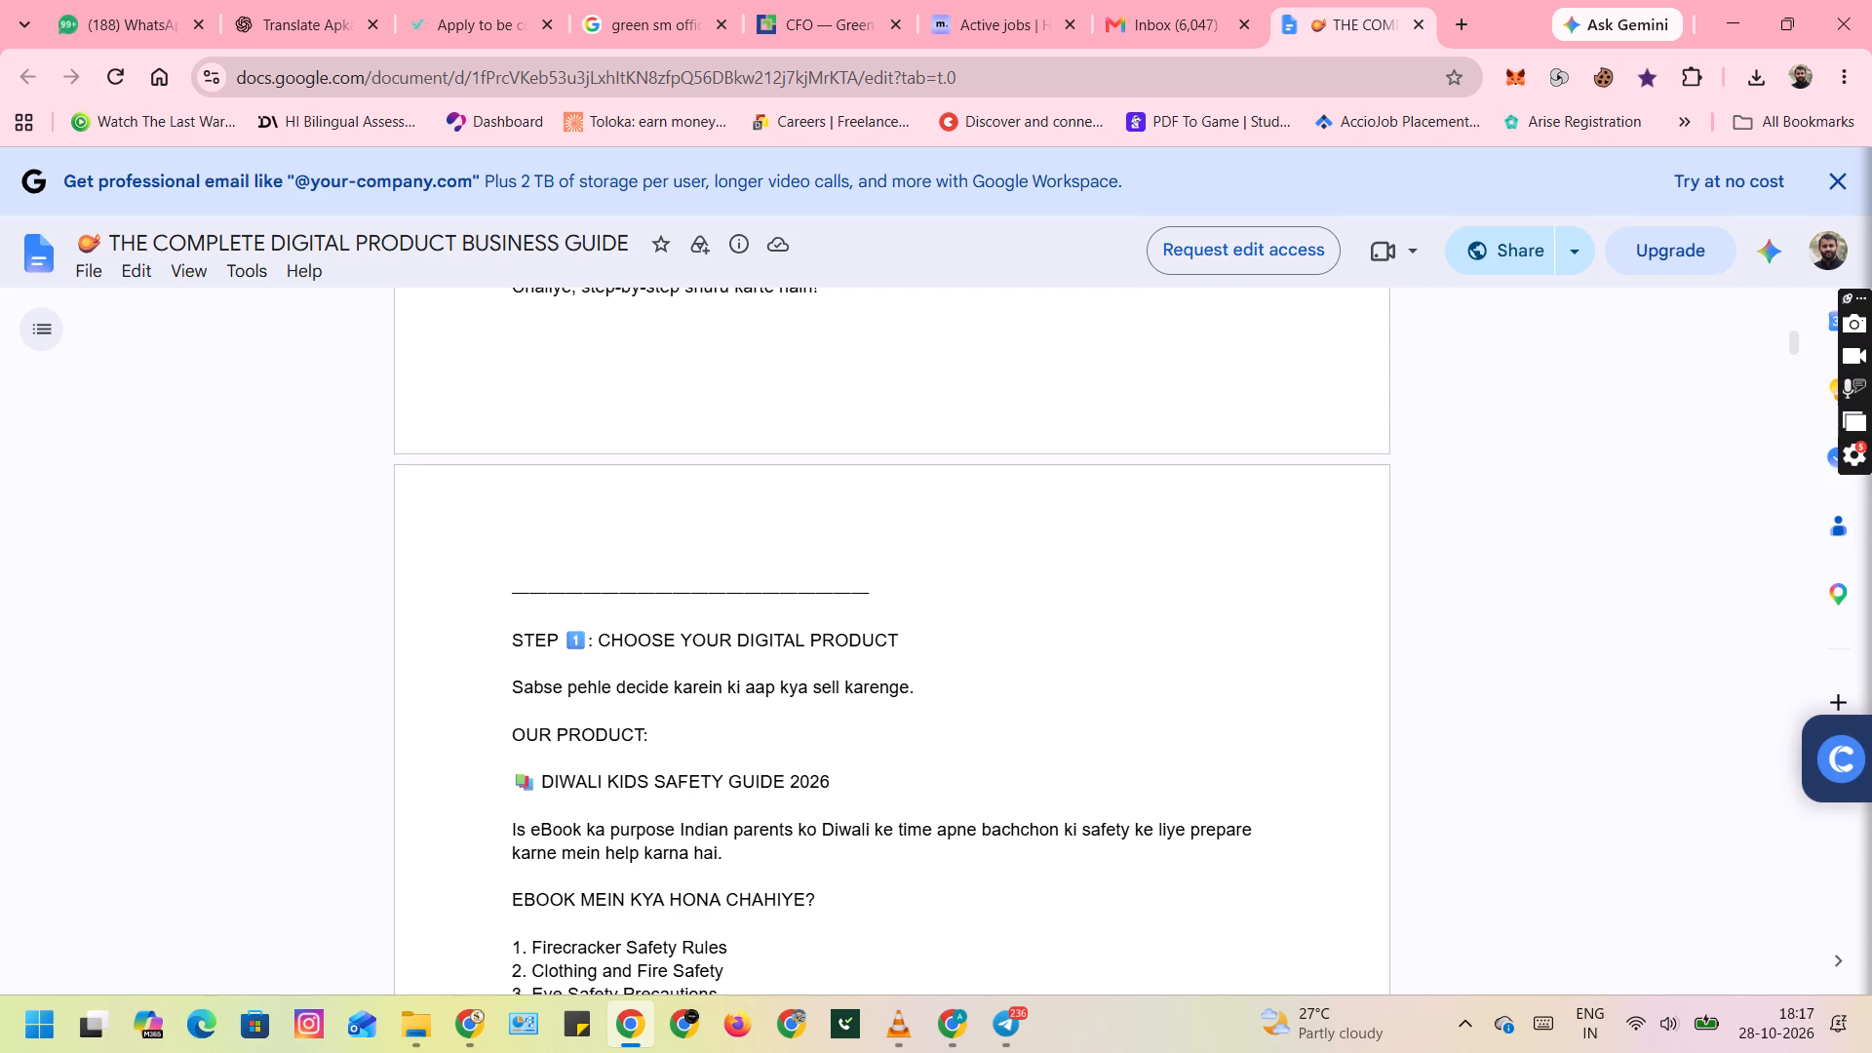
# Select the text from "OUR PRODUCT:" in Step 1 through "Diwali Kids Safety Guide PDF" in the Step 3 bundle.
pyautogui.moveTo(513, 733); pyautogui.dragTo(639, 1028)
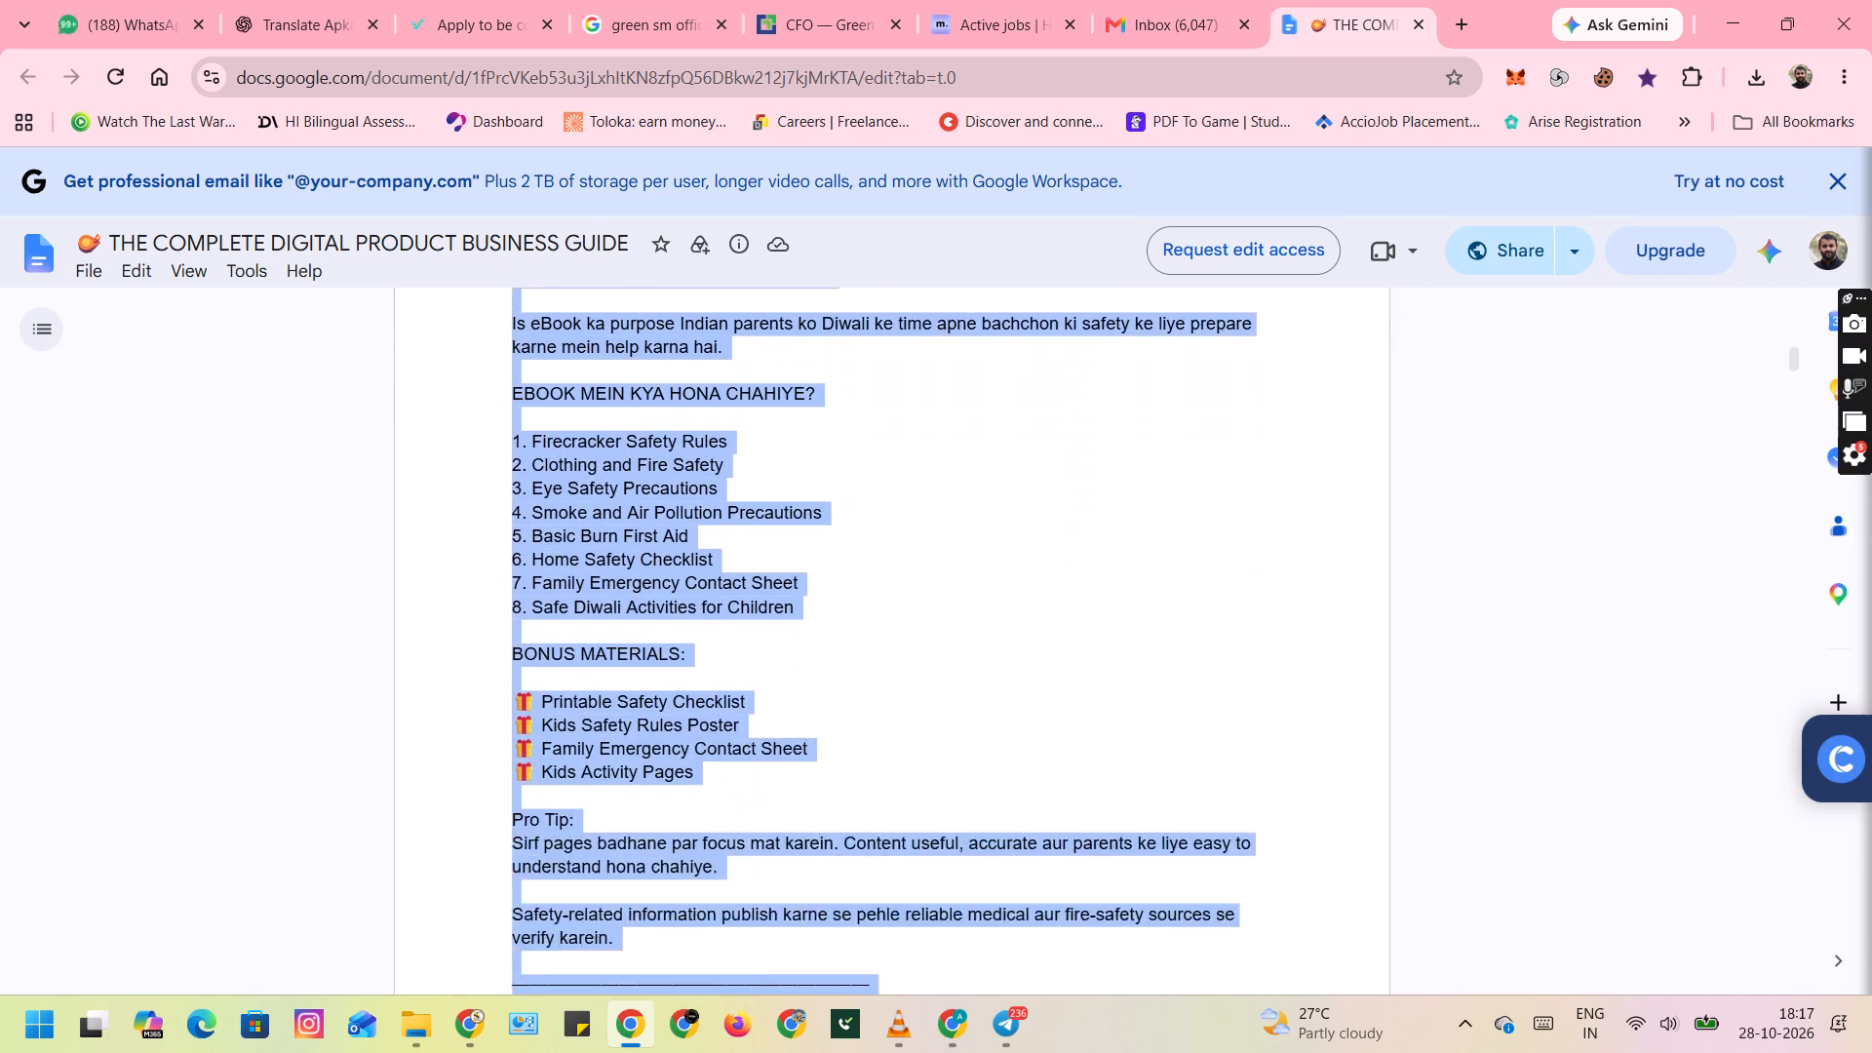
pyautogui.moveTo(639, 1028); pyautogui.dragTo(674, 916)
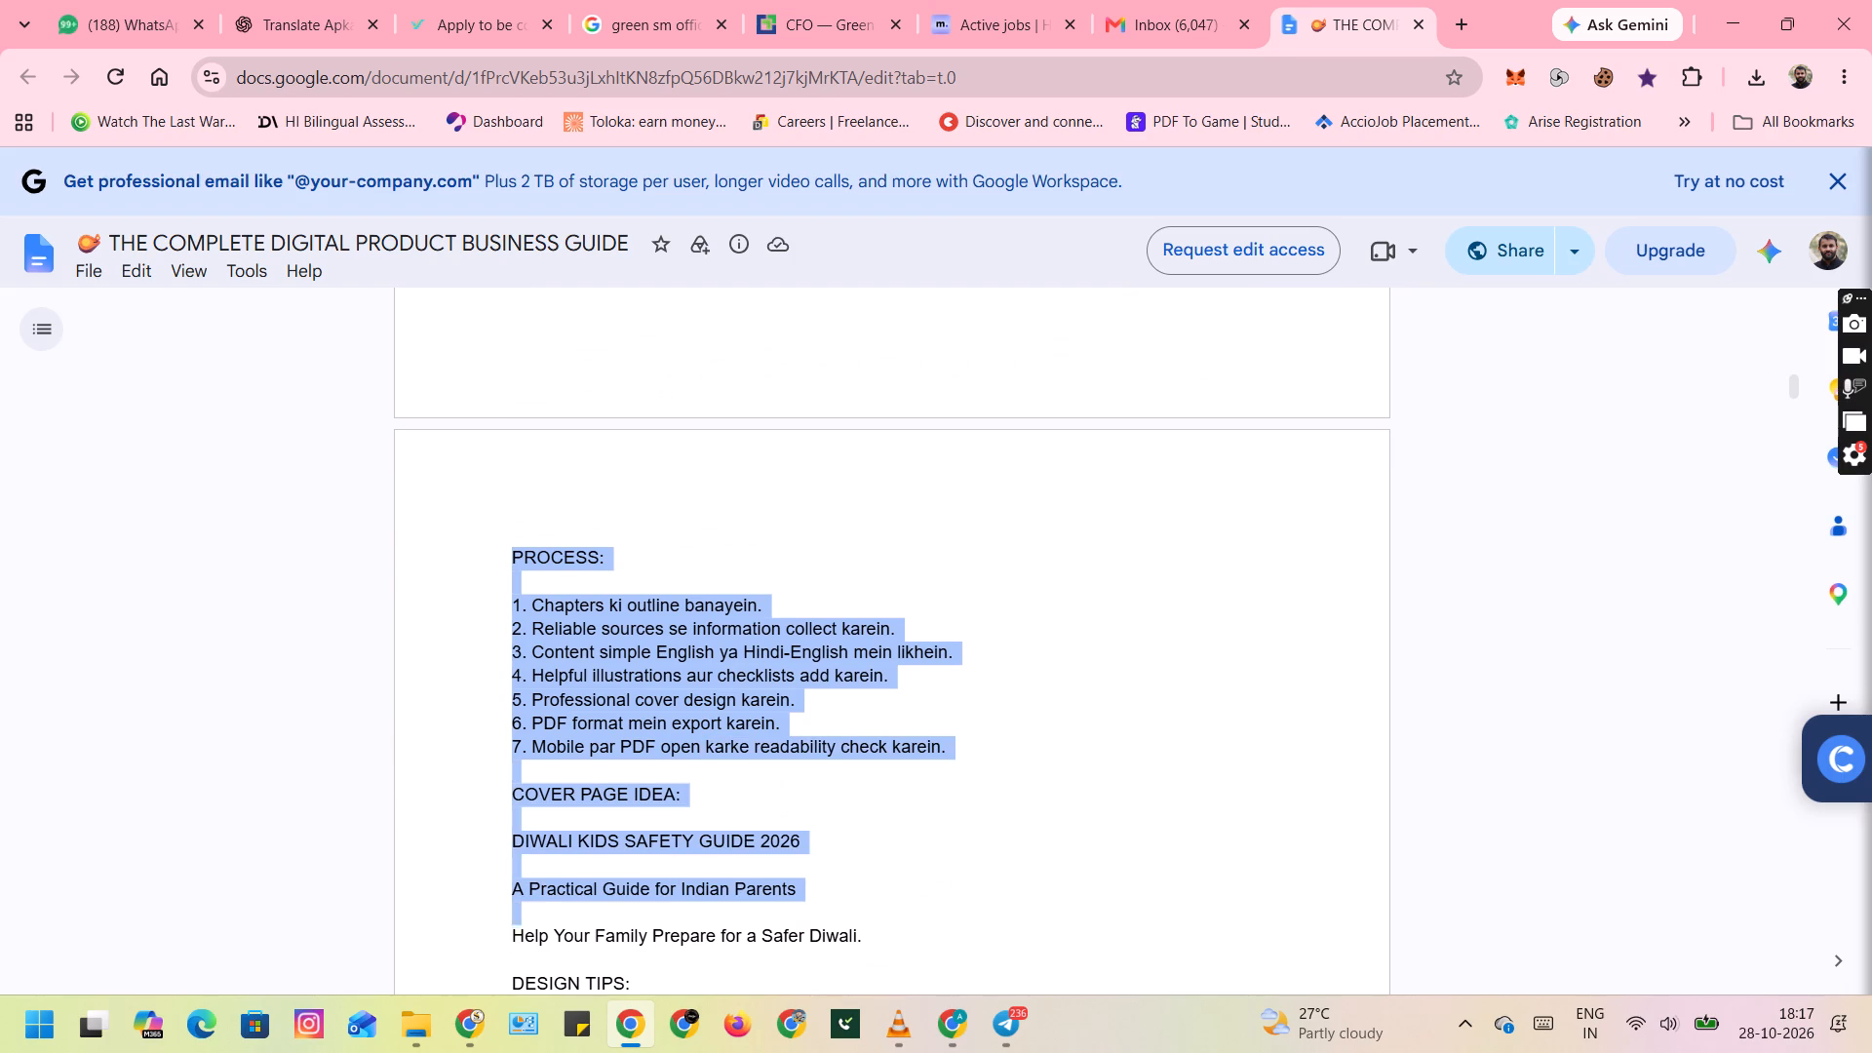
pyautogui.moveTo(674, 916); pyautogui.dragTo(680, 1052)
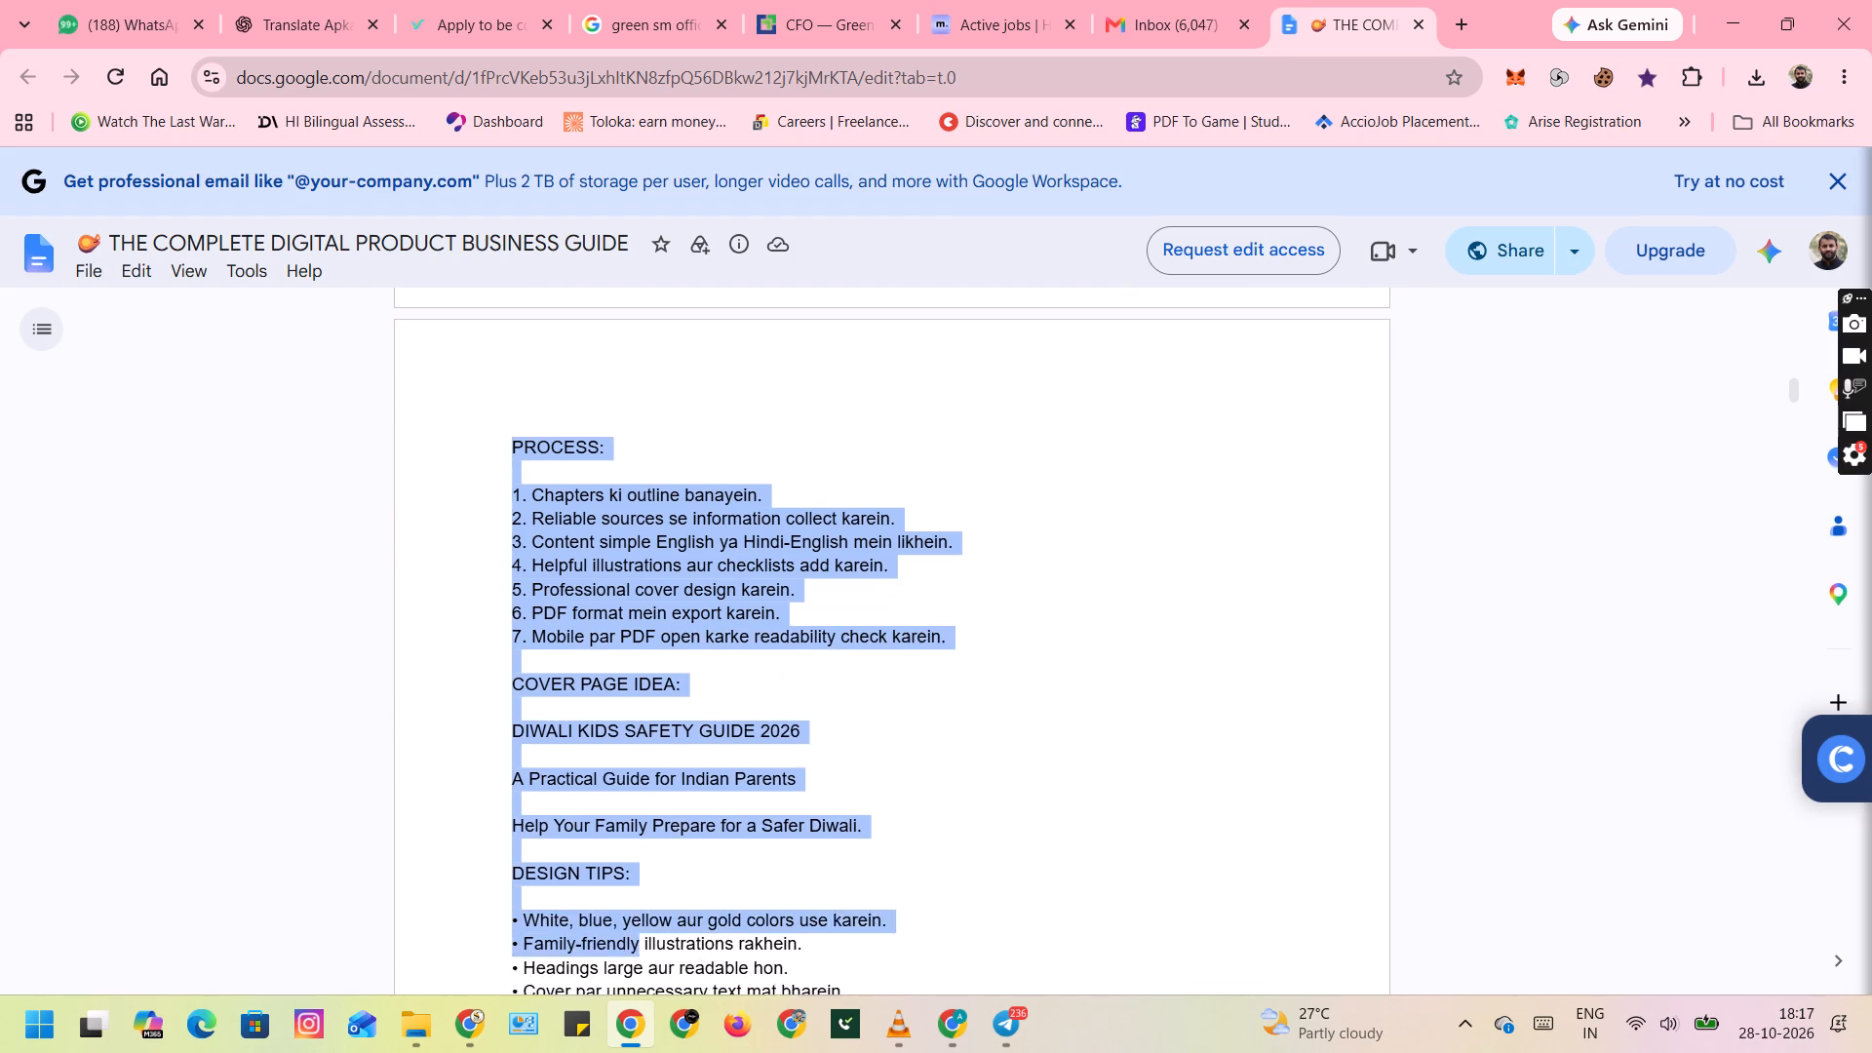
pyautogui.moveTo(680, 1052); pyautogui.dragTo(796, 573)
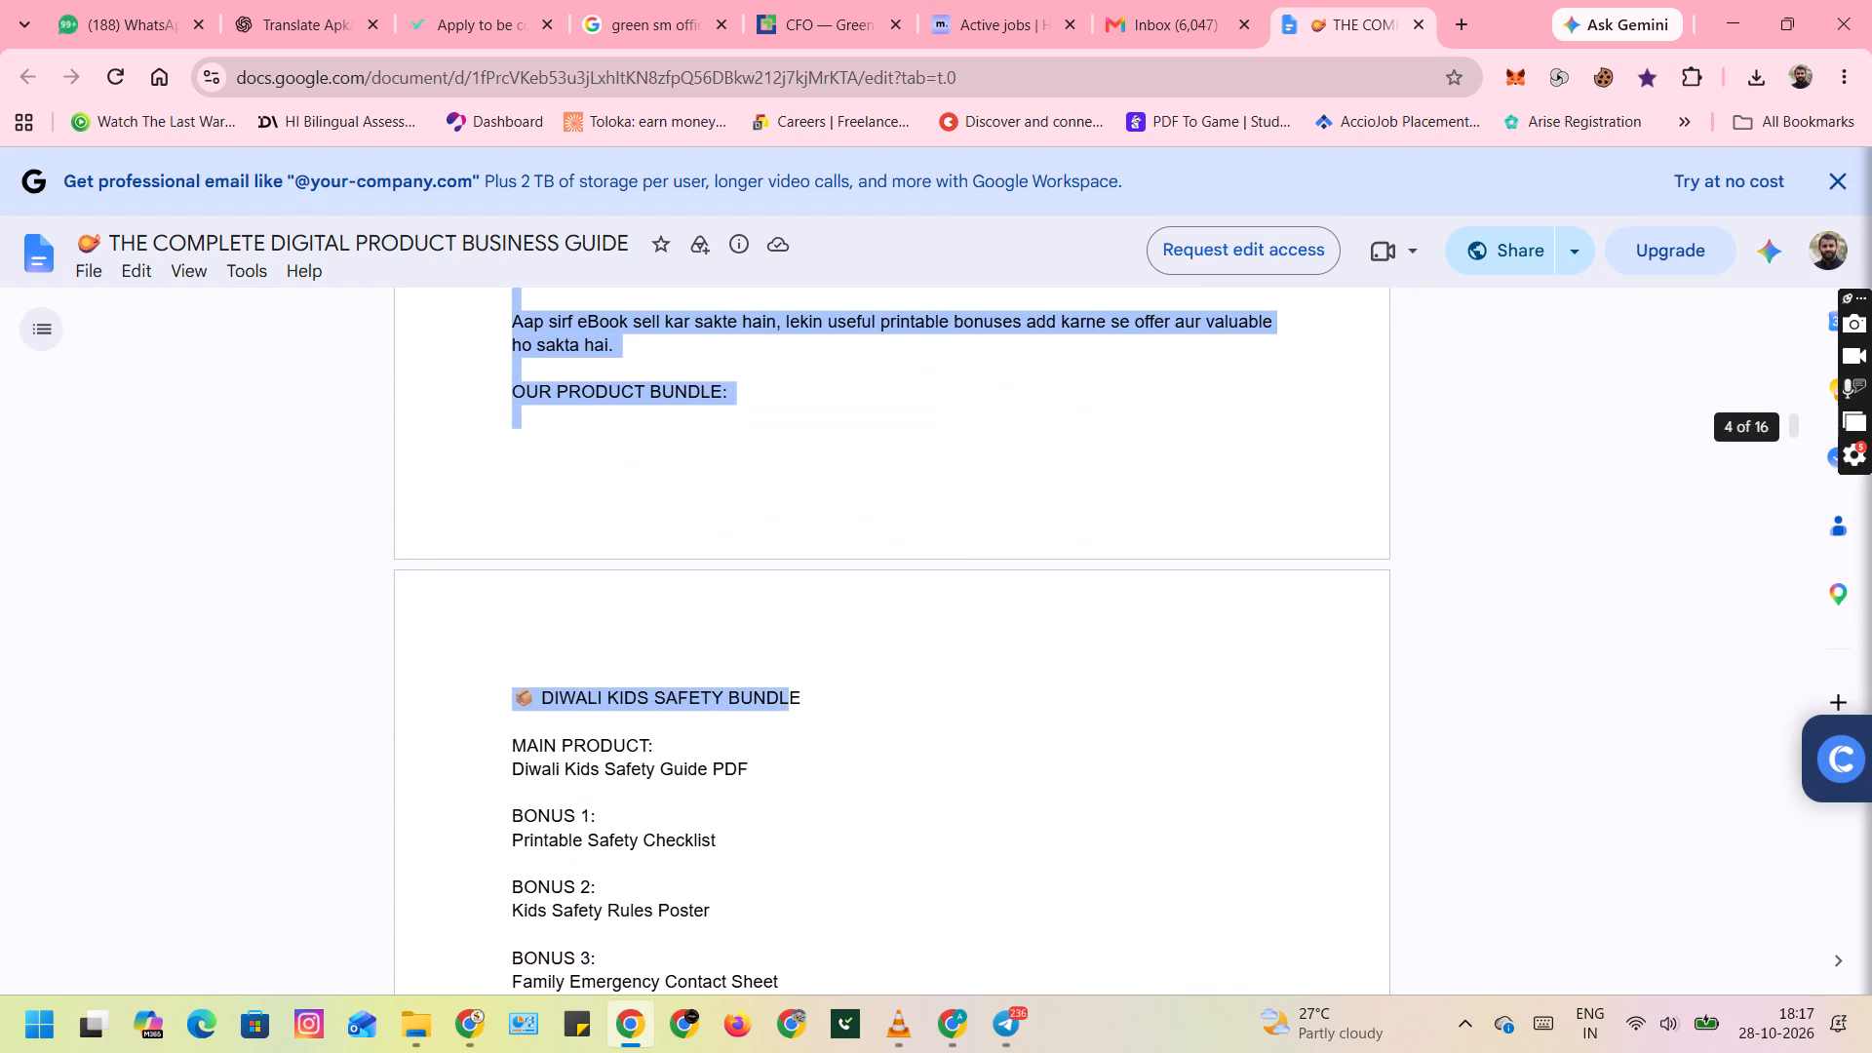
pyautogui.moveTo(796, 573); pyautogui.dragTo(696, 771)
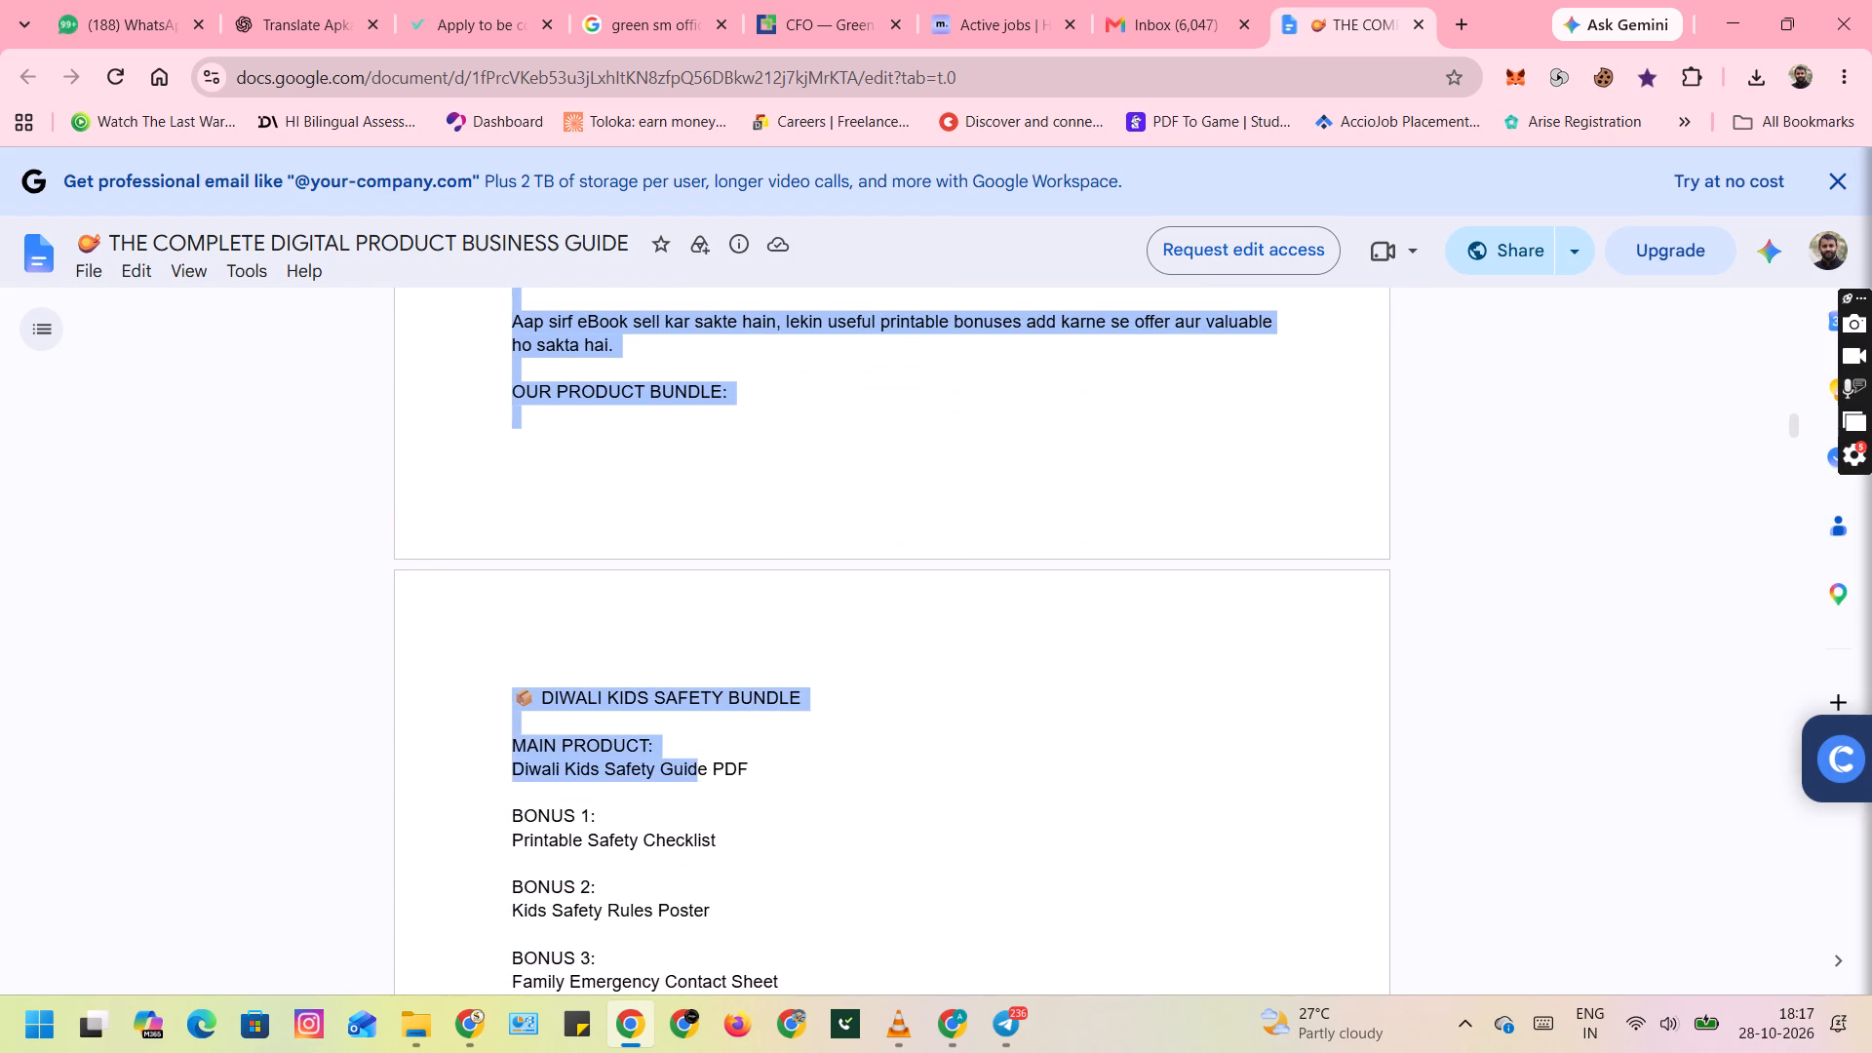
pyautogui.moveTo(696, 771); pyautogui.dragTo(771, 771)
# Extend the selection through the end of Step 3's pricing advice, ending at "expenses consider karein.", and copy the selected text.
pyautogui.moveTo(771, 771); pyautogui.dragTo(714, 979)
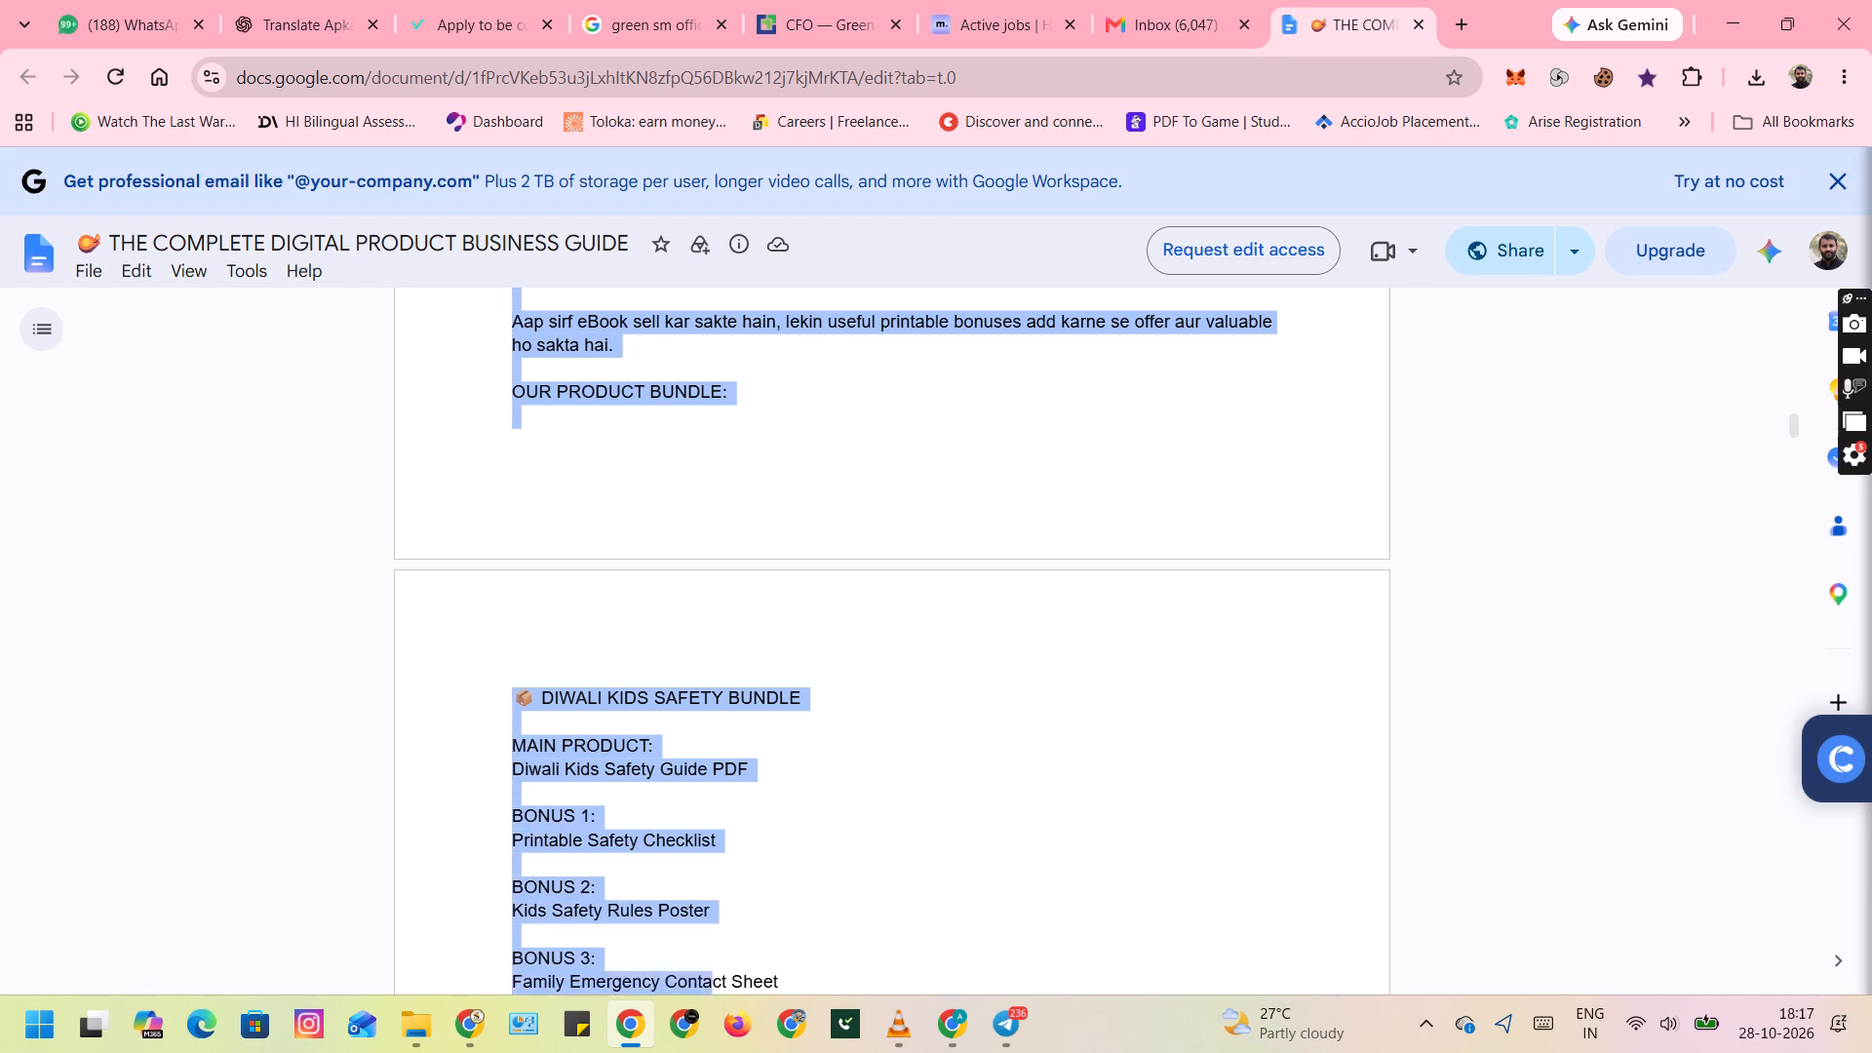
pyautogui.moveTo(714, 979); pyautogui.dragTo(797, 759)
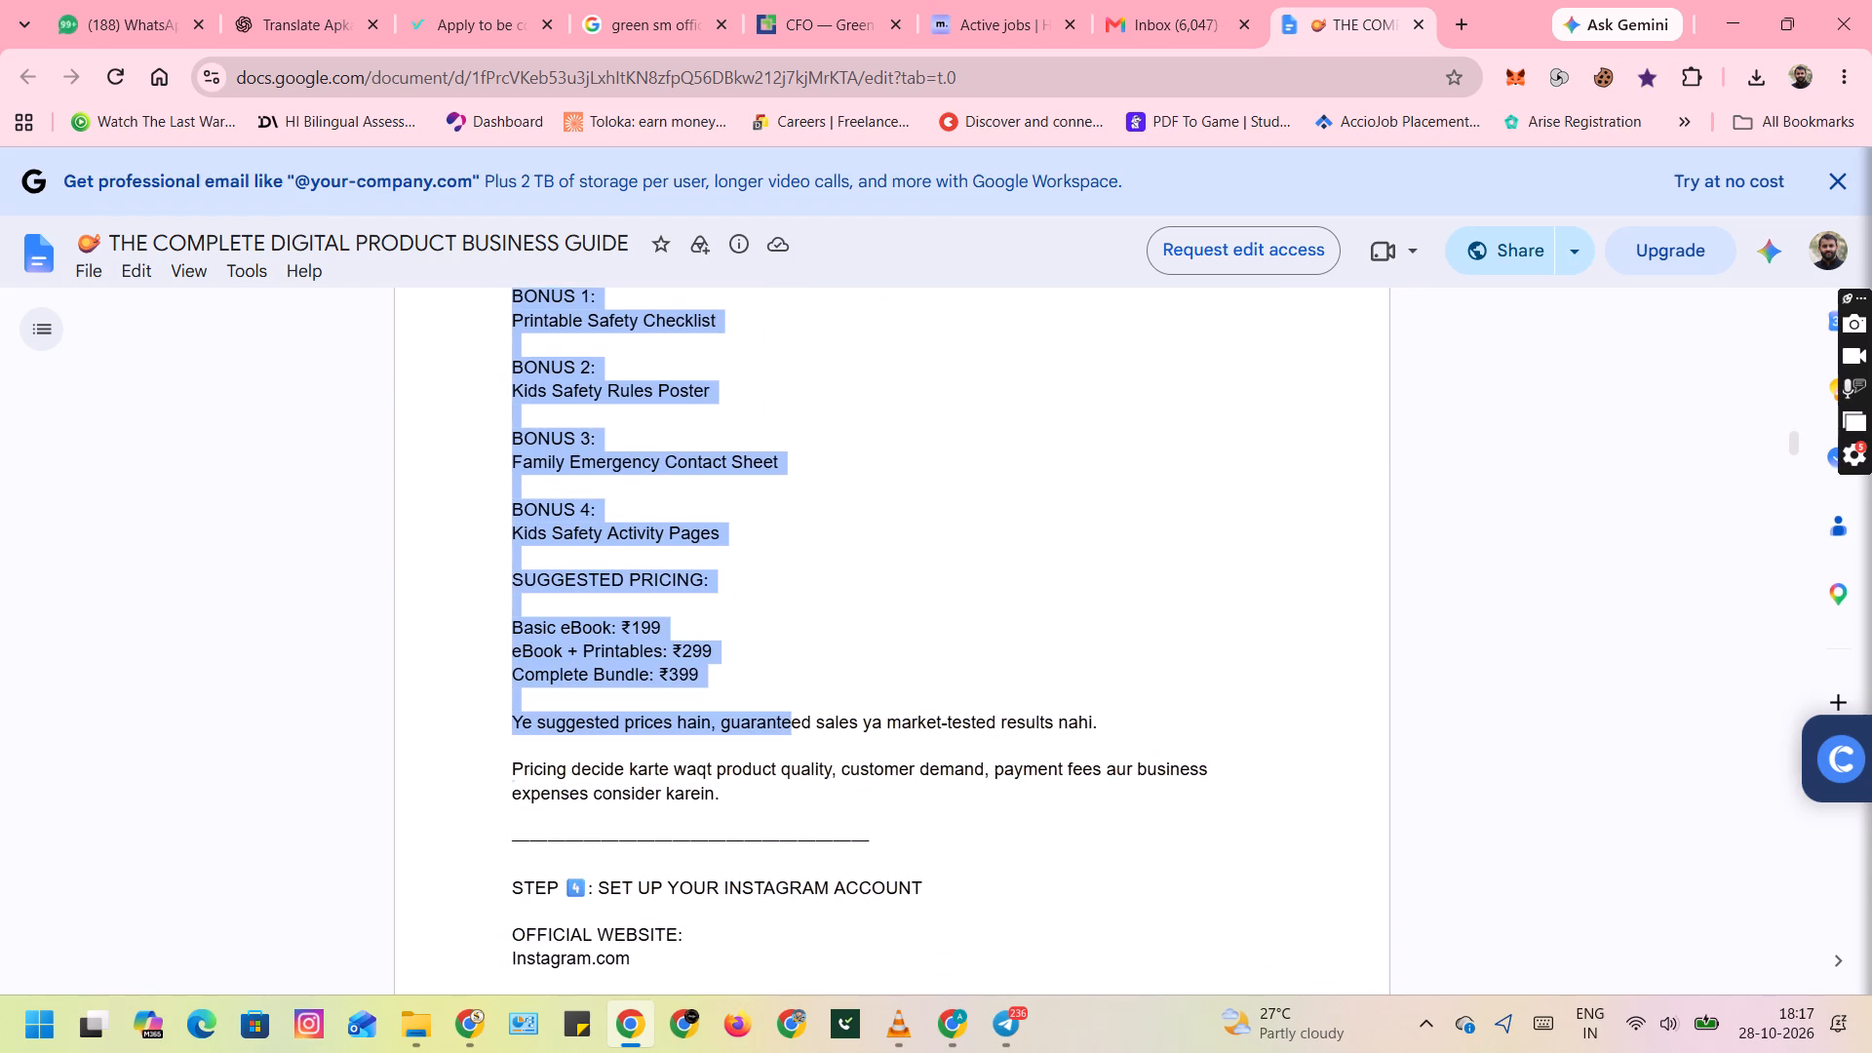
pyautogui.moveTo(797, 759); pyautogui.dragTo(799, 806)
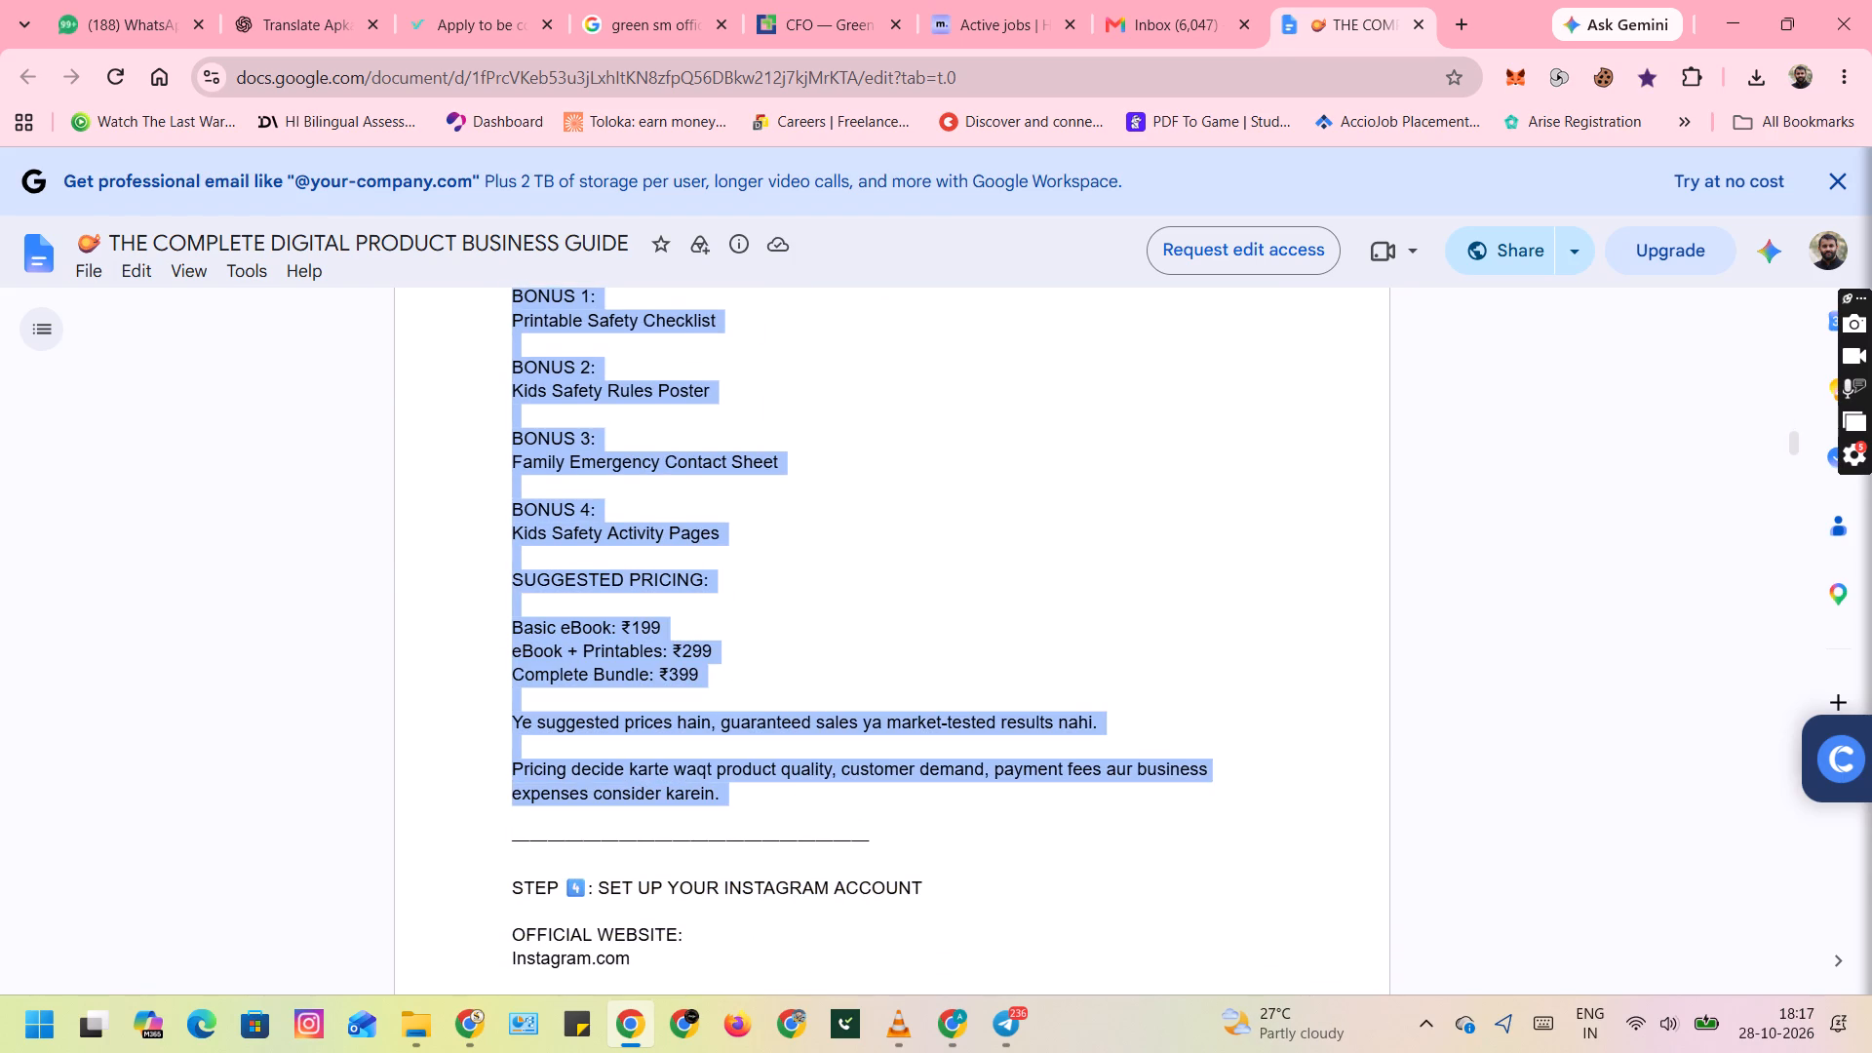
pyautogui.moveTo(799, 806); pyautogui.dragTo(763, 792)
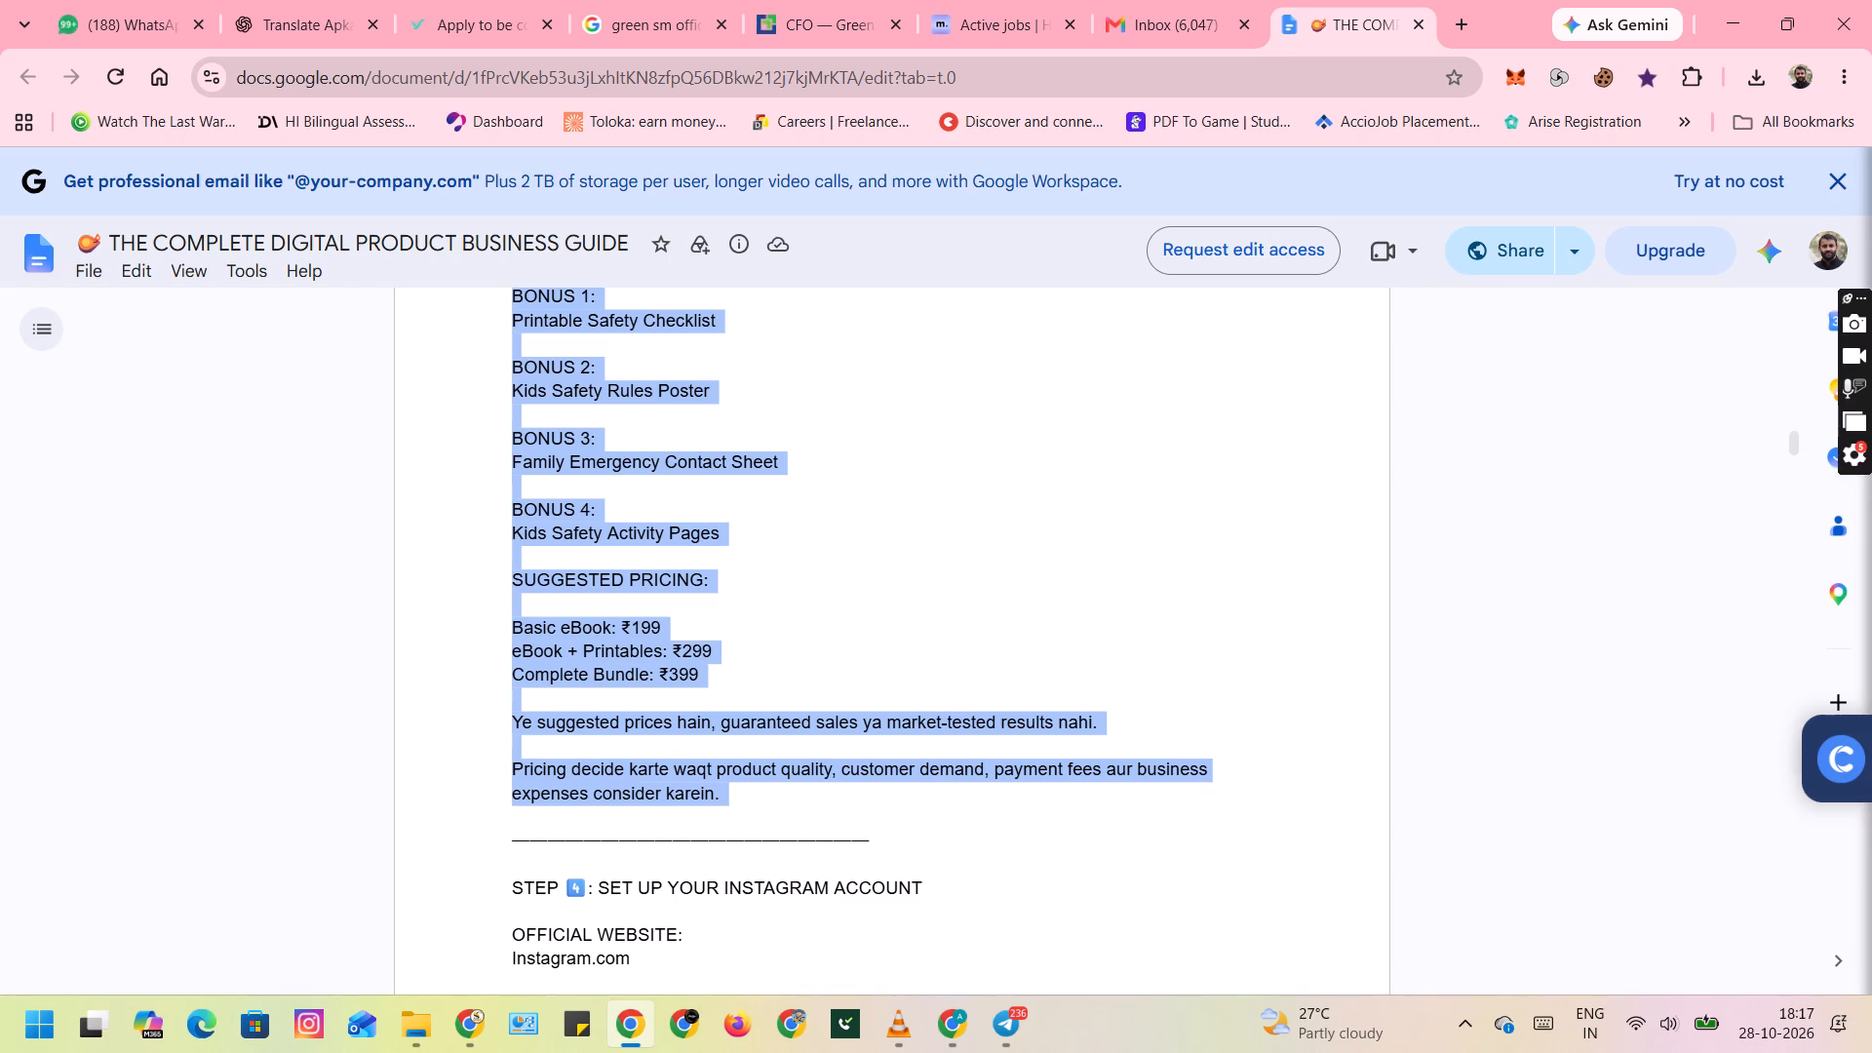
pyautogui.moveTo(763, 792); pyautogui.dragTo(764, 792)
pyautogui.hotkey('ctrl', 'c')
# Look back over the selected text, and read Step 4 on setting up the Instagram account, including usernames, bio, profile picture and content highlights.
pyautogui.scroll(12, 764, 792)
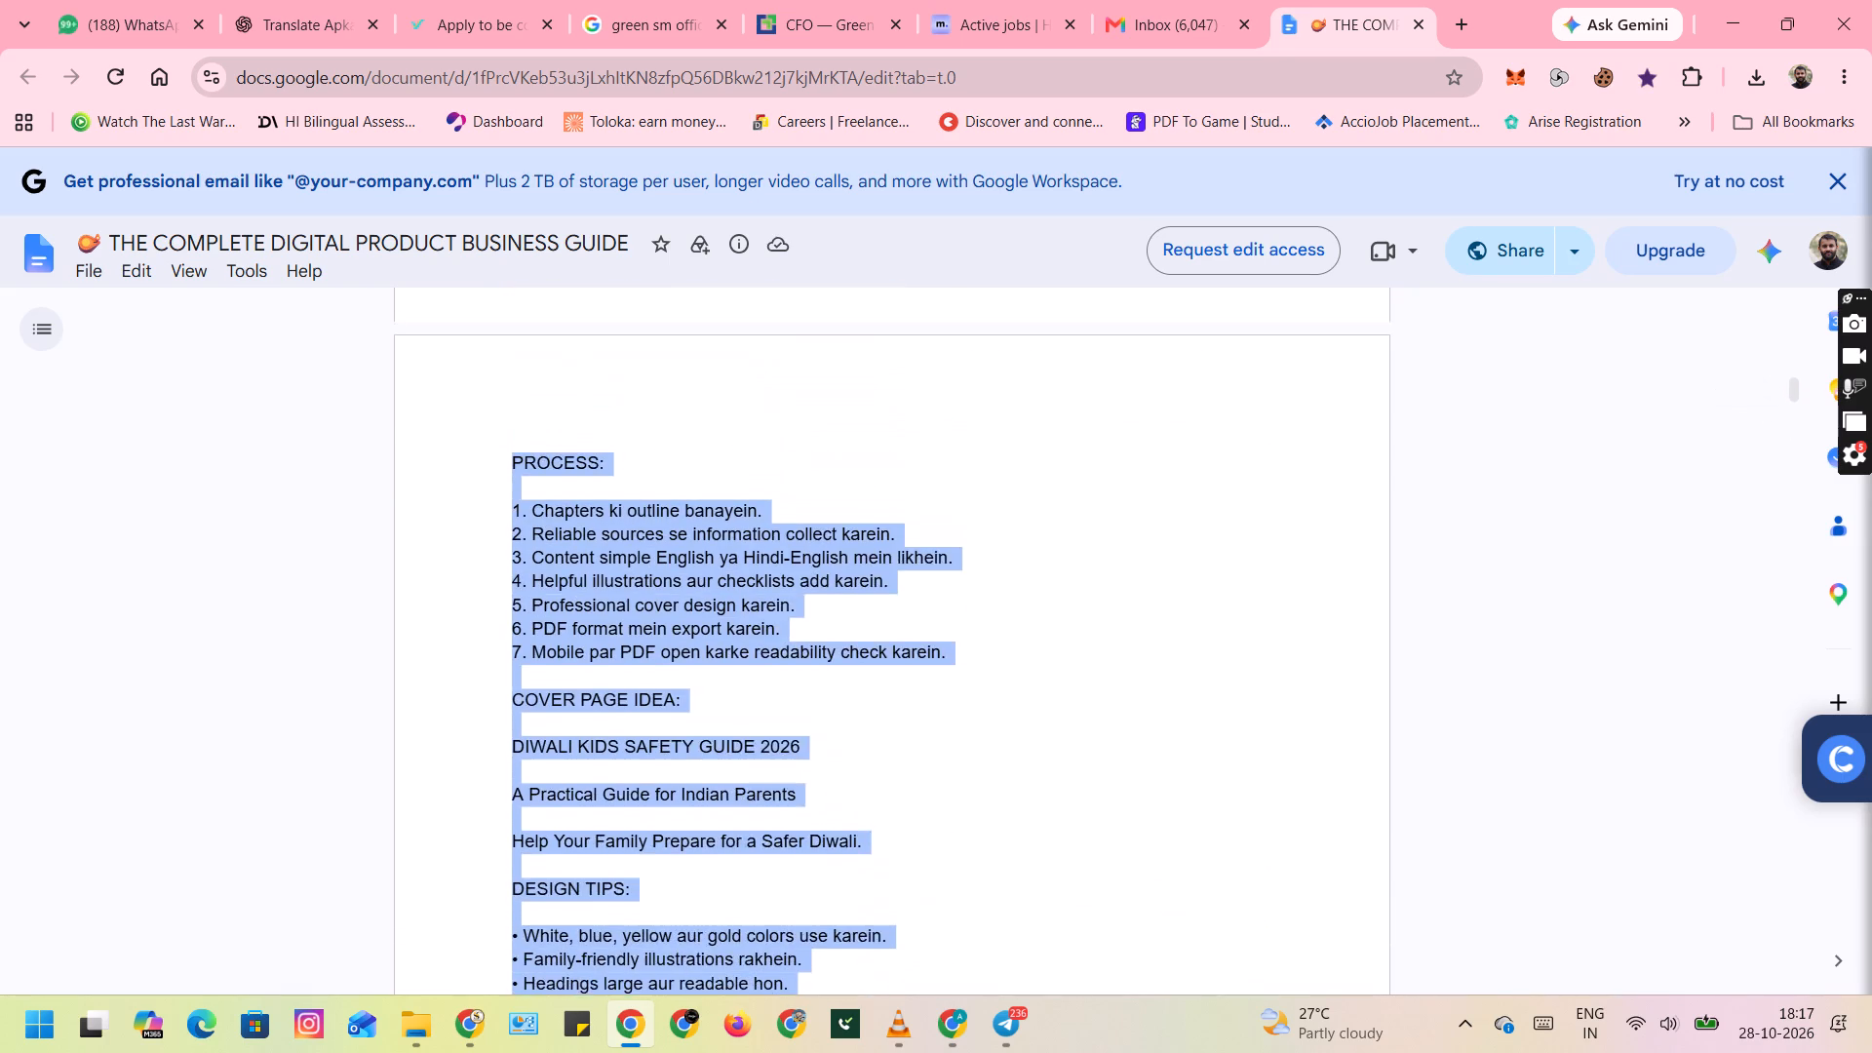
pyautogui.scroll(-12, 764, 792)
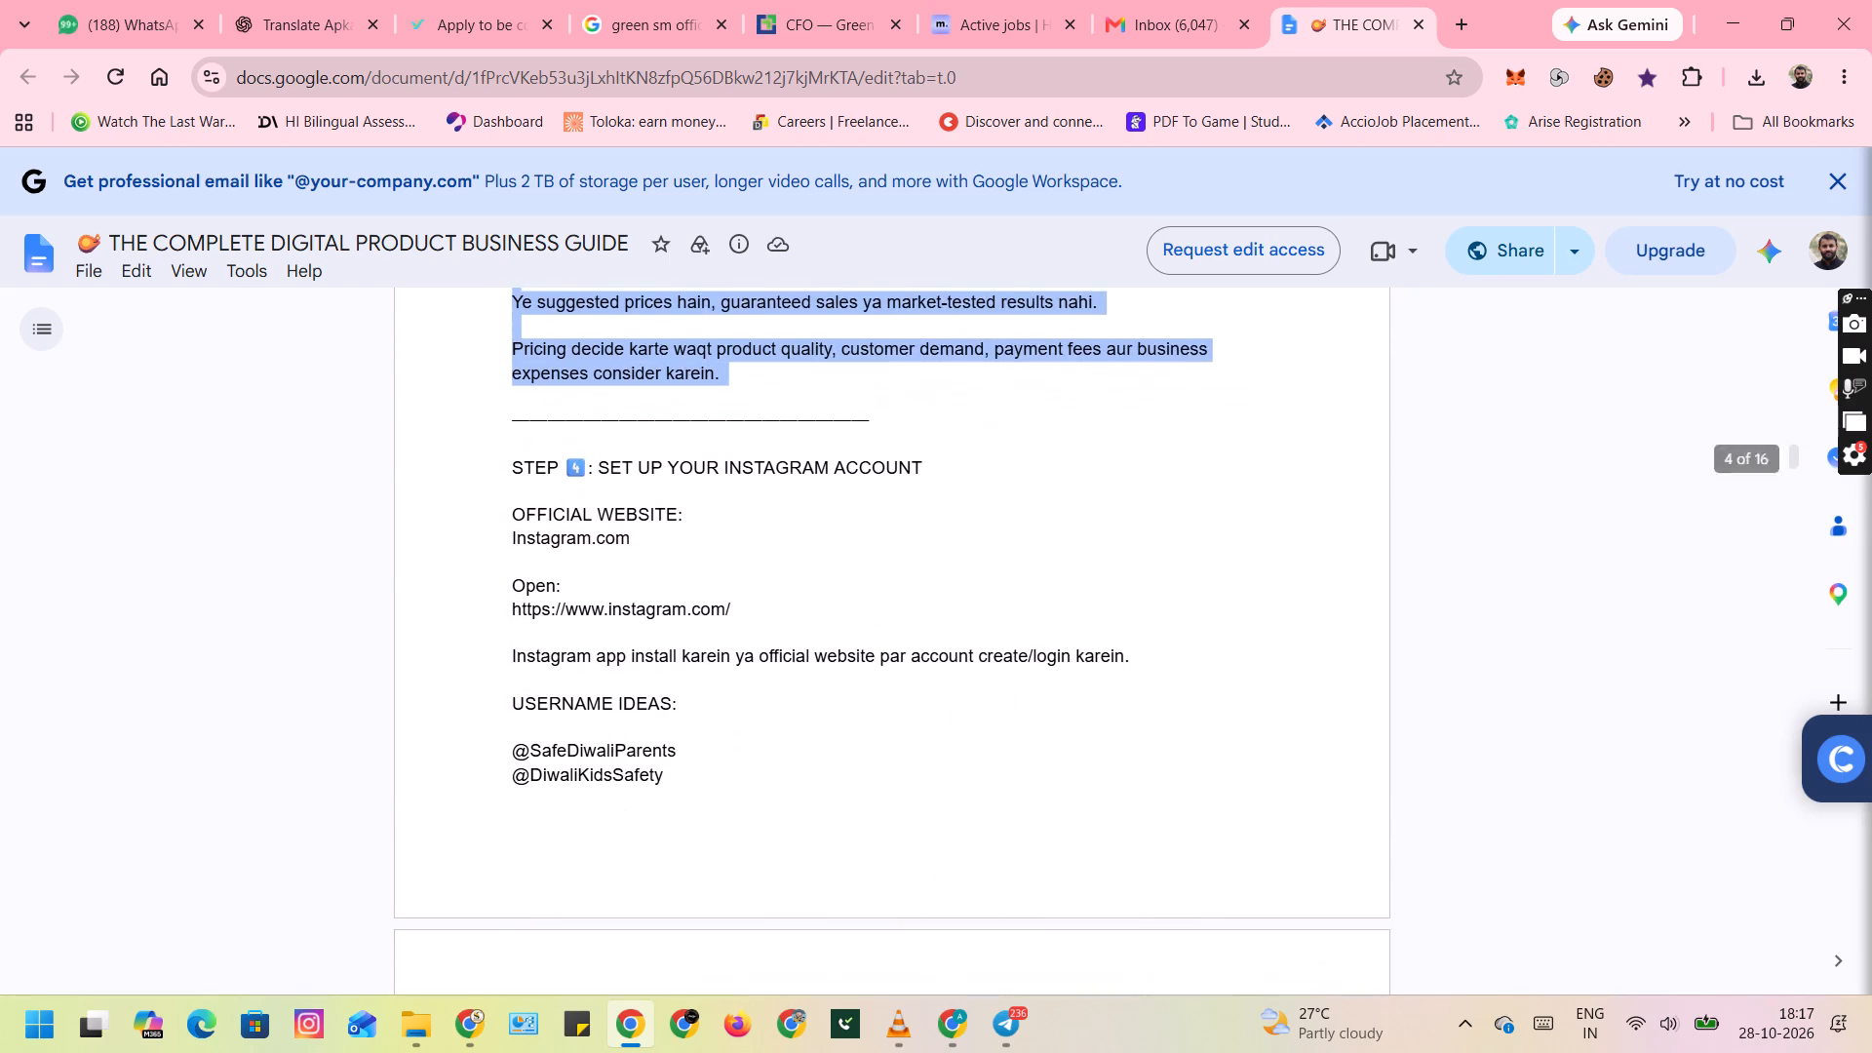
pyautogui.scroll(-3, 764, 792)
pyautogui.scroll(-3, 824, 844)
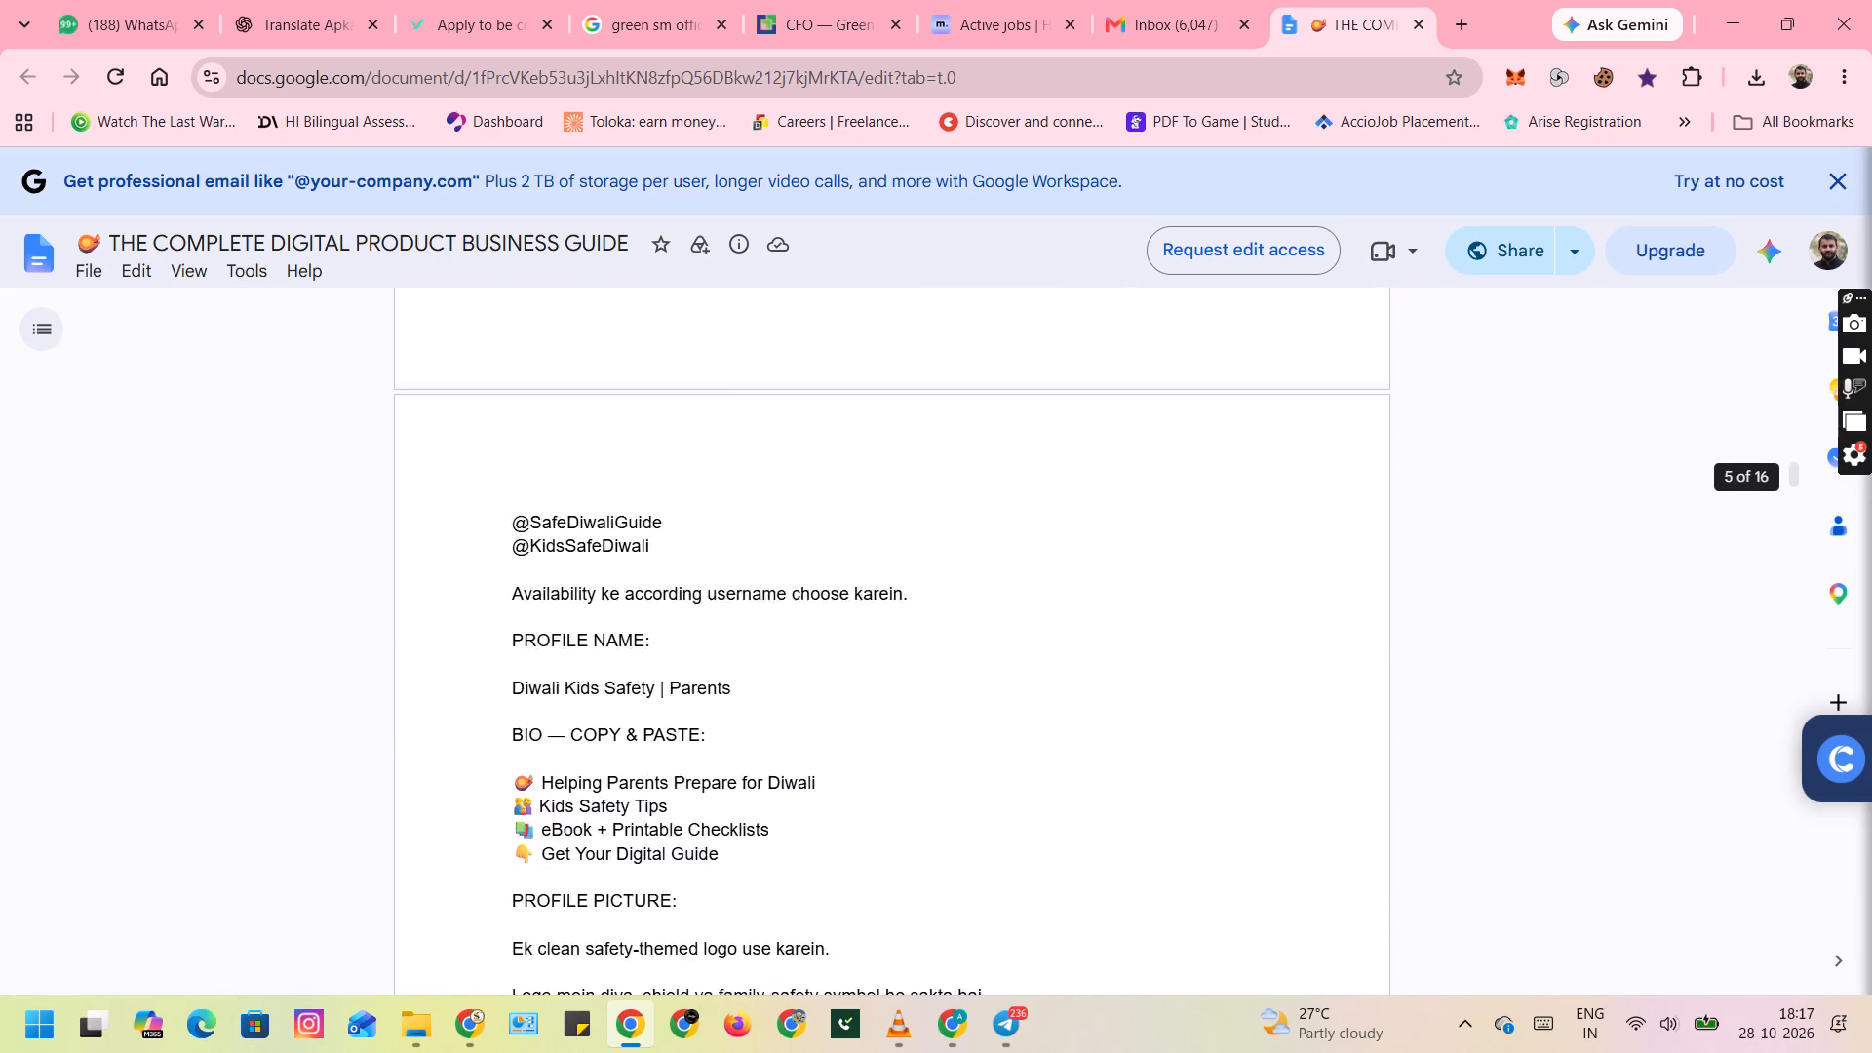
pyautogui.scroll(-4, 824, 844)
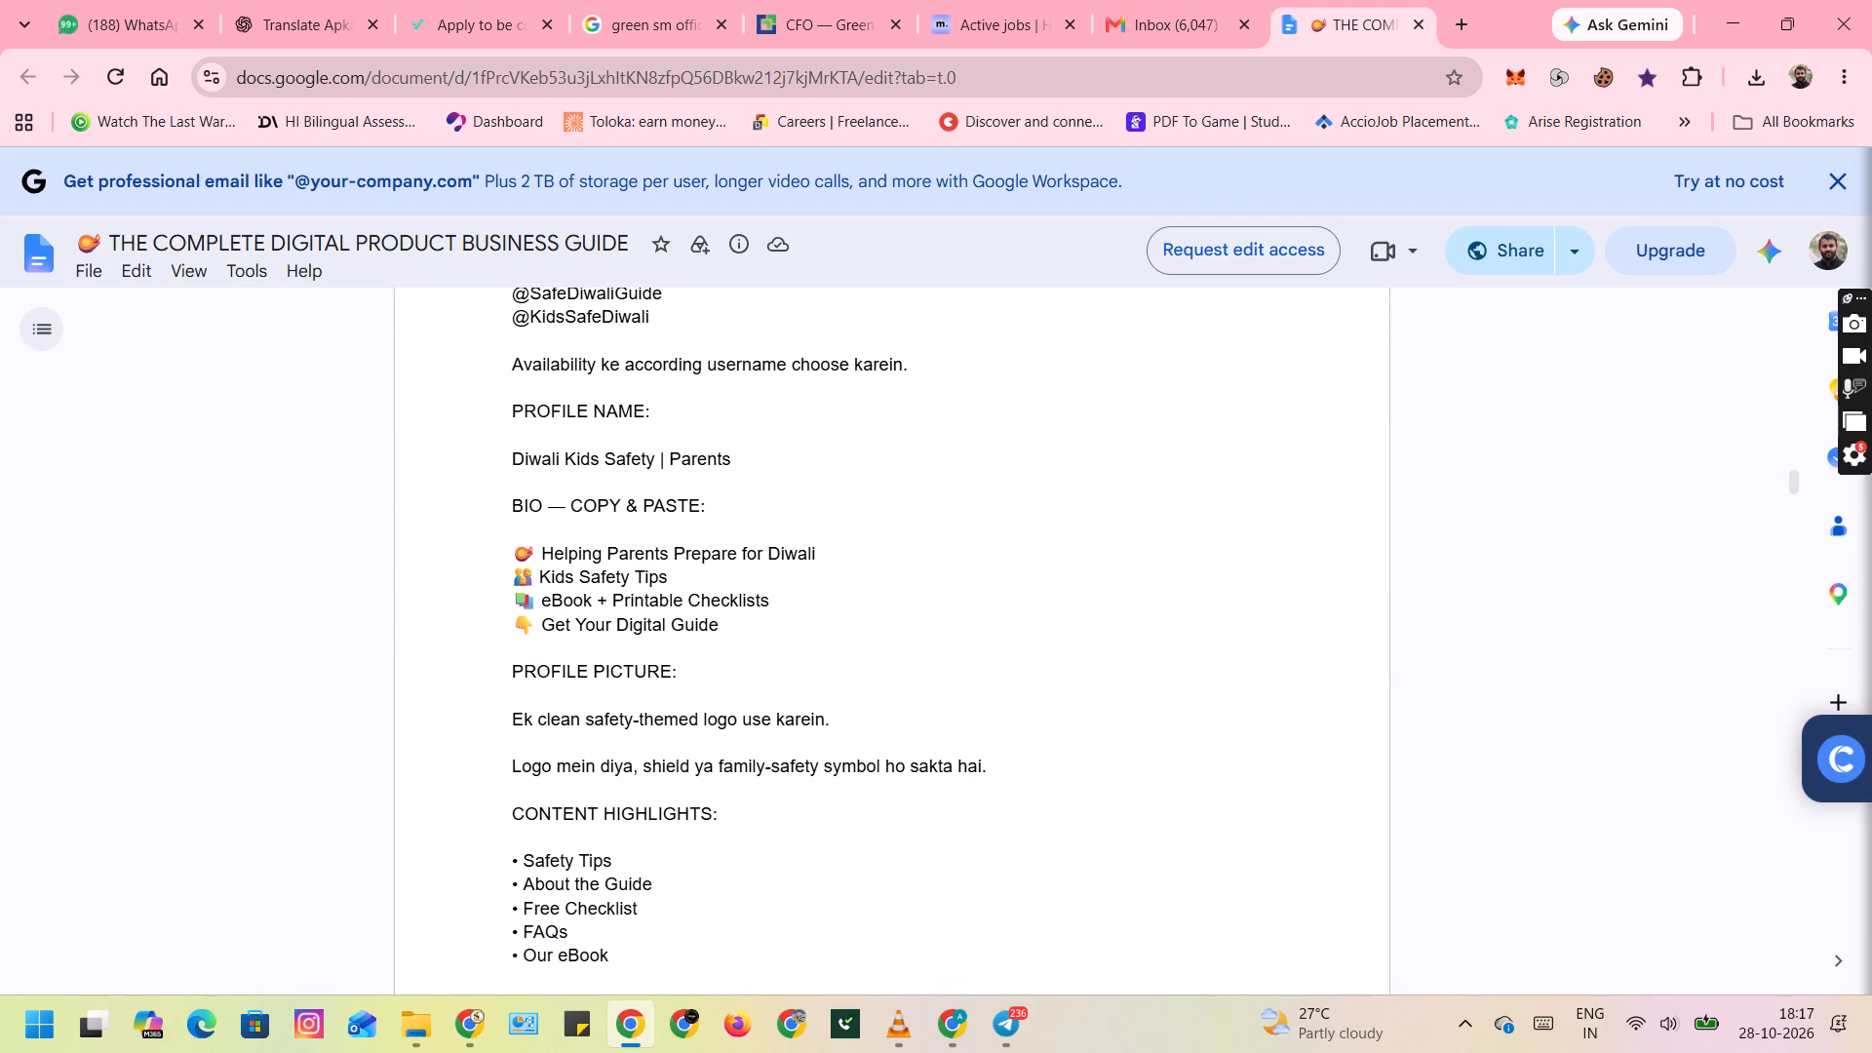
# Read the Threads setup and posting advice, and Step 6, Create Content for Indian Parents, through the content formula example.
pyautogui.scroll(-10, 824, 844)
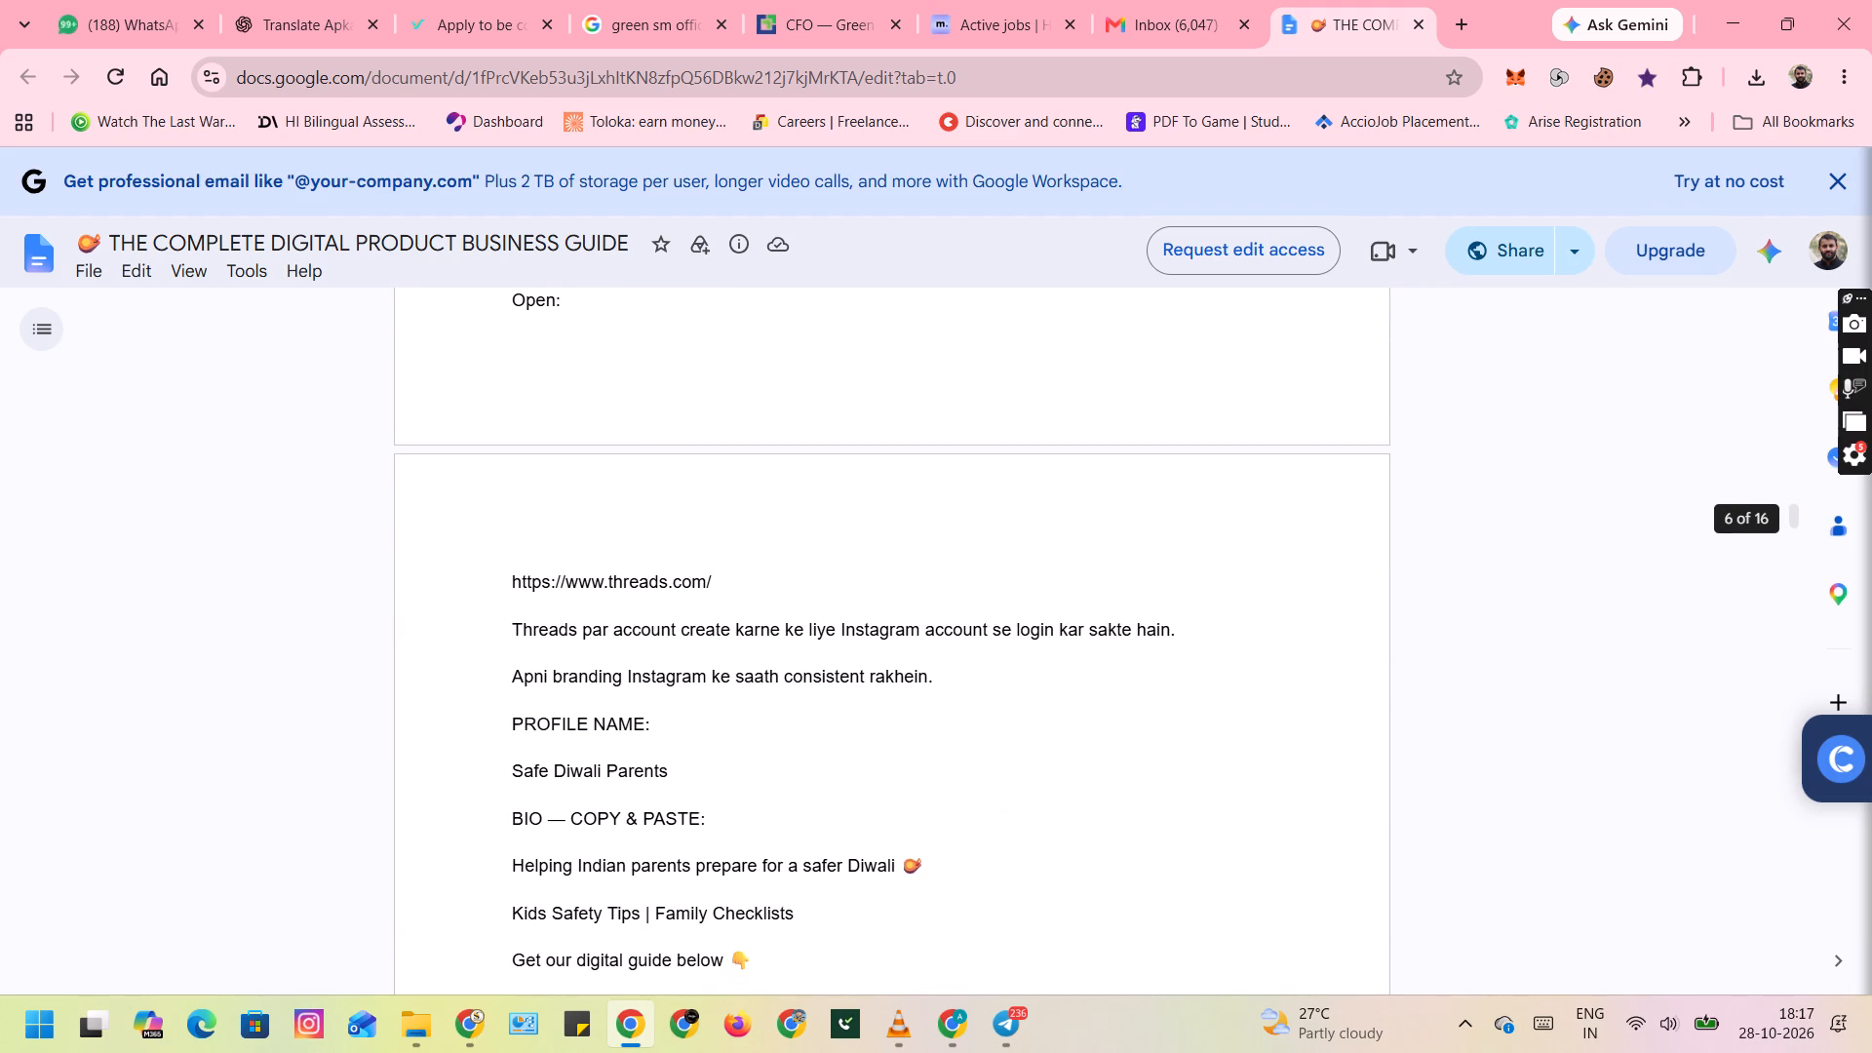
pyautogui.scroll(-5, 824, 844)
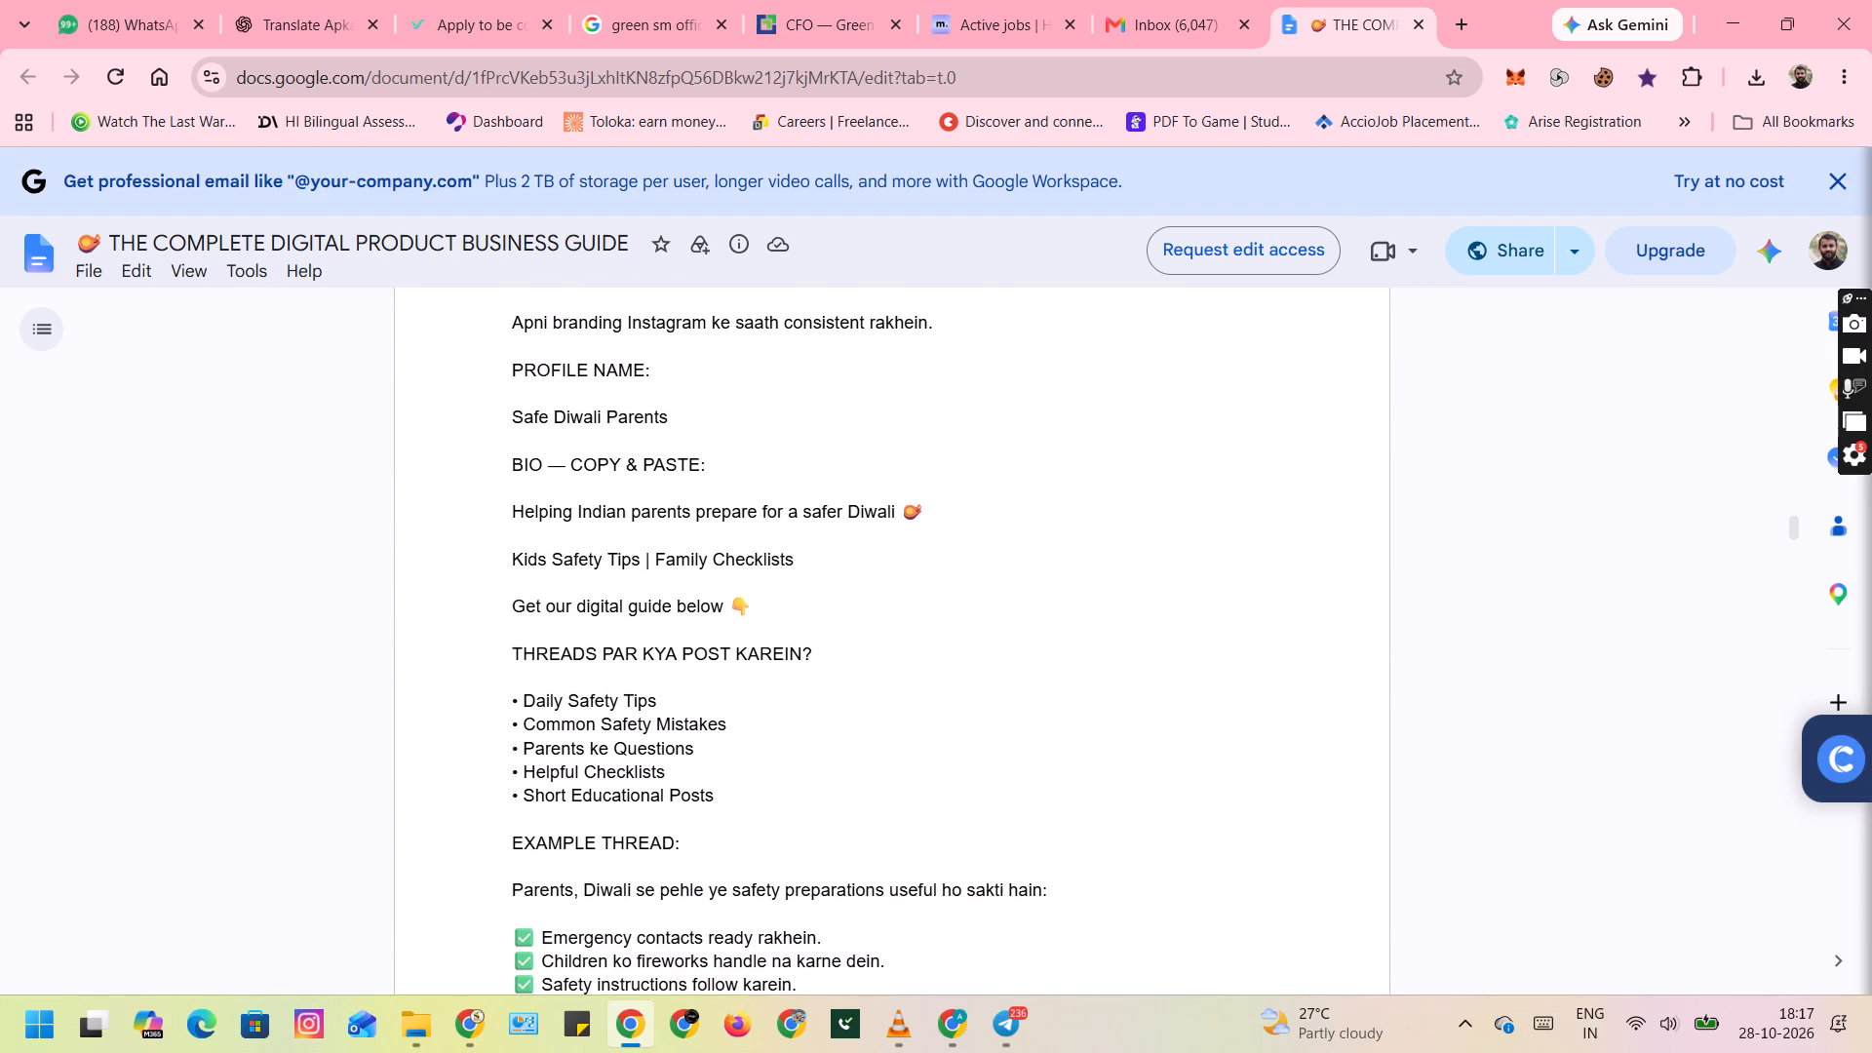
pyautogui.scroll(-7, 824, 844)
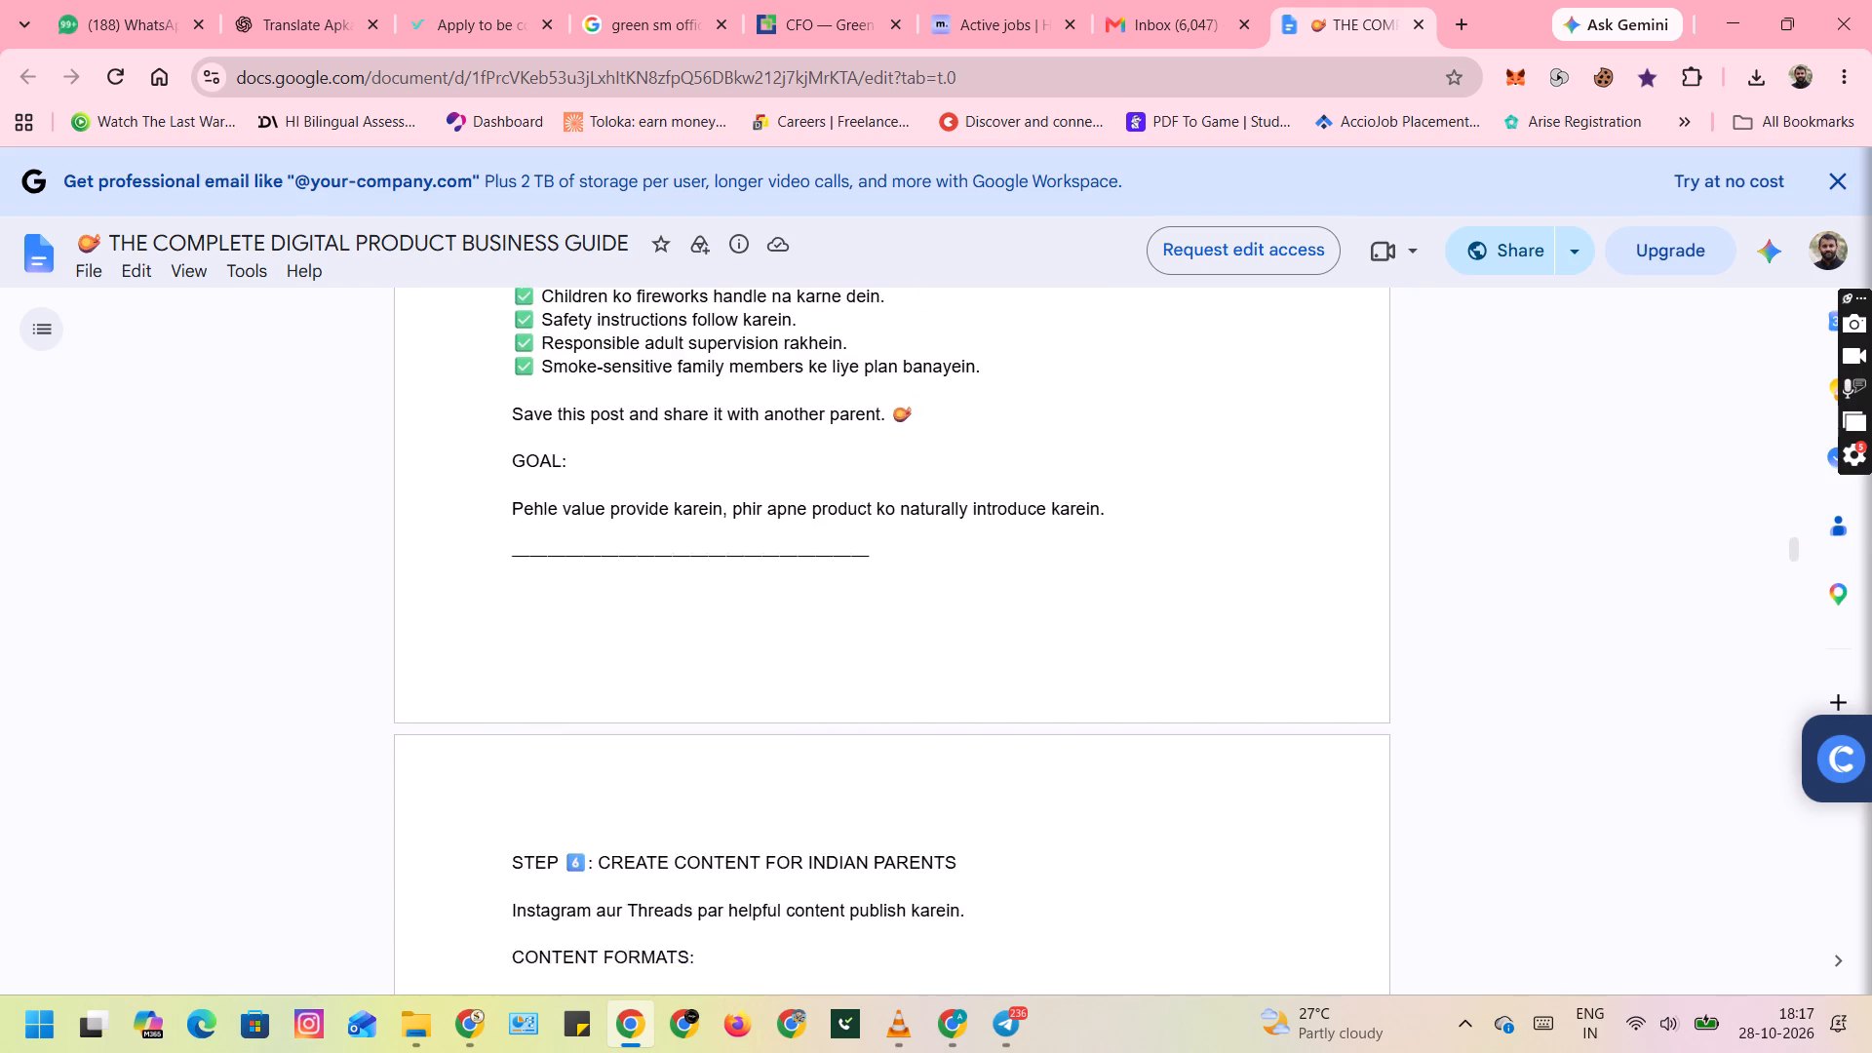
pyautogui.scroll(-2, 824, 844)
pyautogui.scroll(-1, 893, 775)
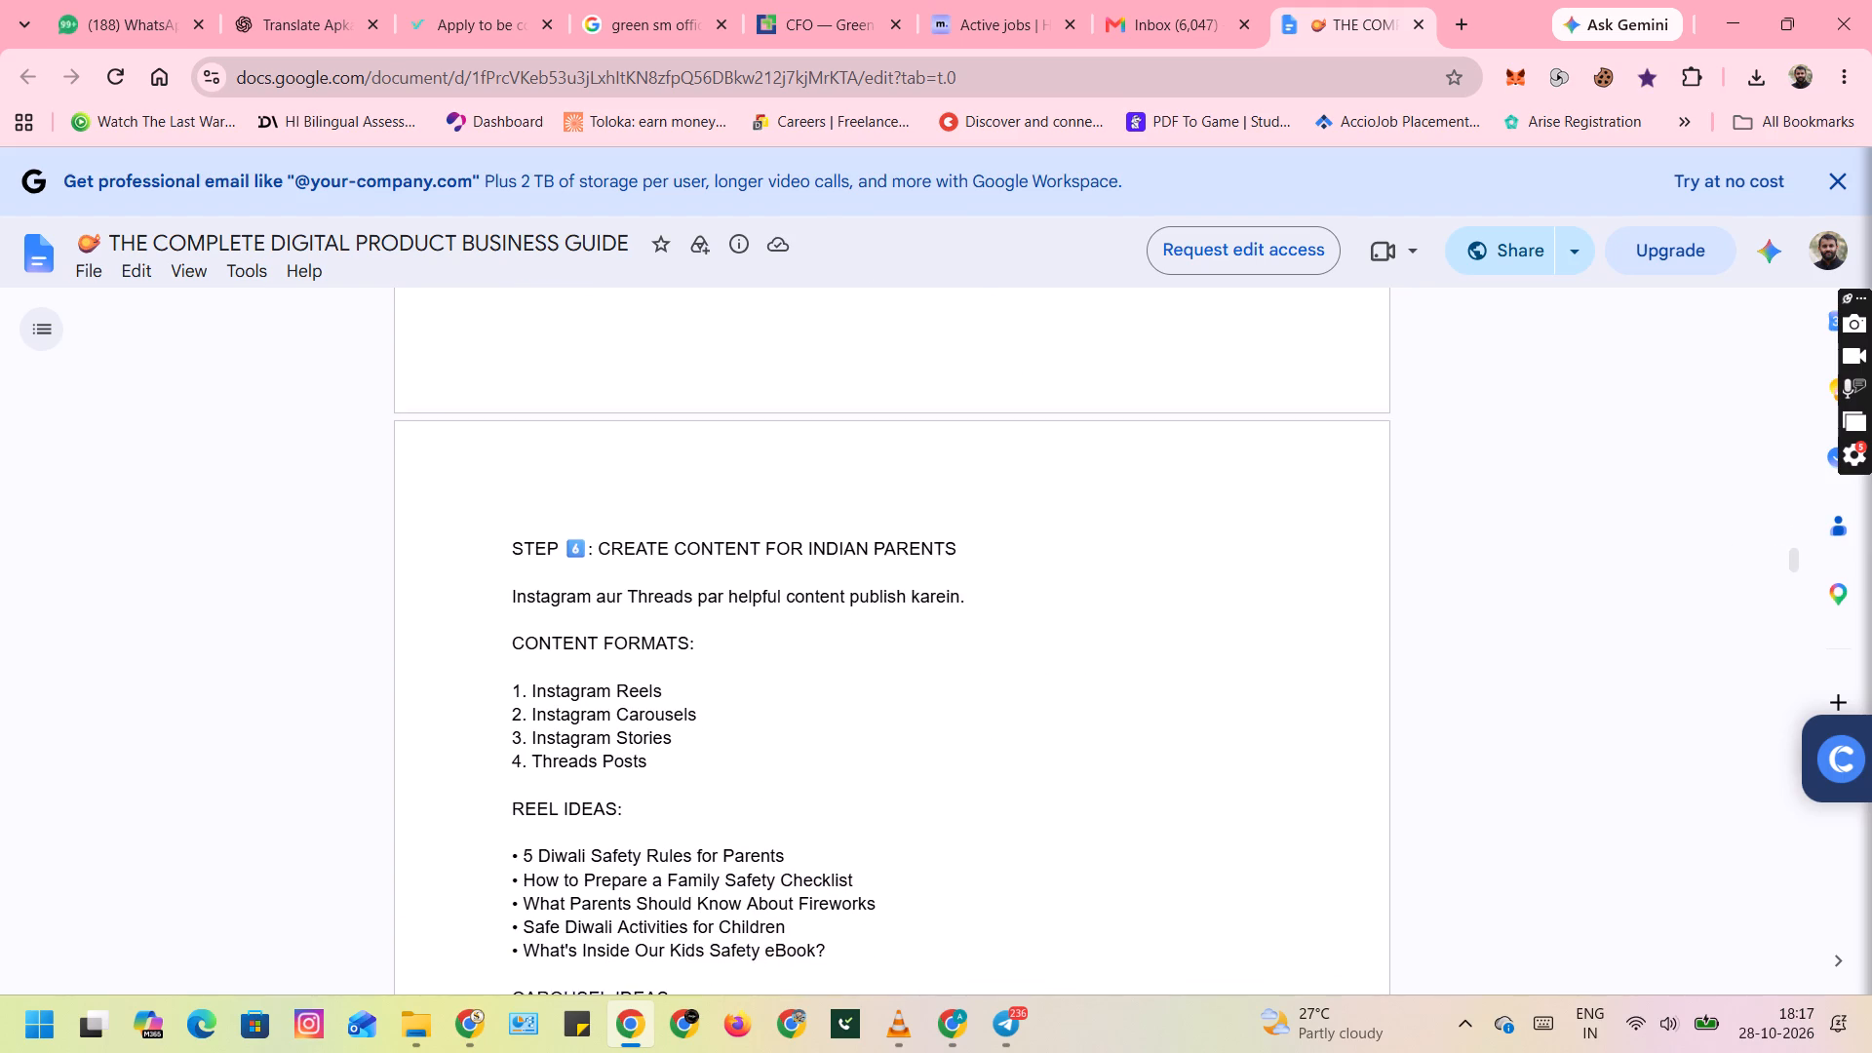
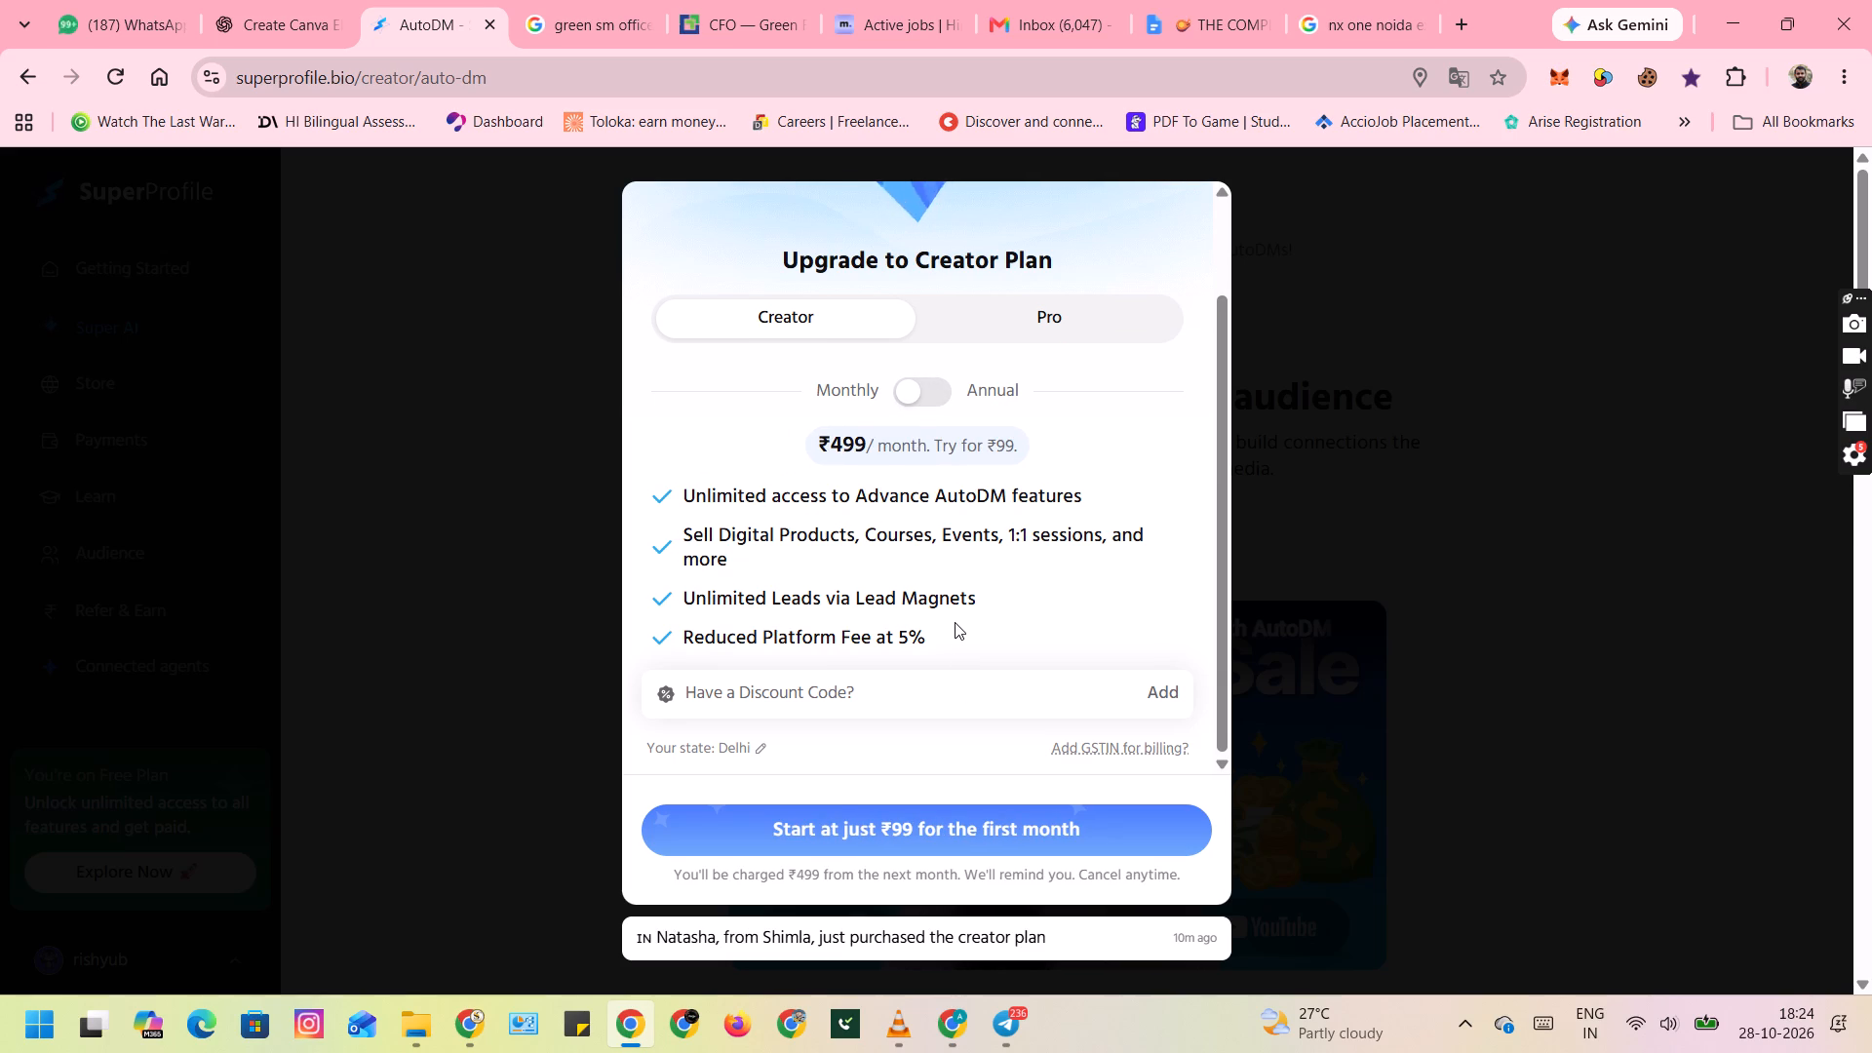
pyautogui.click(940, 399)
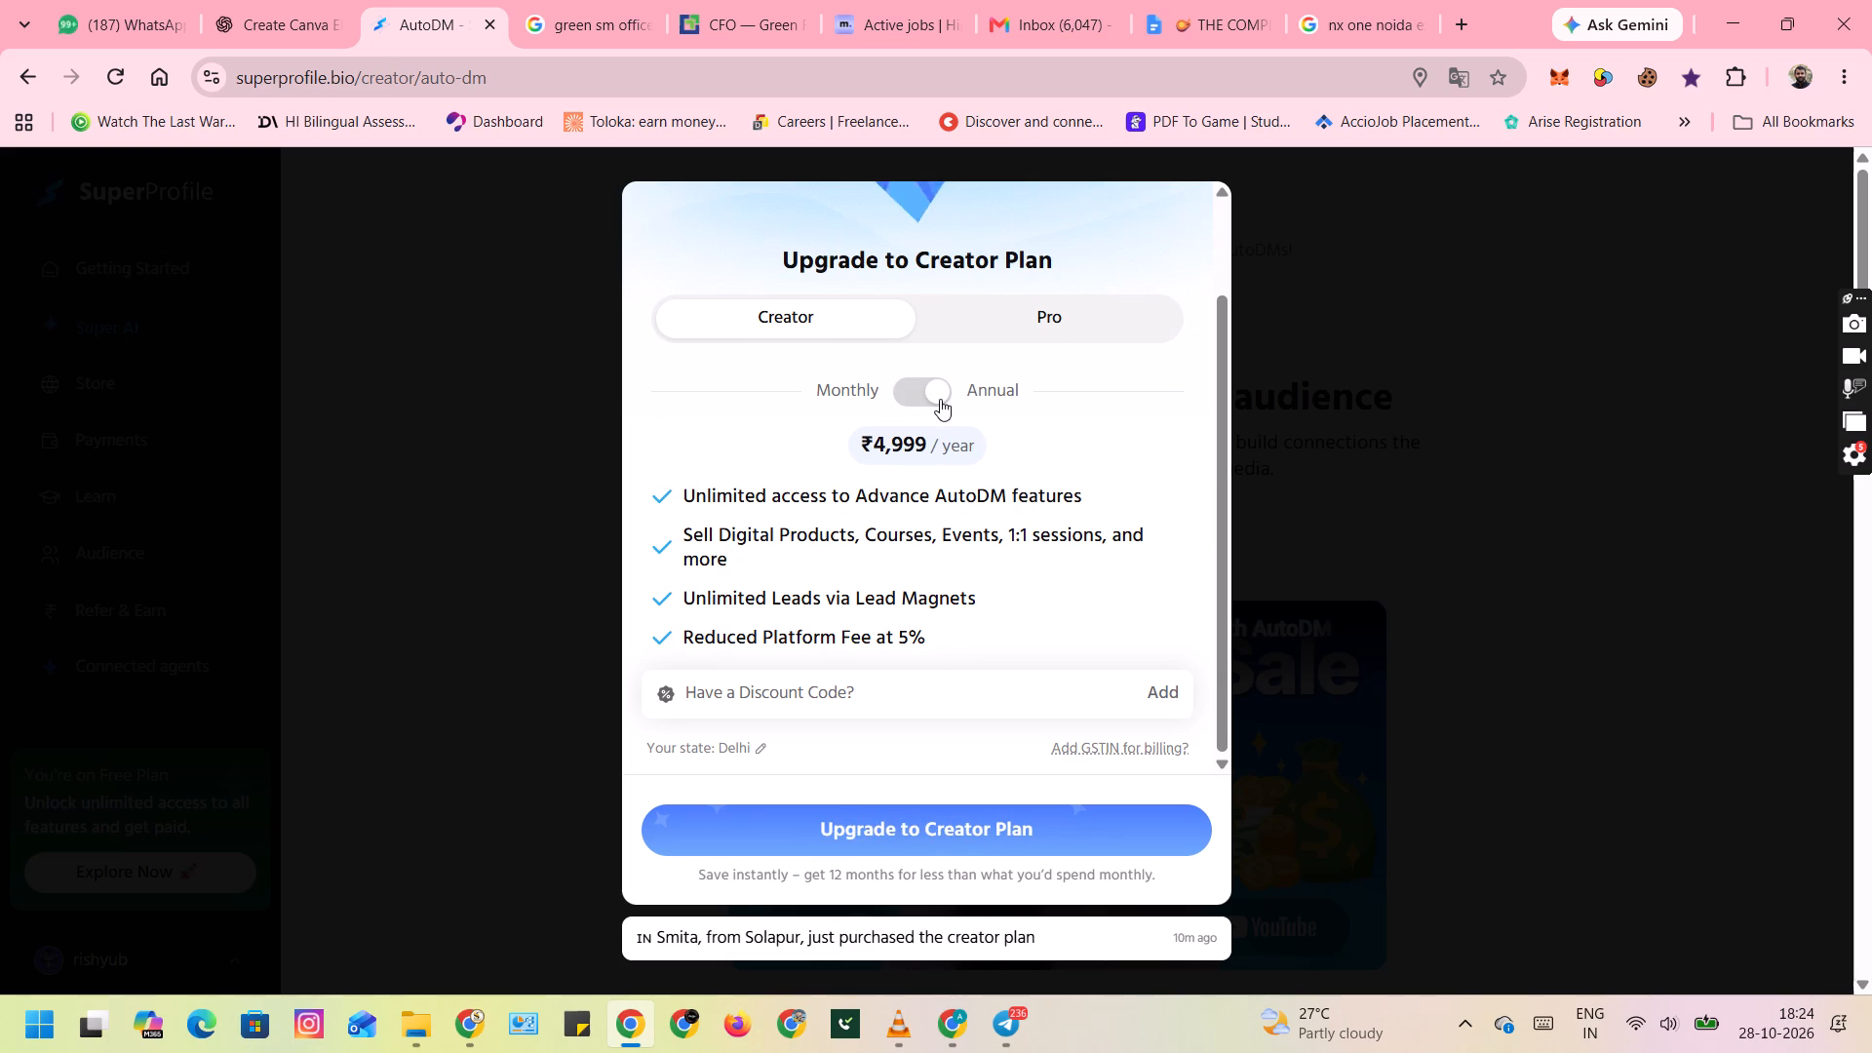
pyautogui.click(926, 399)
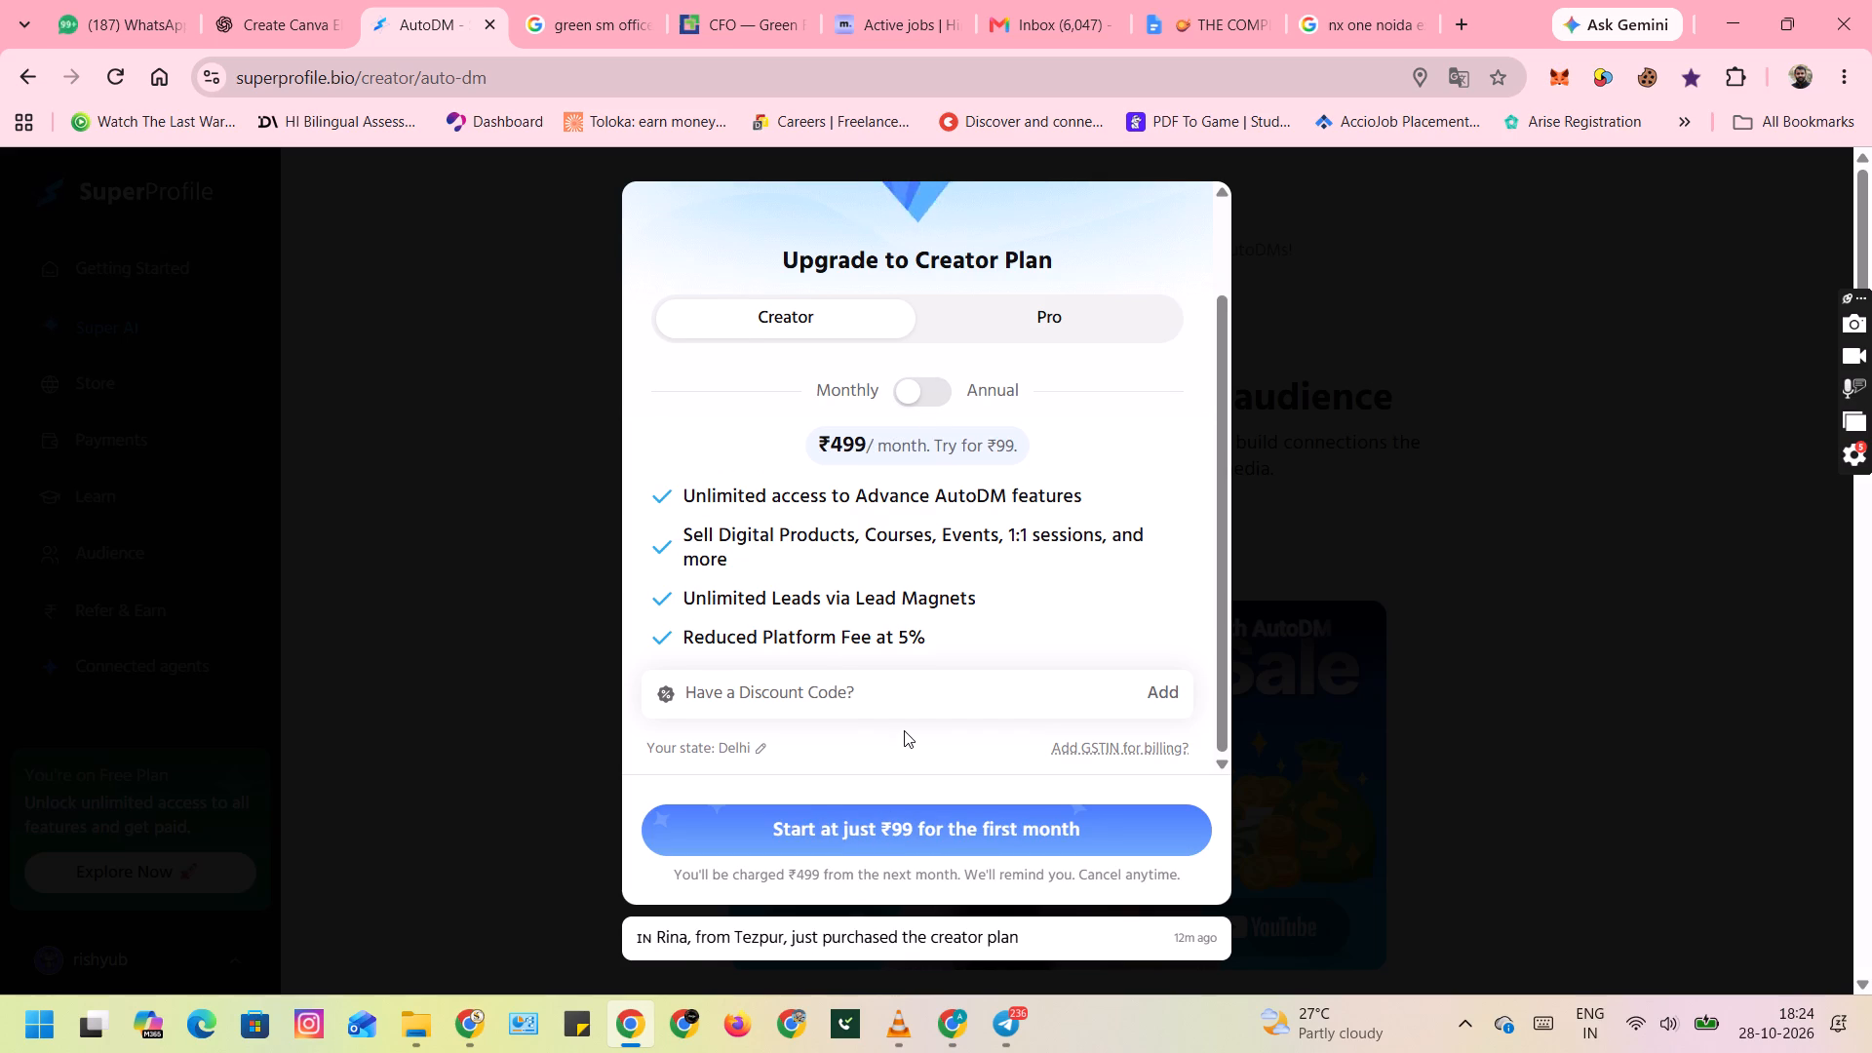
pyautogui.scroll(-1, 904, 730)
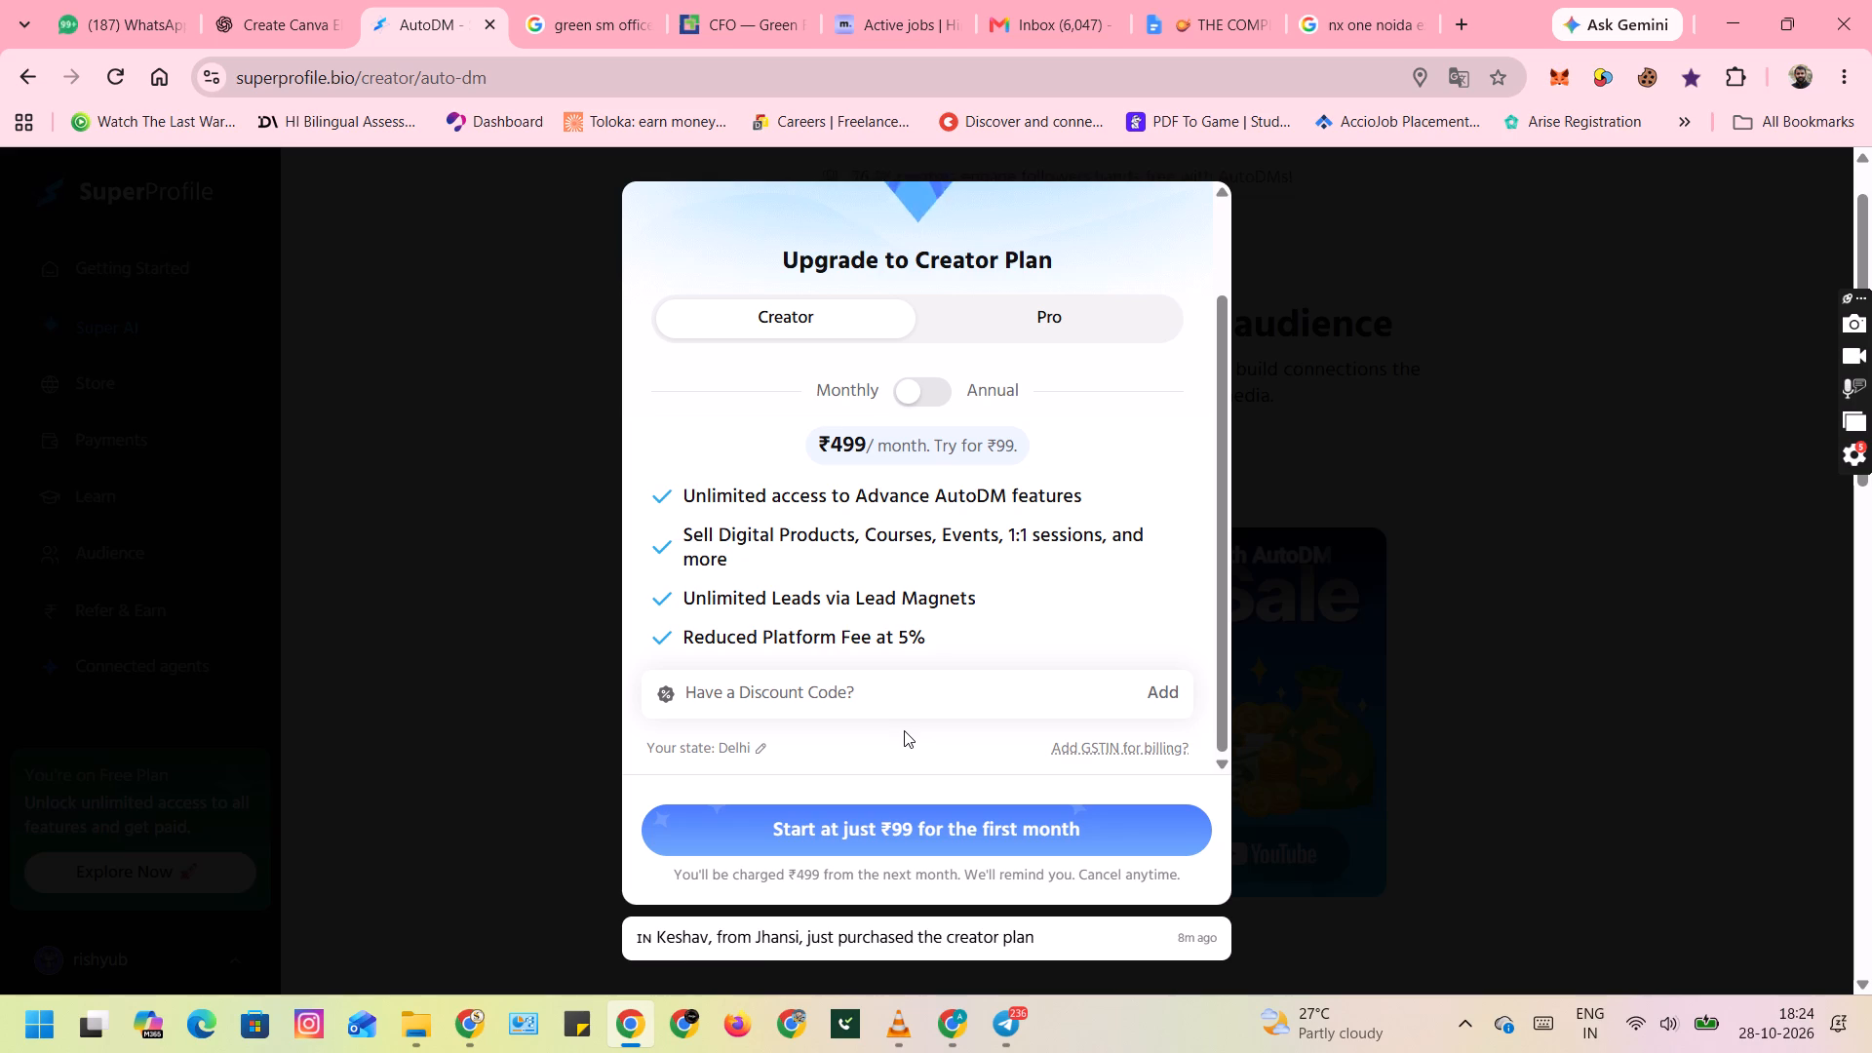
pyautogui.click(1306, 491)
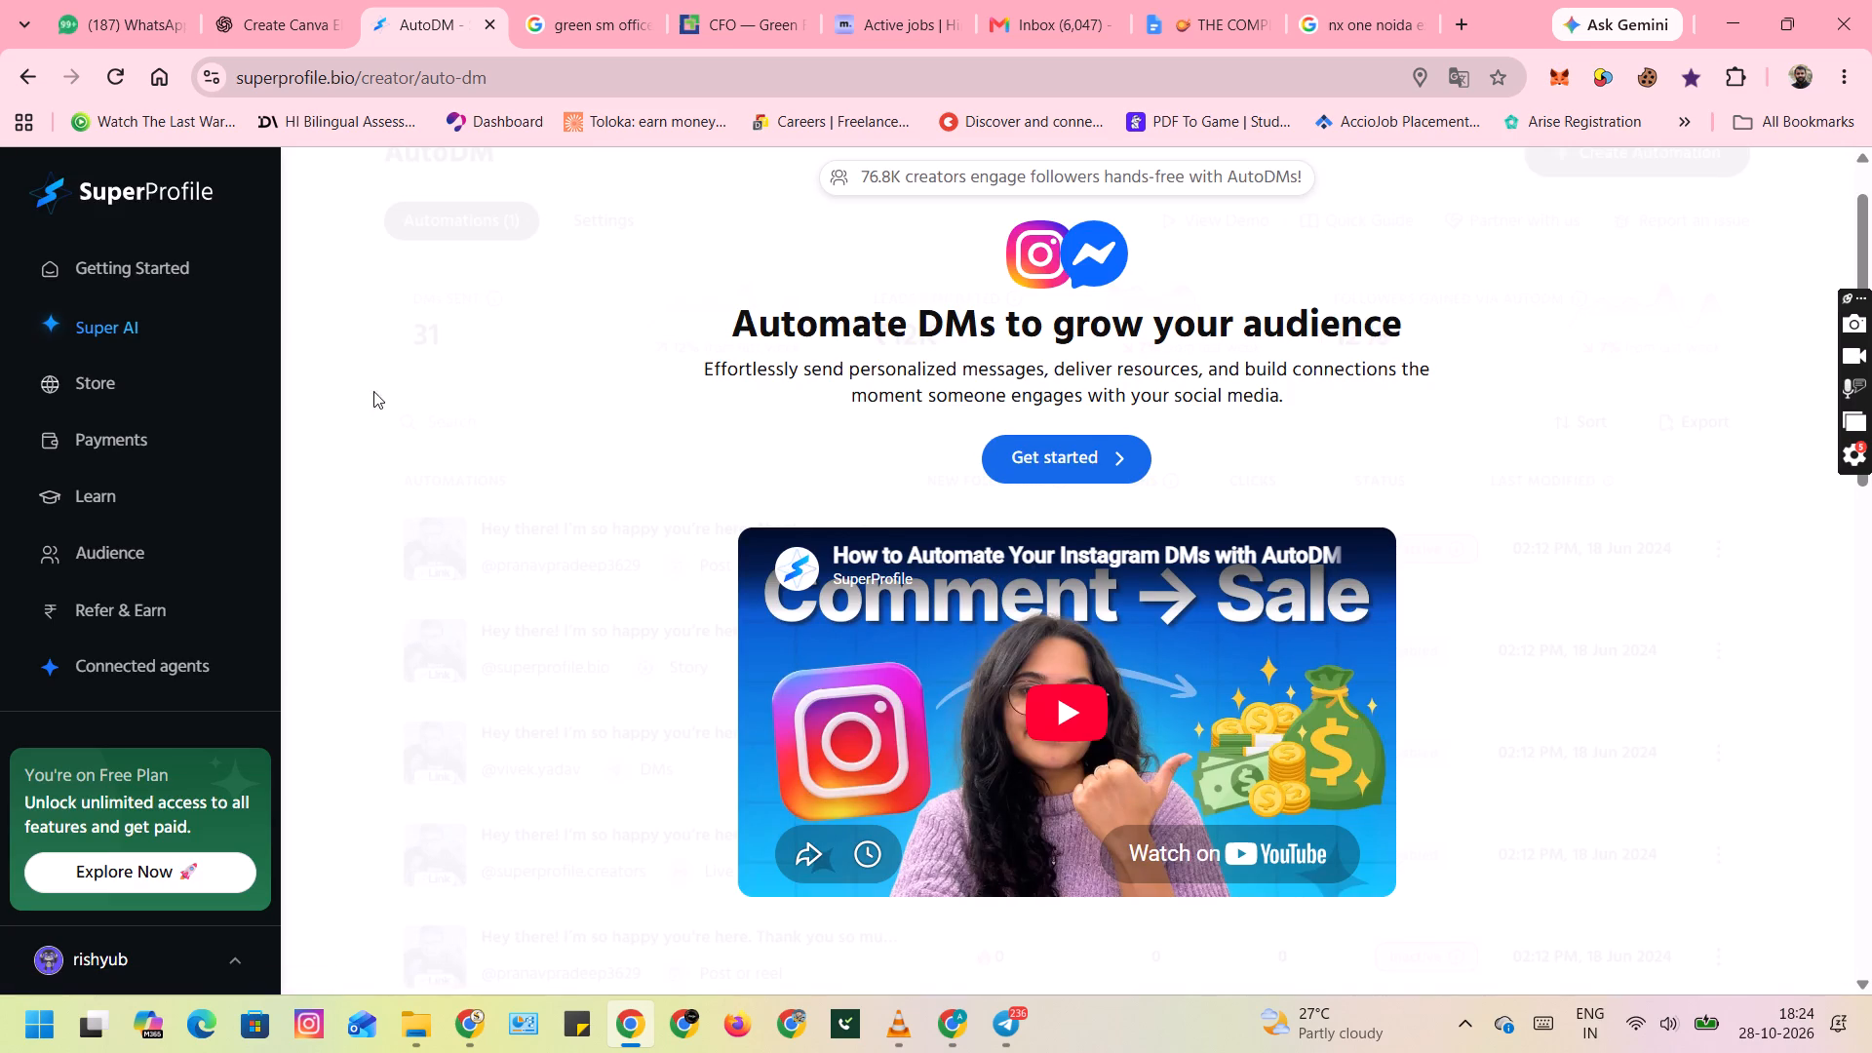
# Look through SuperProfile's Store, Refer & Earn and Connected agents pages, dismissing the carousel introduction.
pyautogui.click(117, 376)
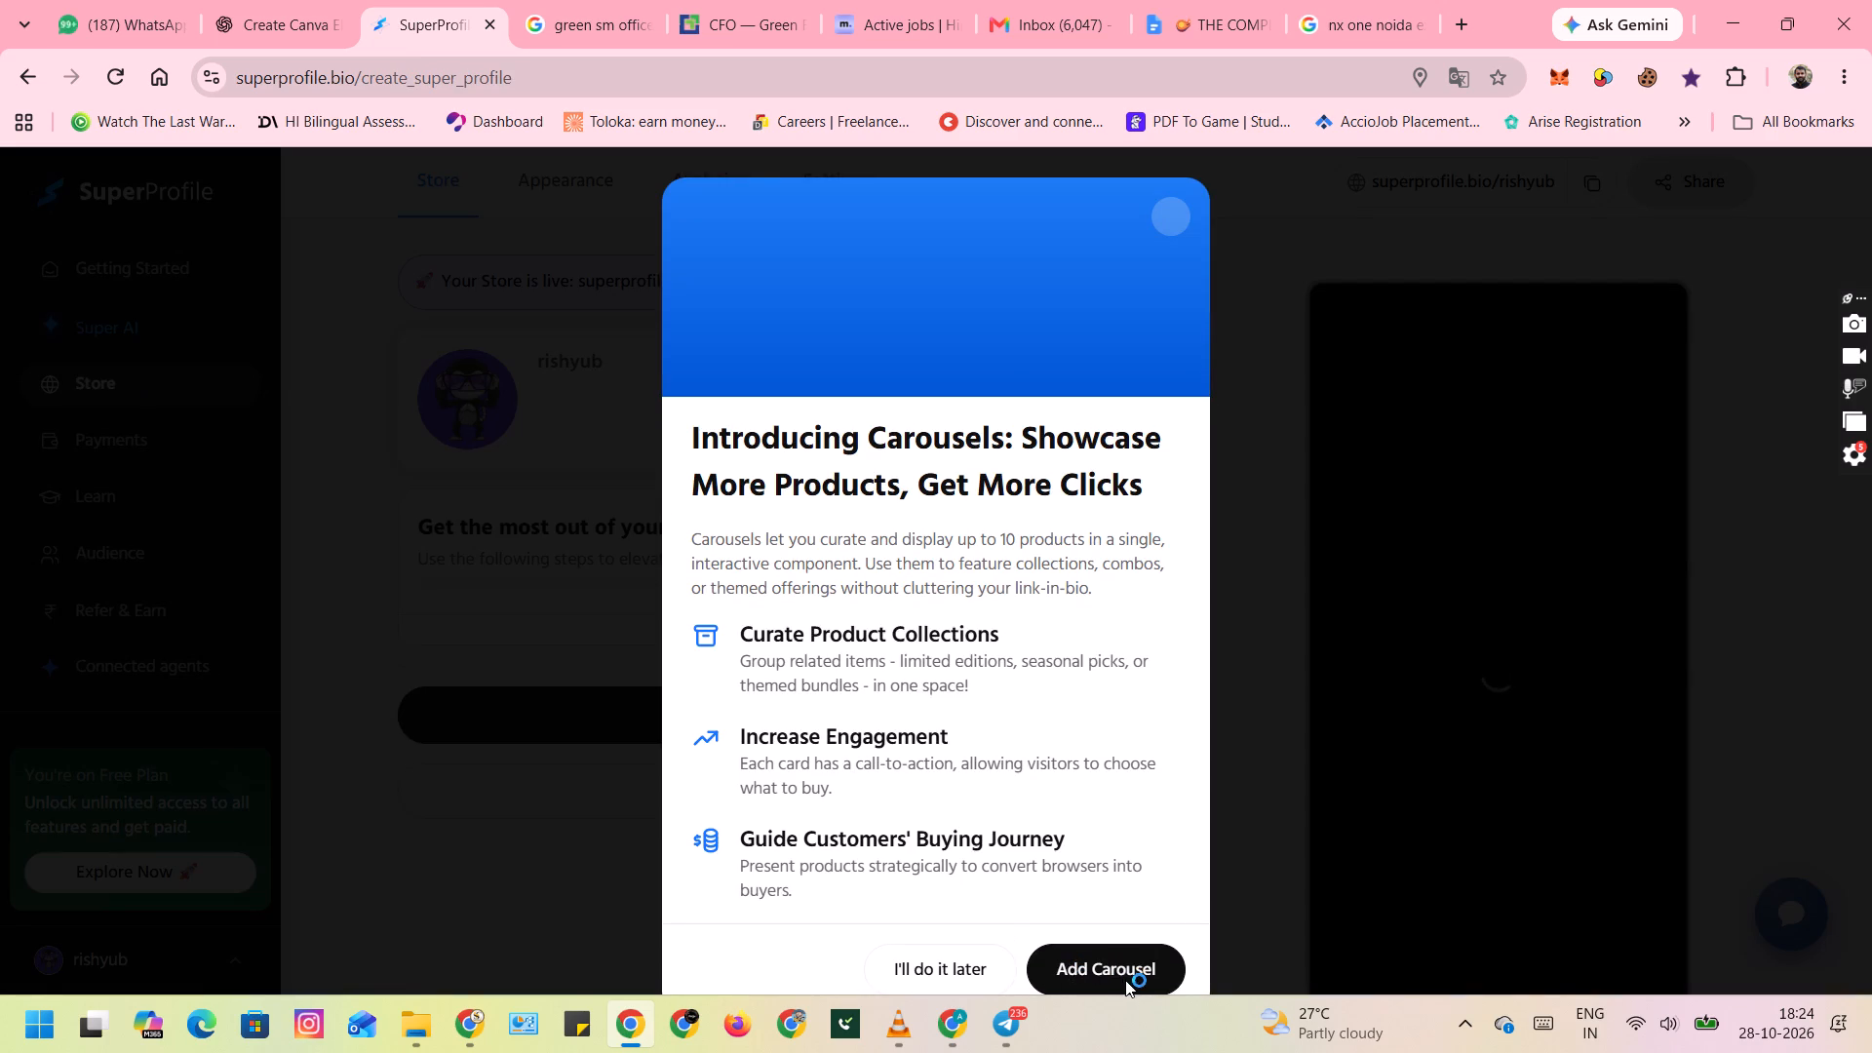
pyautogui.scroll(-4, 991, 703)
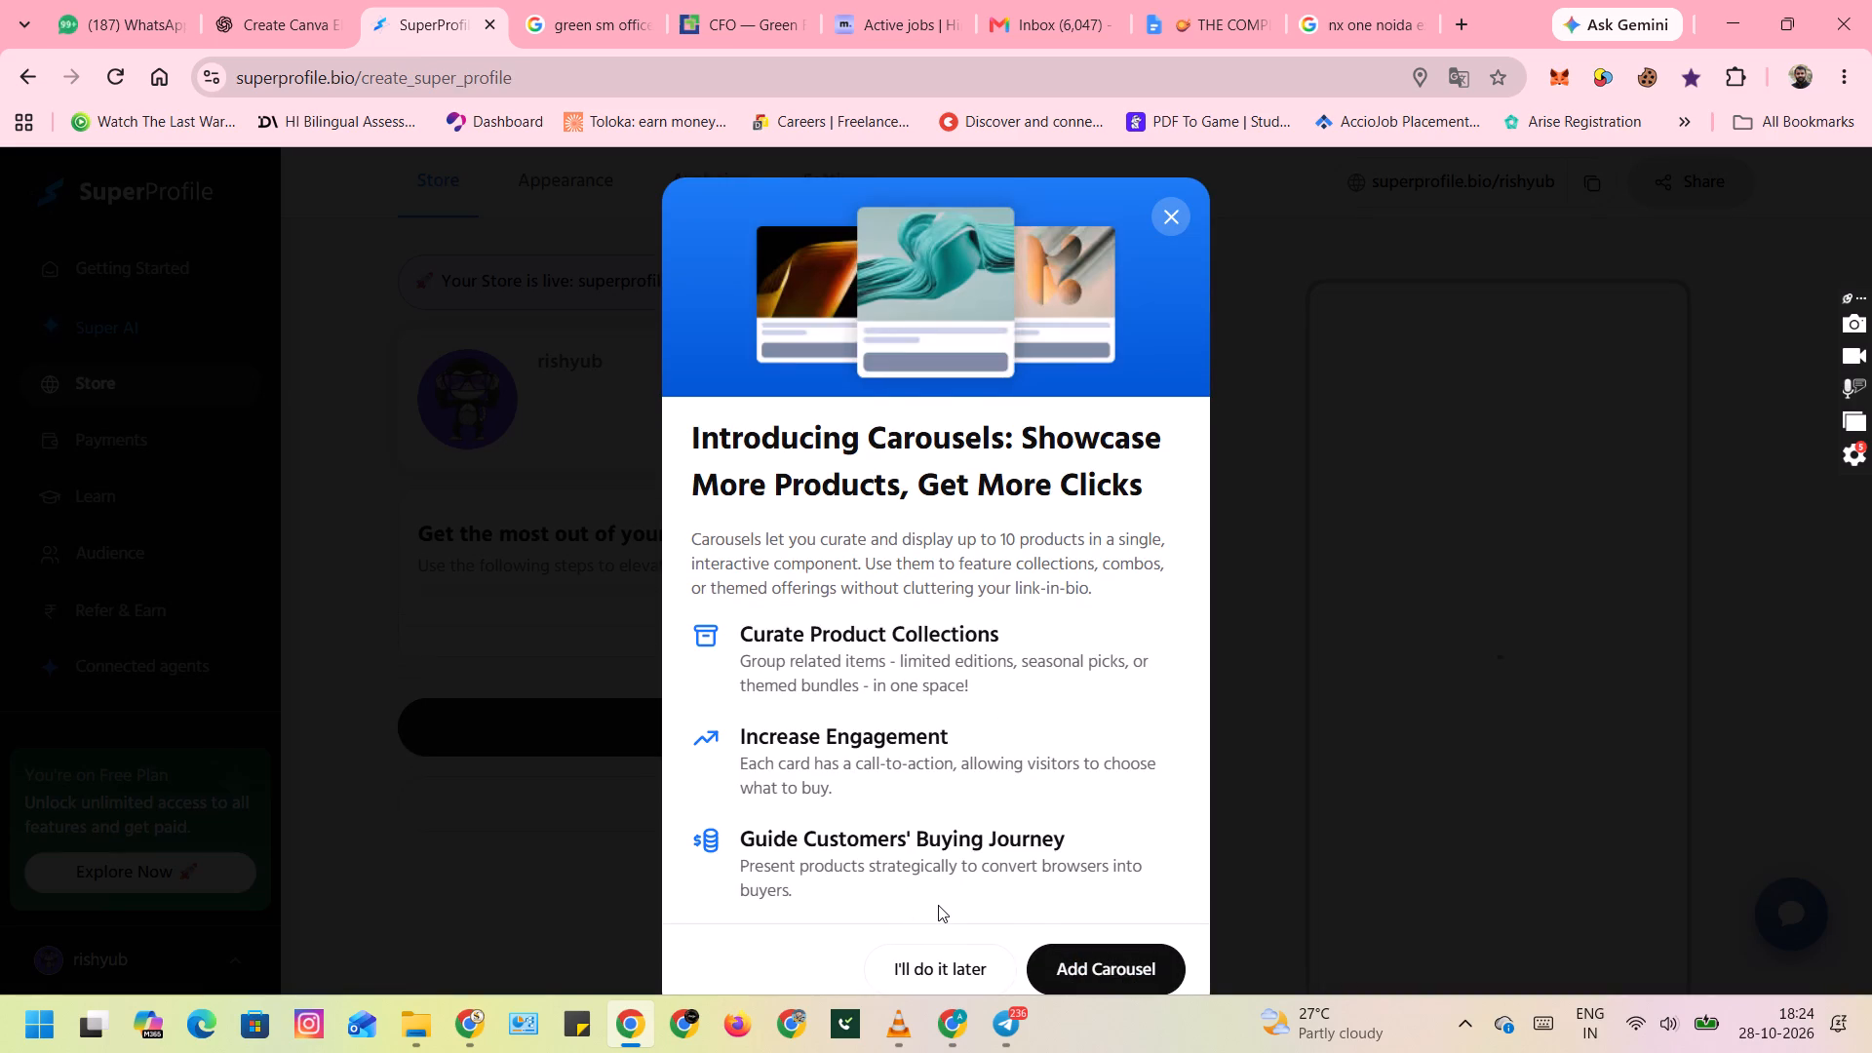
pyautogui.click(938, 905)
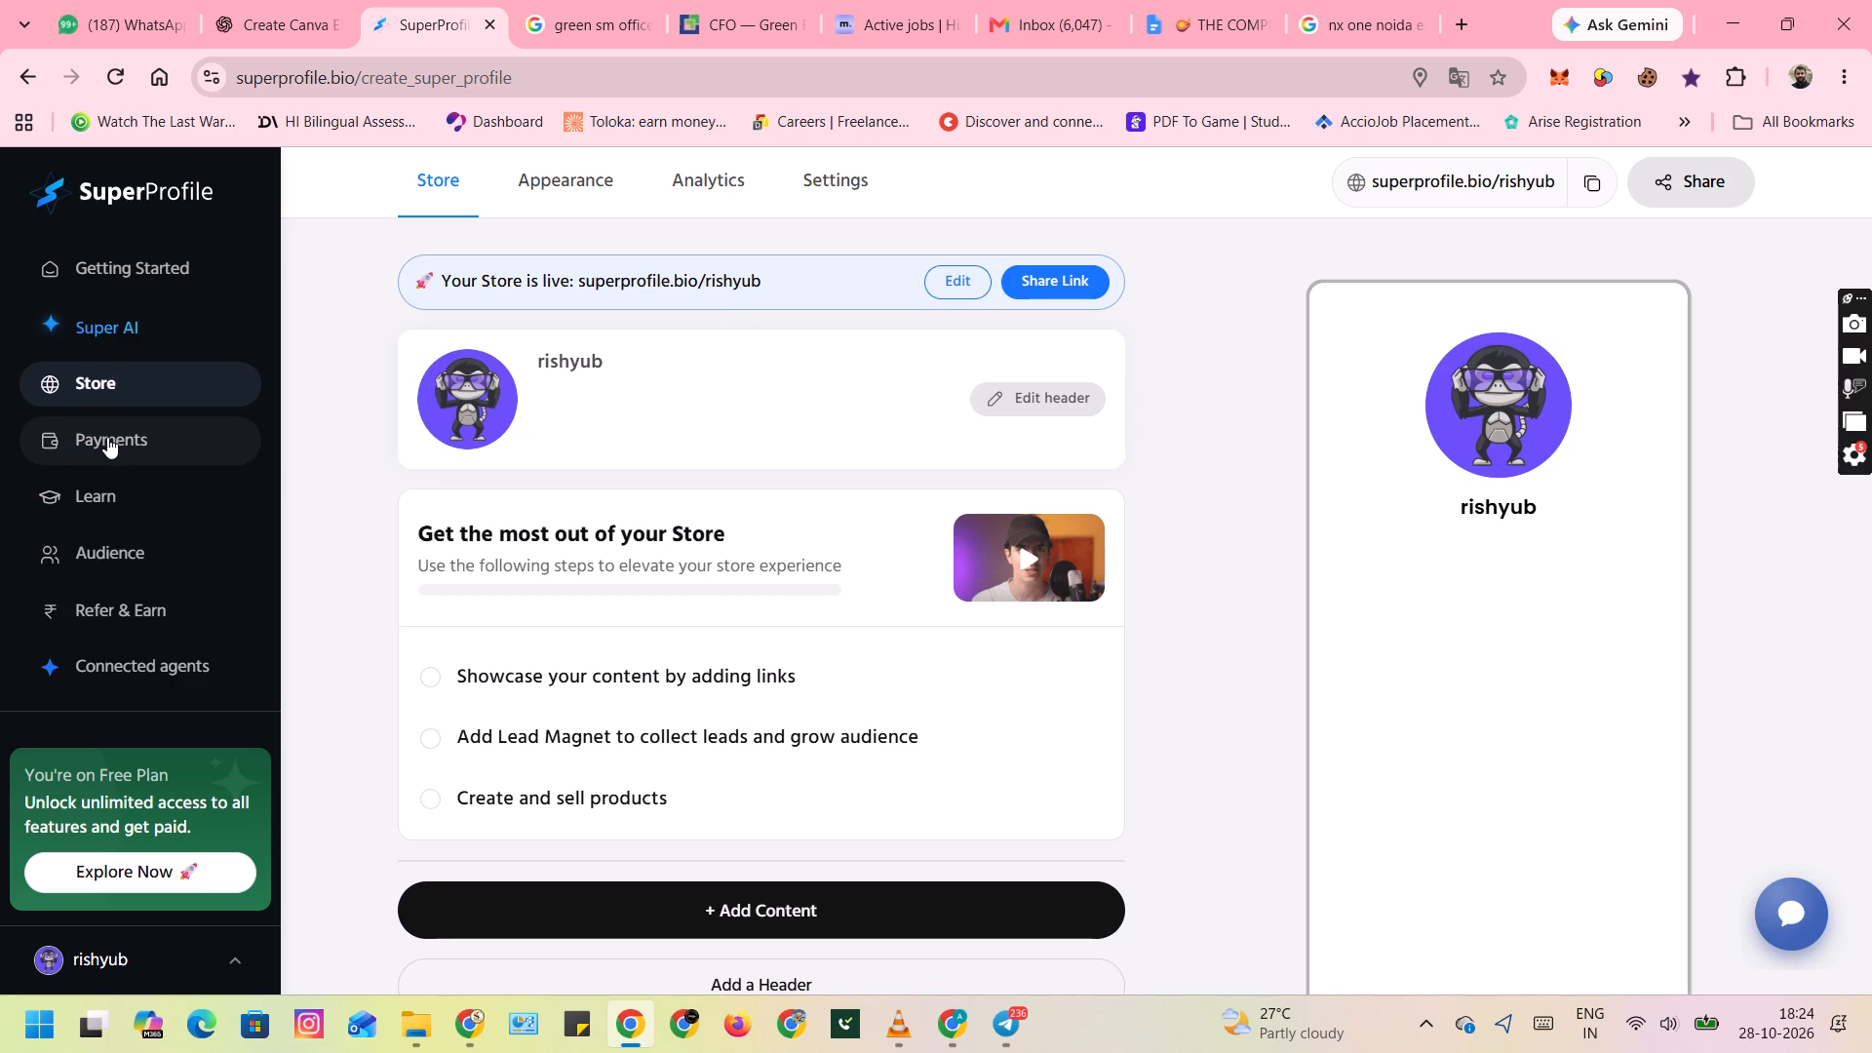
pyautogui.click(107, 608)
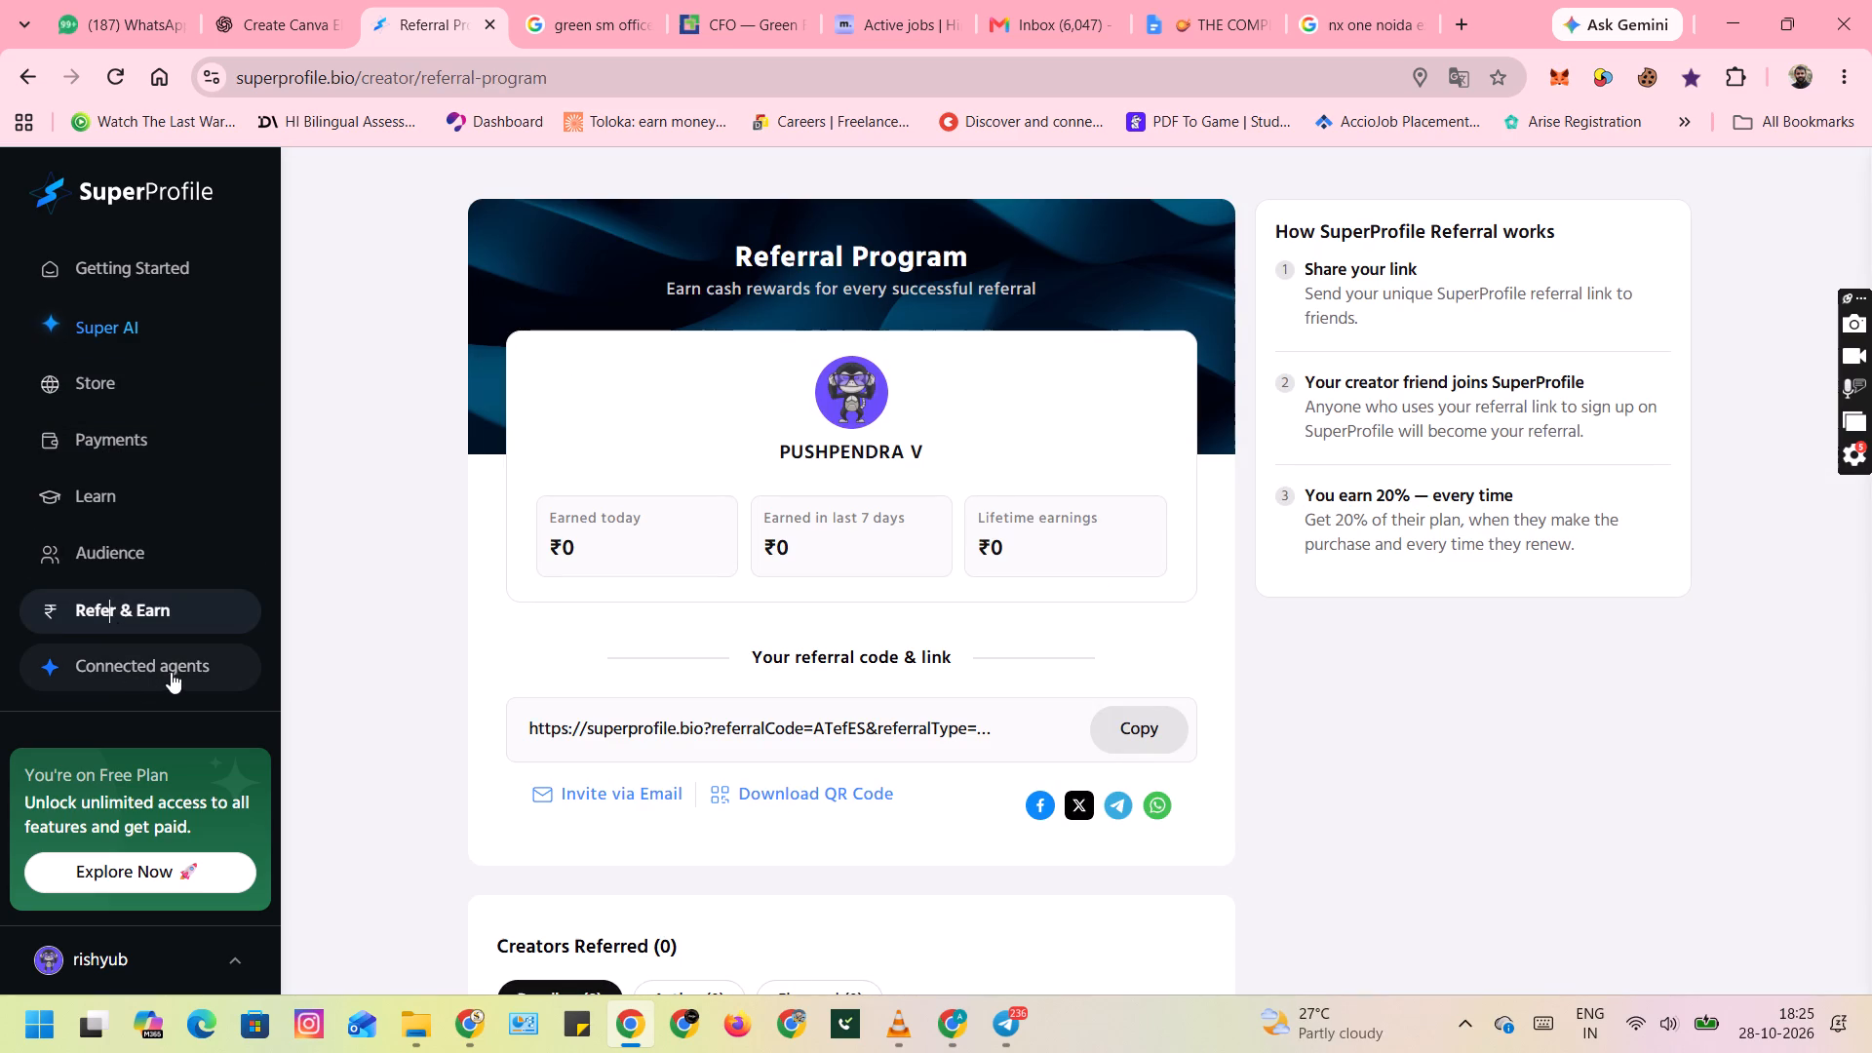
pyautogui.click(174, 661)
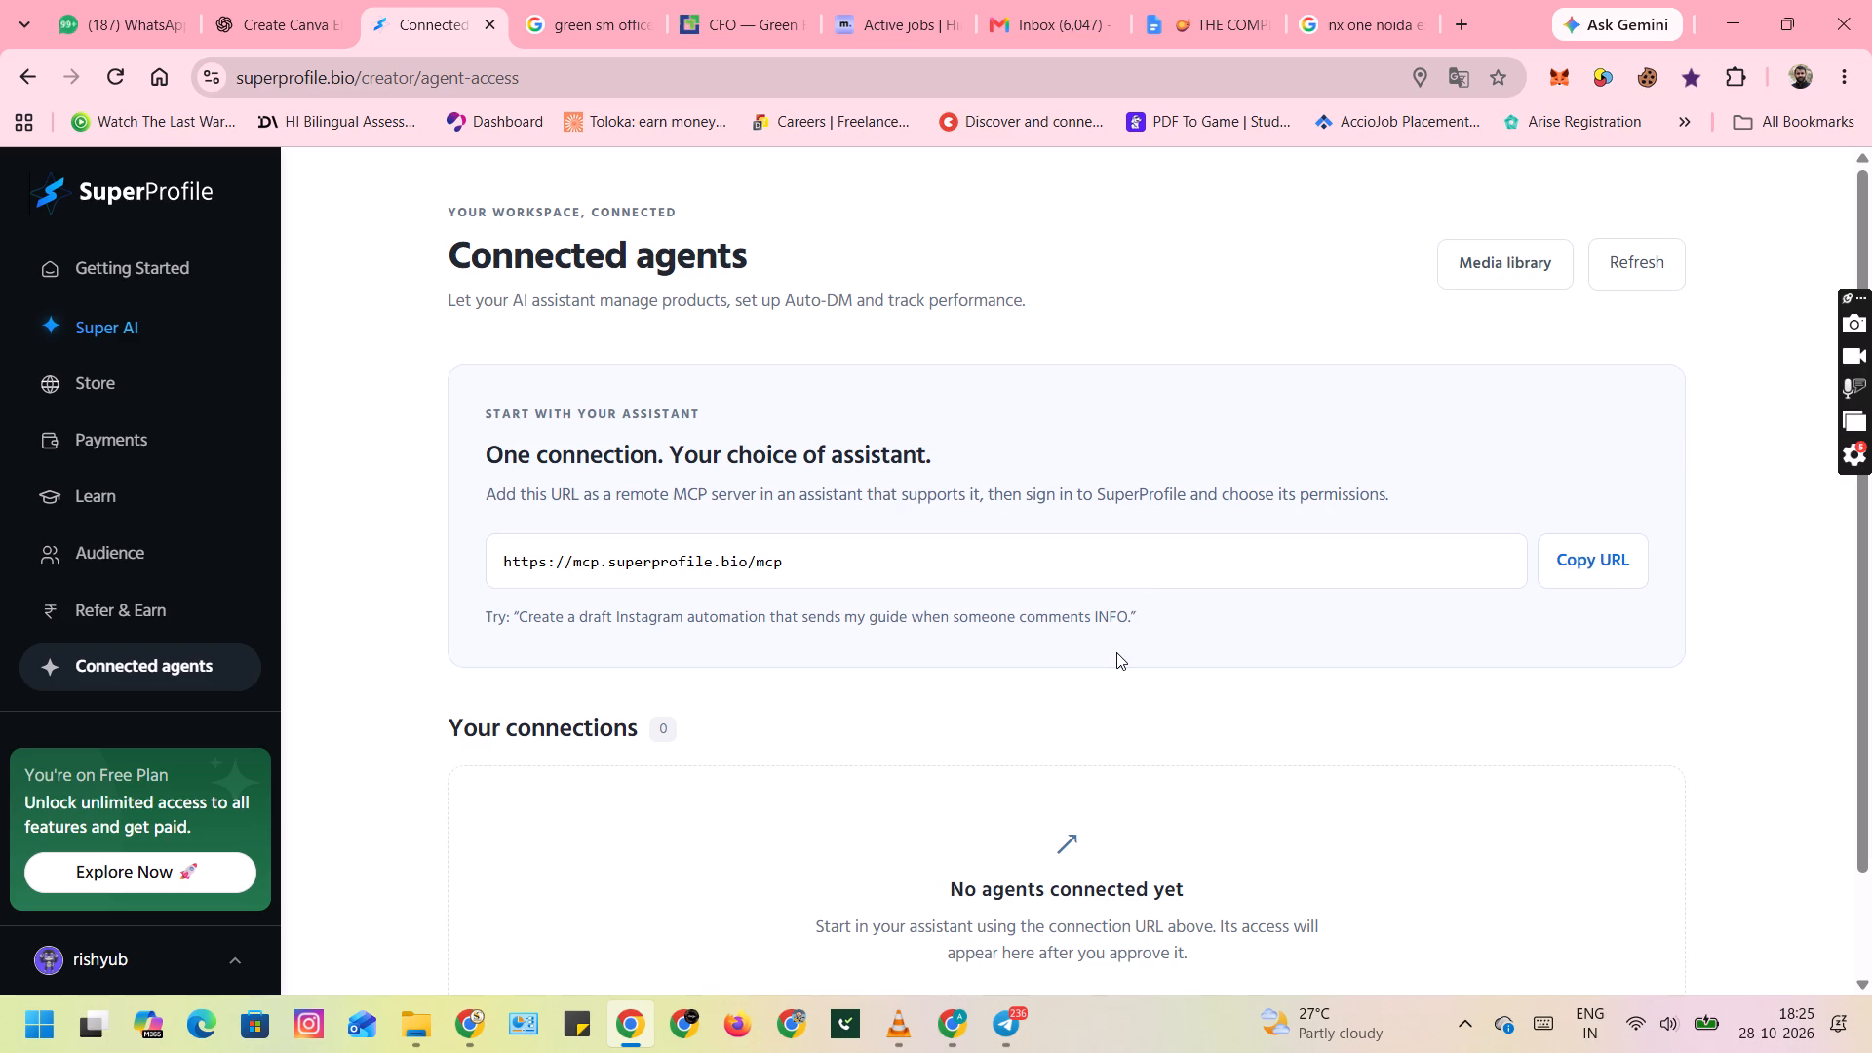
pyautogui.scroll(-1, 1116, 652)
pyautogui.click(136, 262)
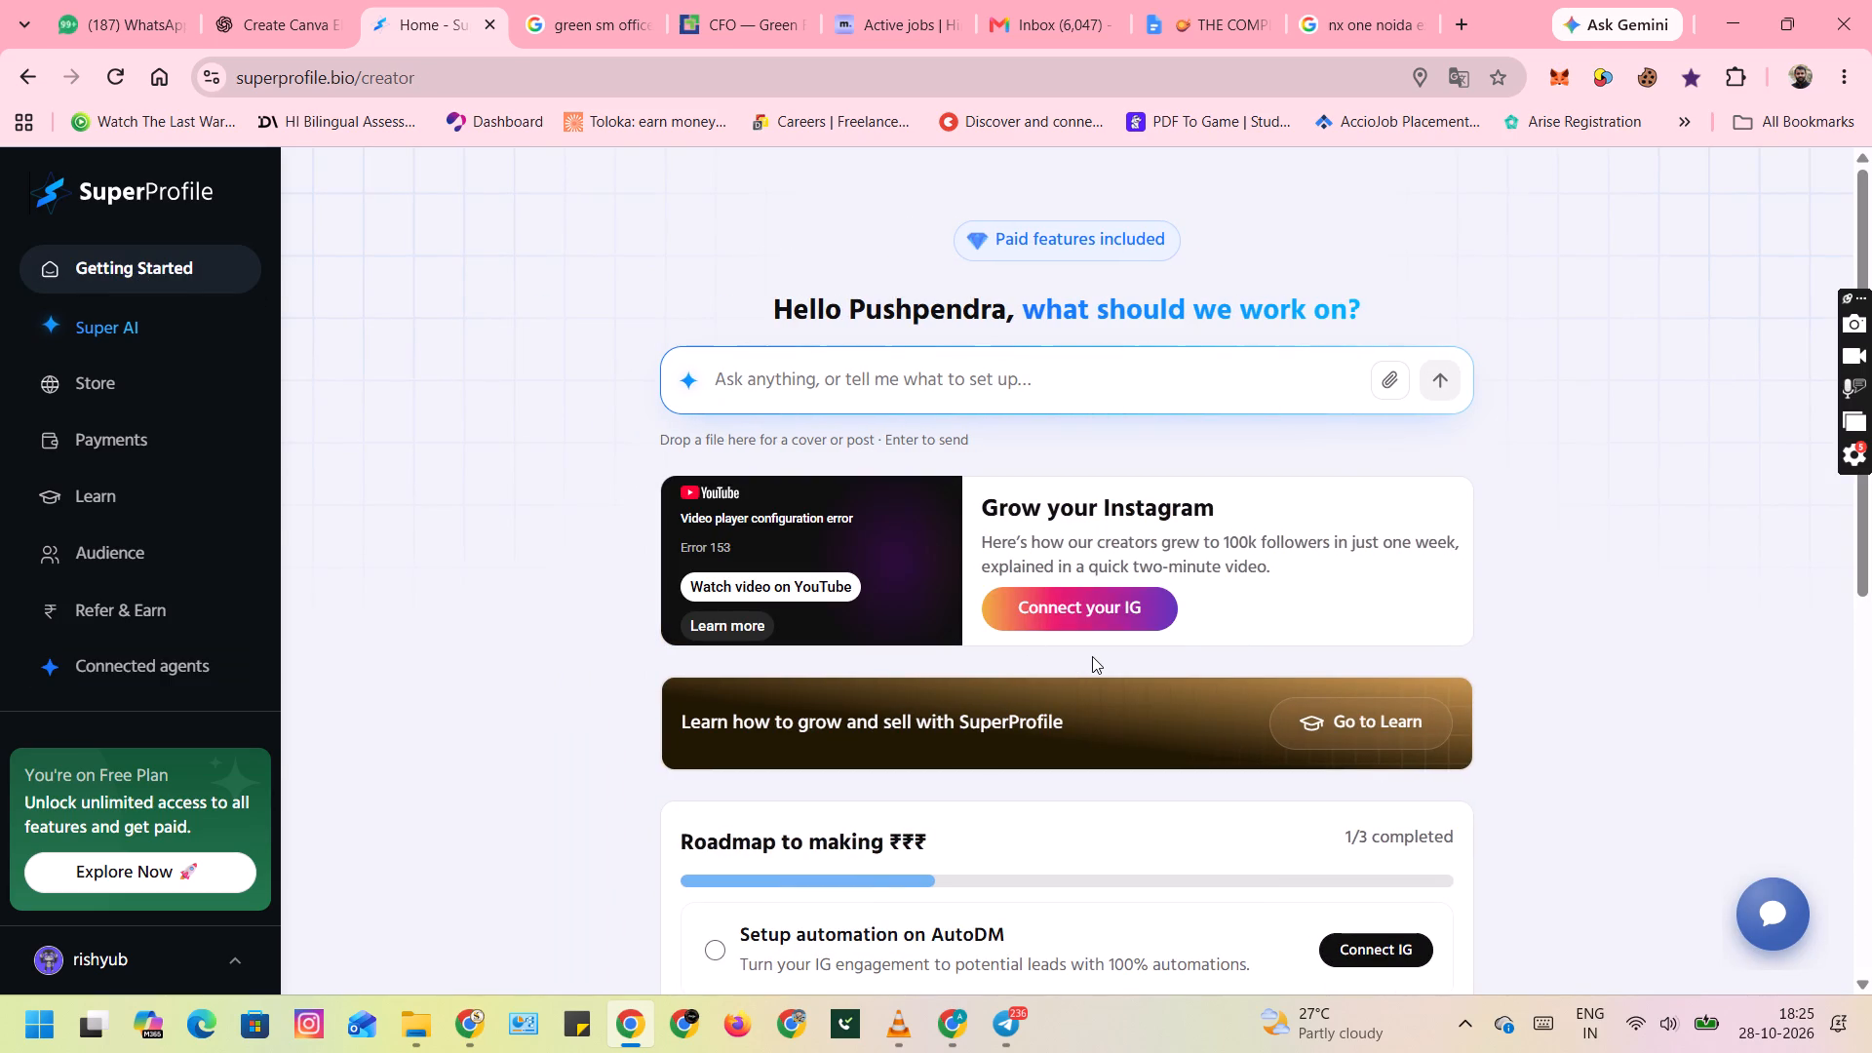
pyautogui.scroll(-2, 1092, 656)
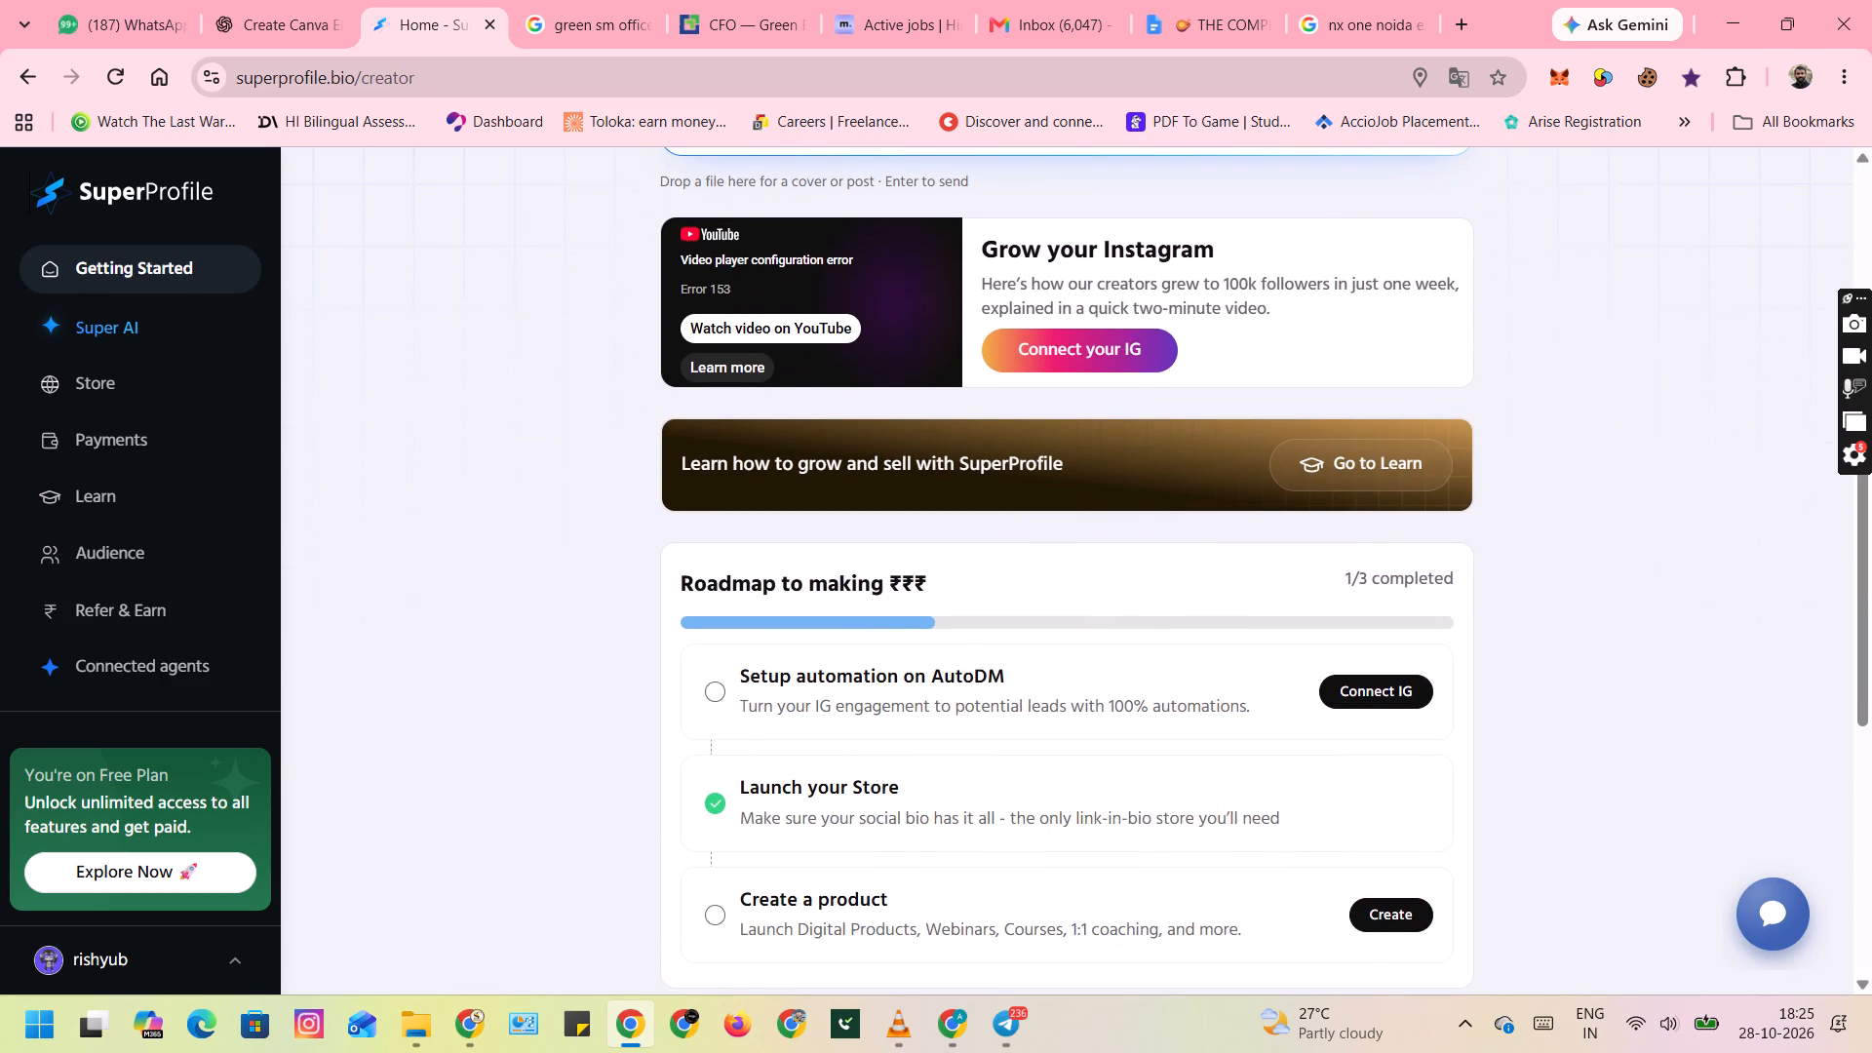
pyautogui.scroll(-3, 1064, 702)
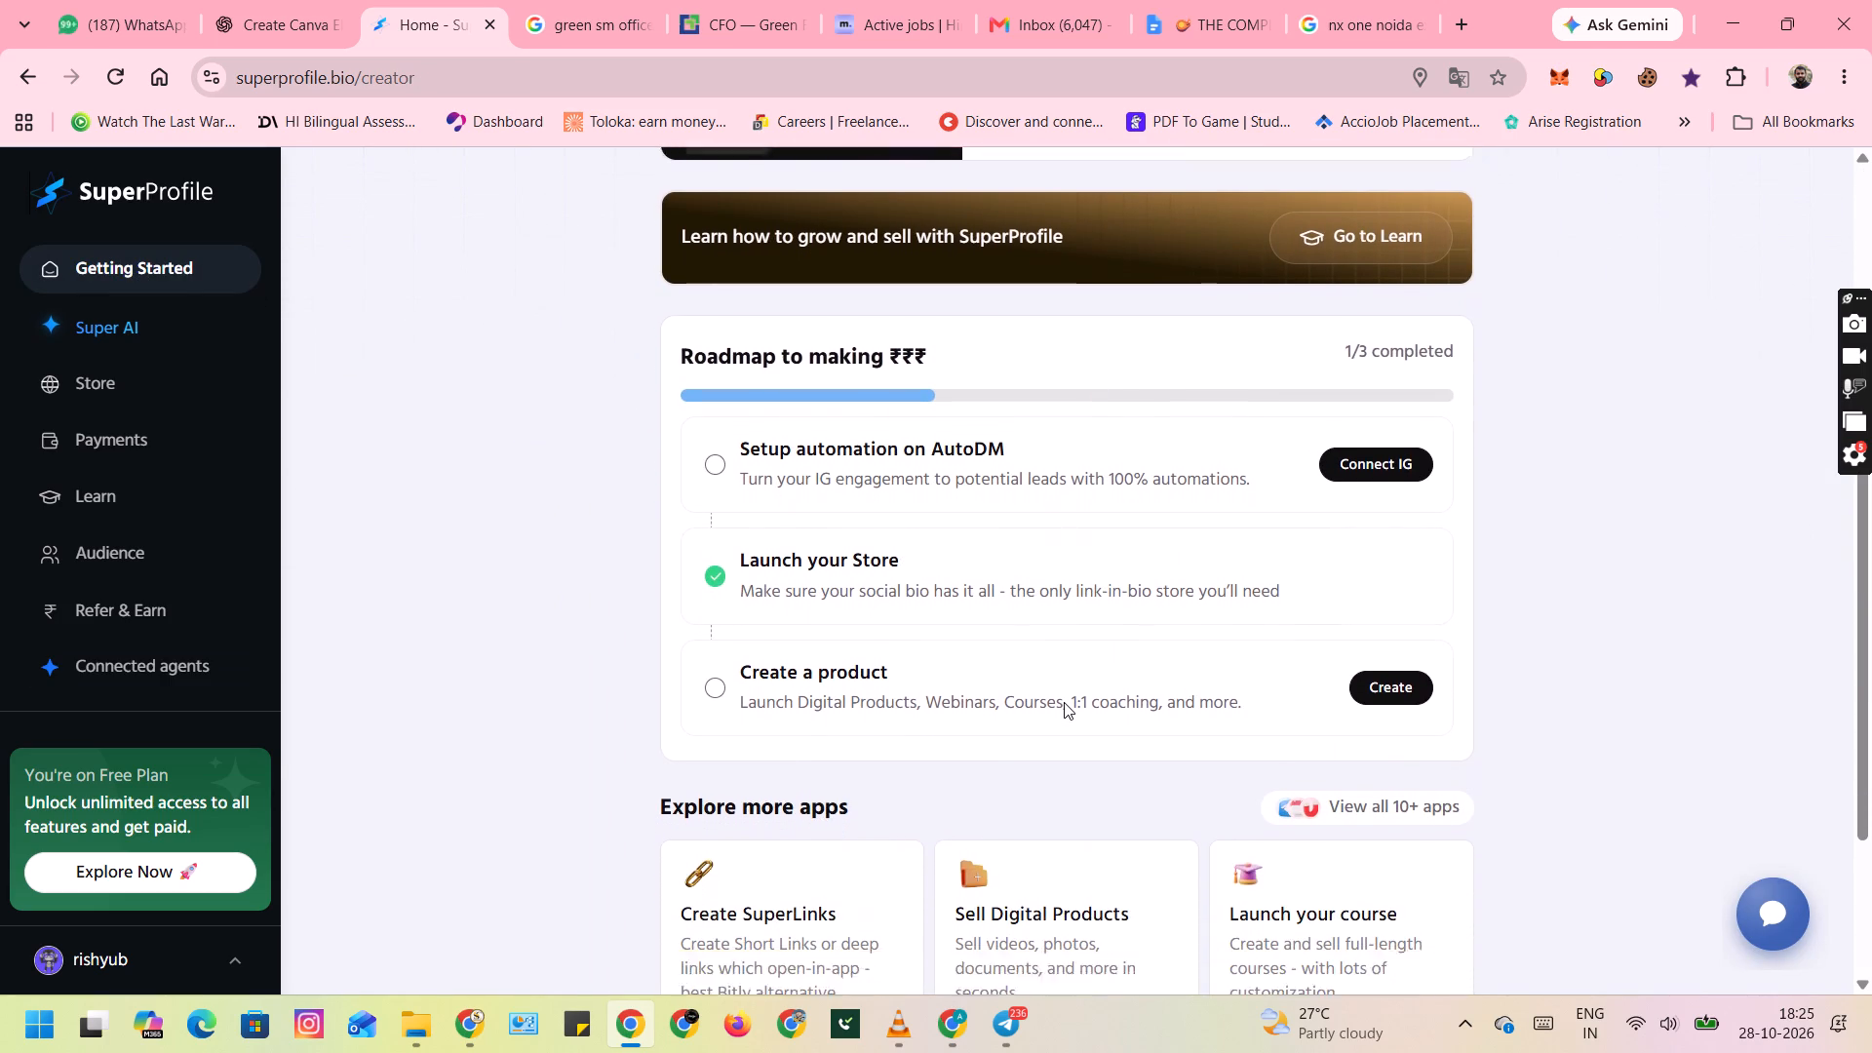
pyautogui.scroll(-2, 1064, 702)
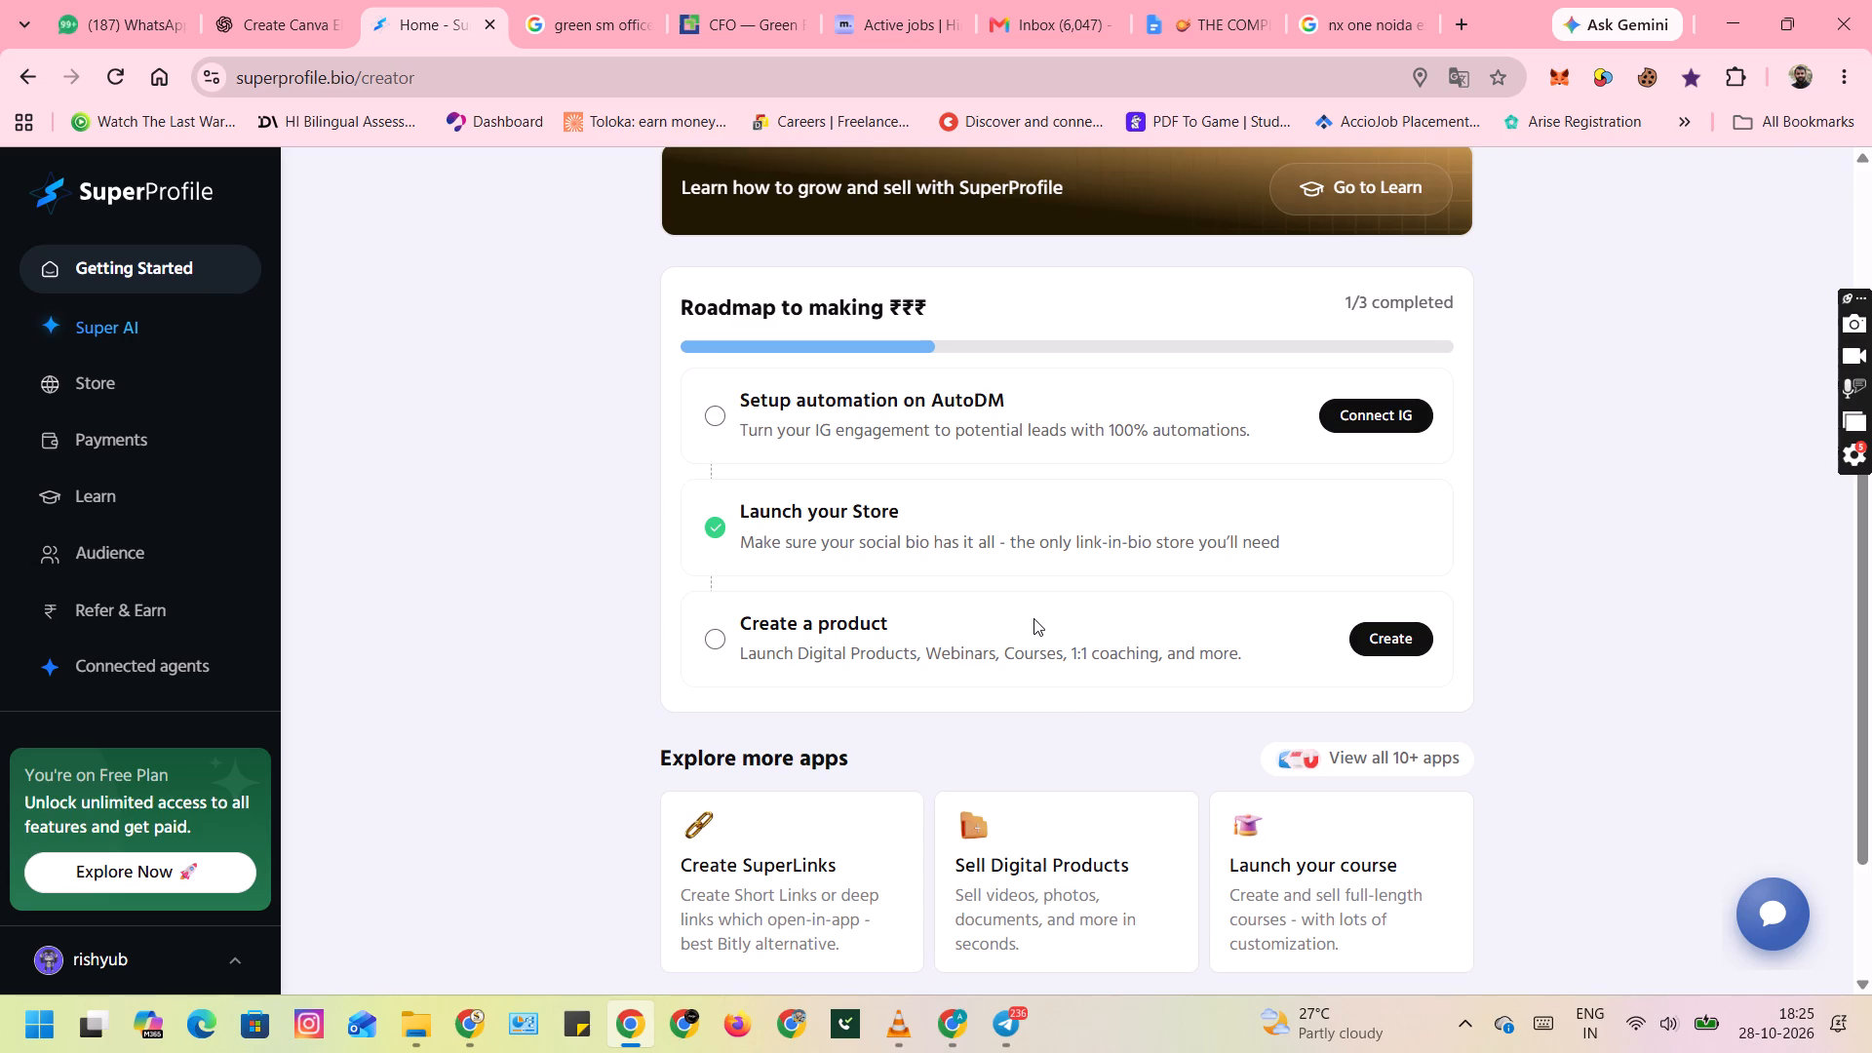
pyautogui.click(1033, 618)
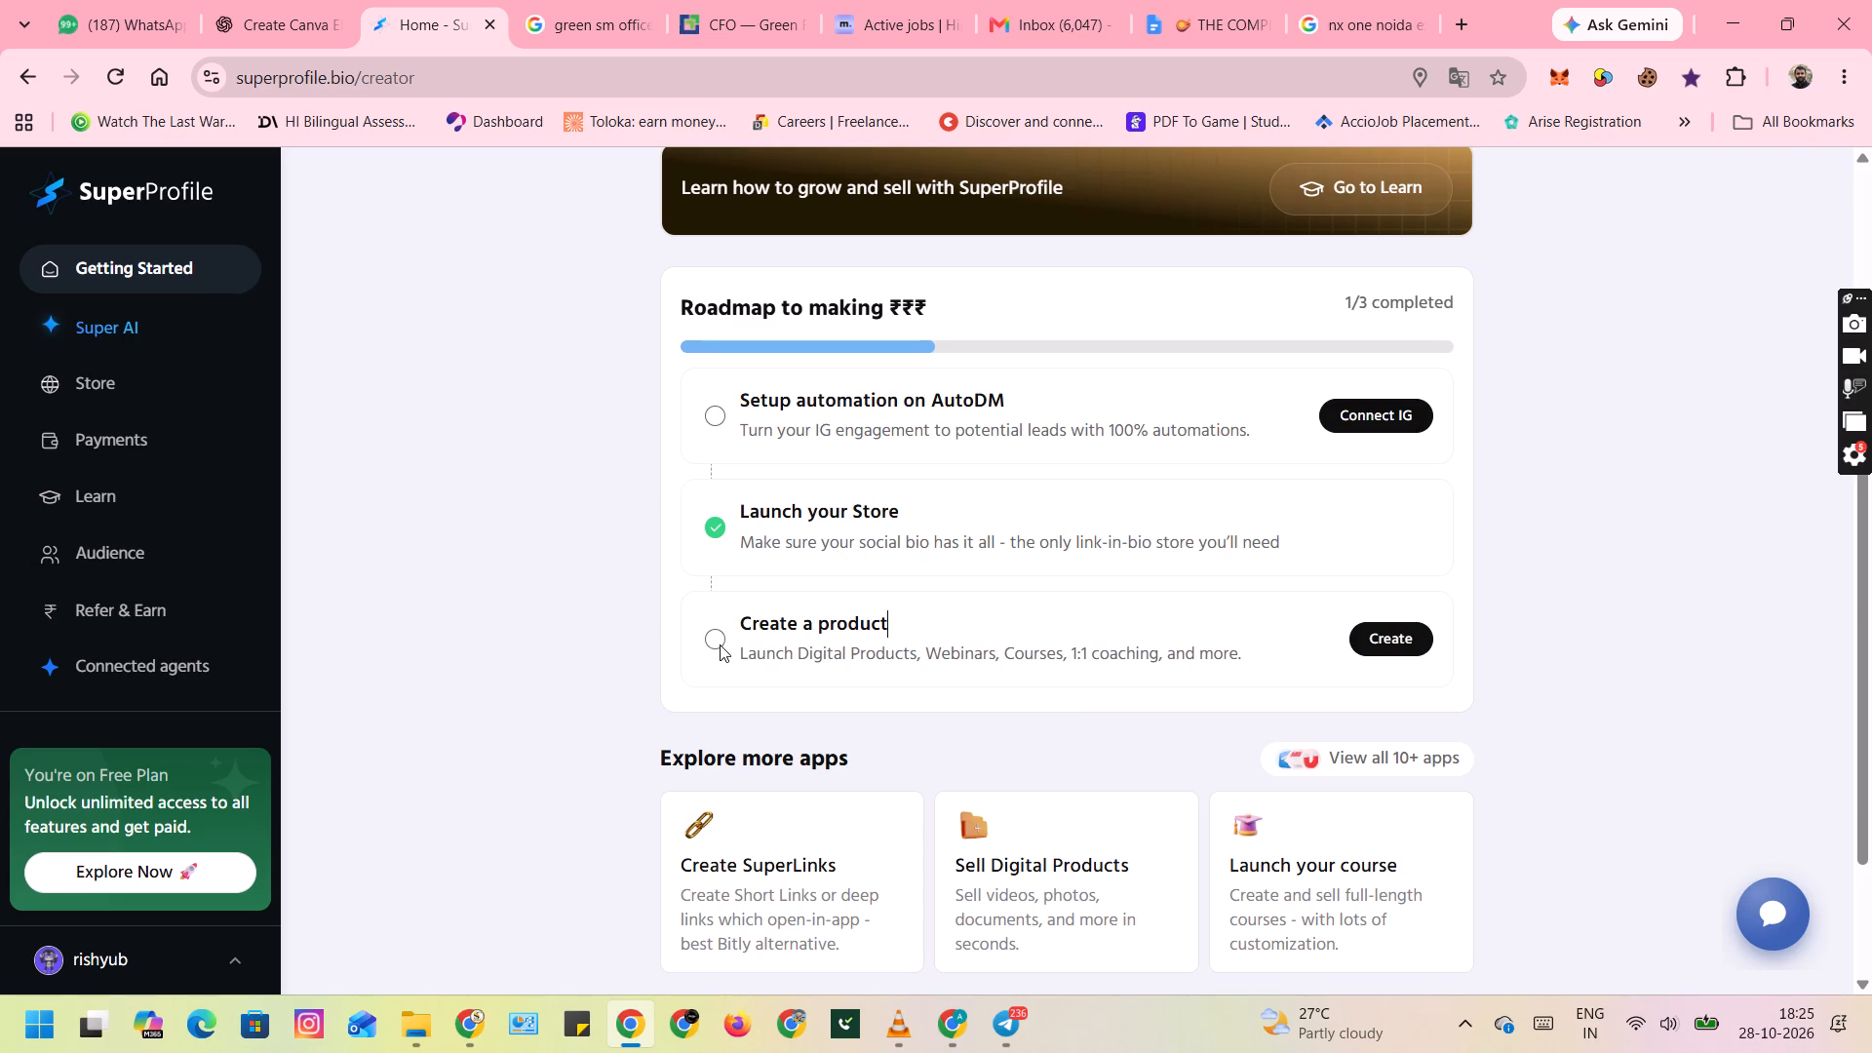
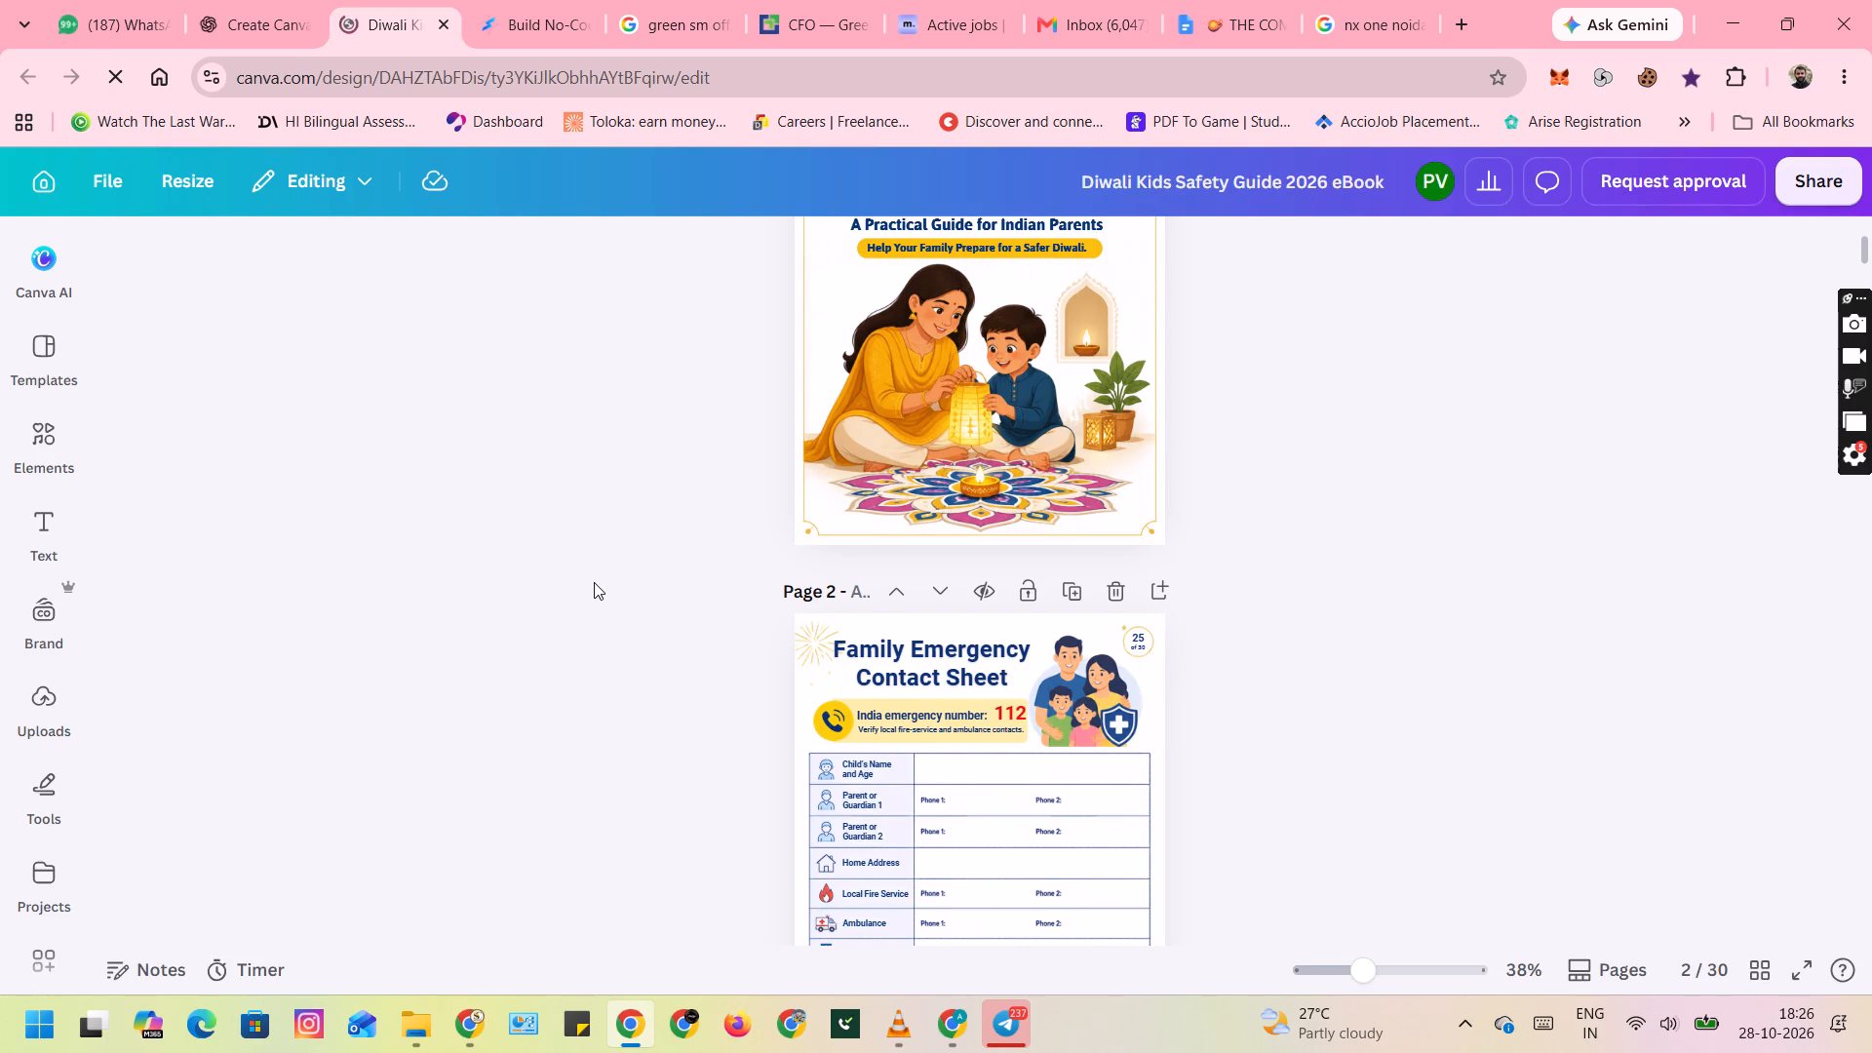
# Review the eBook's cover, Family Emergency Contact Sheet and Safe Diwali Evening colouring page, checking the checklist illustration up close.
pyautogui.scroll(5, 633, 573)
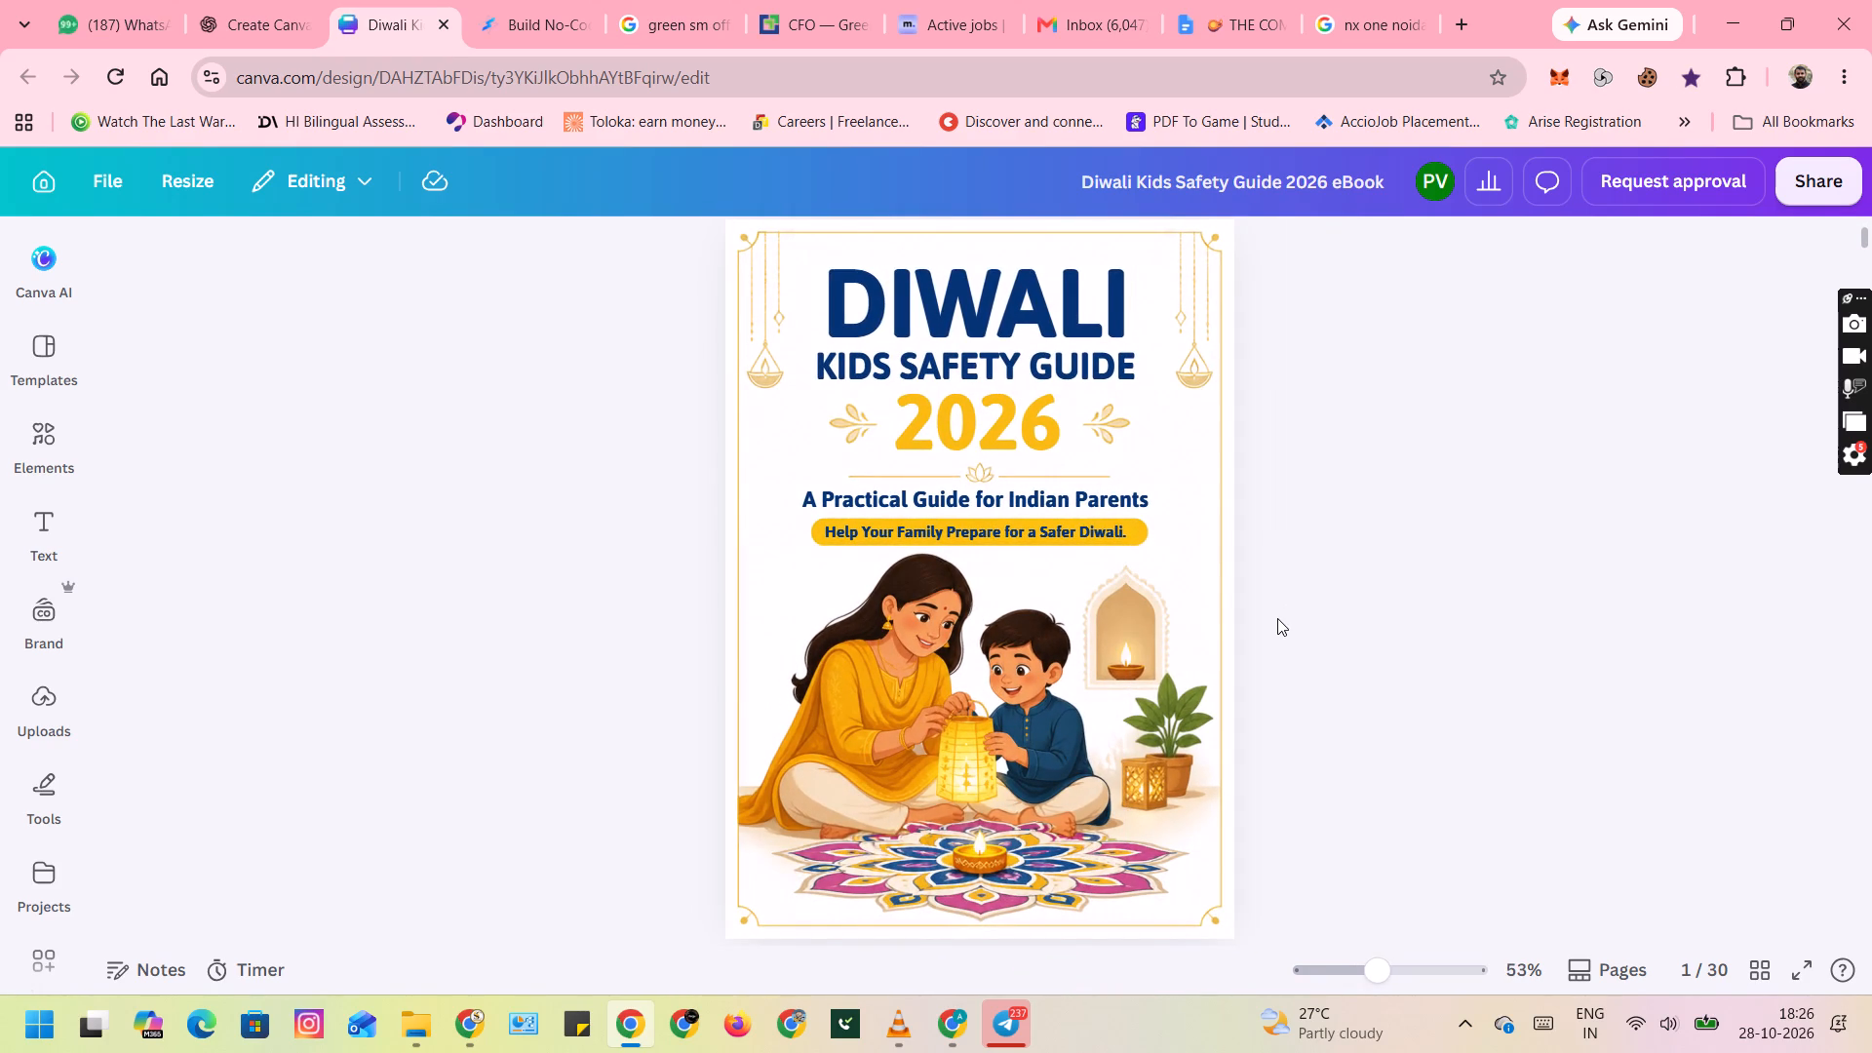
pyautogui.scroll(-2, 1277, 618)
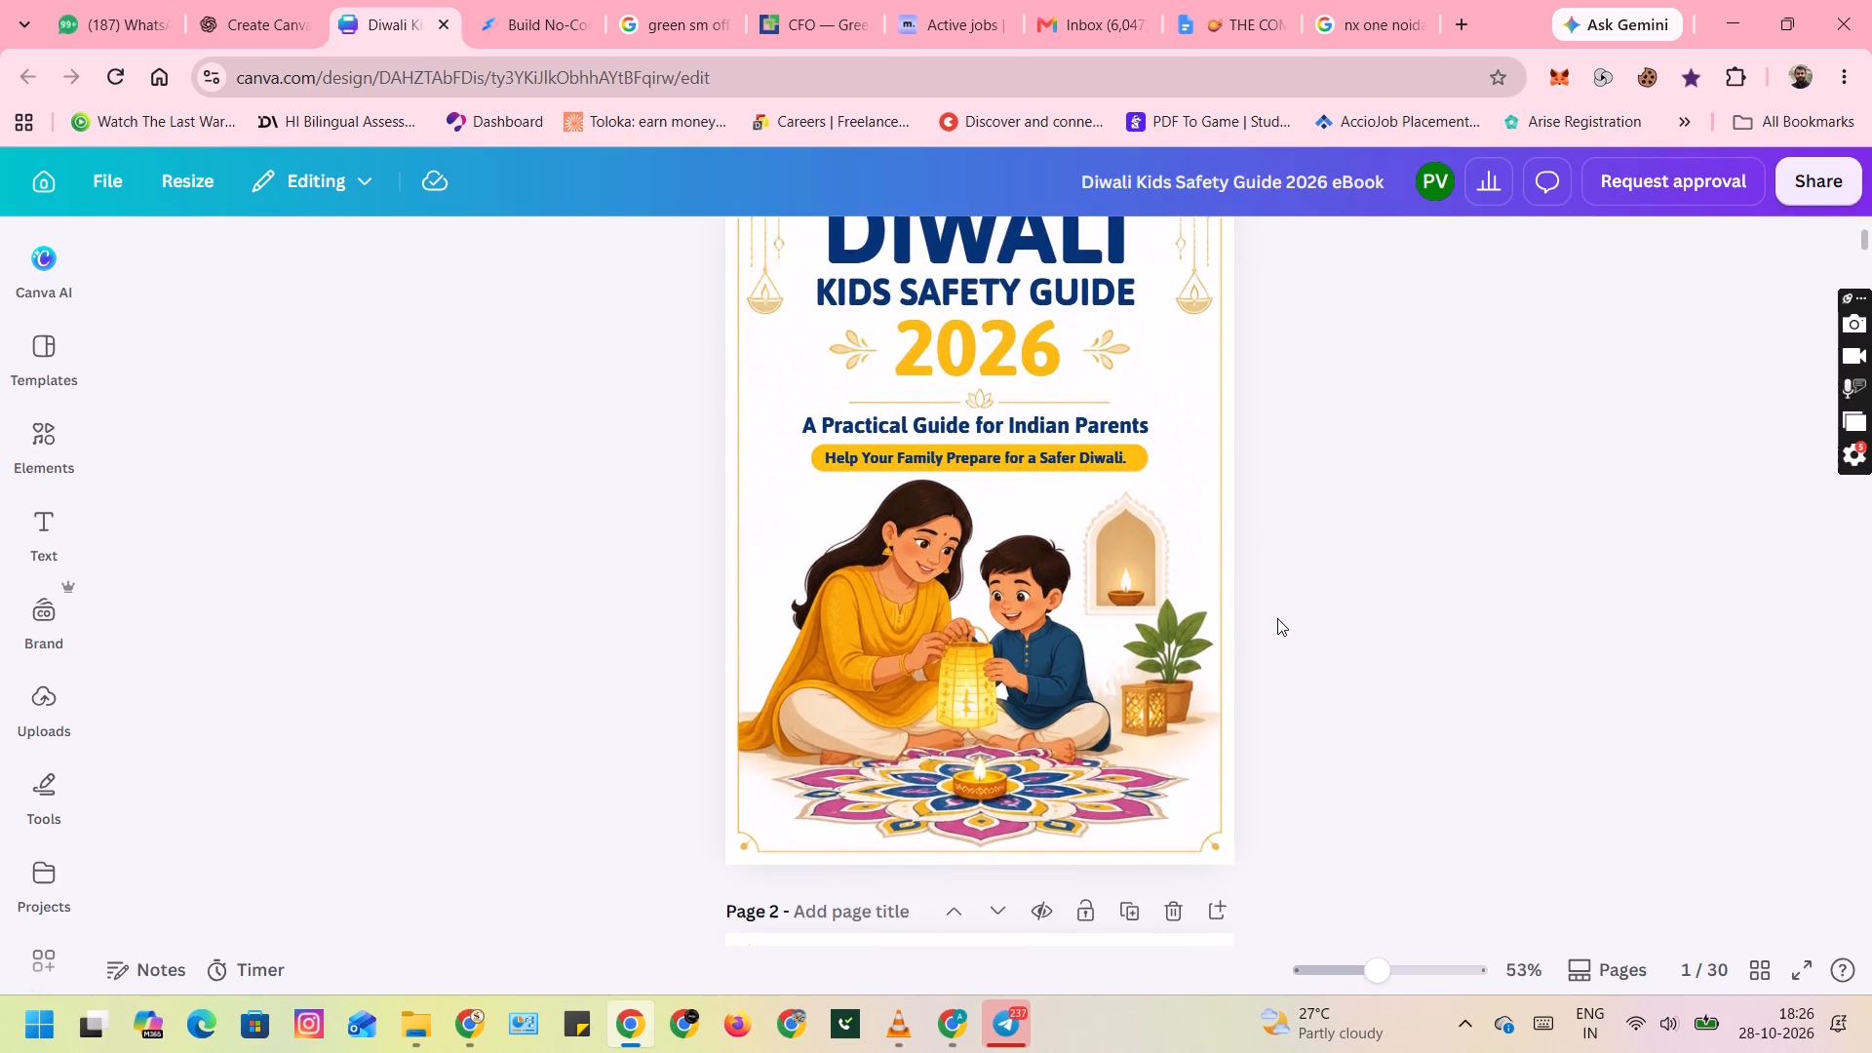
pyautogui.scroll(-6, 1277, 618)
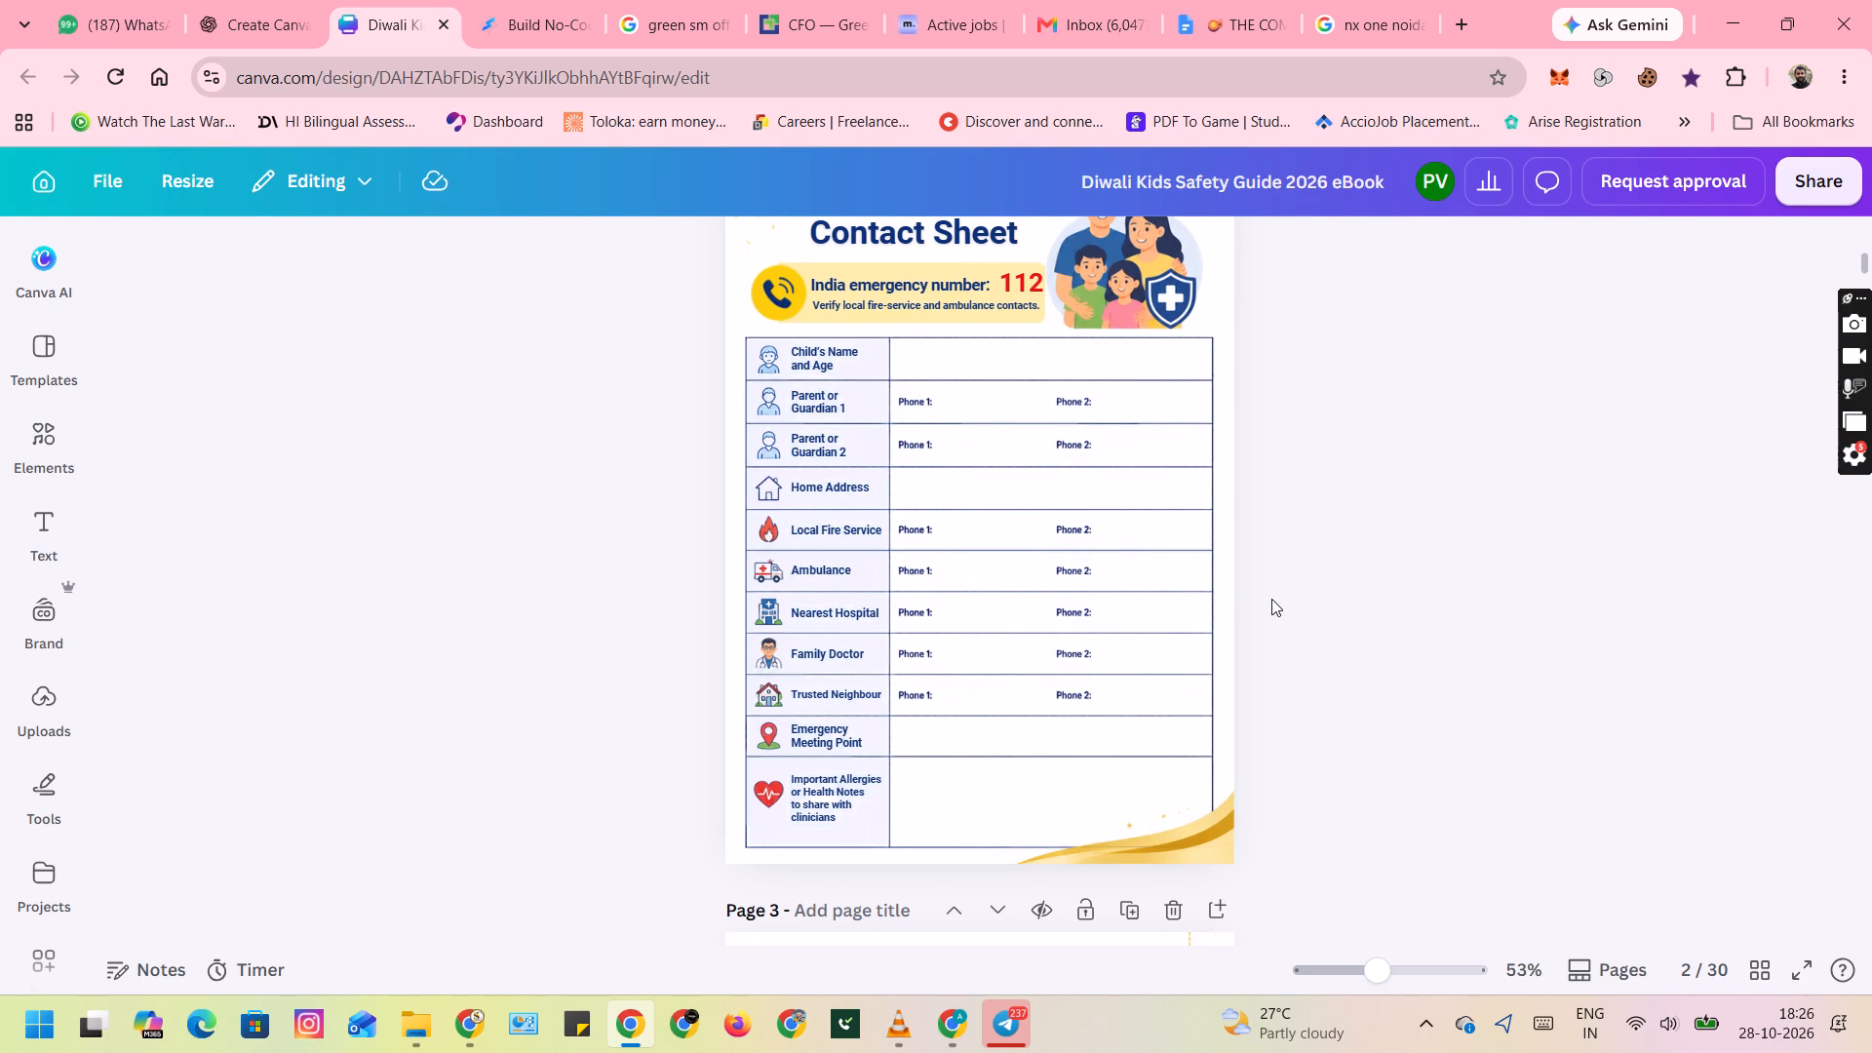
pyautogui.scroll(-2, 1270, 599)
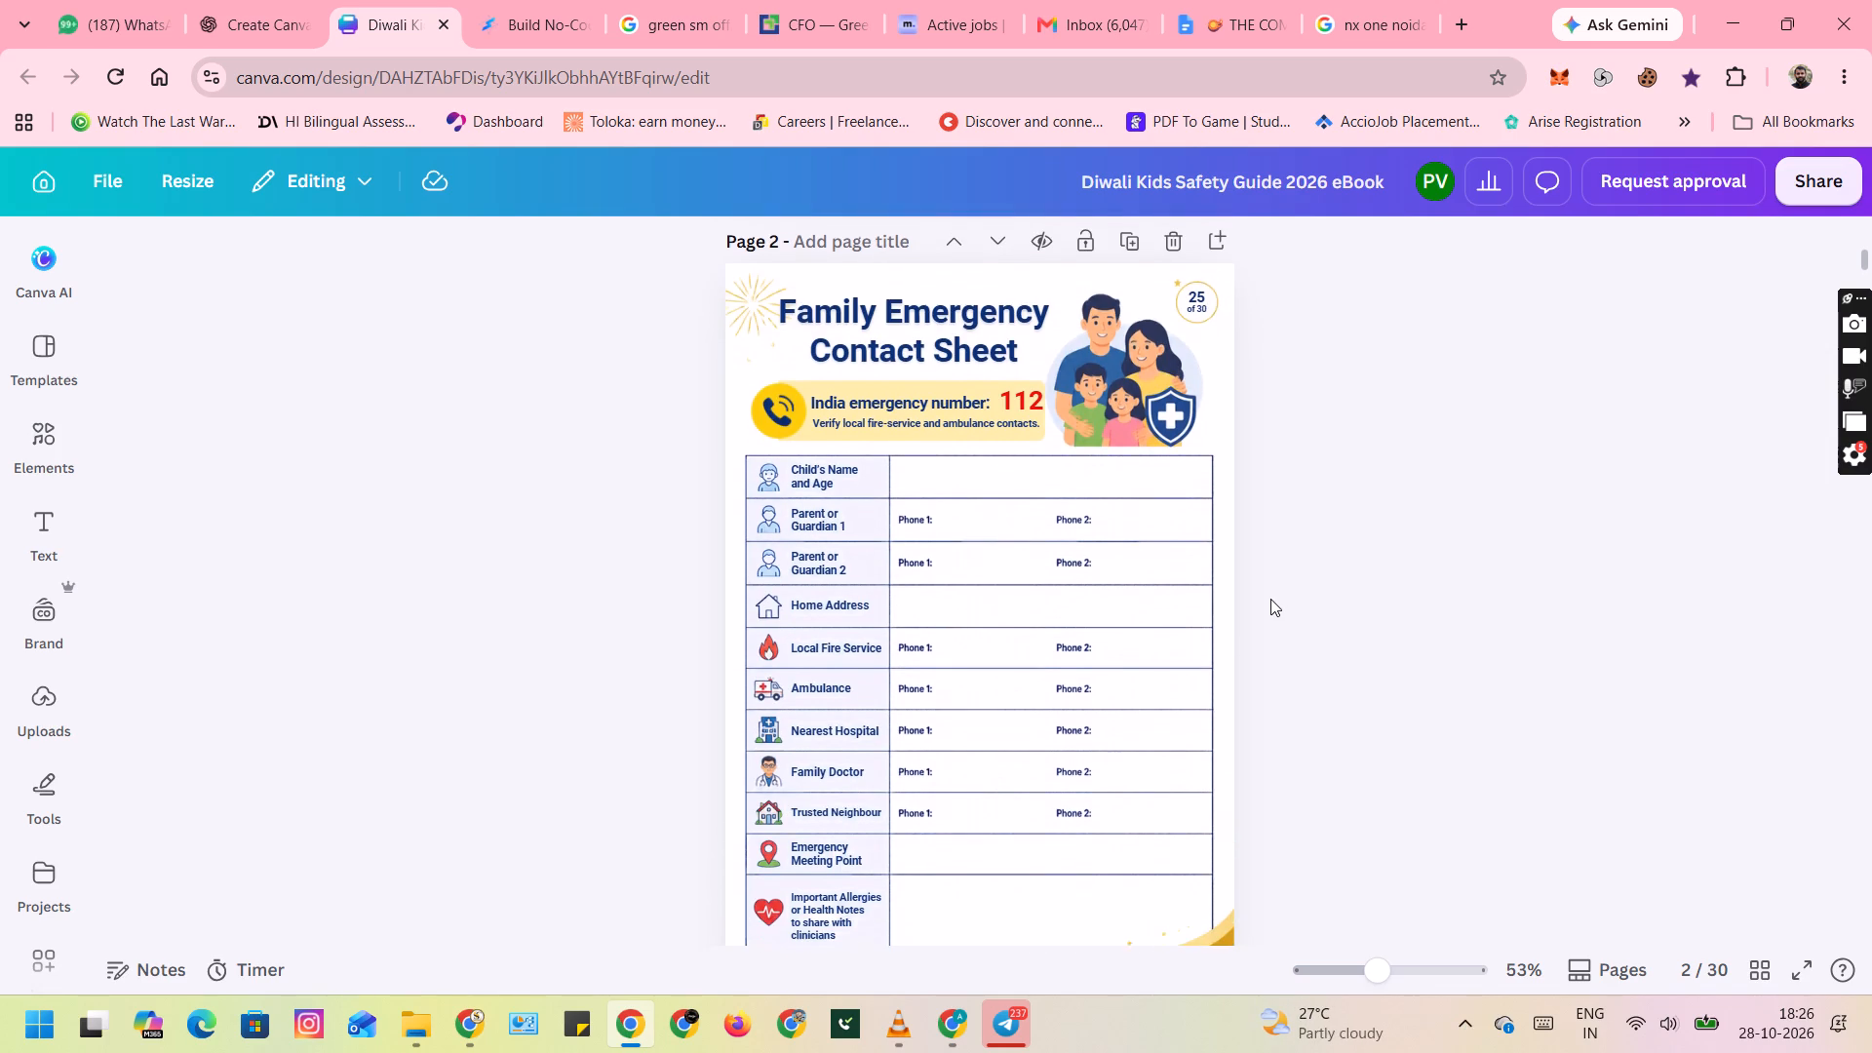
pyautogui.scroll(-3, 1270, 599)
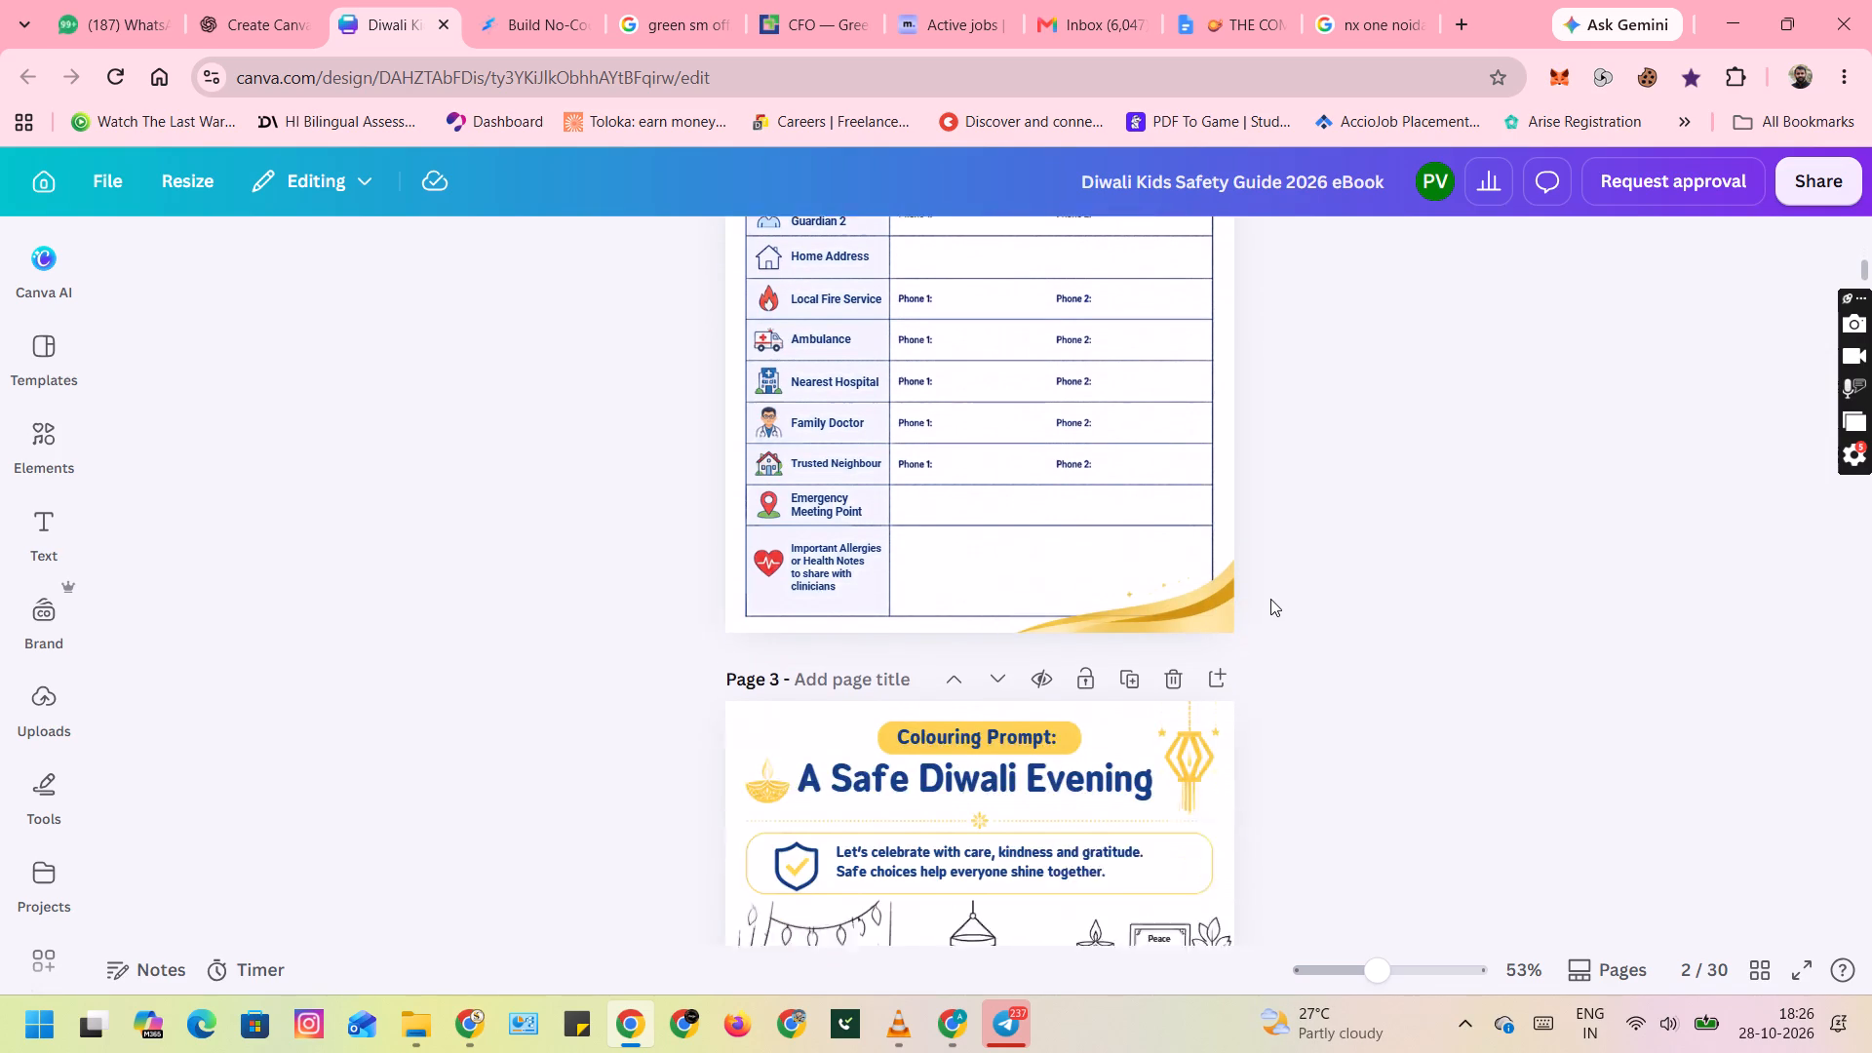
pyautogui.scroll(-3, 1270, 599)
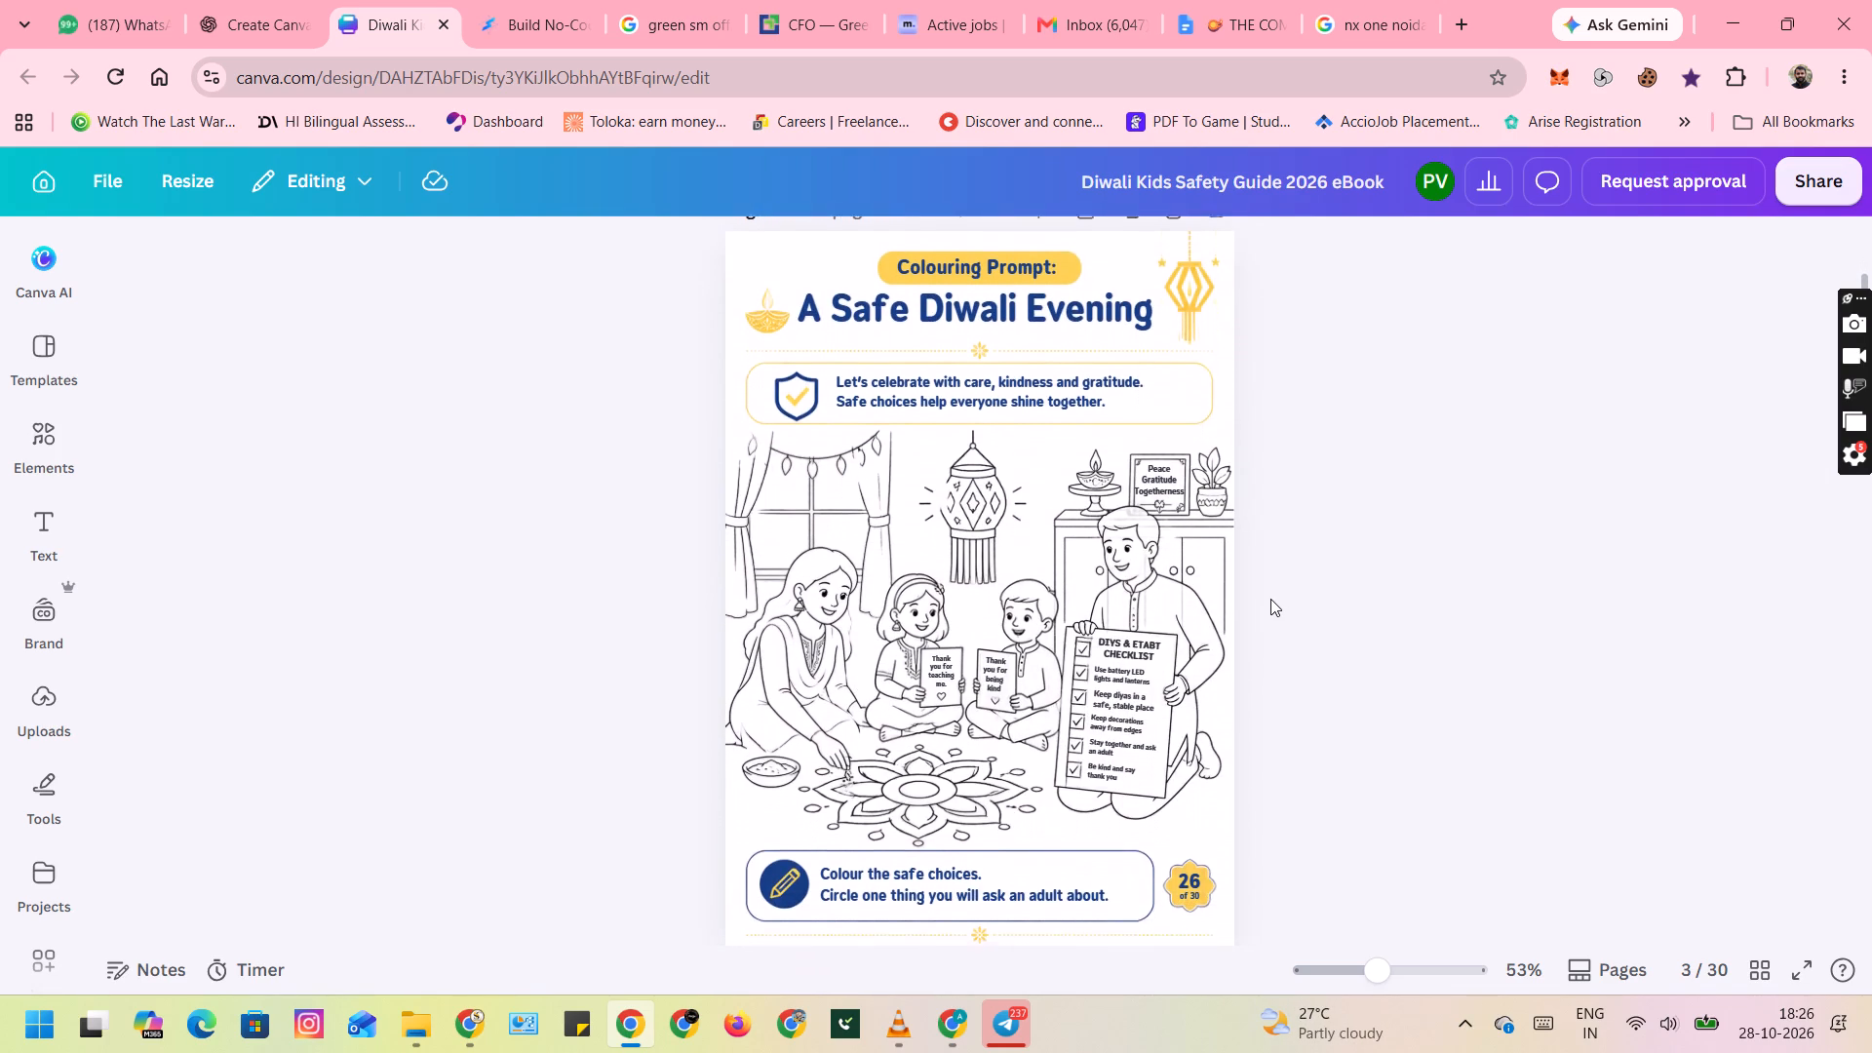
pyautogui.scroll(-2, 1270, 599)
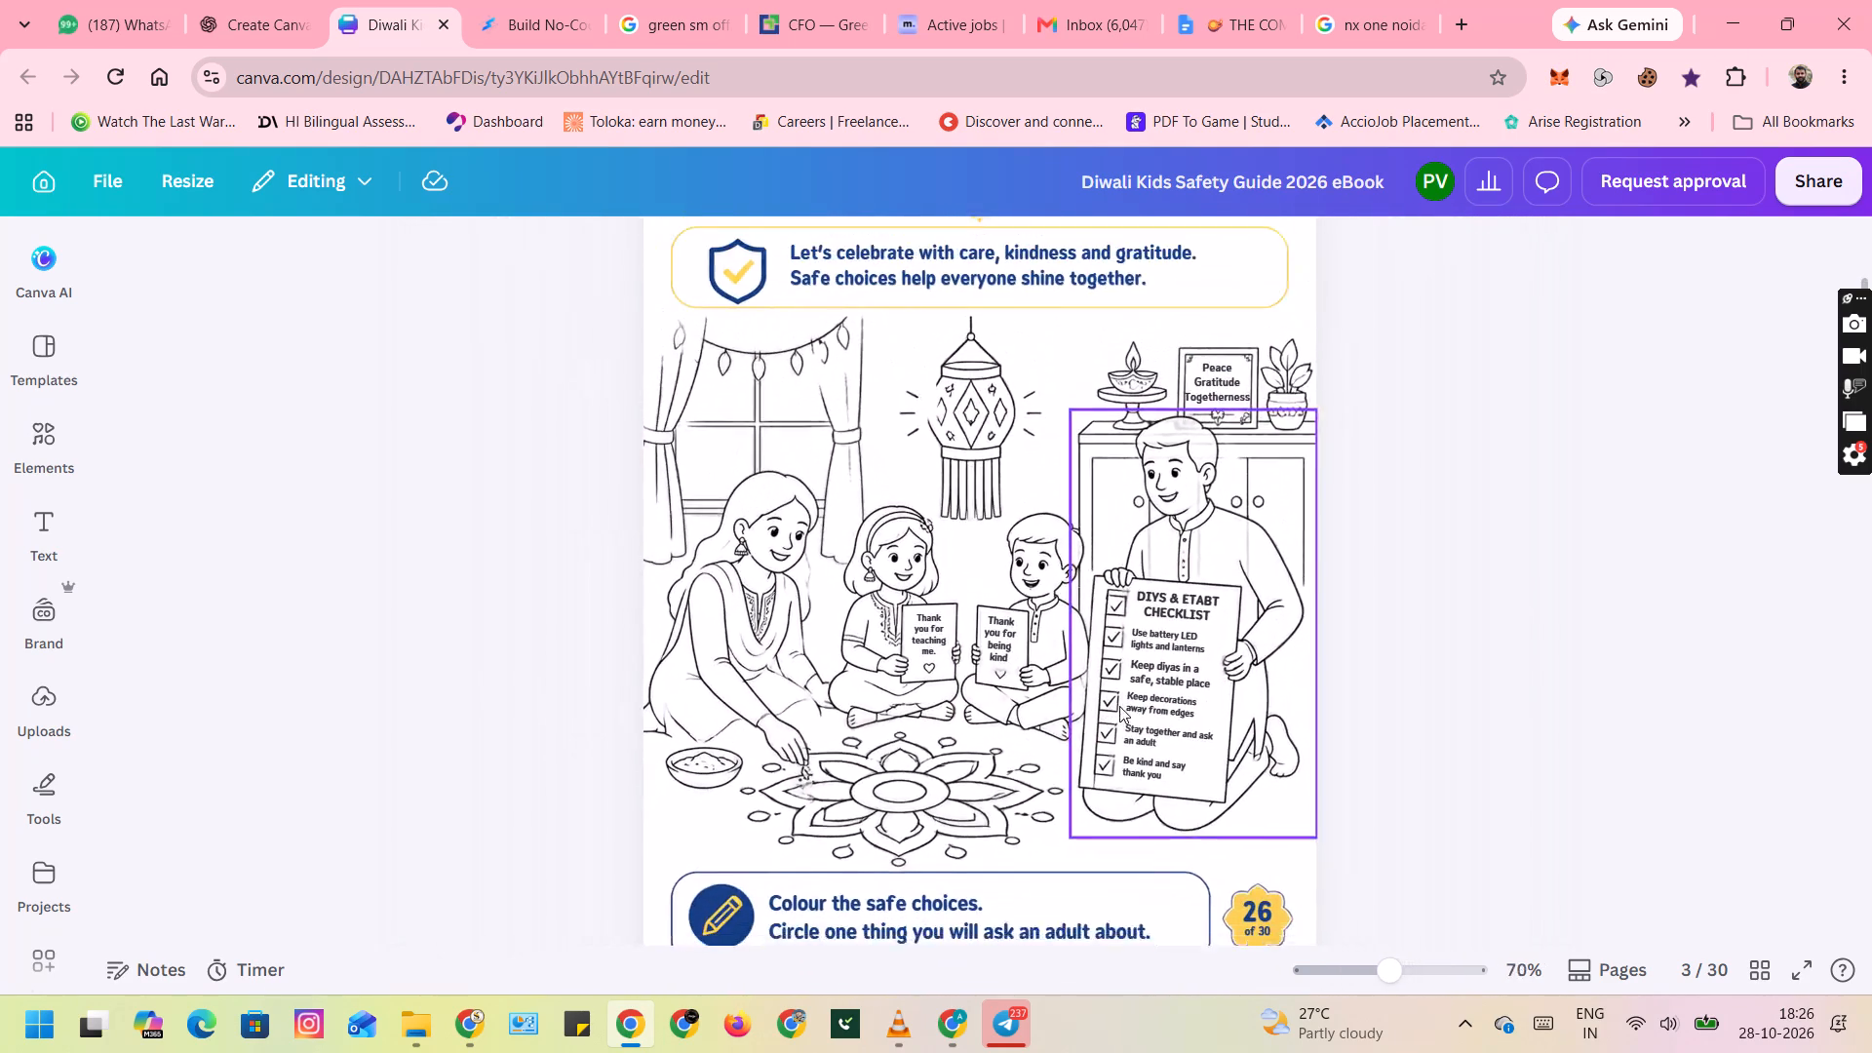
pyautogui.hscroll(-1, 1318, 730)
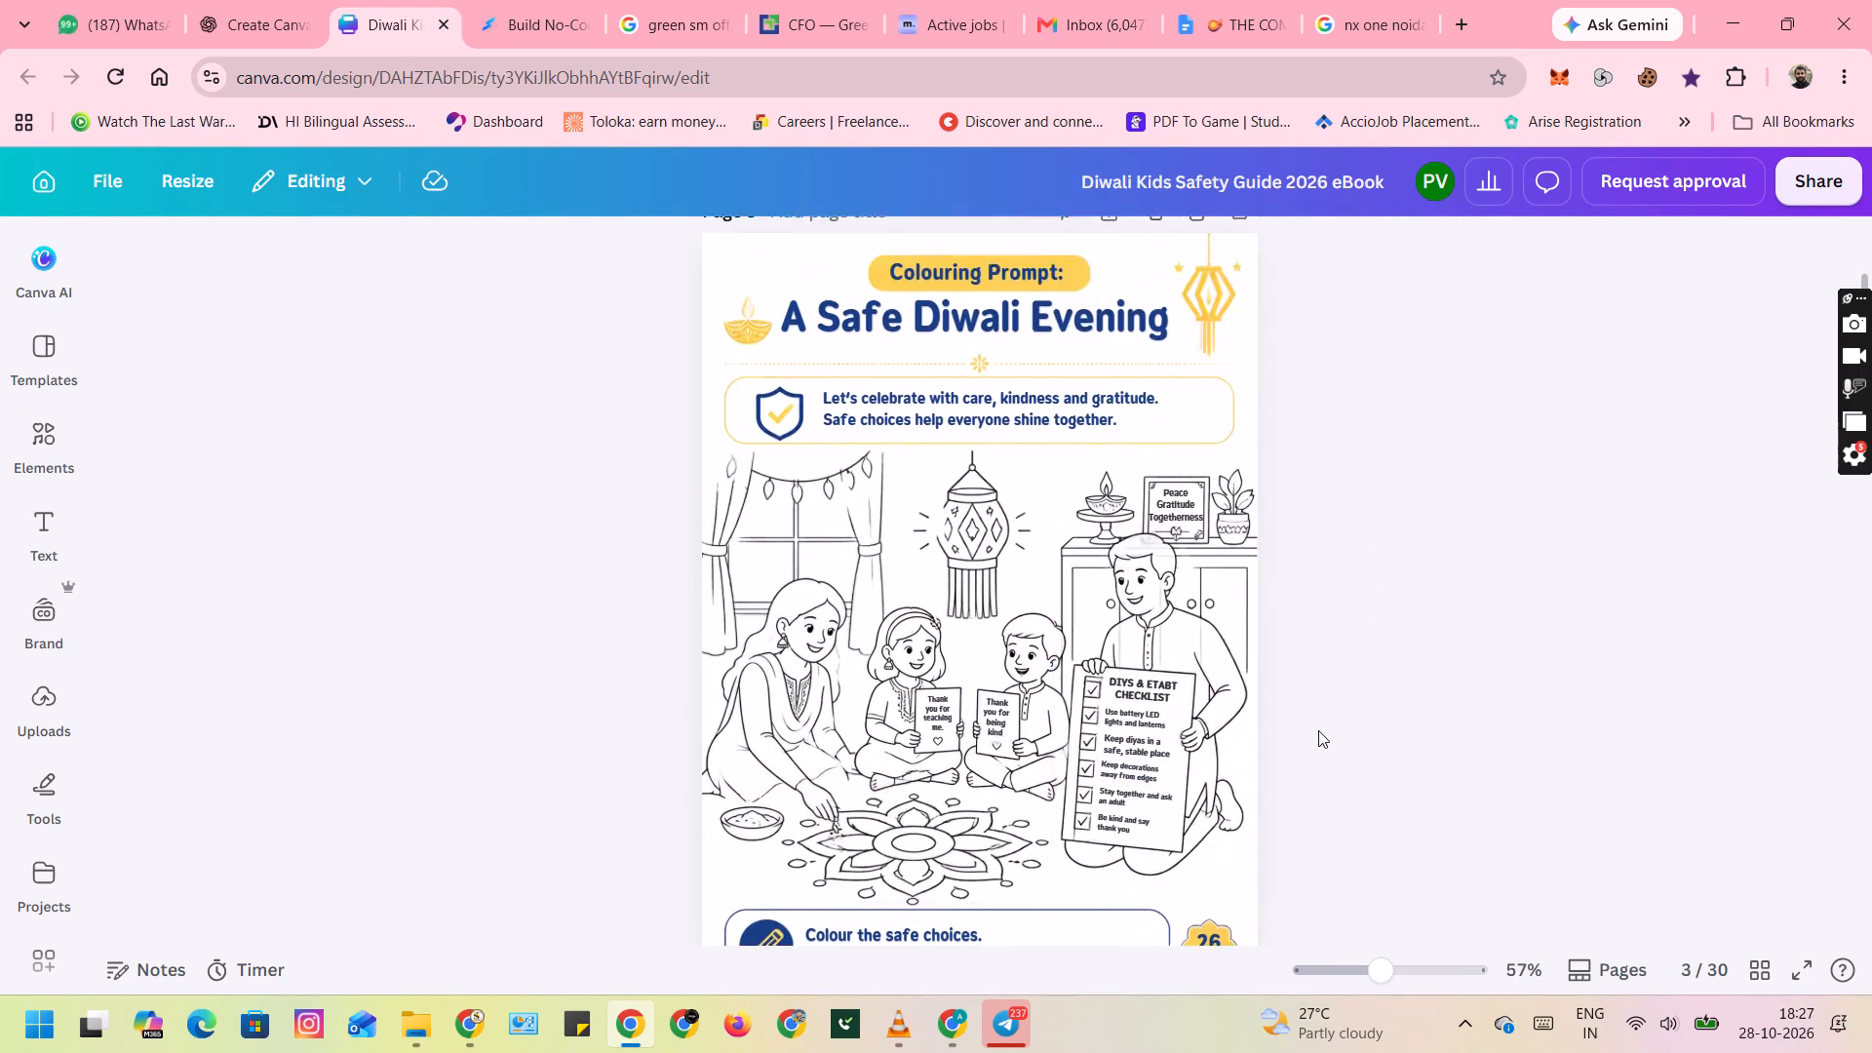
pyautogui.hscroll(-1, 1318, 730)
# Review the eBook pages from the Quick Quiz through the Chapter 8 Safe Diwali Activities opener for content and page order.
pyautogui.scroll(-1, 1318, 730)
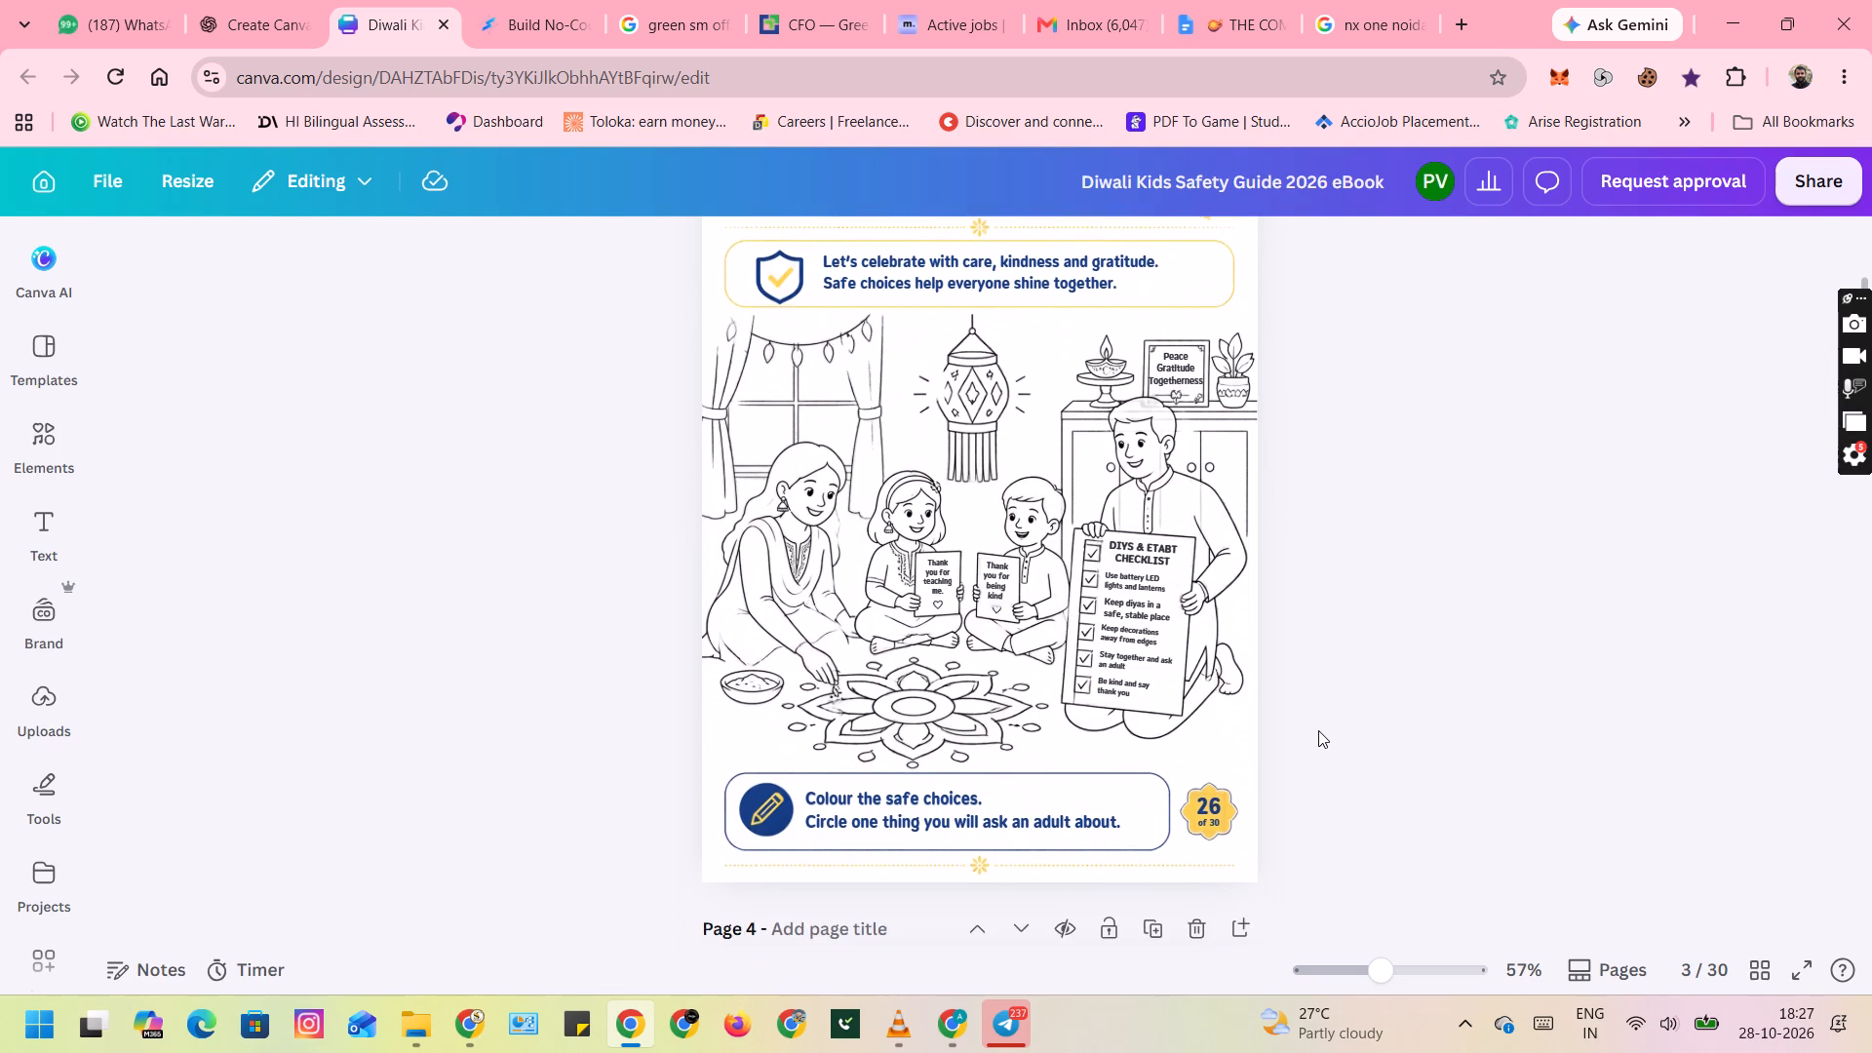
pyautogui.scroll(-7, 1318, 730)
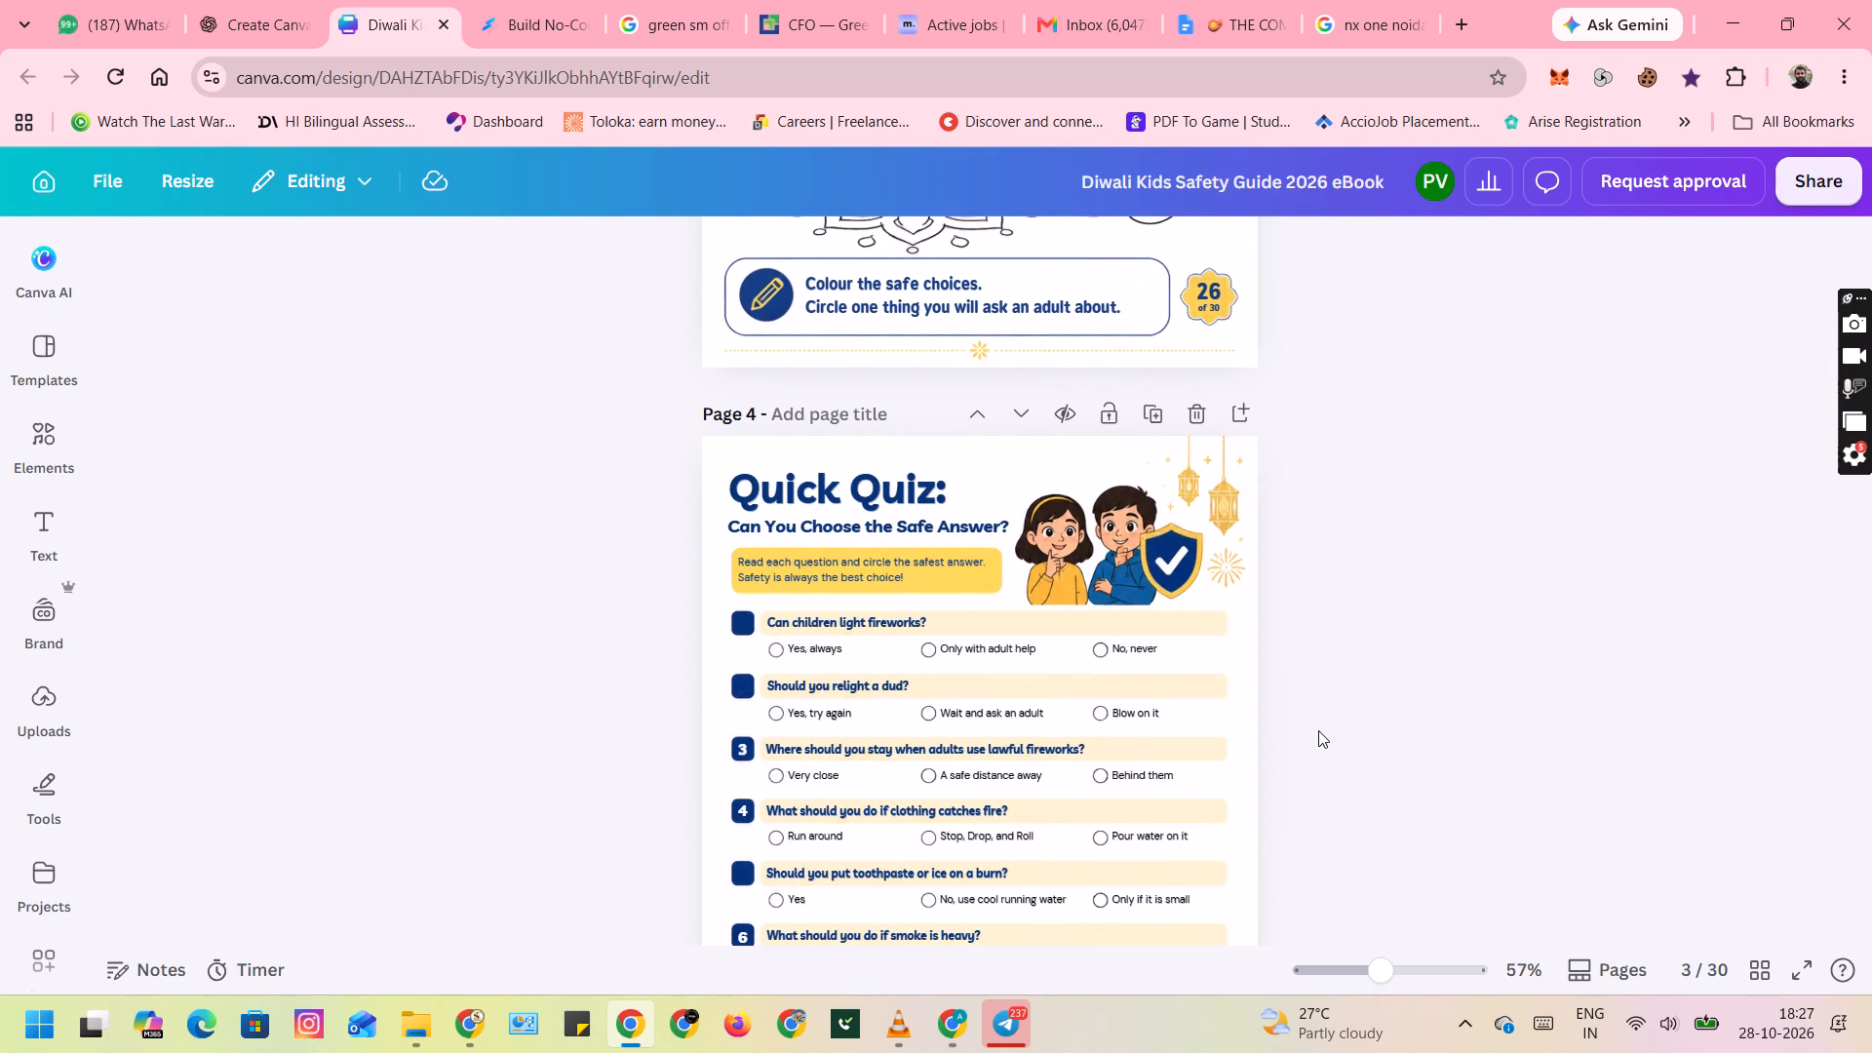
pyautogui.scroll(-2, 1318, 730)
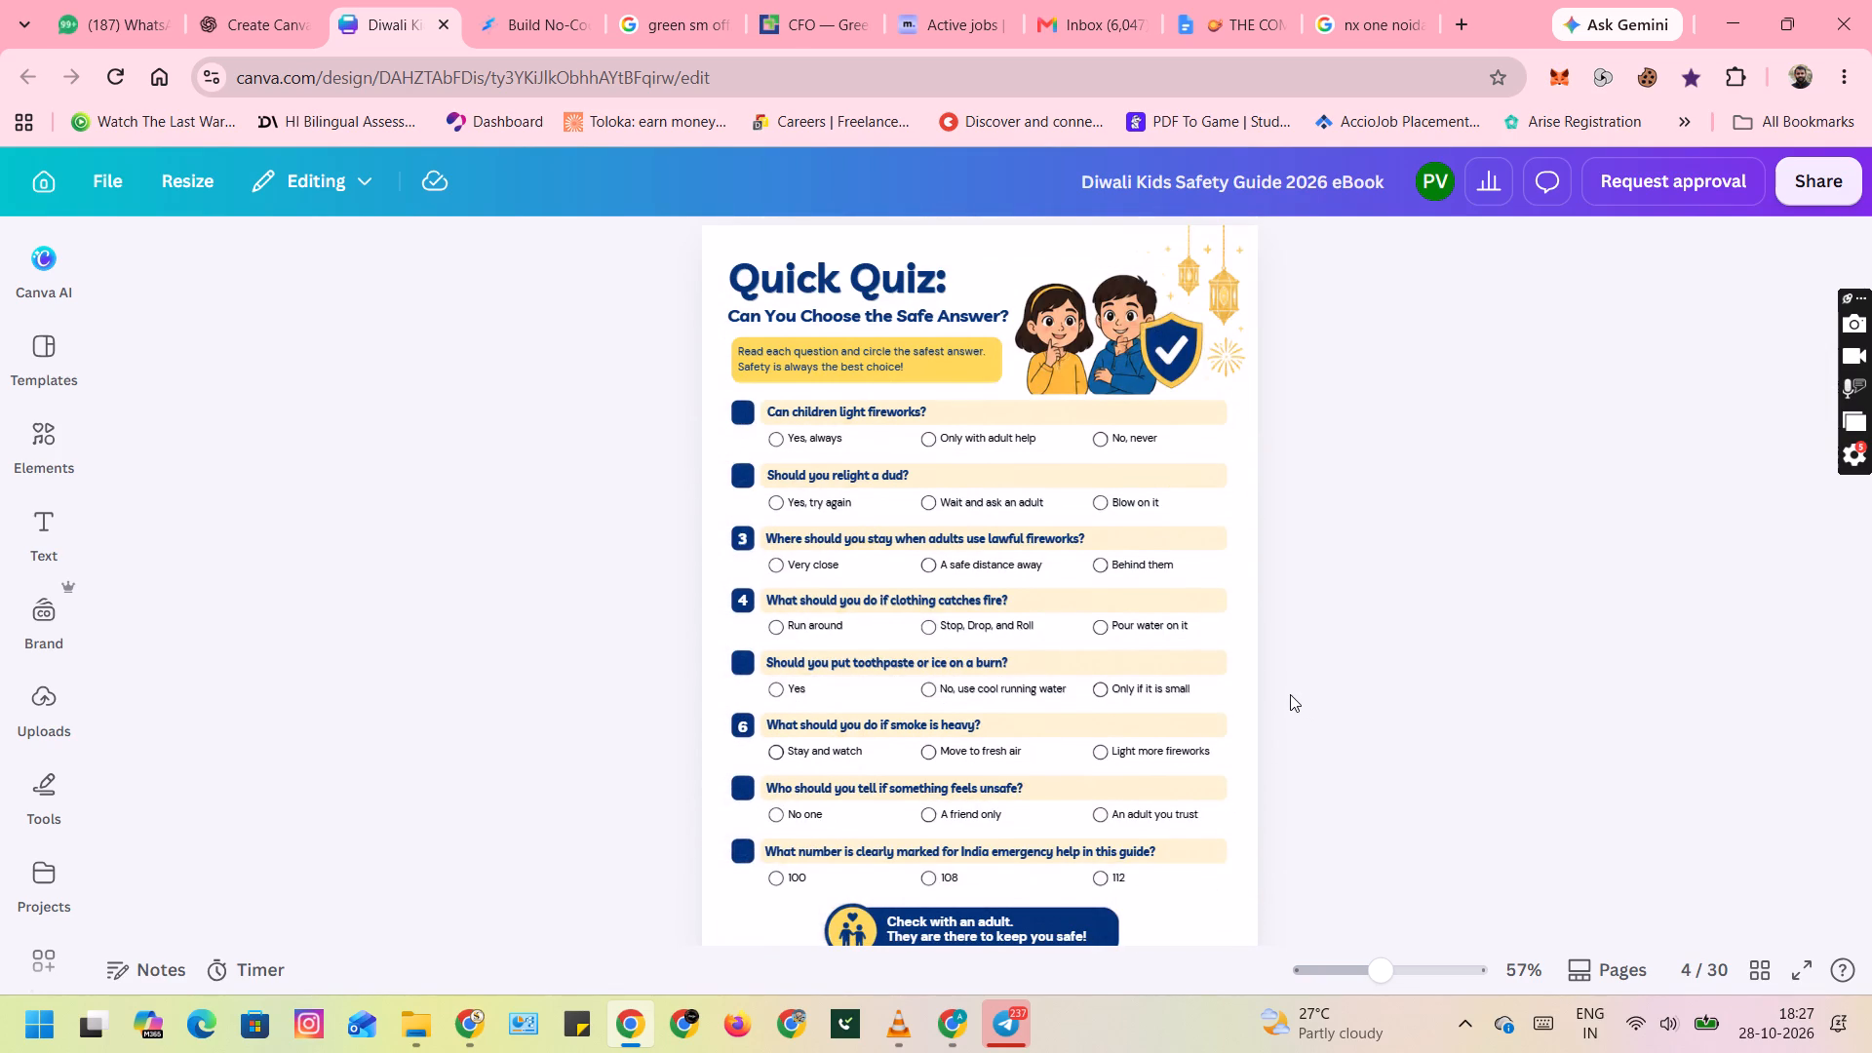
pyautogui.scroll(-5, 1290, 694)
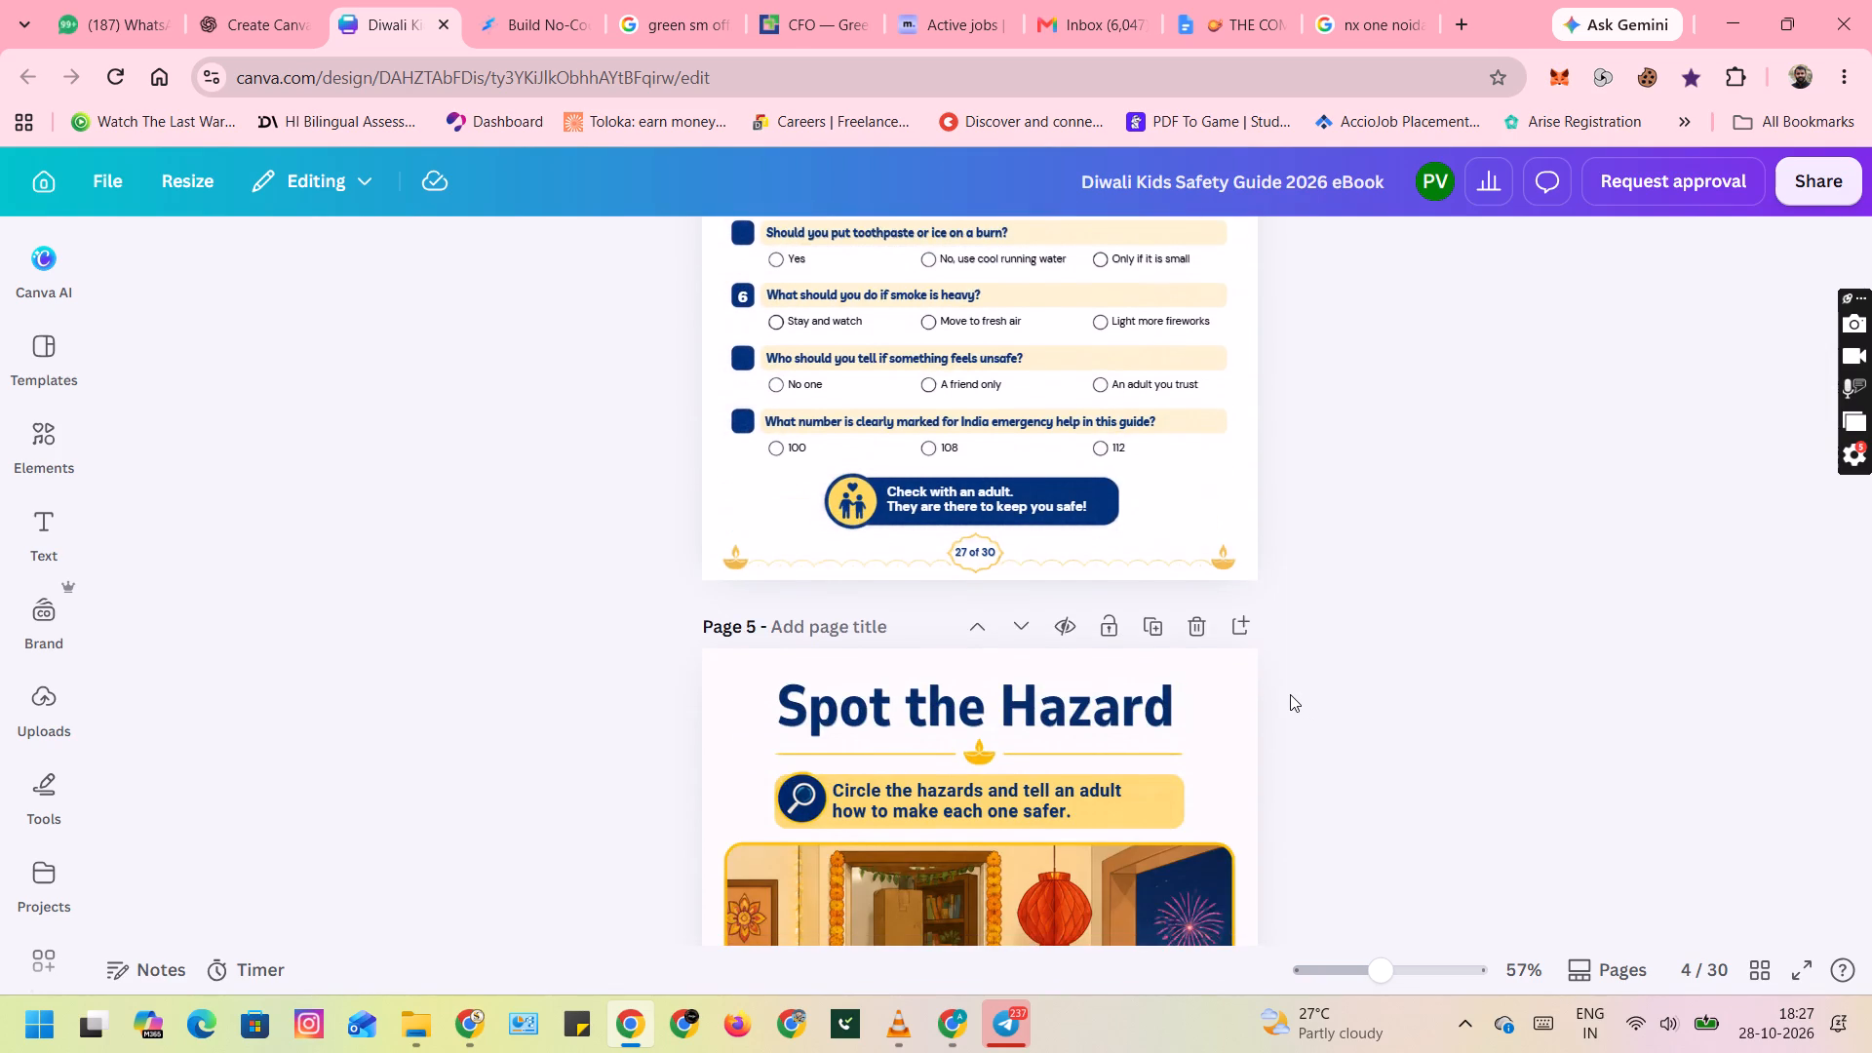
pyautogui.scroll(-7, 1290, 694)
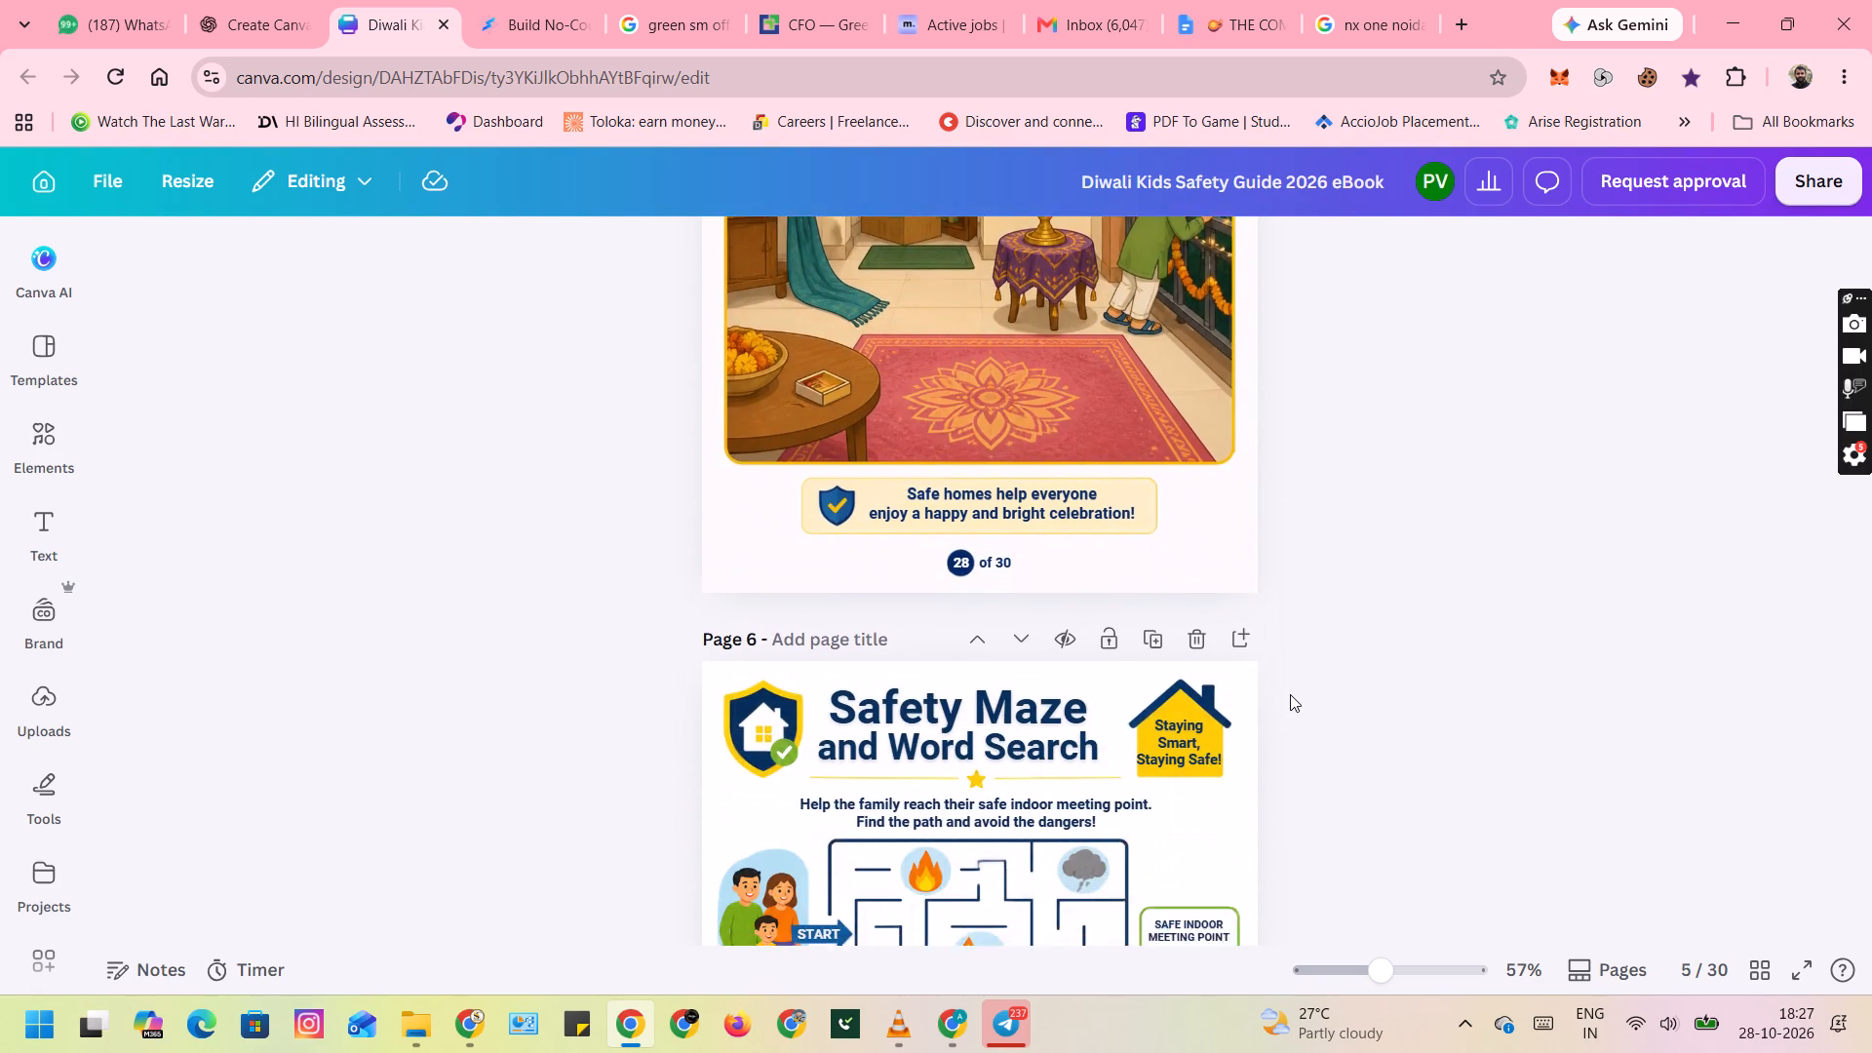
pyautogui.scroll(-8, 1290, 694)
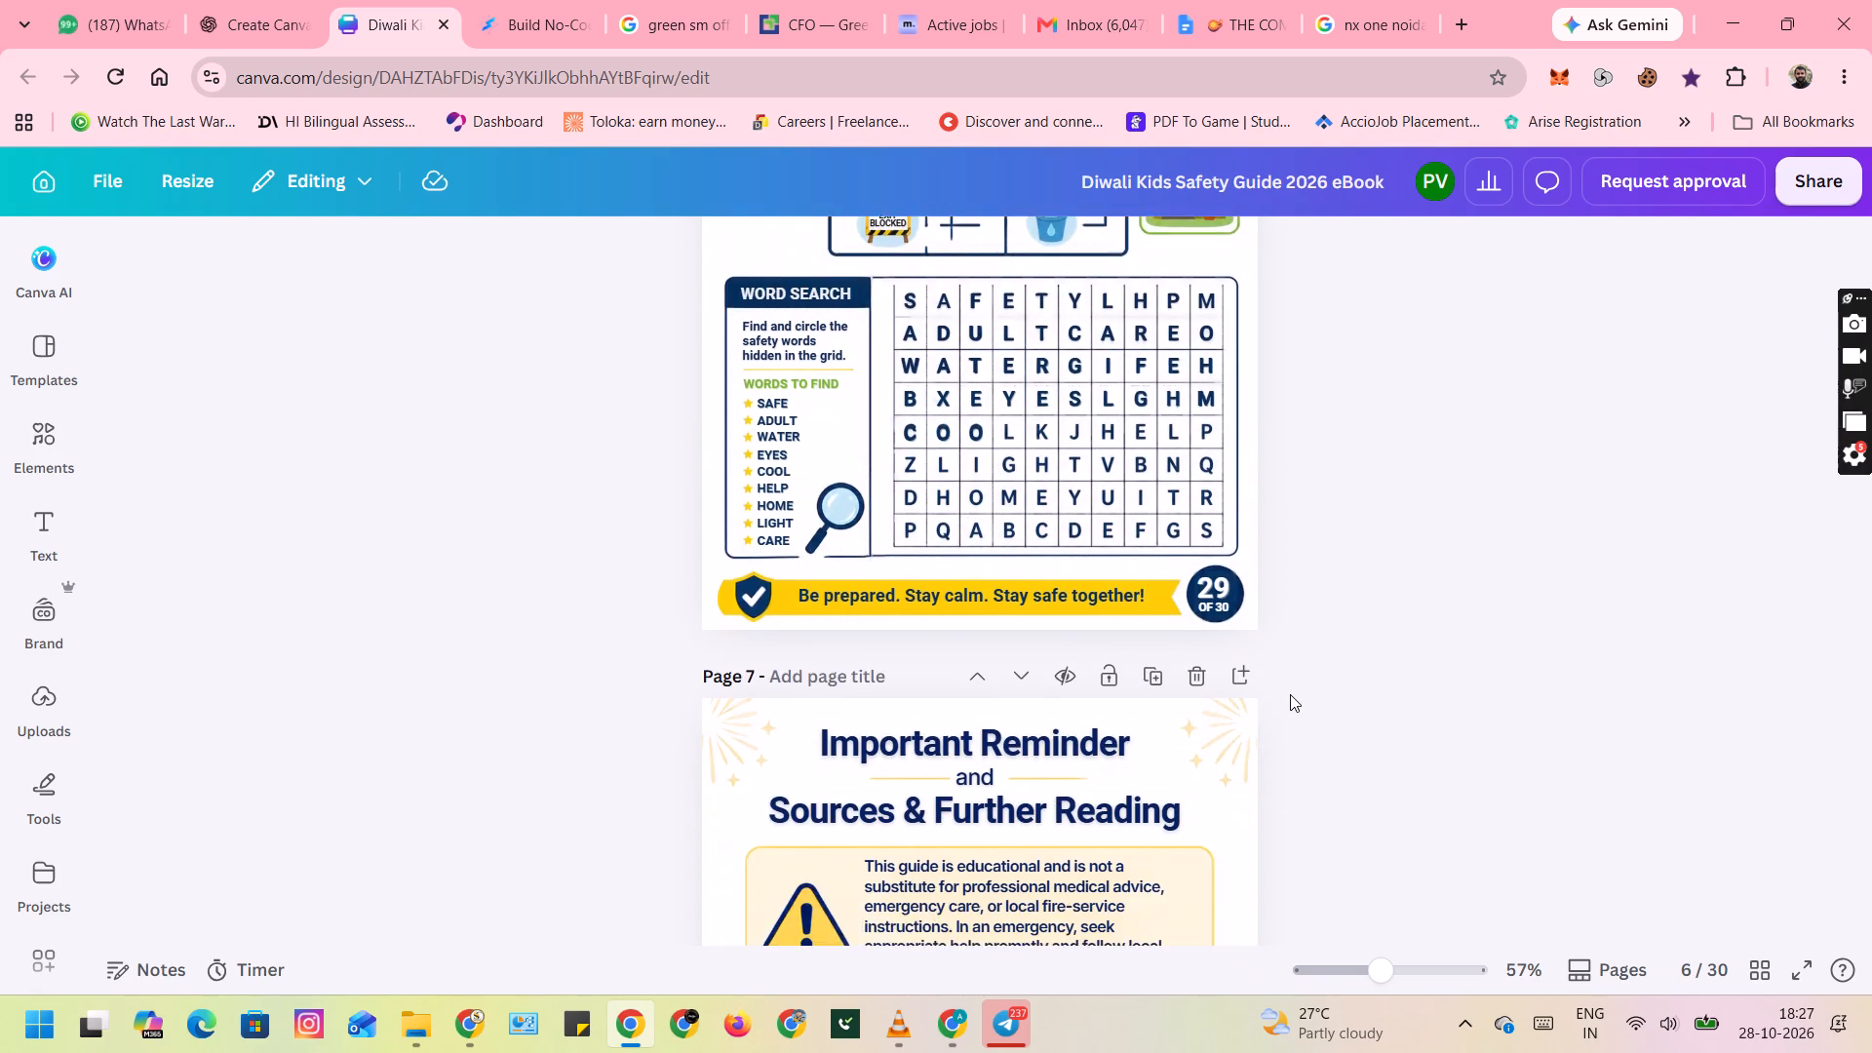
pyautogui.scroll(-2, 1290, 694)
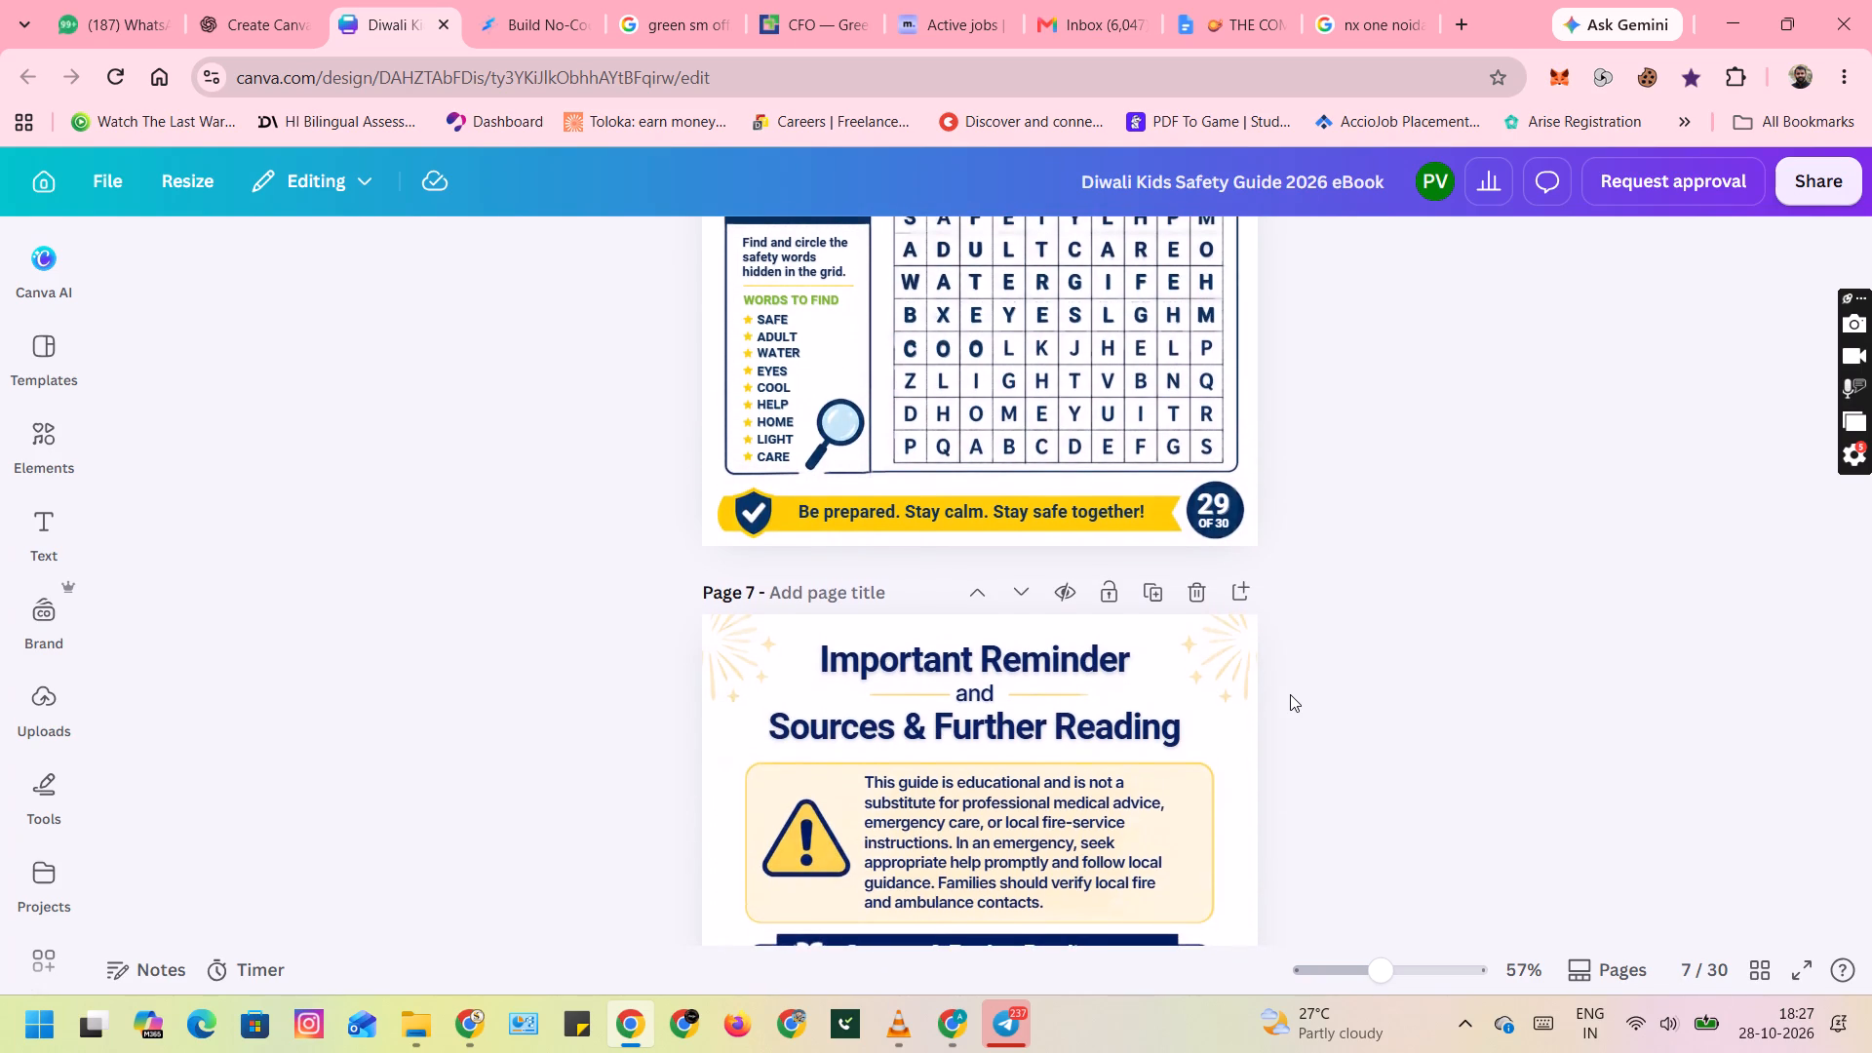
pyautogui.scroll(-5, 1290, 694)
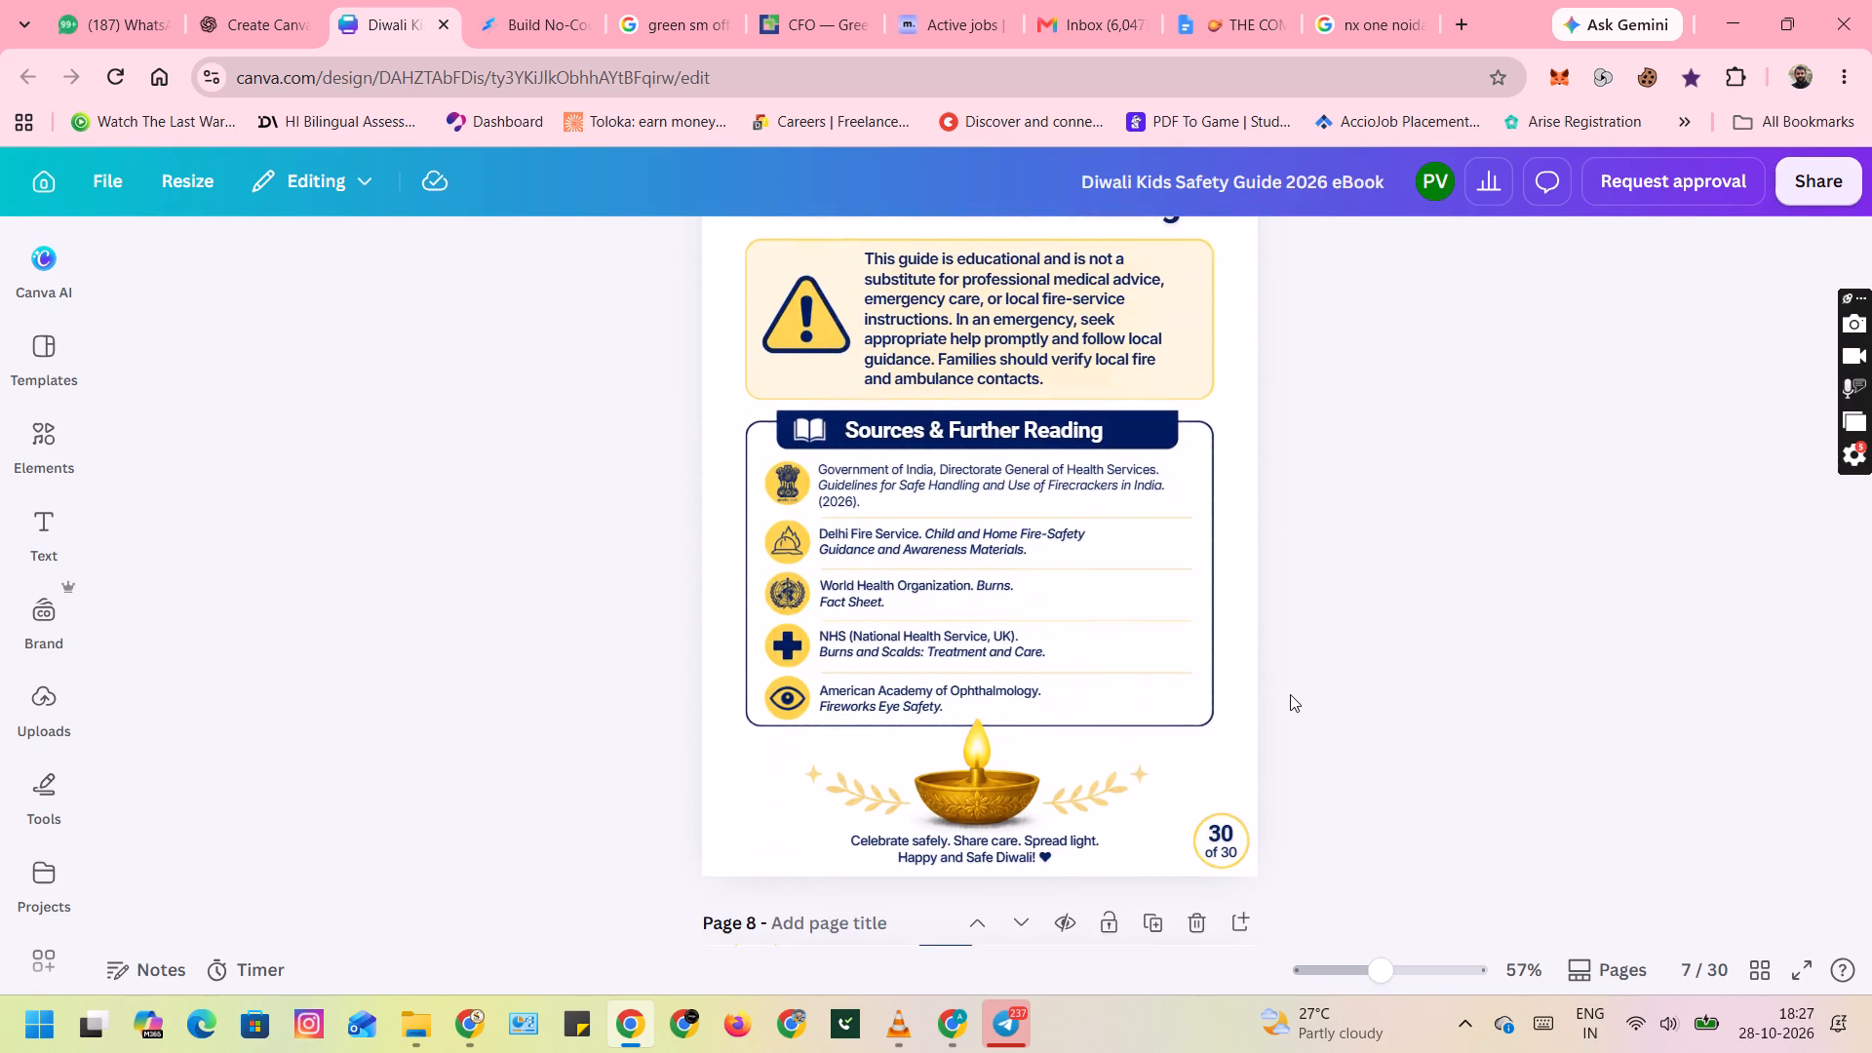
pyautogui.scroll(-7, 1290, 694)
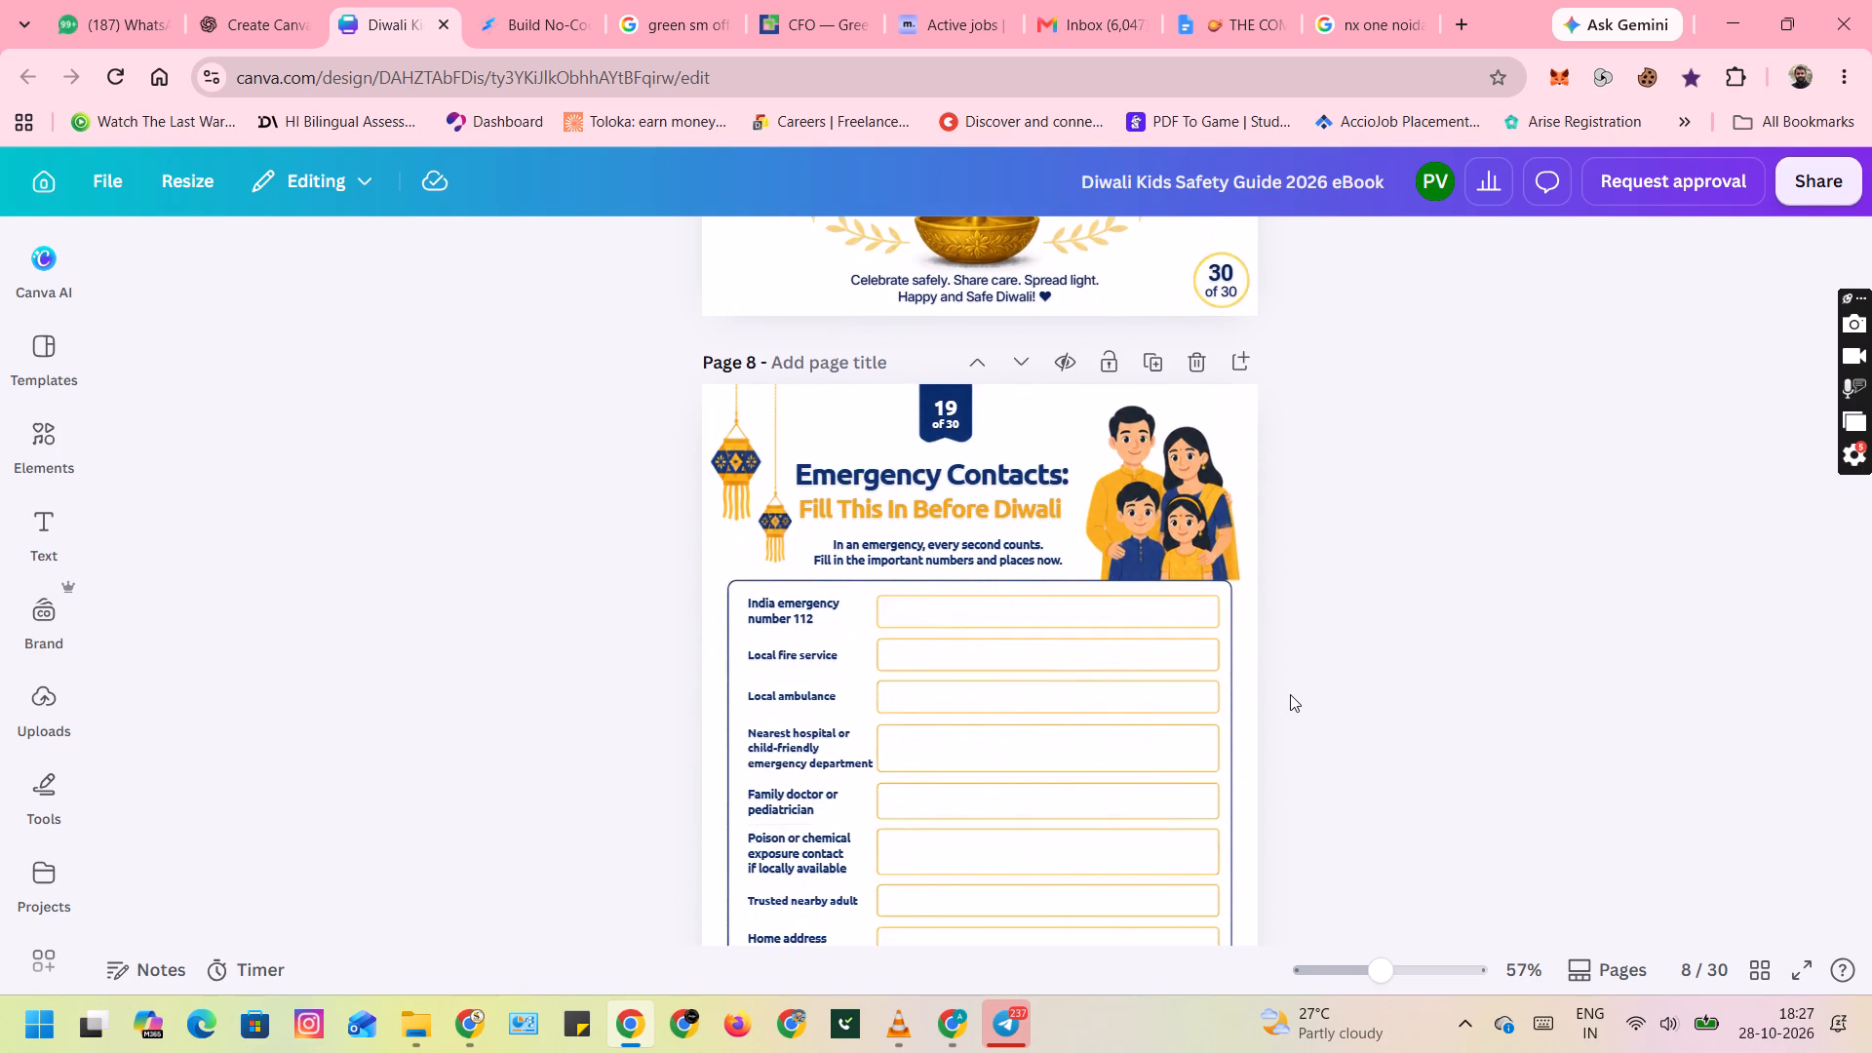
pyautogui.scroll(-6, 1290, 694)
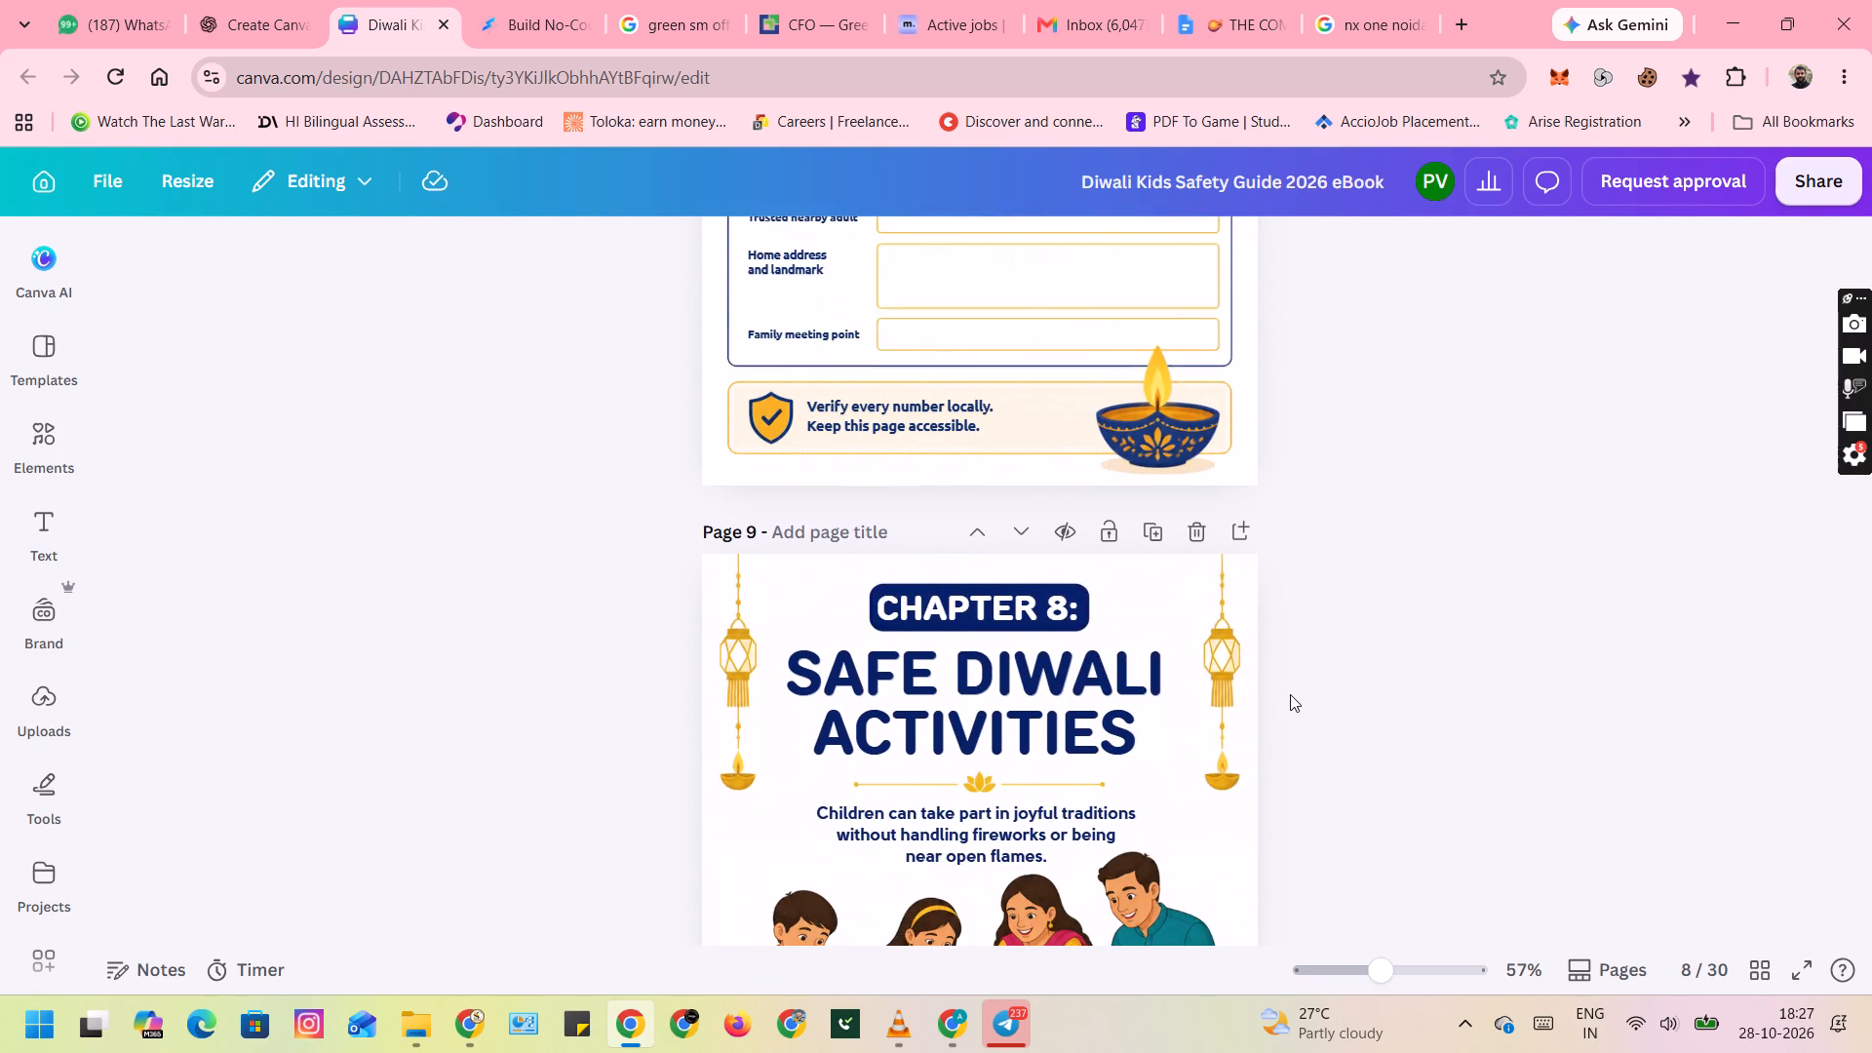
pyautogui.scroll(-4, 1290, 694)
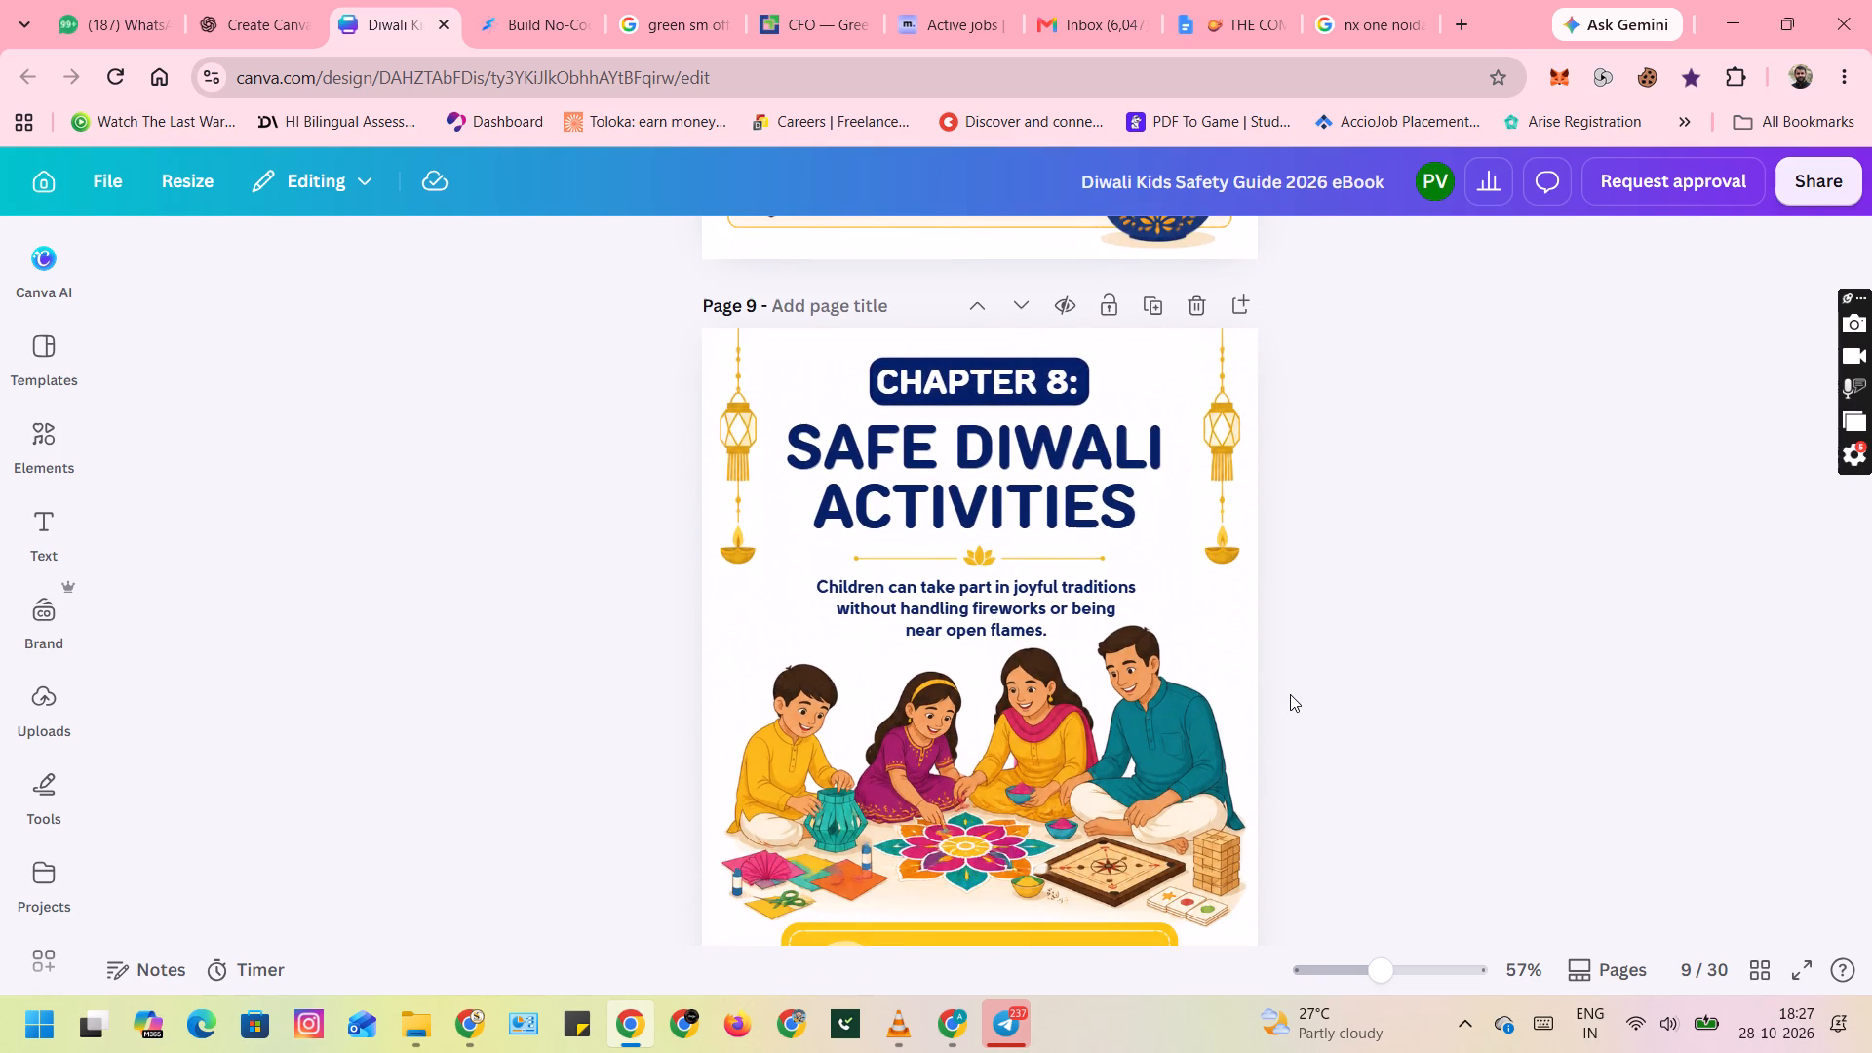
# Return to the cover and recheck the opening pages, including the contact sheet, colouring page, Quick Quiz and Spot the Hazard.
pyautogui.scroll(18, 1290, 694)
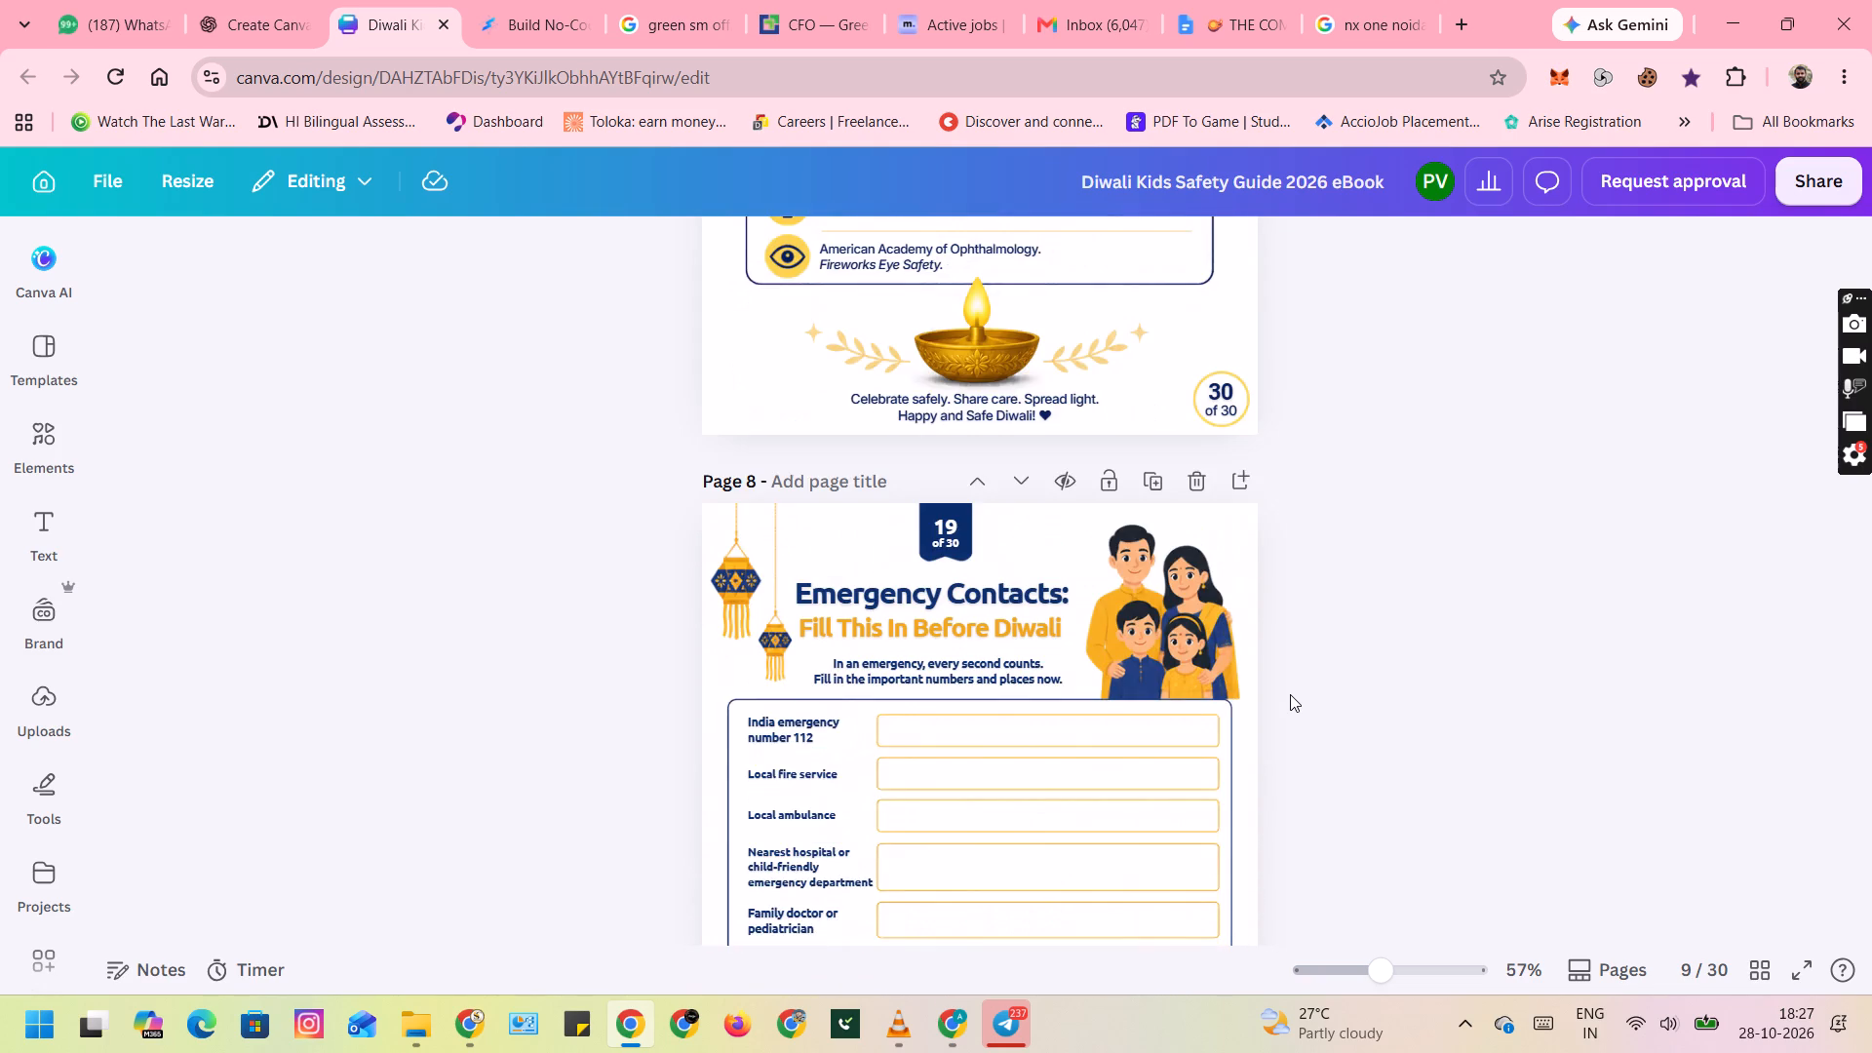
pyautogui.scroll(12, 1290, 694)
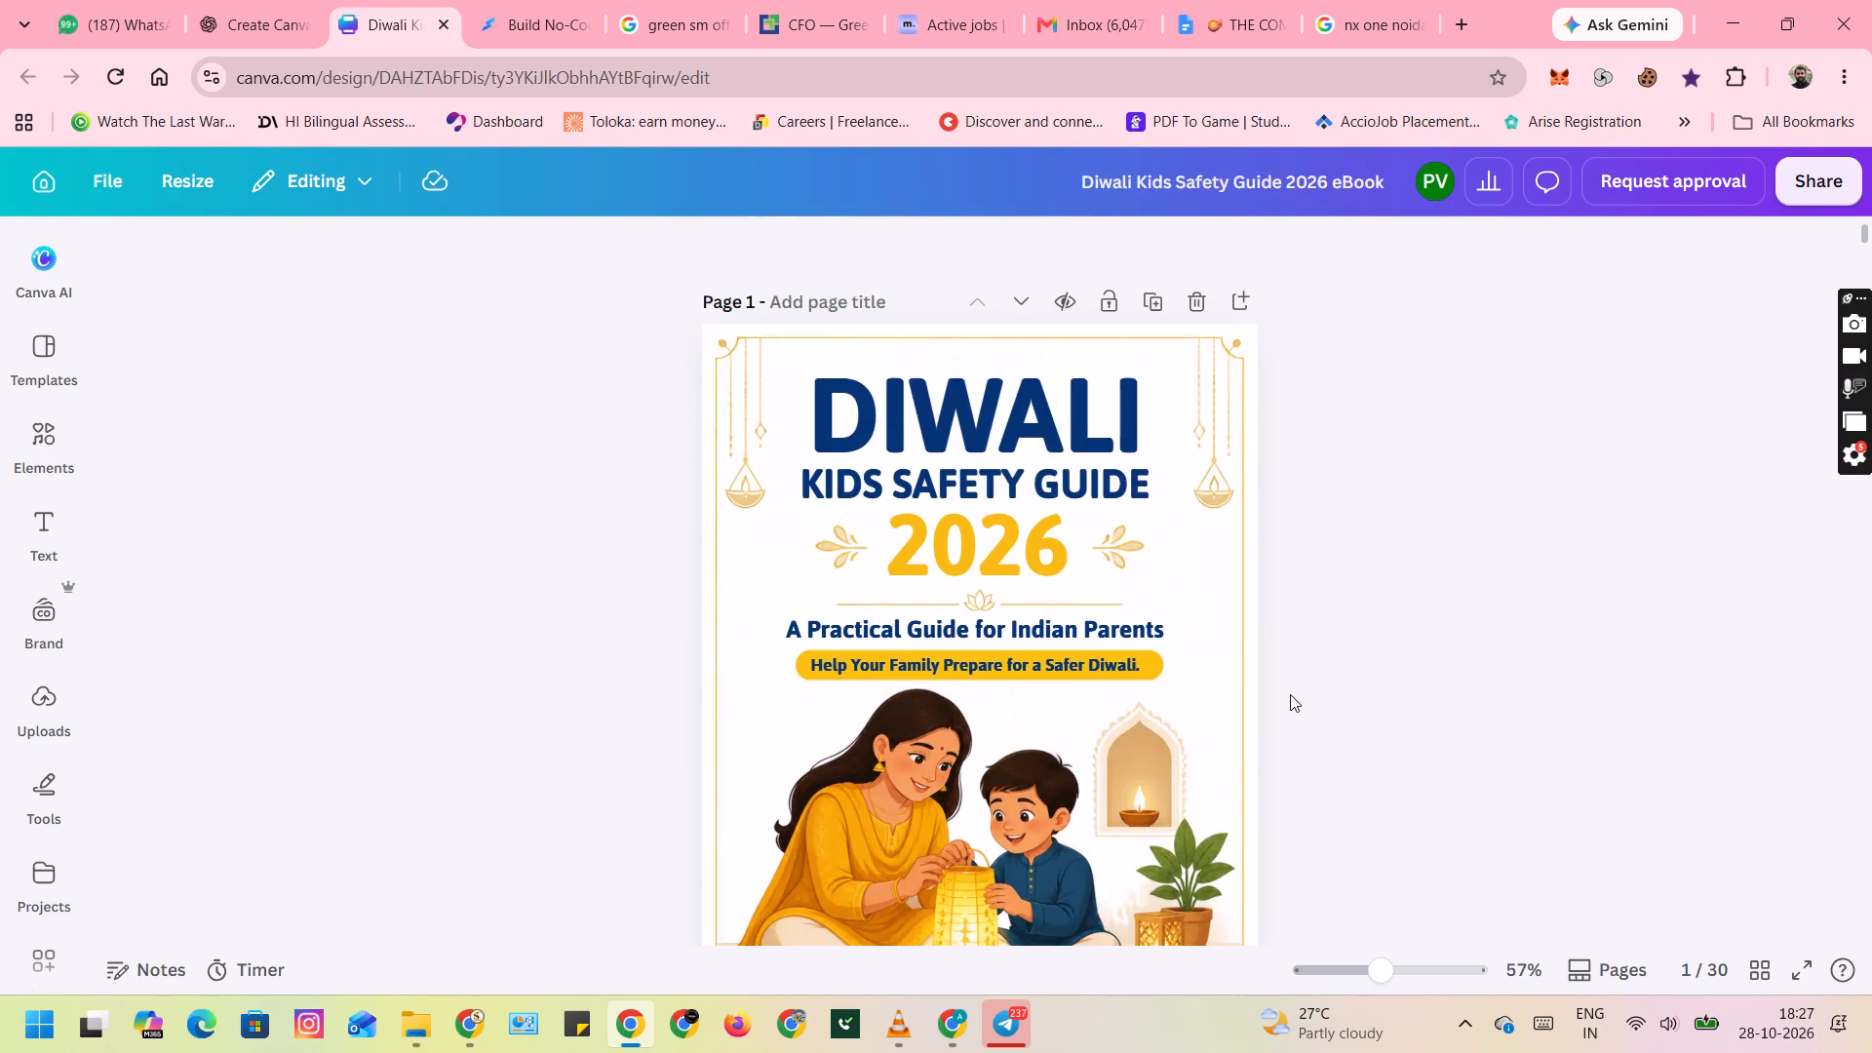
pyautogui.scroll(-9, 1290, 694)
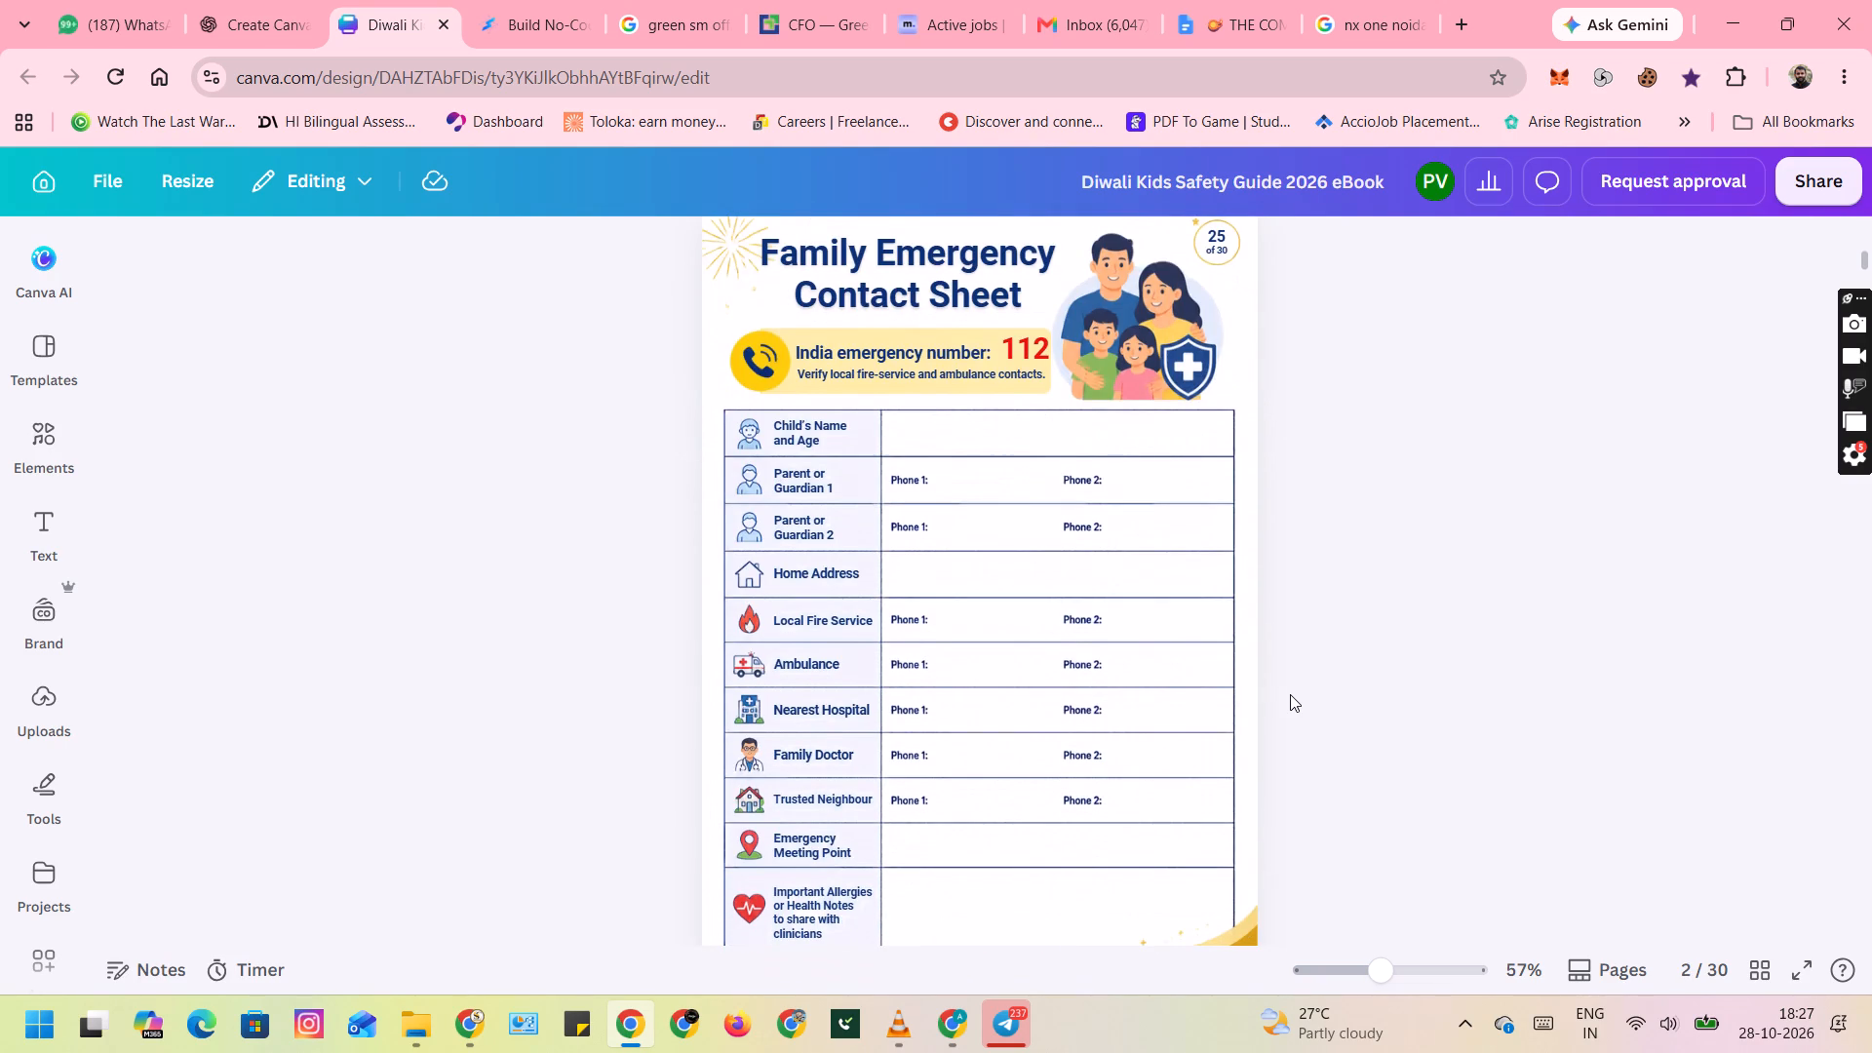
pyautogui.scroll(-9, 1290, 694)
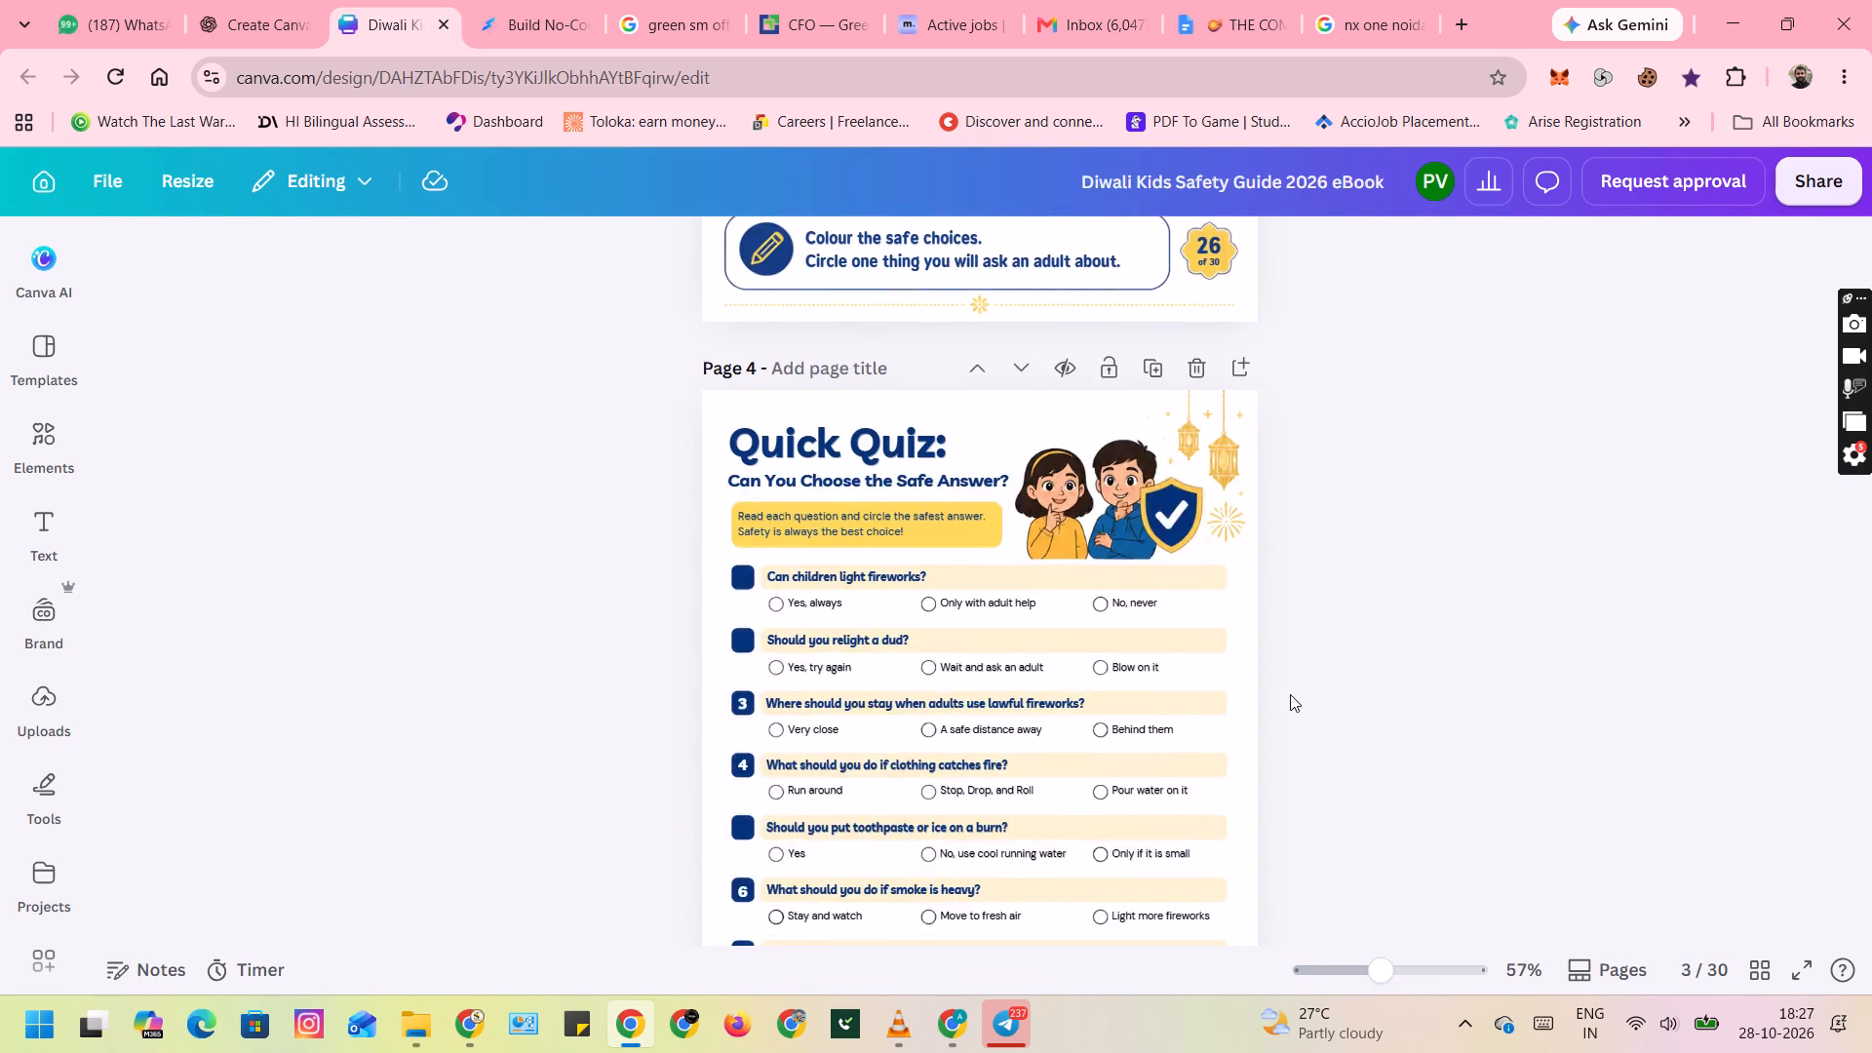
pyautogui.scroll(-5, 1290, 694)
pyautogui.scroll(10, 1290, 694)
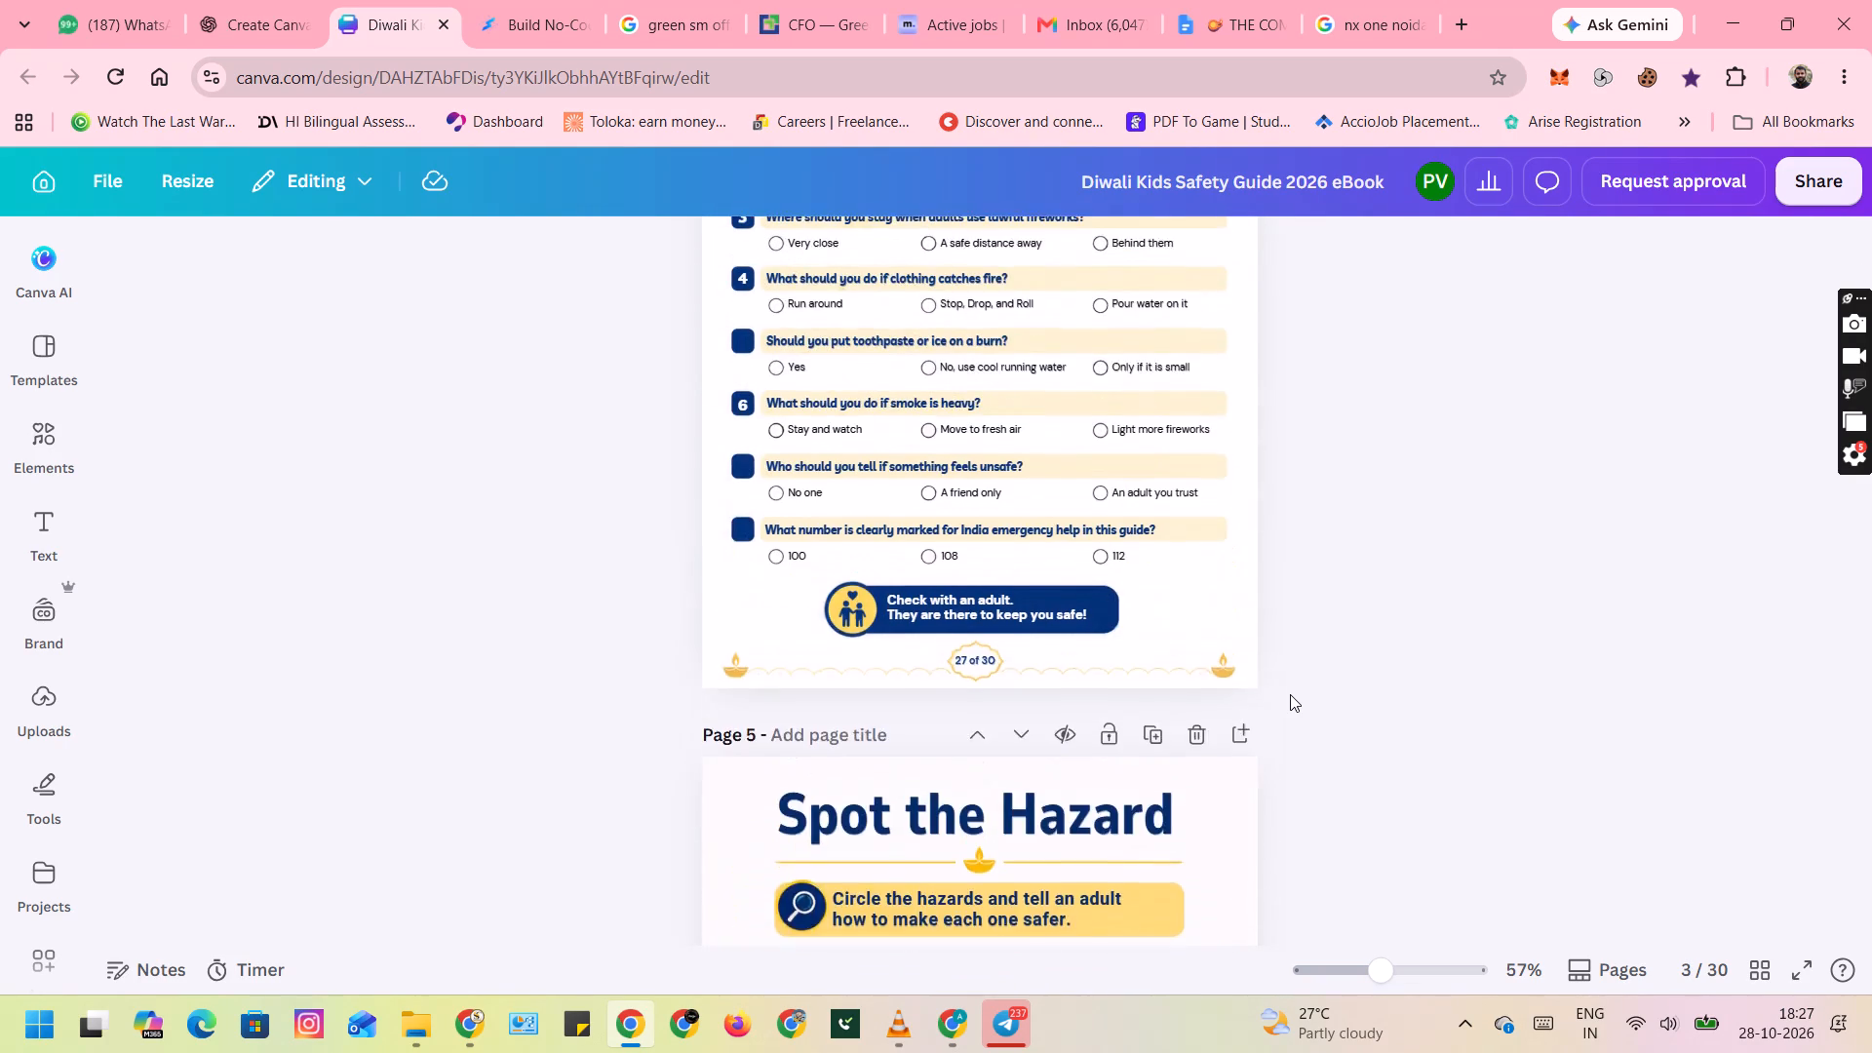
pyautogui.scroll(5, 1290, 694)
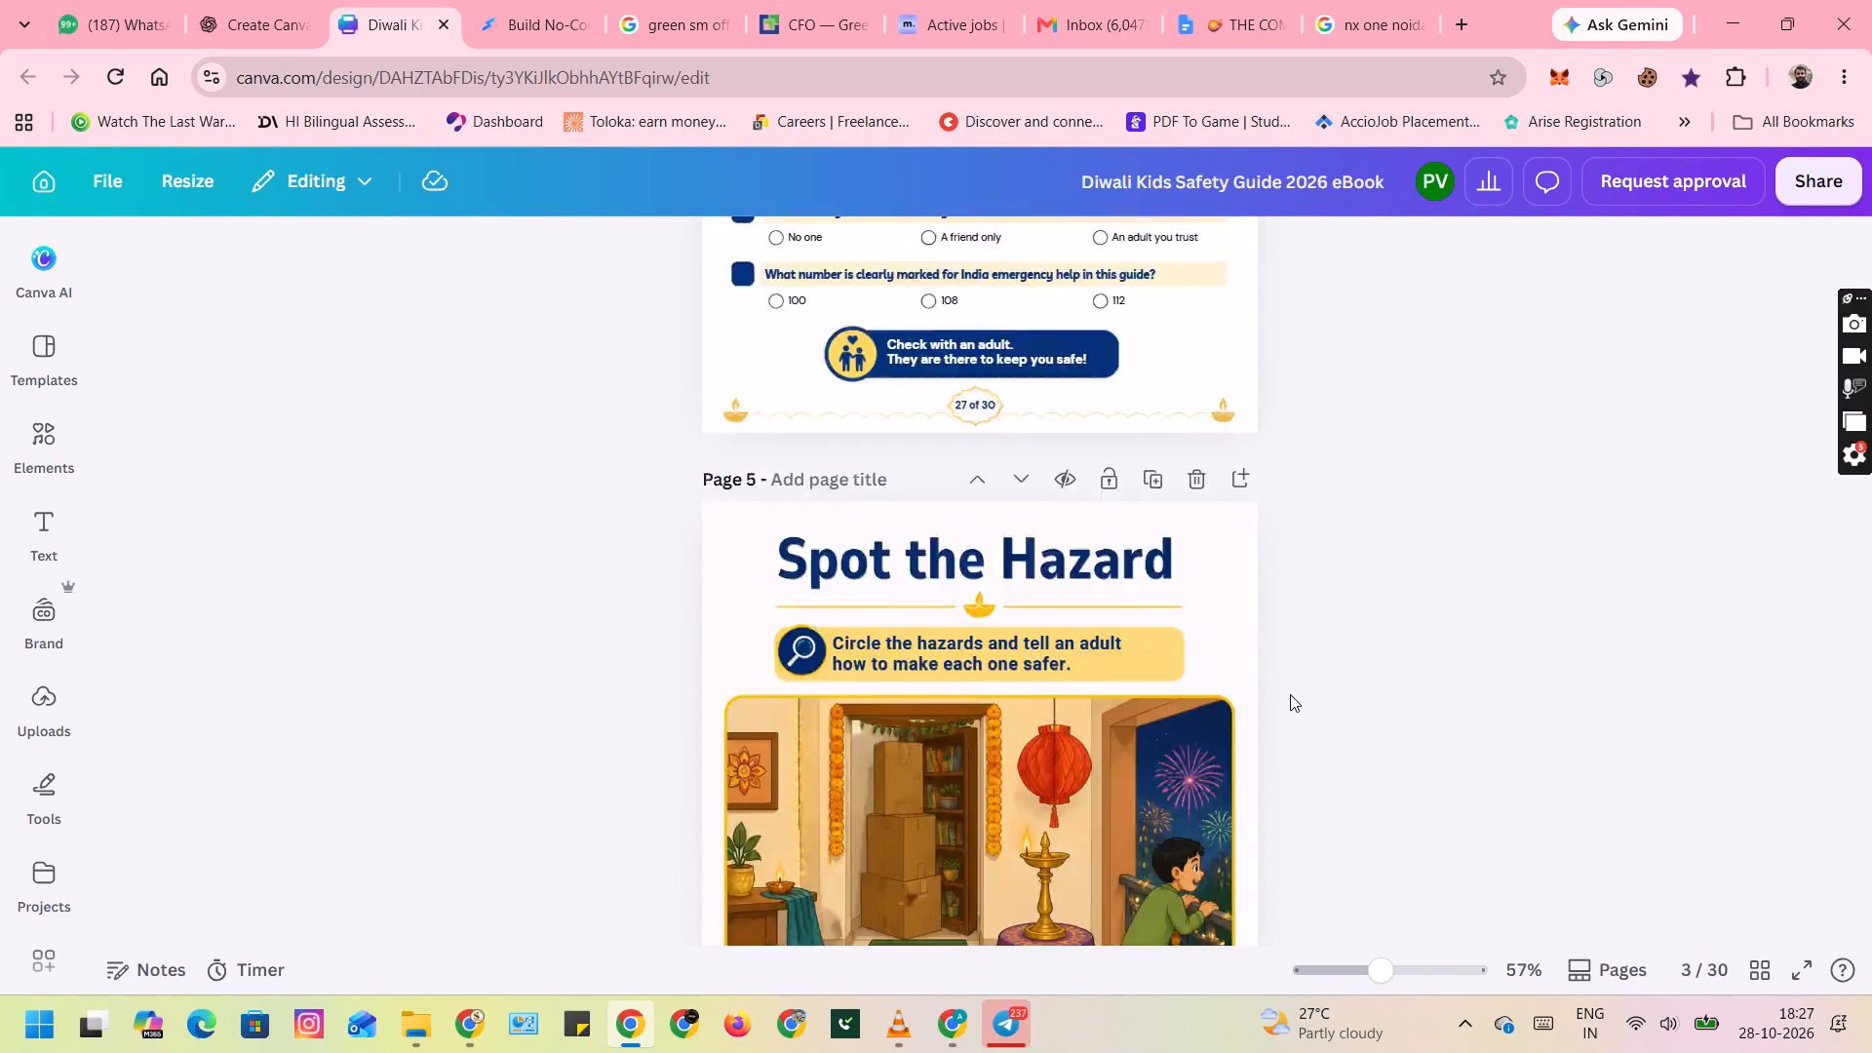
pyautogui.scroll(2, 1290, 694)
pyautogui.scroll(-6, 1290, 694)
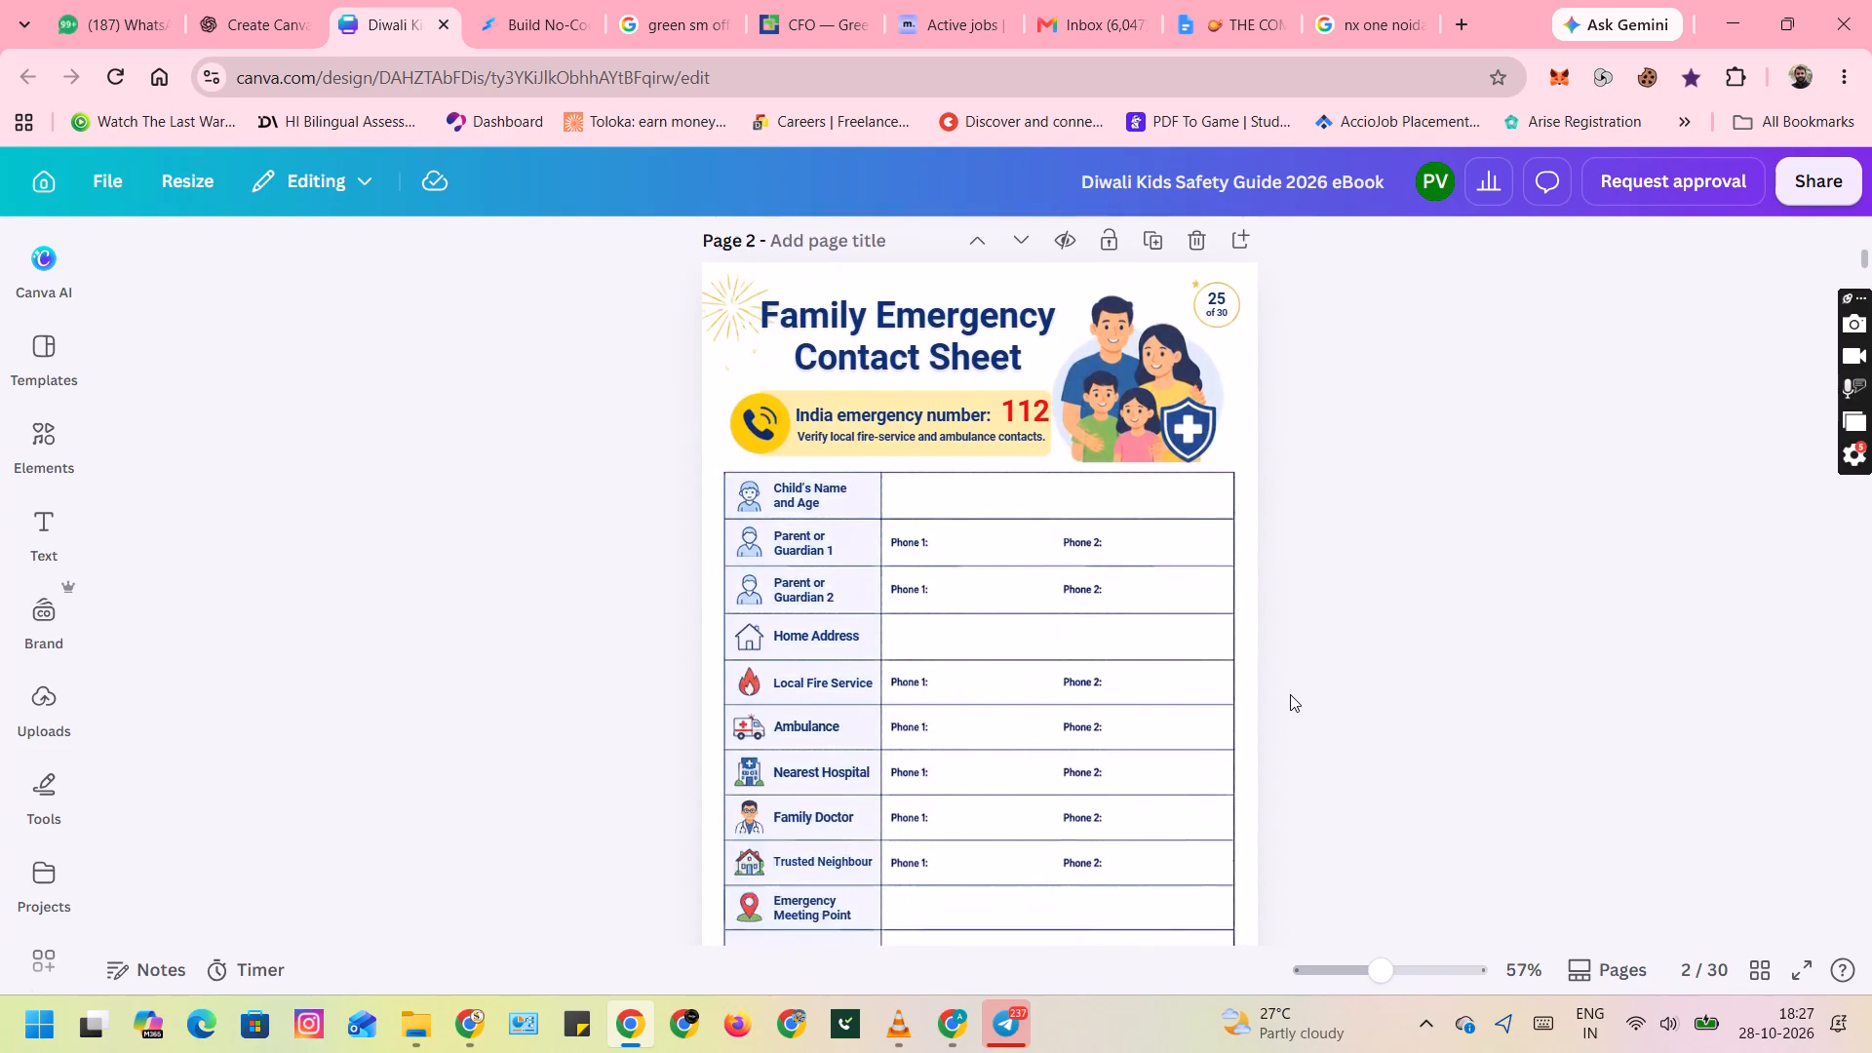
pyautogui.scroll(-4, 1290, 694)
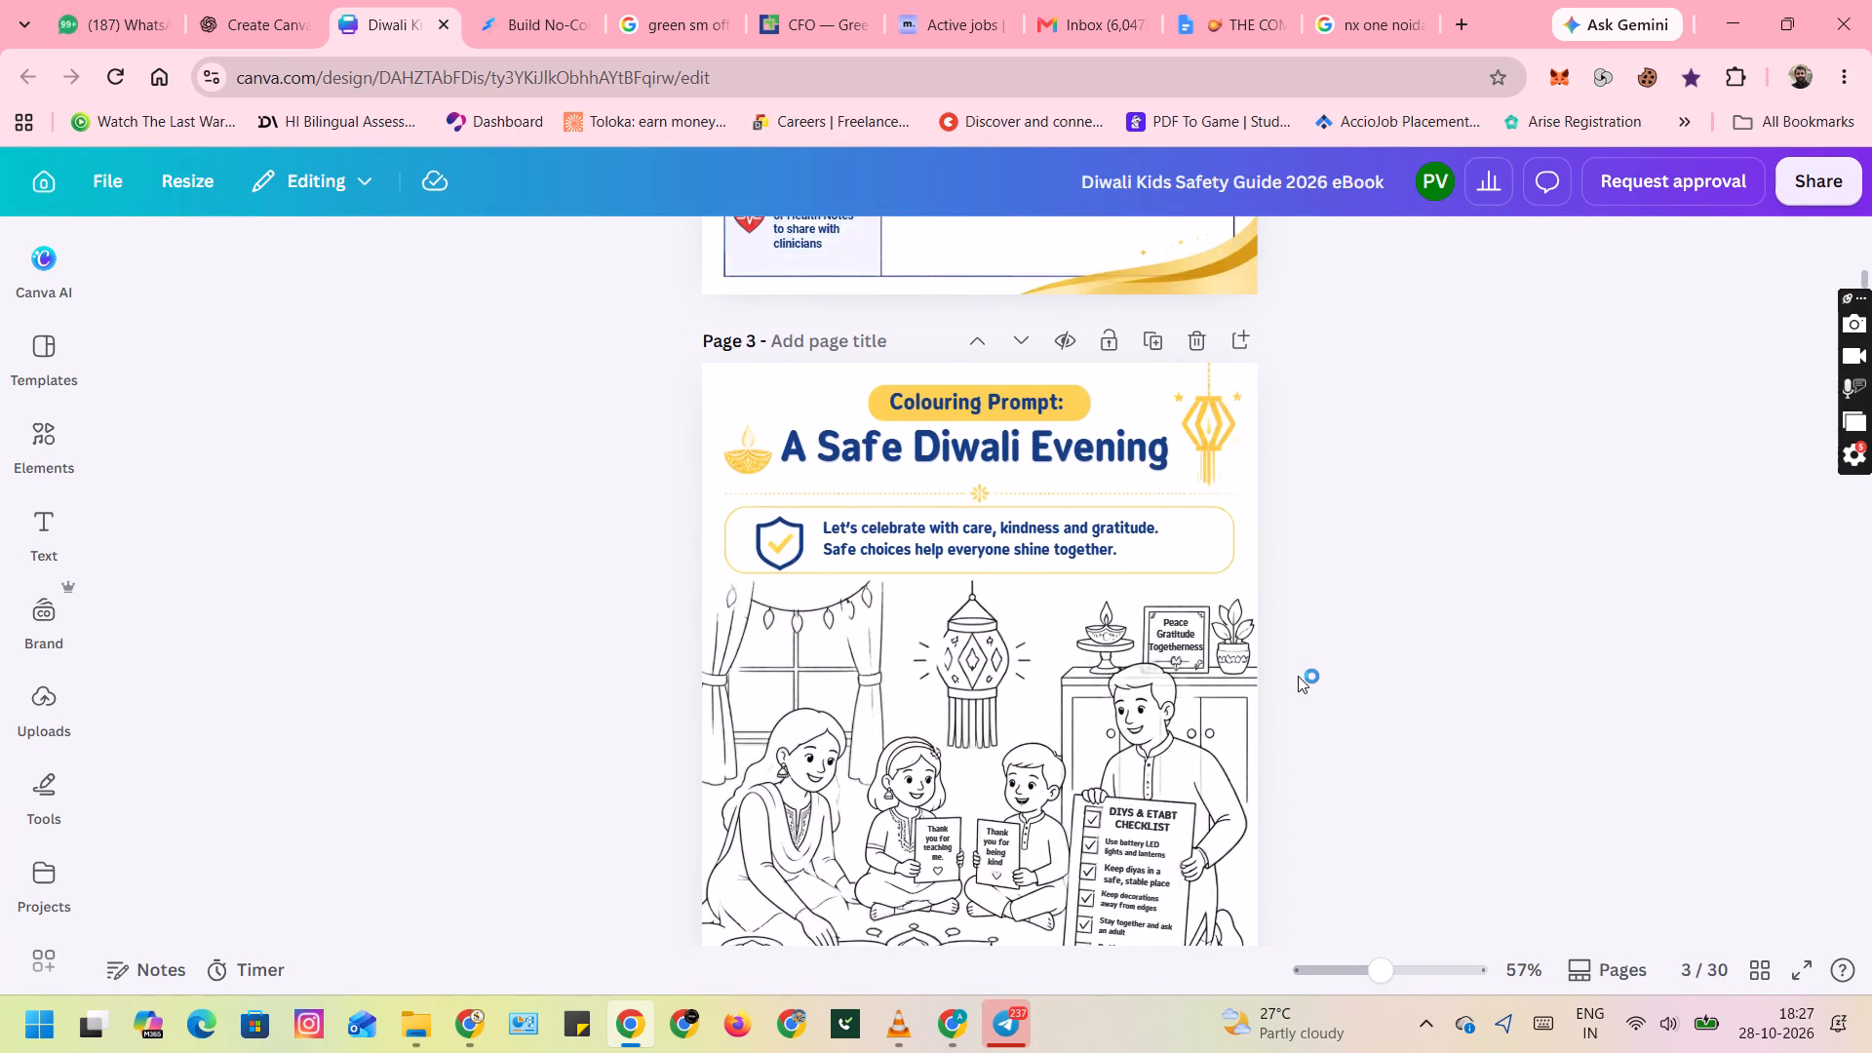
pyautogui.scroll(-12, 1298, 668)
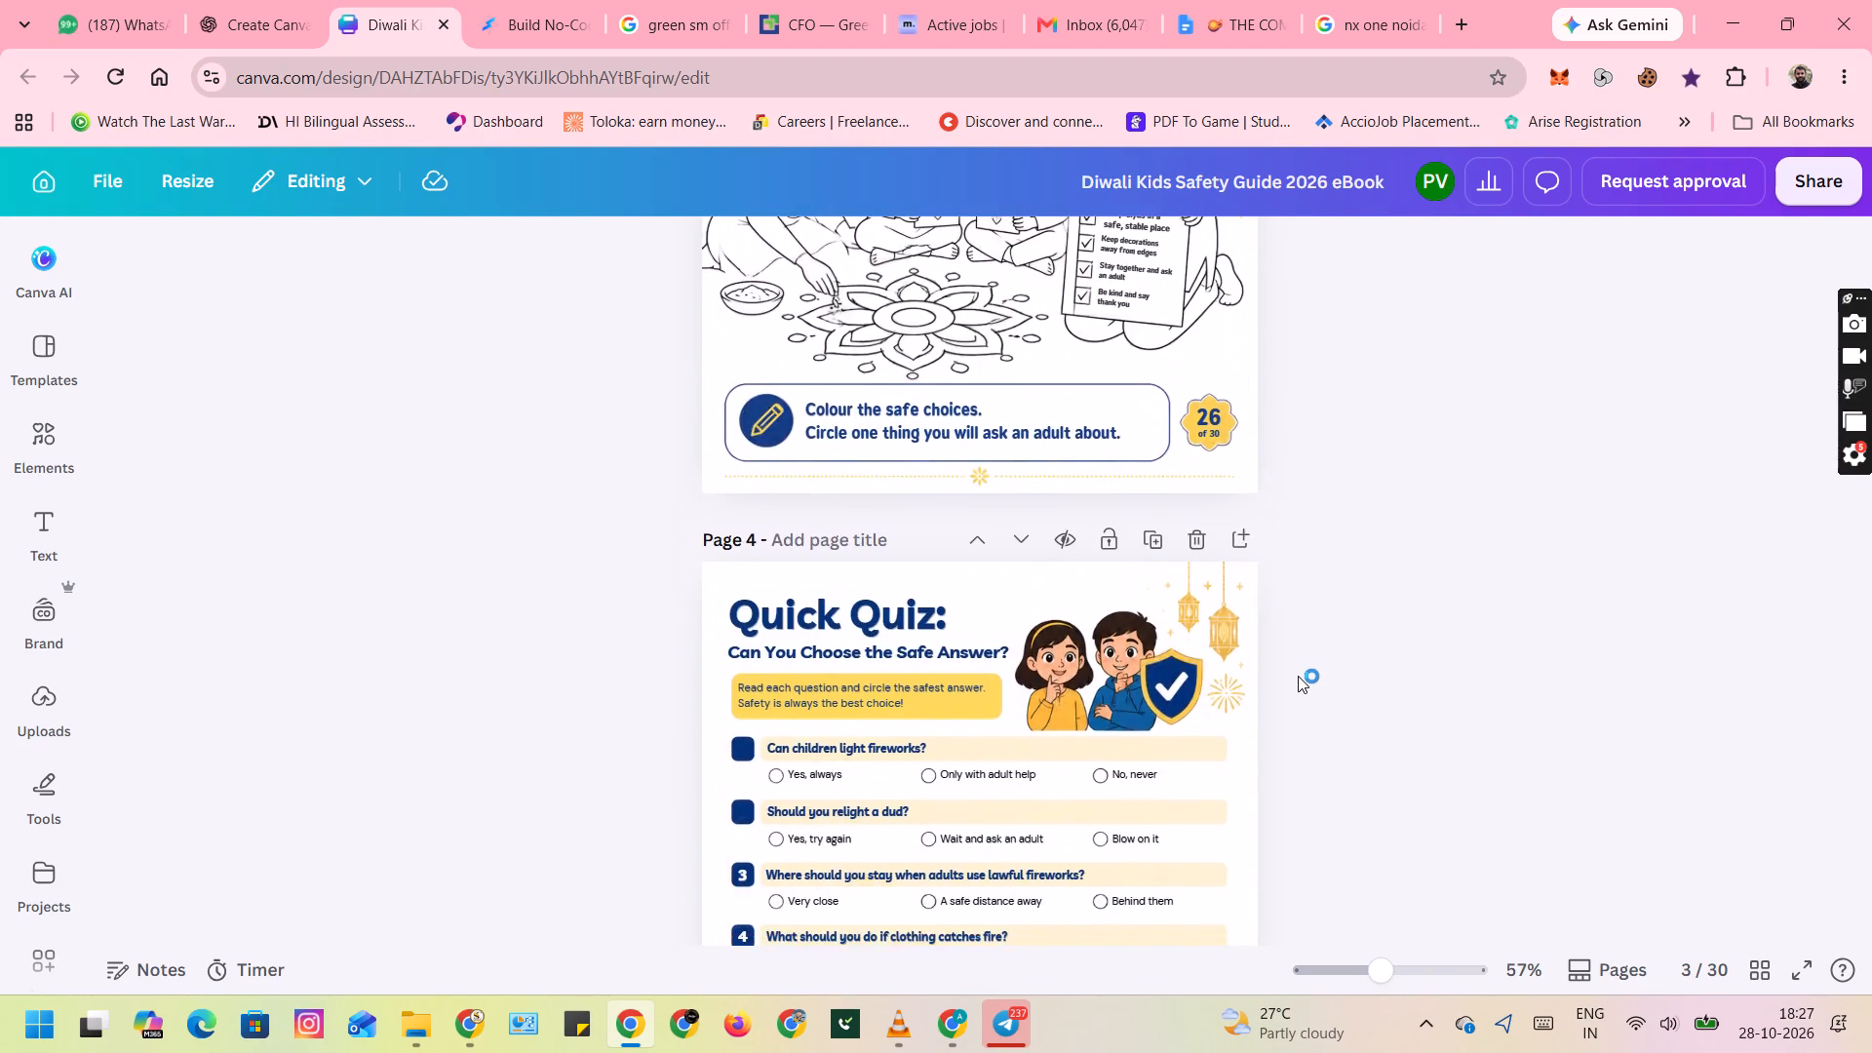
pyautogui.scroll(-7, 1298, 668)
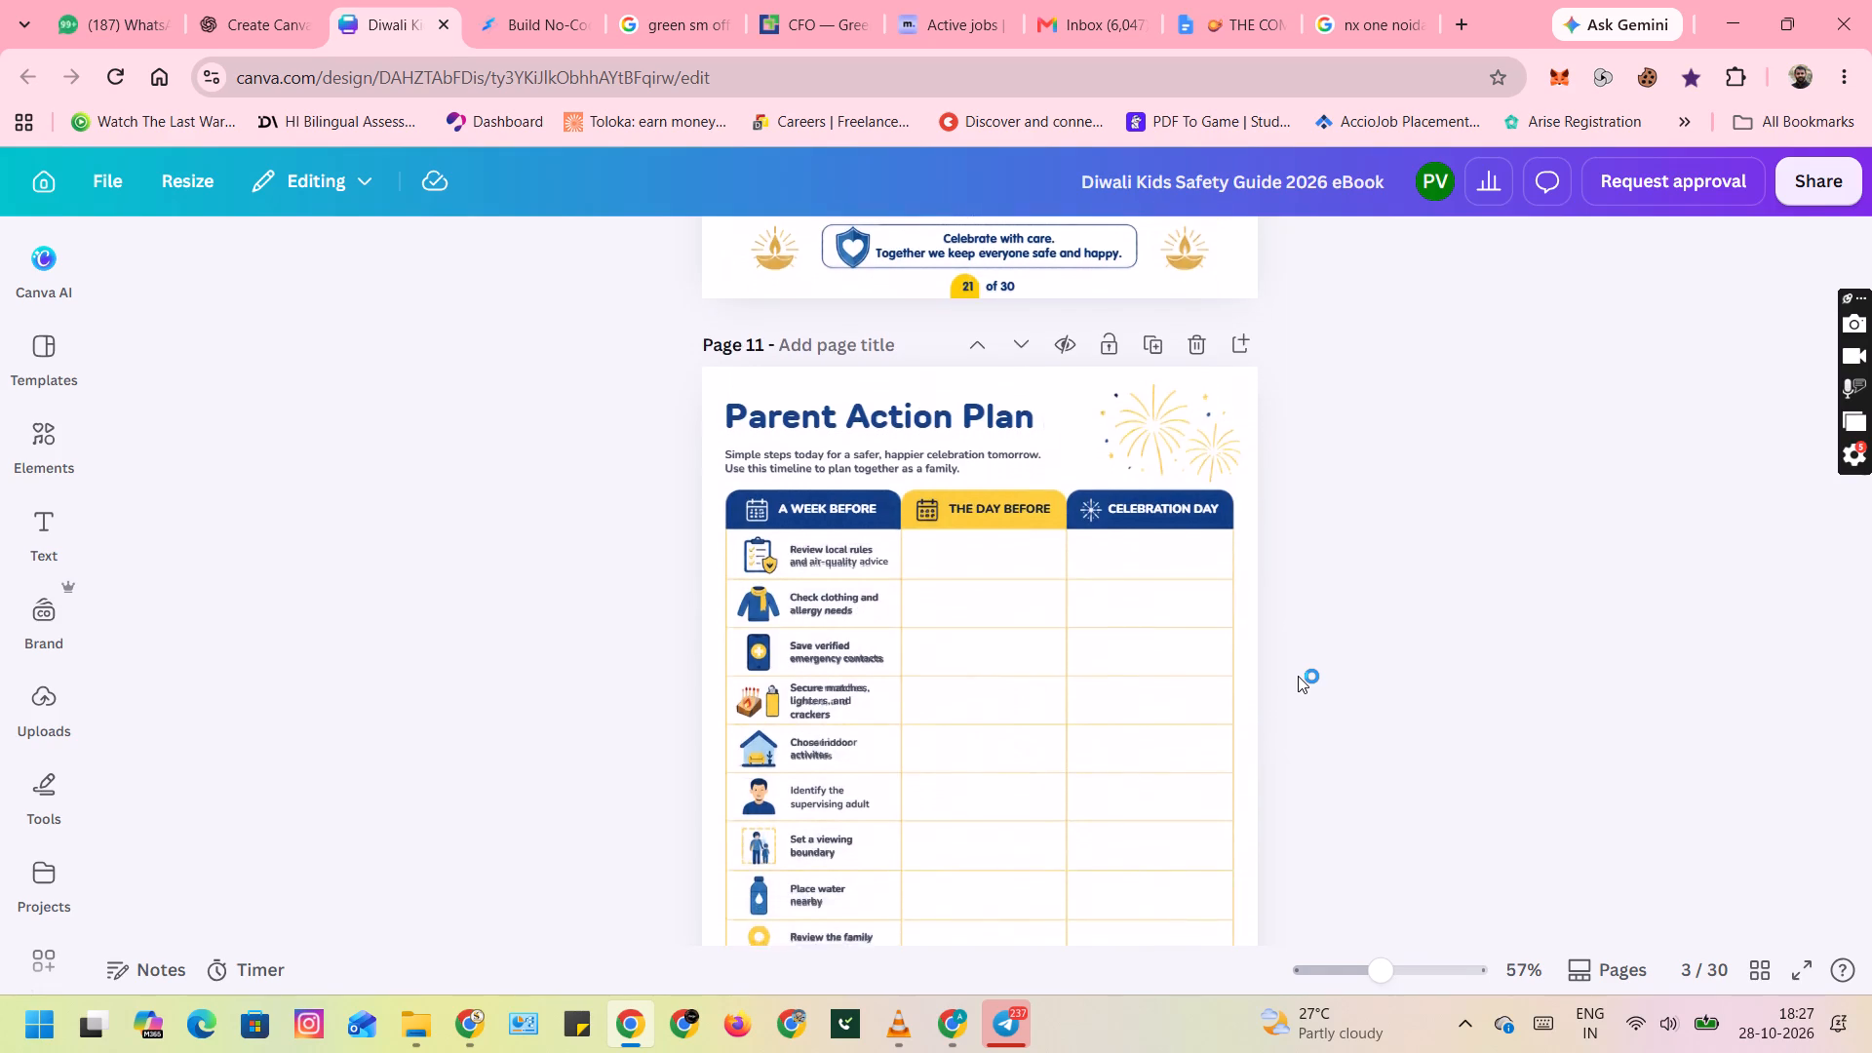
# Recheck the Safe Diwali Activities opener and examine the six activity cards on the Safer Ways to Celebrate Together page.
pyautogui.scroll(10, 1298, 668)
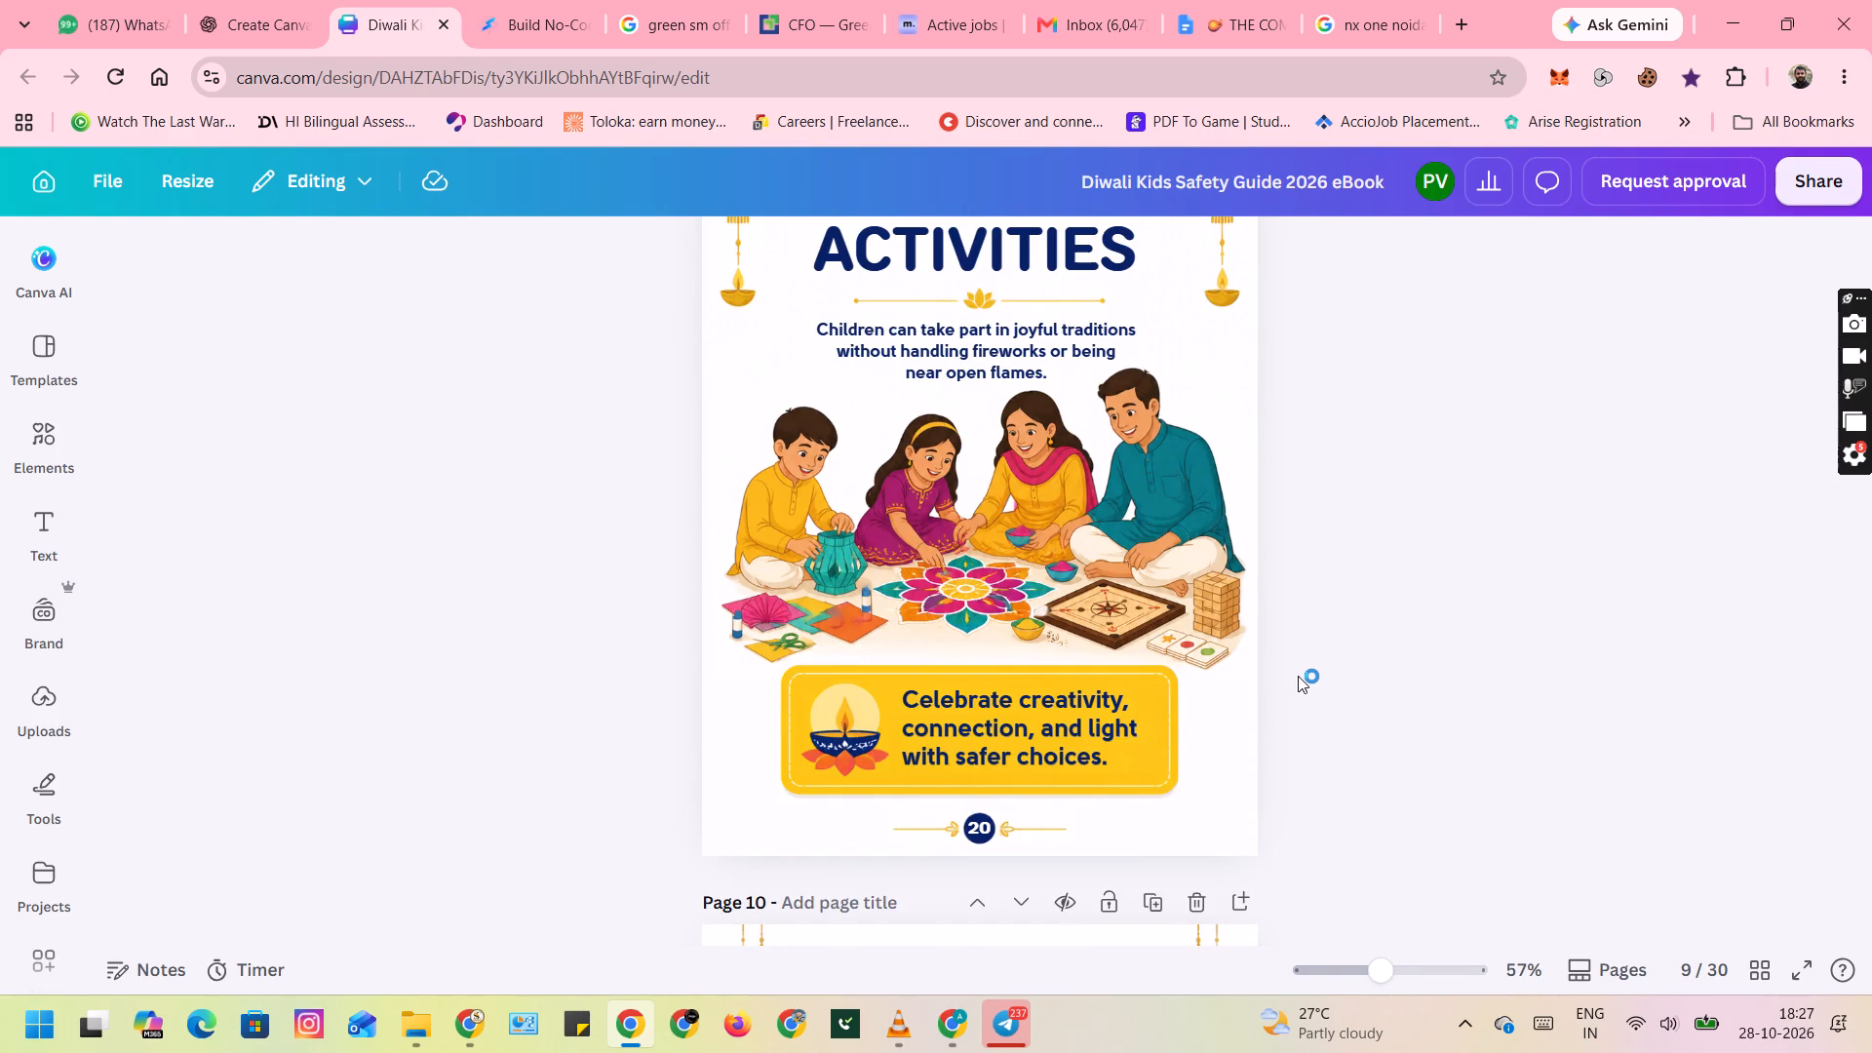
pyautogui.scroll(1, 1287, 720)
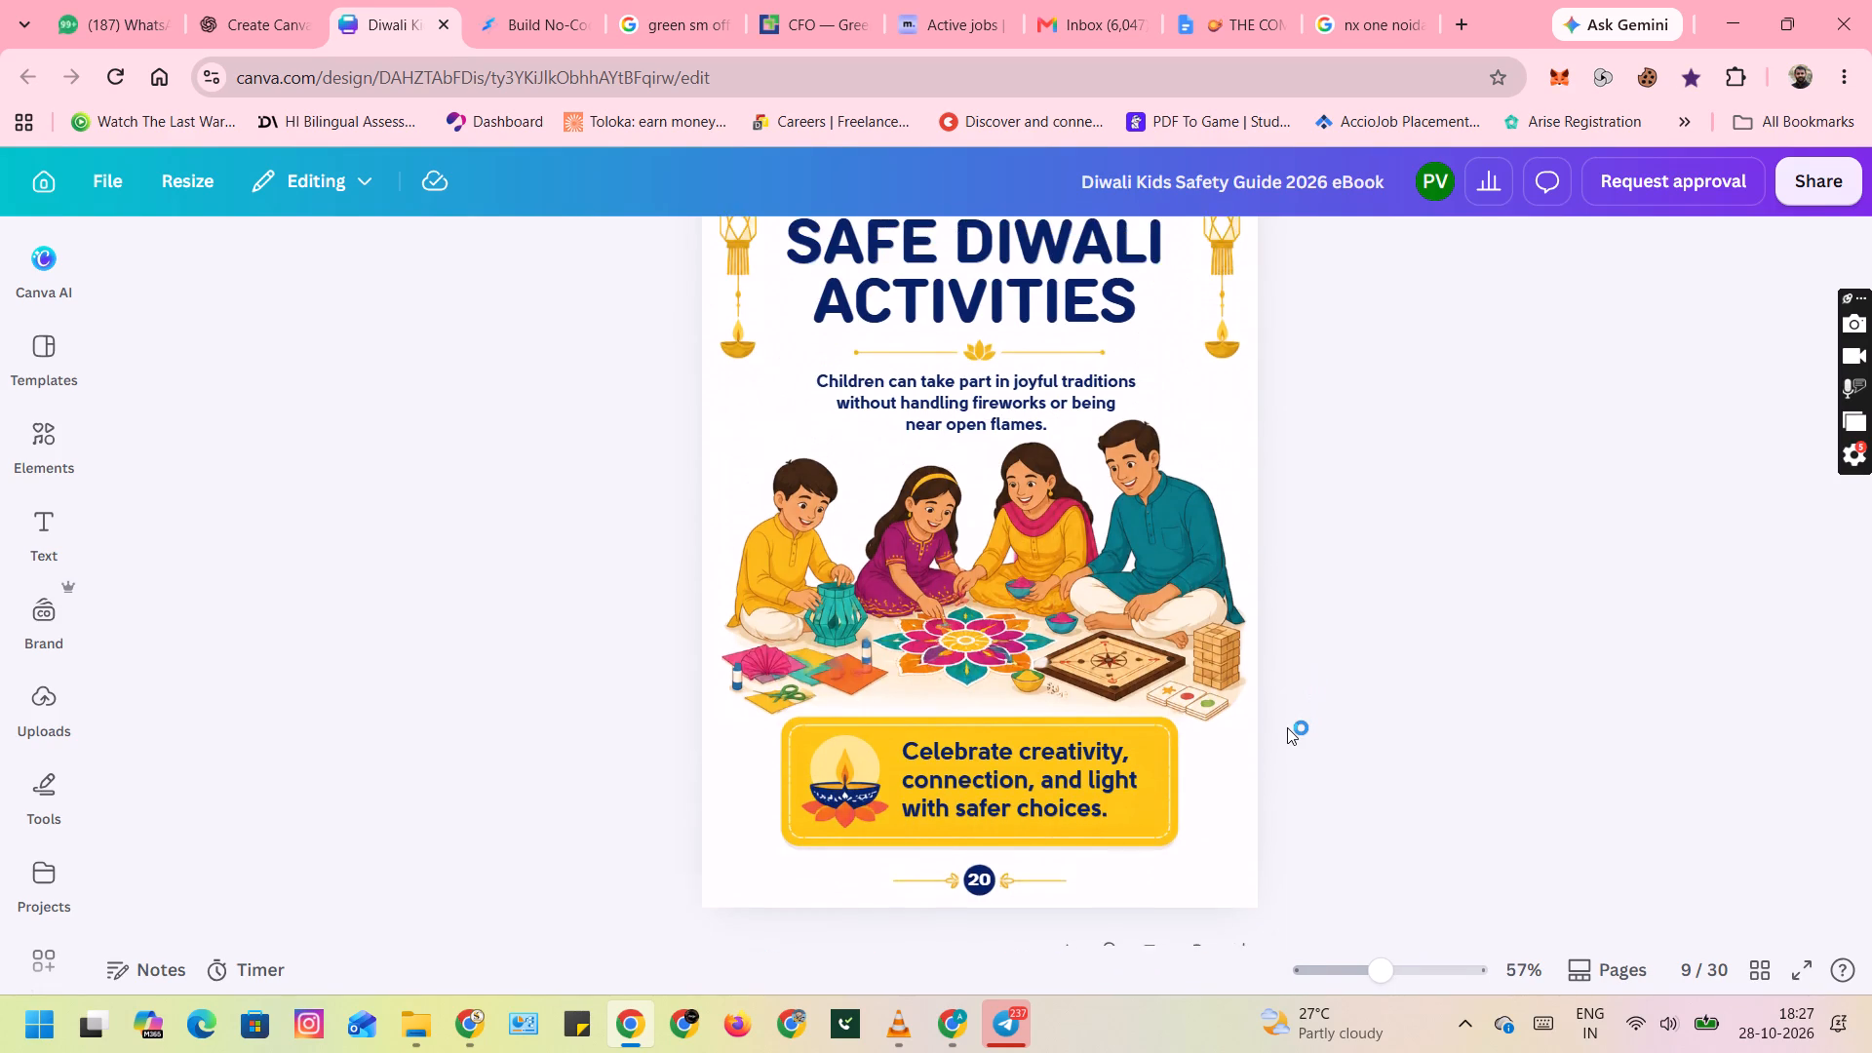
pyautogui.scroll(1, 1287, 727)
pyautogui.scroll(-3, 1287, 720)
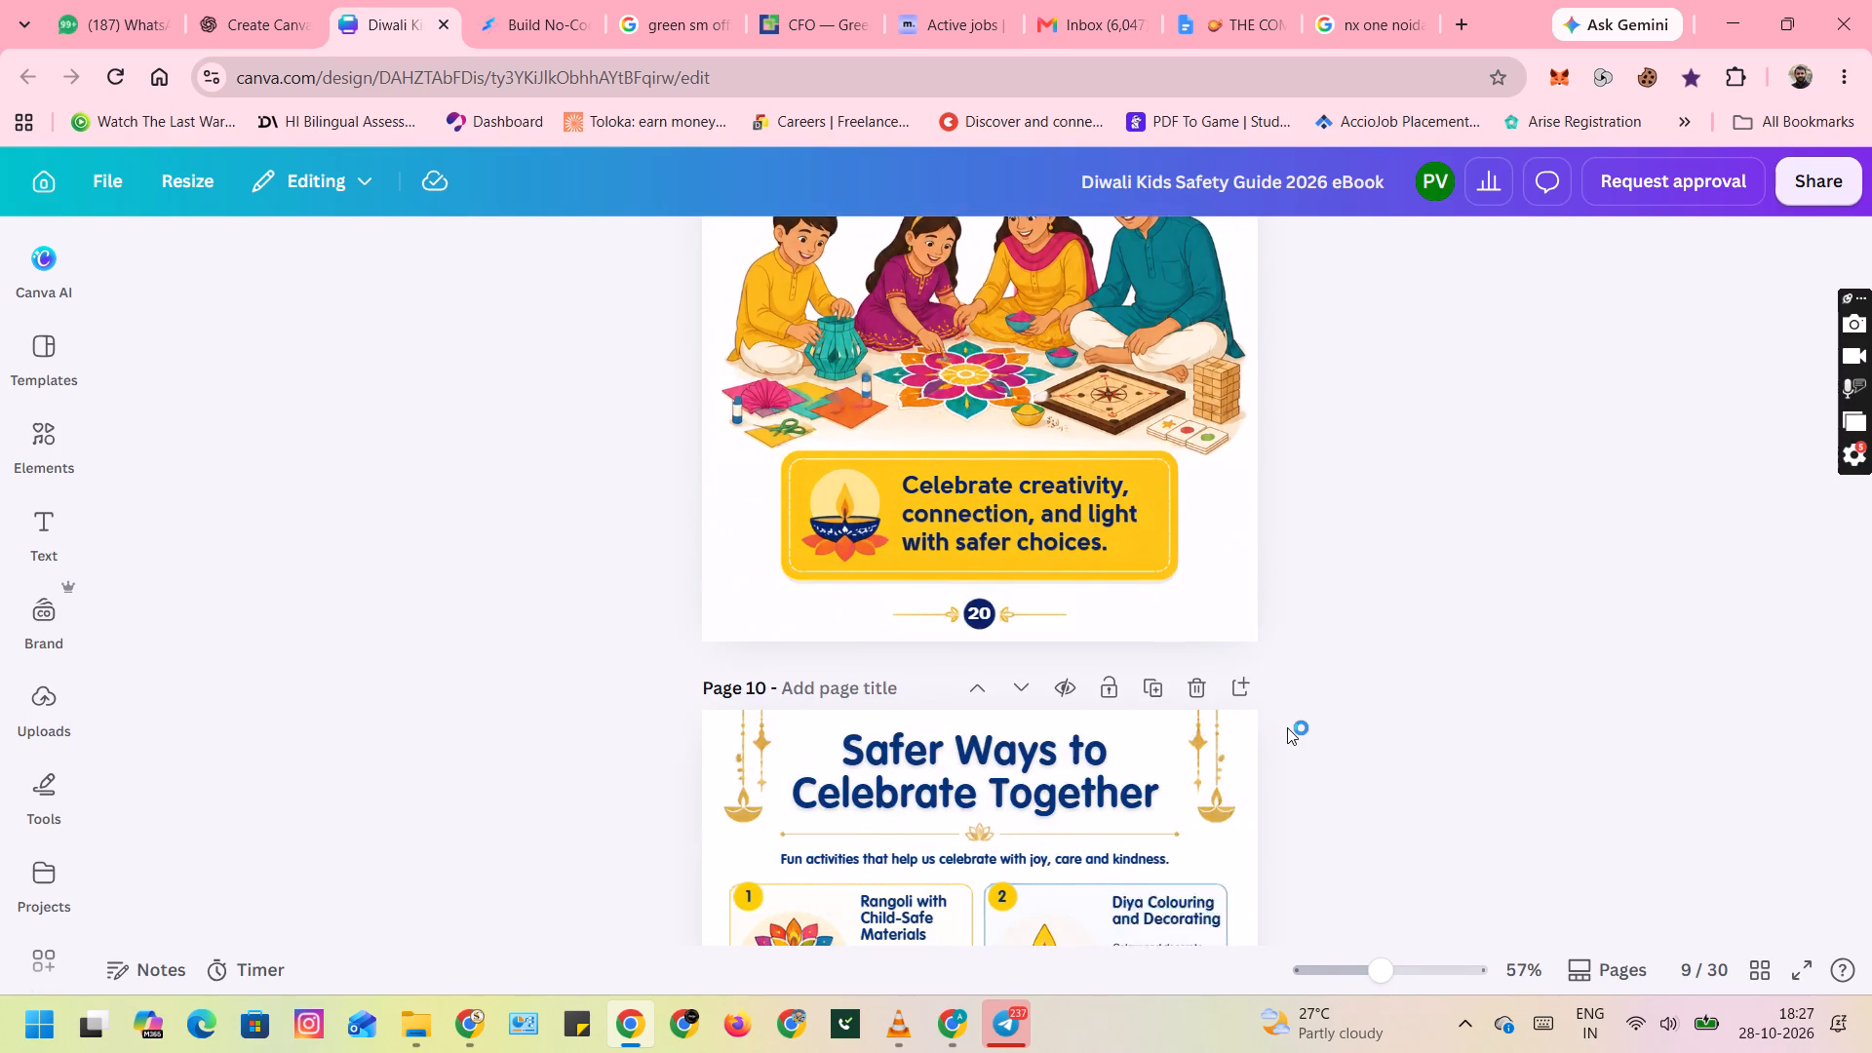
pyautogui.scroll(-6, 1287, 727)
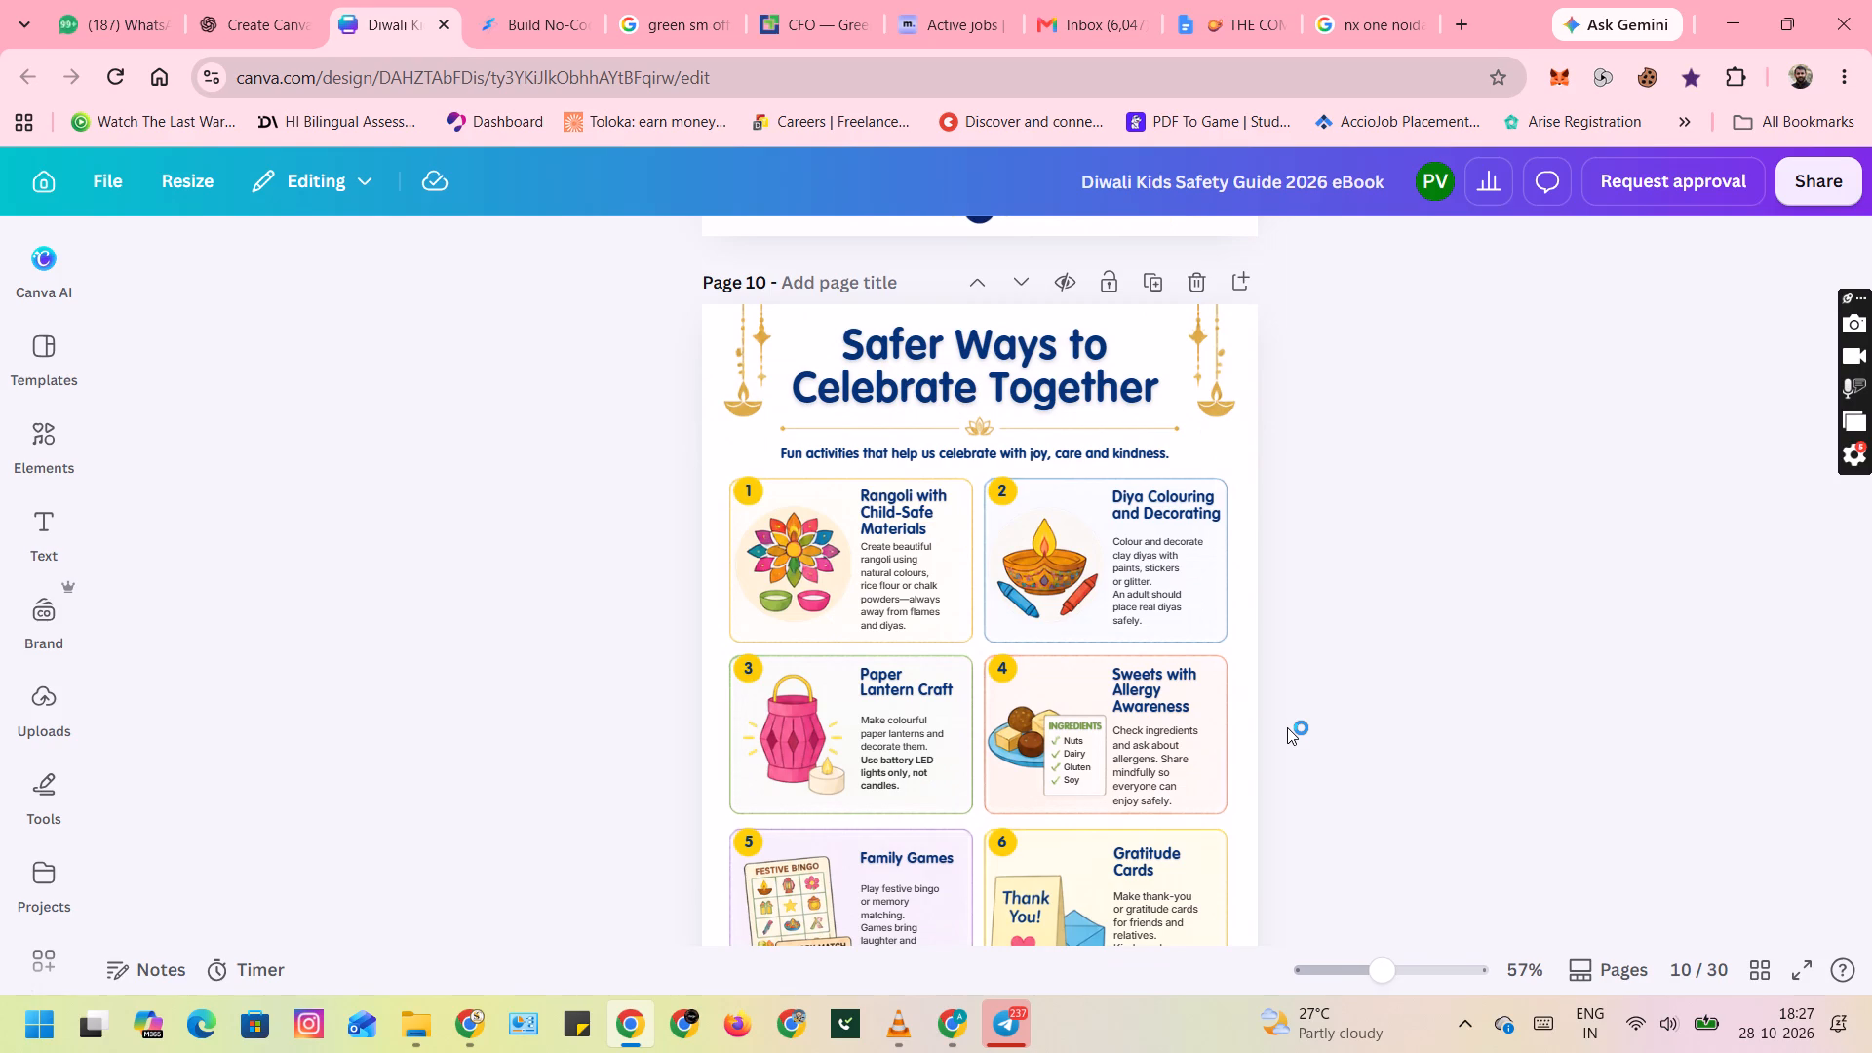
pyautogui.scroll(-2, 1287, 720)
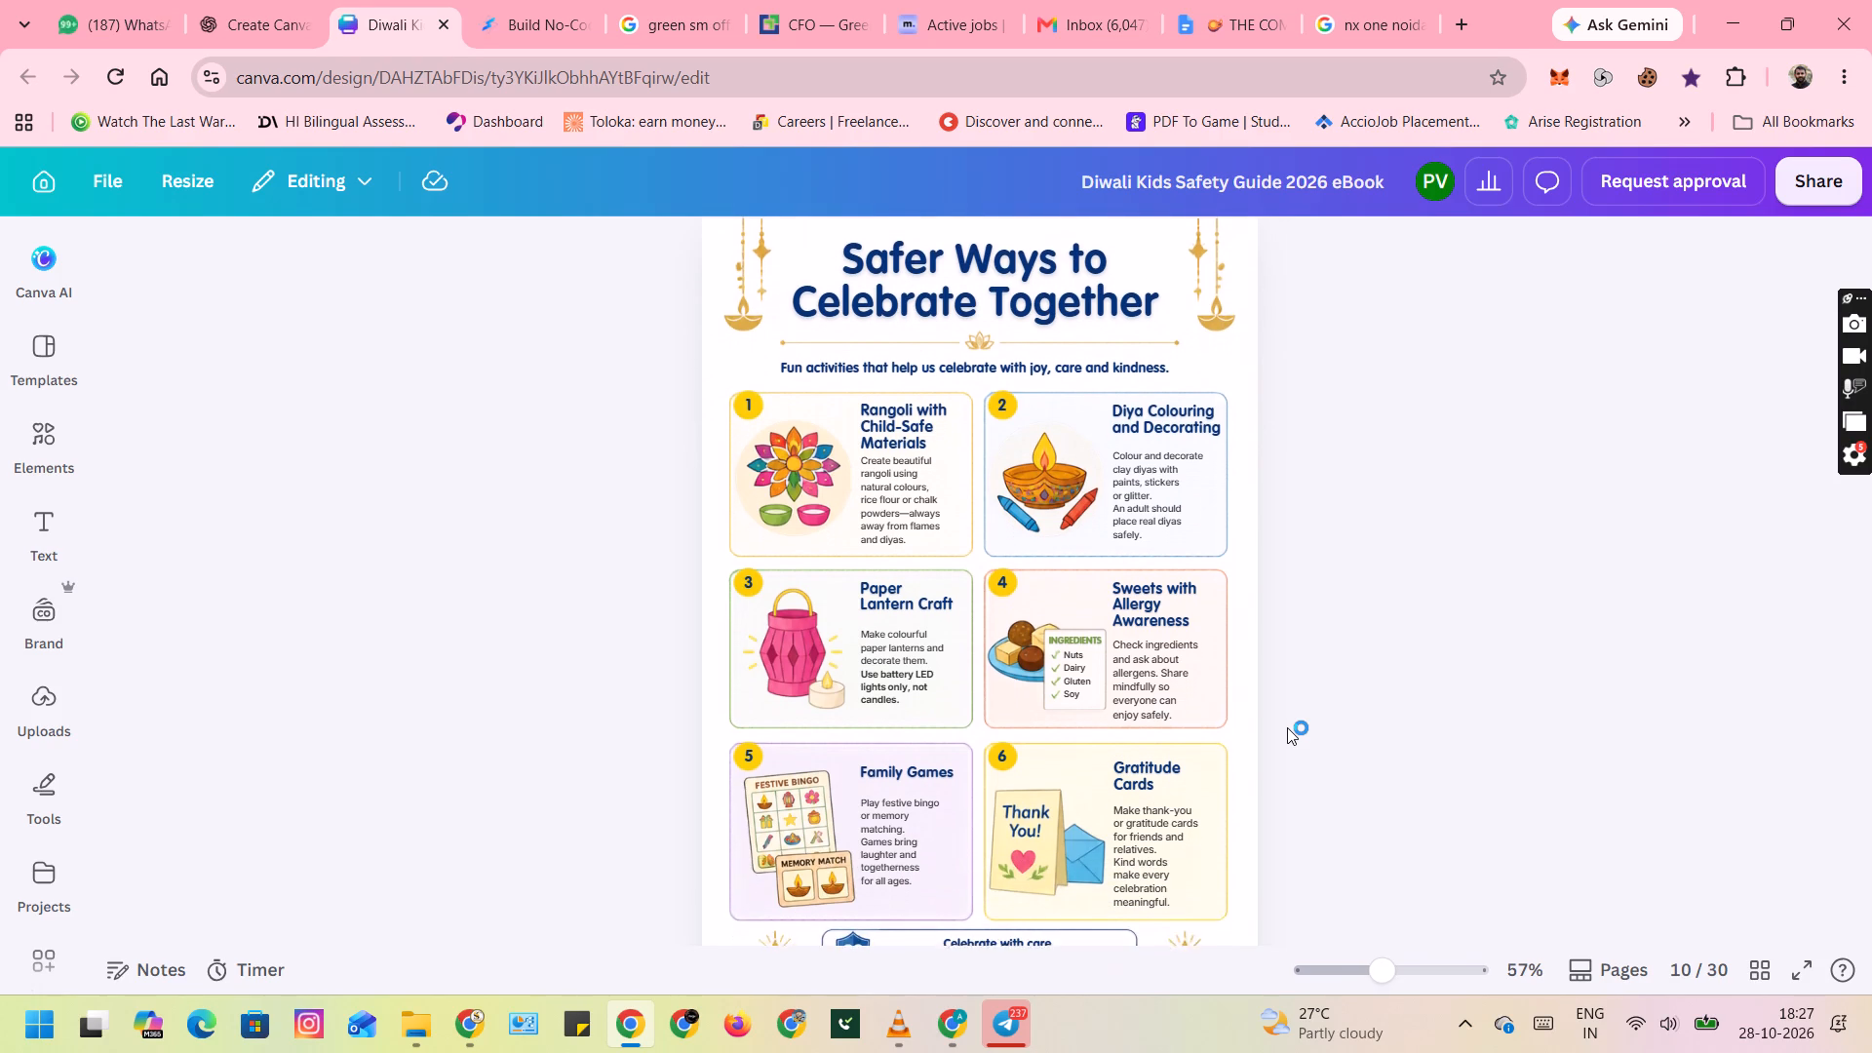
pyautogui.scroll(-8, 1287, 727)
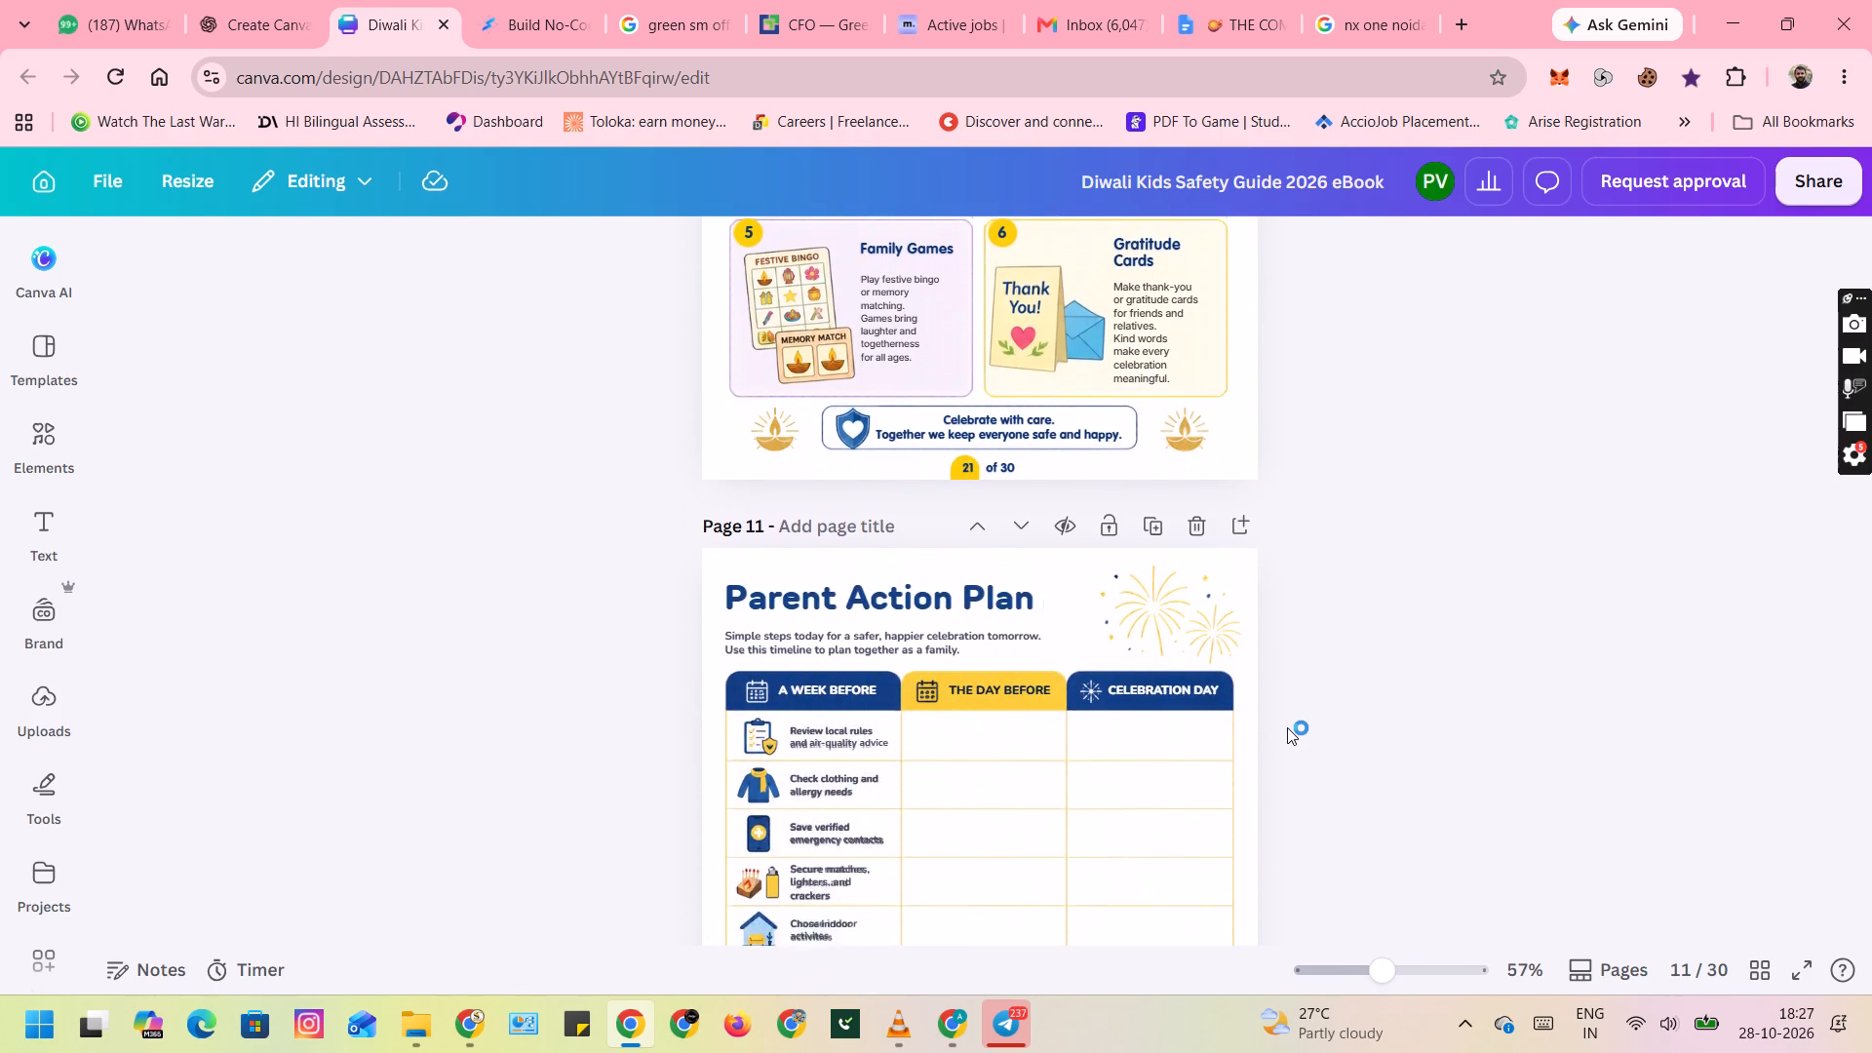
# Review the Parent Action Plan table, the Family Safety Checklist and the My Diwali Safety Rules poster on pages 11 to 13.
pyautogui.scroll(-7, 1287, 727)
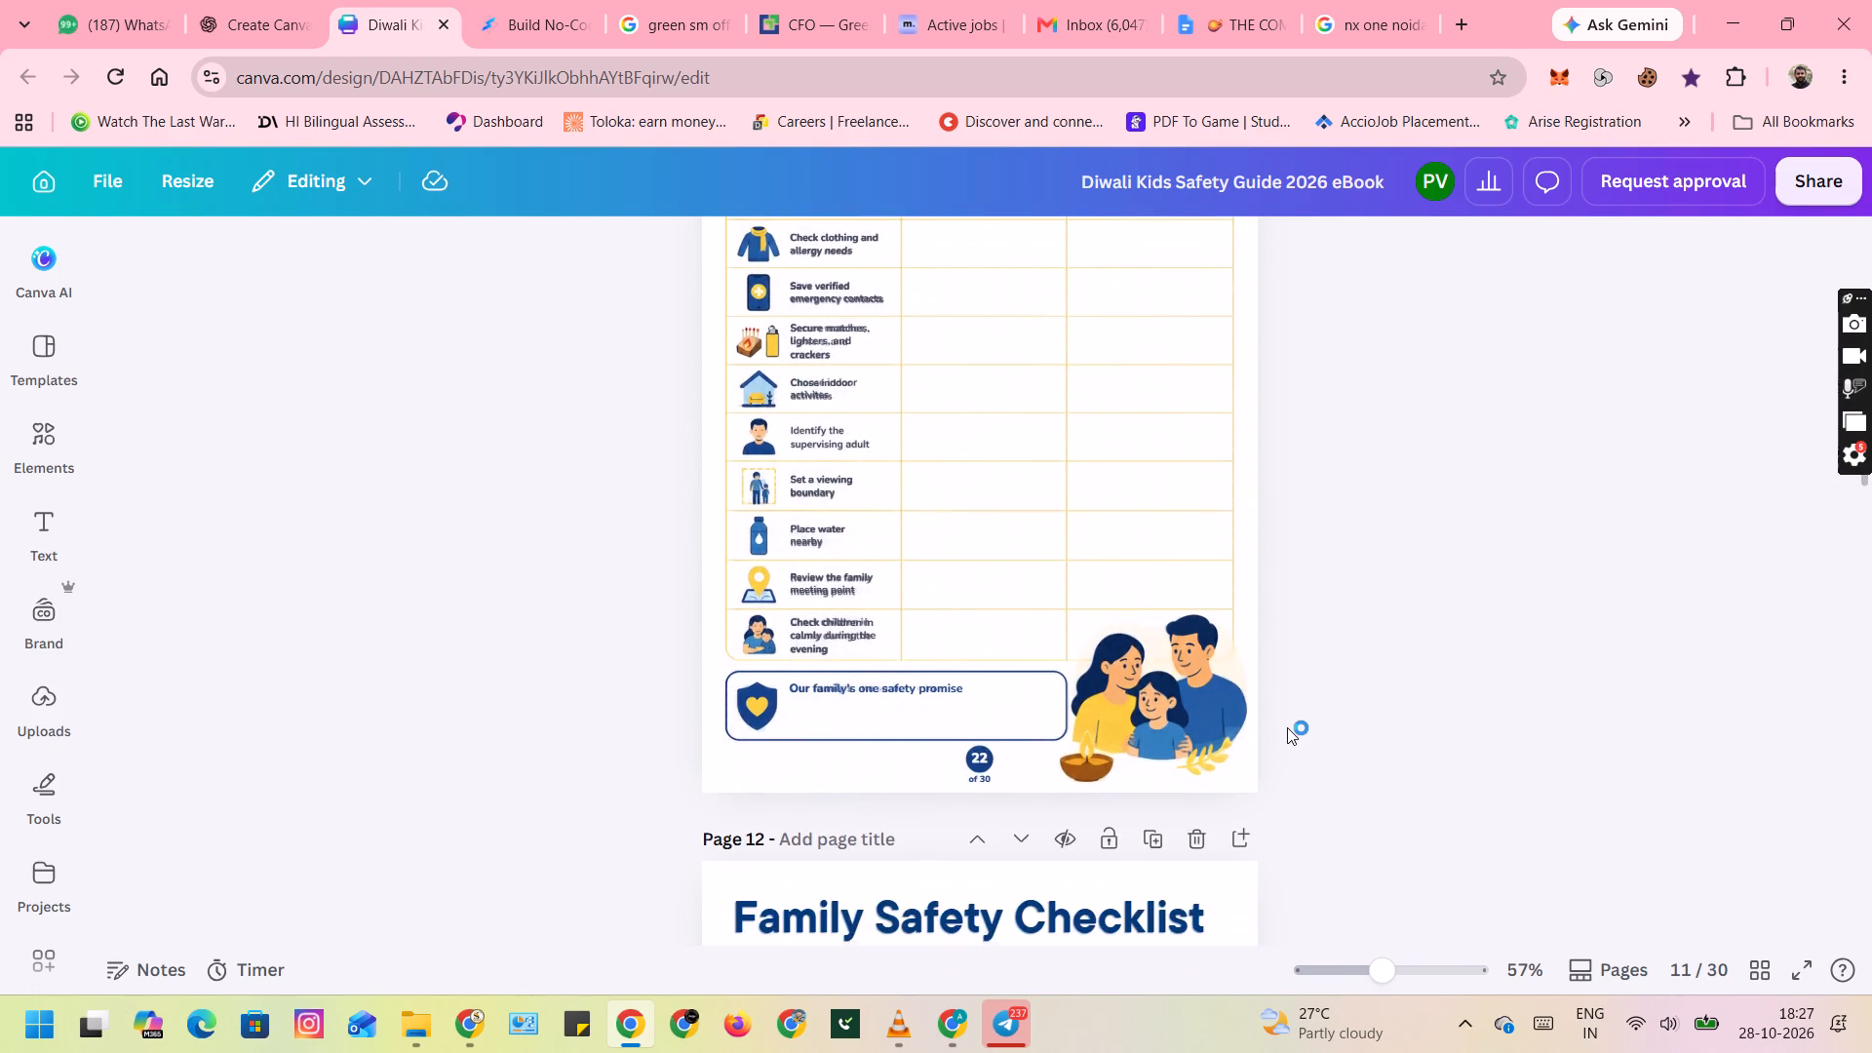
pyautogui.scroll(-6, 1287, 720)
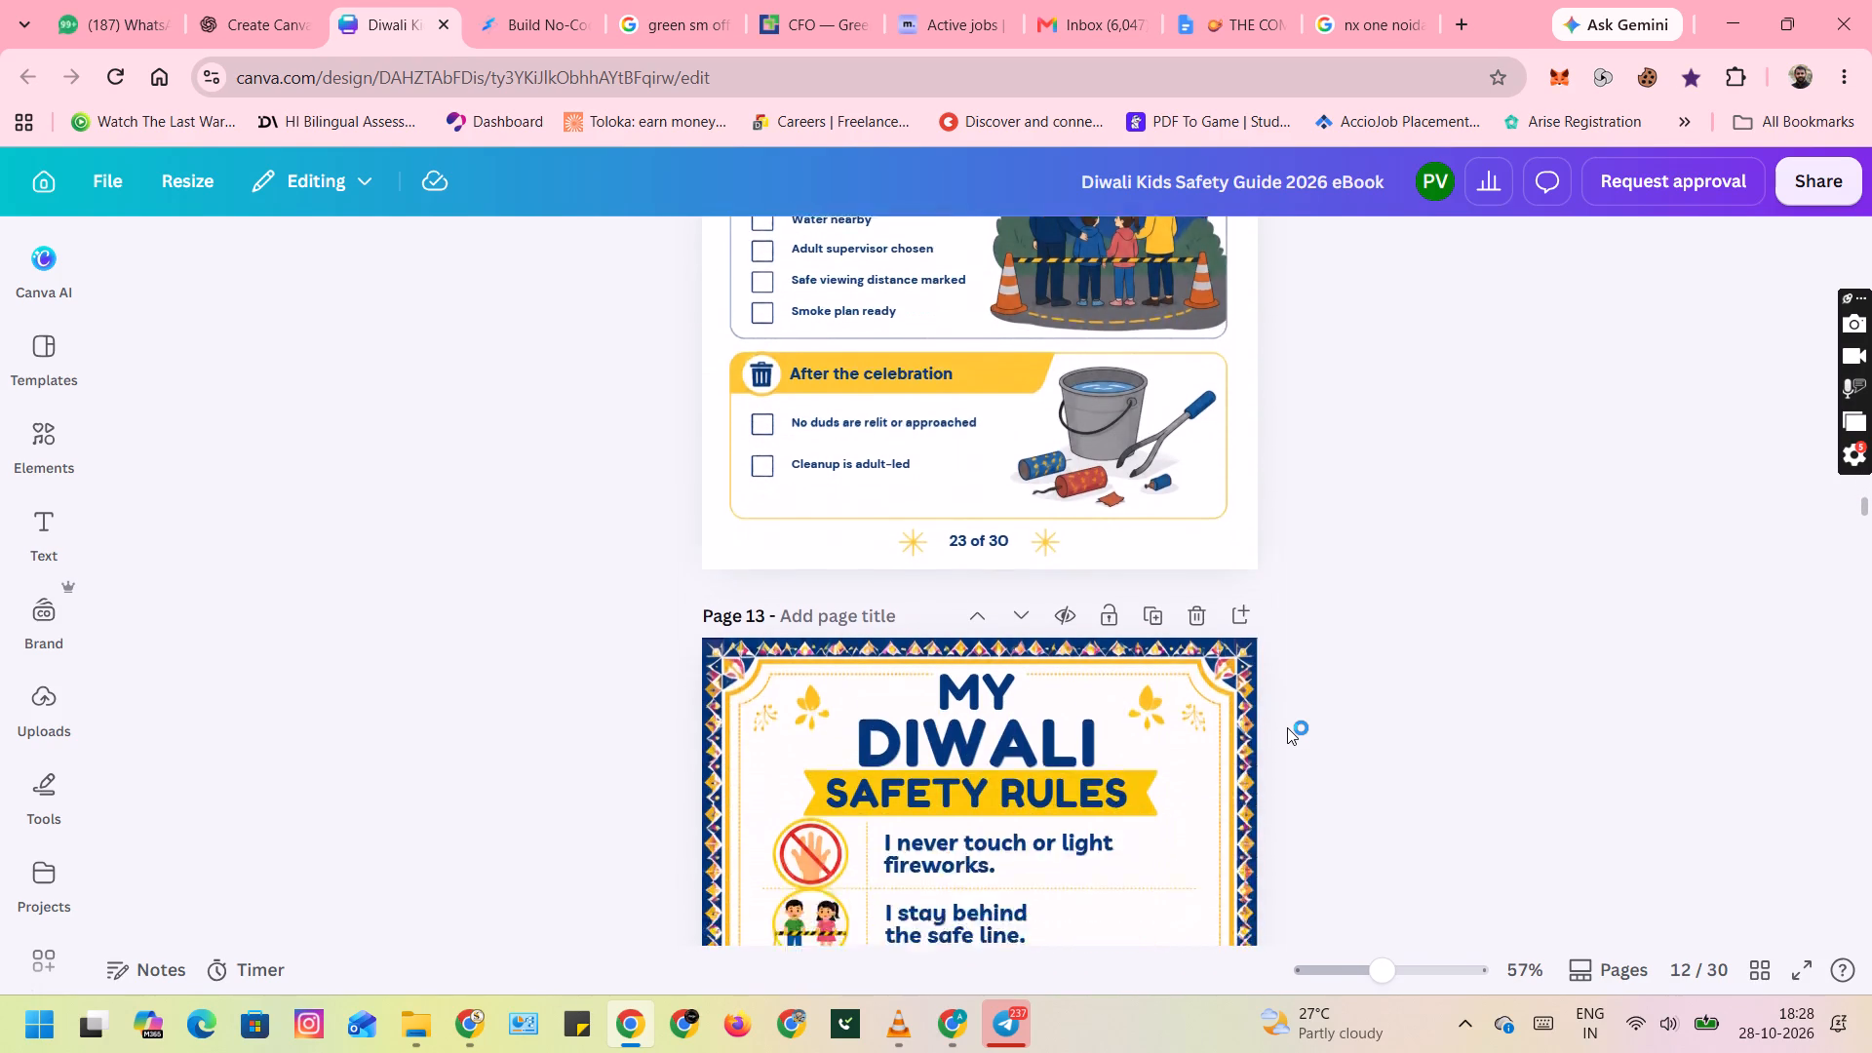
pyautogui.scroll(-8, 1287, 727)
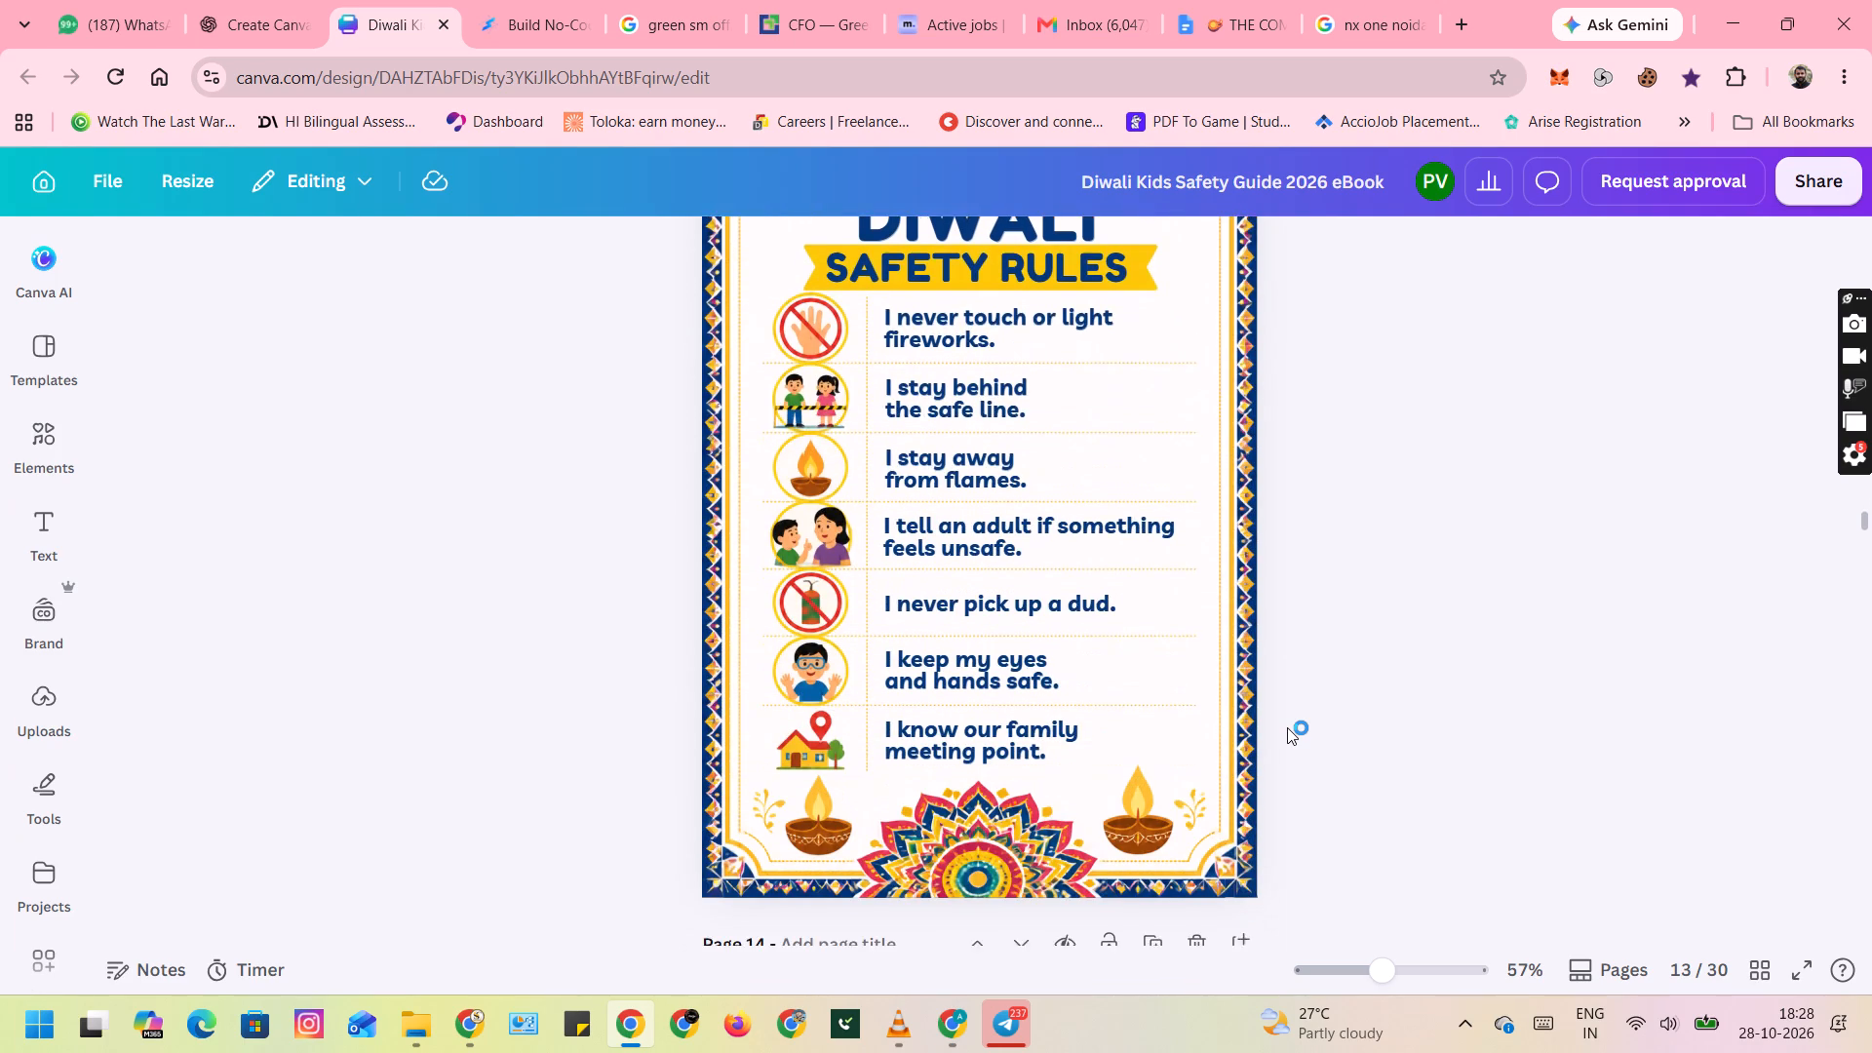
# Examine the Burn First Aid chapter opener and the five steps on the First 20 Minutes page for content and illustrations.
pyautogui.scroll(-3, 1287, 727)
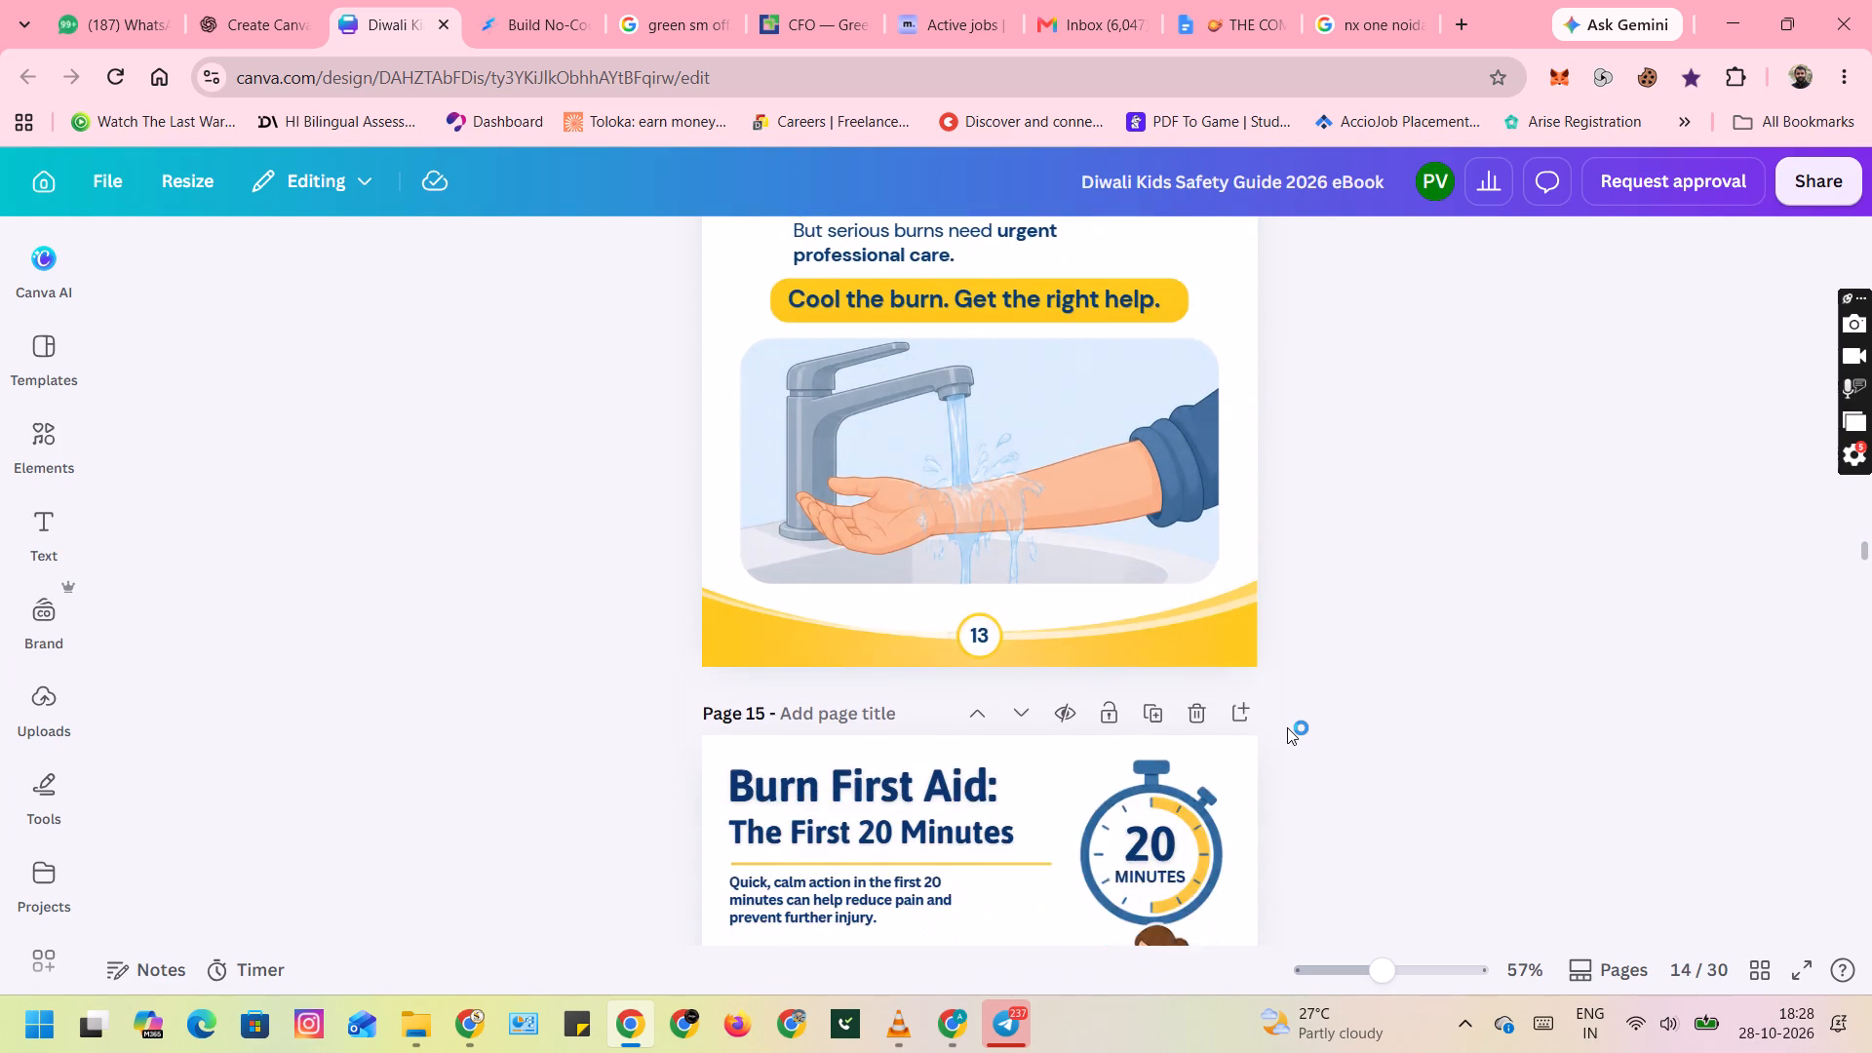
pyautogui.scroll(-2, 1287, 727)
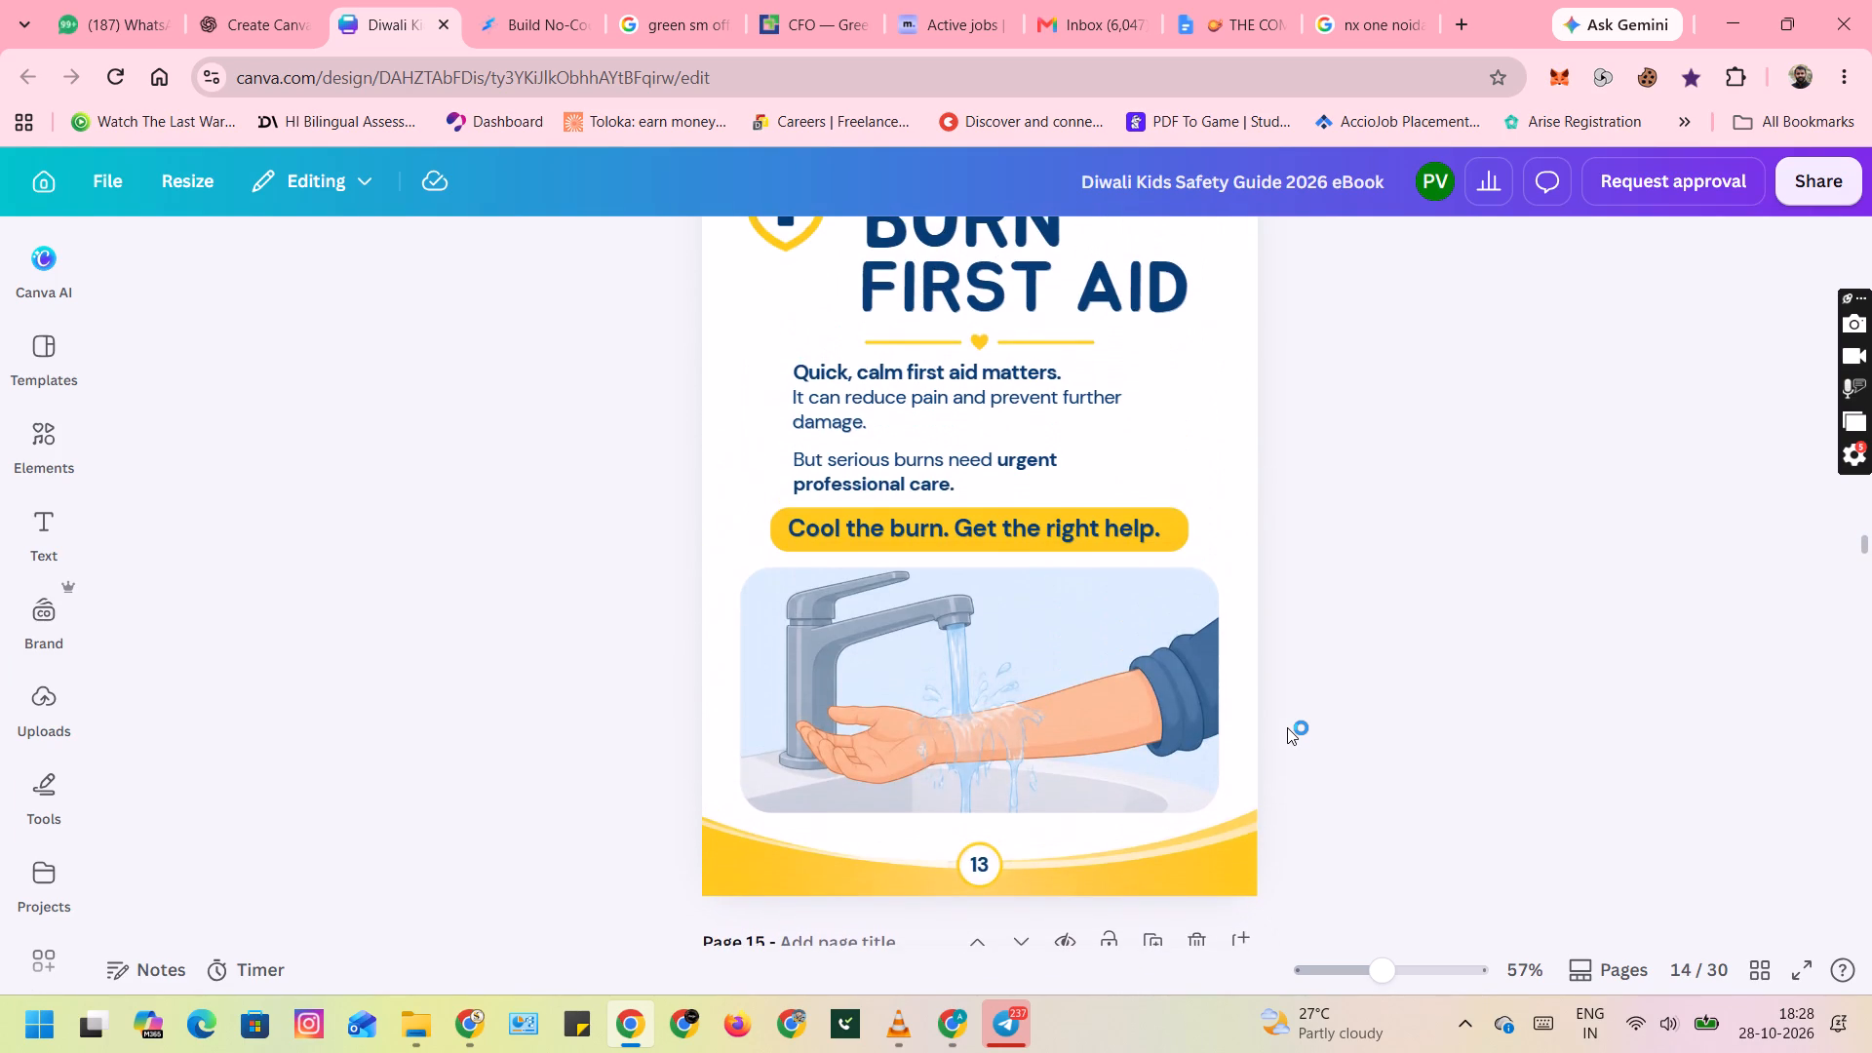
pyautogui.scroll(1, 1287, 720)
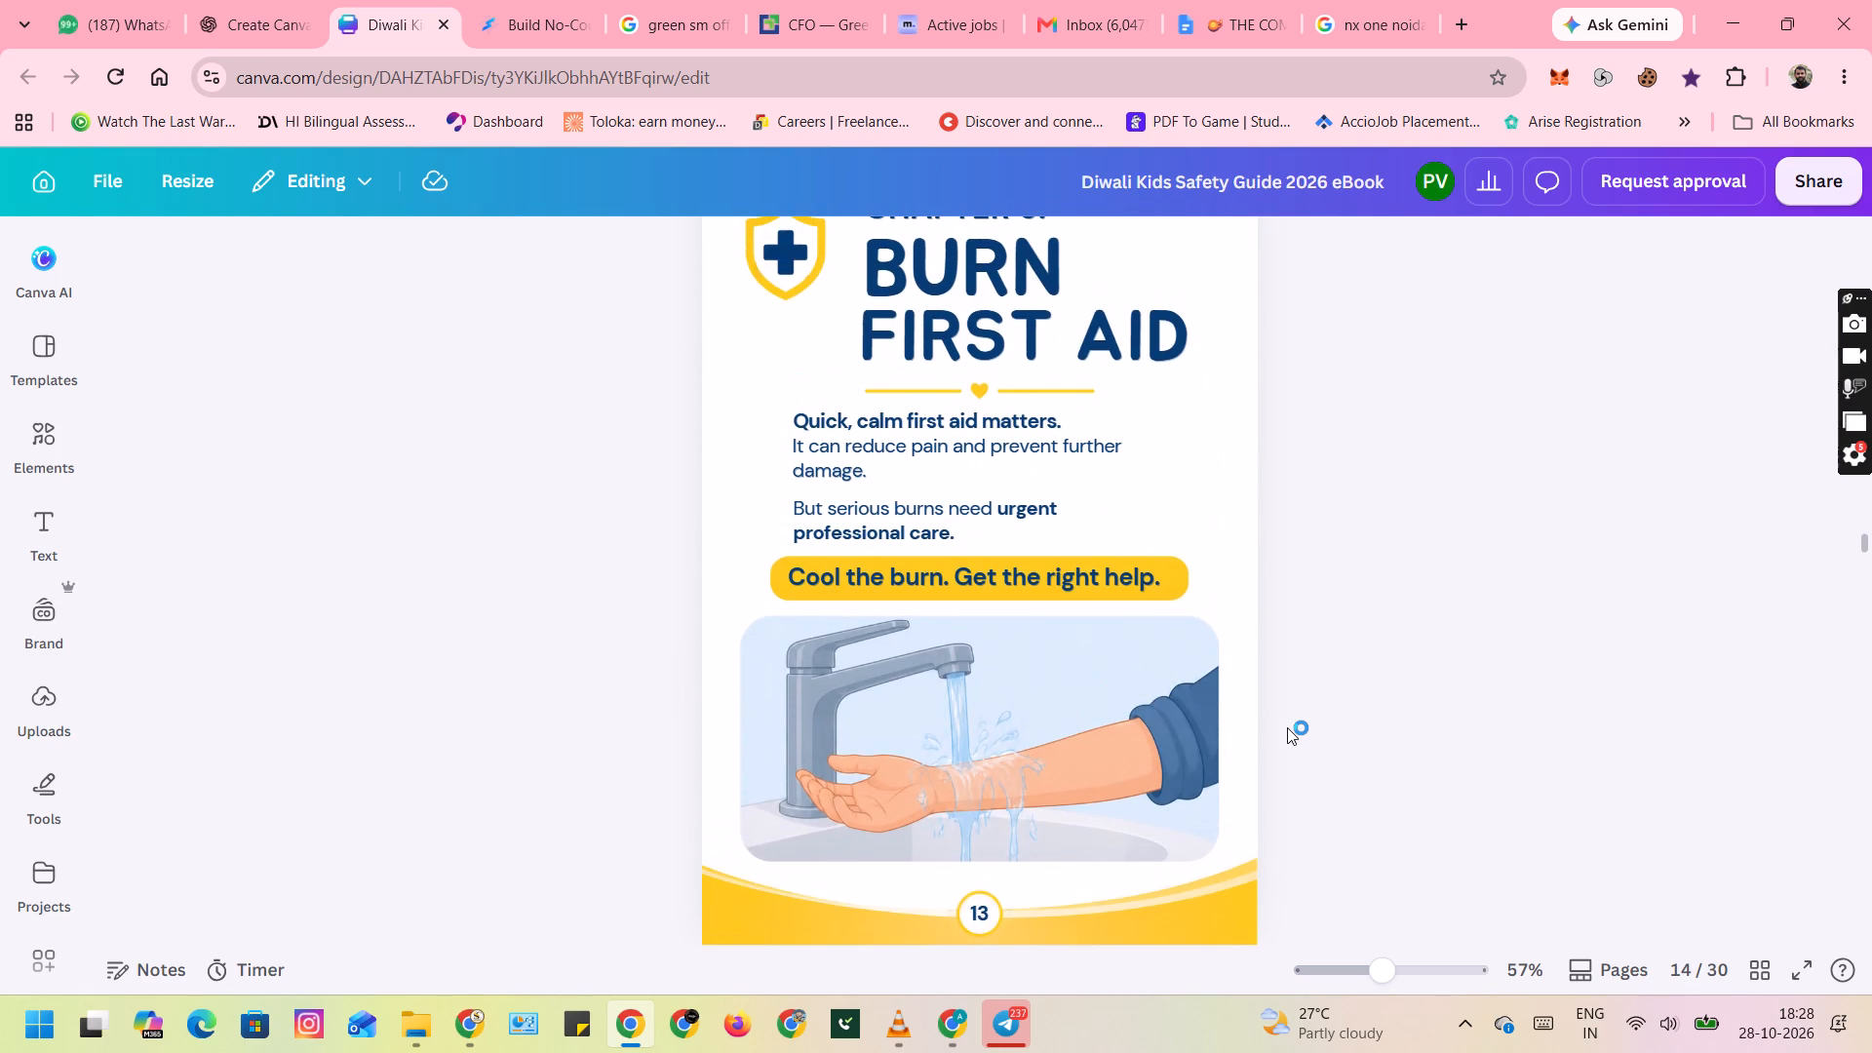
pyautogui.scroll(1, 1287, 727)
pyautogui.scroll(-7, 1287, 720)
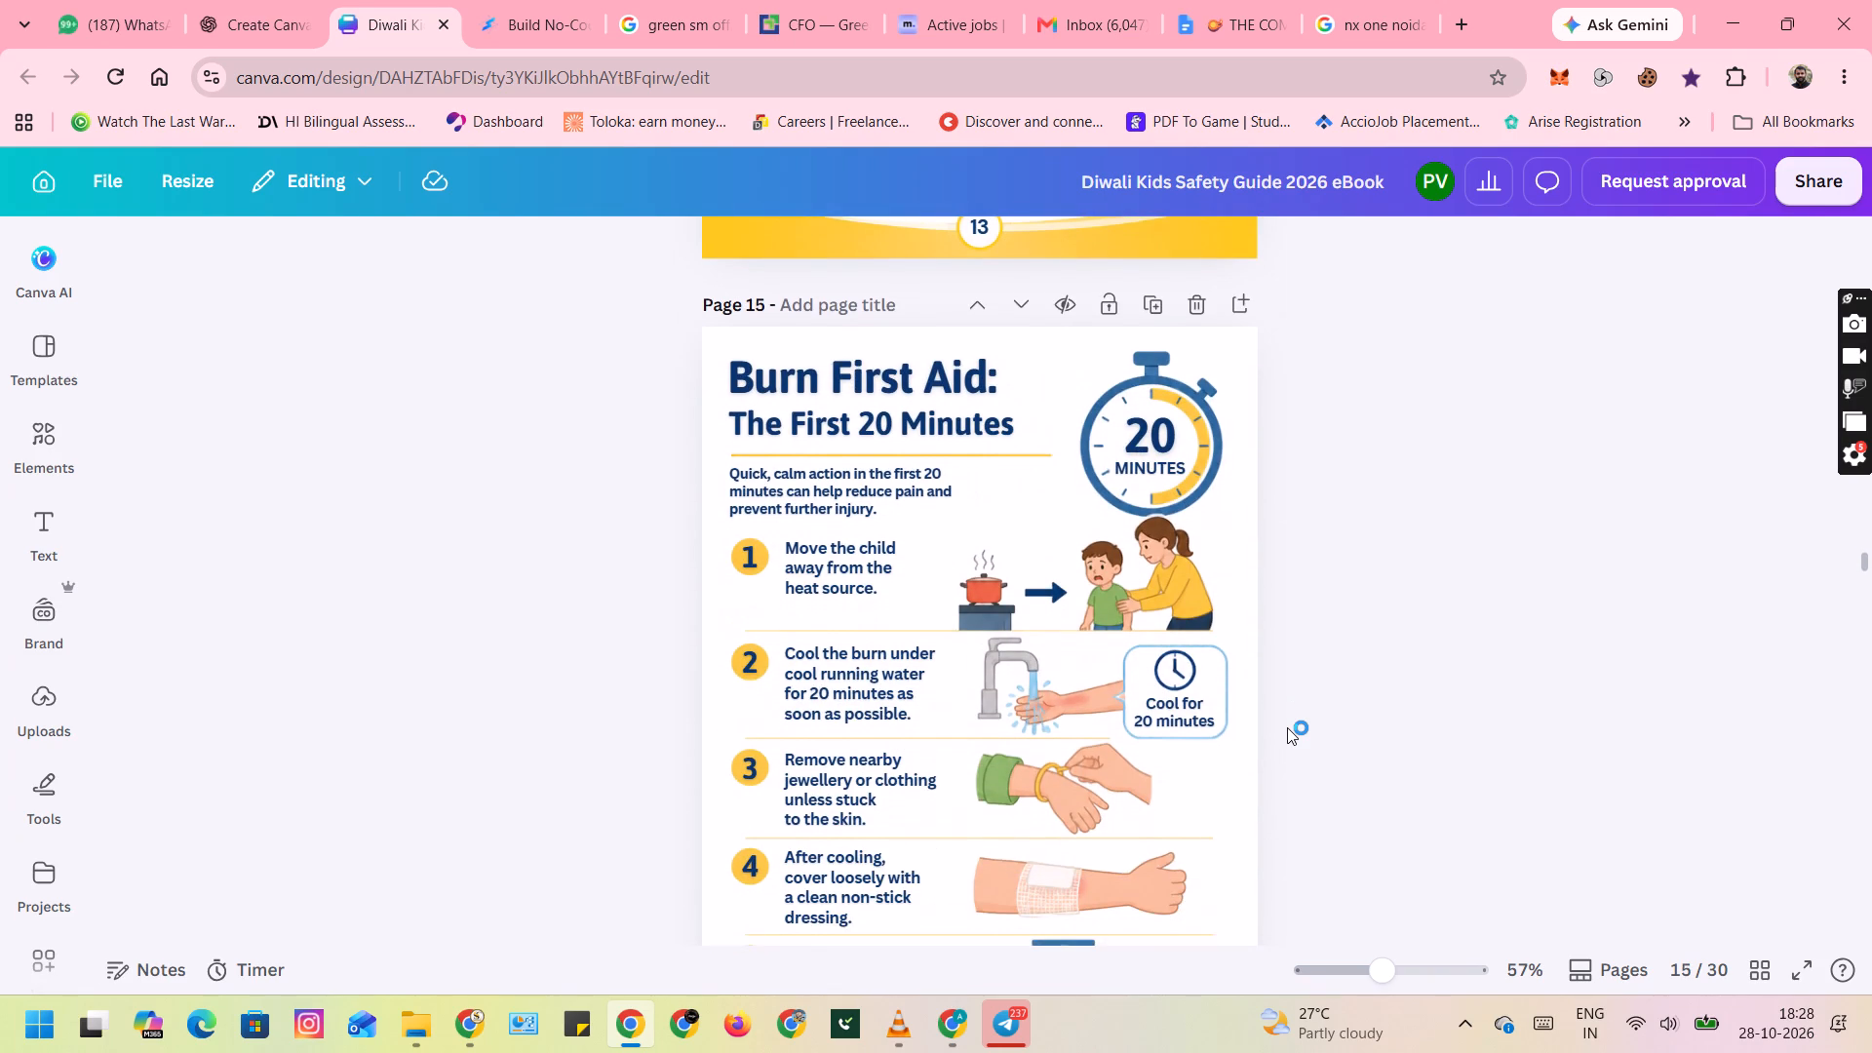
pyautogui.scroll(-2, 1287, 727)
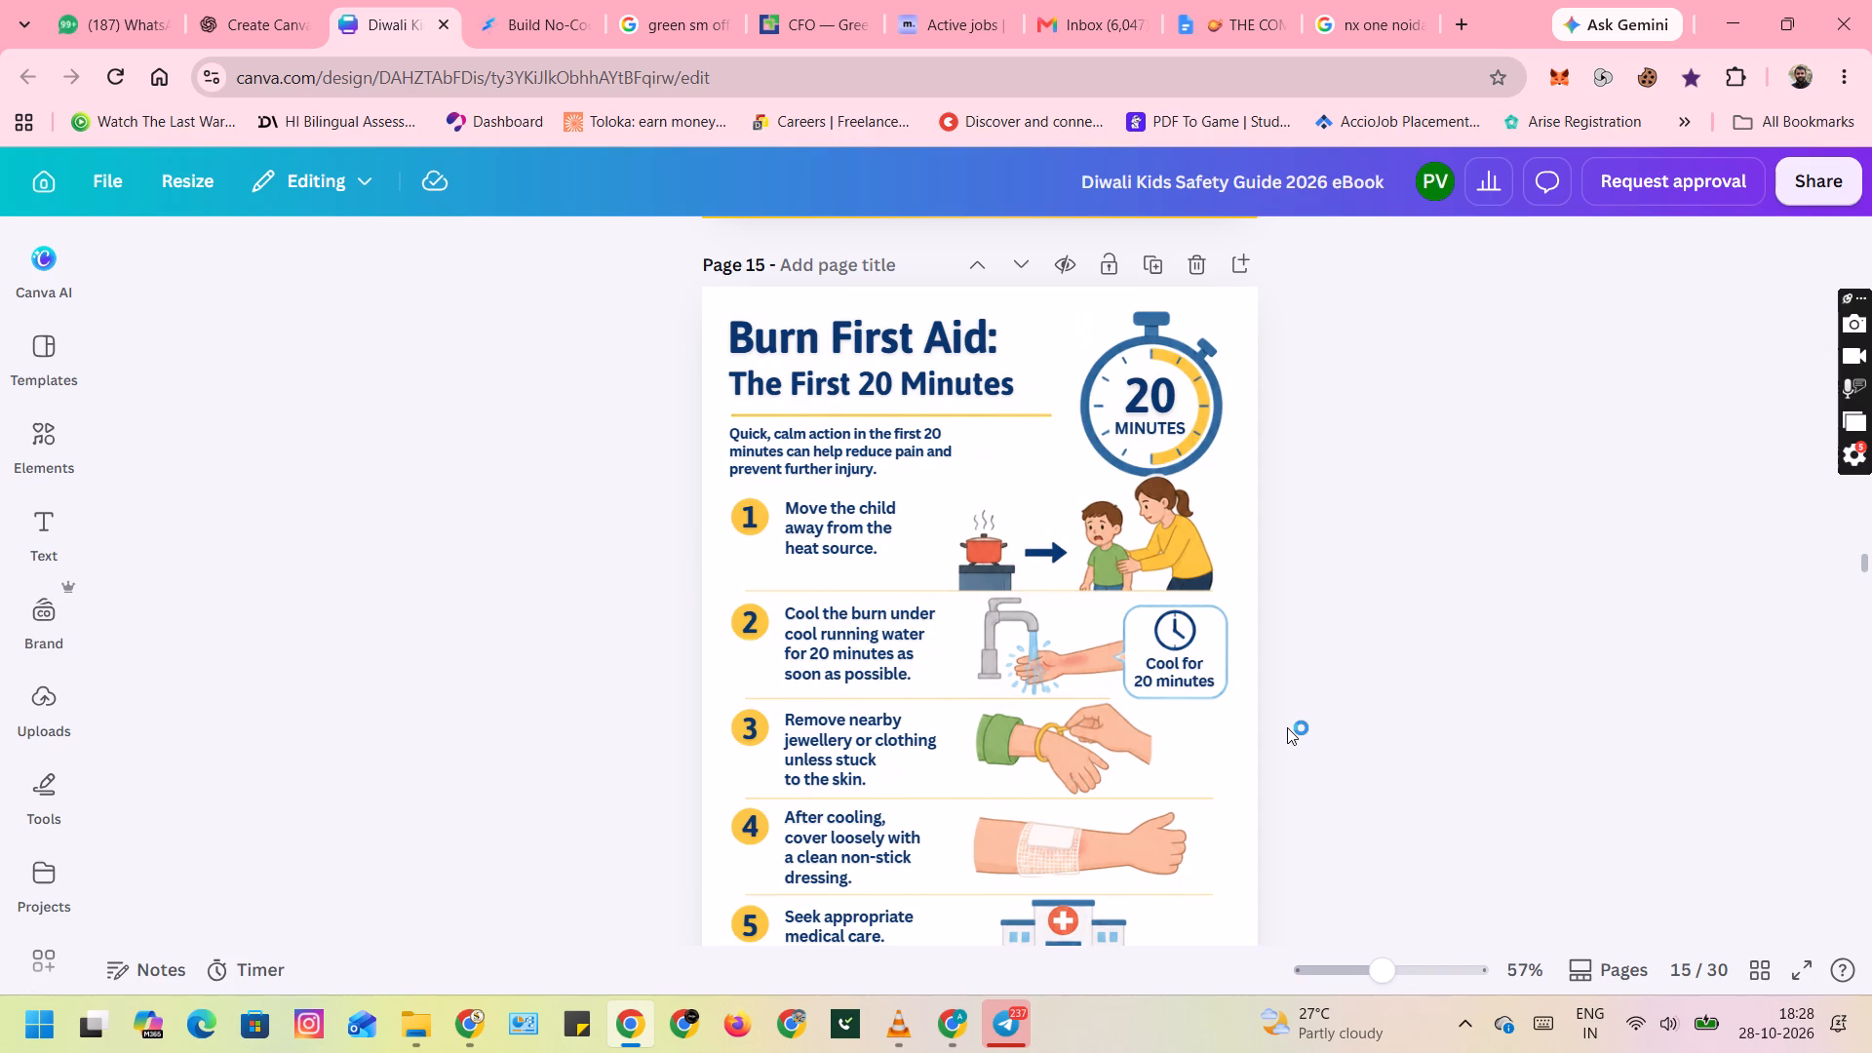
pyautogui.scroll(-1, 1287, 720)
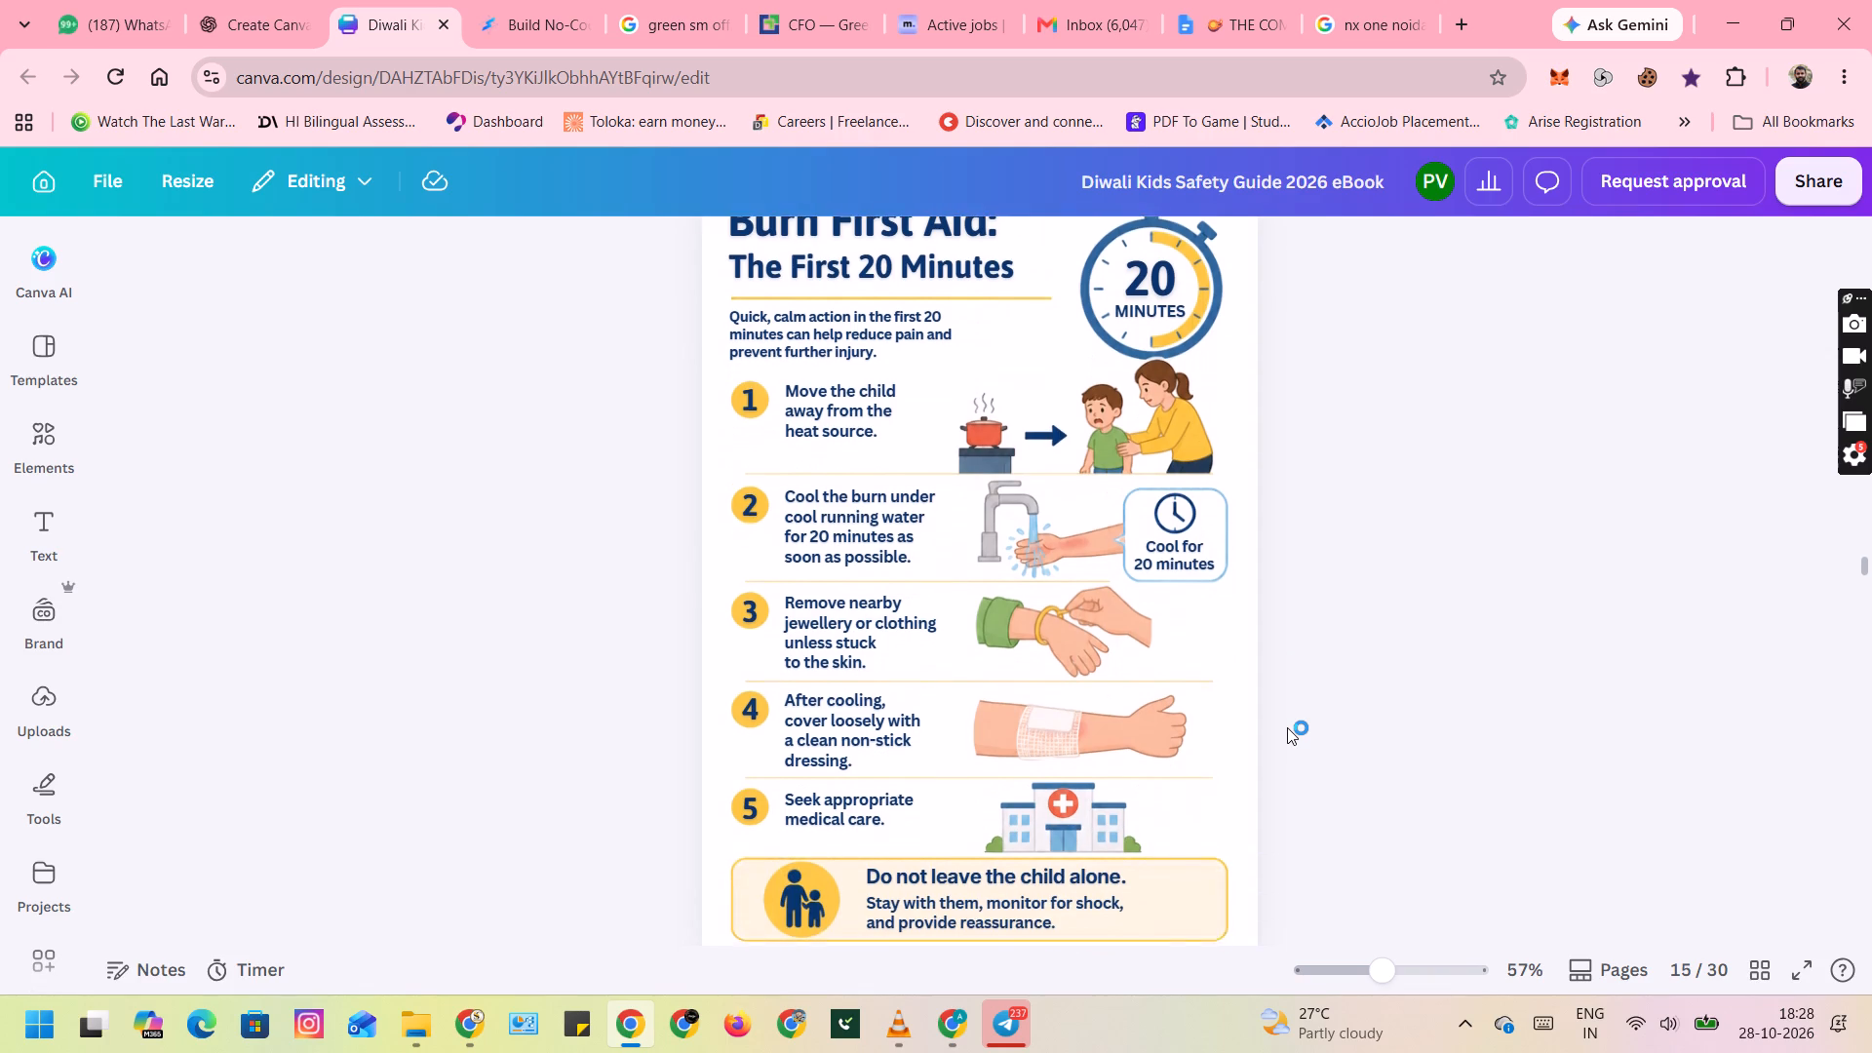
pyautogui.scroll(-2, 1287, 727)
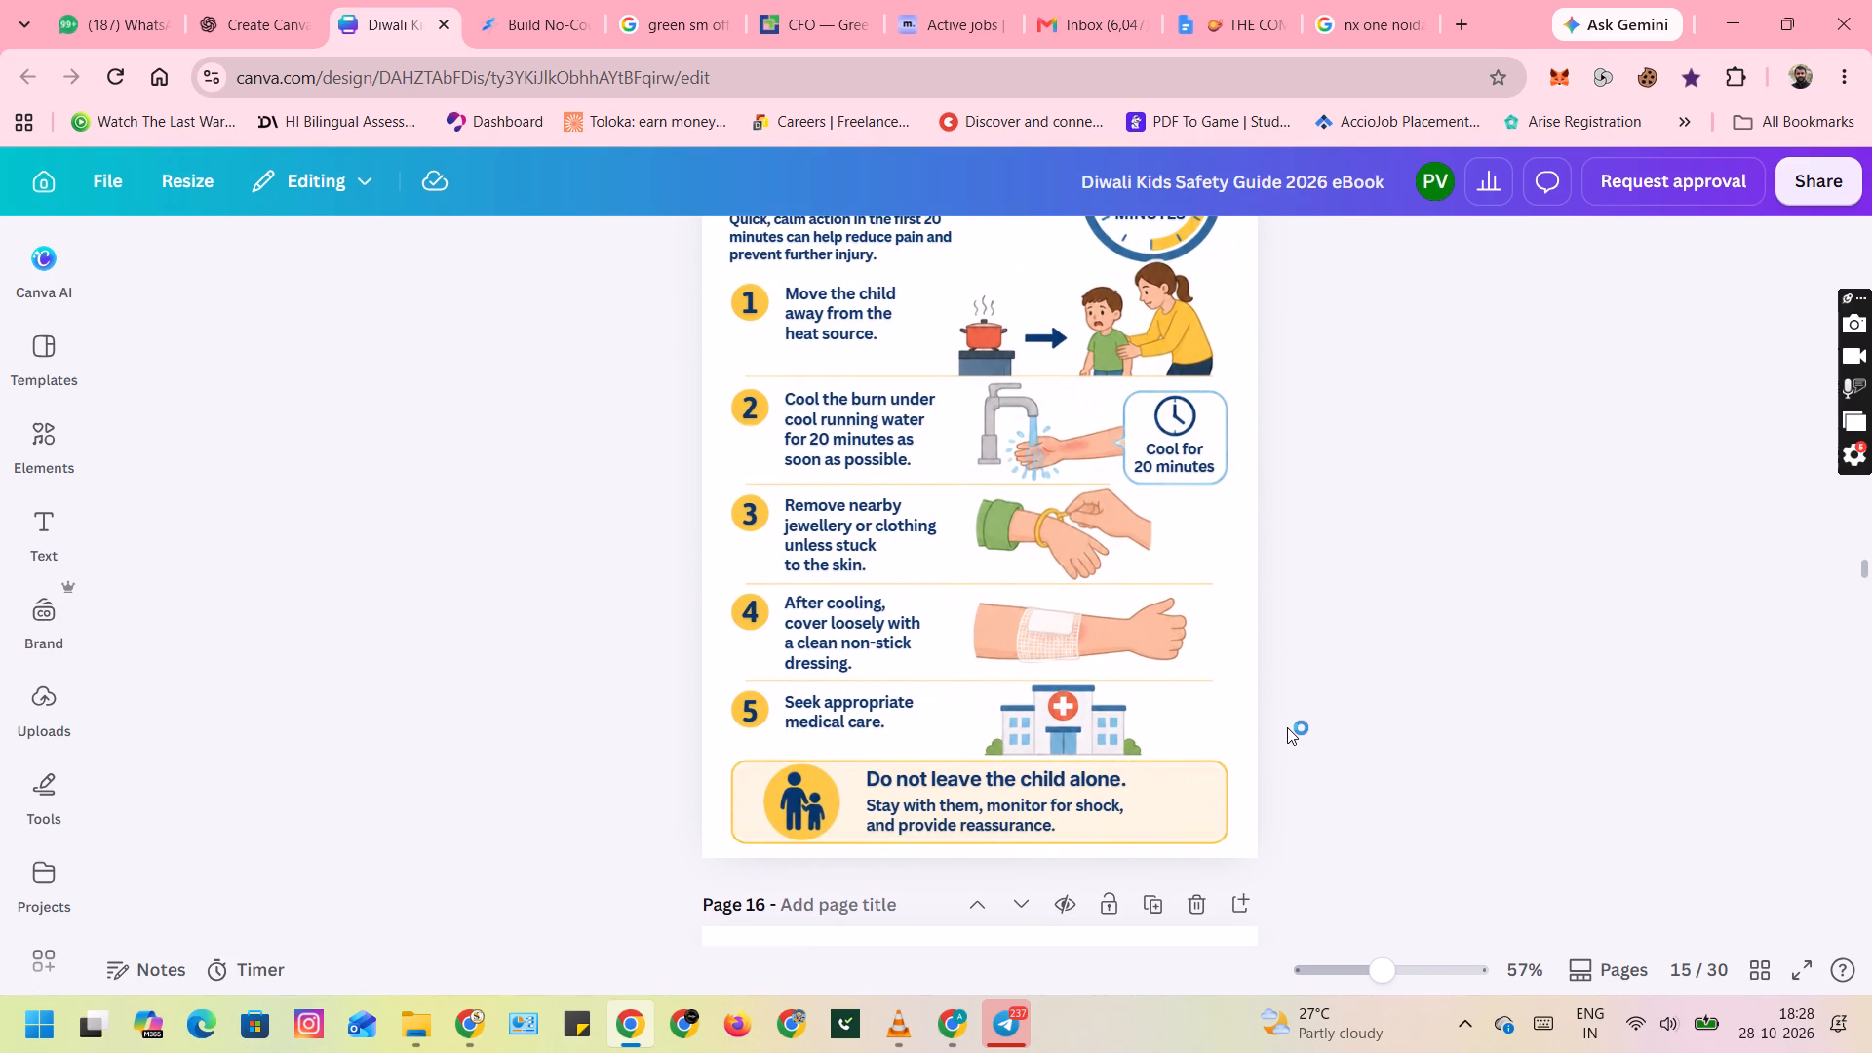
pyautogui.scroll(-1, 1287, 720)
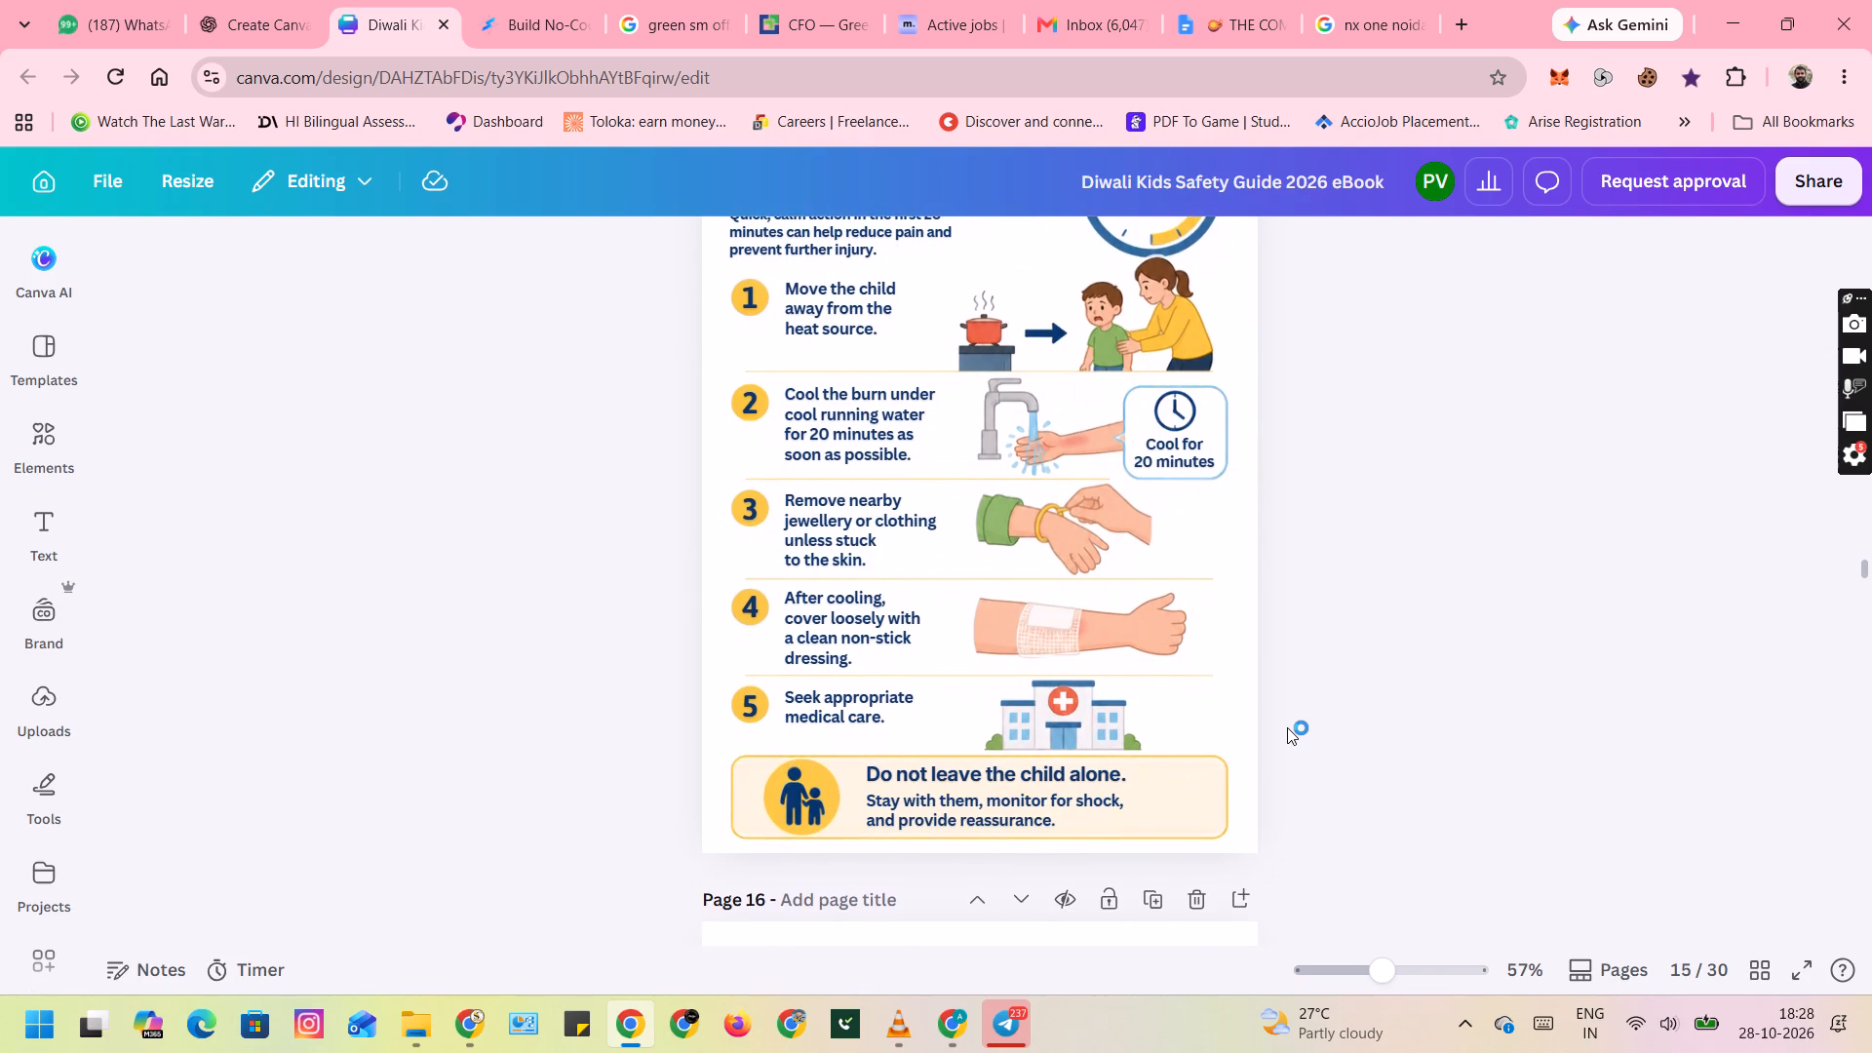
# Review page 16, Burns: What Not to Do and When to Get Urgent Help, including its warning lists.
pyautogui.scroll(-1, 1287, 727)
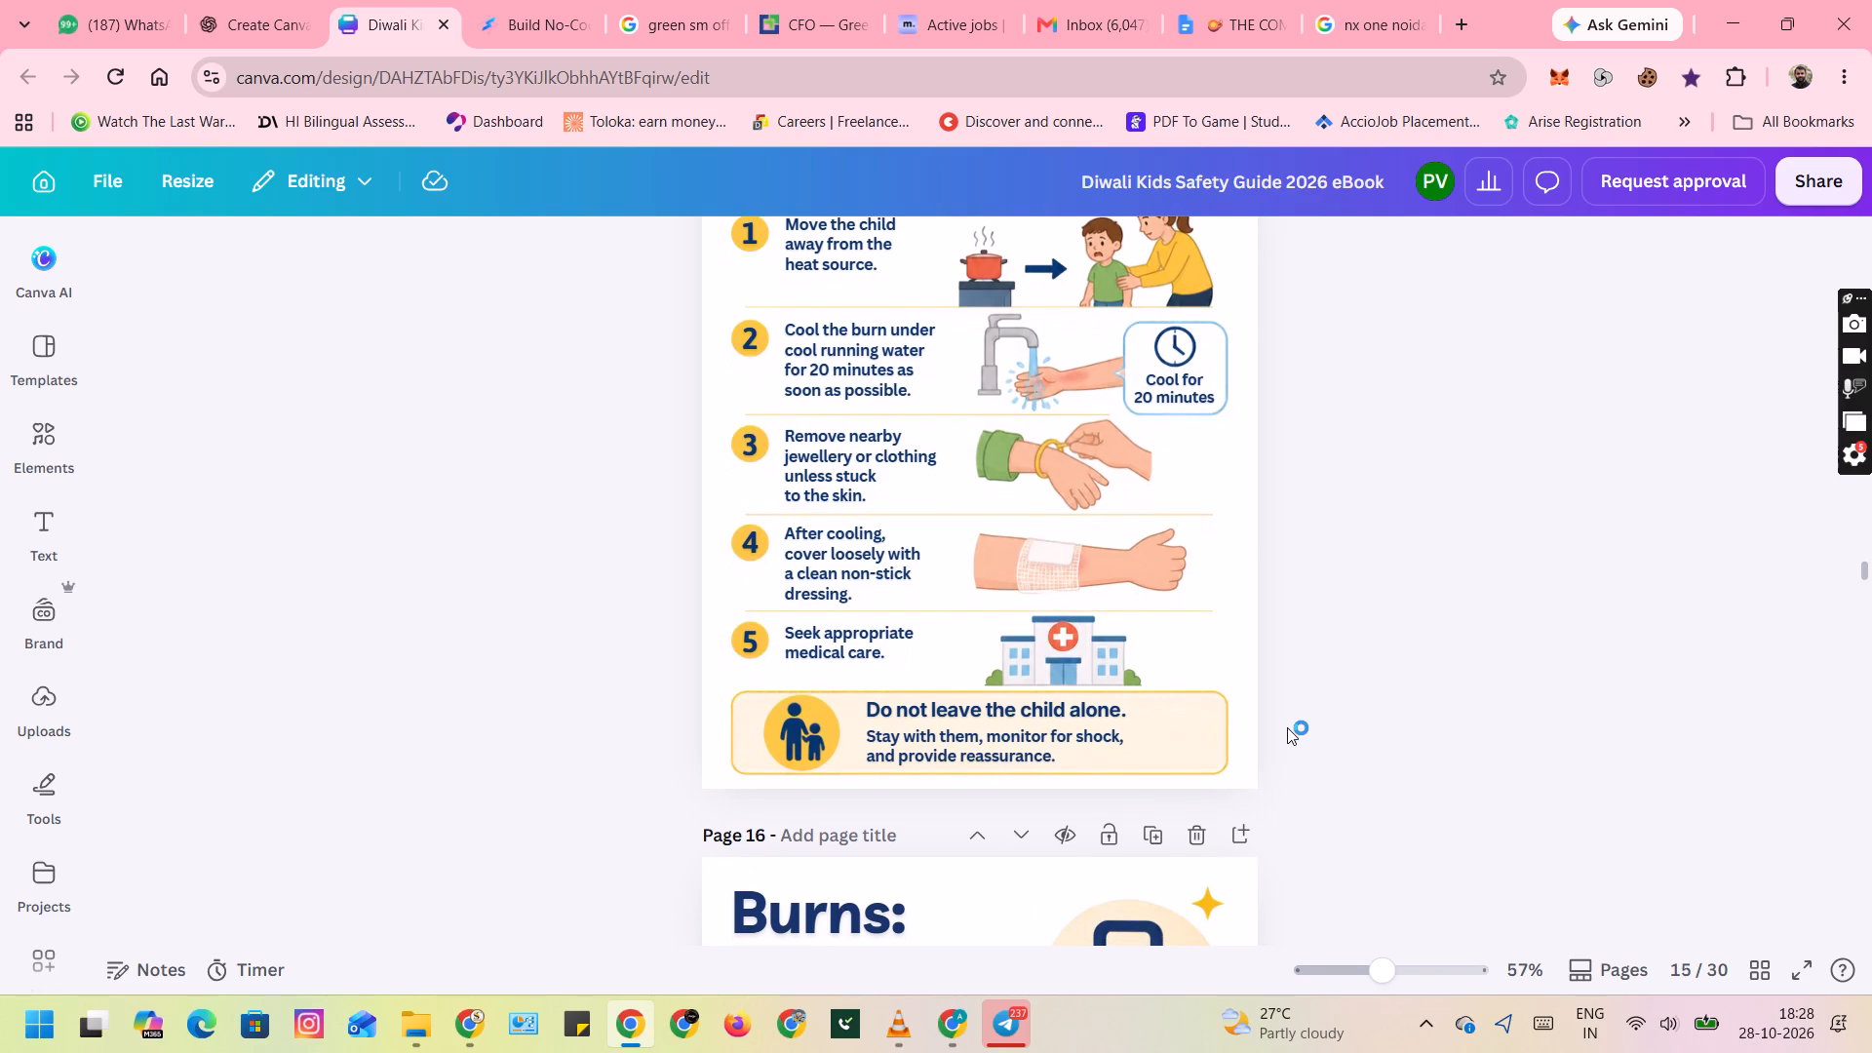
pyautogui.scroll(-1, 1287, 720)
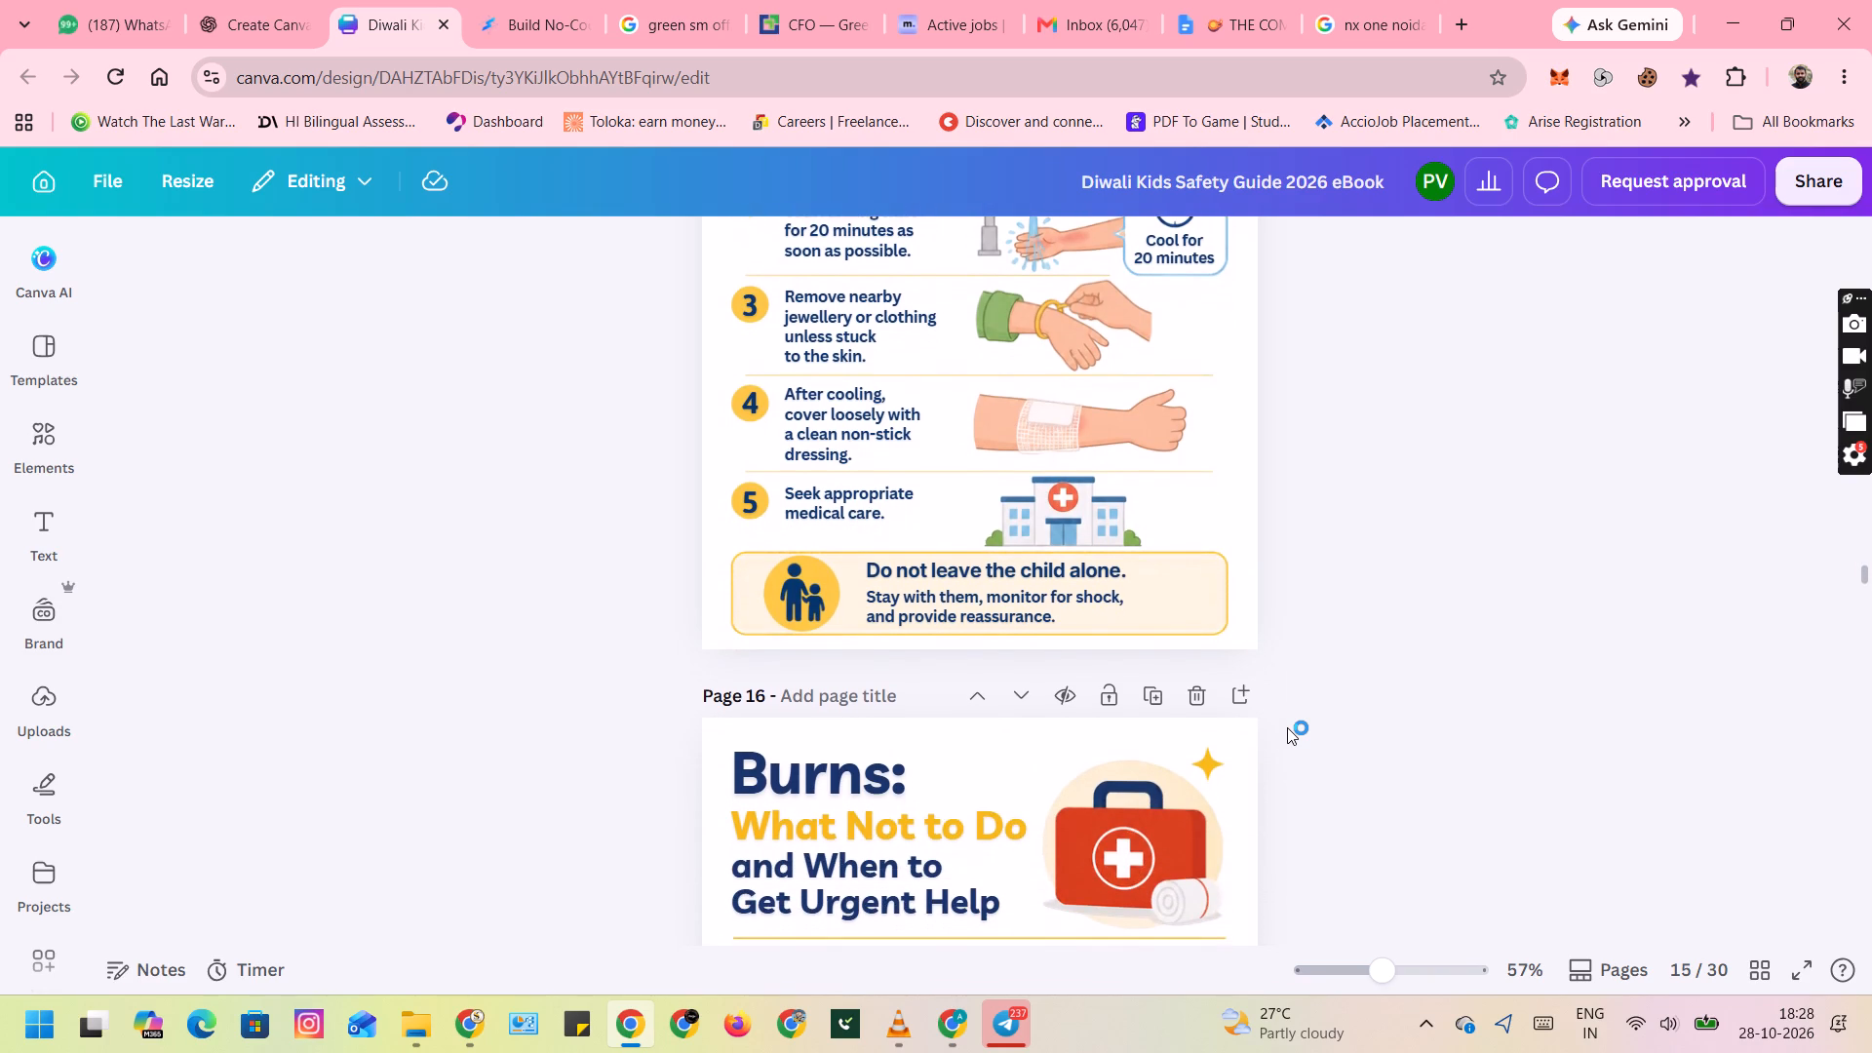
pyautogui.scroll(-2, 1287, 727)
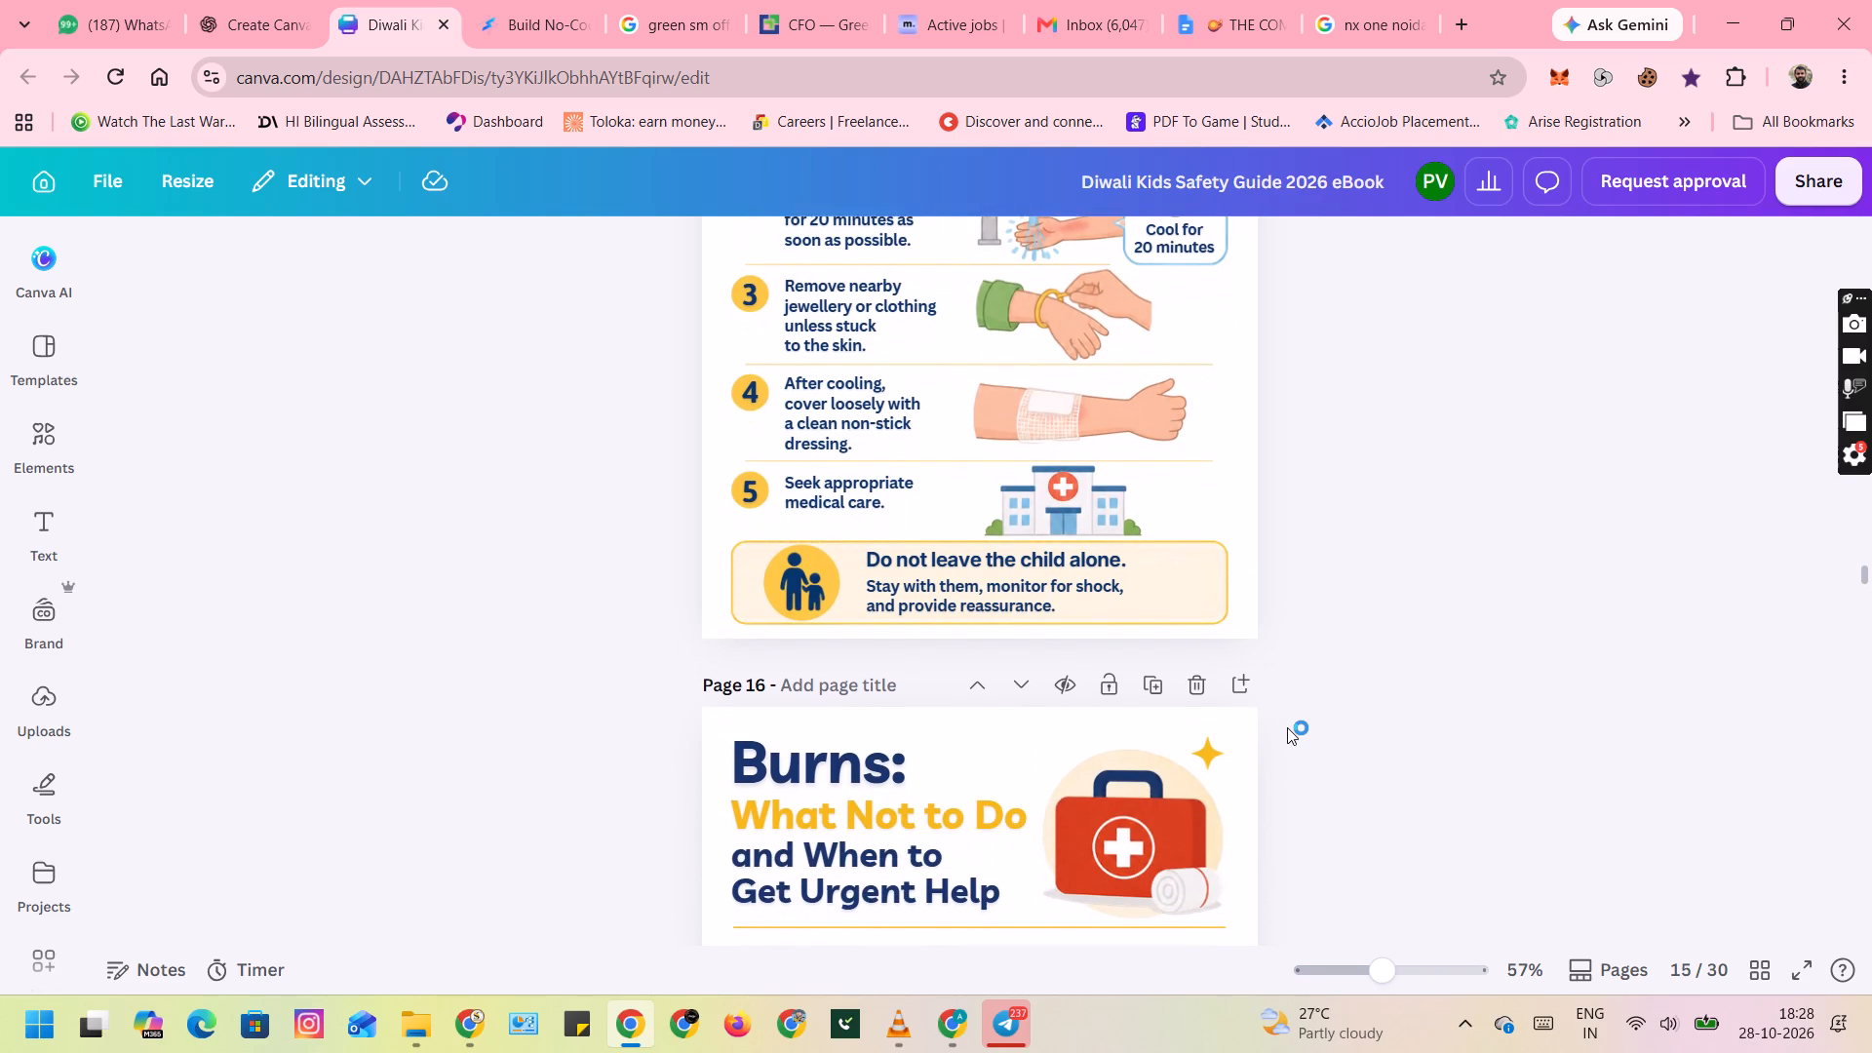
pyautogui.scroll(-4, 1287, 727)
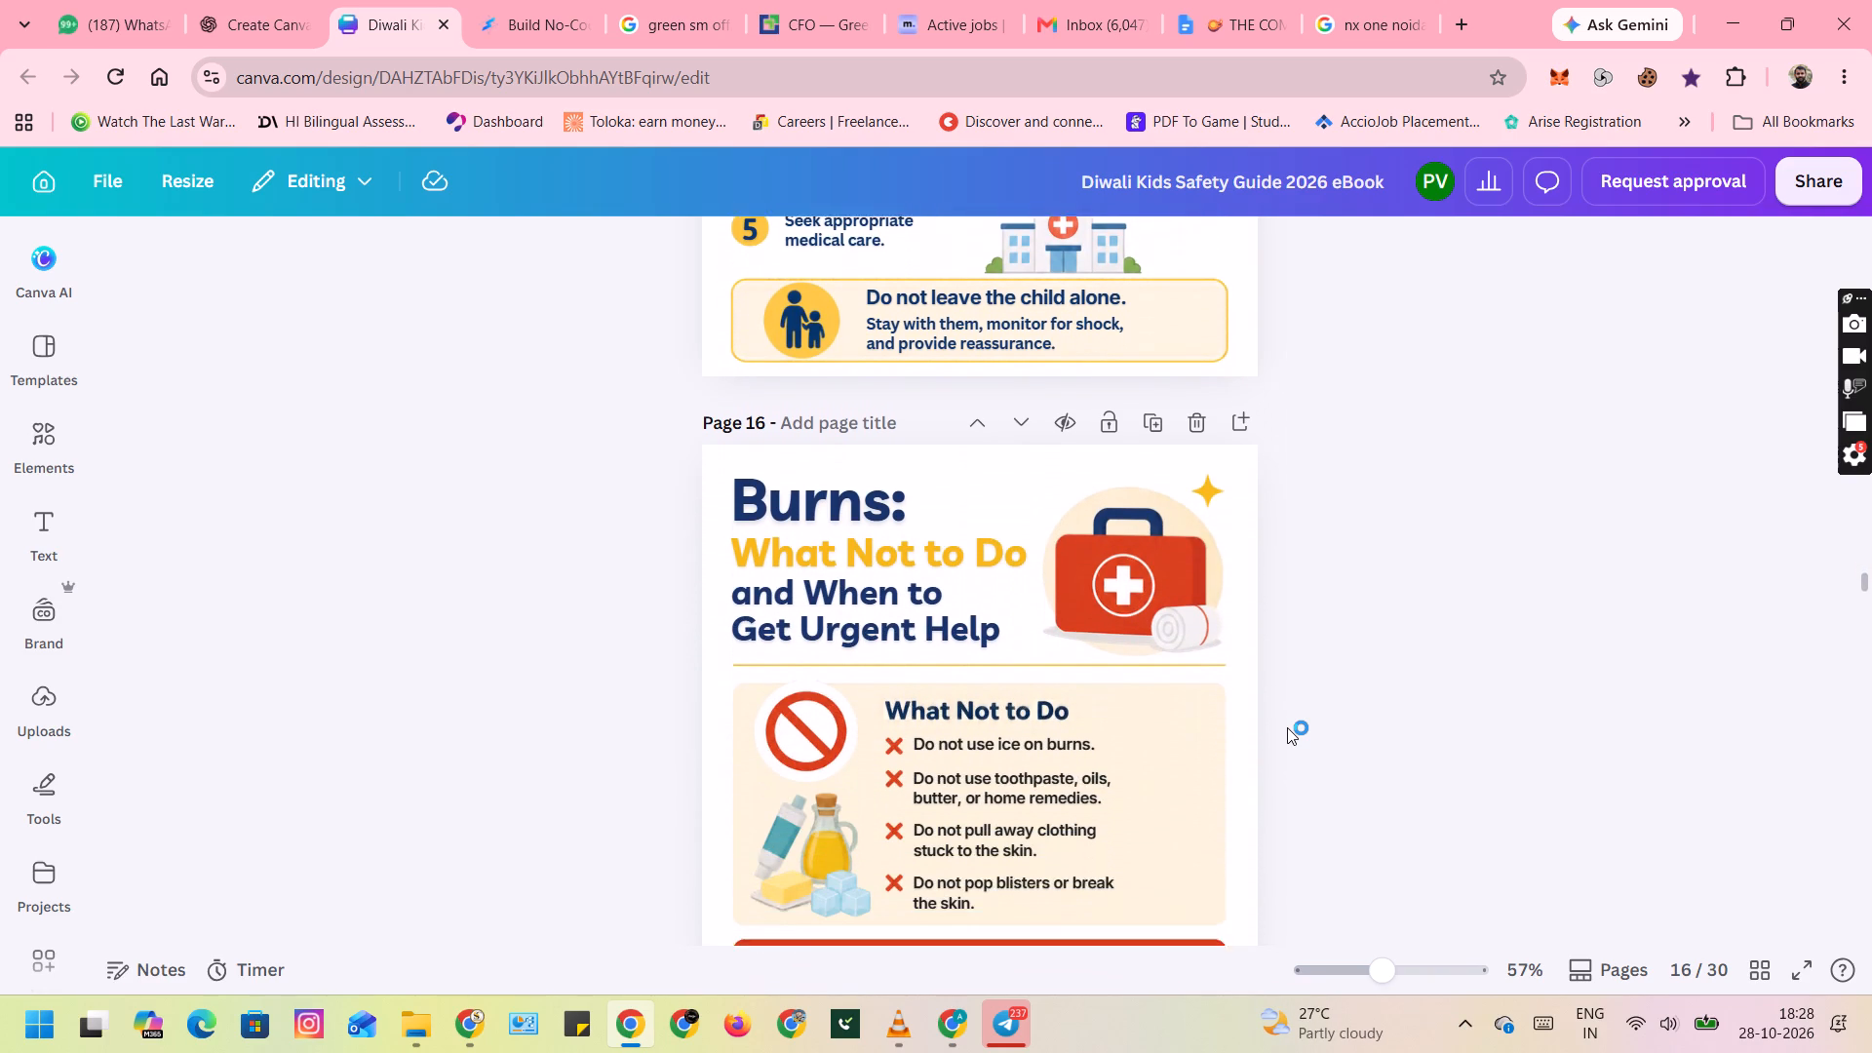
pyautogui.scroll(-7, 1287, 727)
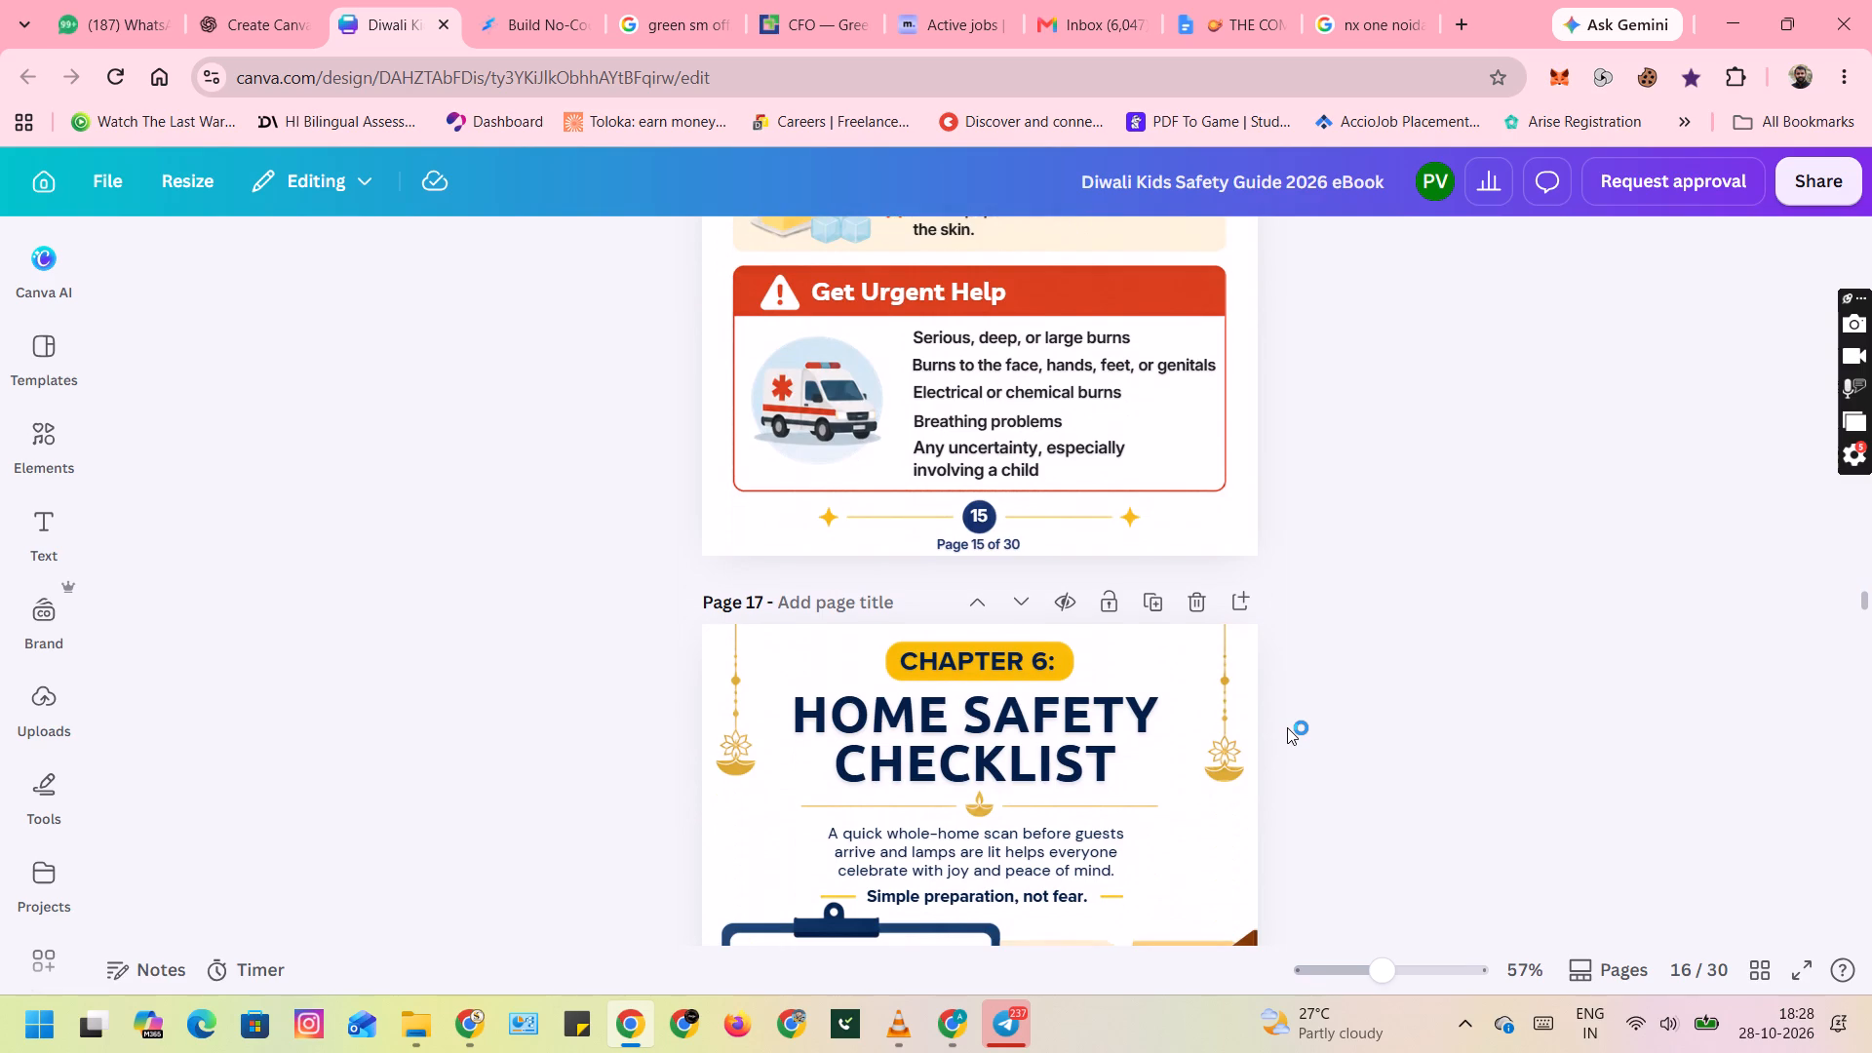
# Examine the Chapter 6 Home Safety Checklist opener and the Five-Minute Walk-Through page with its checklist and floor plan.
pyautogui.scroll(-6, 1287, 720)
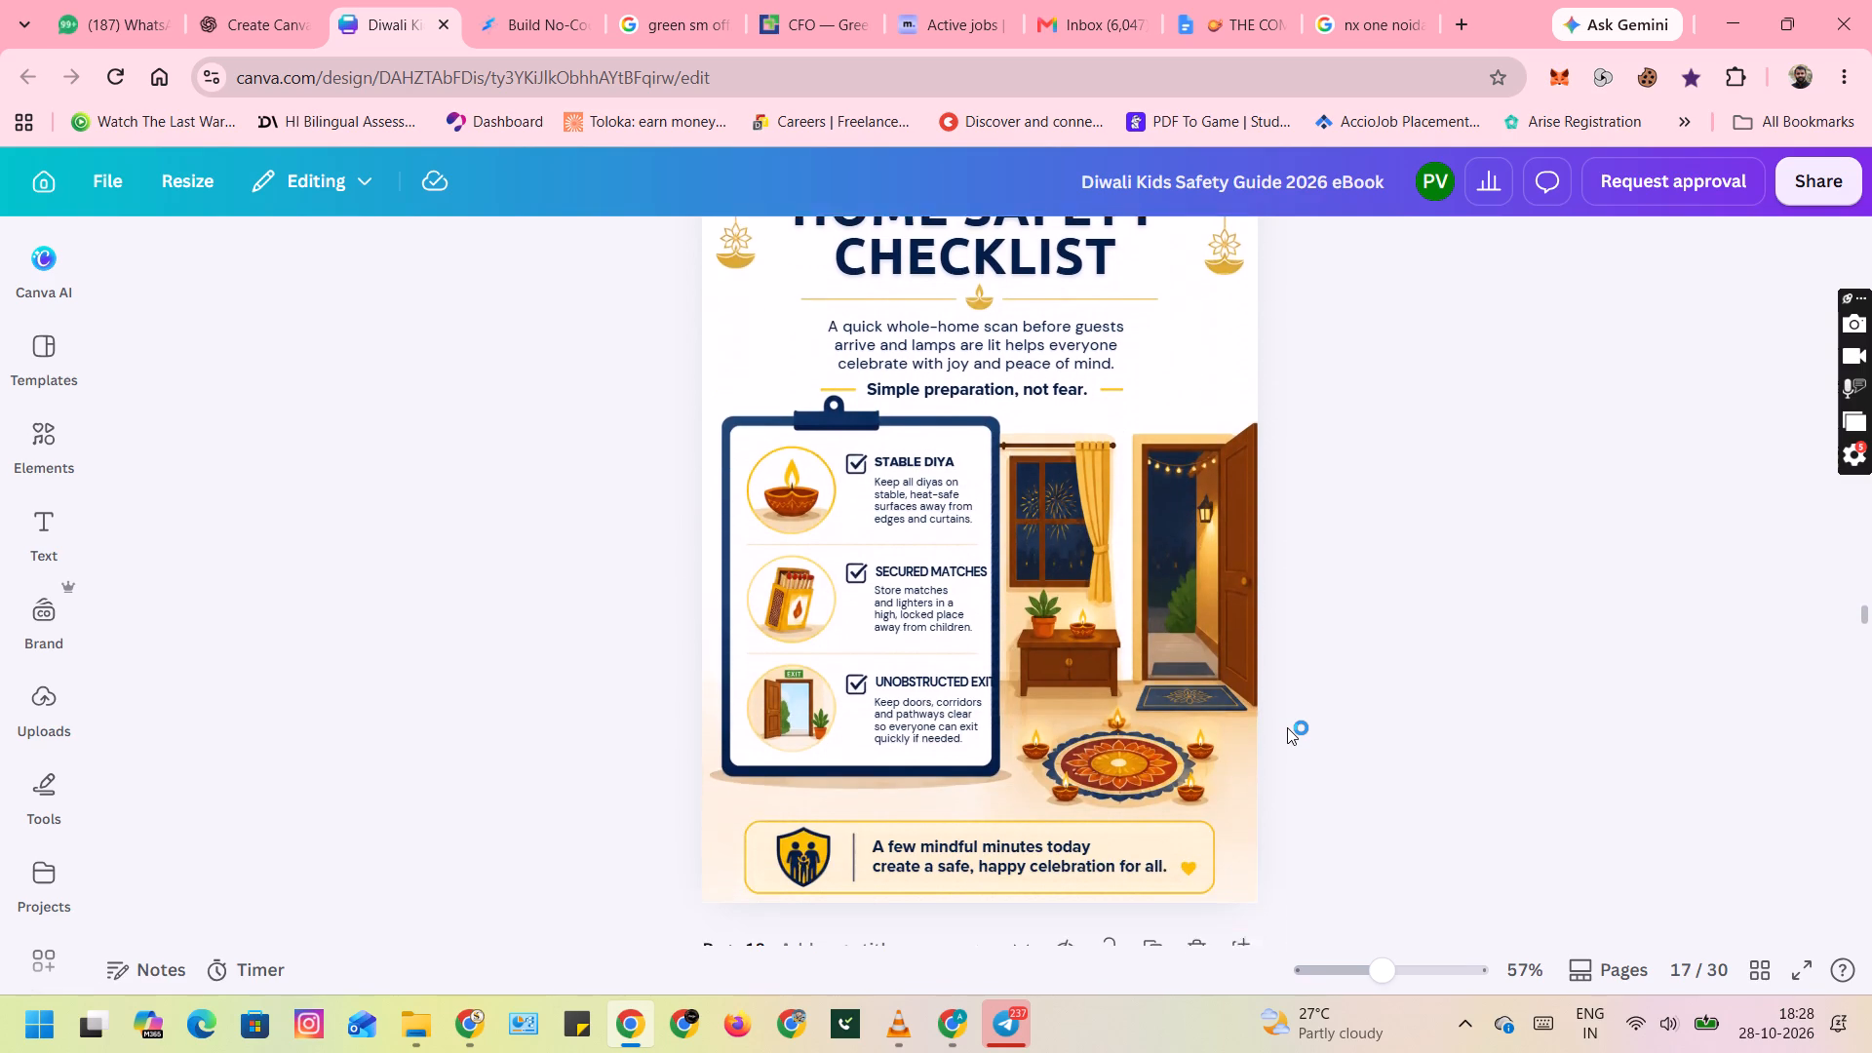
pyautogui.scroll(-7, 1287, 727)
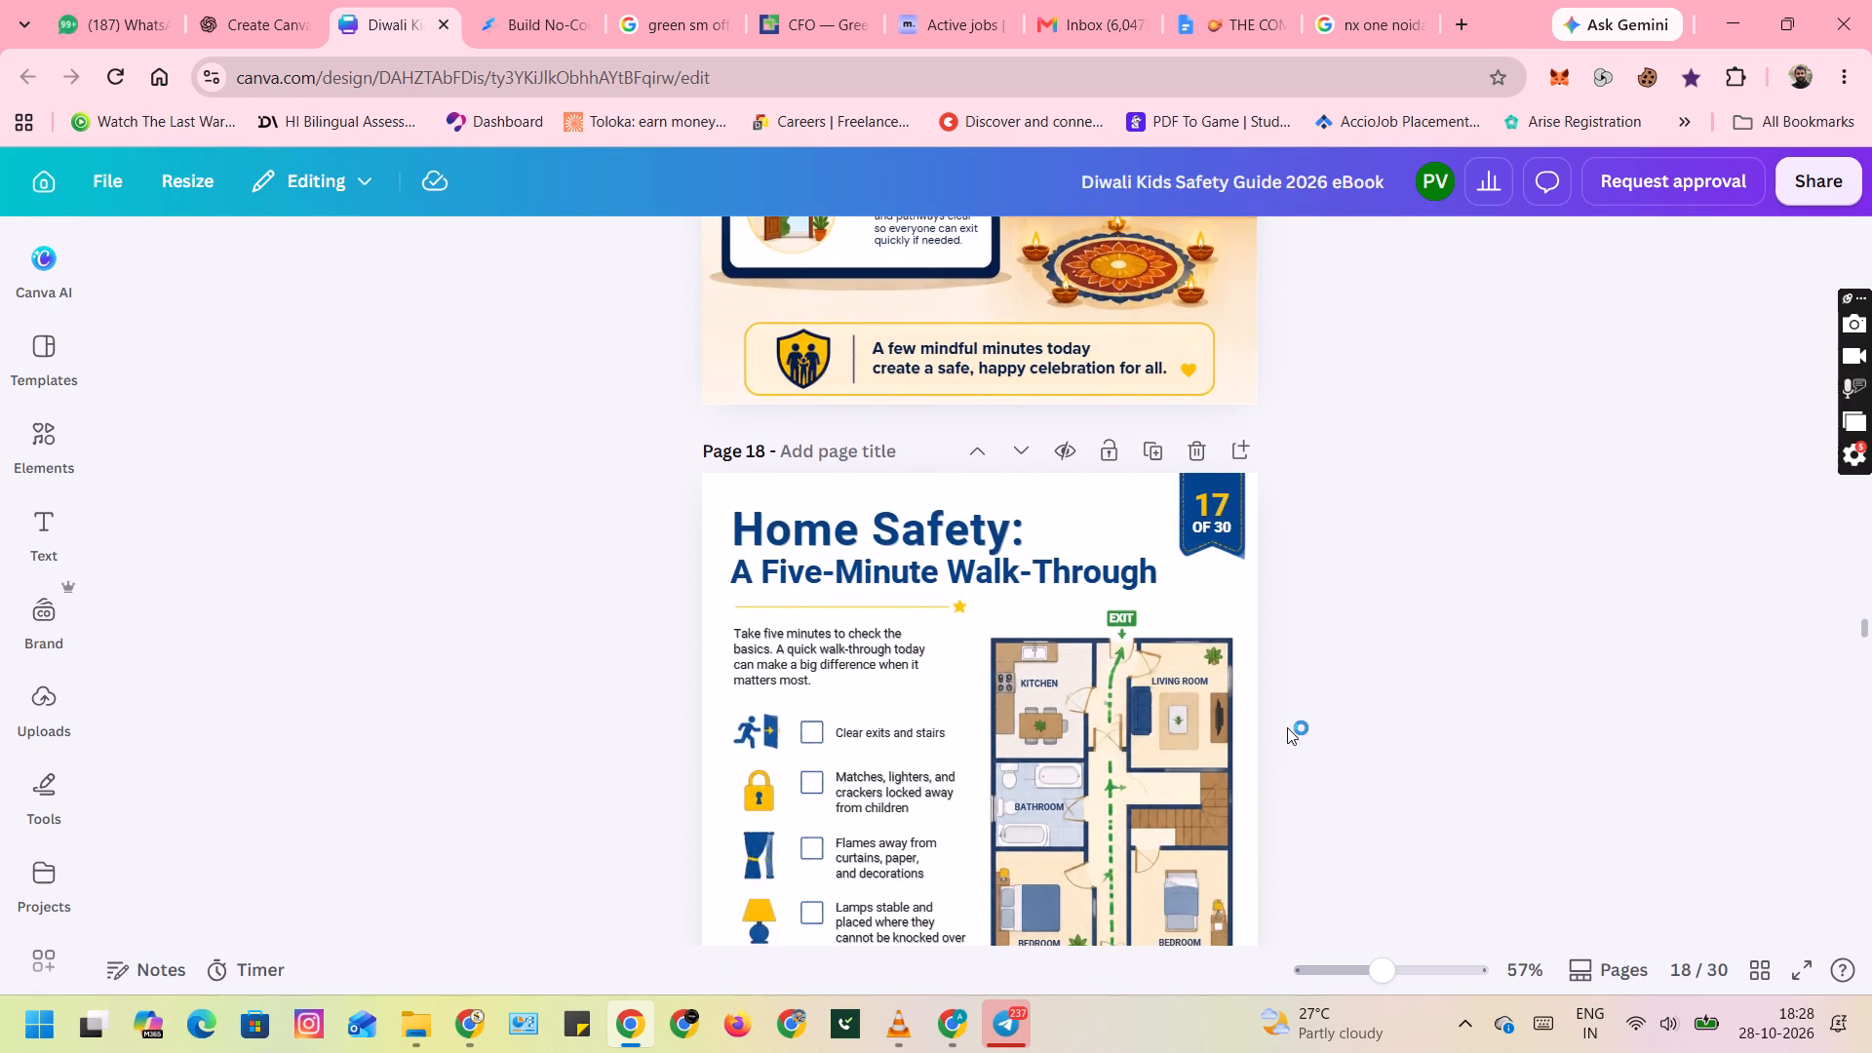
pyautogui.scroll(-5, 1287, 720)
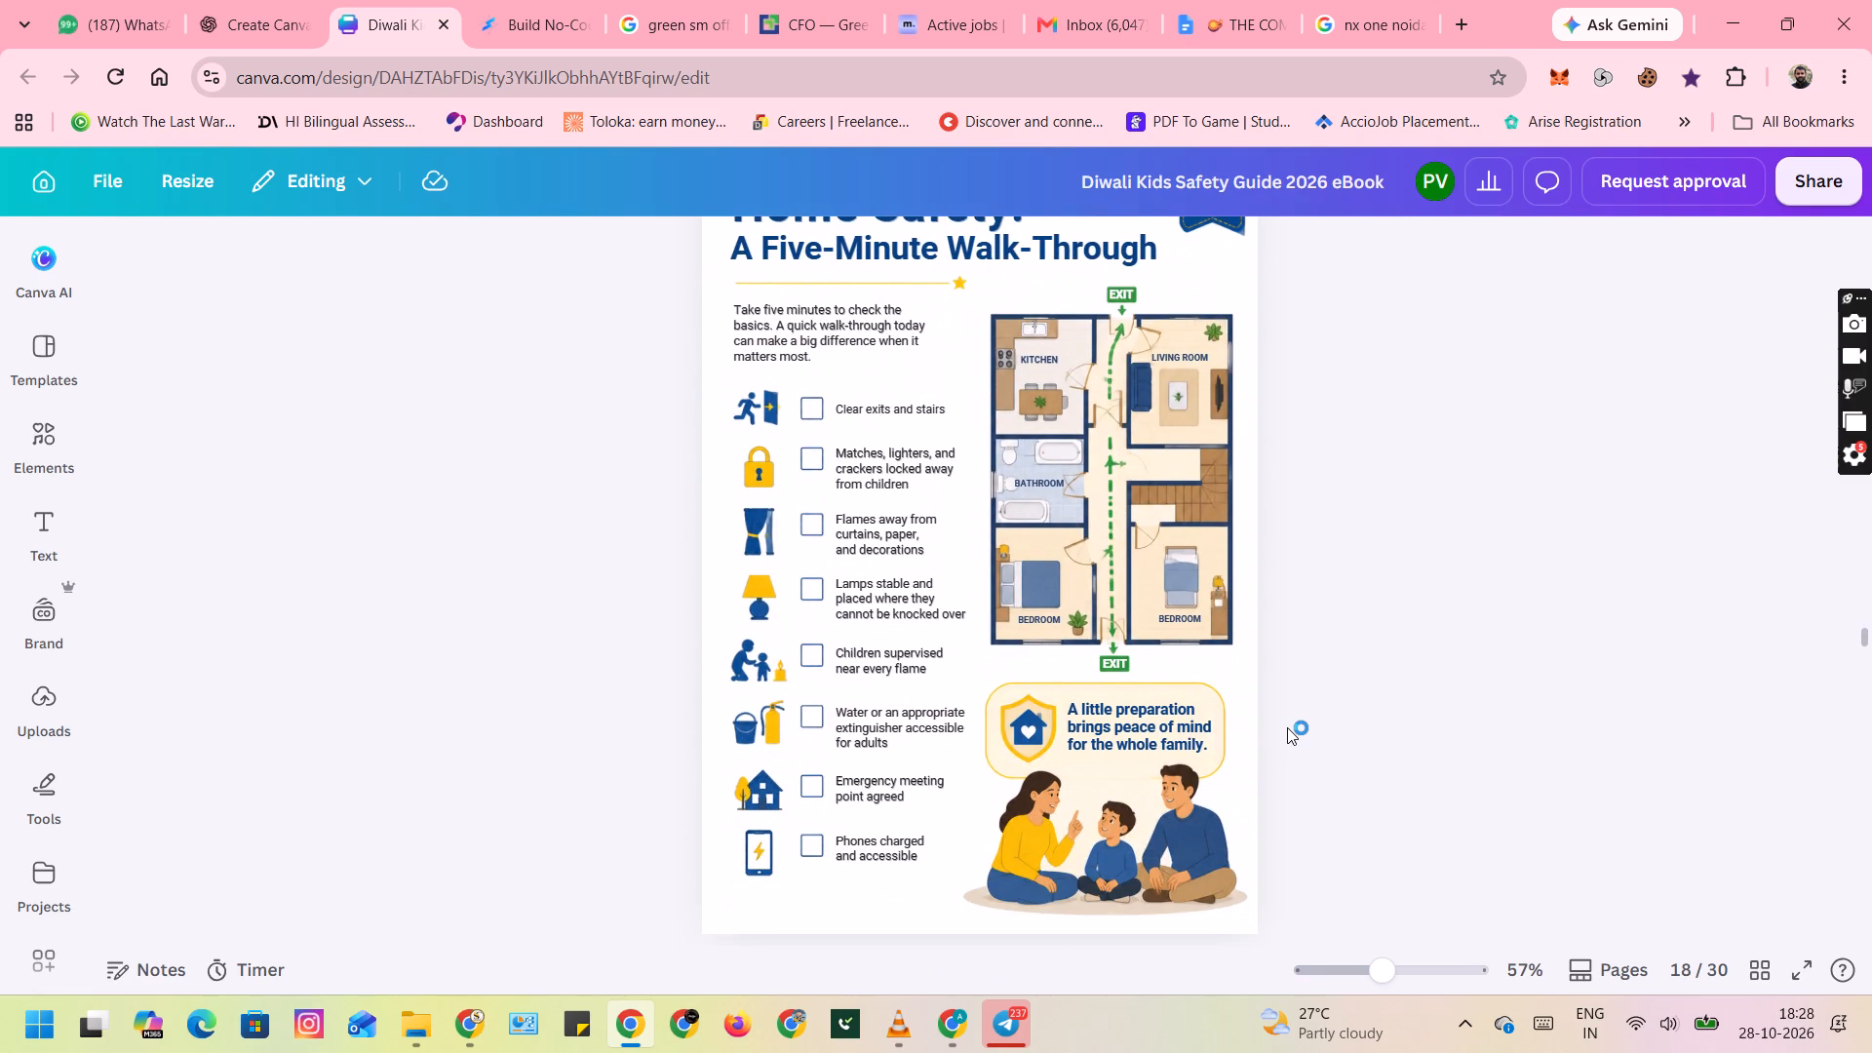
pyautogui.scroll(1, 1287, 720)
pyautogui.scroll(-1, 1287, 720)
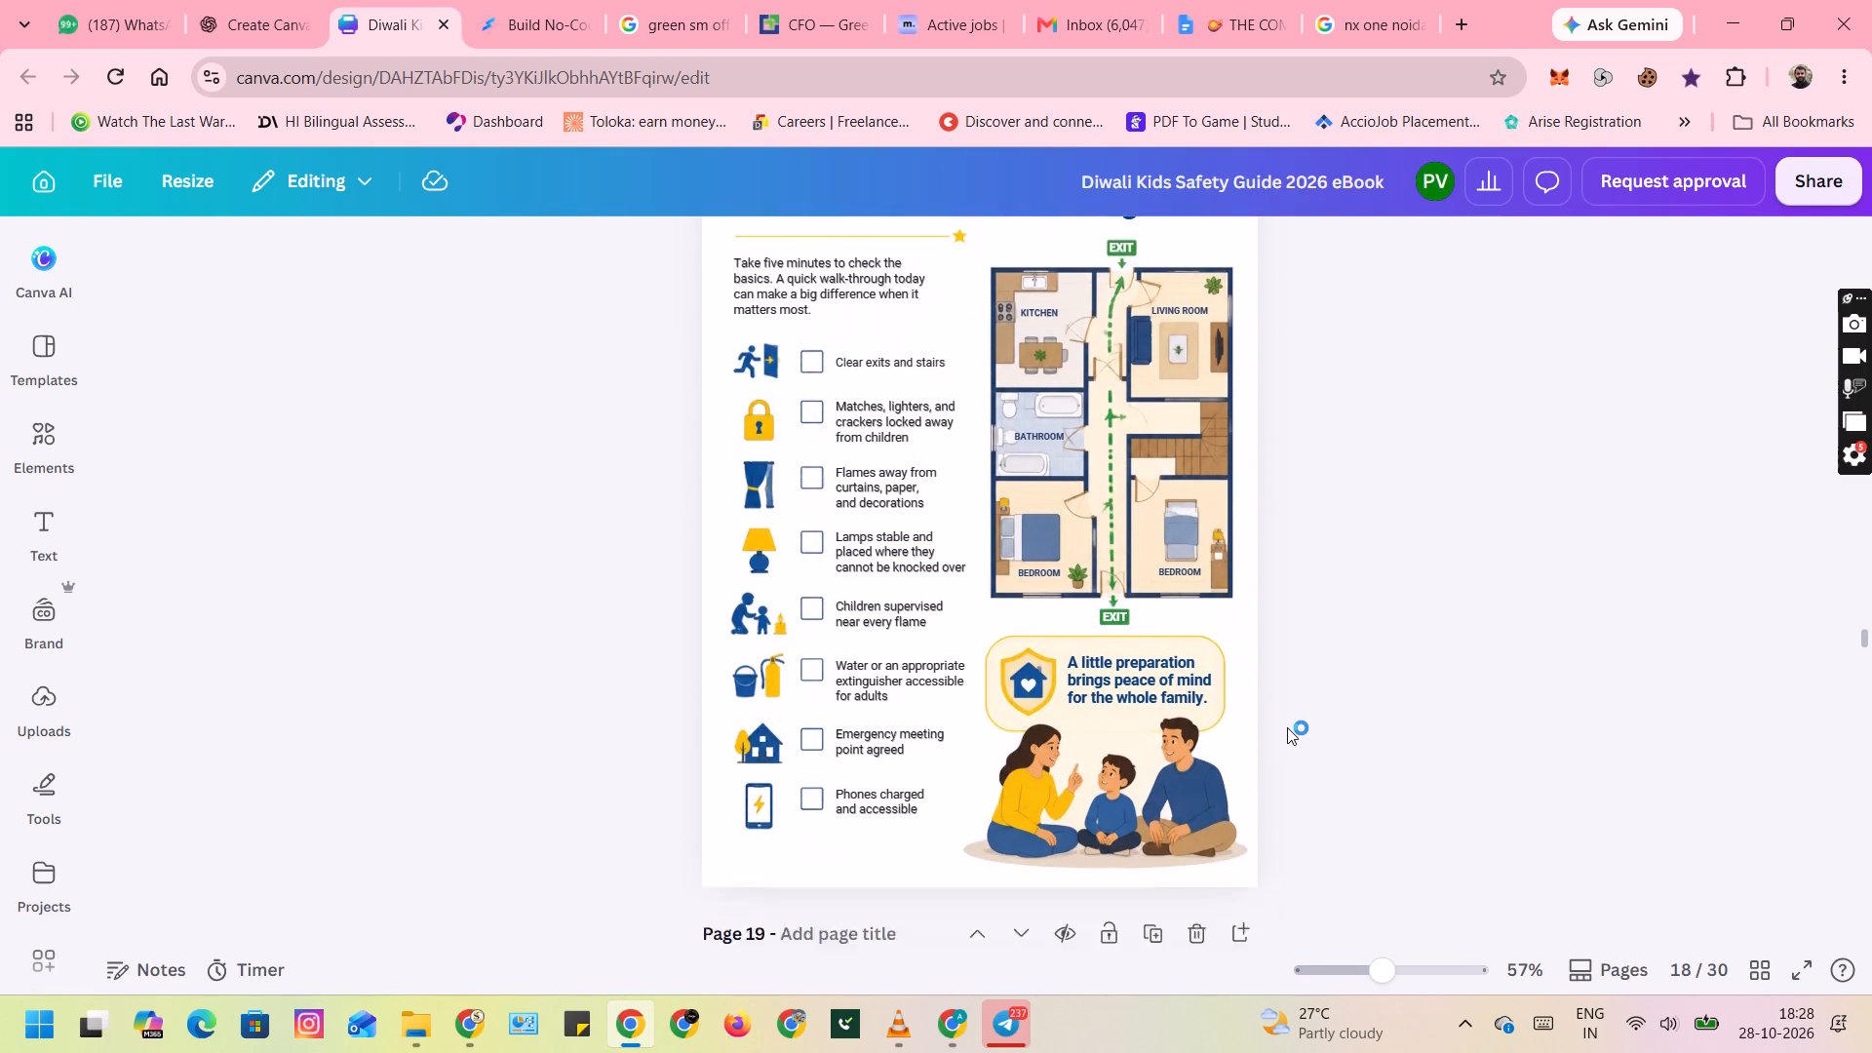
pyautogui.scroll(-2, 1287, 727)
pyautogui.hscroll(1, 1287, 720)
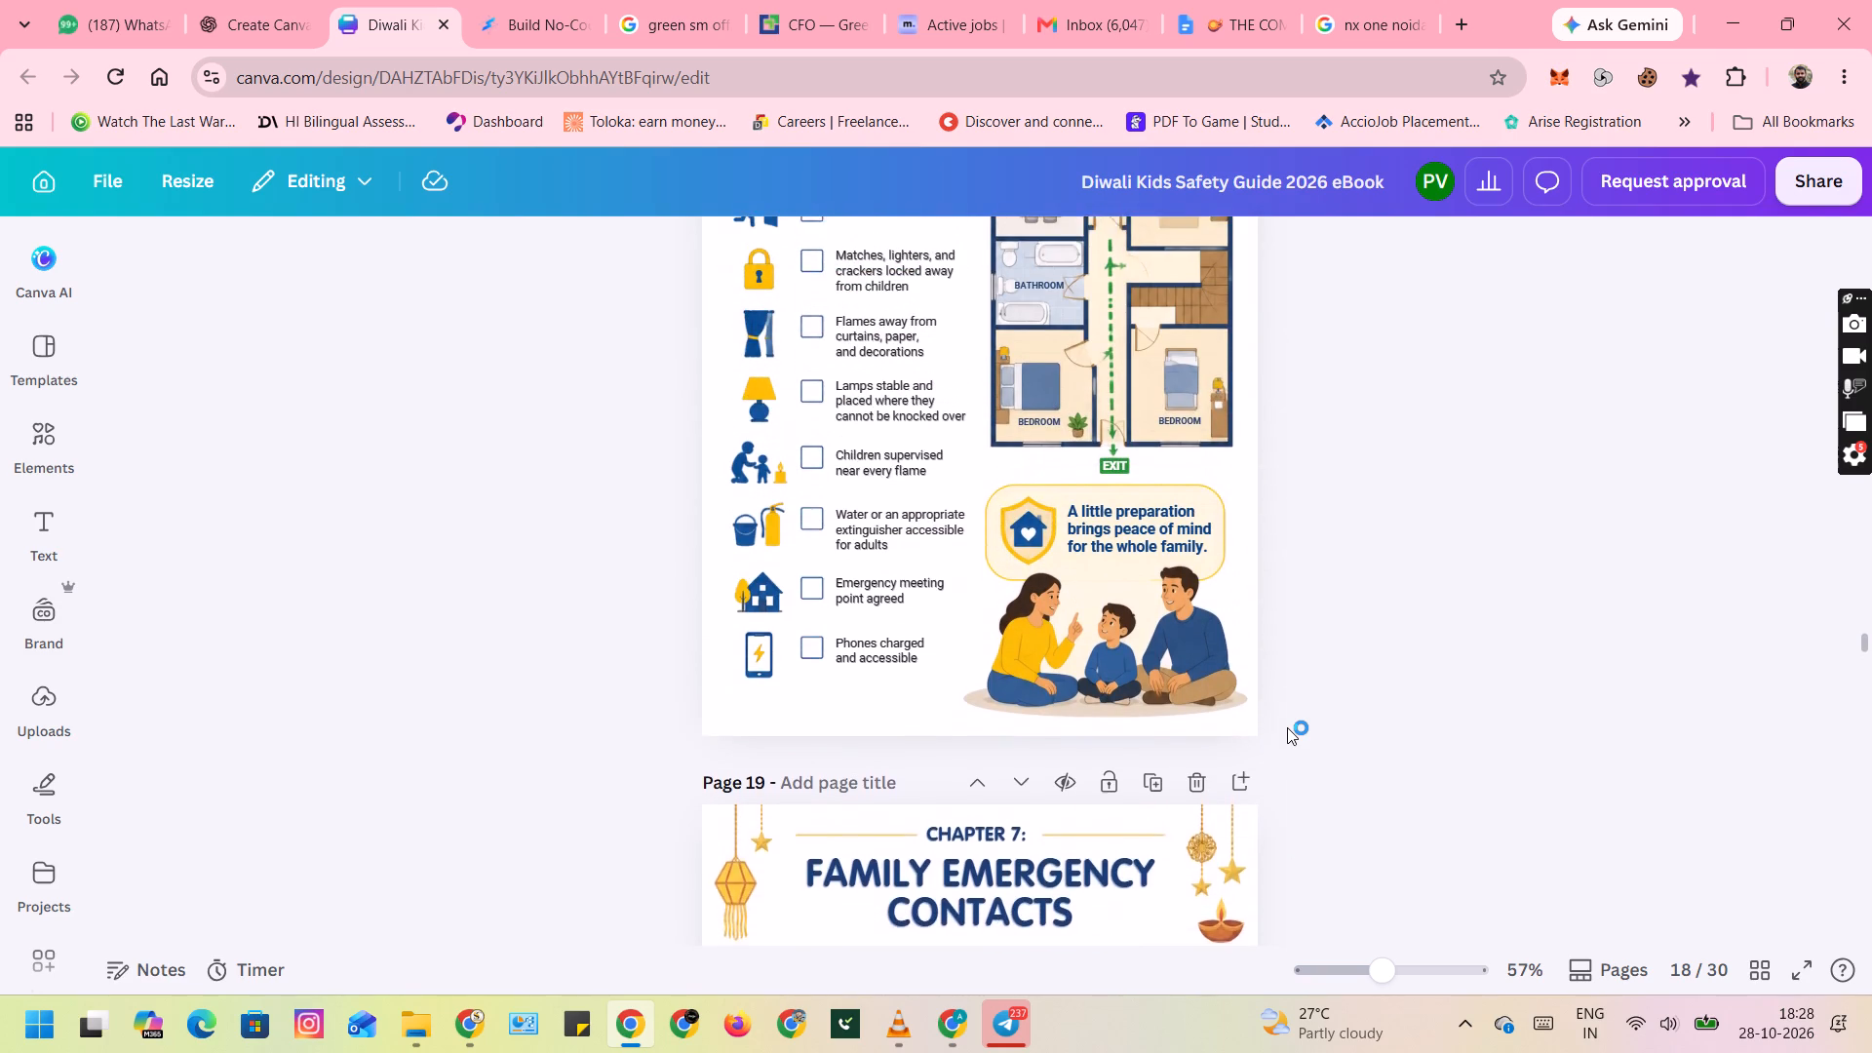
pyautogui.hscroll(1, 1287, 727)
pyautogui.scroll(1, 1287, 720)
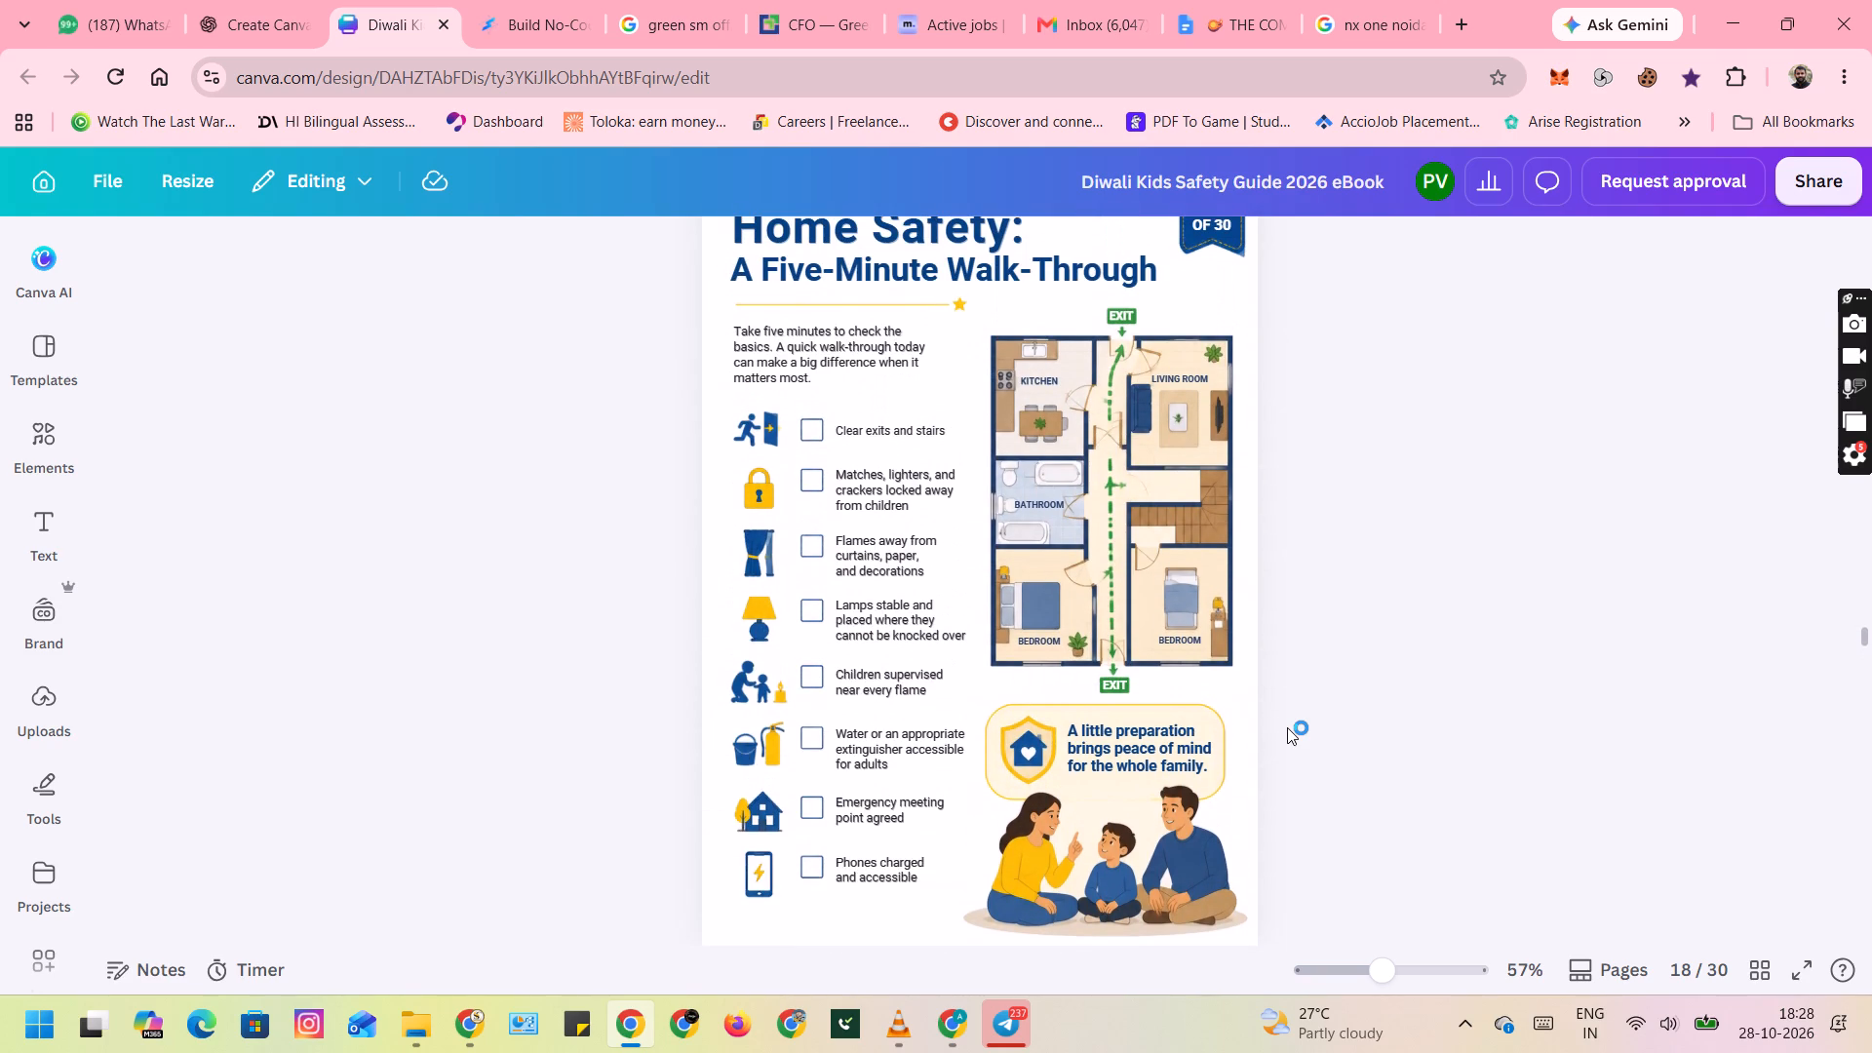
pyautogui.scroll(-5, 1287, 720)
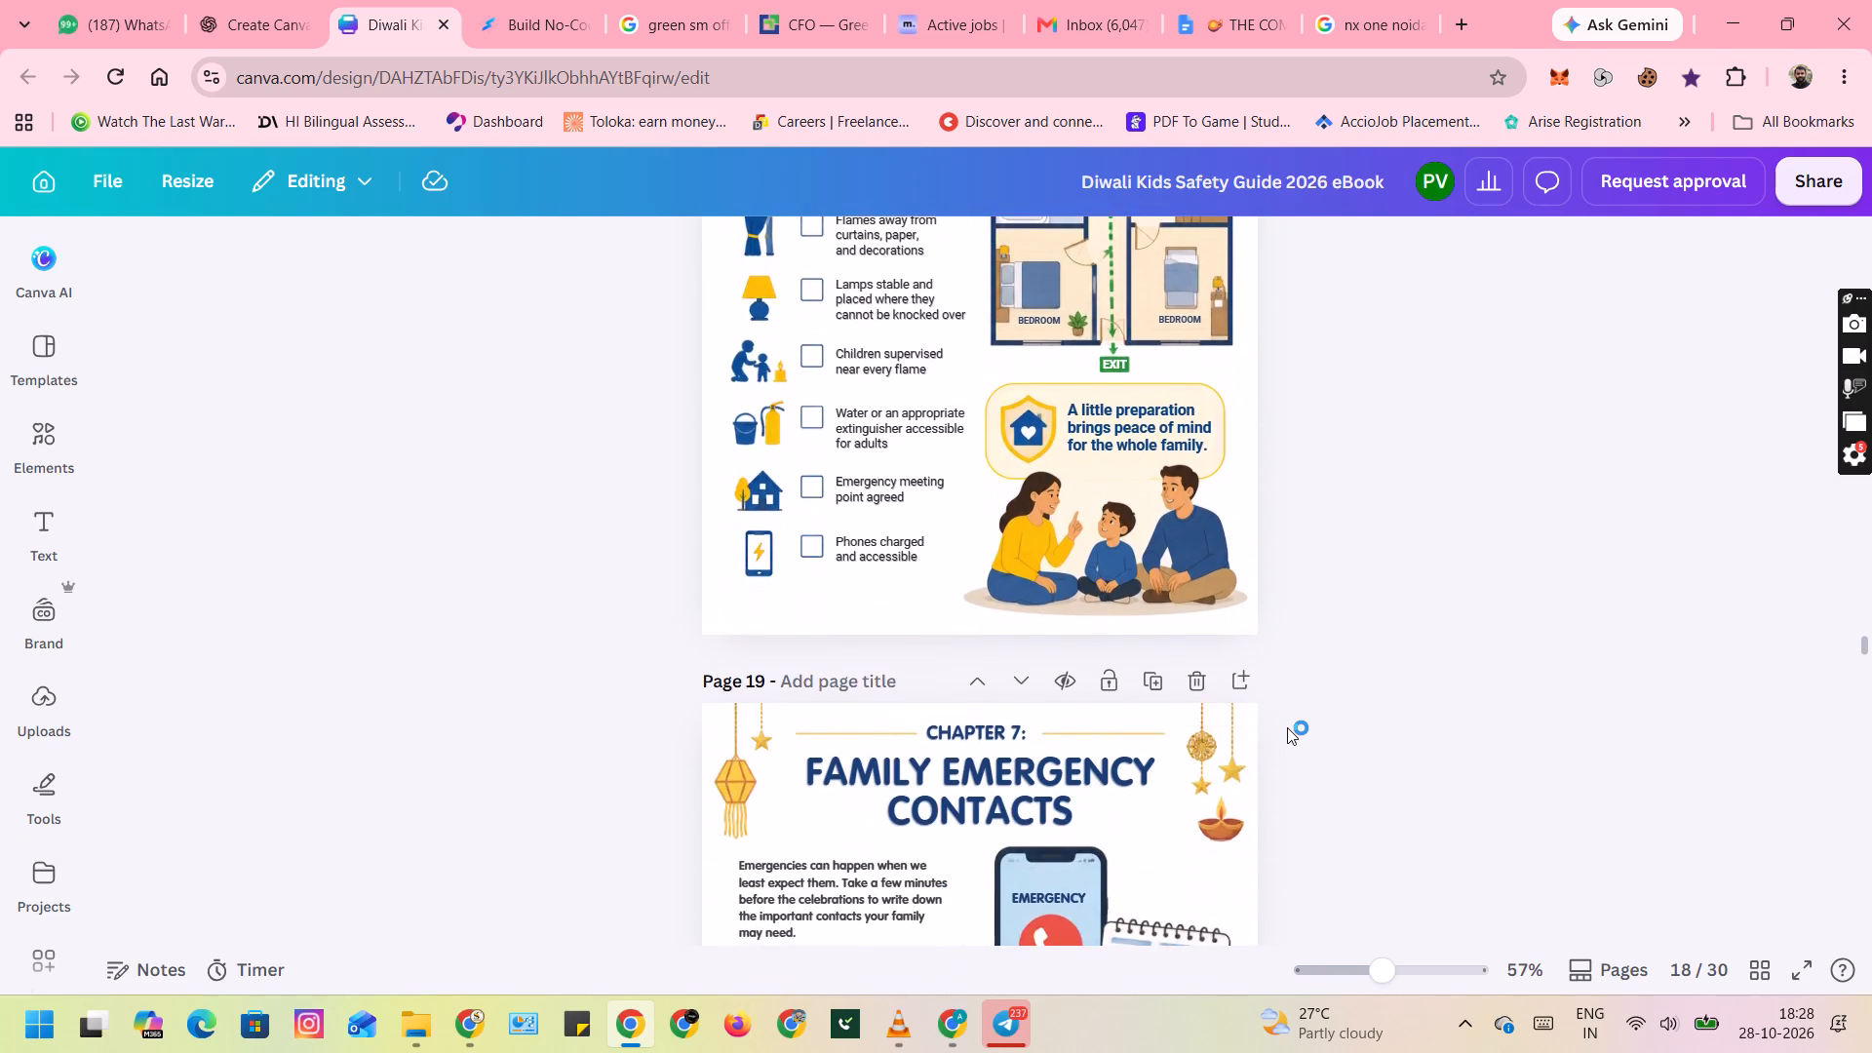
# Review the Chapter 7 Family Emergency Contacts page and the Chapter 2 Clothing and Fire Safety opener on pages 19 and 20.
pyautogui.scroll(-1, 1287, 720)
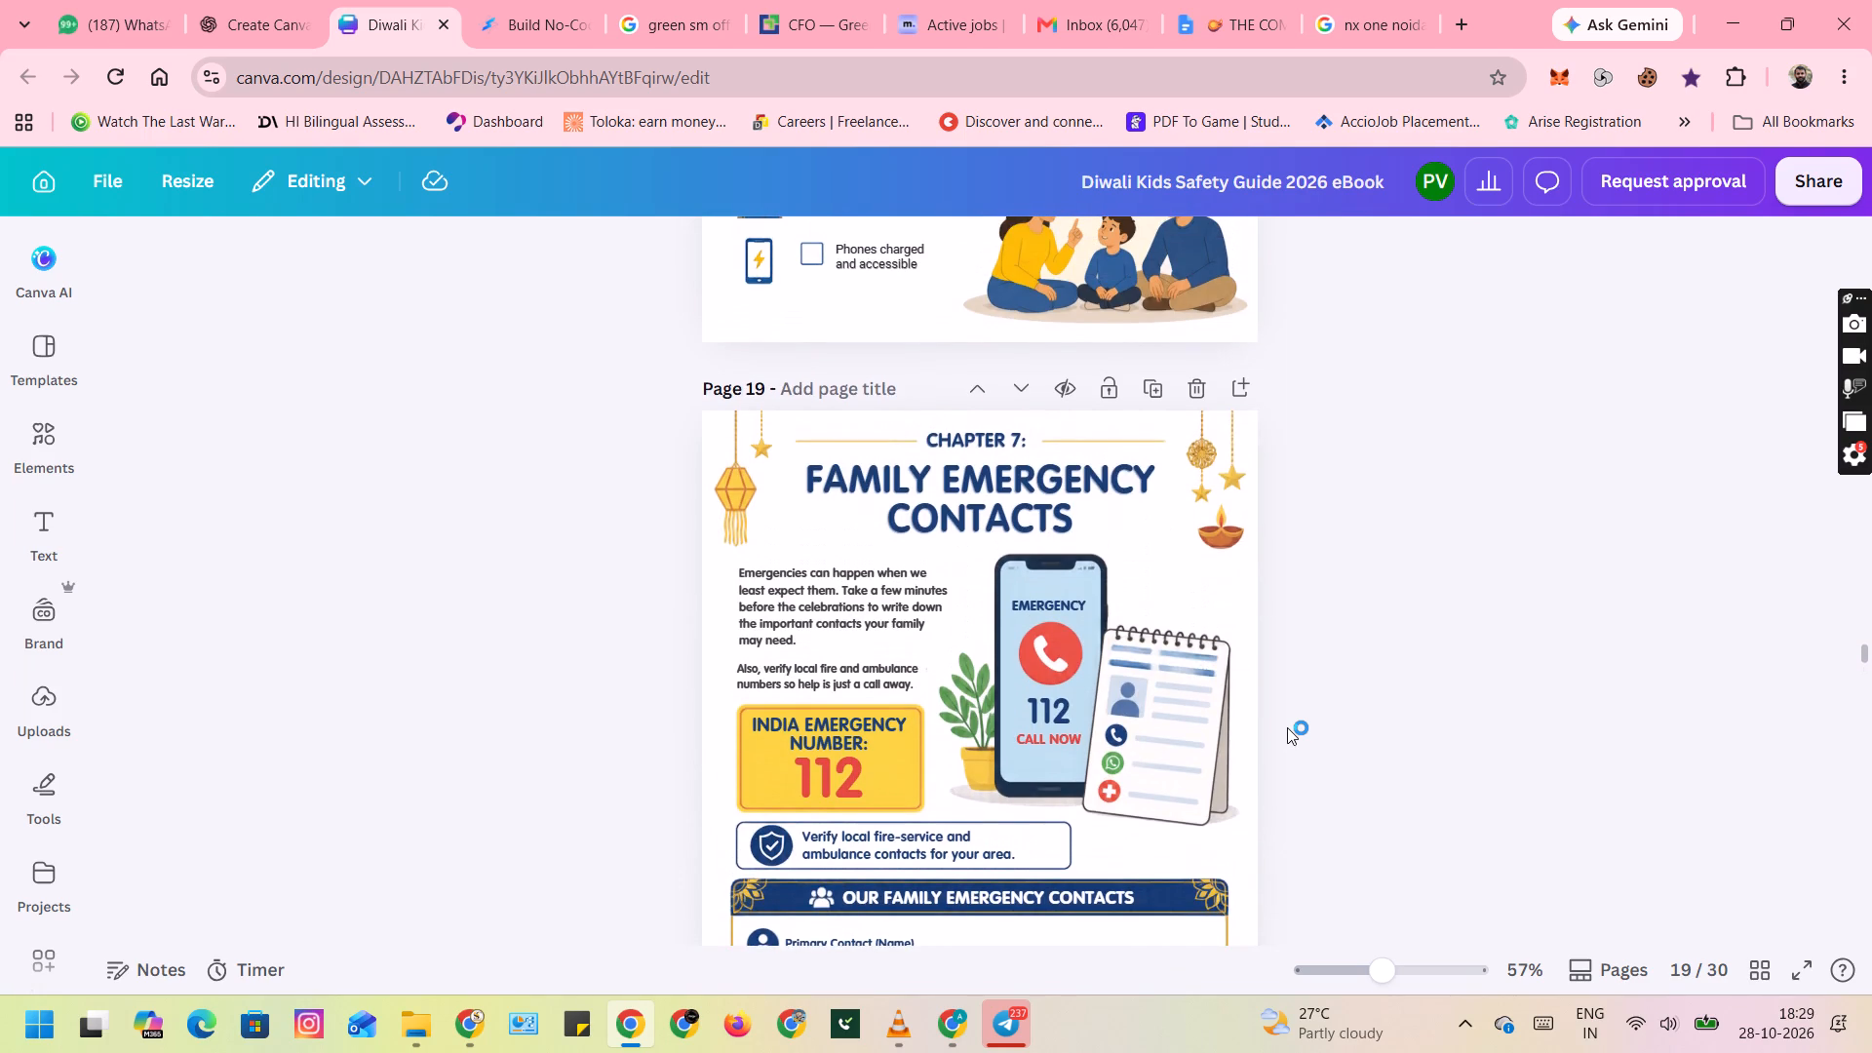
pyautogui.scroll(-5, 1287, 720)
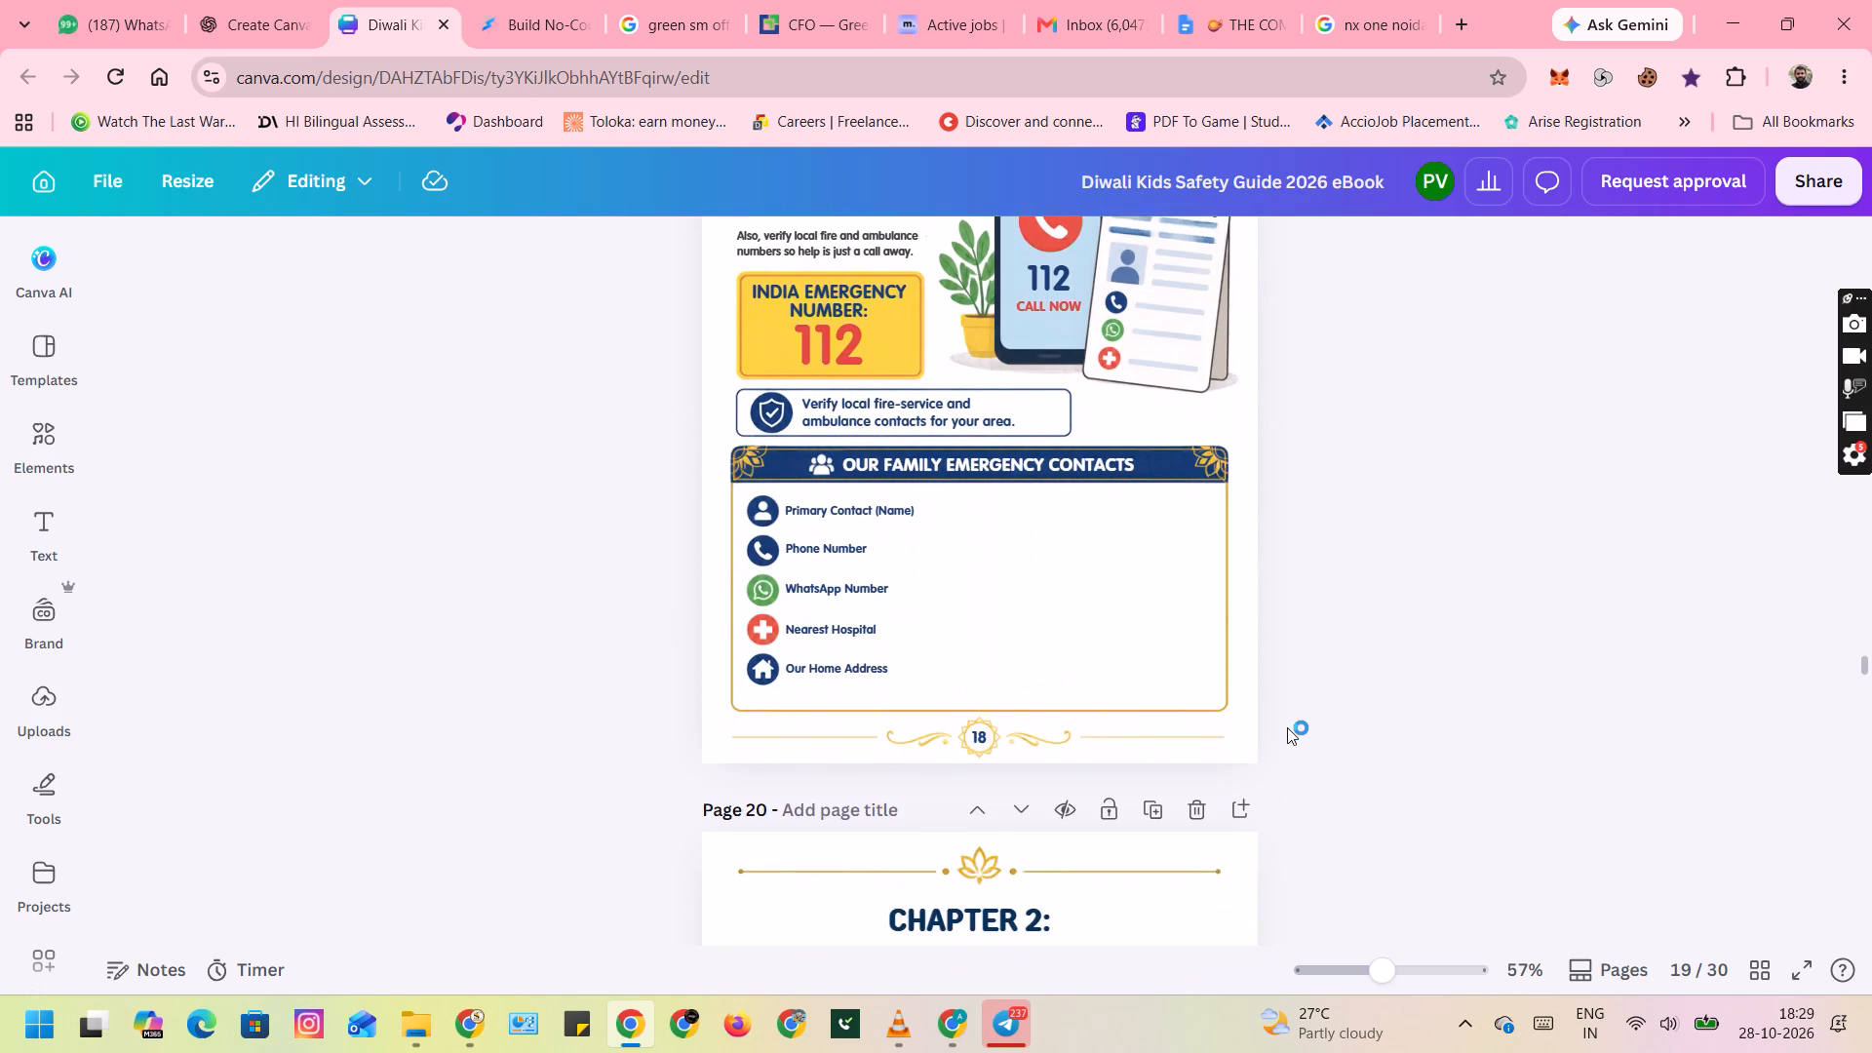
pyautogui.scroll(-4, 1287, 720)
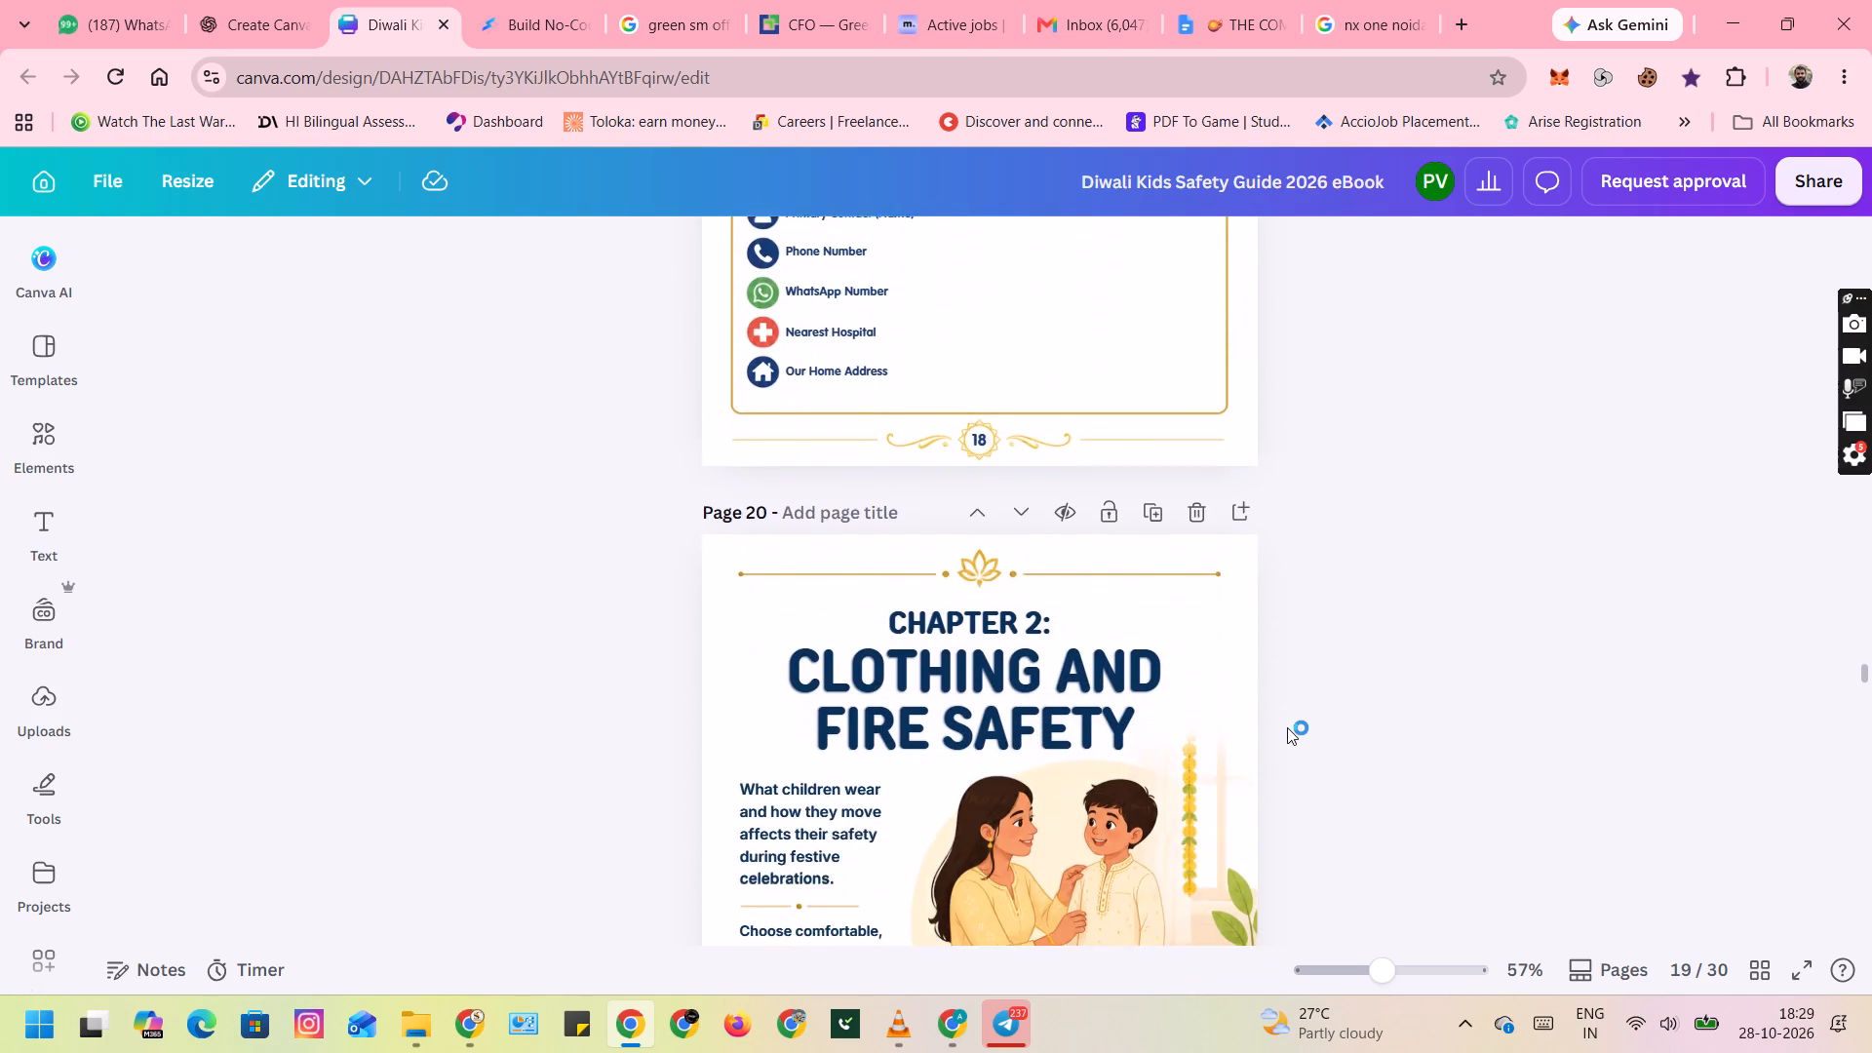
pyautogui.scroll(-7, 1287, 720)
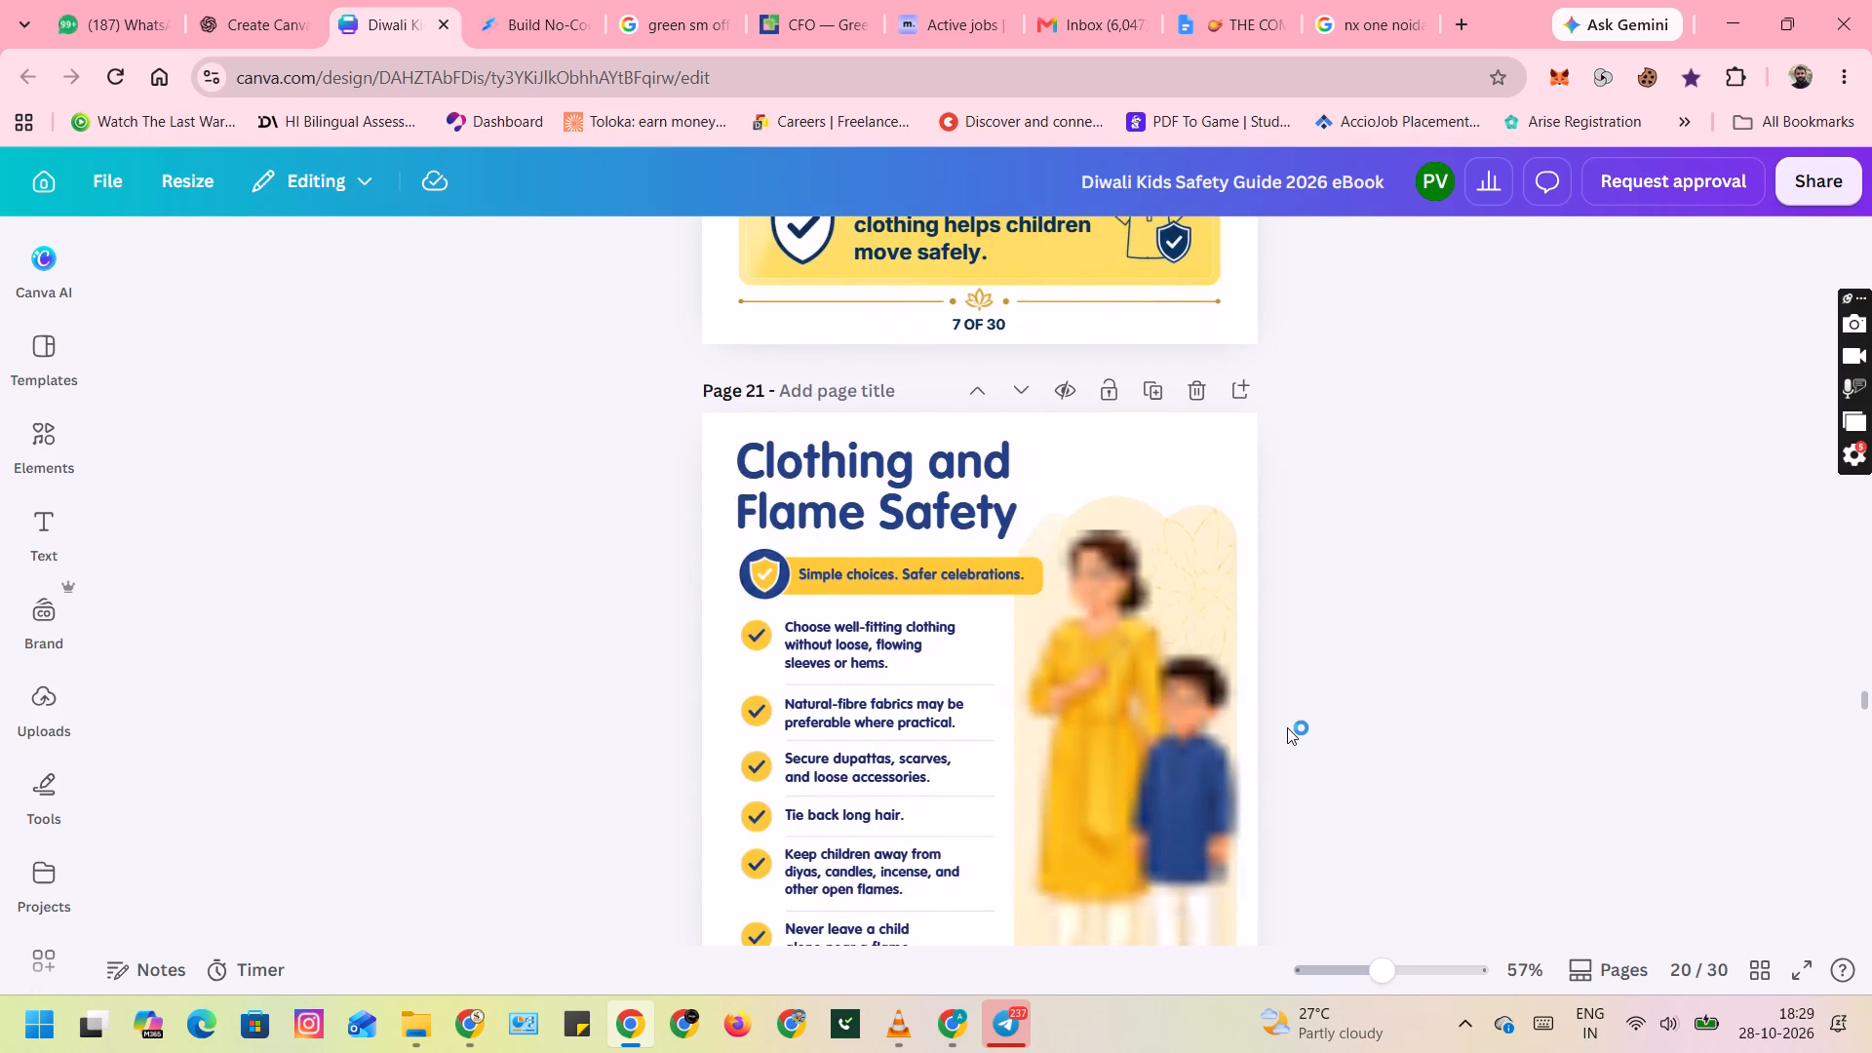
# Examine the Clothing and Flame Safety checklist on page 21 and its illustration of the woman and boy.
pyautogui.scroll(-2, 1287, 727)
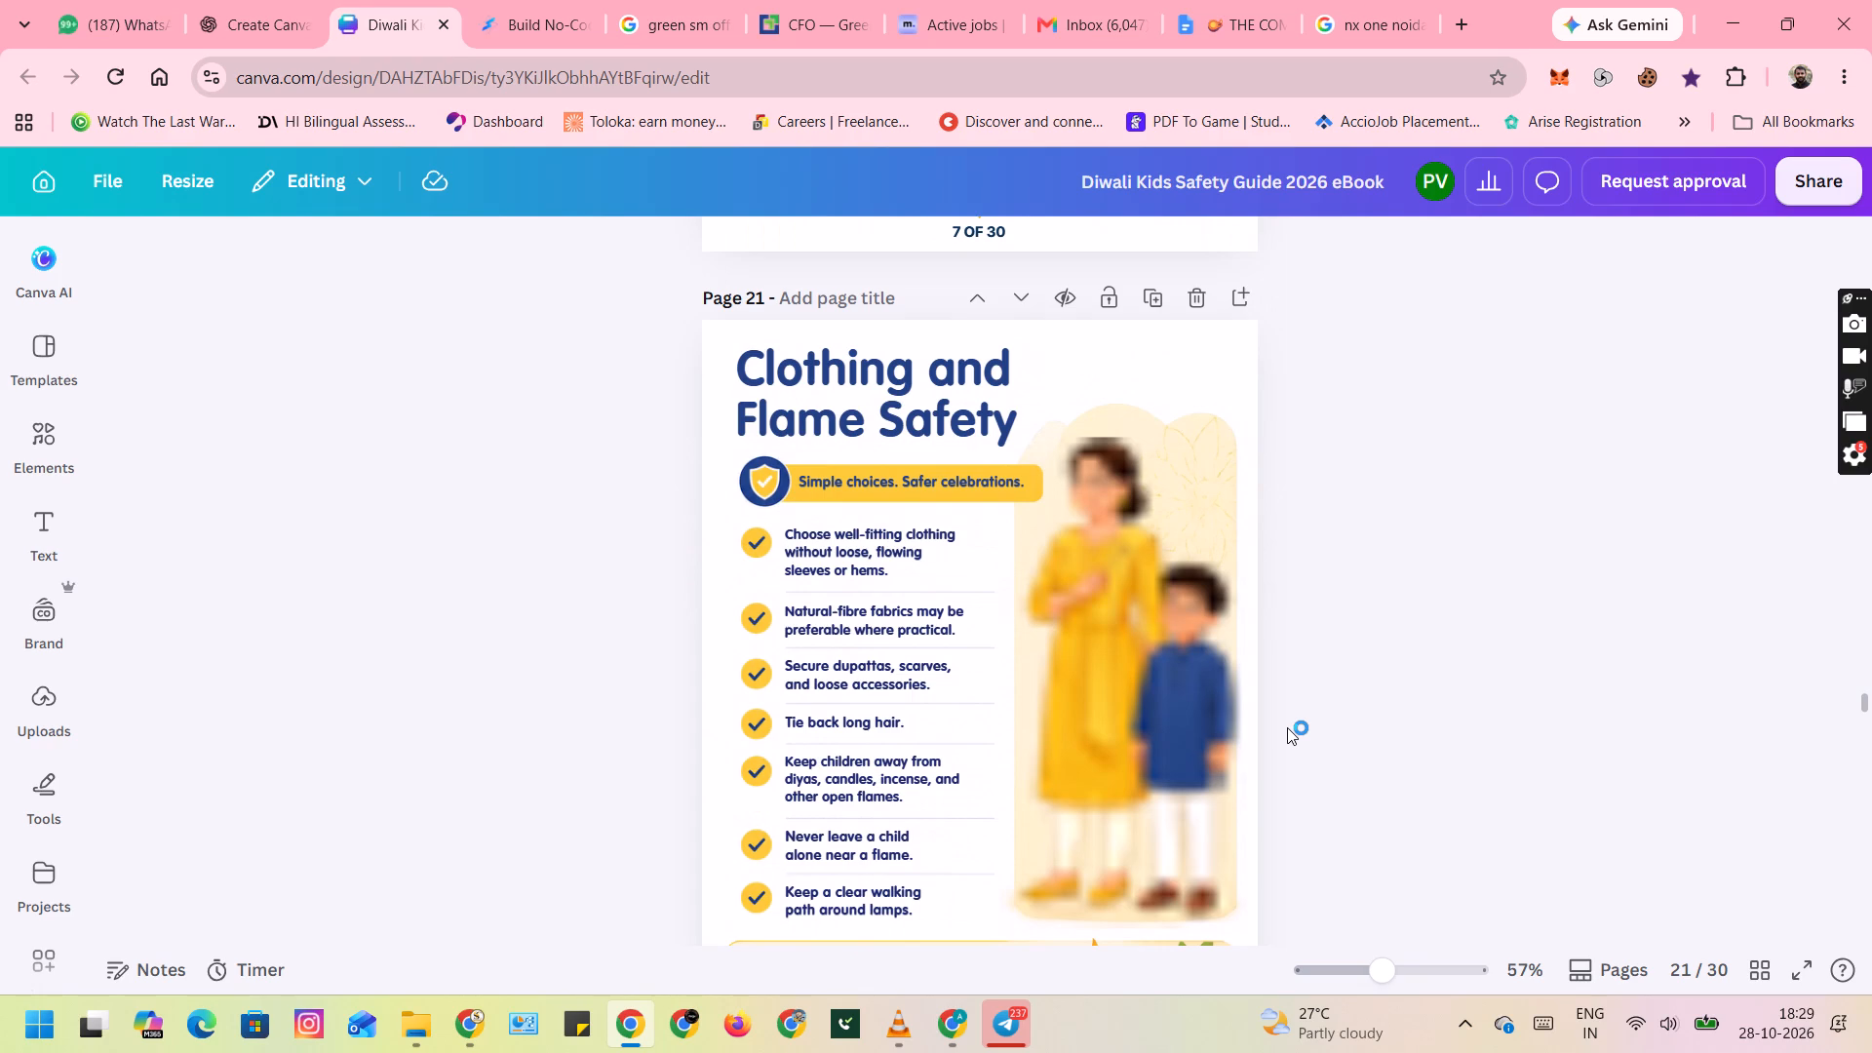
pyautogui.scroll(-2, 1287, 720)
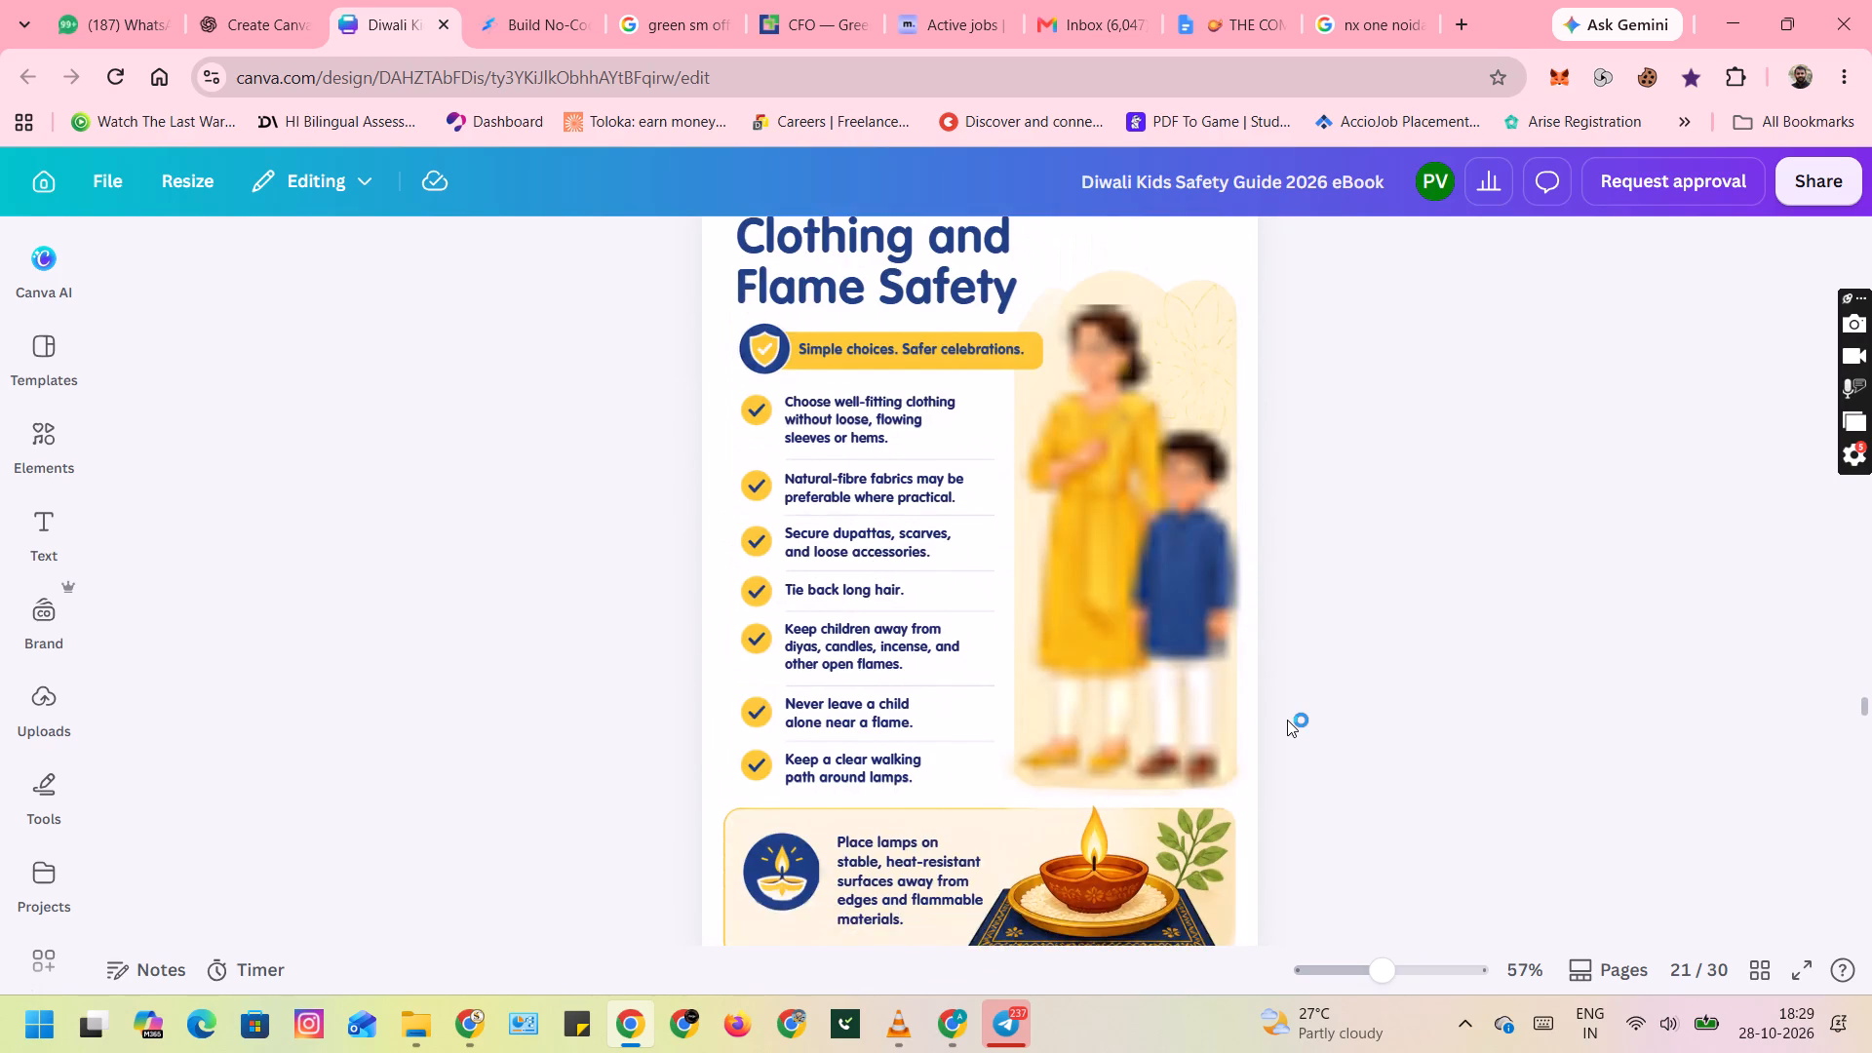
pyautogui.scroll(1, 1287, 720)
pyautogui.click(1091, 553)
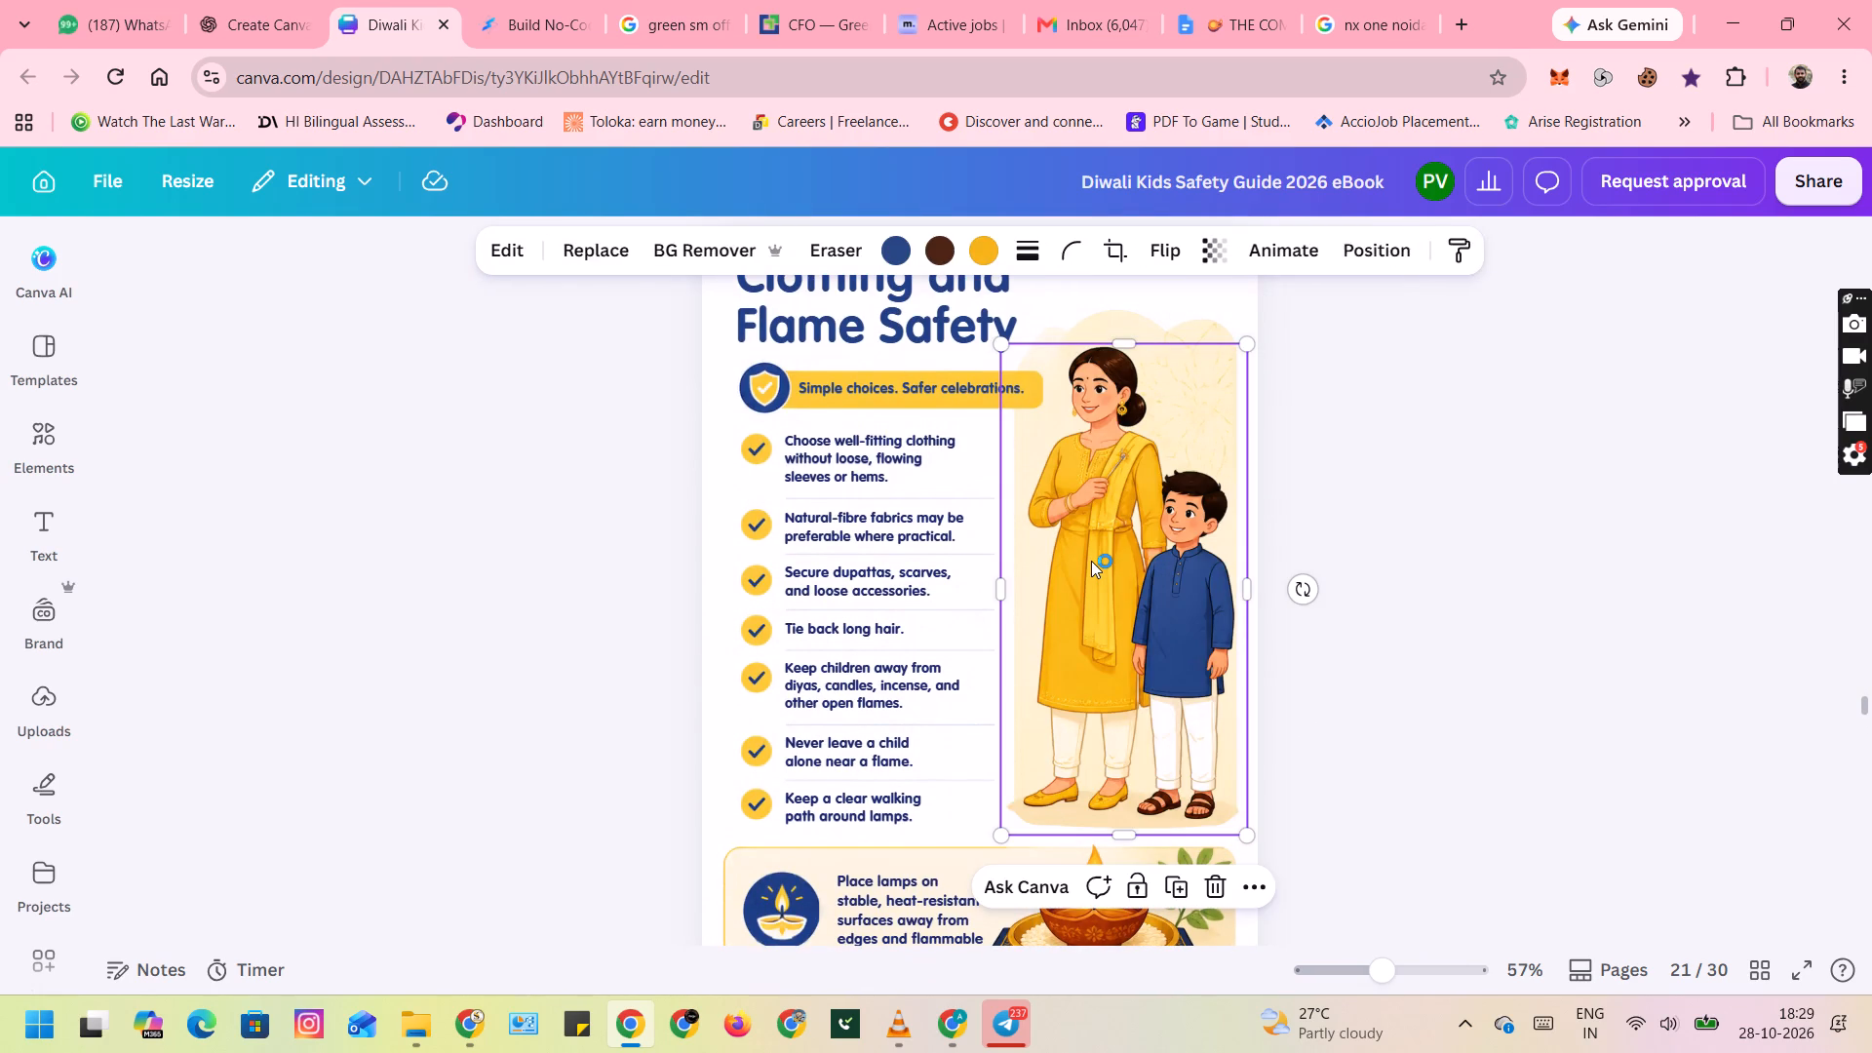
pyautogui.click(1341, 713)
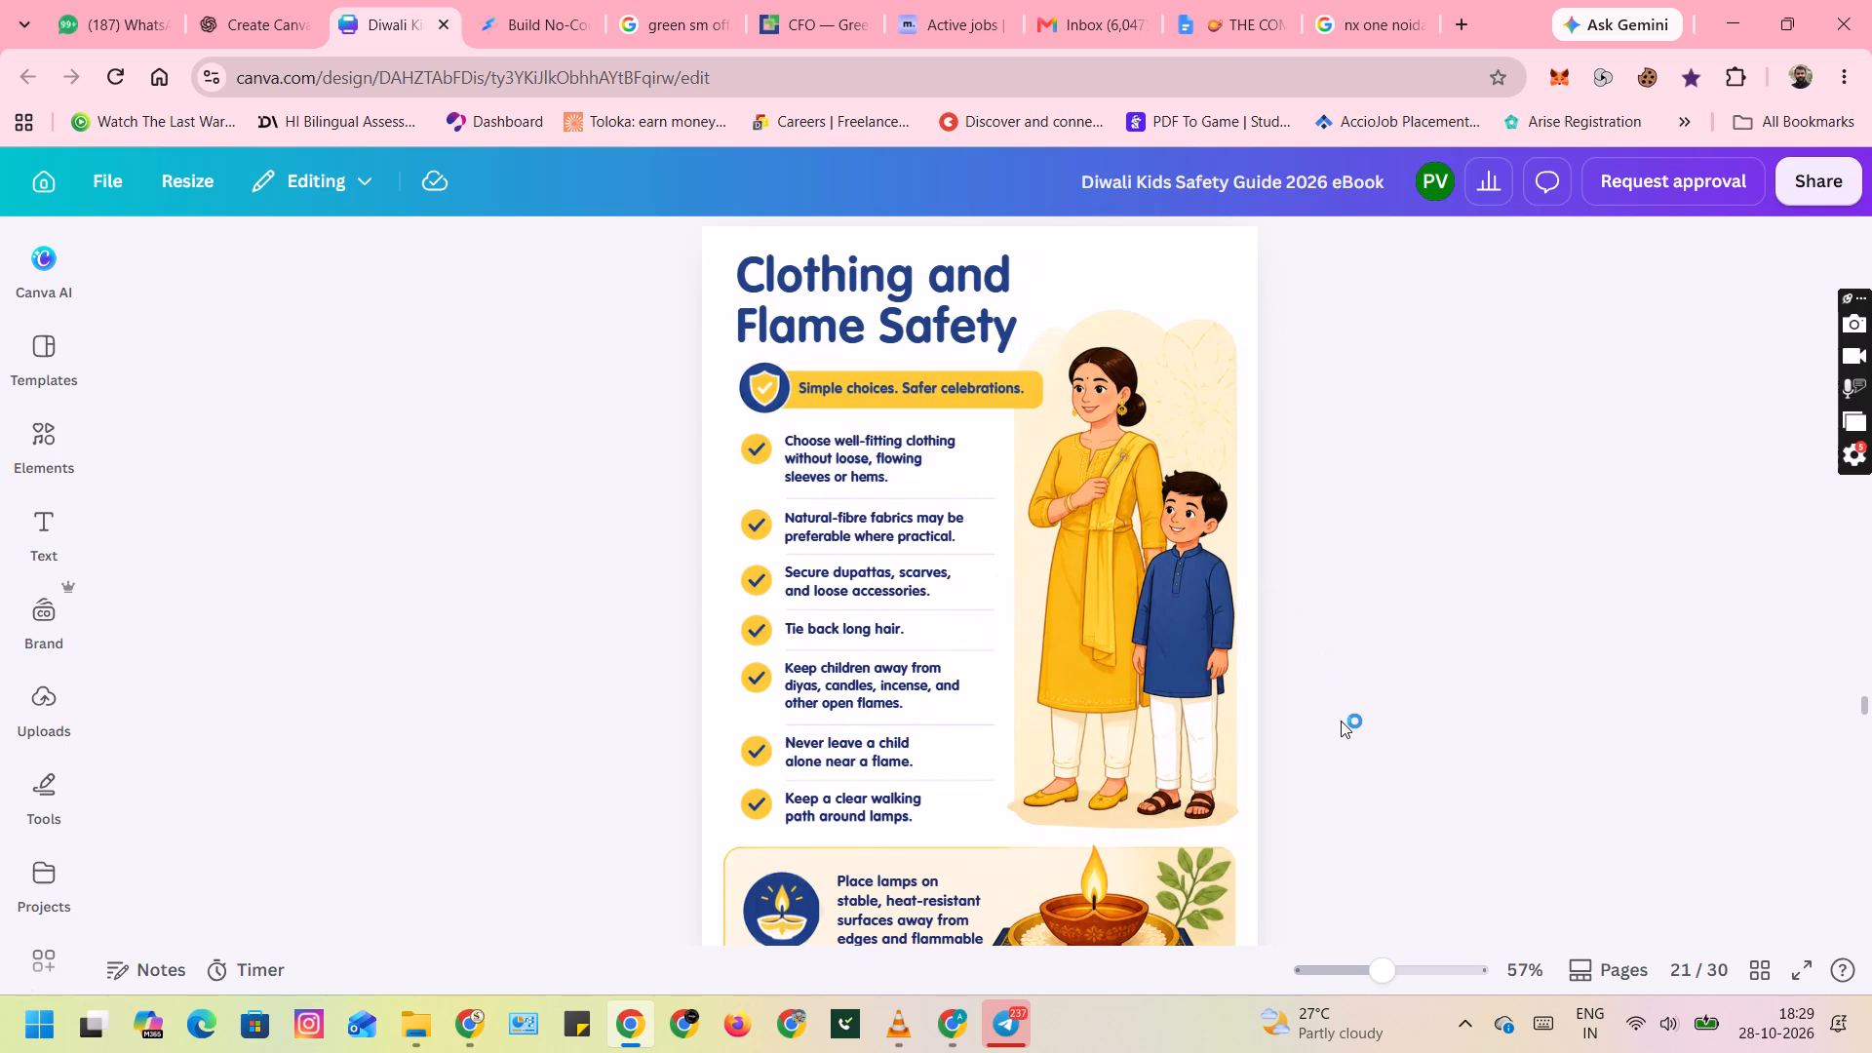
# Review the Chapter 3 Eye Safety opener and the If Something Gets in the Eye page on pages 22 and 23.
pyautogui.scroll(-9, 1341, 713)
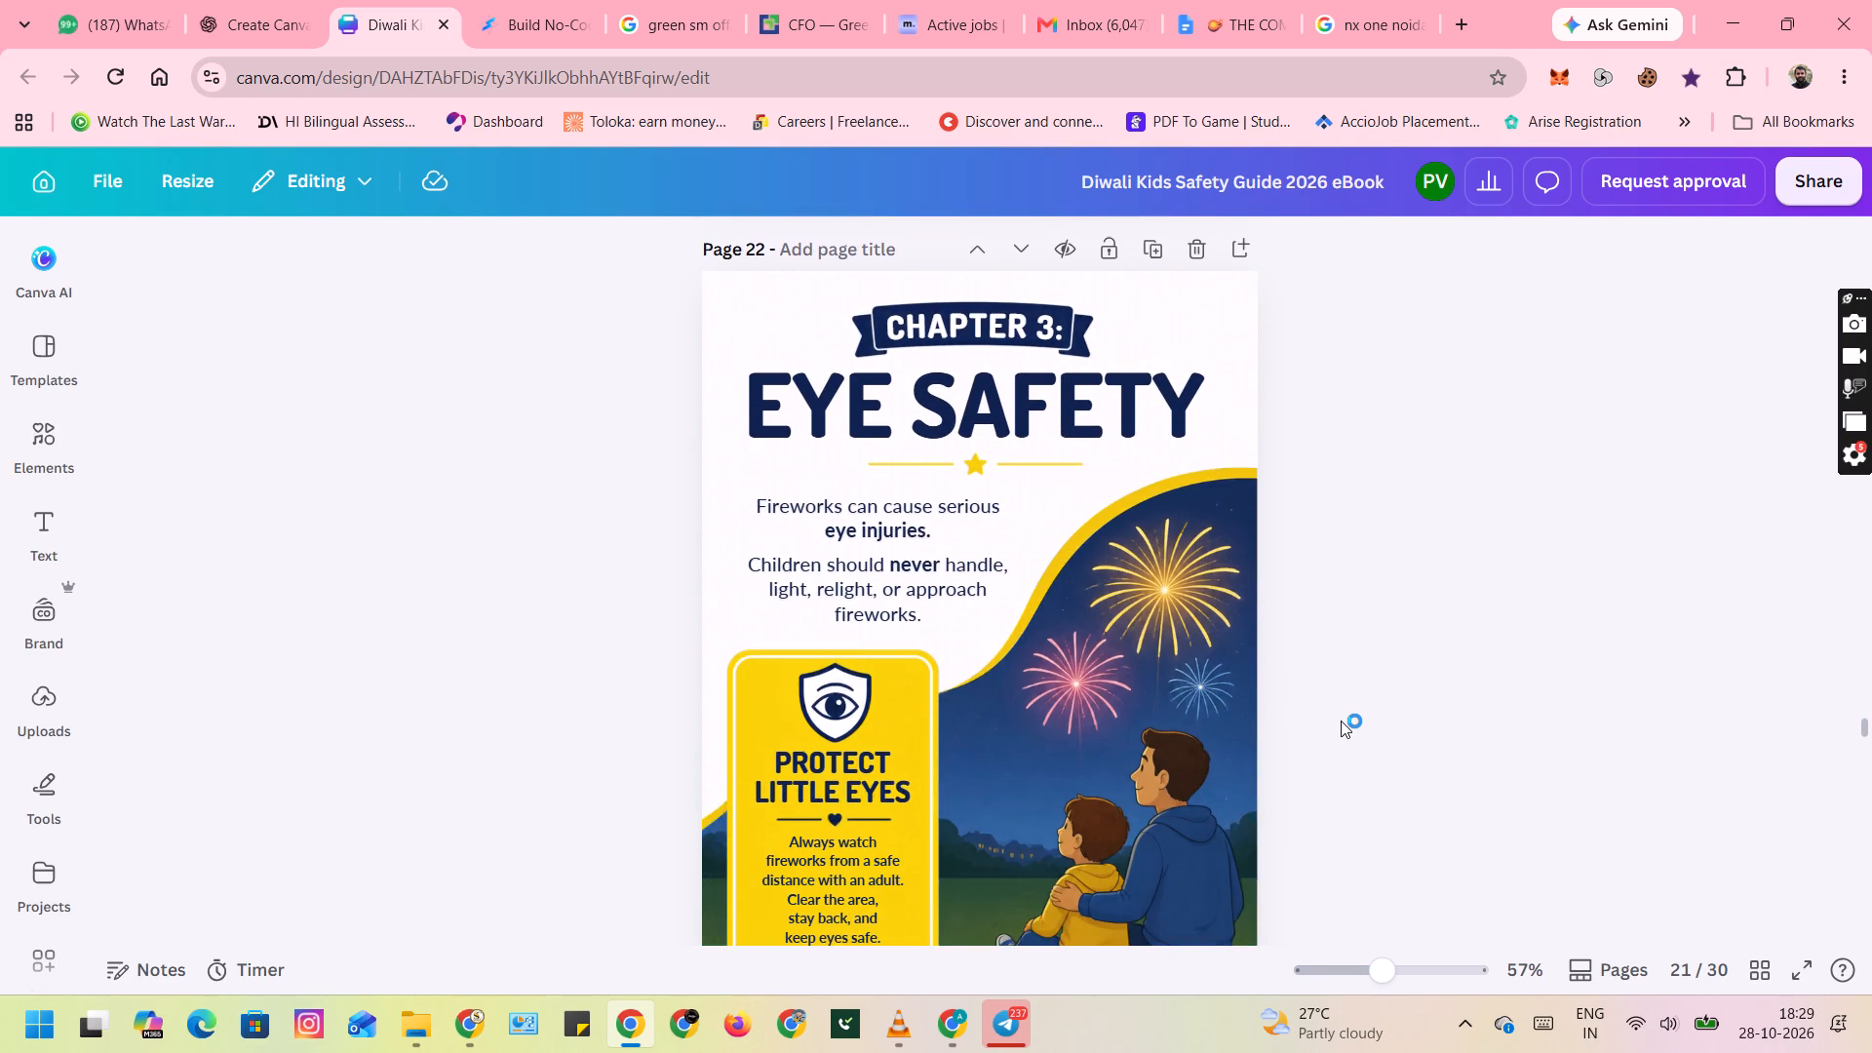
pyautogui.scroll(-9, 1341, 713)
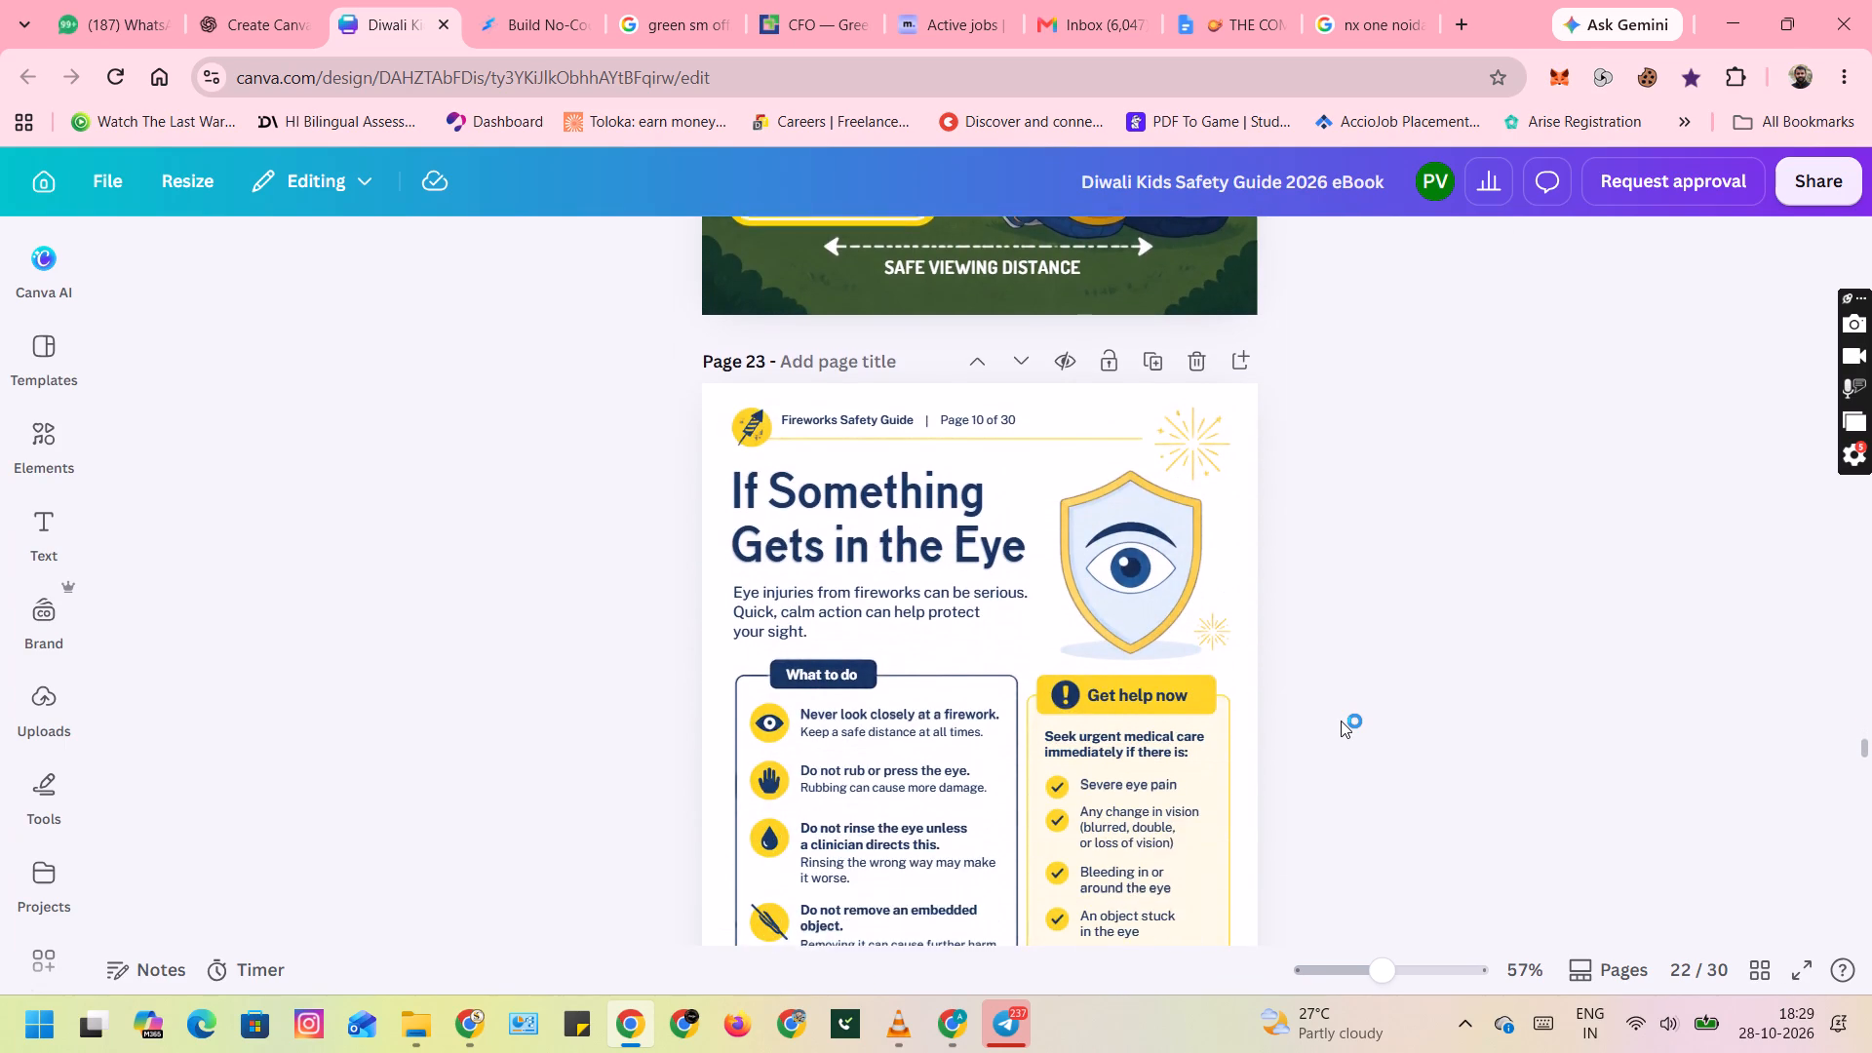
pyautogui.scroll(-6, 1302, 761)
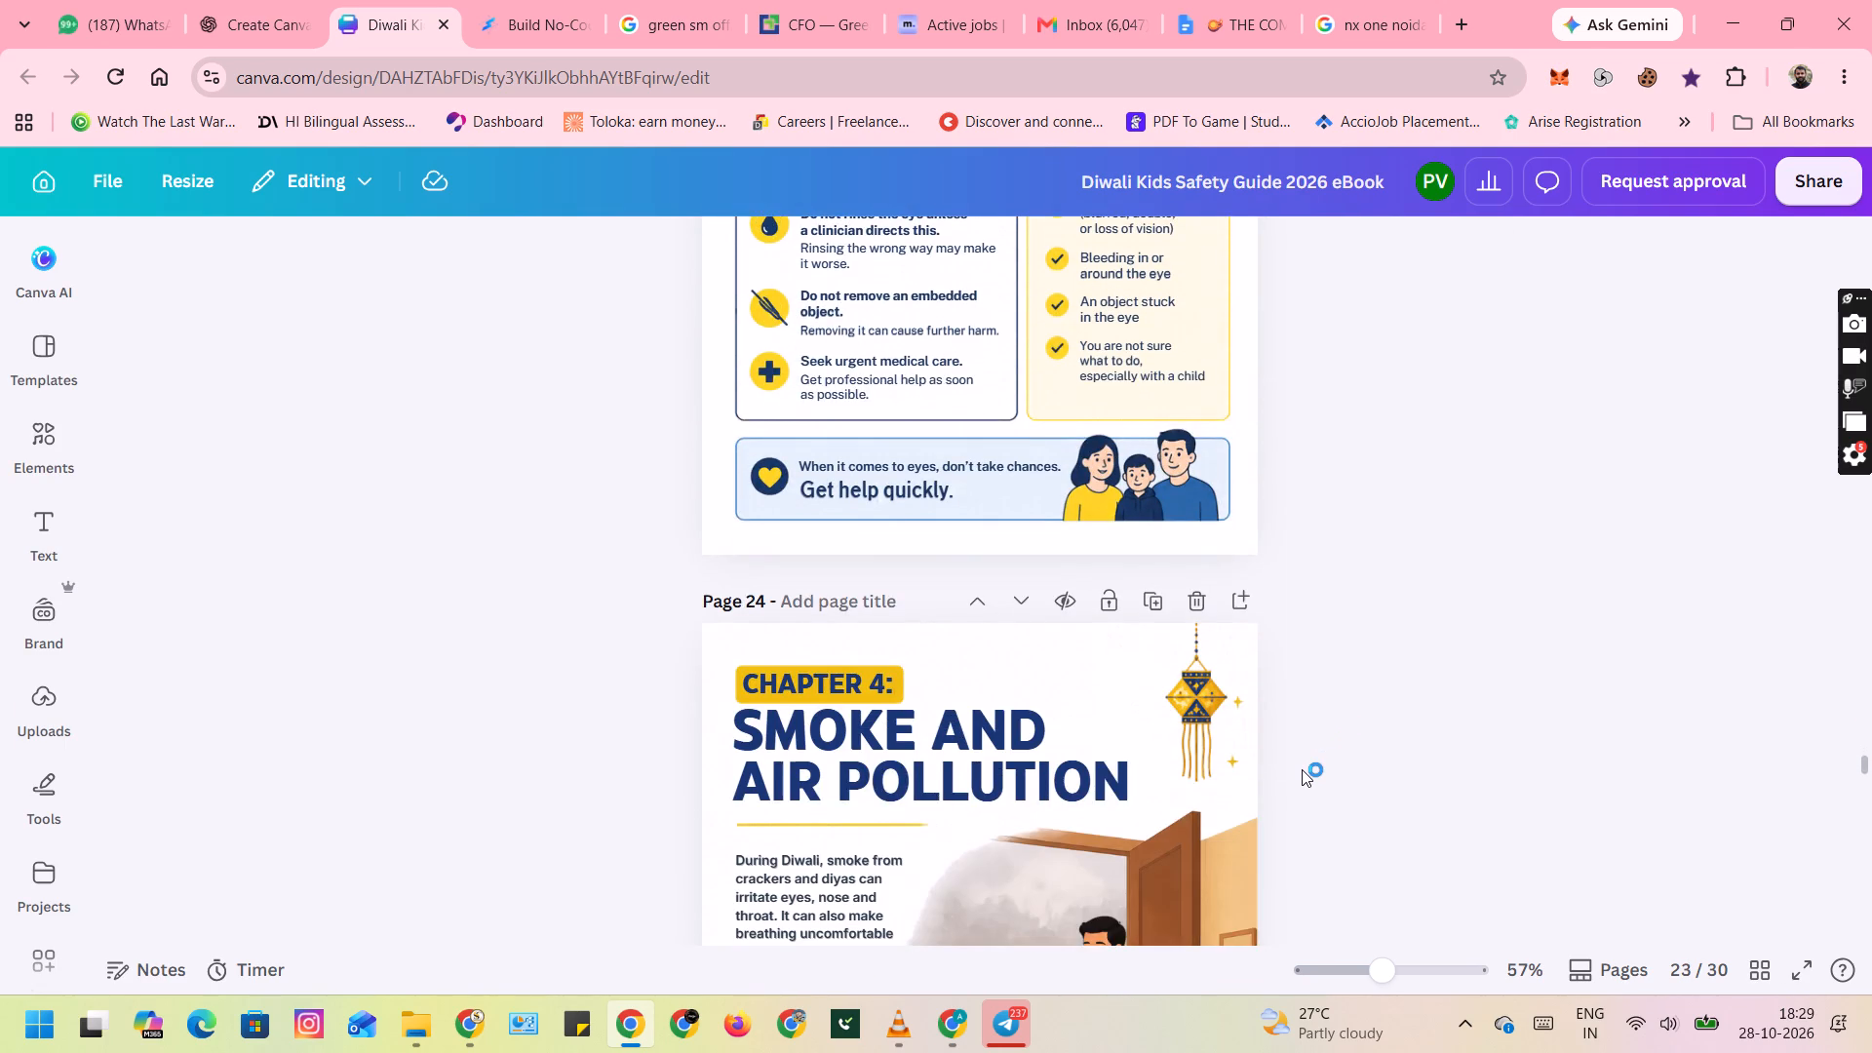
# Skim the Chapter 4 Smoke and Air Pollution opener and A Lower-Smoke Diwali Plan on pages 24 and 25.
pyautogui.scroll(-10, 1302, 769)
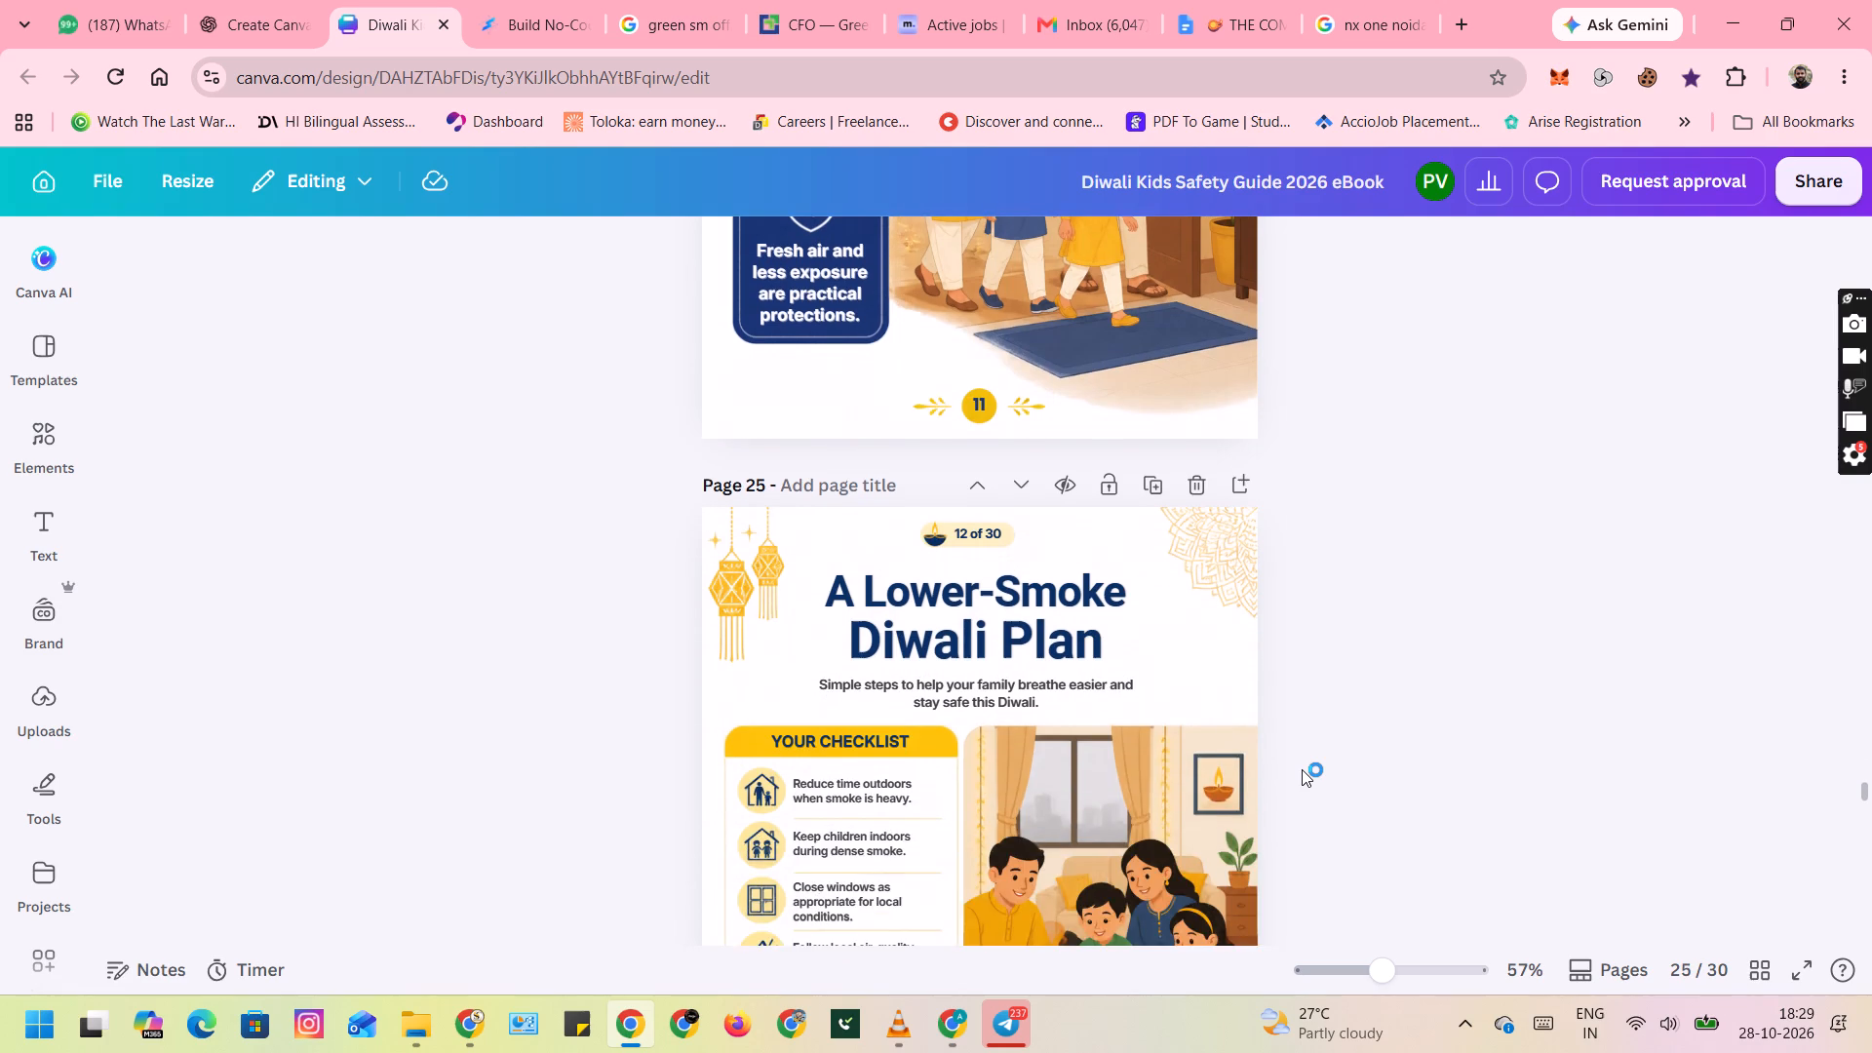
pyautogui.scroll(-8, 1302, 769)
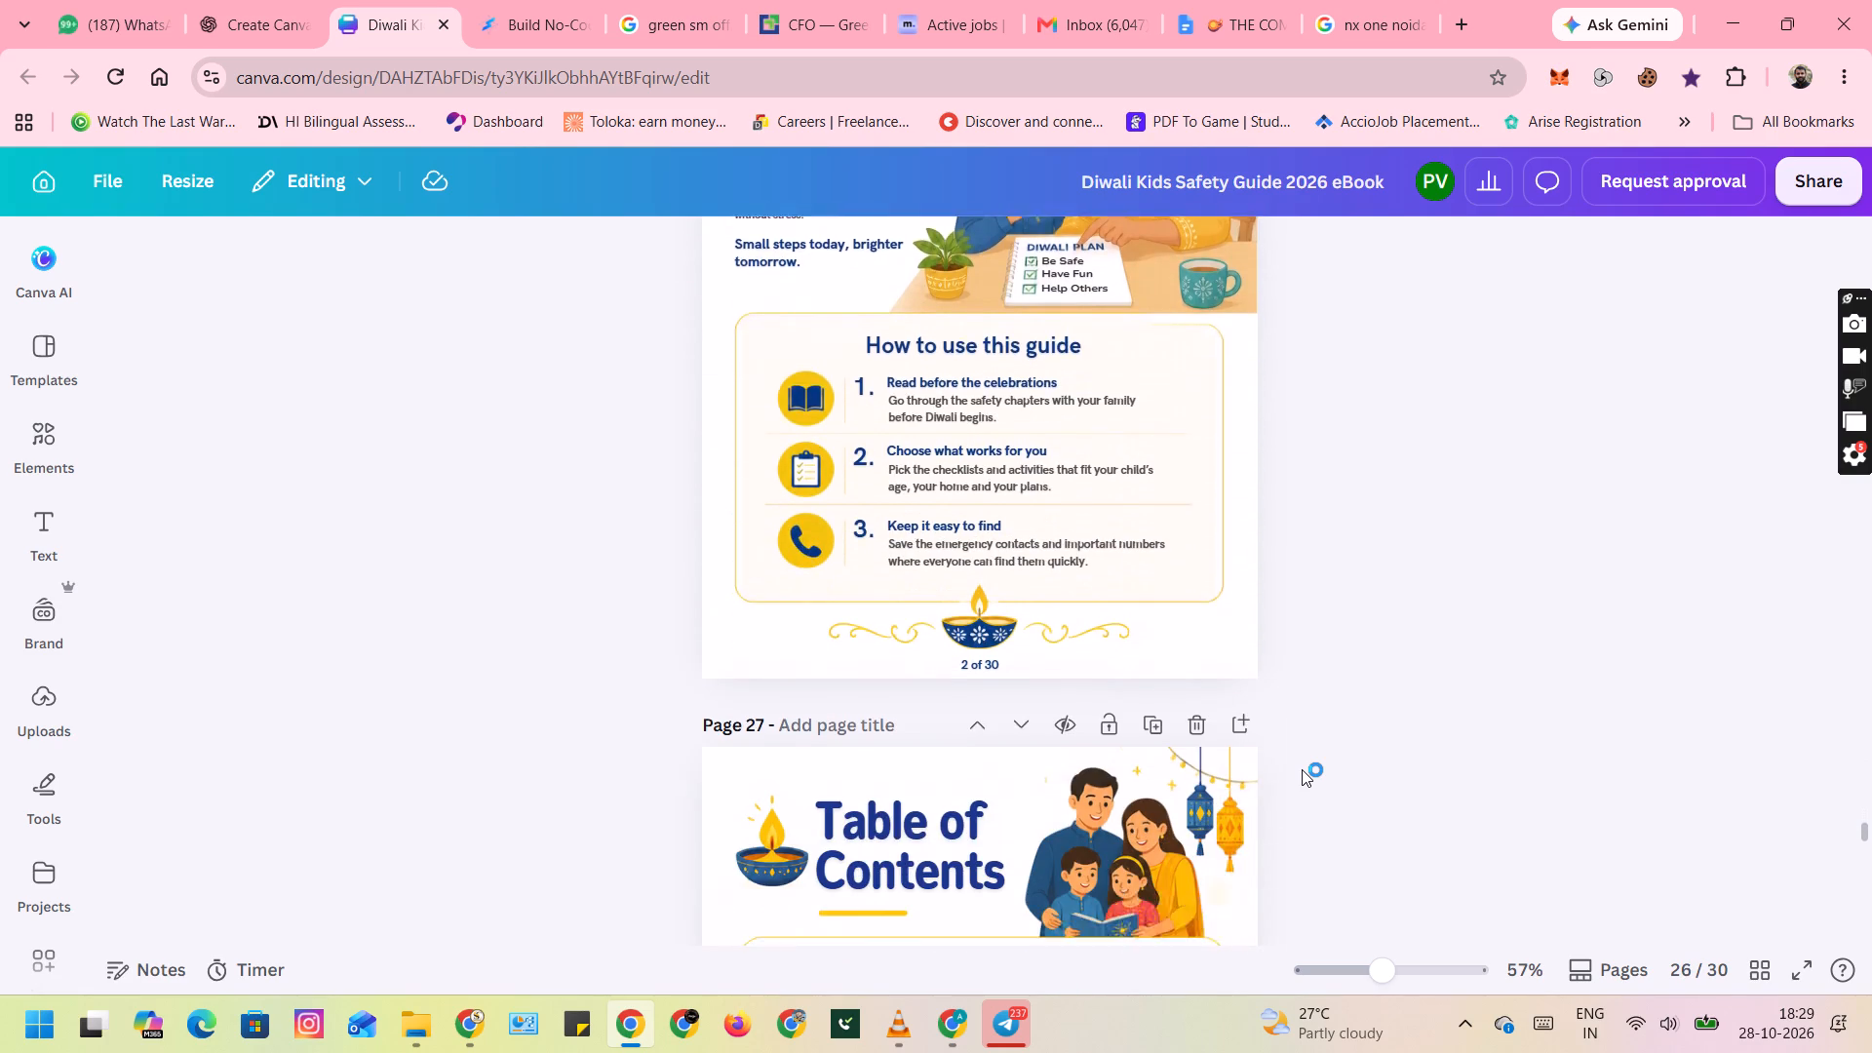
# Examine the Table of Contents on page 27 and the Welcome page with its How to use this guide section.
pyautogui.scroll(-5, 1302, 769)
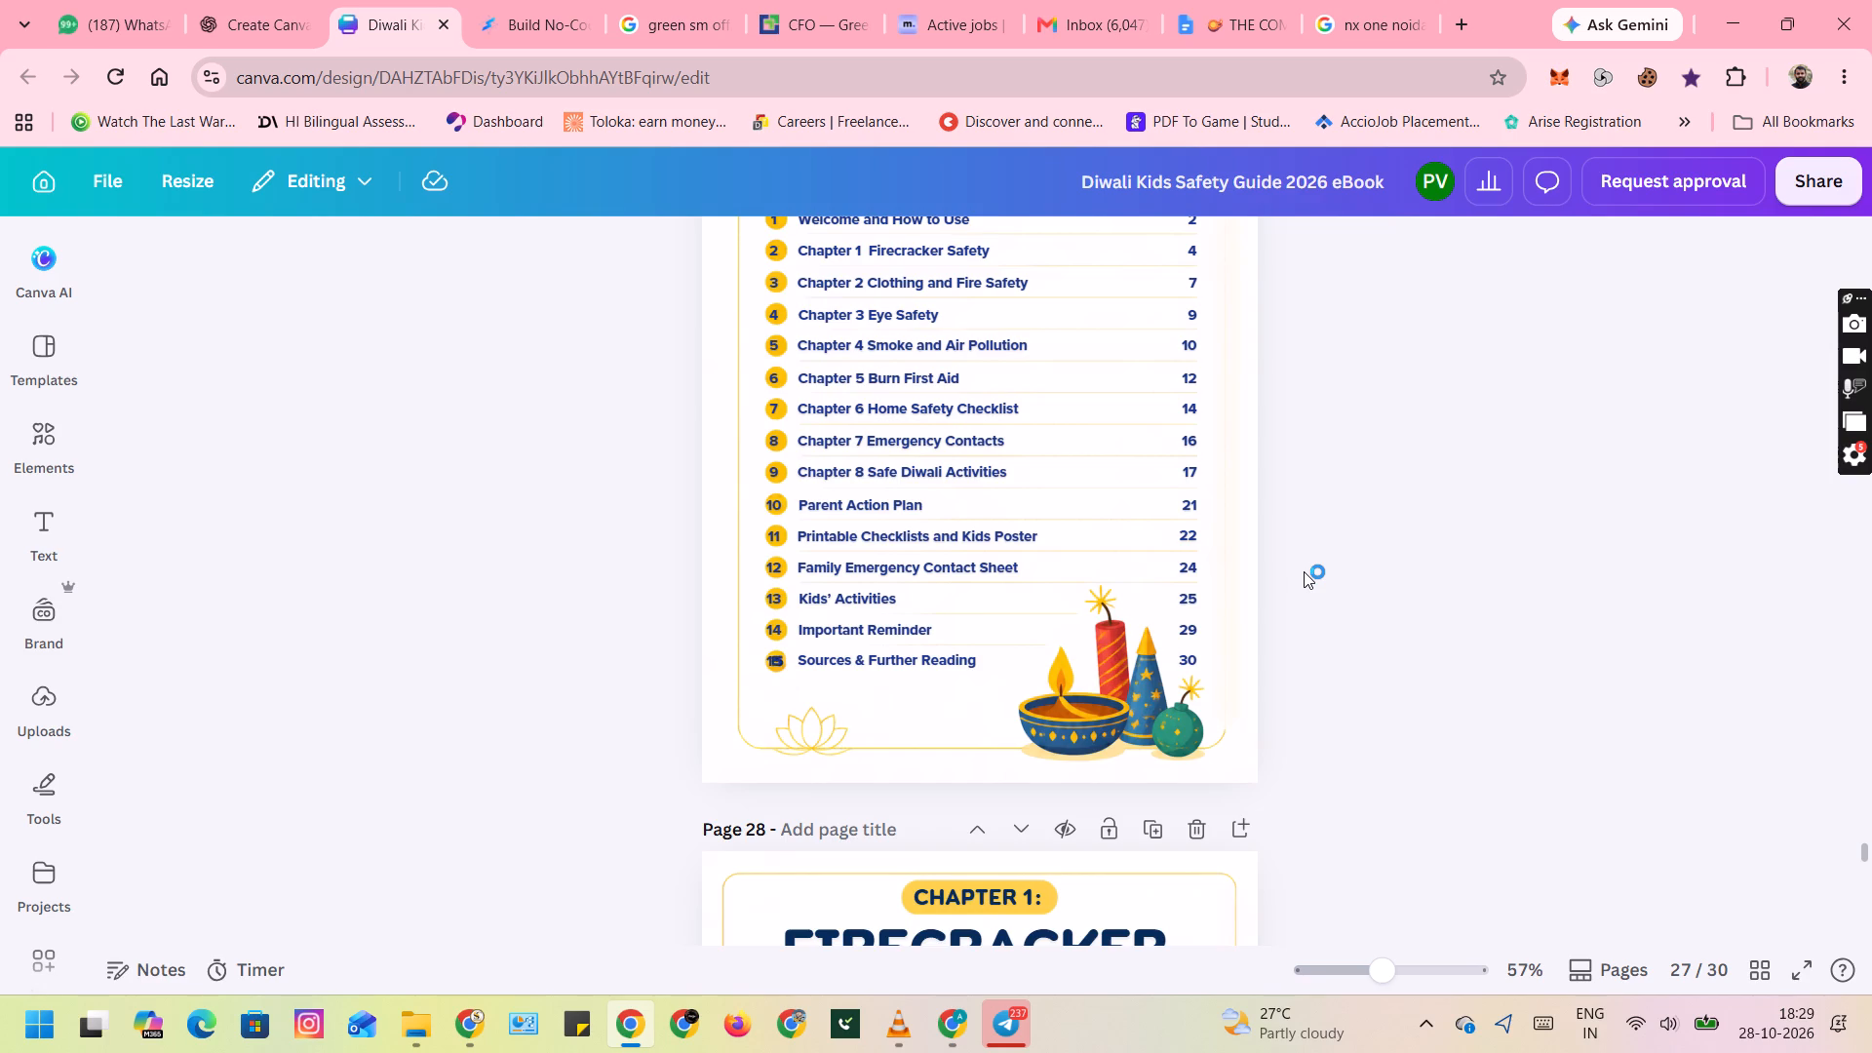
pyautogui.scroll(4, 1304, 564)
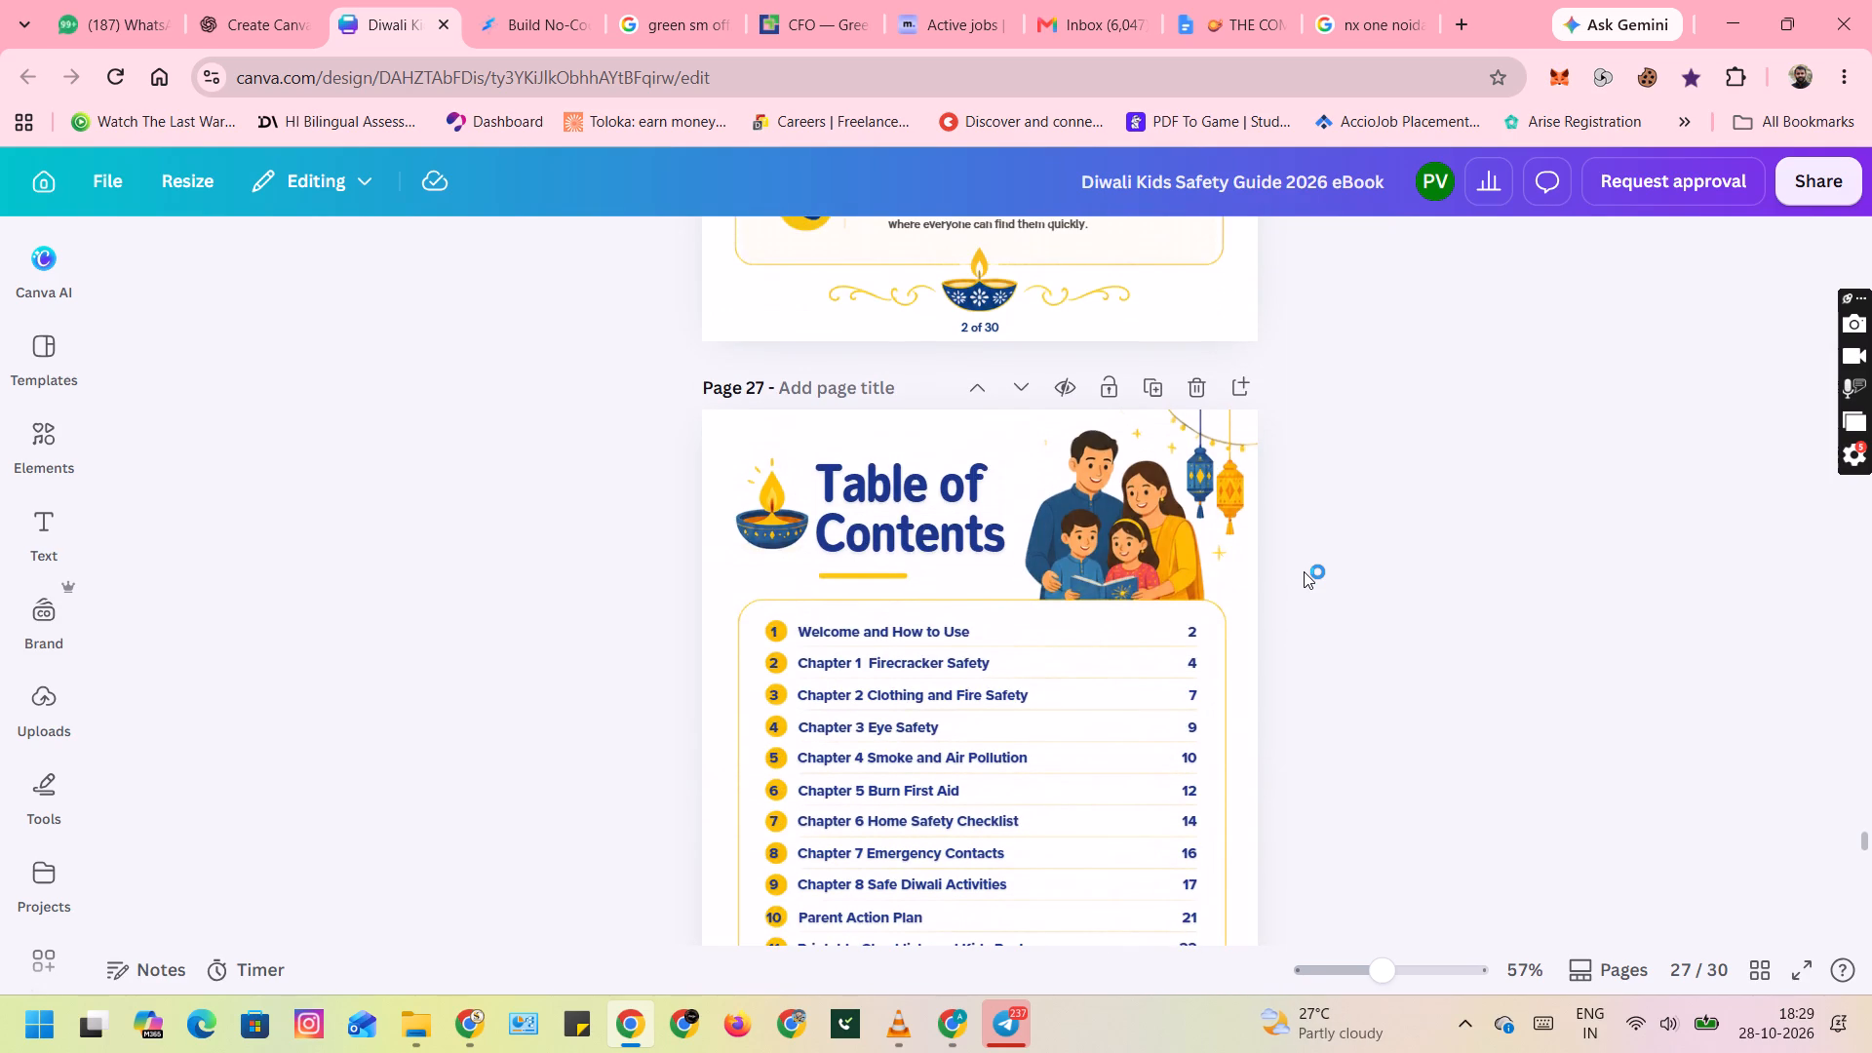
pyautogui.scroll(5, 1304, 564)
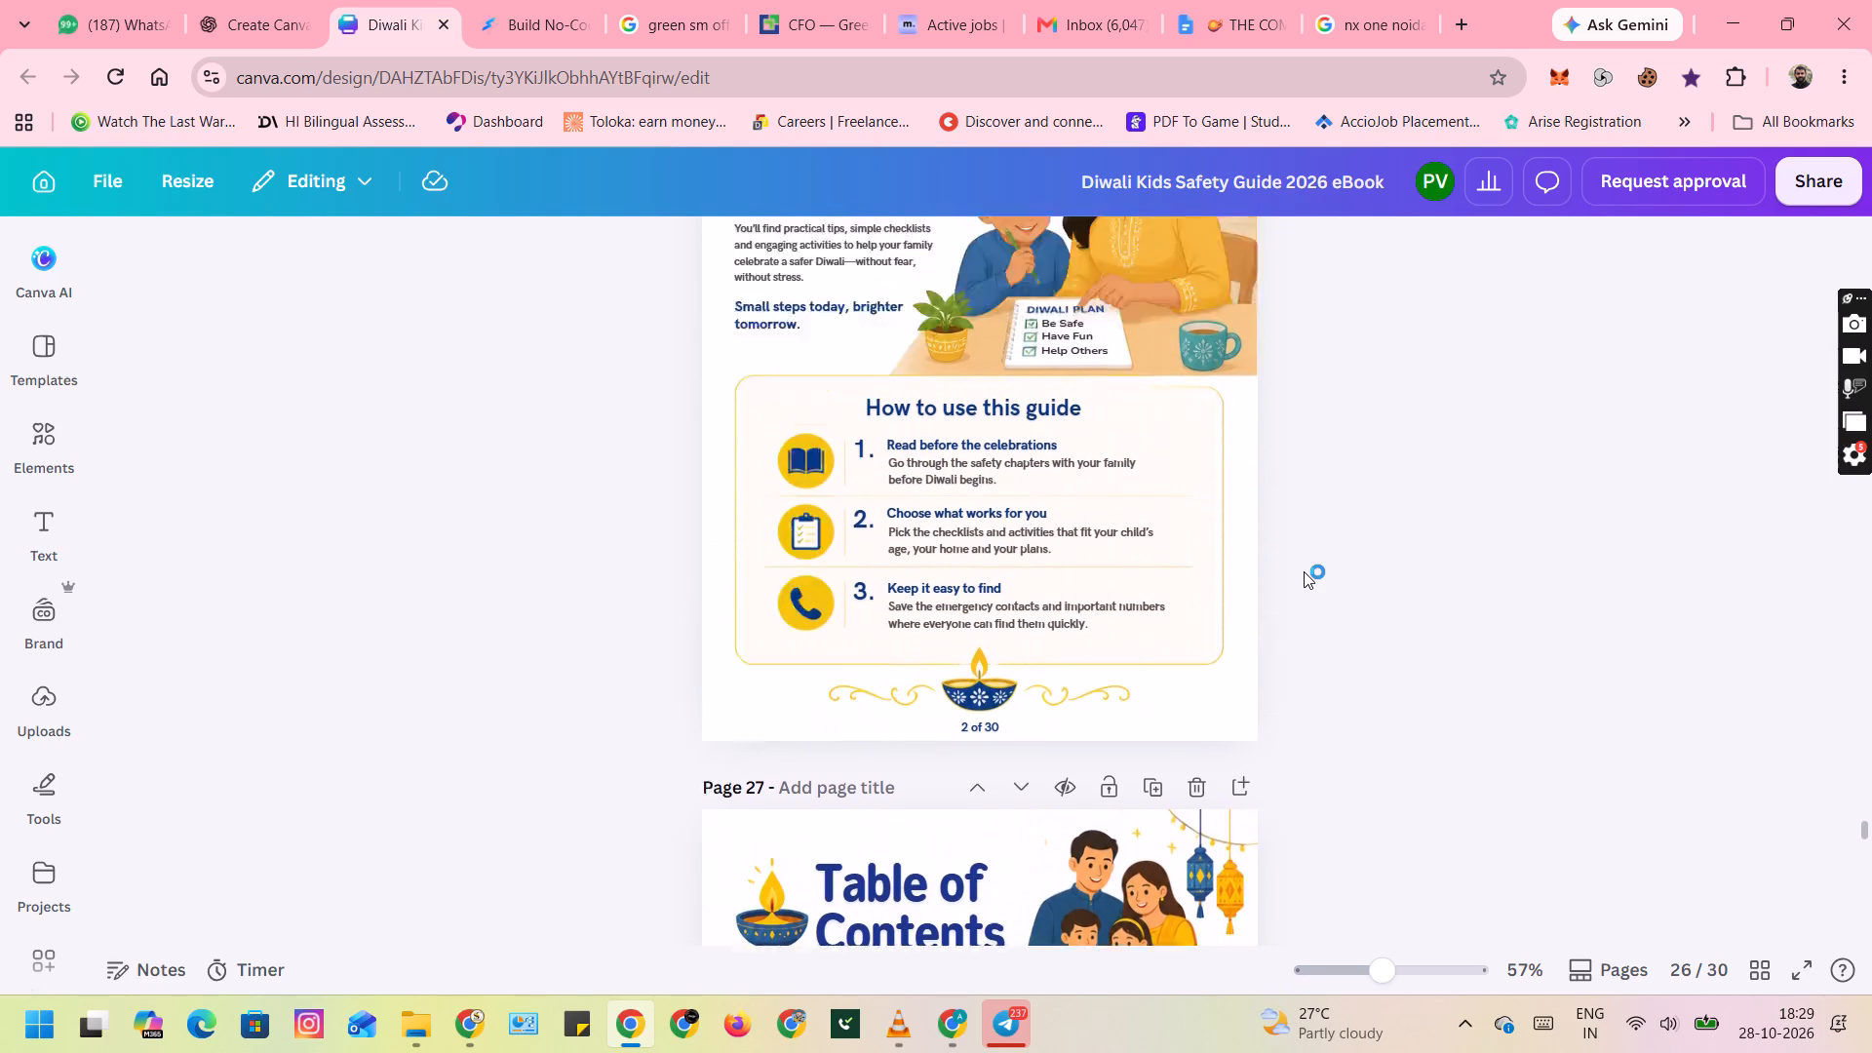
pyautogui.scroll(3, 1304, 571)
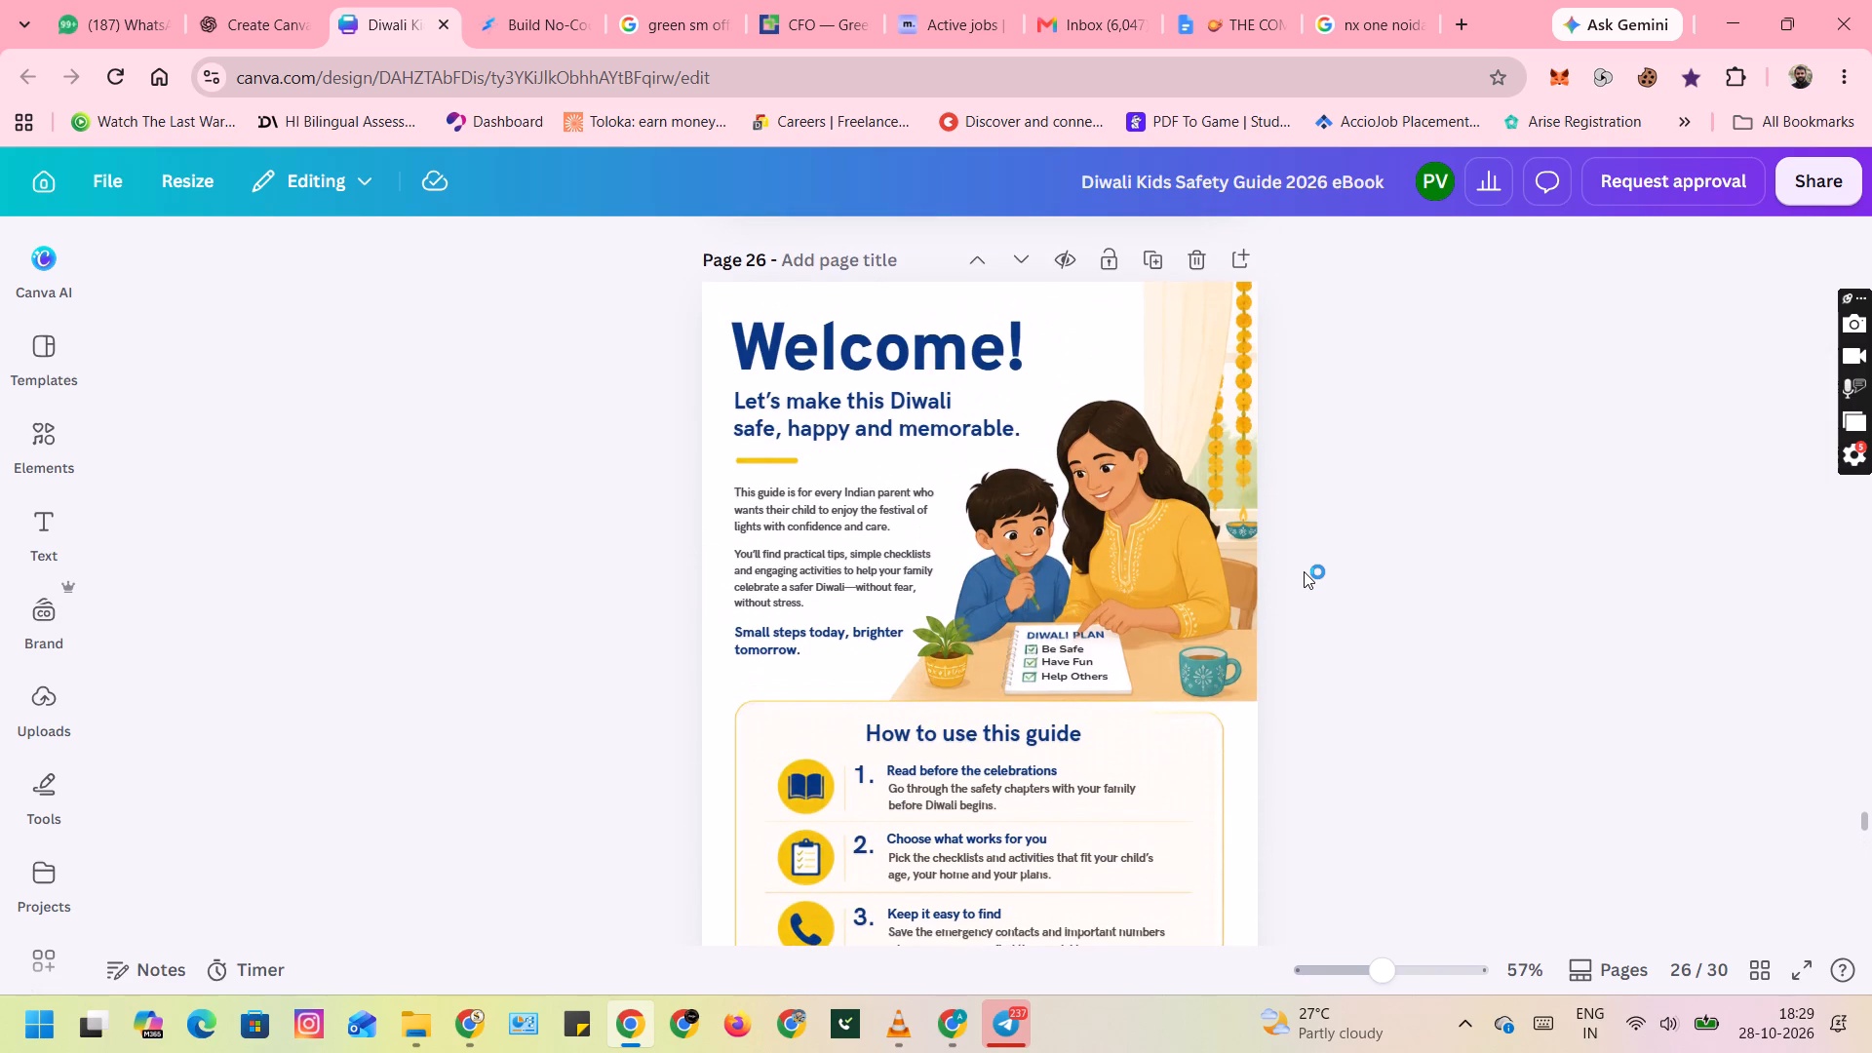
# Recheck the checklist and family illustration of A Lower-Smoke Diwali Plan on page 25.
pyautogui.scroll(5, 1304, 564)
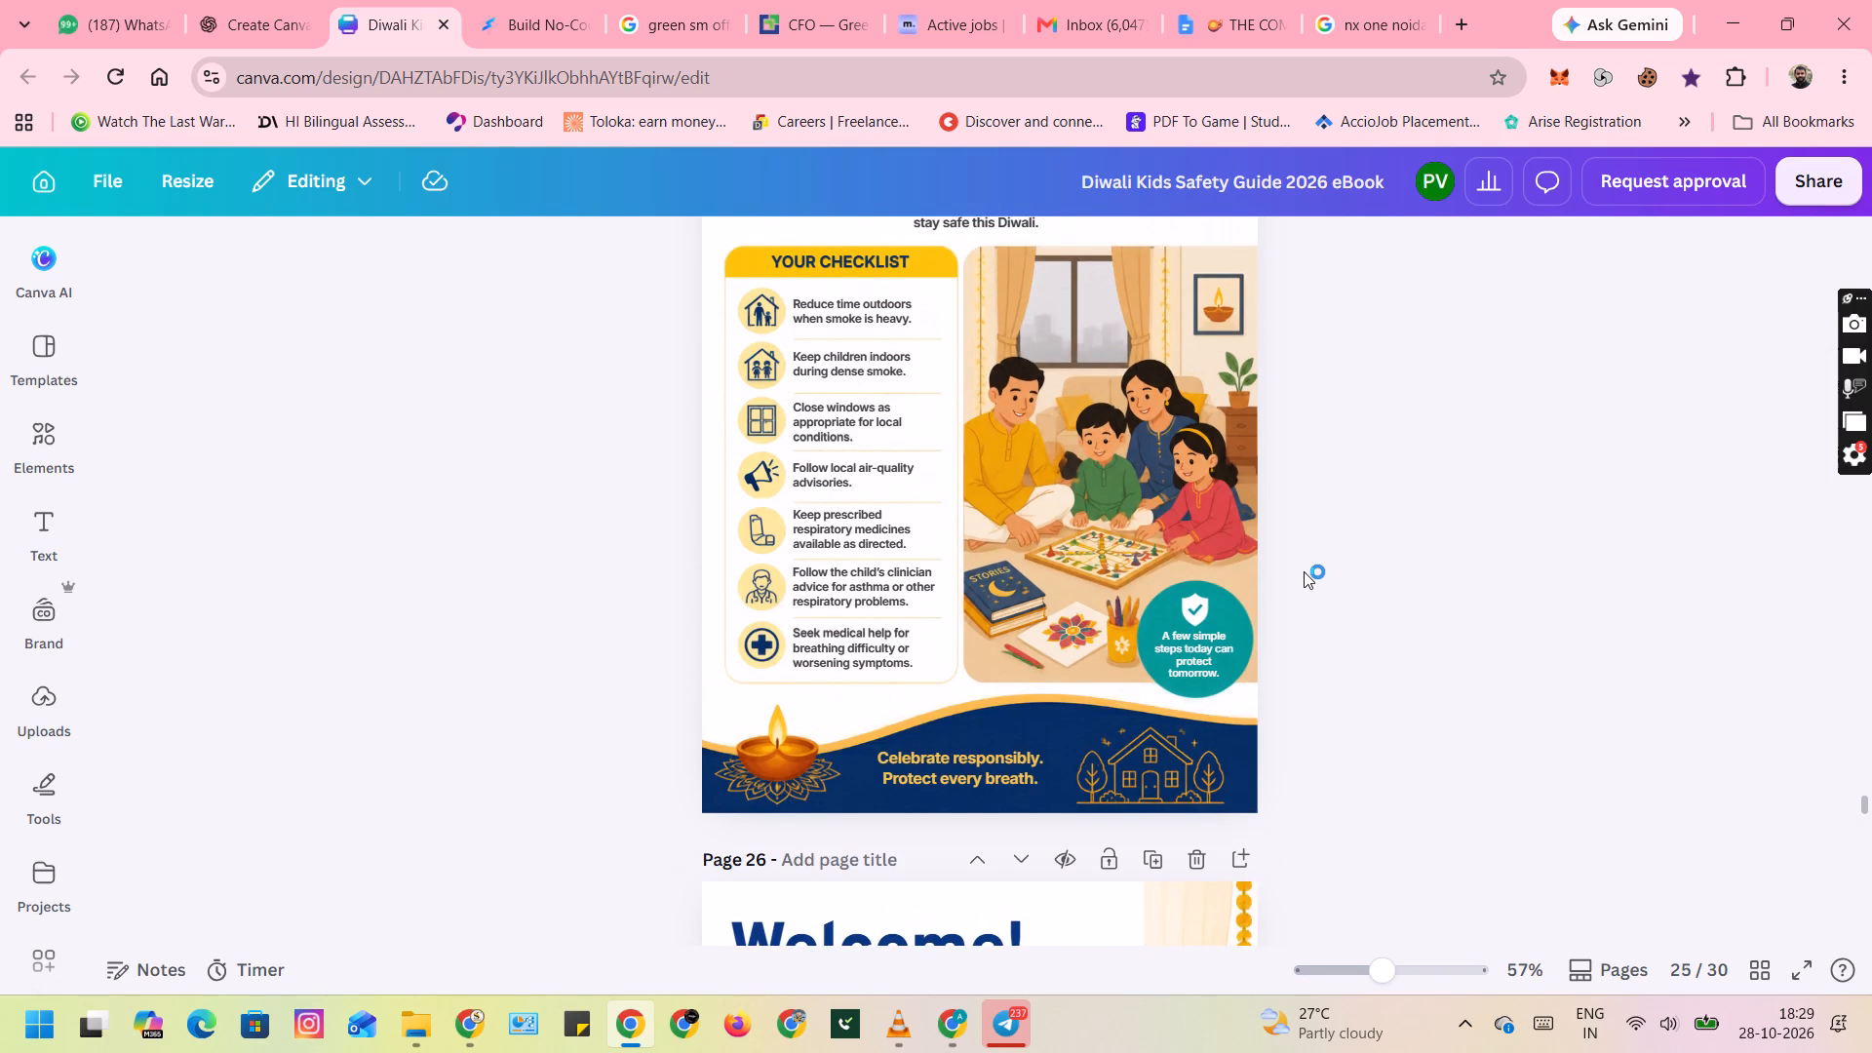
pyautogui.scroll(2, 1304, 564)
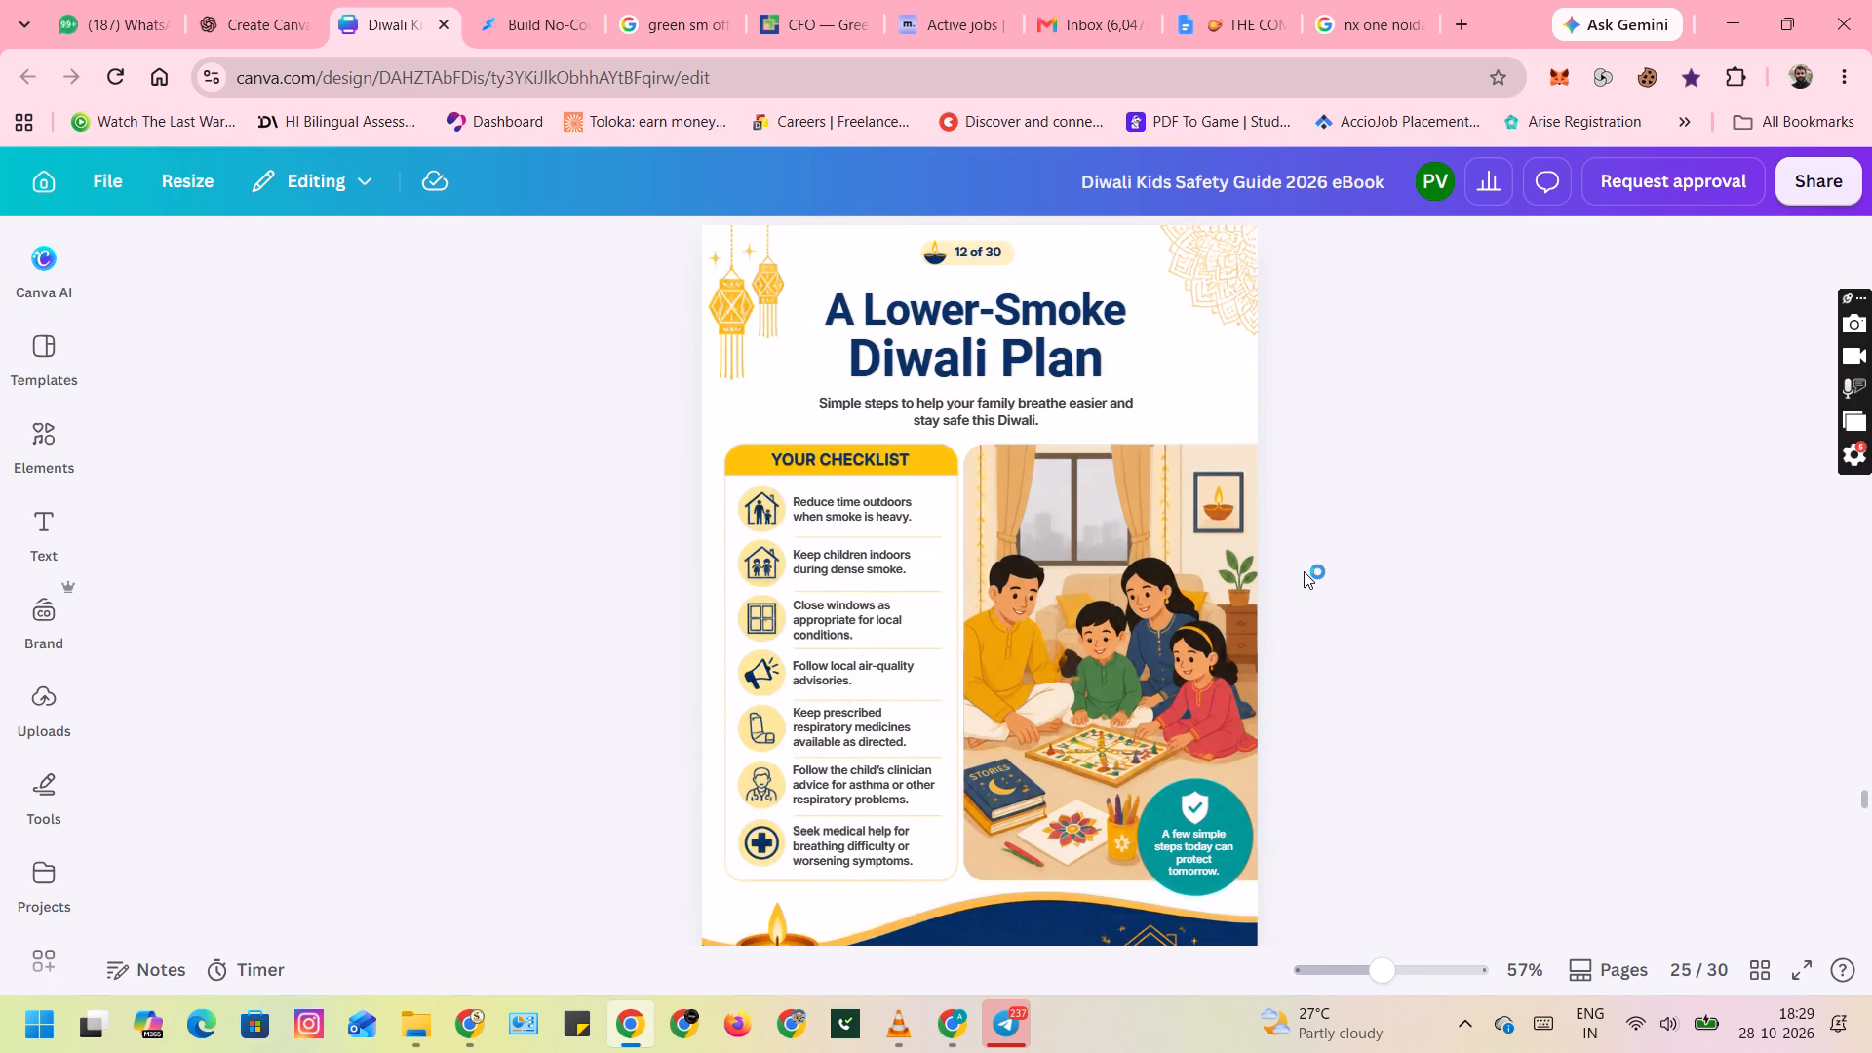
pyautogui.scroll(1, 1304, 571)
pyautogui.scroll(-4, 1310, 451)
pyautogui.scroll(1, 1310, 451)
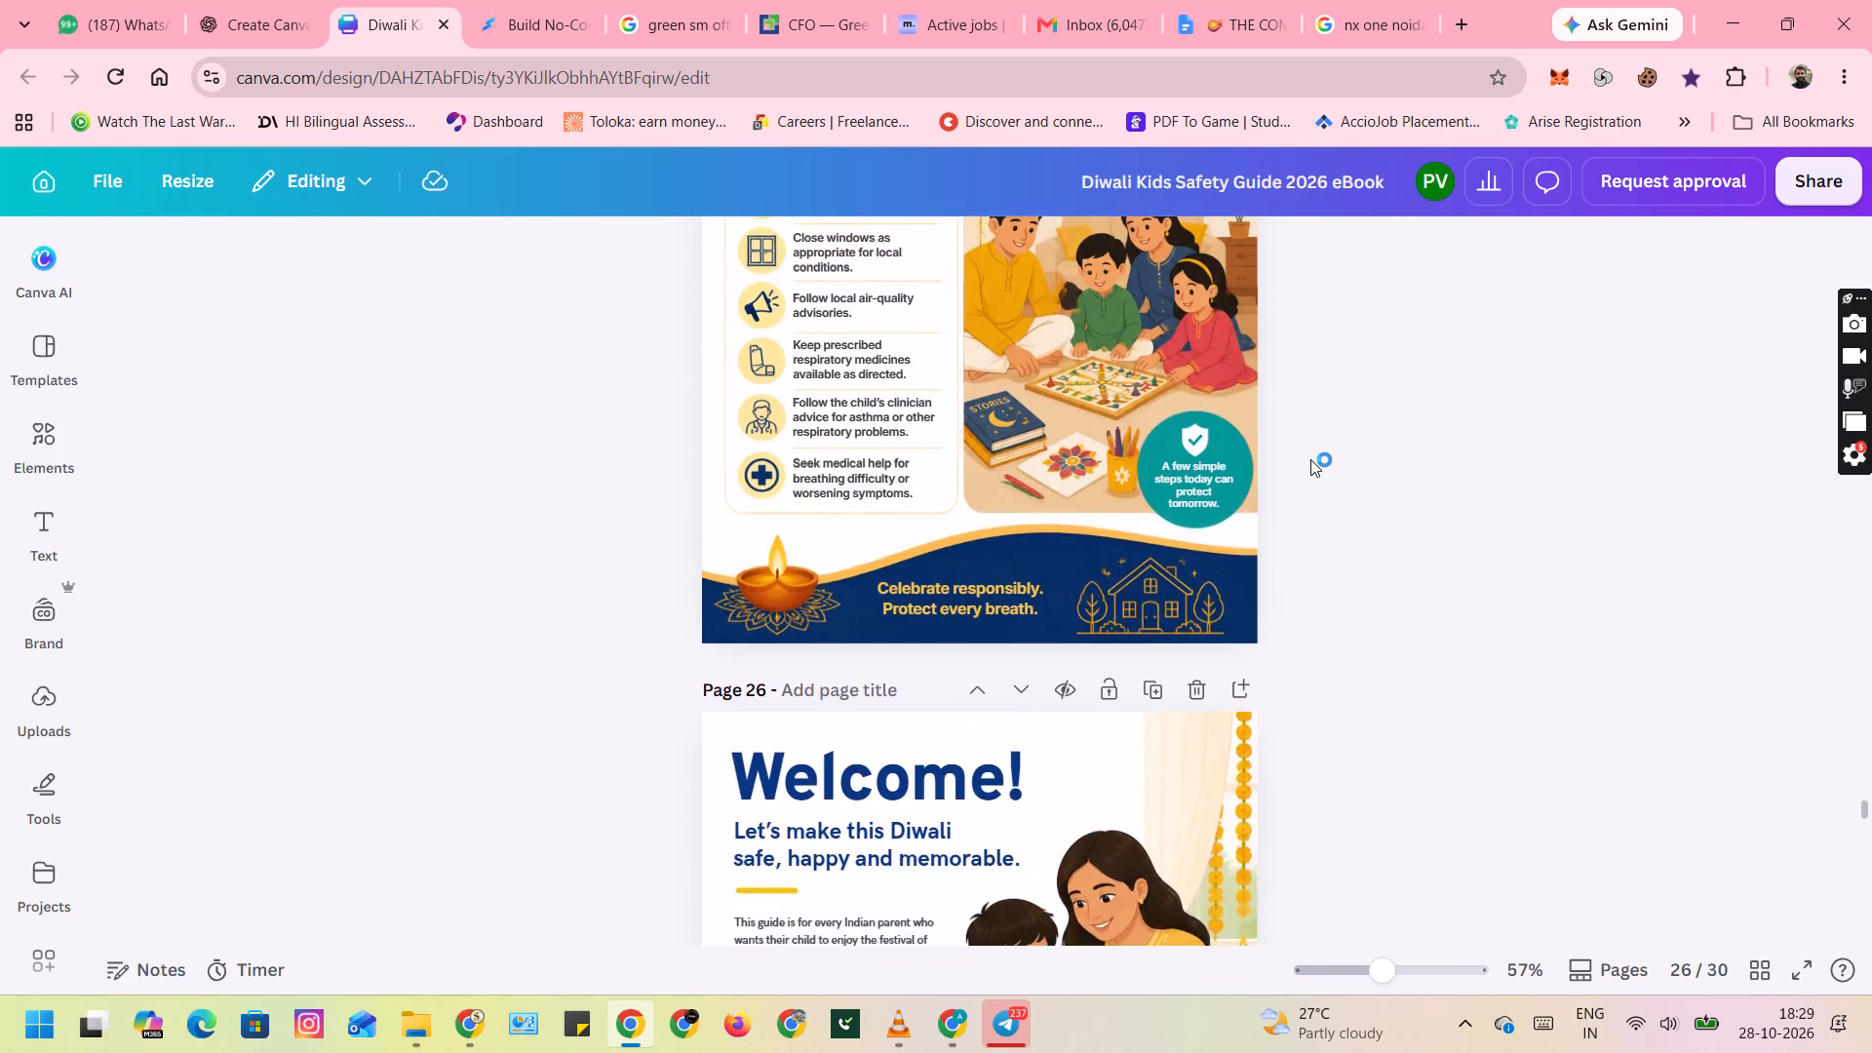
pyautogui.scroll(-2, 1310, 451)
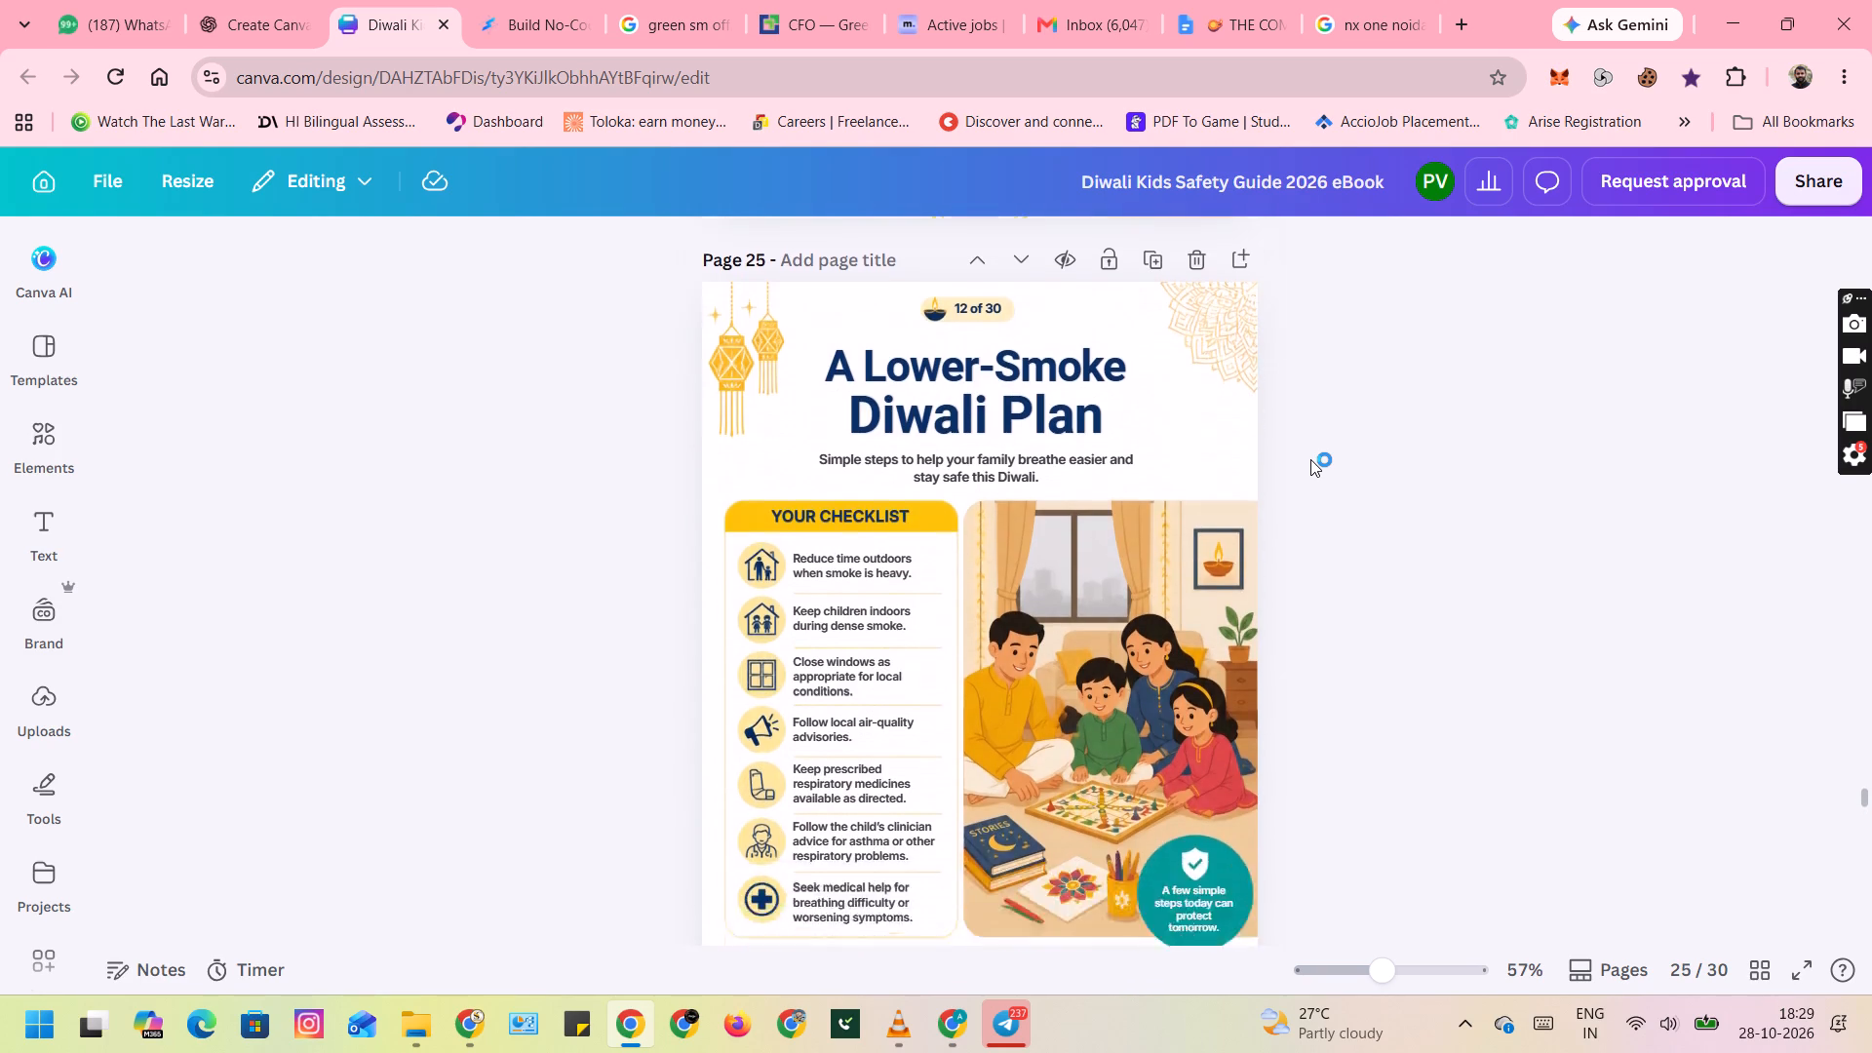
# Recheck the chapter entries and page numbers in the Table of Contents on page 27.
pyautogui.scroll(-5, 1310, 459)
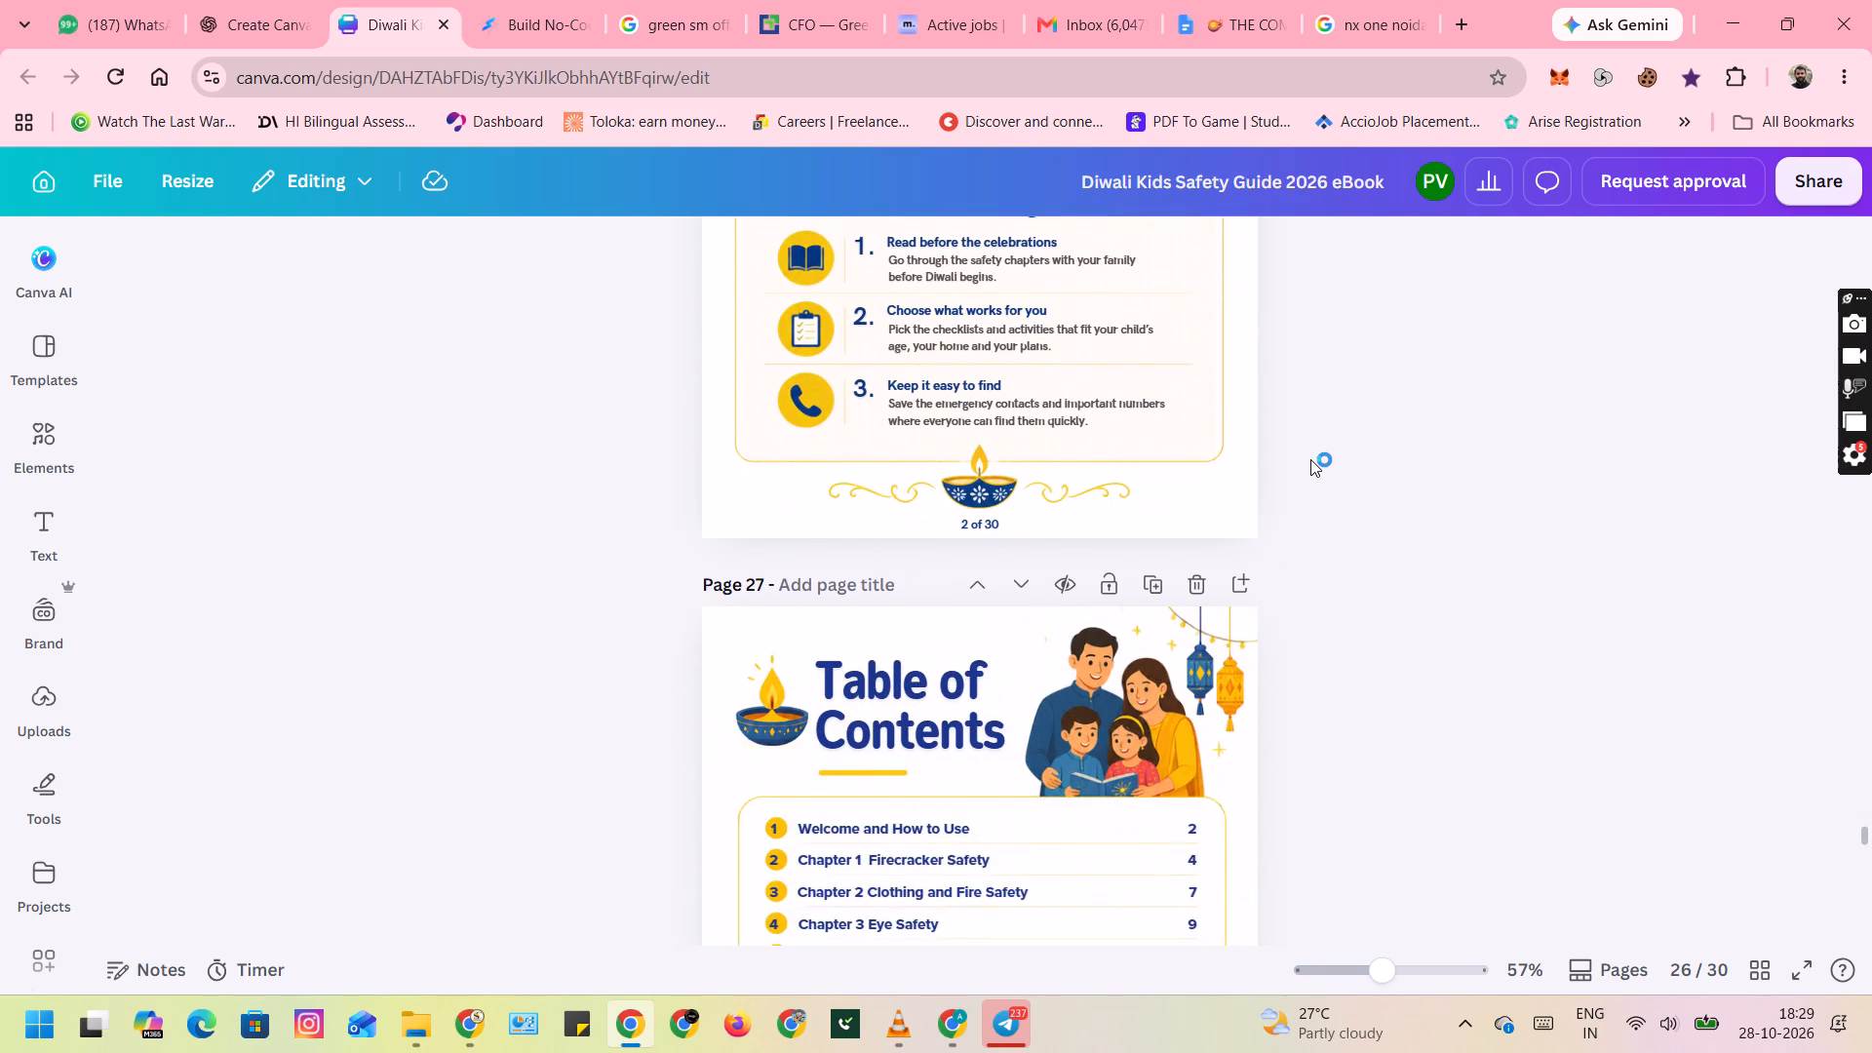
pyautogui.scroll(-3, 1310, 459)
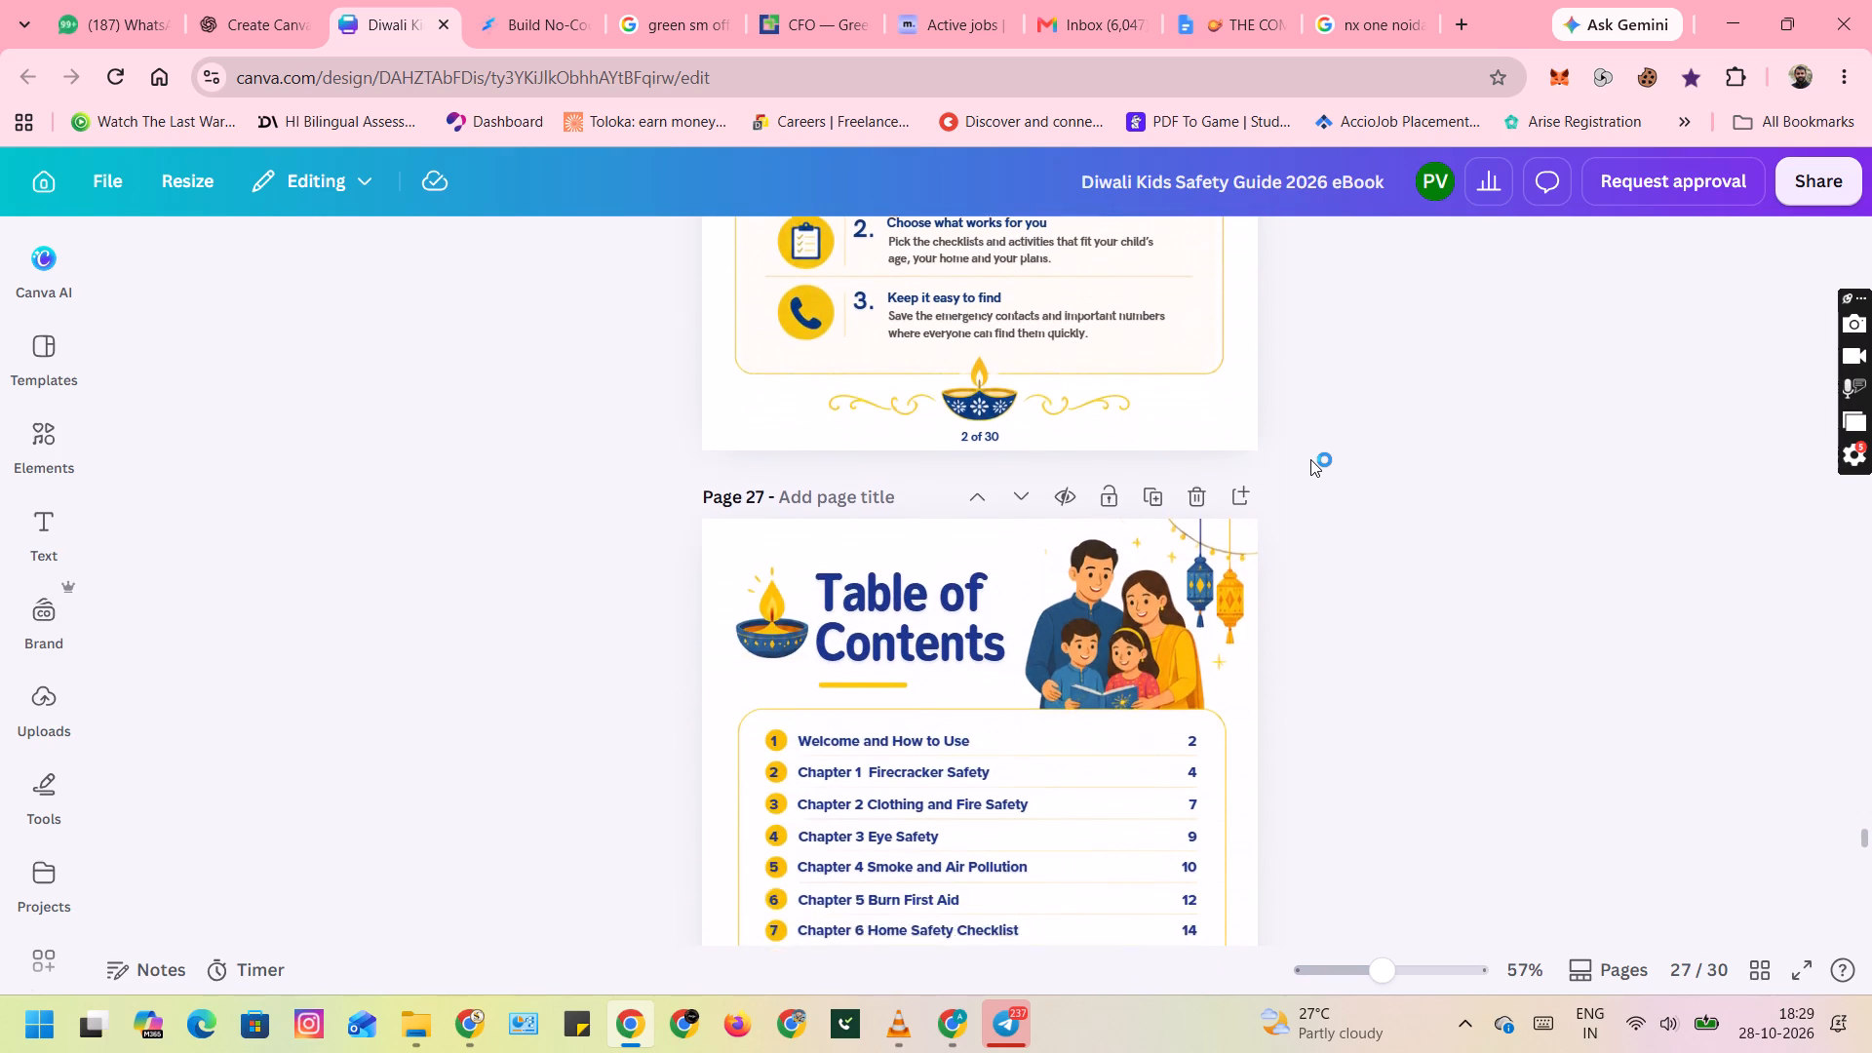
pyautogui.scroll(-4, 1310, 459)
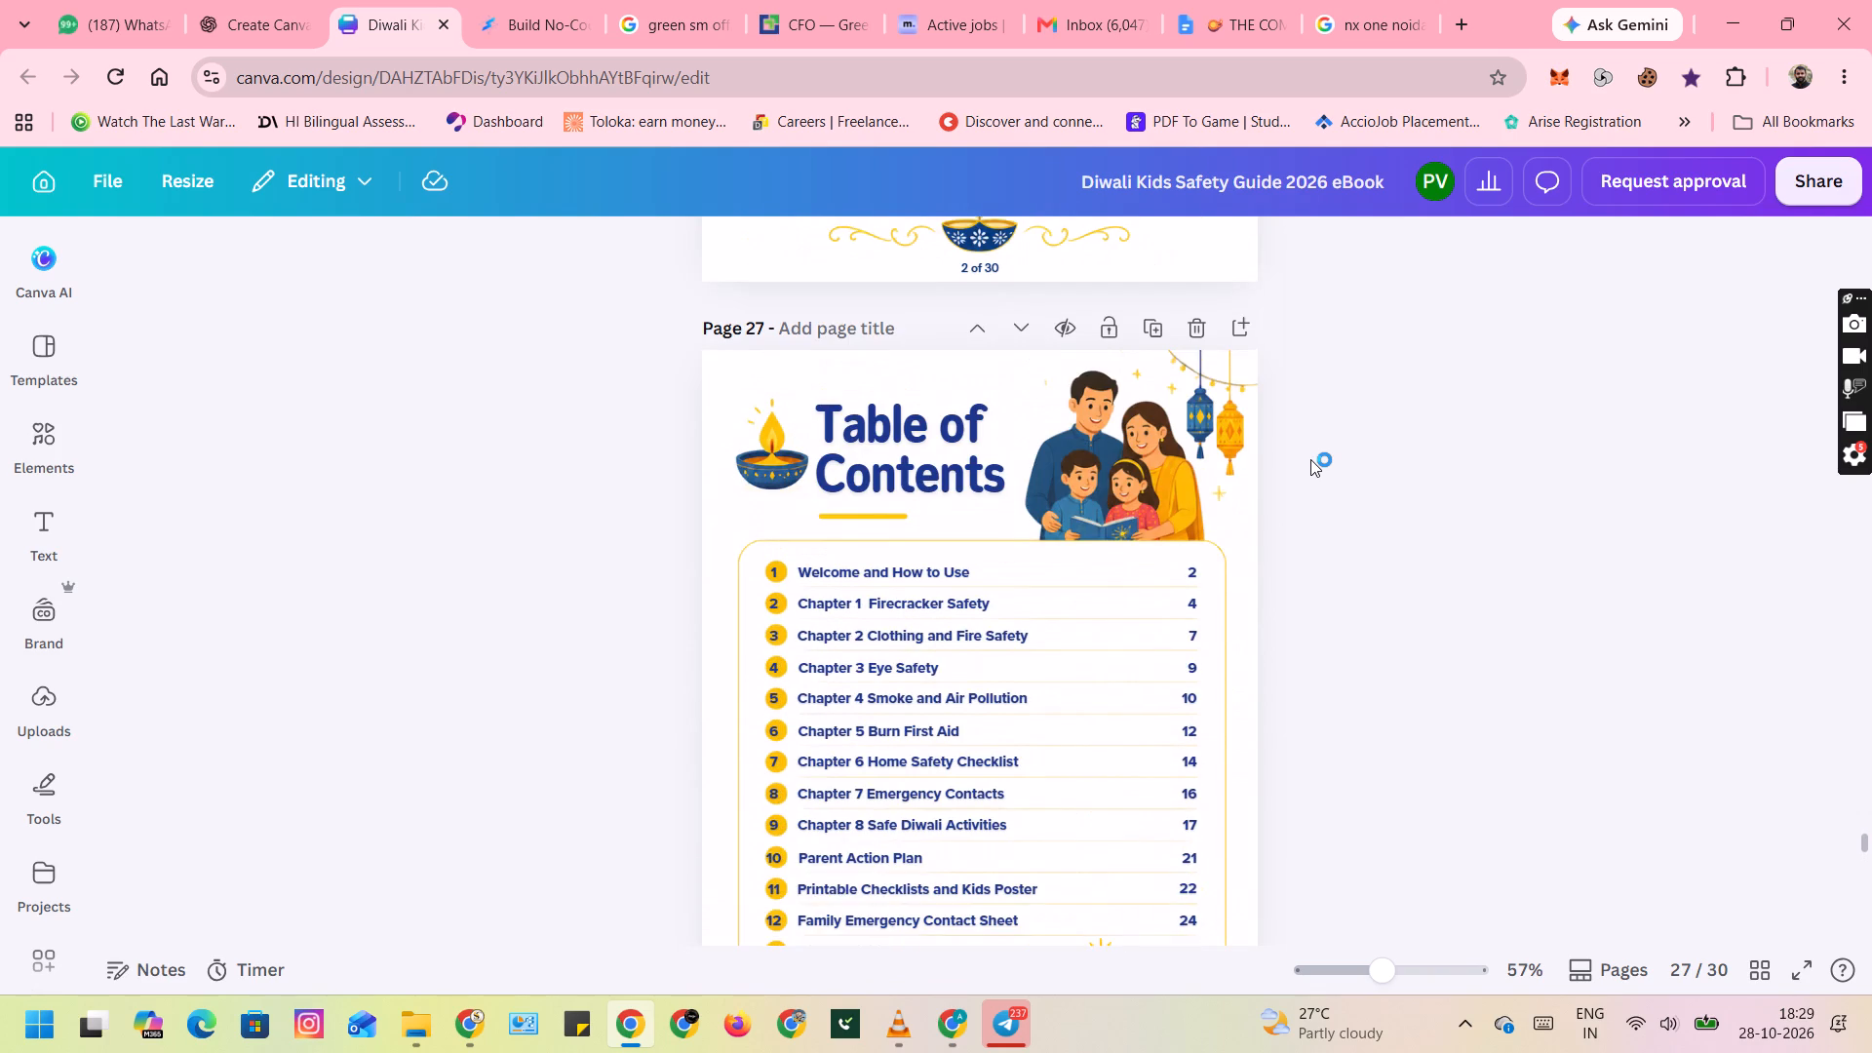
pyautogui.scroll(-1, 1310, 451)
# Examine the Chapter 1 Firecracker Safety opener and the Firecracker Safety Essentials checklist on pages 28 and 29.
pyautogui.scroll(-4, 1310, 451)
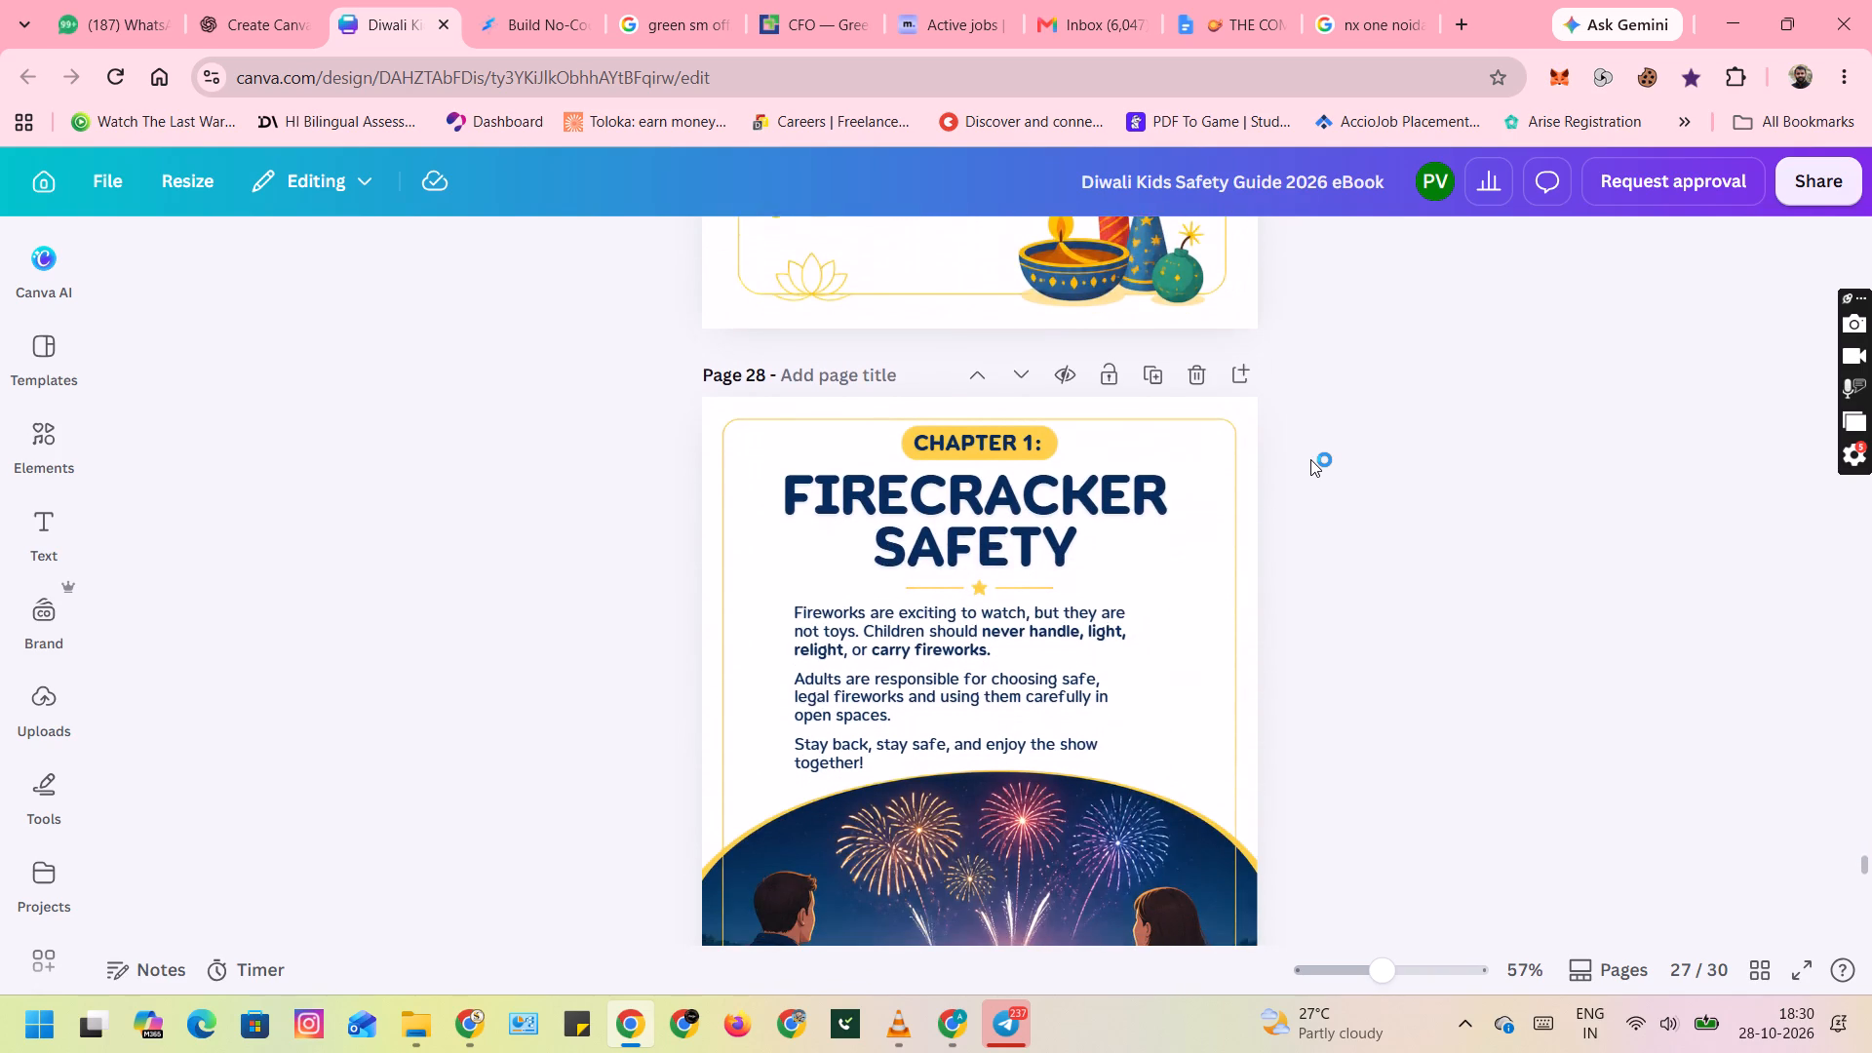
pyautogui.scroll(-3, 1310, 451)
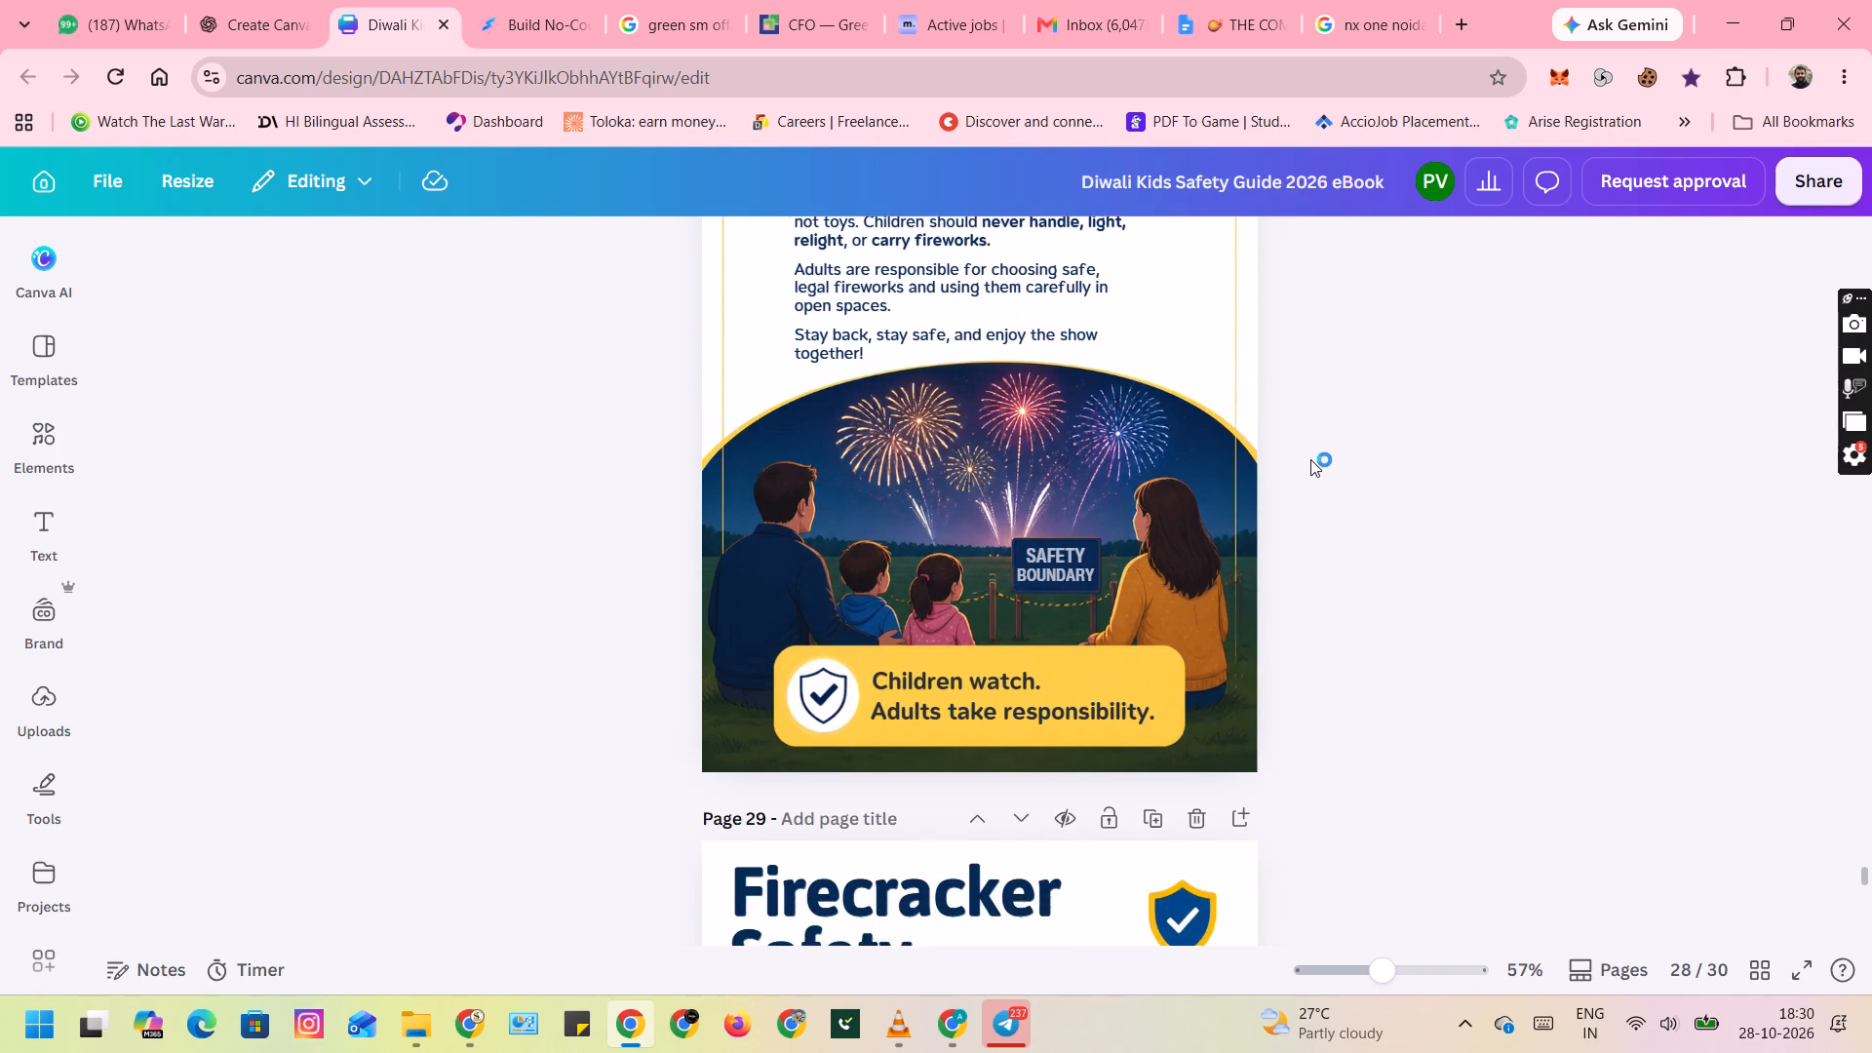
pyautogui.scroll(-3, 1310, 459)
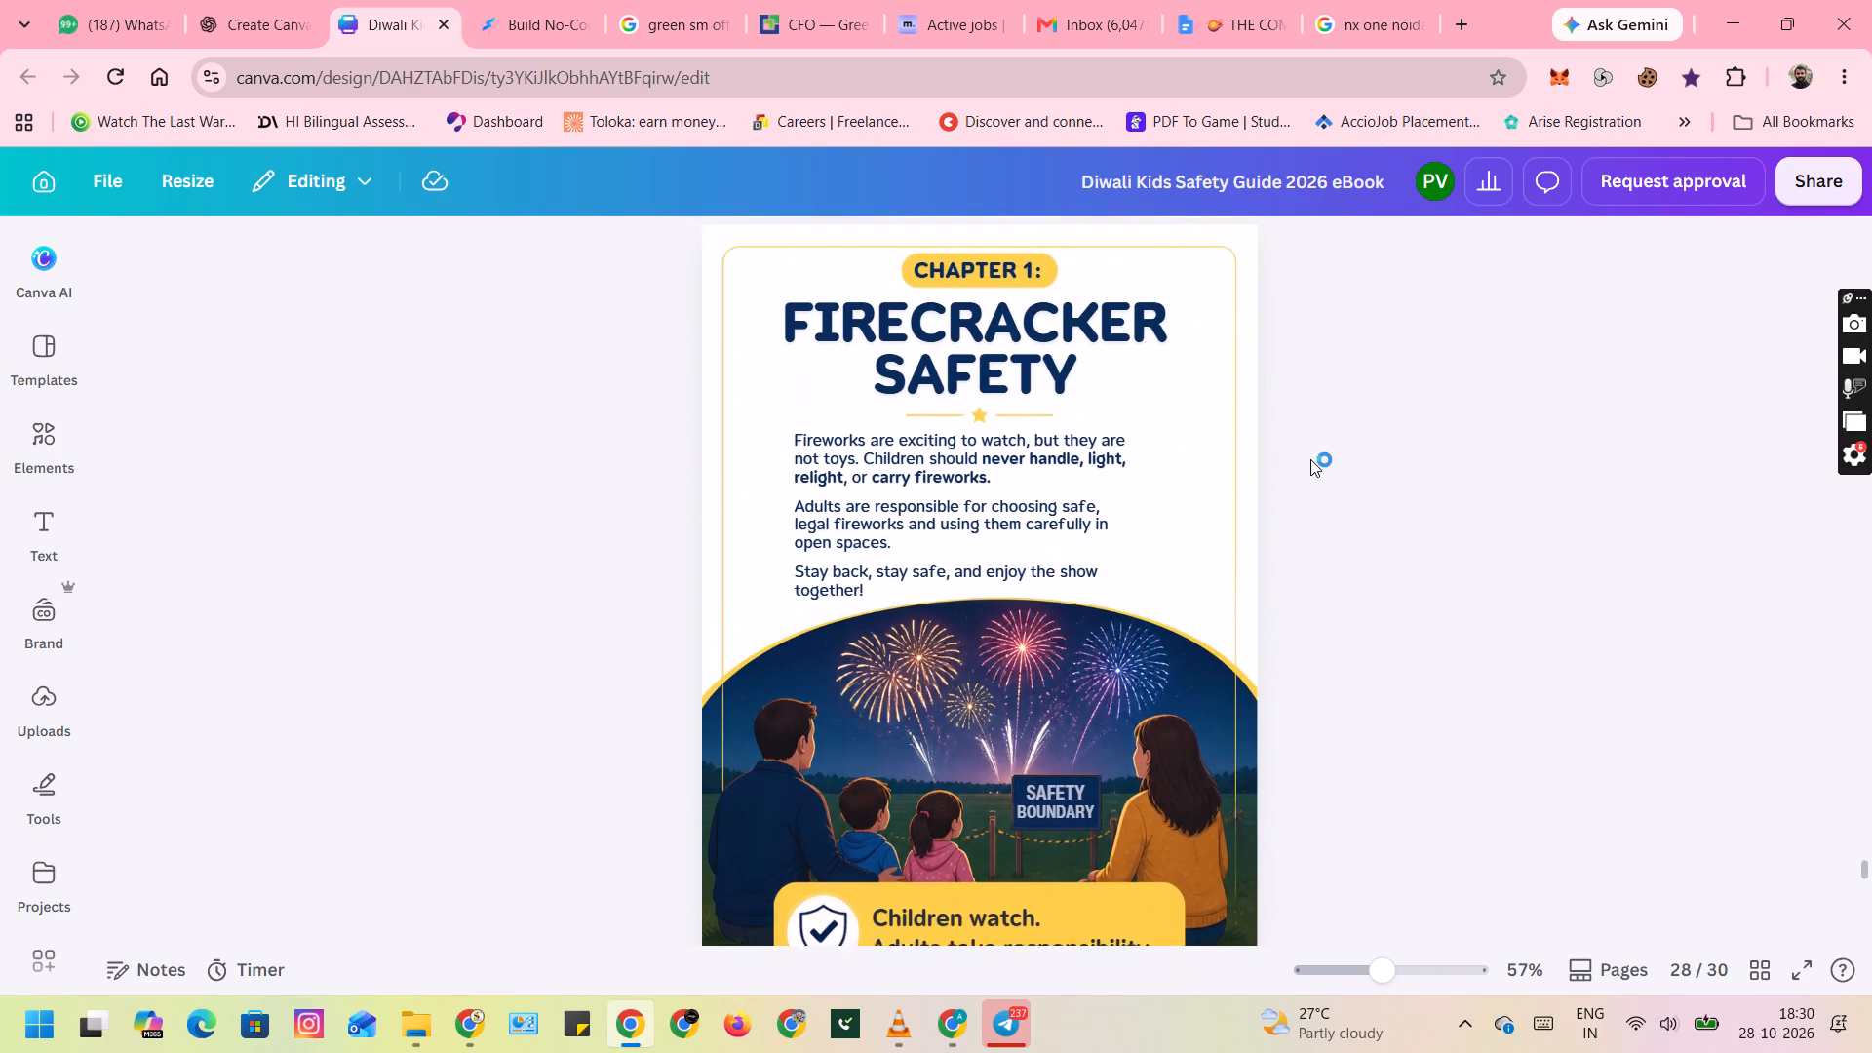
pyautogui.scroll(-2, 1310, 459)
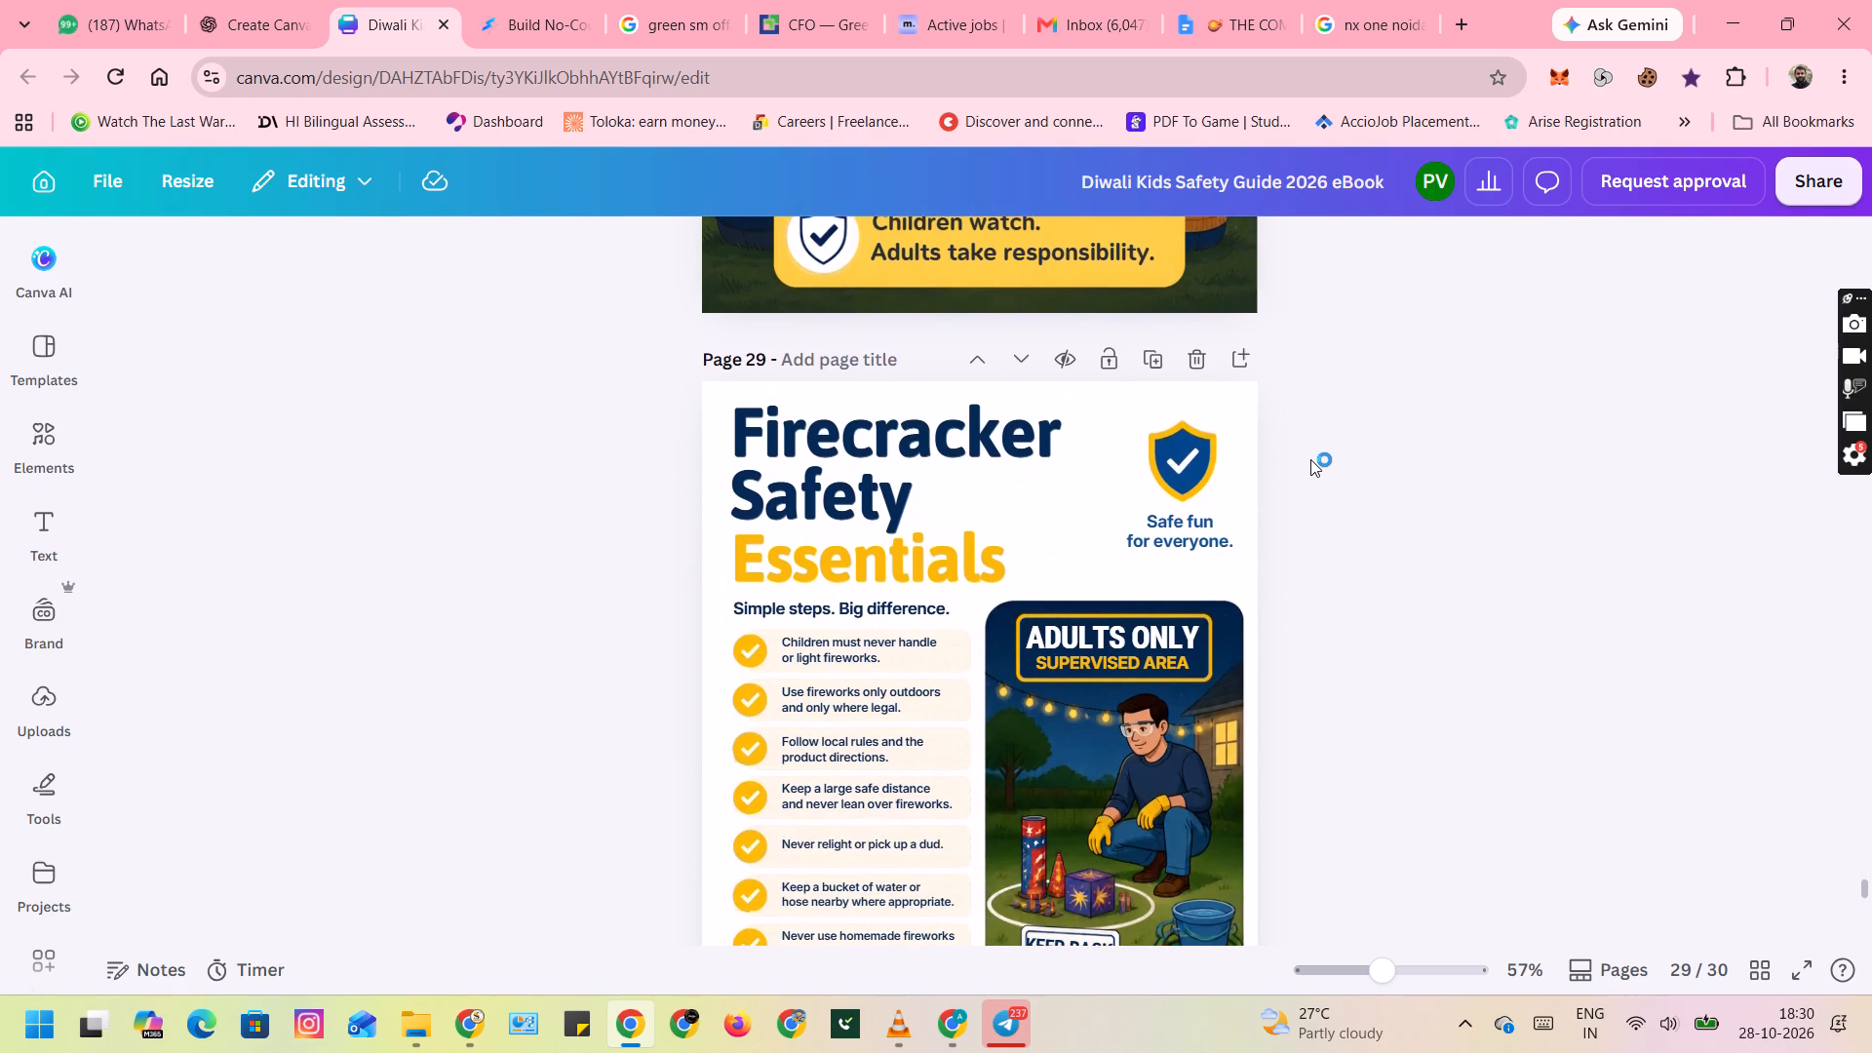
pyautogui.scroll(-4, 1310, 459)
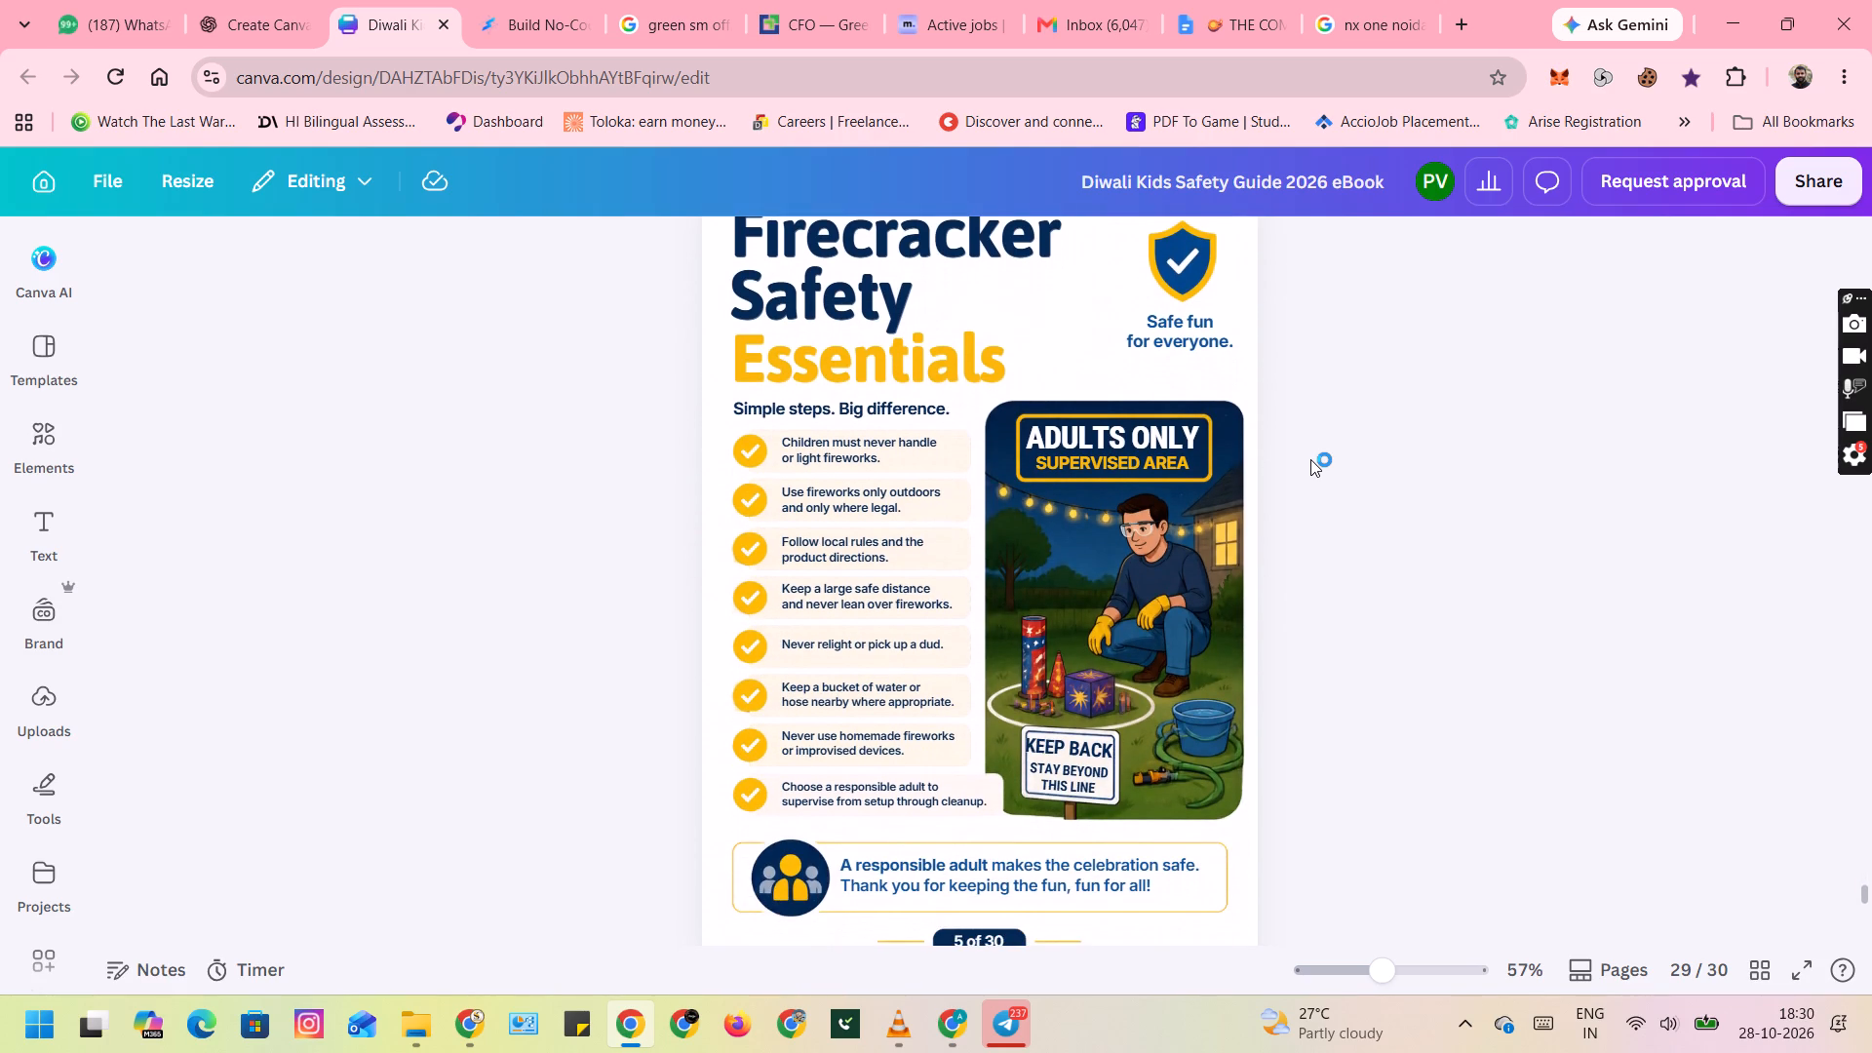
pyautogui.scroll(4, 1310, 451)
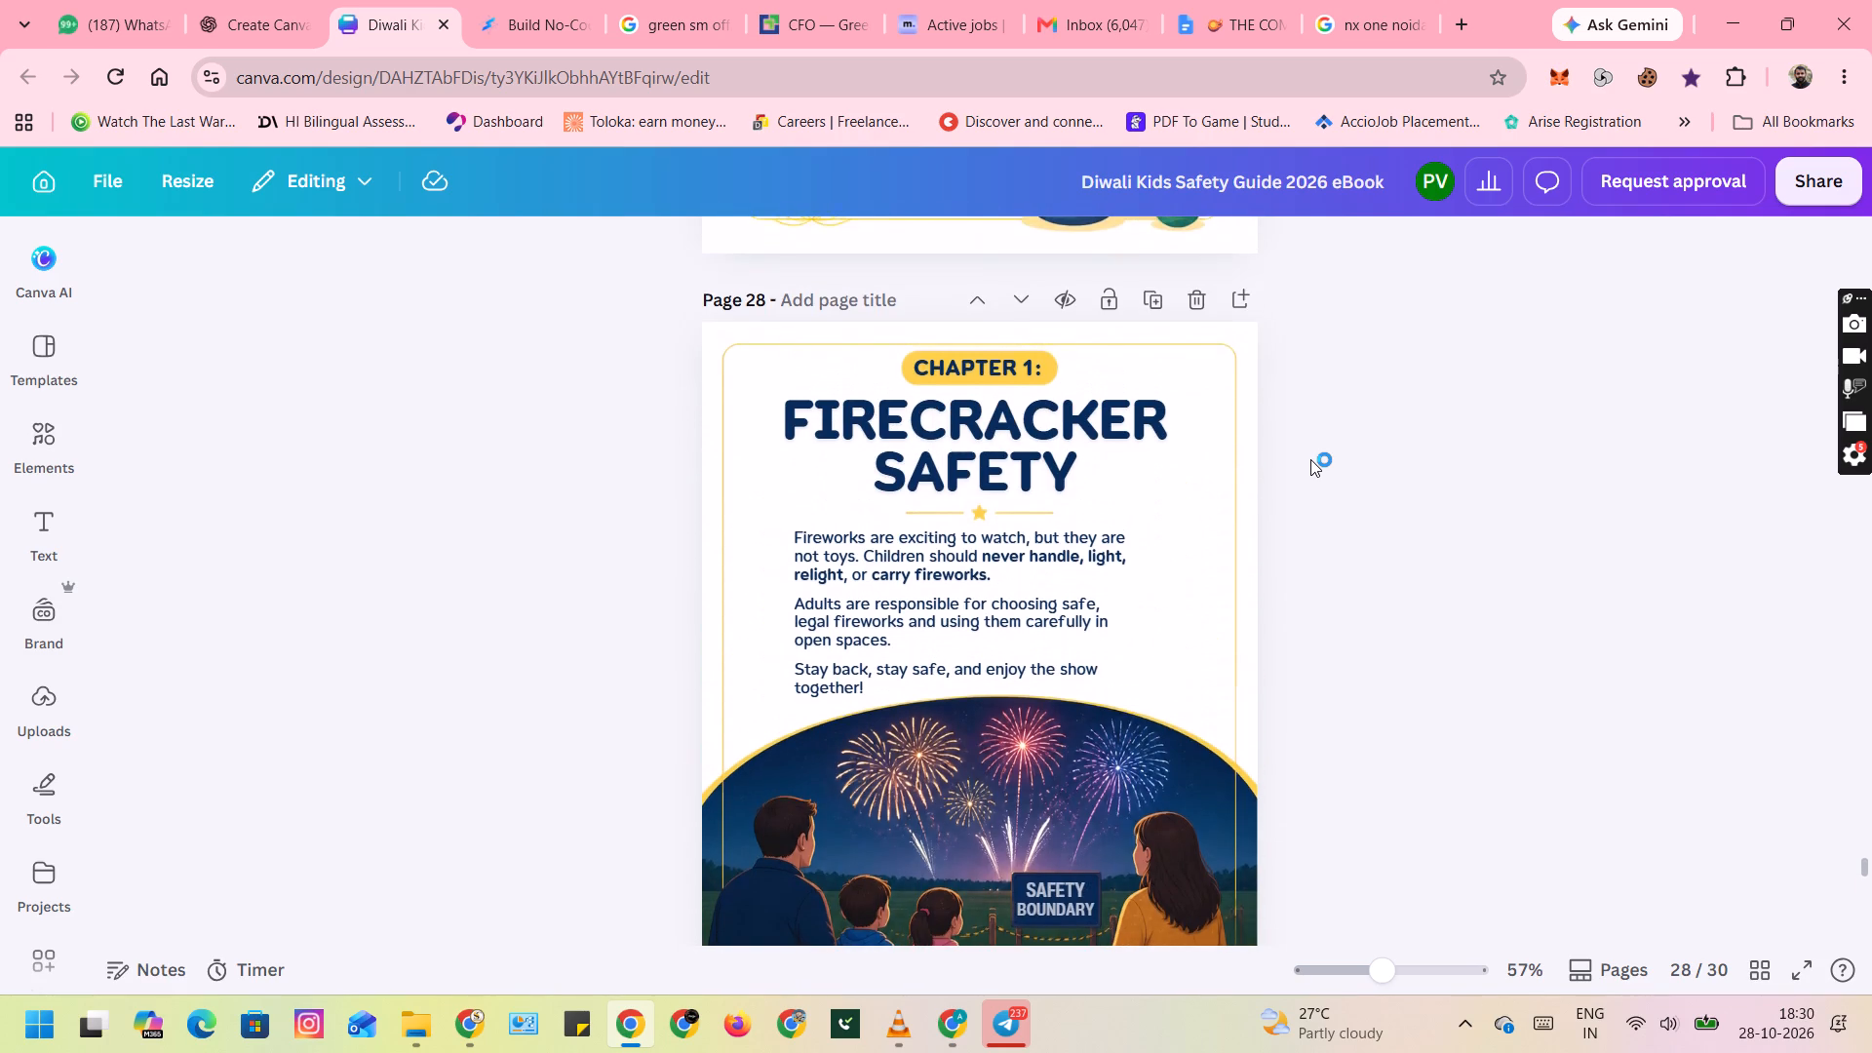
pyautogui.scroll(2, 1310, 459)
pyautogui.scroll(-7, 1310, 451)
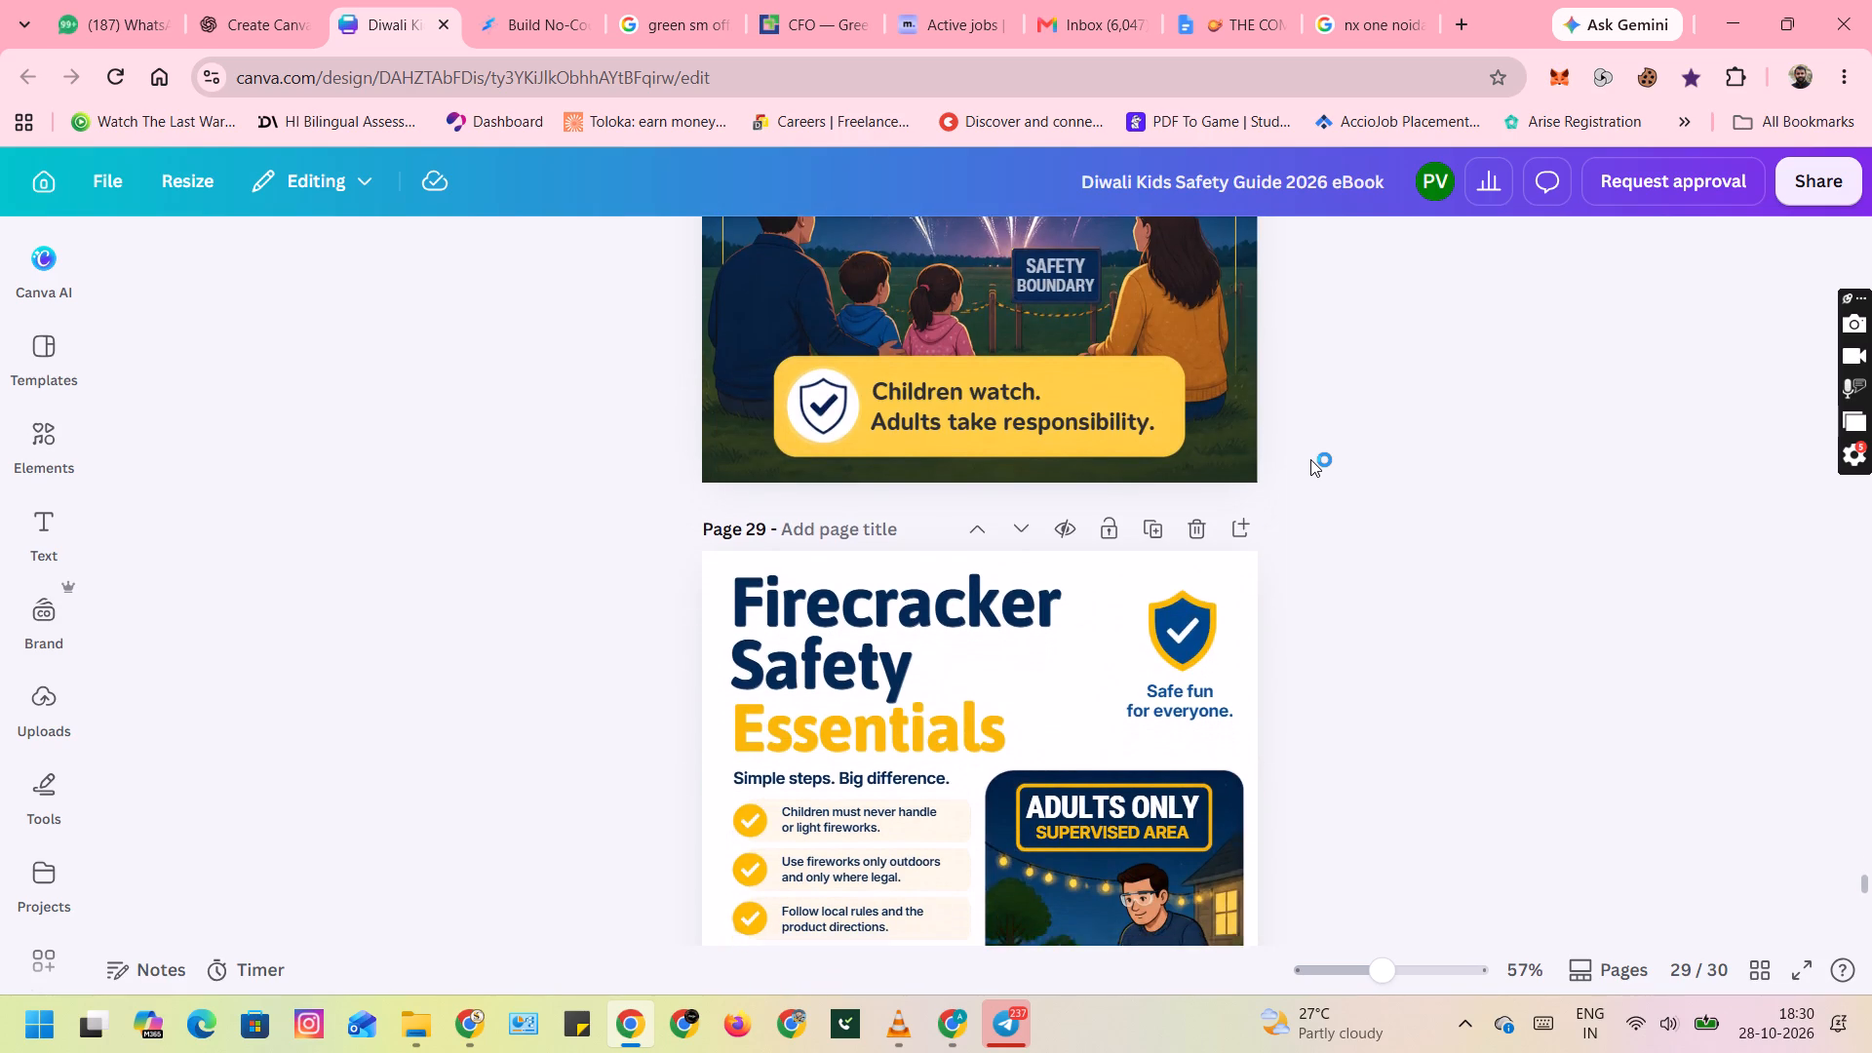
# Review the Before, During, and After family firecracker plan on page 30 through to the end of the eBook.
pyautogui.scroll(-7, 1310, 459)
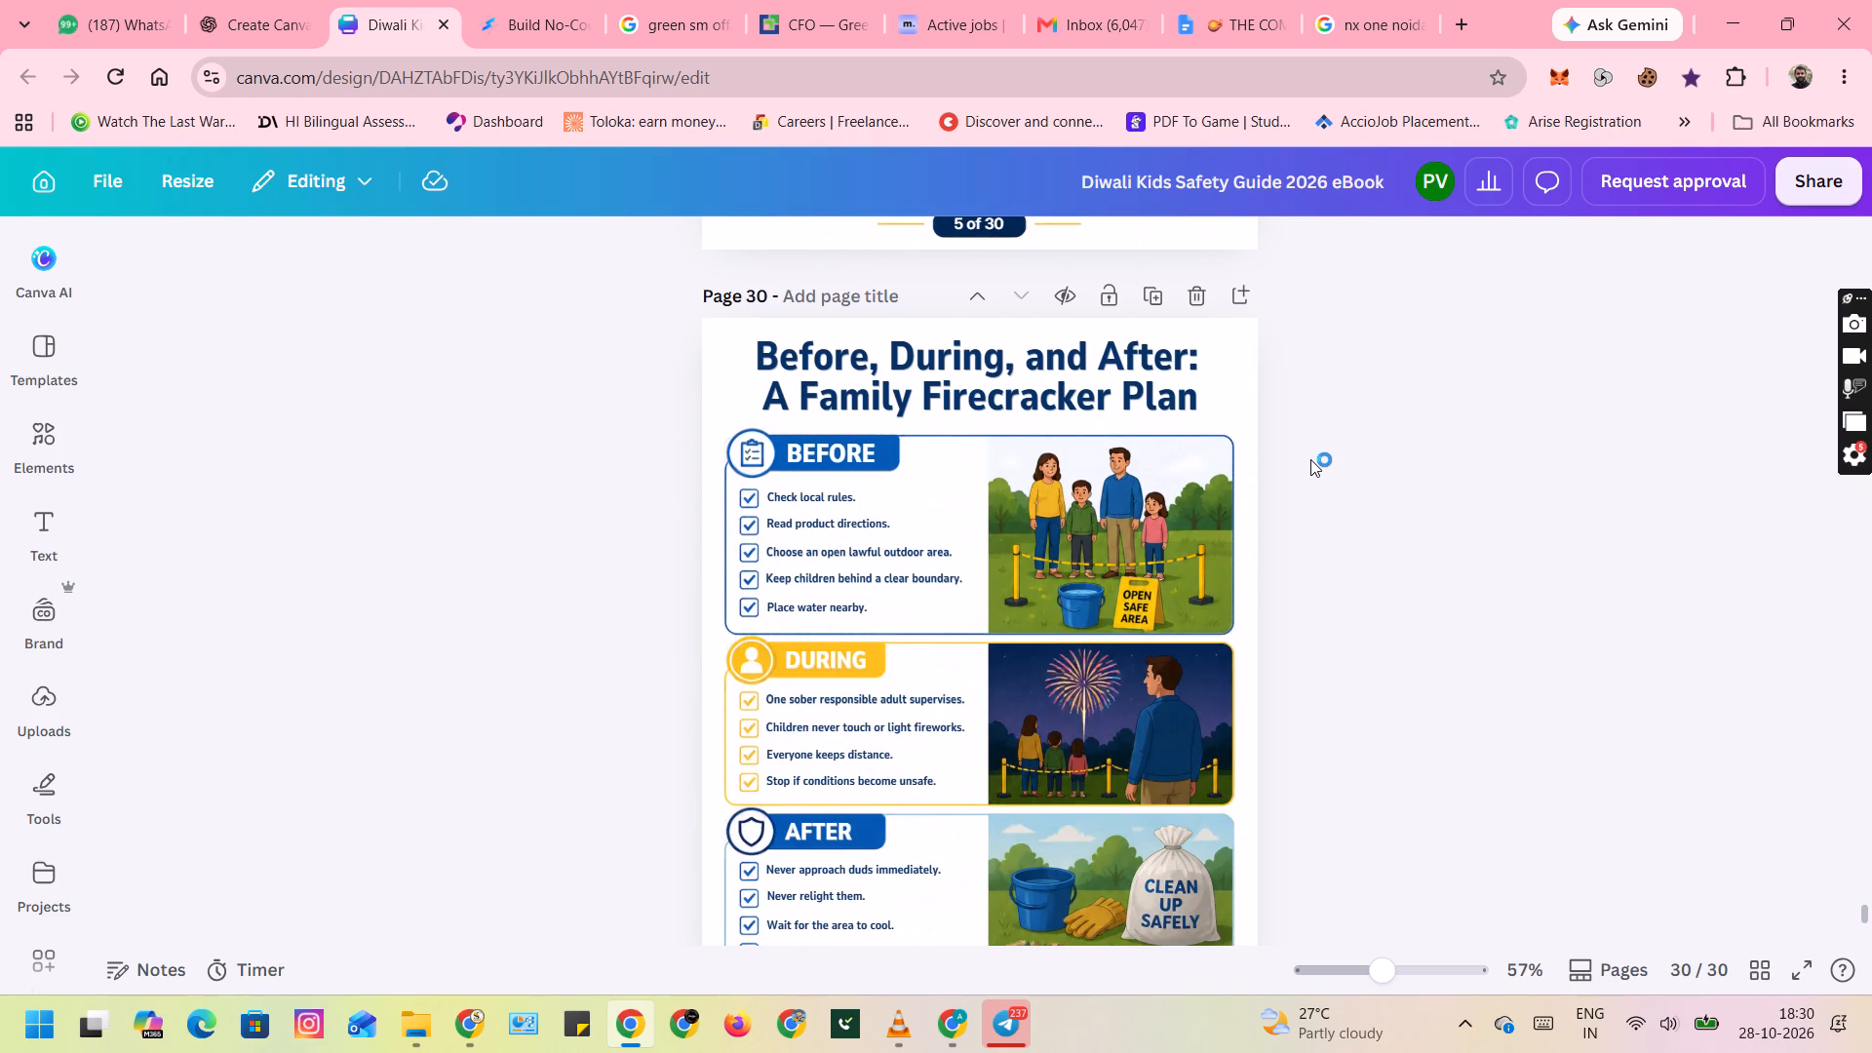
pyautogui.scroll(-5, 1310, 451)
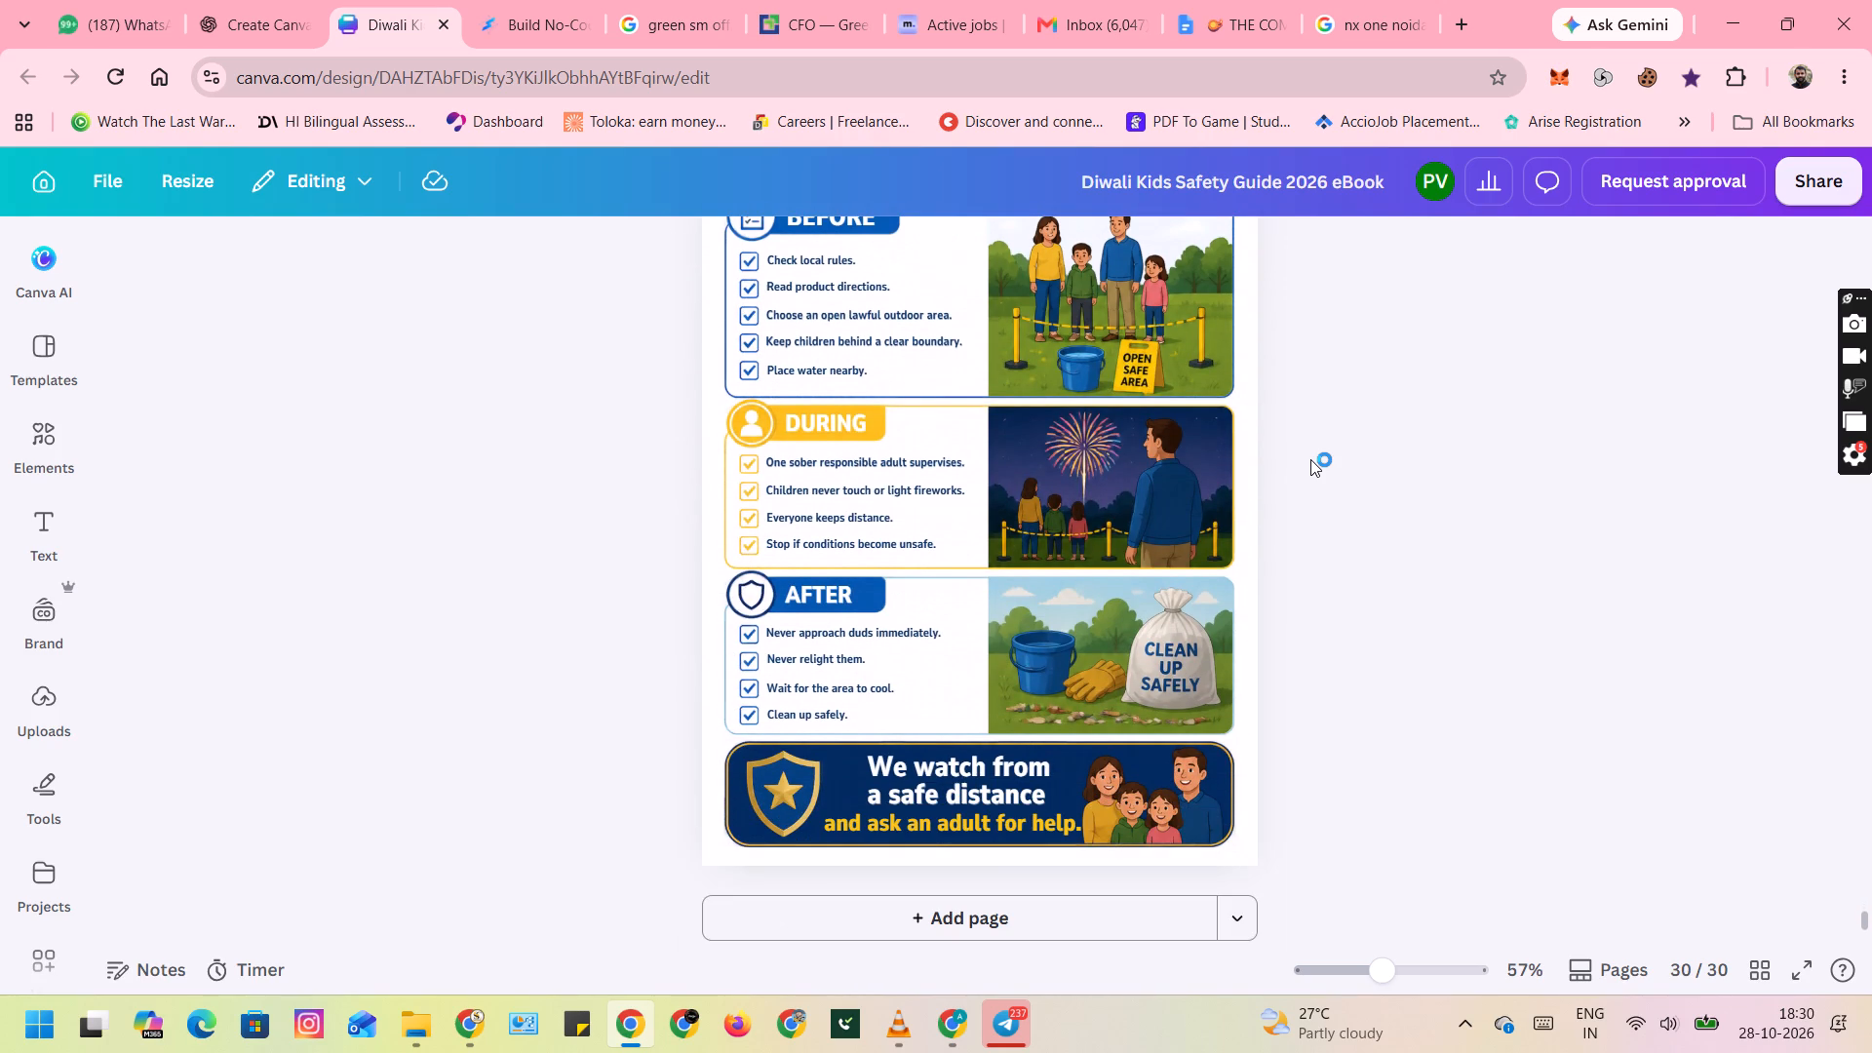
# Recheck the Before, During, and After sections of the family firecracker plan on page 30 of the eBook.
pyautogui.scroll(-2, 1310, 459)
pyautogui.scroll(4, 1310, 451)
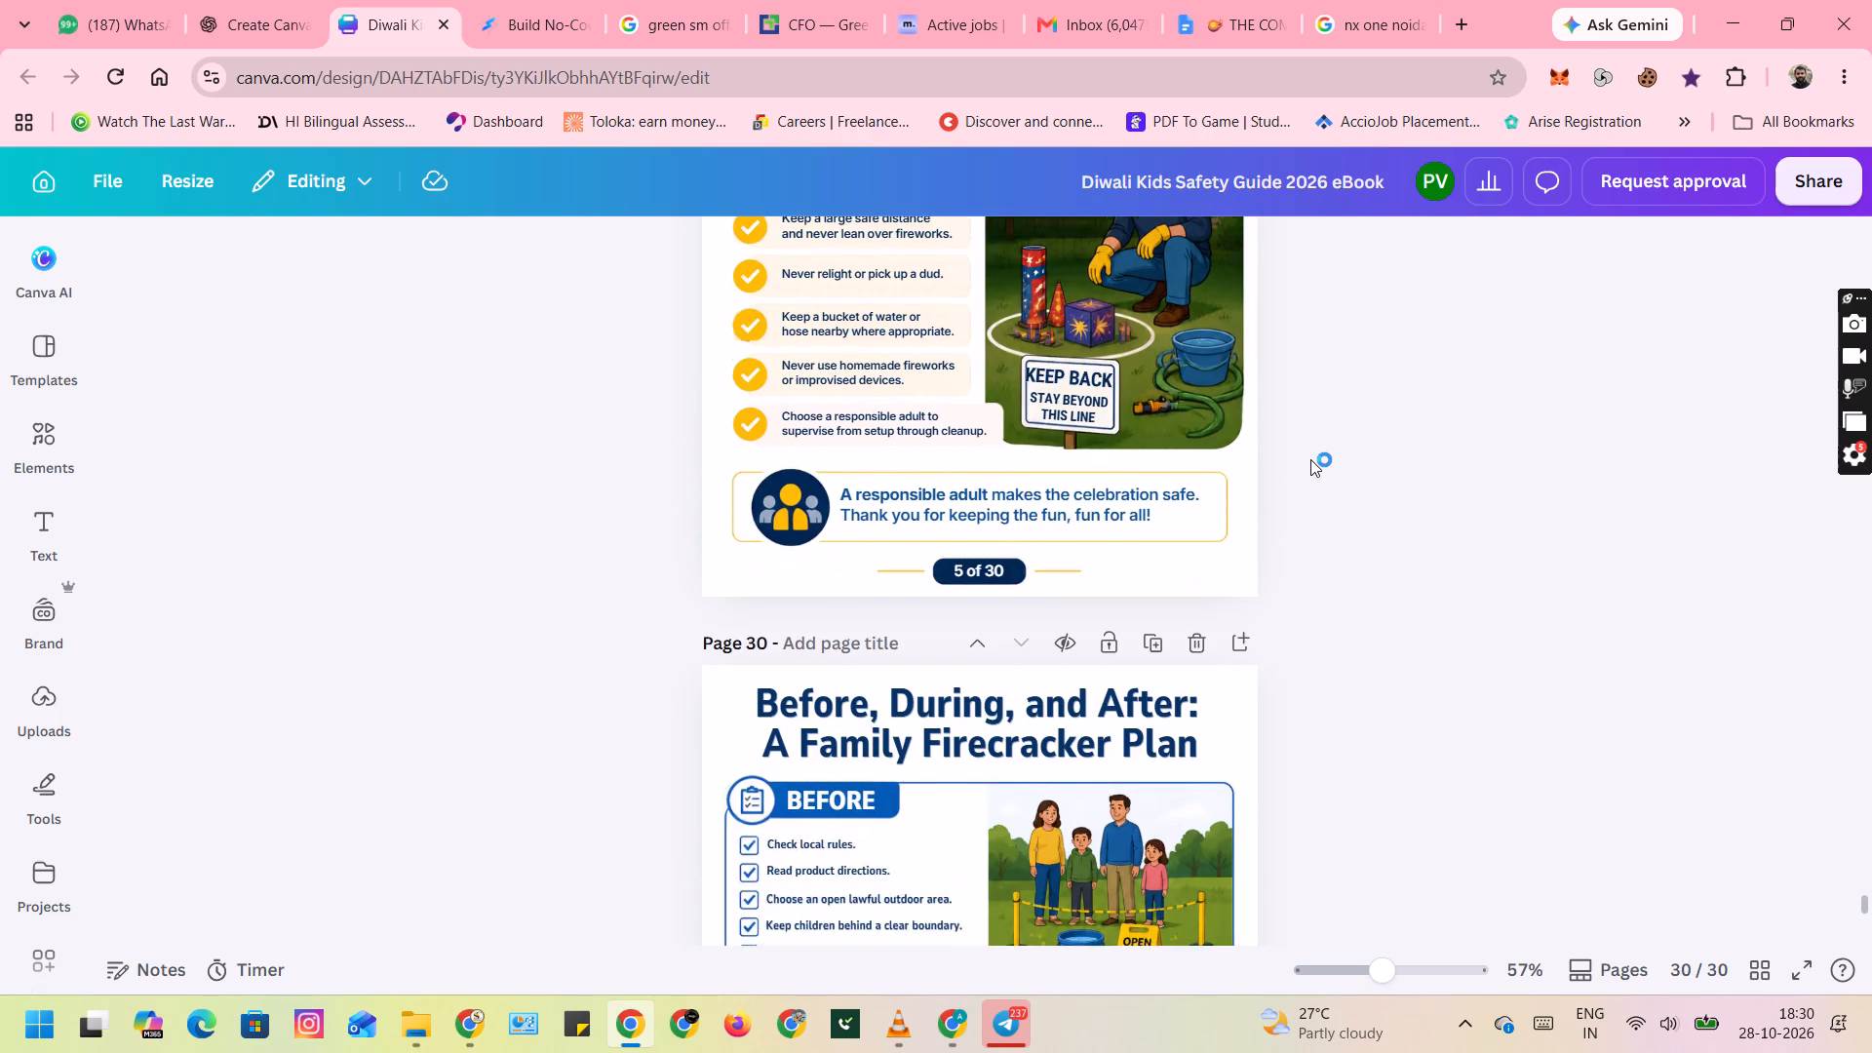
pyautogui.scroll(1, 1310, 451)
pyautogui.scroll(-5, 1310, 451)
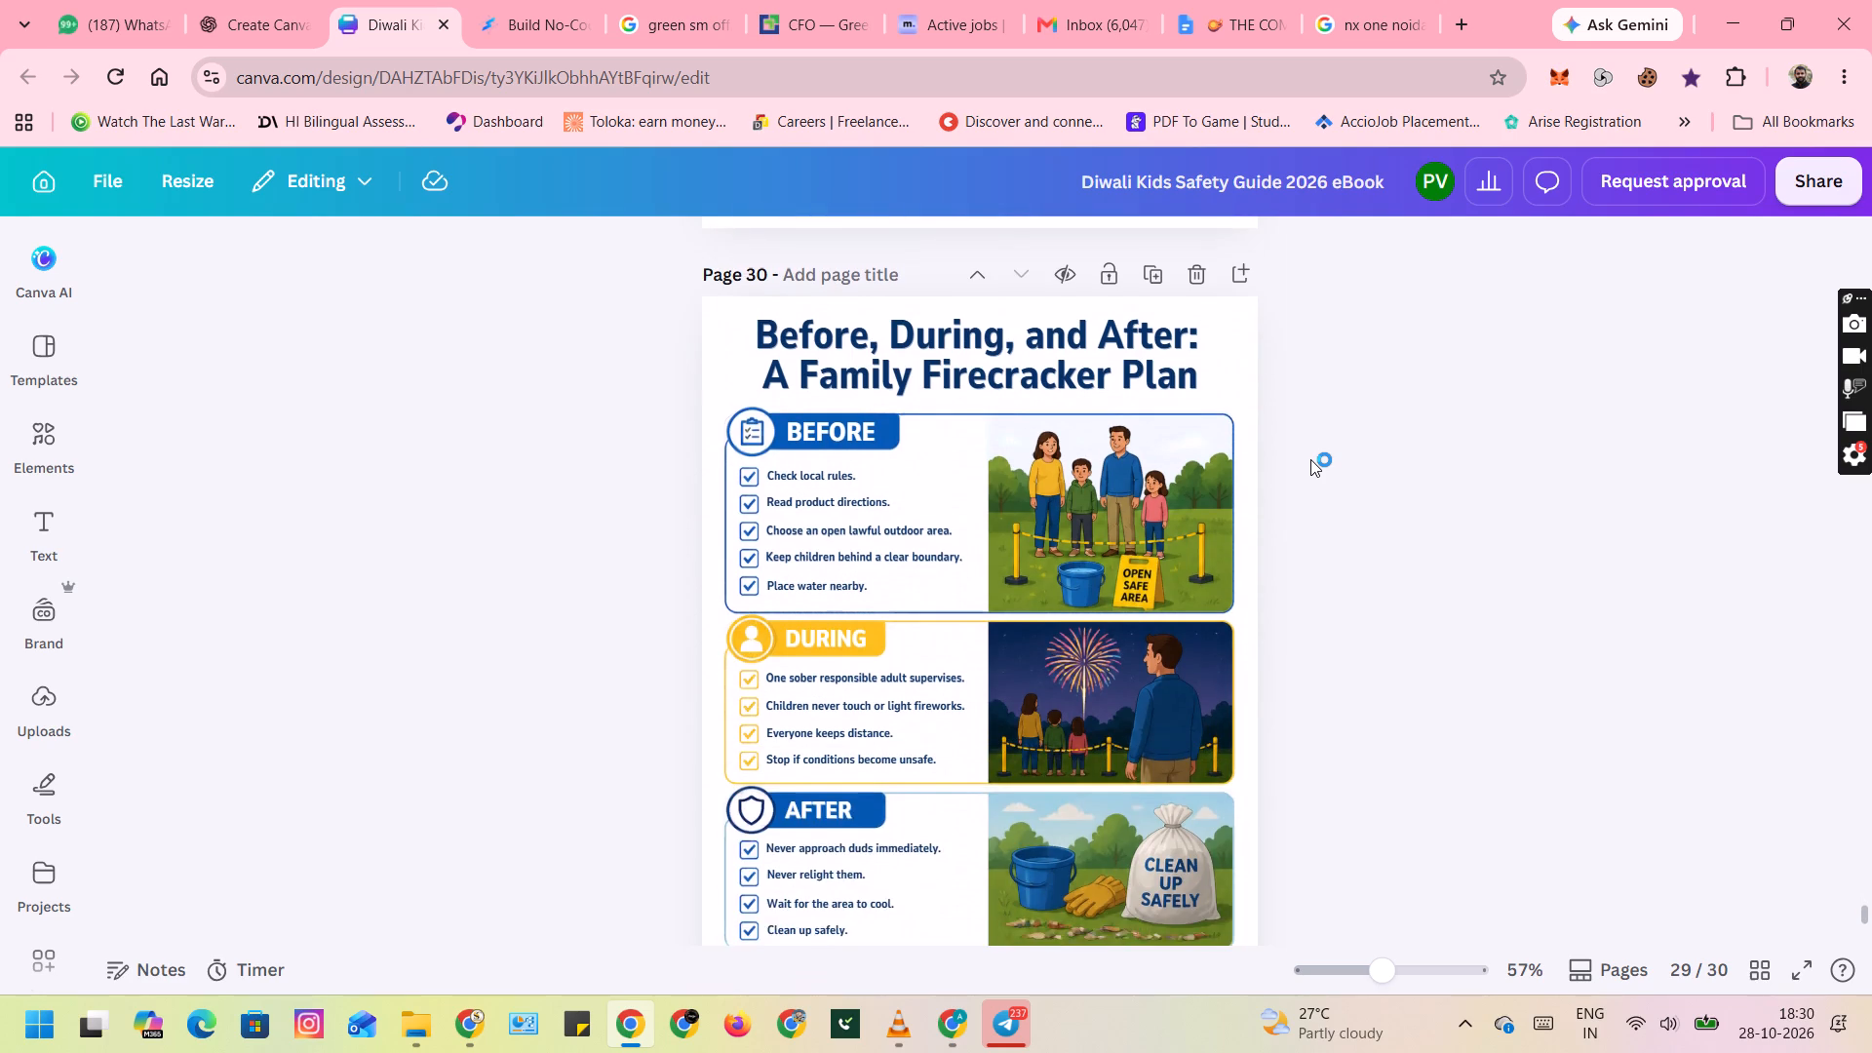
pyautogui.scroll(2, 1310, 451)
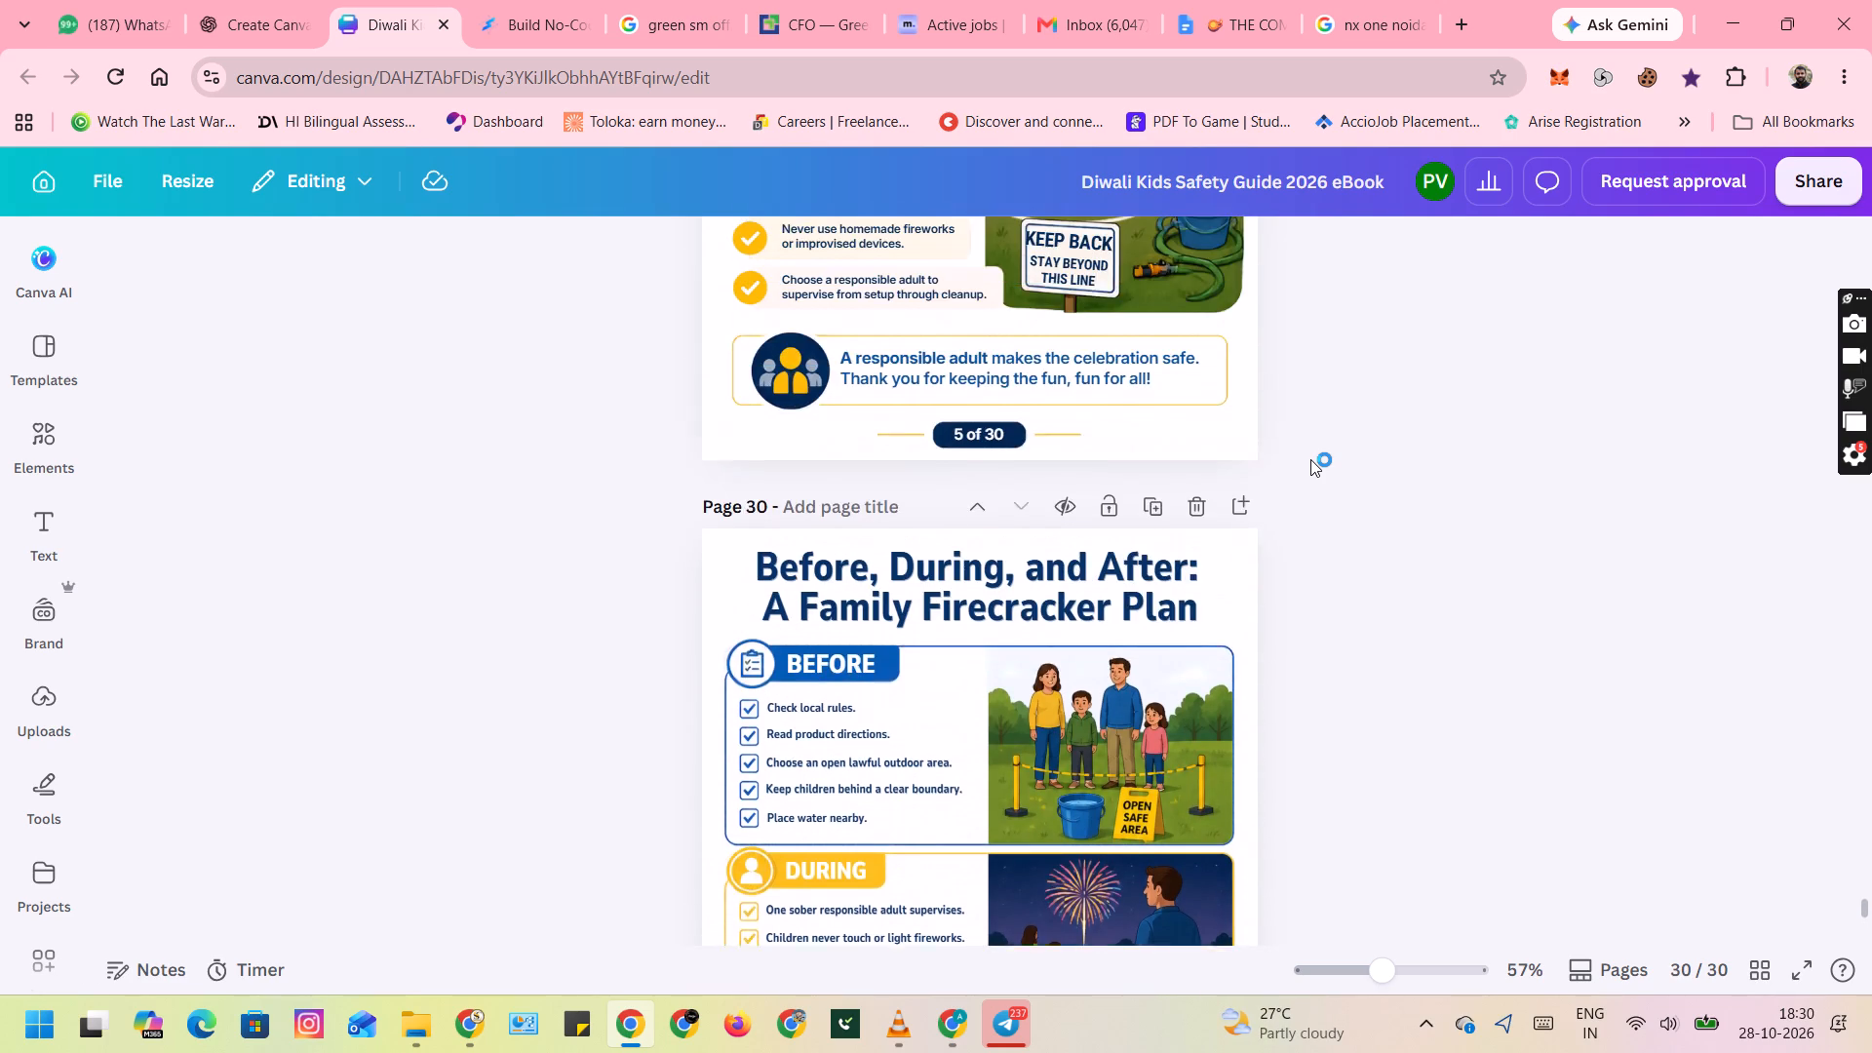
# Look back through pages 28 to 25, from the Chapter 1 opener to the Lower-Smoke Diwali Plan checklist.
pyautogui.scroll(11, 1310, 451)
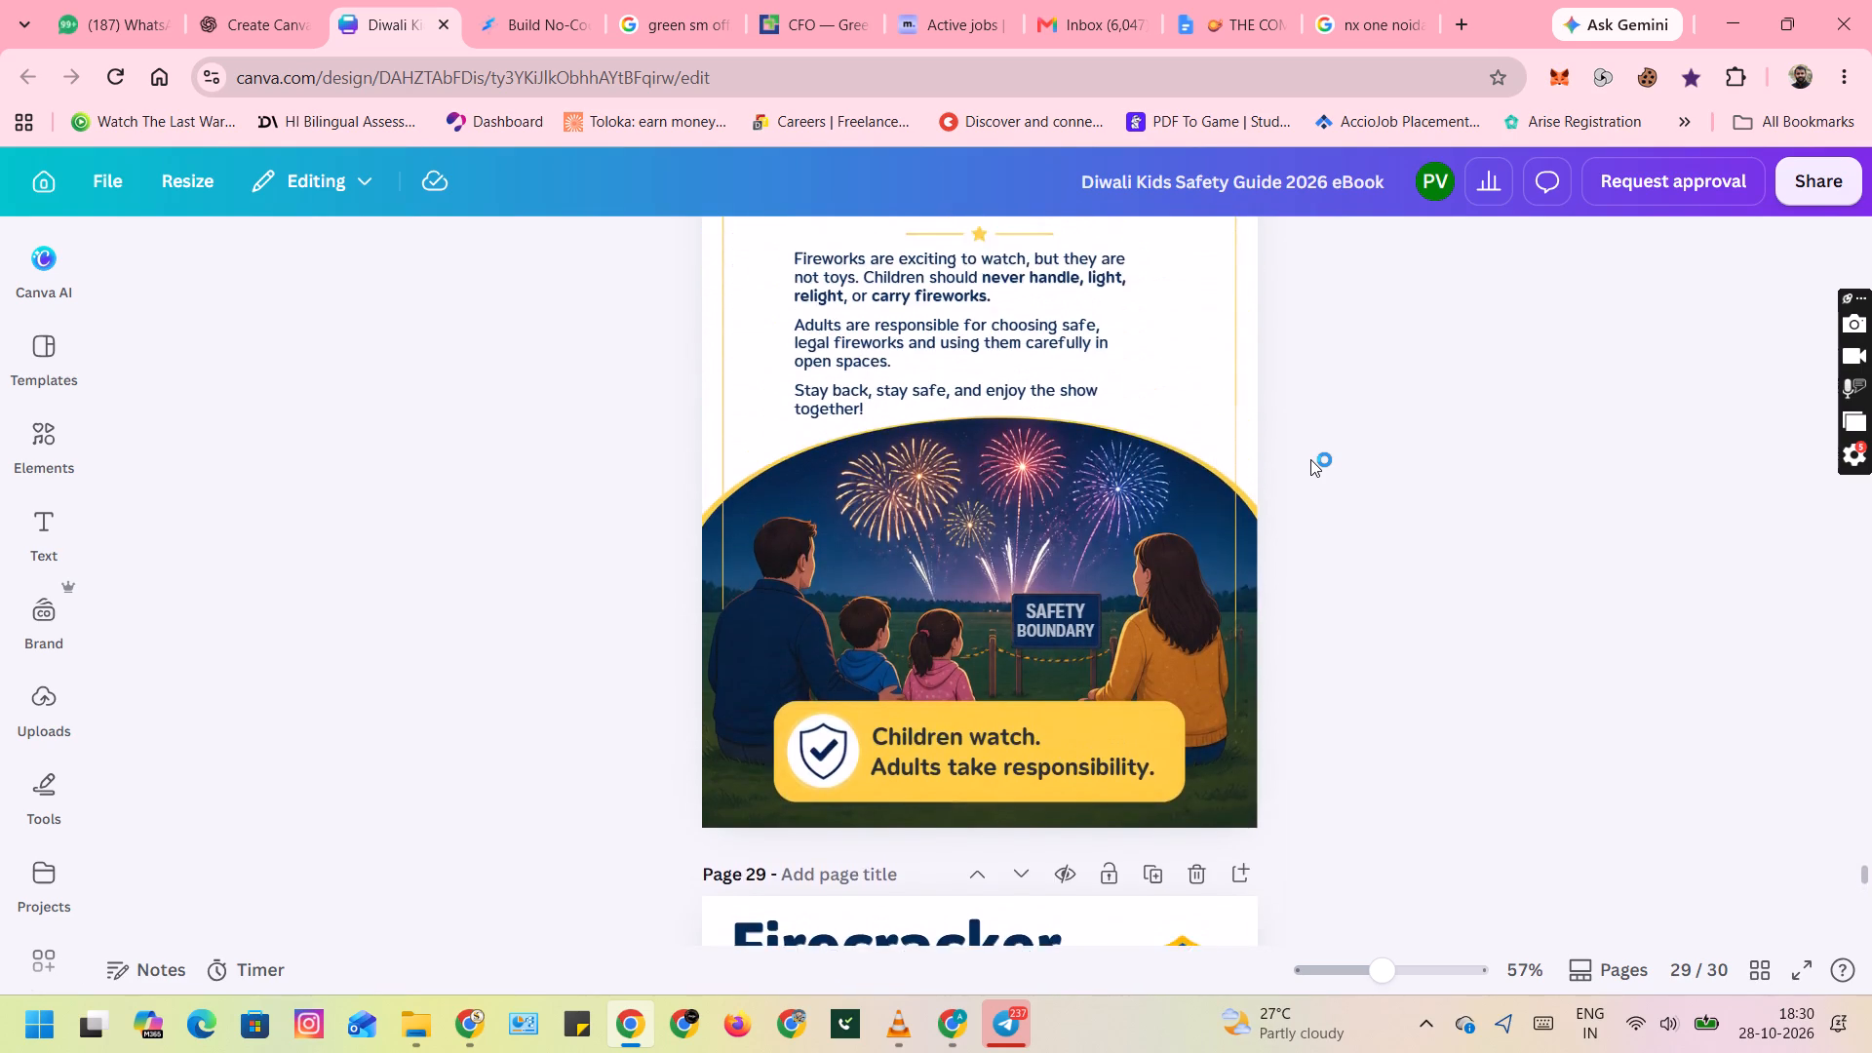
pyautogui.scroll(5, 1310, 459)
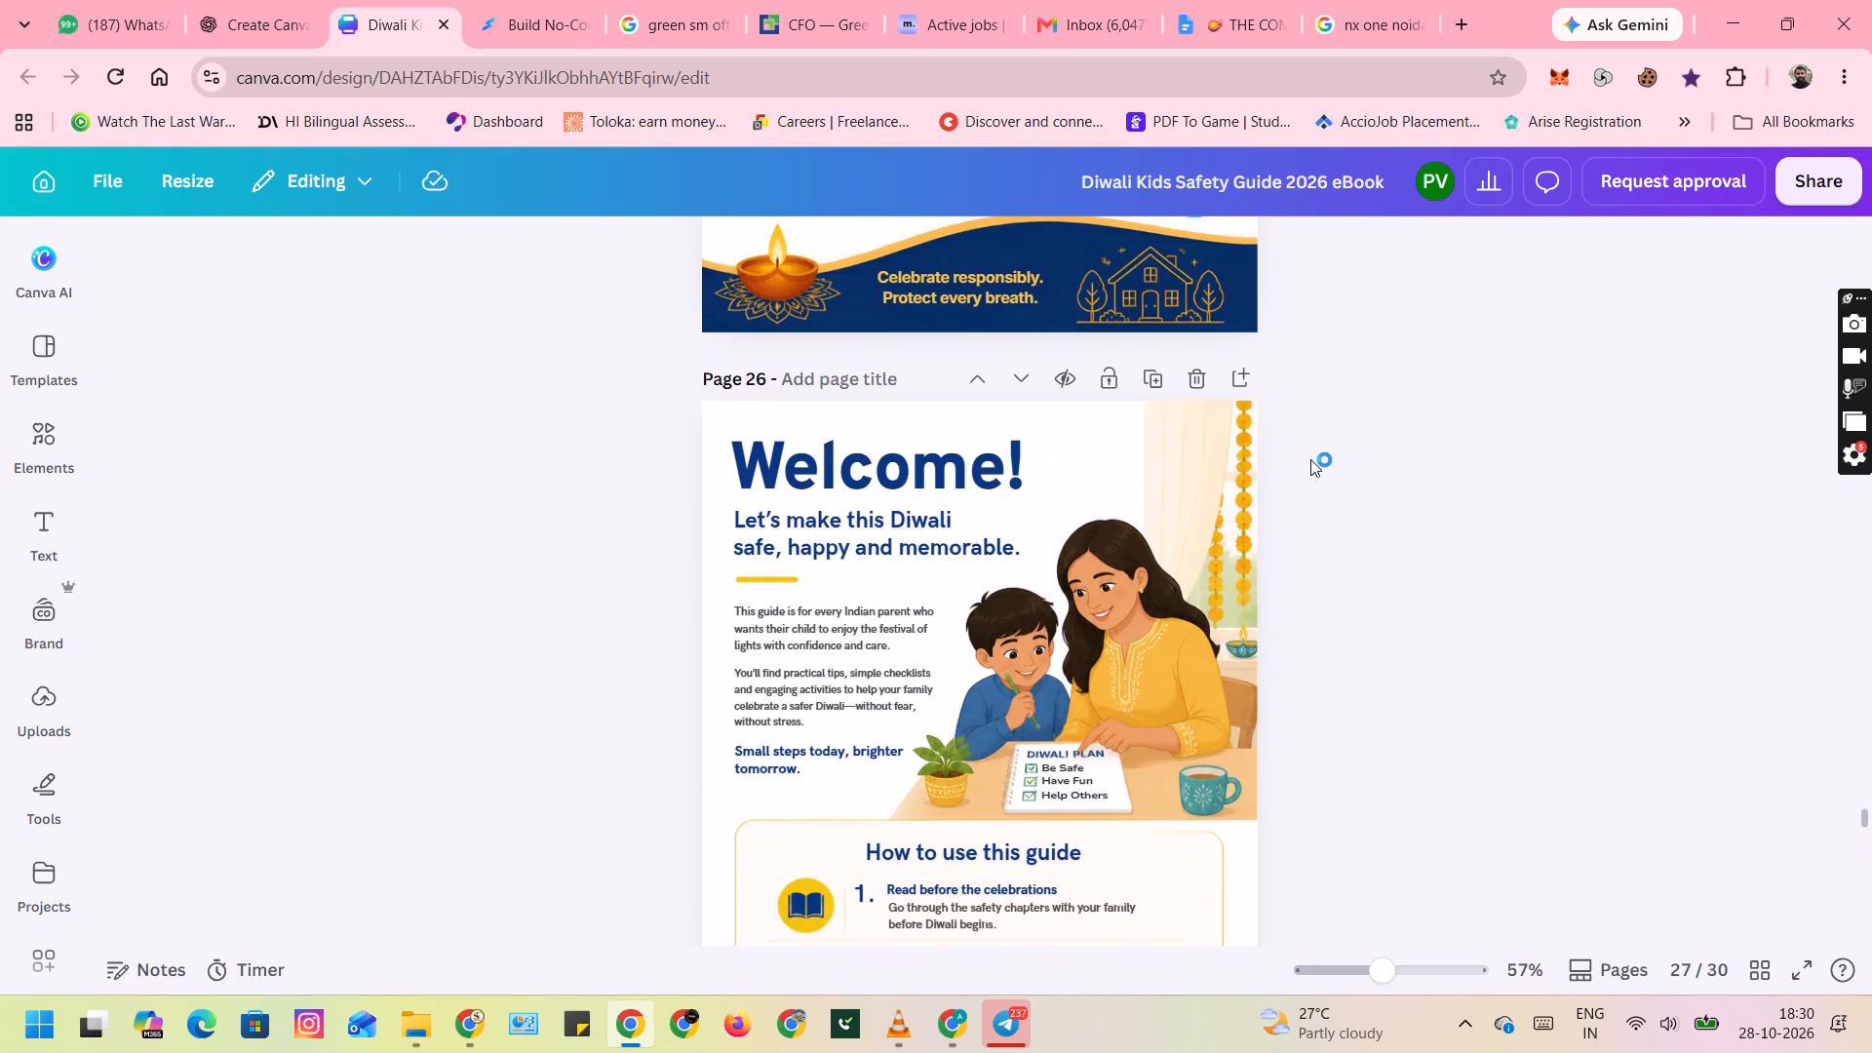
pyautogui.scroll(2, 1310, 459)
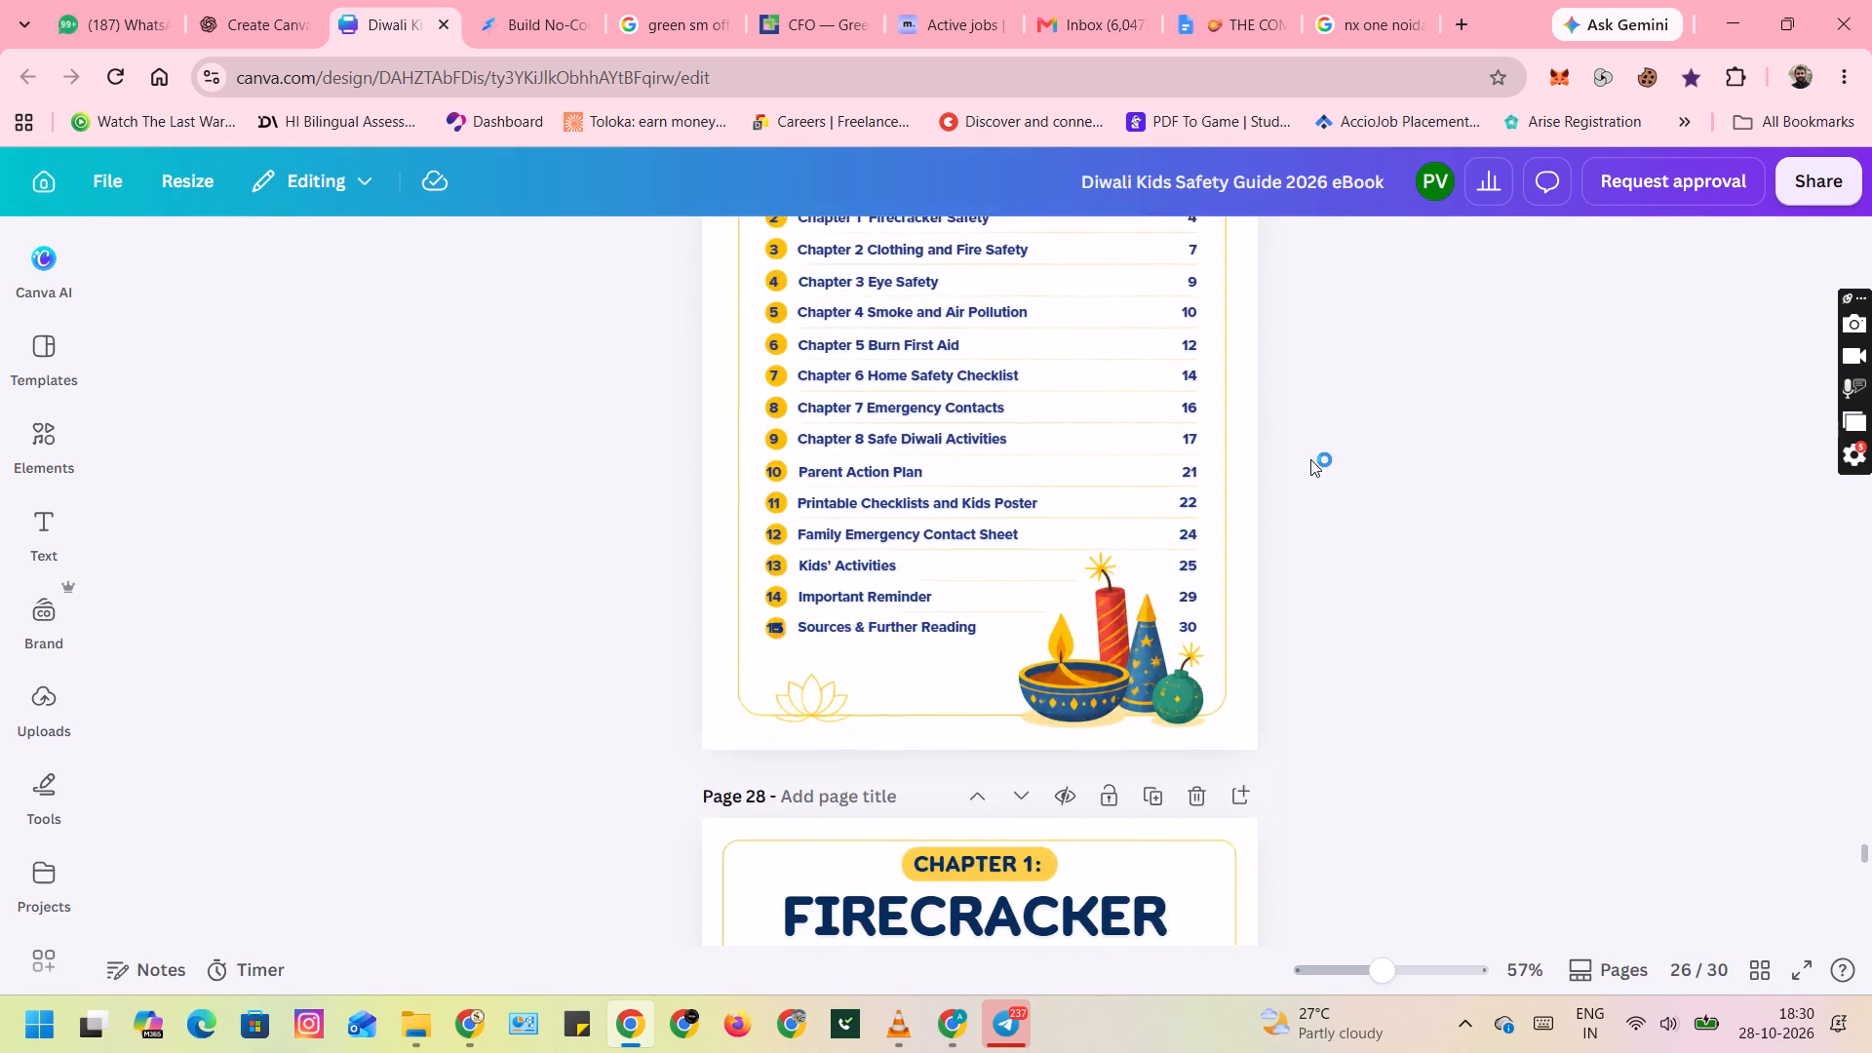
pyautogui.scroll(1, 1310, 459)
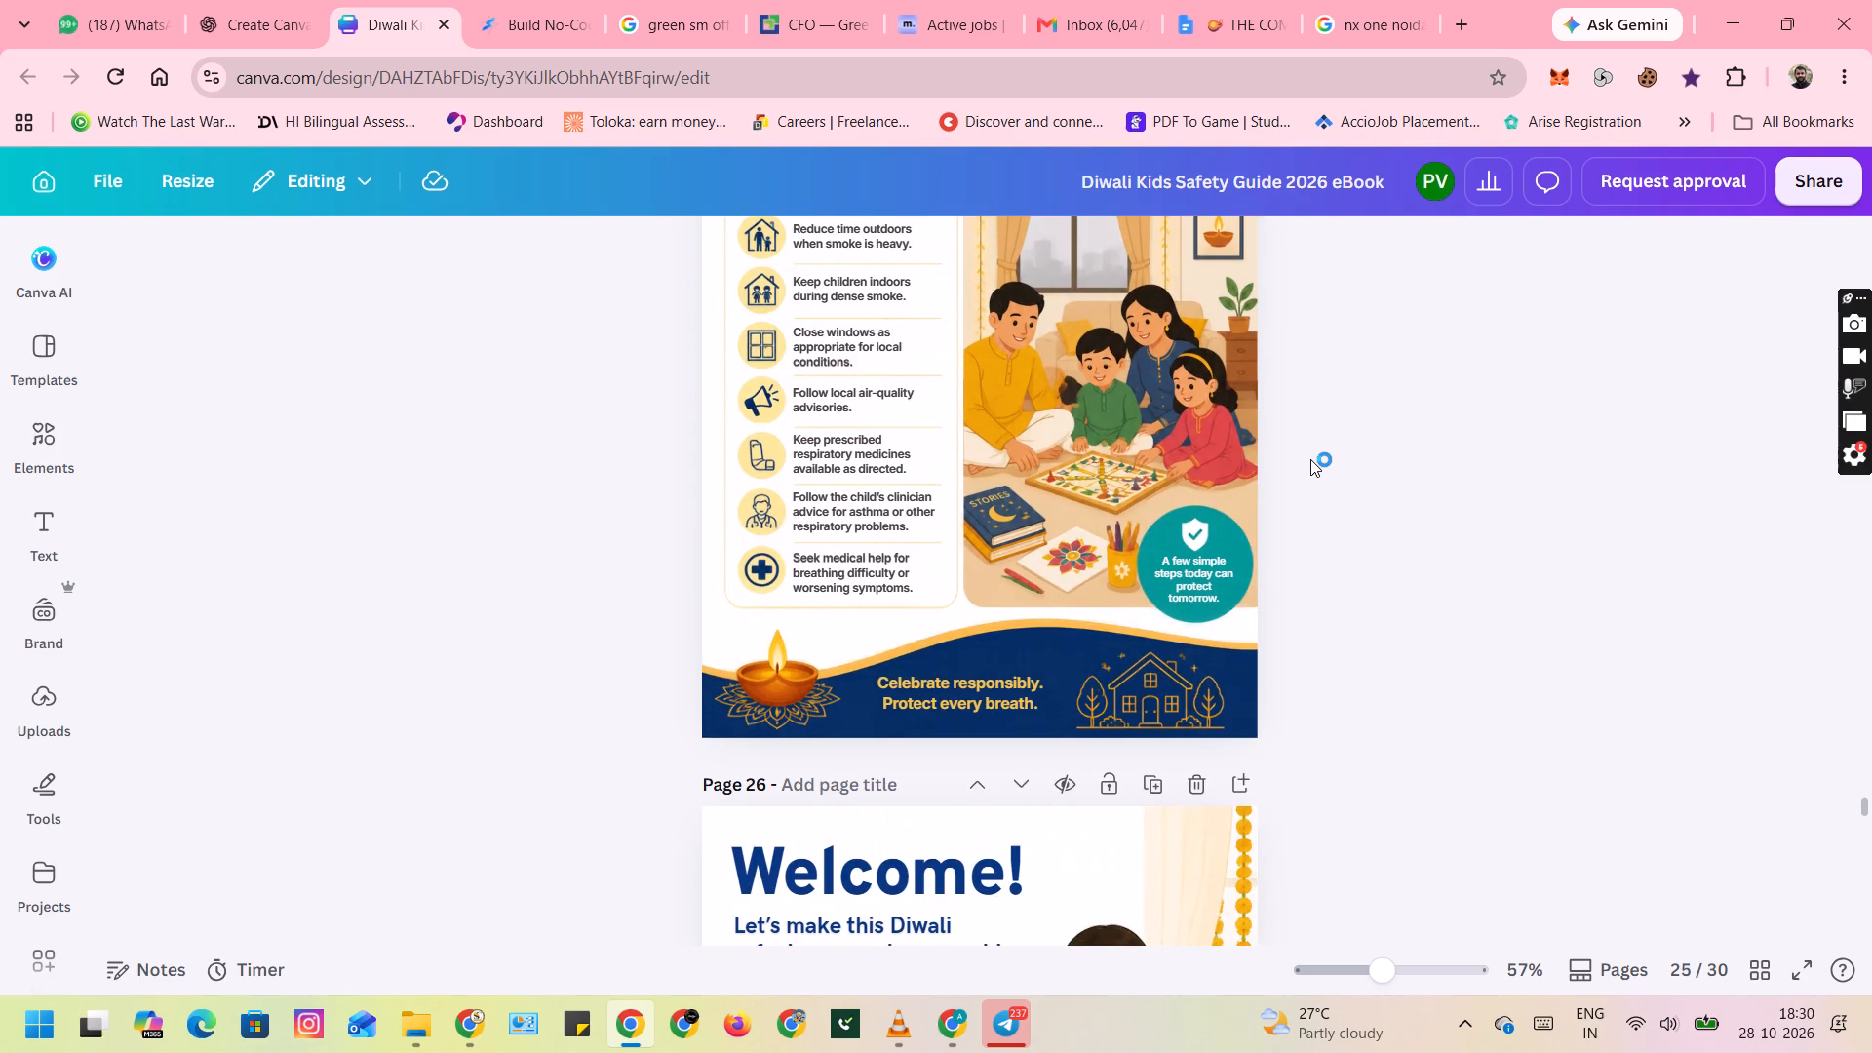
pyautogui.scroll(5, 1310, 459)
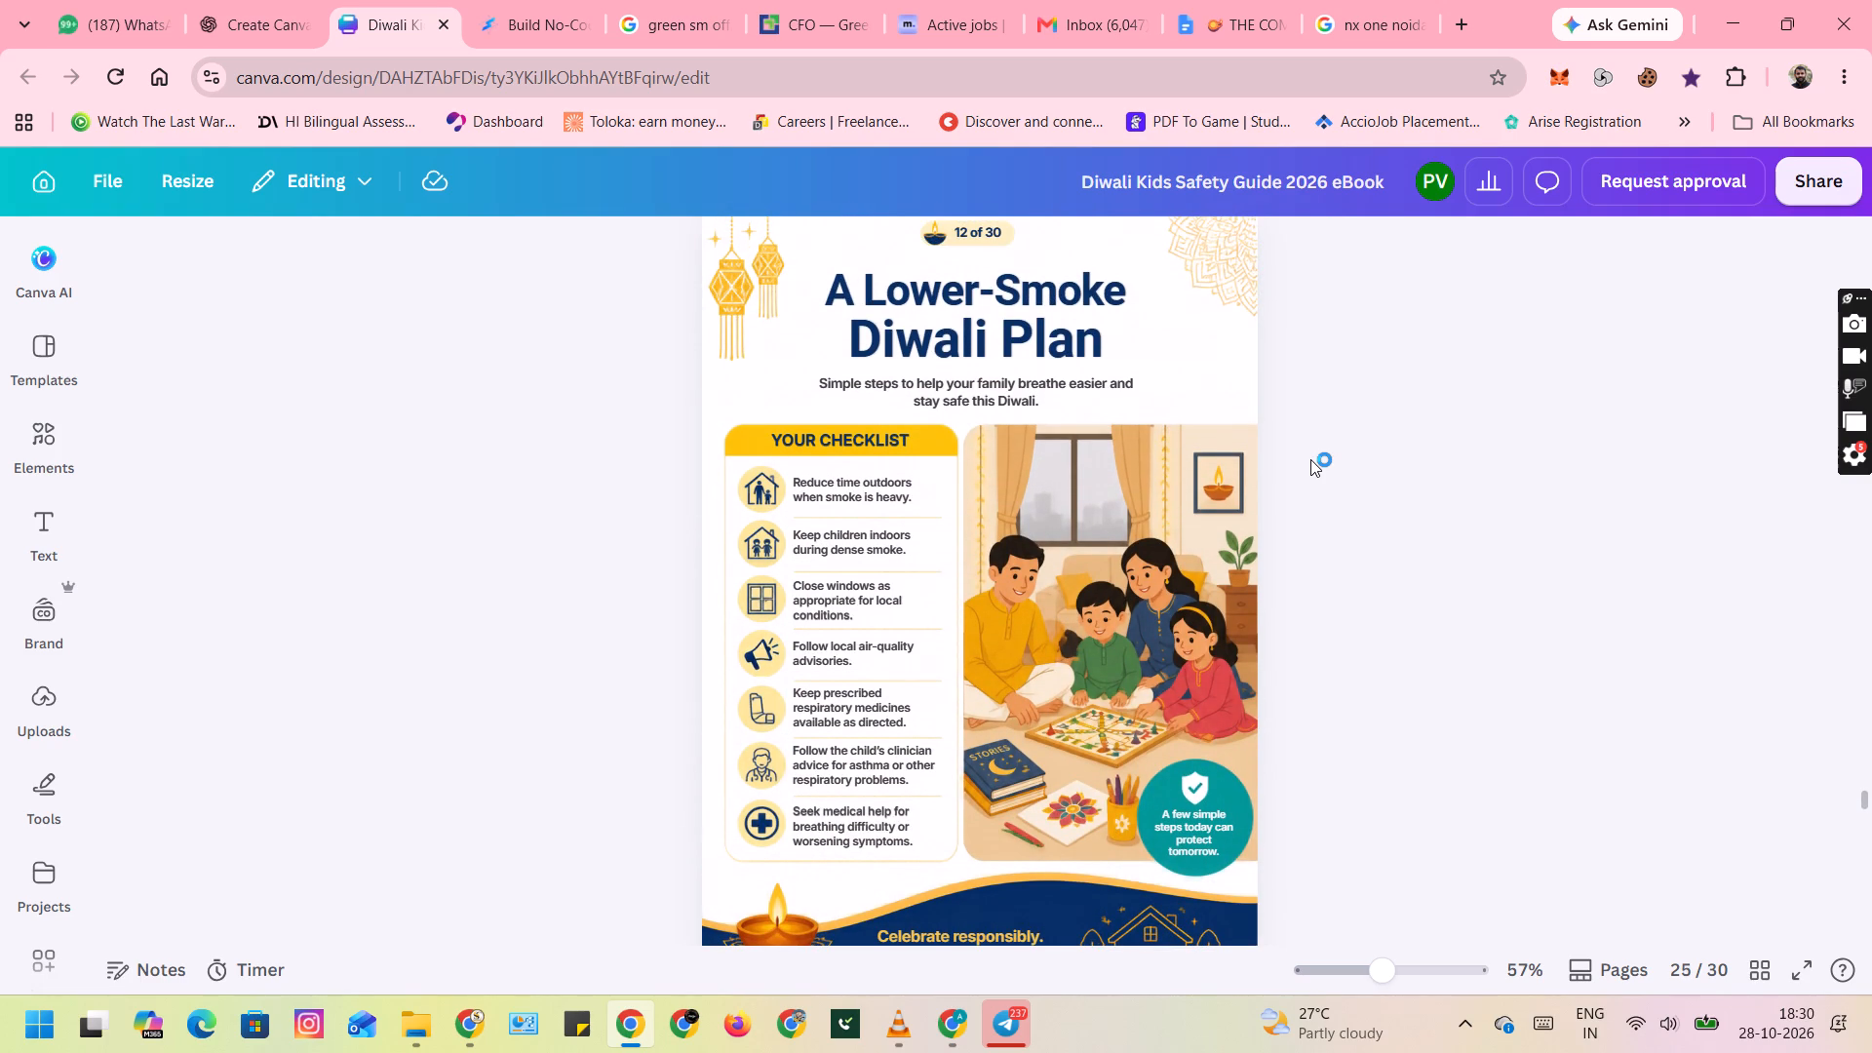
pyautogui.scroll(1, 1310, 451)
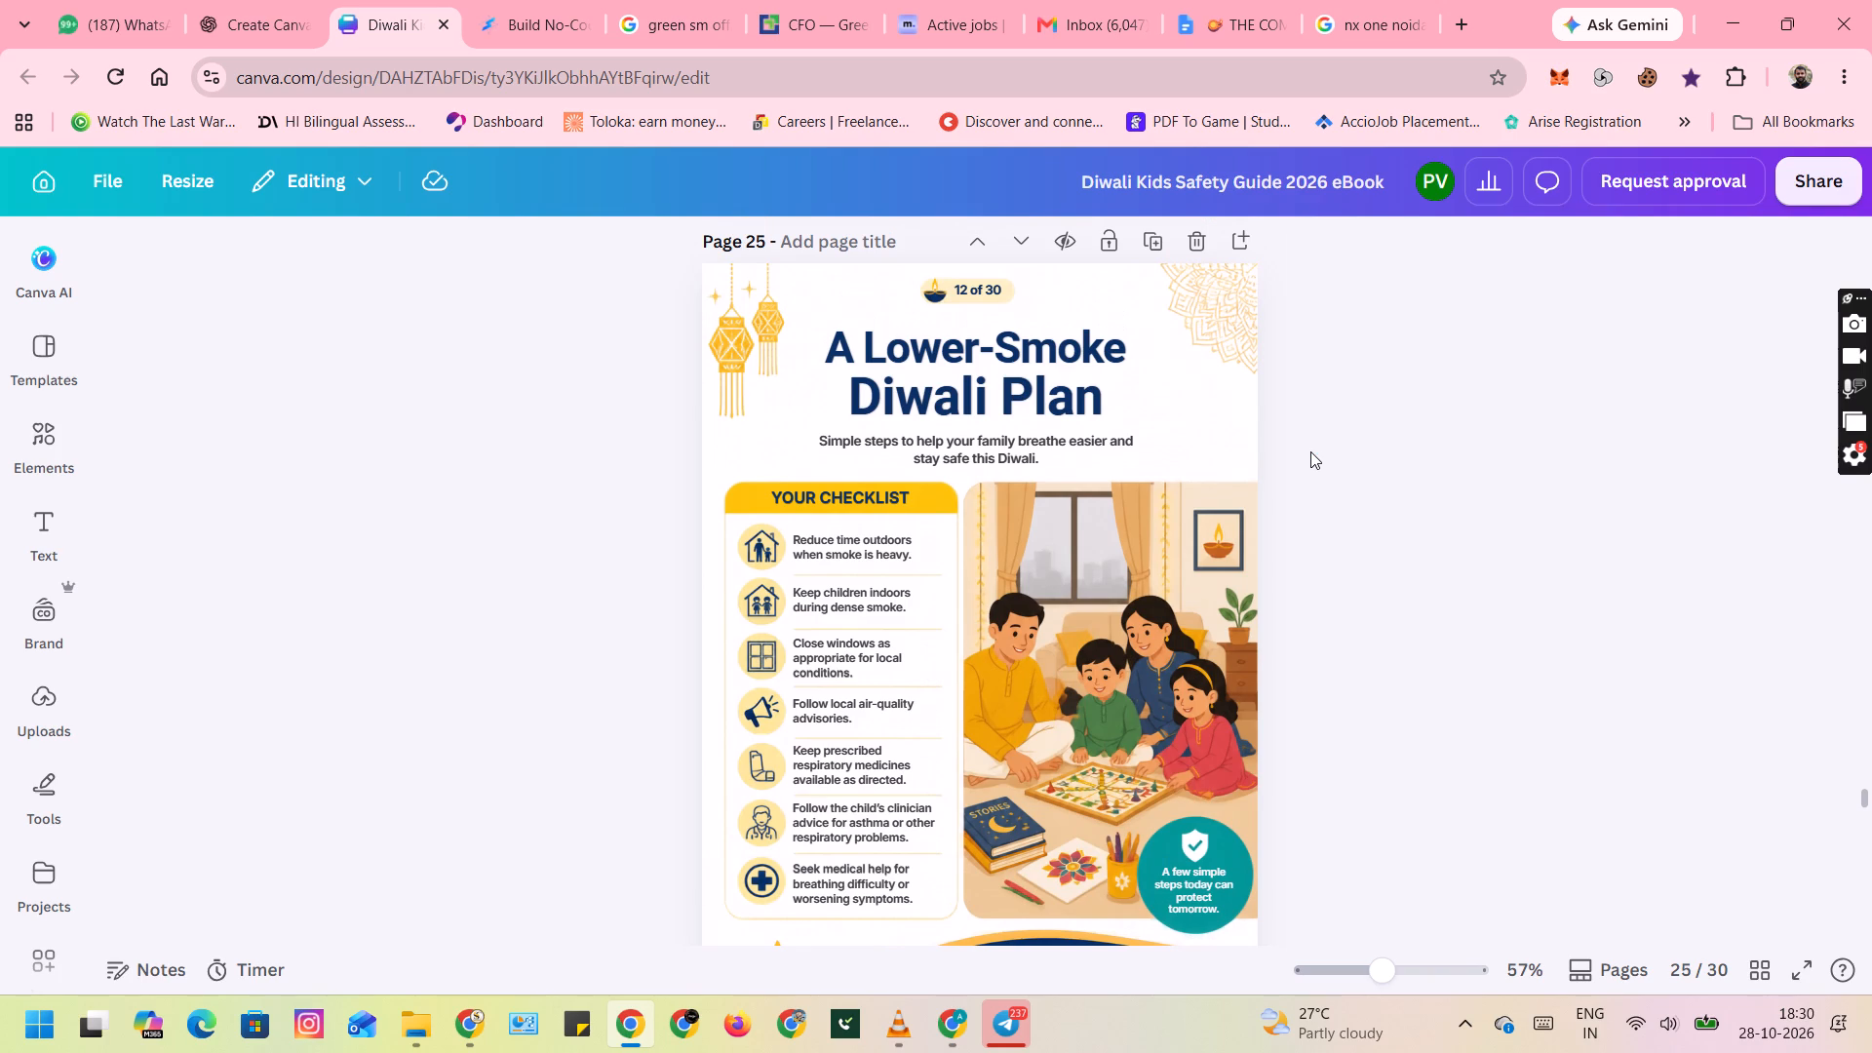
# Review pages 24 to 26, from the Chapter 4 Smoke and Air Pollution opener to the How to use this guide section.
pyautogui.scroll(3, 1310, 451)
pyautogui.scroll(-1, 1310, 451)
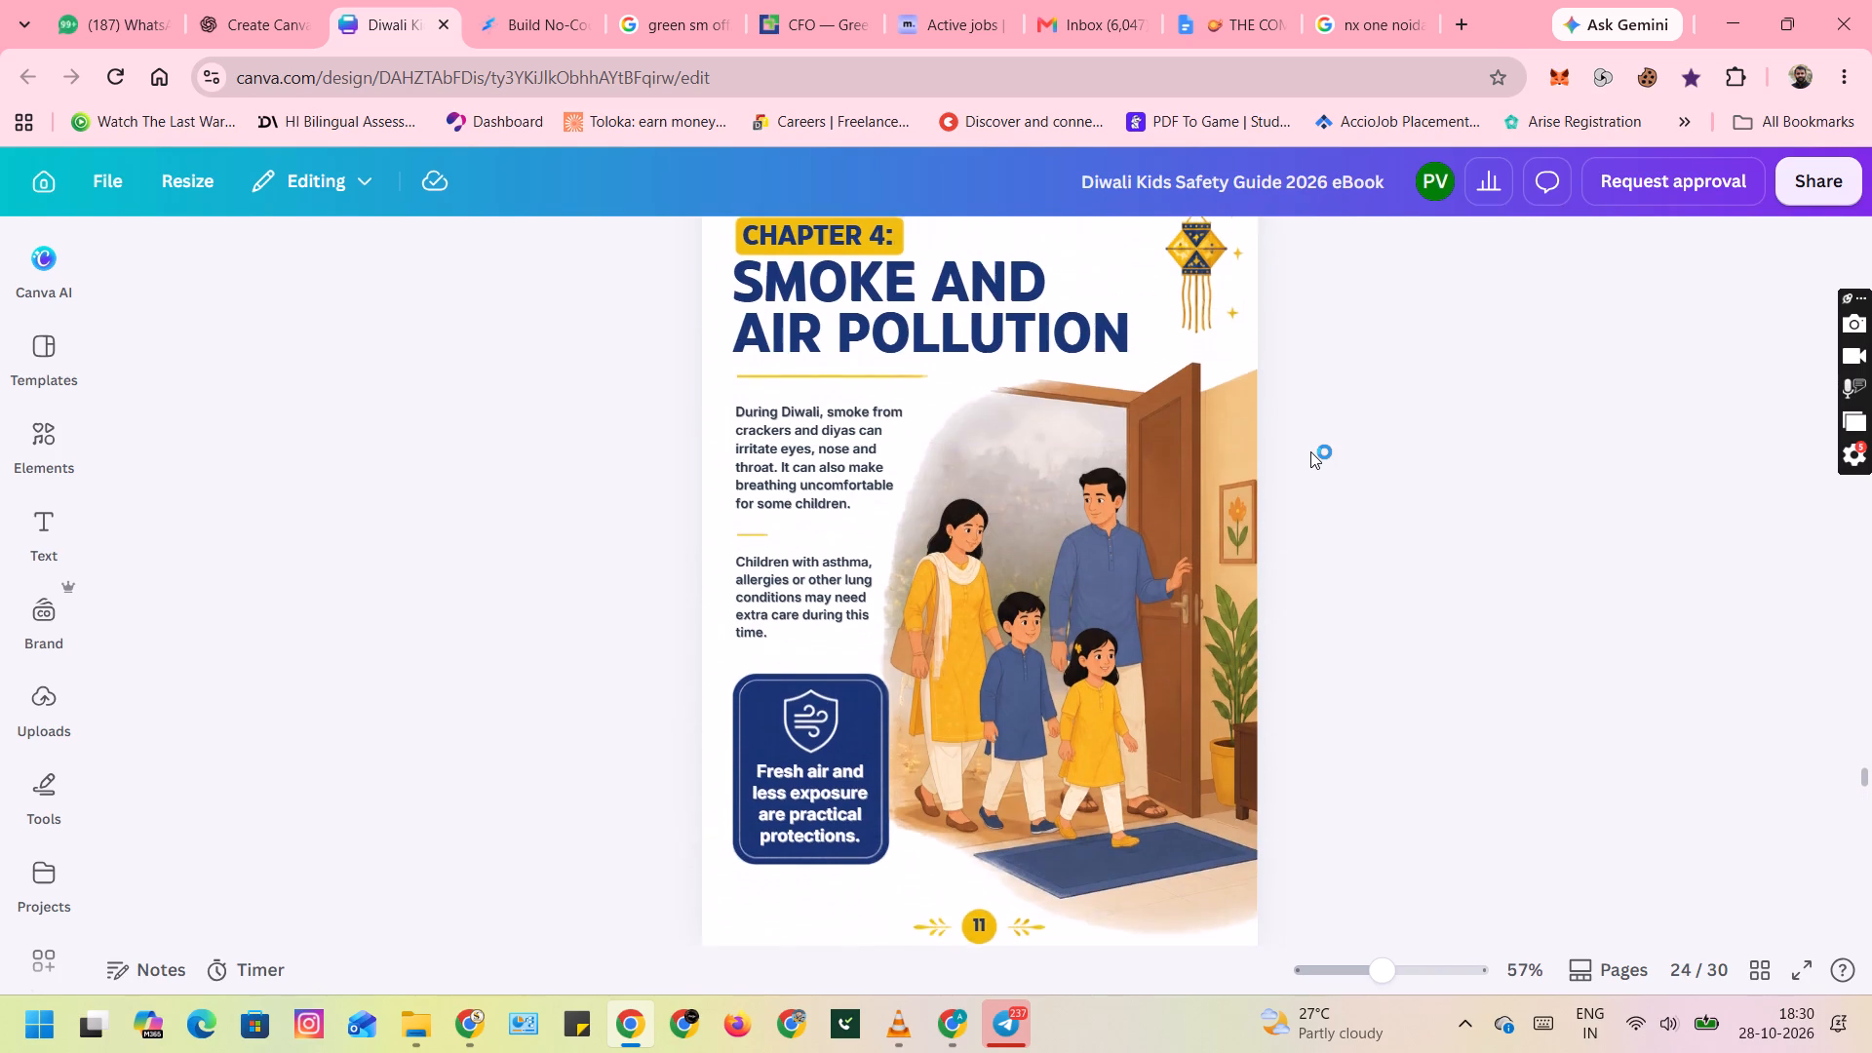
pyautogui.scroll(-2, 1310, 451)
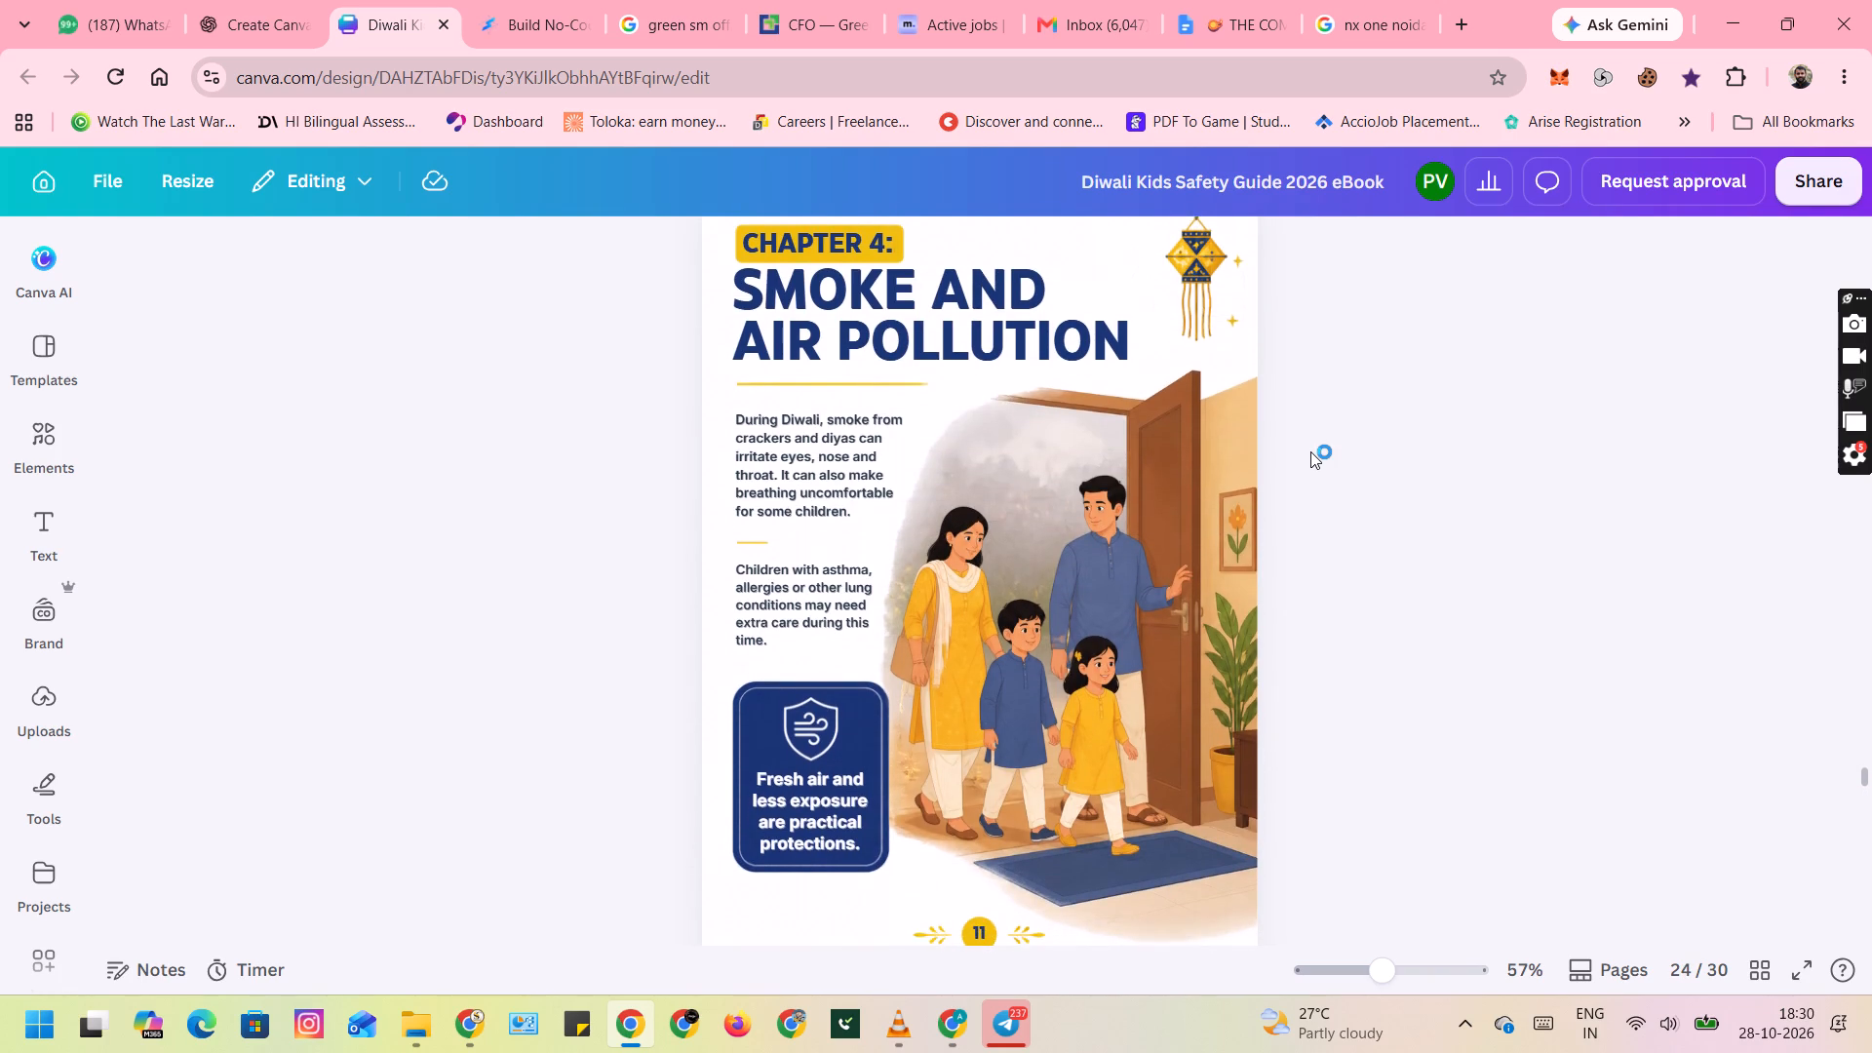
pyautogui.scroll(-1, 1310, 451)
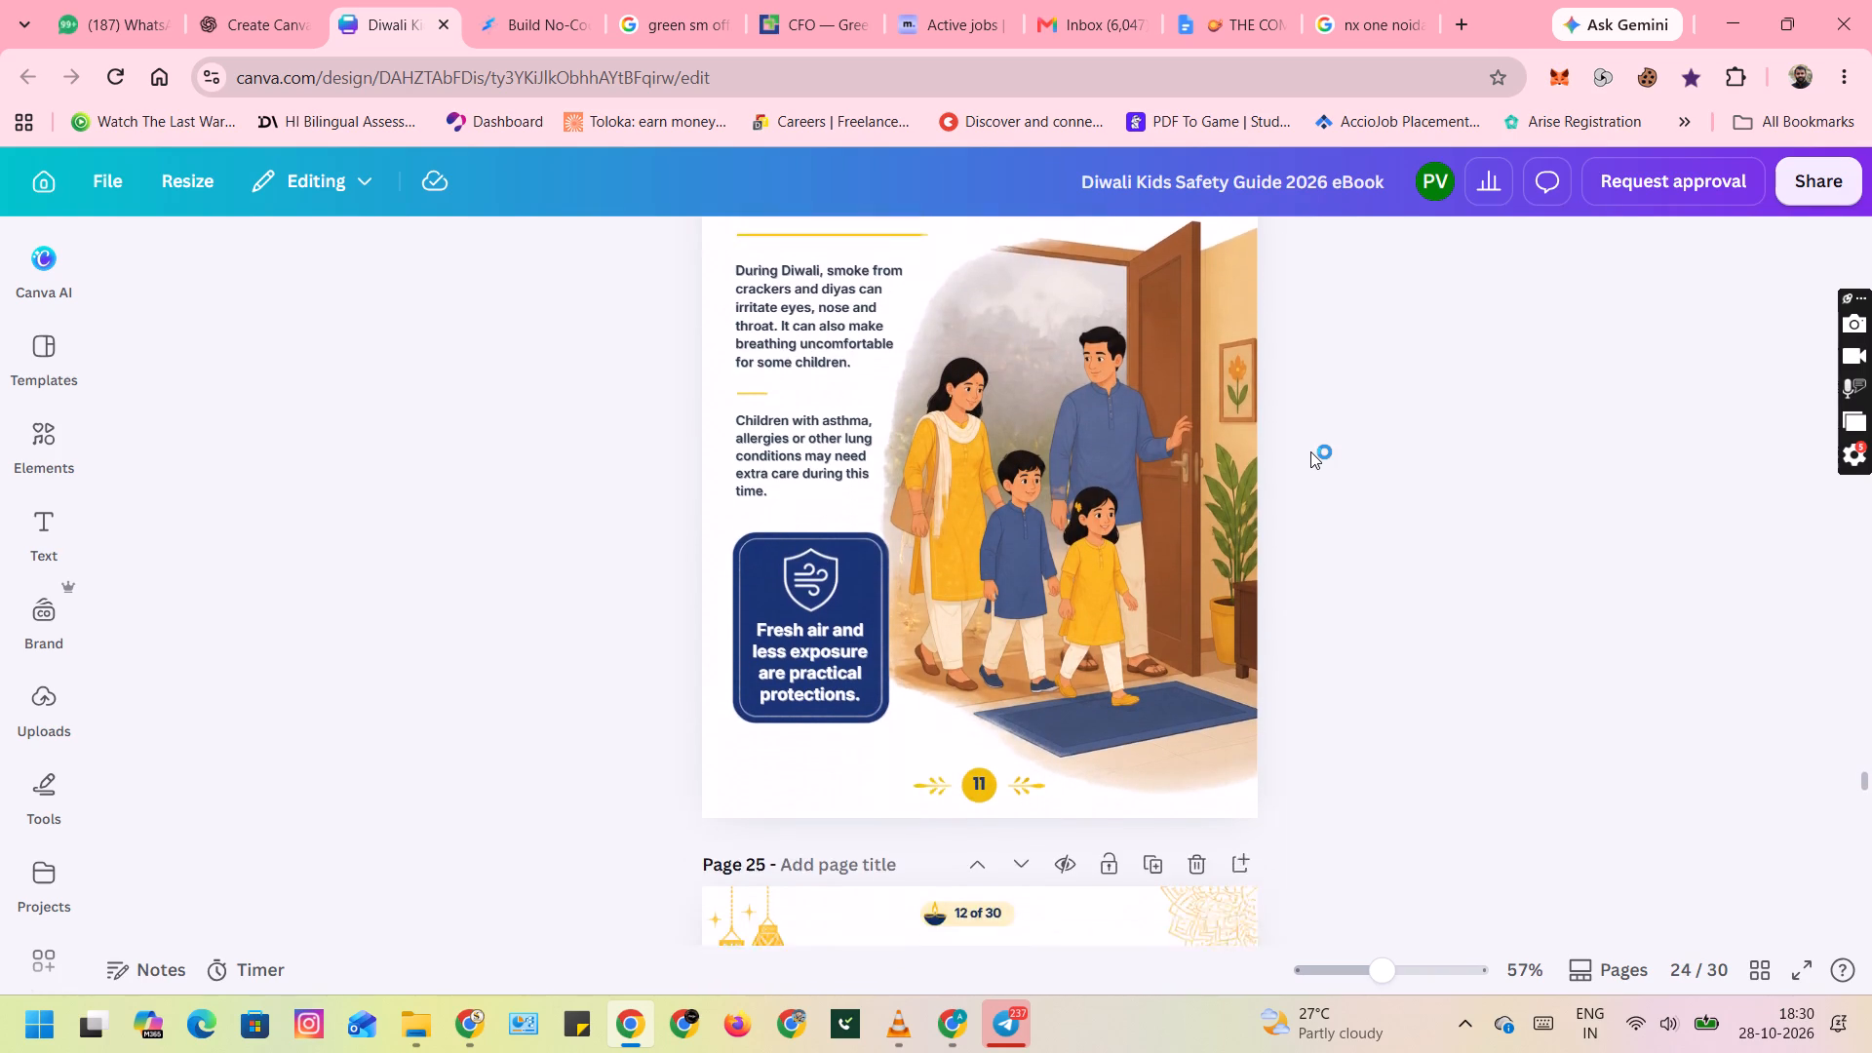
pyautogui.scroll(-1, 1310, 451)
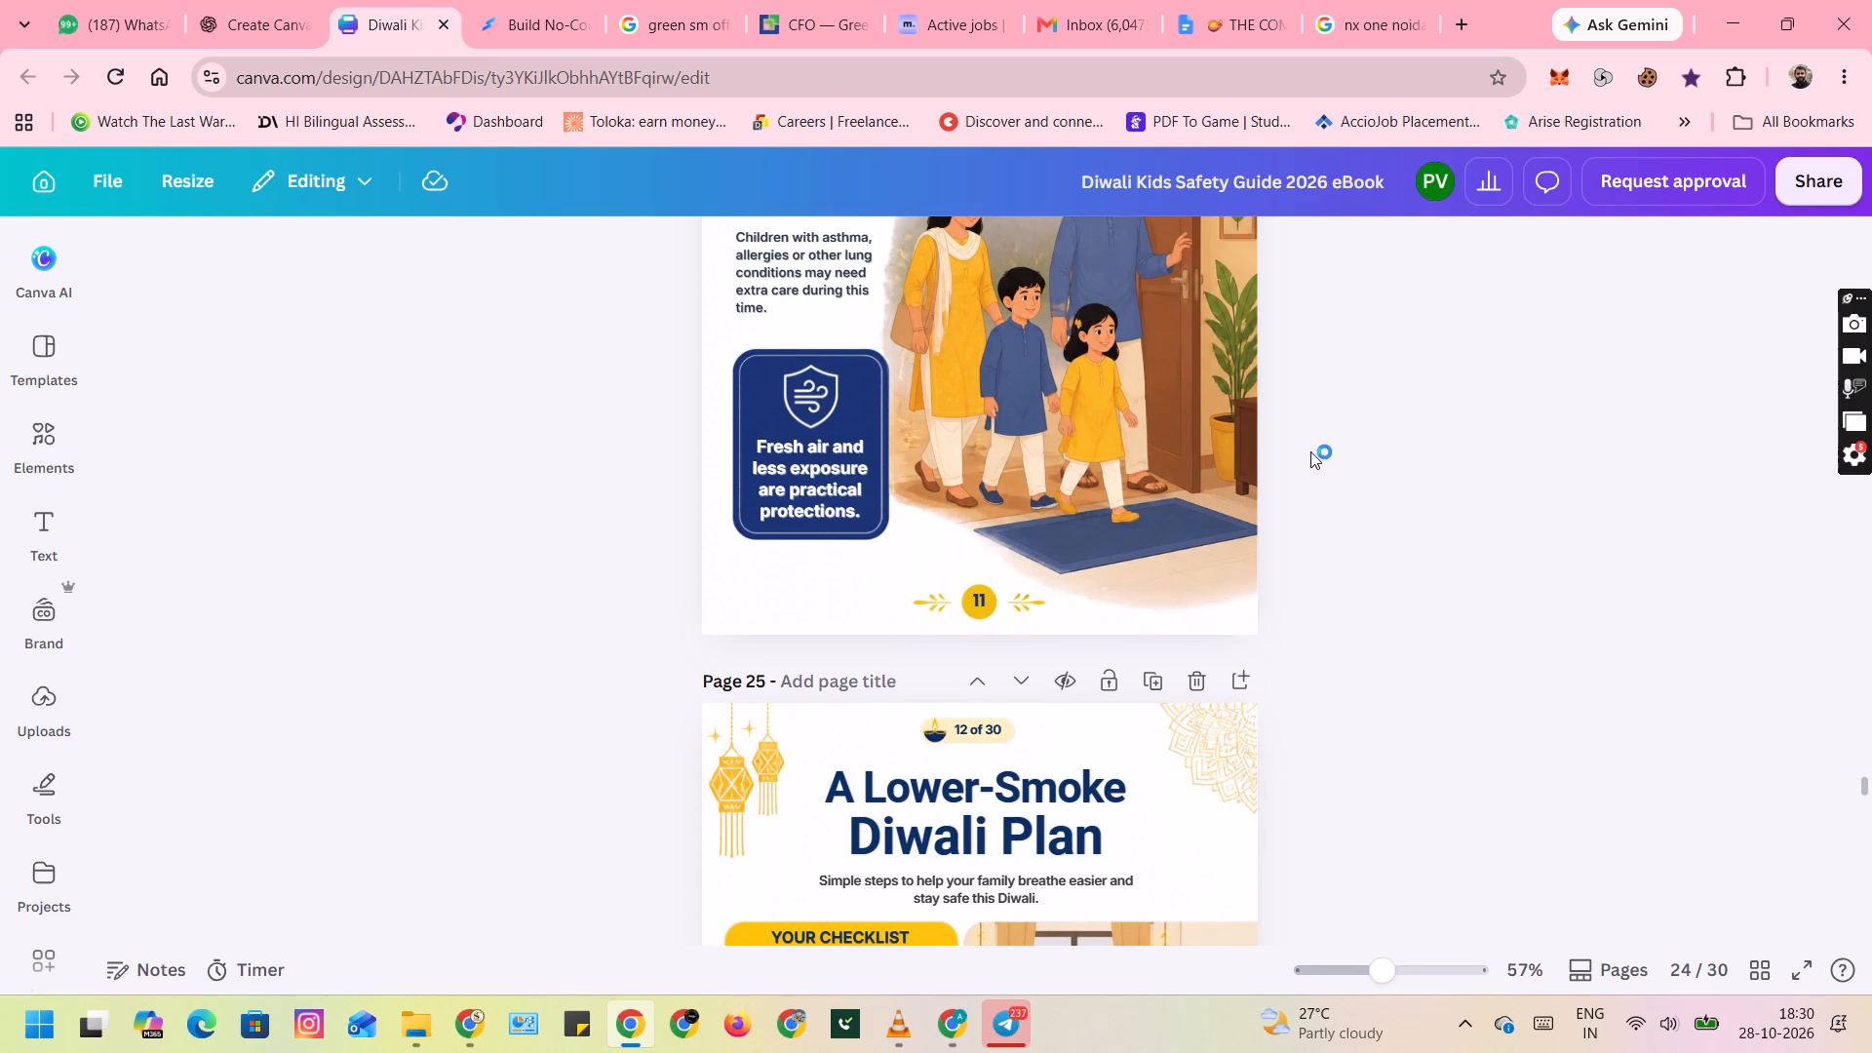
pyautogui.scroll(-7, 1310, 451)
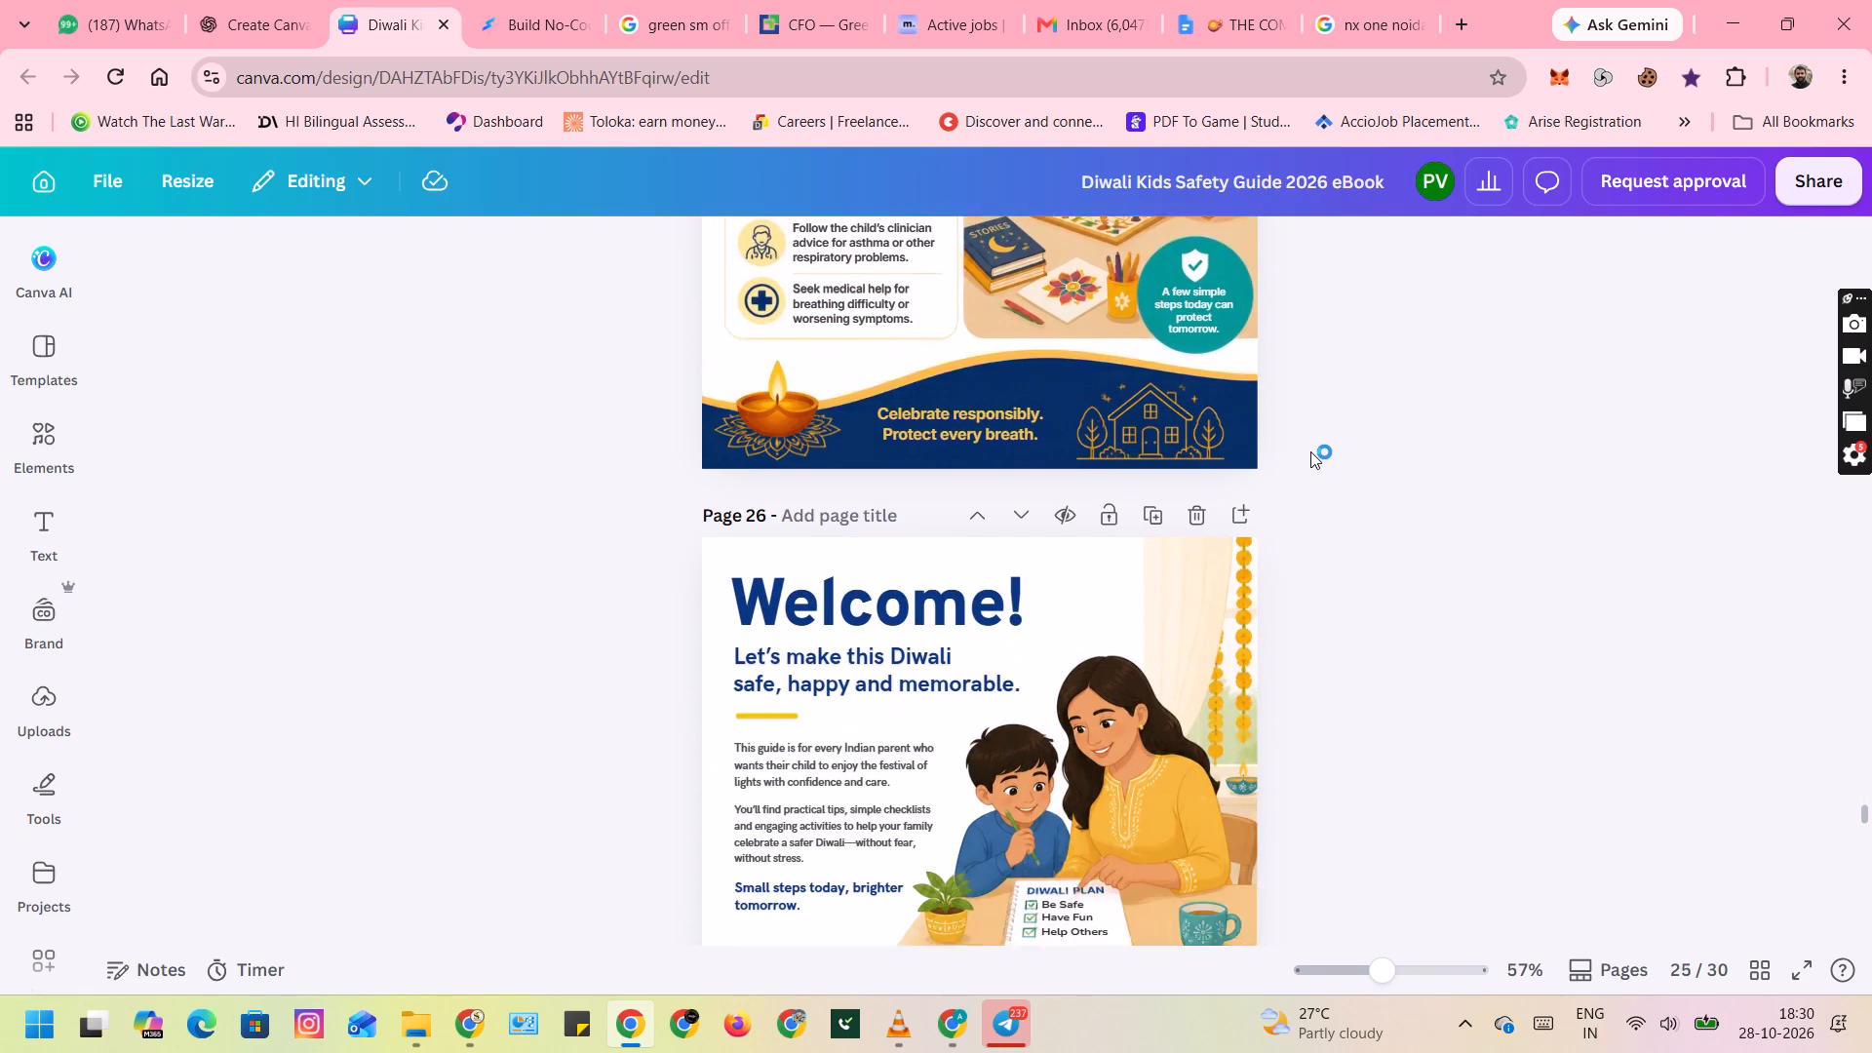
pyautogui.scroll(-2, 1310, 451)
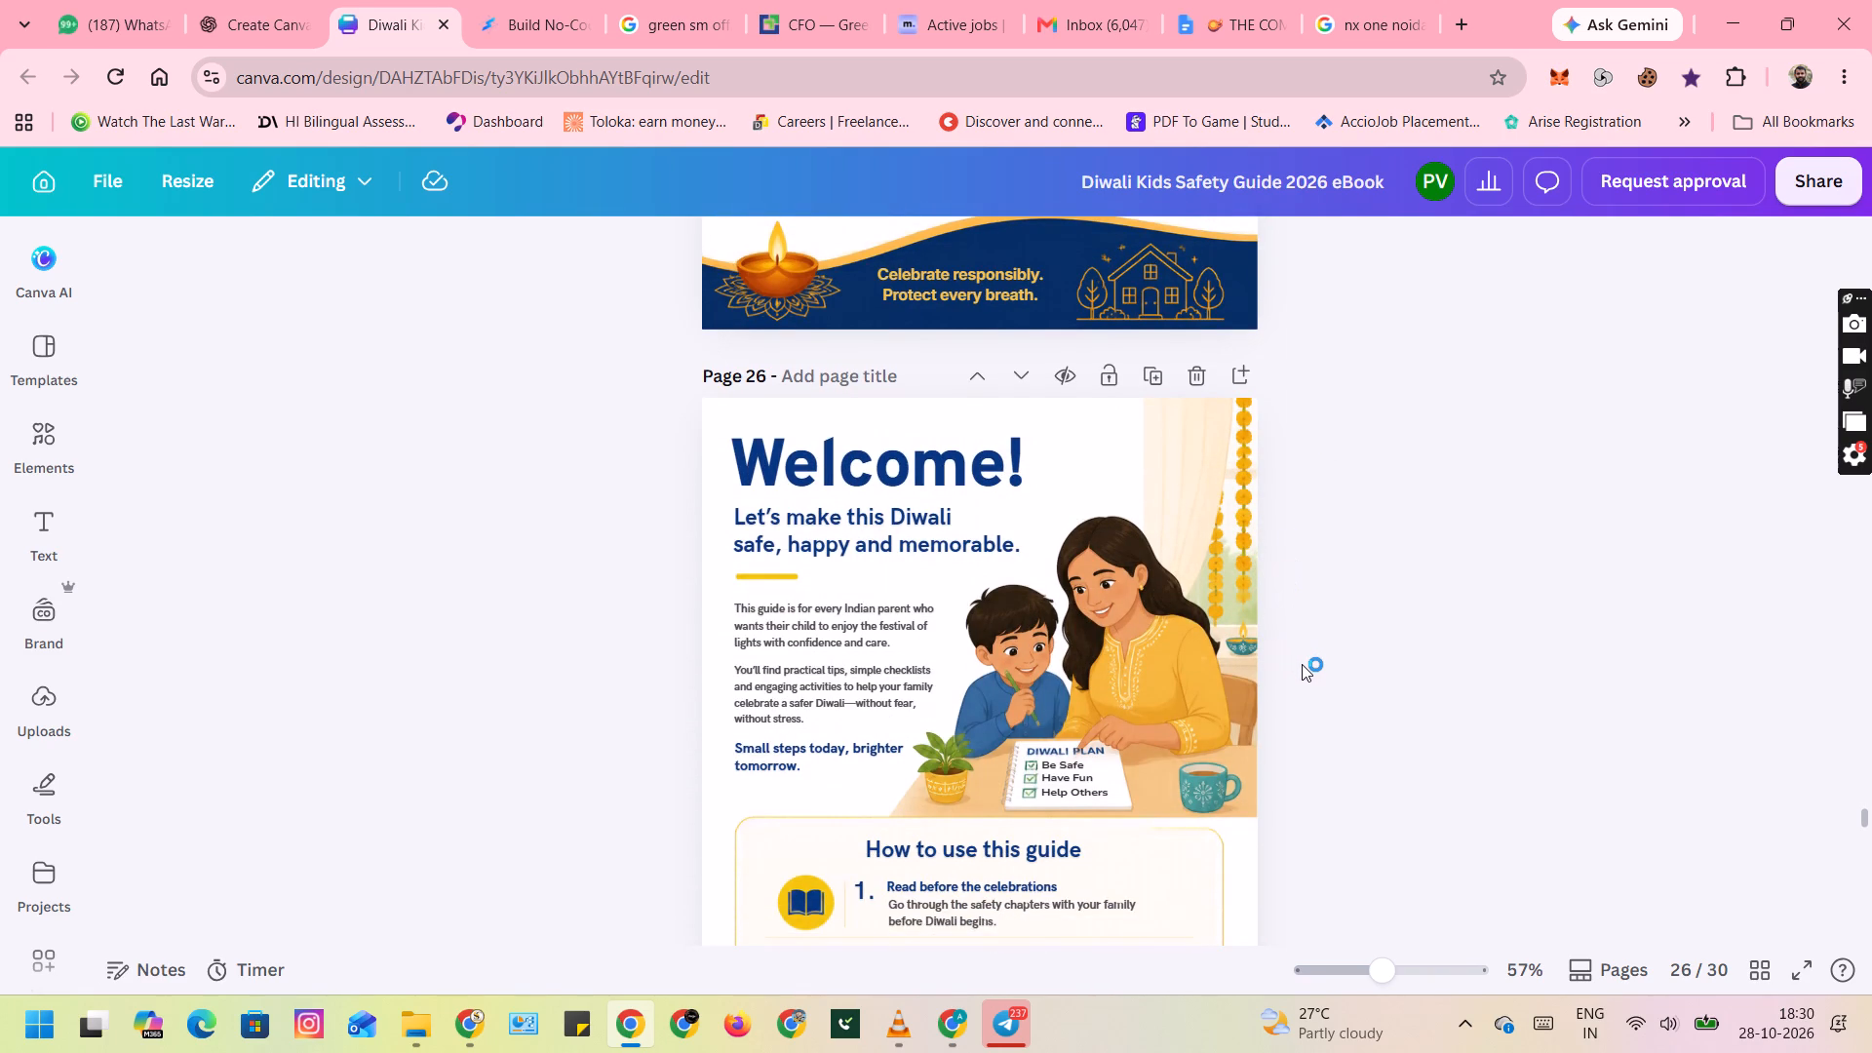
pyautogui.scroll(-4, 1302, 656)
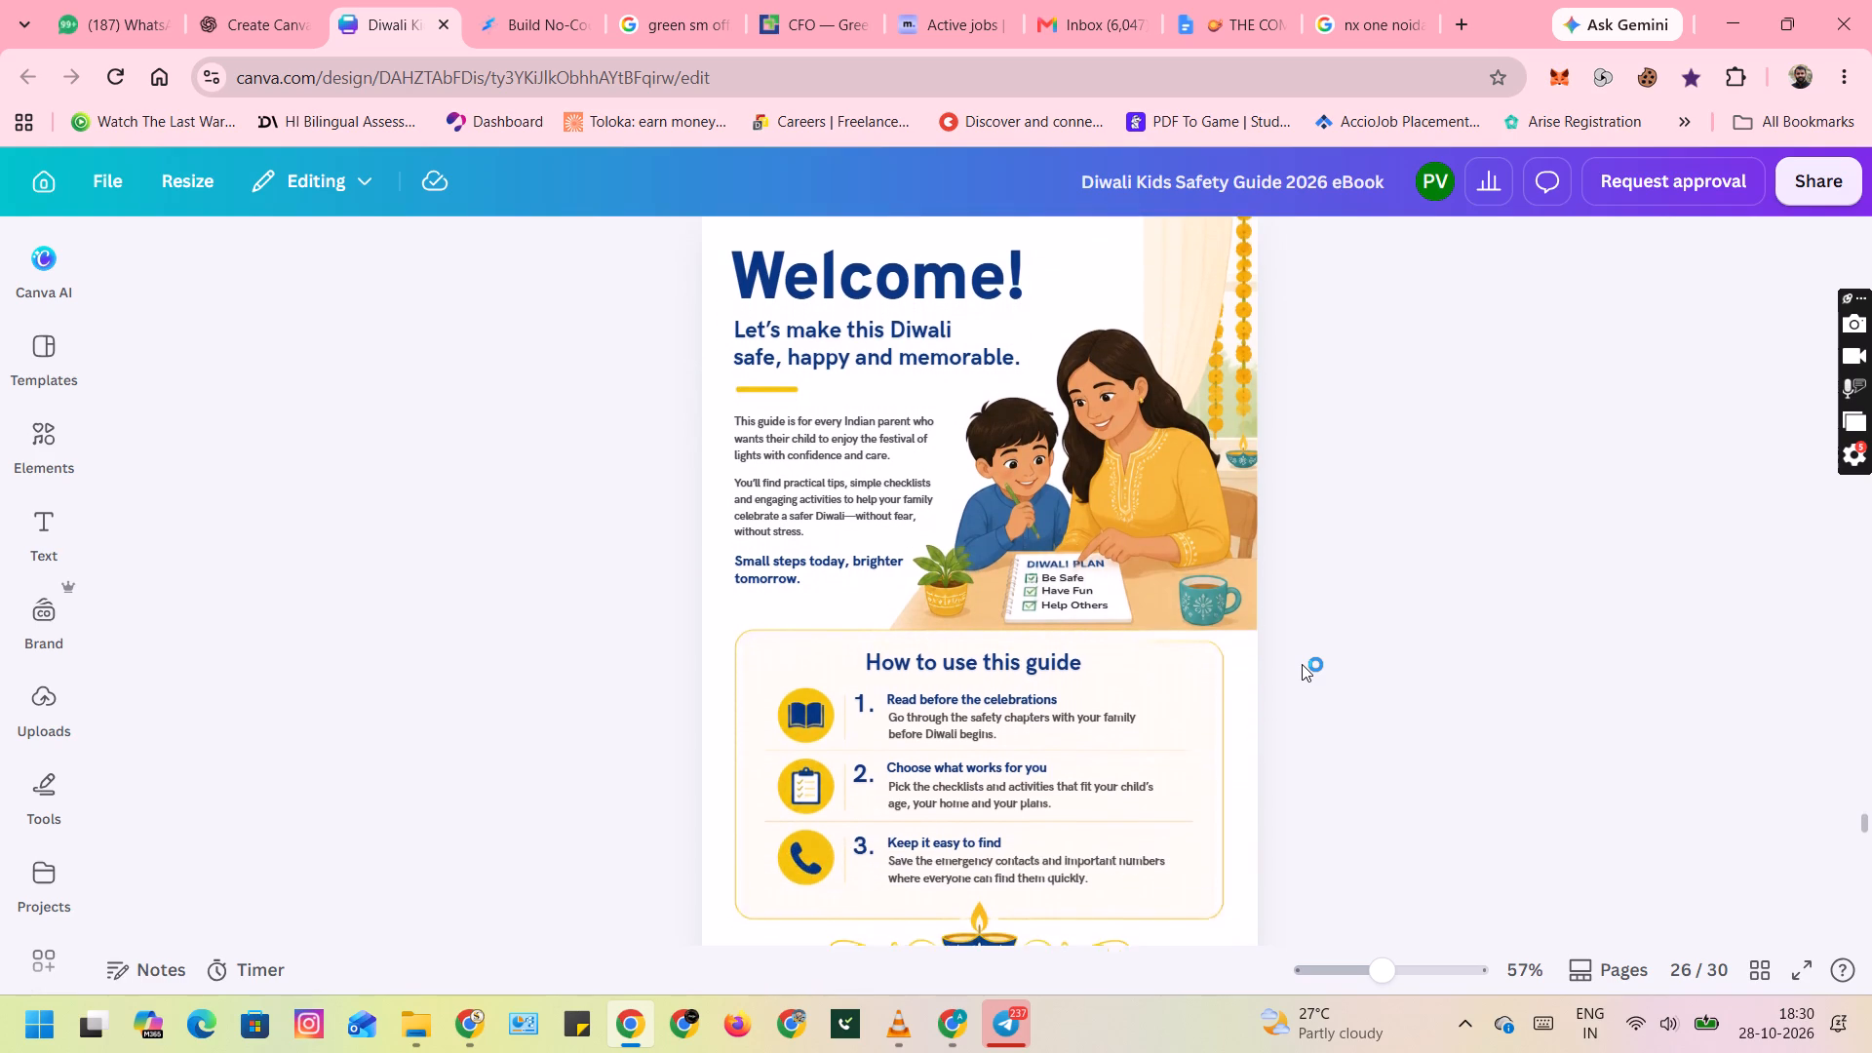
pyautogui.scroll(-3, 1302, 664)
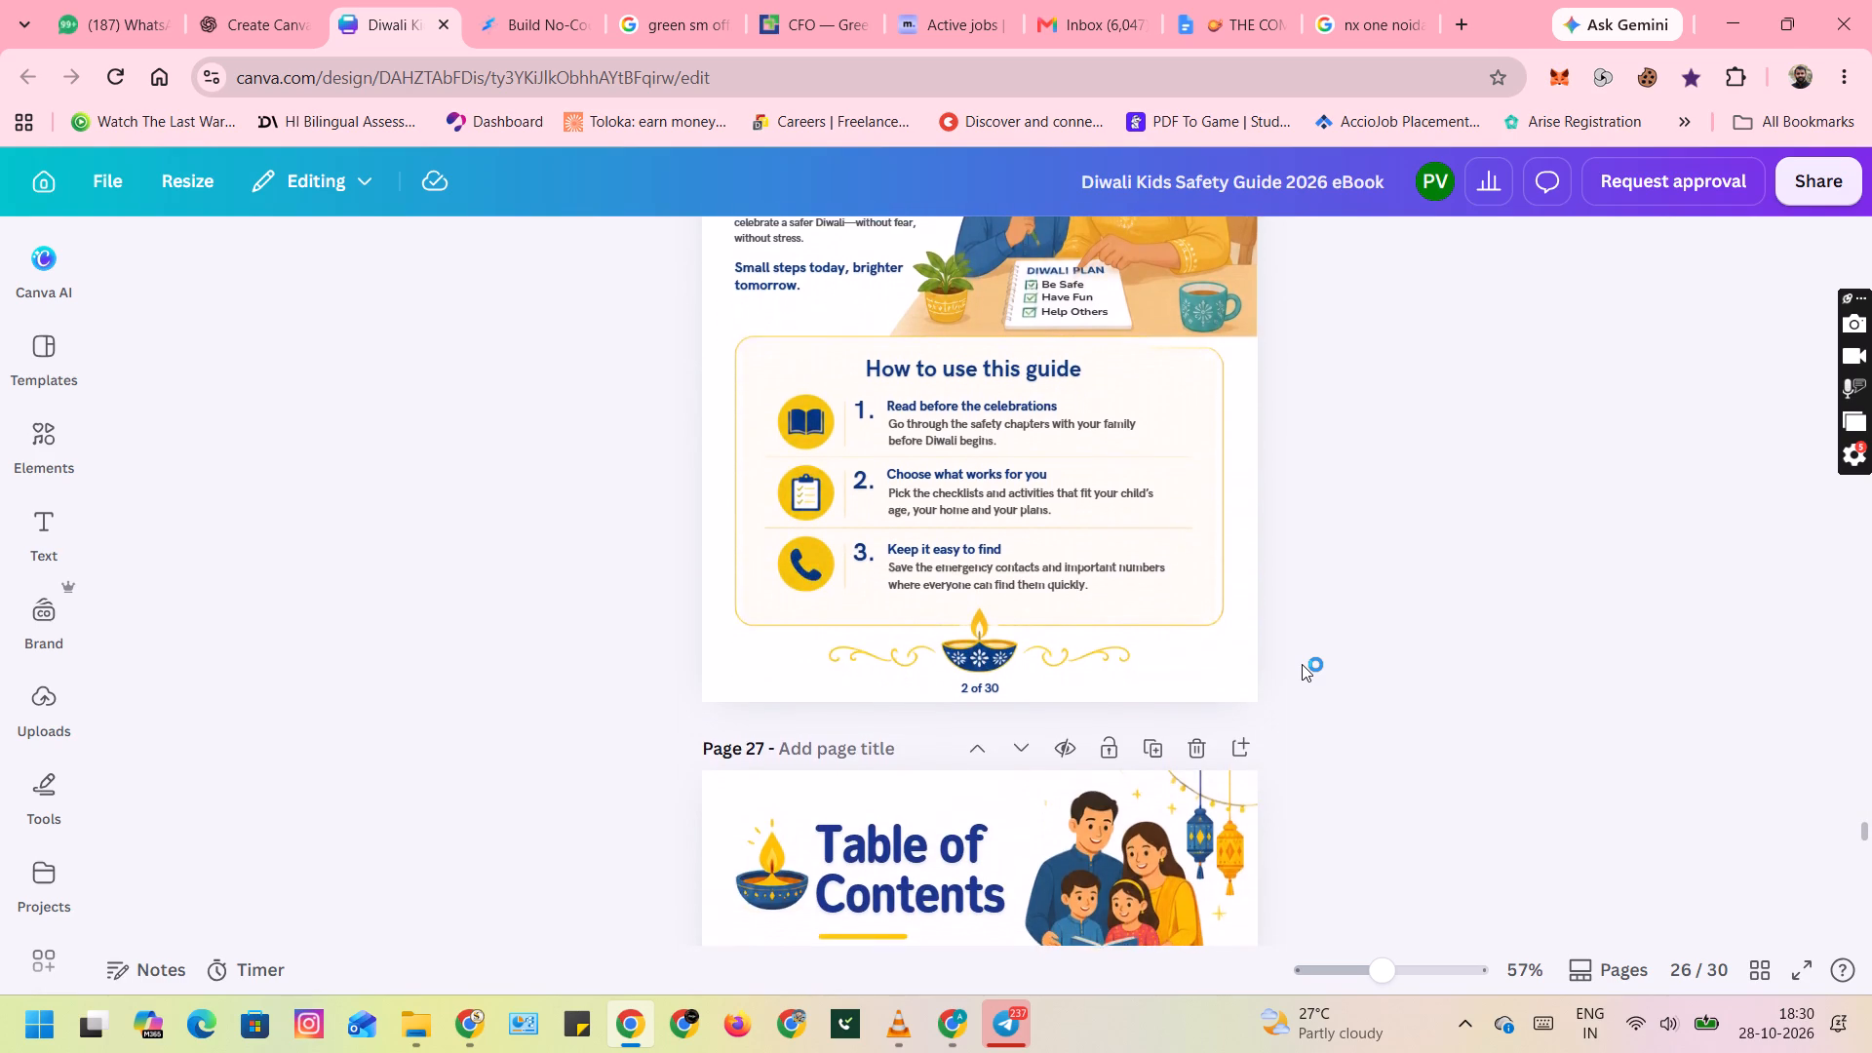
# Examine the Chapter 1 Firecracker Safety opener on page 28 and the Firecracker Safety Essentials checklist on page 29.
pyautogui.scroll(-6, 1302, 656)
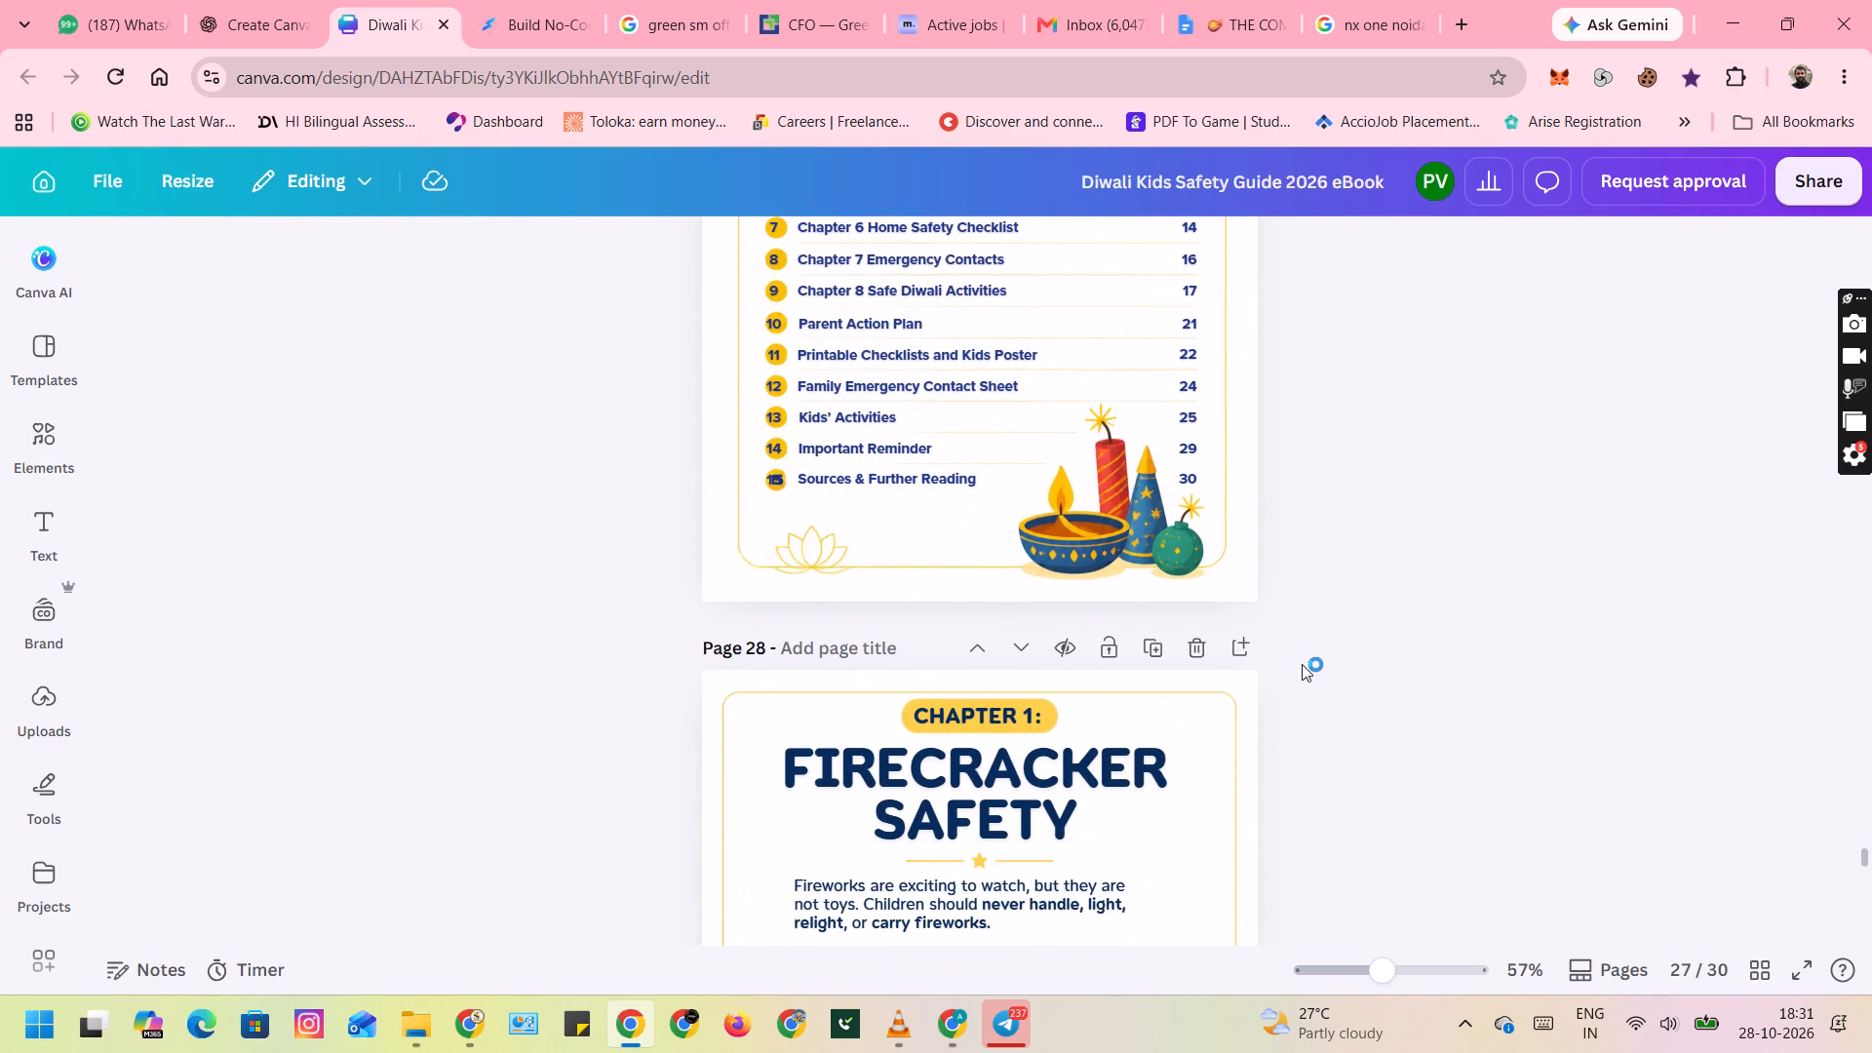
pyautogui.scroll(-4, 1302, 664)
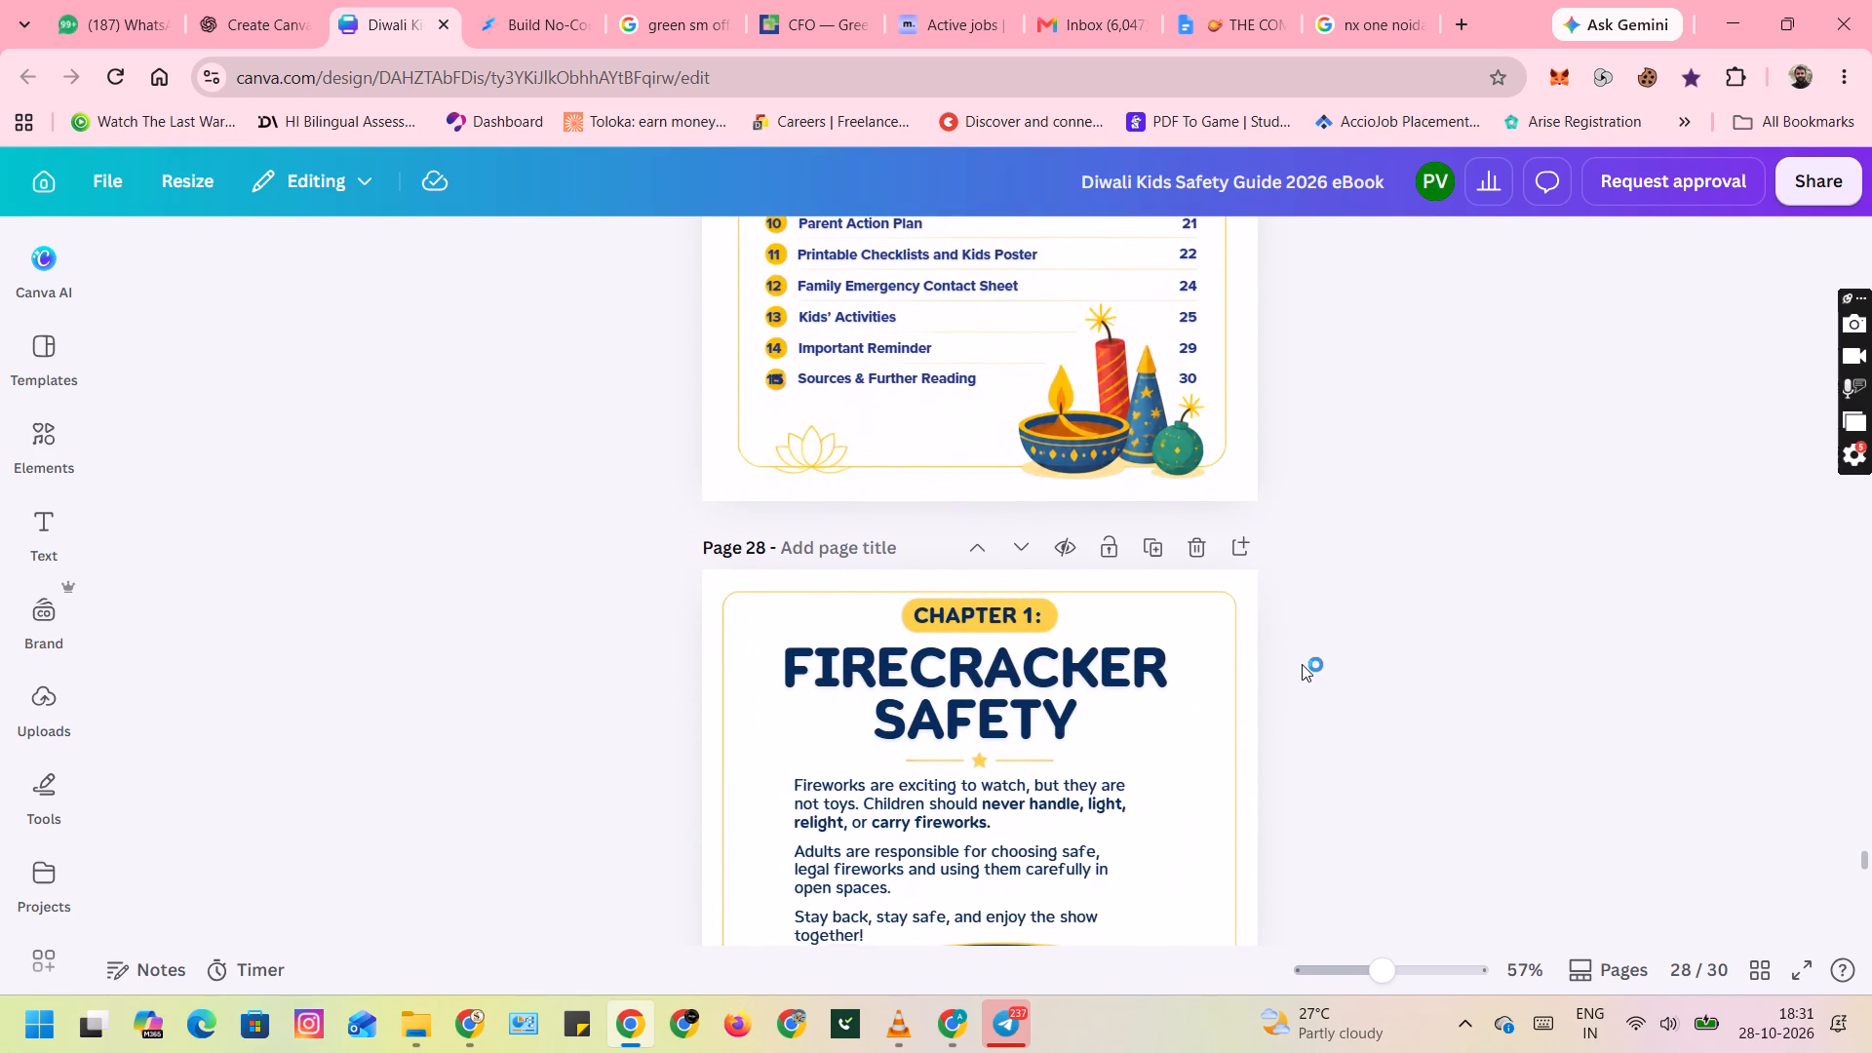
pyautogui.scroll(-2, 1302, 664)
pyautogui.hscroll(-1, 1302, 656)
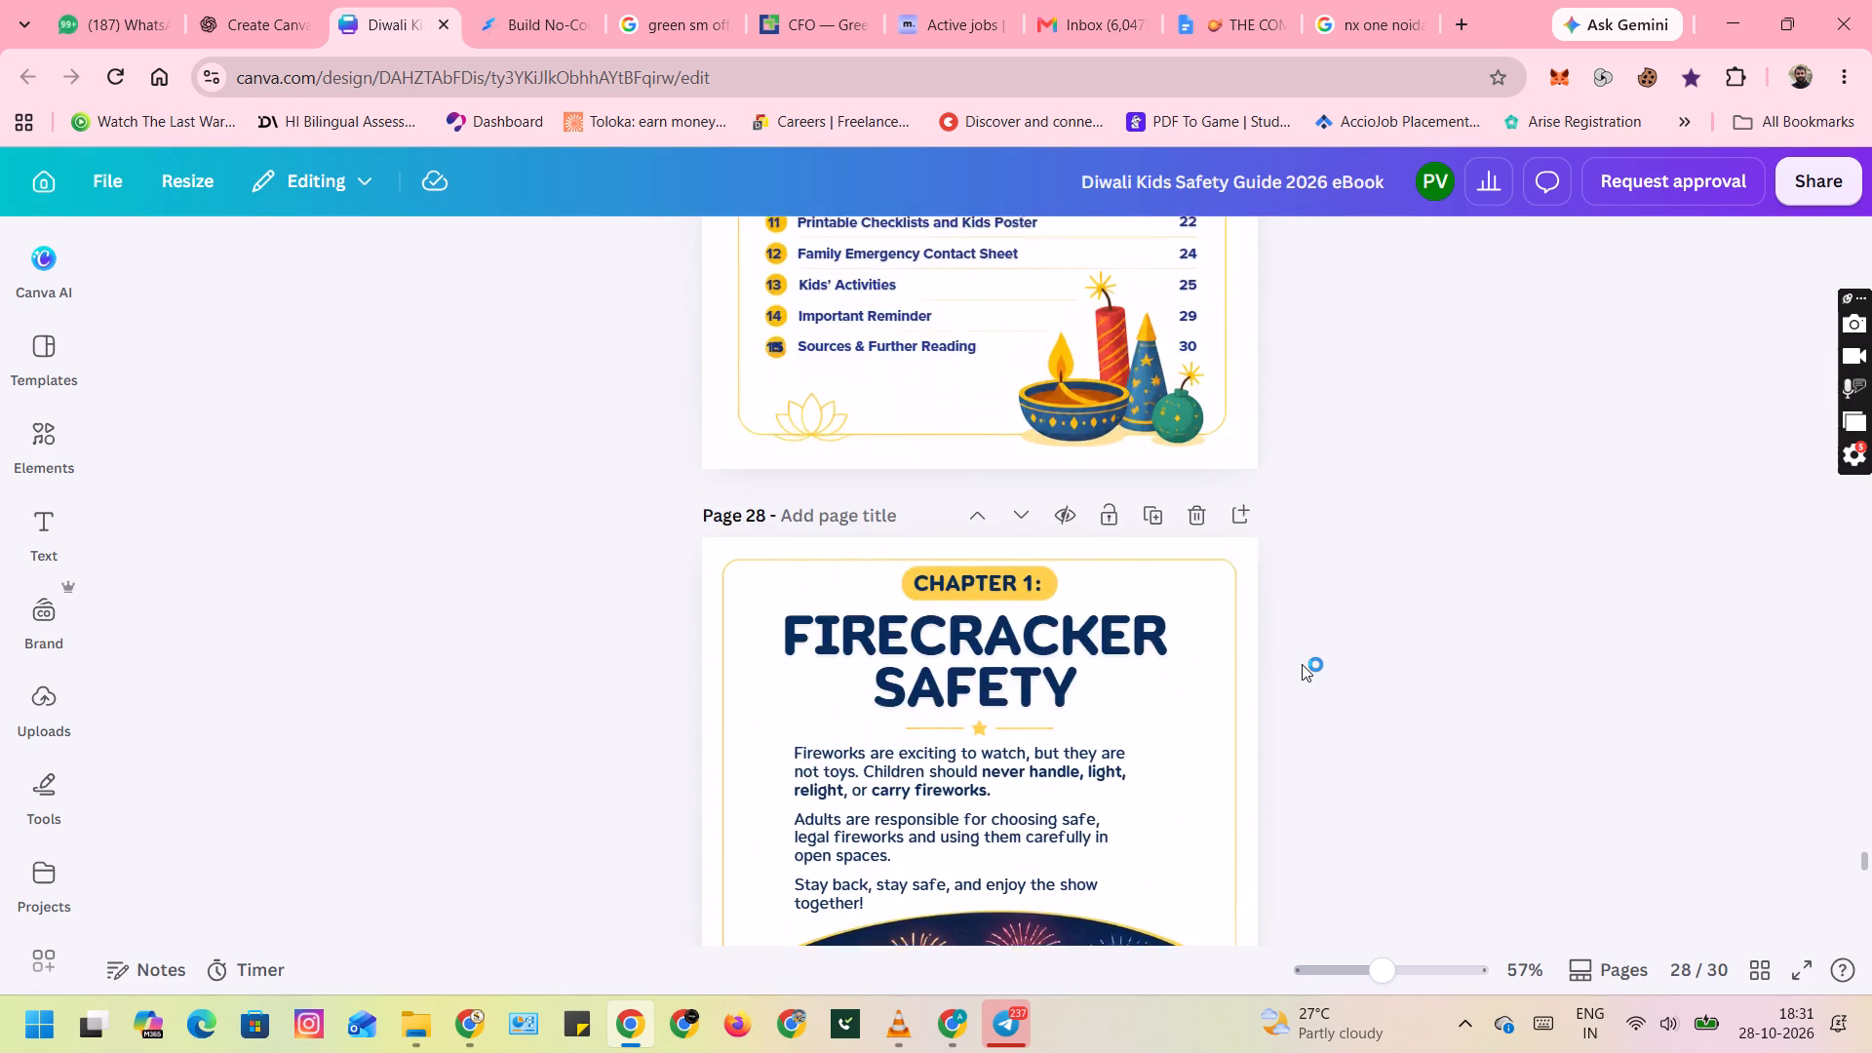
pyautogui.scroll(-2, 1302, 656)
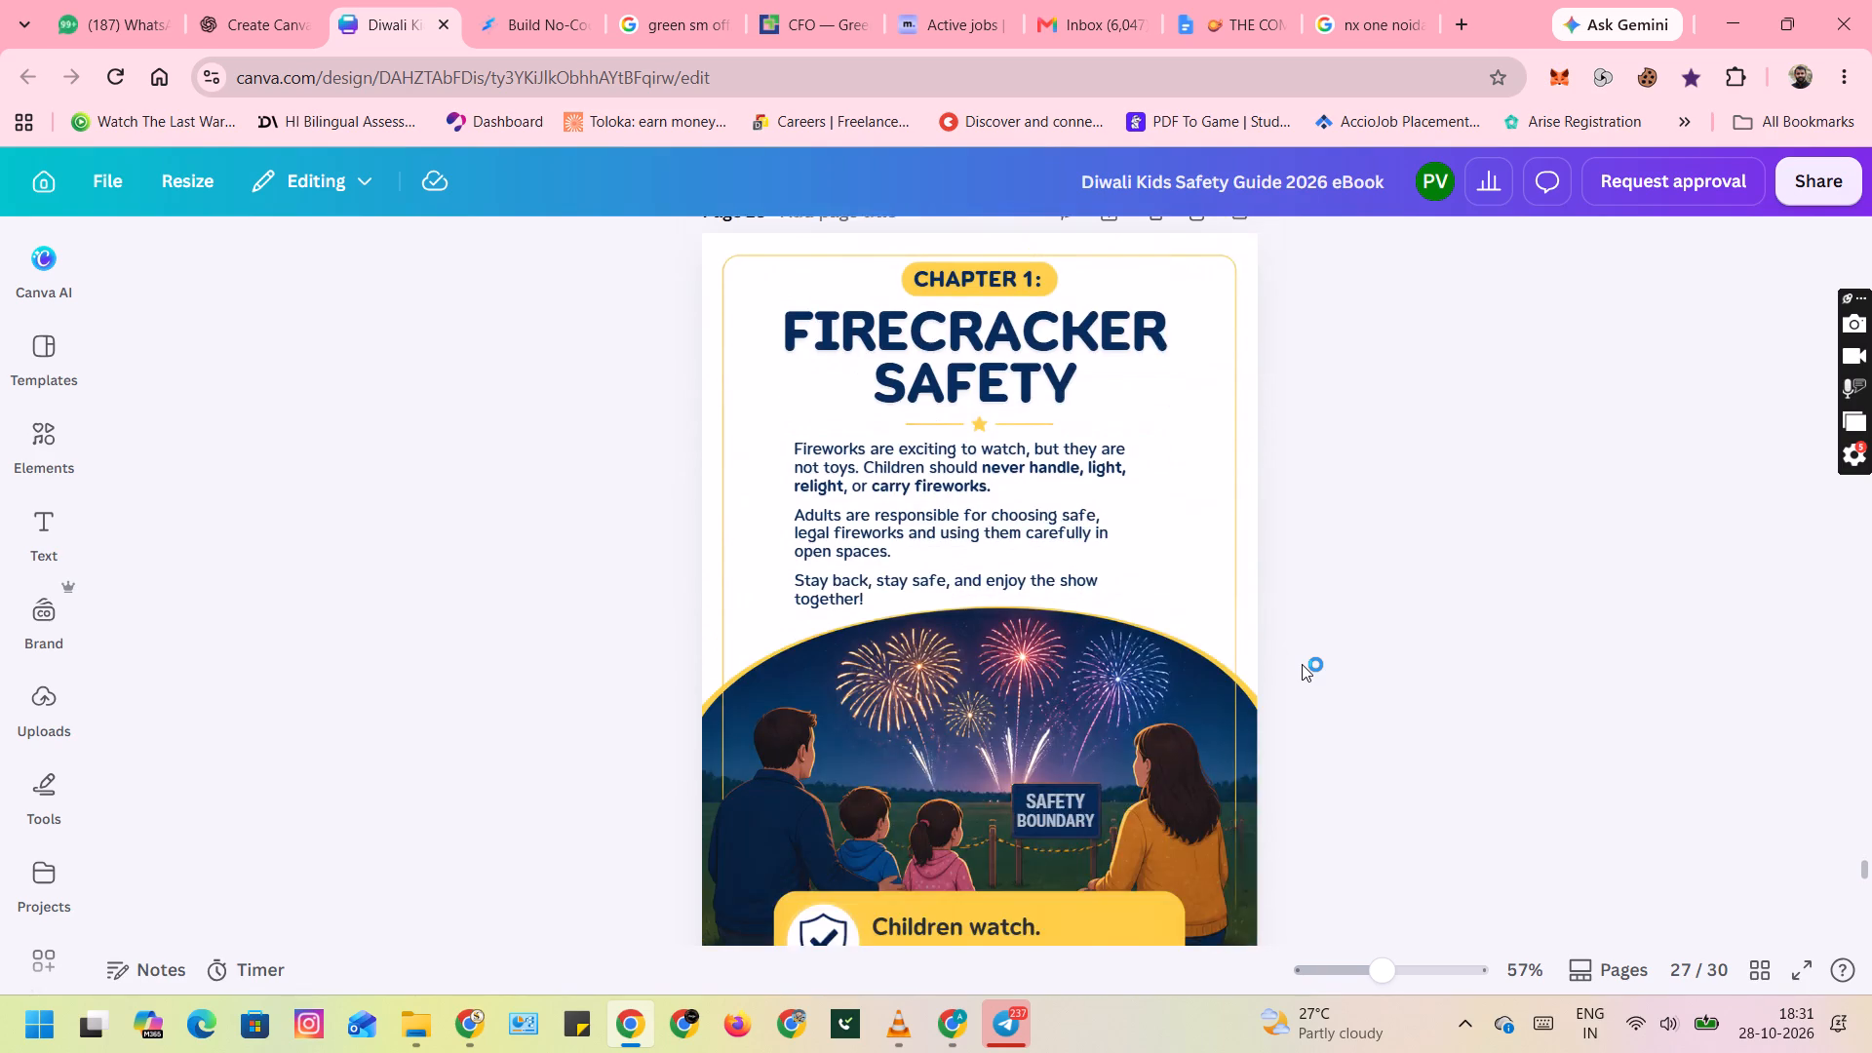
pyautogui.scroll(-1, 1302, 656)
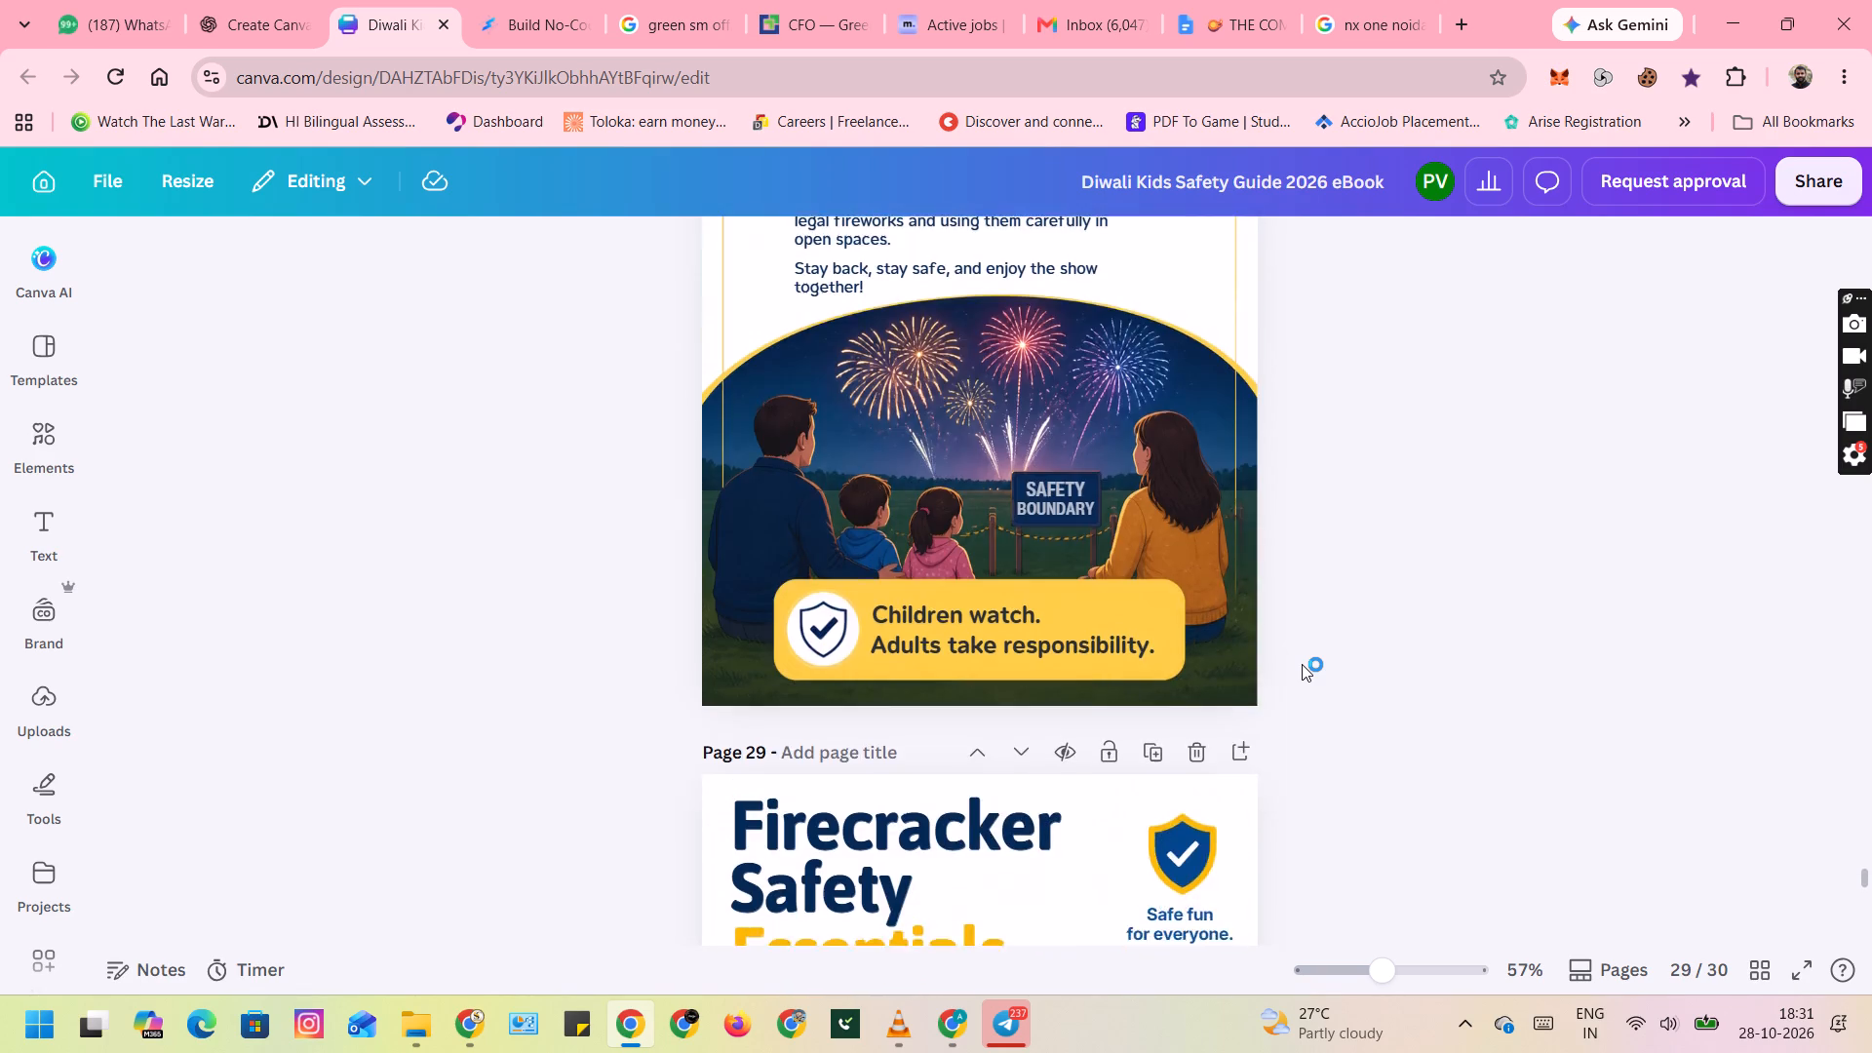
pyautogui.scroll(-1, 1302, 664)
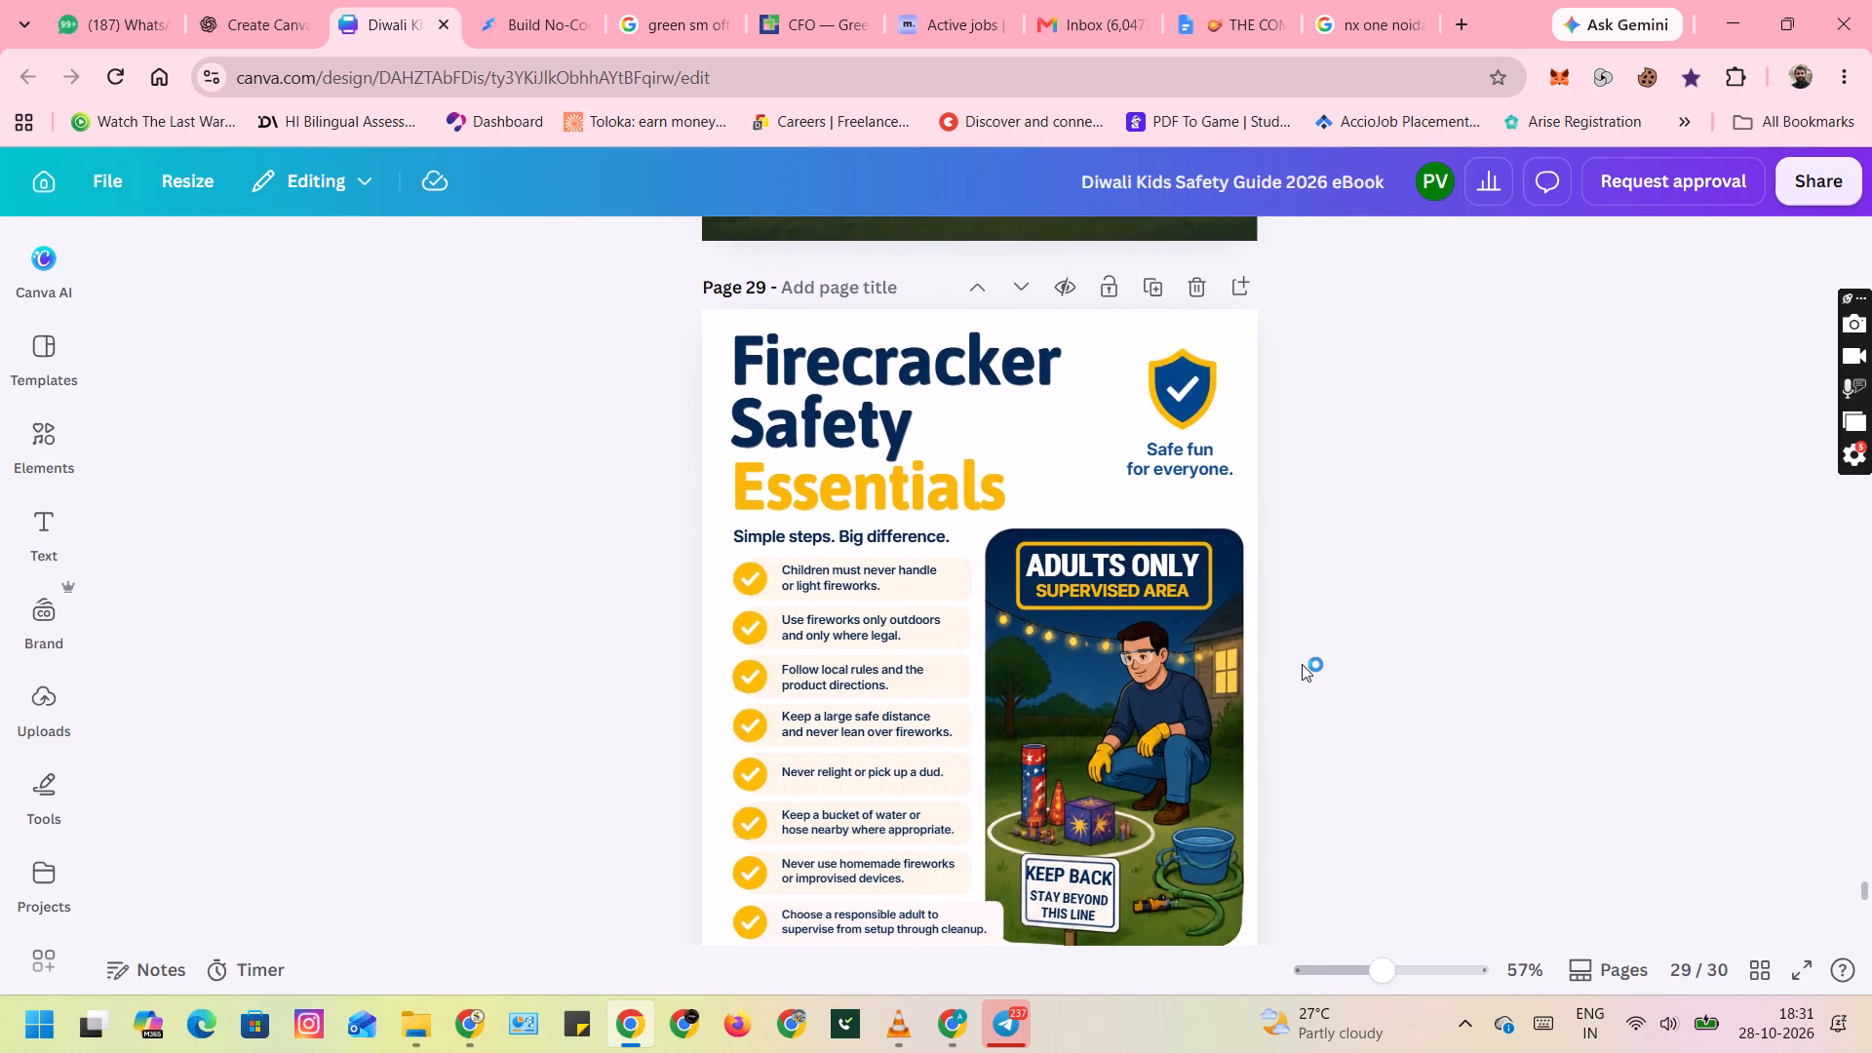
pyautogui.scroll(-4, 1302, 656)
# Return to the Welcome page and recheck the full chapter list in the Table of Contents on page 27.
pyautogui.scroll(12, 1302, 656)
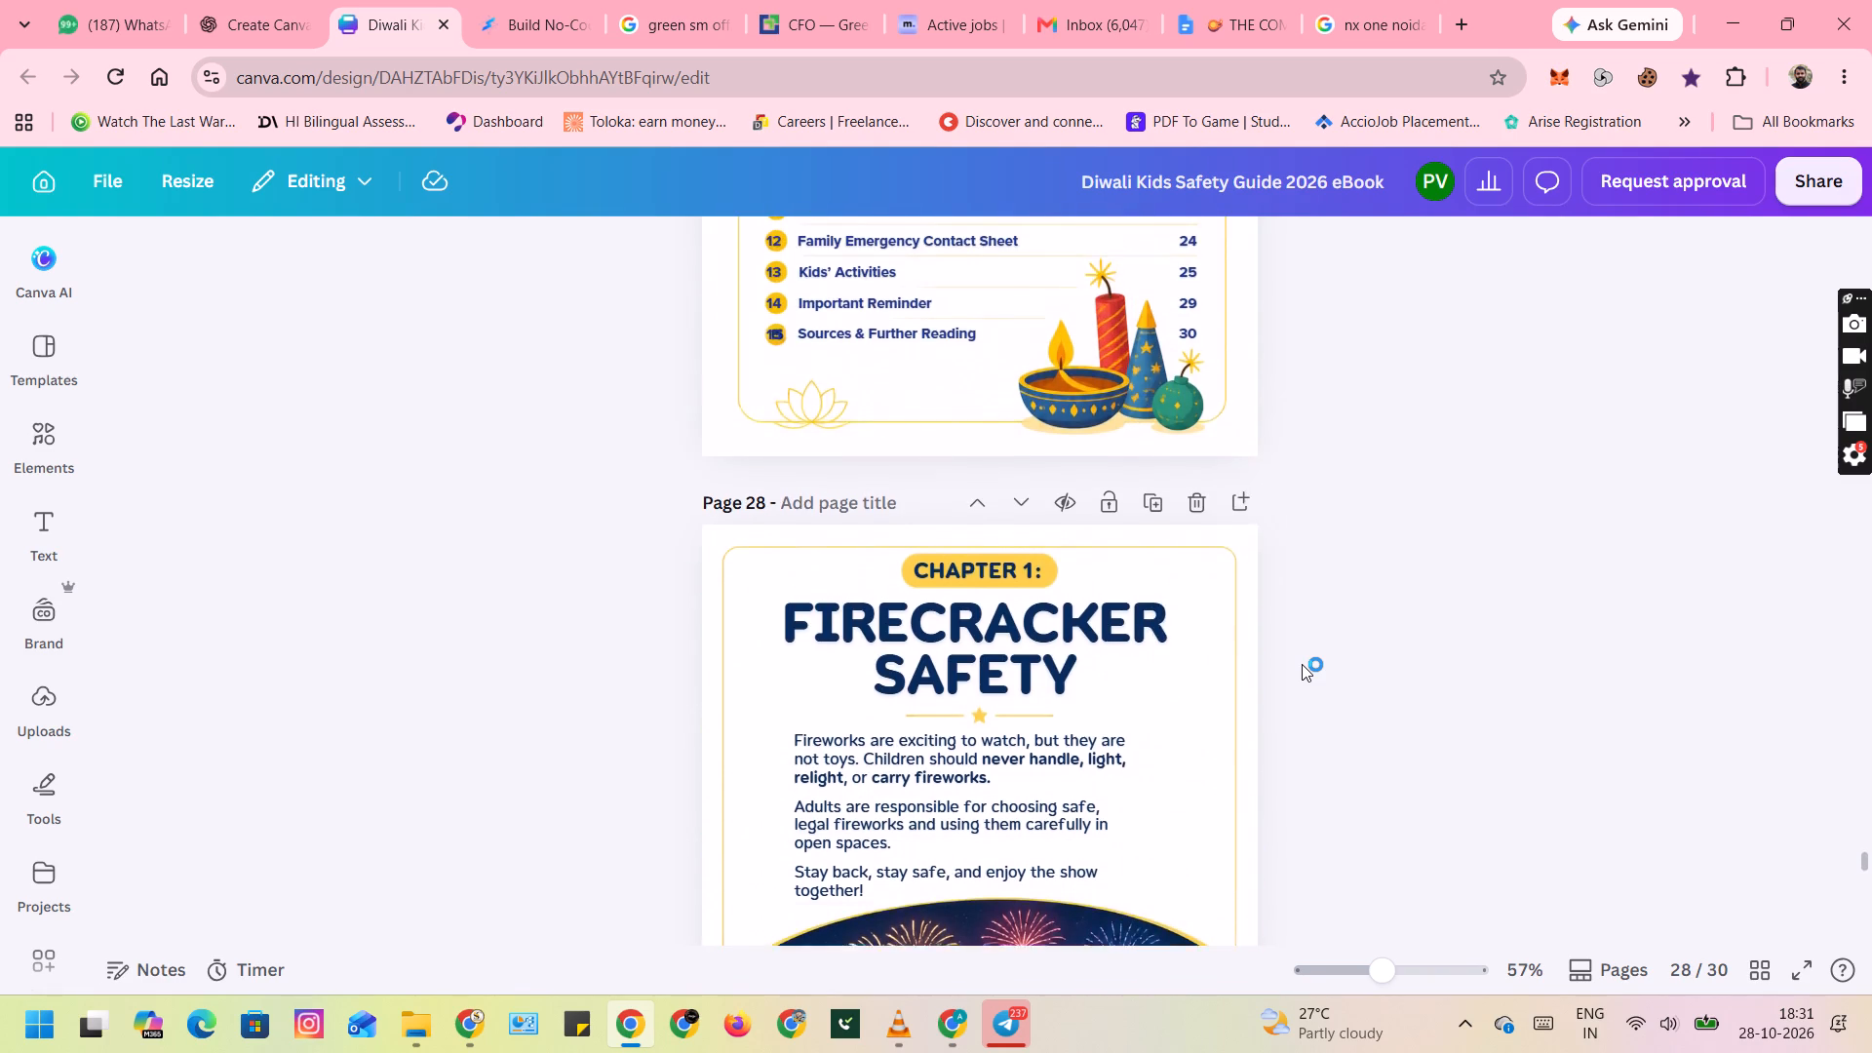
pyautogui.scroll(6, 1302, 664)
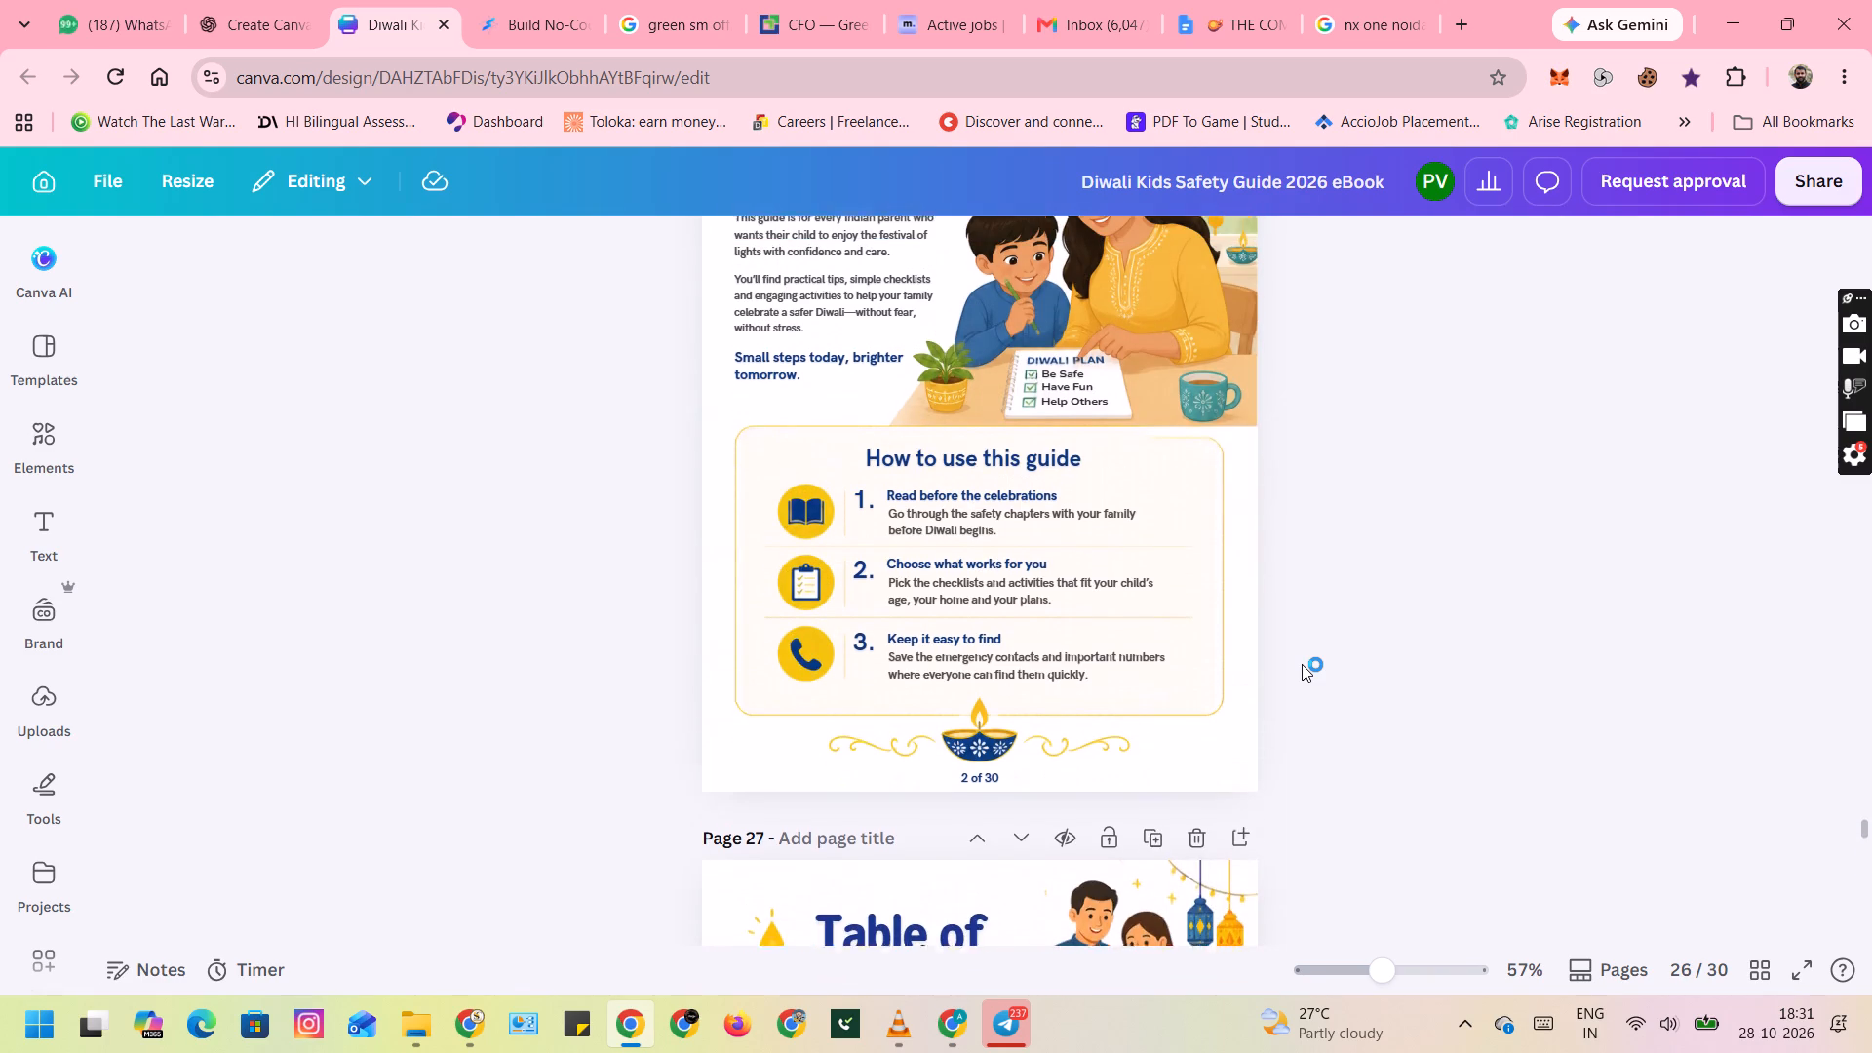
pyautogui.scroll(1, 1302, 664)
pyautogui.scroll(-7, 1302, 656)
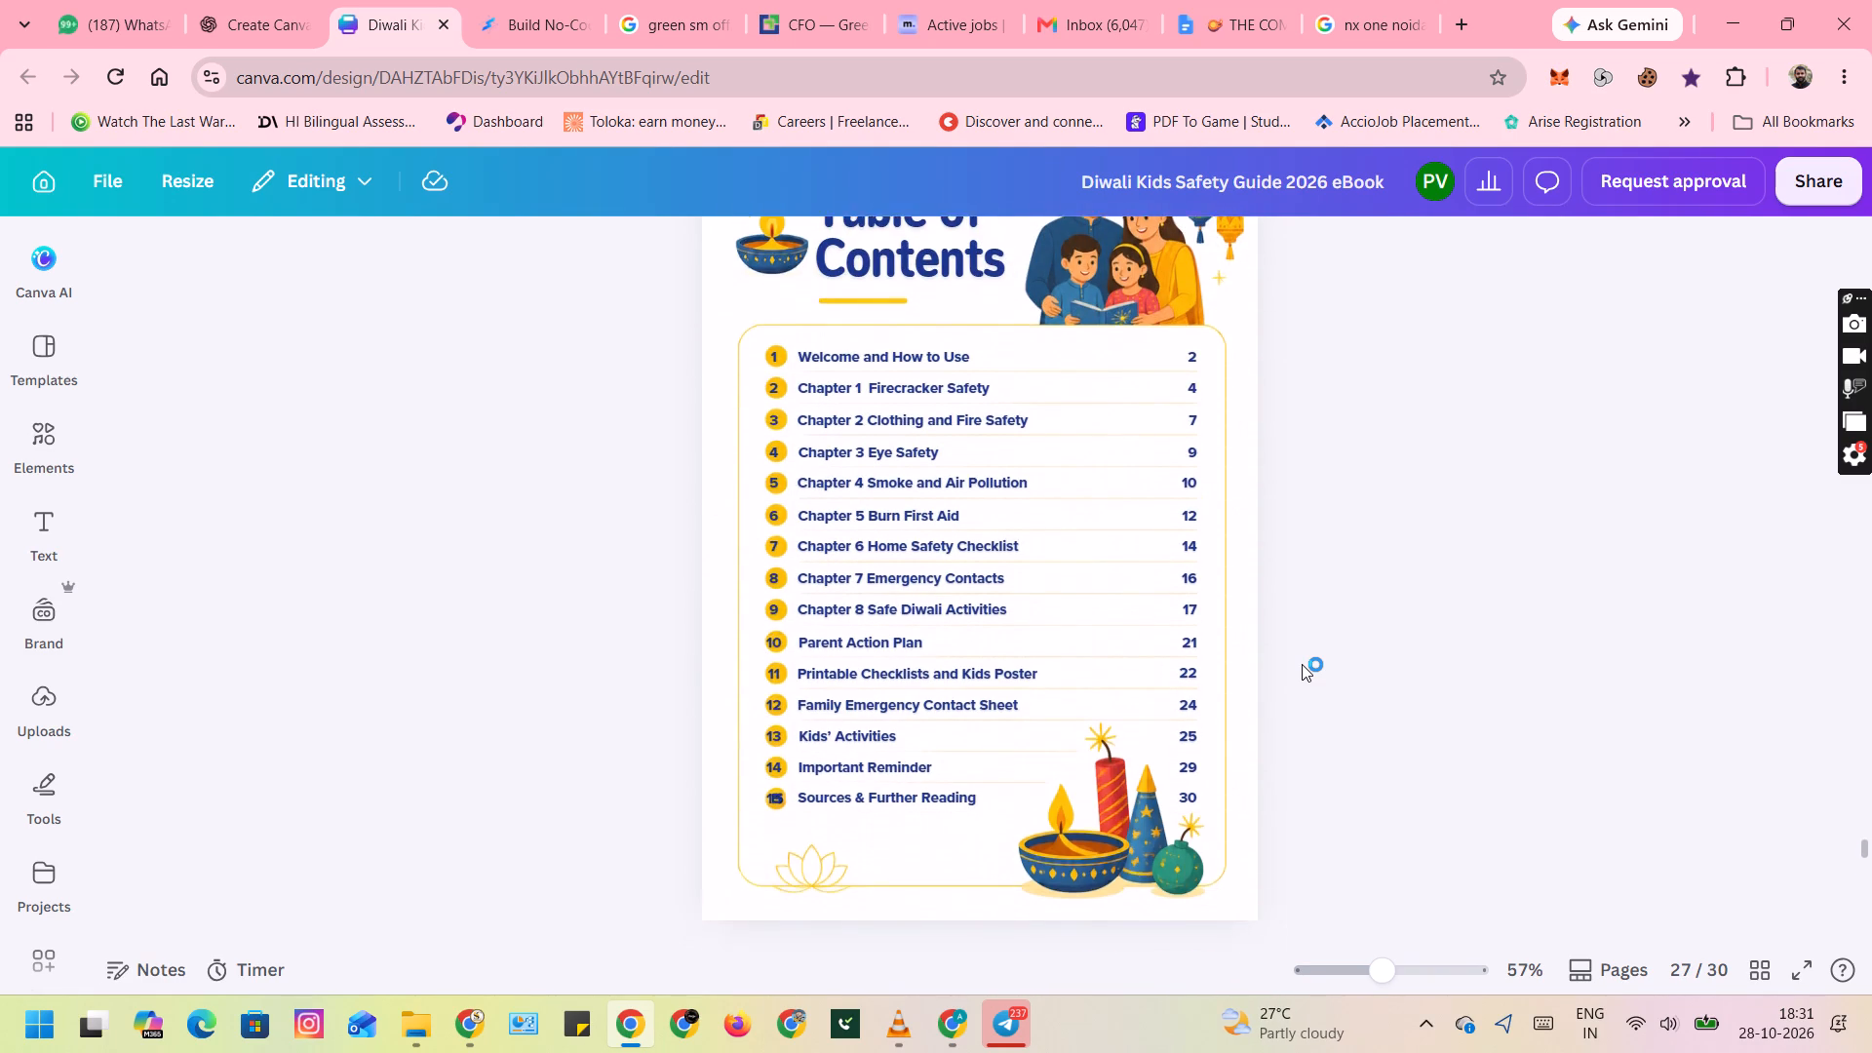
# Recheck the Firecracker Safety opener and the Essentials checklist on pages 28 and 29.
pyautogui.scroll(-8, 1302, 664)
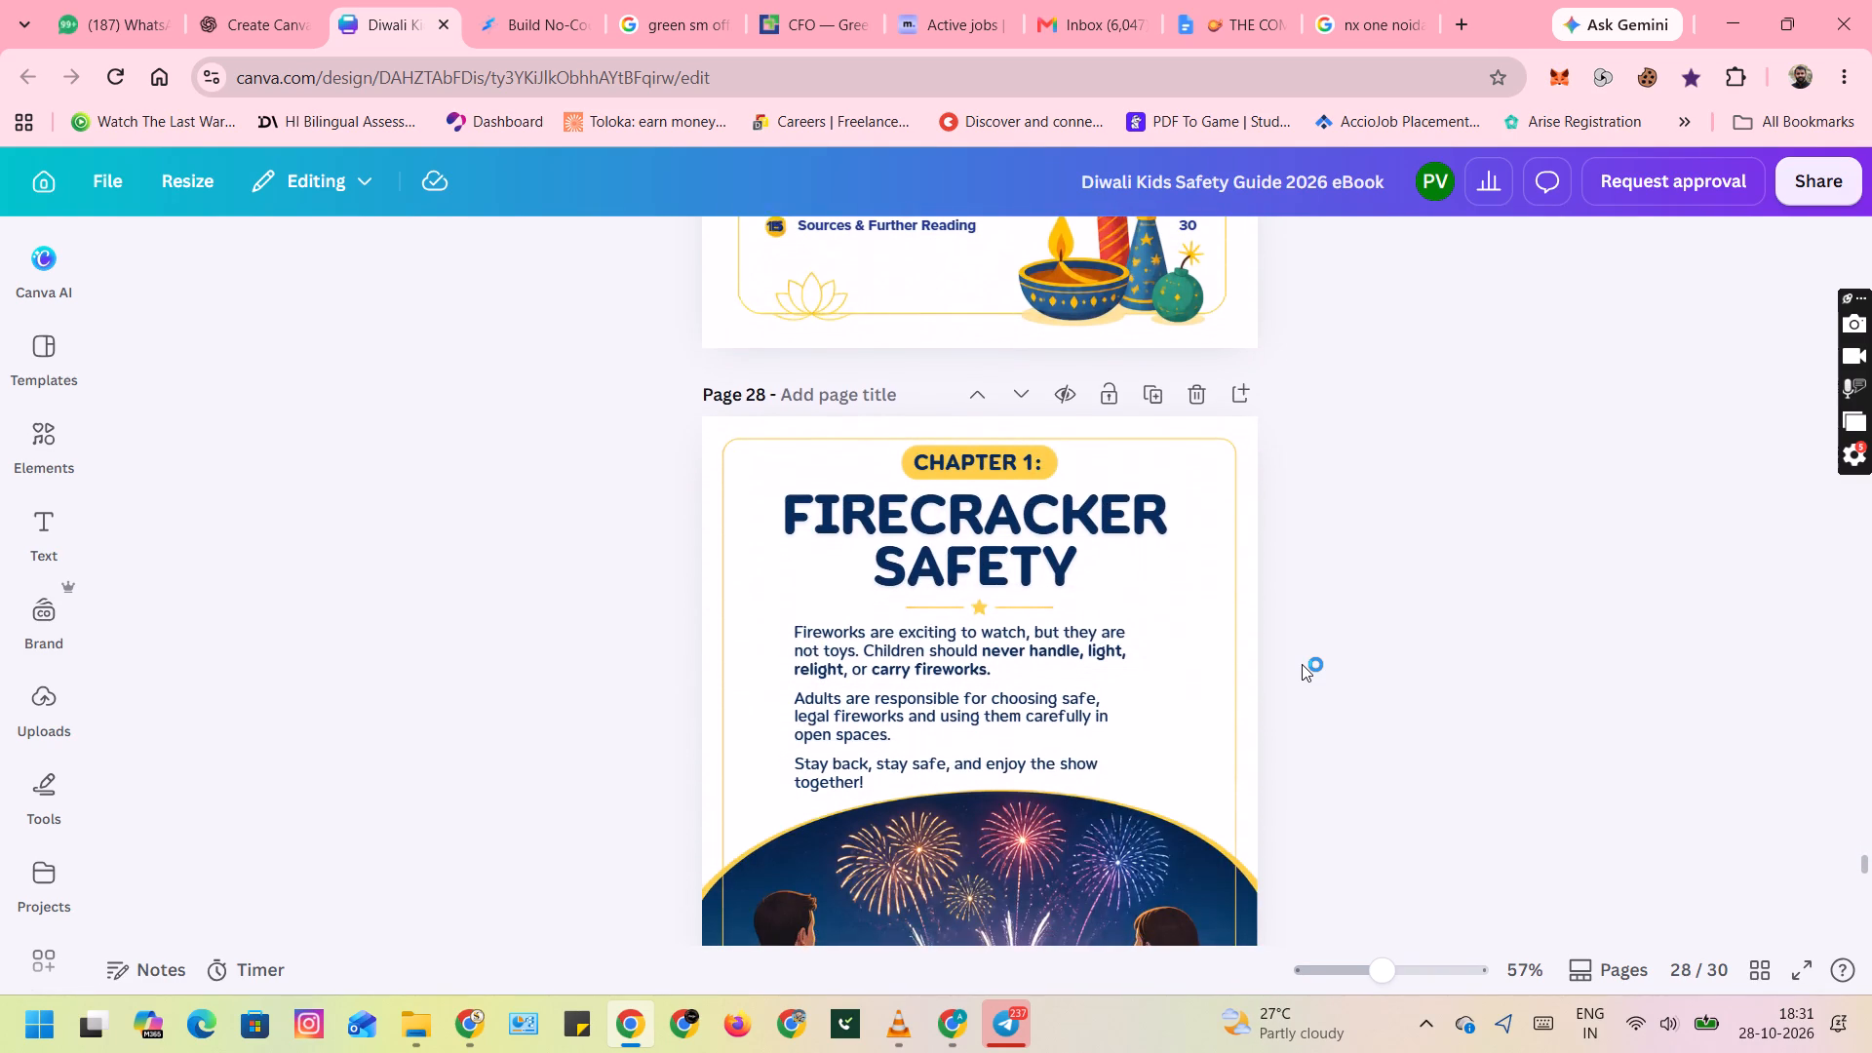
pyautogui.scroll(-9, 1302, 664)
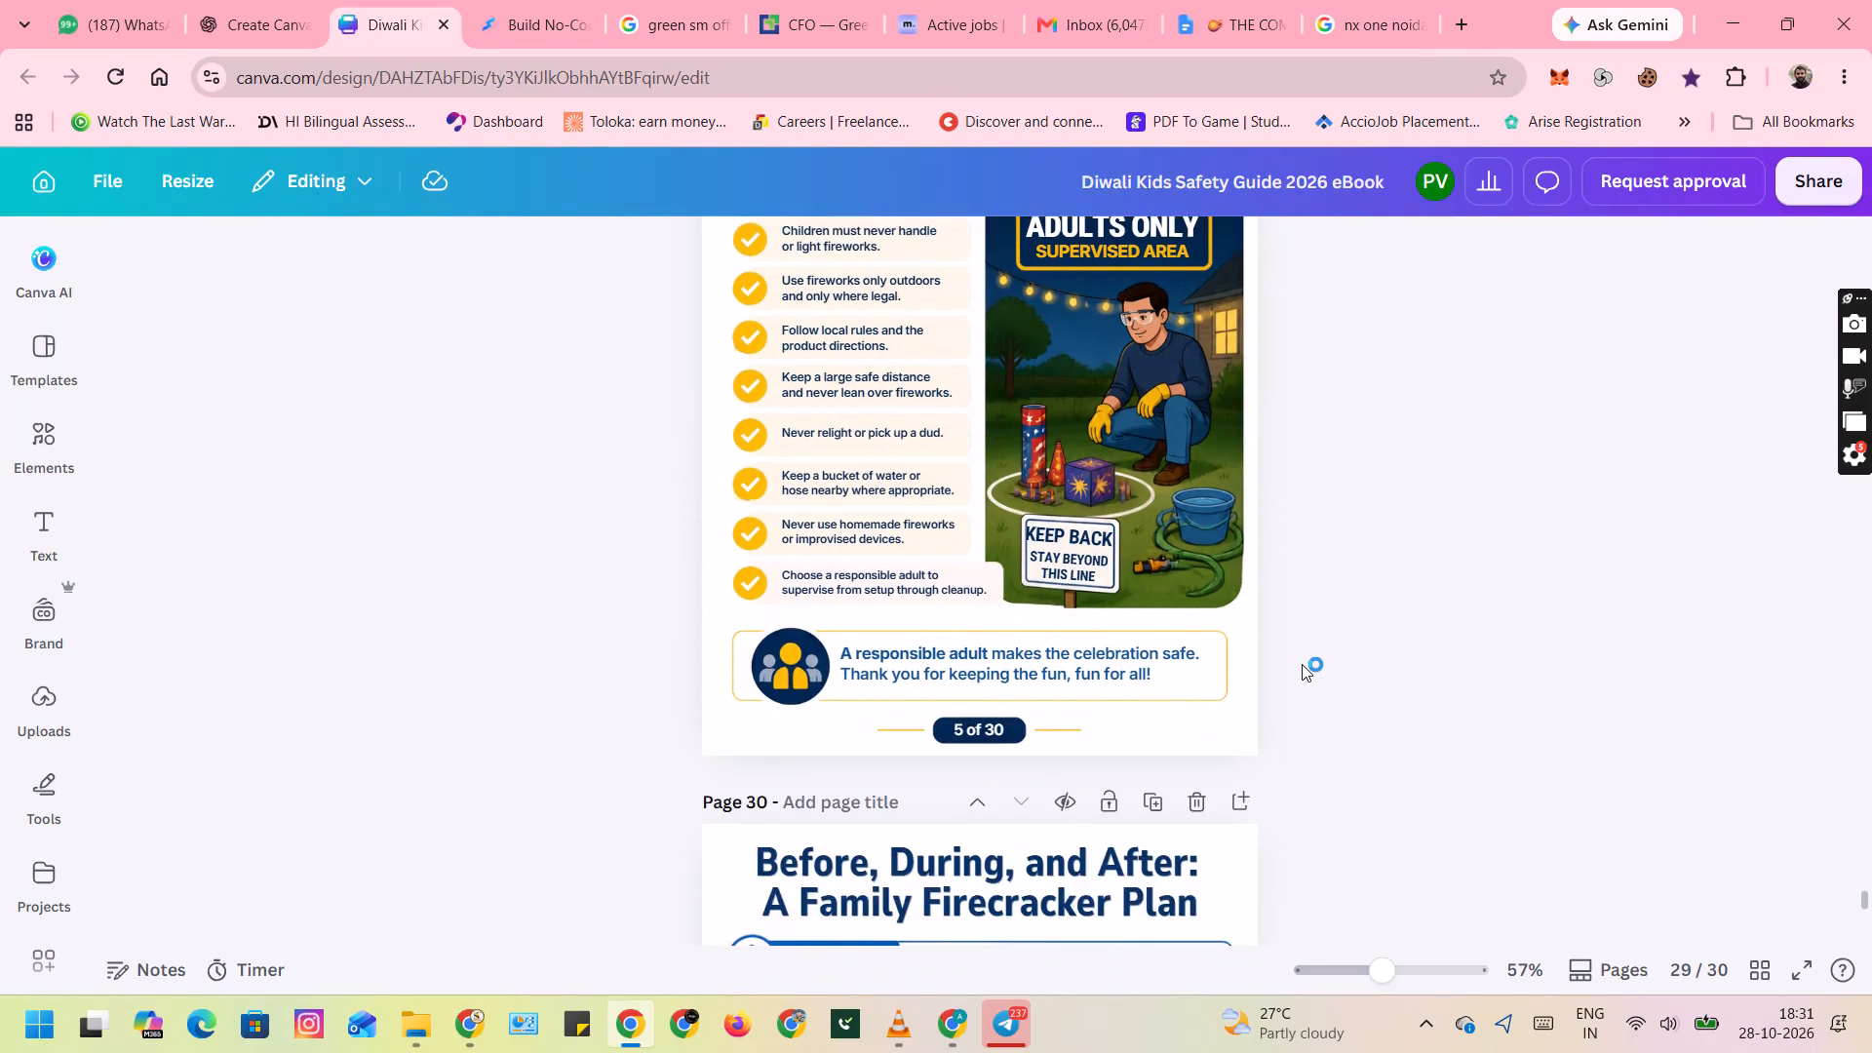
pyautogui.scroll(-1, 1302, 664)
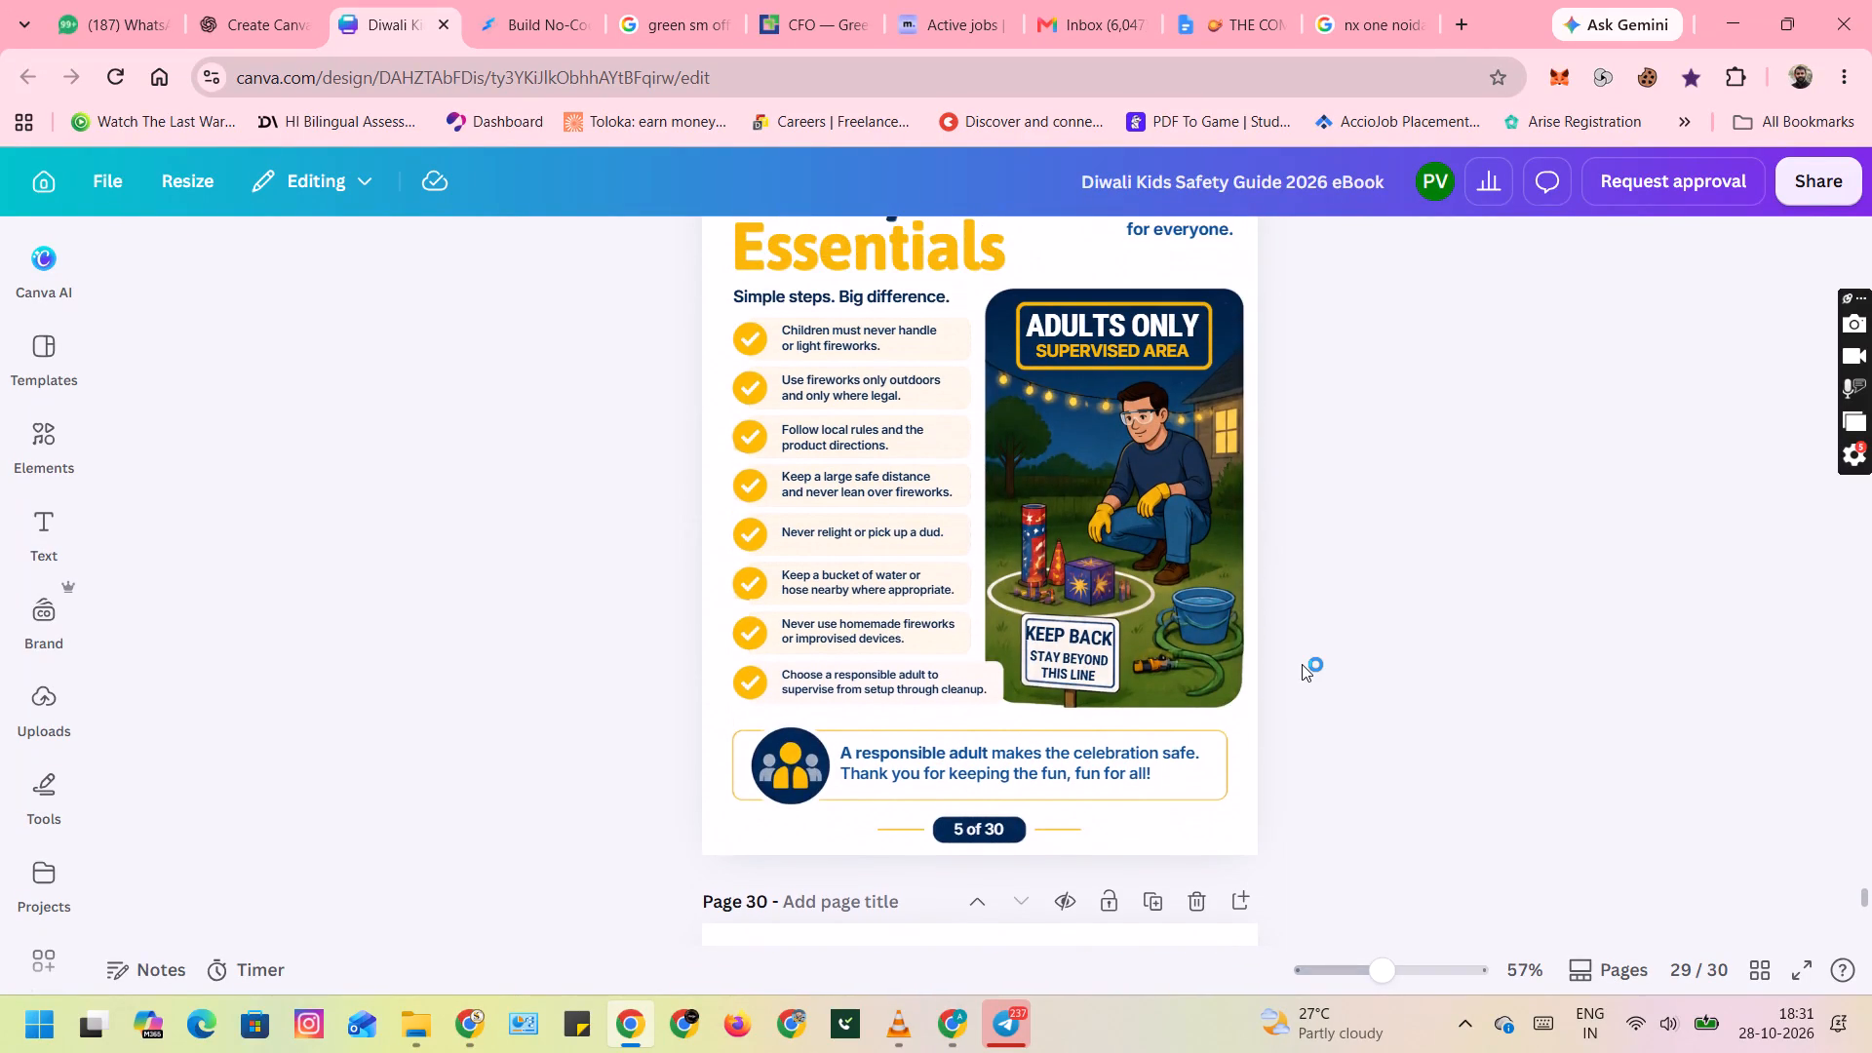
# Review the family firecracker plan on page 30 down to its closing banner, comparing it with the Essentials page before it.
pyautogui.scroll(-9, 1302, 656)
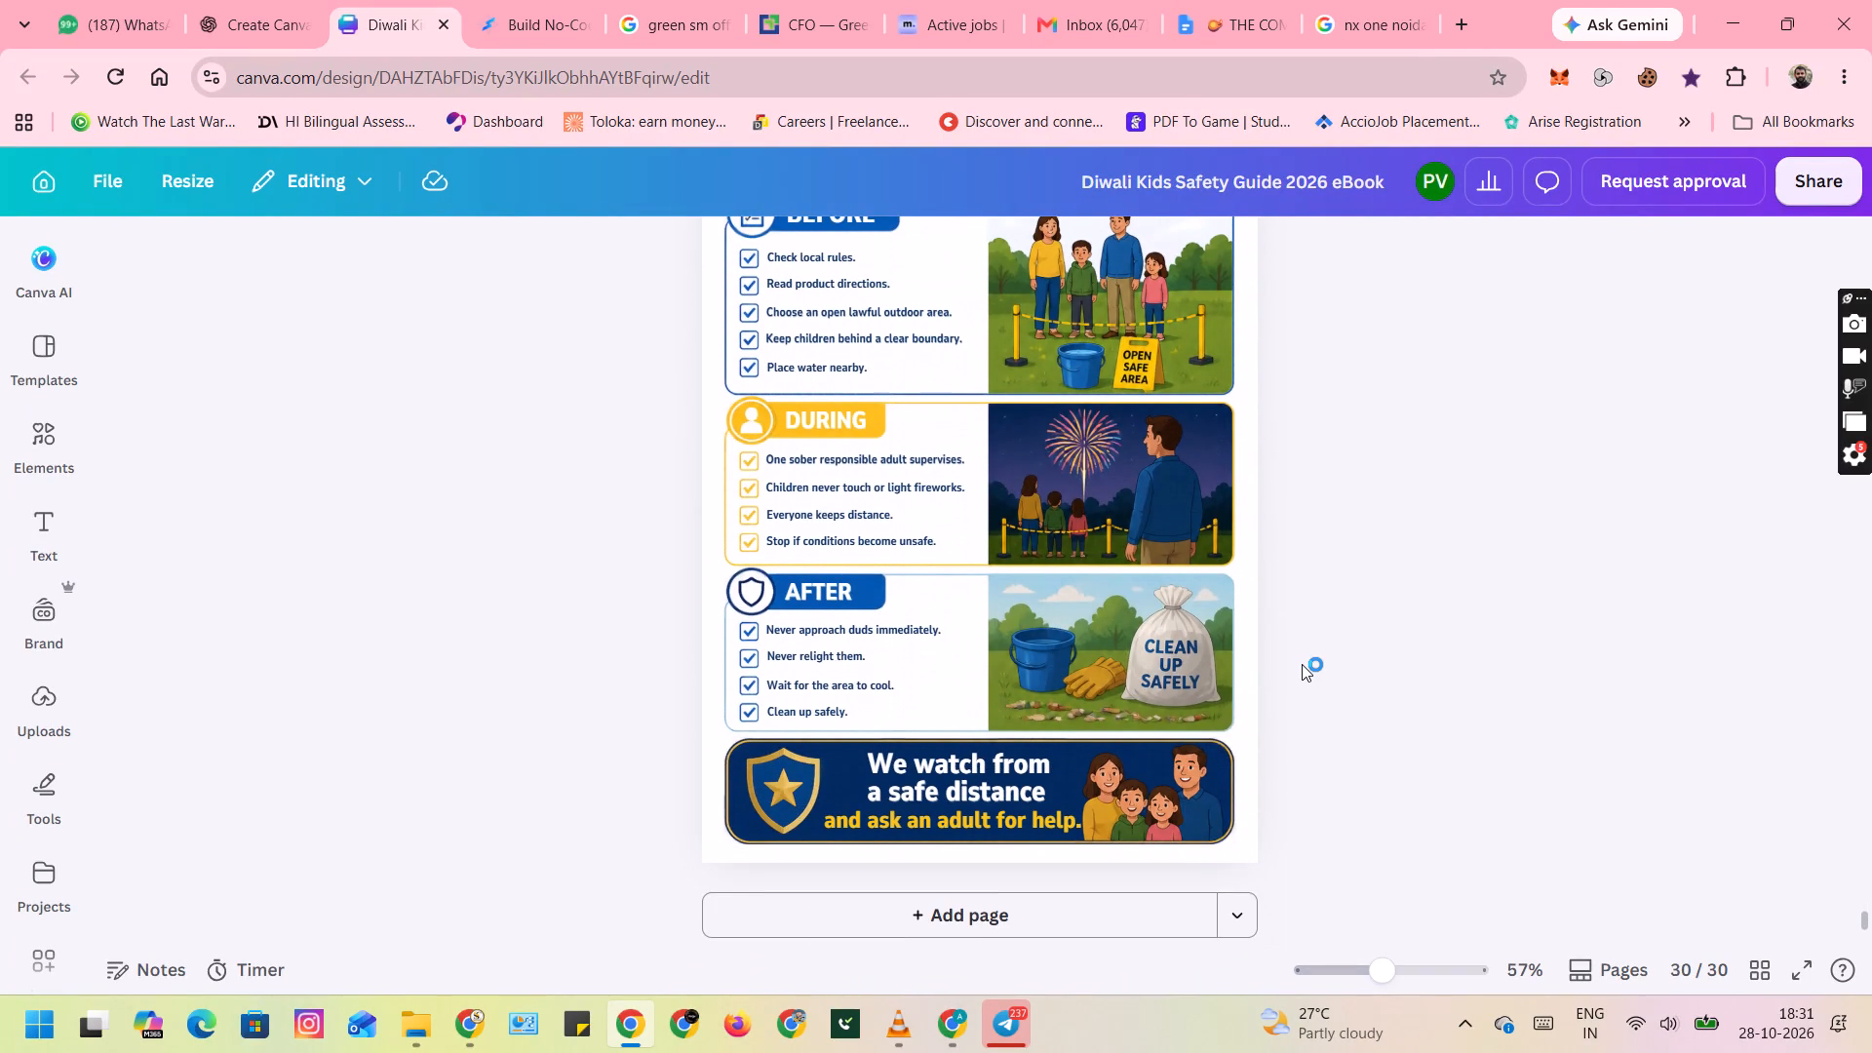
pyautogui.scroll(-1, 1302, 656)
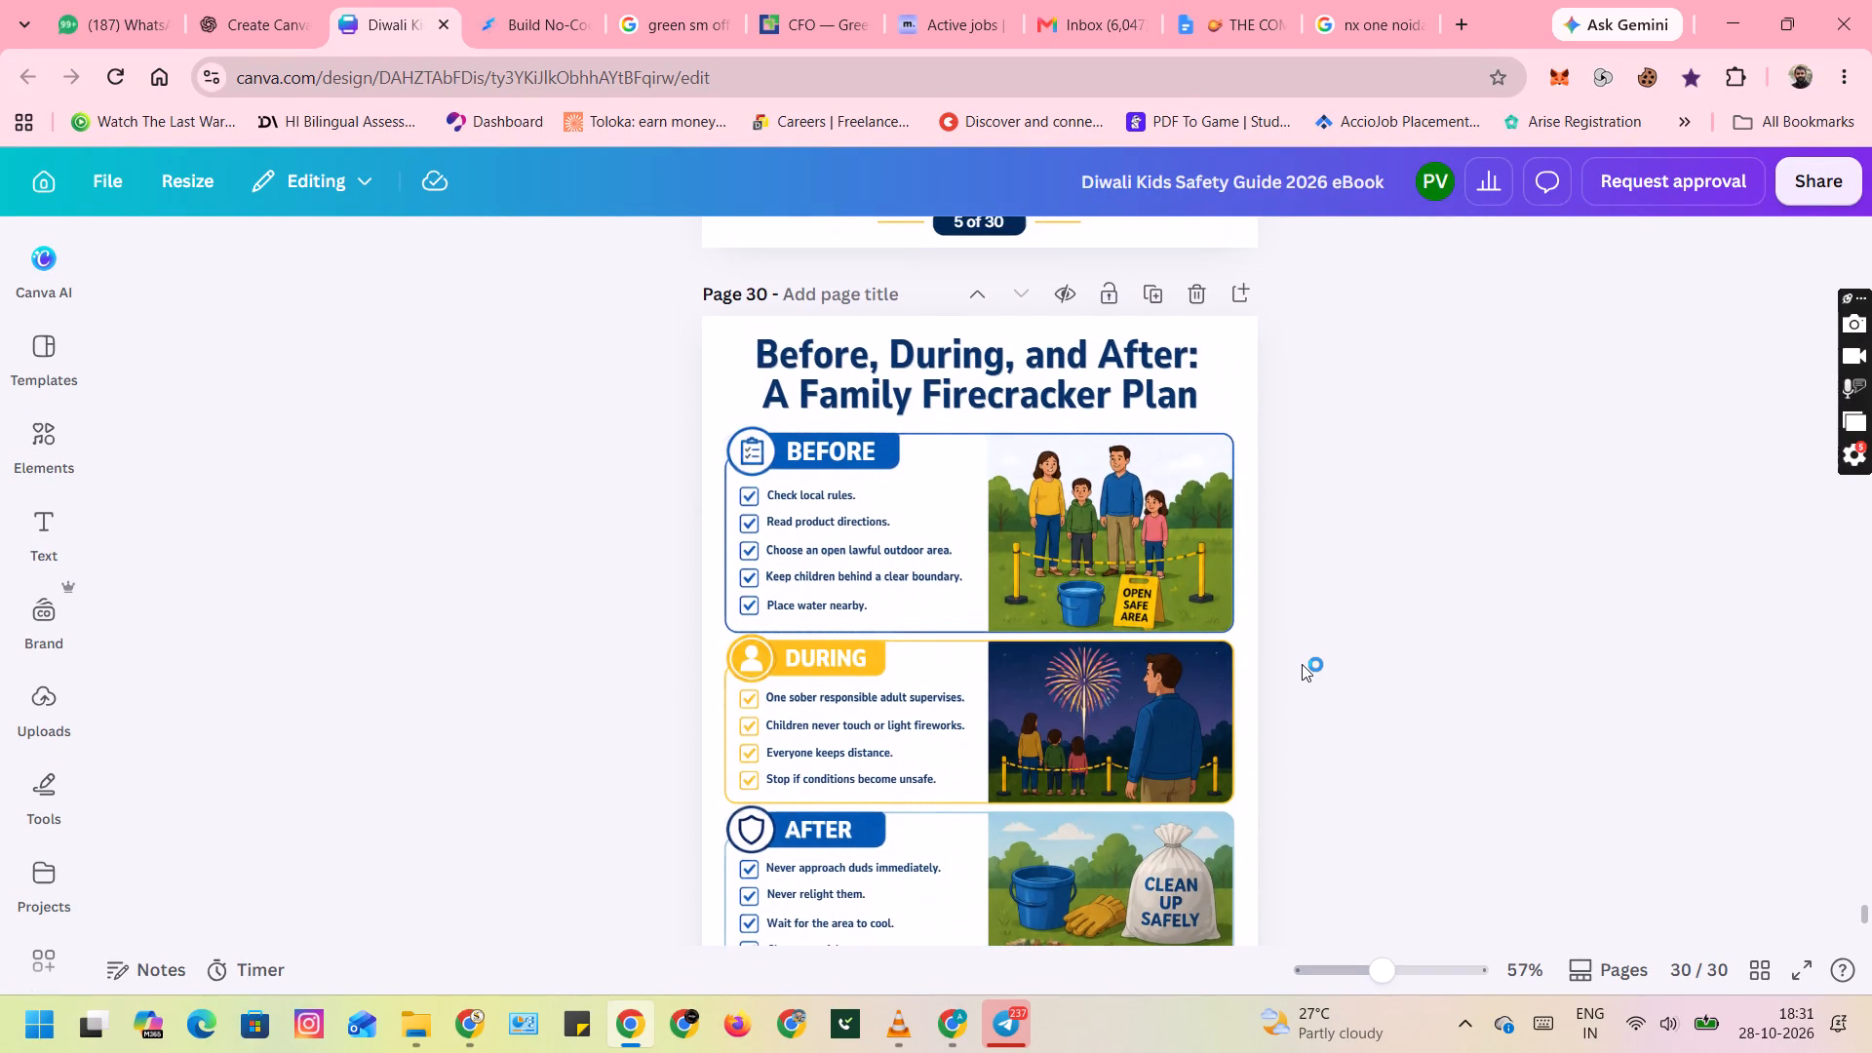
pyautogui.scroll(-1, 1302, 656)
pyautogui.scroll(2, 1302, 656)
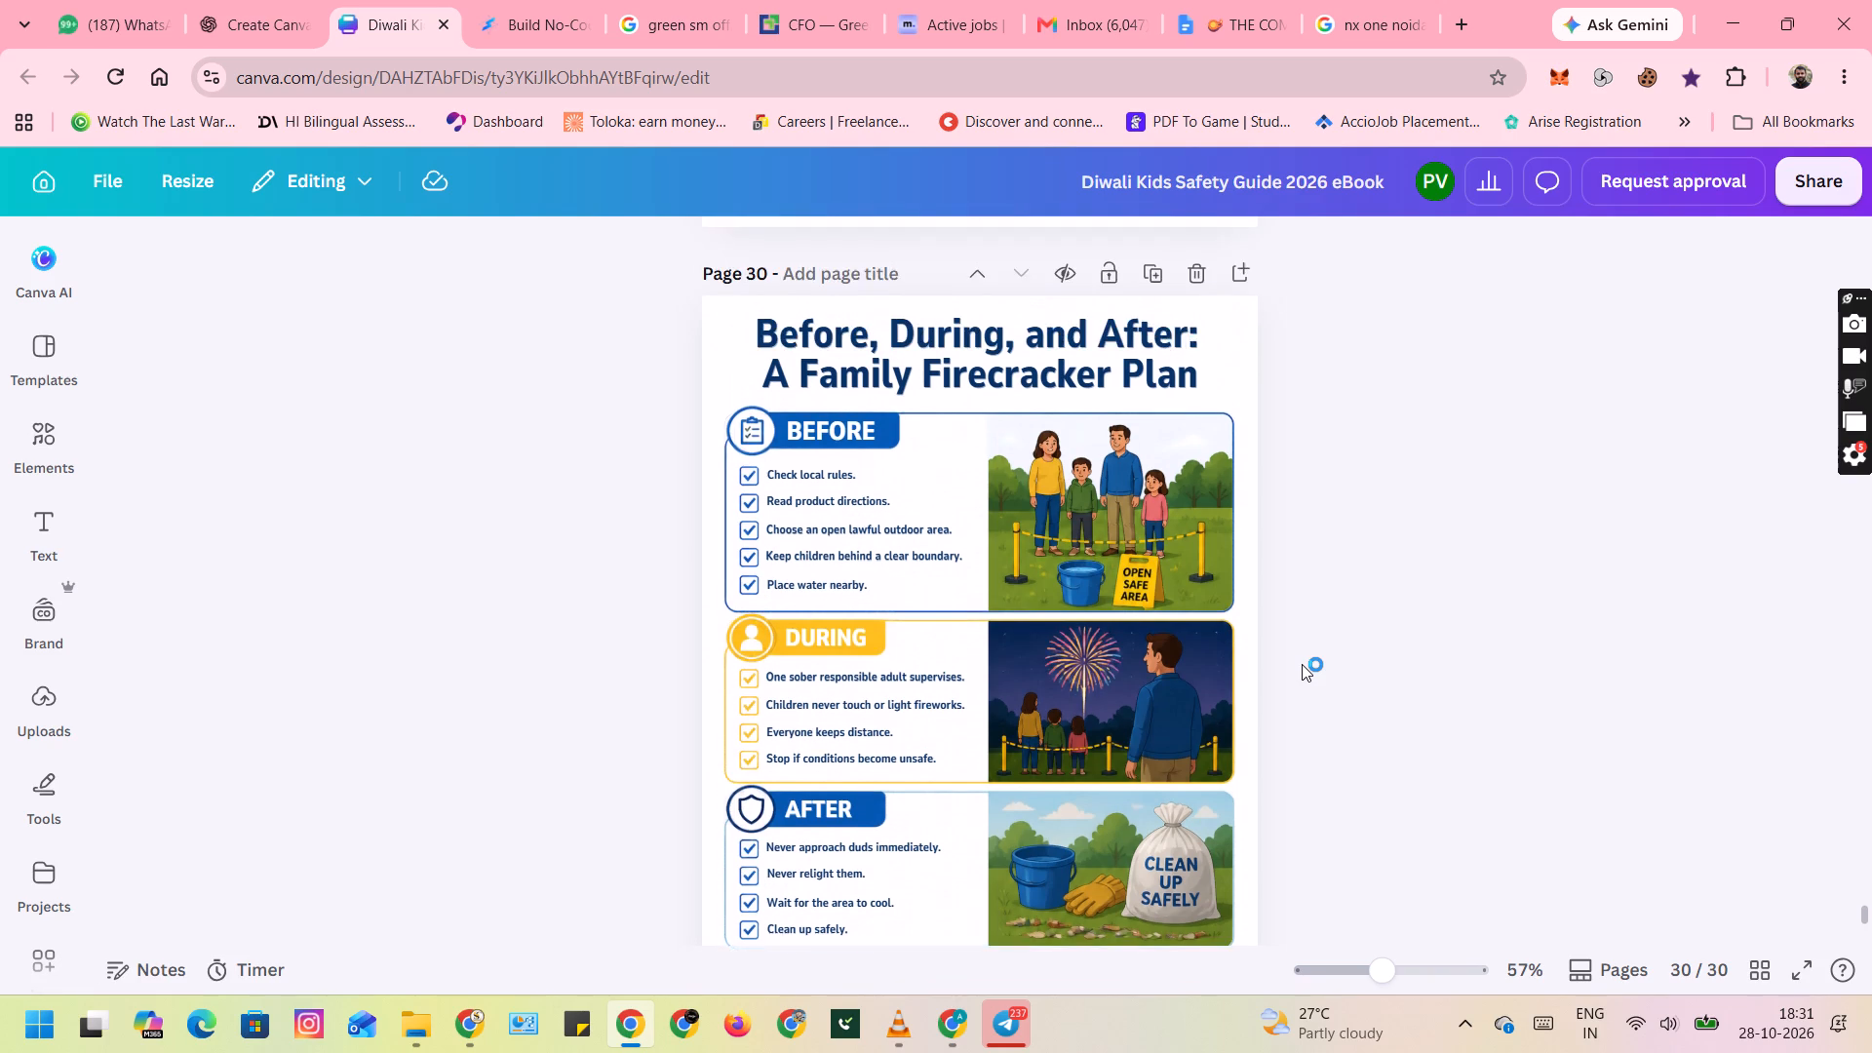
pyautogui.scroll(3, 1302, 664)
pyautogui.scroll(-1, 1302, 656)
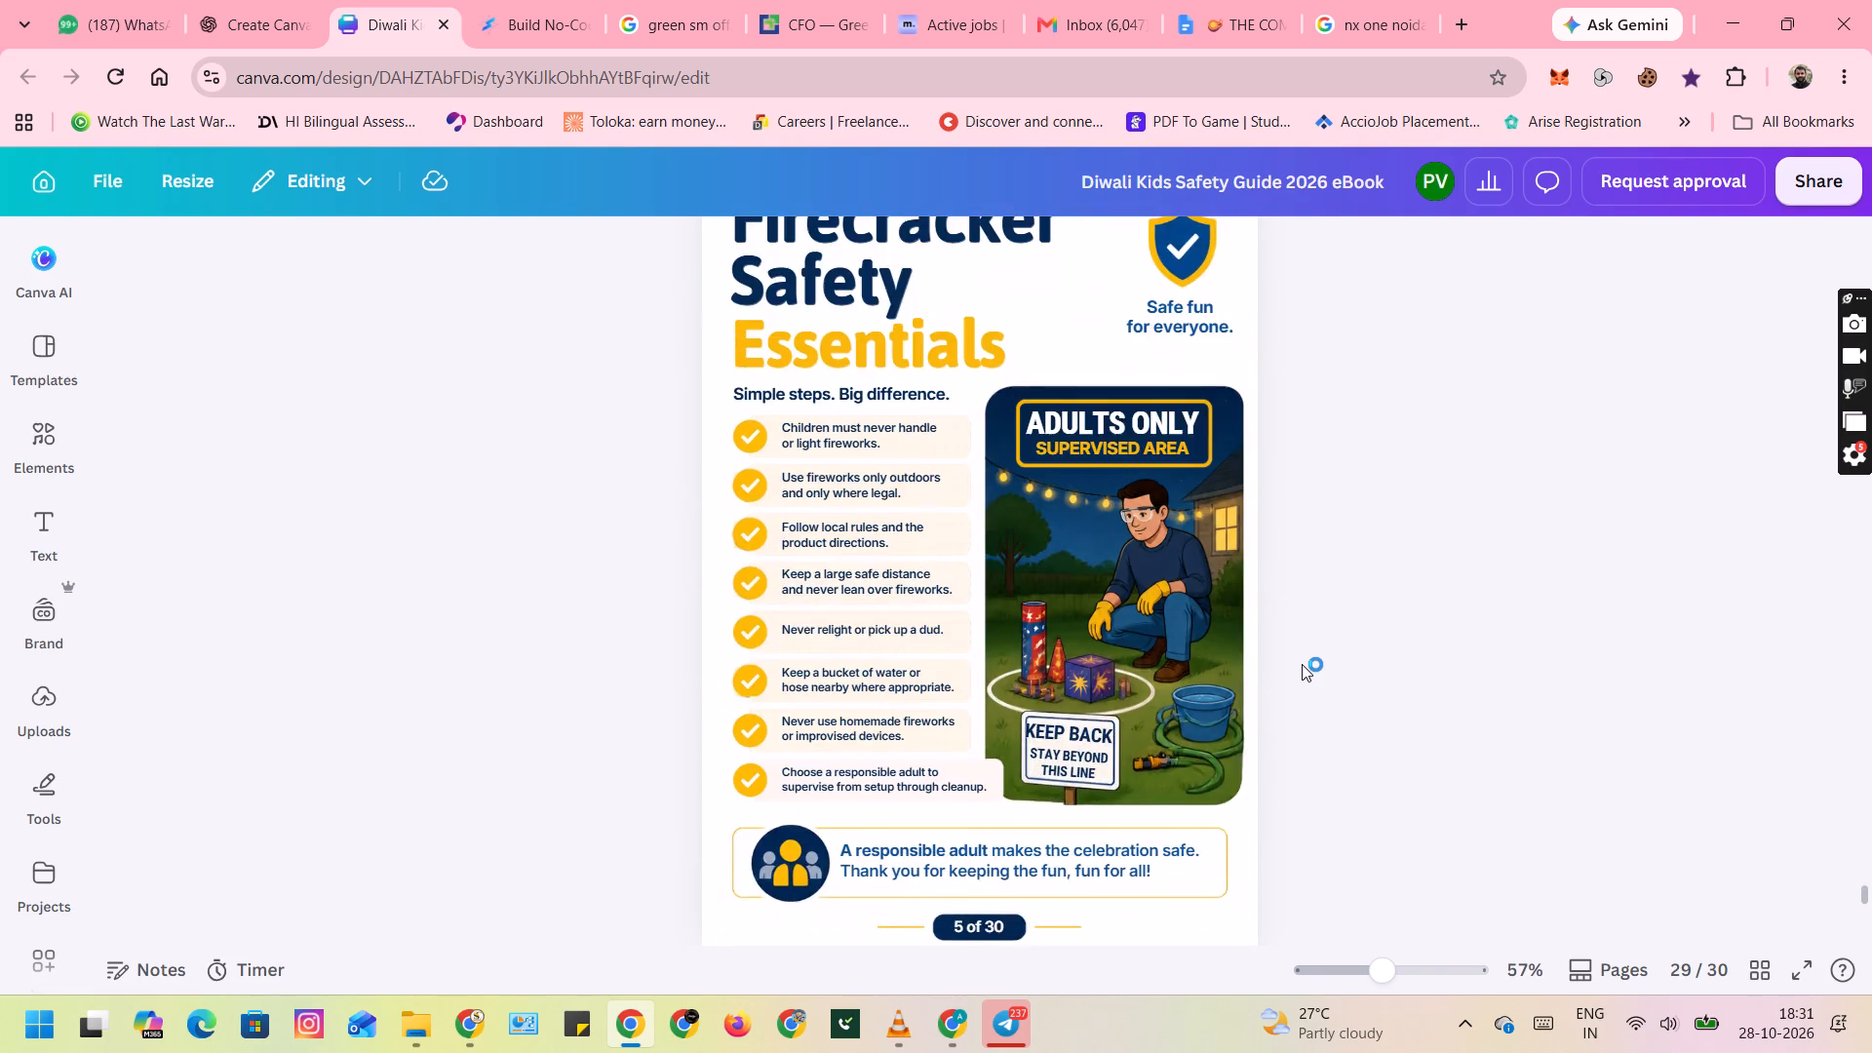
pyautogui.scroll(-2, 1302, 664)
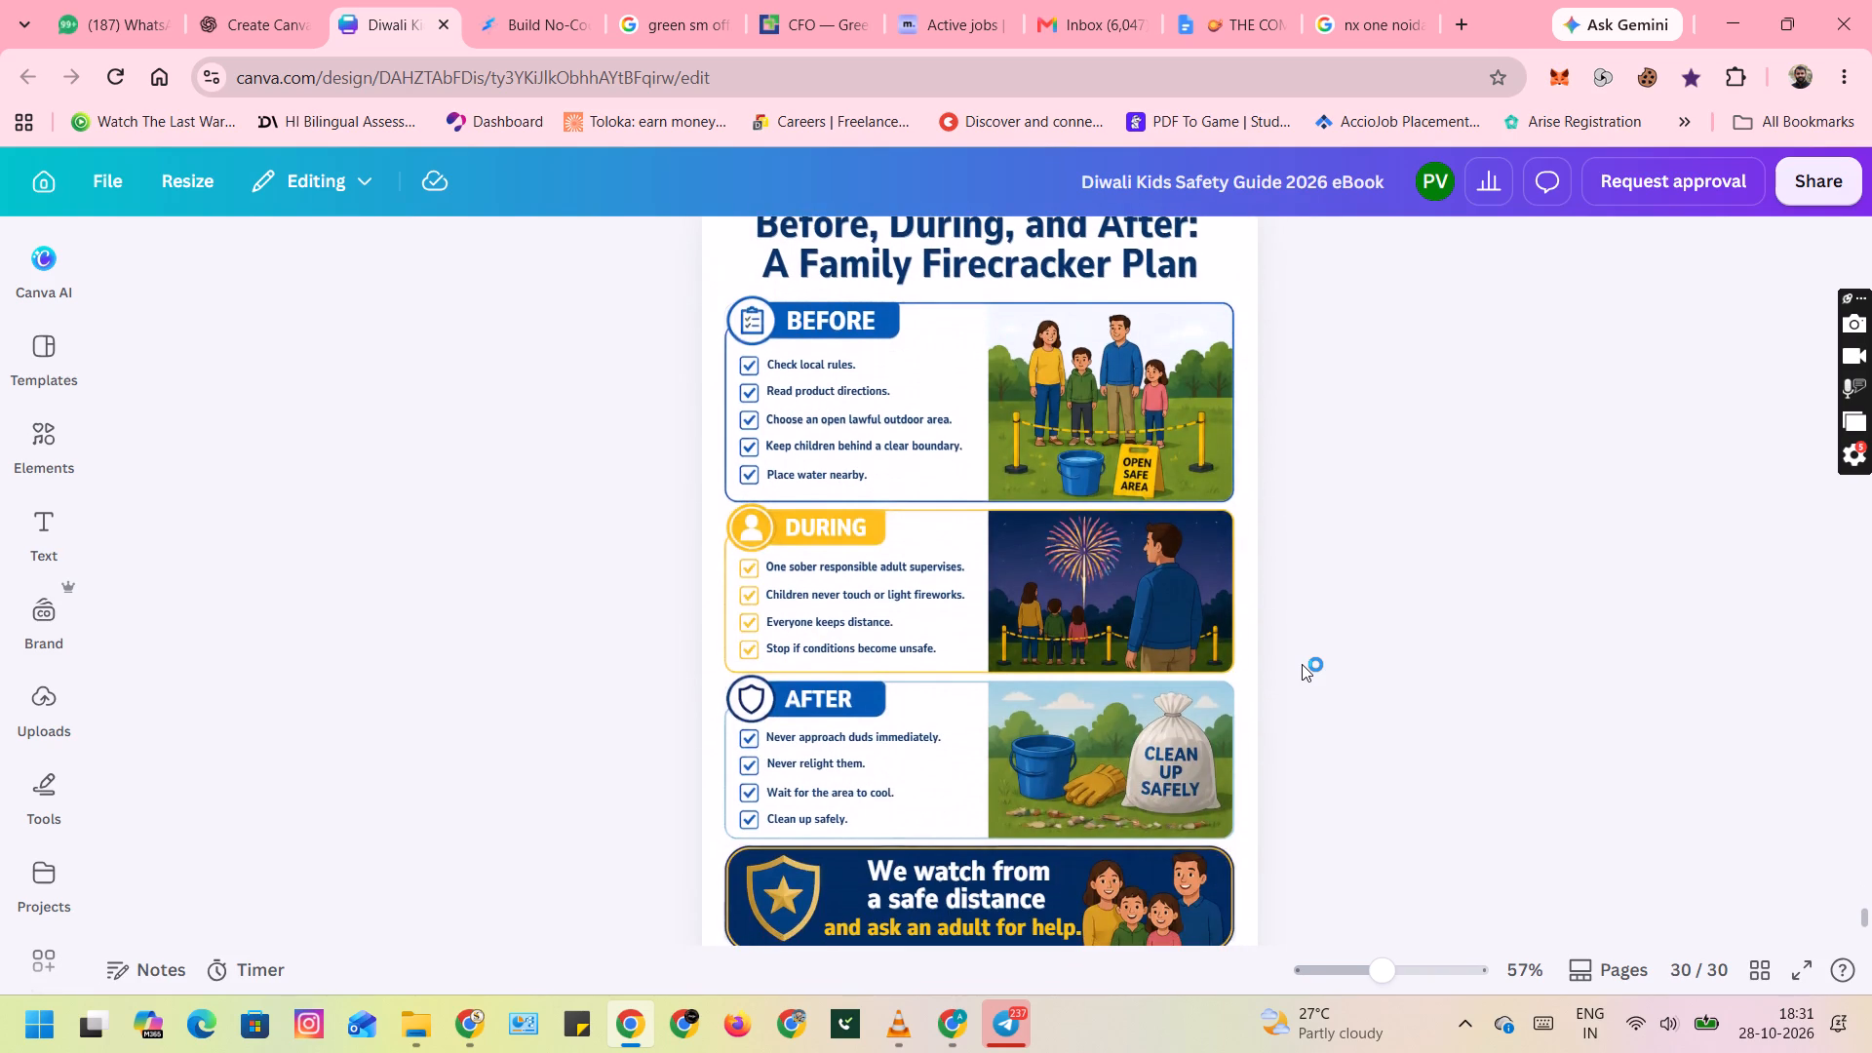
pyautogui.scroll(-3, 1302, 656)
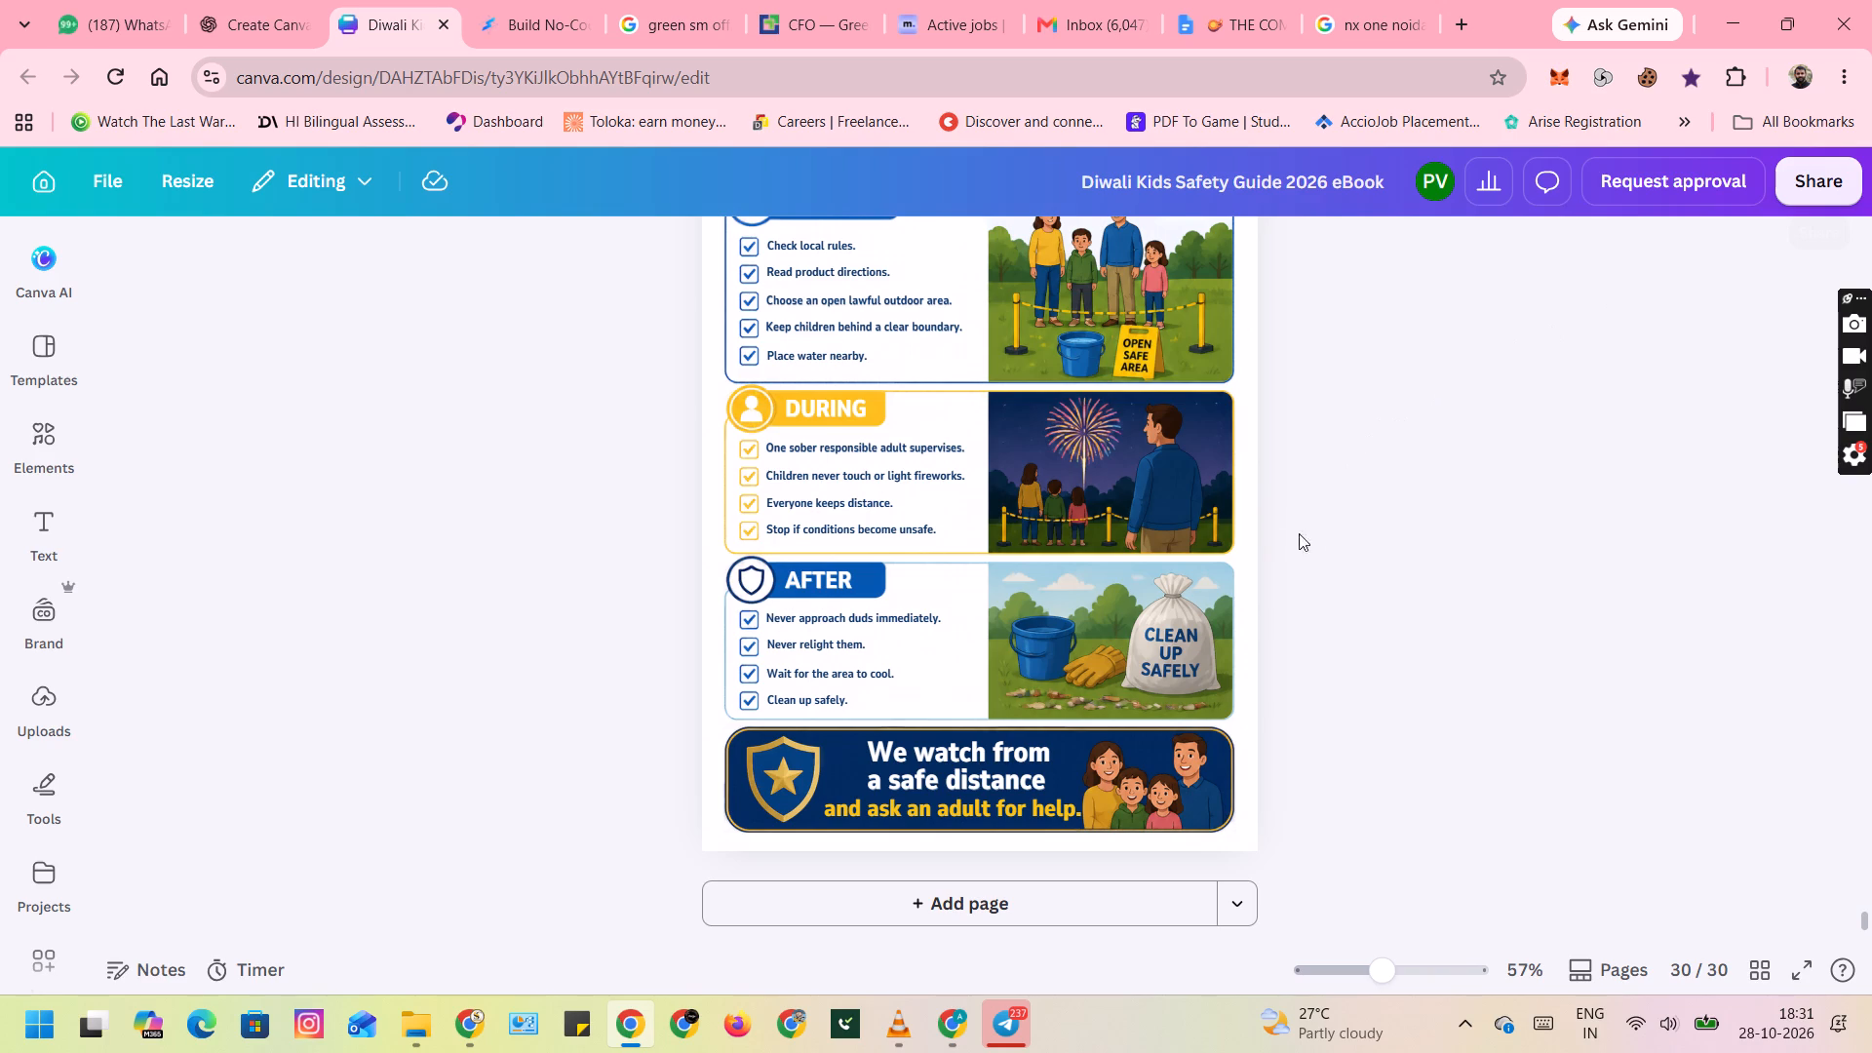
# Show the page thumbnails, switch to the grid overview, and examine the order of the pages from the last one back to the cover.
pyautogui.click(1575, 964)
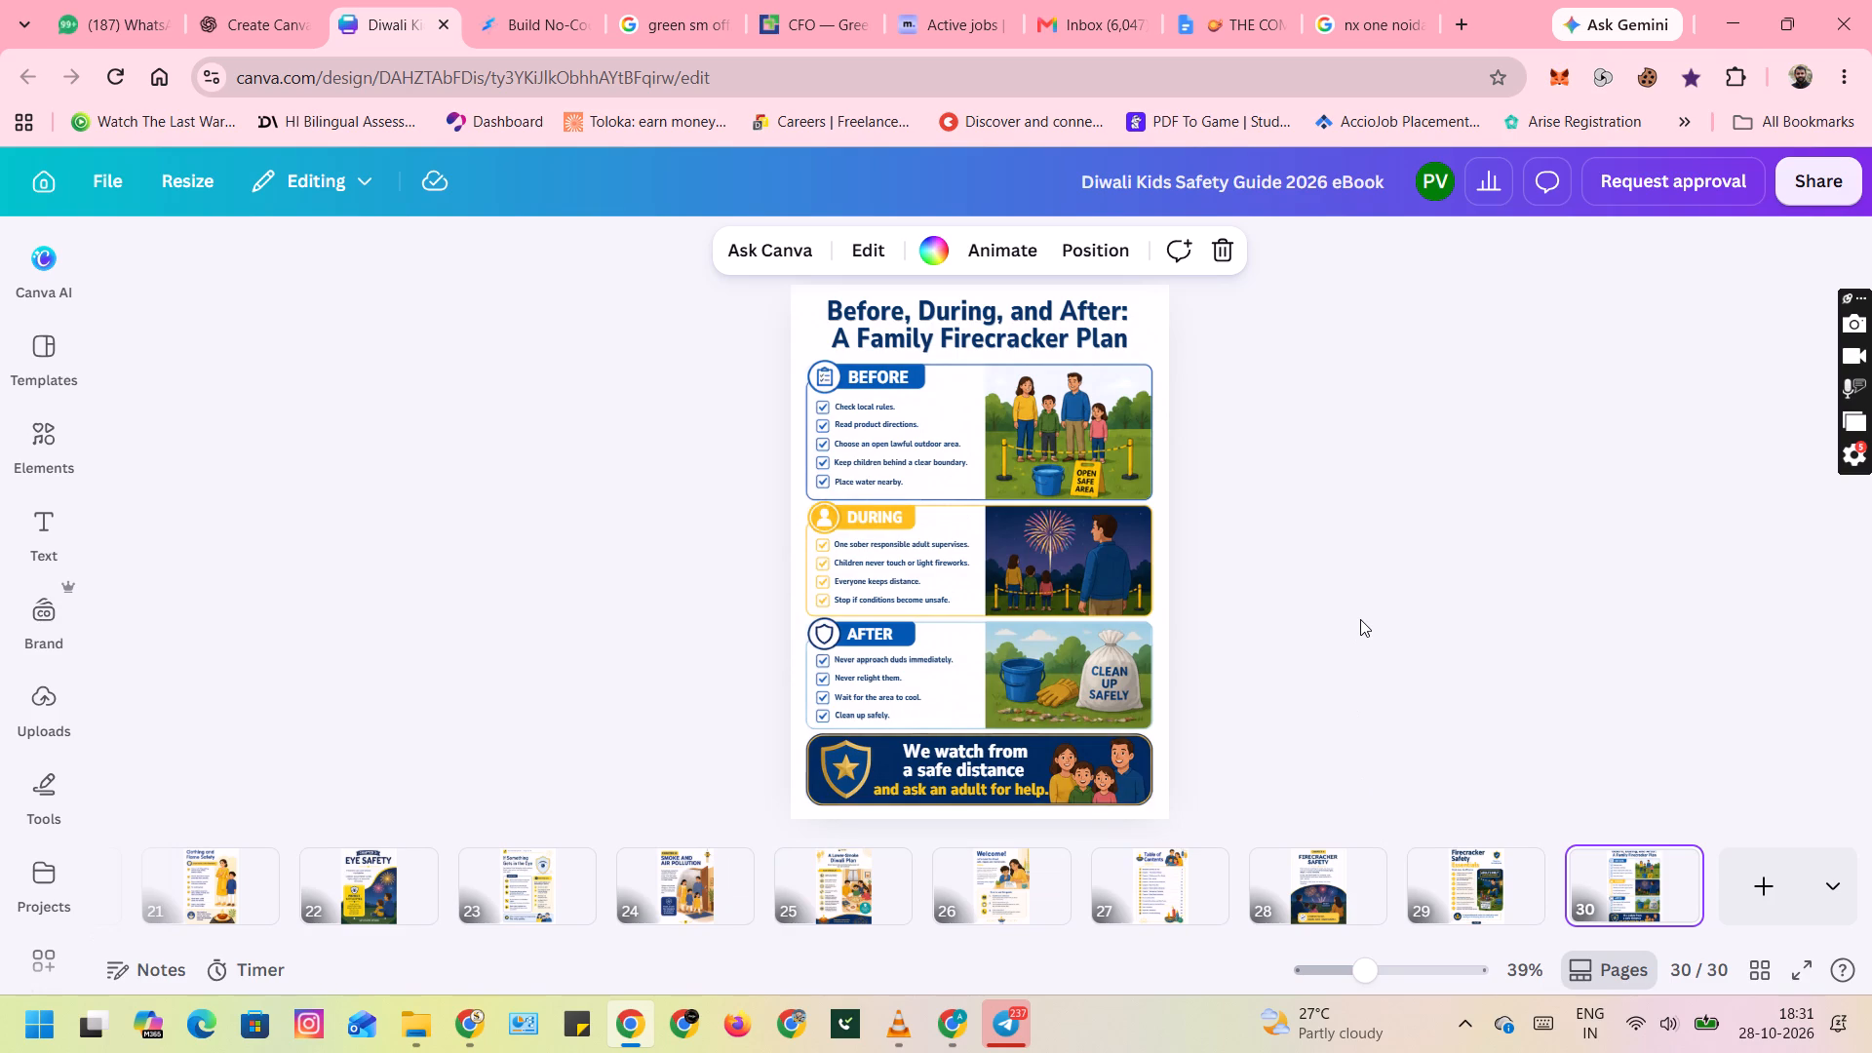
pyautogui.hscroll(10, 813, 885)
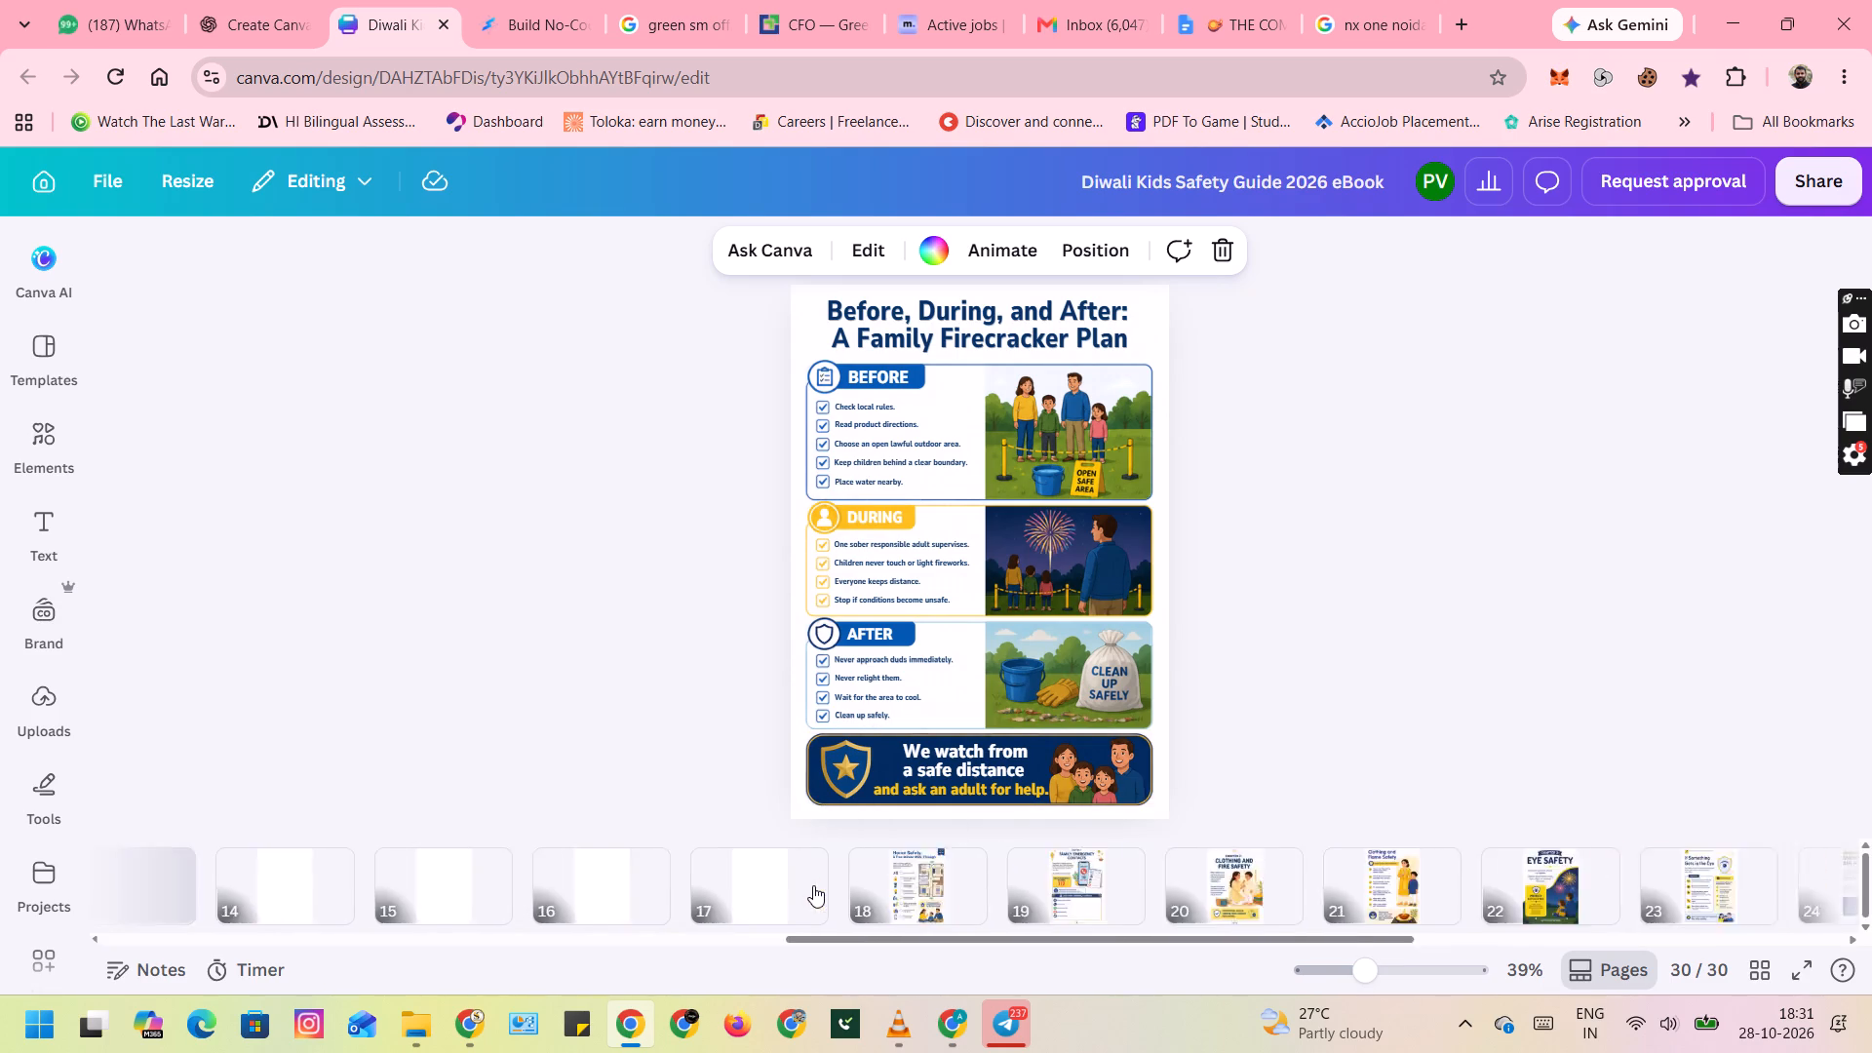
pyautogui.hscroll(9, 813, 885)
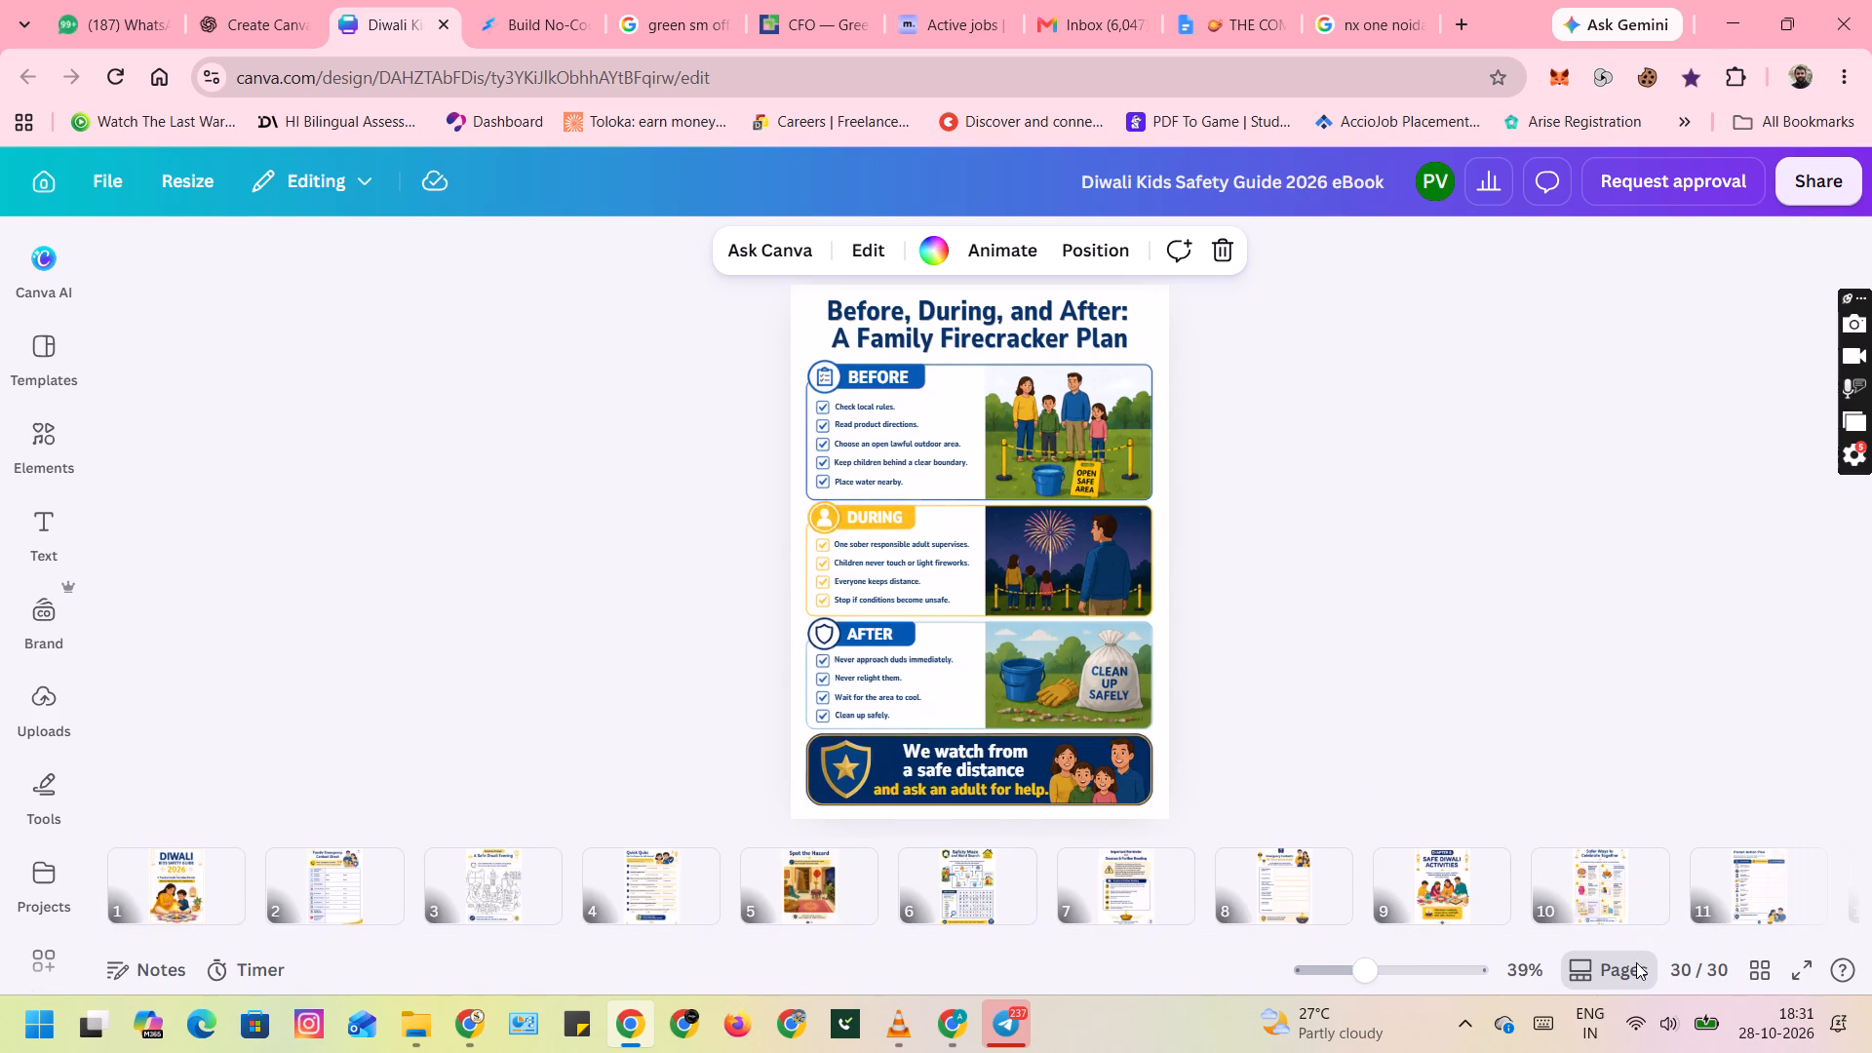
pyautogui.click(1762, 968)
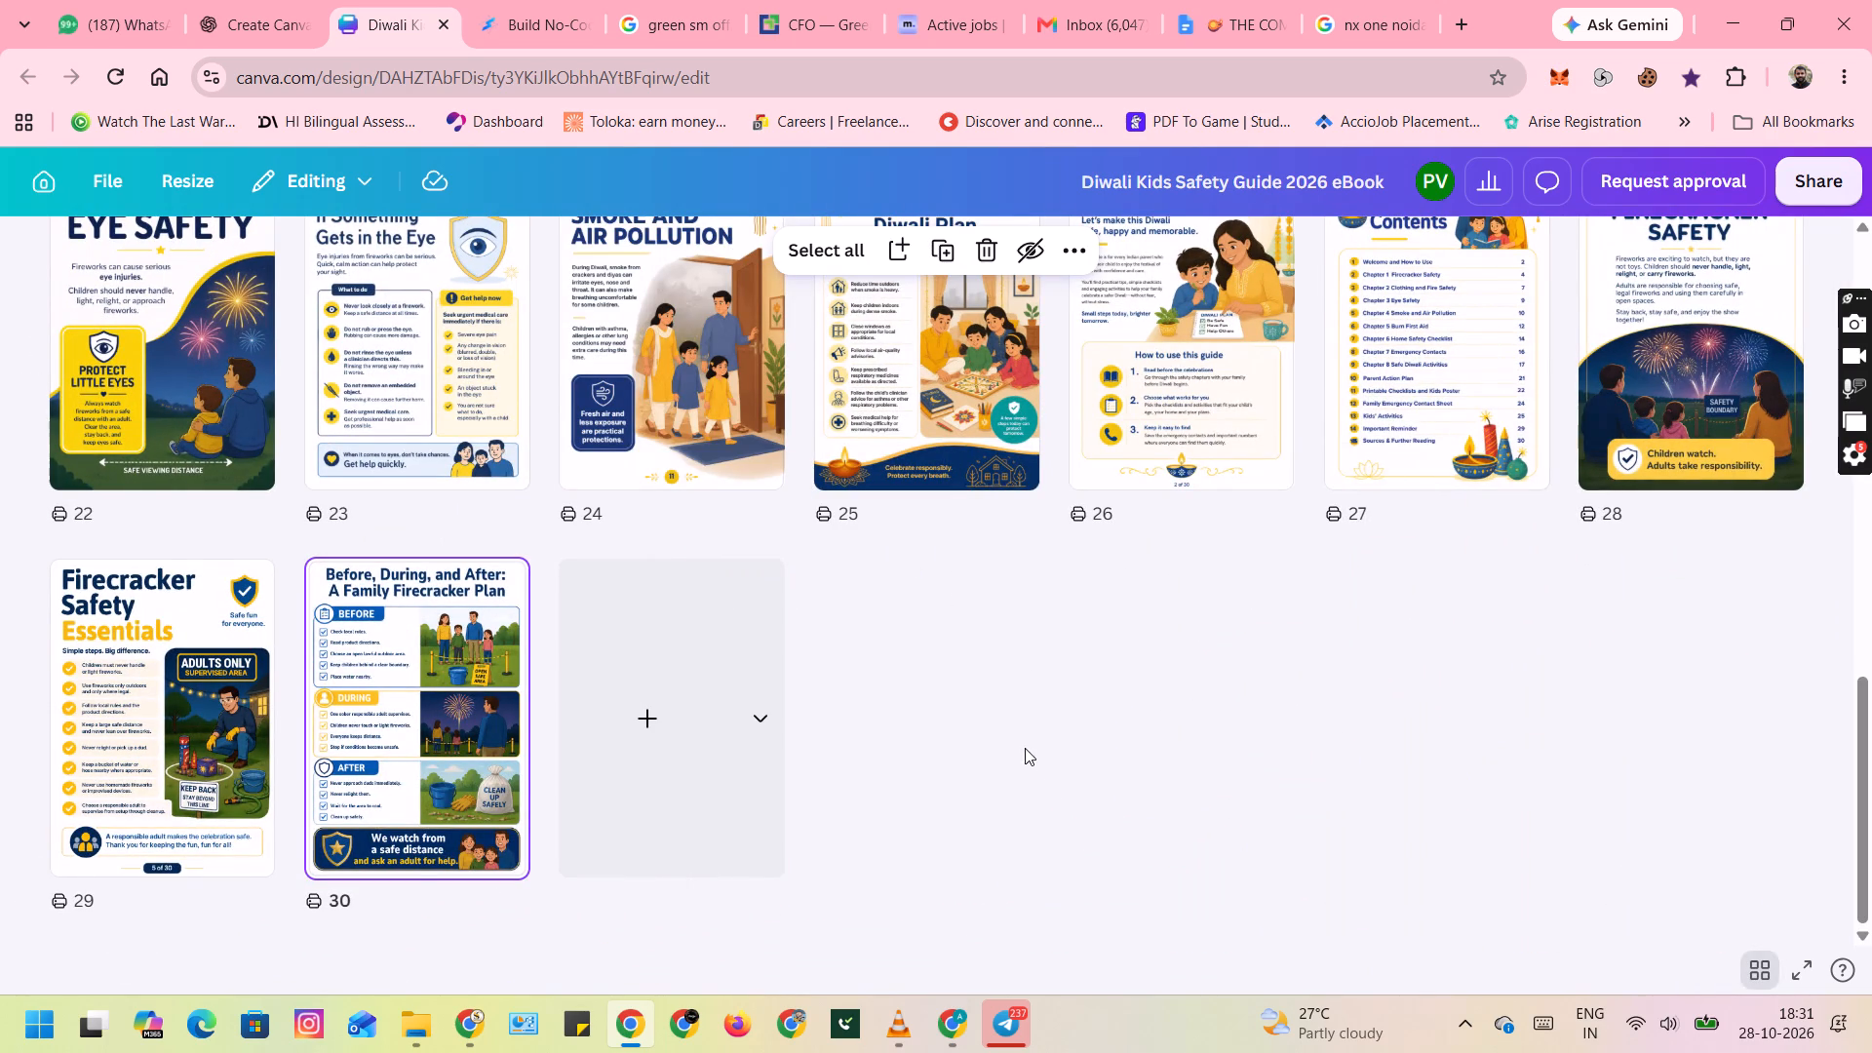
pyautogui.scroll(12, 1007, 739)
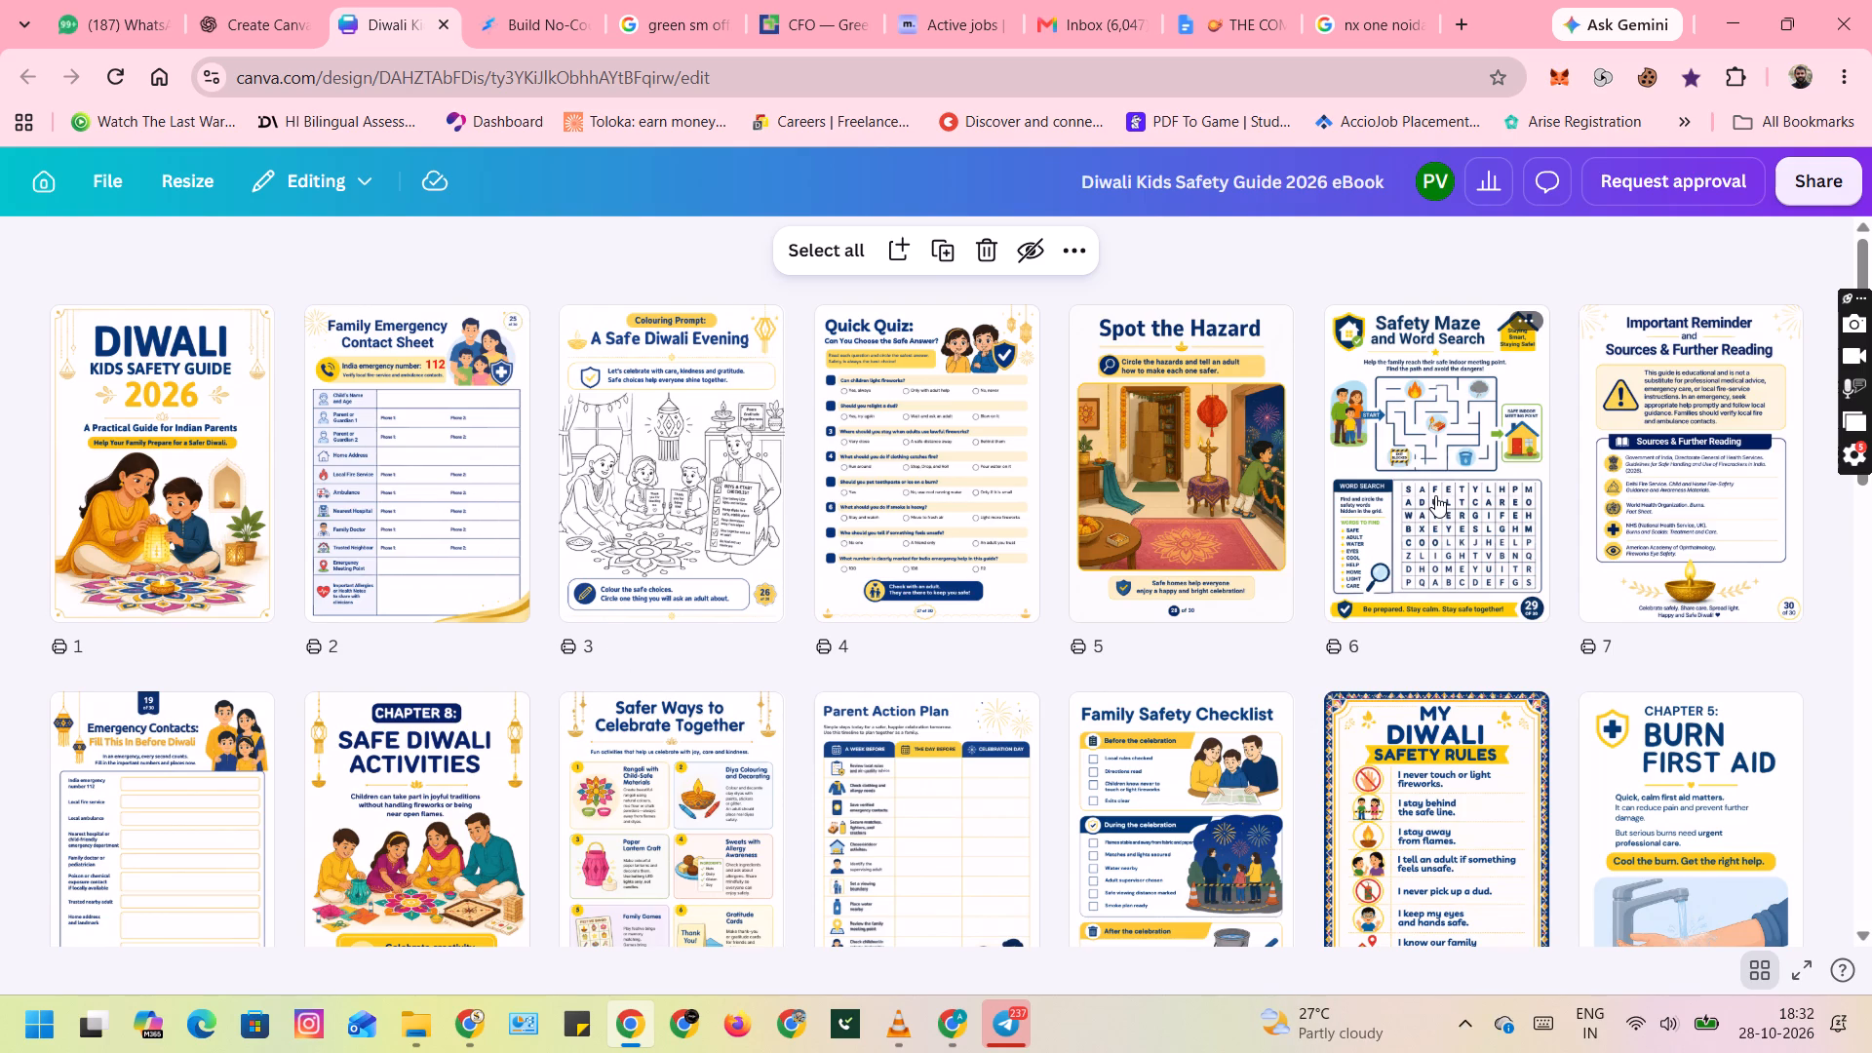
# Move the Table of Contents page from position 27 to directly after the cover, as page 2.
pyautogui.scroll(-8, 1079, 703)
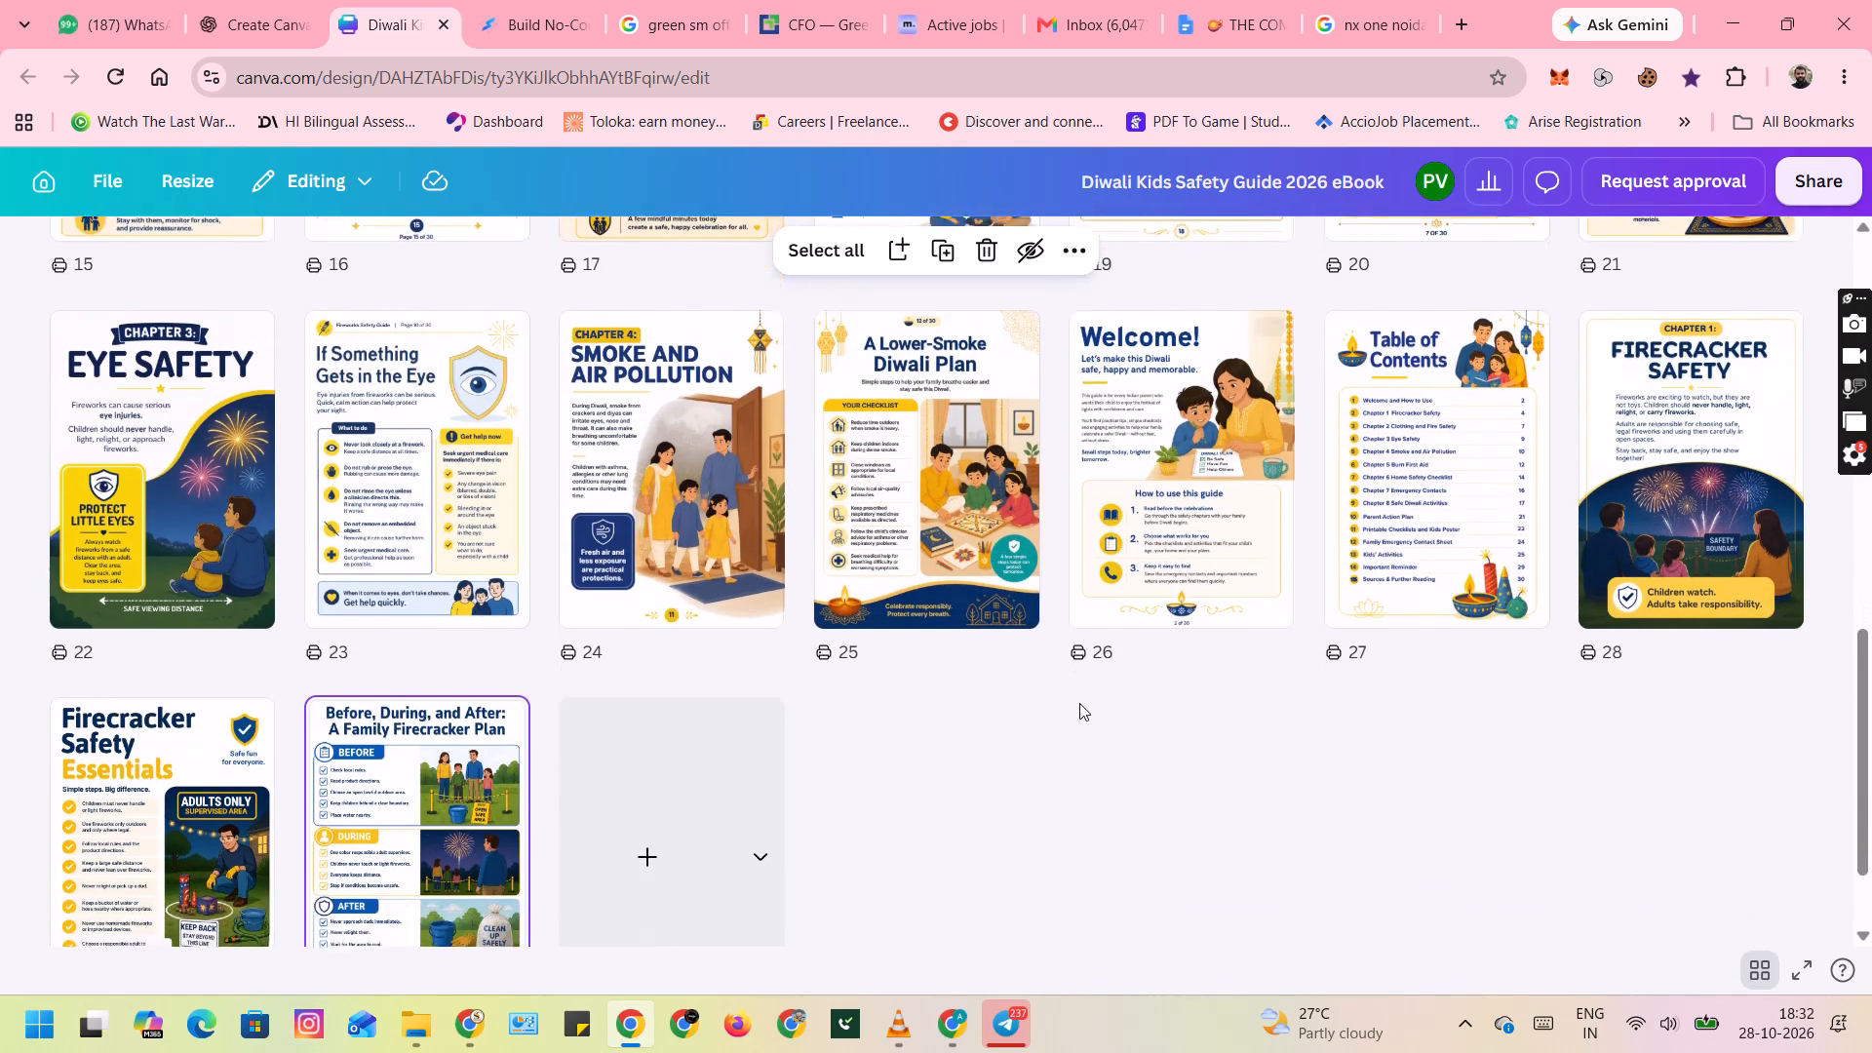
pyautogui.scroll(2, 1079, 703)
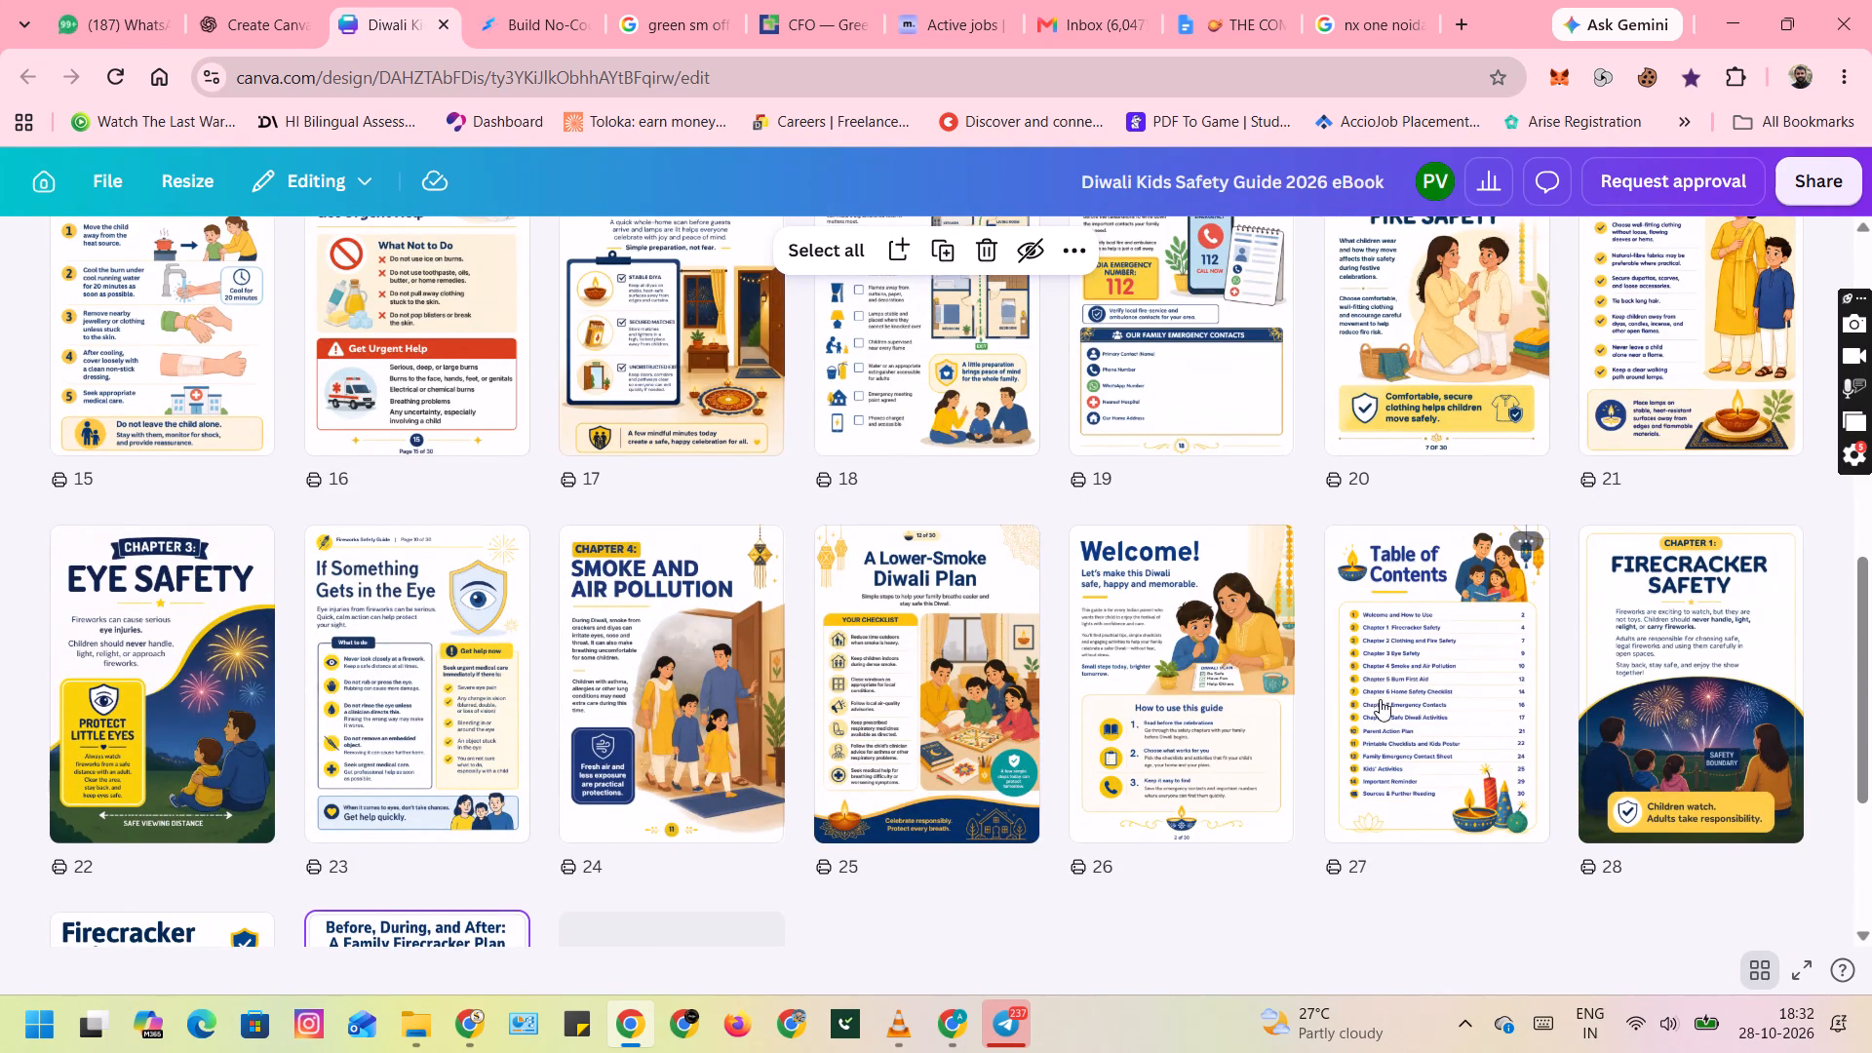
pyautogui.moveTo(1423, 700); pyautogui.dragTo(1009, 396)
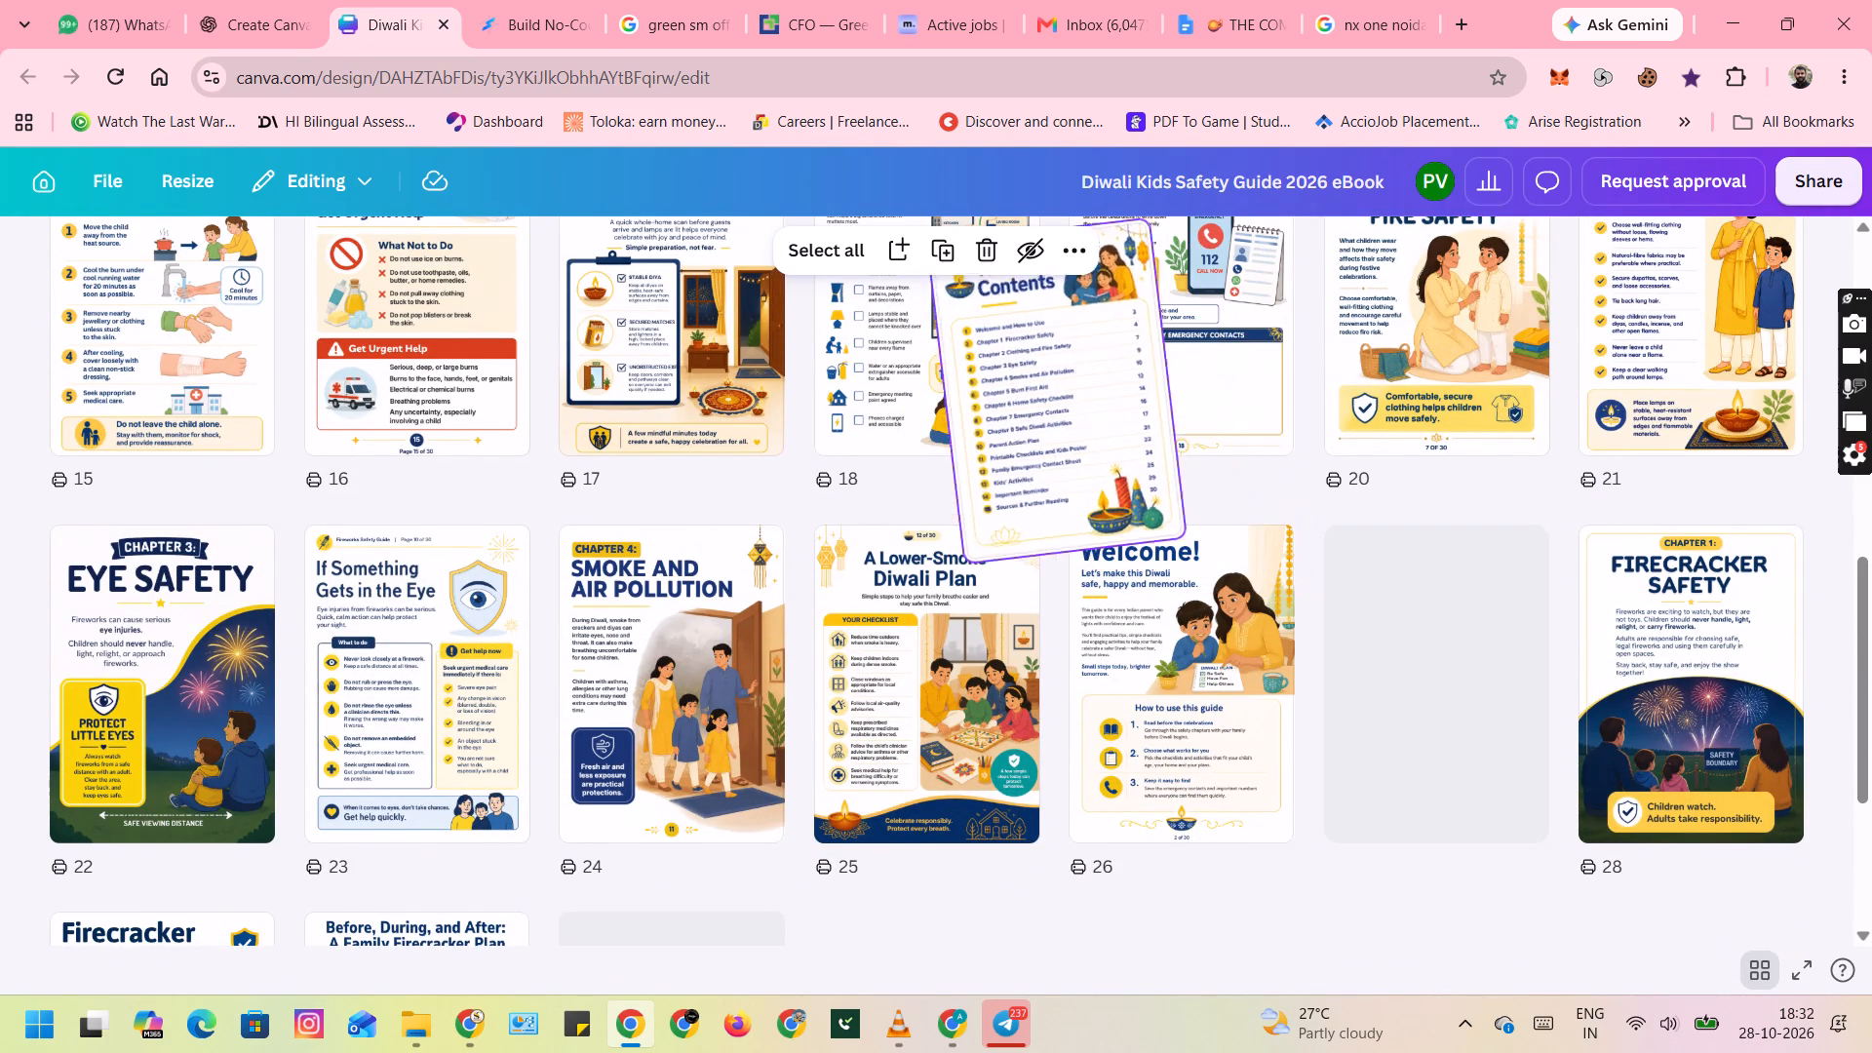
pyautogui.moveTo(1009, 396); pyautogui.dragTo(774, 370)
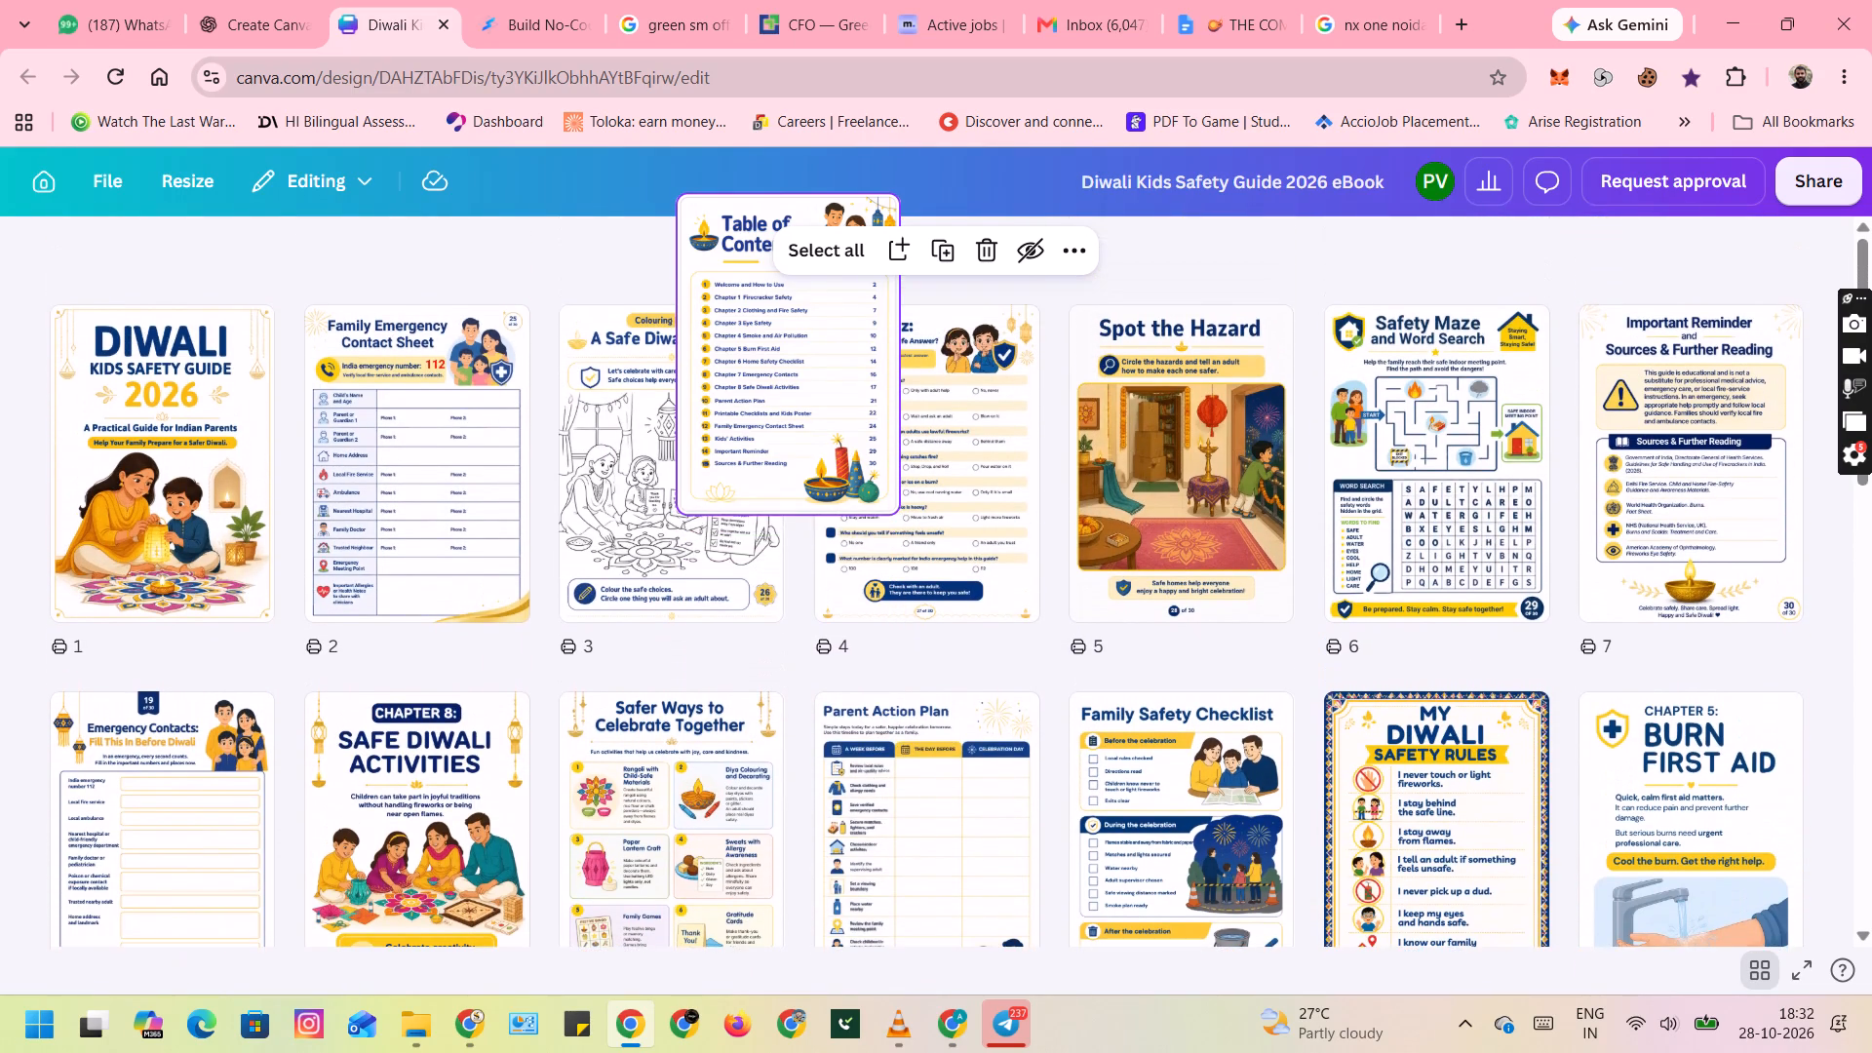
pyautogui.moveTo(774, 370); pyautogui.dragTo(353, 470)
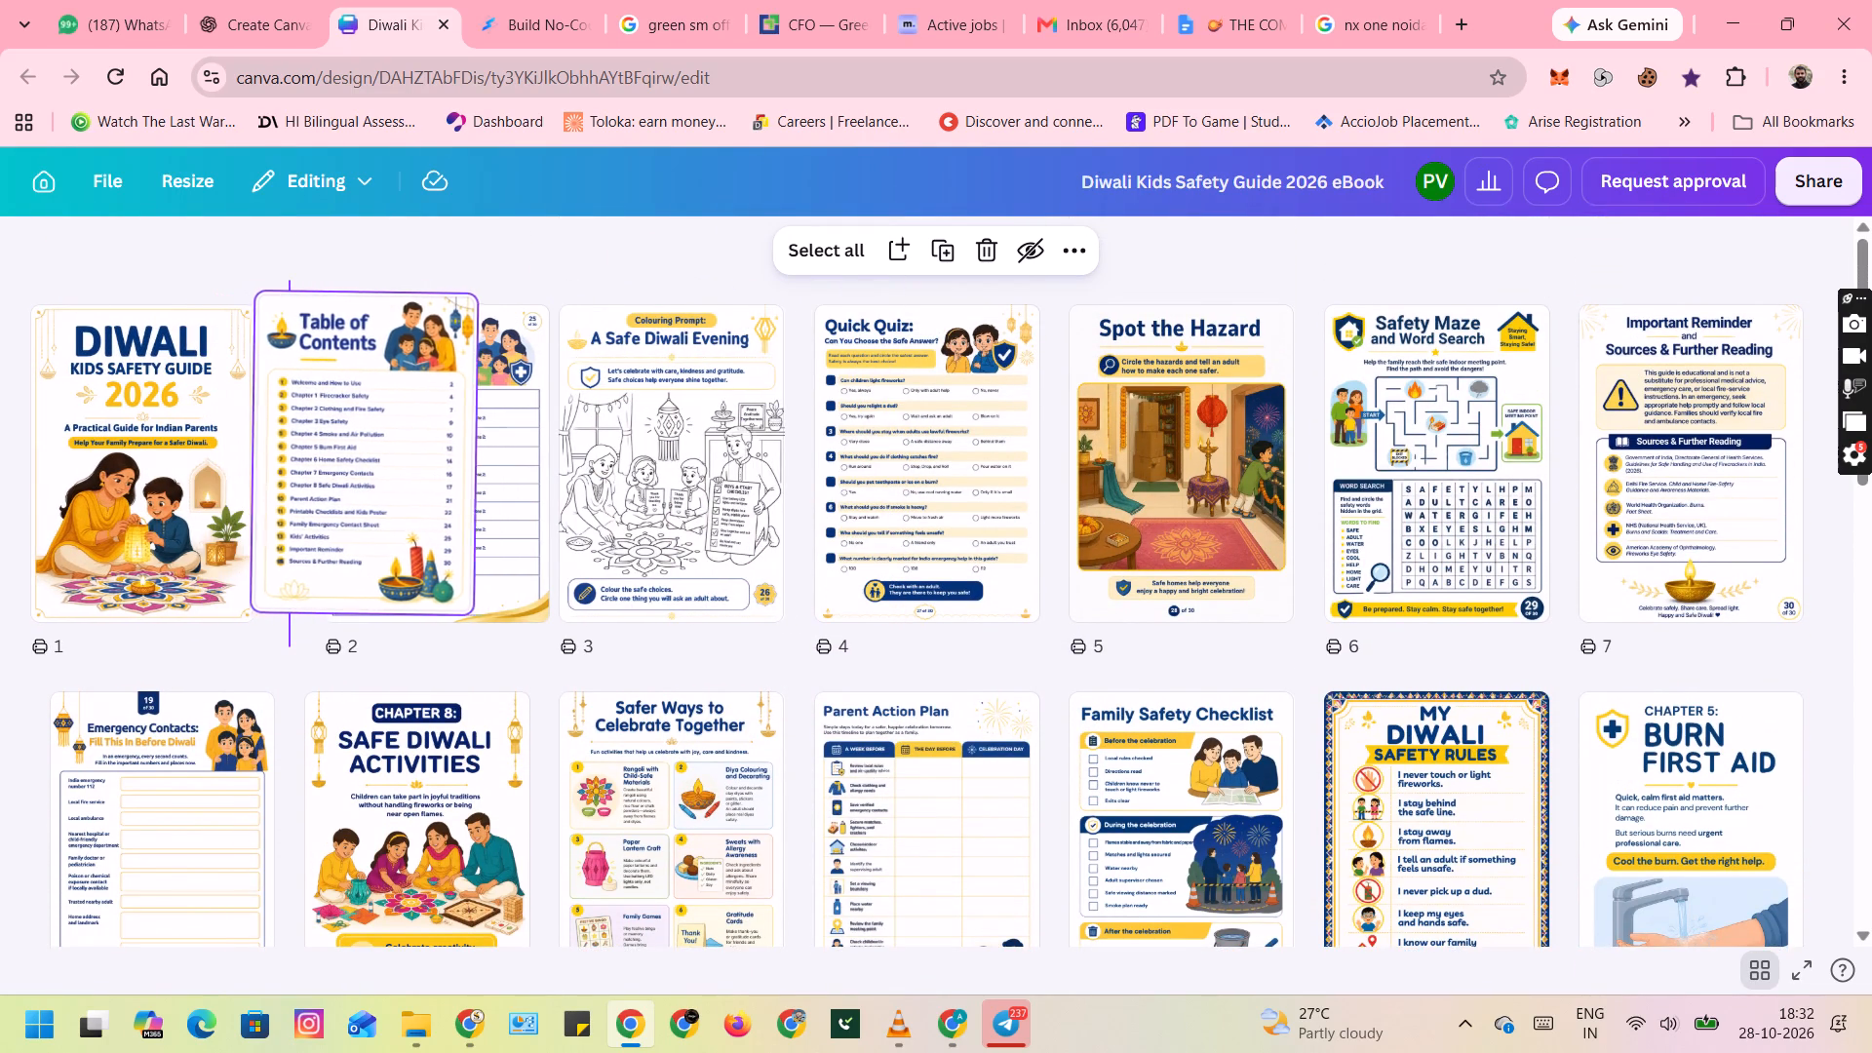
pyautogui.moveTo(353, 470); pyautogui.dragTo(355, 472)
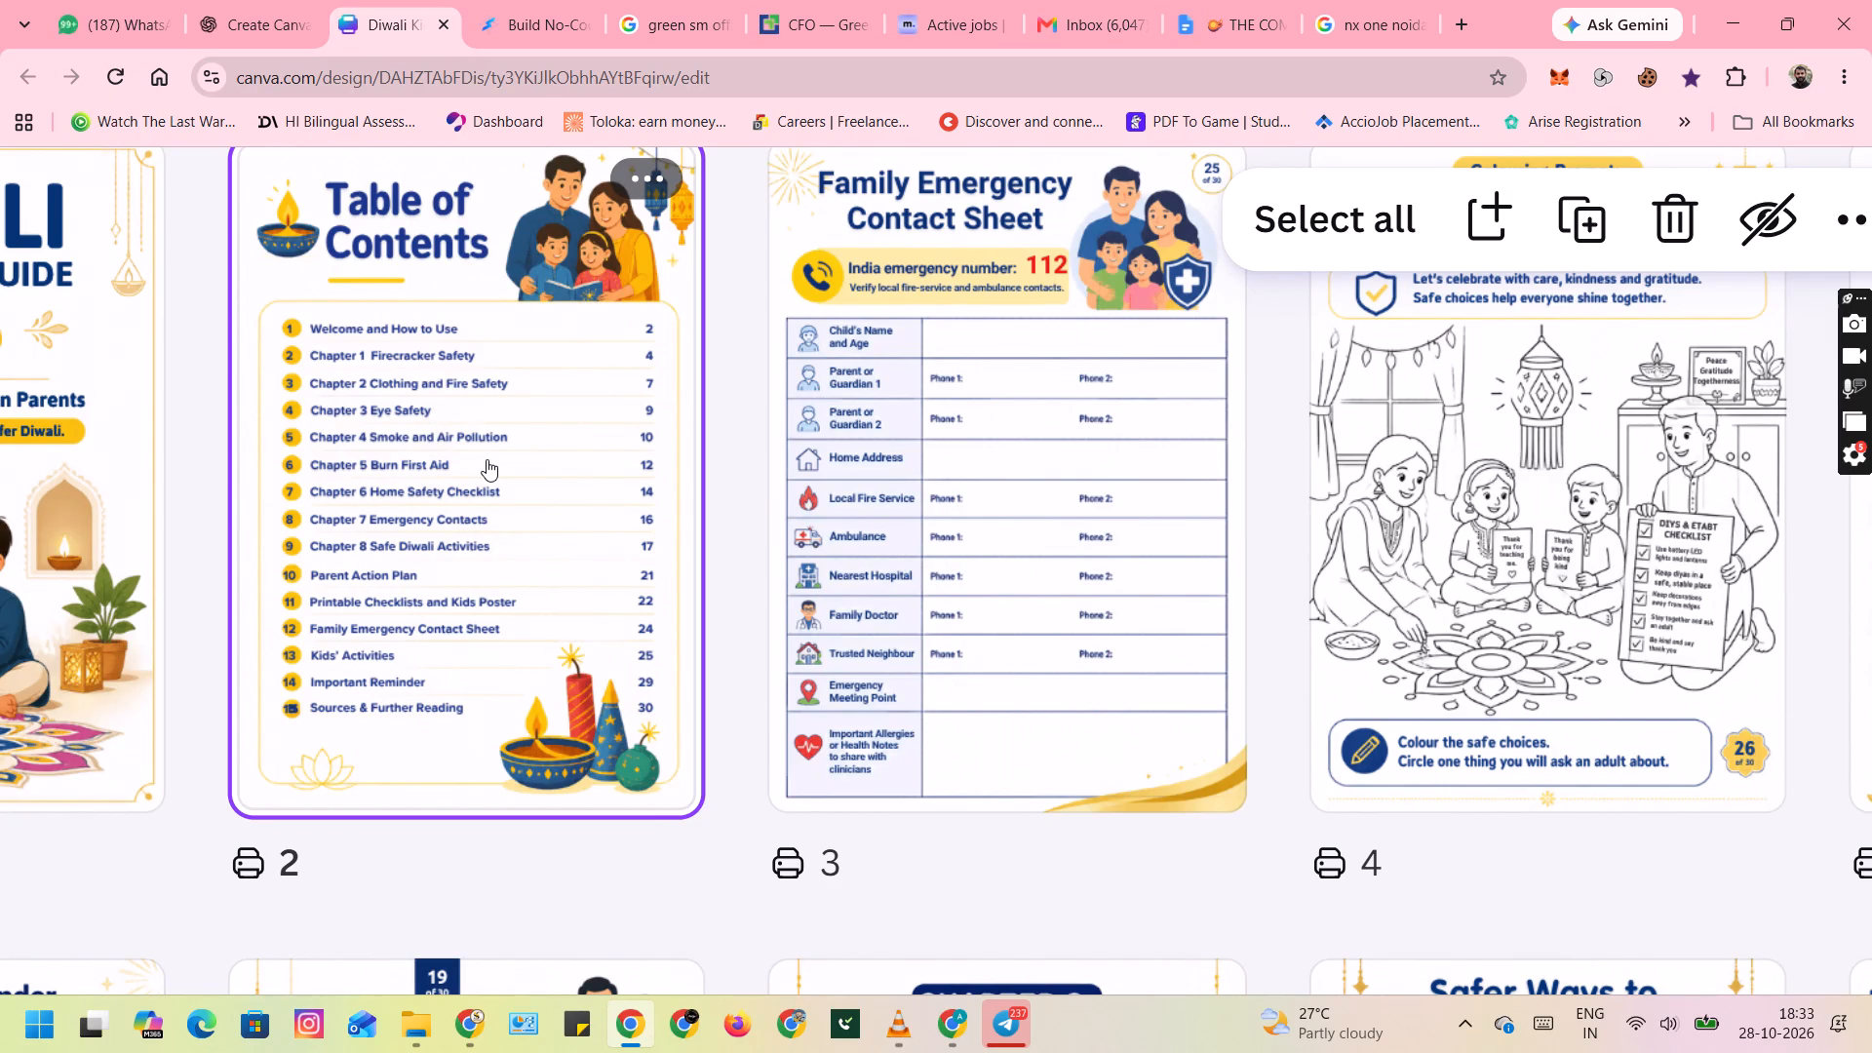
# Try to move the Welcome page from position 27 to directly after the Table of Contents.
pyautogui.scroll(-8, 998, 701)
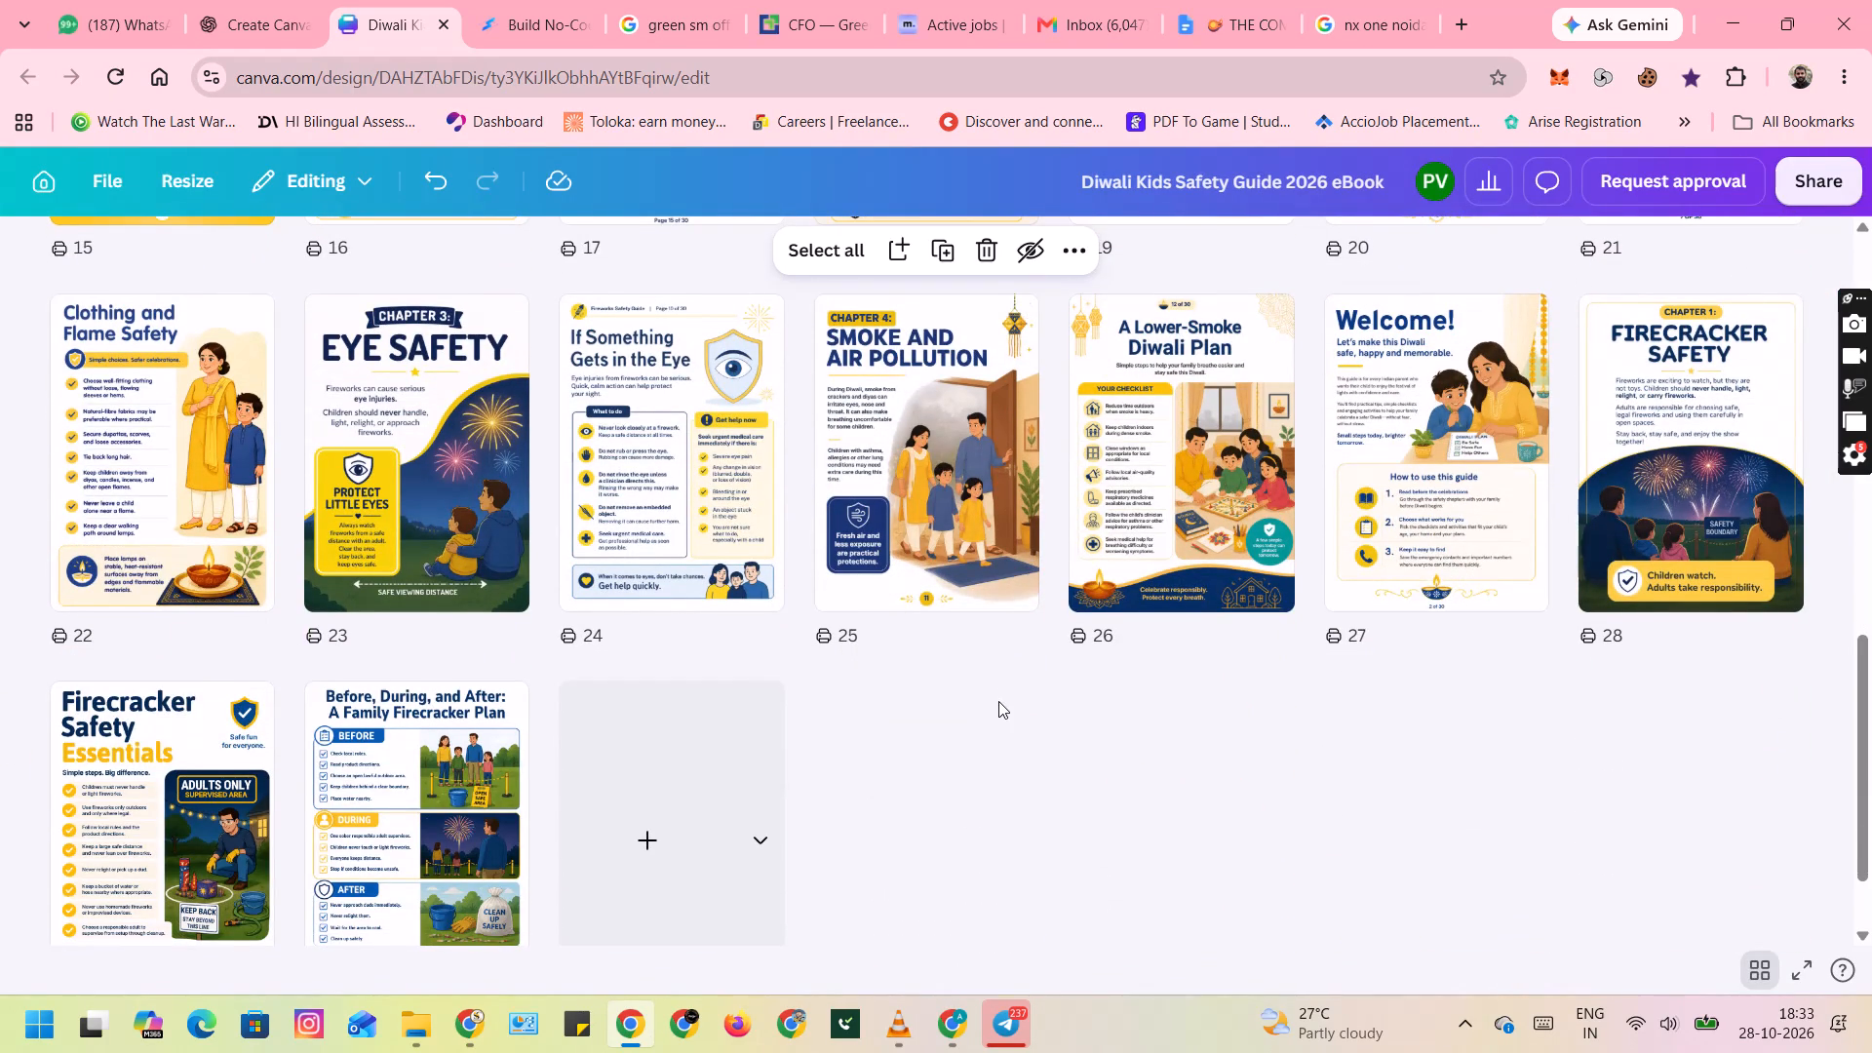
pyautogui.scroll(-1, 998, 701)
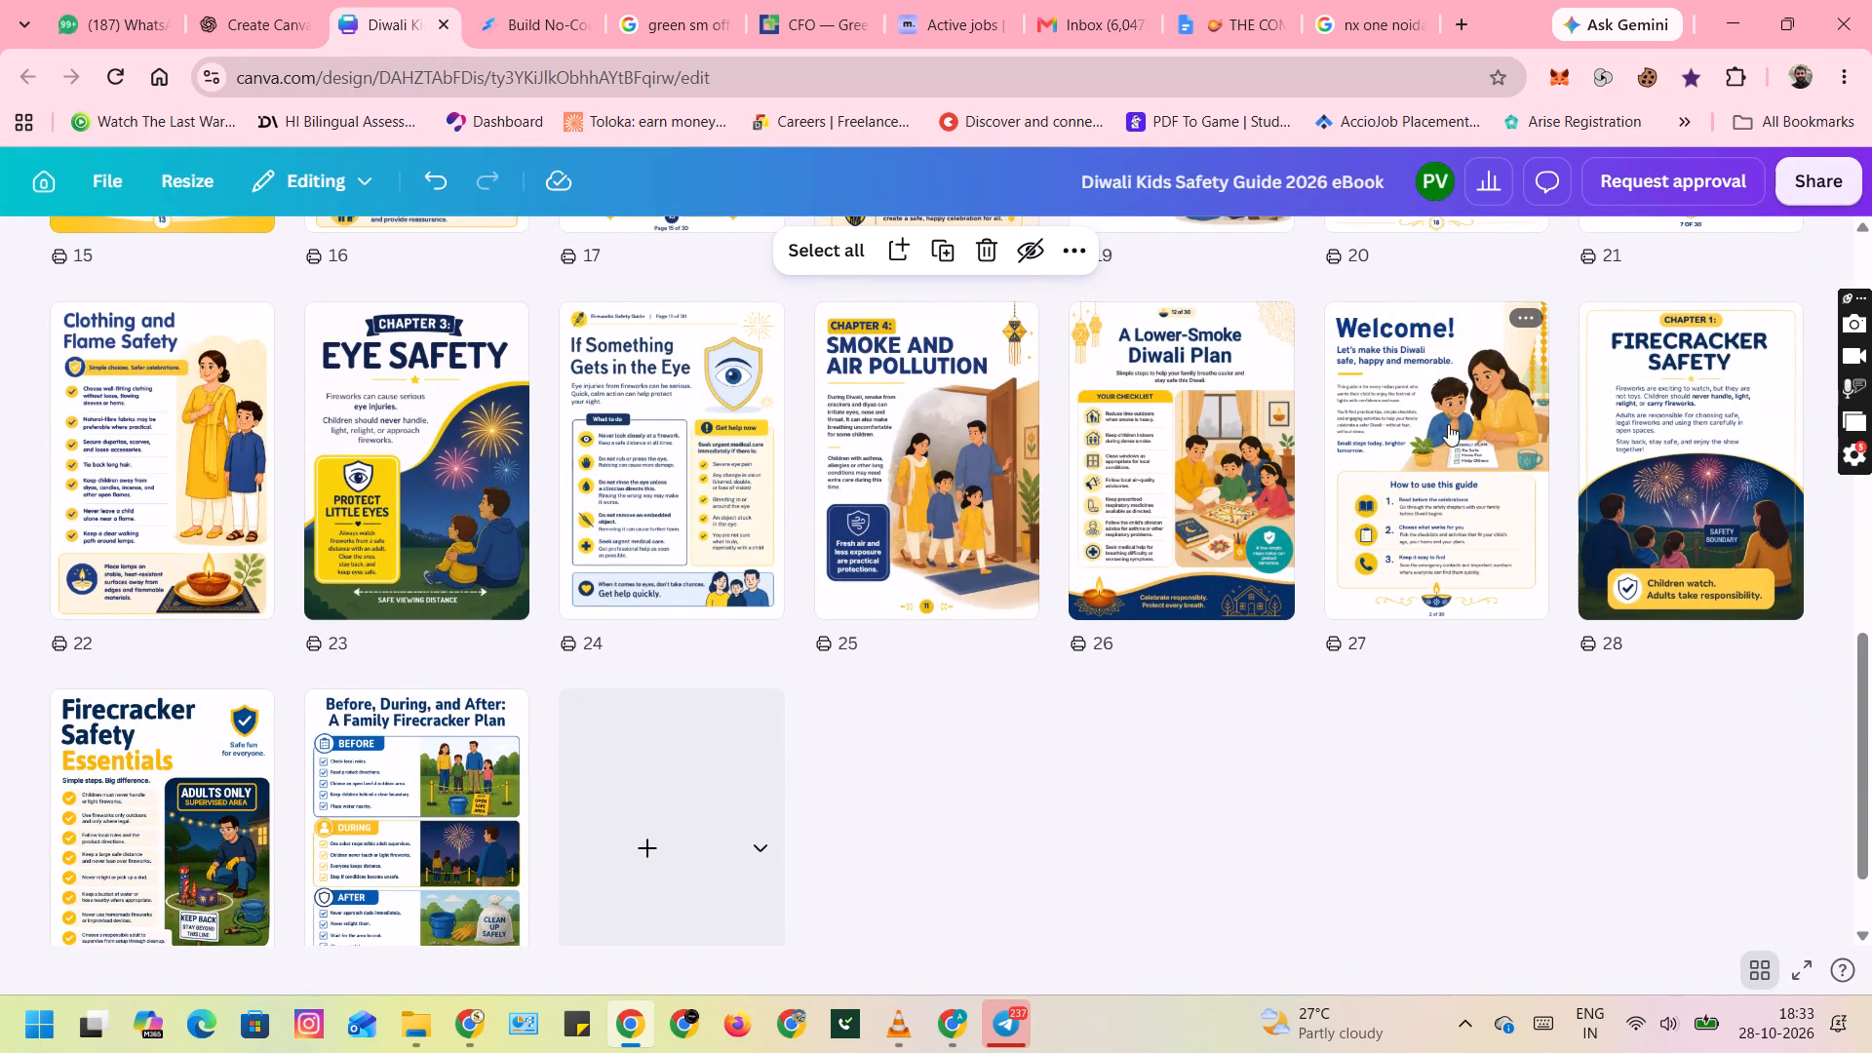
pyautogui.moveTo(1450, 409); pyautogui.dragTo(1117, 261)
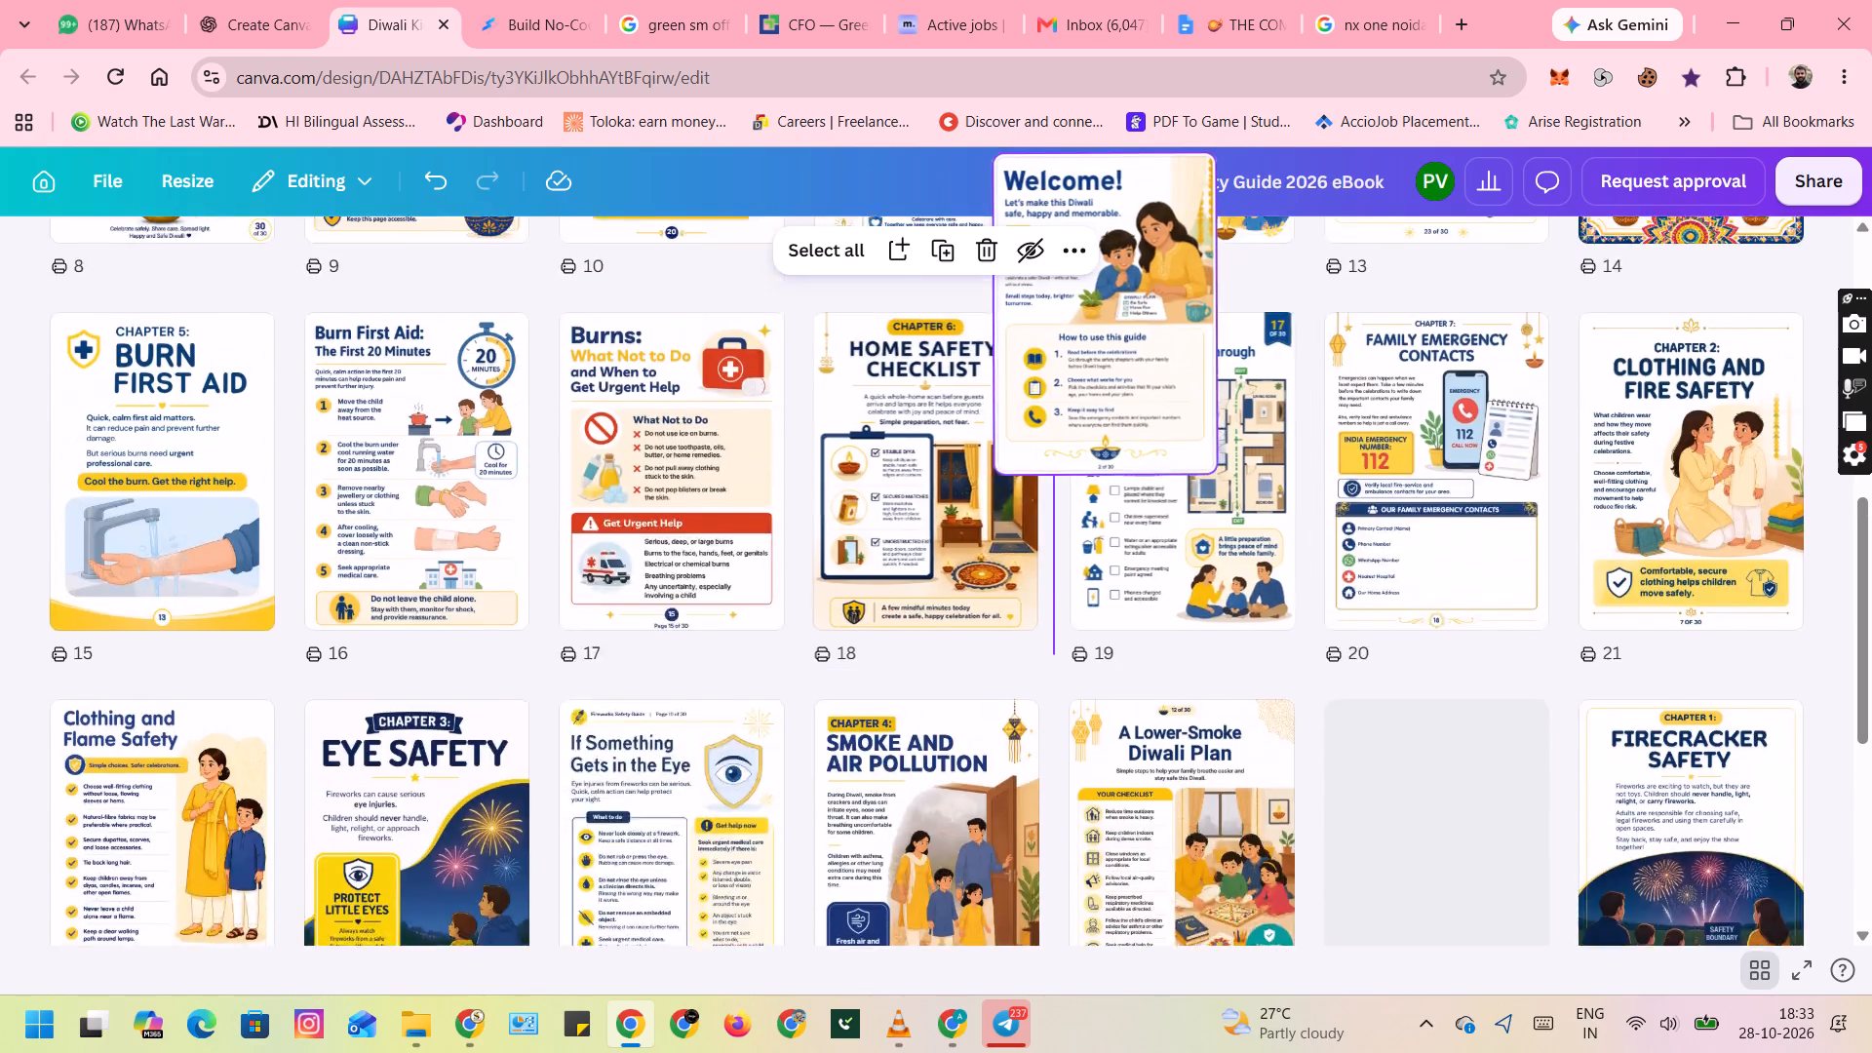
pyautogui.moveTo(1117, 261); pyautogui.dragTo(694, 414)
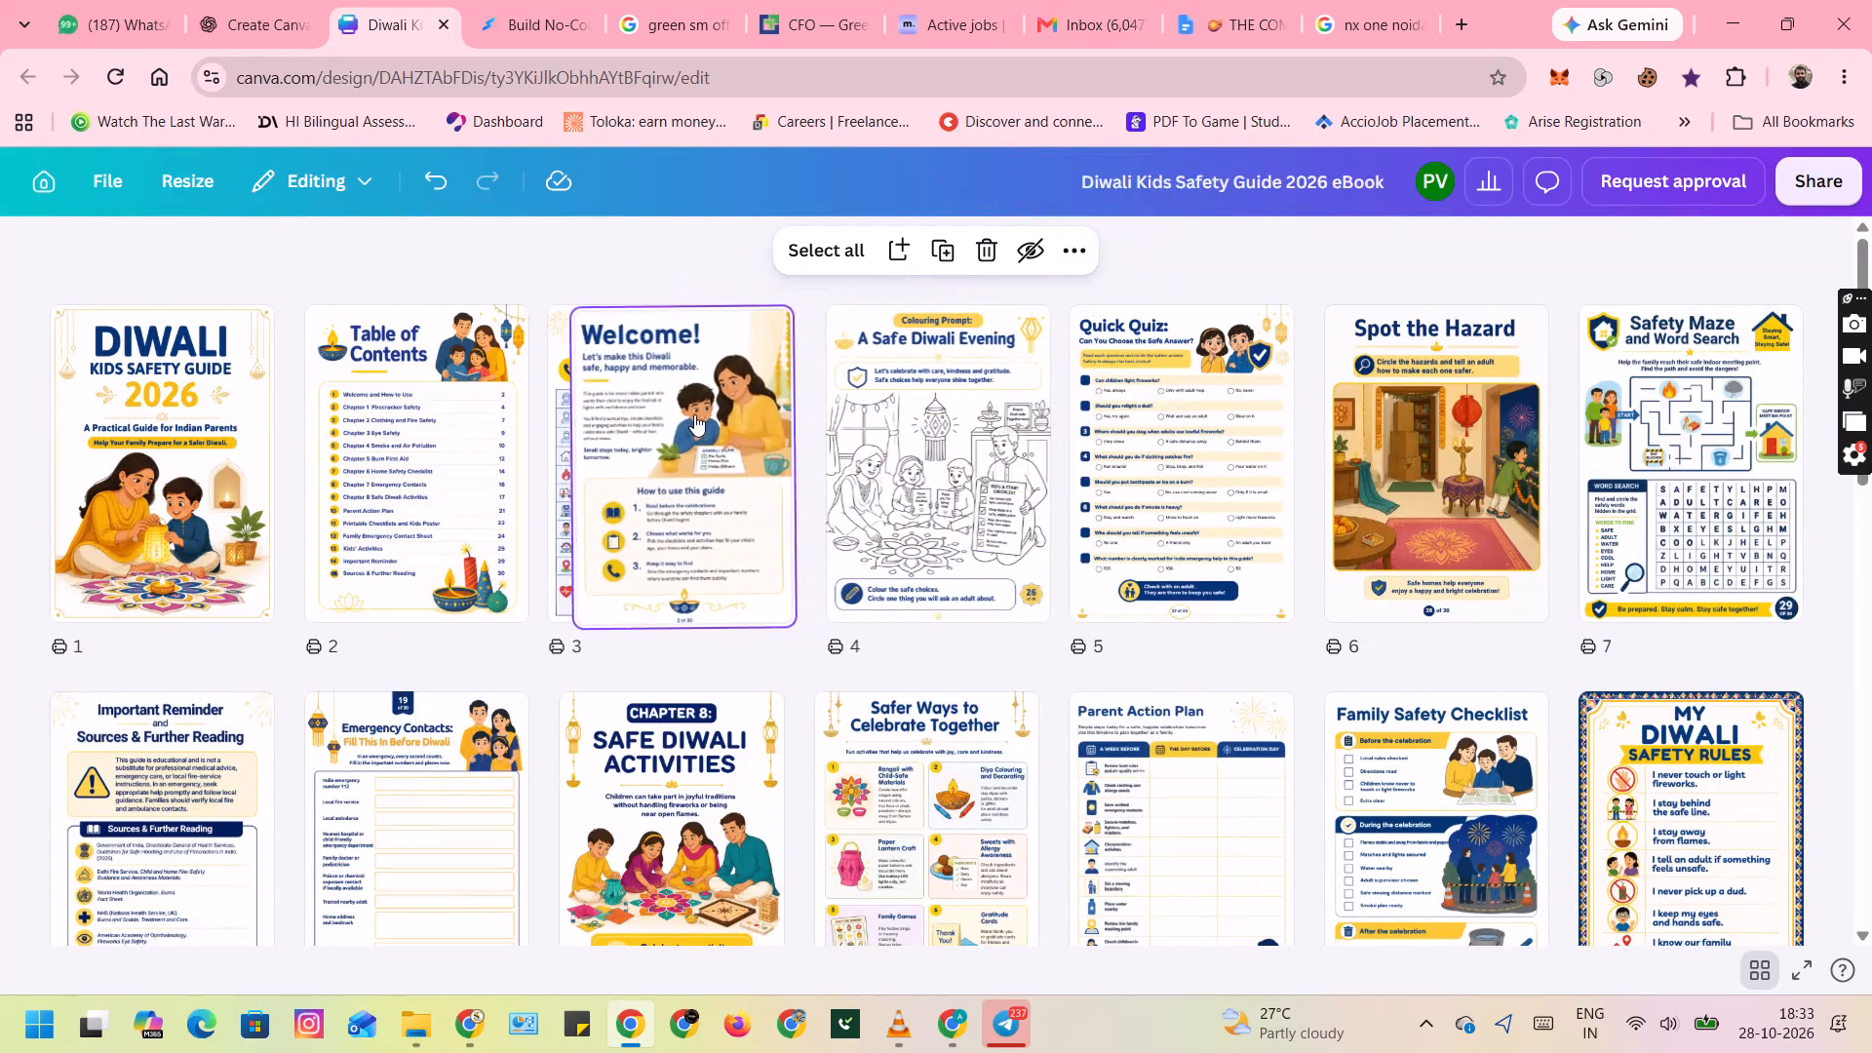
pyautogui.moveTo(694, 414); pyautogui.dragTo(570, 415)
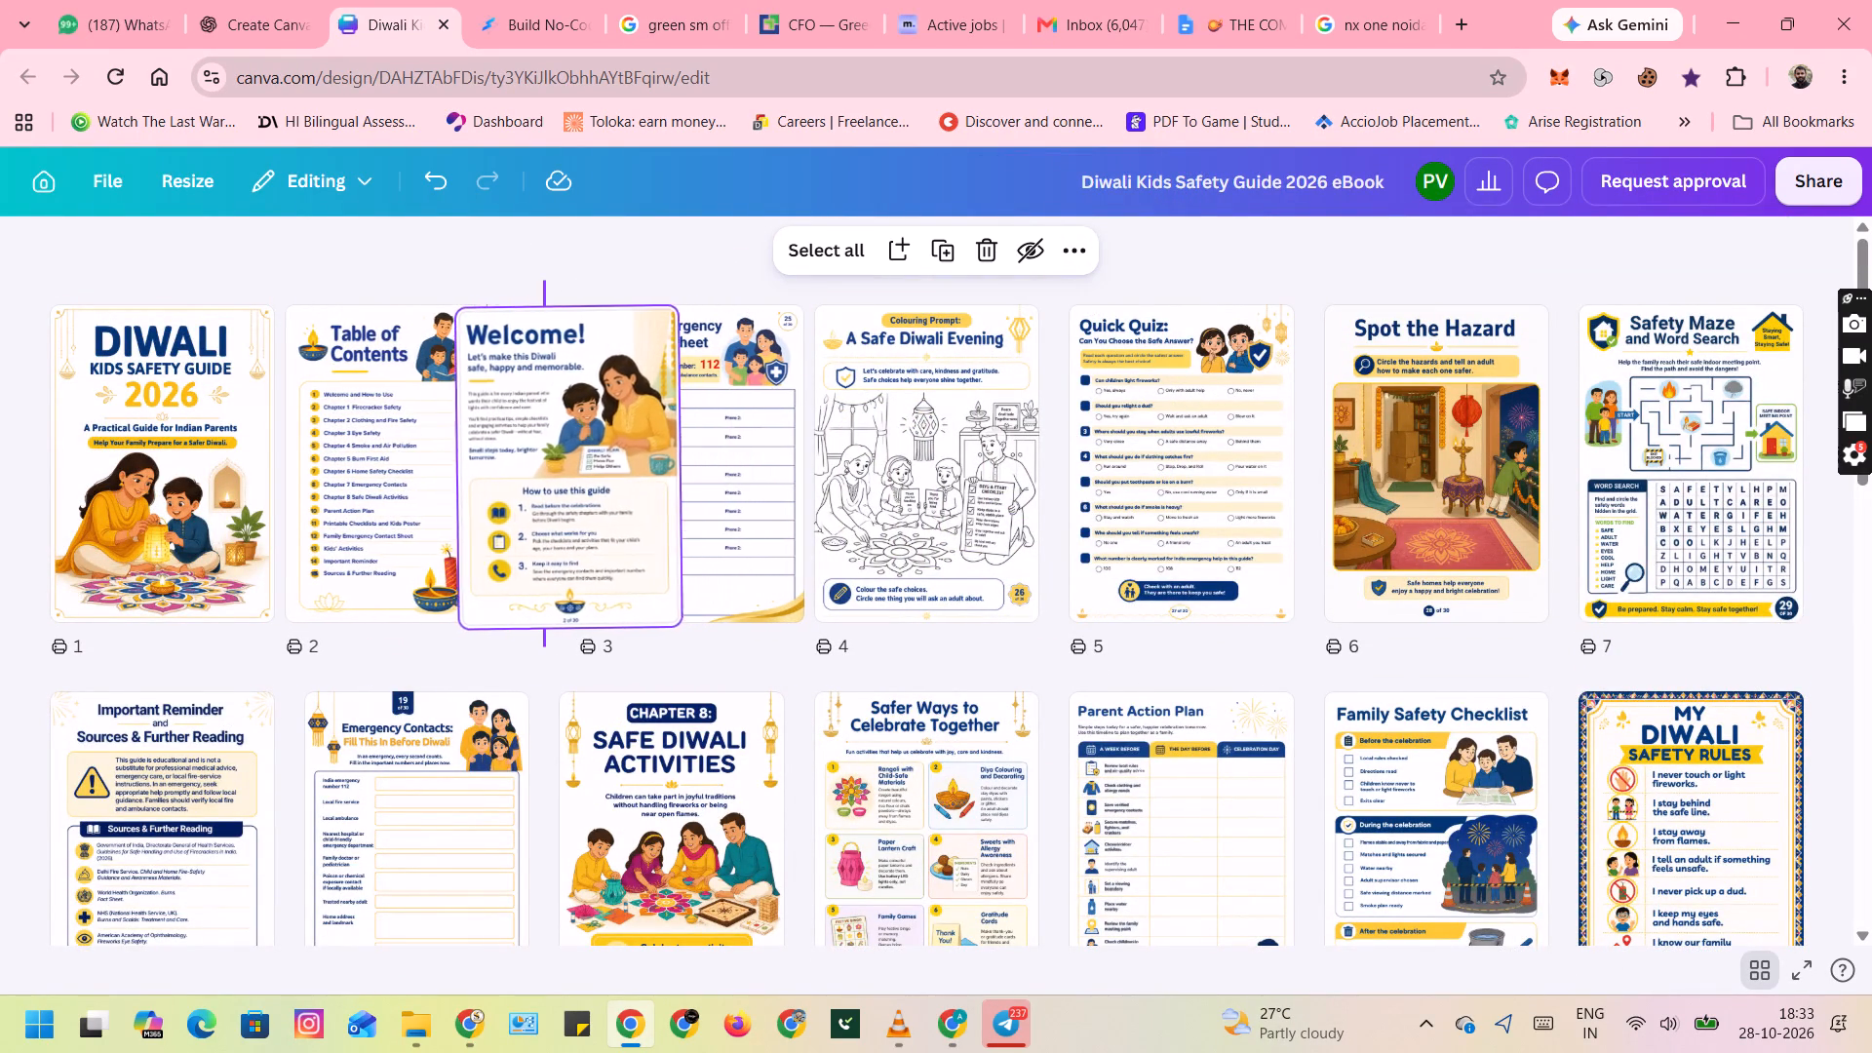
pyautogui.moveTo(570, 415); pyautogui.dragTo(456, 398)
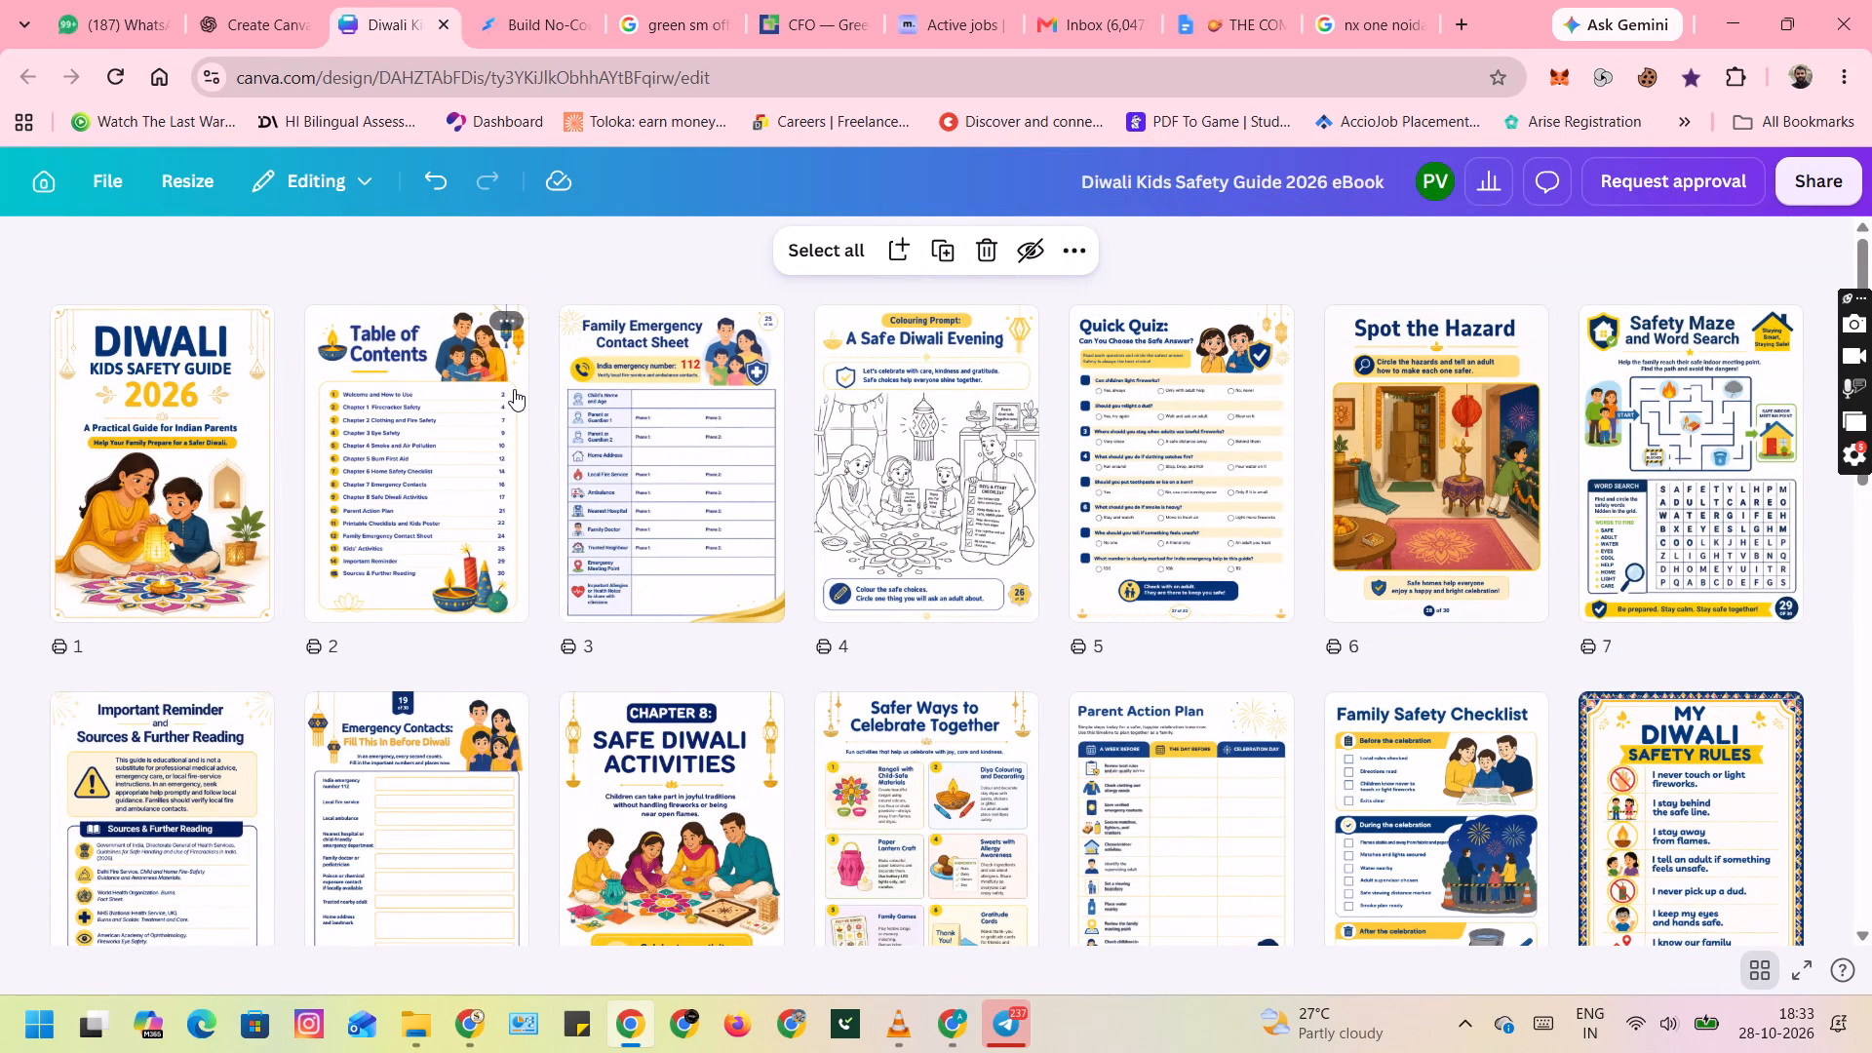
# Move the Welcome page from position 27 to between the Table of Contents and the Family Emergency Contact Sheet, as page 3.
pyautogui.scroll(-6, 1360, 752)
pyautogui.scroll(3, 1360, 752)
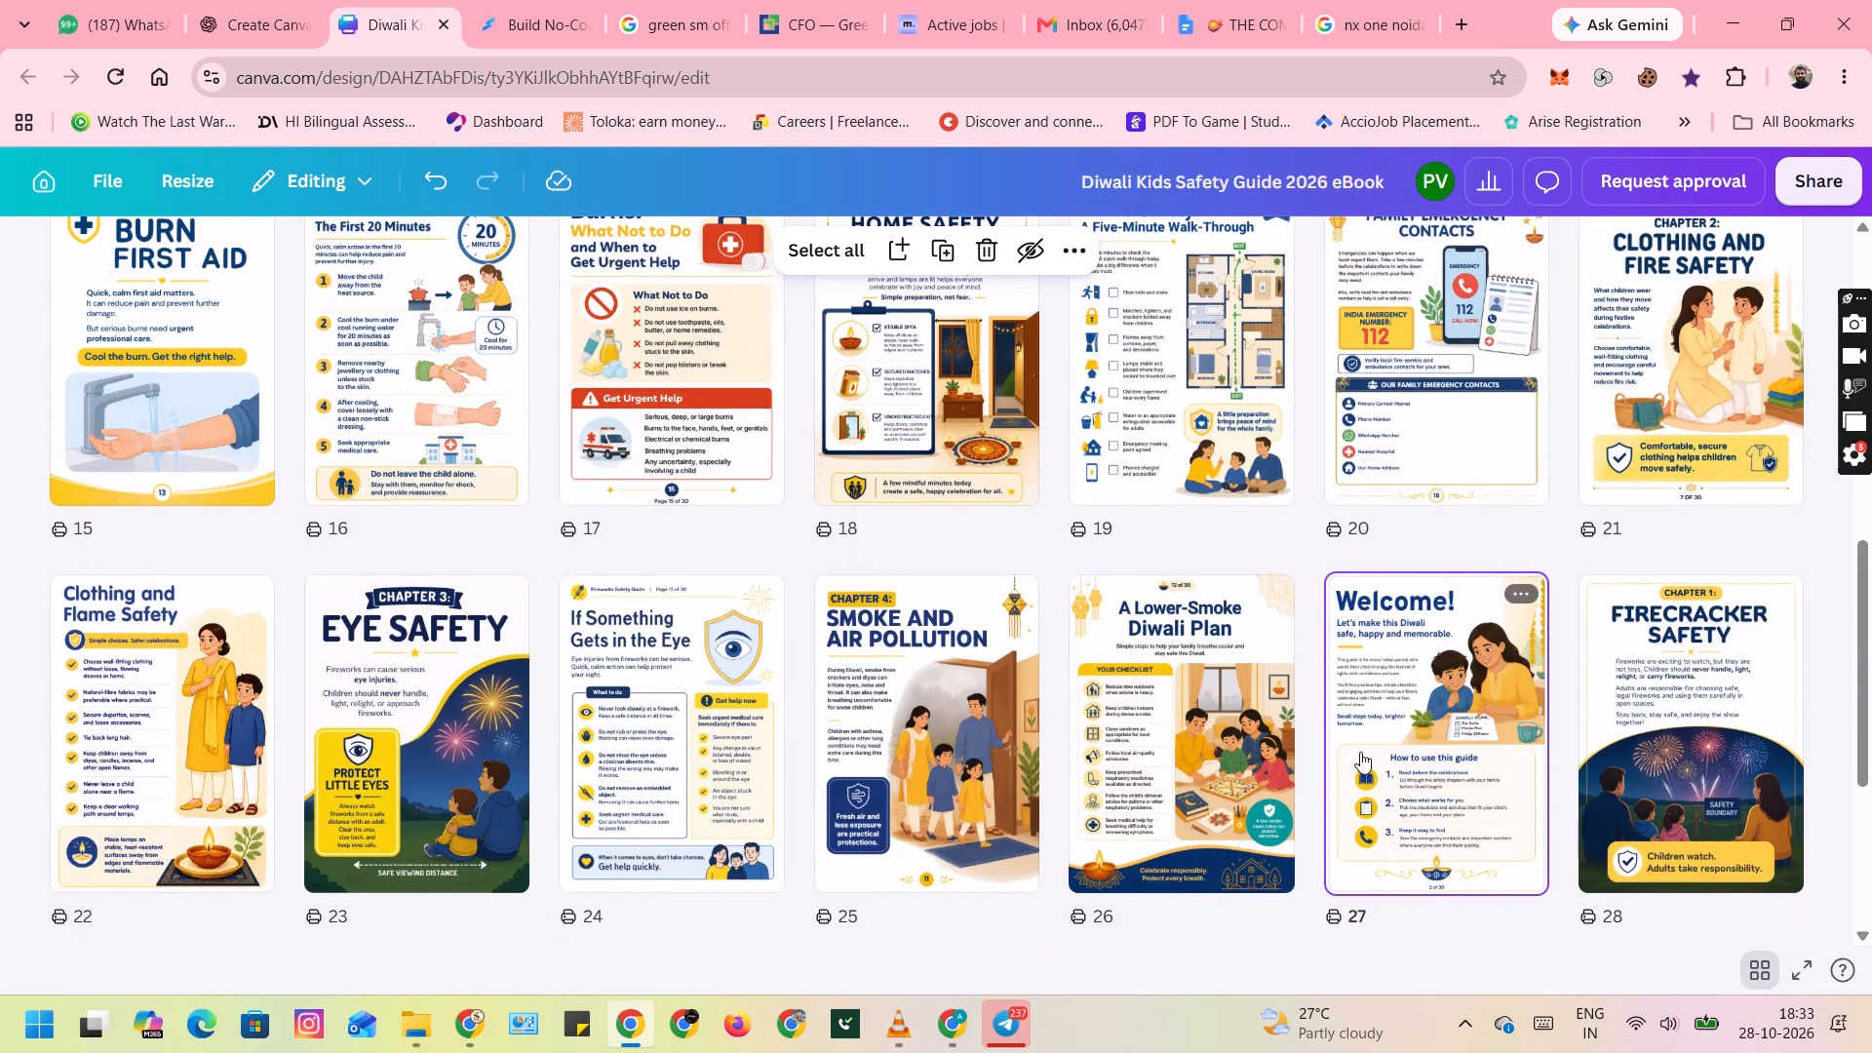
pyautogui.moveTo(1437, 682); pyautogui.dragTo(566, 70)
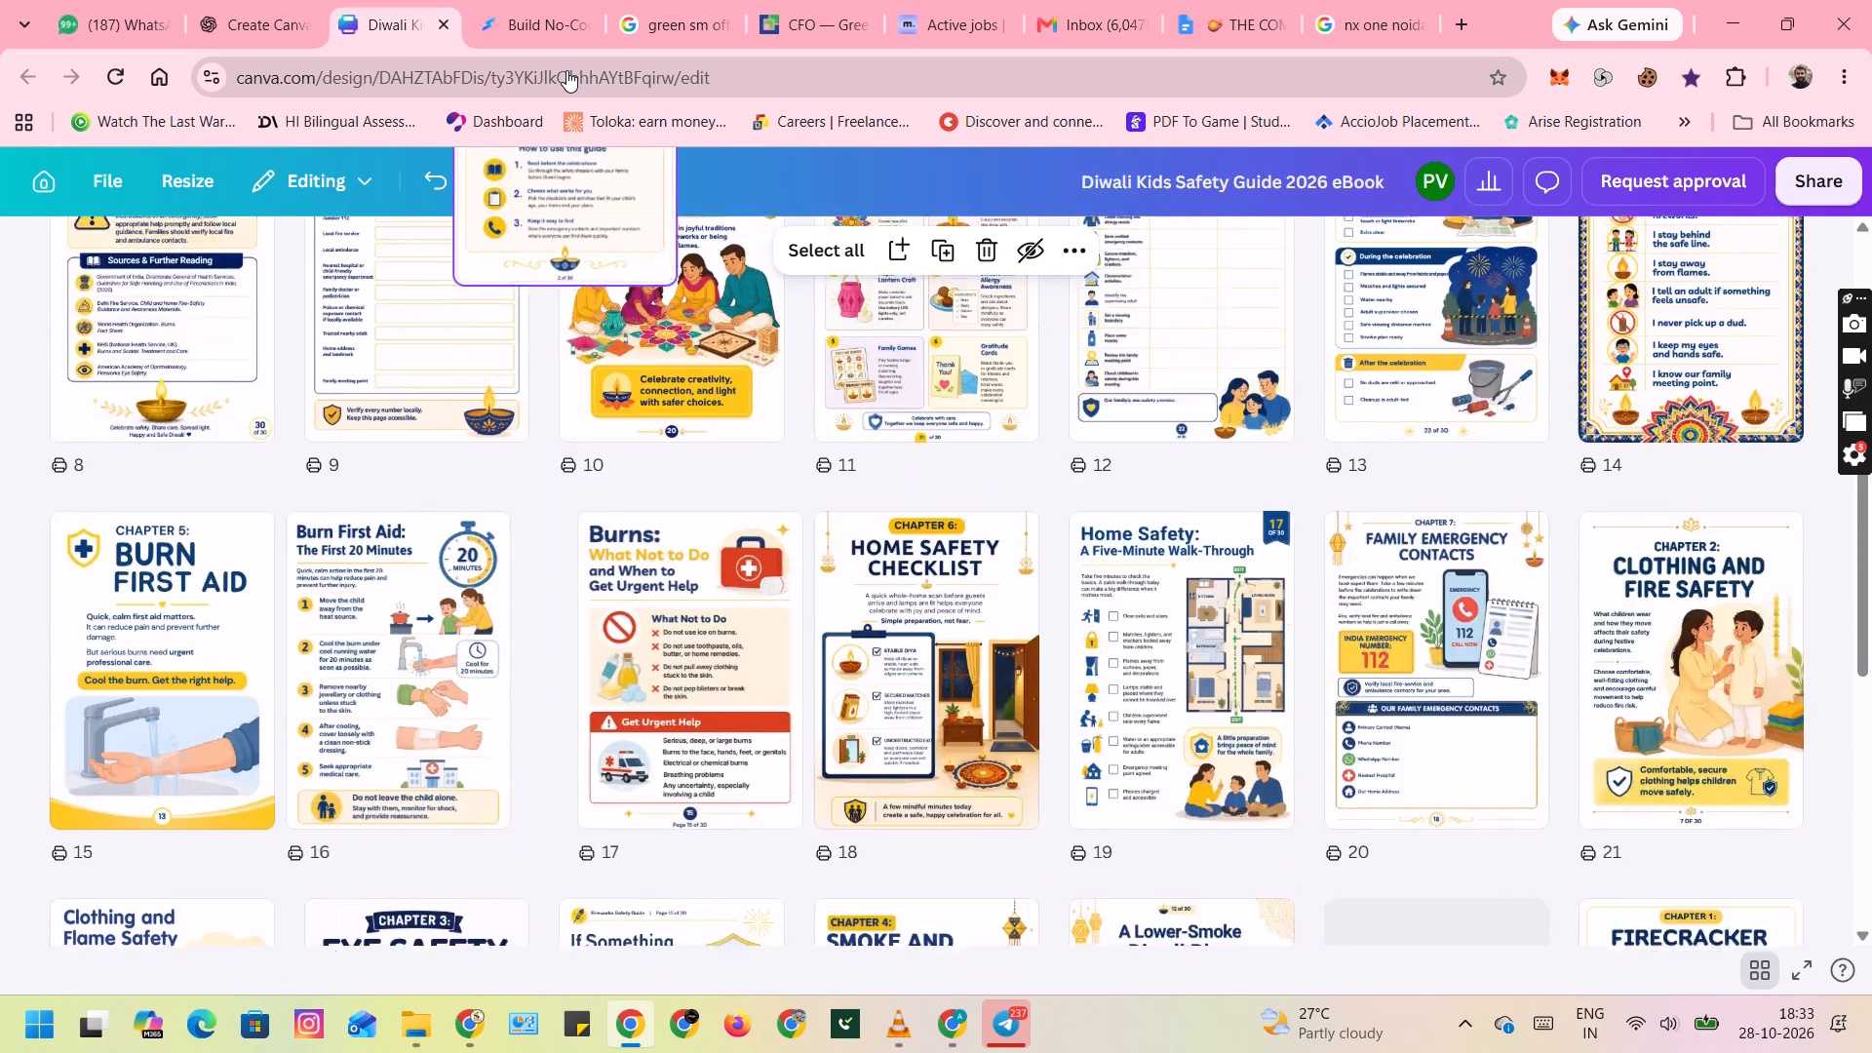
pyautogui.moveTo(566, 70); pyautogui.dragTo(566, 396)
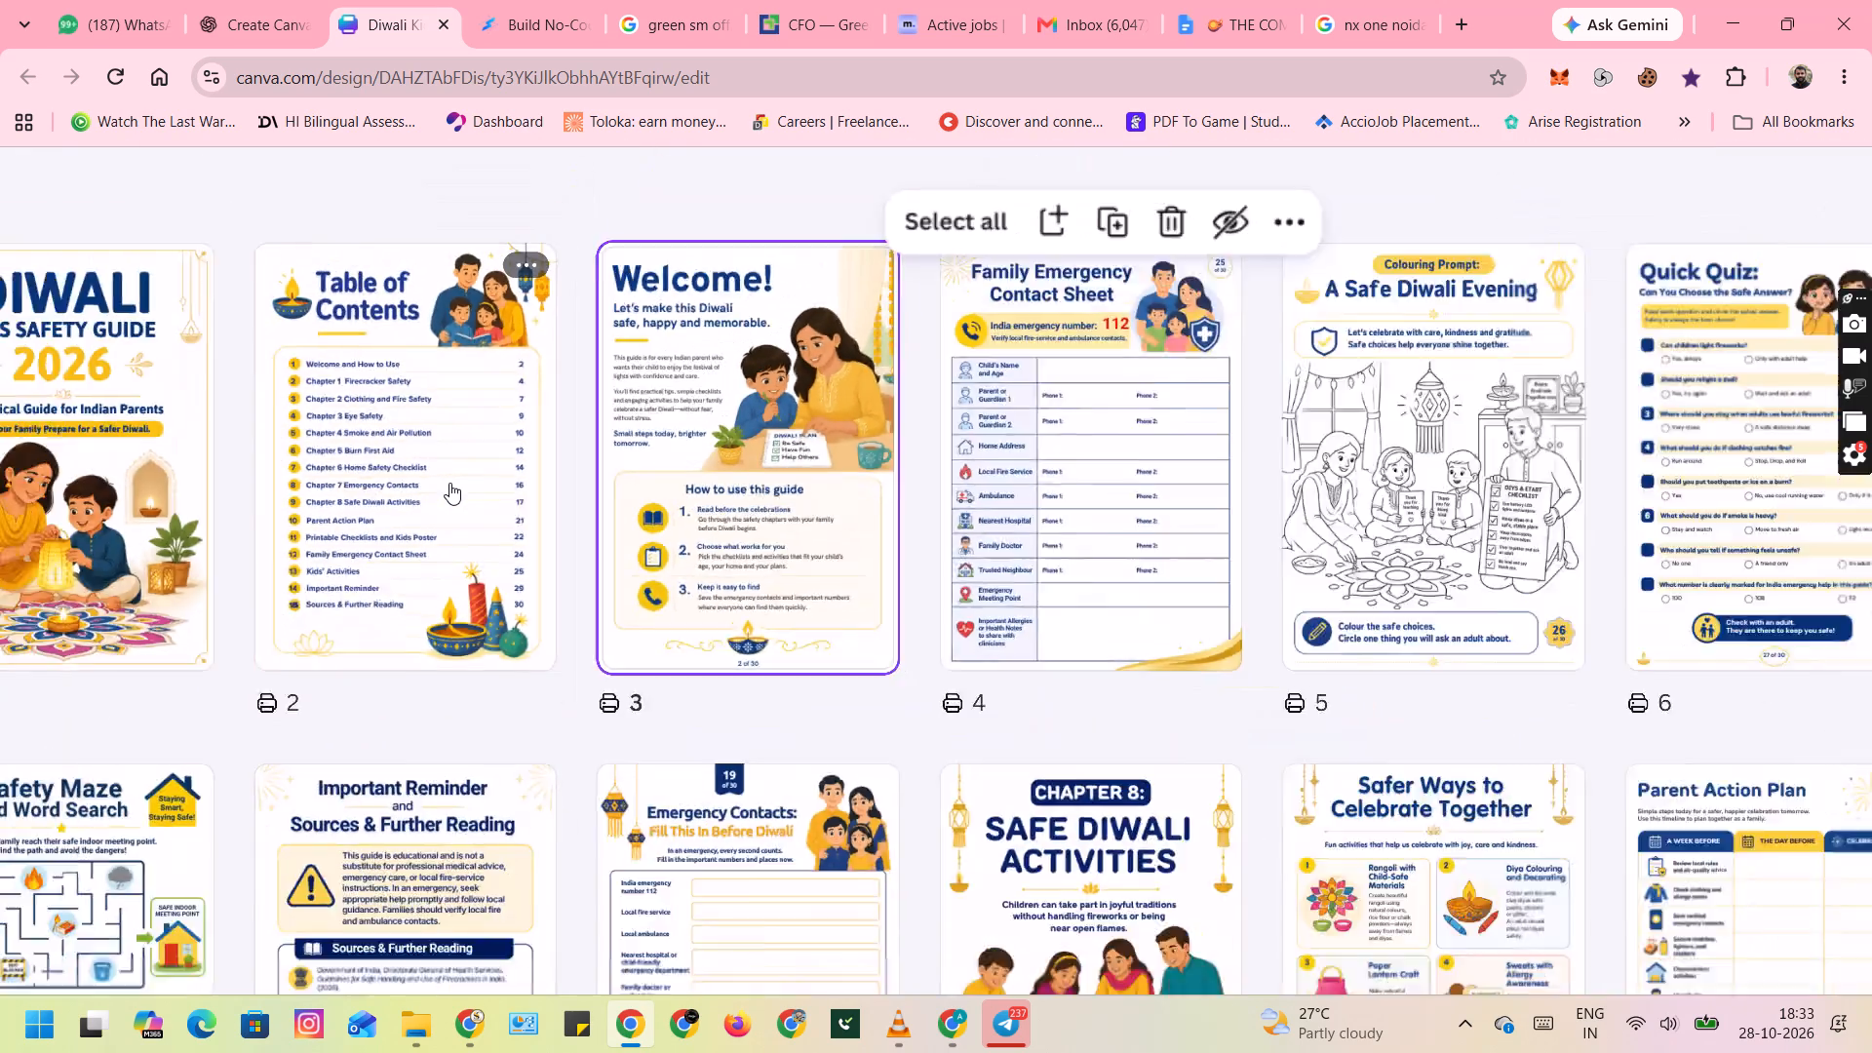
# Check the page order in the grid against the Table of Contents, from the opening pages to the Firecracker Safety pages and back.
pyautogui.scroll(-3, 945, 555)
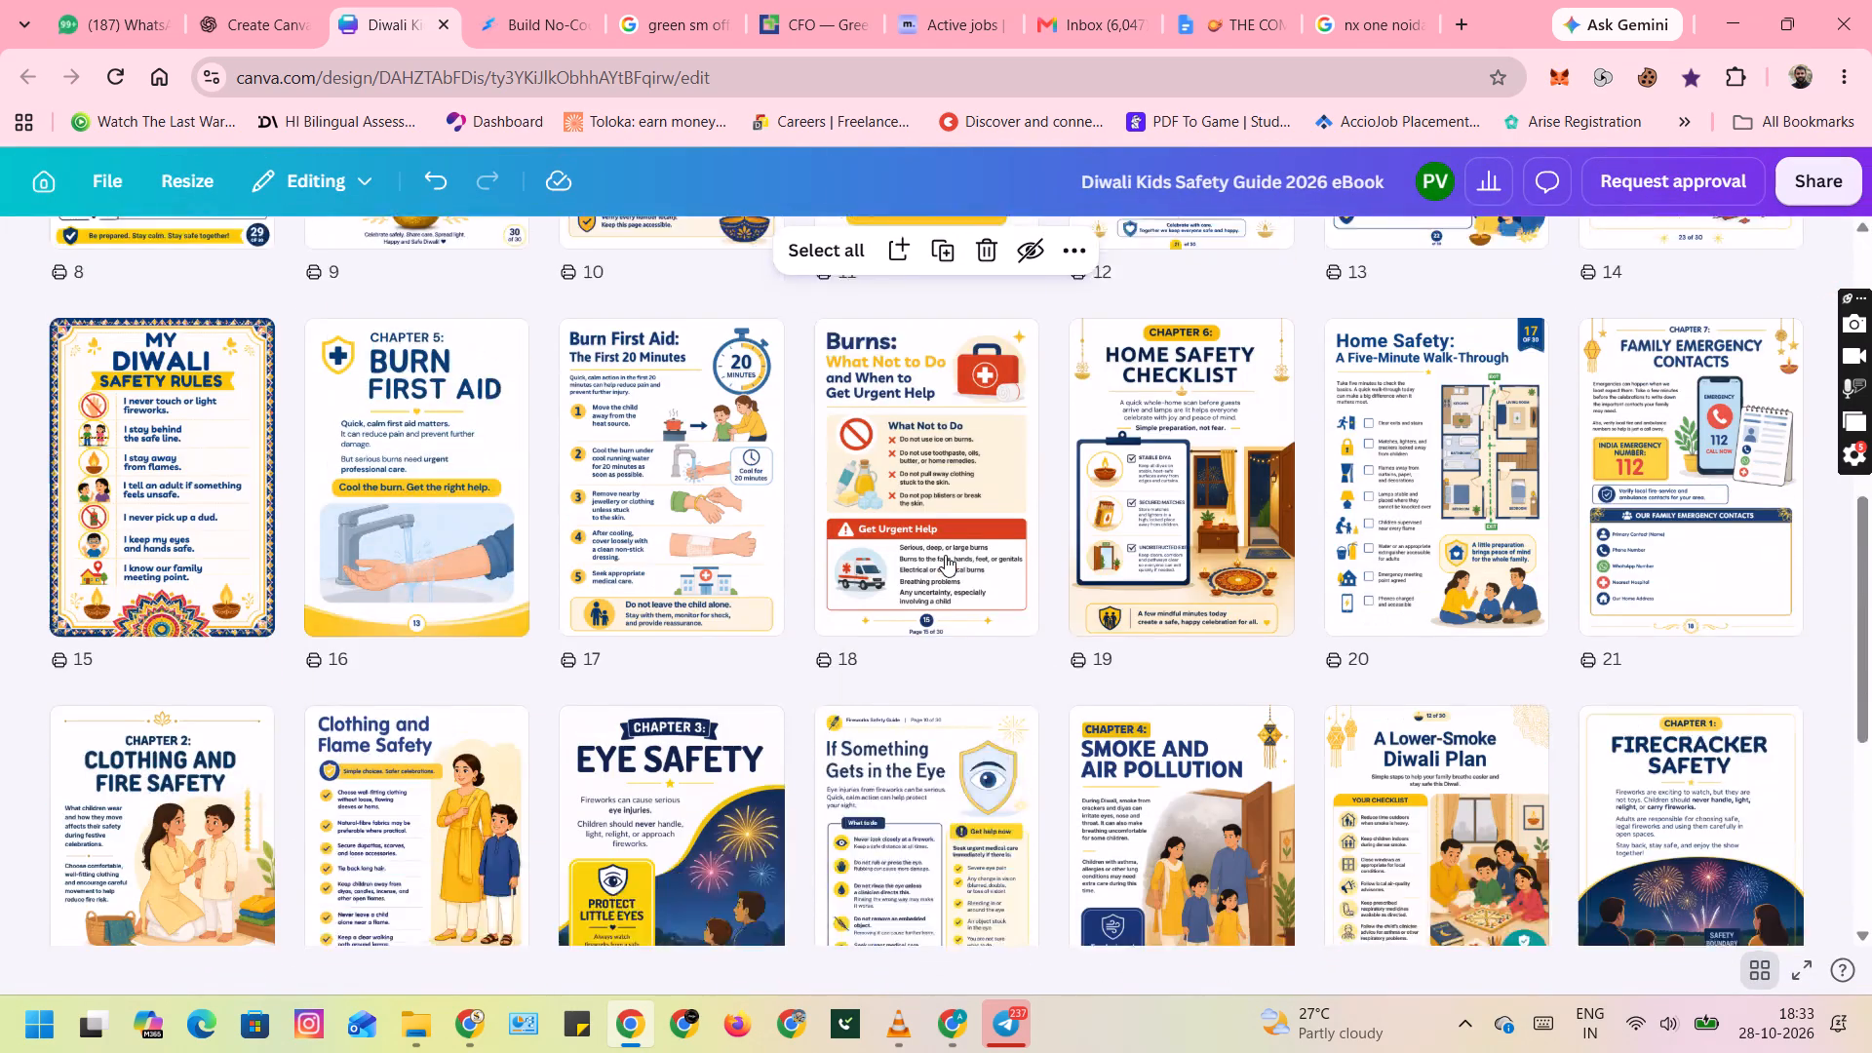
pyautogui.scroll(-5, 945, 555)
pyautogui.scroll(2, 1245, 585)
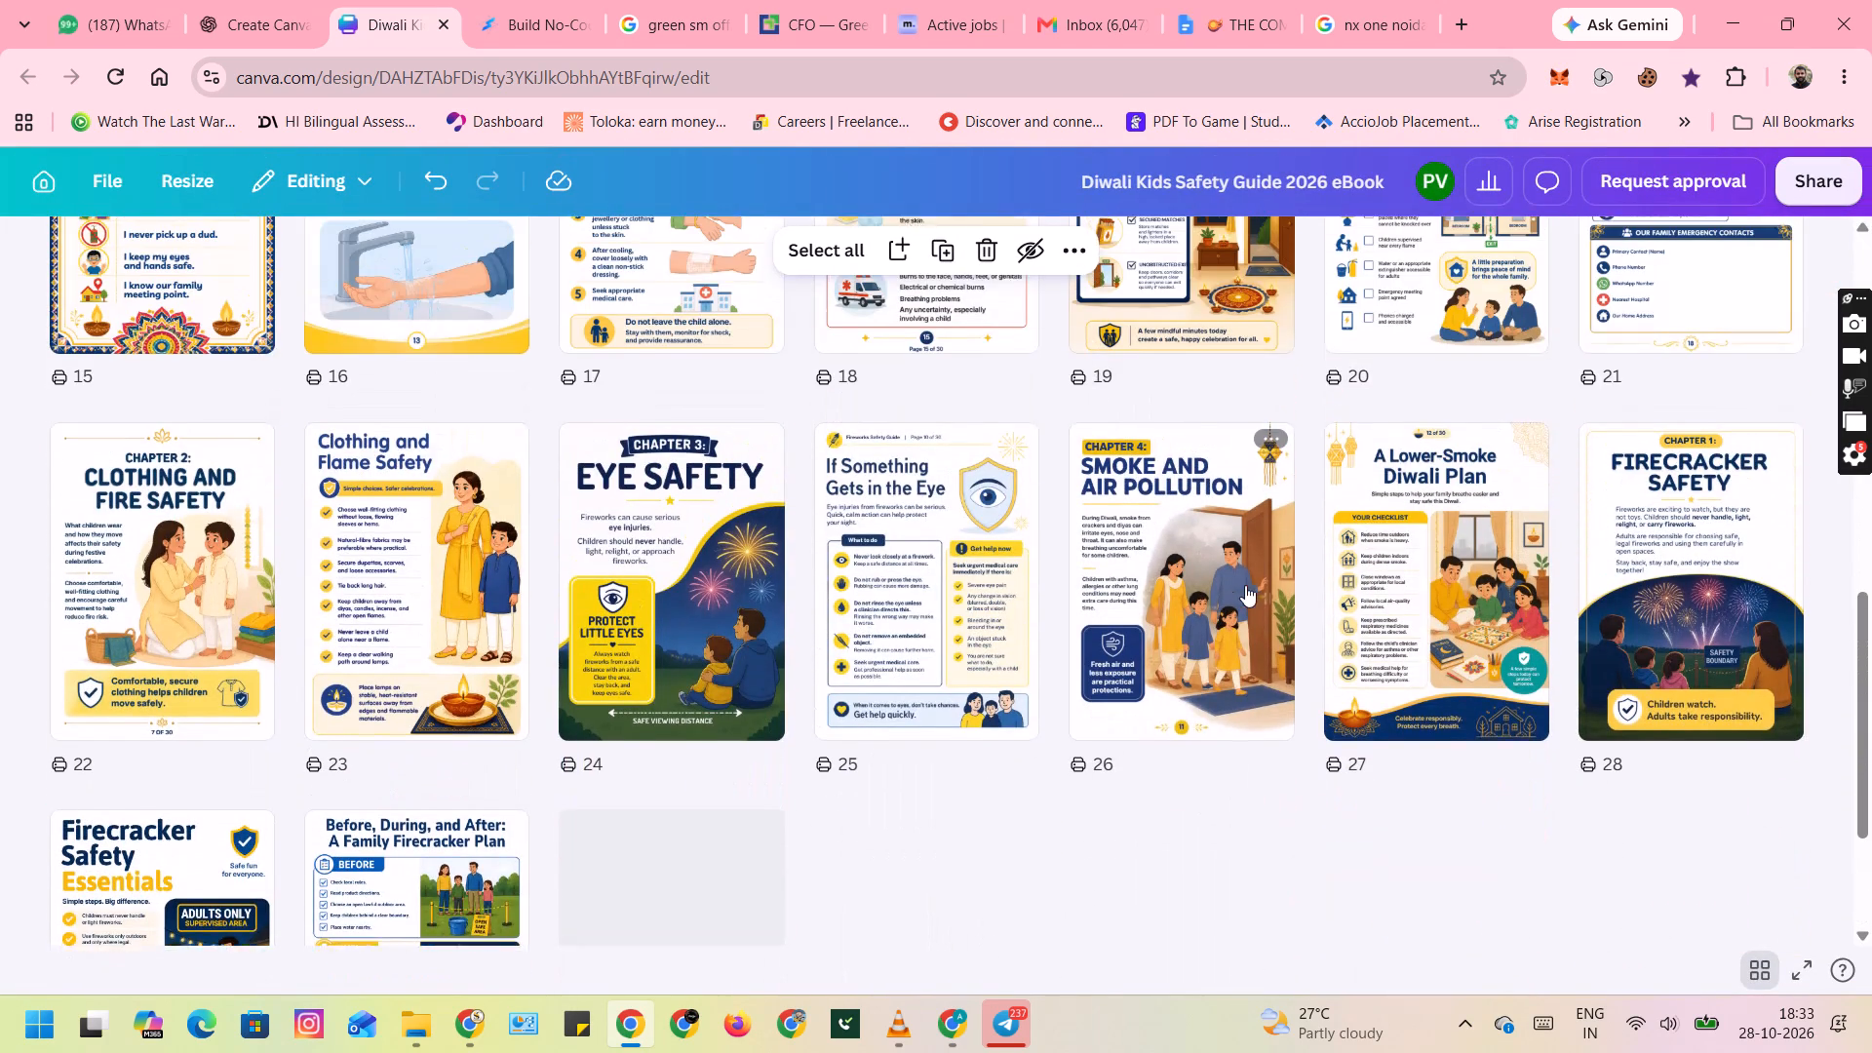
pyautogui.scroll(1, 1245, 585)
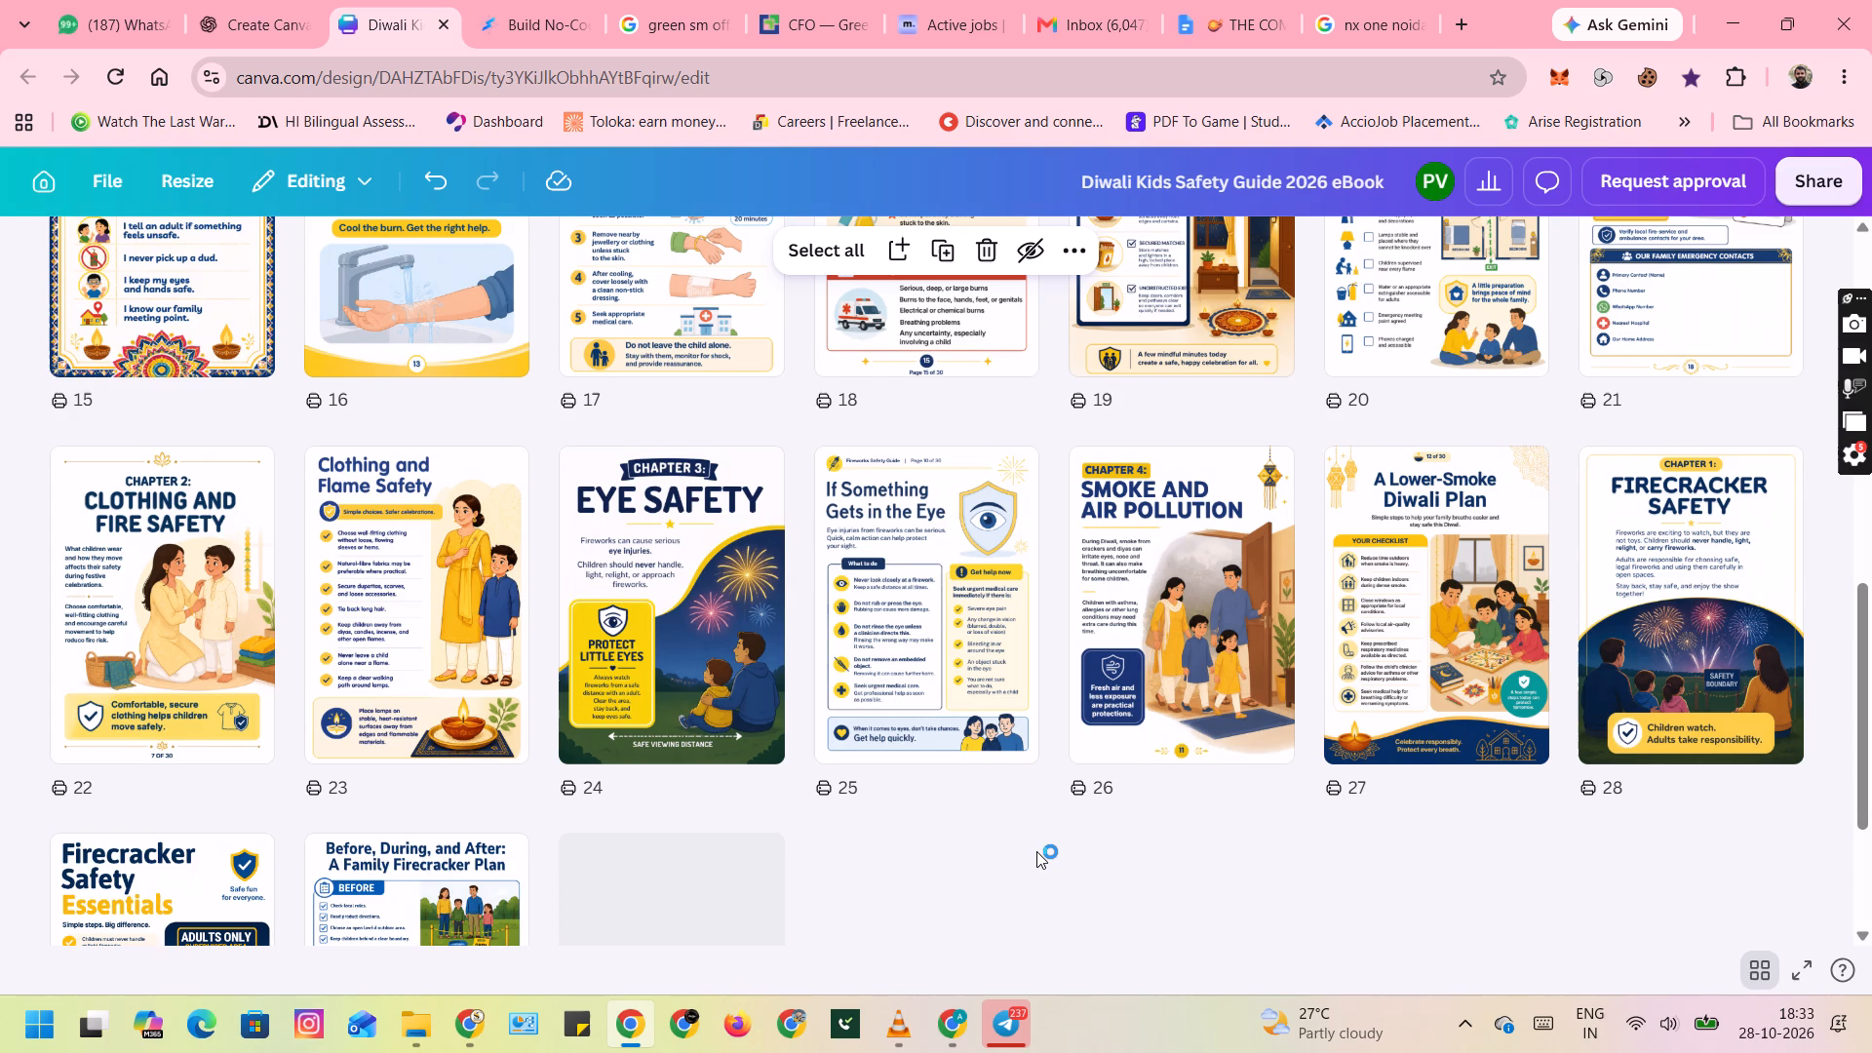
pyautogui.scroll(8, 1036, 851)
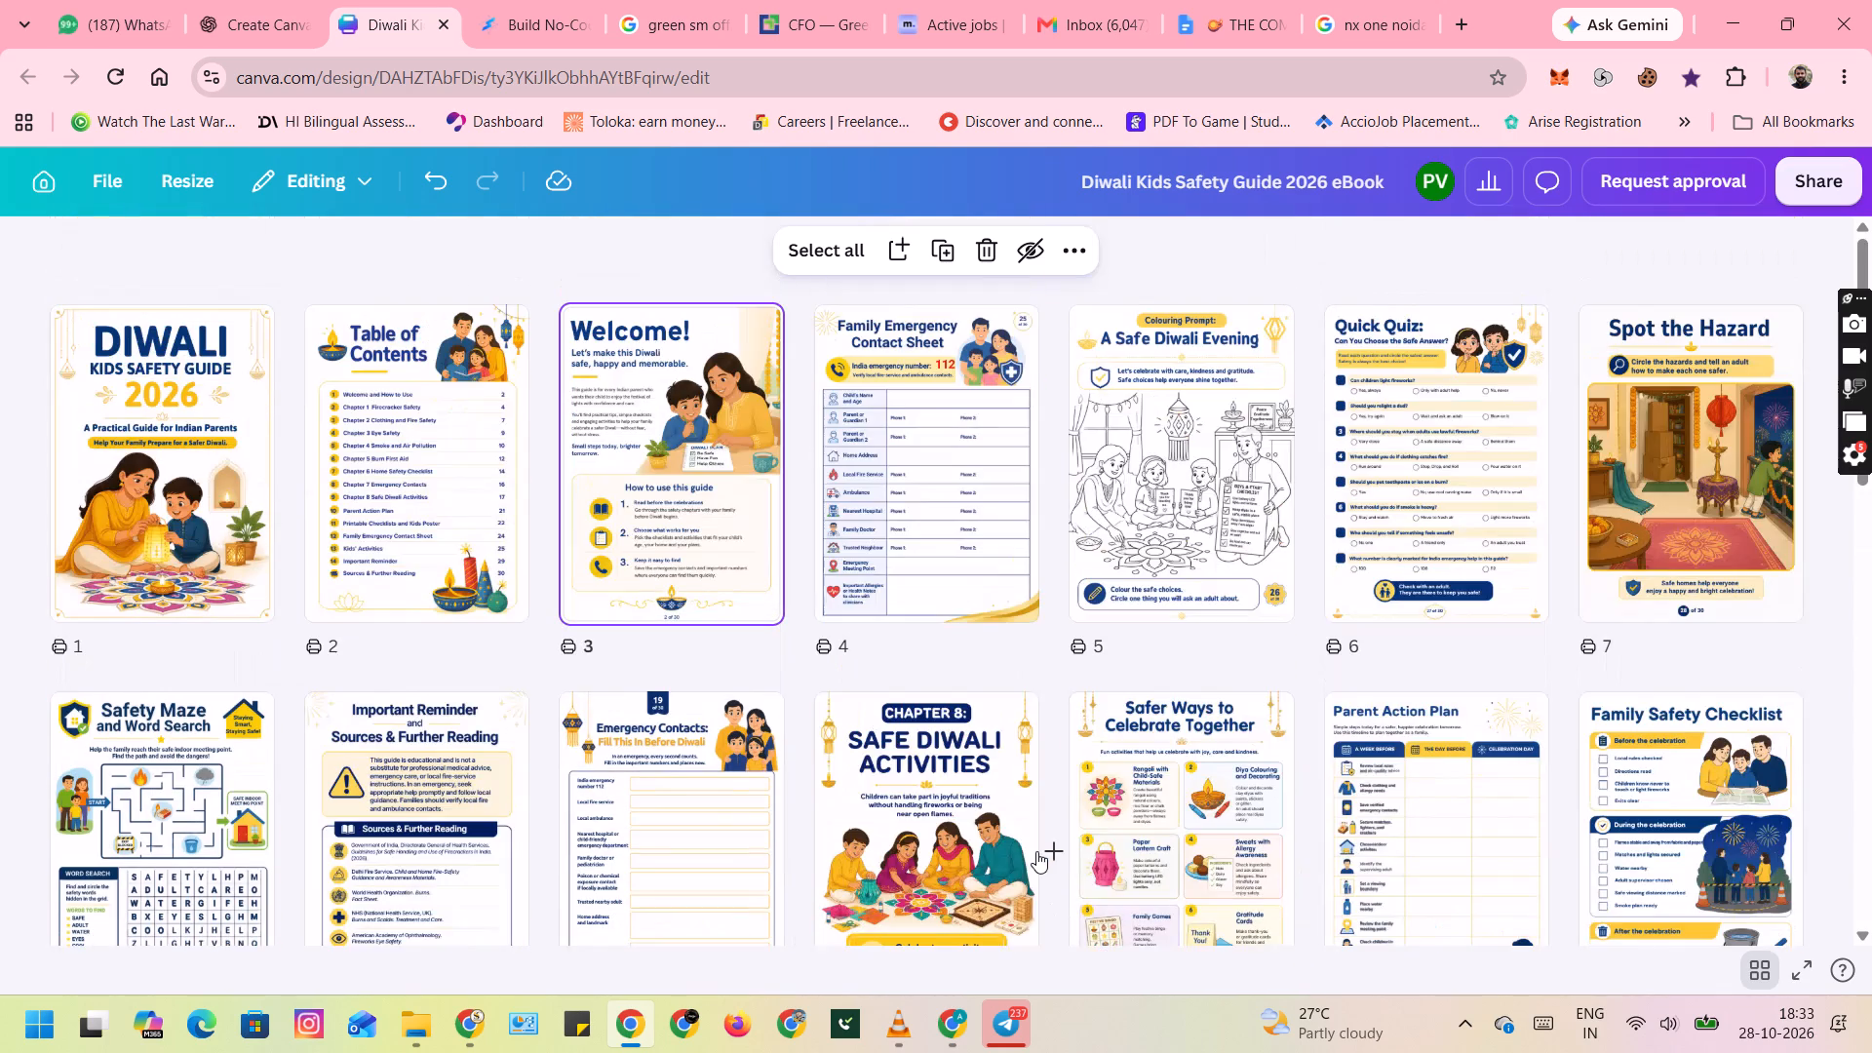
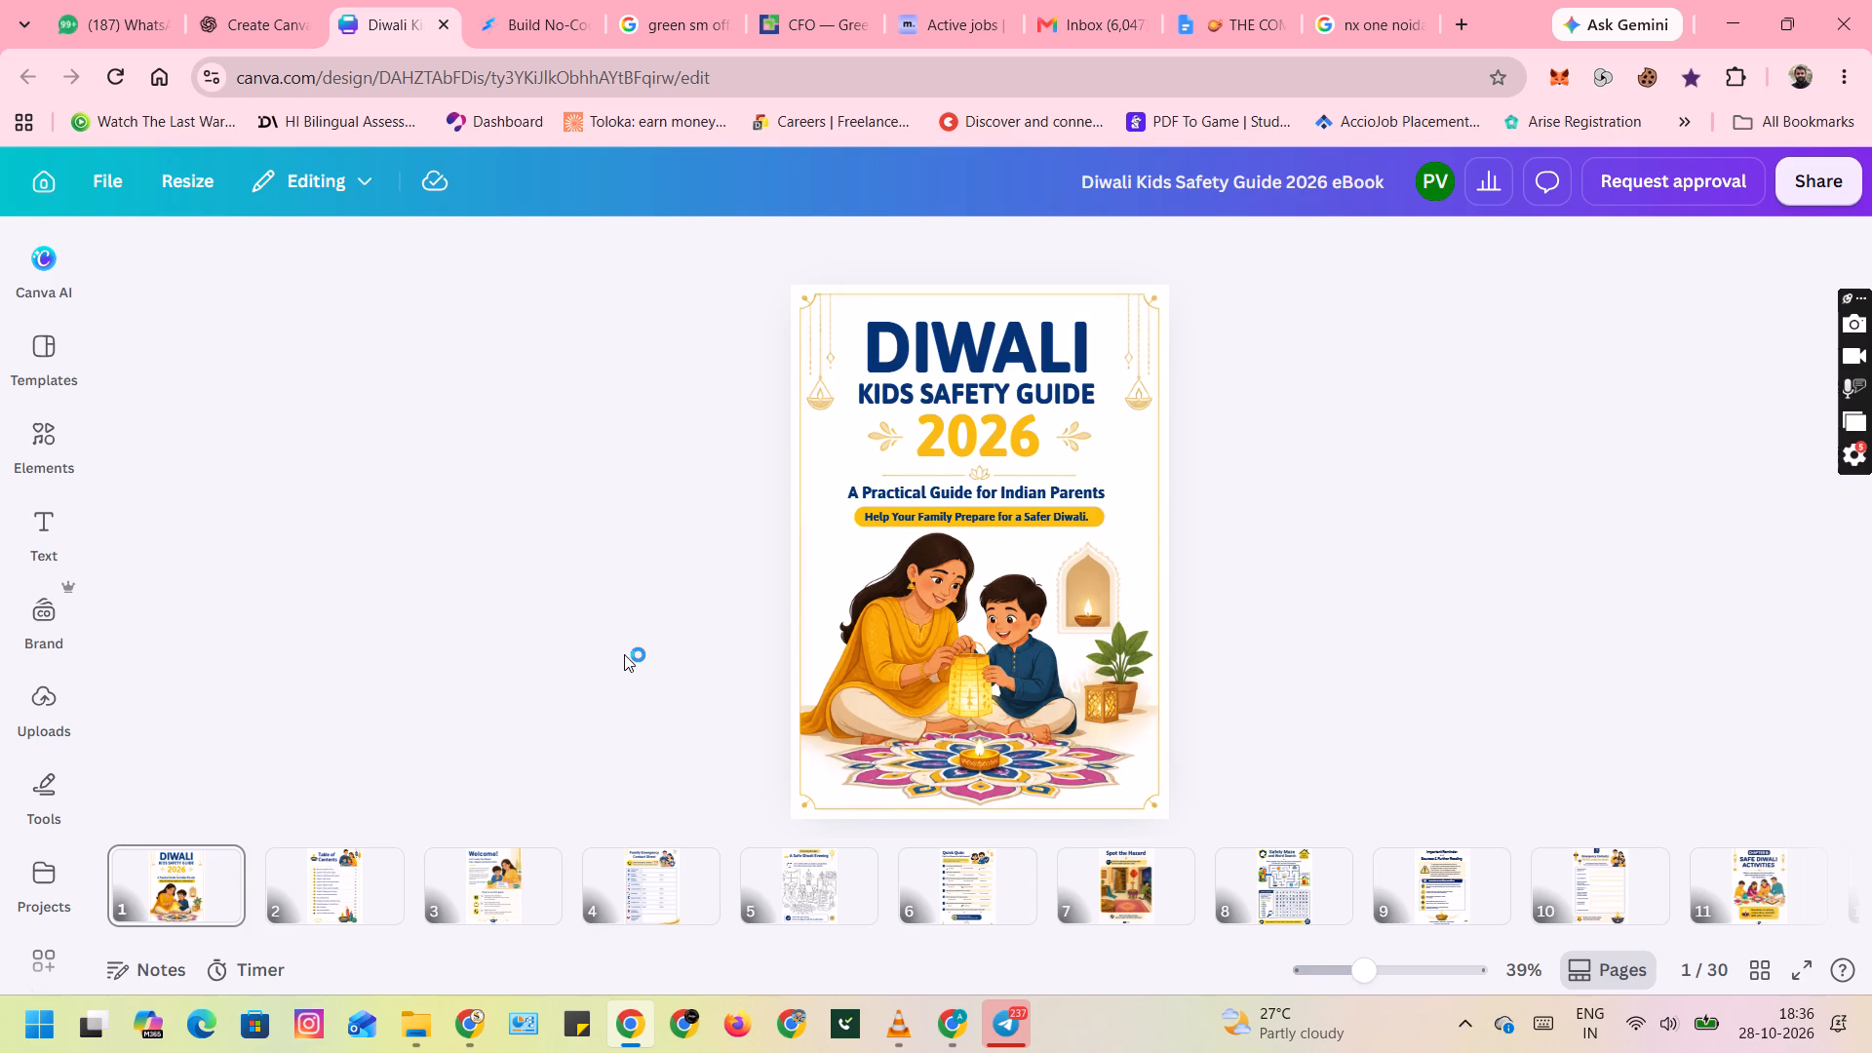
# Page through the first eight pages of the reopened eBook, from the cover to Safety Maze and Word Search.
pyautogui.press('Right')
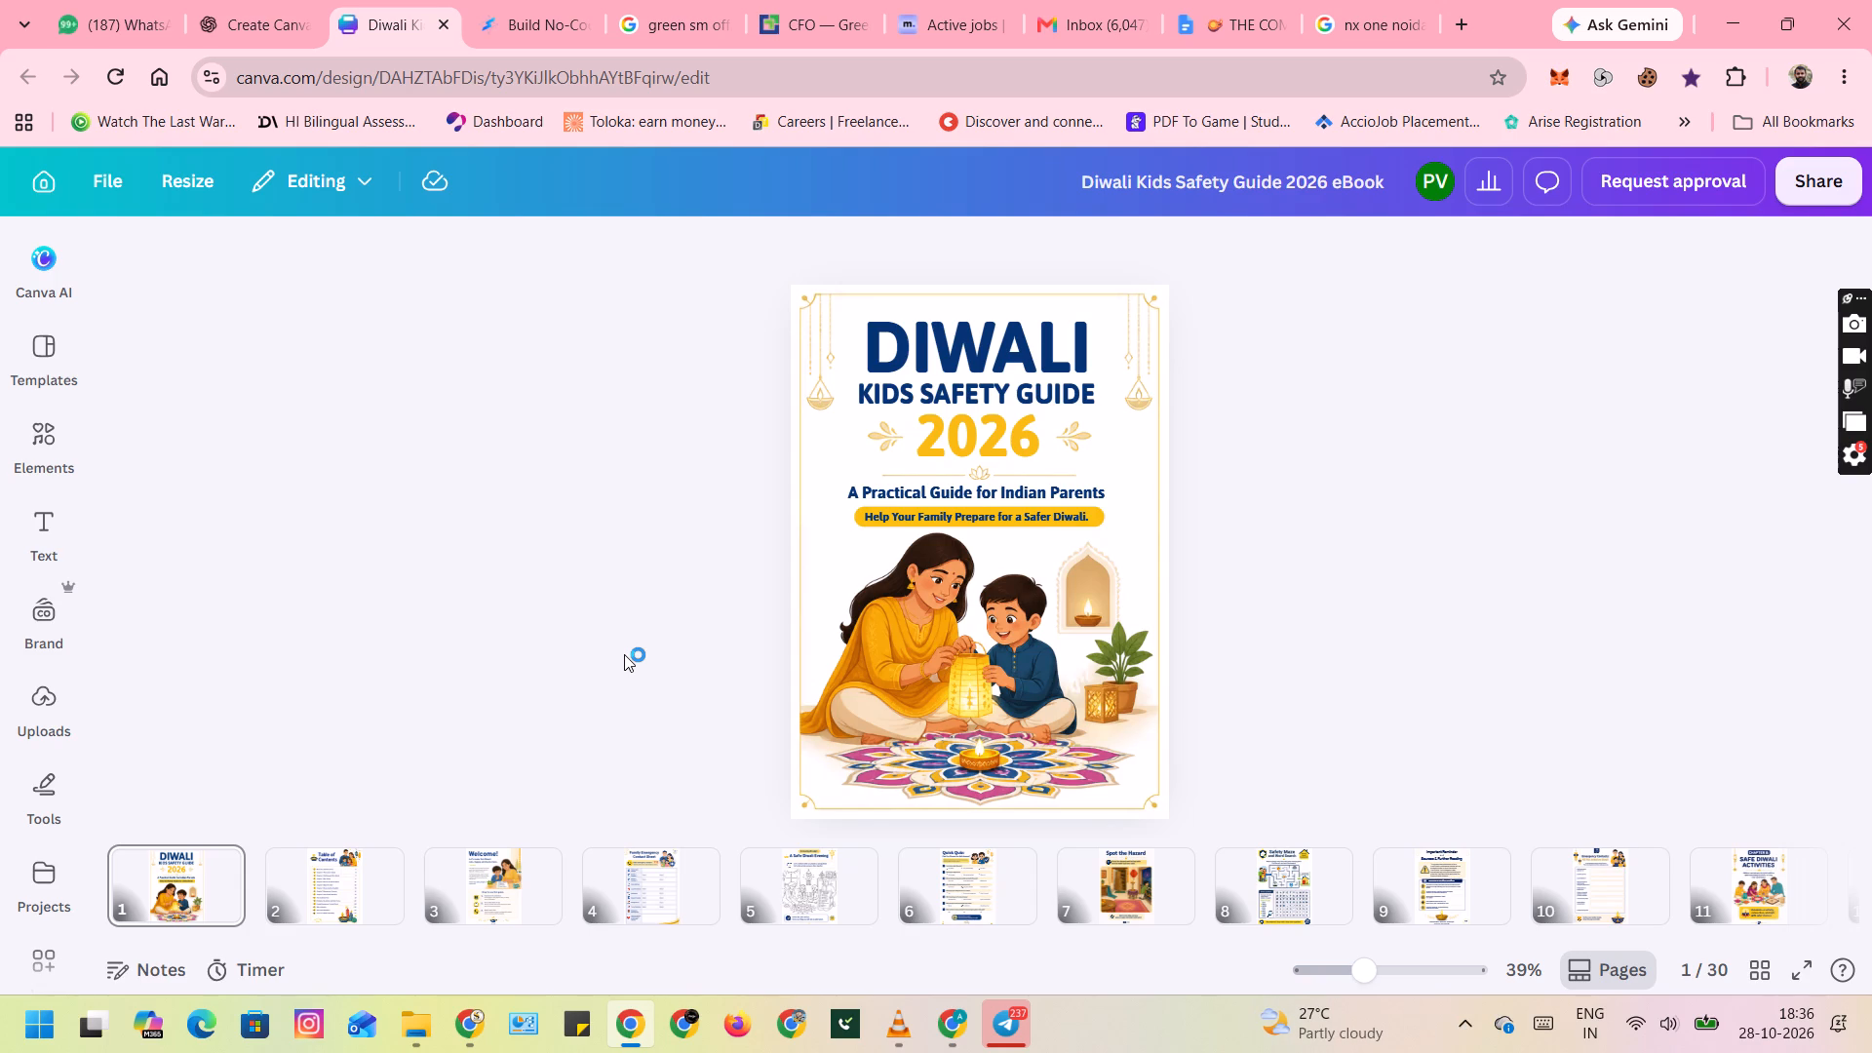
pyautogui.click(624, 654)
pyautogui.press('Right')
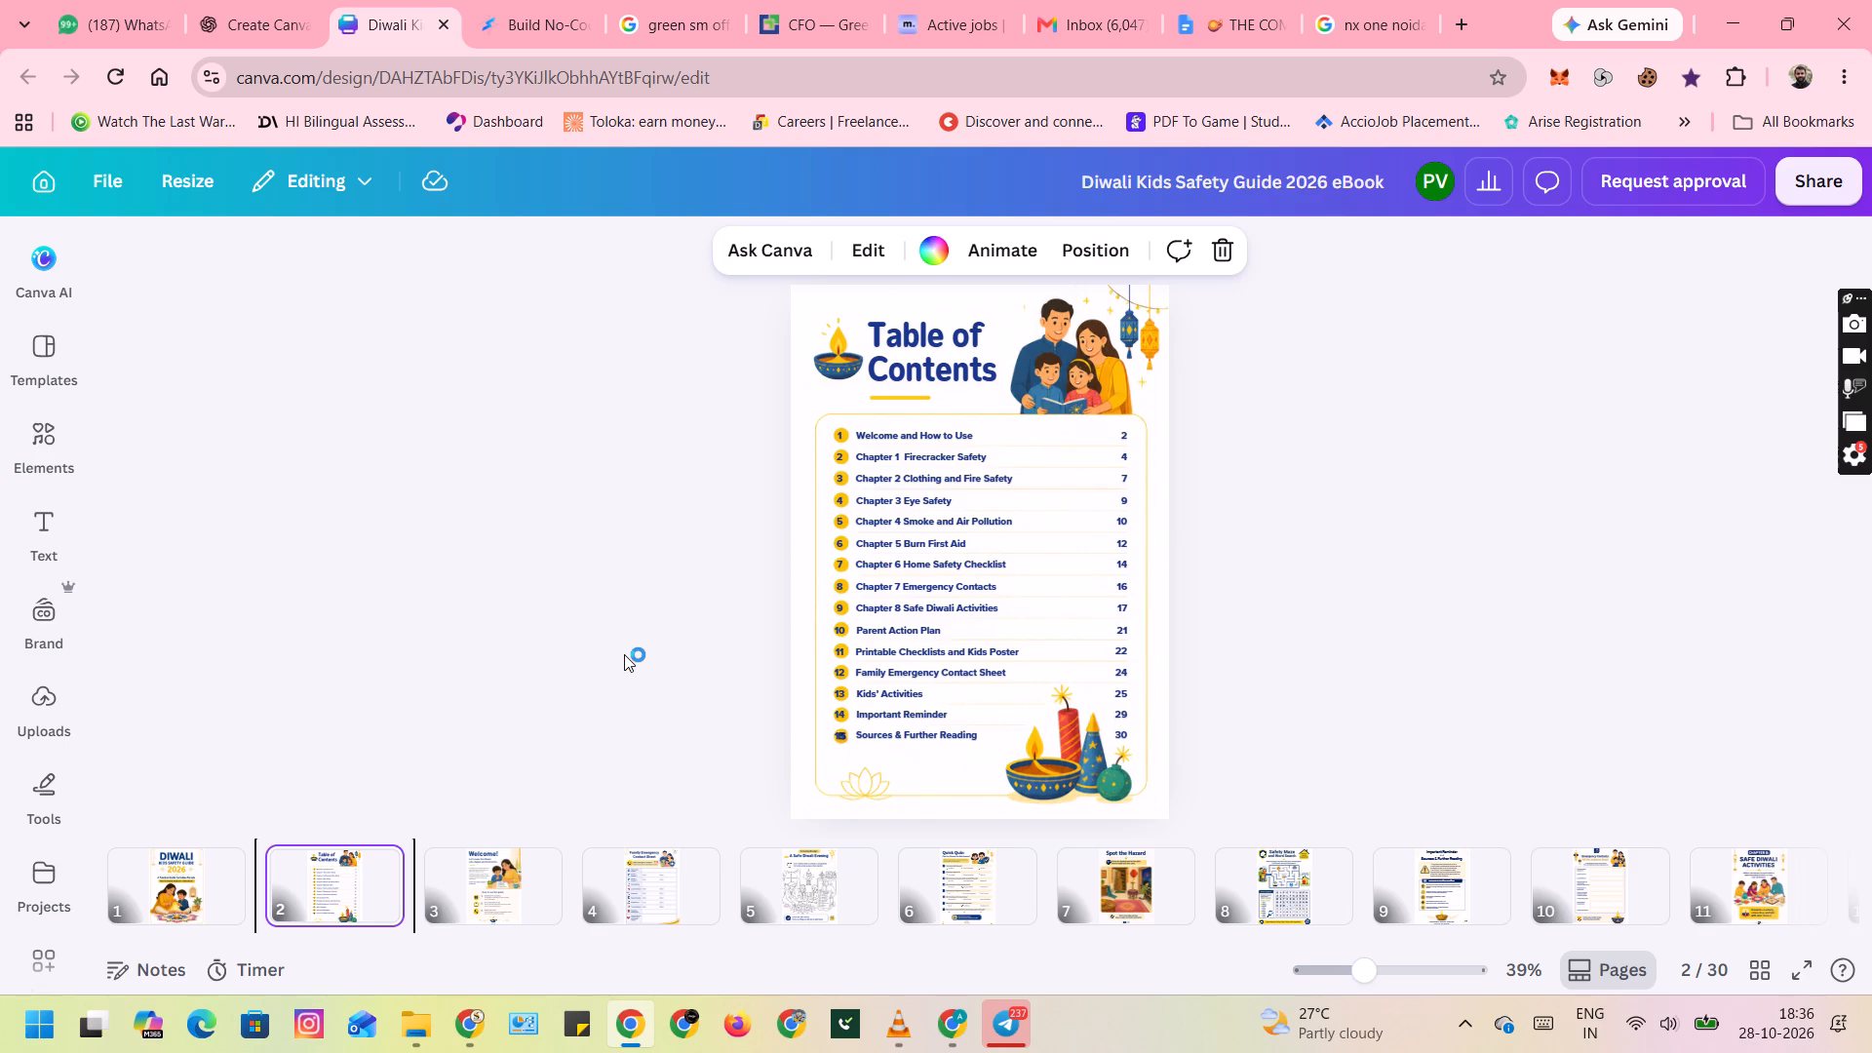
pyautogui.press('Right')
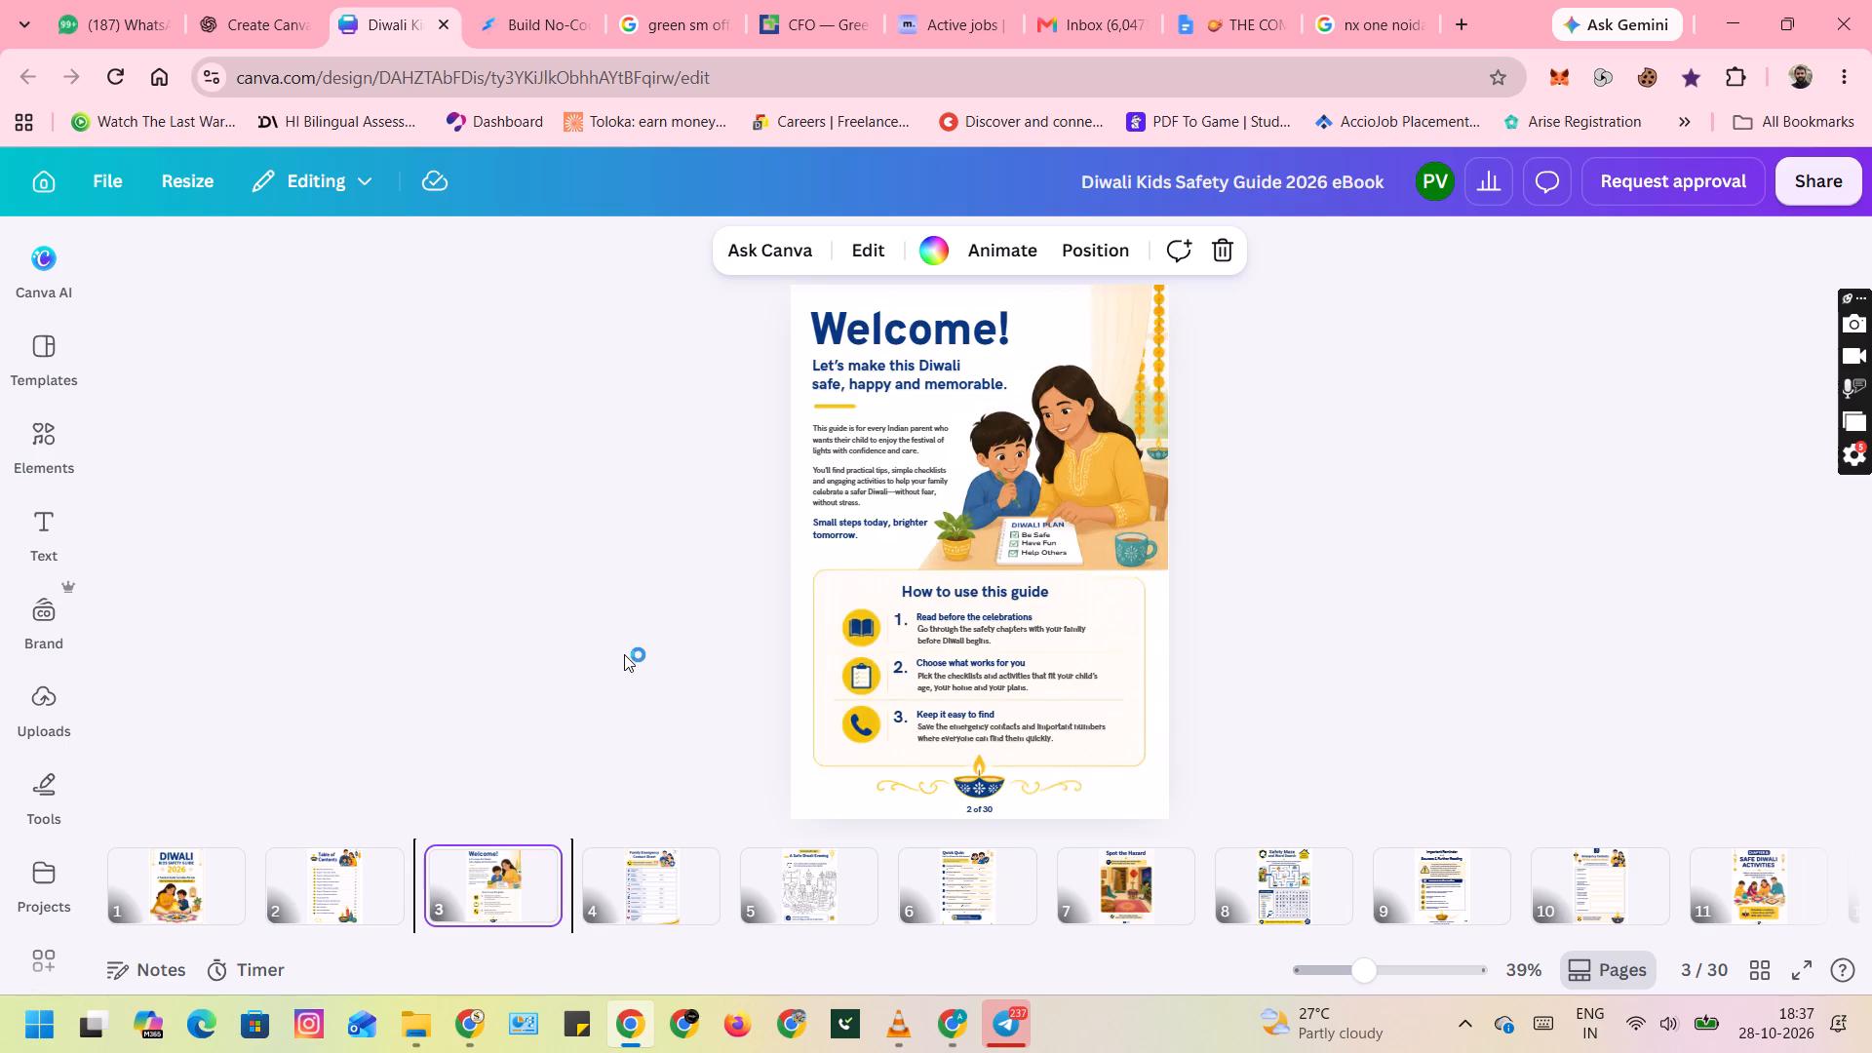
pyautogui.press('Right')
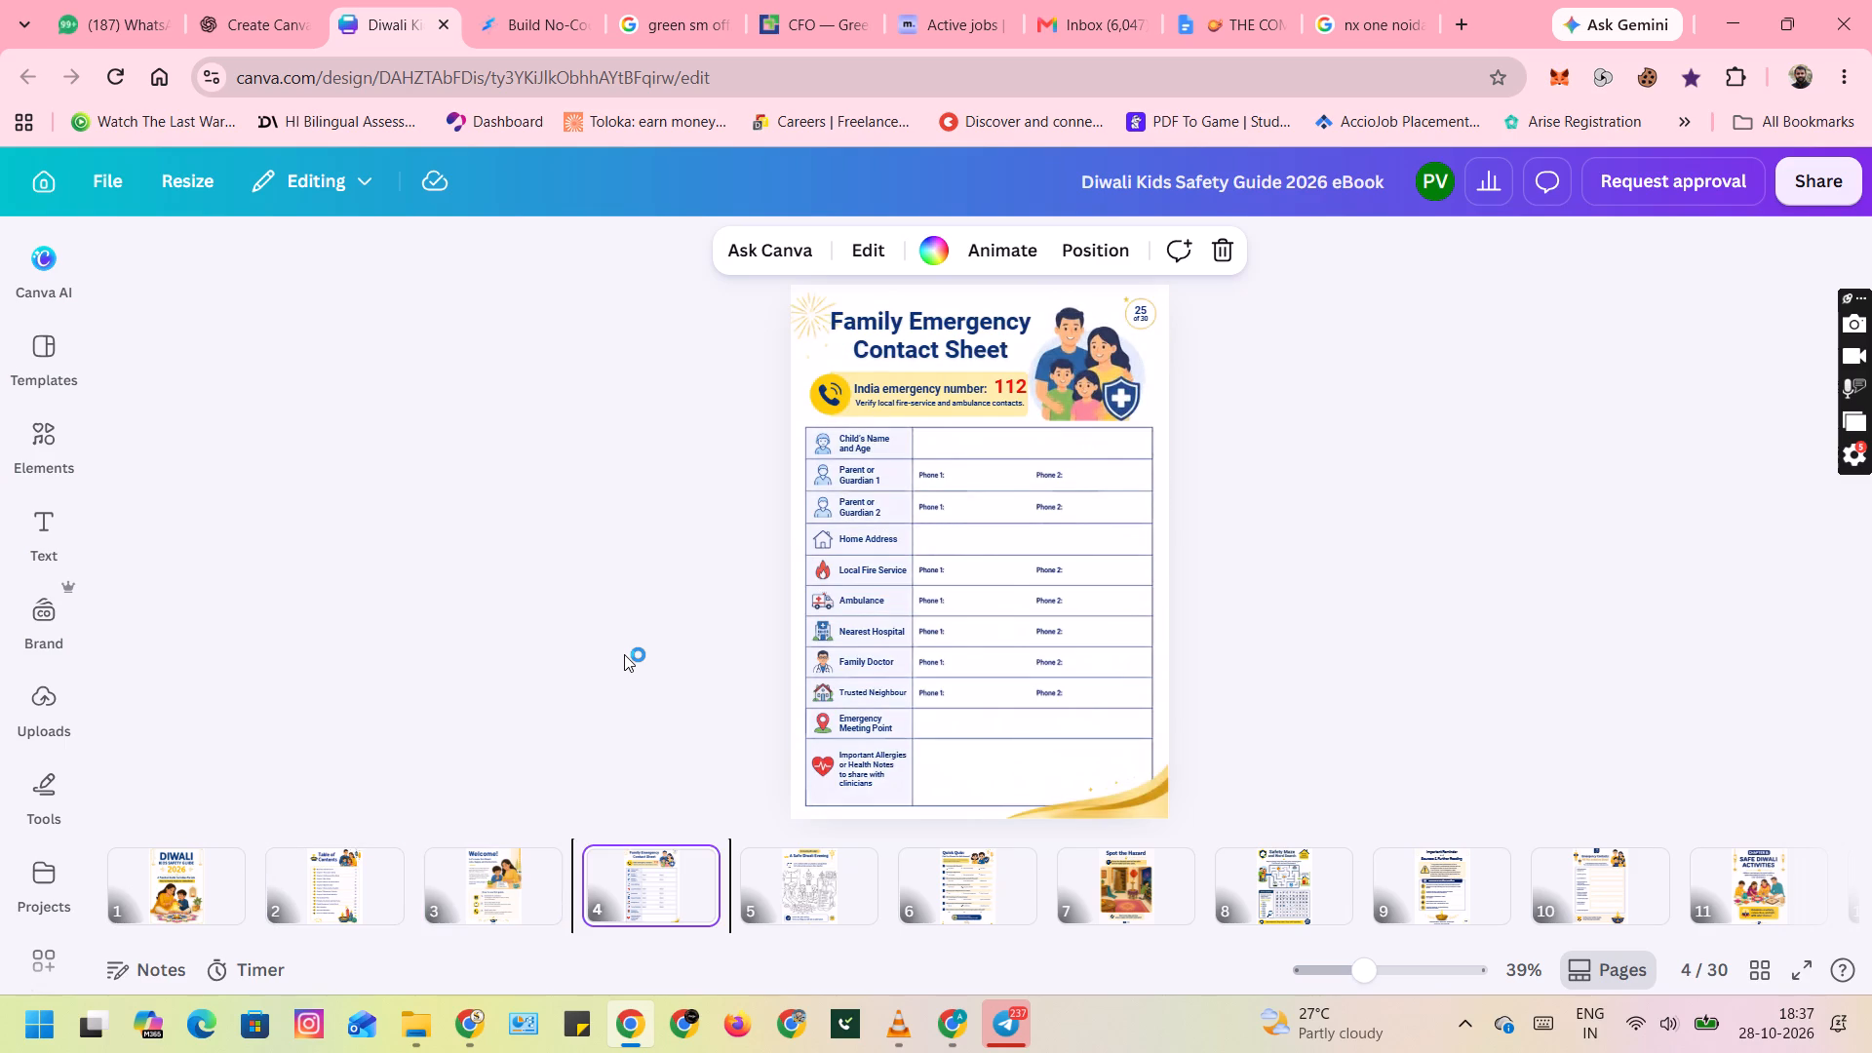
pyautogui.press('Left')
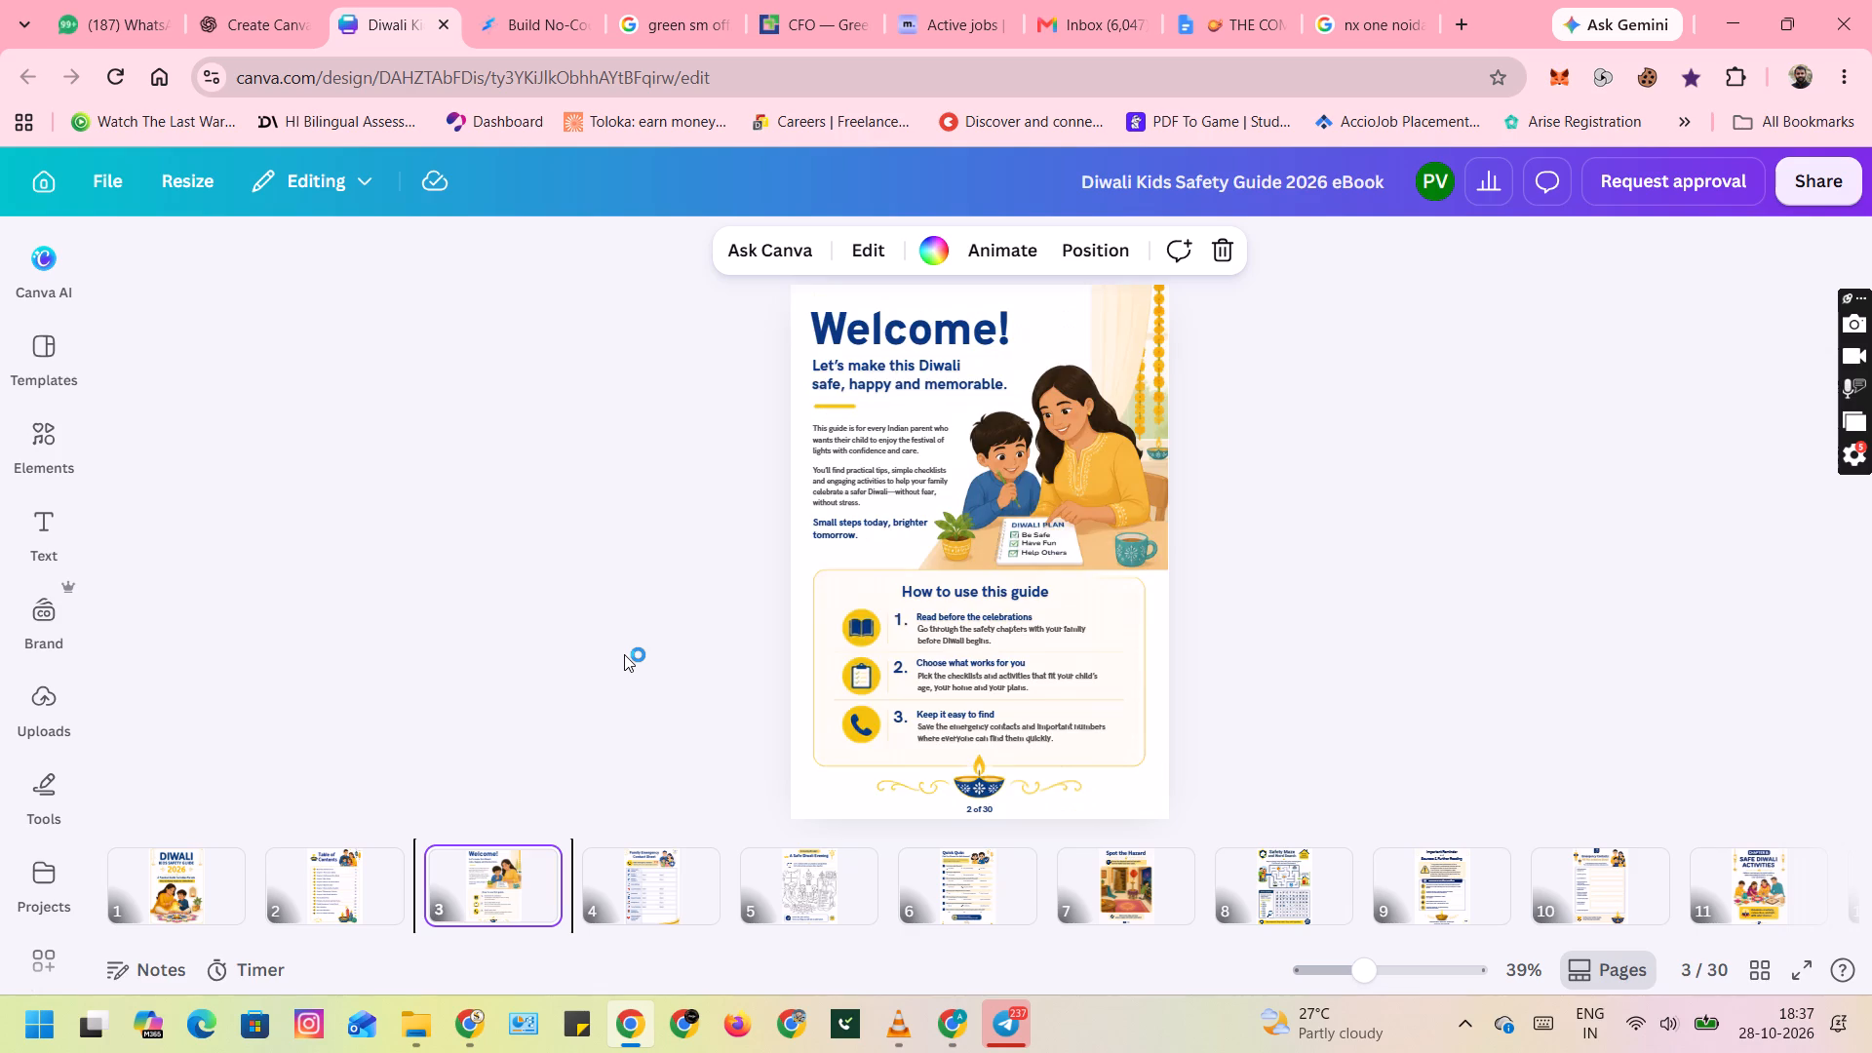
pyautogui.press('Right')
pyautogui.press('Right')
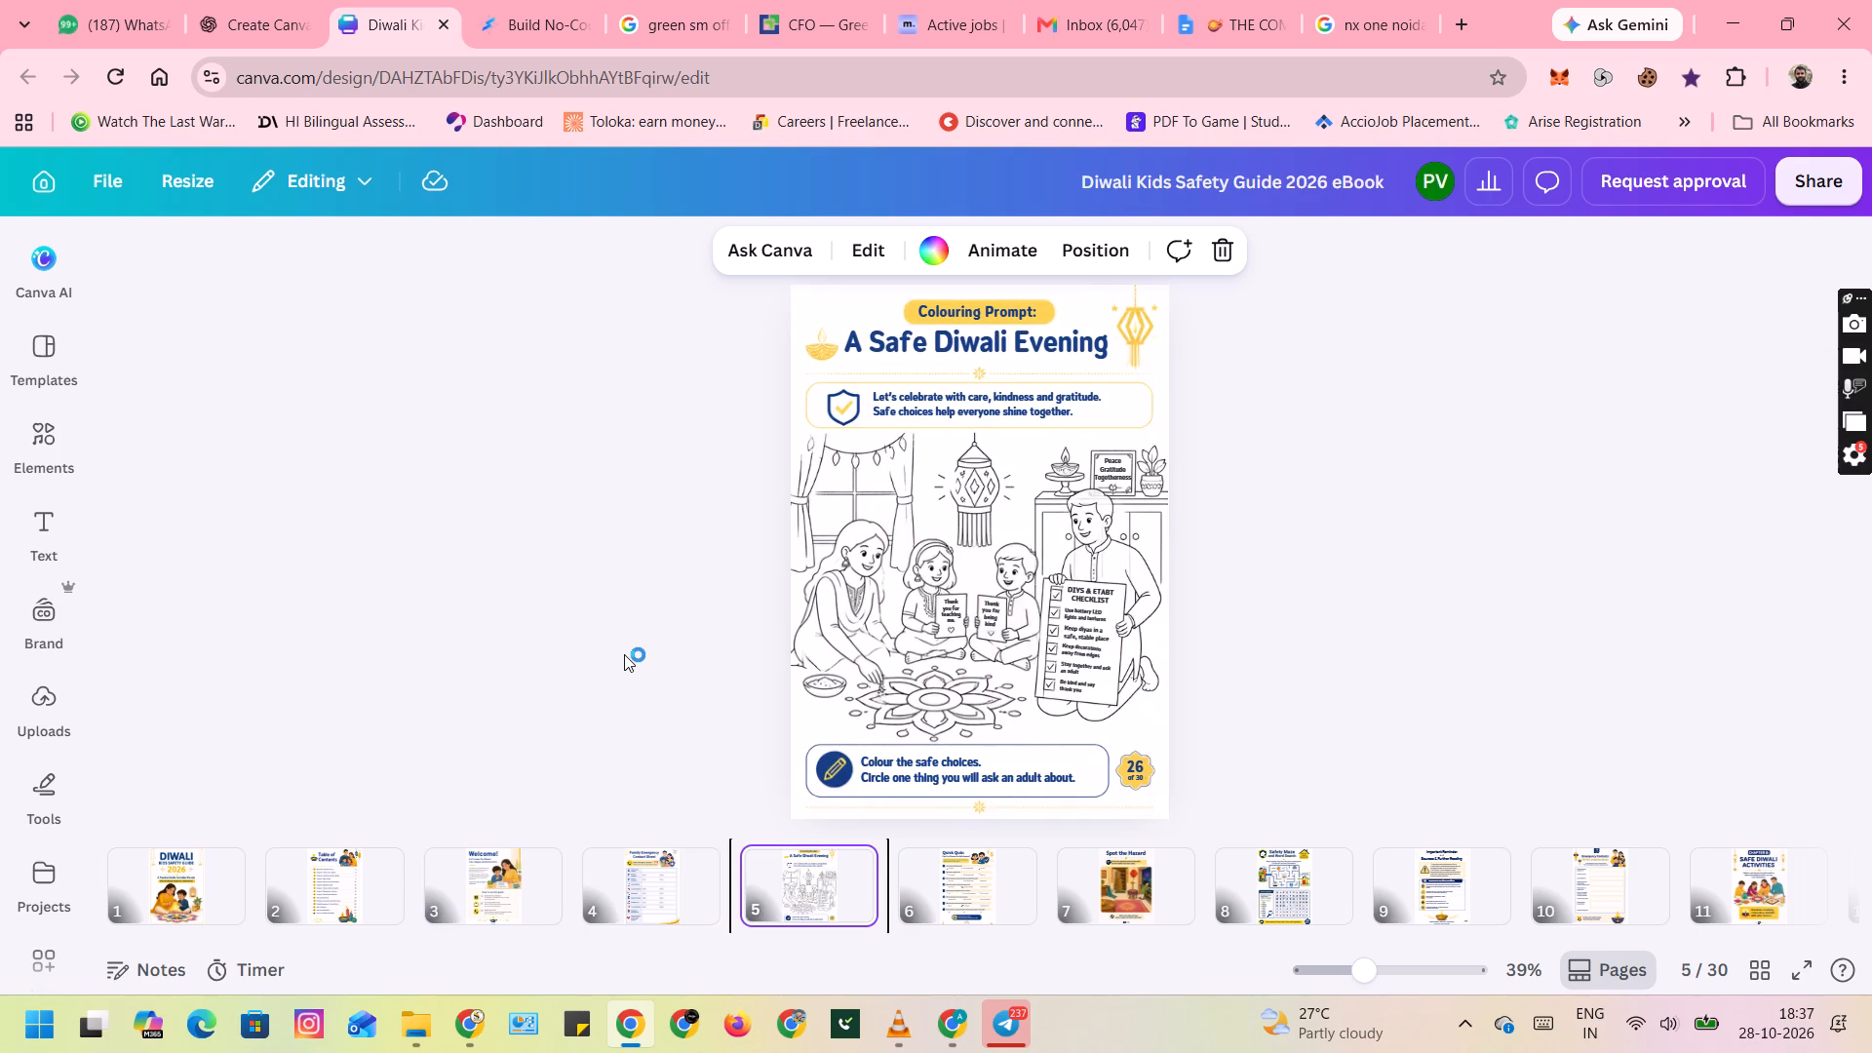
pyautogui.press('Right')
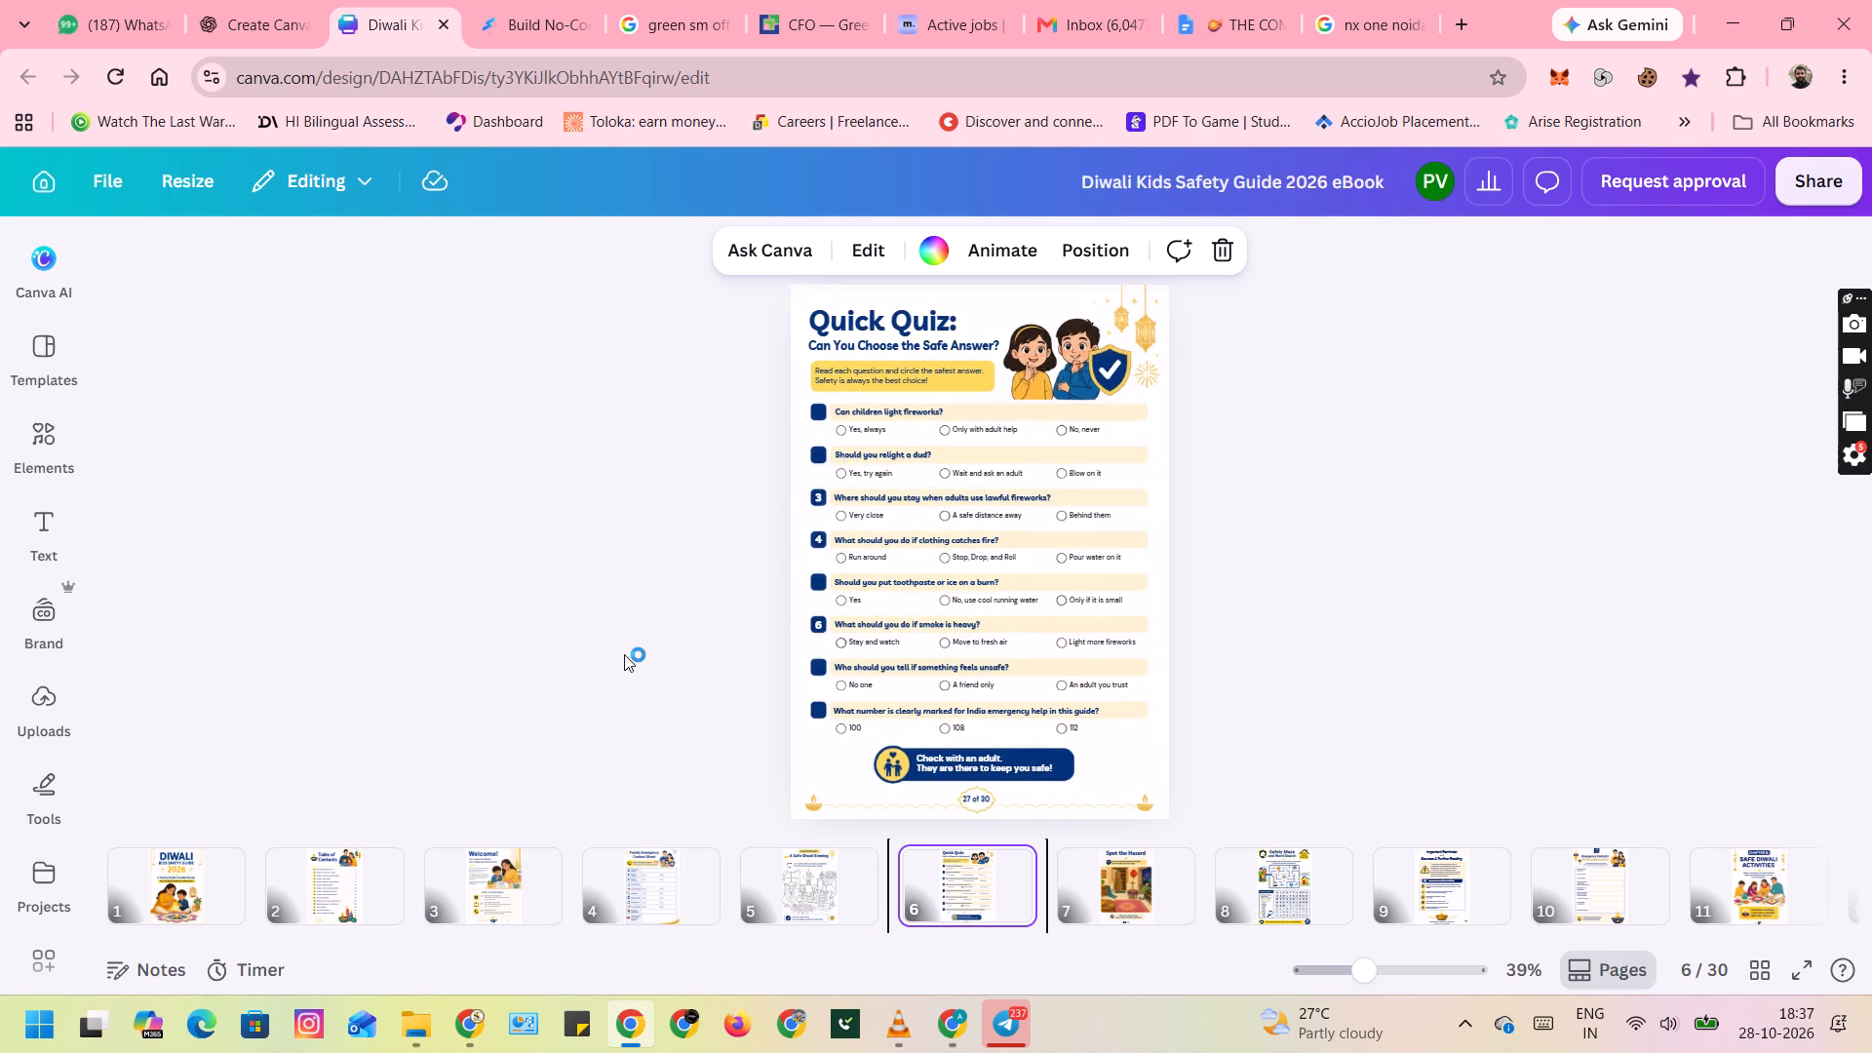
pyautogui.press('Right')
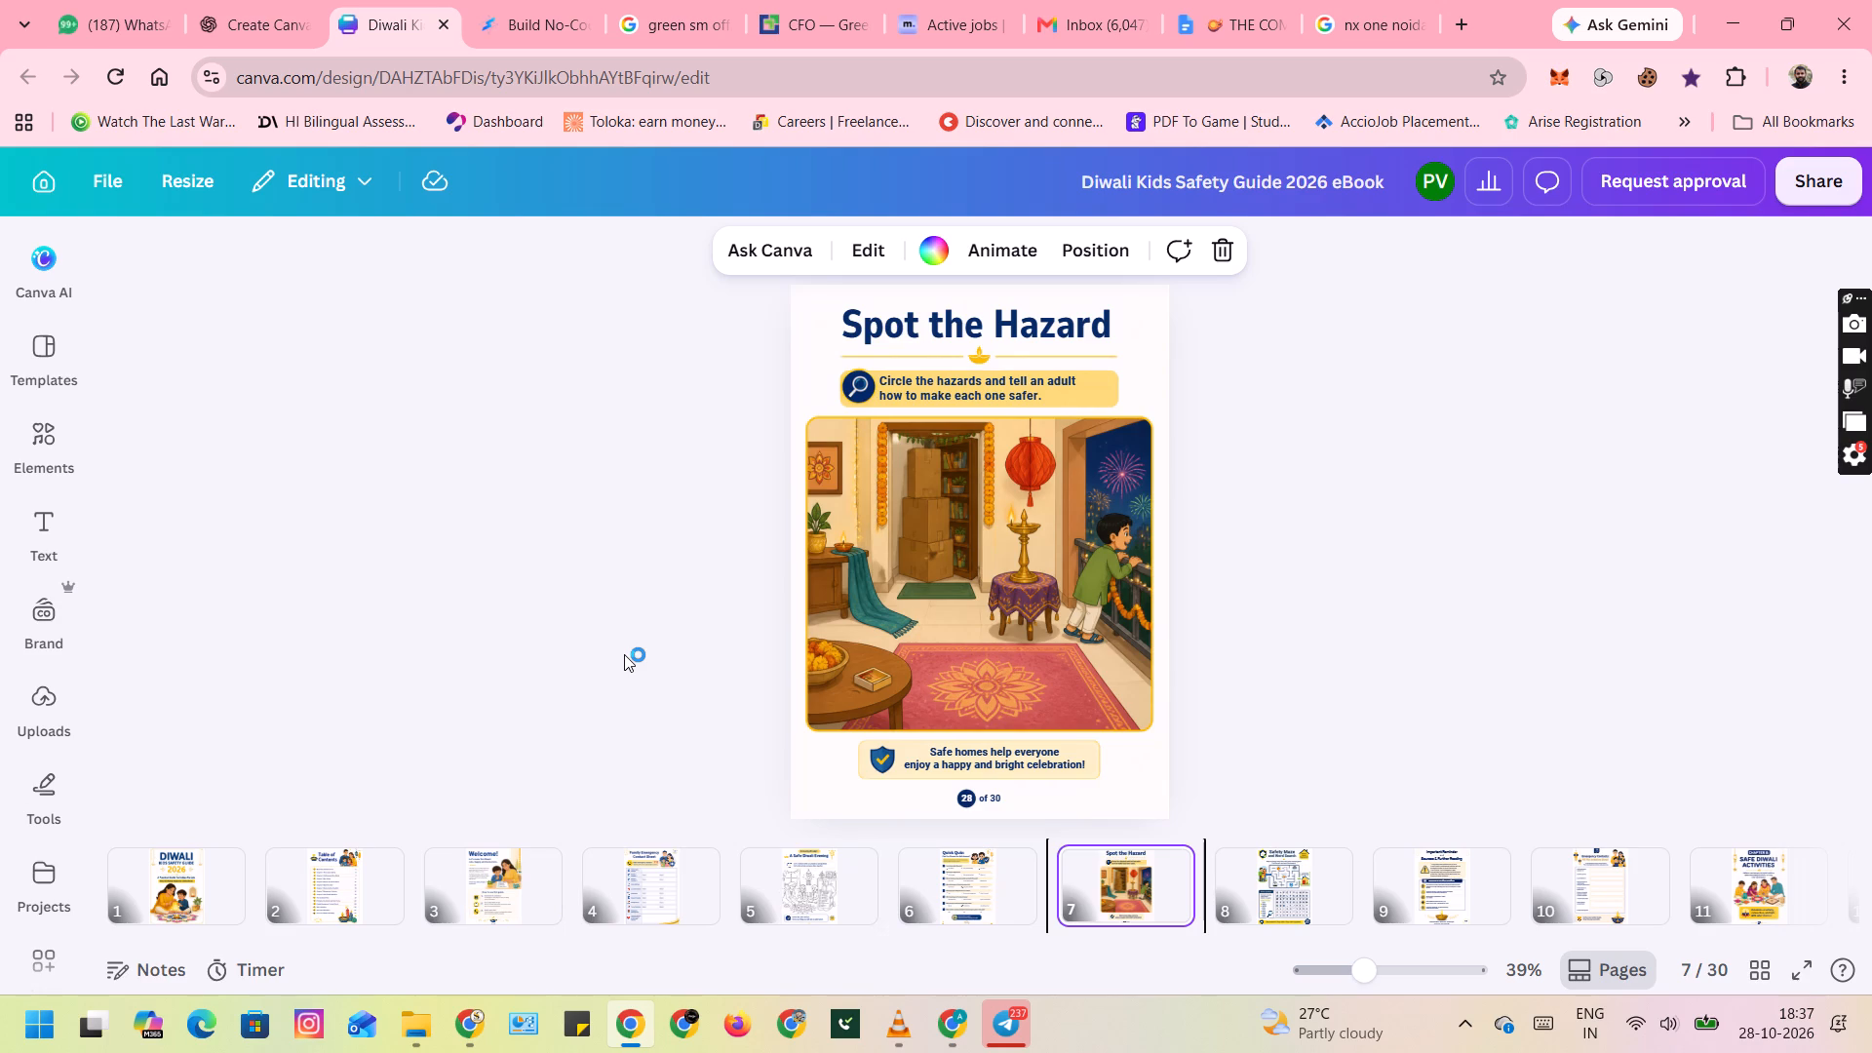
pyautogui.press('Right')
pyautogui.press('Left')
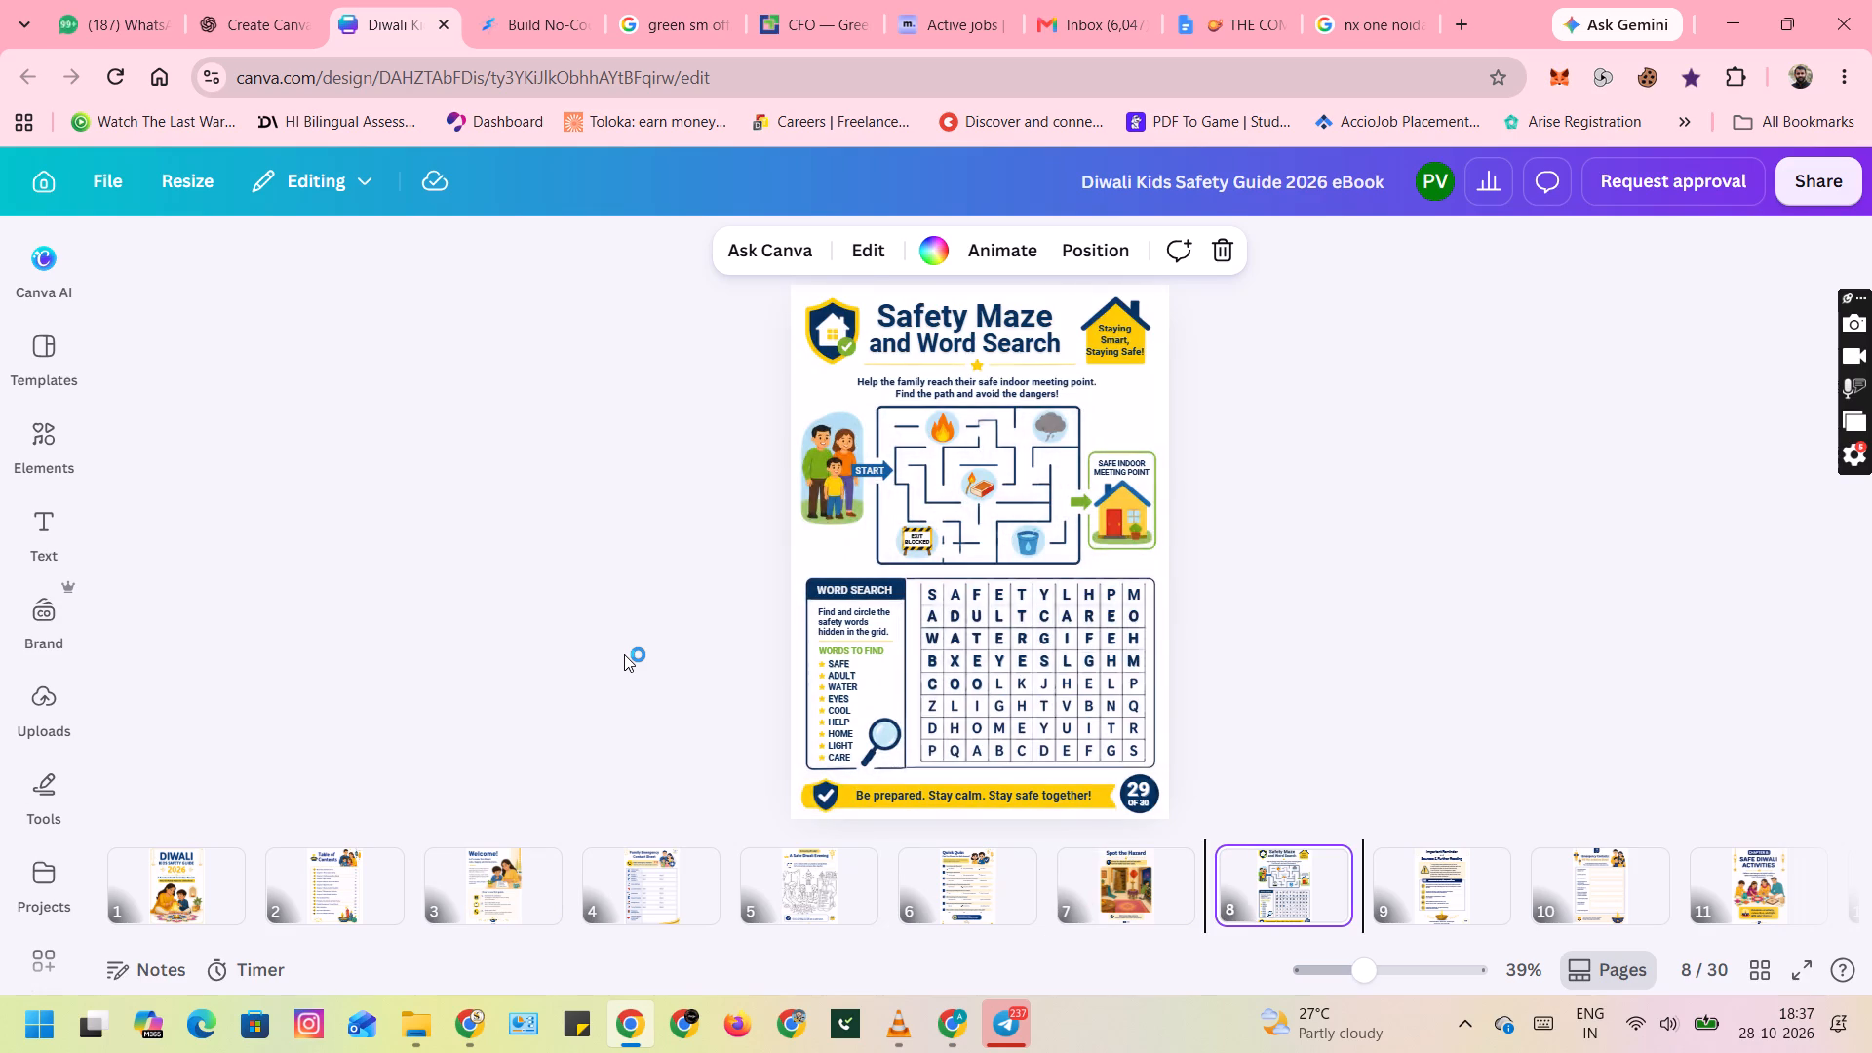
pyautogui.press('Left')
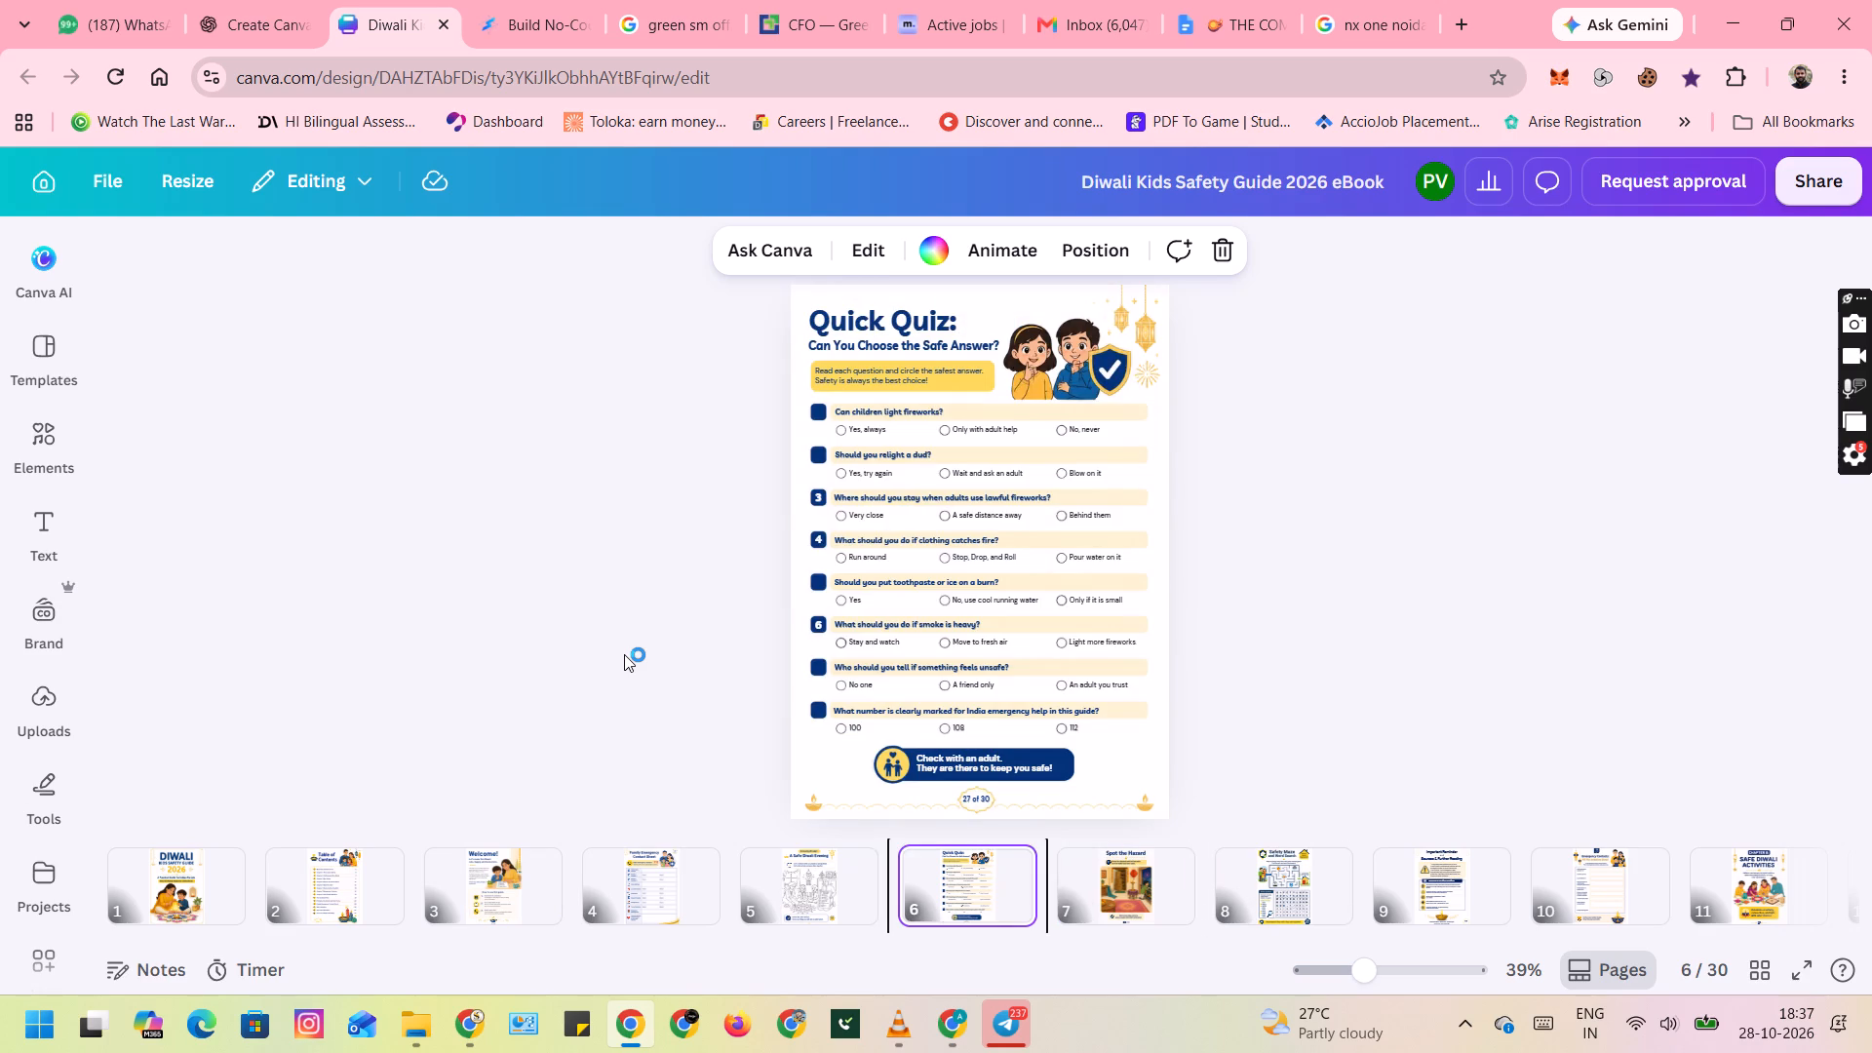
pyautogui.press('Left')
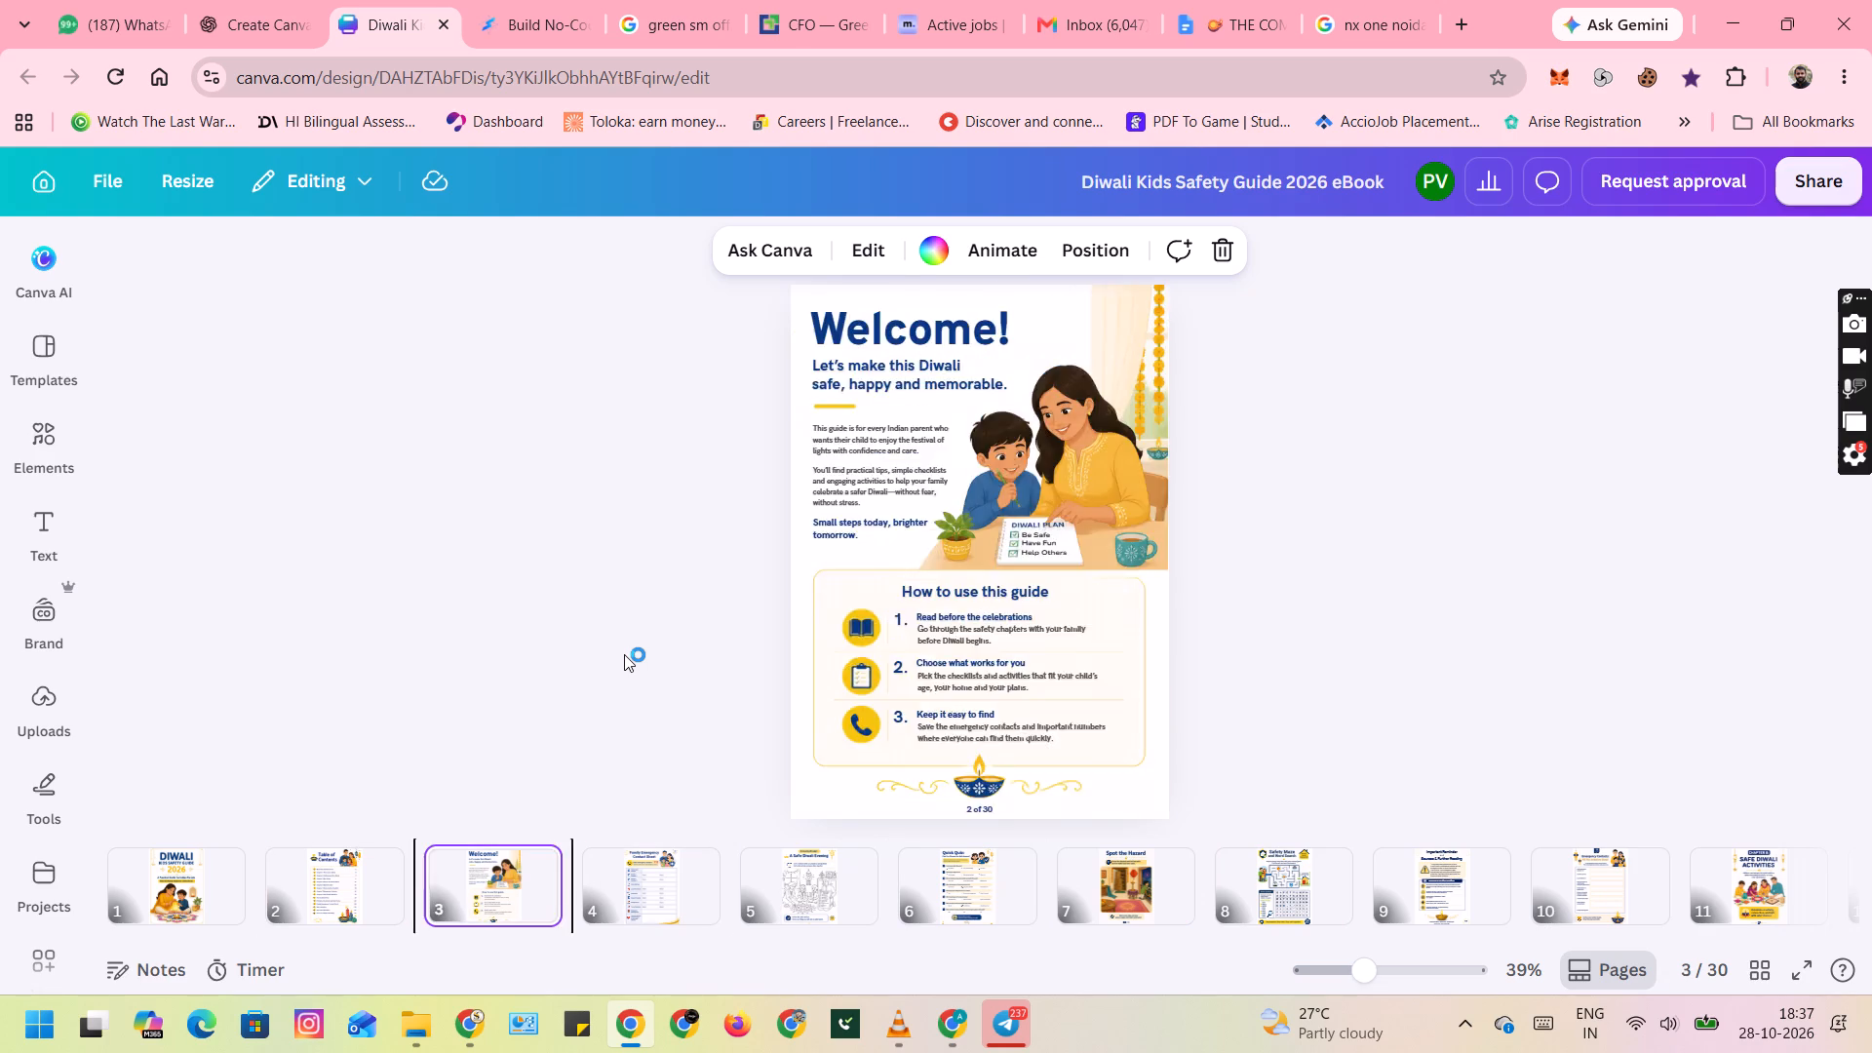
pyautogui.press('Left')
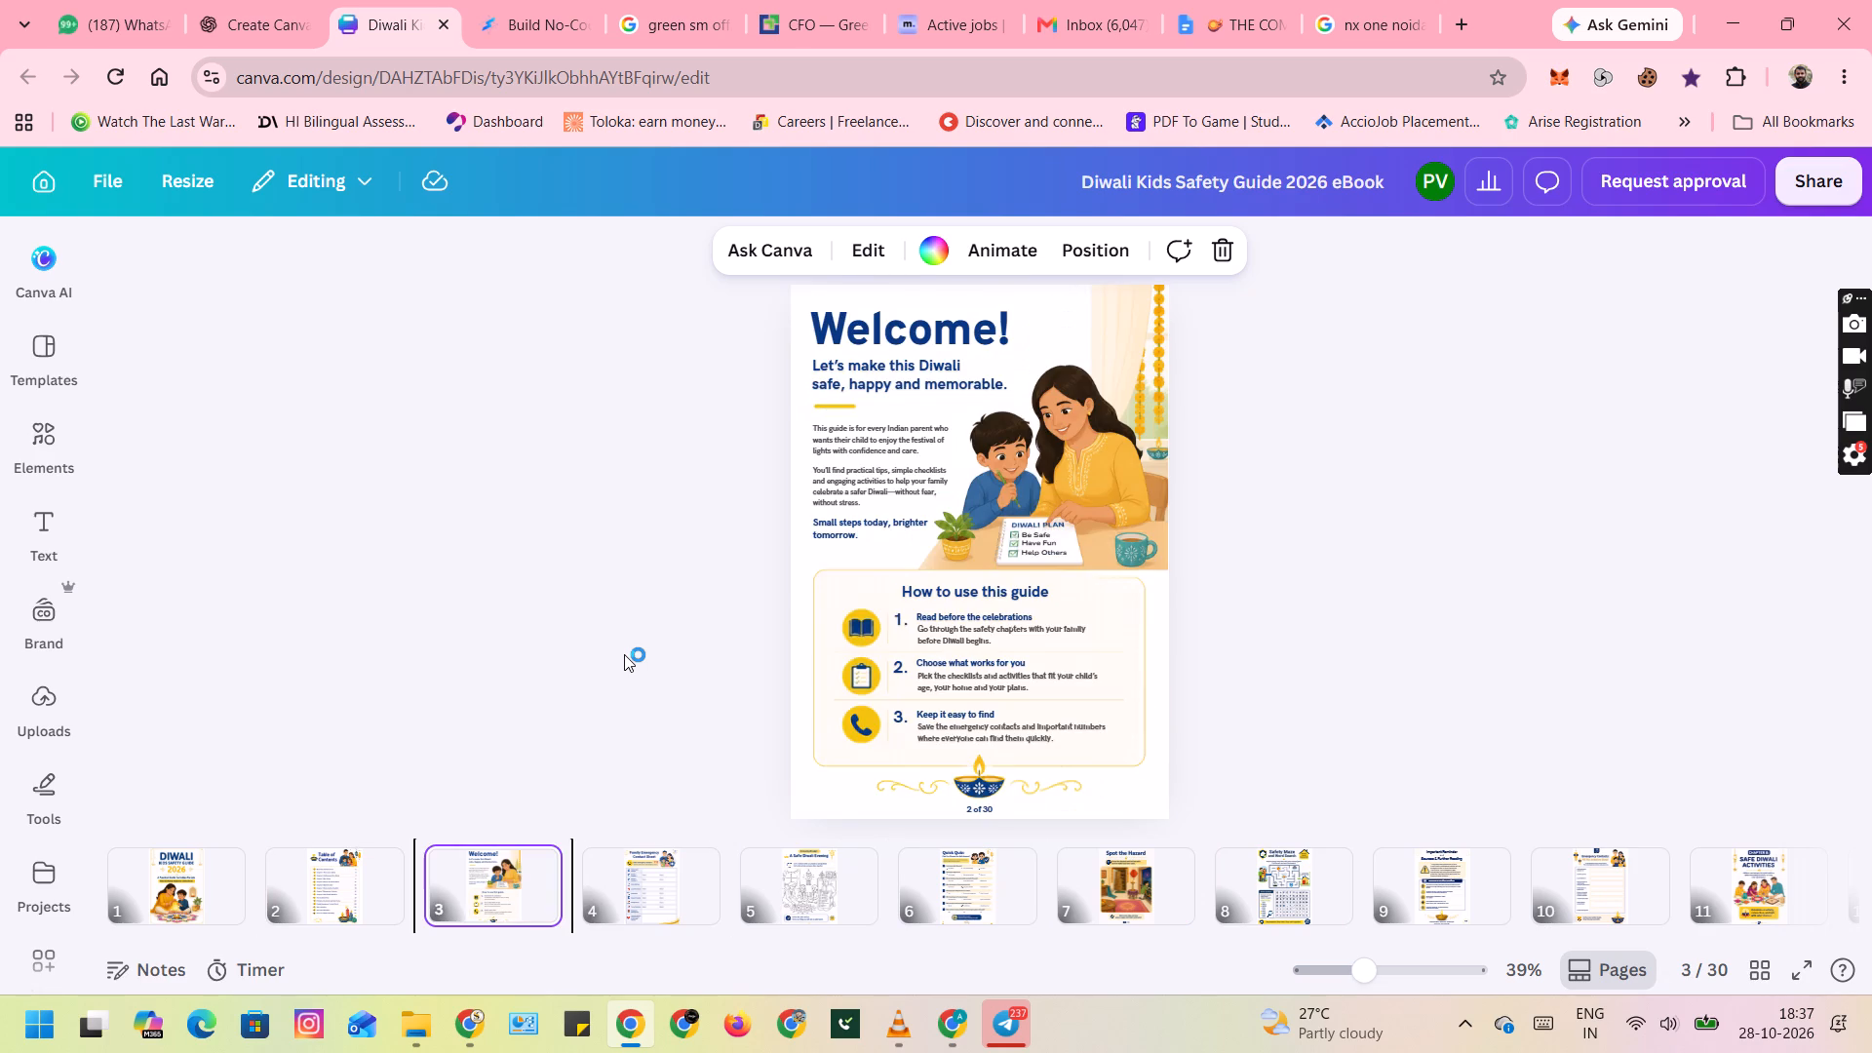
pyautogui.press('Left')
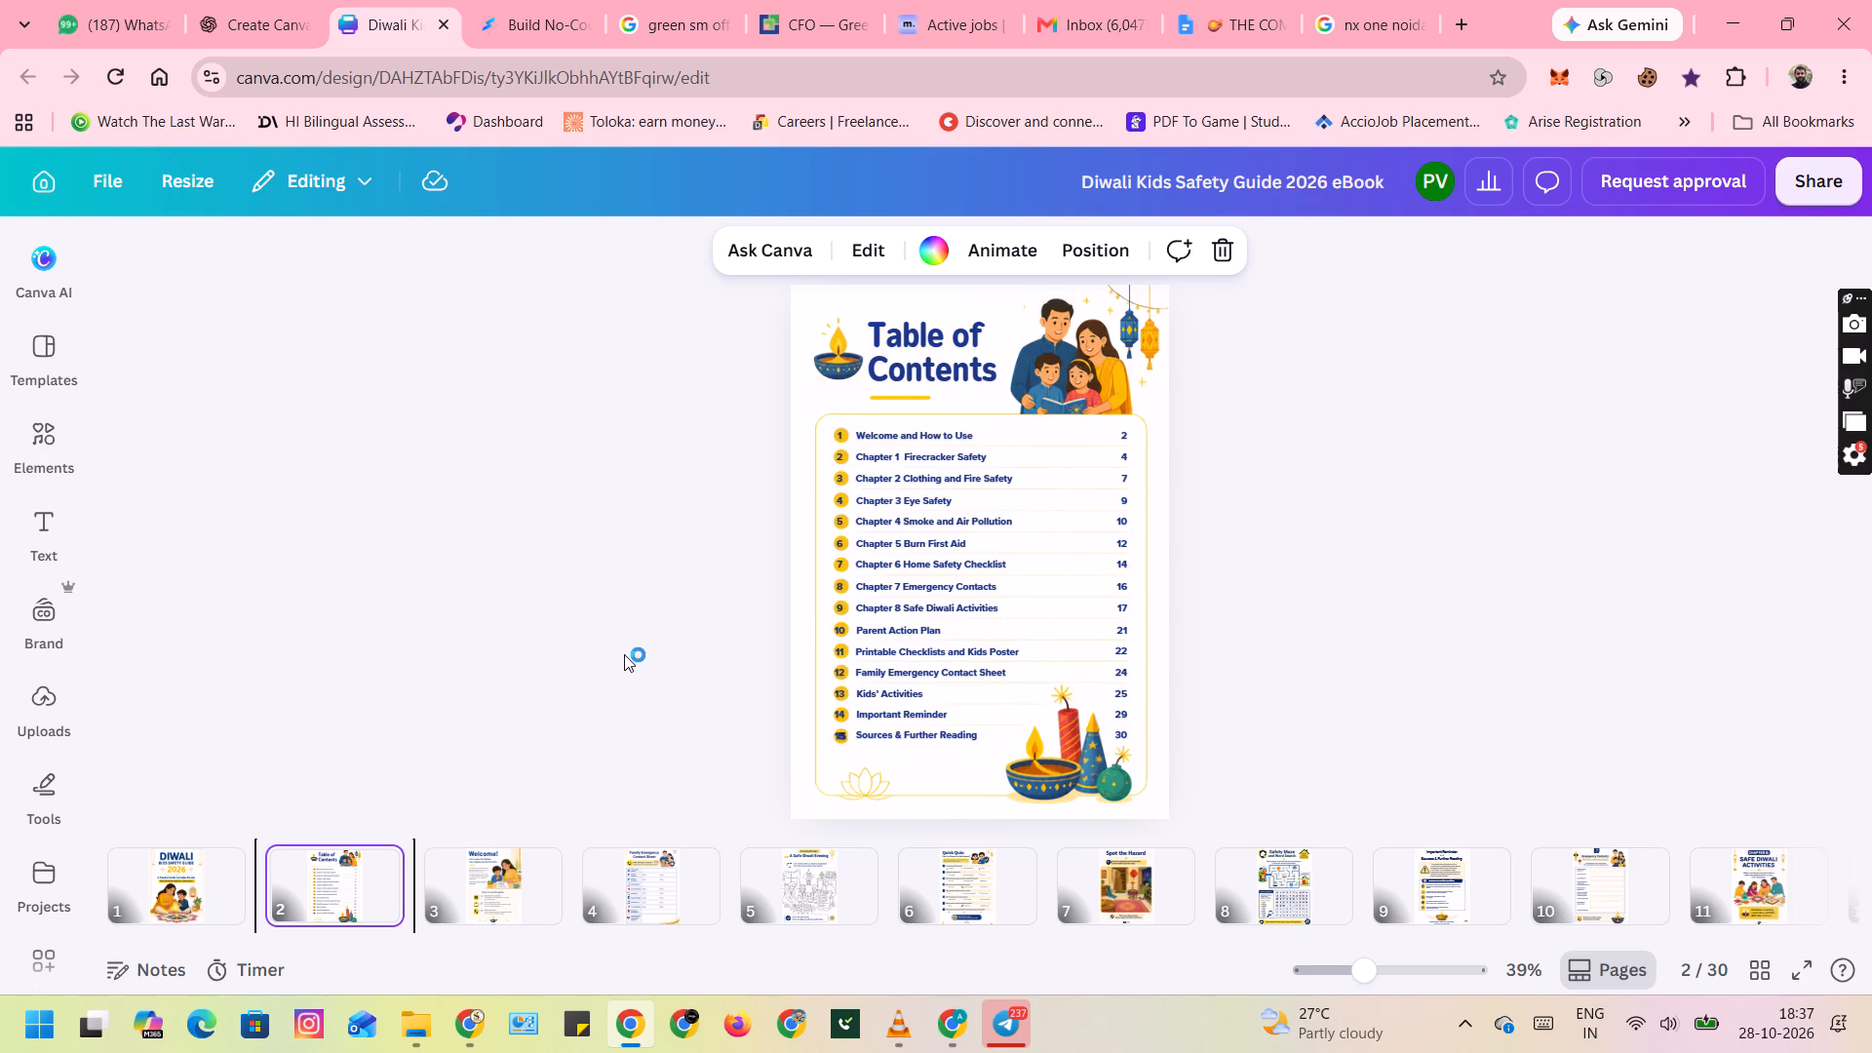
pyautogui.press('Right')
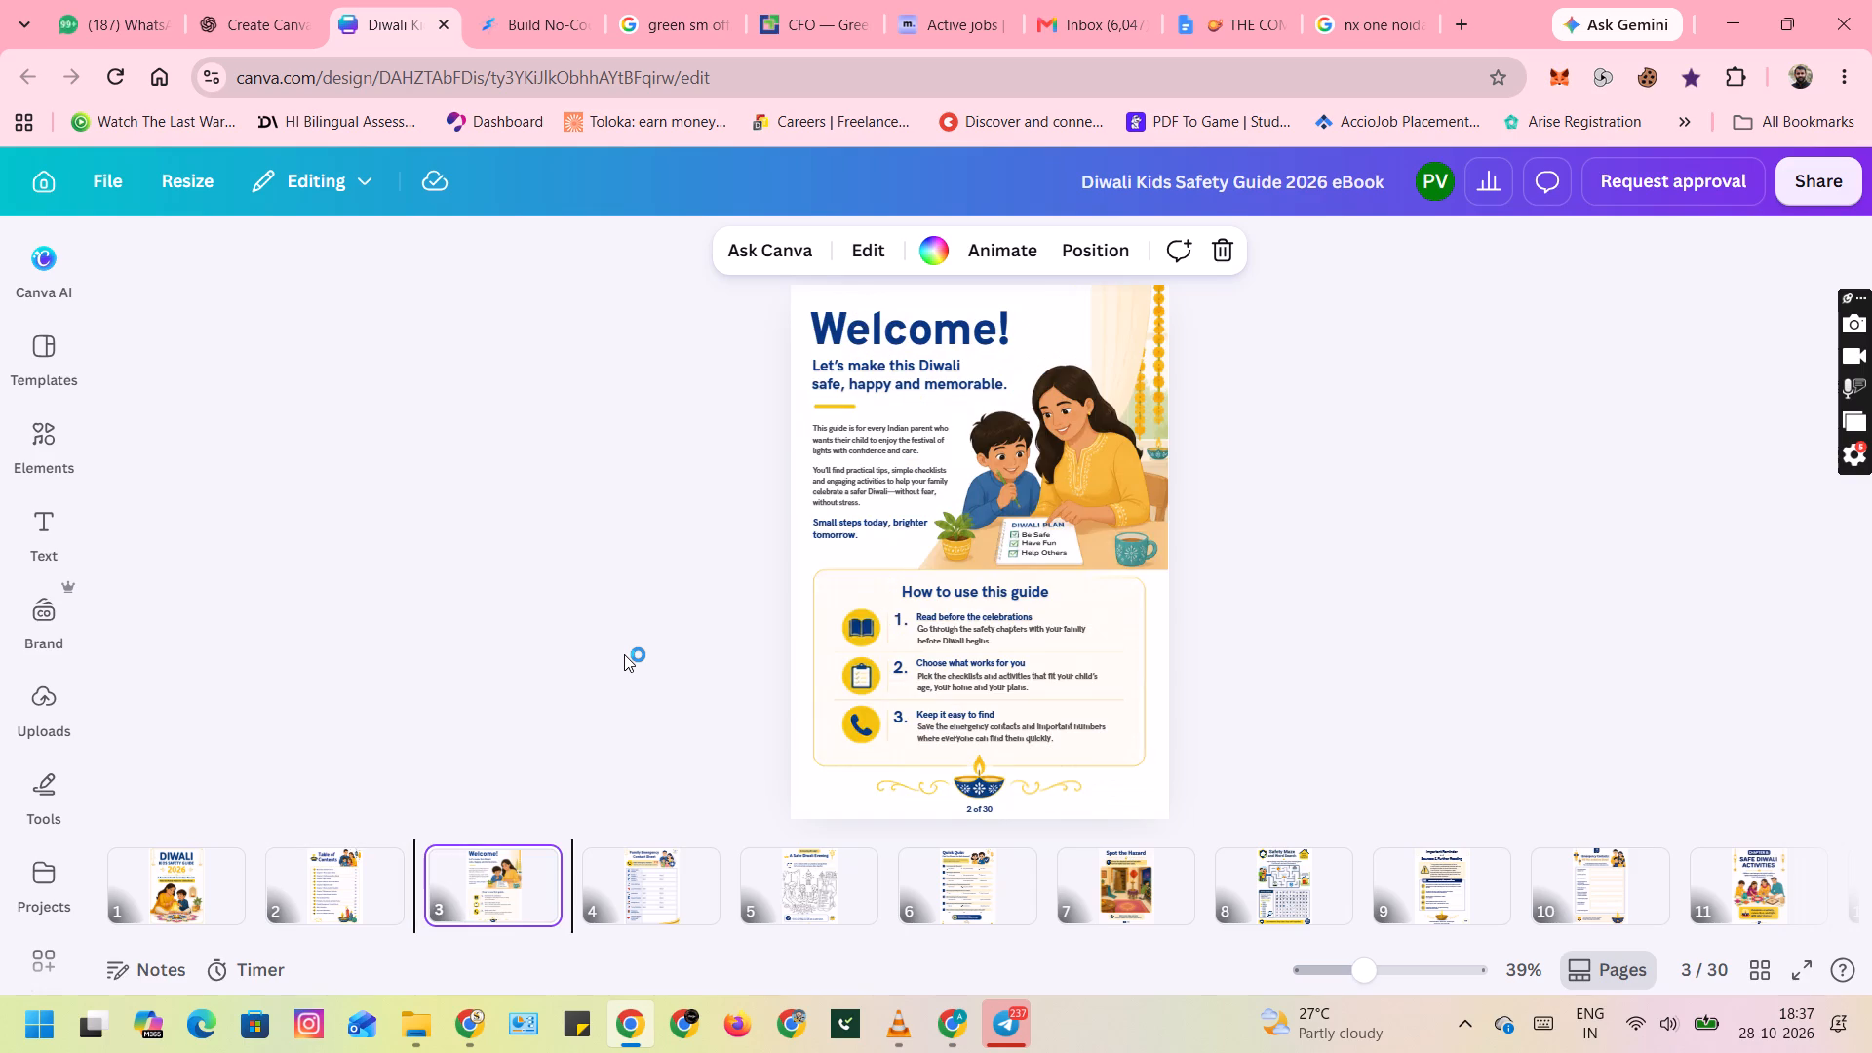
pyautogui.press('Left')
pyautogui.press('Right')
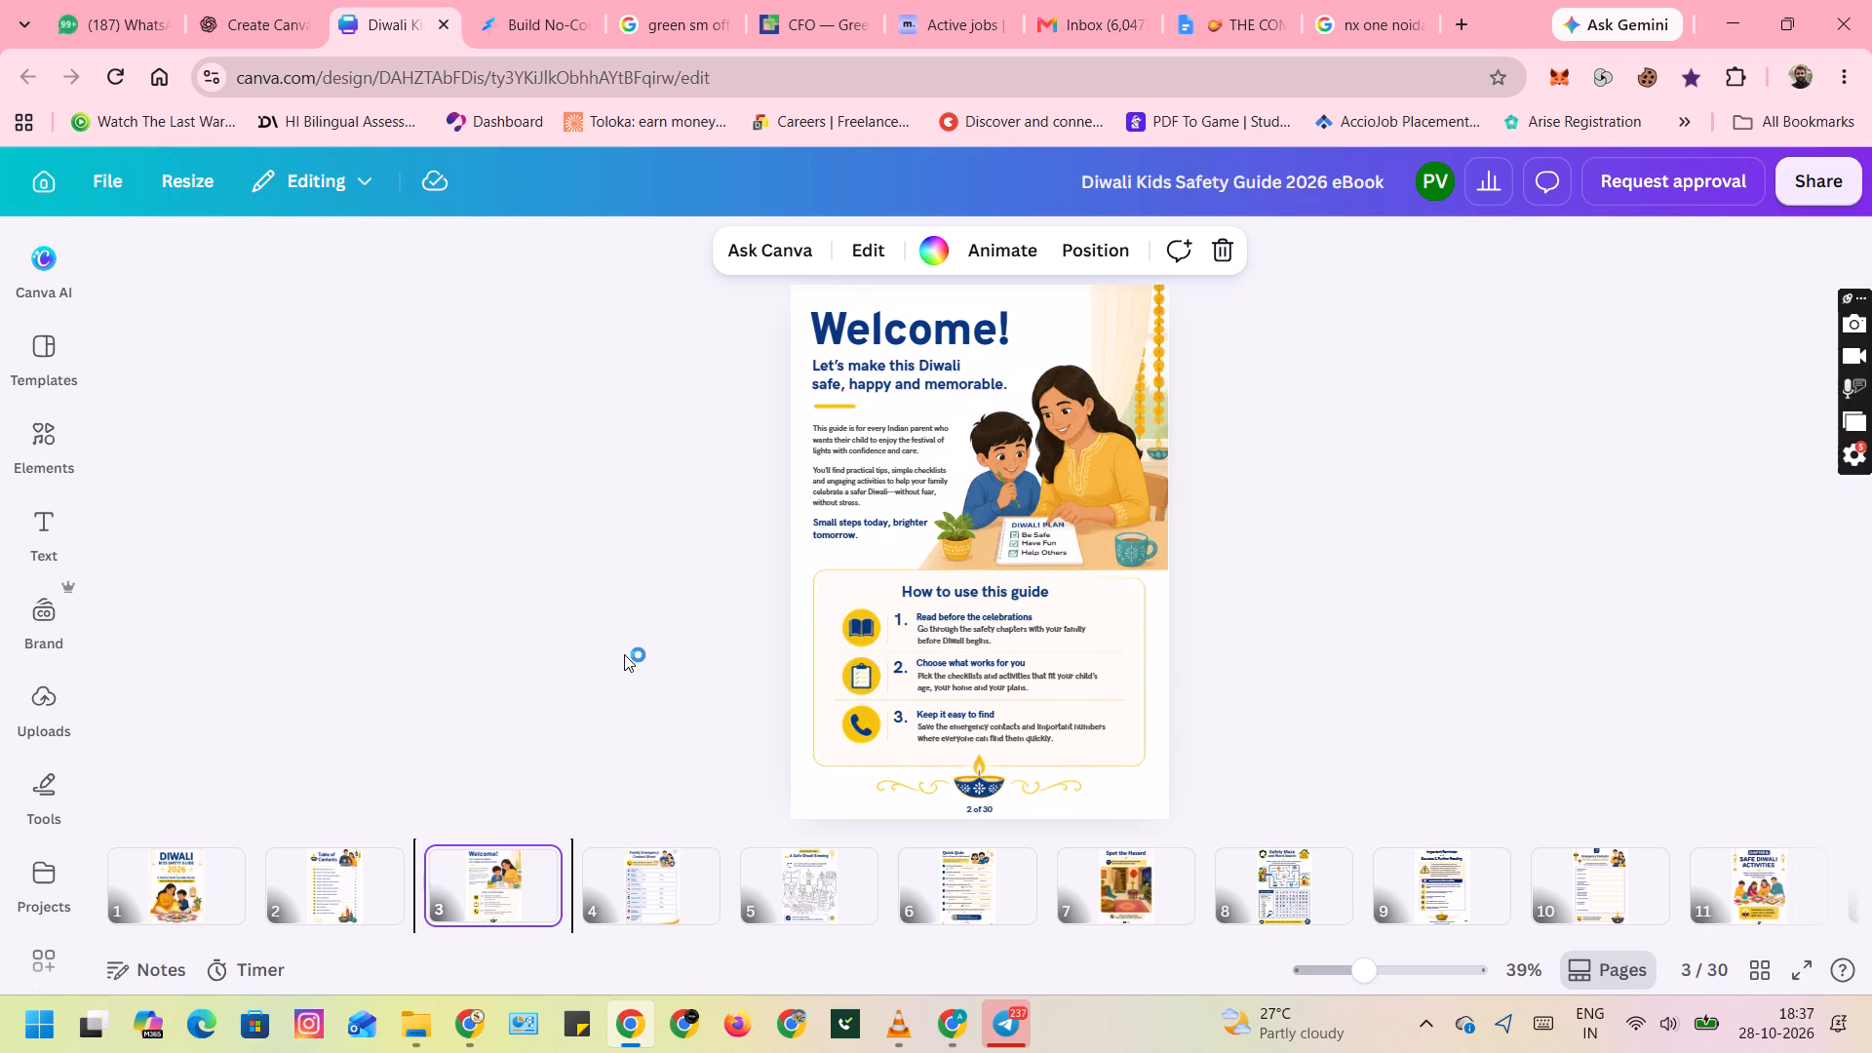
pyautogui.press('Right')
pyautogui.press('Right')
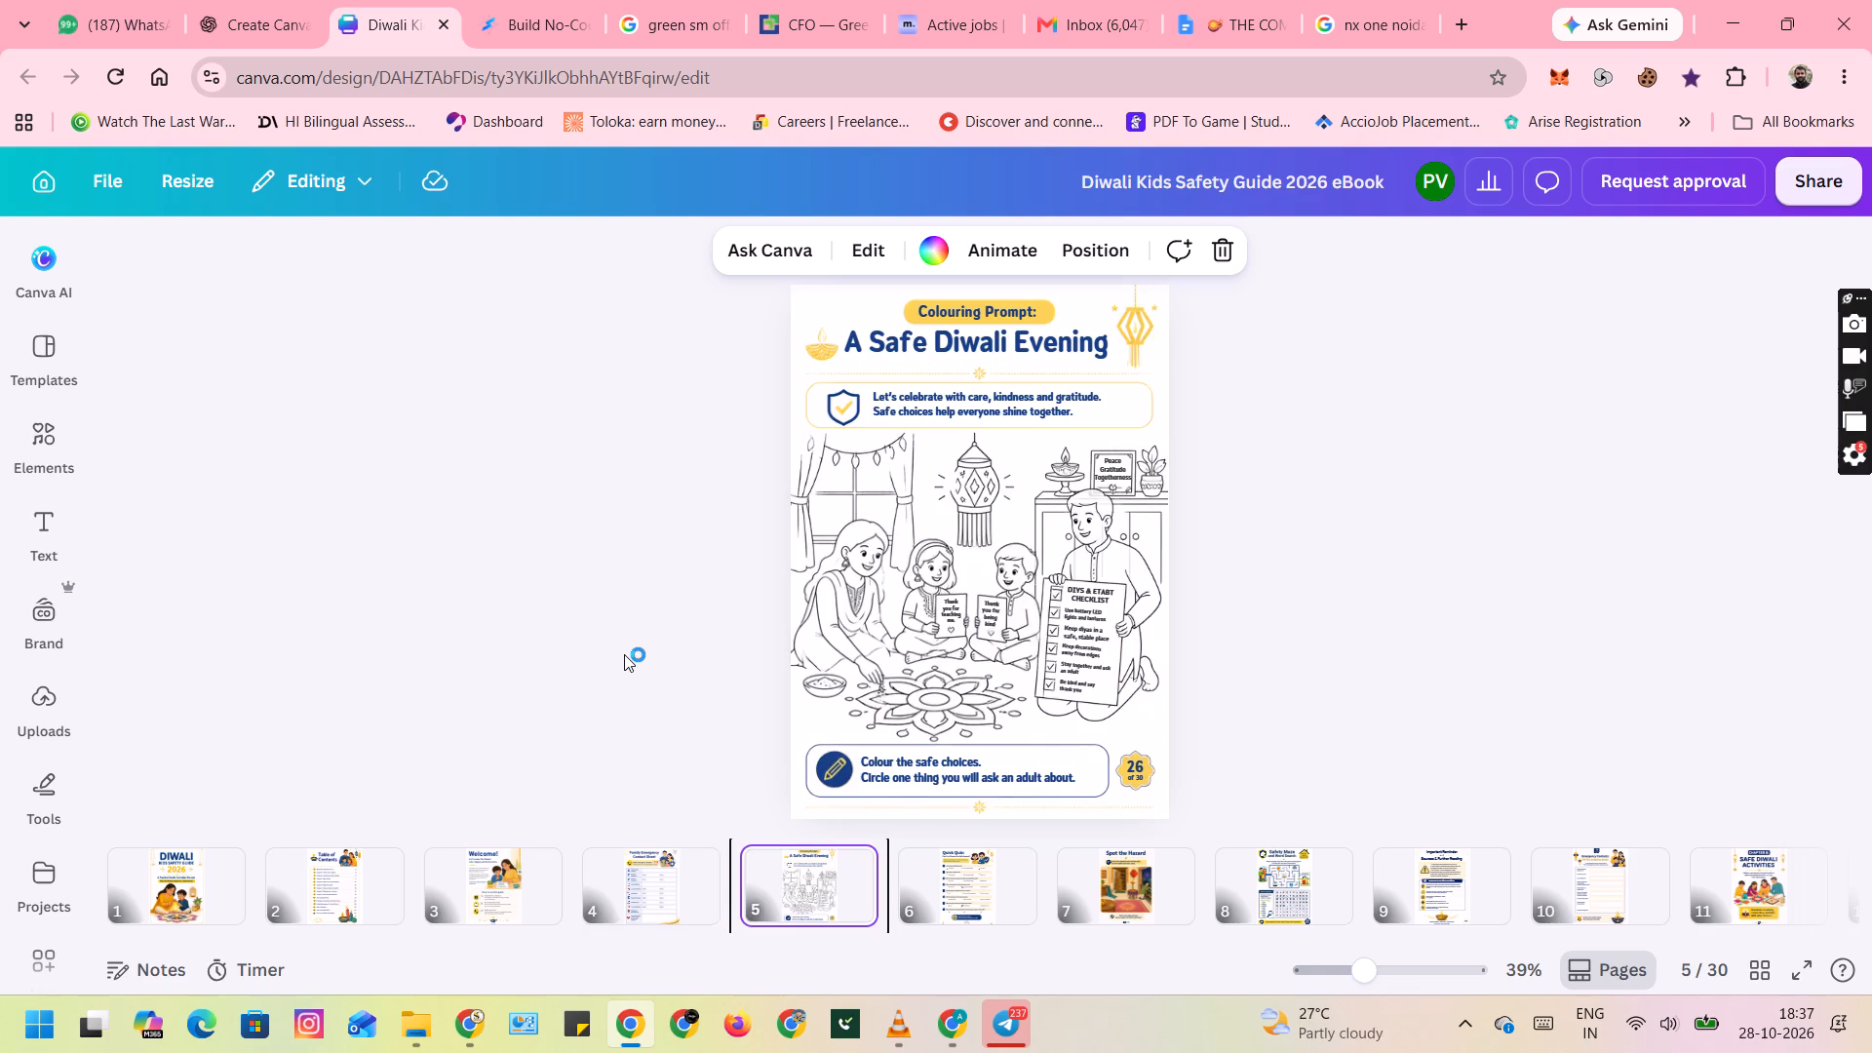
# In the grid view, move pages 29 and 30, Chapter 1 Firecracker Safety and Firecracker Safety Essentials, to the opening pages near Welcome.
pyautogui.click(1758, 971)
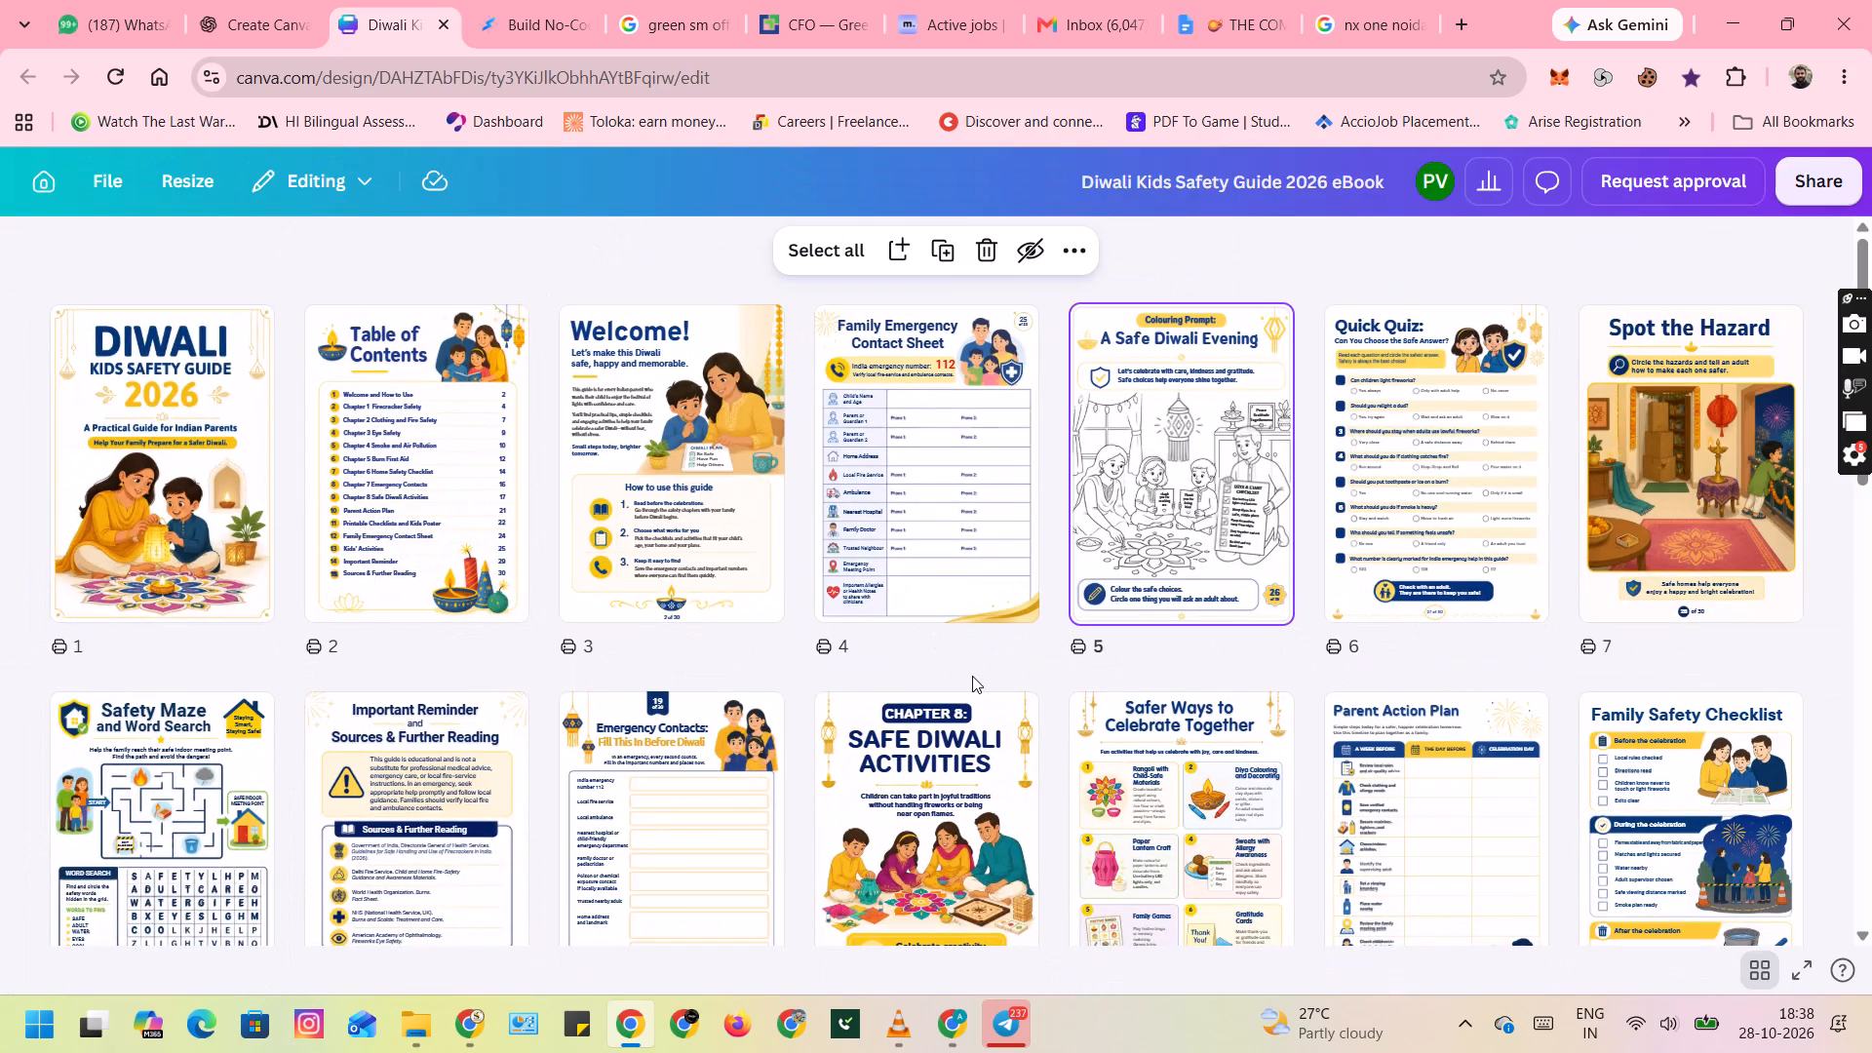
pyautogui.scroll(-8, 972, 676)
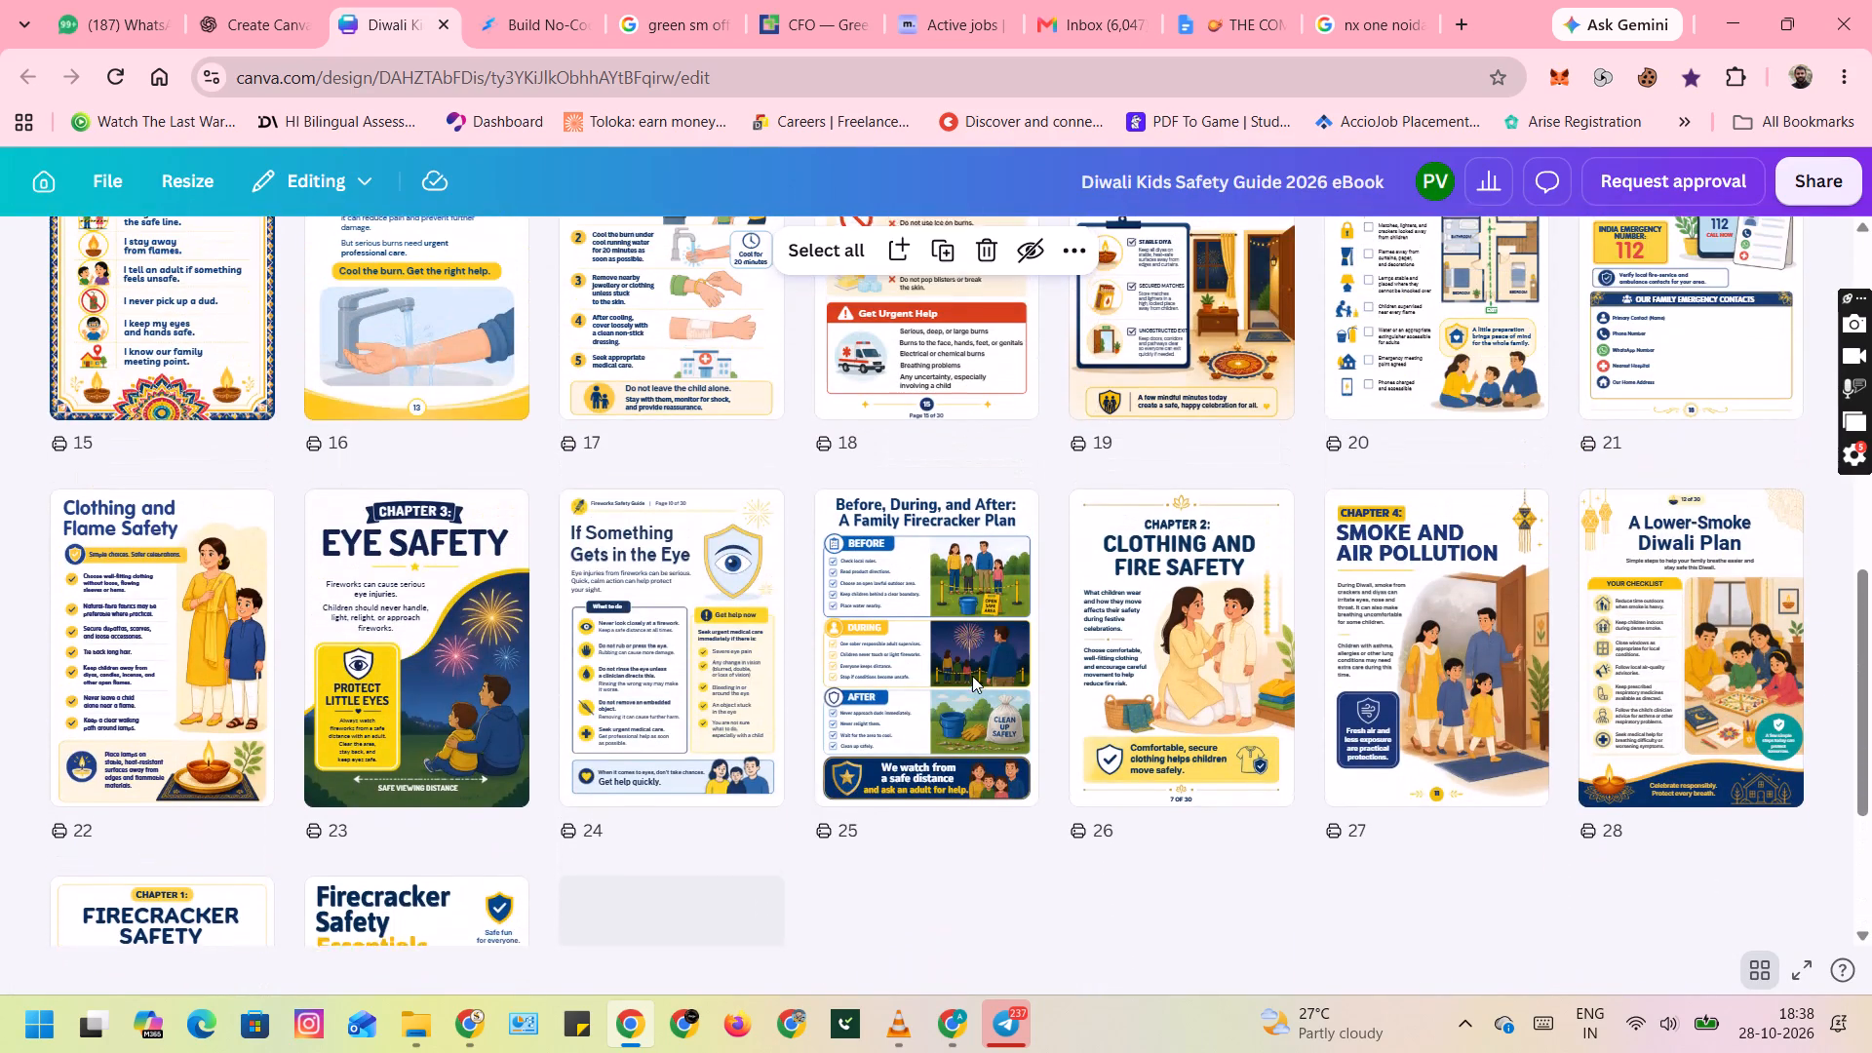
pyautogui.scroll(-1, 972, 676)
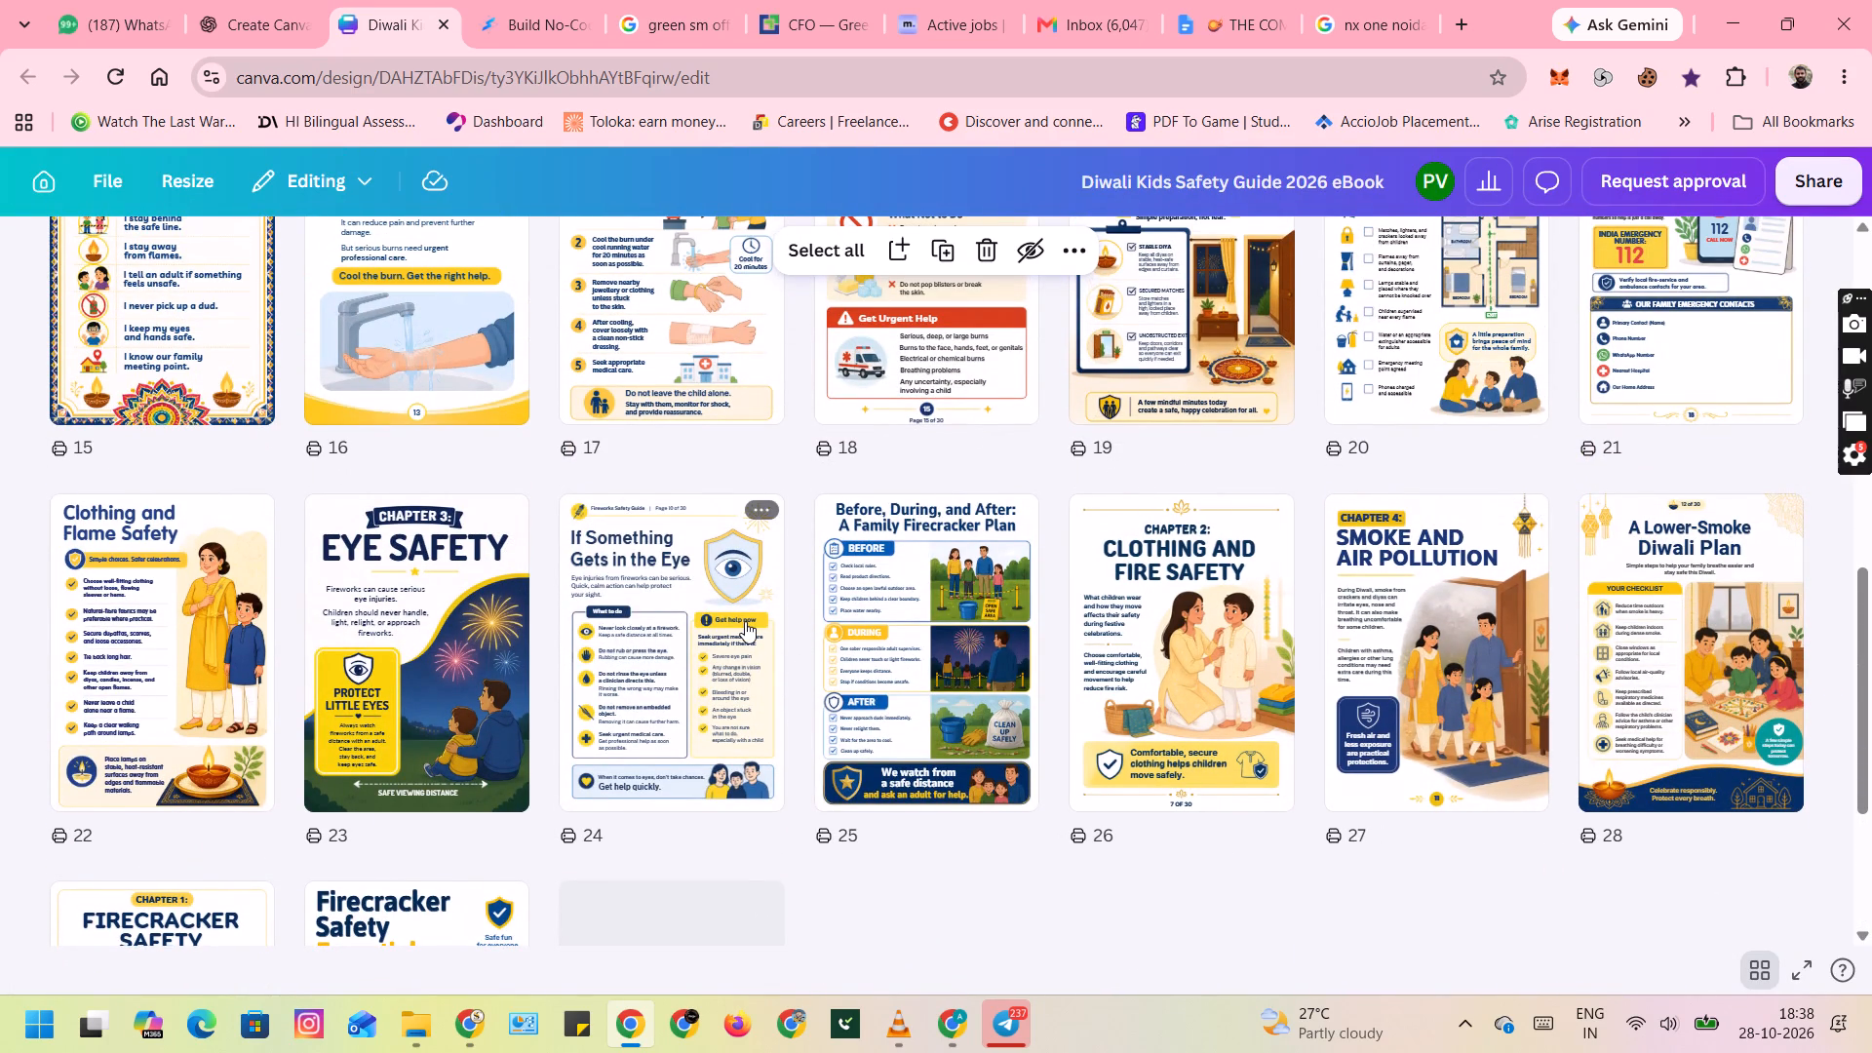
pyautogui.scroll(-3, 745, 621)
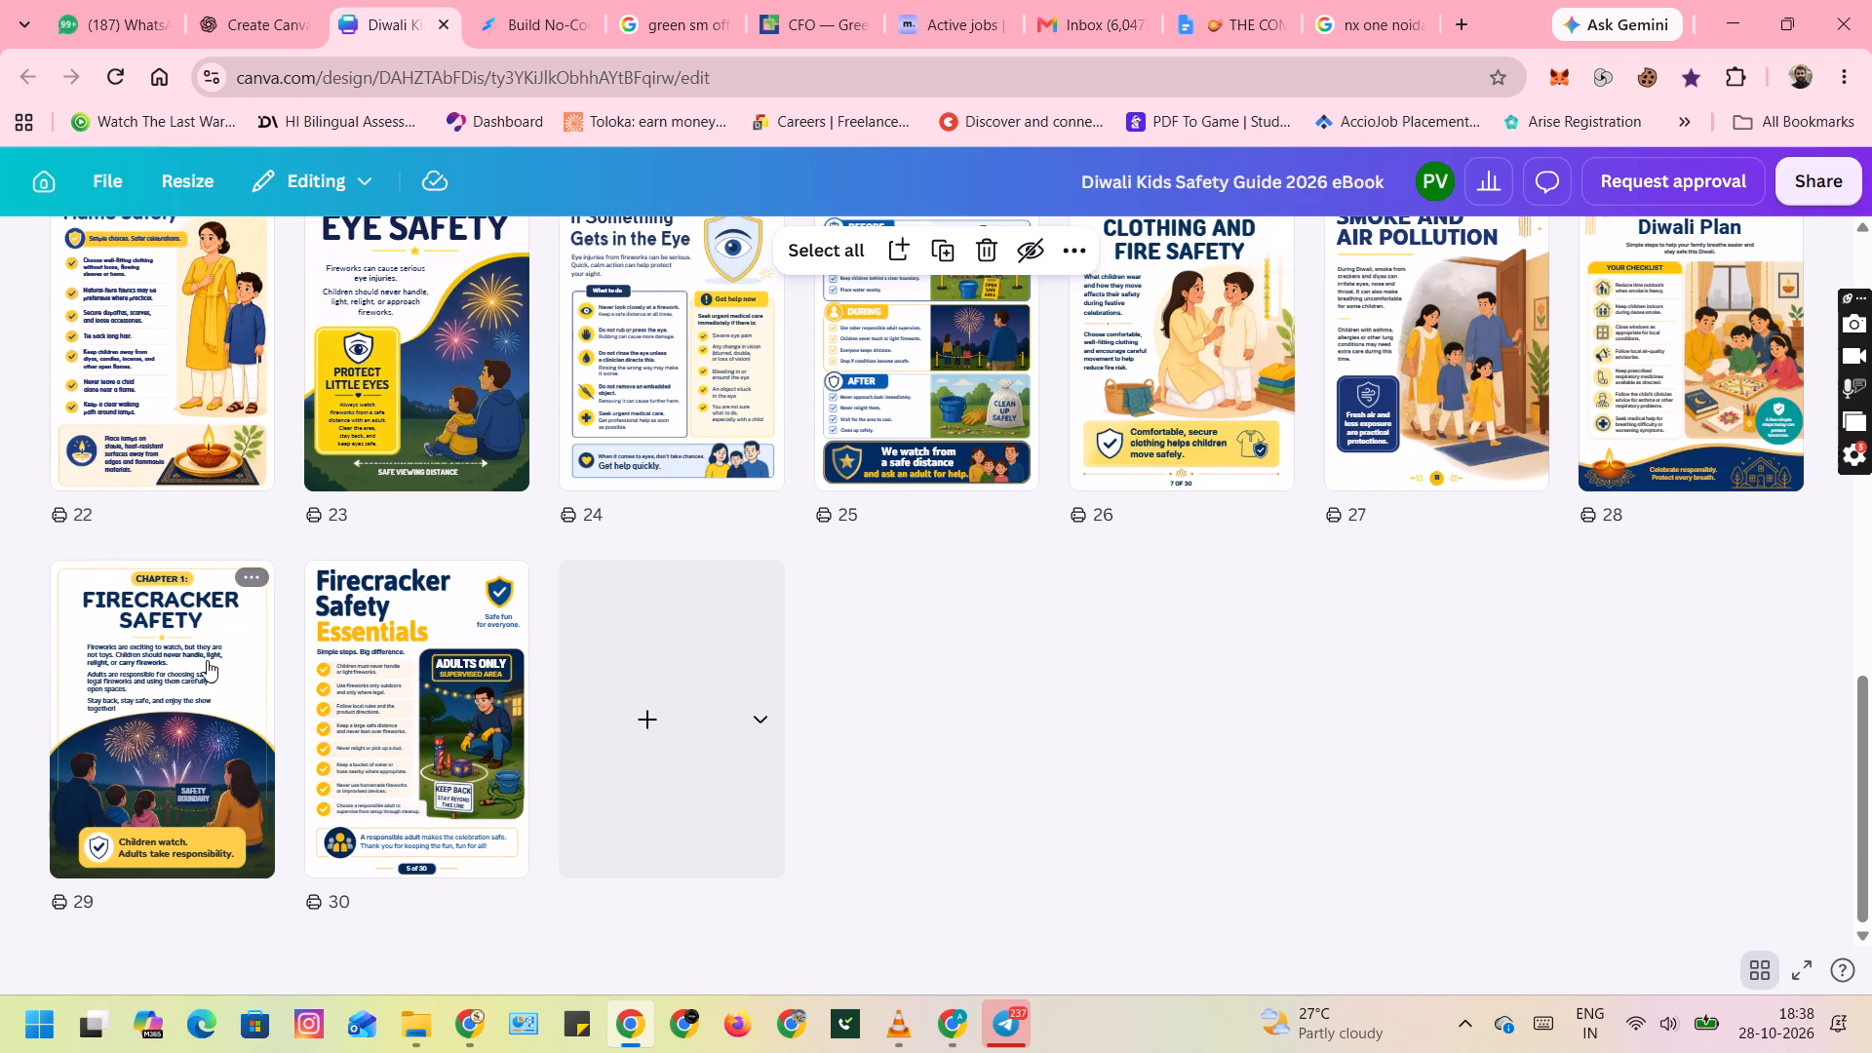
pyautogui.click(207, 660)
pyautogui.keyDown('shift'); pyautogui.click(439, 671); pyautogui.keyUp('shift')
pyautogui.moveTo(439, 671); pyautogui.dragTo(365, 361)
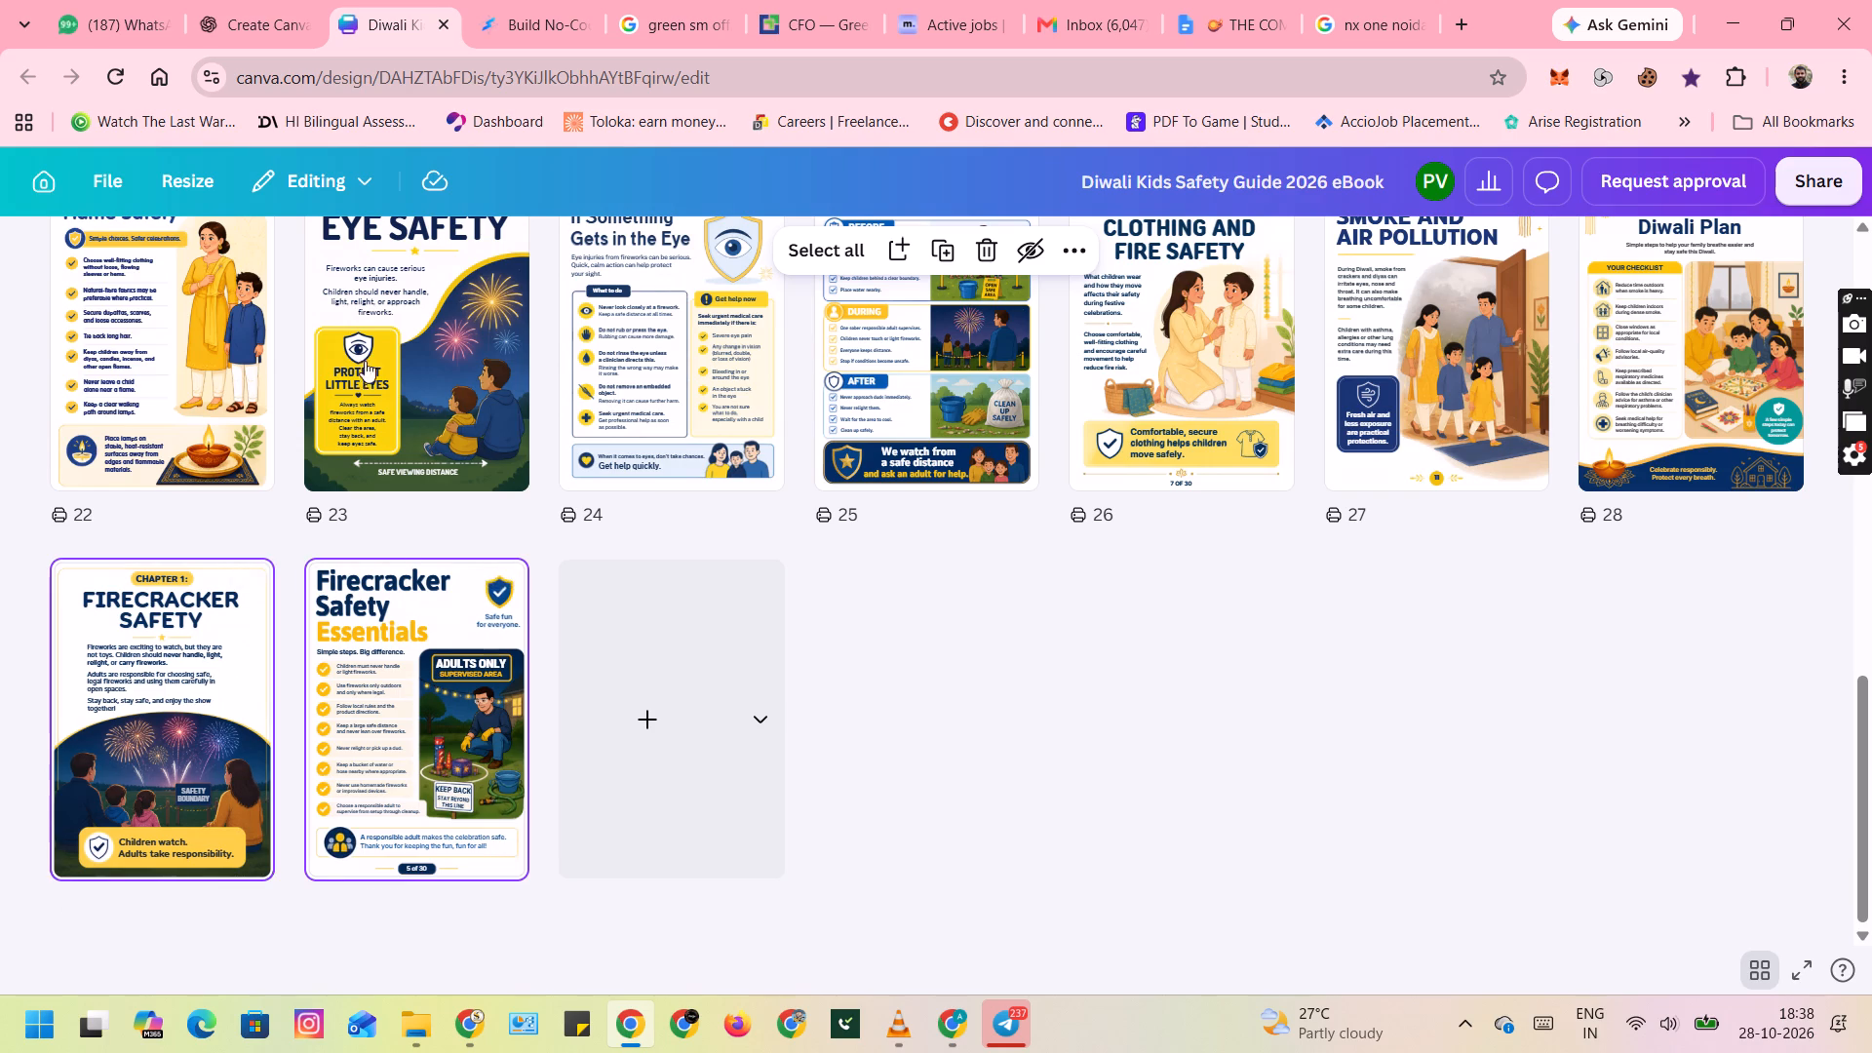
pyautogui.moveTo(365, 361); pyautogui.dragTo(412, 194)
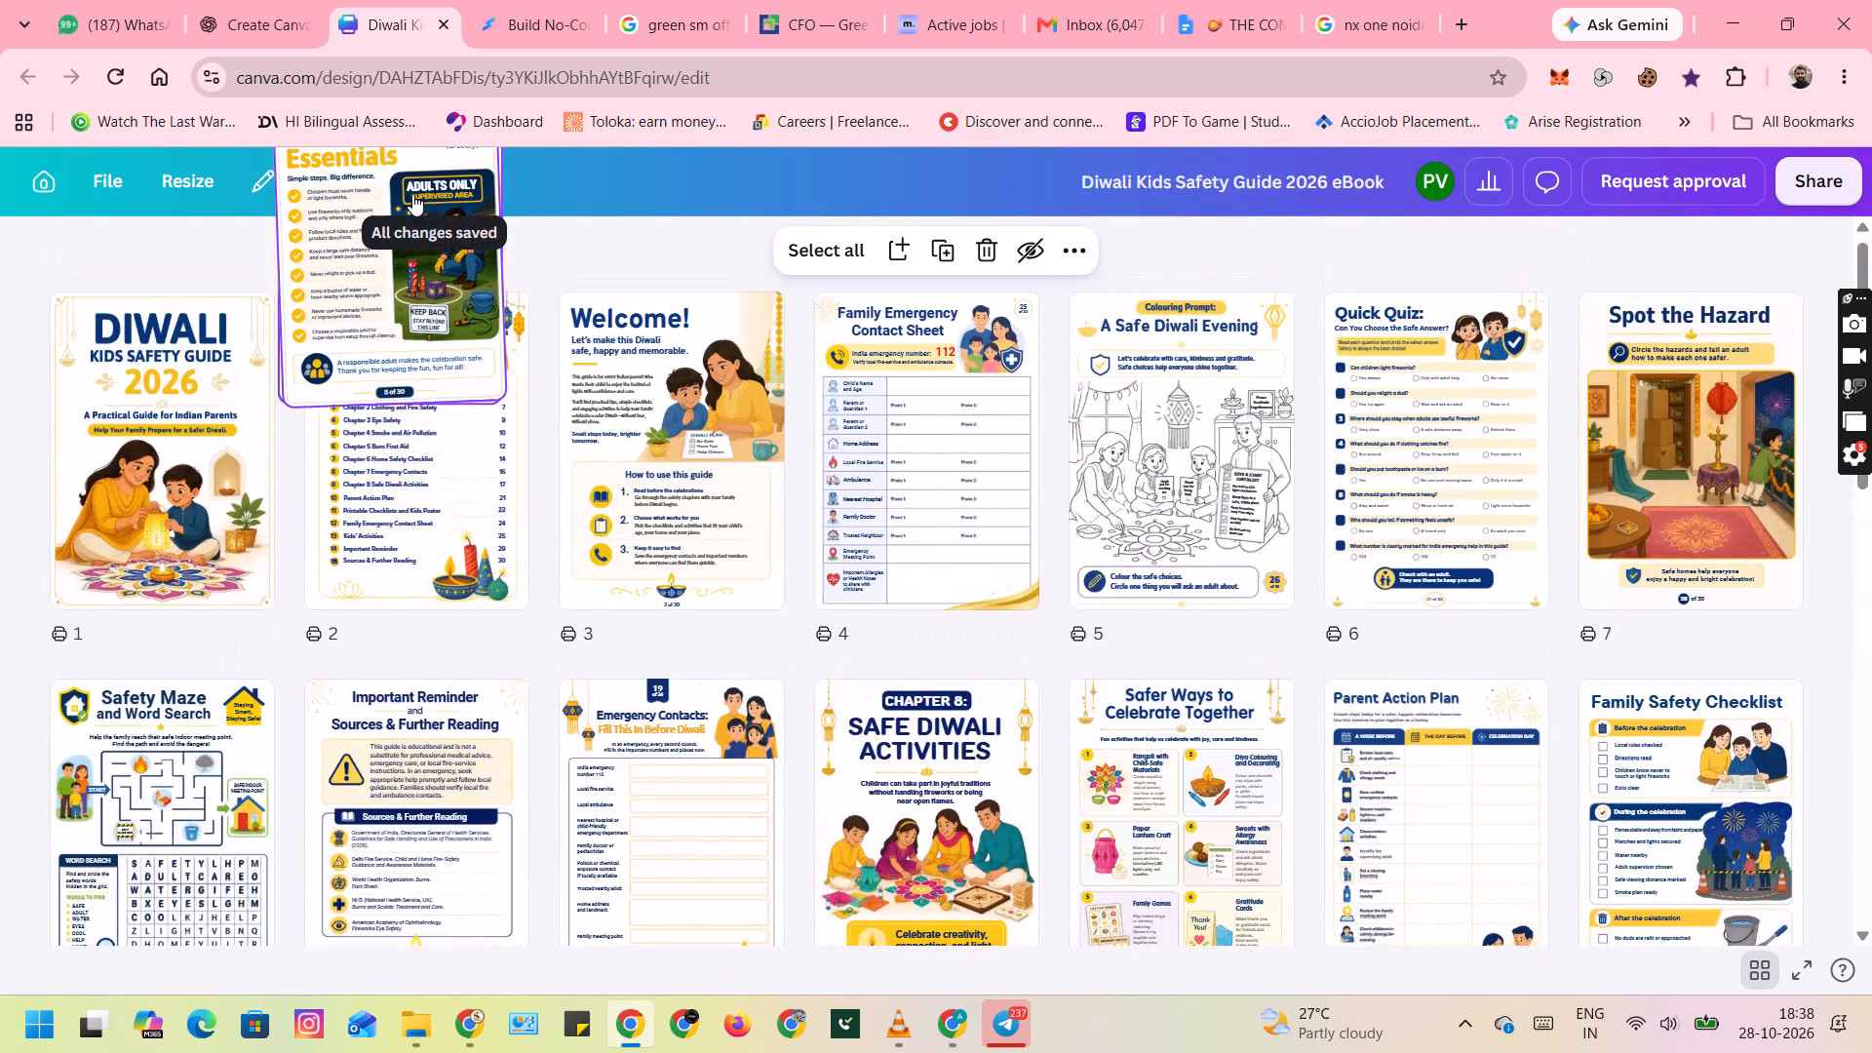
pyautogui.moveTo(412, 194); pyautogui.dragTo(830, 416)
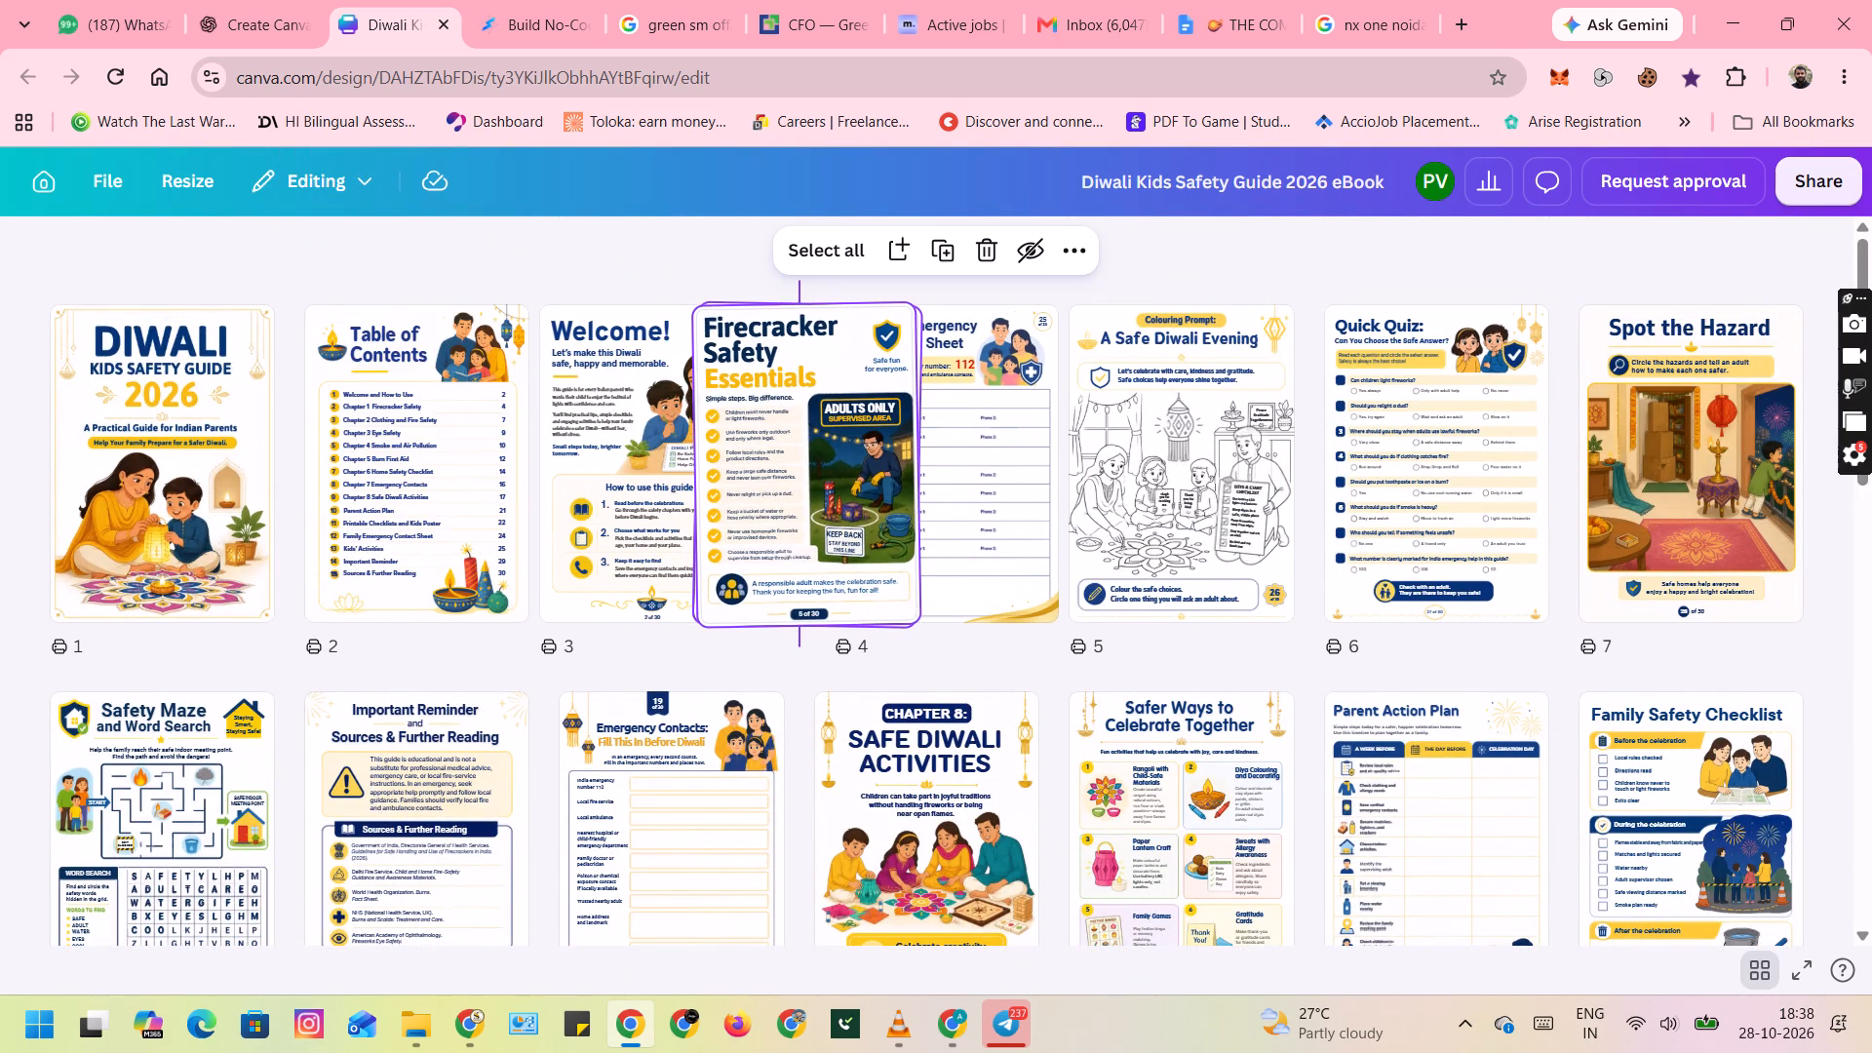
pyautogui.moveTo(830, 416); pyautogui.dragTo(833, 418)
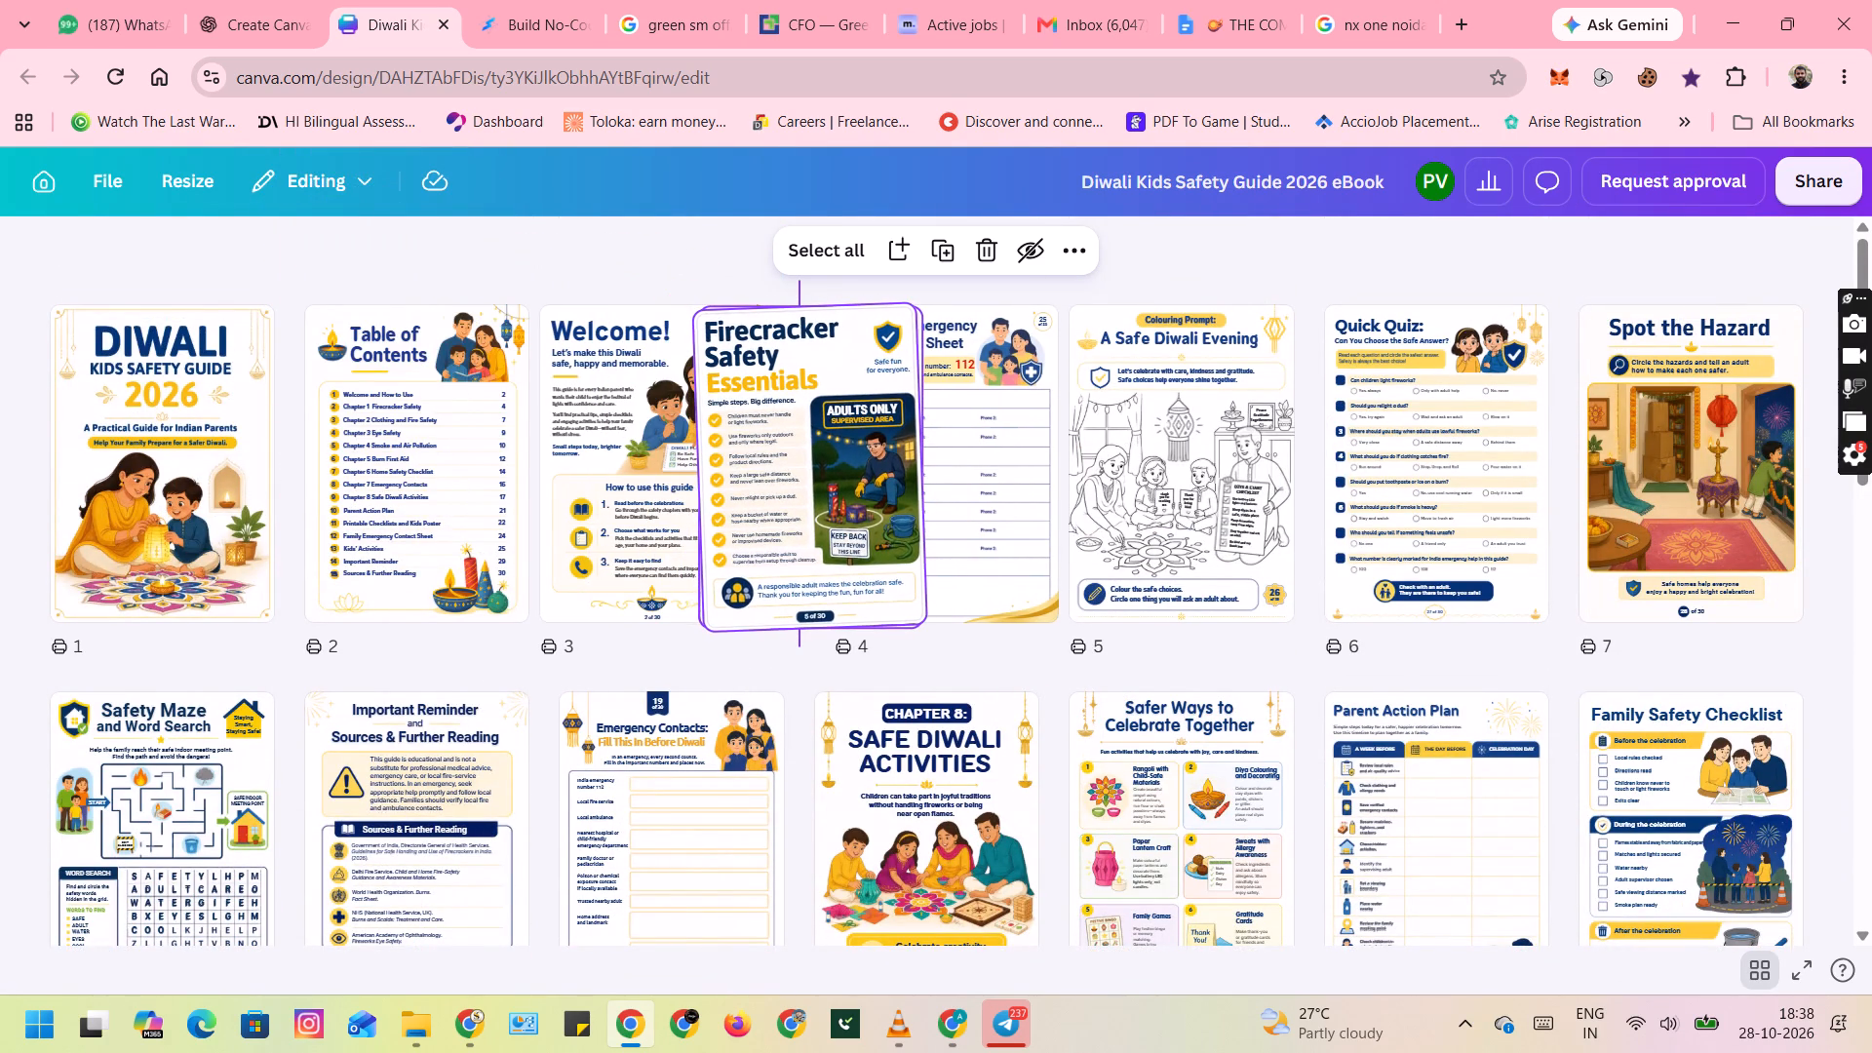
pyautogui.moveTo(833, 418); pyautogui.dragTo(953, 430)
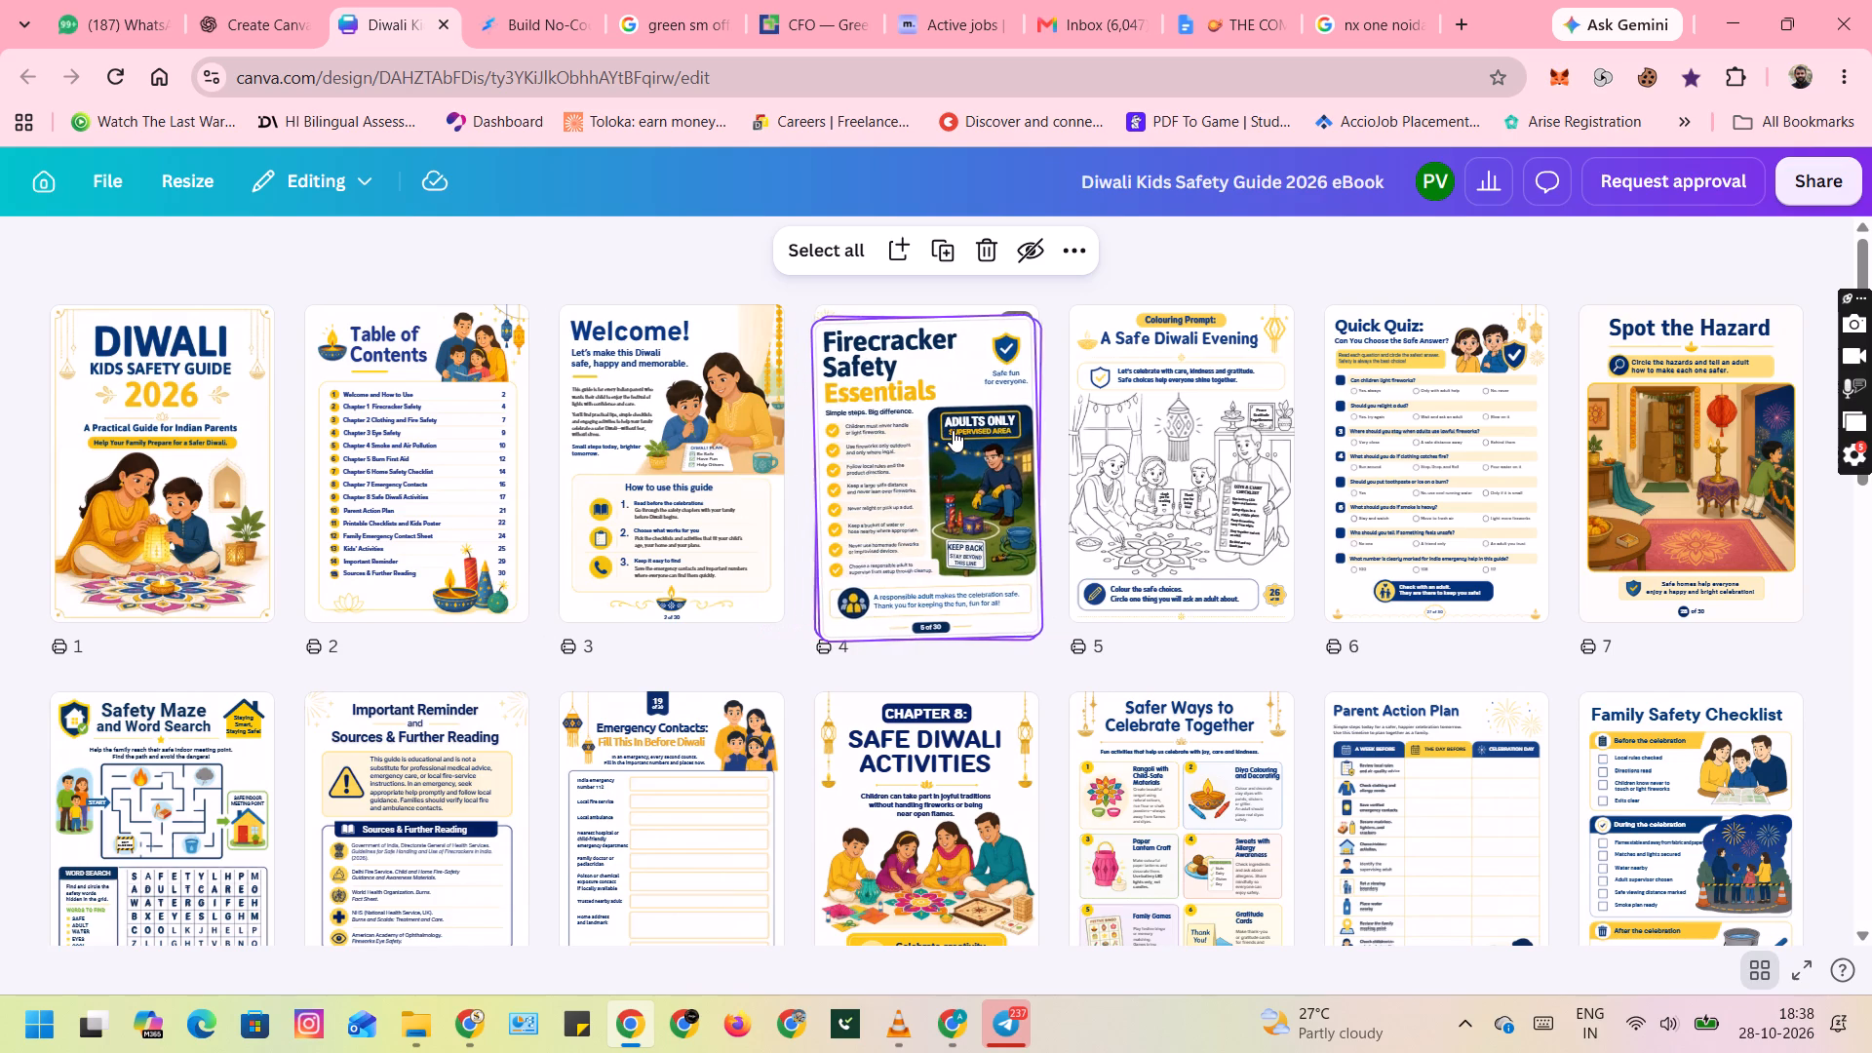
pyautogui.moveTo(953, 430); pyautogui.dragTo(1163, 421)
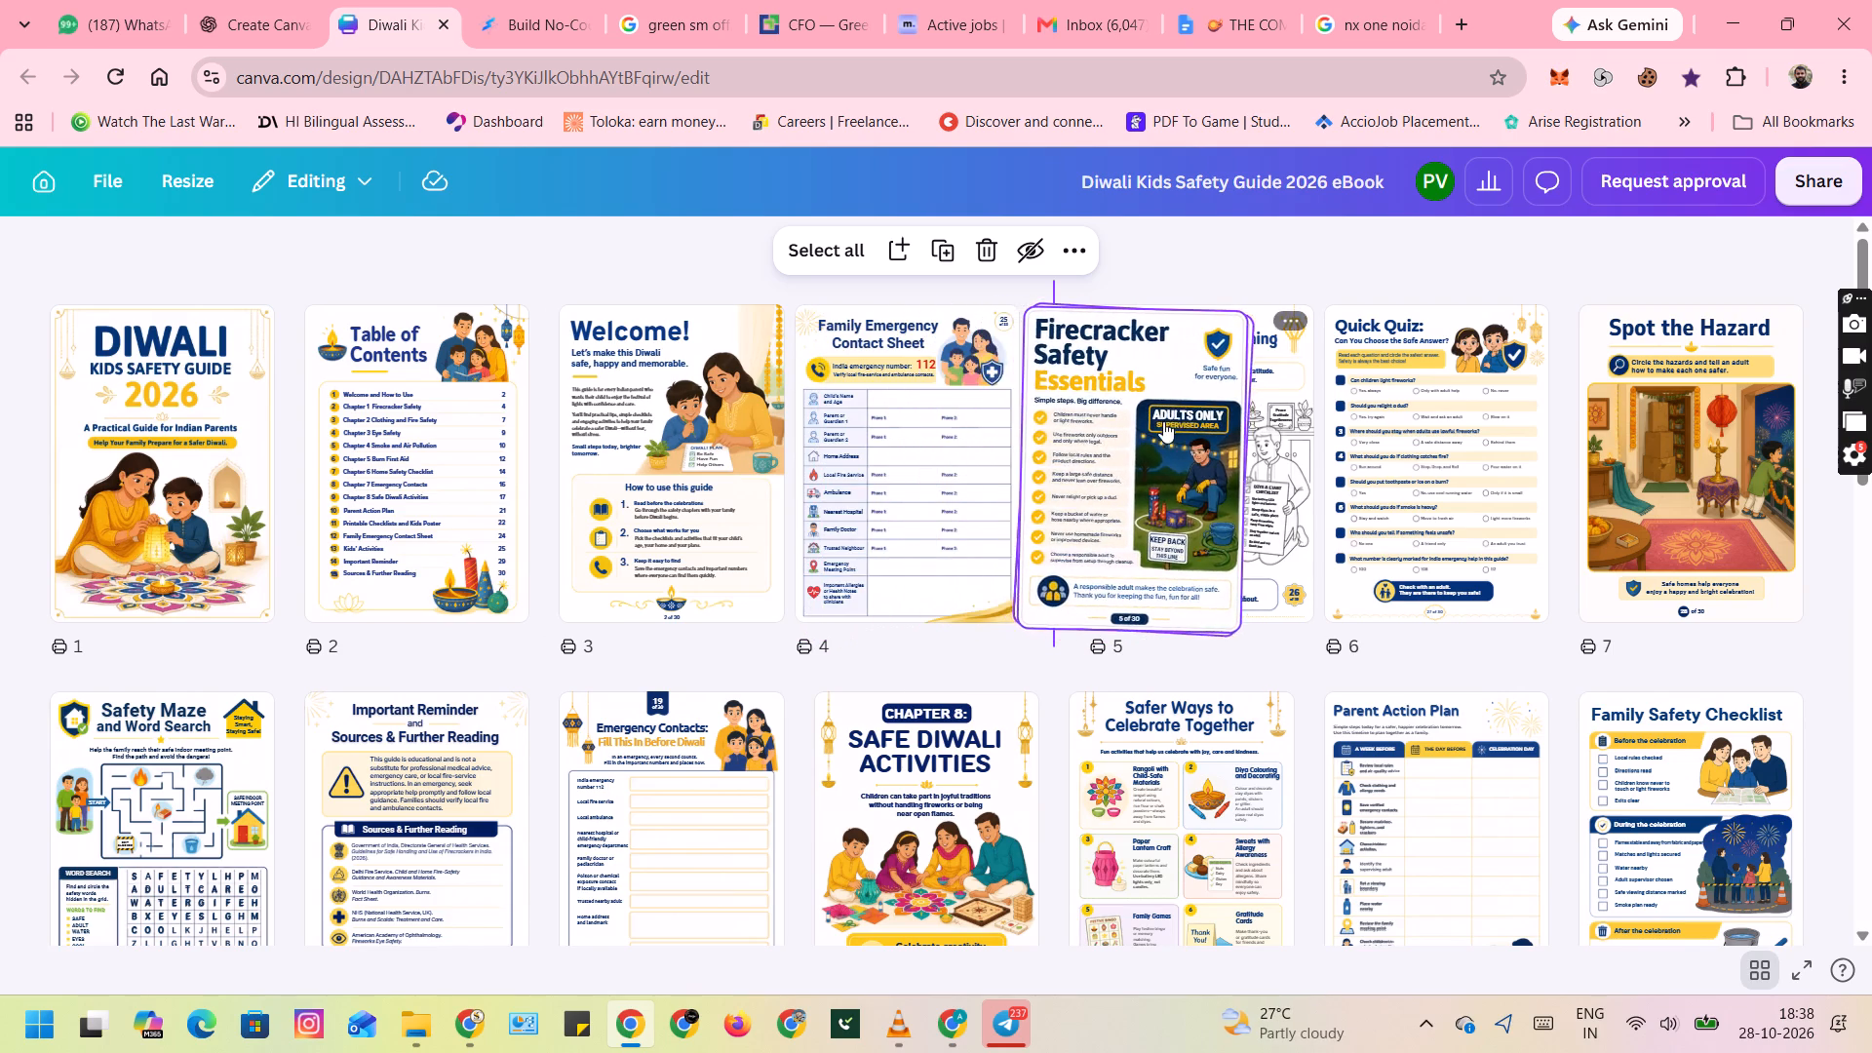
pyautogui.moveTo(1163, 421); pyautogui.dragTo(1090, 424)
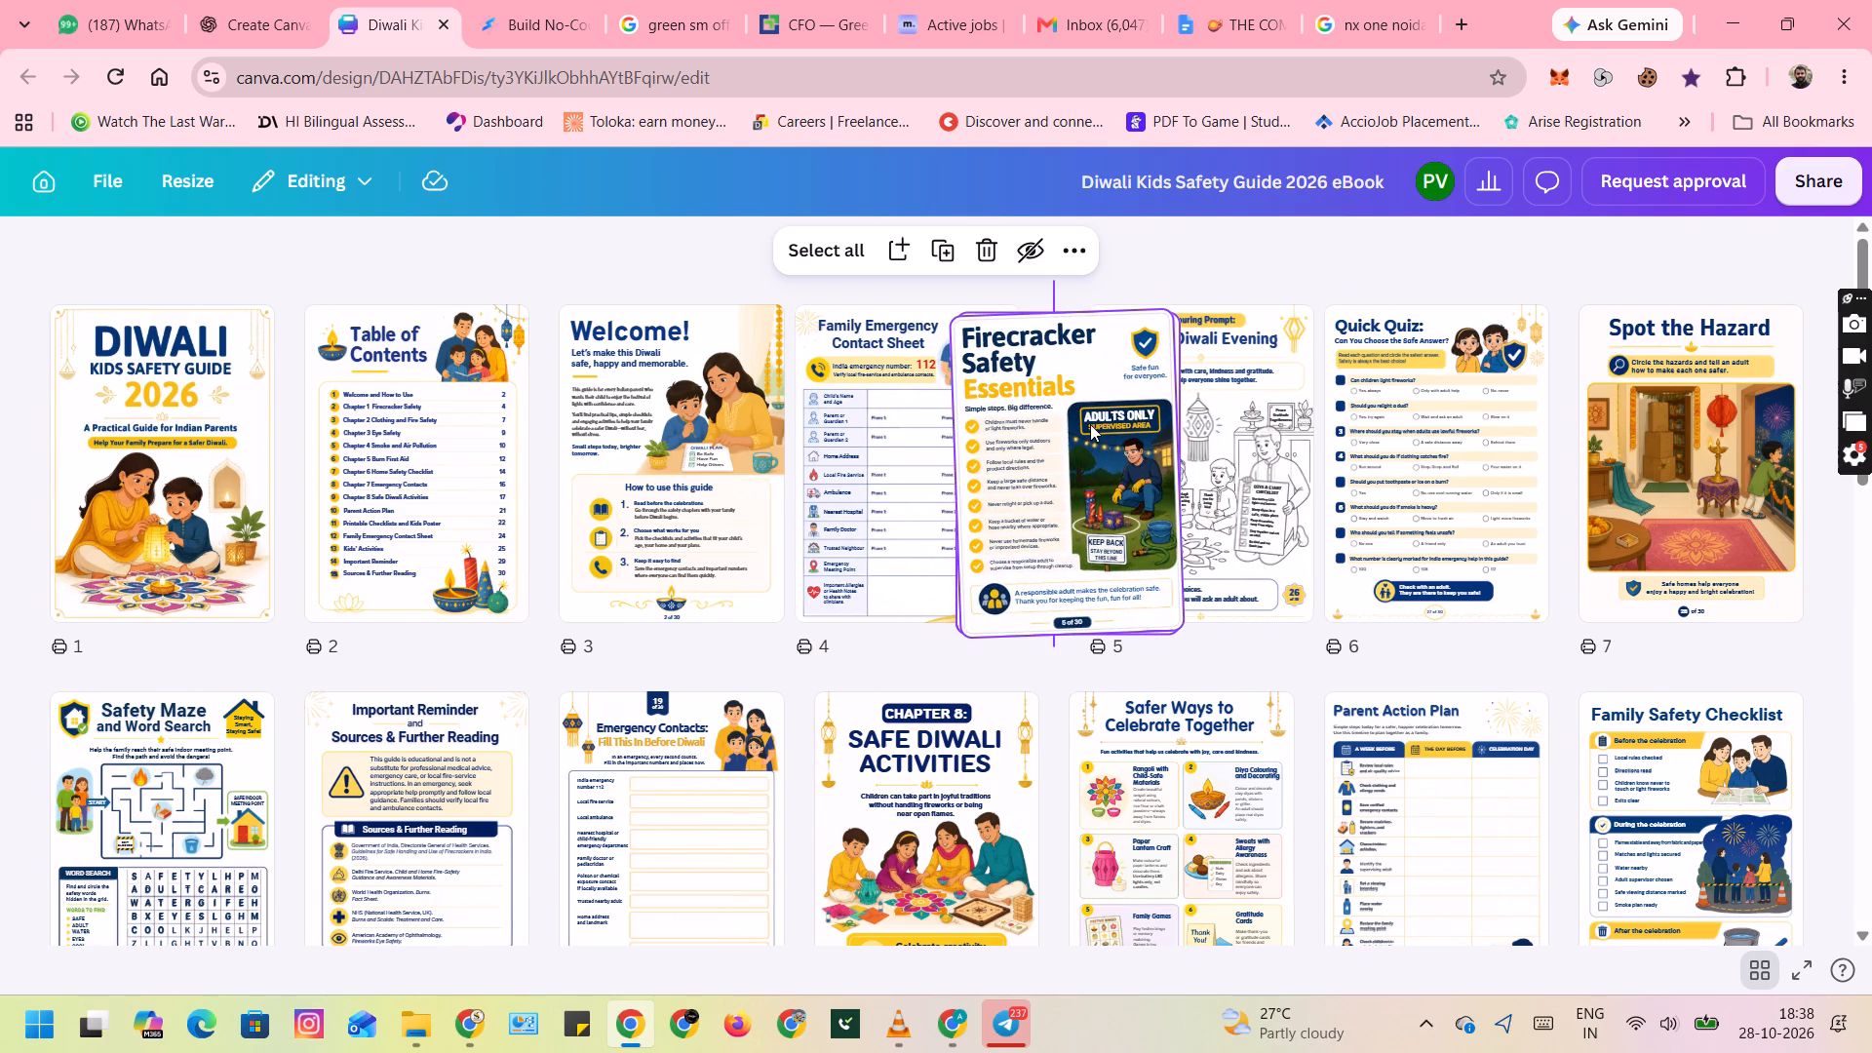
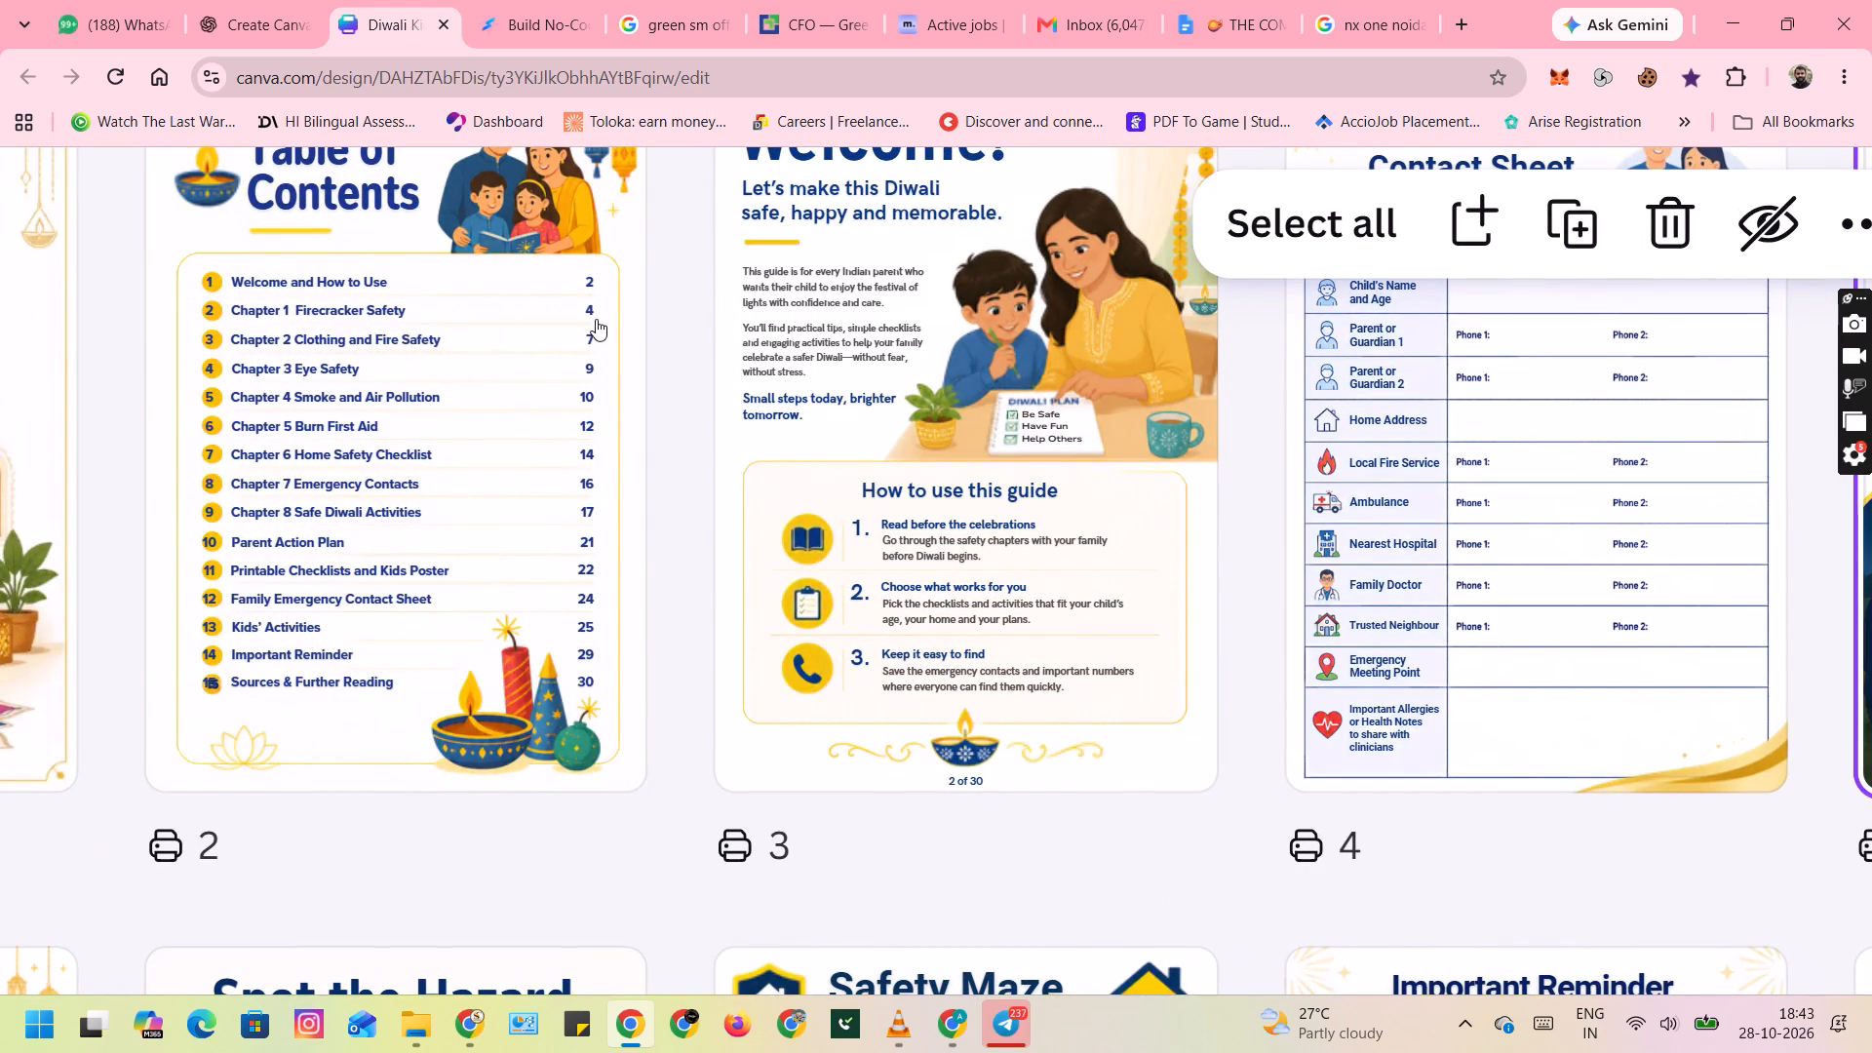
# Compare the Table of Contents entries with the current page order across the whole grid of the eBook.
pyautogui.scroll(3, 596, 319)
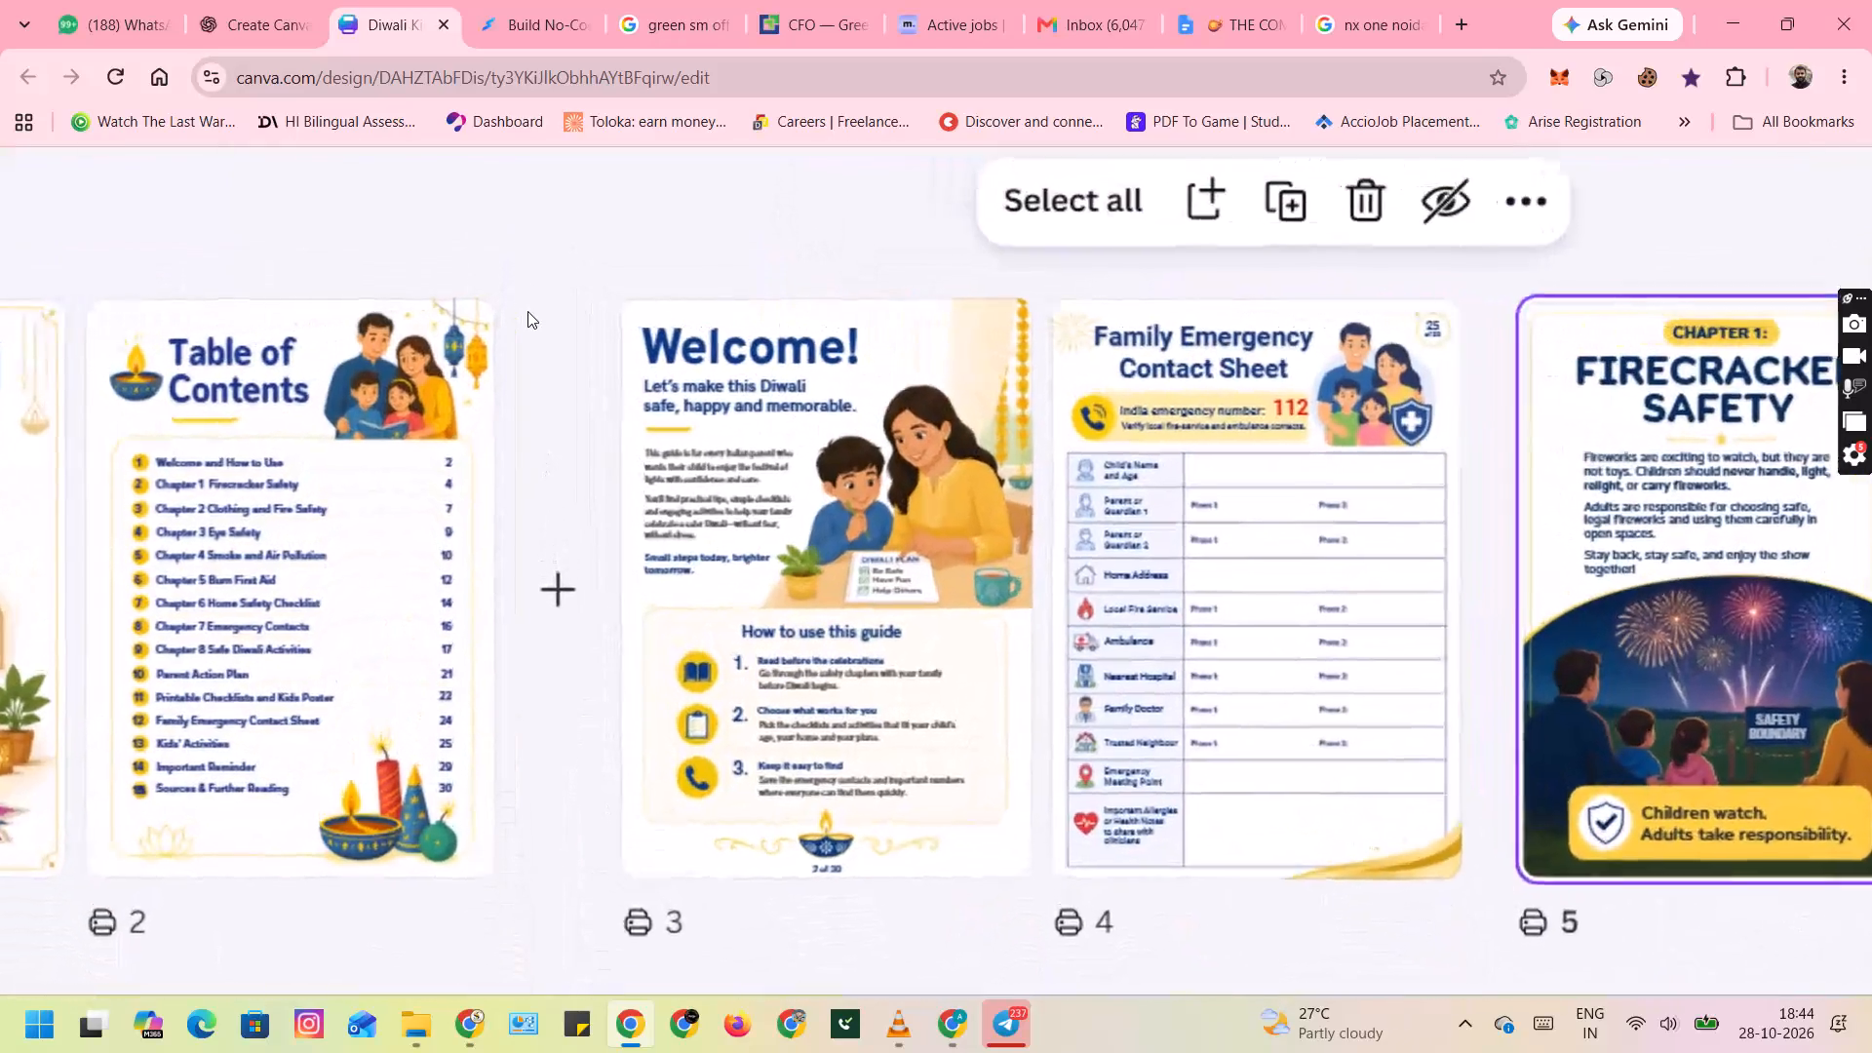
pyautogui.scroll(-1, 569, 550)
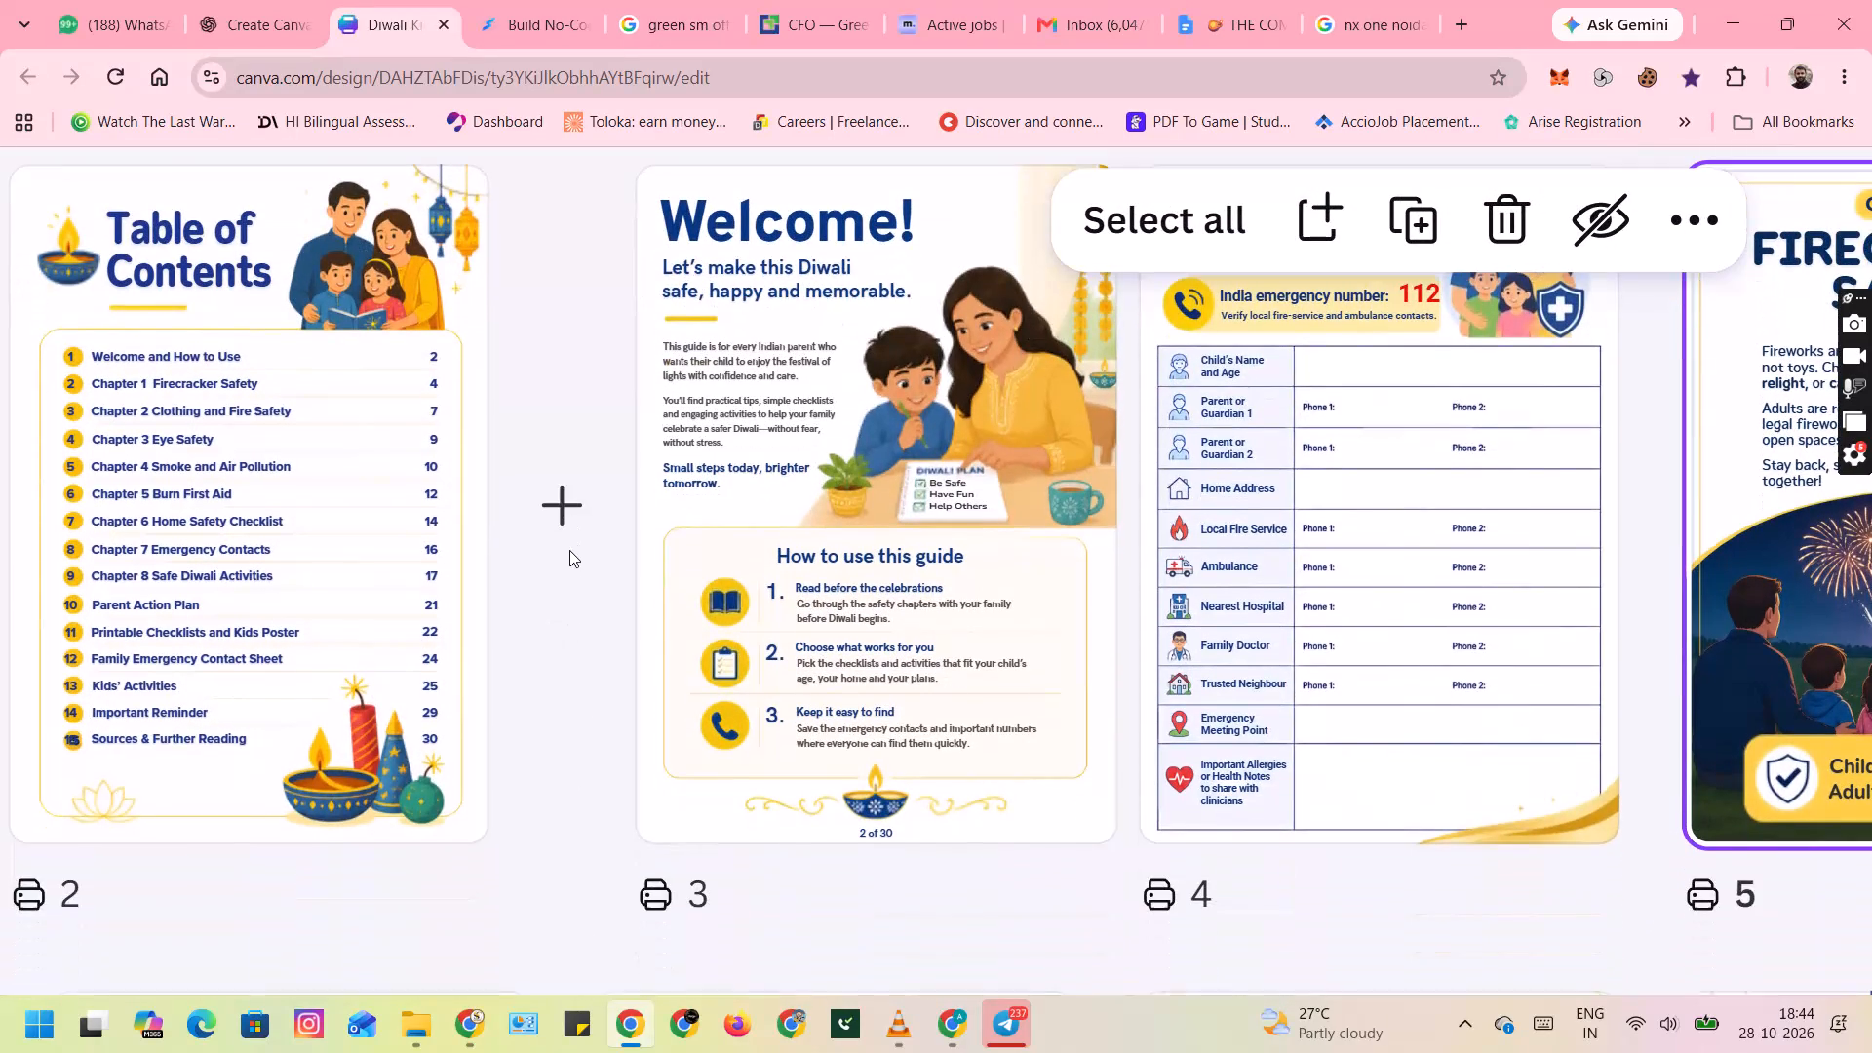
pyautogui.scroll(-1, 569, 550)
pyautogui.hscroll(2, 569, 550)
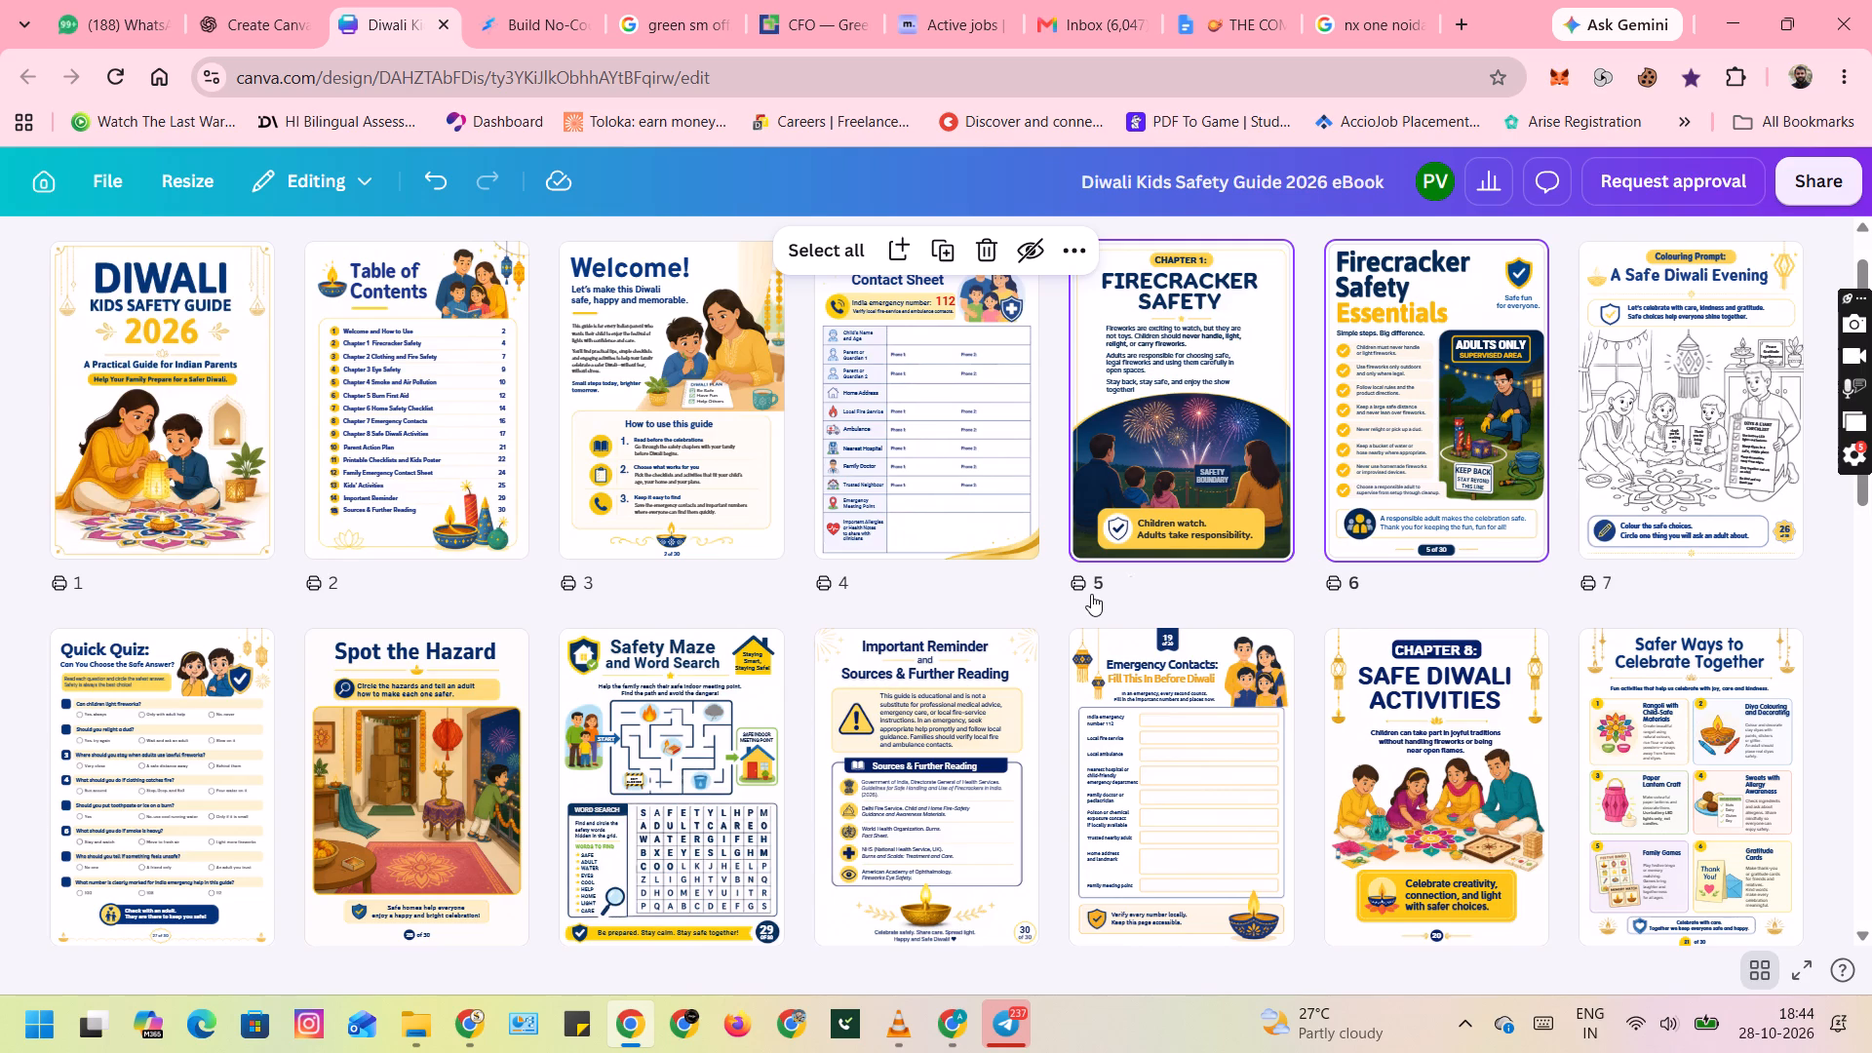
pyautogui.scroll(-8, 1091, 594)
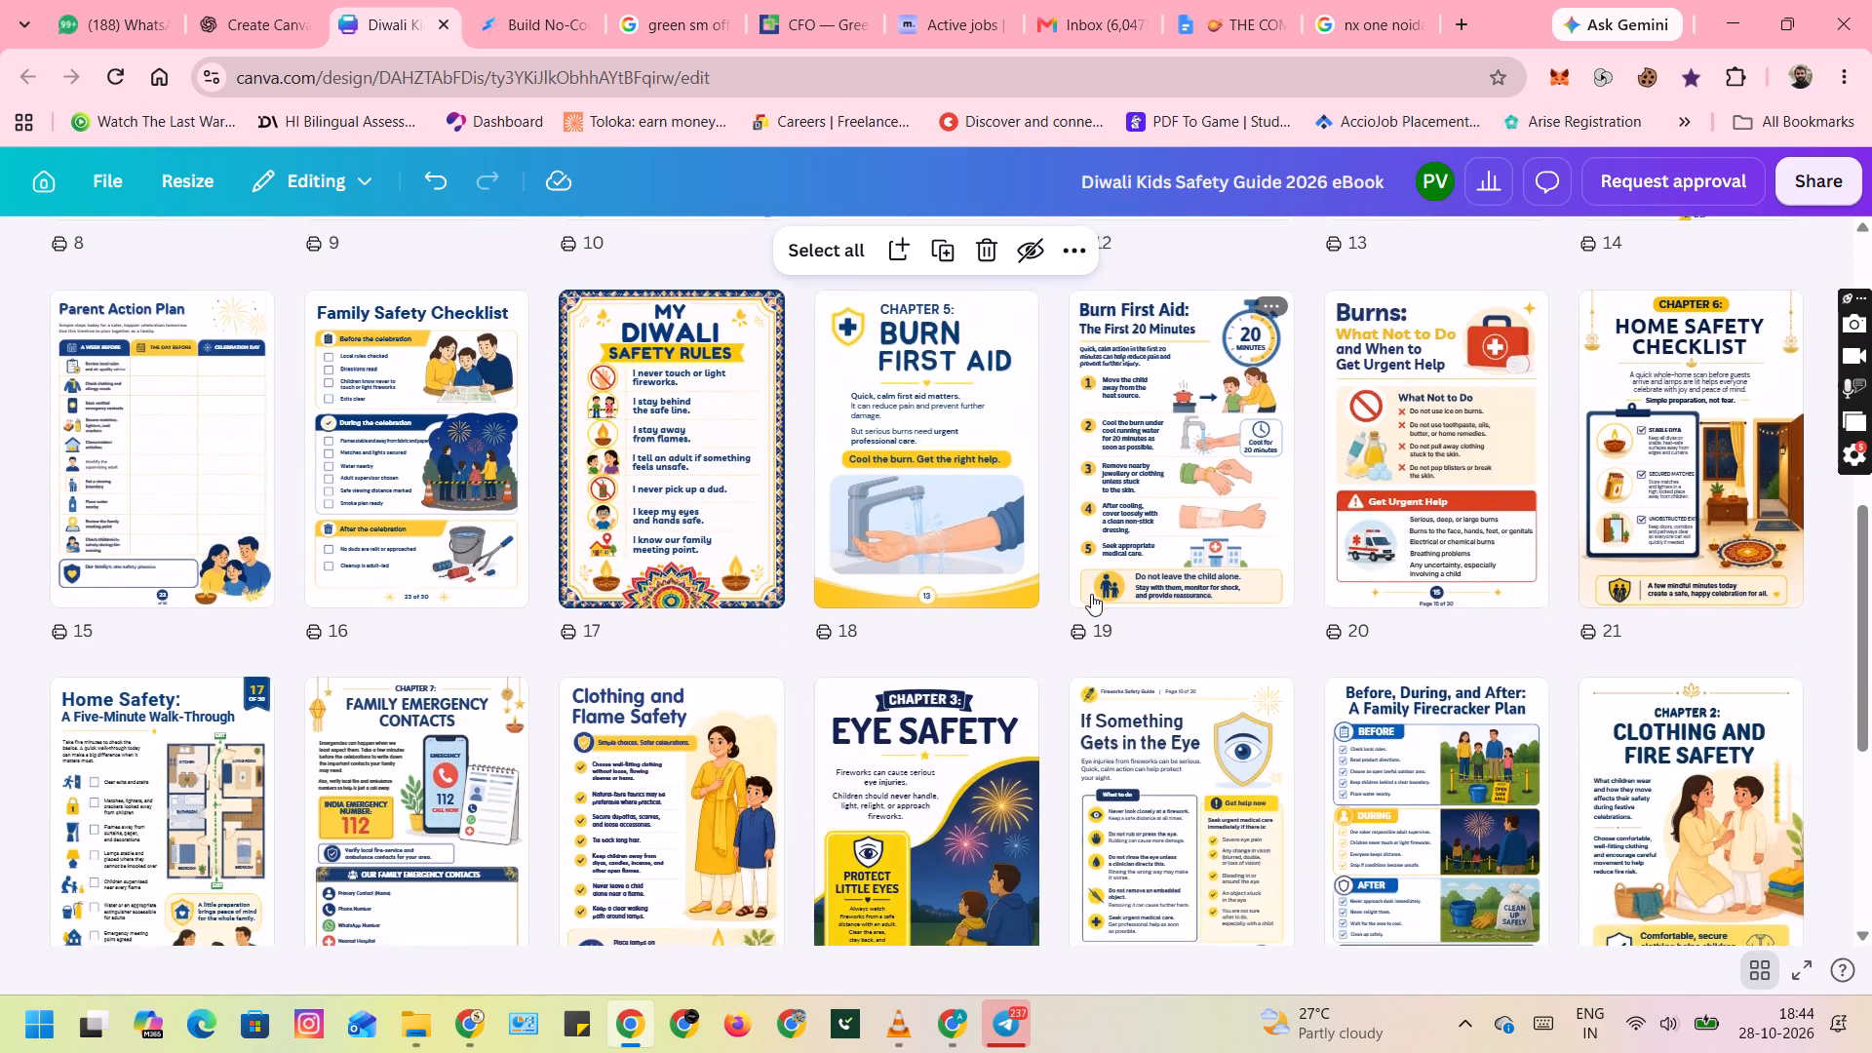
pyautogui.scroll(-4, 1091, 594)
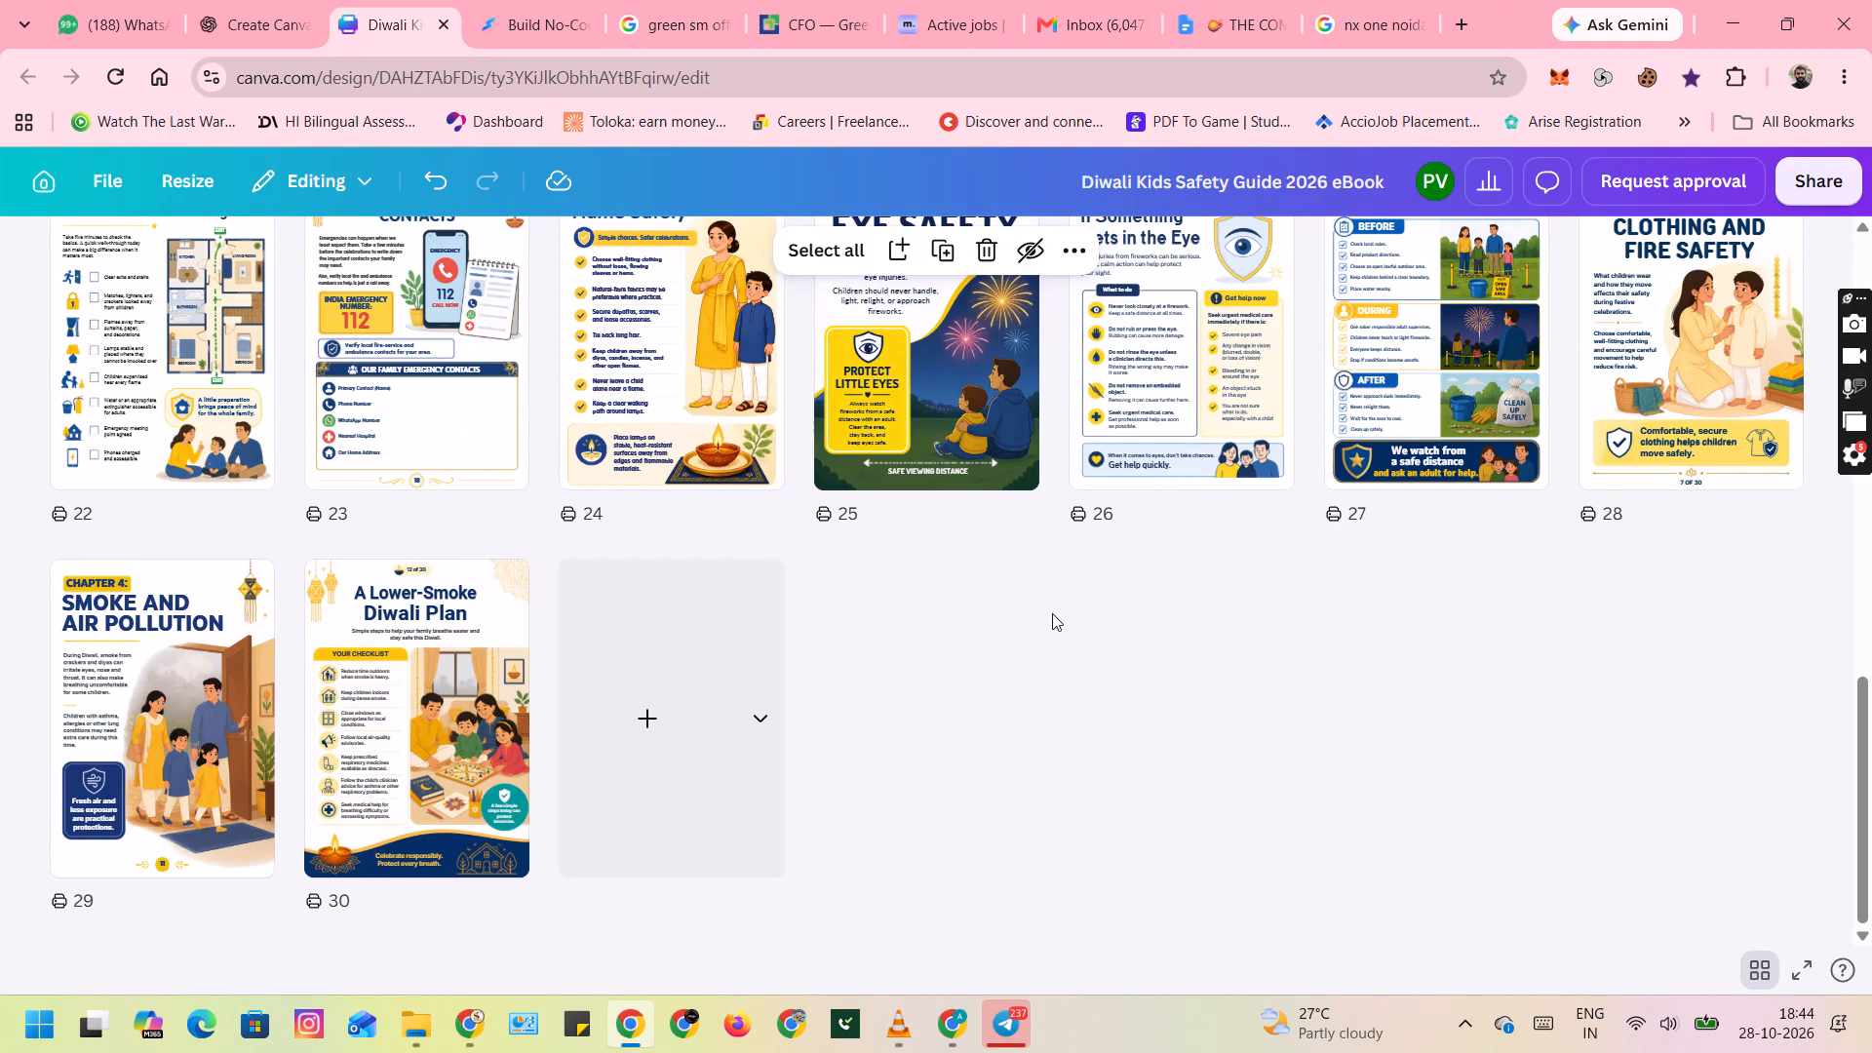
pyautogui.scroll(3, 1052, 613)
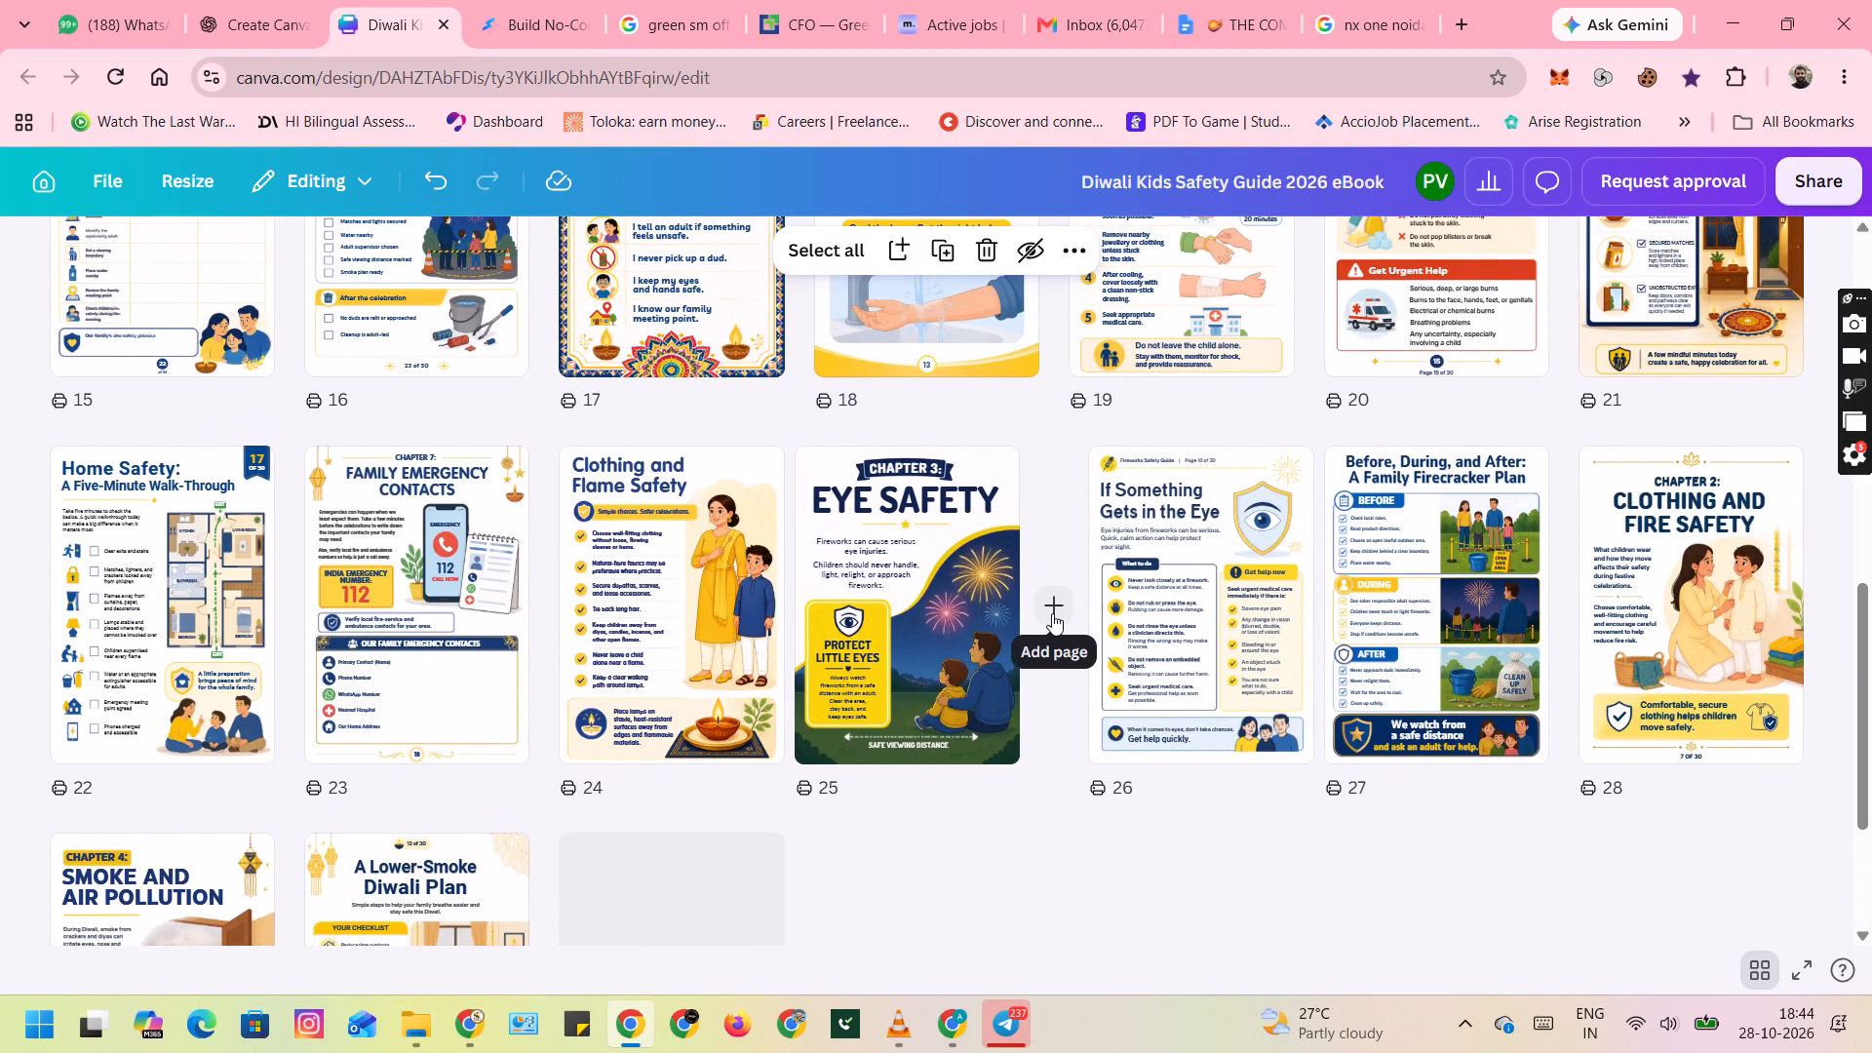
pyautogui.scroll(5, 1052, 613)
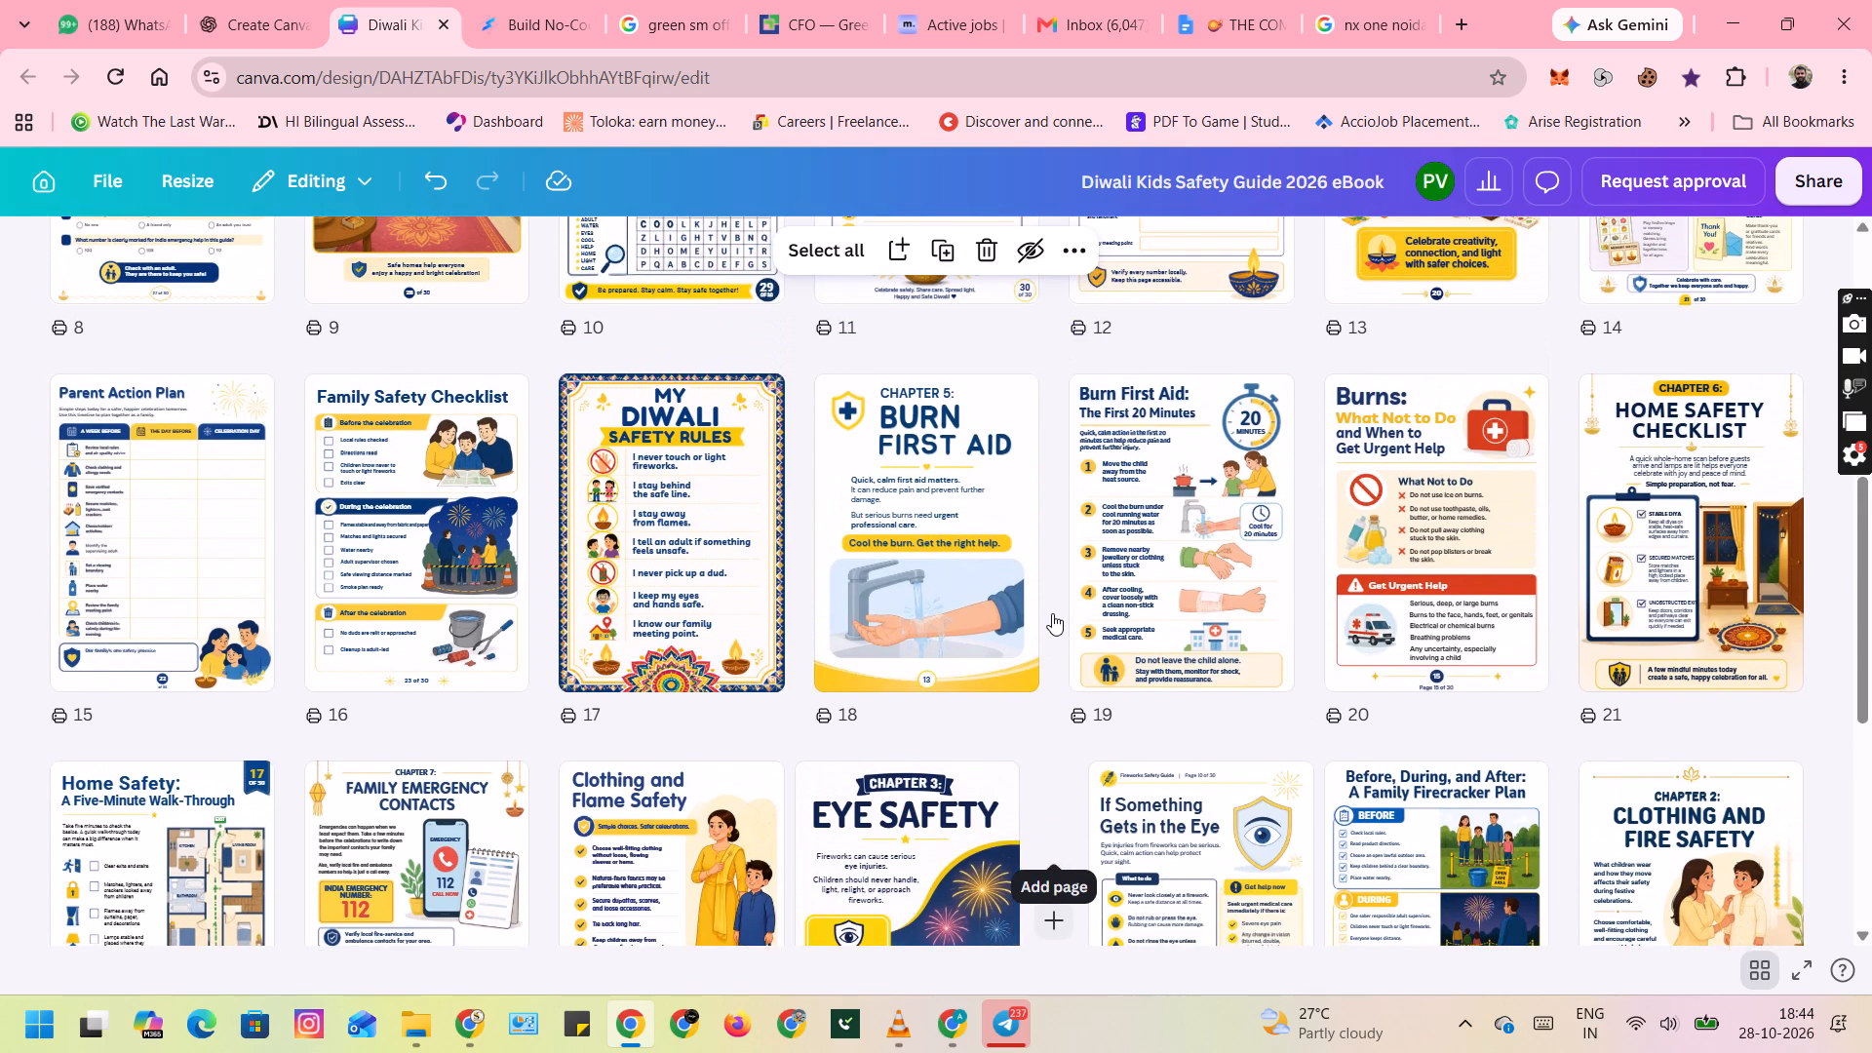
pyautogui.scroll(3, 1052, 613)
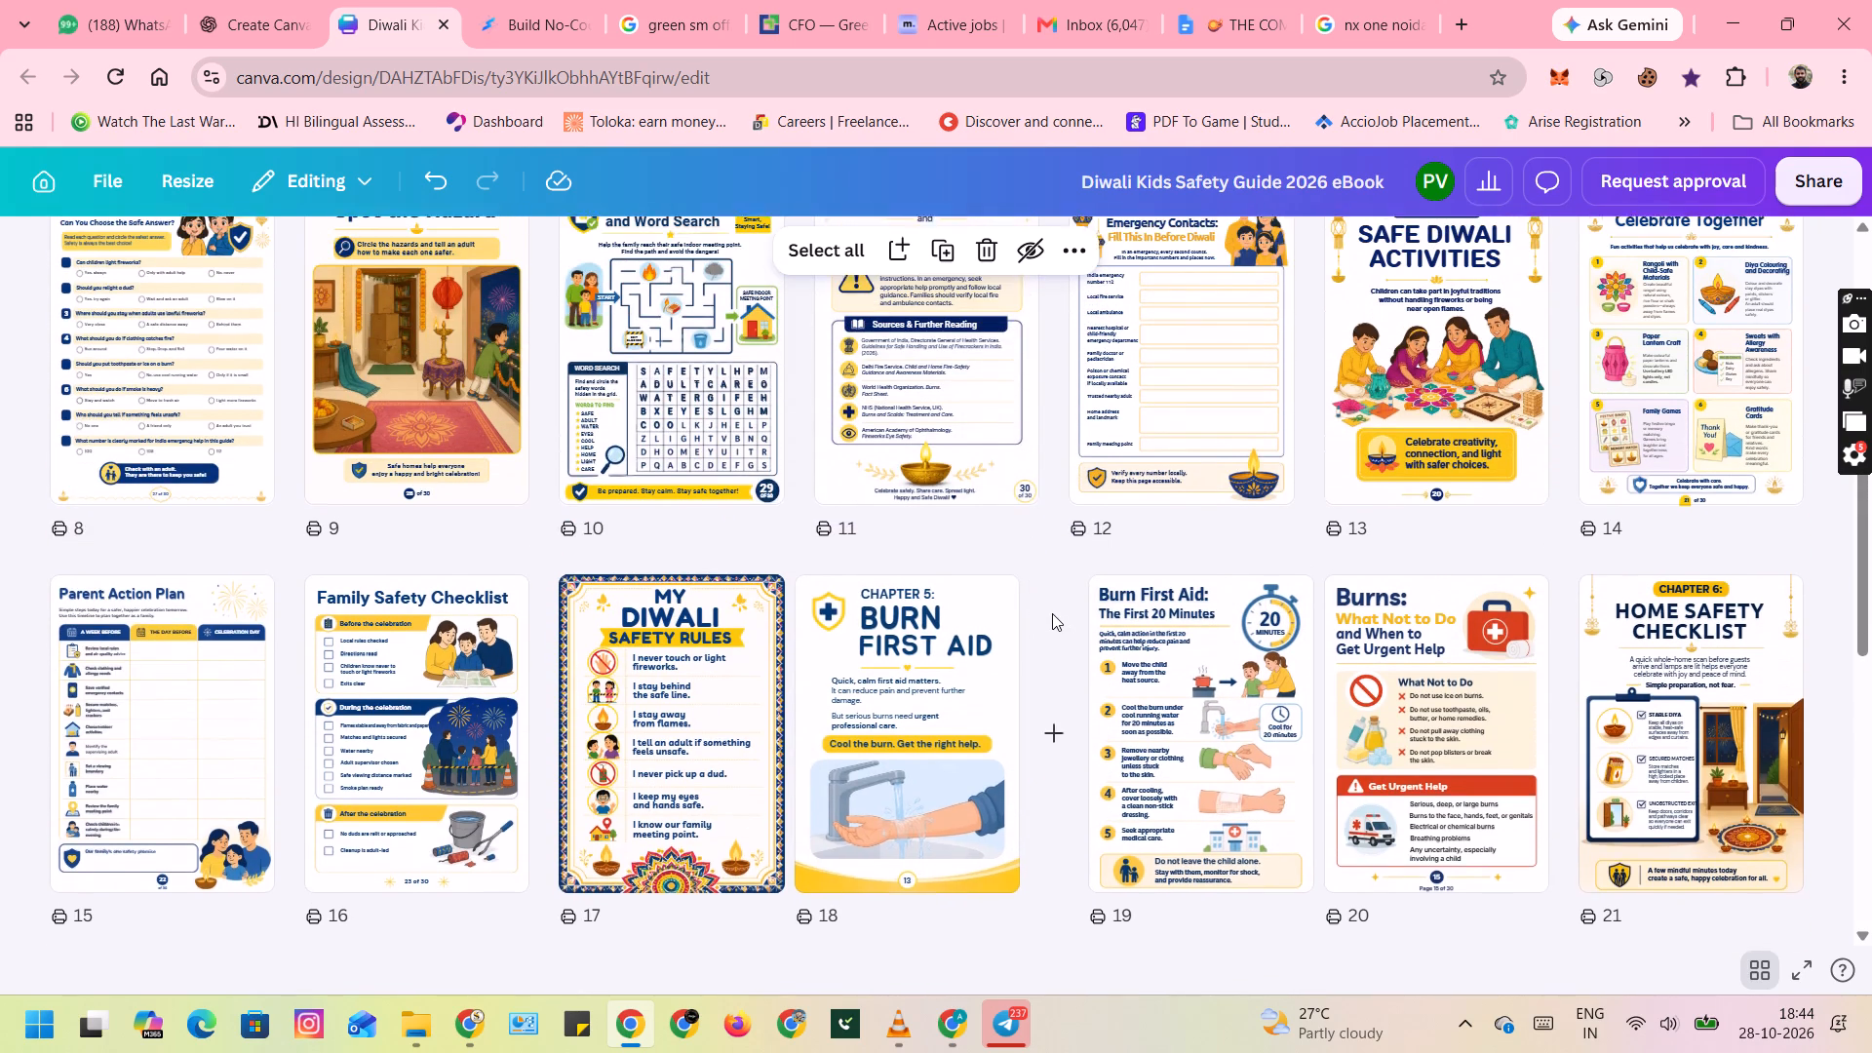
pyautogui.scroll(2, 1052, 613)
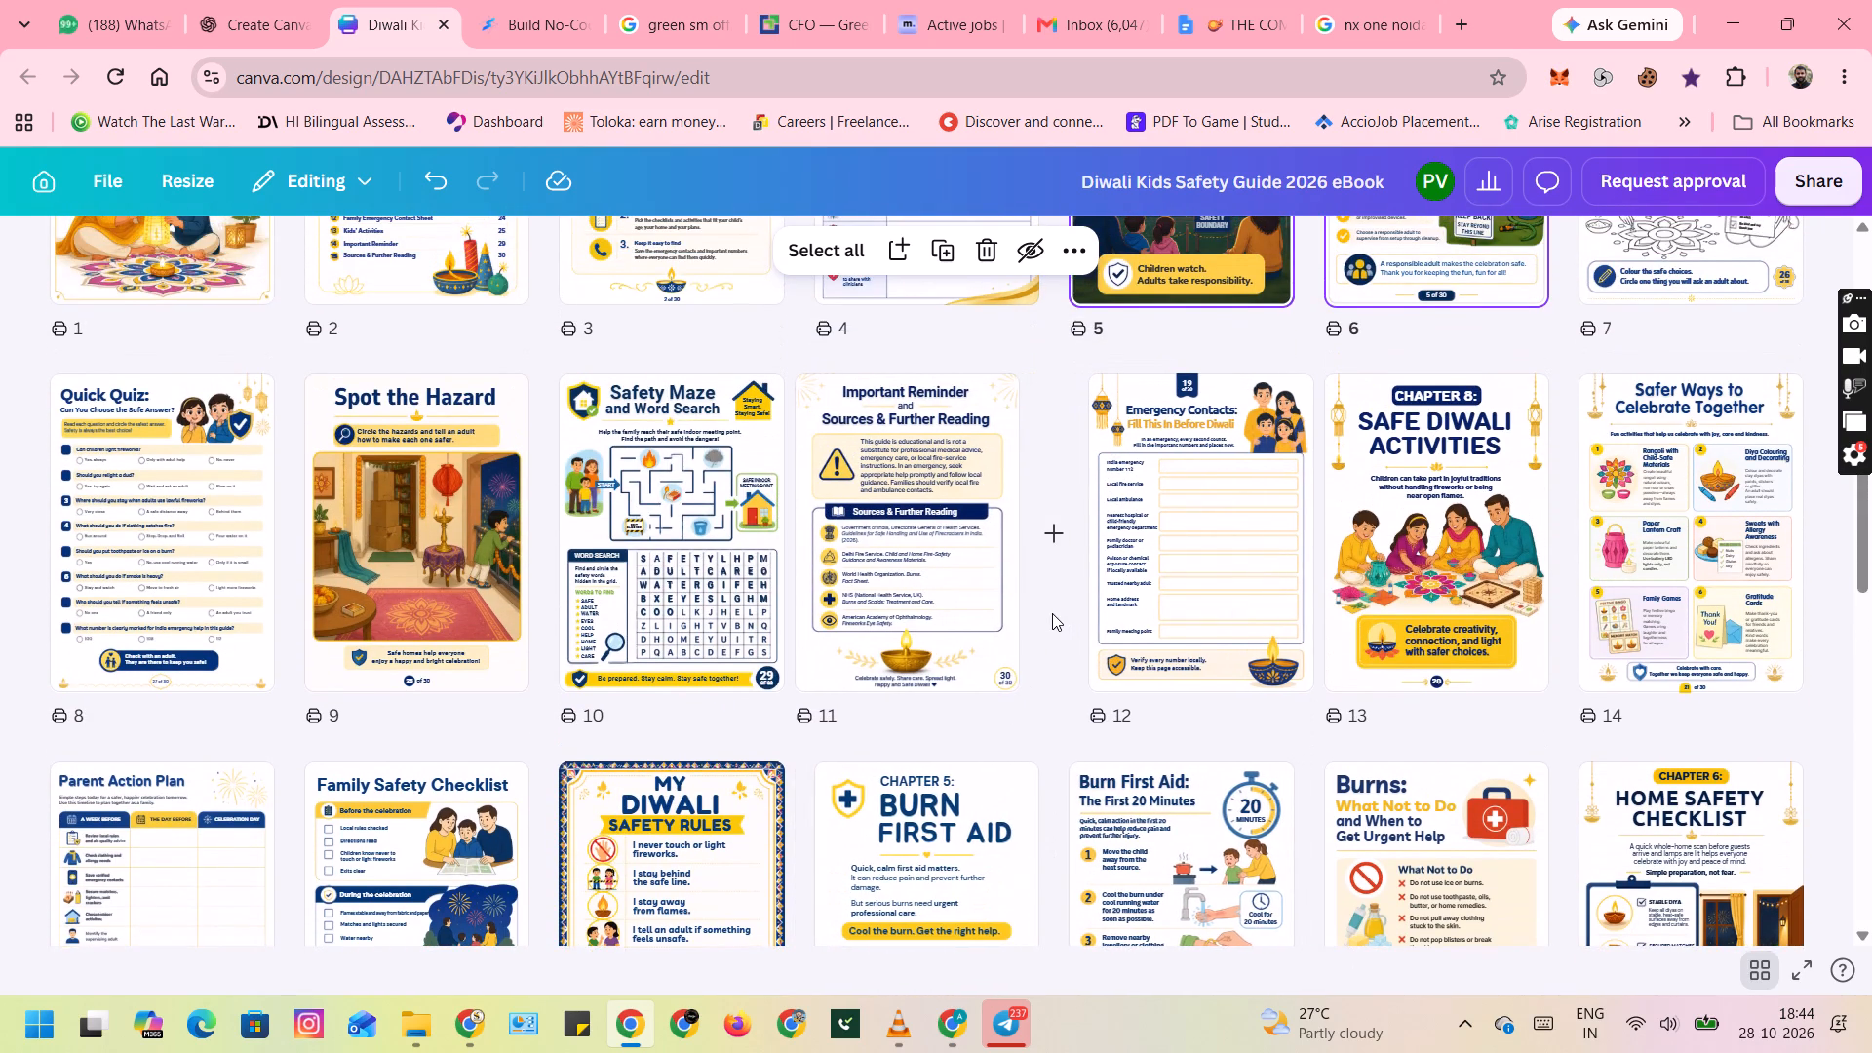
pyautogui.scroll(5, 1052, 613)
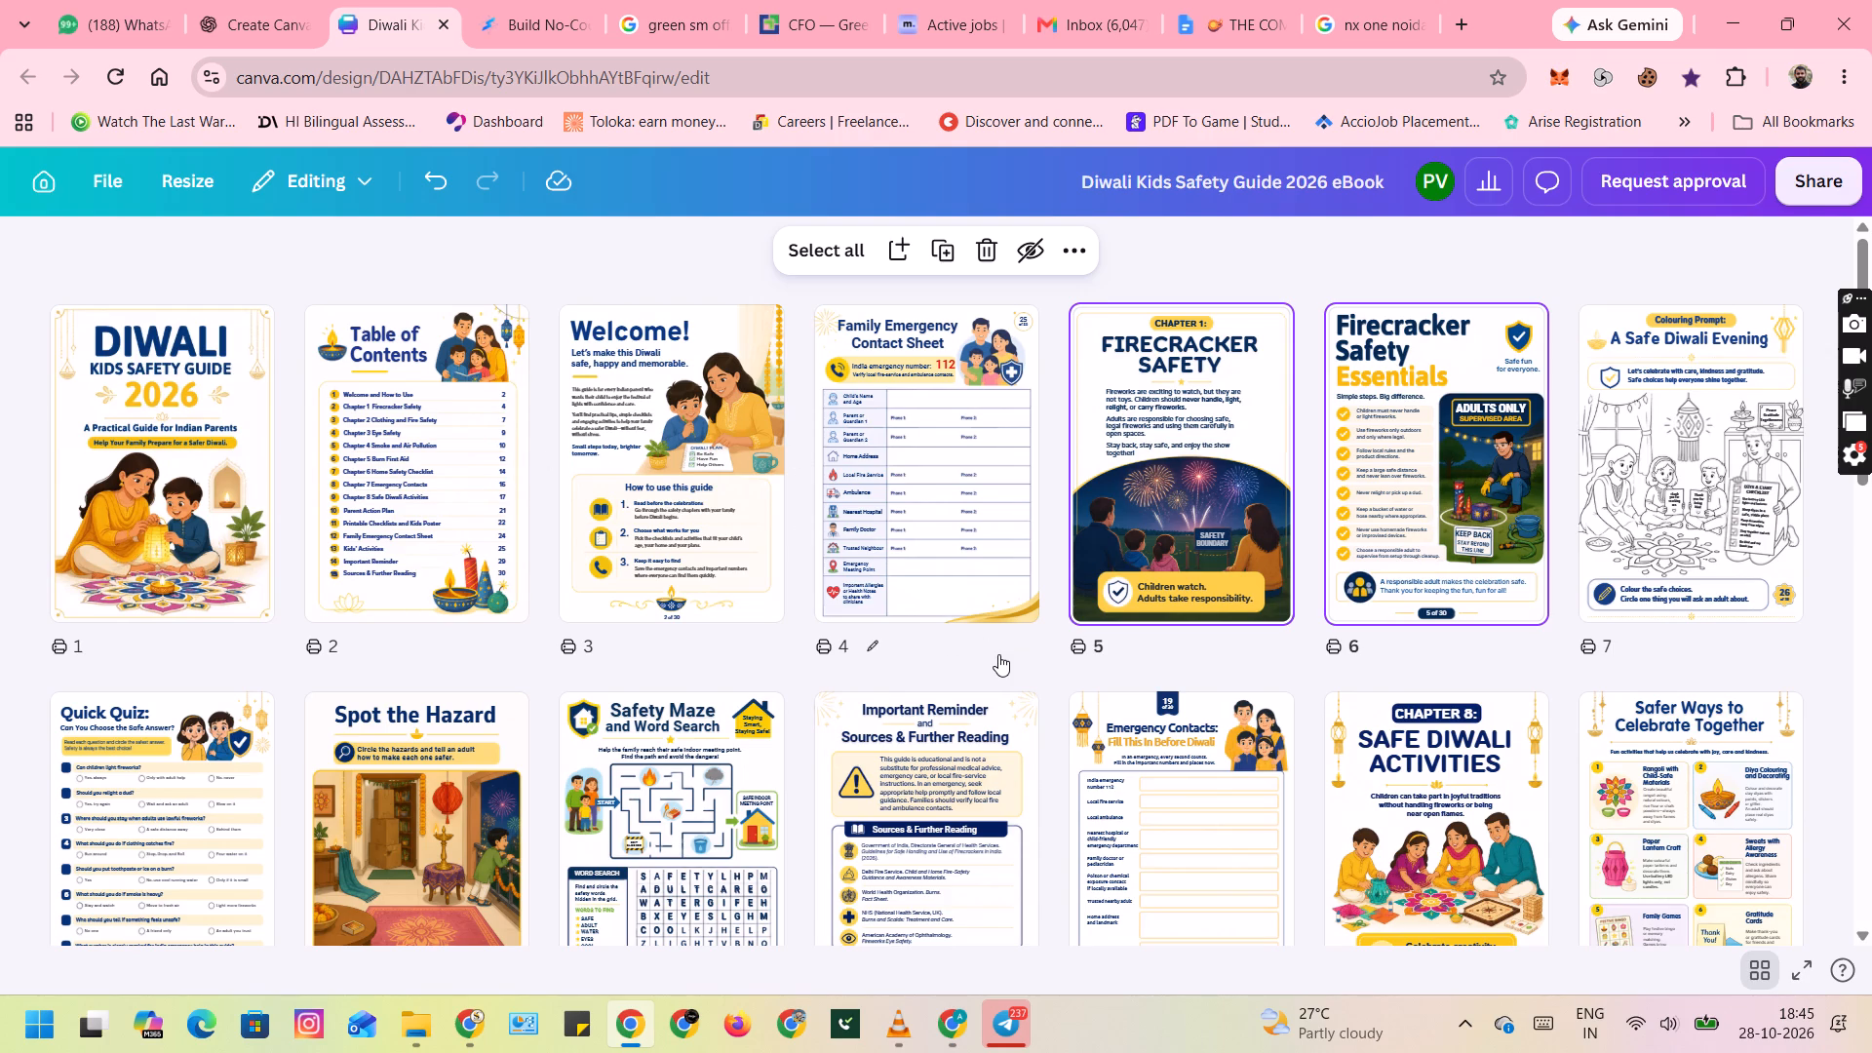
pyautogui.hscroll(1, 998, 654)
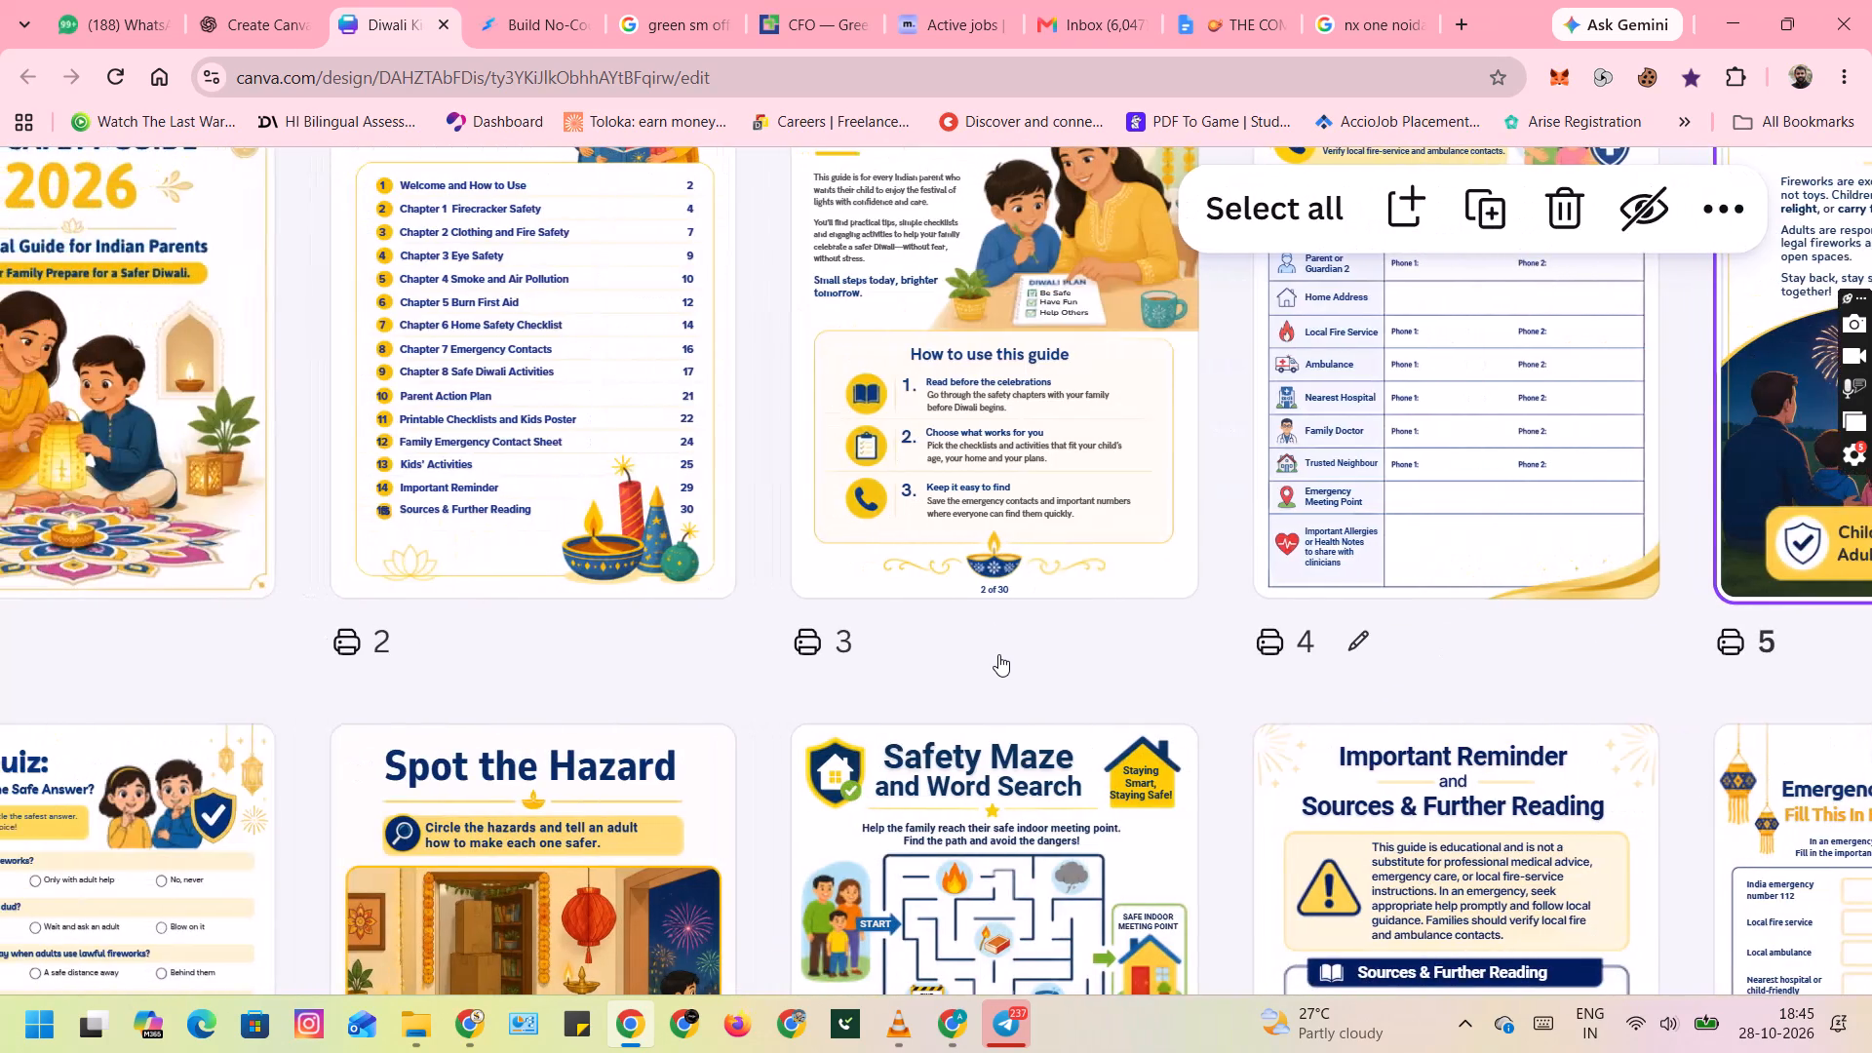
pyautogui.hscroll(3, 998, 654)
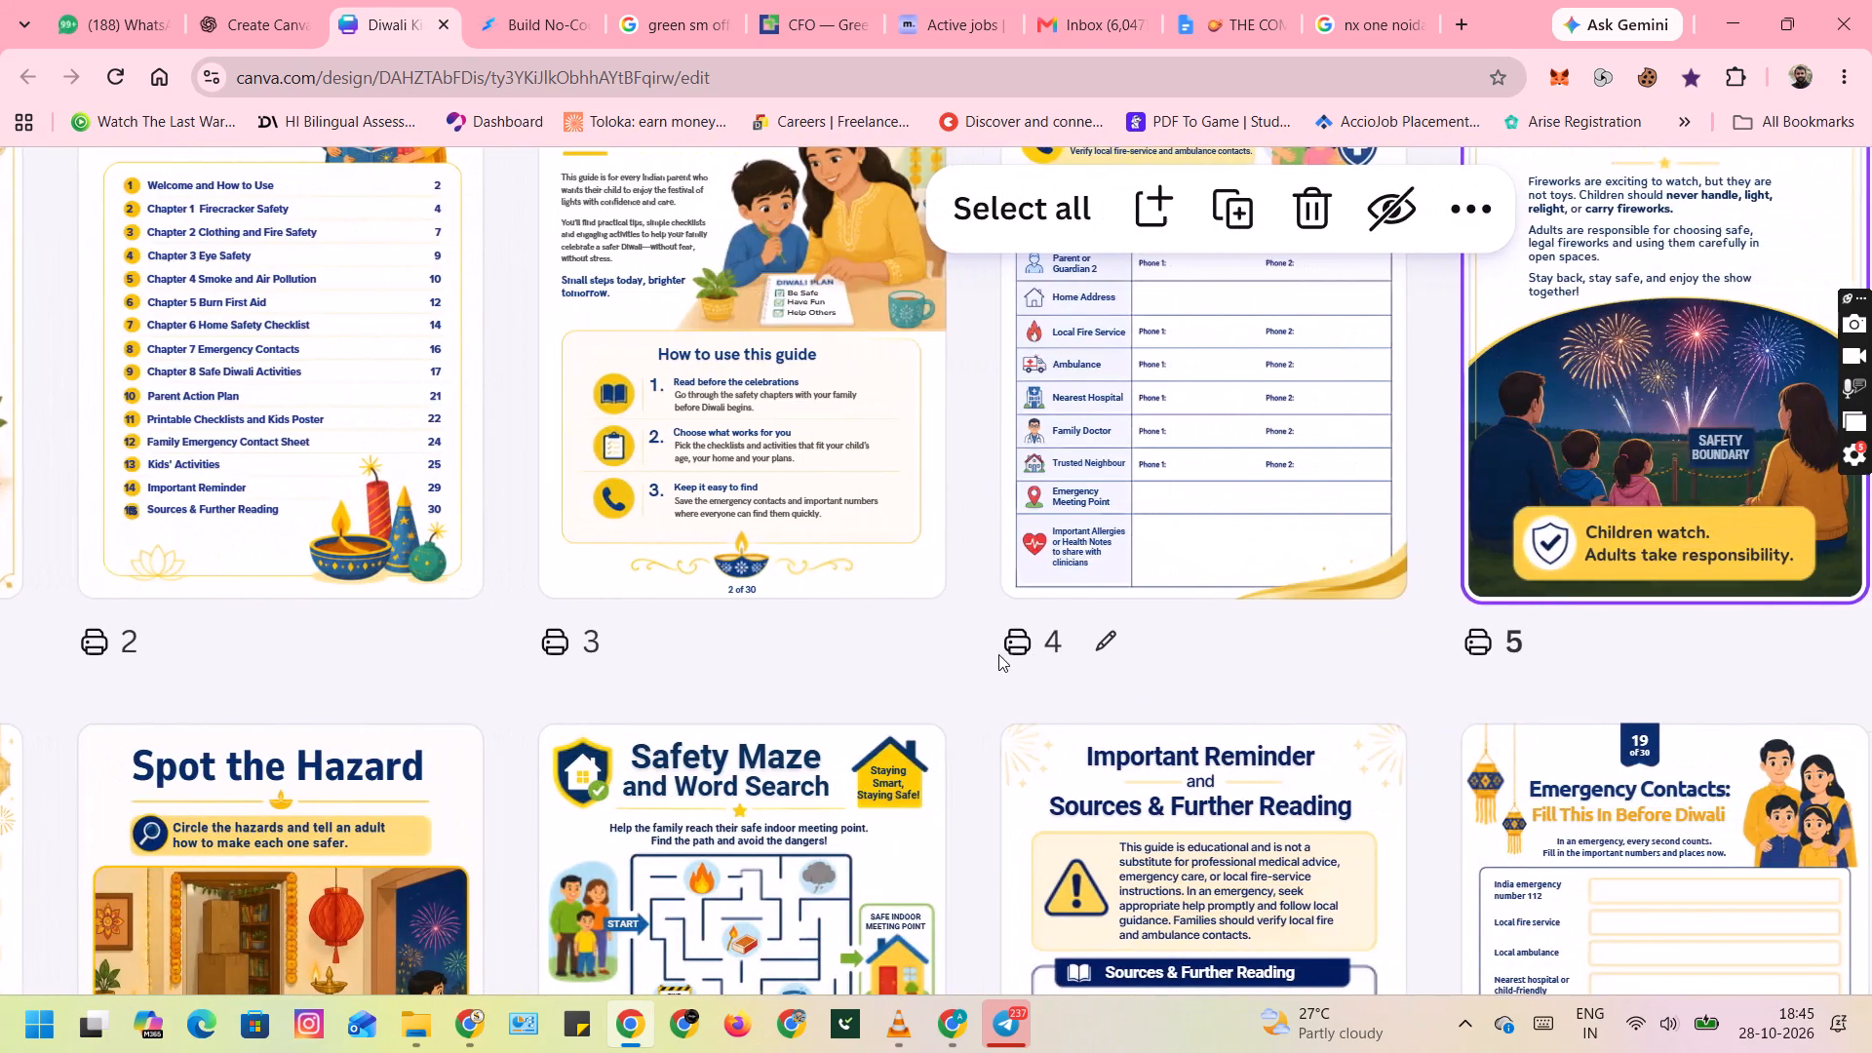
# Move the page Before, During, and After: A Family Firecracker Plan to position 7, directly after Firecracker Safety Essentials.
pyautogui.scroll(-6, 1141, 842)
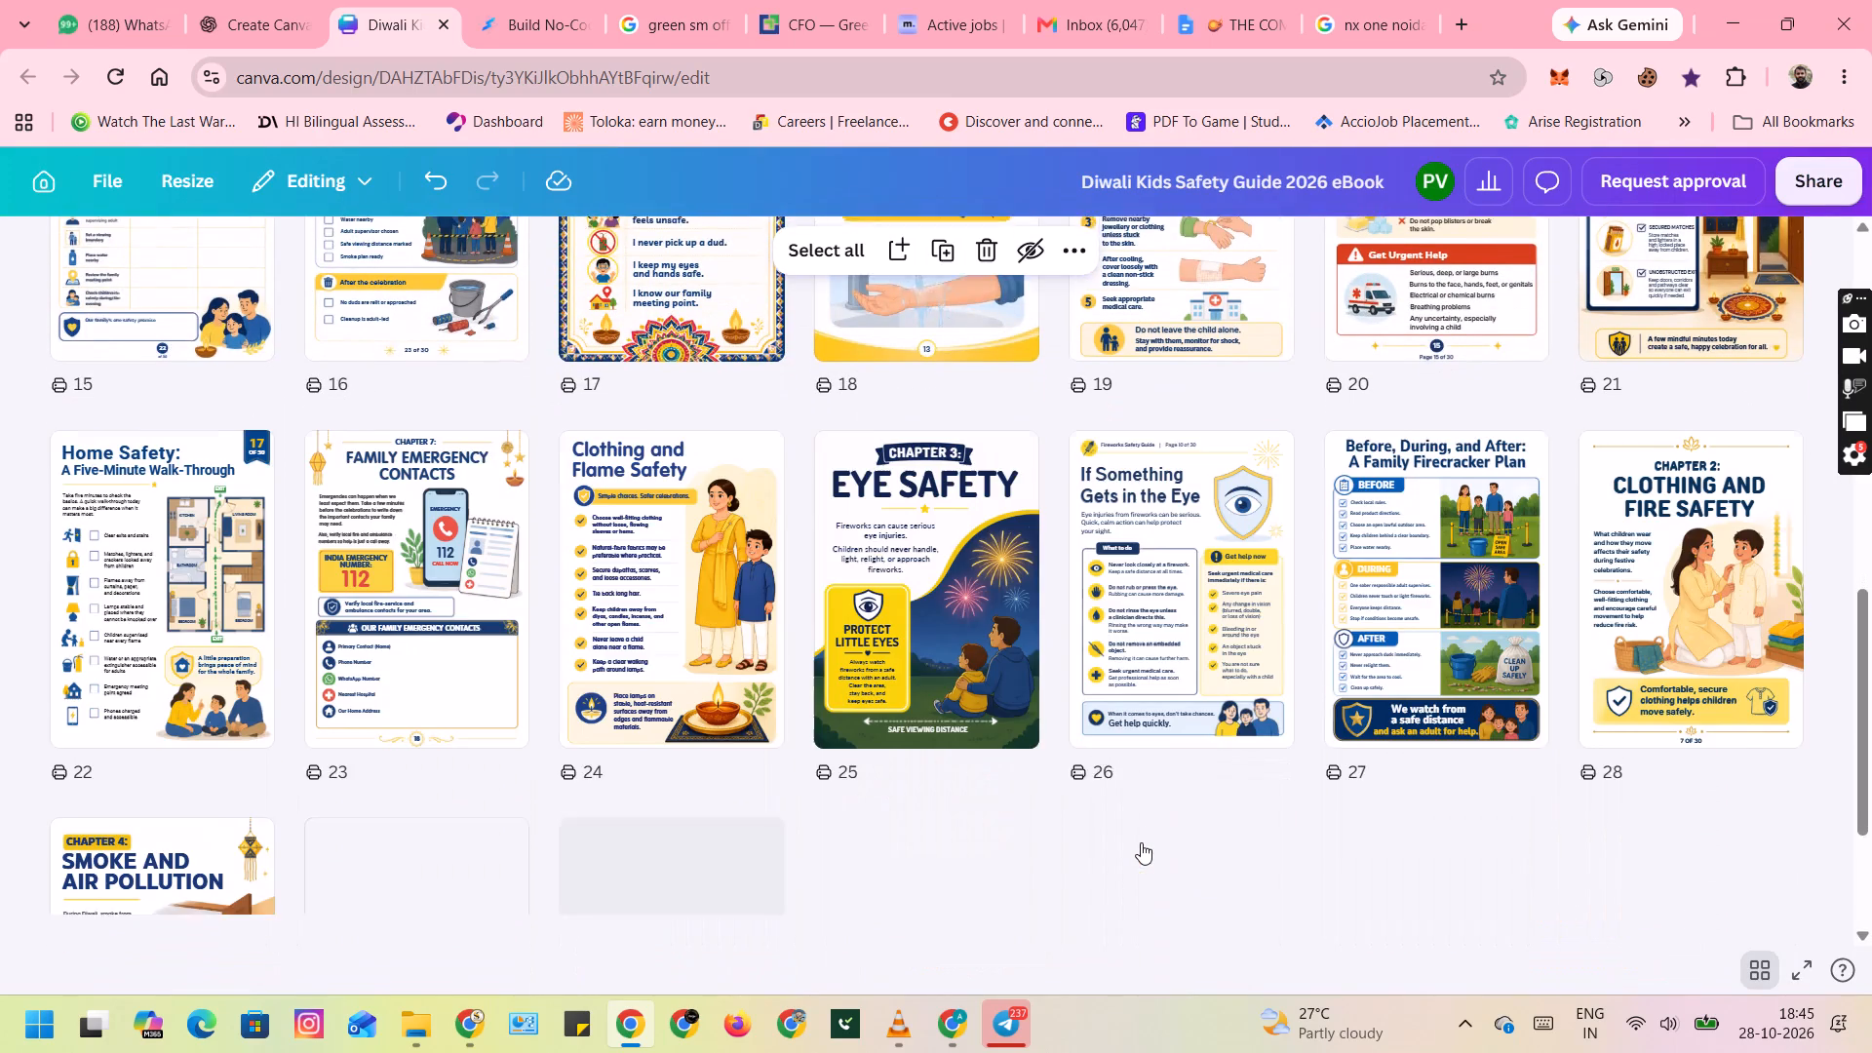
pyautogui.scroll(1, 1141, 842)
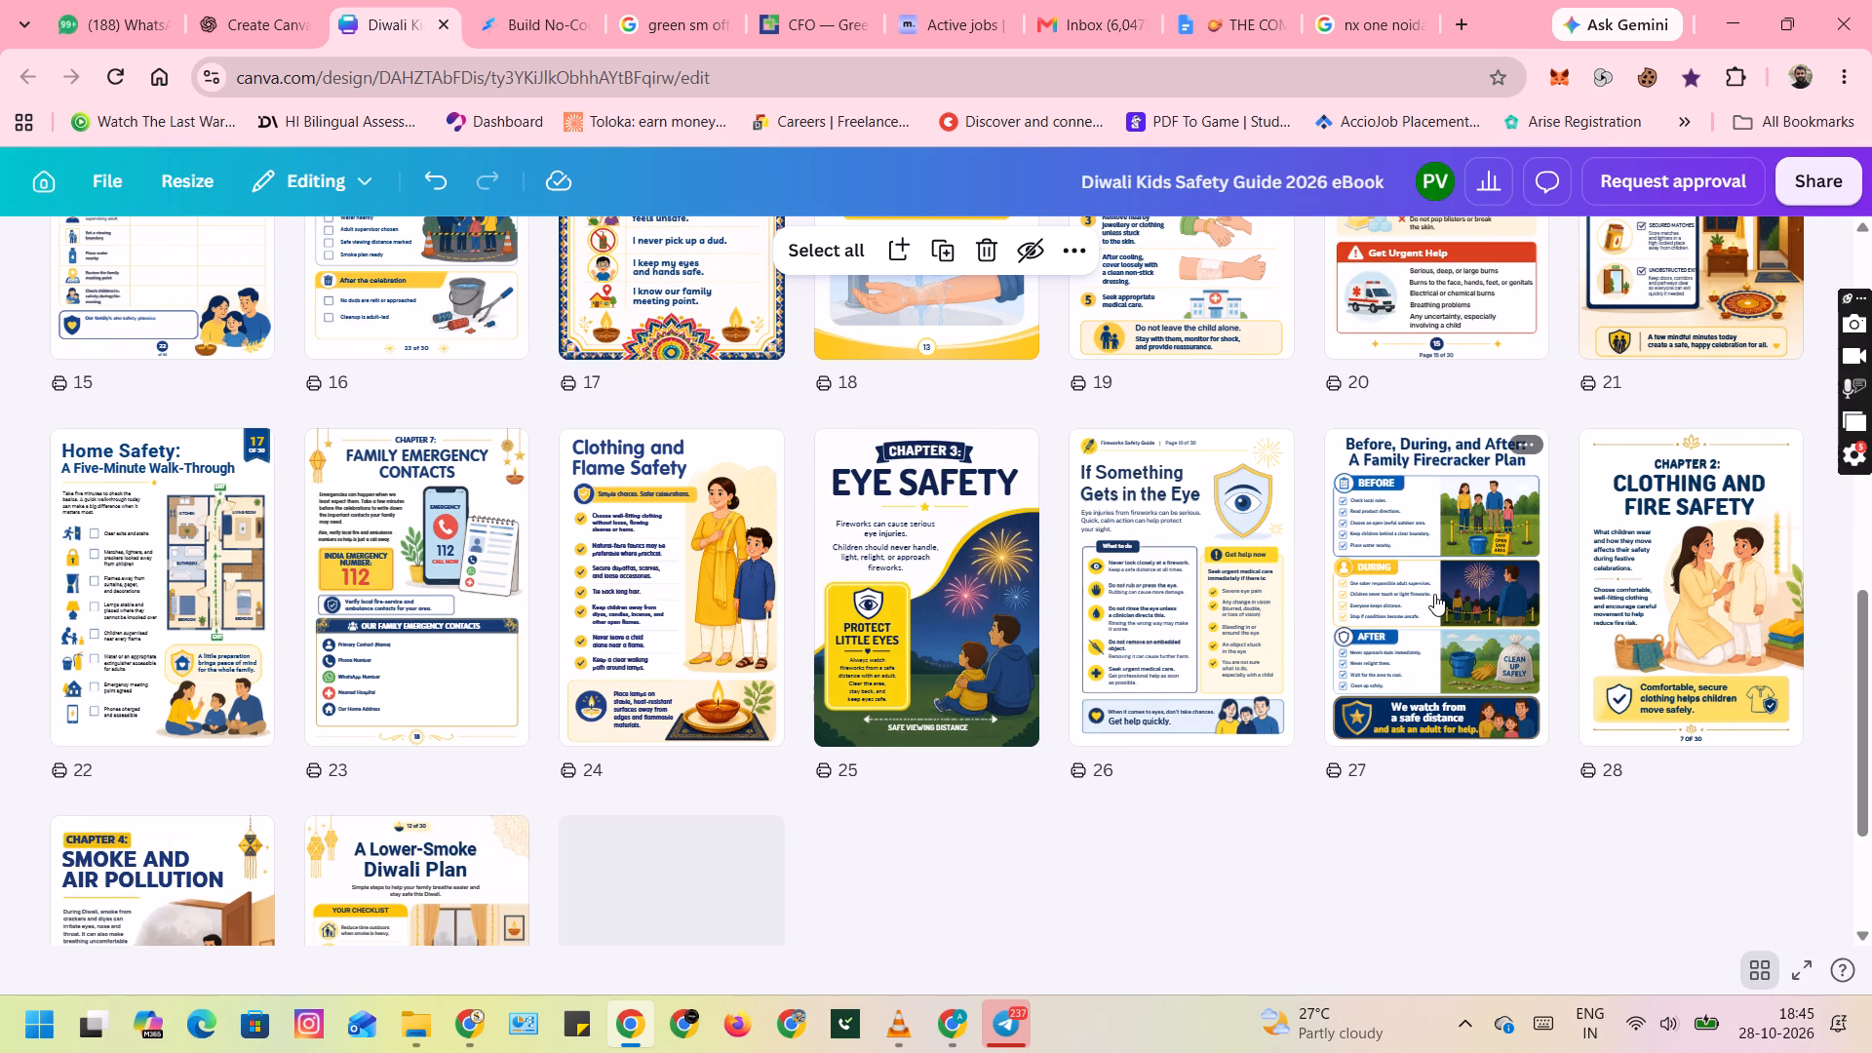
pyautogui.moveTo(1434, 596); pyautogui.dragTo(1144, 256)
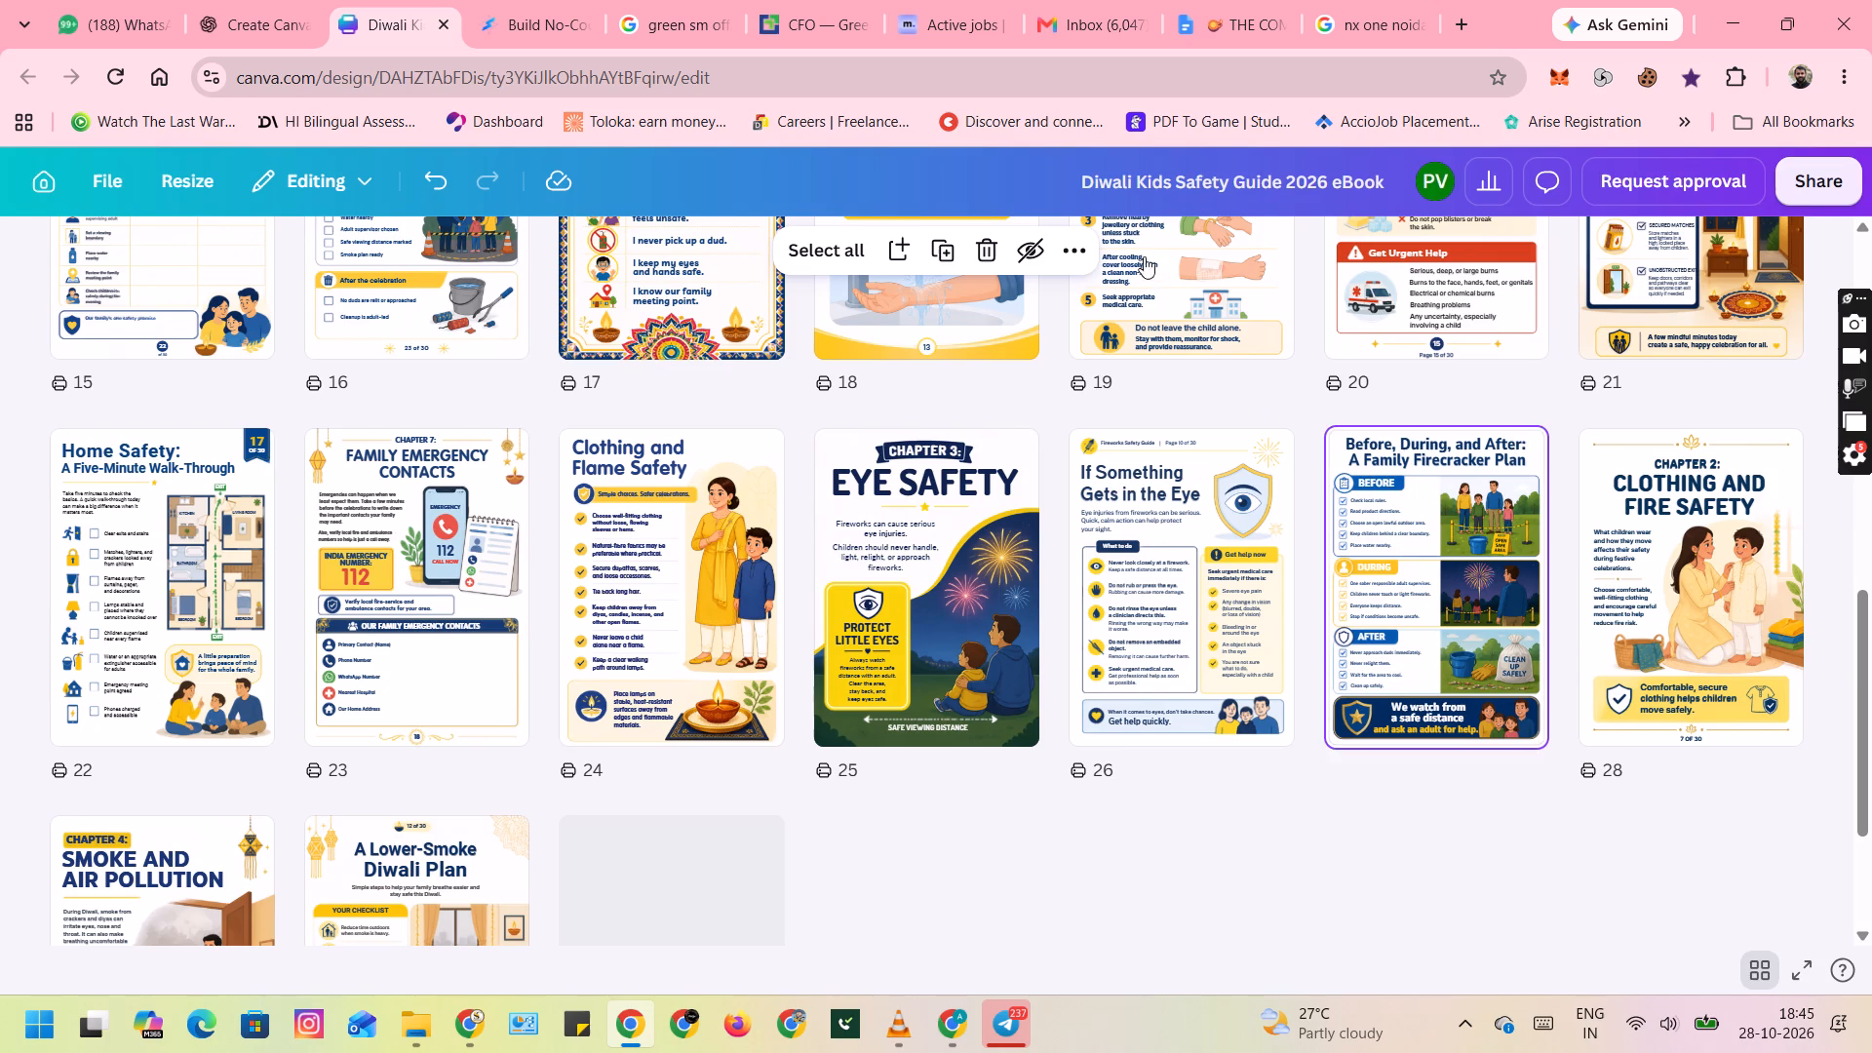
pyautogui.moveTo(1144, 256); pyautogui.dragTo(1135, 230)
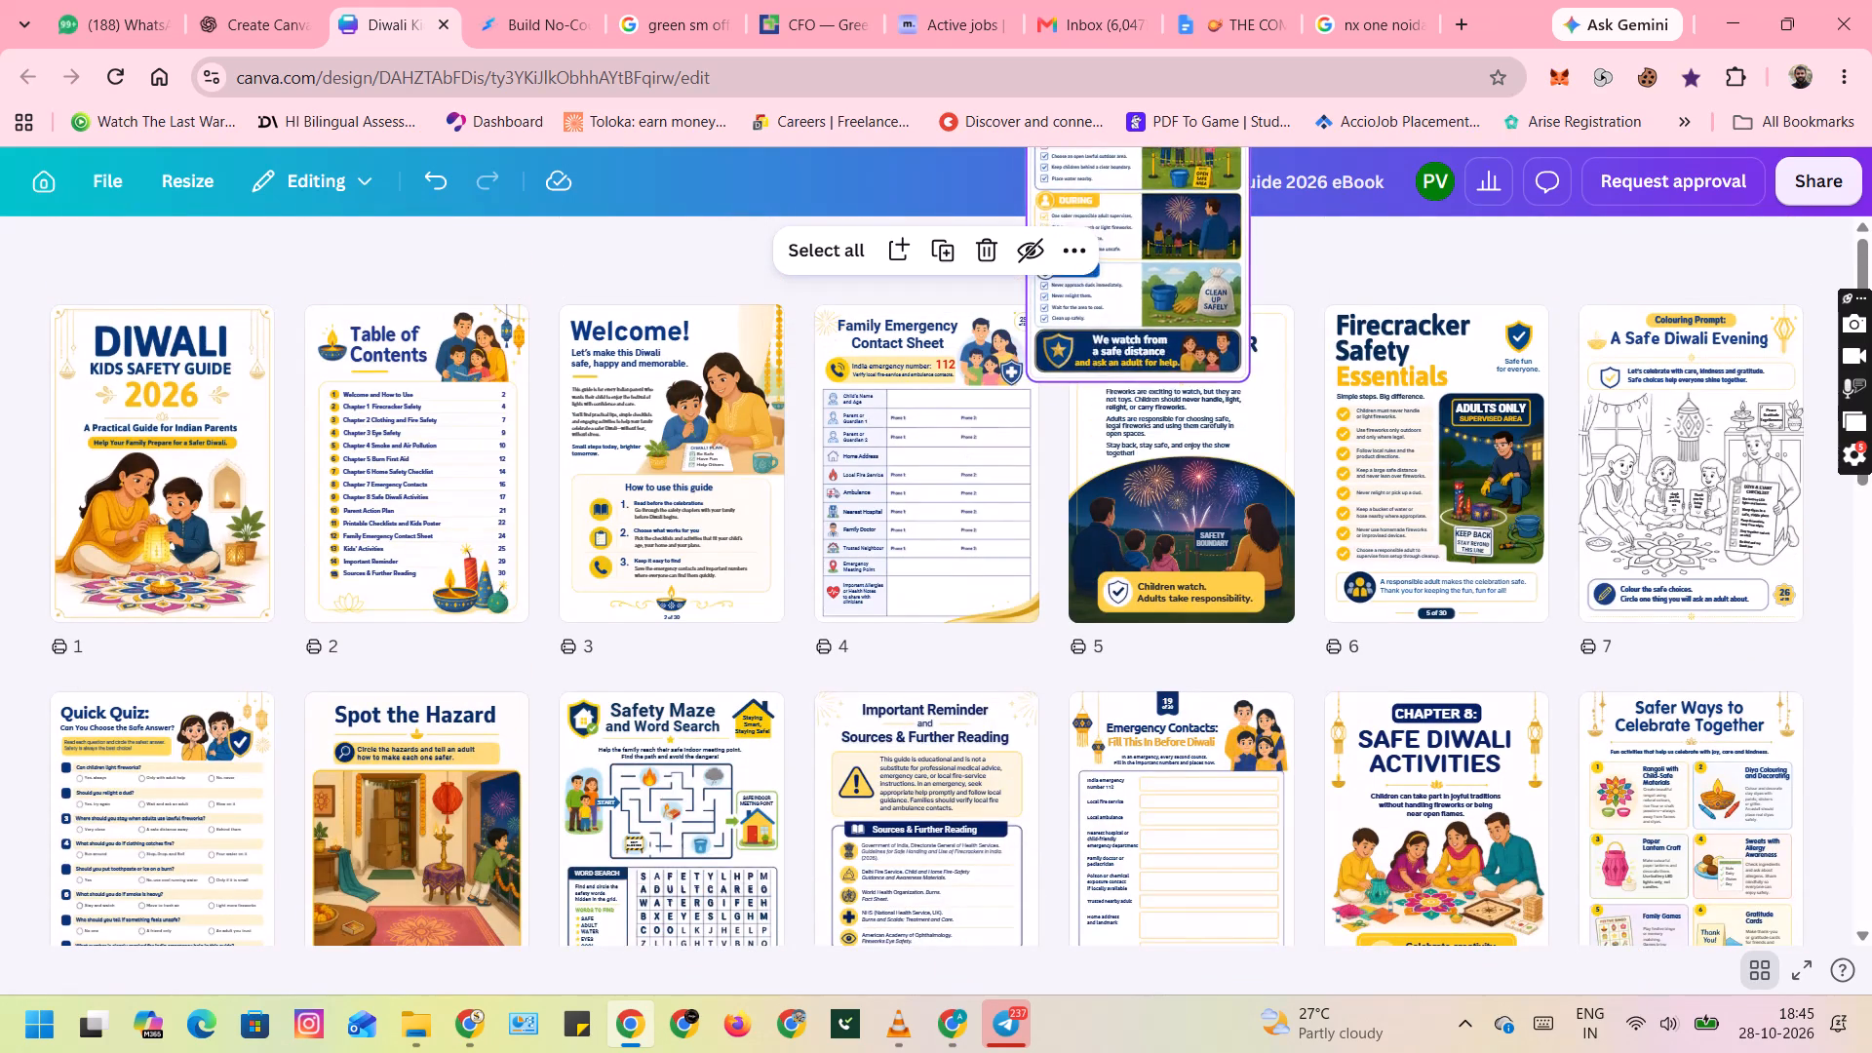
pyautogui.moveTo(1135, 230); pyautogui.dragTo(1559, 446)
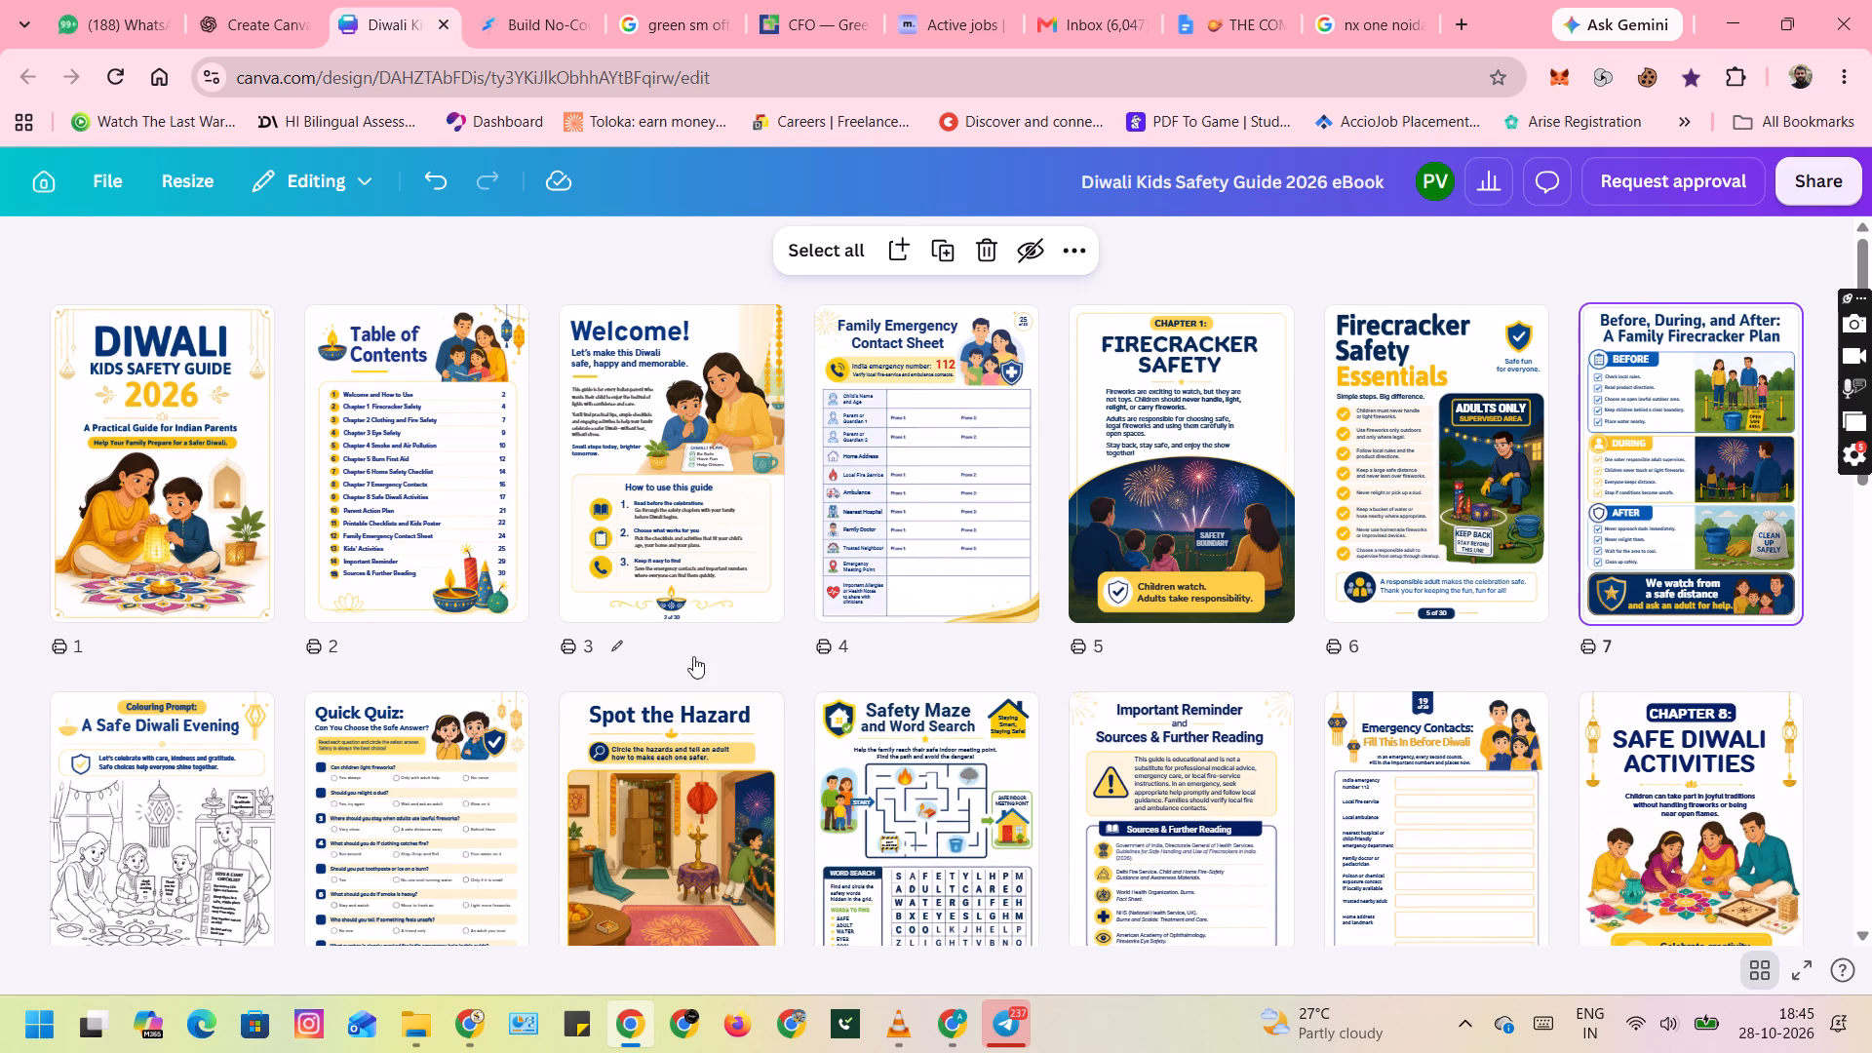
# Move the Chapter 2 Clothing and Fire Safety page to position 8, directly after the Family Firecracker Plan.
pyautogui.scroll(-6, 1167, 799)
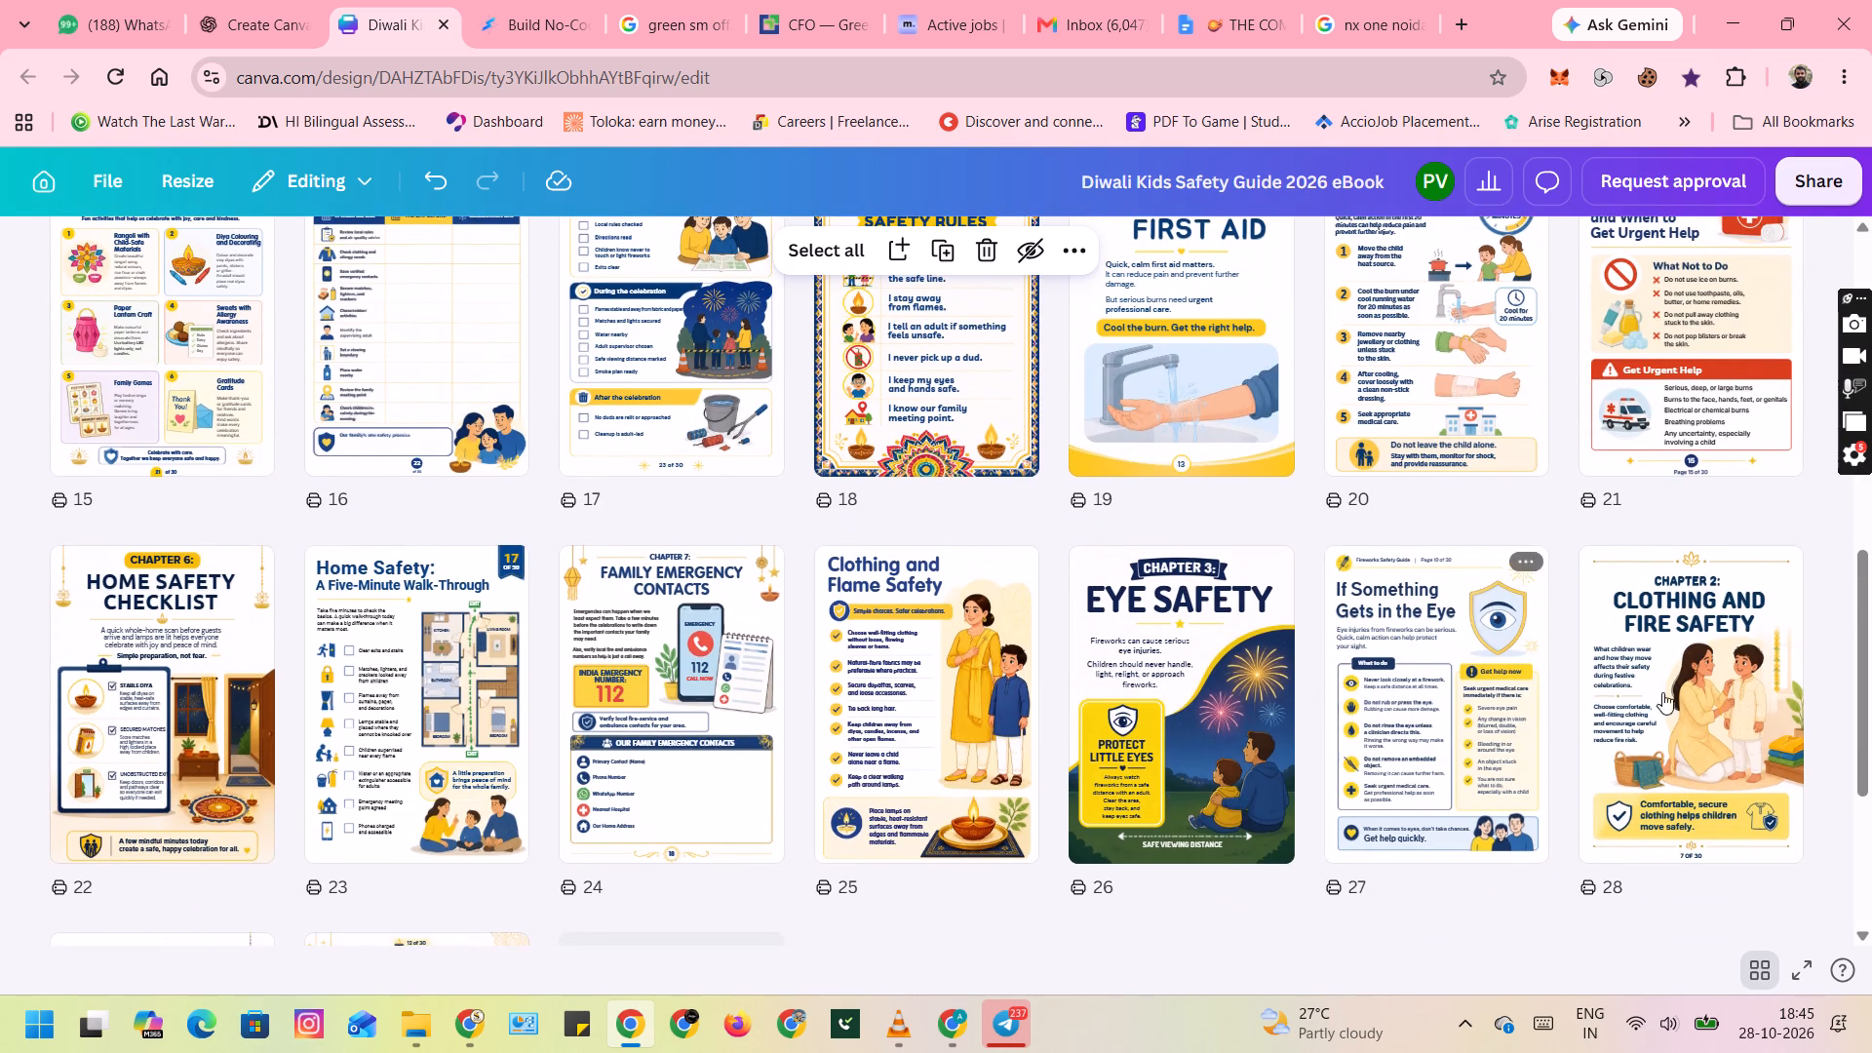
pyautogui.moveTo(1713, 709); pyautogui.dragTo(542, 380)
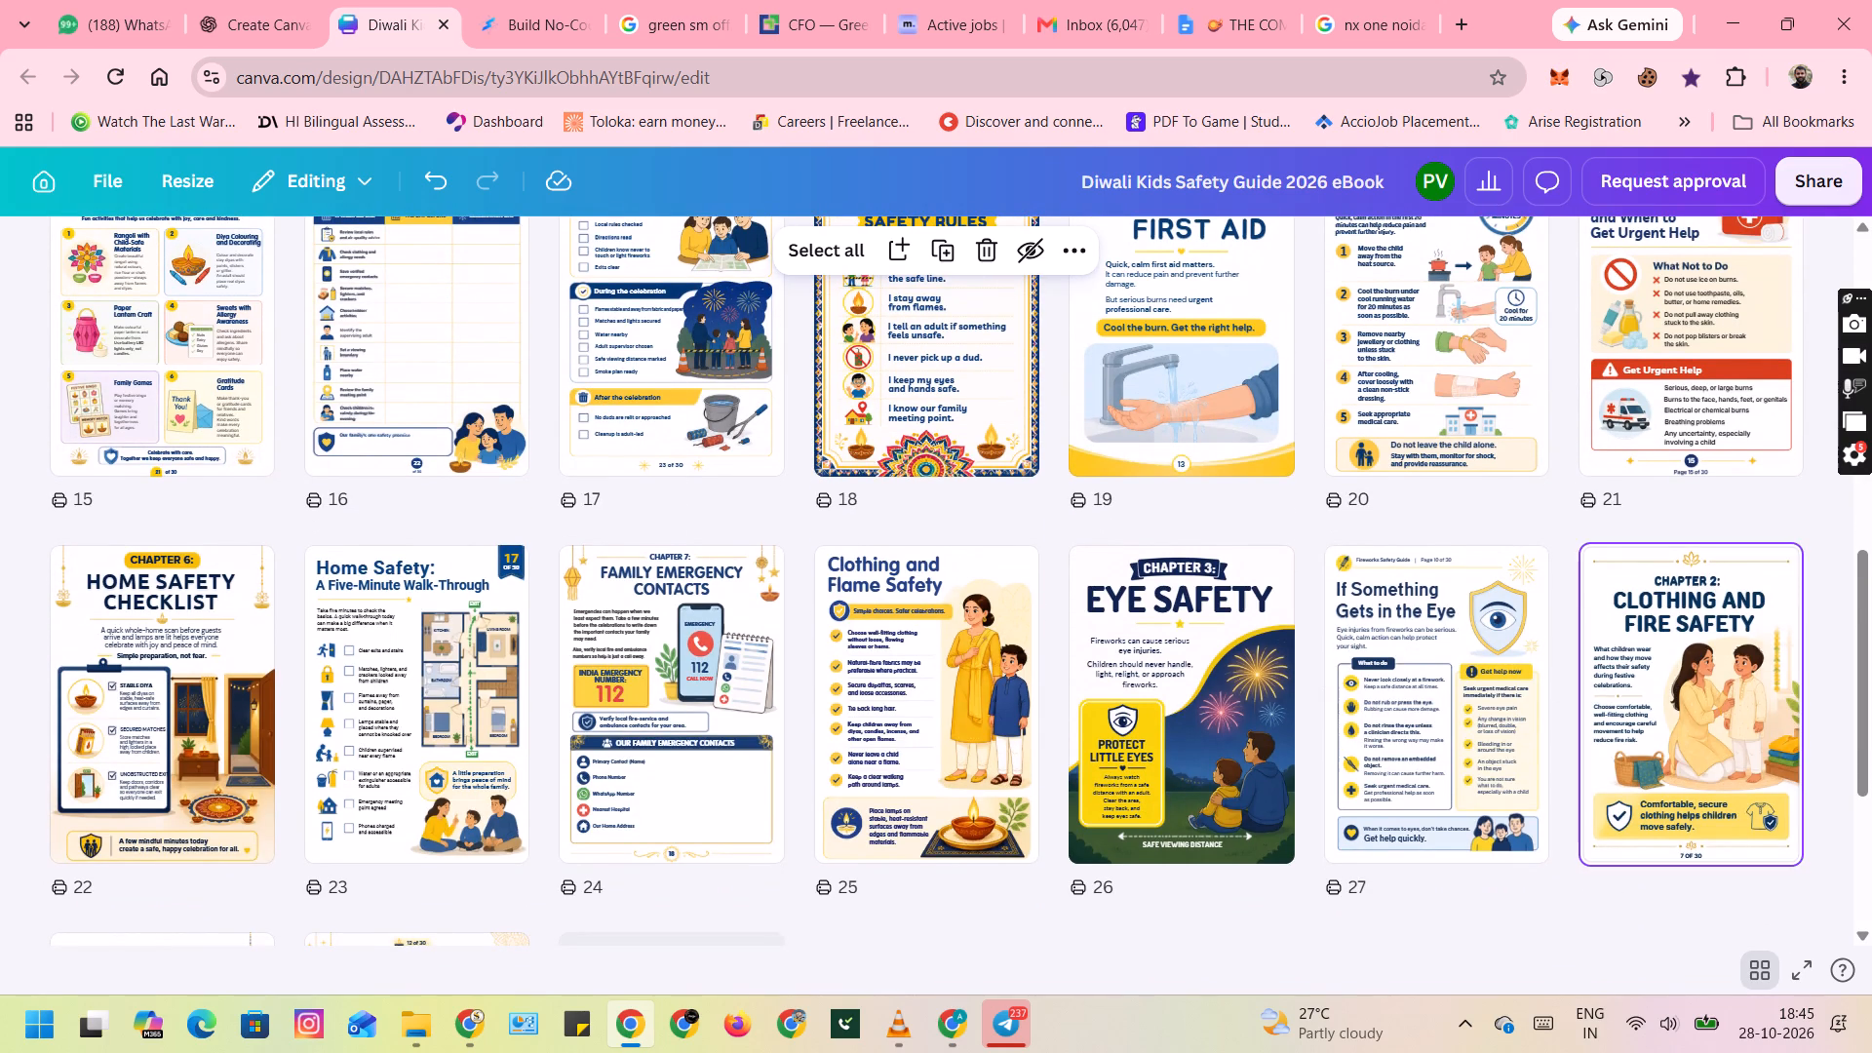
pyautogui.moveTo(542, 380); pyautogui.dragTo(537, 323)
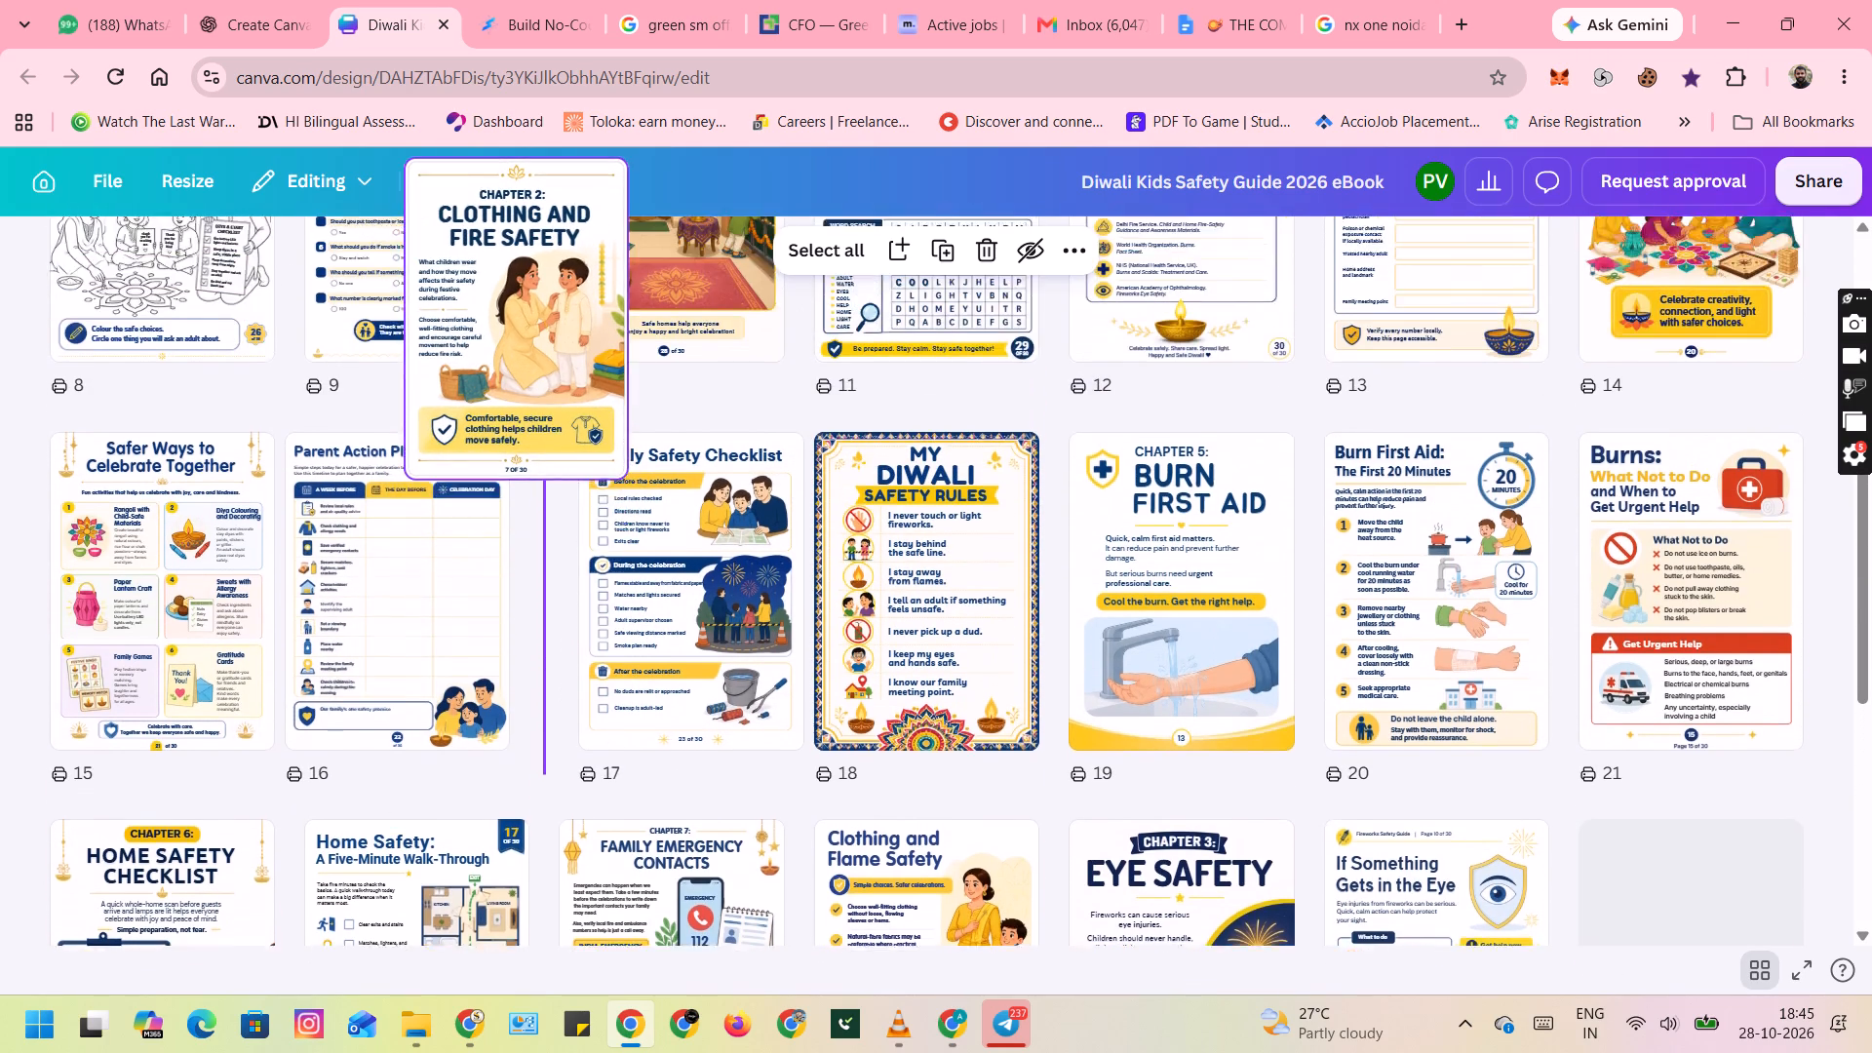
pyautogui.moveTo(537, 323); pyautogui.dragTo(336, 662)
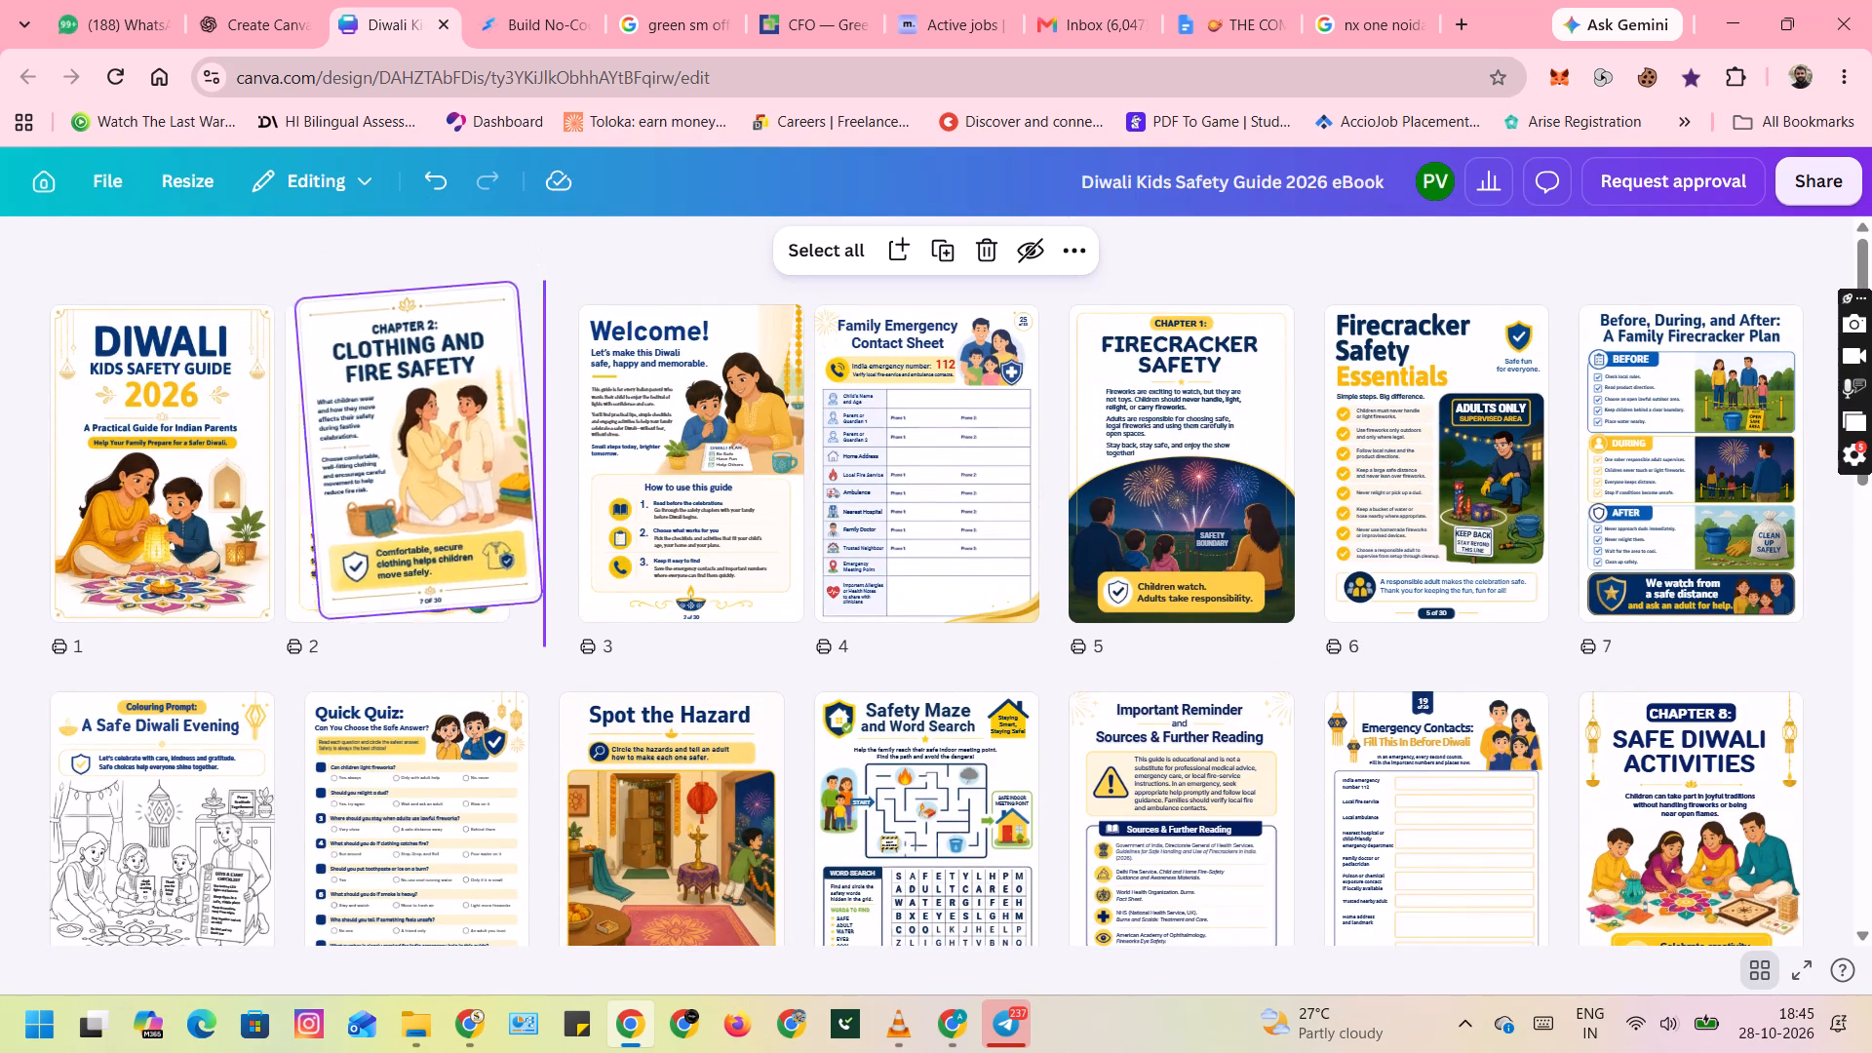
pyautogui.moveTo(336, 662); pyautogui.dragTo(175, 449)
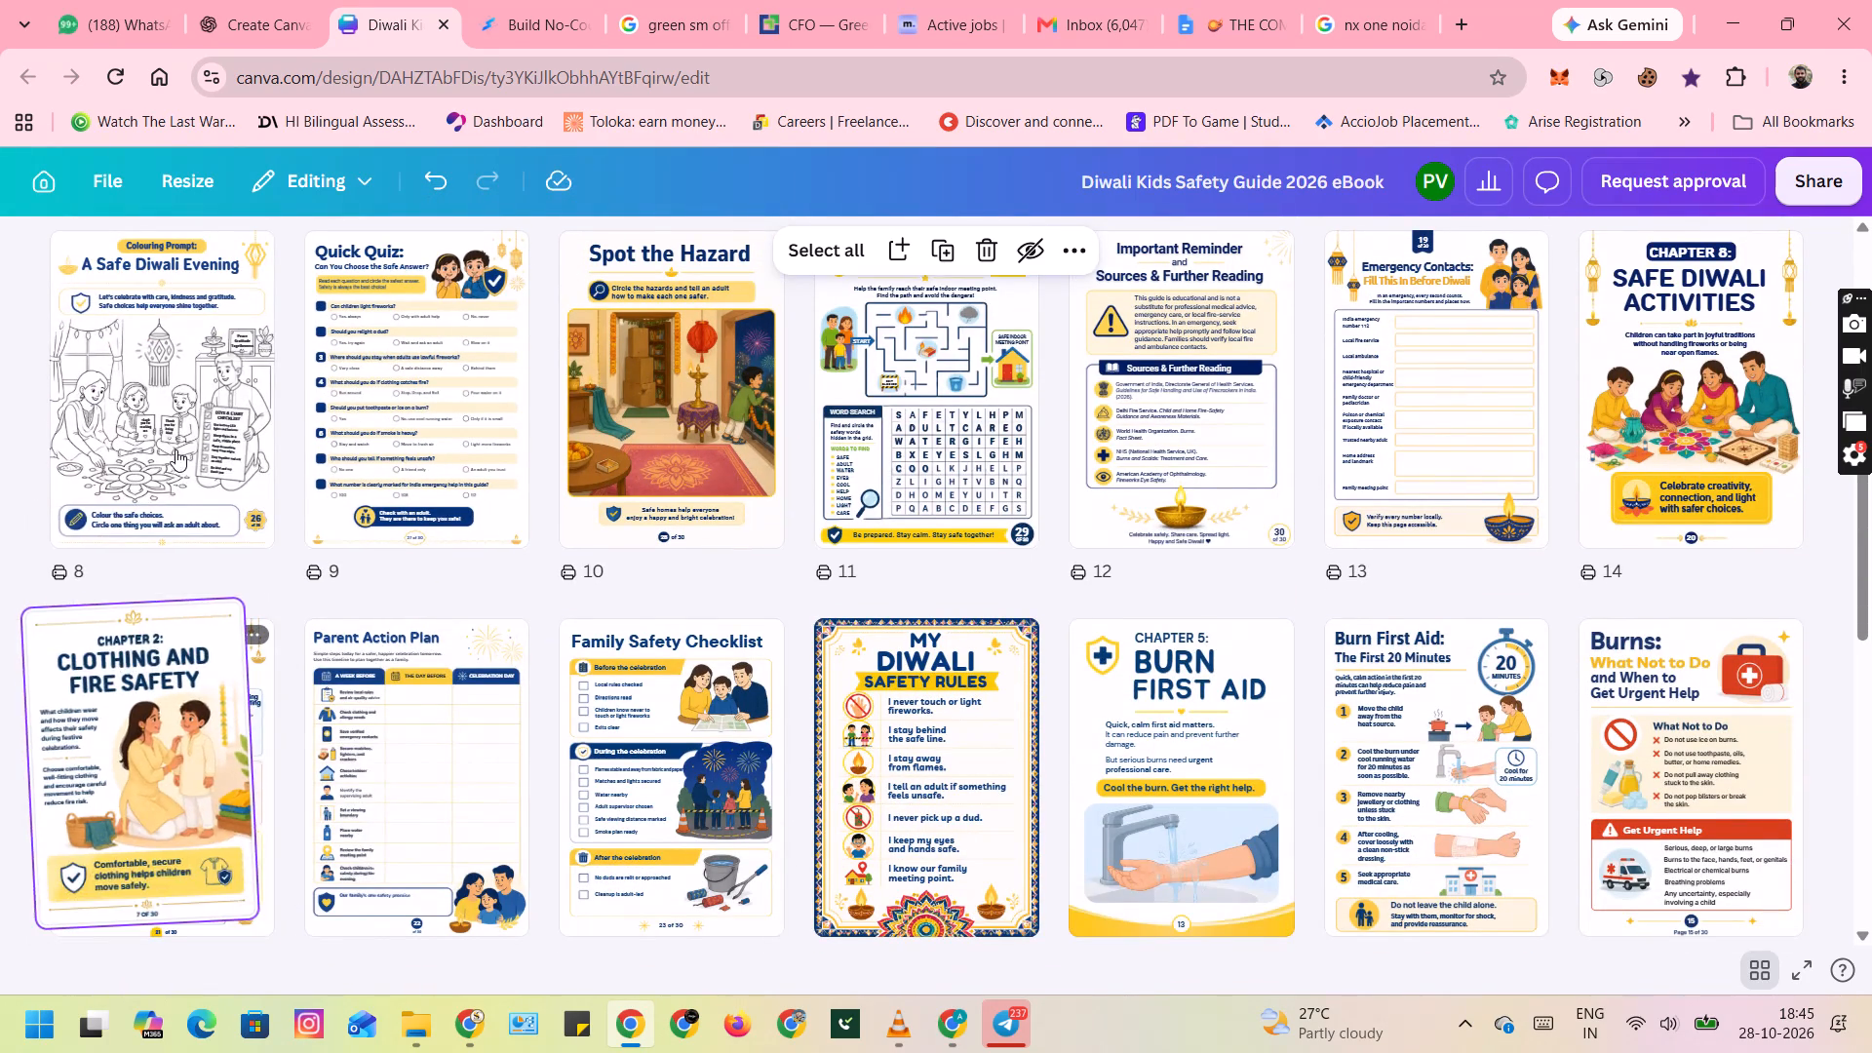
pyautogui.moveTo(175, 449); pyautogui.dragTo(0, 436)
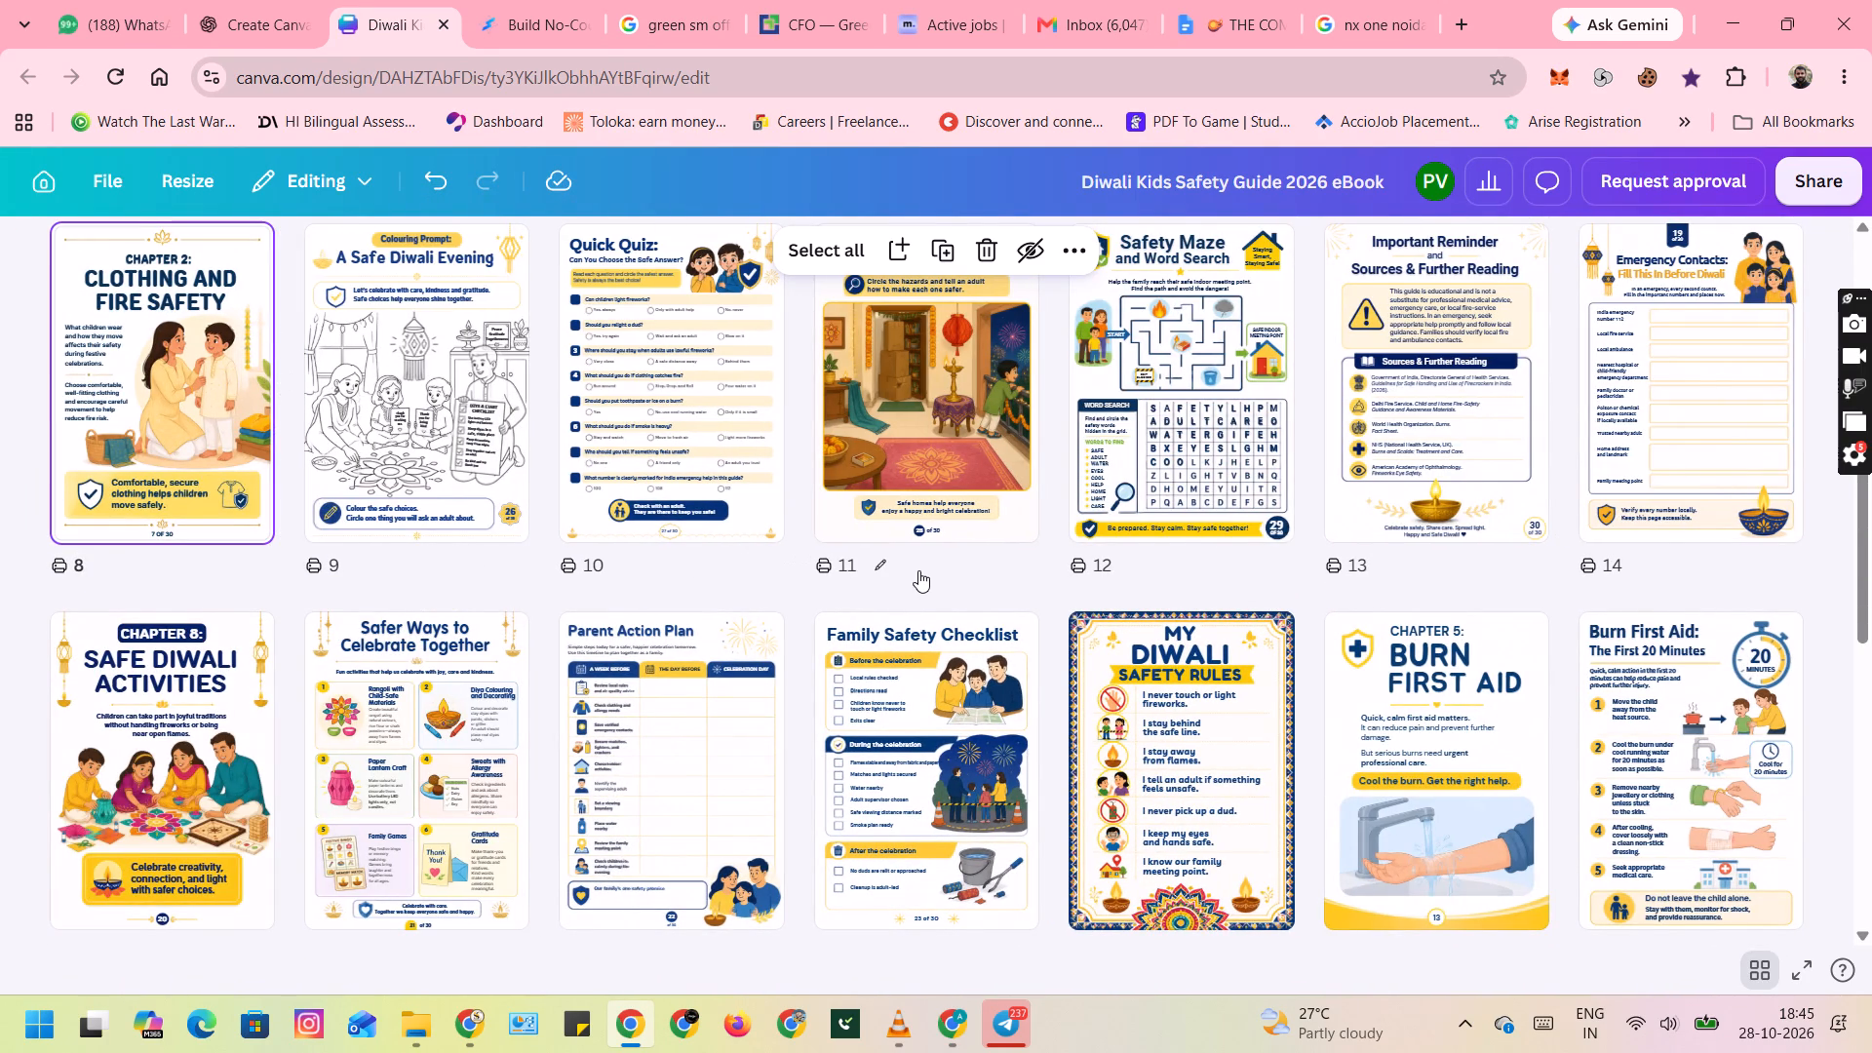
# Find the Clothing and Flame Safety page and move it to position 9, directly after the Chapter 2 page.
pyautogui.scroll(4, 918, 570)
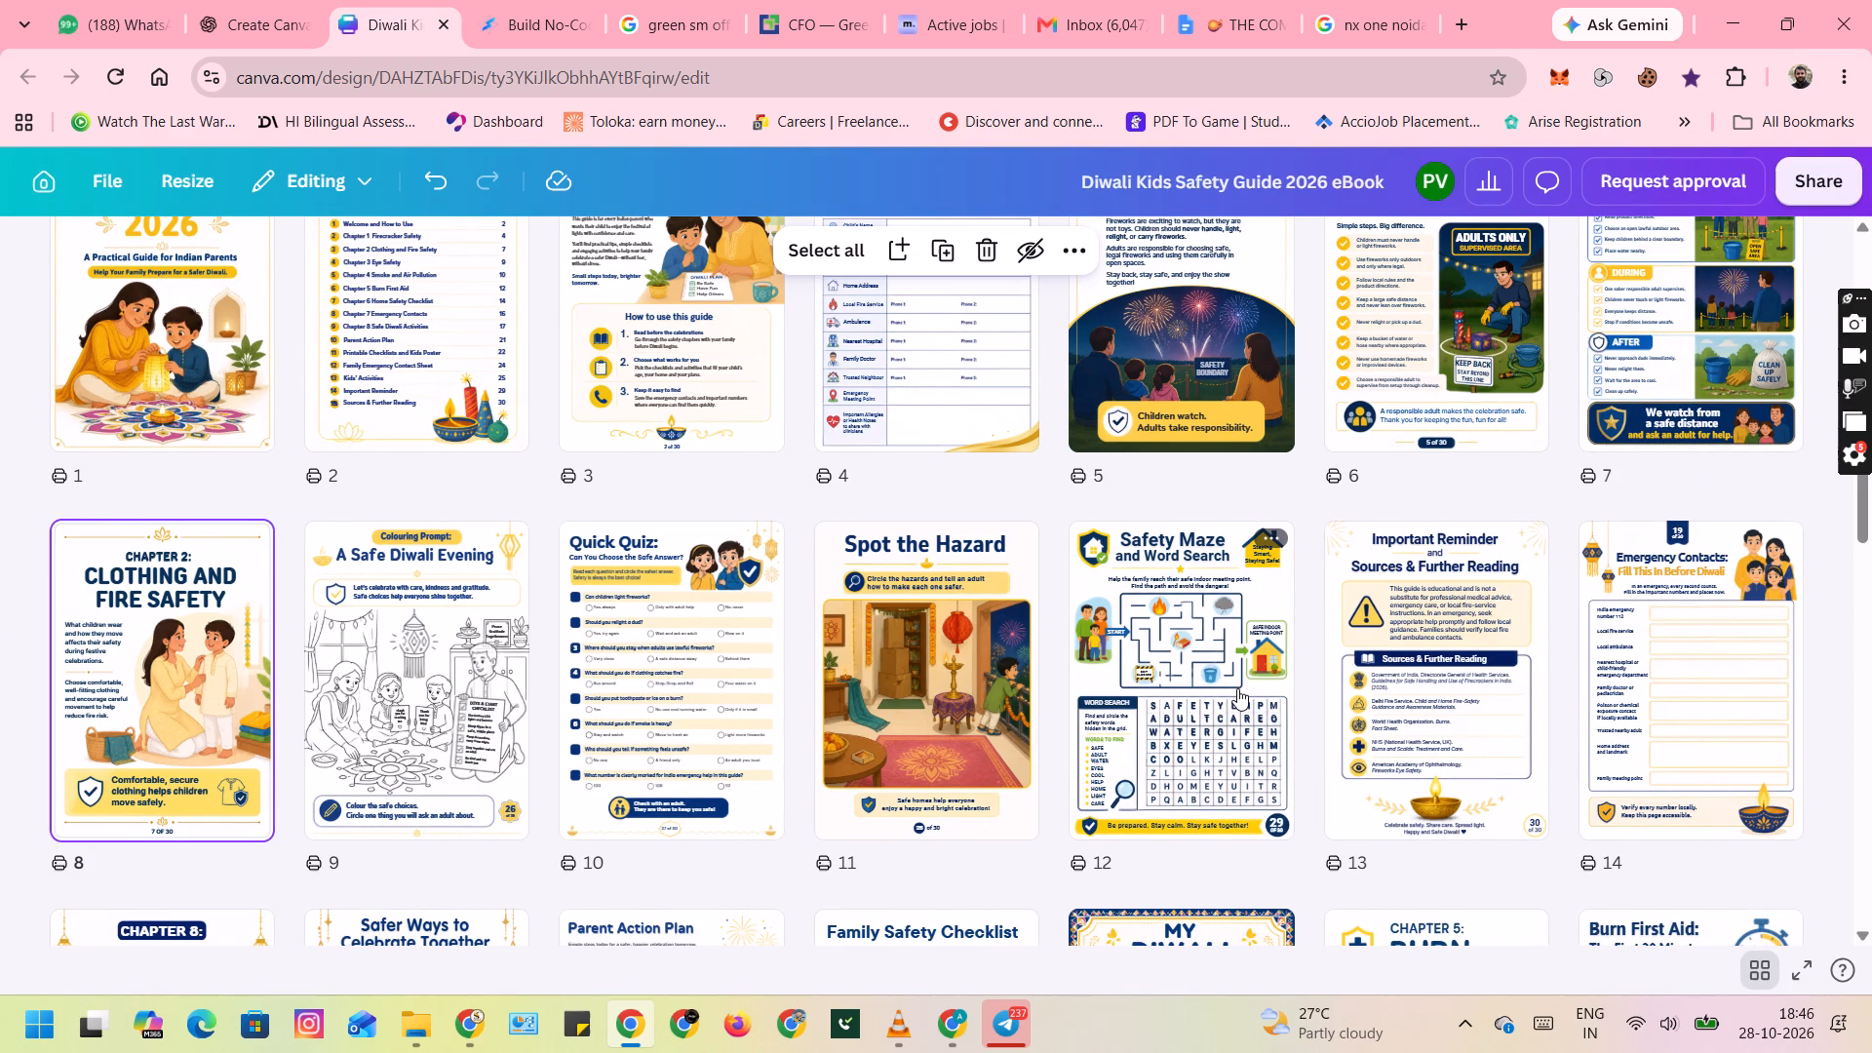
pyautogui.scroll(-5, 1237, 688)
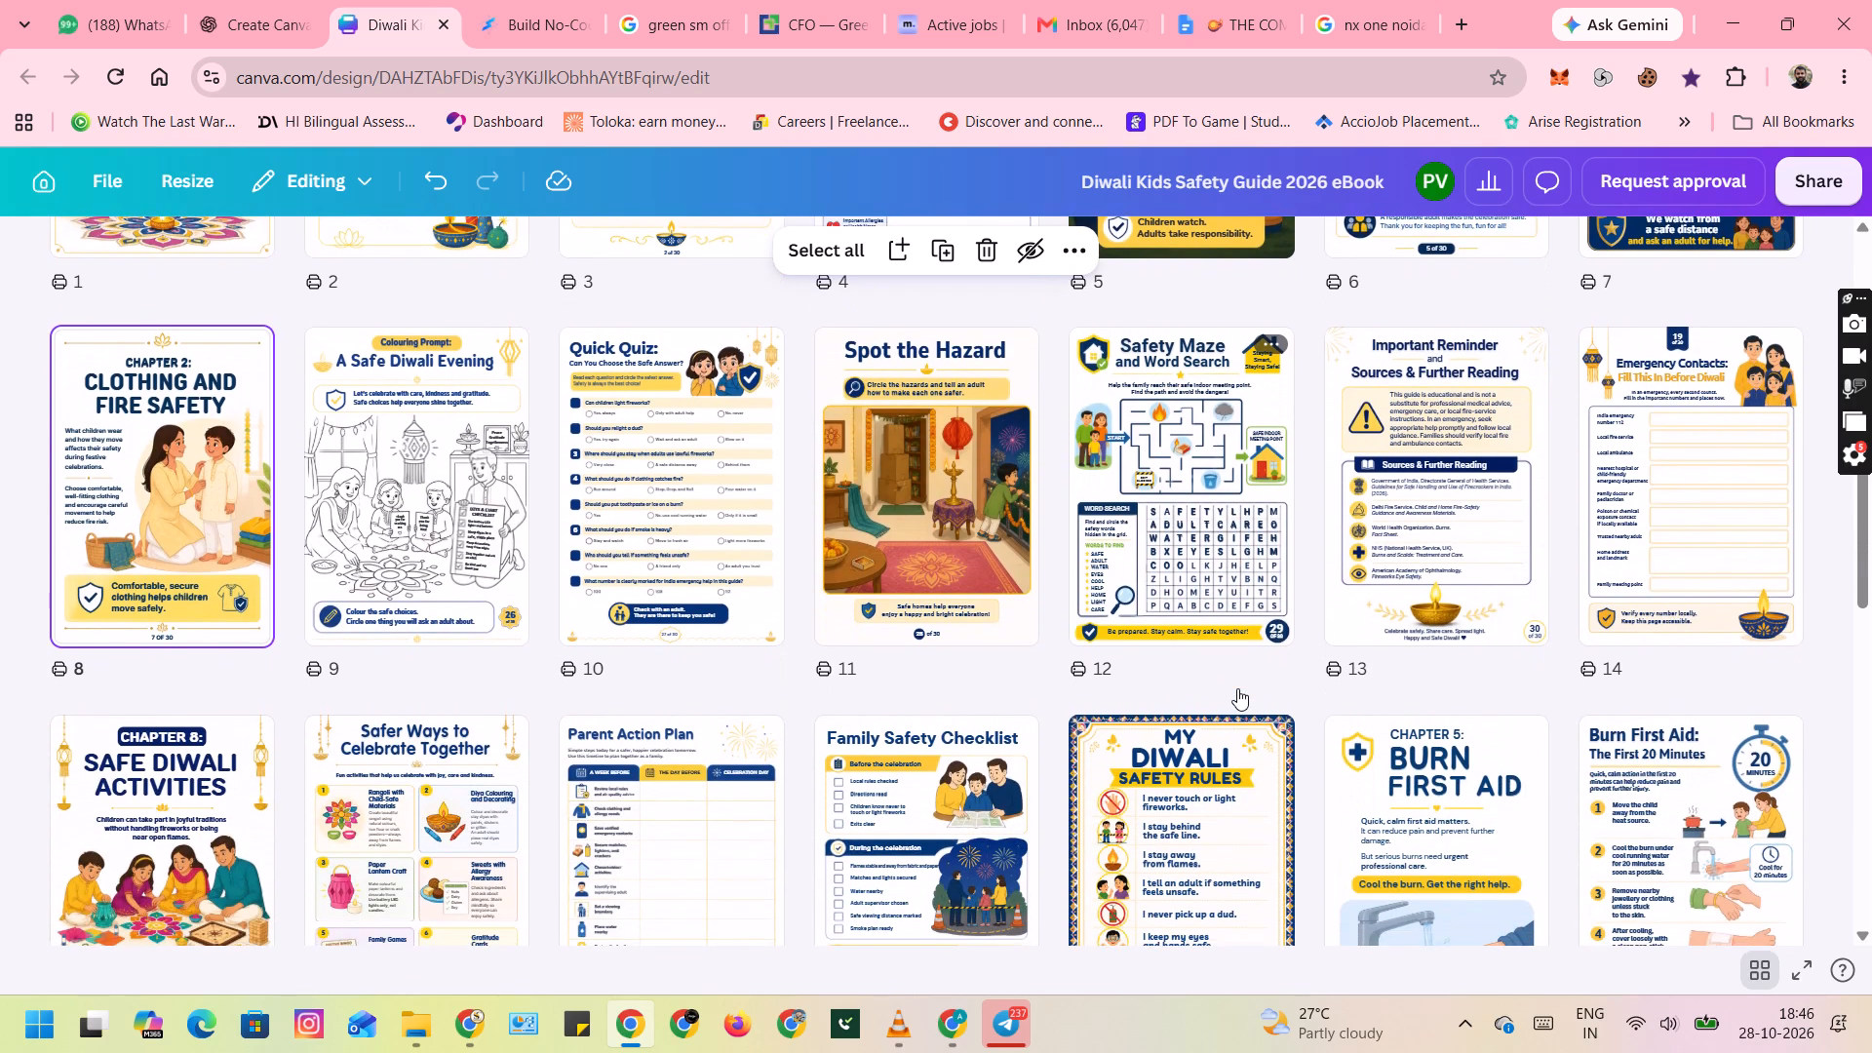
pyautogui.scroll(-1, 1237, 688)
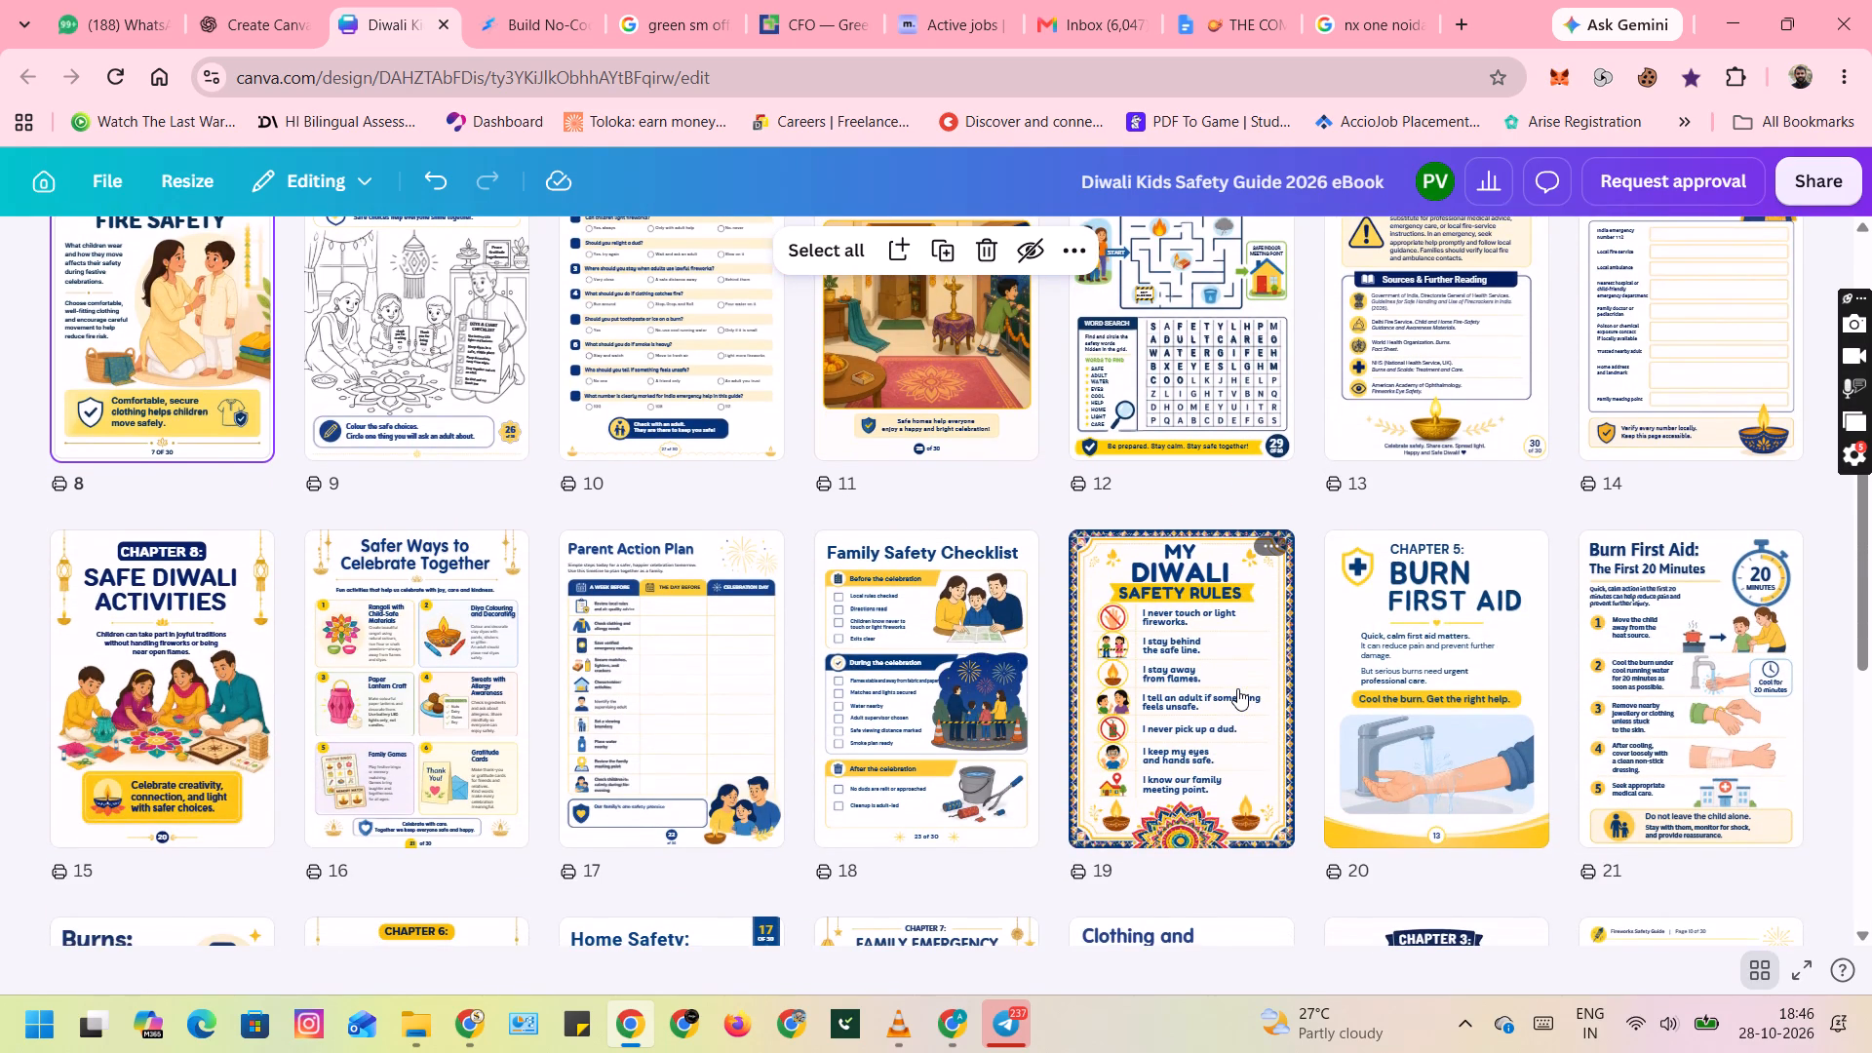
pyautogui.scroll(2, 1237, 688)
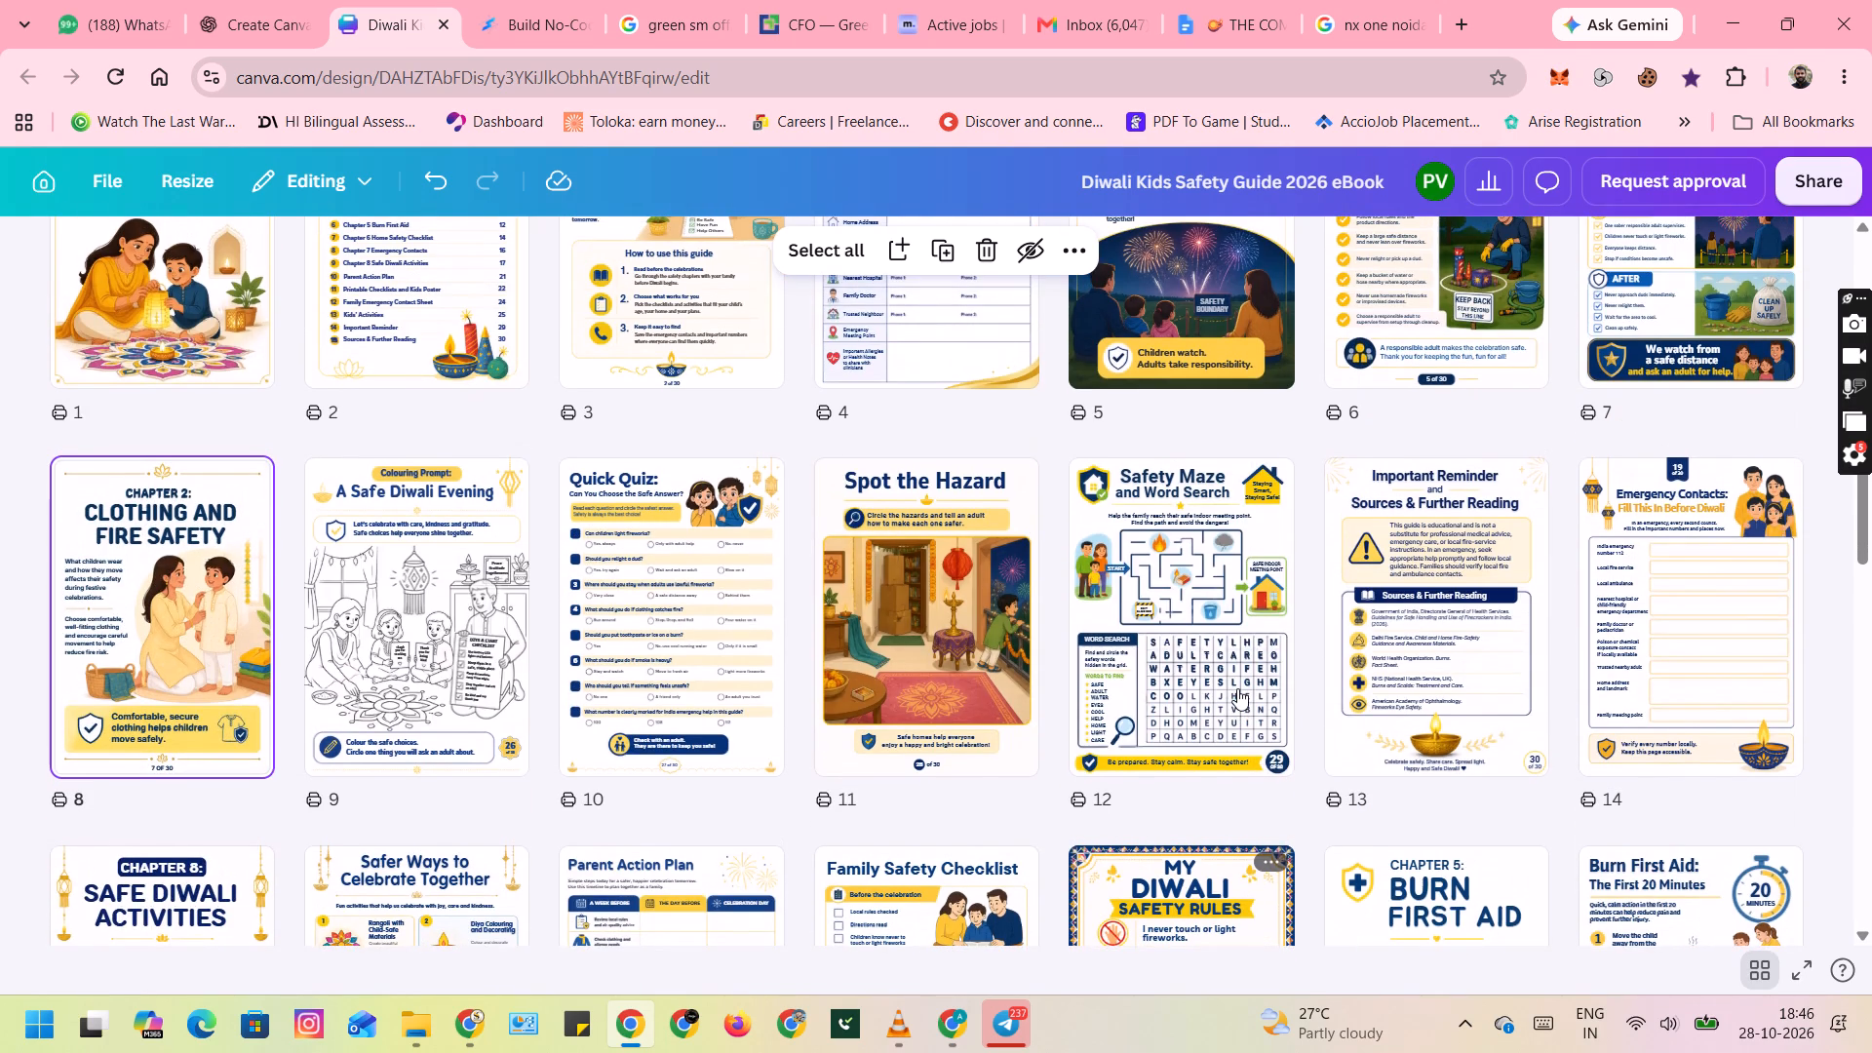
pyautogui.scroll(1, 1237, 688)
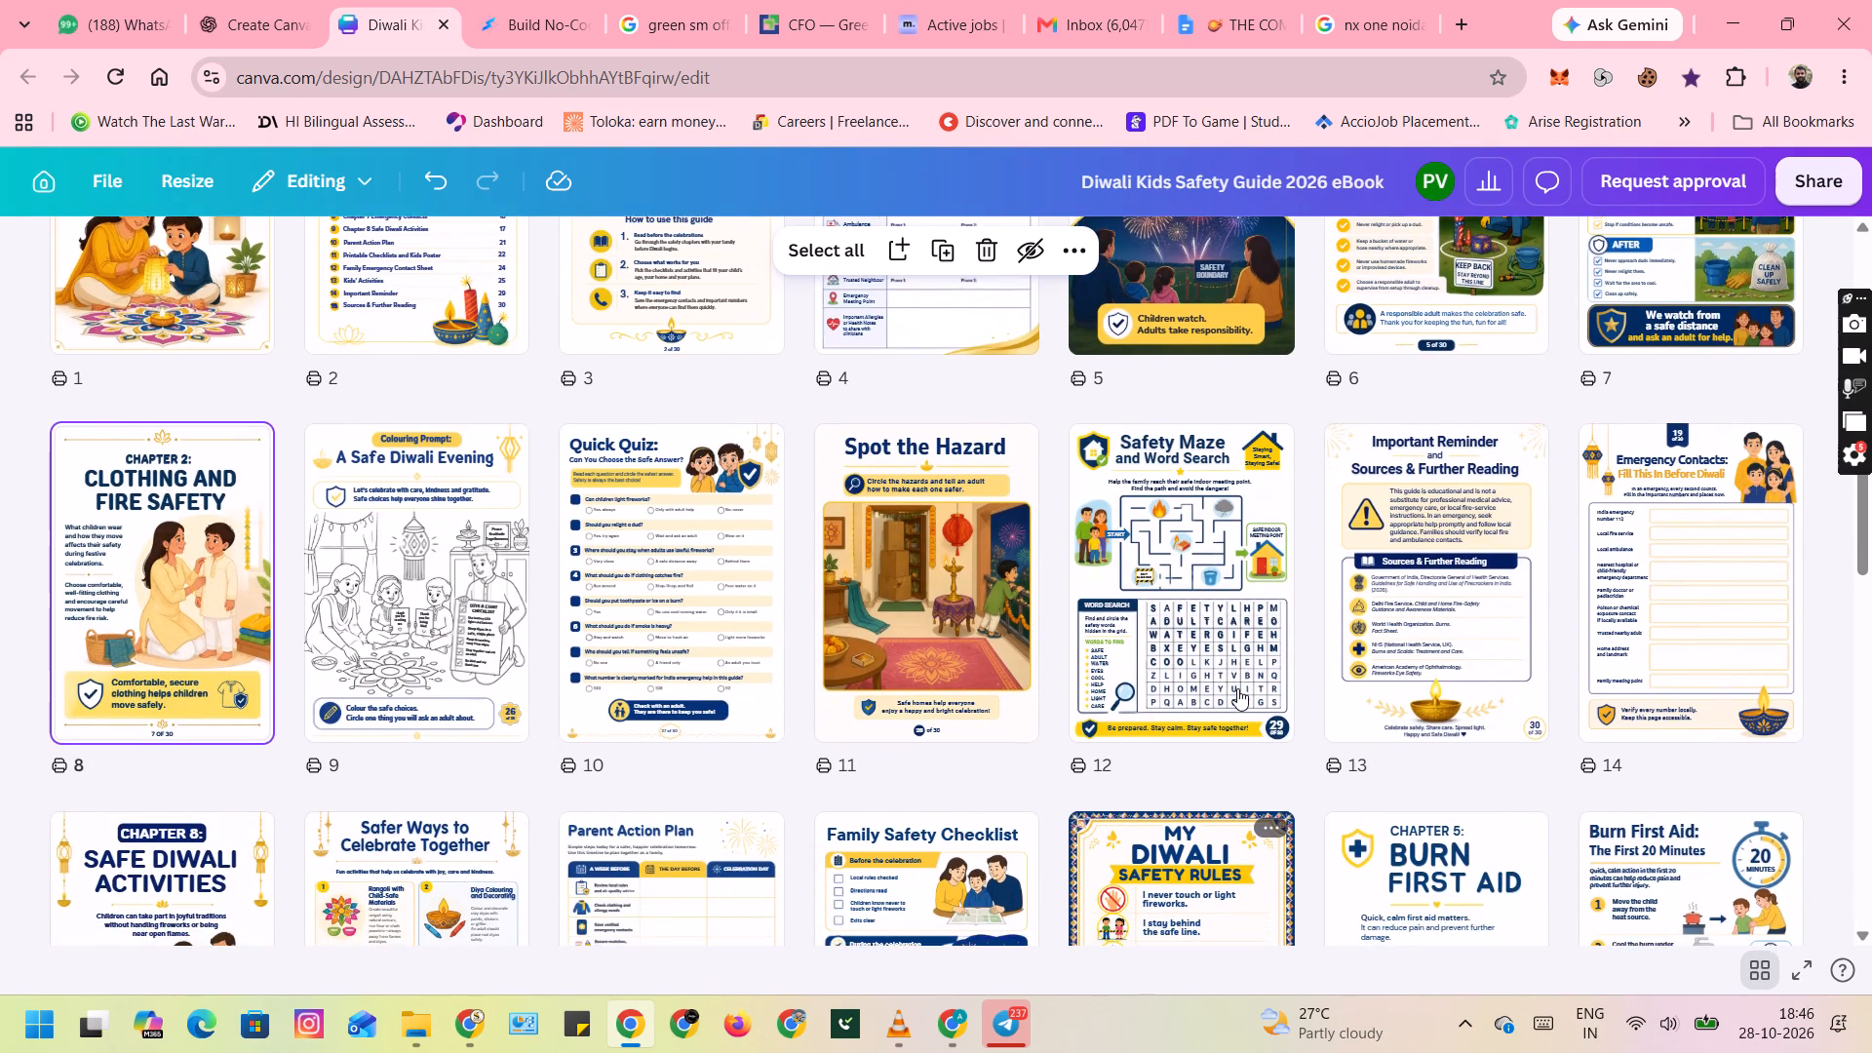
pyautogui.scroll(1, 1237, 688)
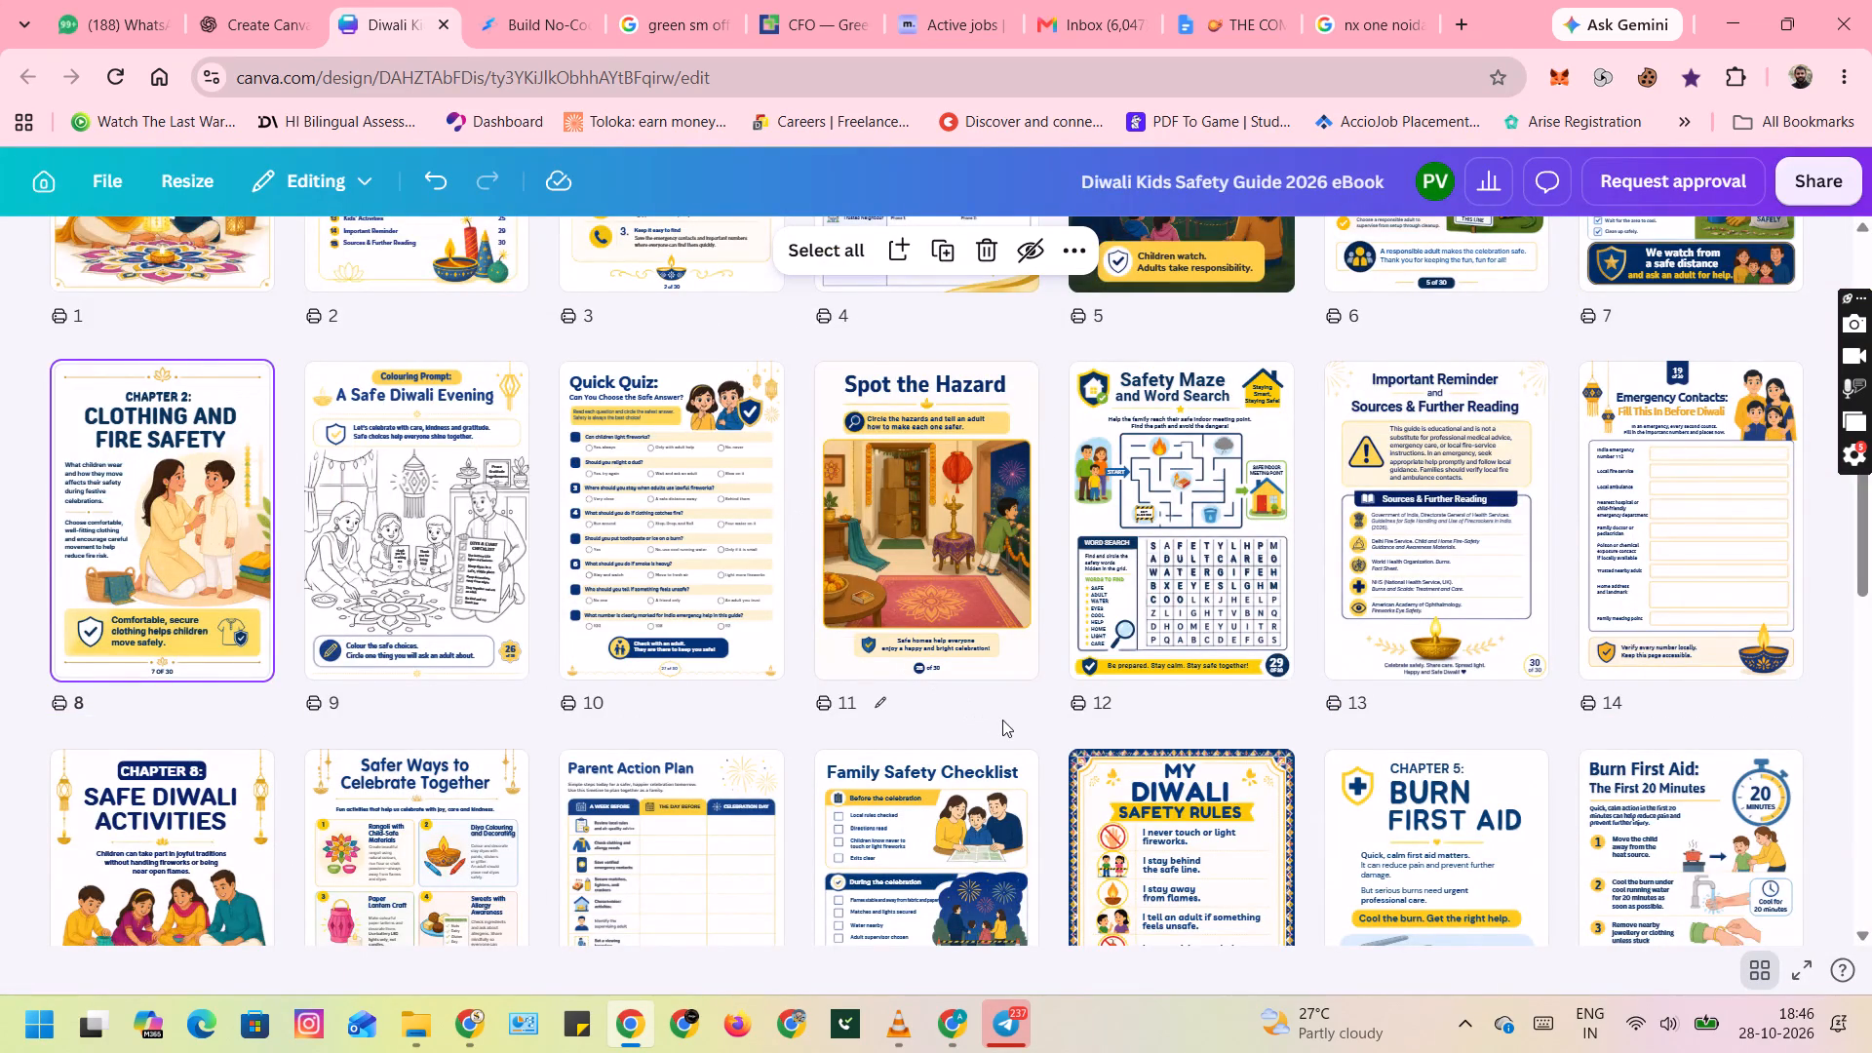
pyautogui.scroll(-4, 1002, 720)
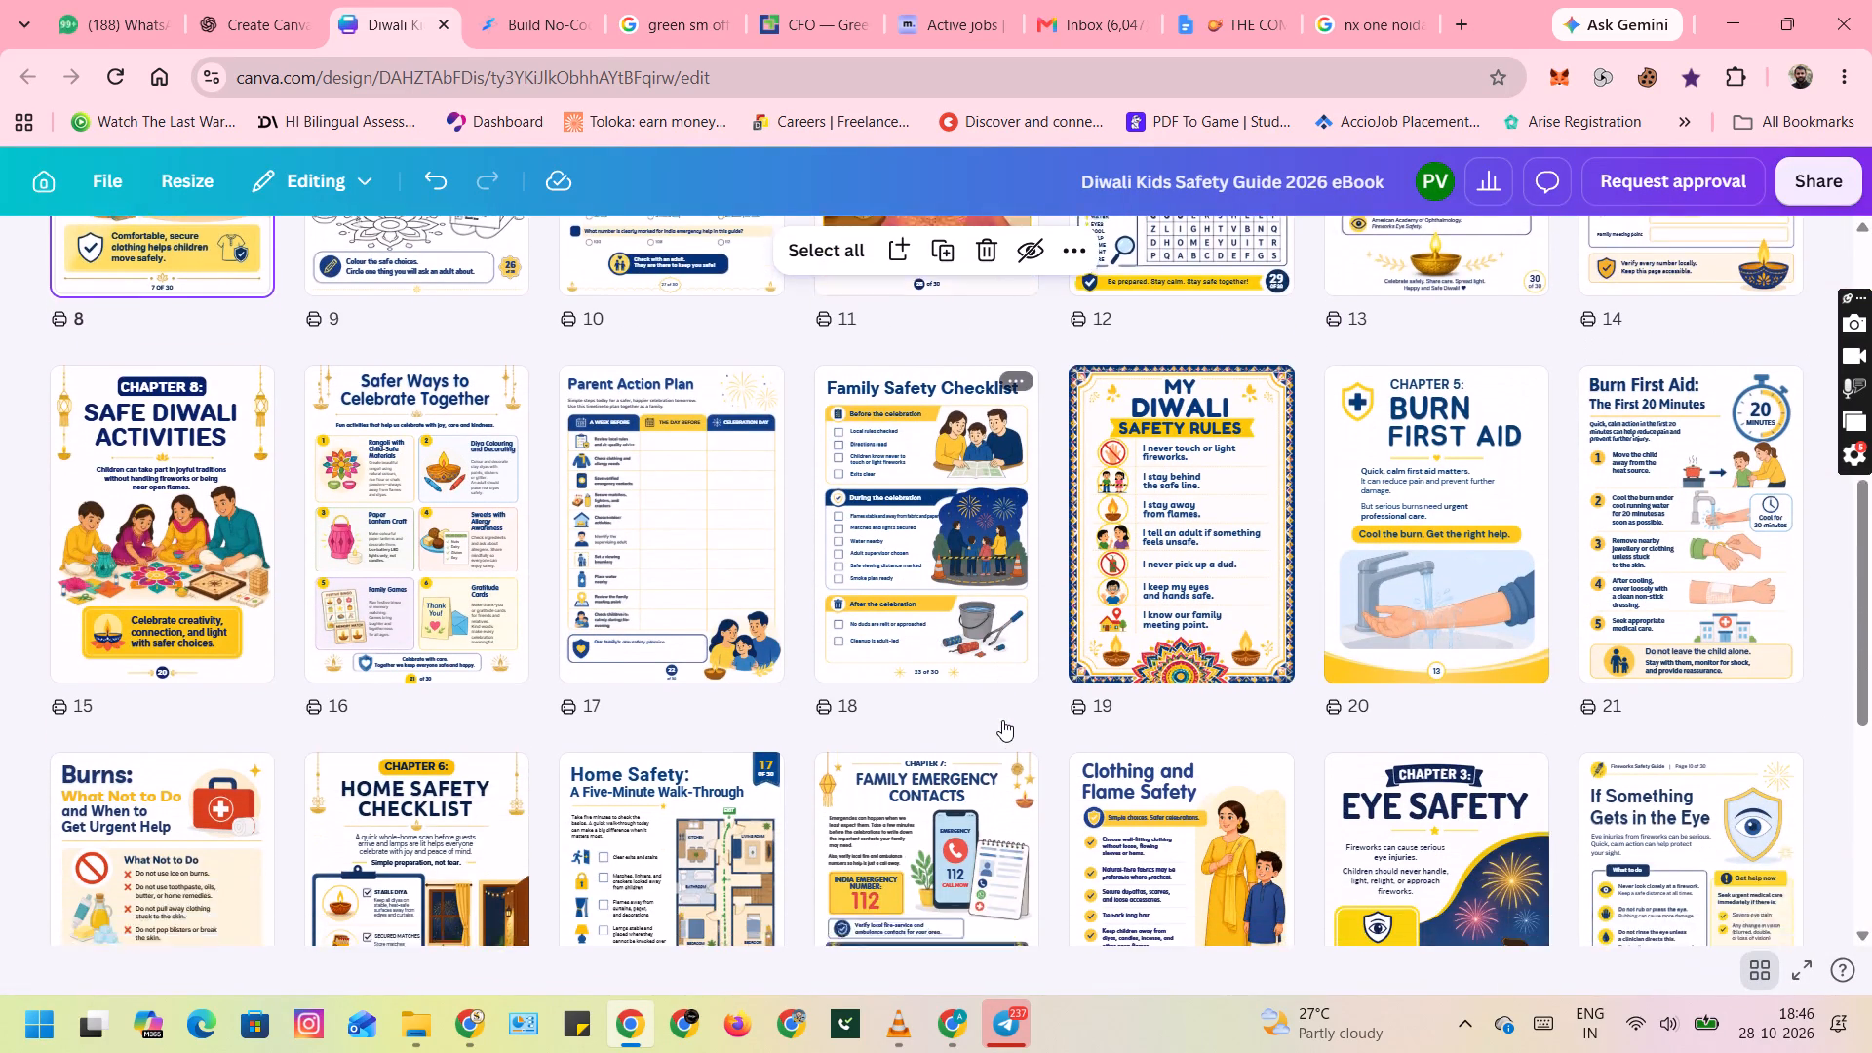
pyautogui.scroll(-3, 1002, 720)
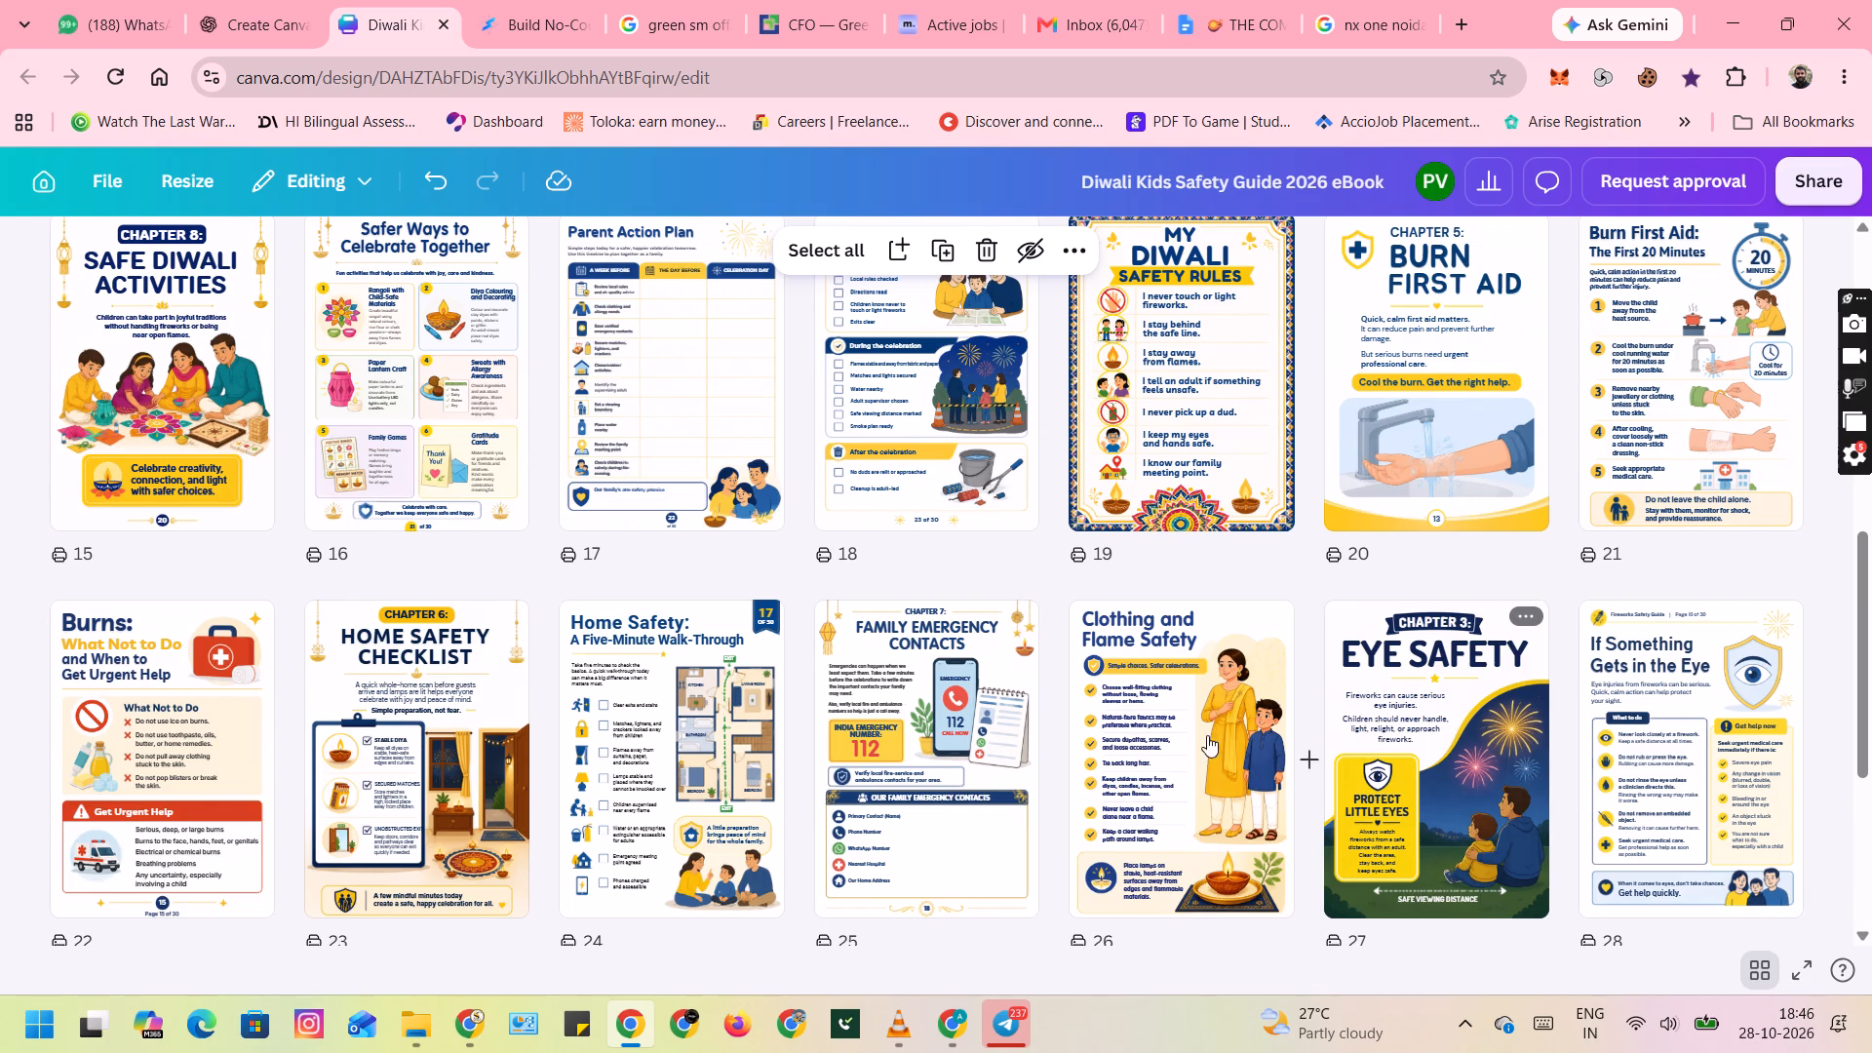
pyautogui.moveTo(1177, 724); pyautogui.dragTo(576, 359)
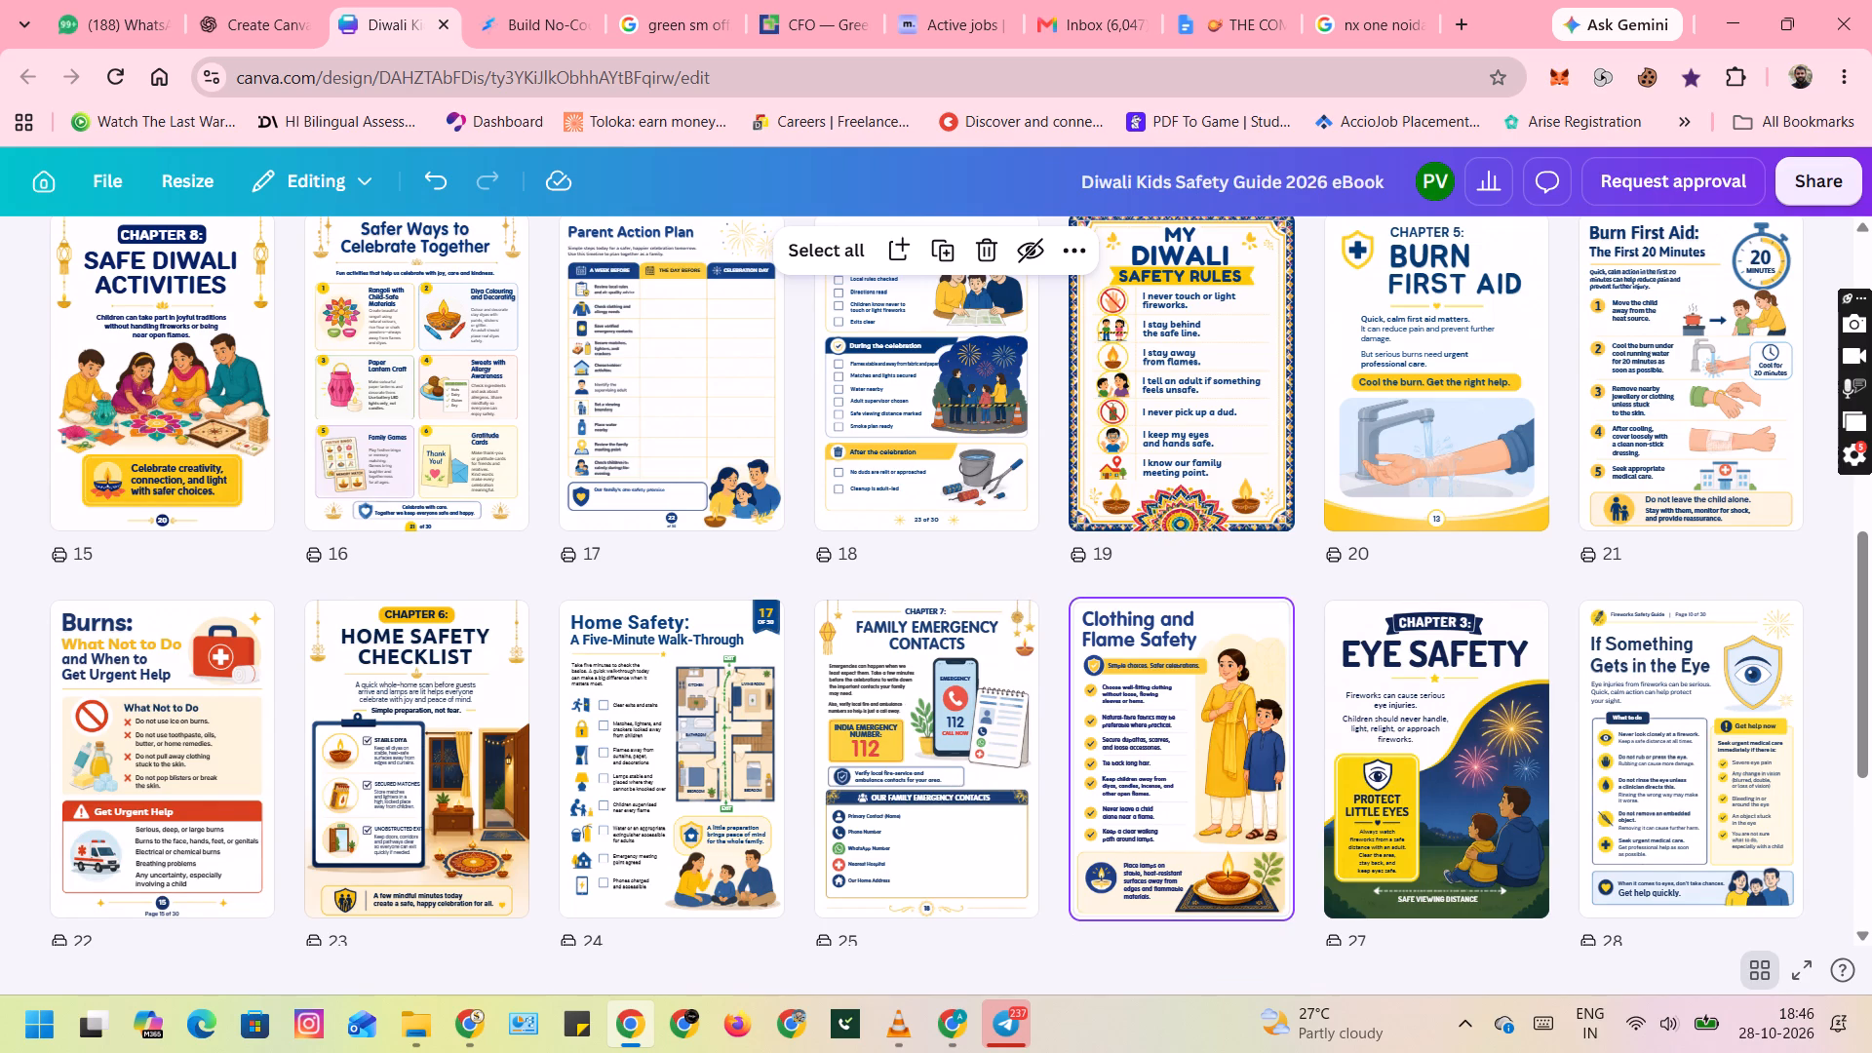
pyautogui.moveTo(576, 359); pyautogui.dragTo(301, 533)
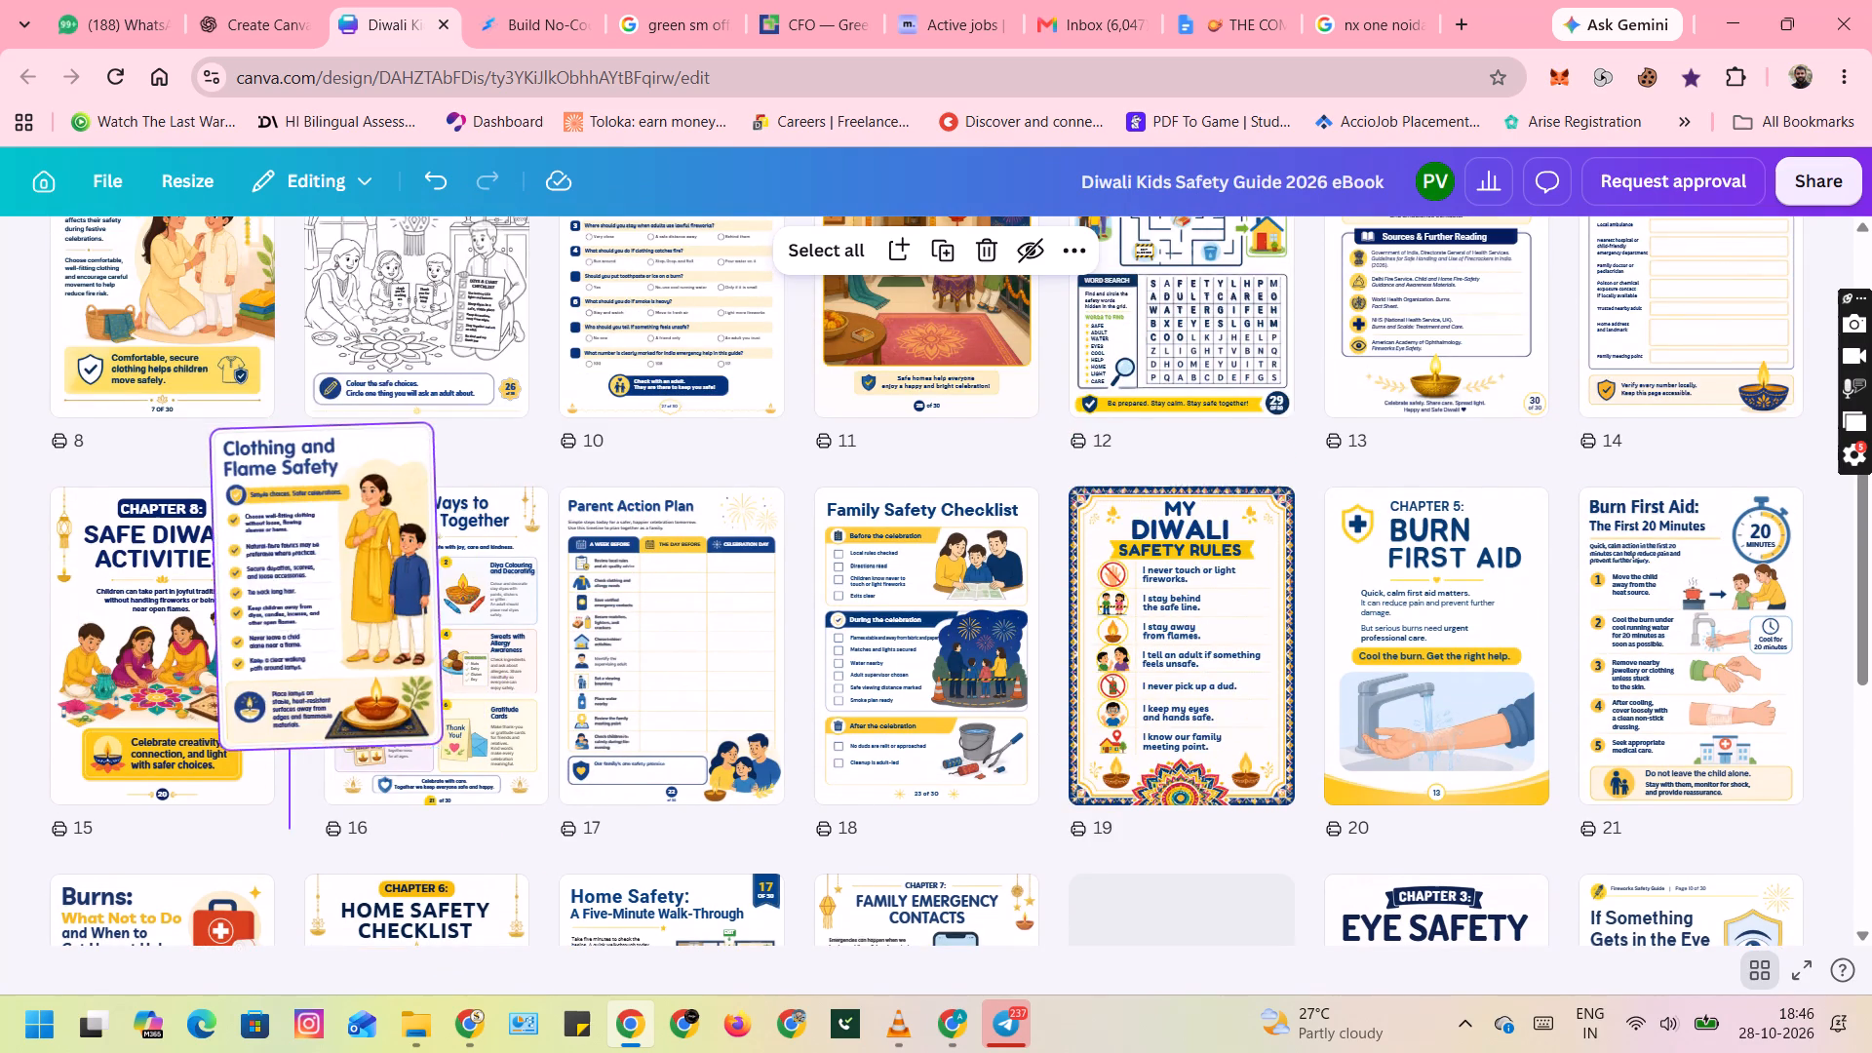
pyautogui.moveTo(301, 533); pyautogui.dragTo(338, 787)
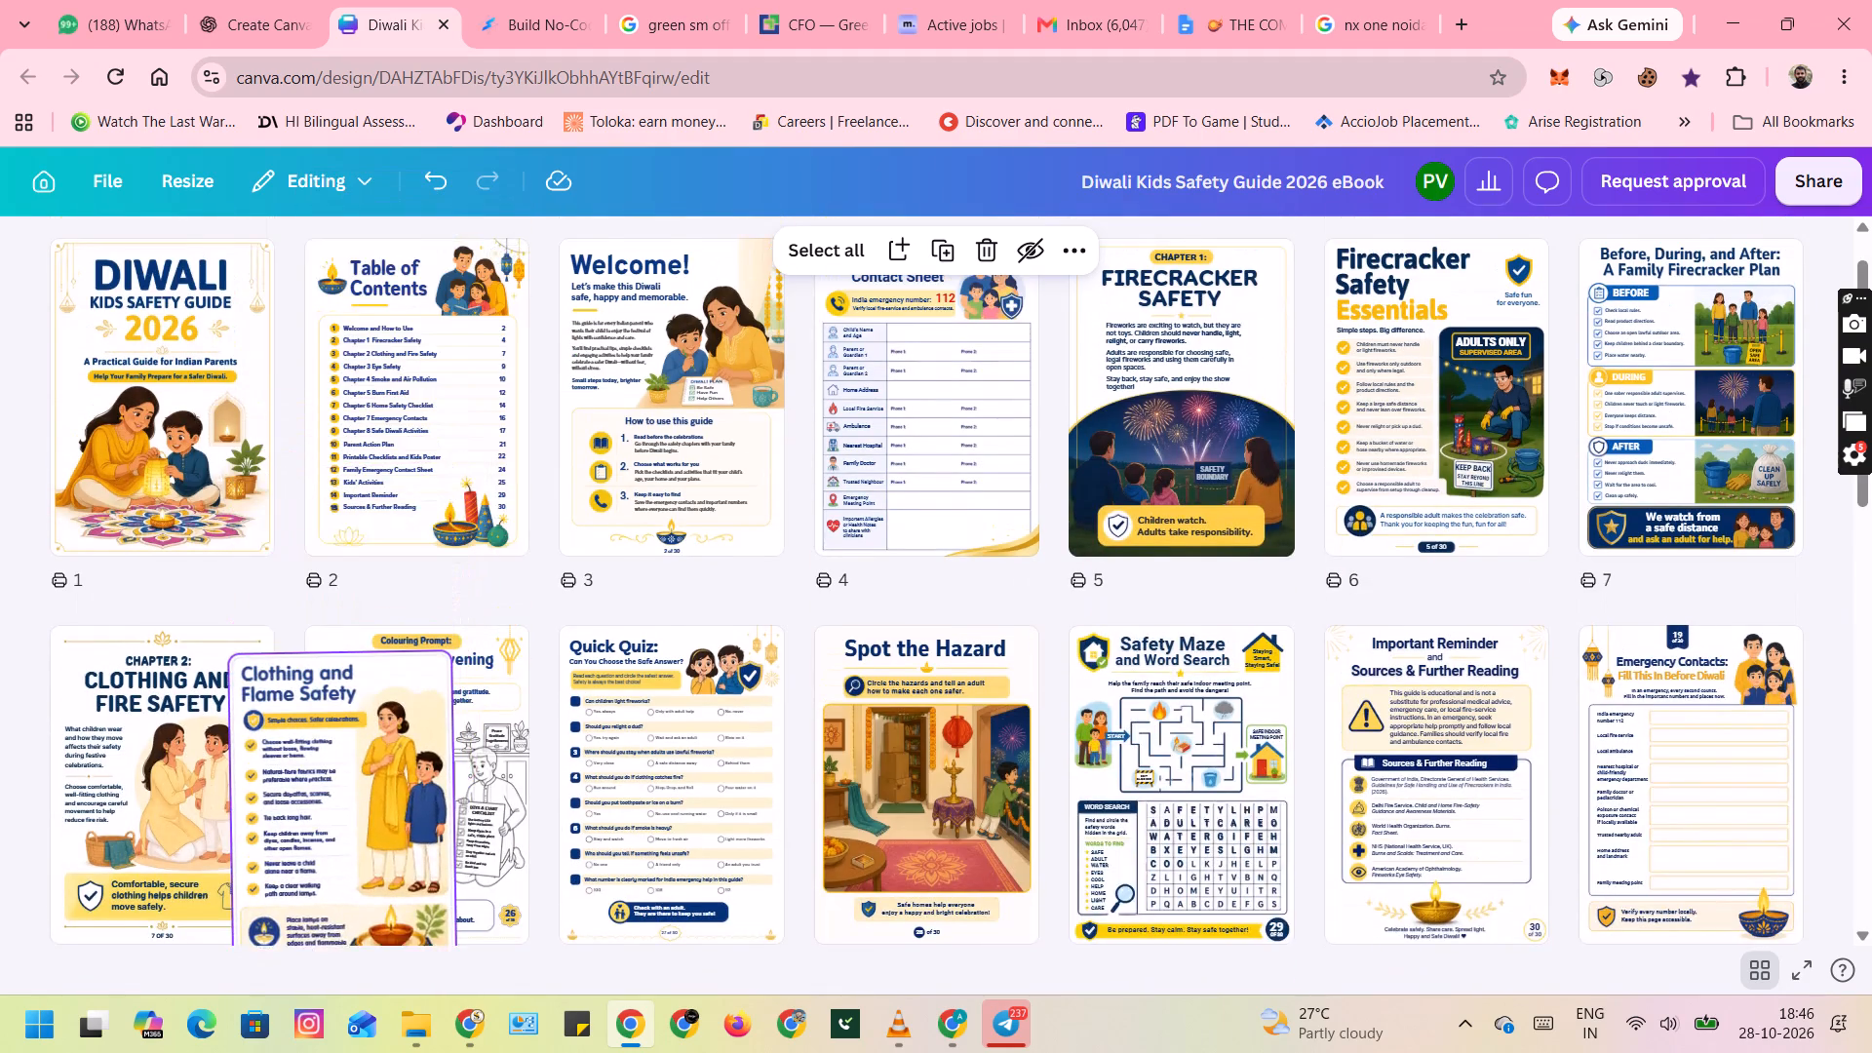
pyautogui.moveTo(338, 787); pyautogui.dragTo(317, 593)
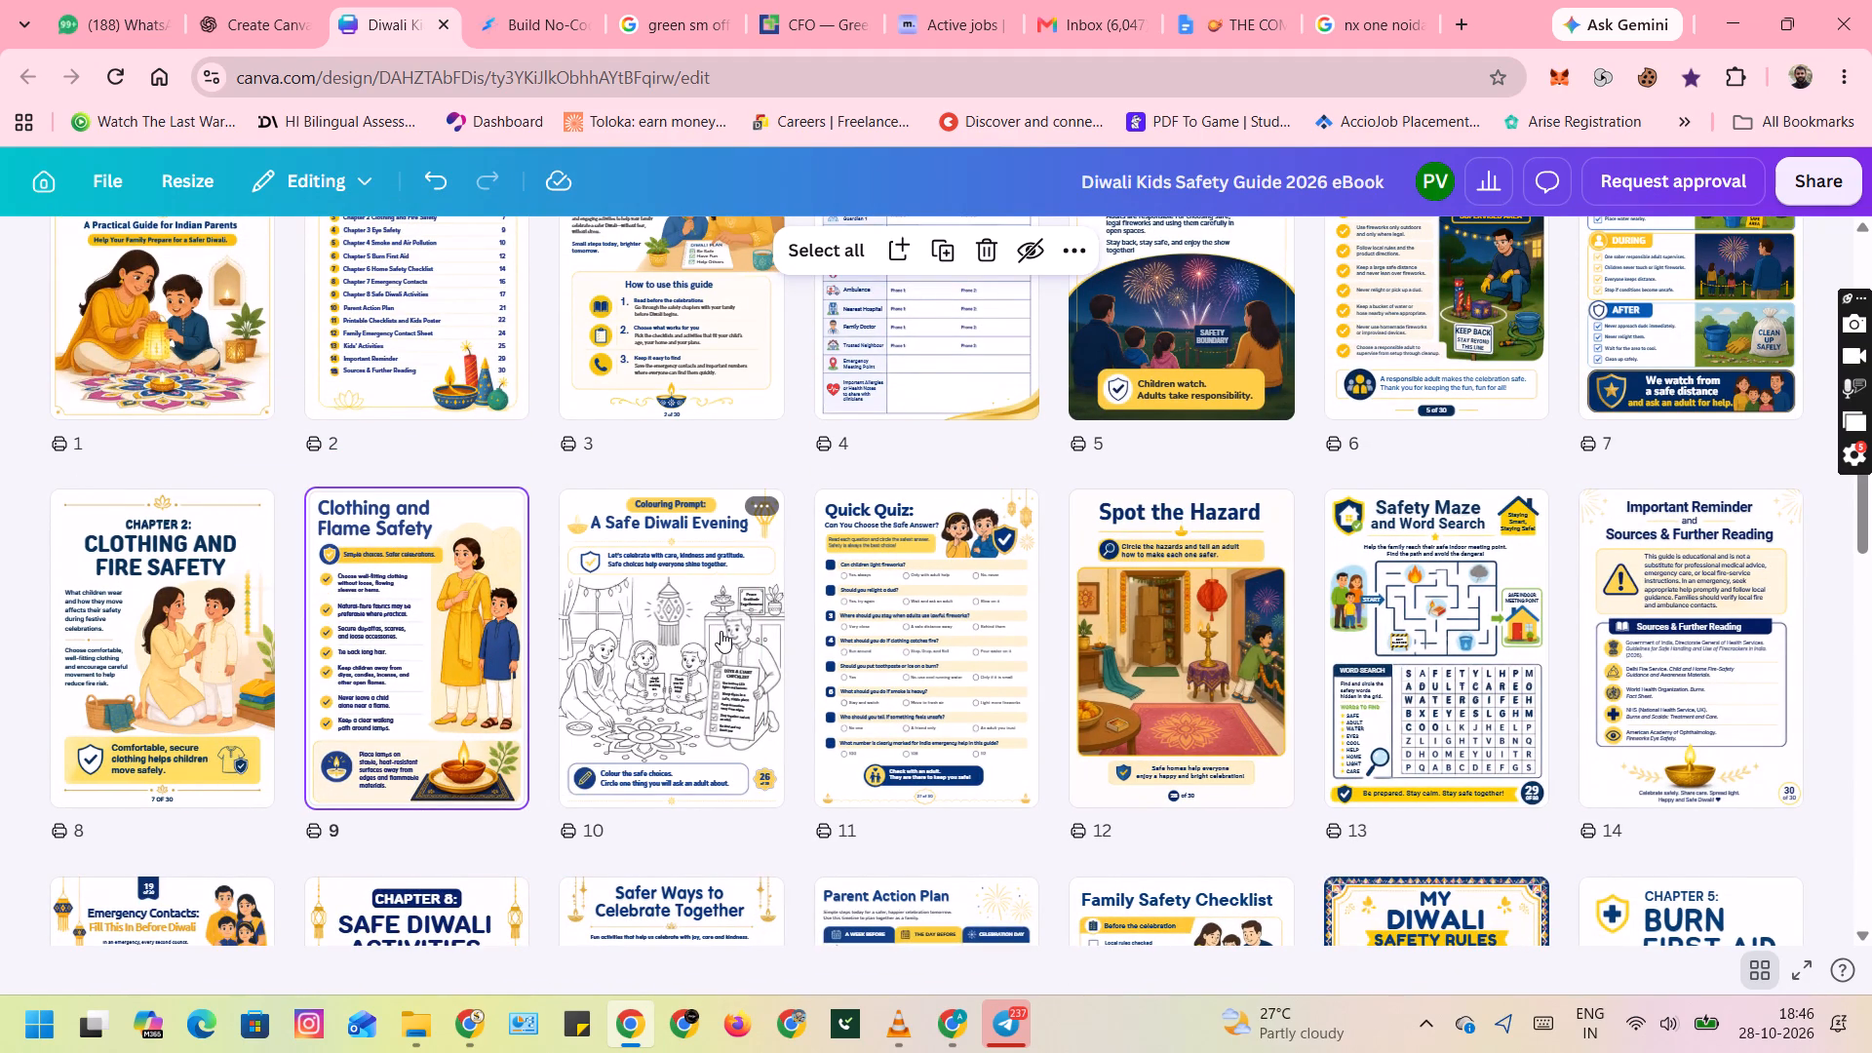
# Move the two Chapter 3 eye safety pages and two Chapter 4 smoke pages together to positions 10–13, directly after Clothing and Flame Safety.
pyautogui.scroll(2, 721, 631)
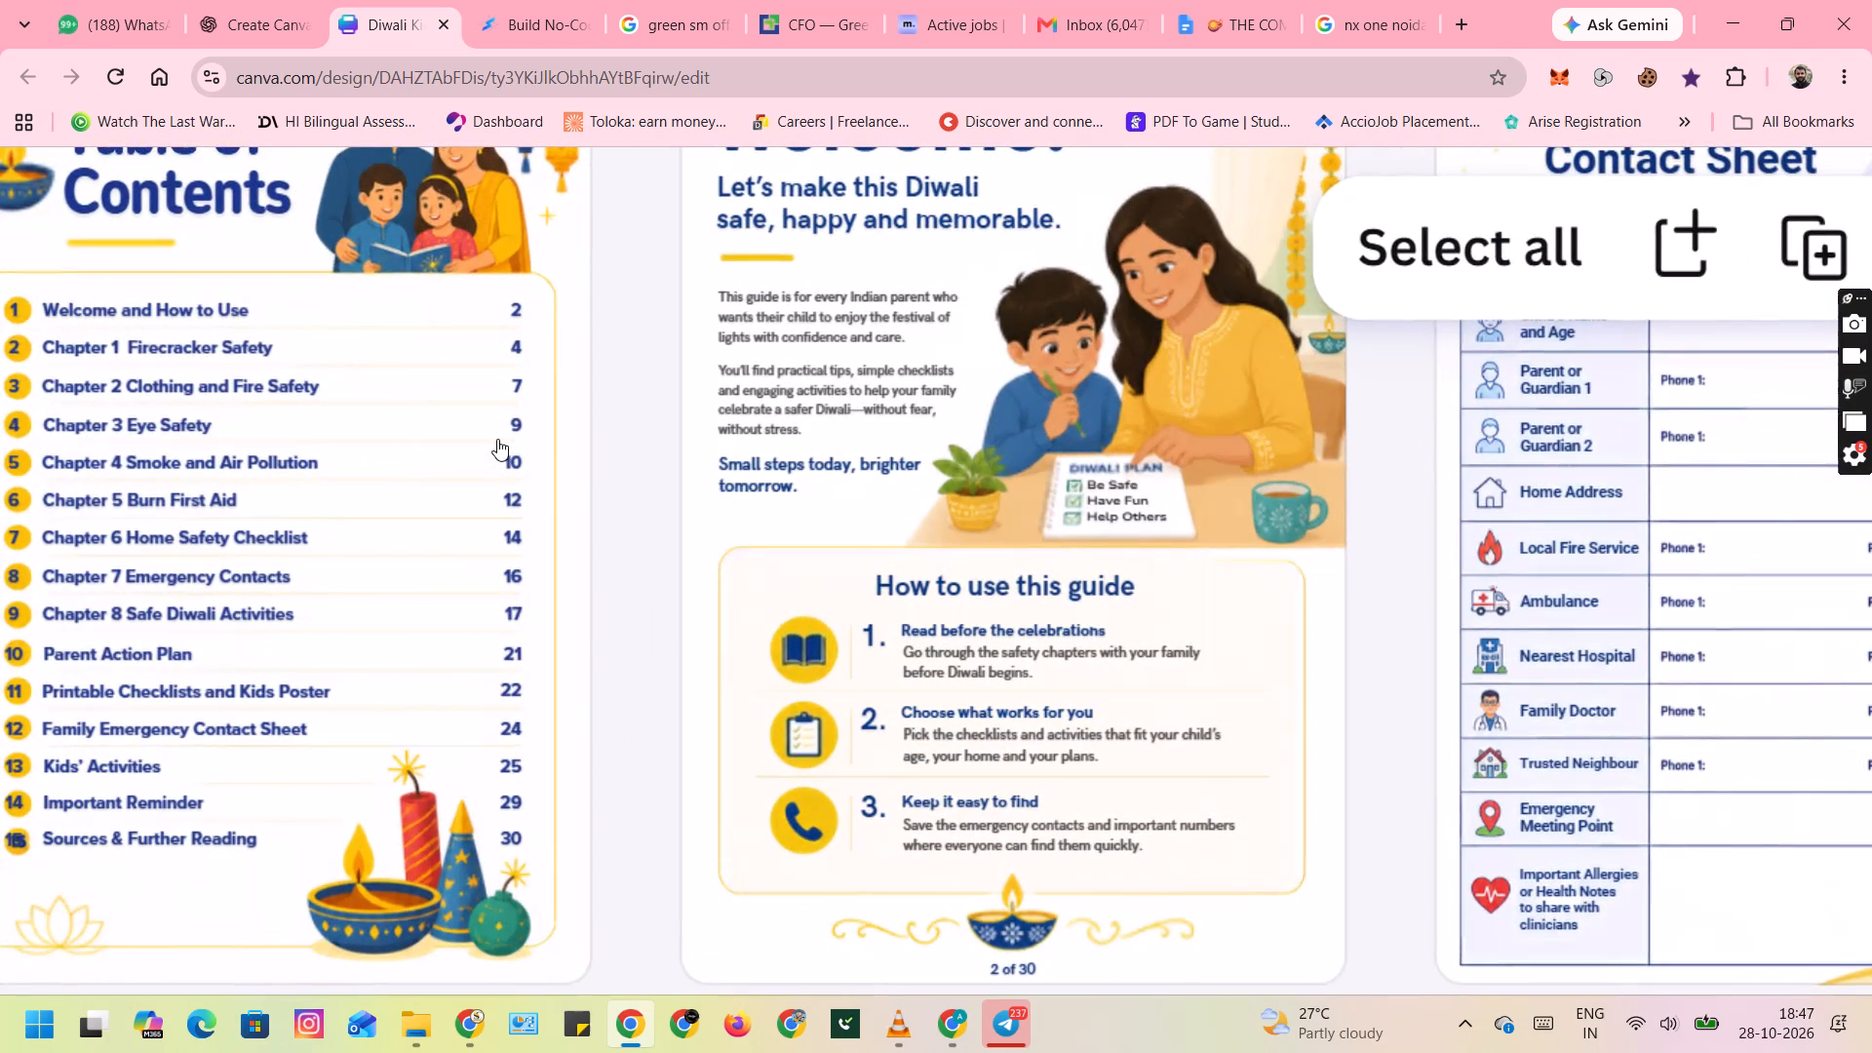
pyautogui.scroll(-3, 497, 439)
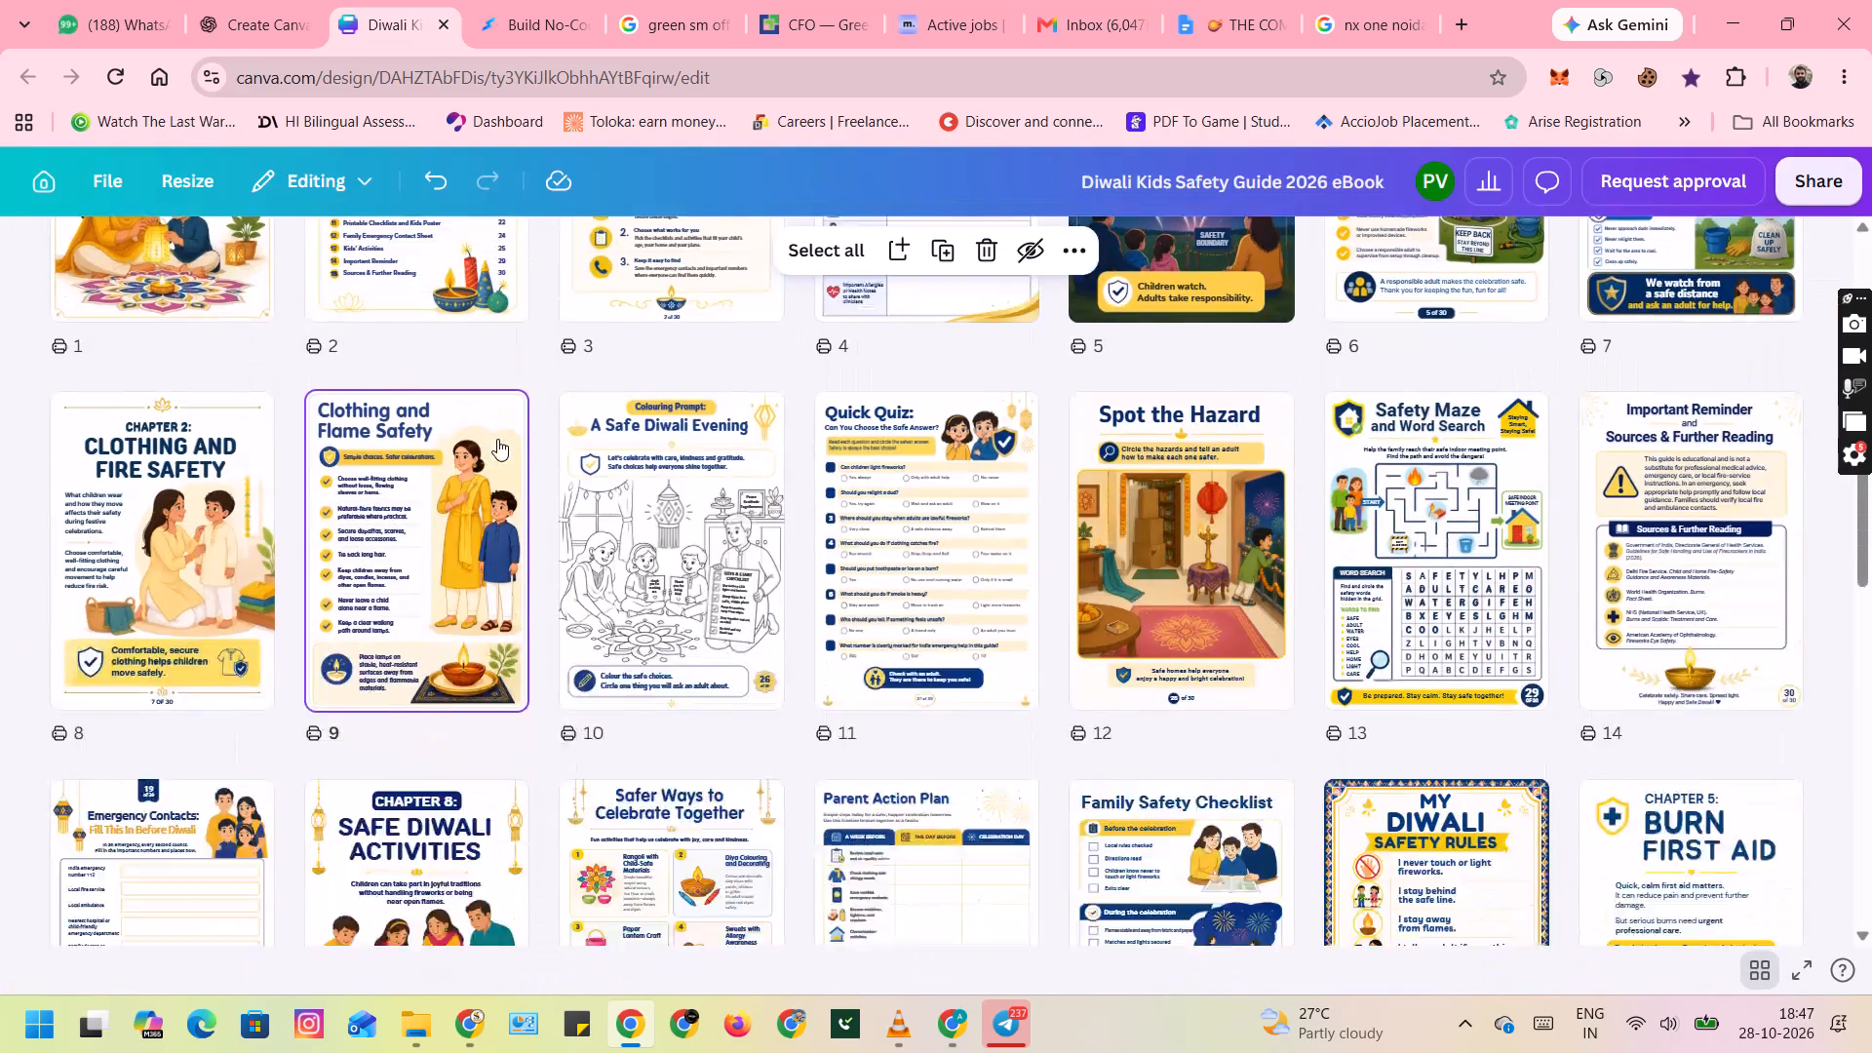
pyautogui.scroll(-6, 497, 439)
pyautogui.scroll(1, 497, 439)
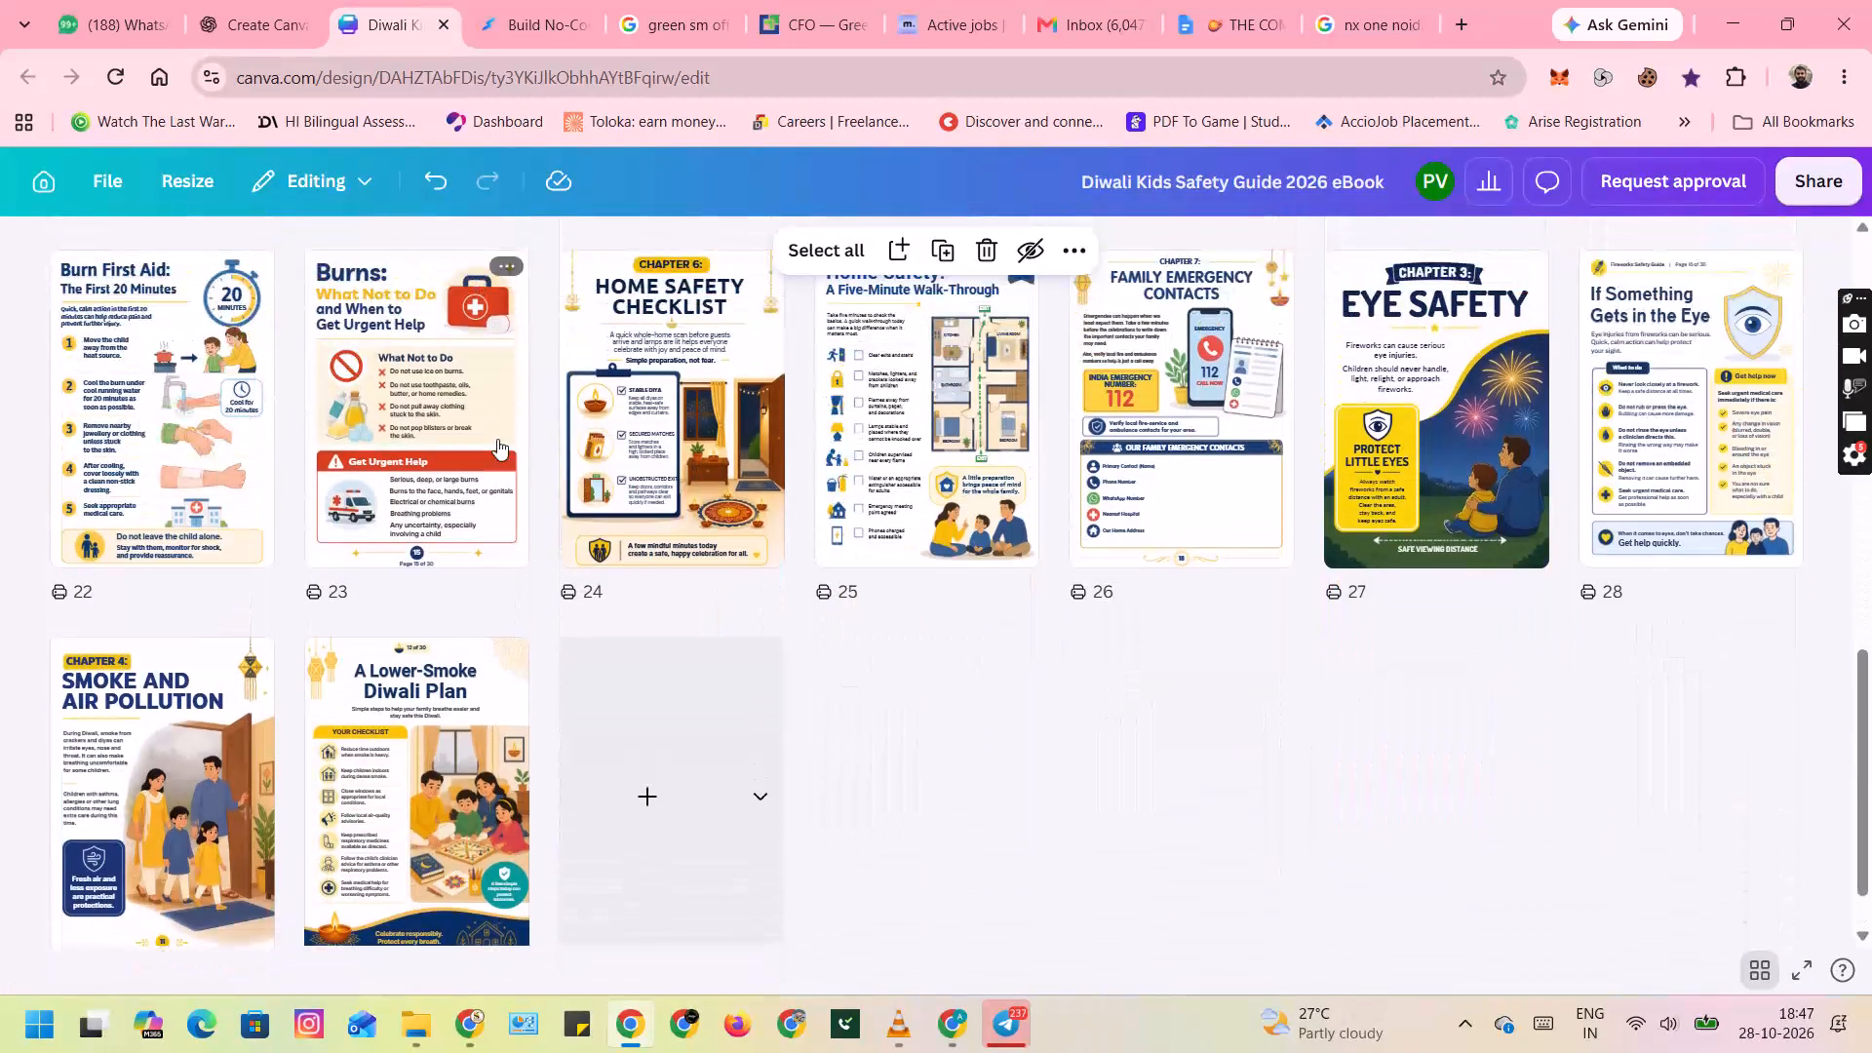
pyautogui.scroll(1, 497, 439)
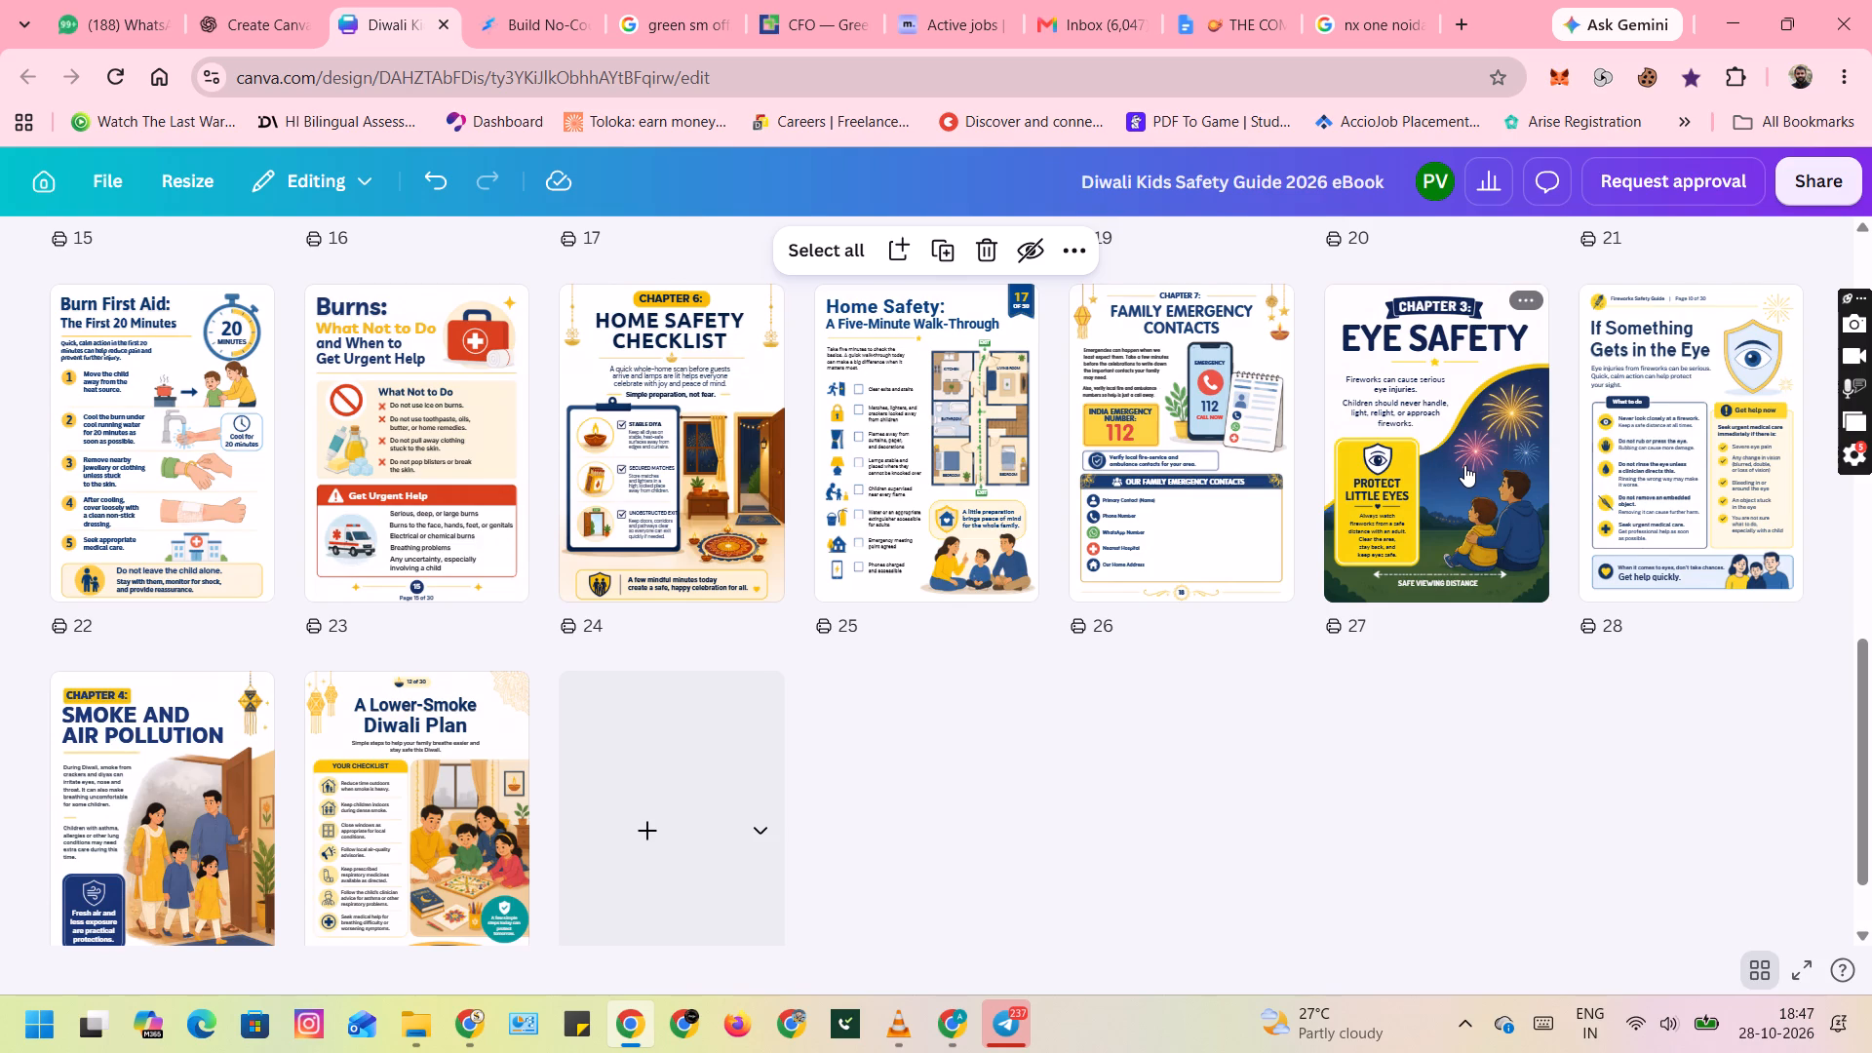
pyautogui.keyDown('shift'); pyautogui.click(1464, 465); pyautogui.keyUp('shift')
pyautogui.click(1318, 719)
pyautogui.click(1417, 430)
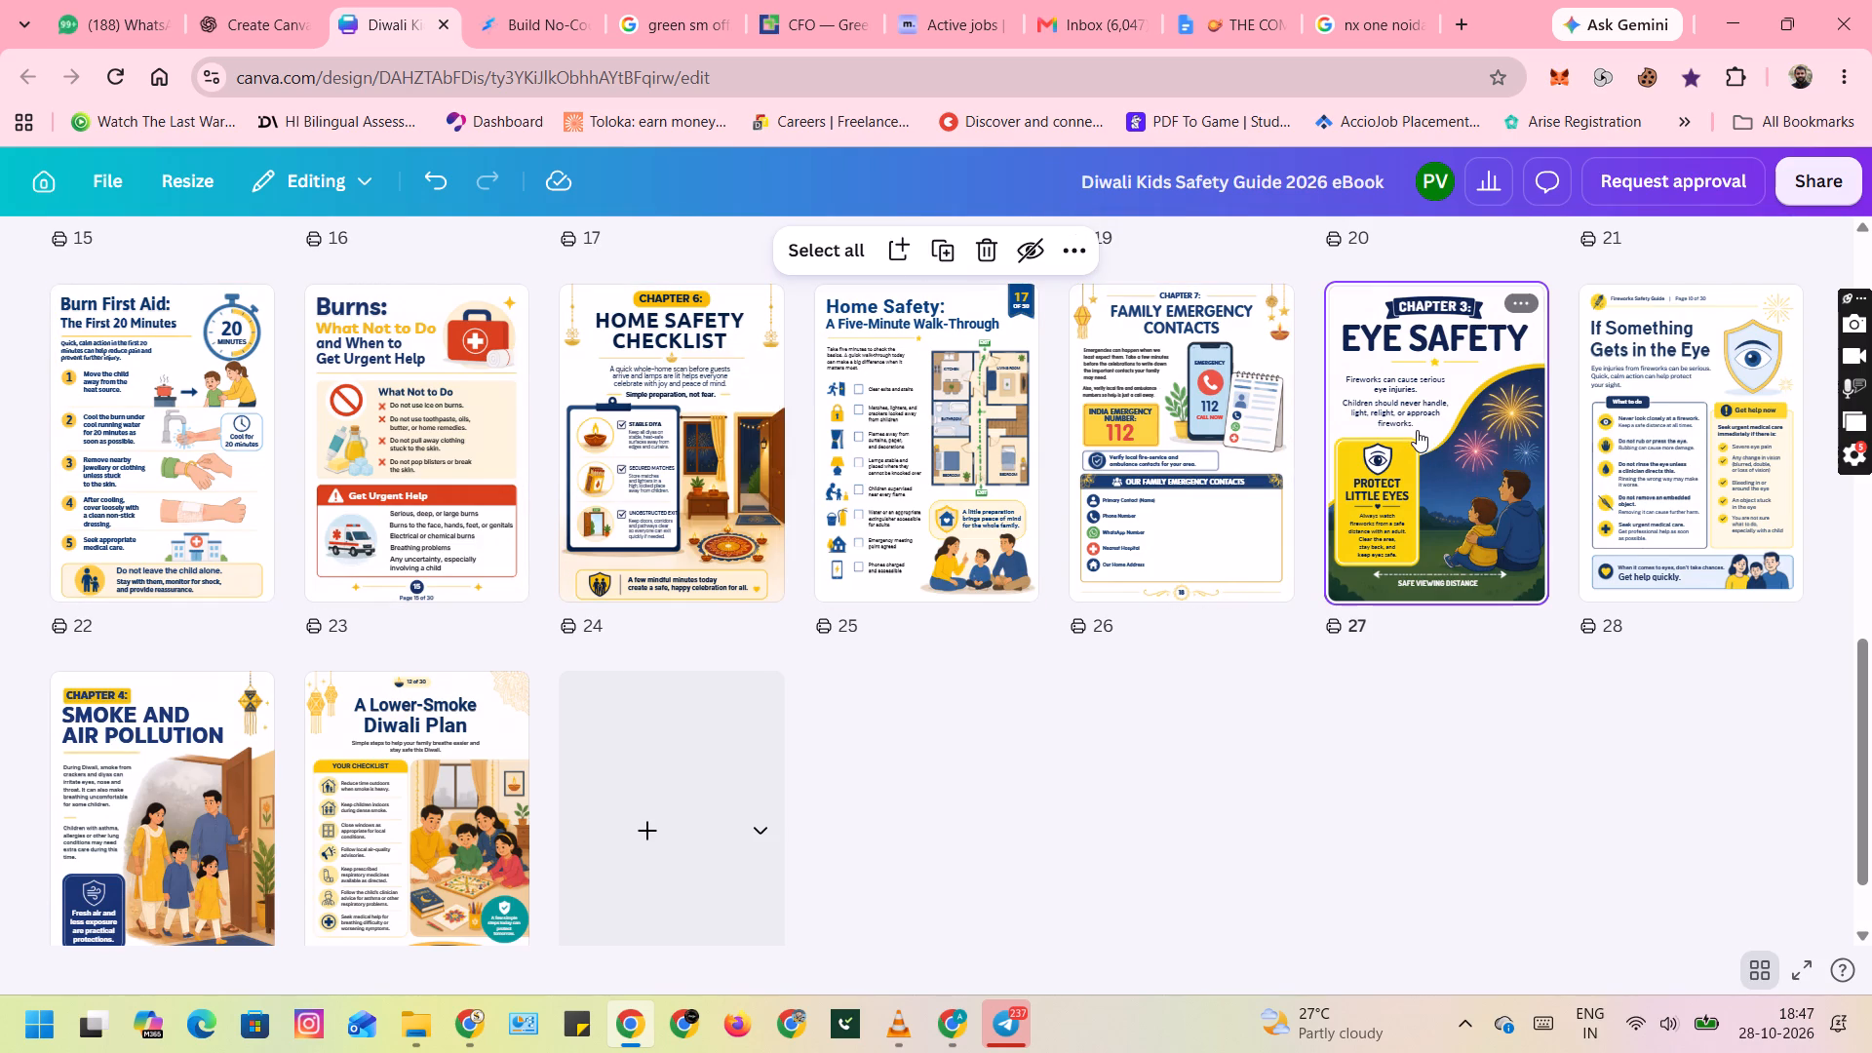
pyautogui.keyDown('shift'); pyautogui.click(1652, 431); pyautogui.keyUp('shift')
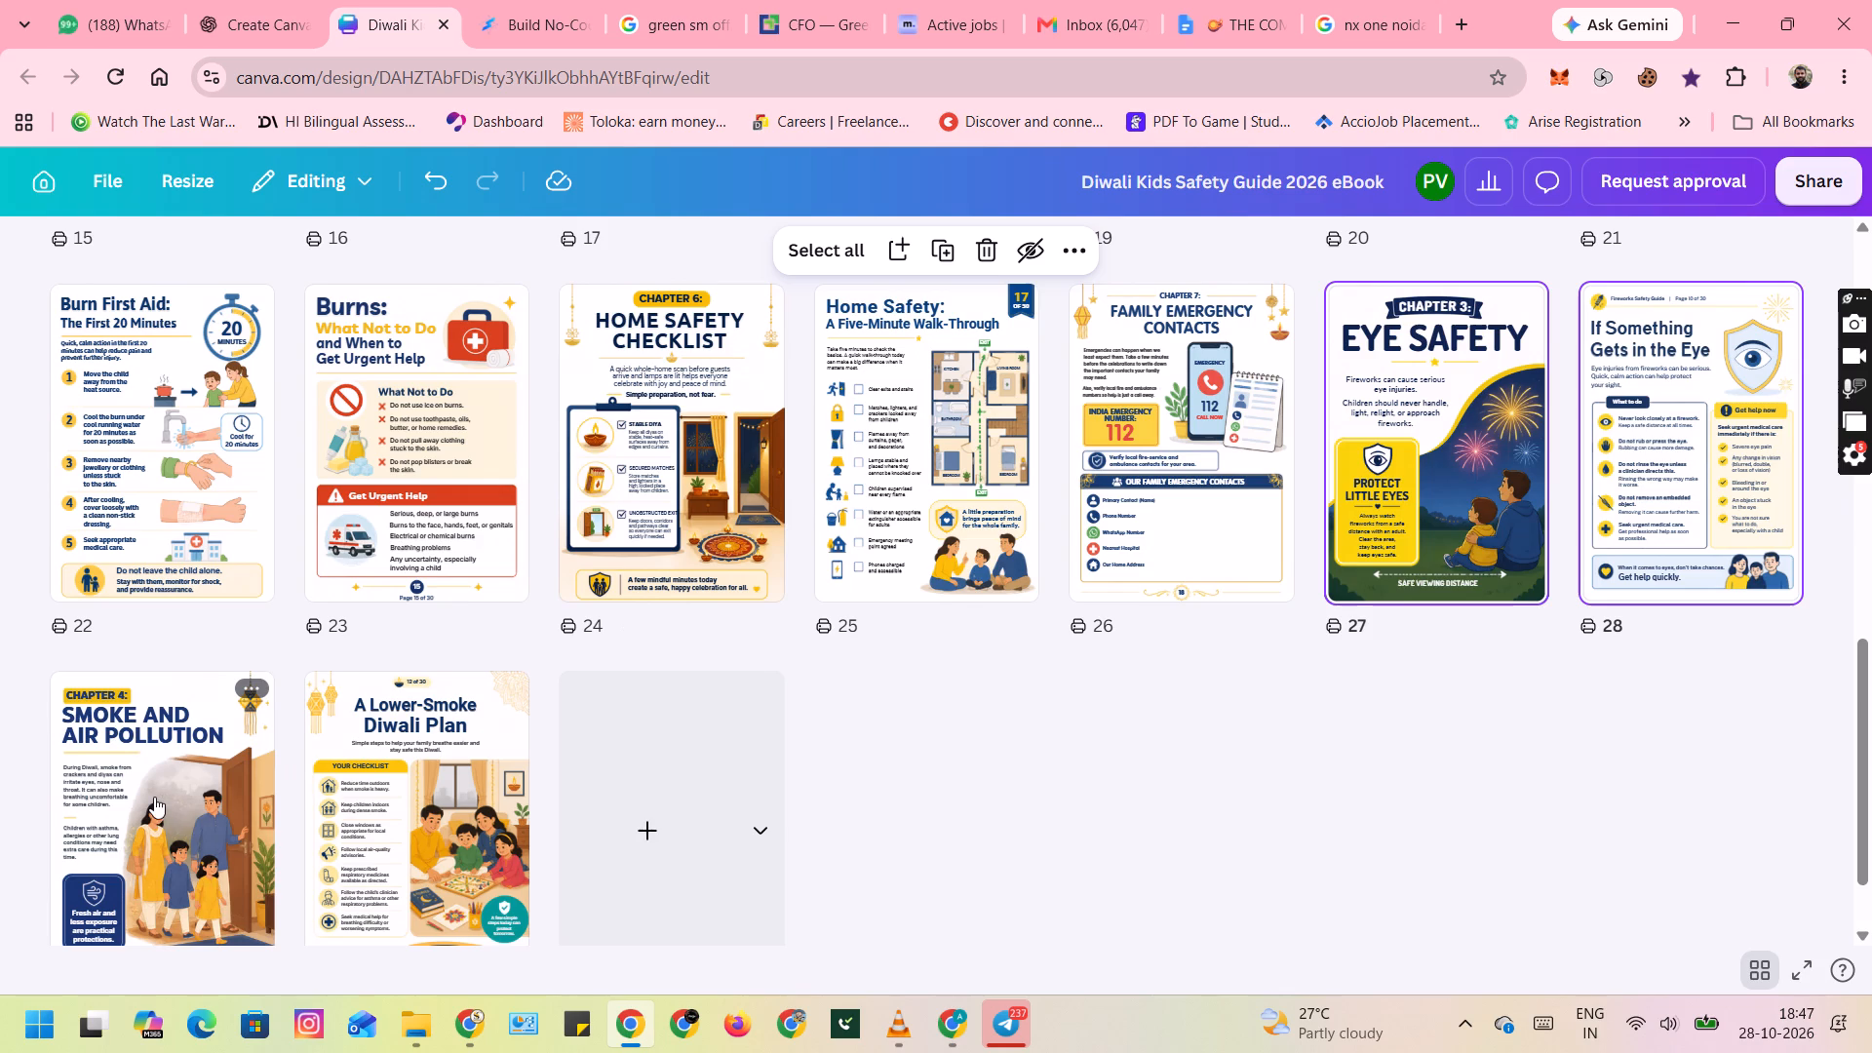
pyautogui.keyDown('shift'); pyautogui.click(154, 797); pyautogui.keyUp('shift')
pyautogui.keyDown('shift'); pyautogui.click(413, 786); pyautogui.keyUp('shift')
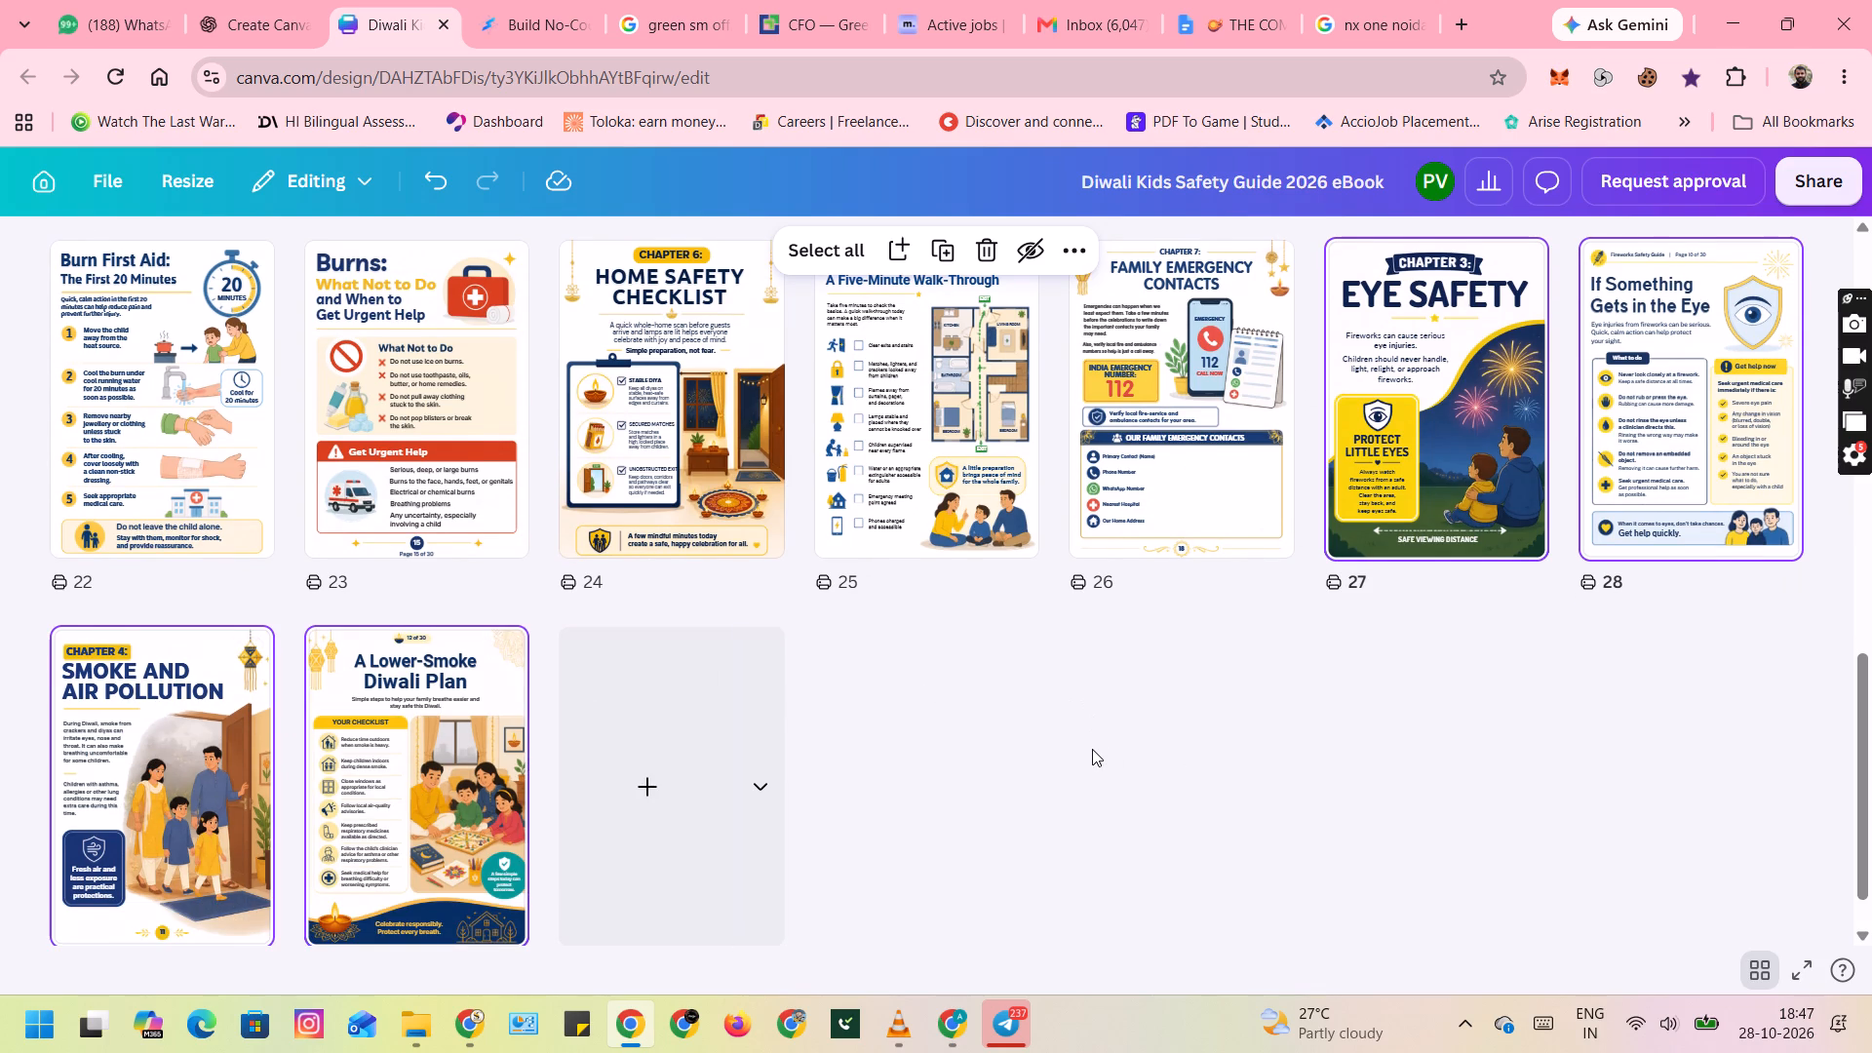
pyautogui.scroll(6, 1092, 749)
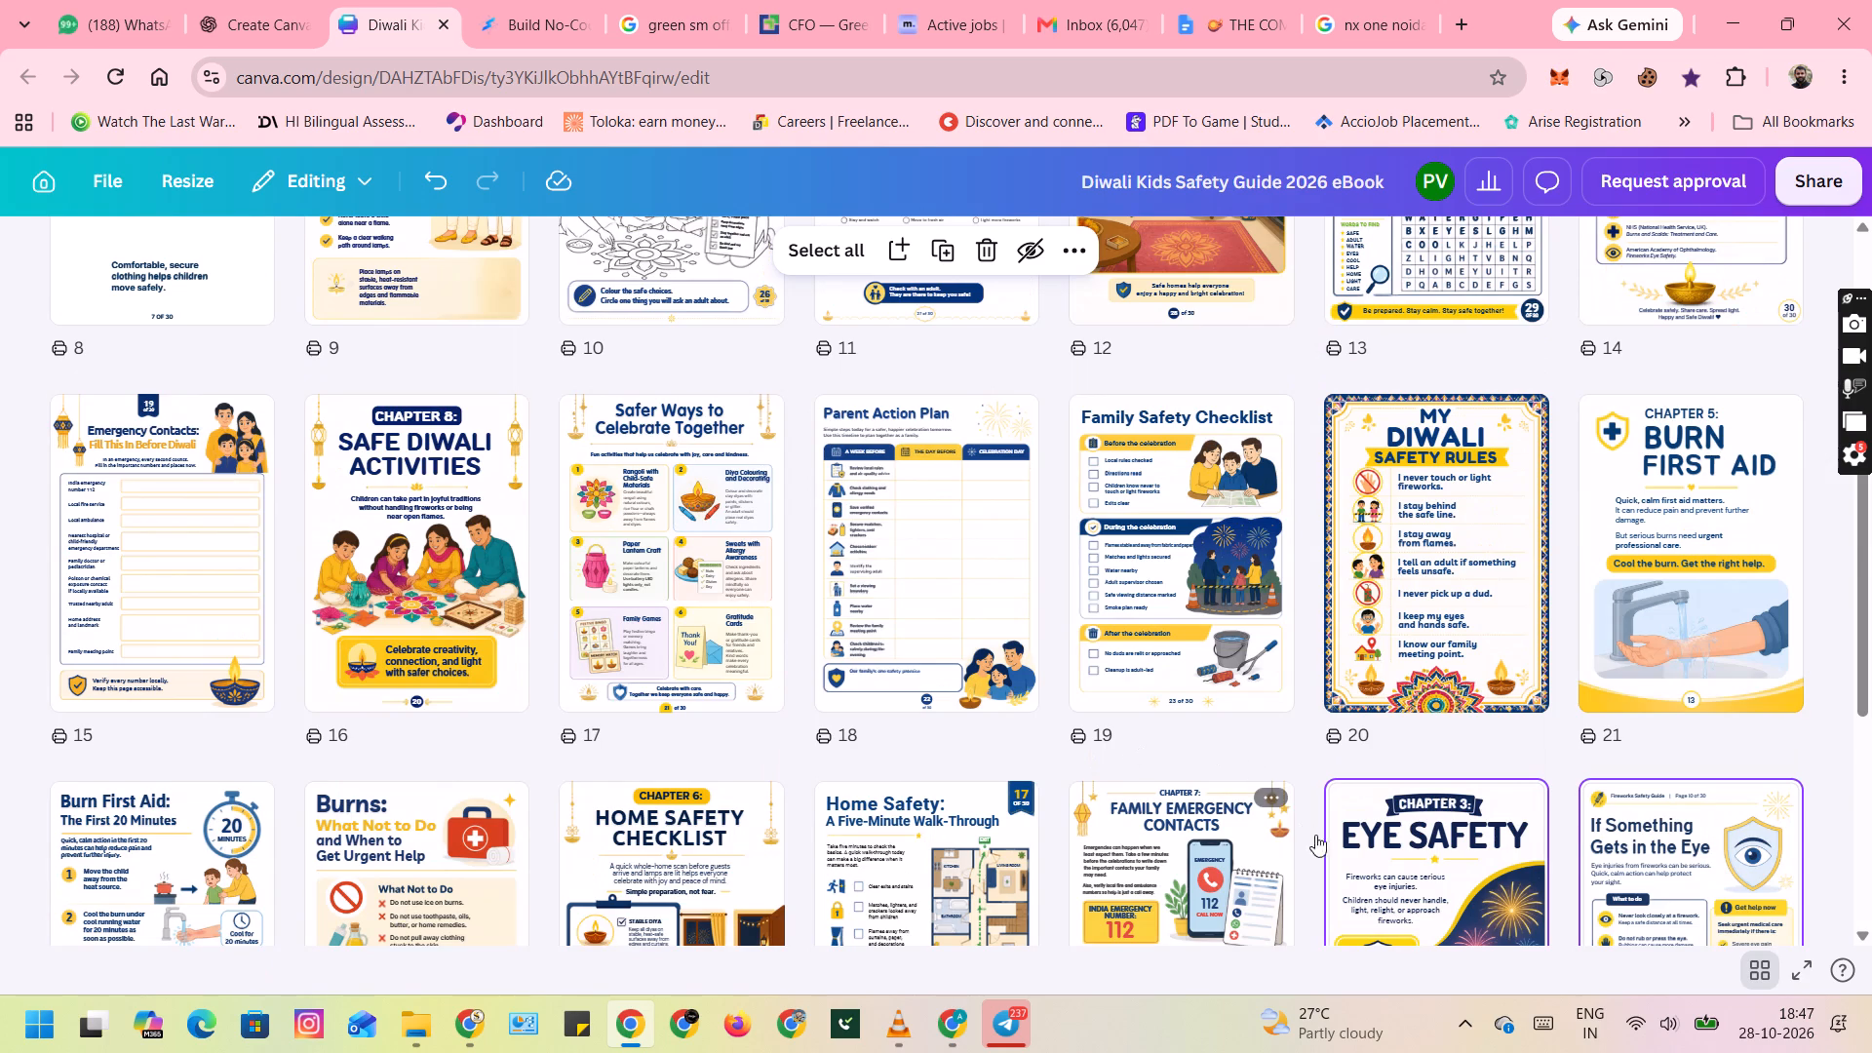
pyautogui.moveTo(1423, 861); pyautogui.dragTo(711, 552)
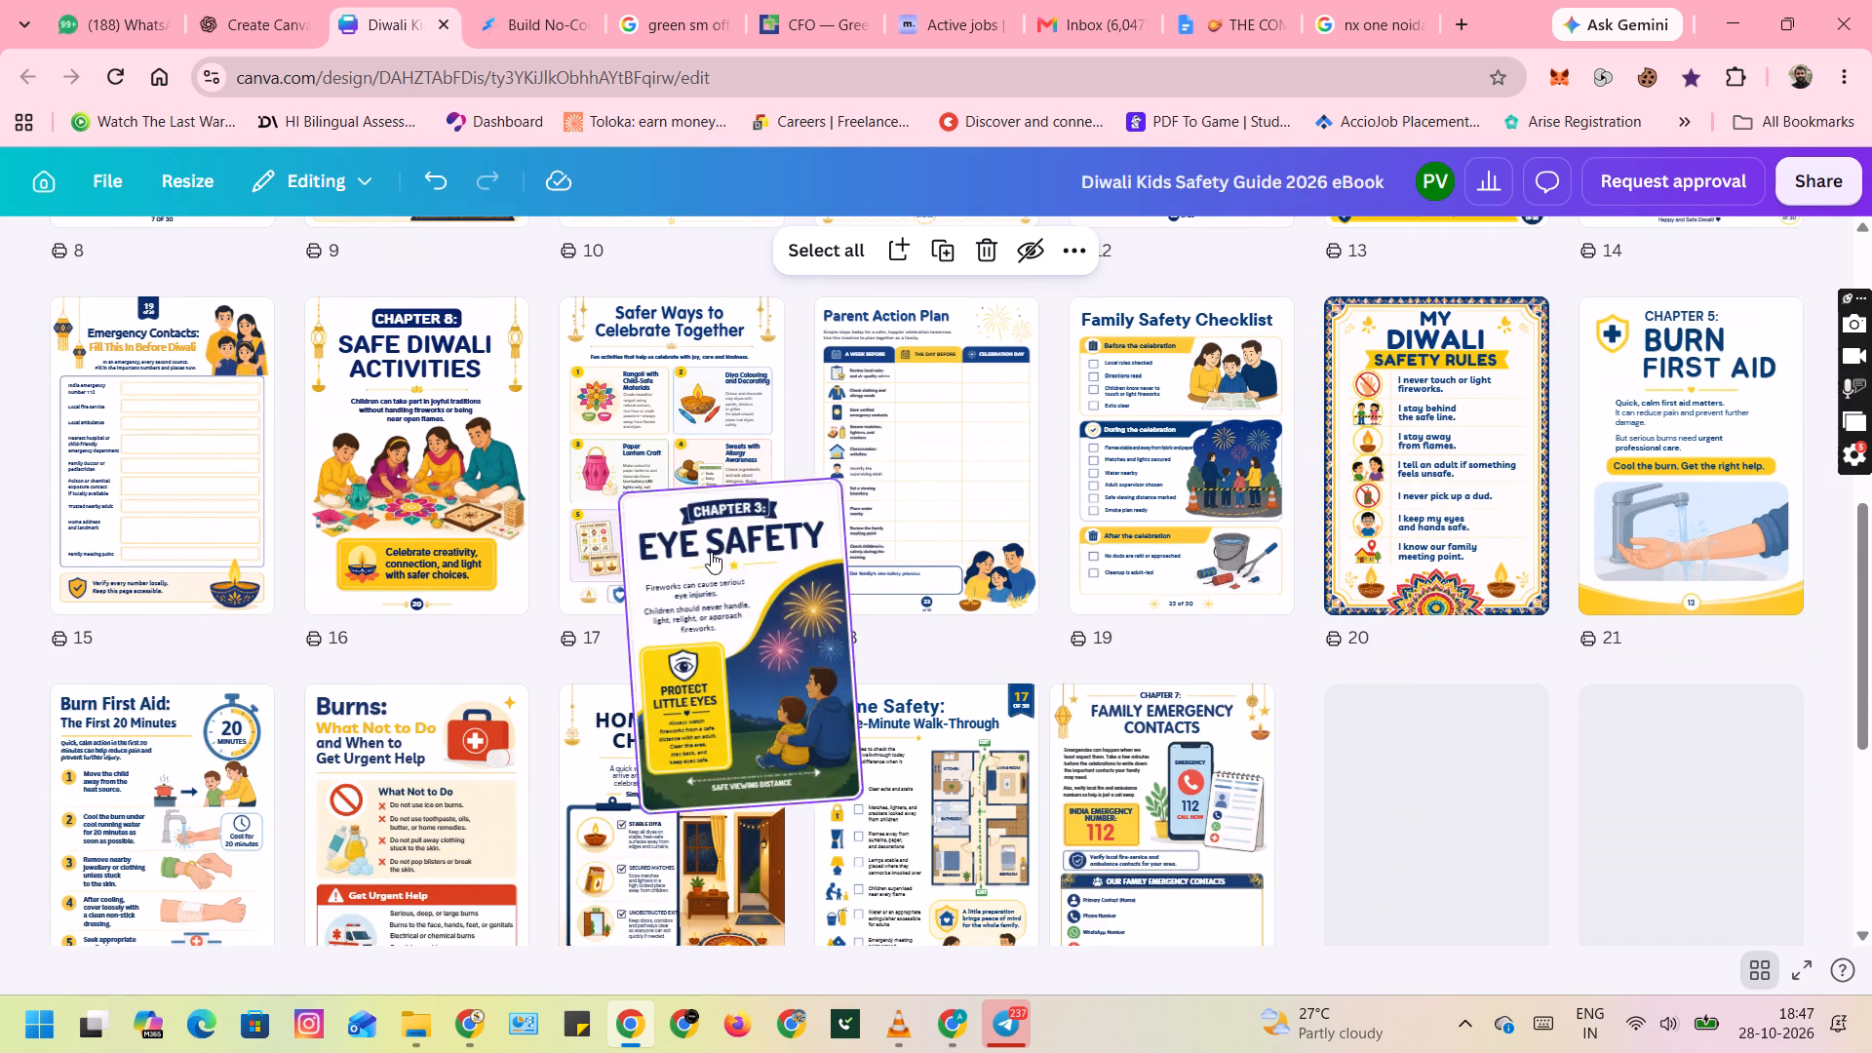
pyautogui.moveTo(711, 552); pyautogui.dragTo(657, 146)
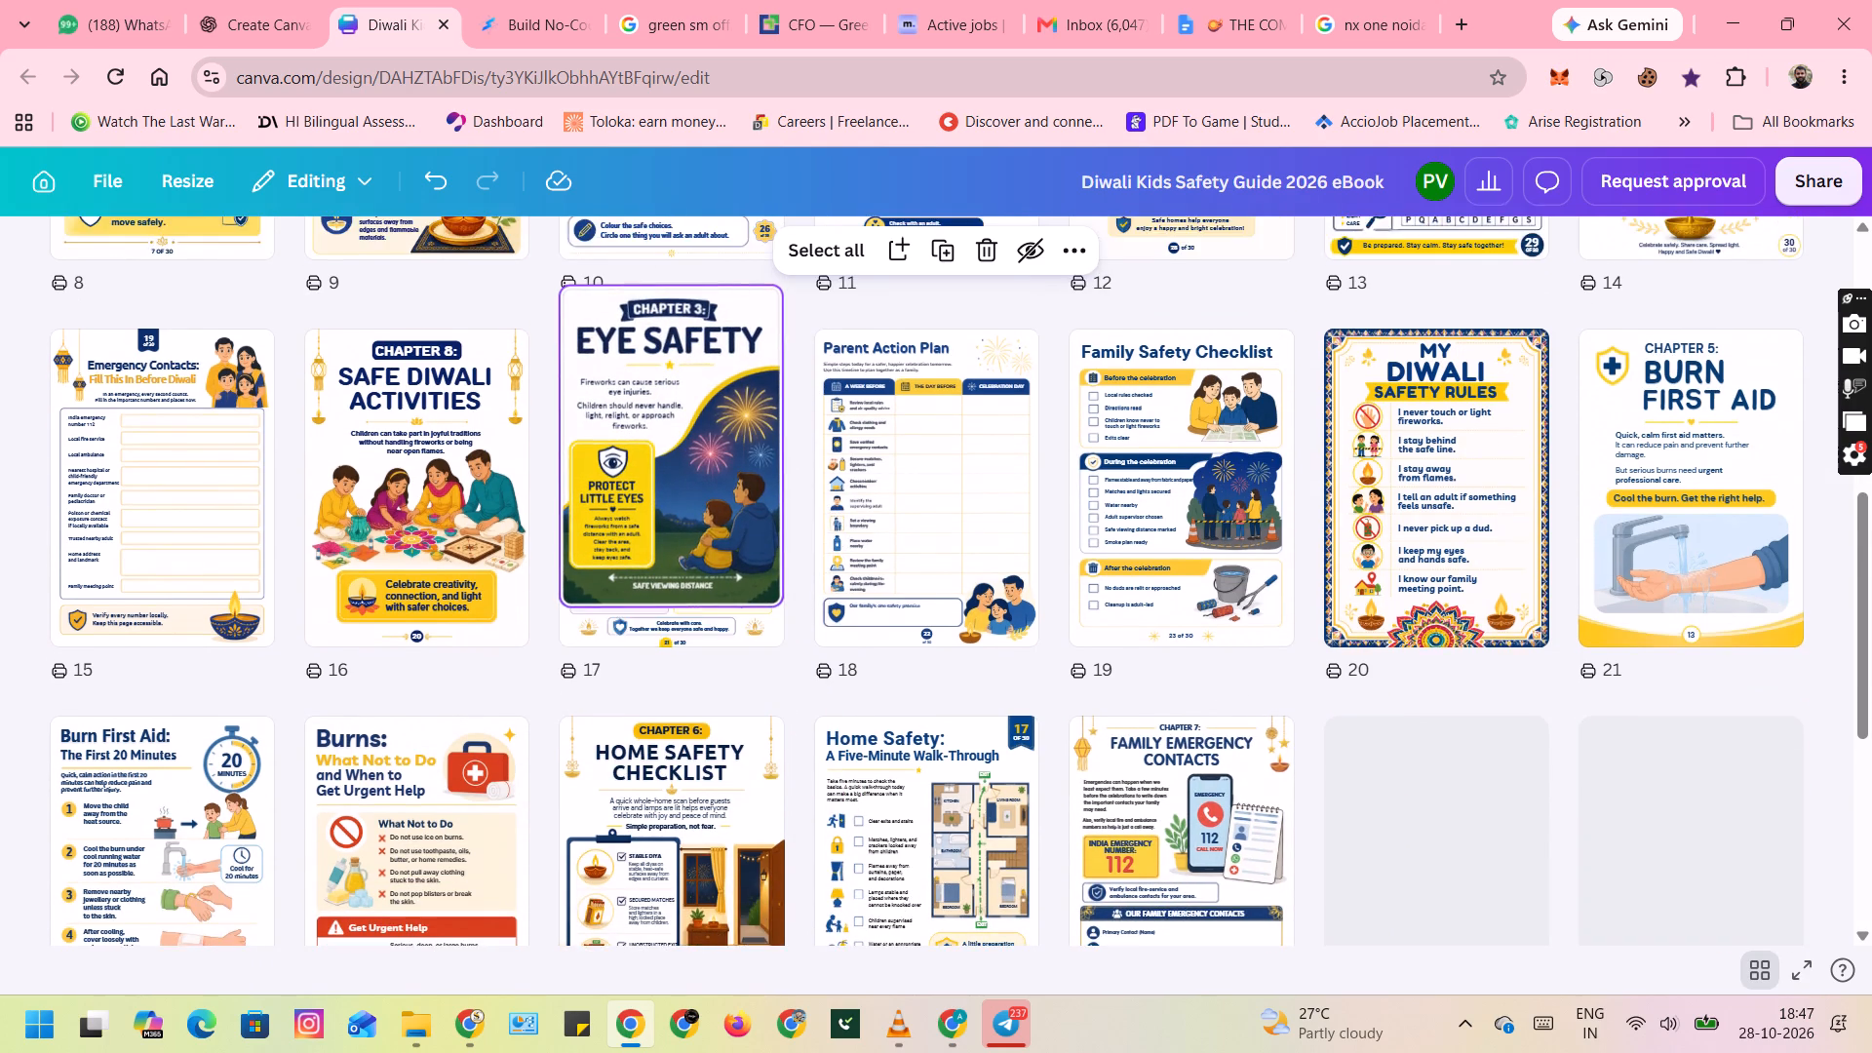
pyautogui.moveTo(657, 146); pyautogui.dragTo(566, 531)
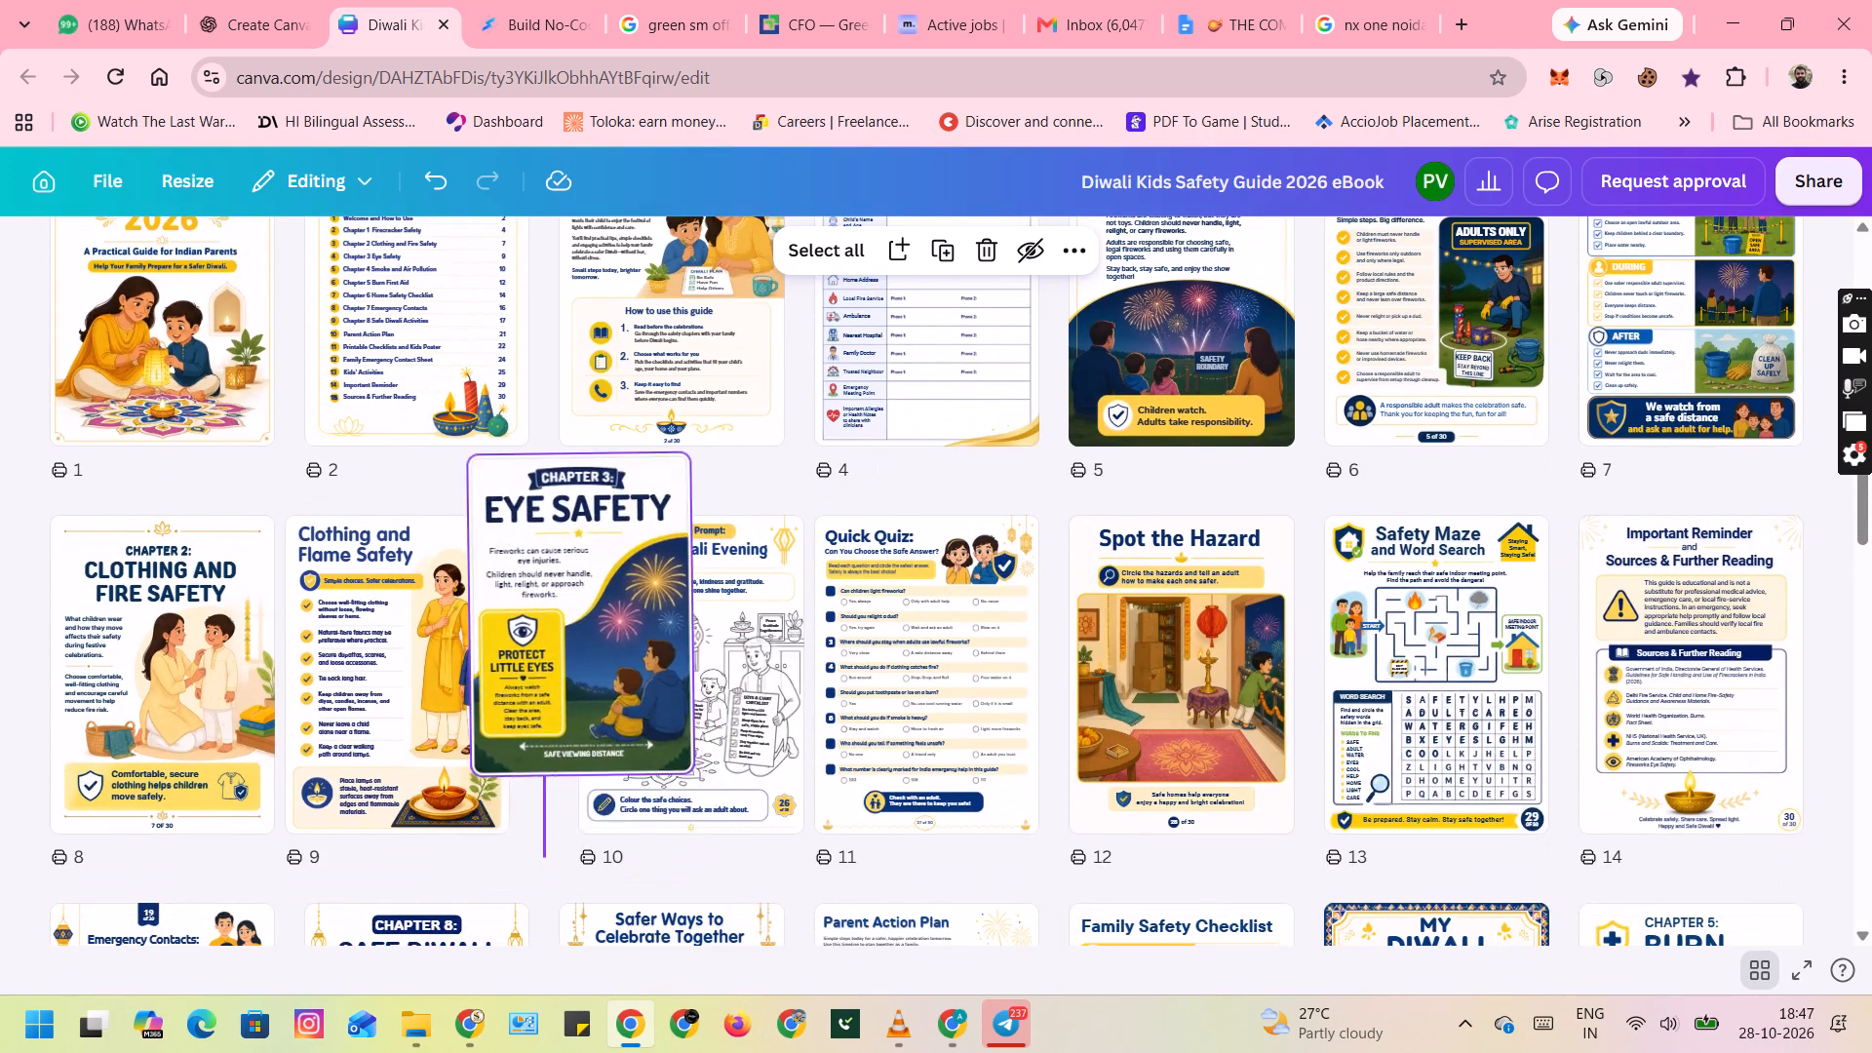
pyautogui.moveTo(566, 531); pyautogui.dragTo(583, 615)
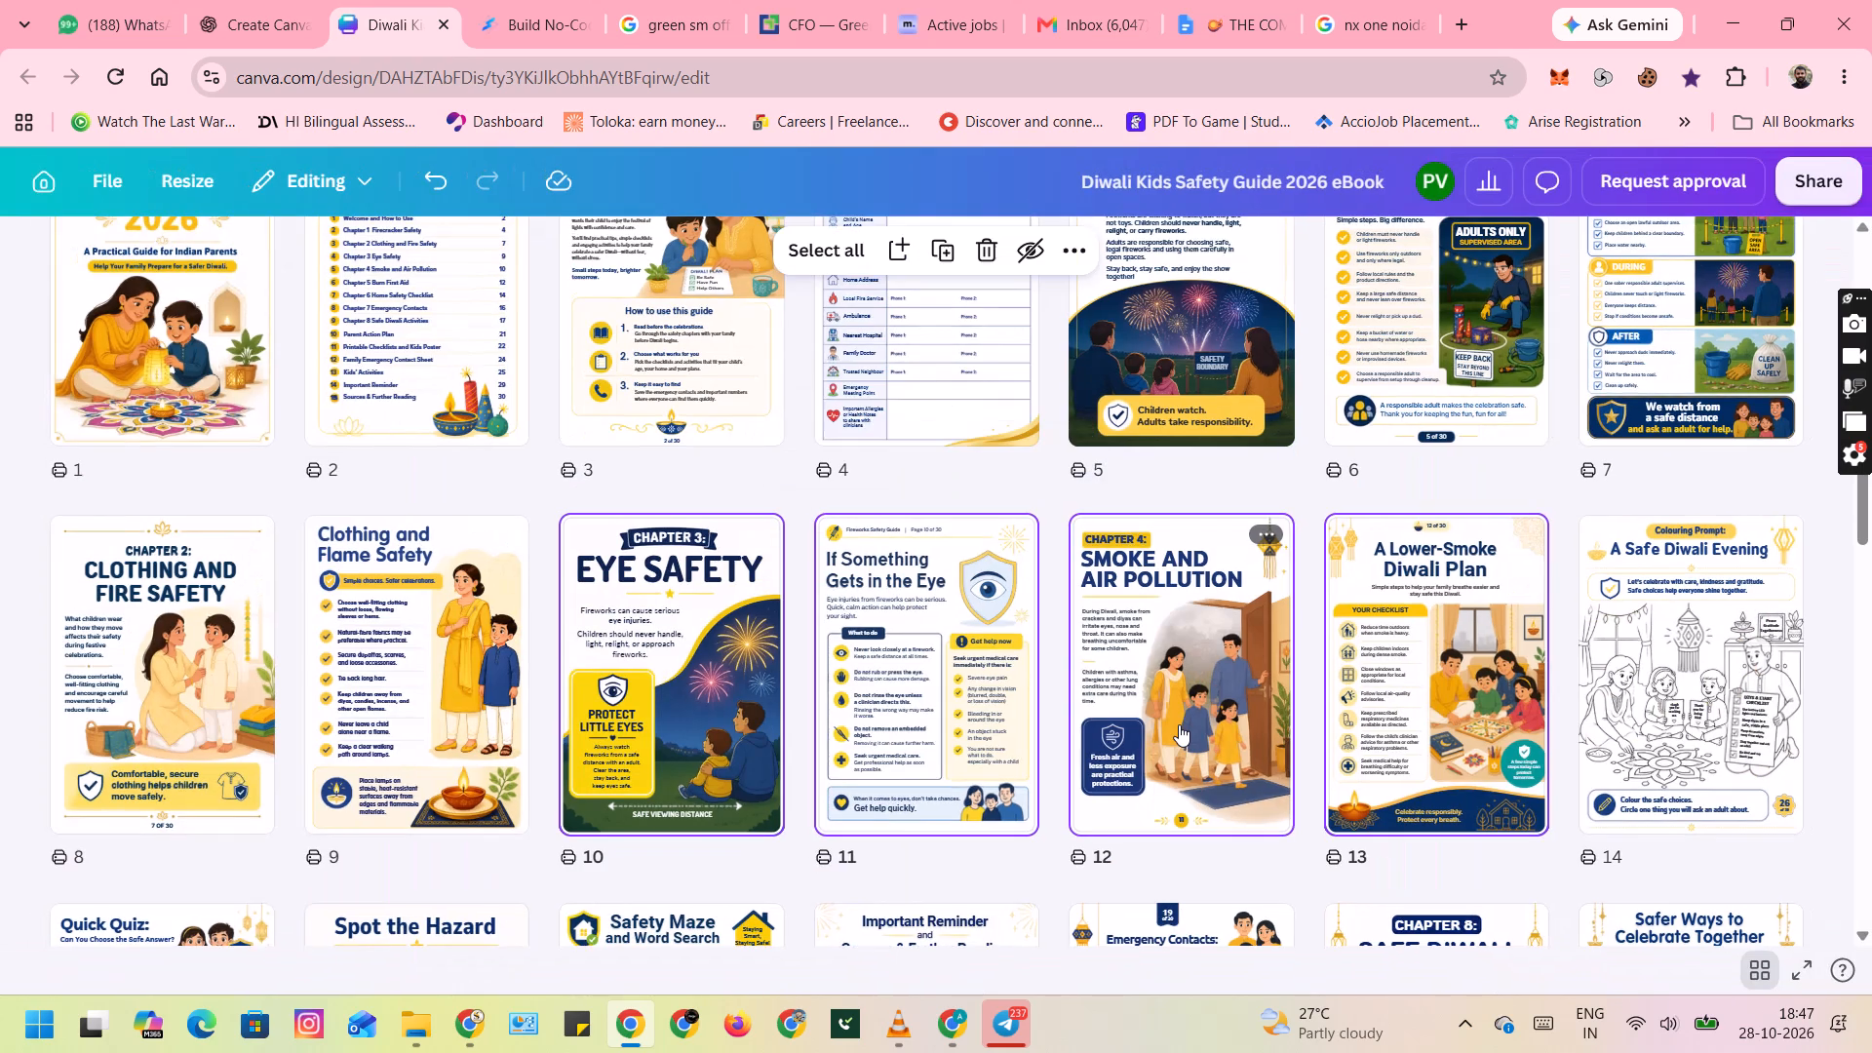
# Check the Table of Contents for the chapter after Smoke and Air Pollution and look for its pages among the remaining ones.
pyautogui.scroll(2, 470, 623)
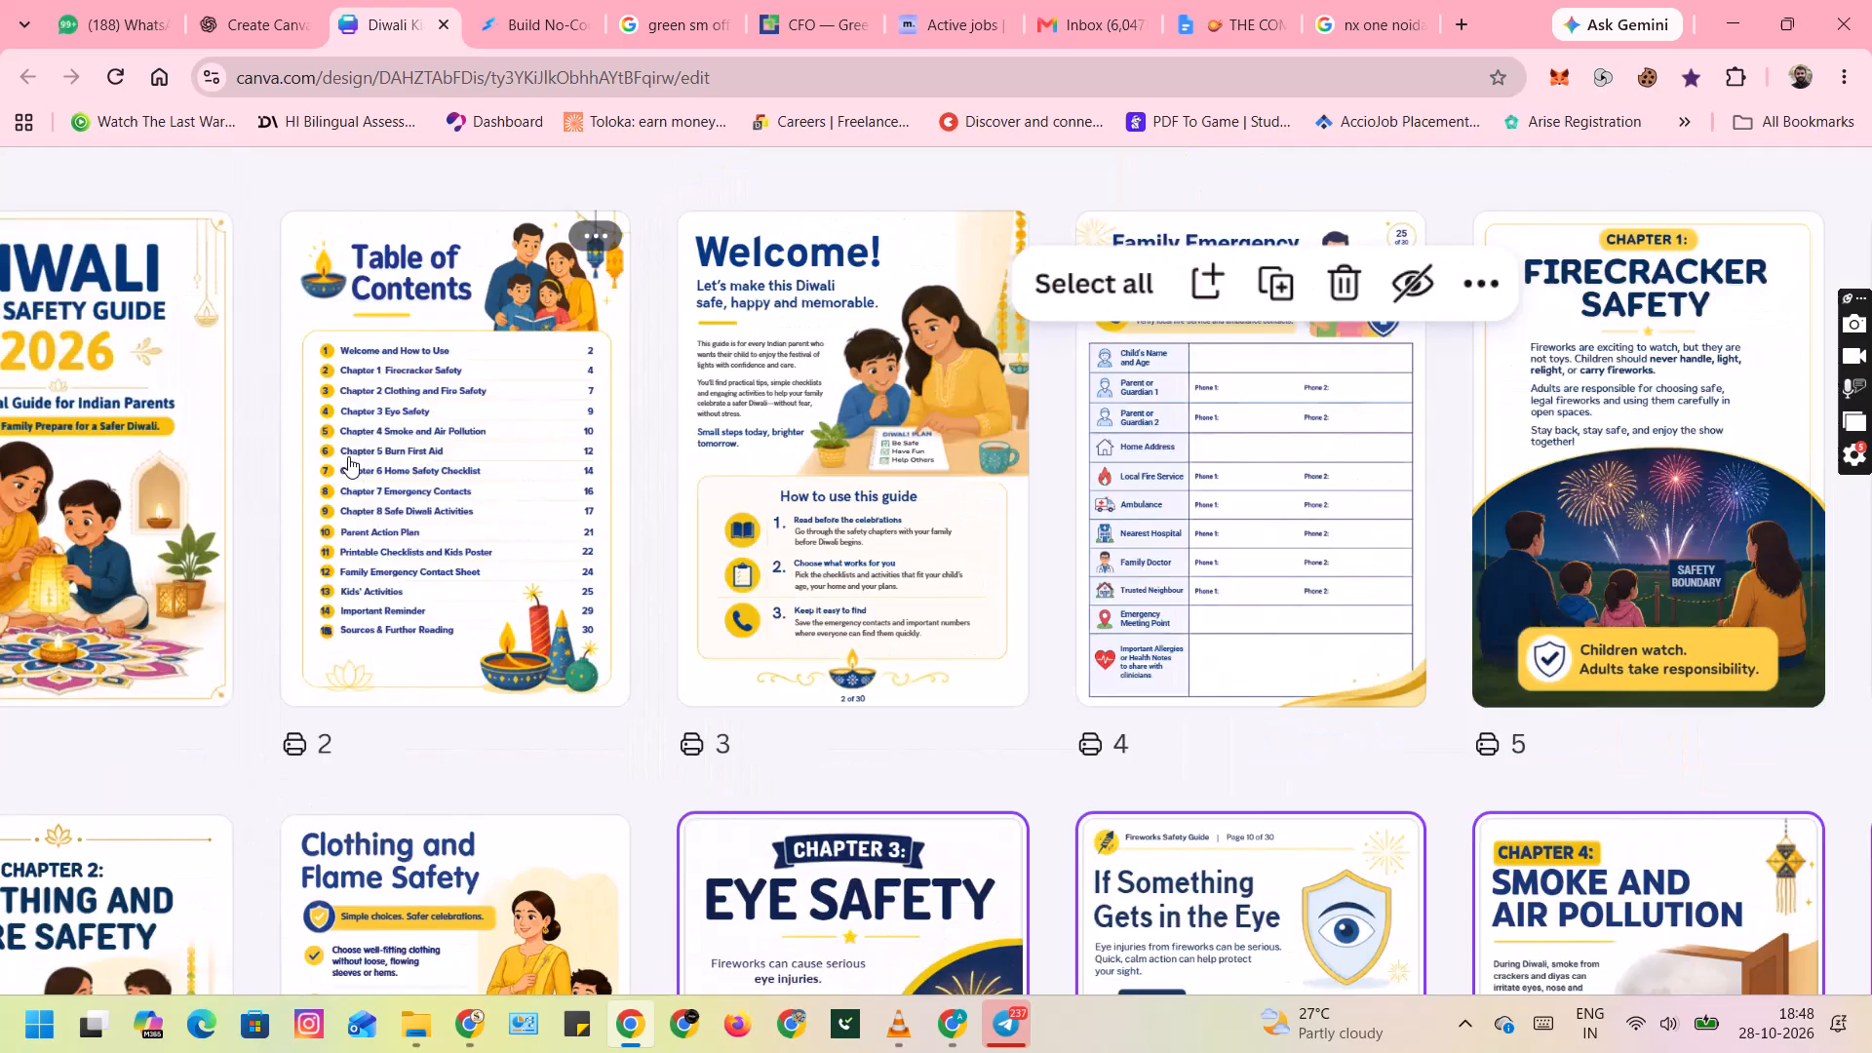
pyautogui.scroll(-1, 1133, 823)
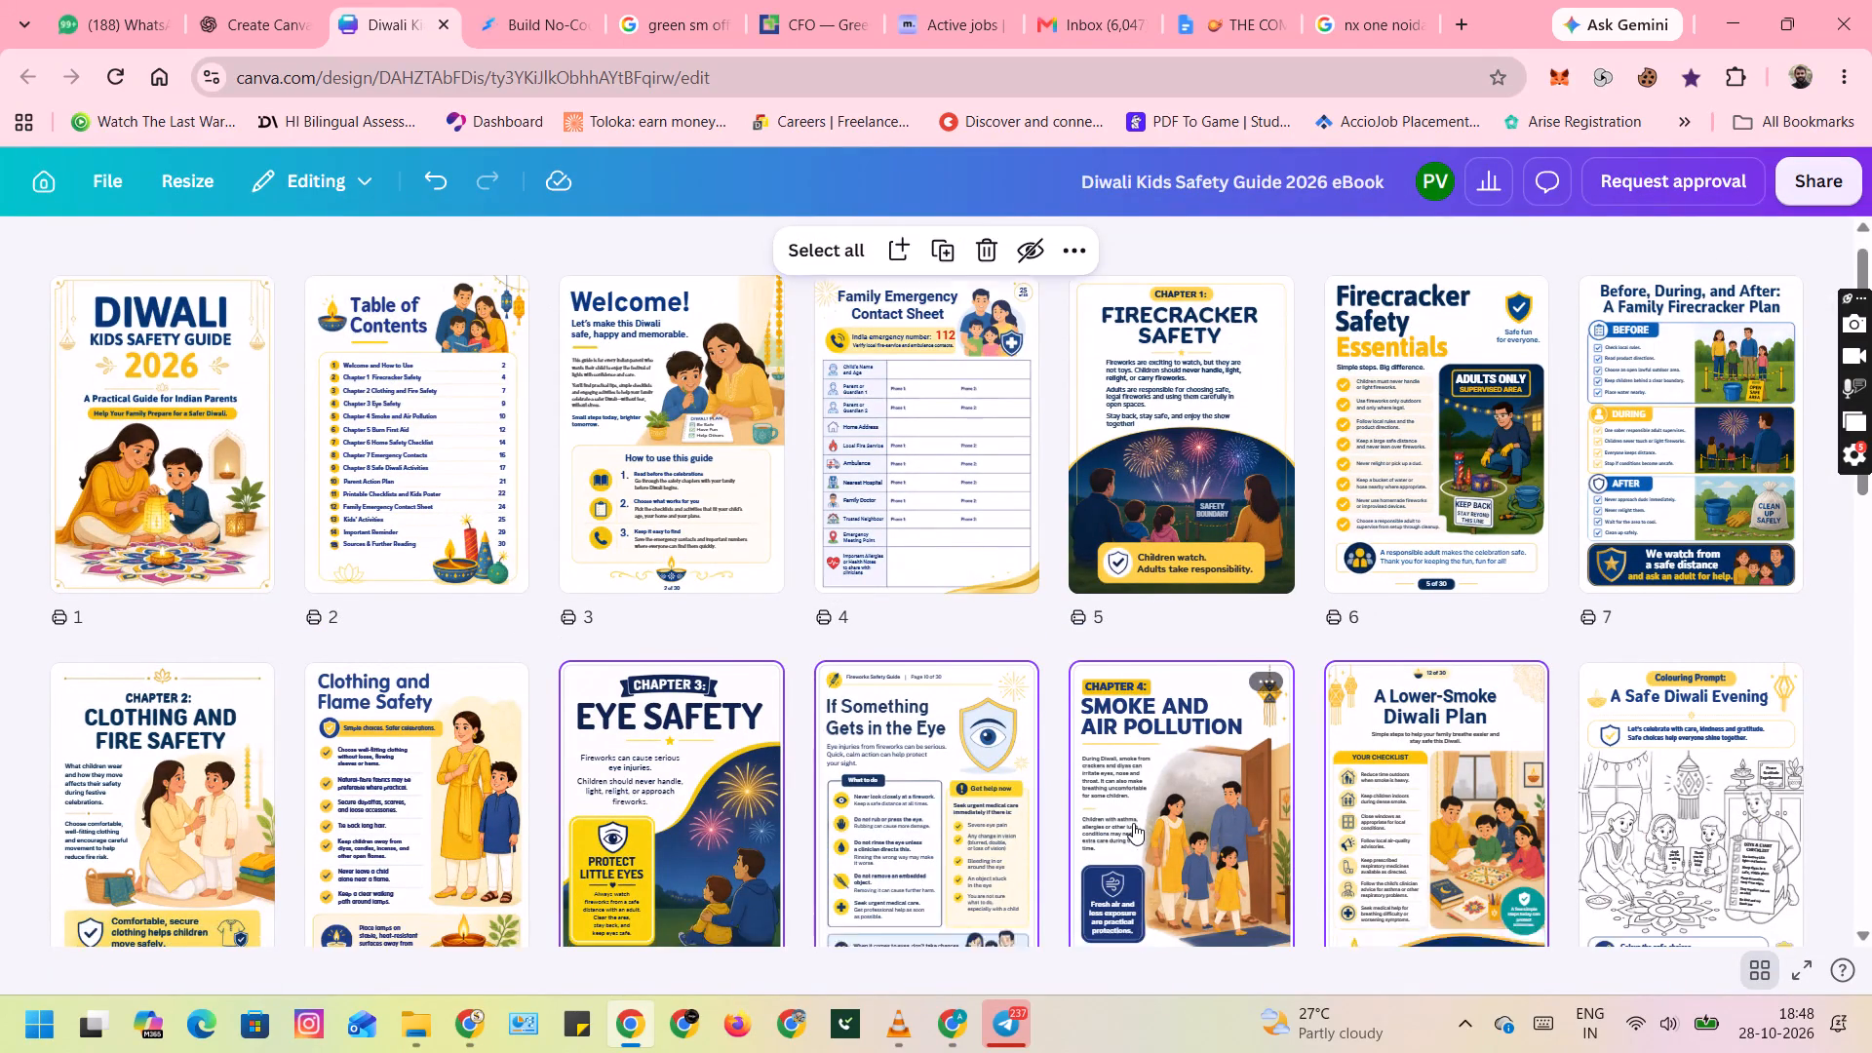
pyautogui.scroll(-2, 1133, 823)
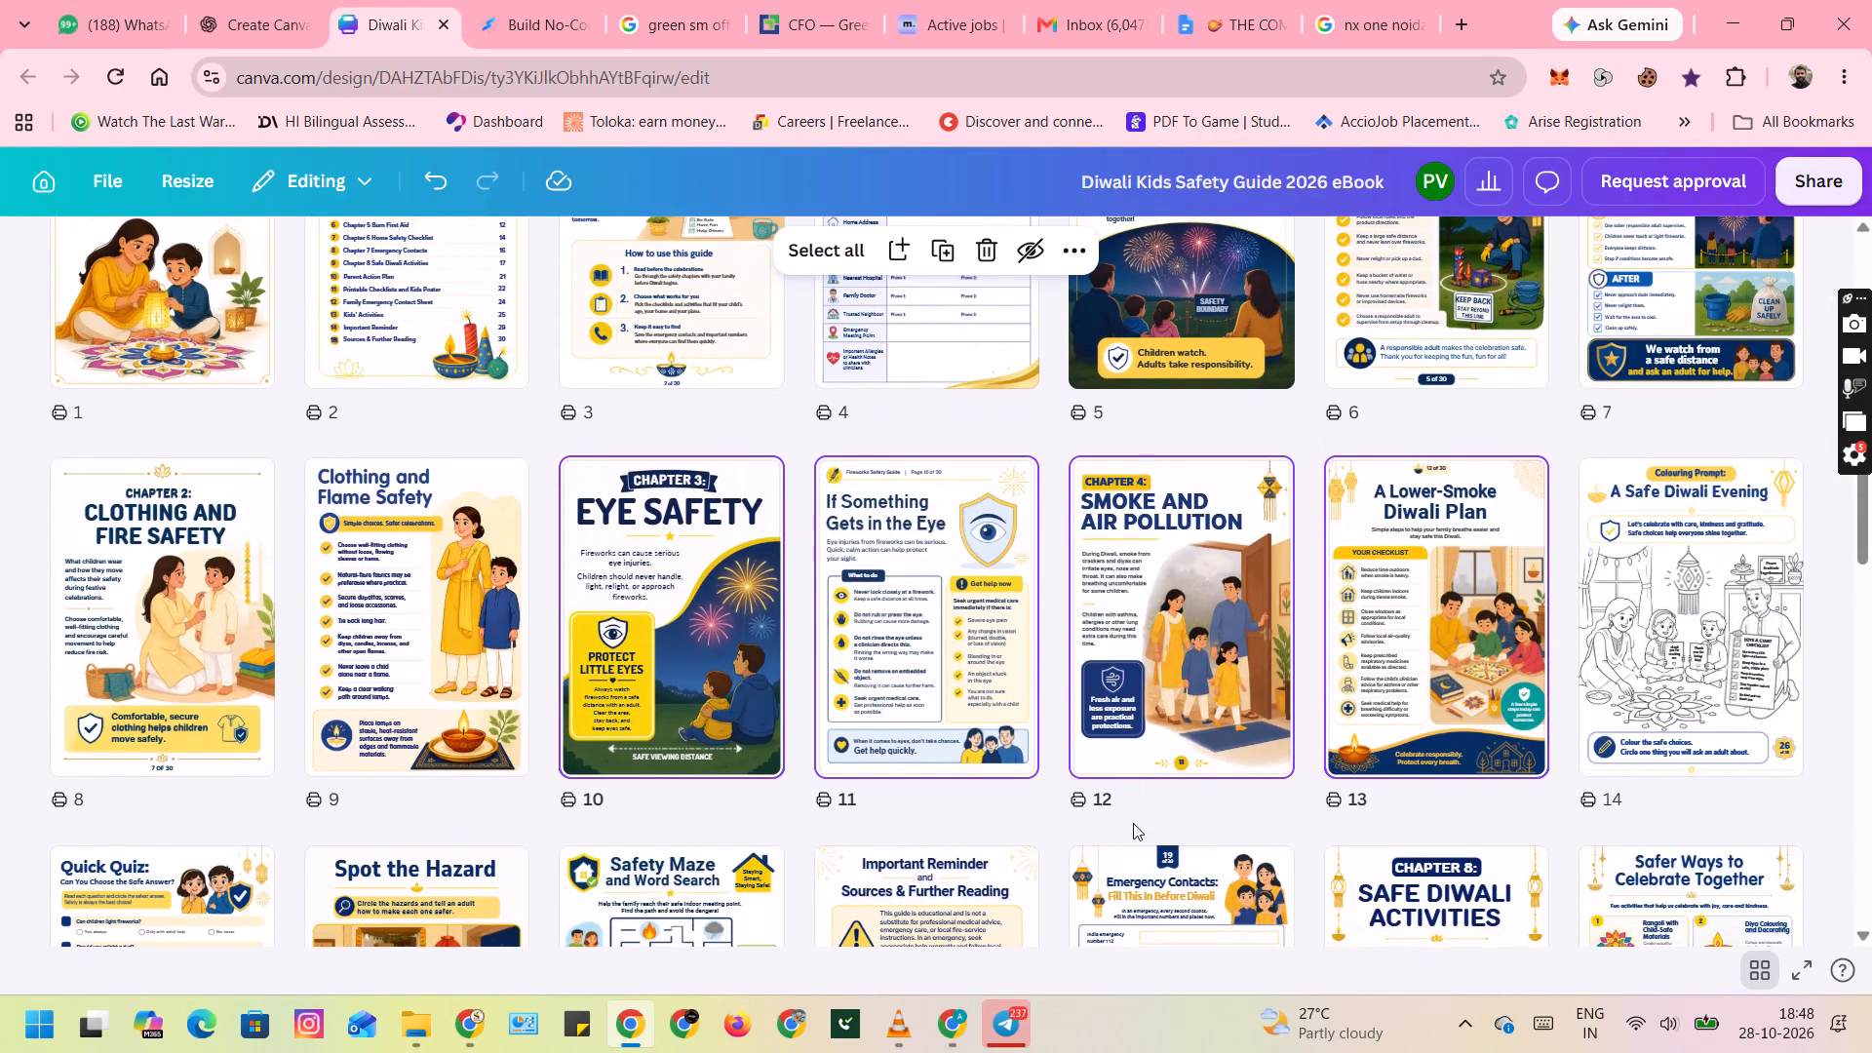
pyautogui.scroll(5, 1133, 823)
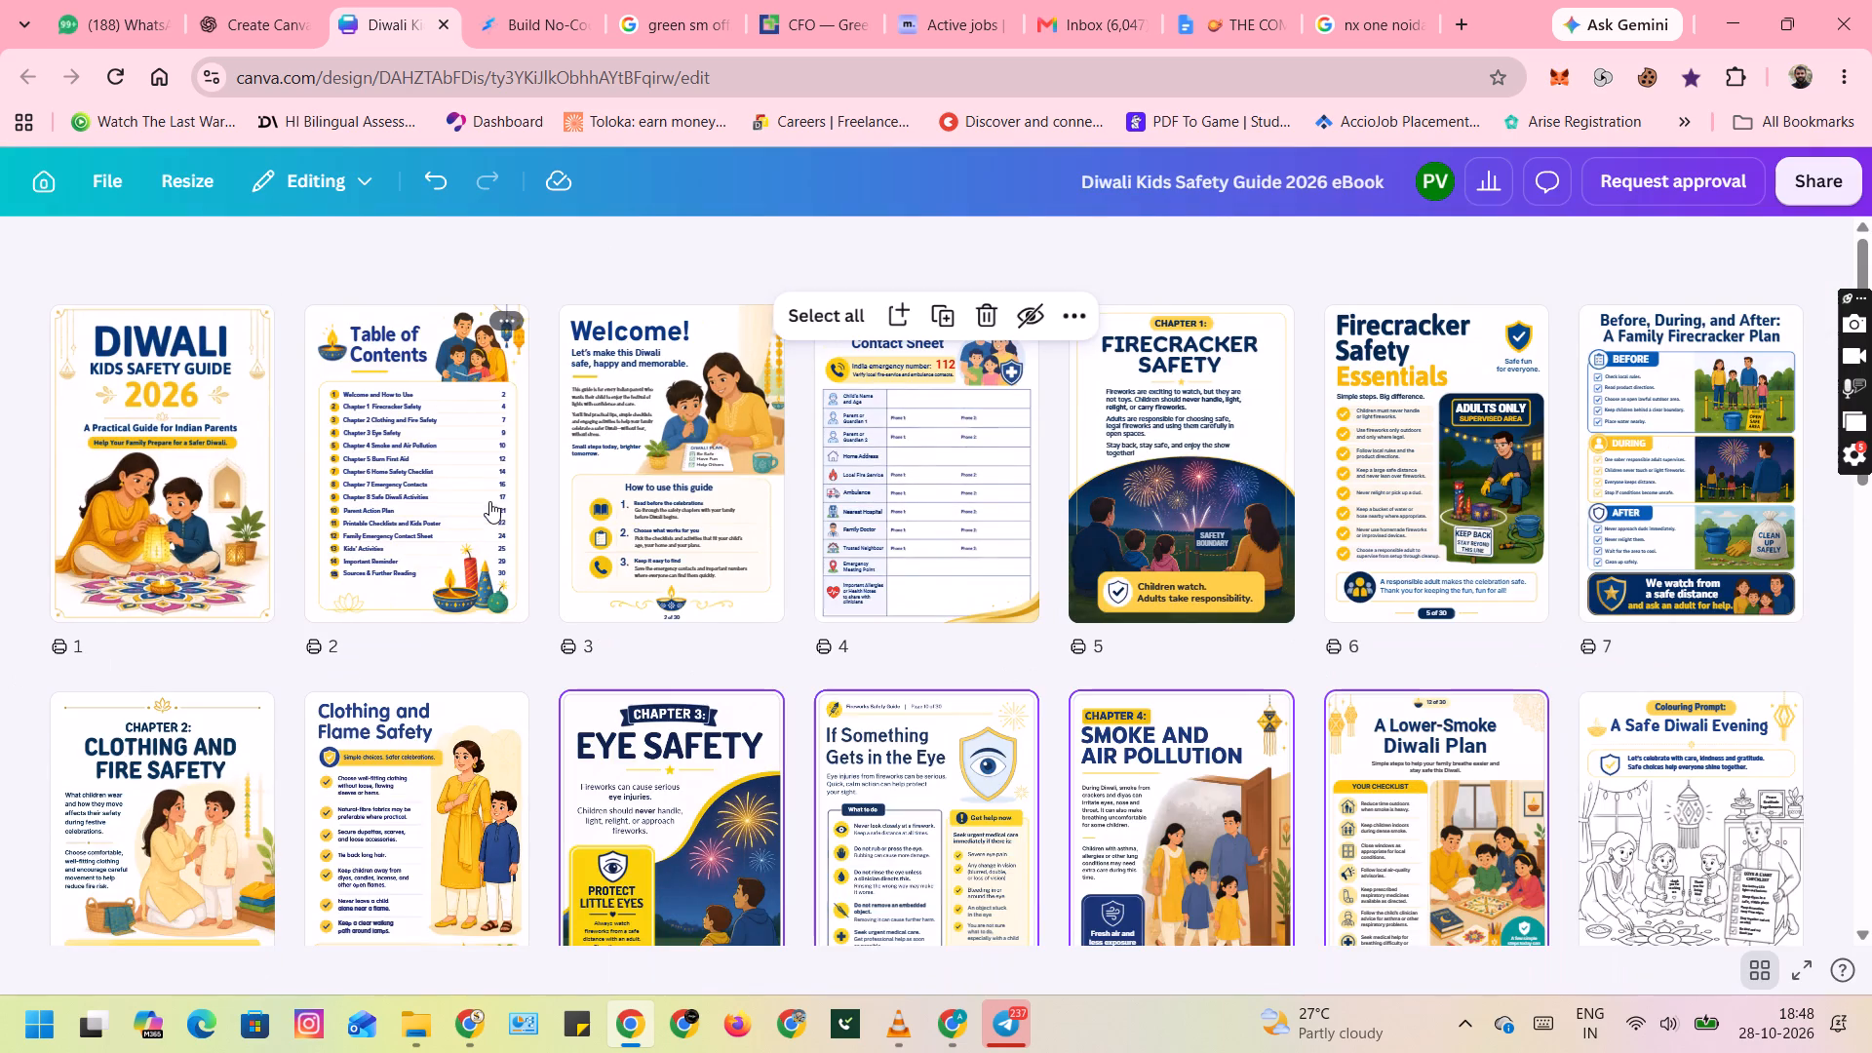
pyautogui.scroll(-2, 955, 753)
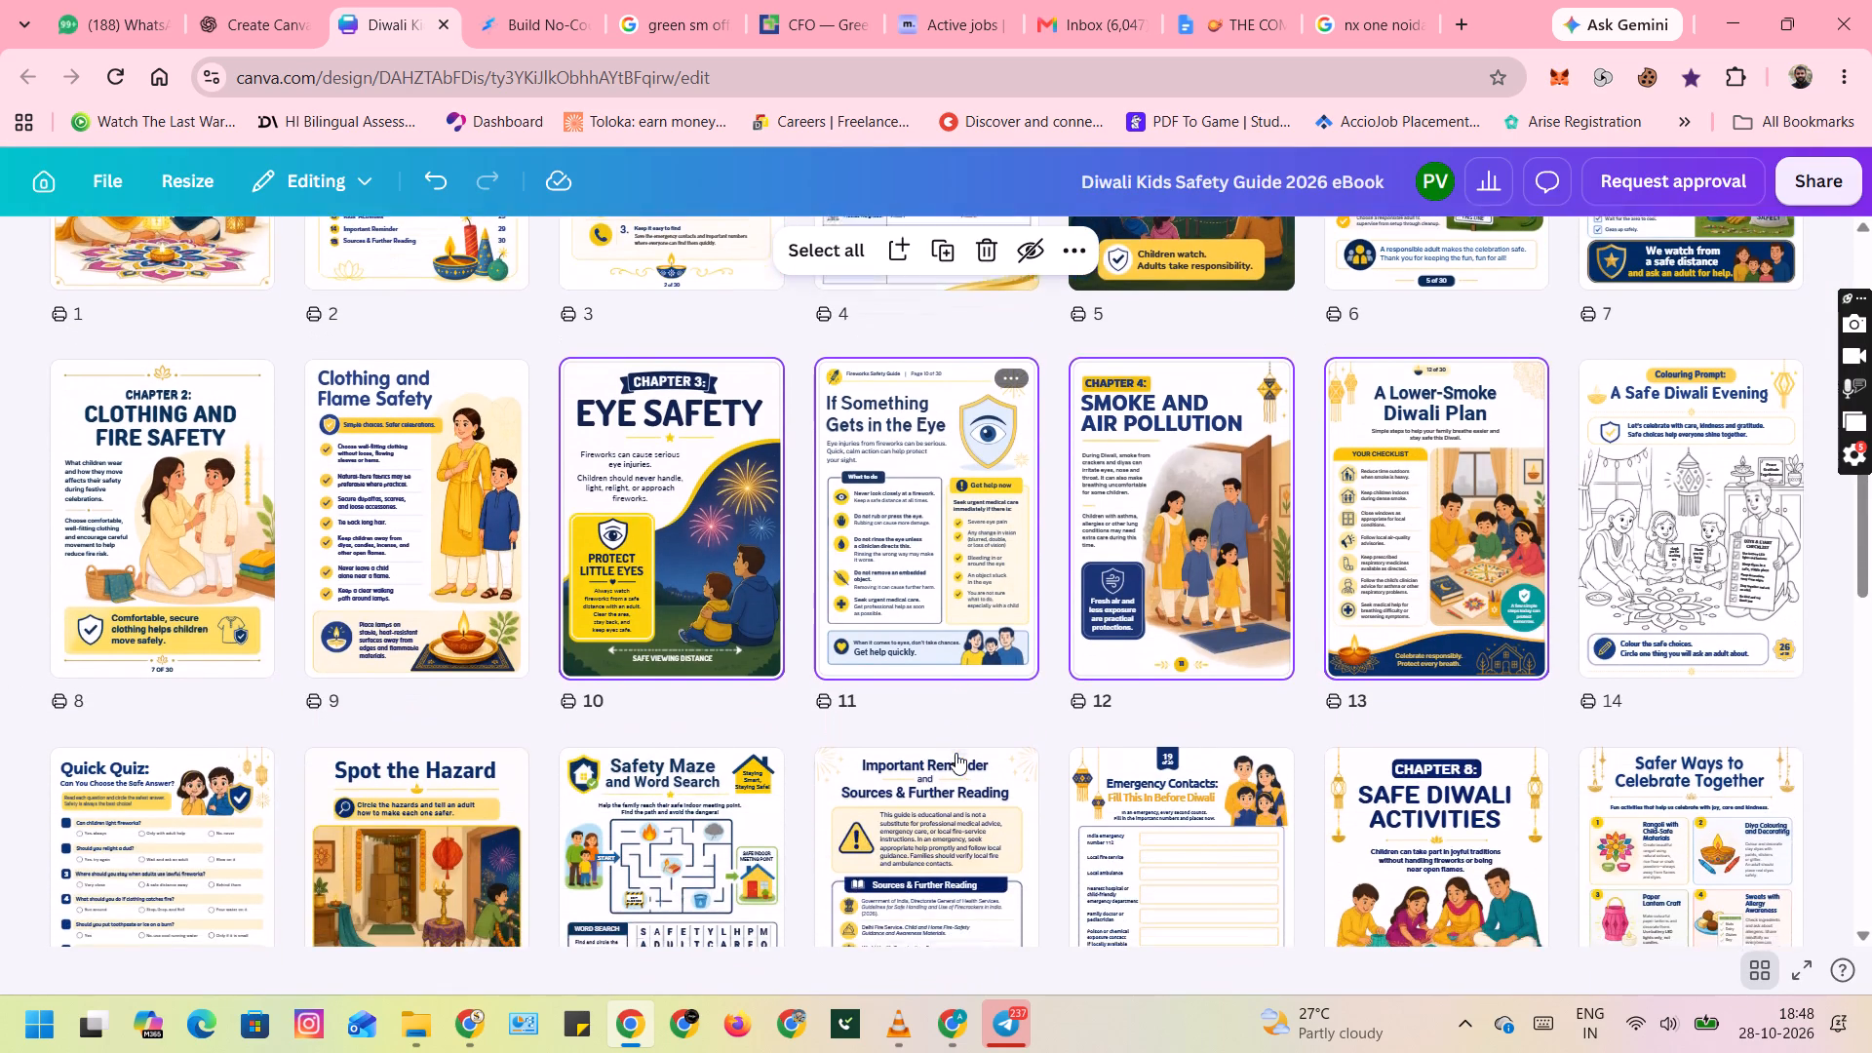
pyautogui.scroll(-2, 955, 753)
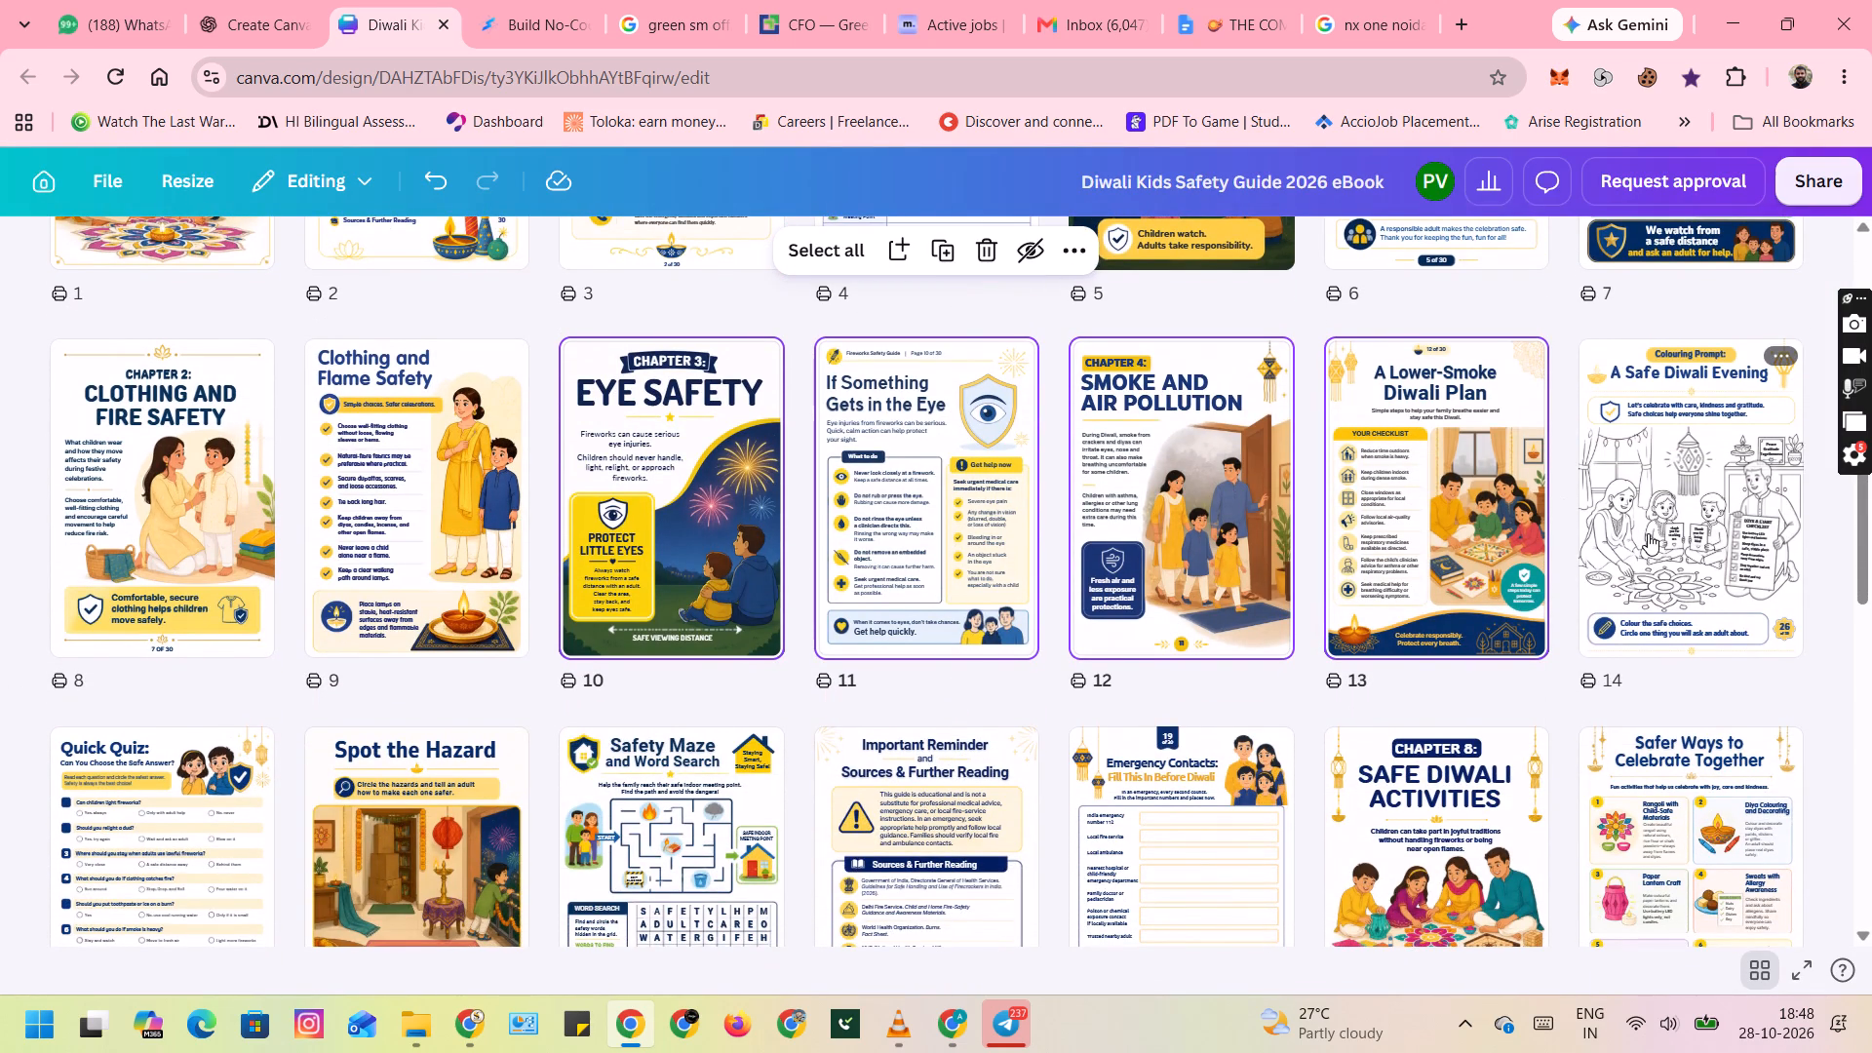
pyautogui.scroll(-4, 669, 866)
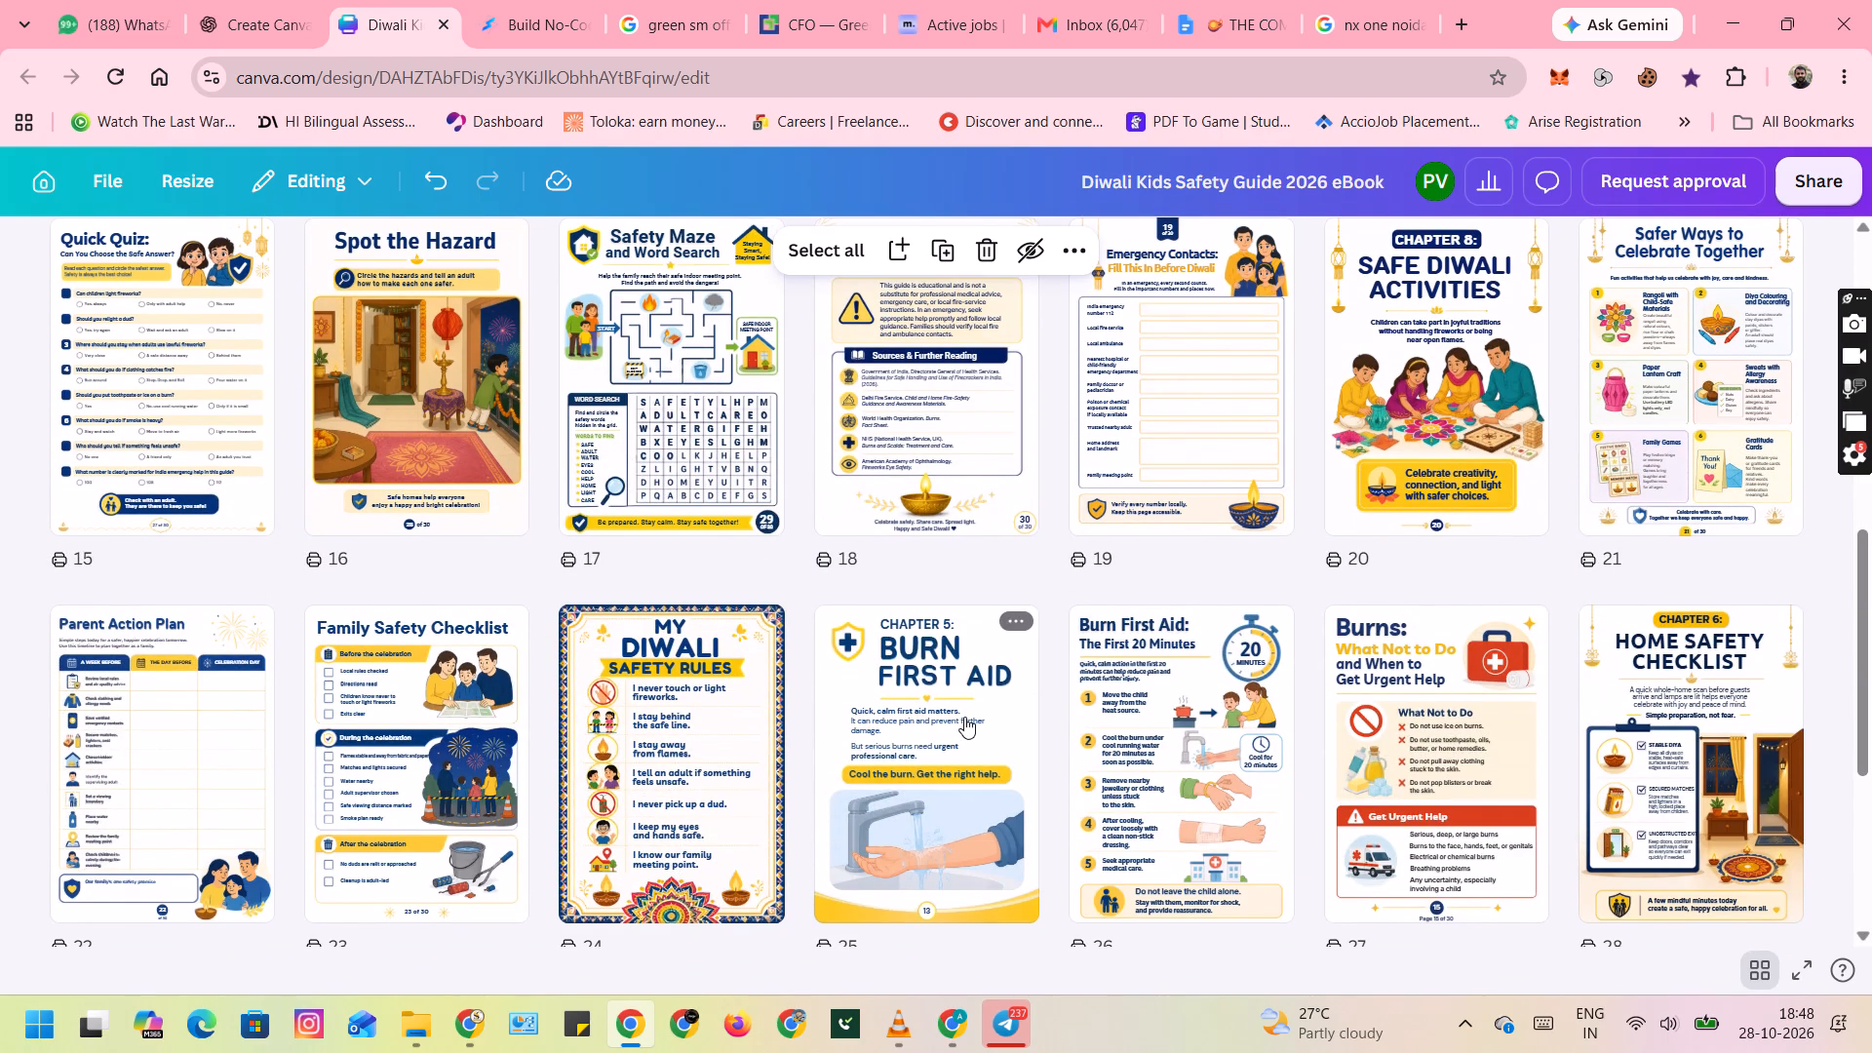
pyautogui.scroll(-2, 964, 717)
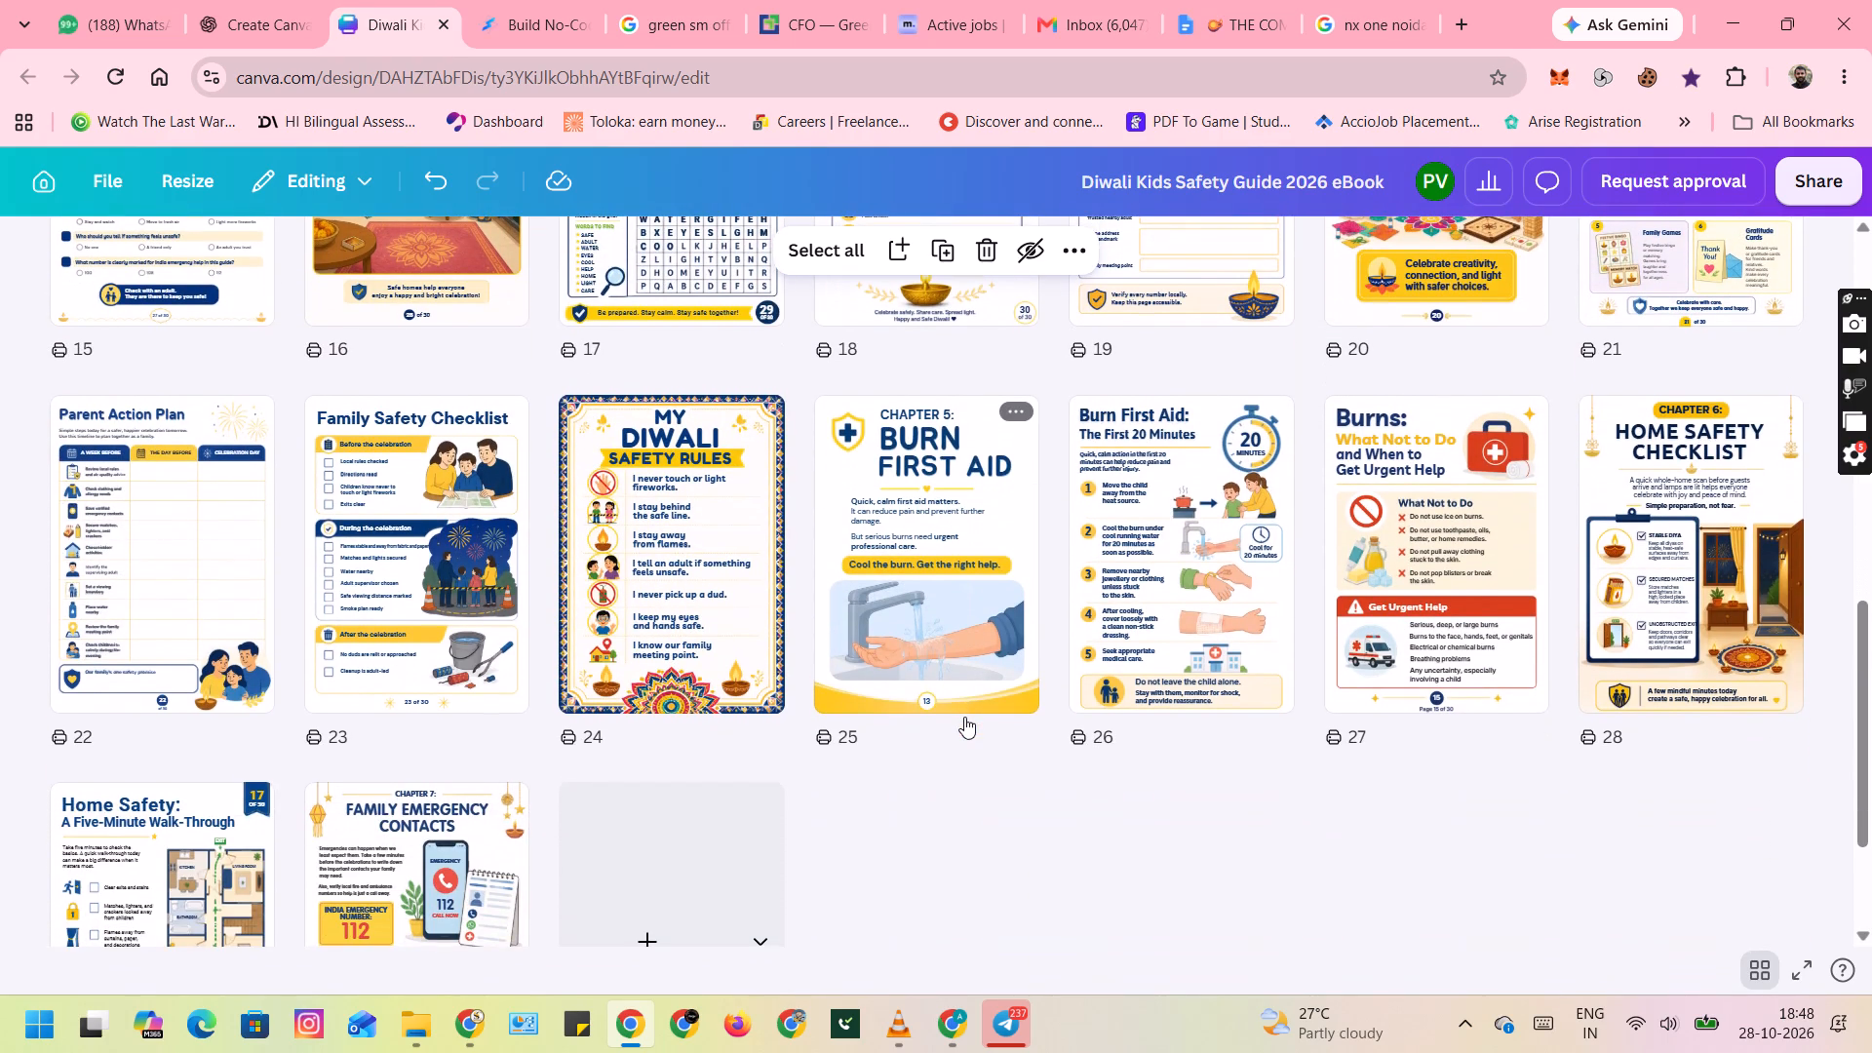
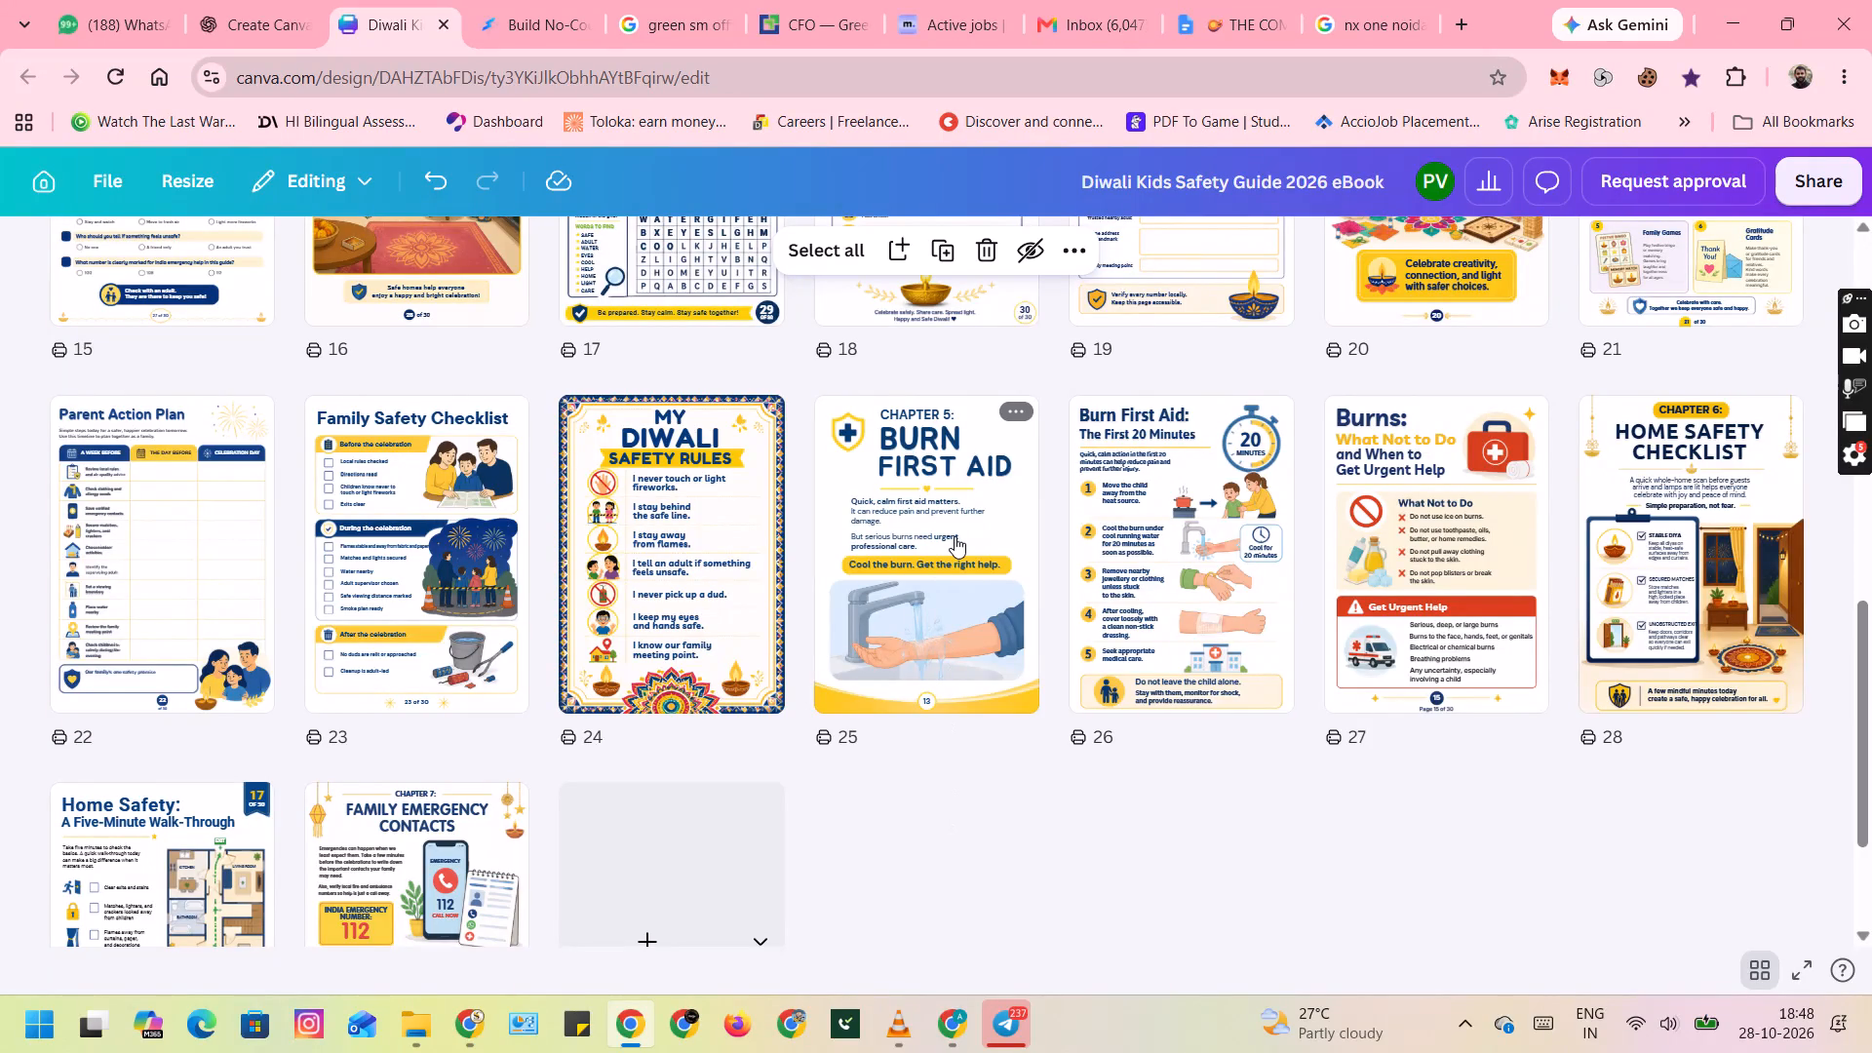
# Move the three Chapter 5 burn first aid pages together to positions 14–16, directly after A Lower-Smoke Diwali Plan.
pyautogui.click(955, 536)
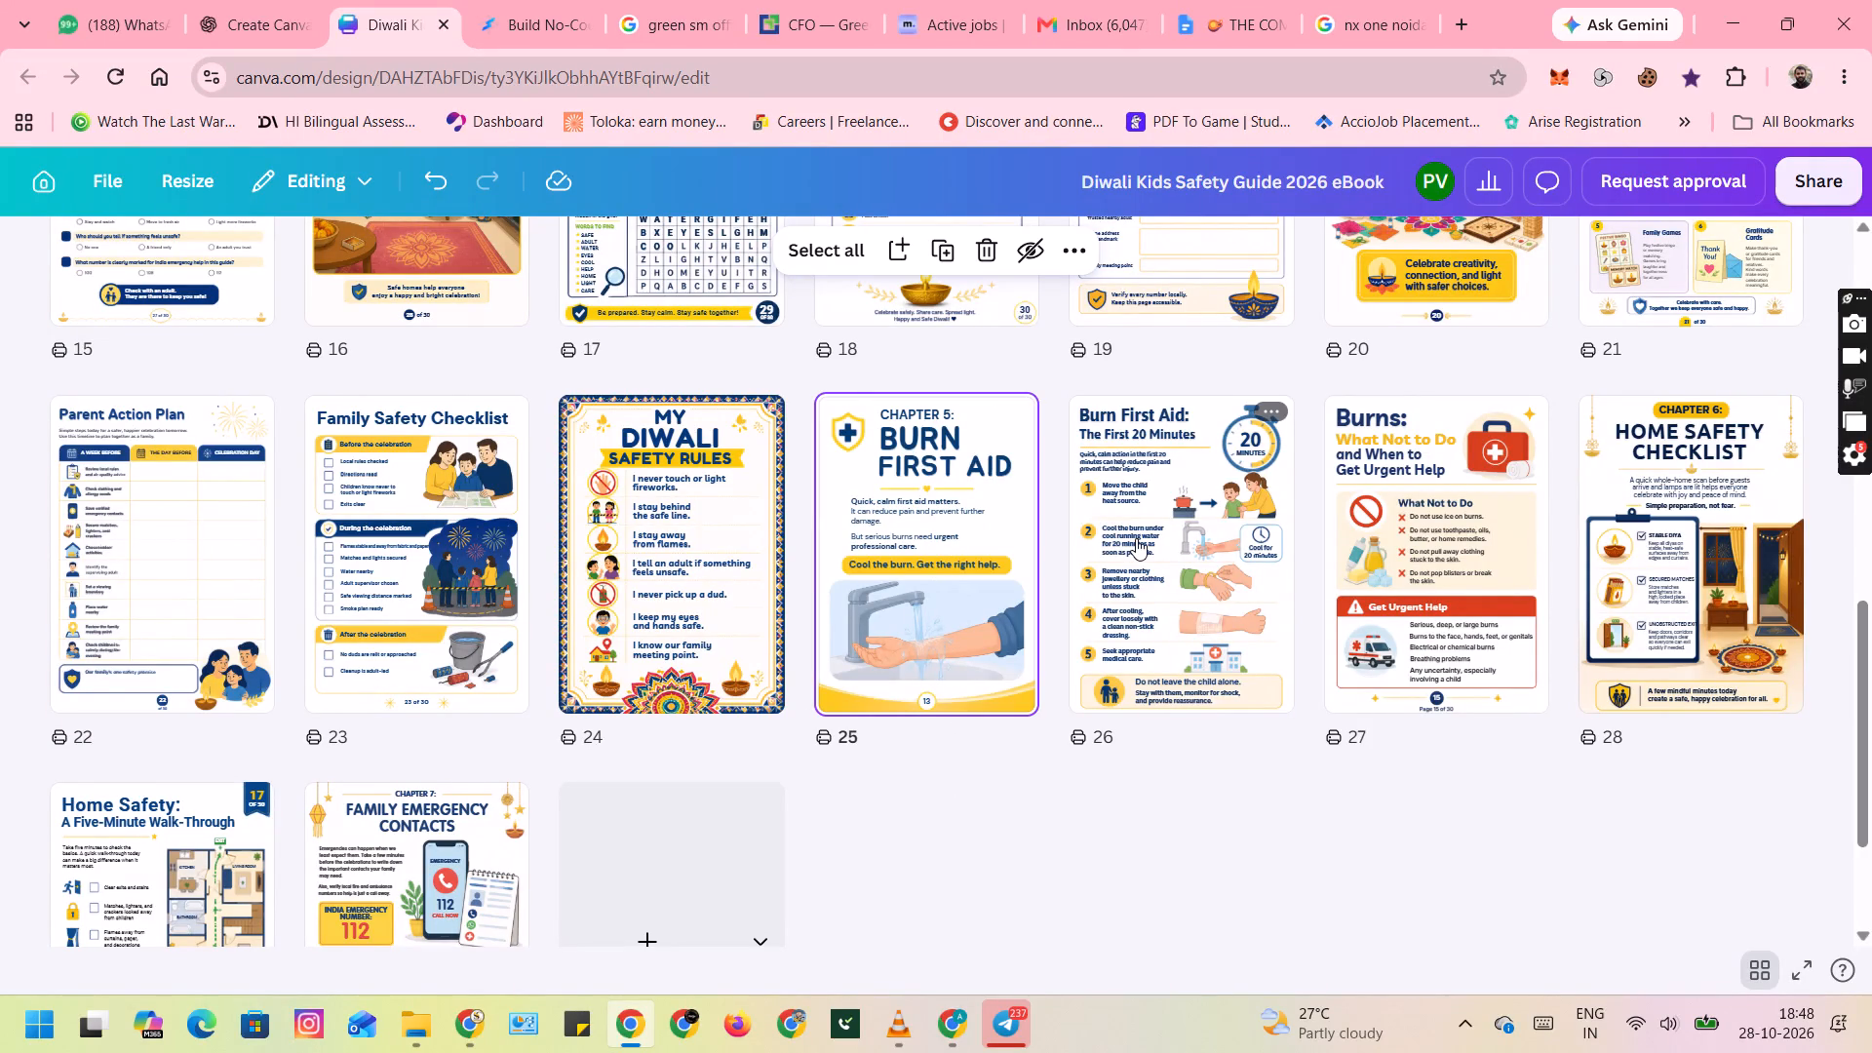
pyautogui.keyDown('ctrl'); pyautogui.click(1136, 538); pyautogui.keyUp('ctrl')
pyautogui.keyDown('ctrl'); pyautogui.click(1405, 528); pyautogui.keyUp('ctrl')
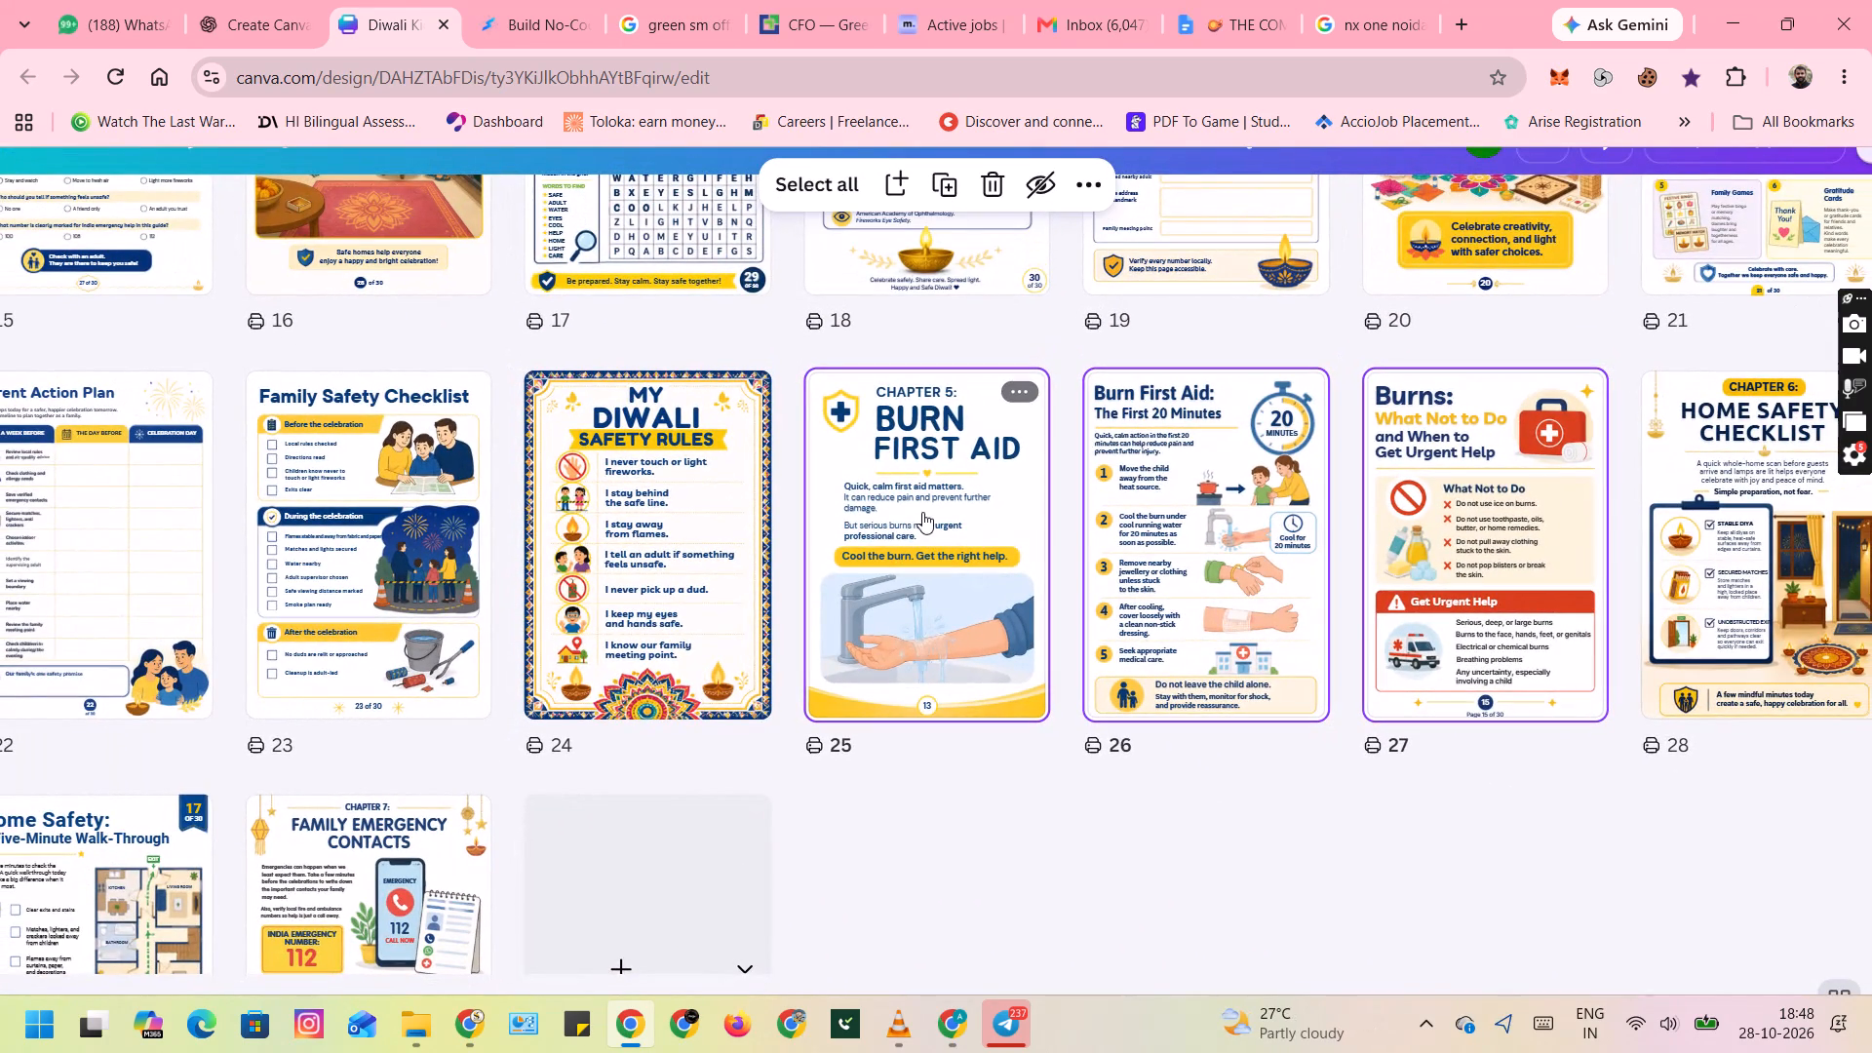
pyautogui.moveTo(921, 512); pyautogui.dragTo(711, 200)
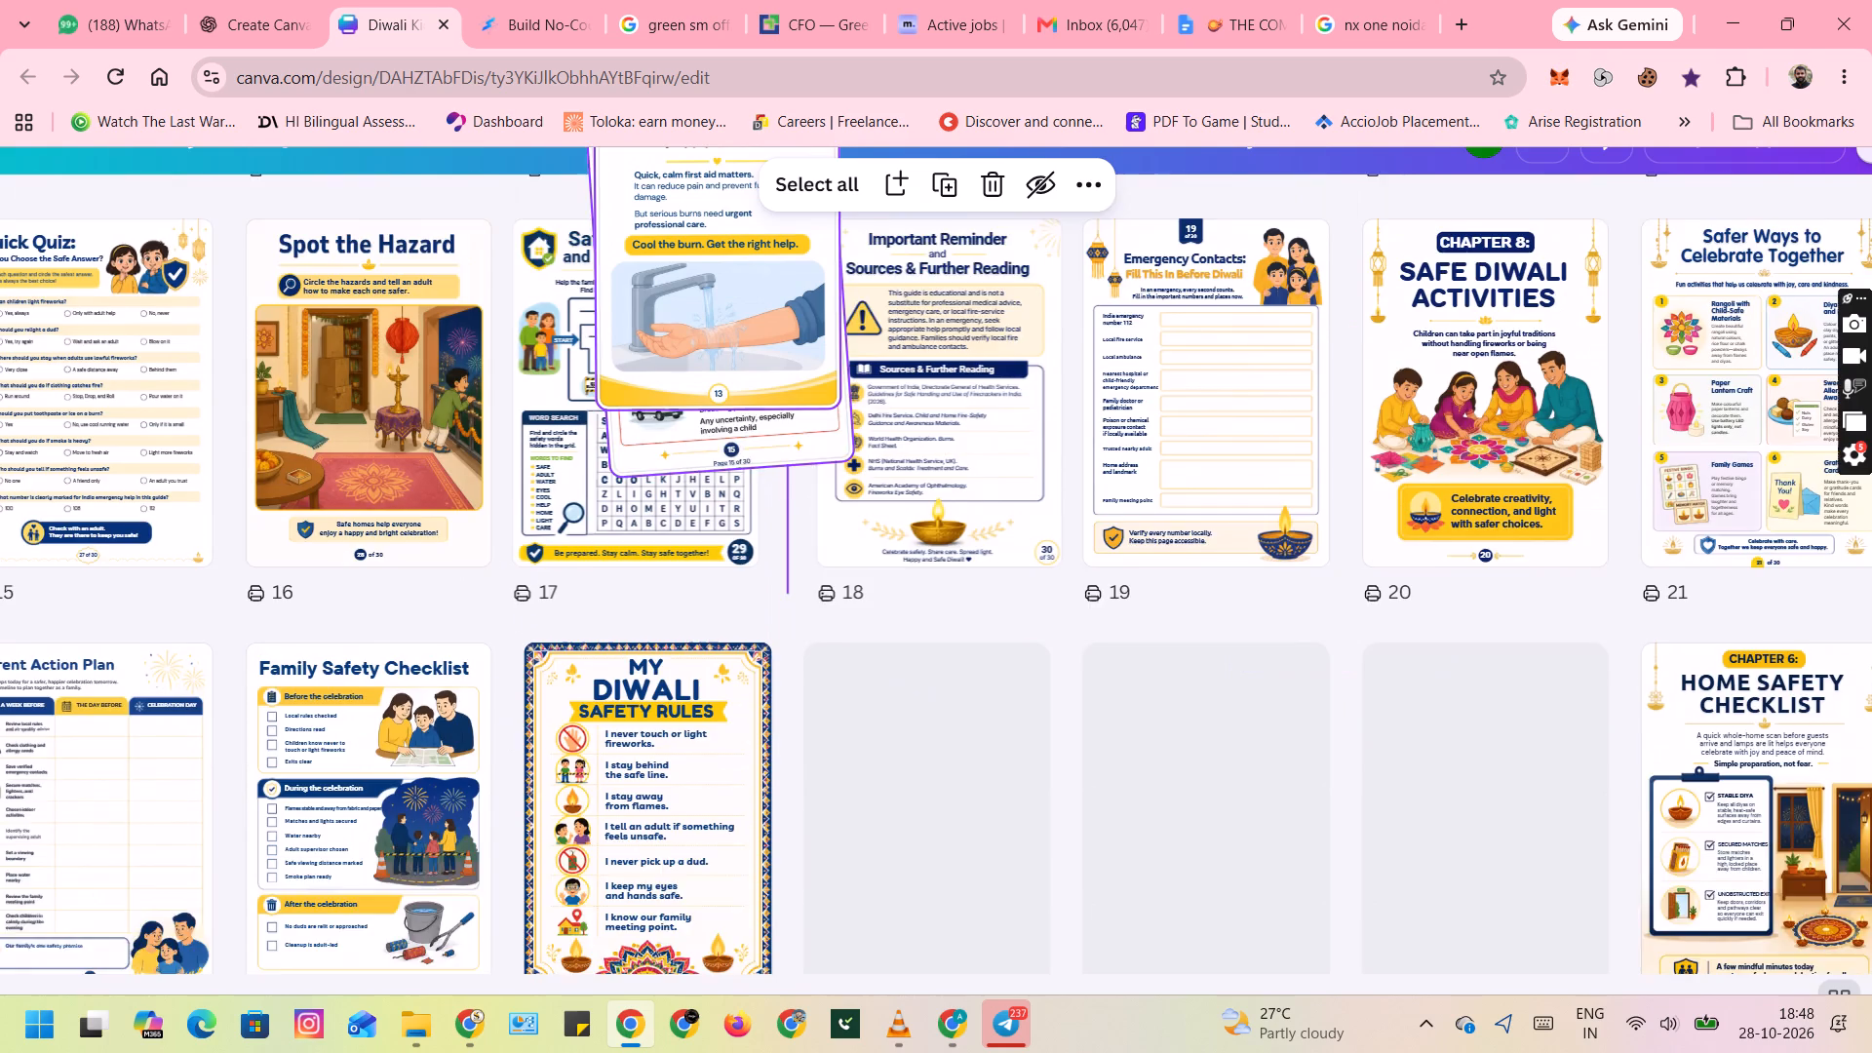
pyautogui.moveTo(711, 200); pyautogui.dragTo(1340, 735)
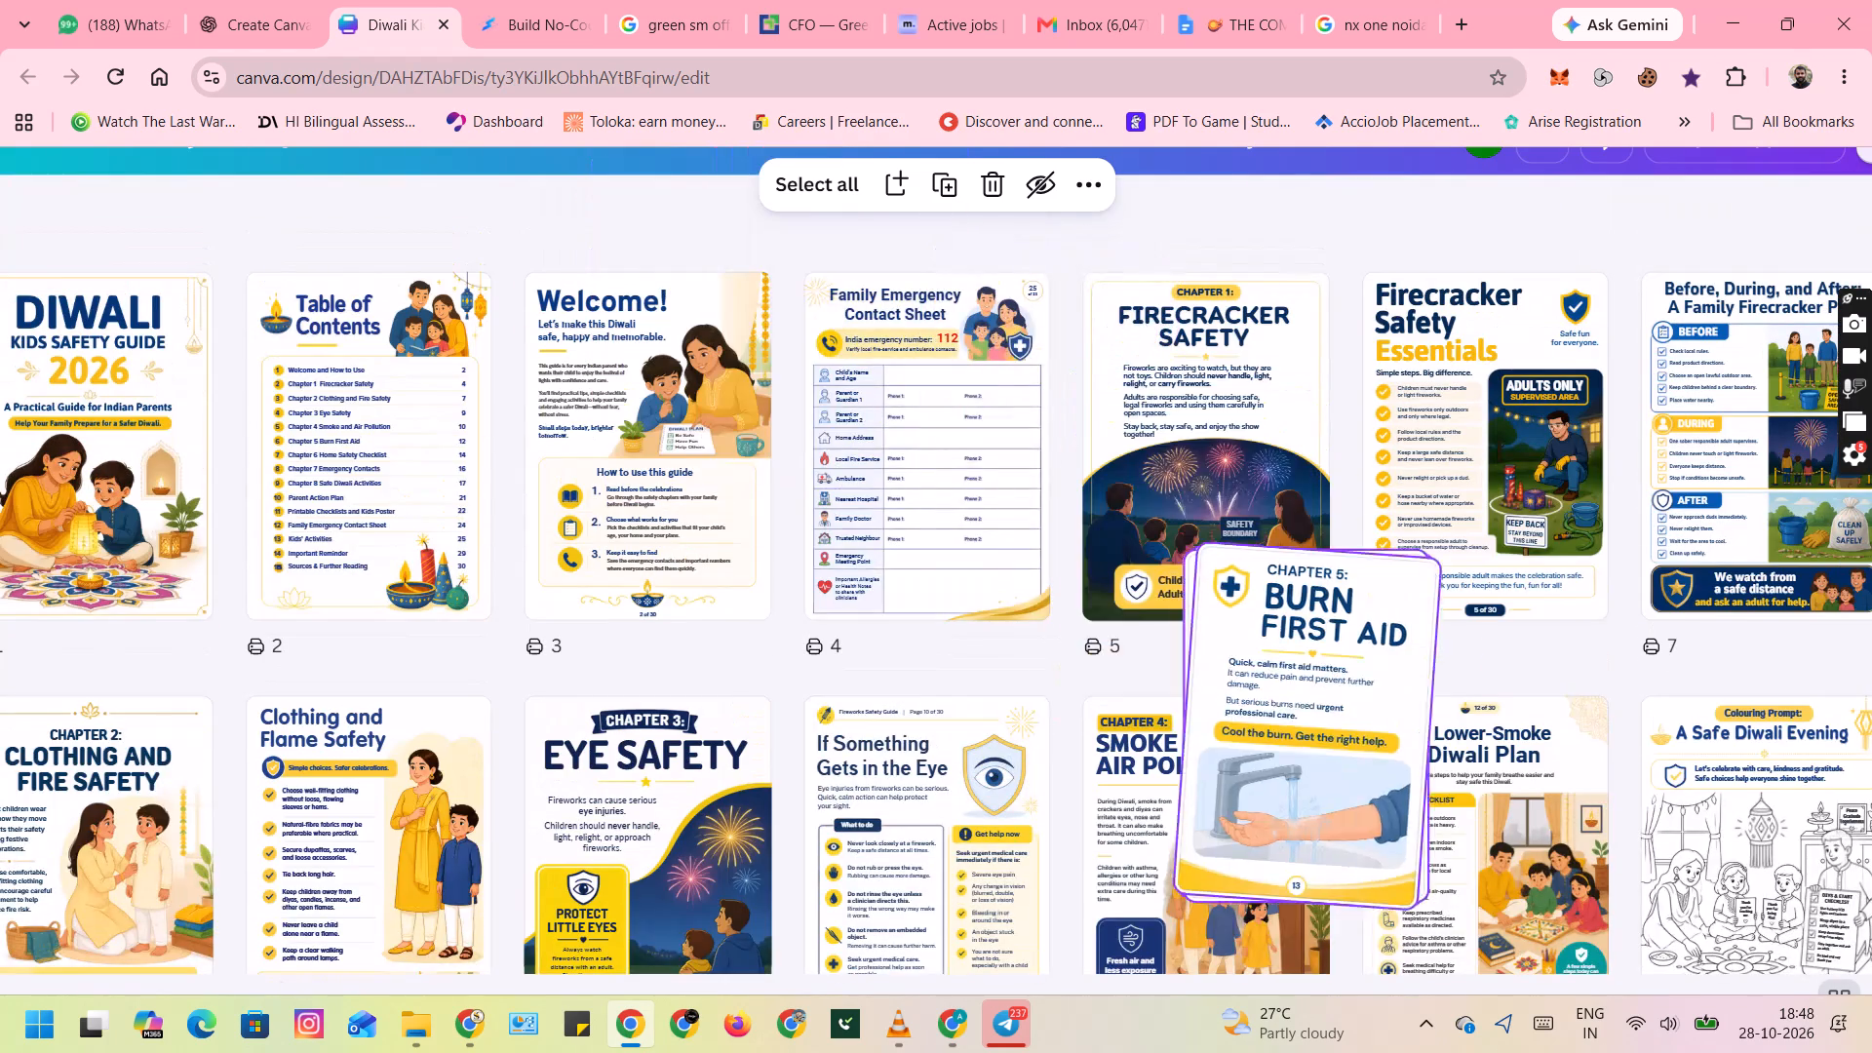
pyautogui.moveTo(1340, 735); pyautogui.dragTo(1623, 563)
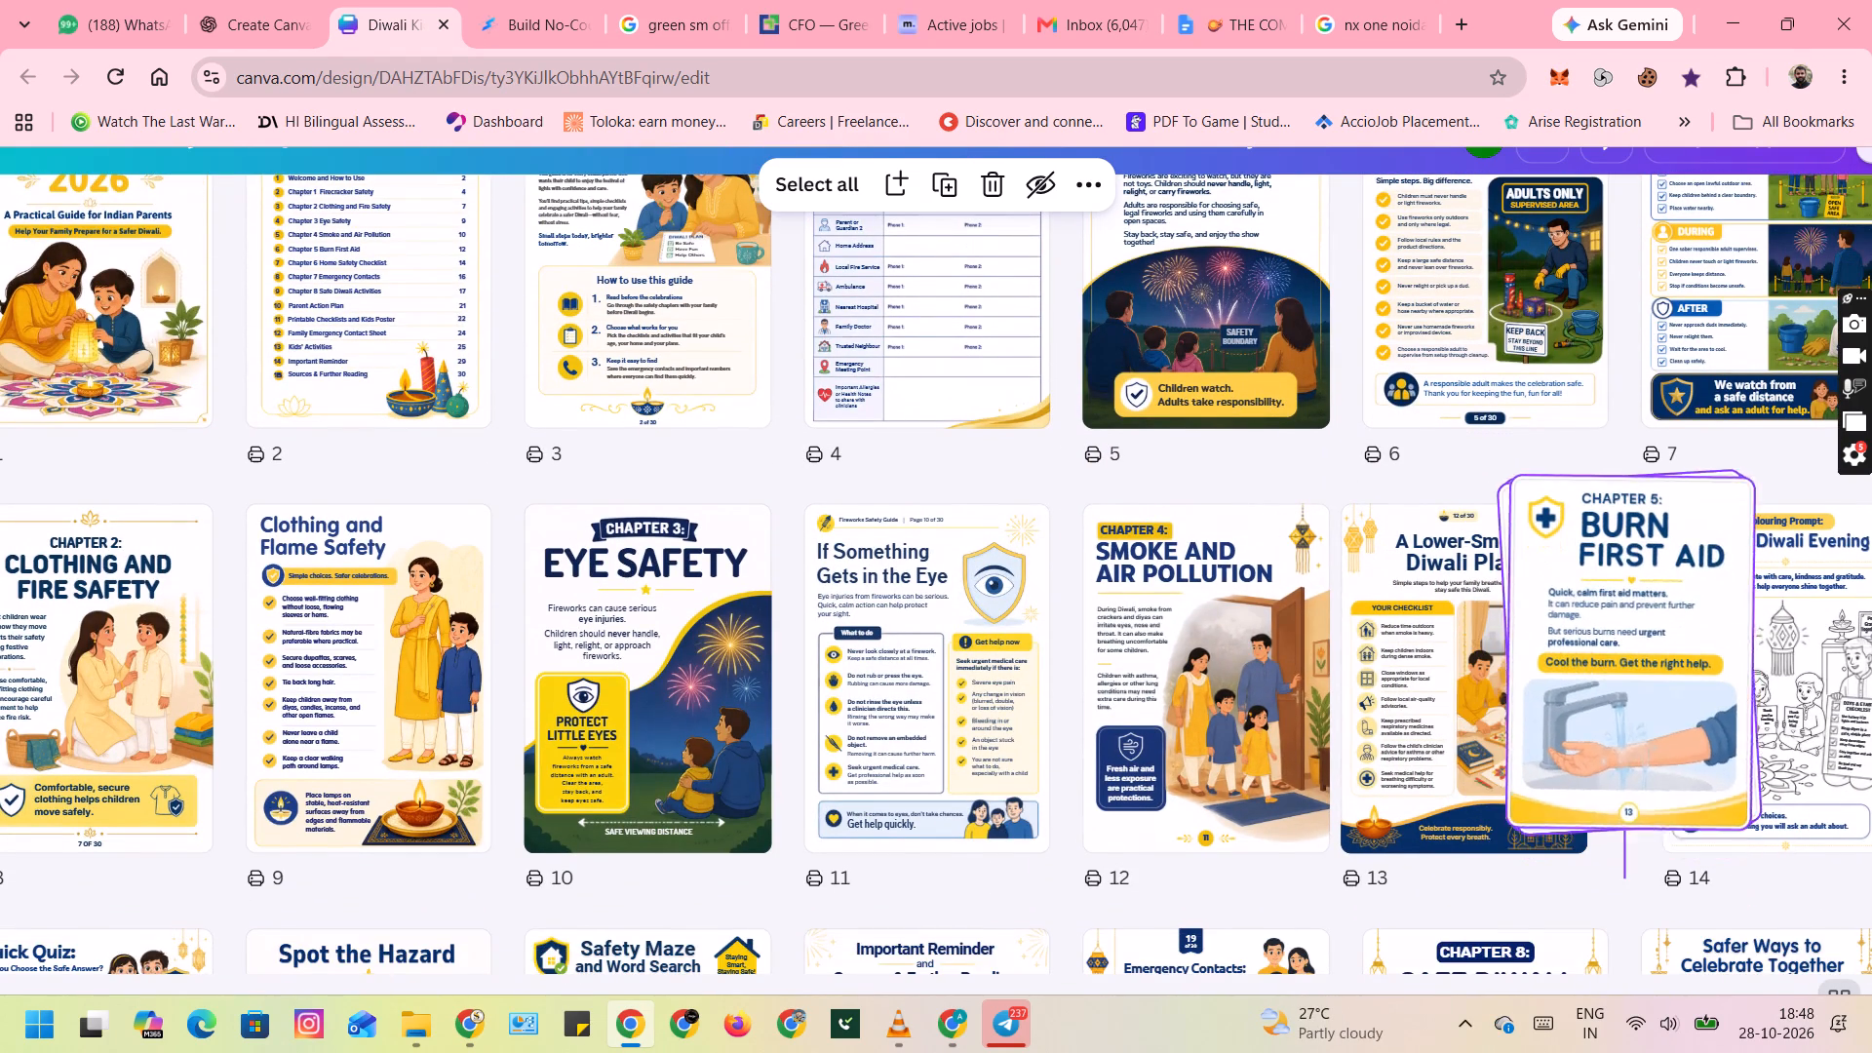
pyautogui.moveTo(1623, 563); pyautogui.dragTo(1626, 603)
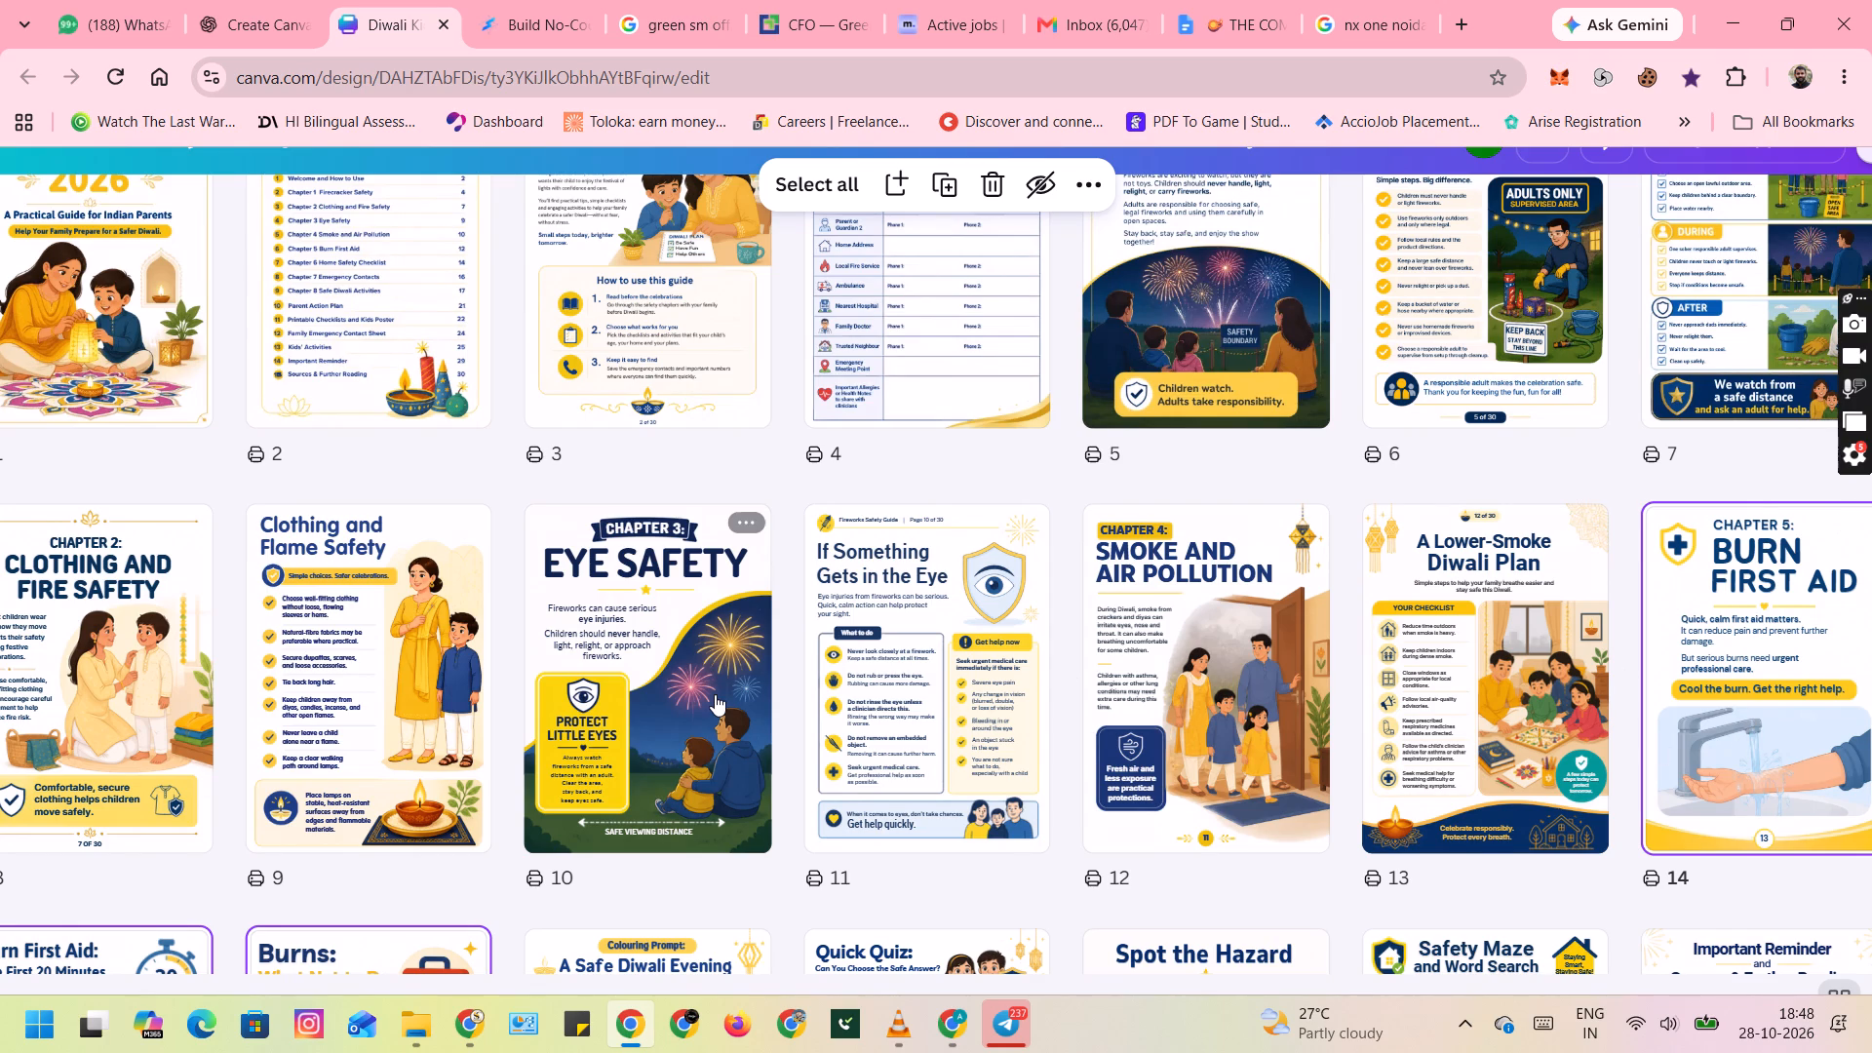
# Check the Table of Contents for the chapter after Burn First Aid and look for its pages among the remaining ones.
pyautogui.hscroll(3, 715, 694)
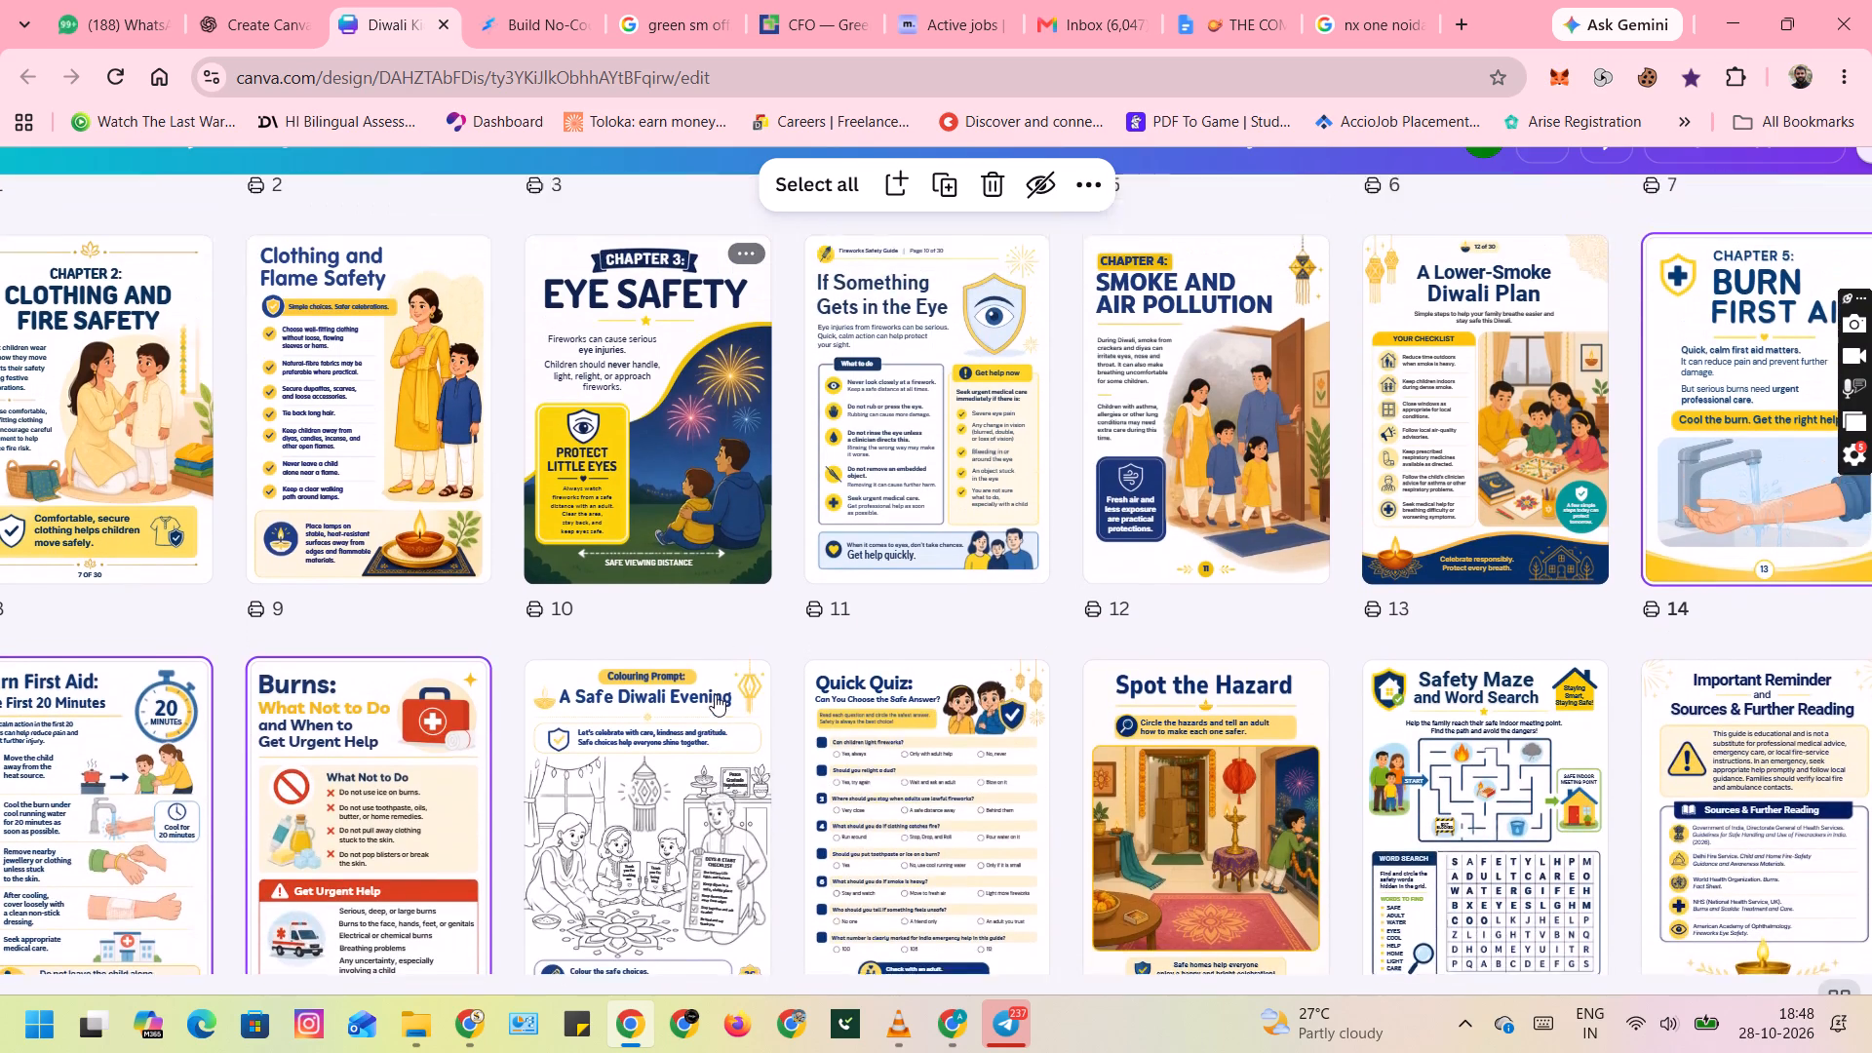
pyautogui.hscroll(1, 715, 694)
pyautogui.scroll(2, 715, 694)
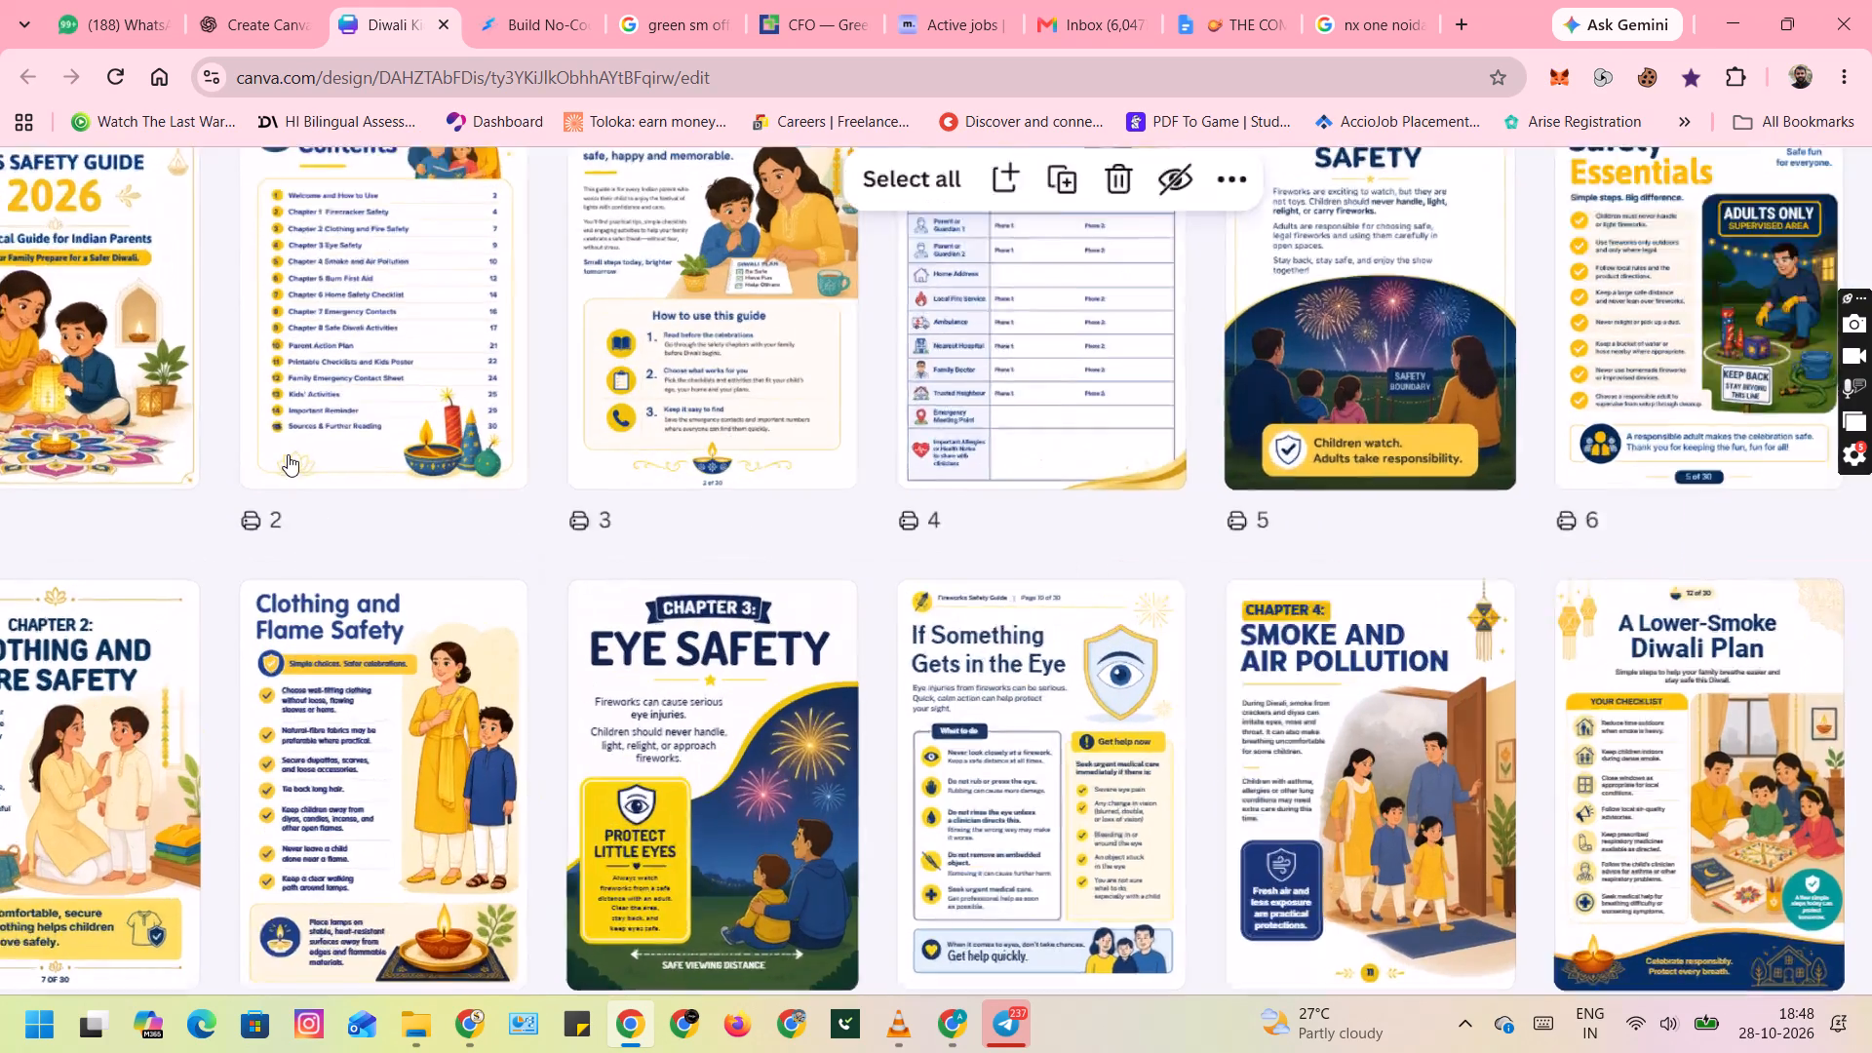
pyautogui.scroll(2, 288, 454)
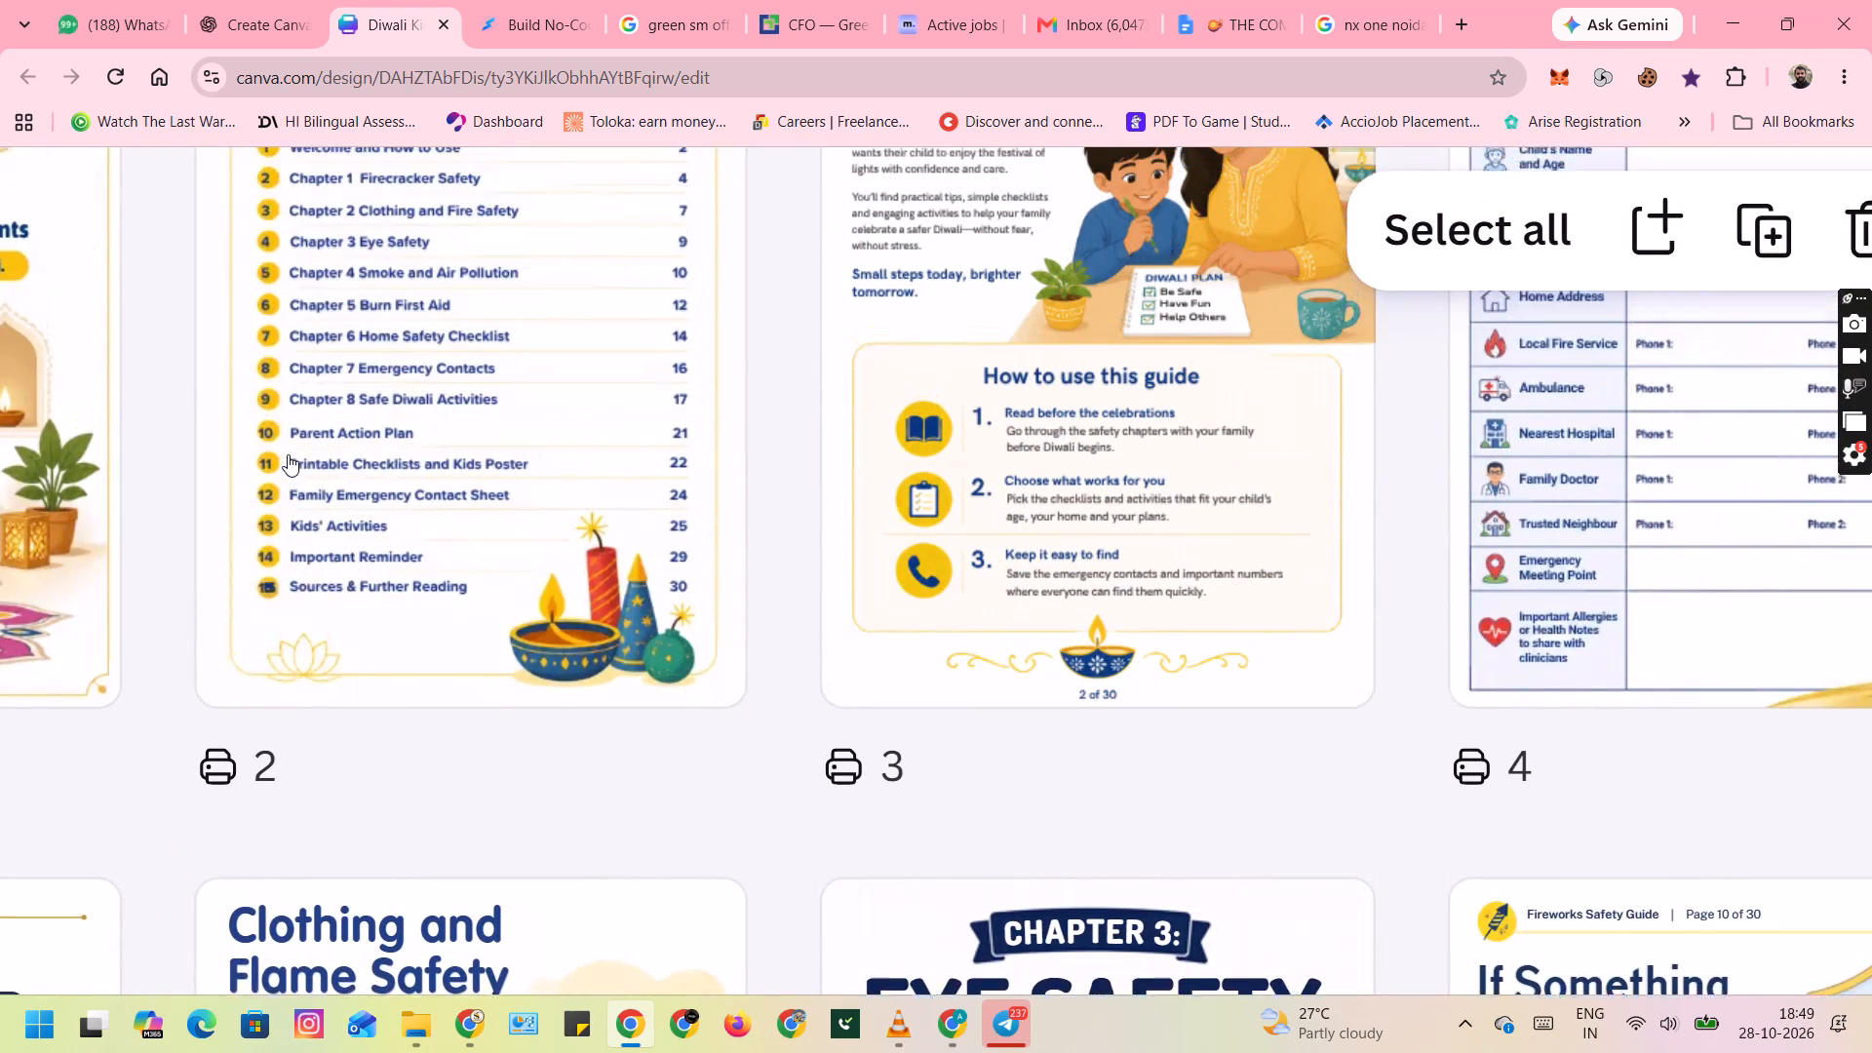
pyautogui.scroll(1, 288, 454)
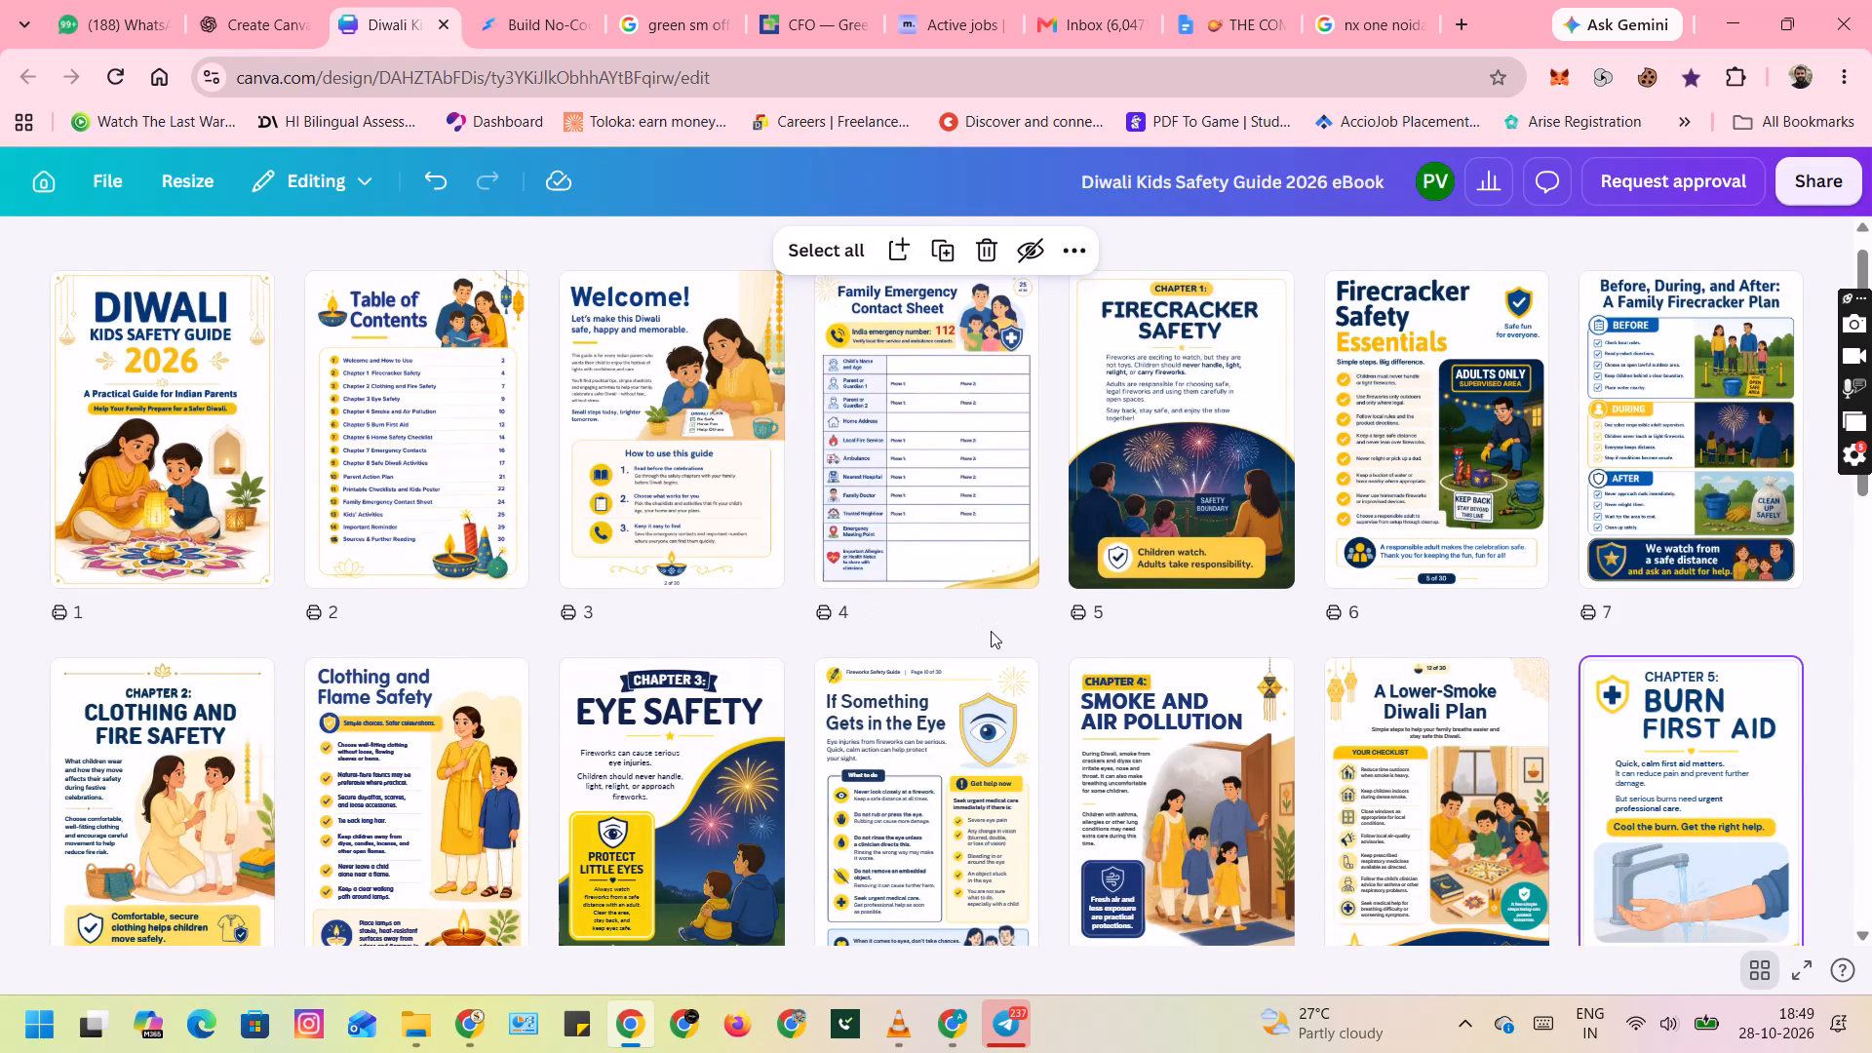
pyautogui.scroll(-5, 991, 631)
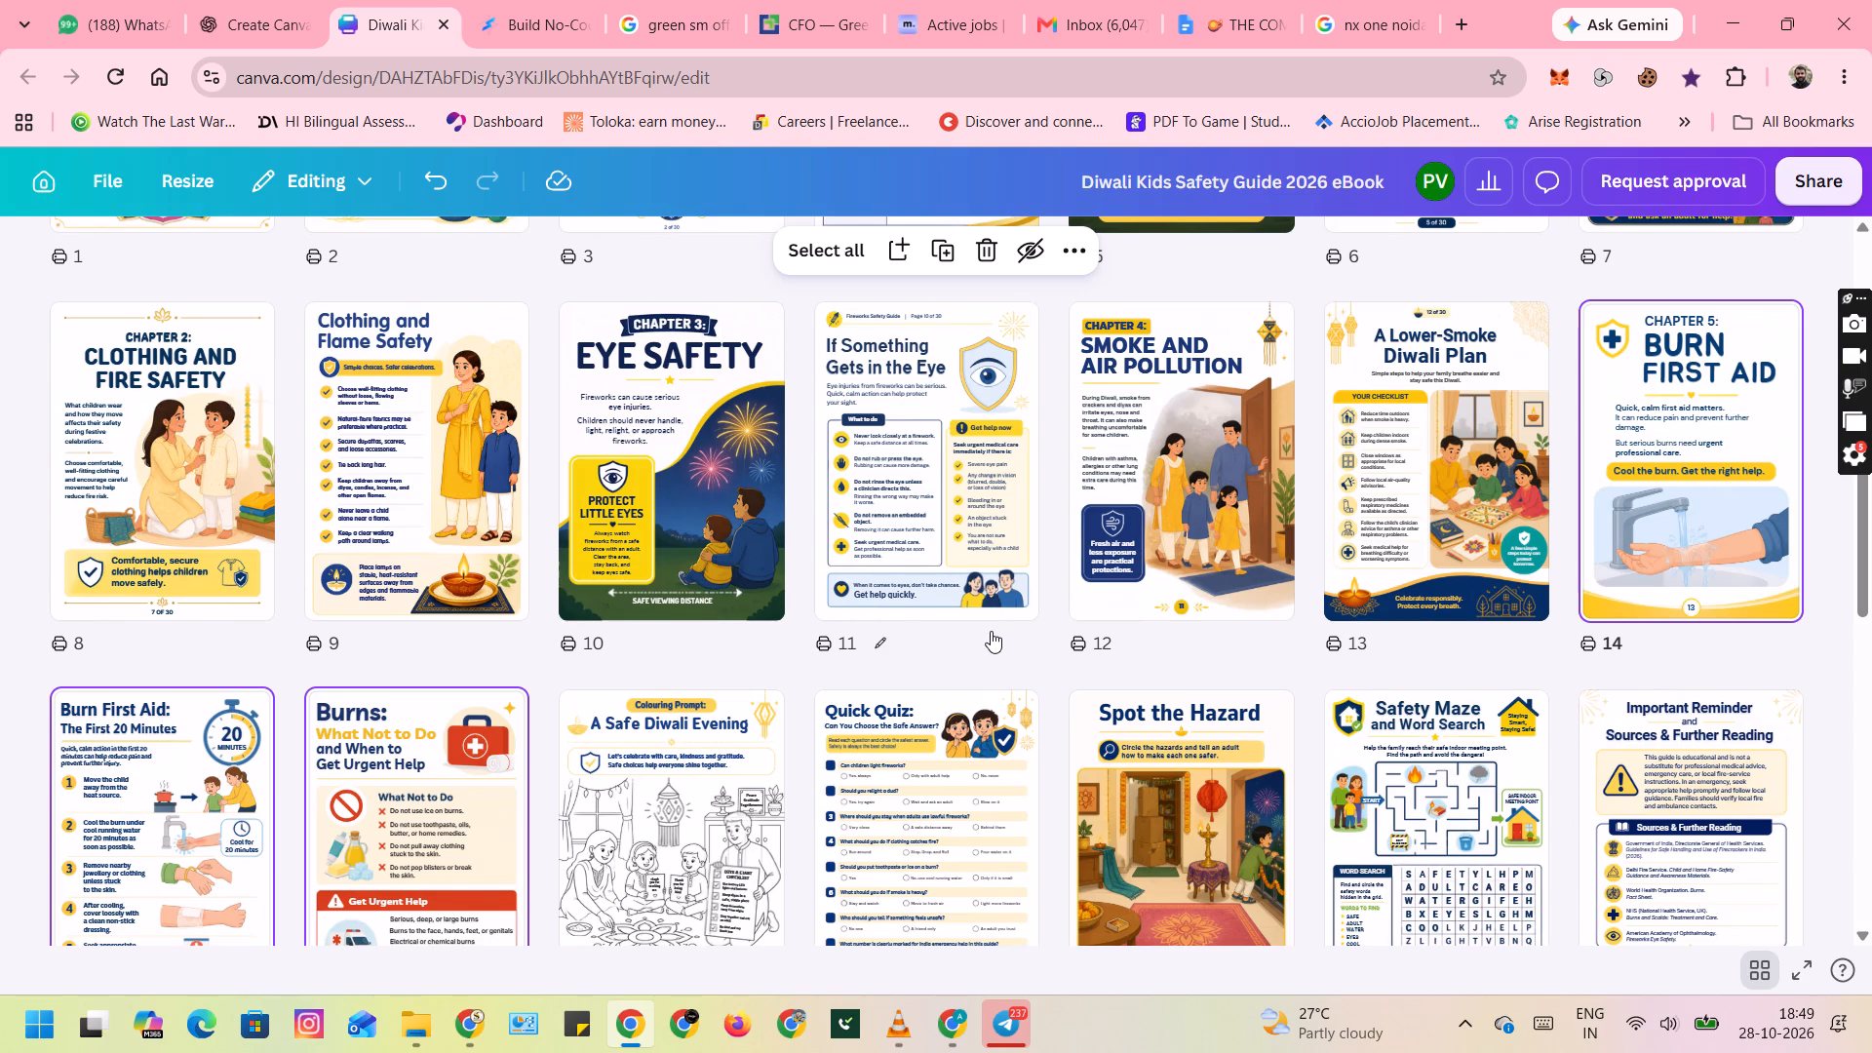
pyautogui.scroll(-5, 991, 631)
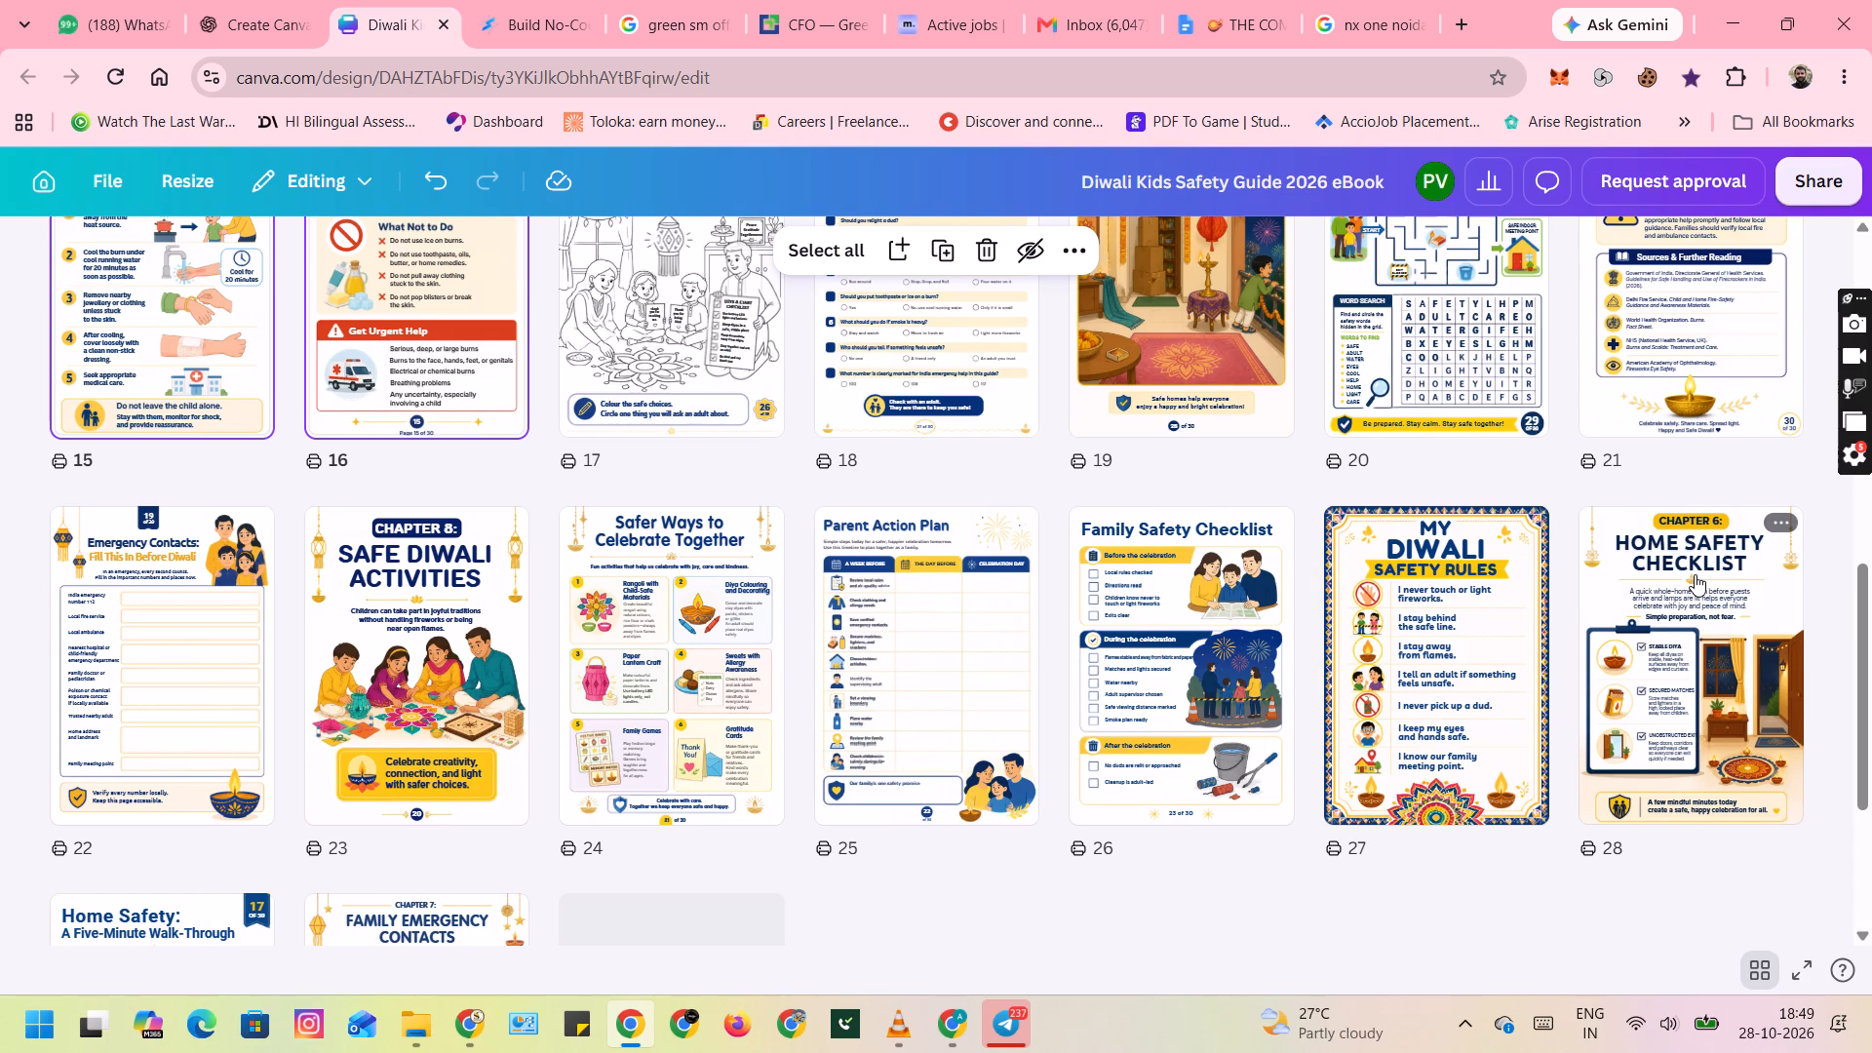
pyautogui.scroll(-4, 1695, 574)
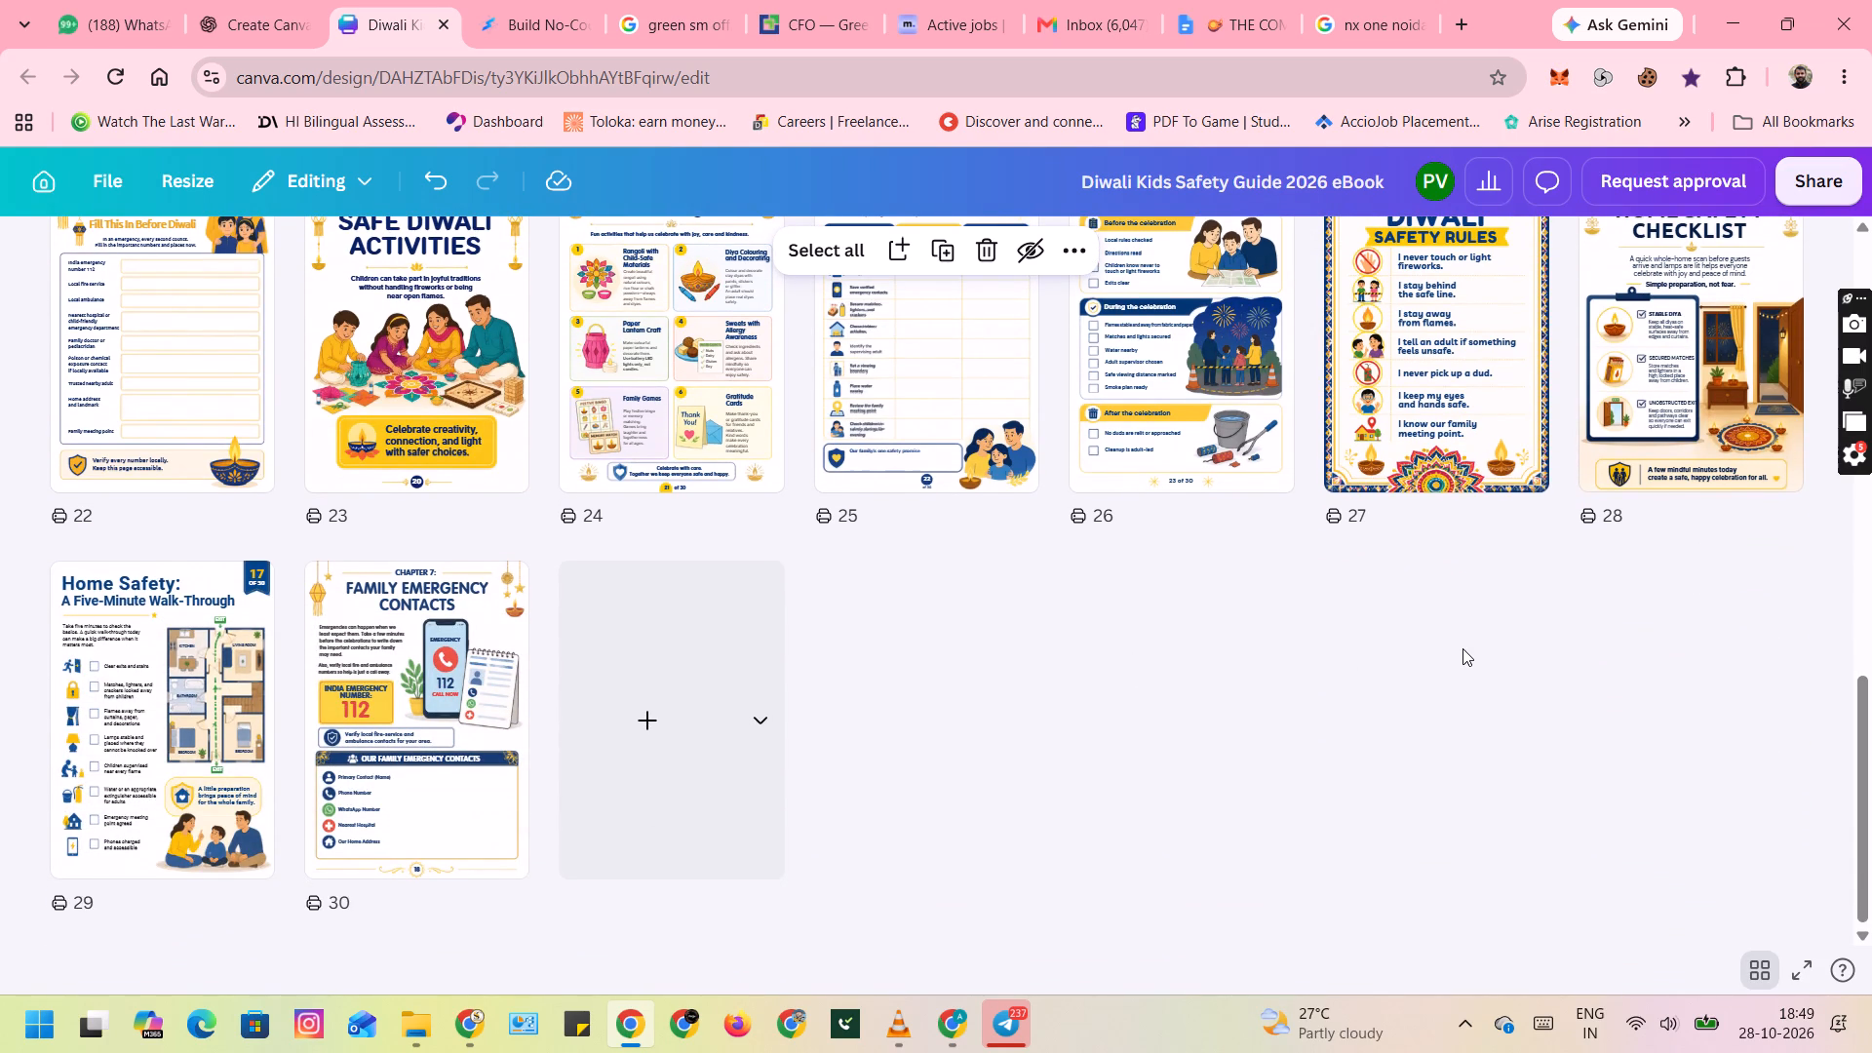
pyautogui.scroll(-1, 1277, 649)
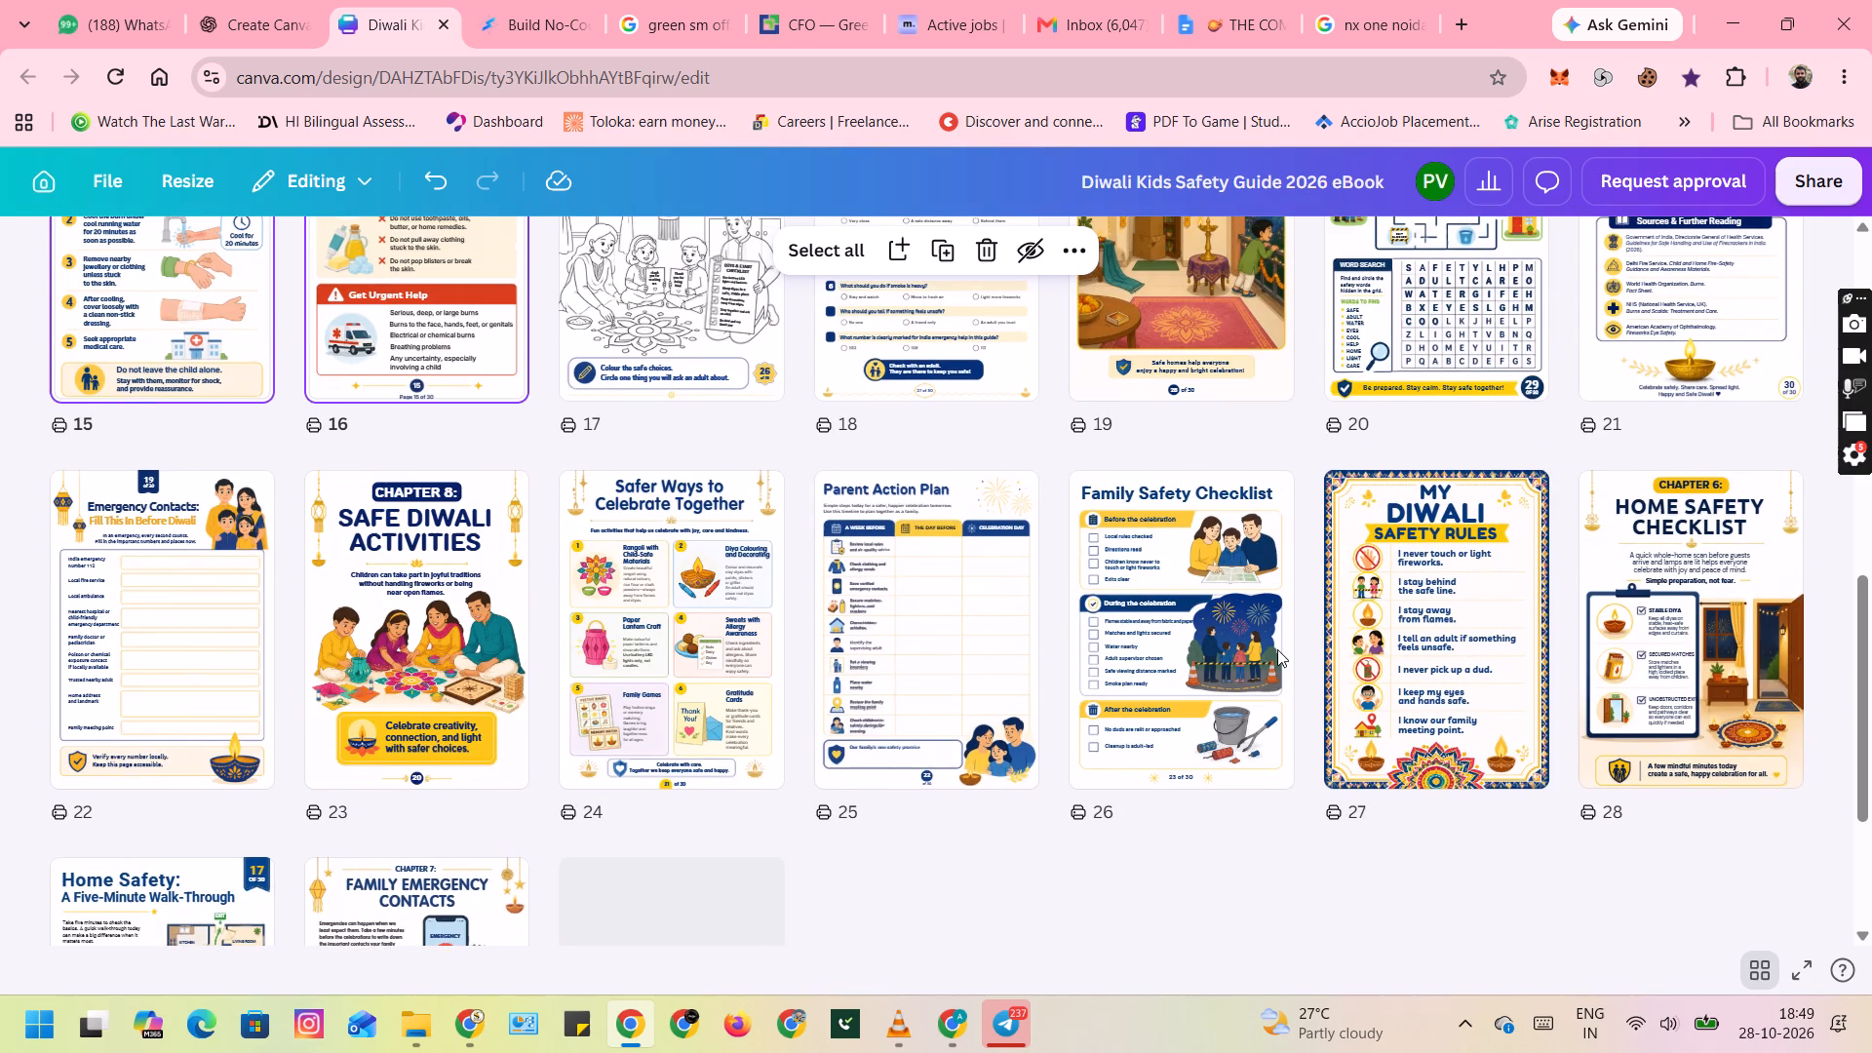
pyautogui.scroll(-4, 1277, 649)
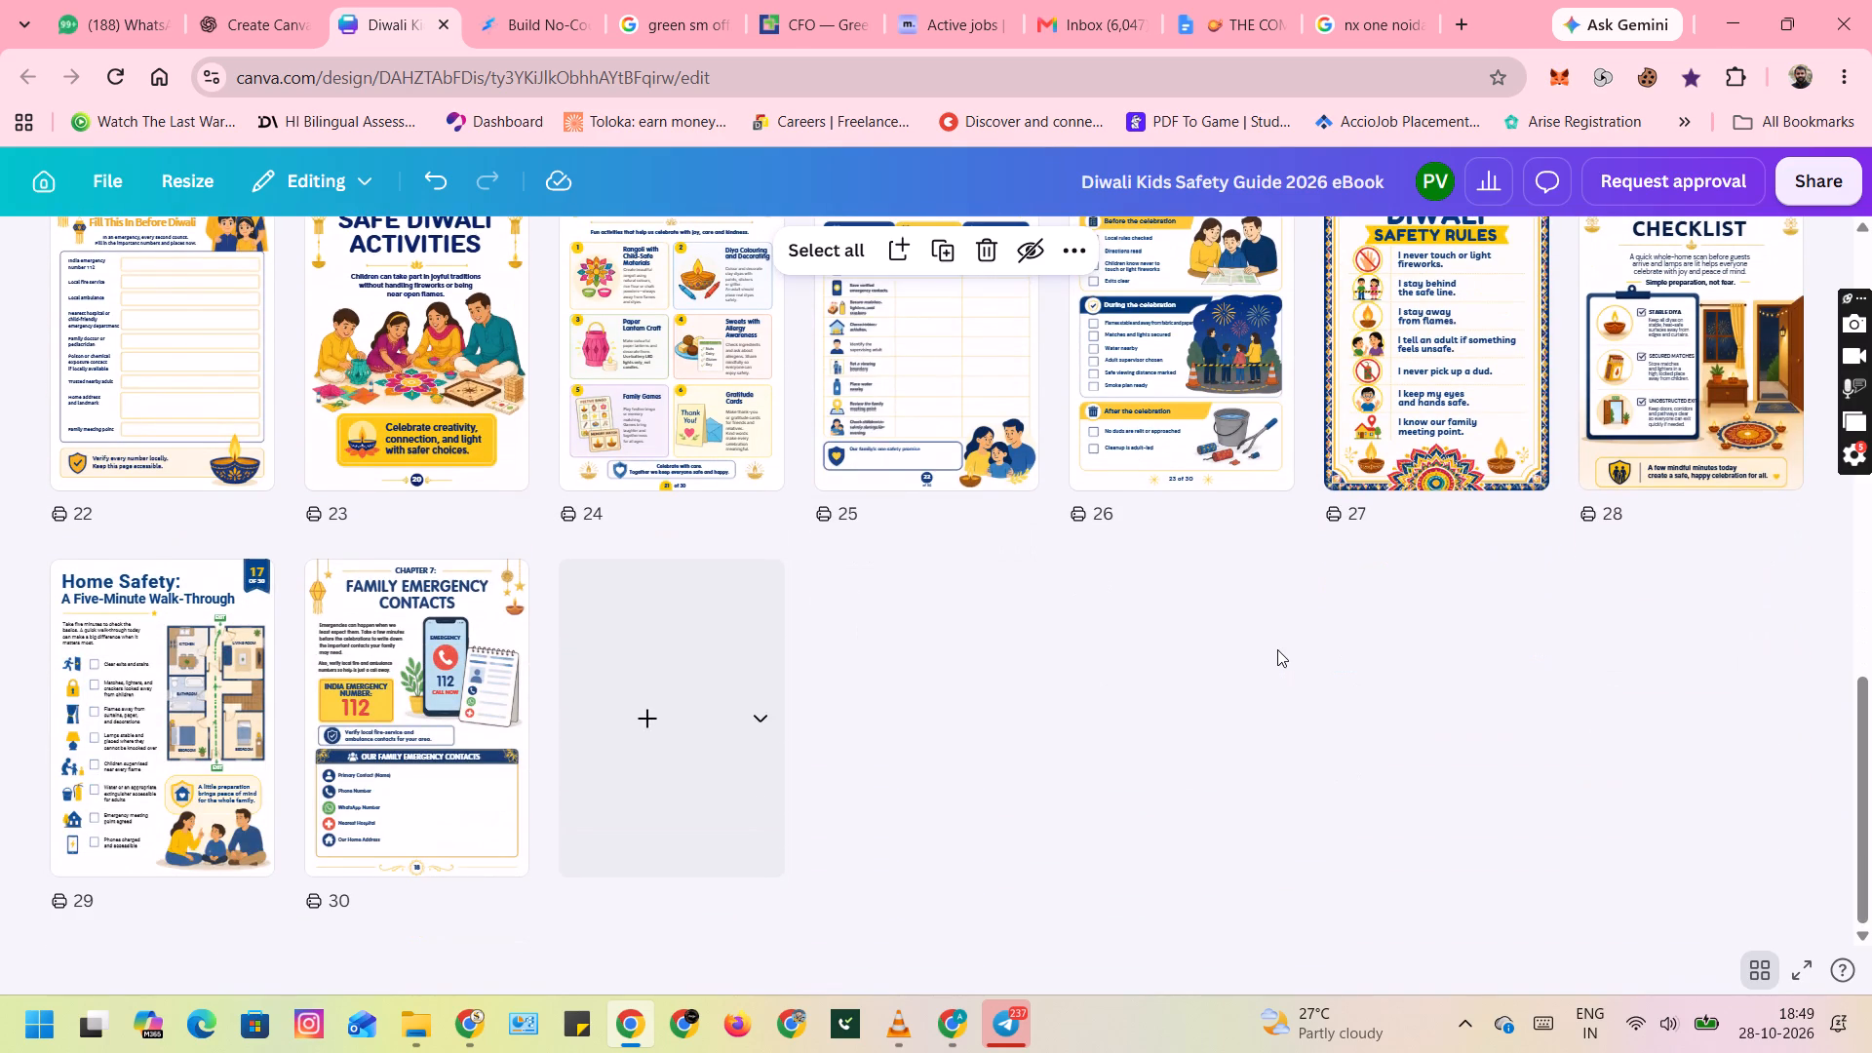
pyautogui.scroll(-2, 1277, 649)
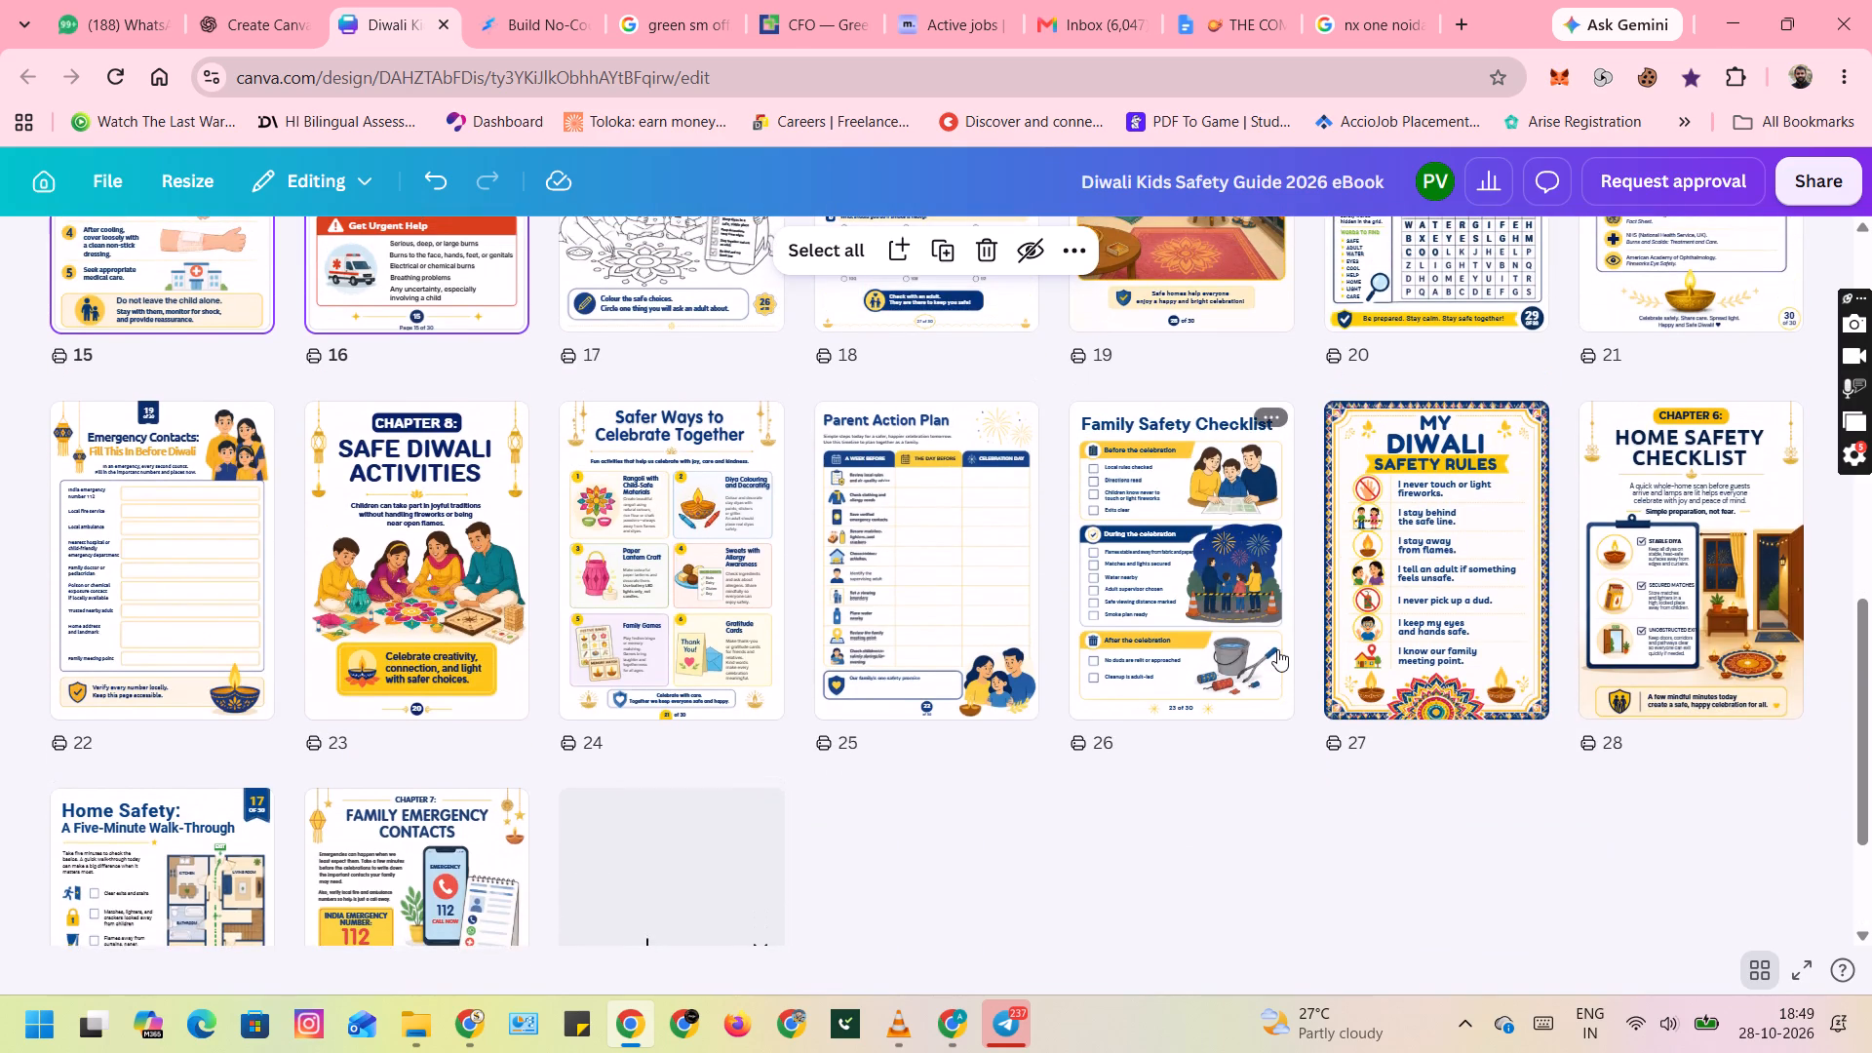
pyautogui.scroll(-1, 1277, 649)
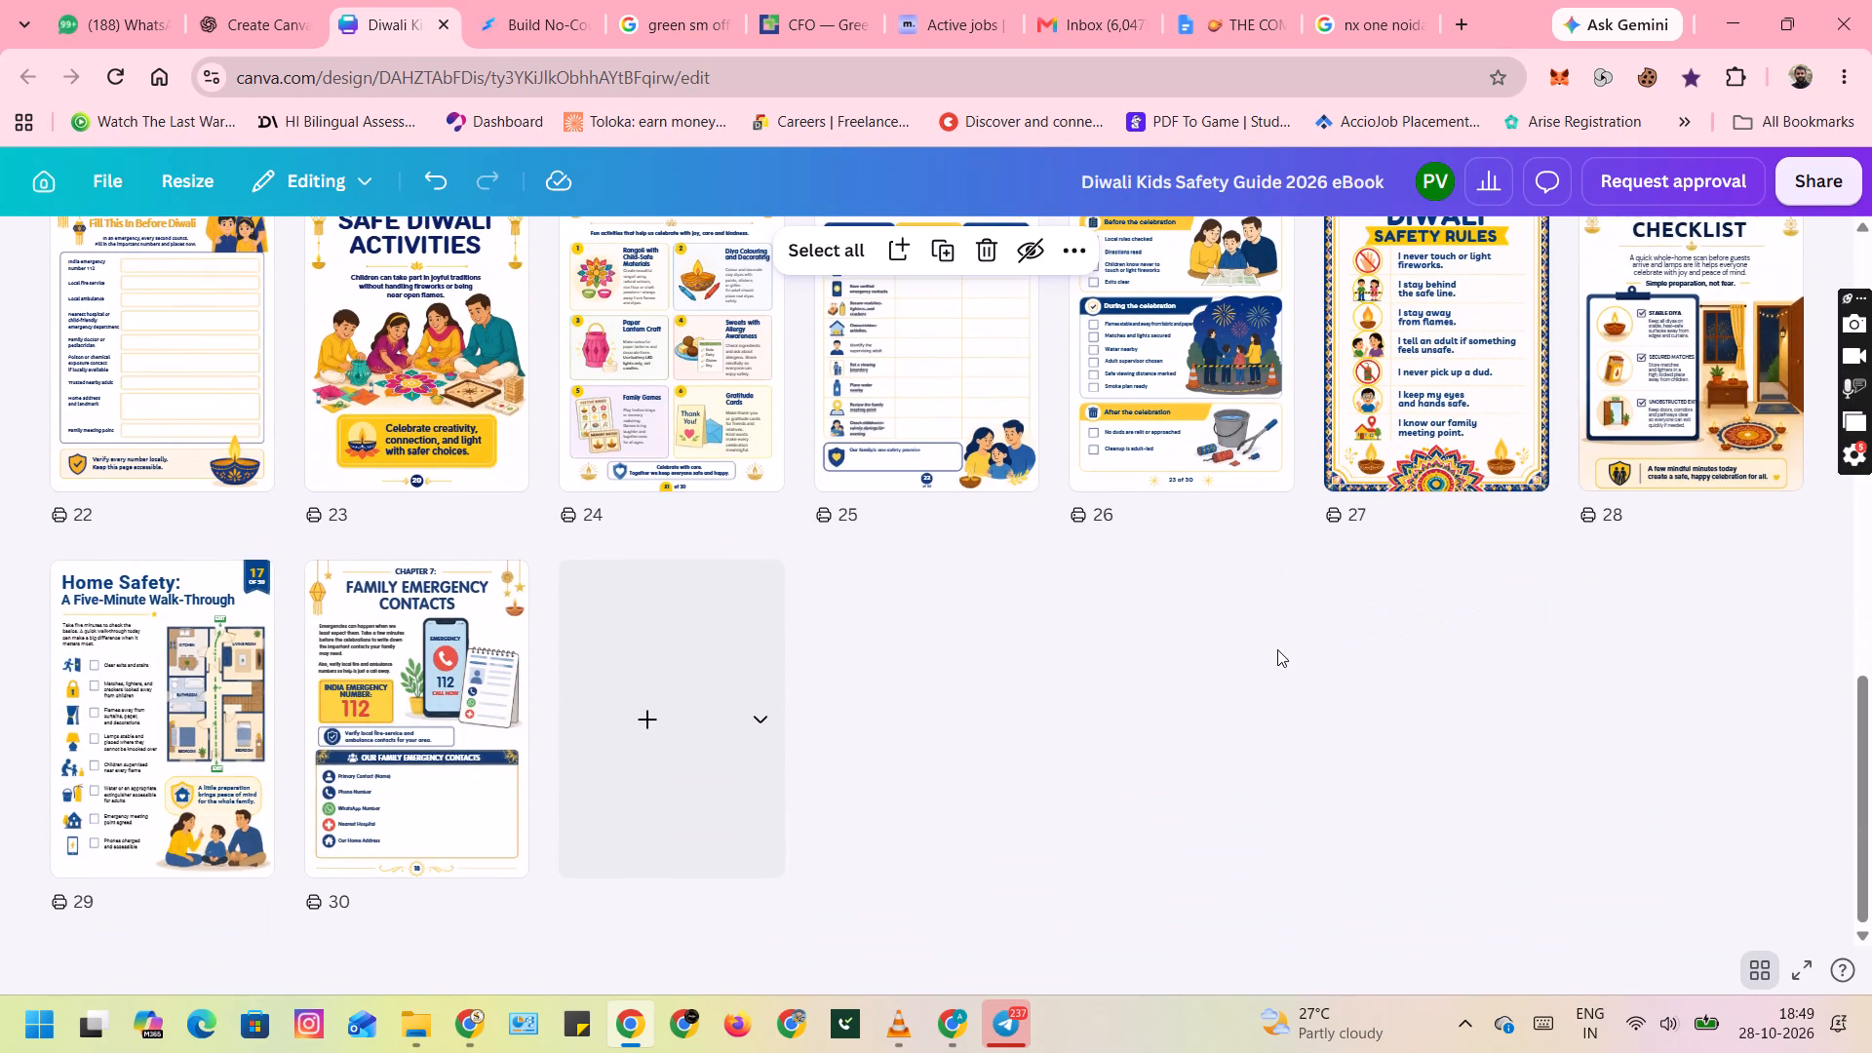
pyautogui.scroll(-1, 1277, 649)
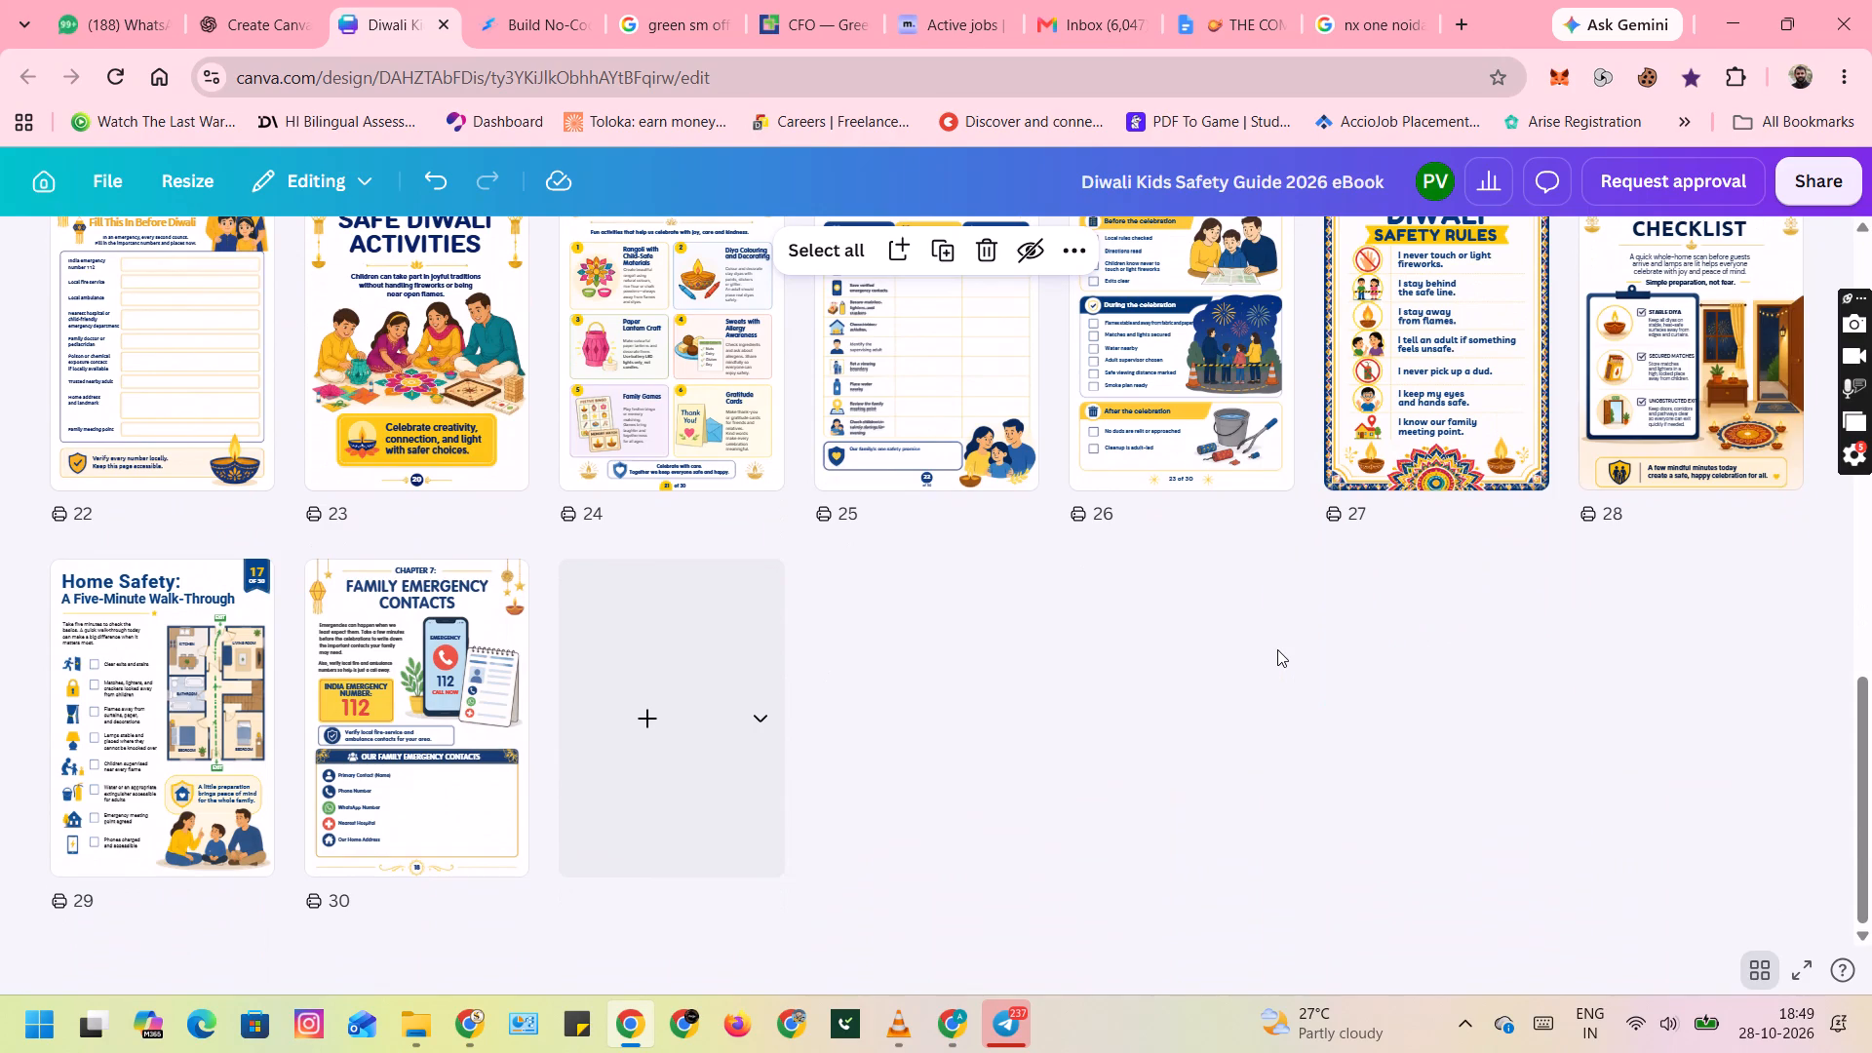
# Move the Chapter 6 Home Safety Checklist and Five-Minute Walk-Through pages together to positions 17–18, directly after the Burns: What Not to Do page.
pyautogui.click(1709, 304)
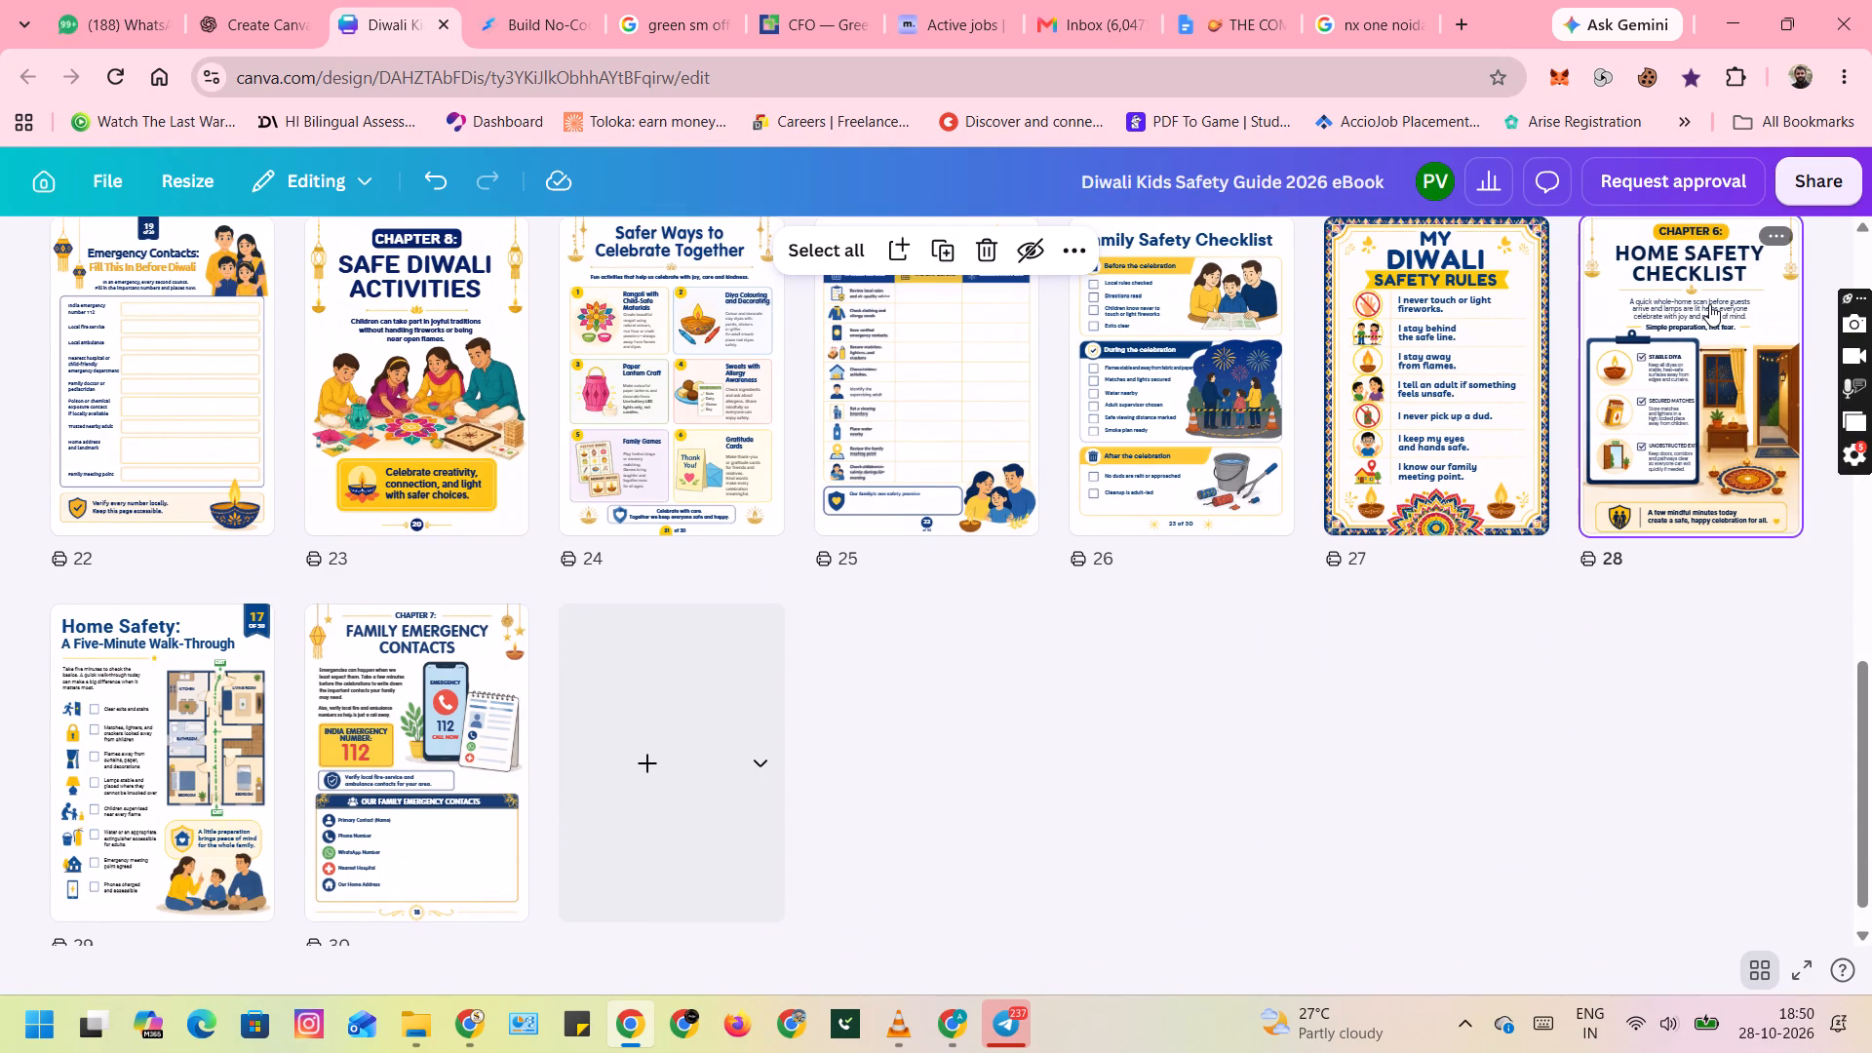
pyautogui.keyDown('ctrl'); pyautogui.click(158, 737); pyautogui.keyUp('ctrl')
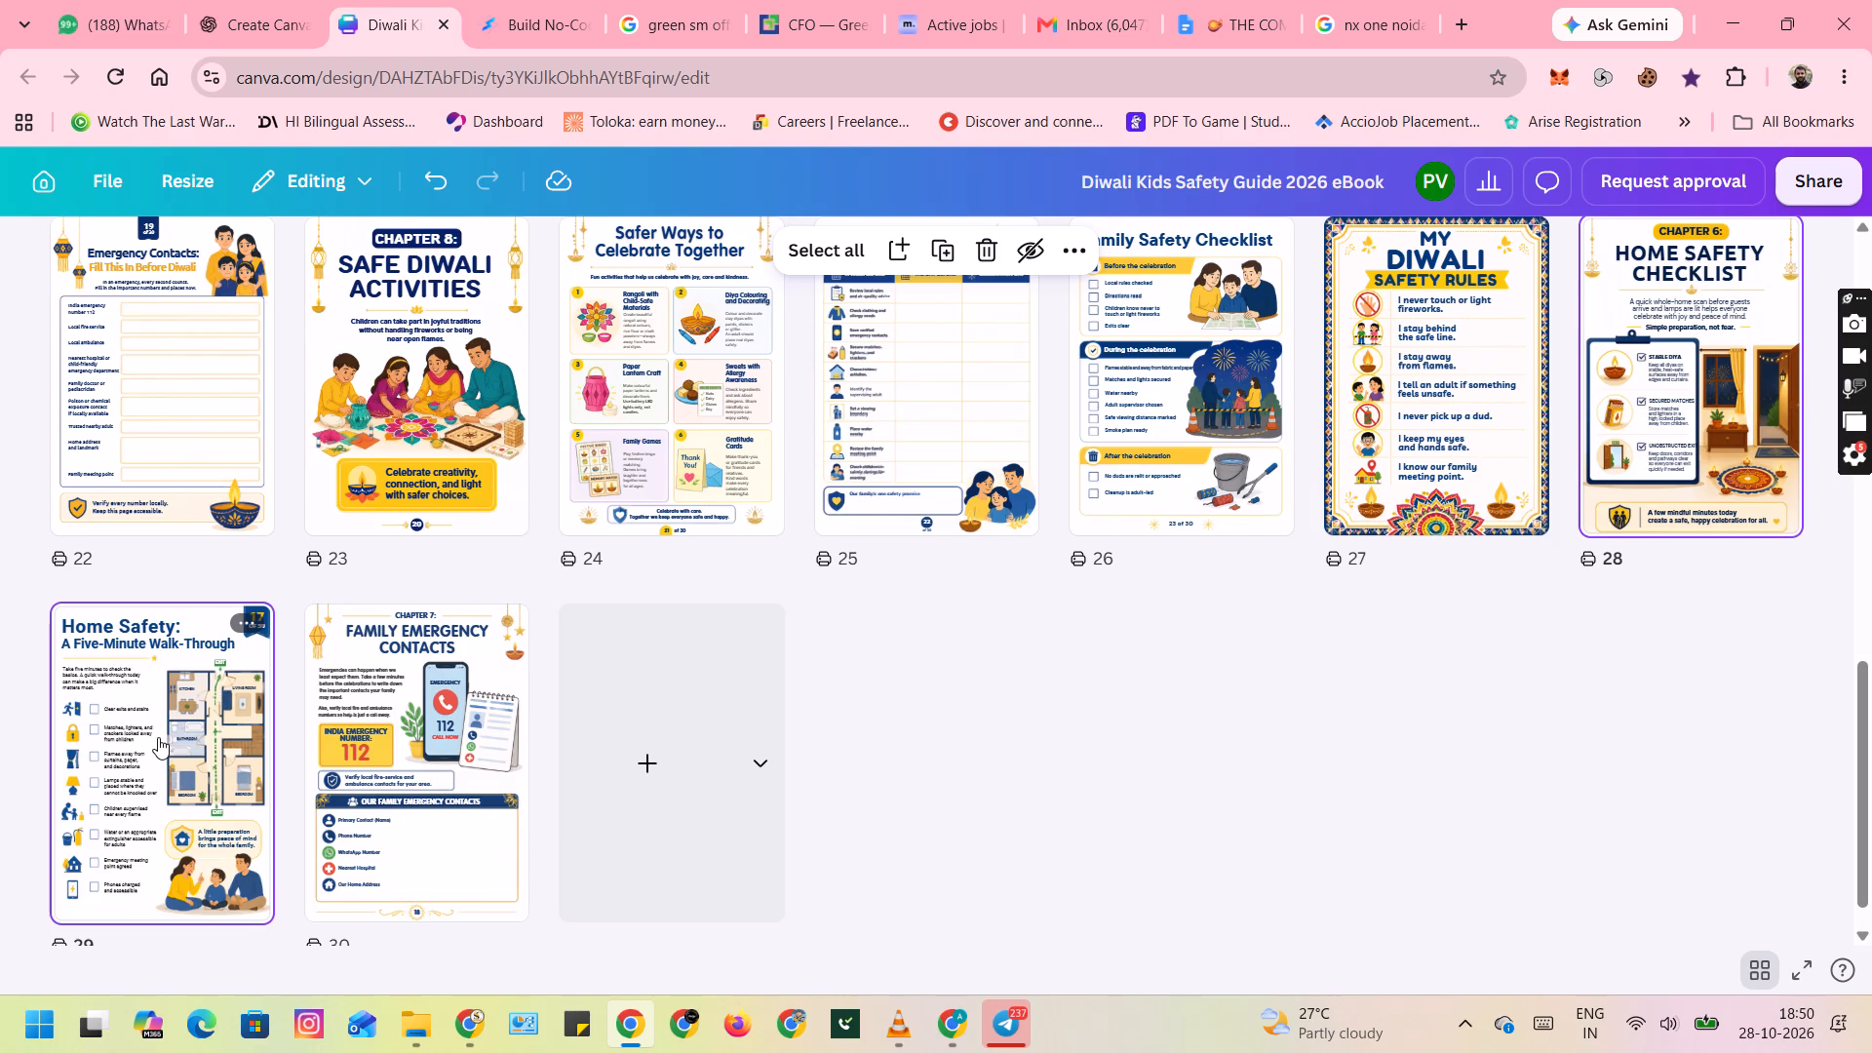
pyautogui.moveTo(158, 737); pyautogui.dragTo(724, 336)
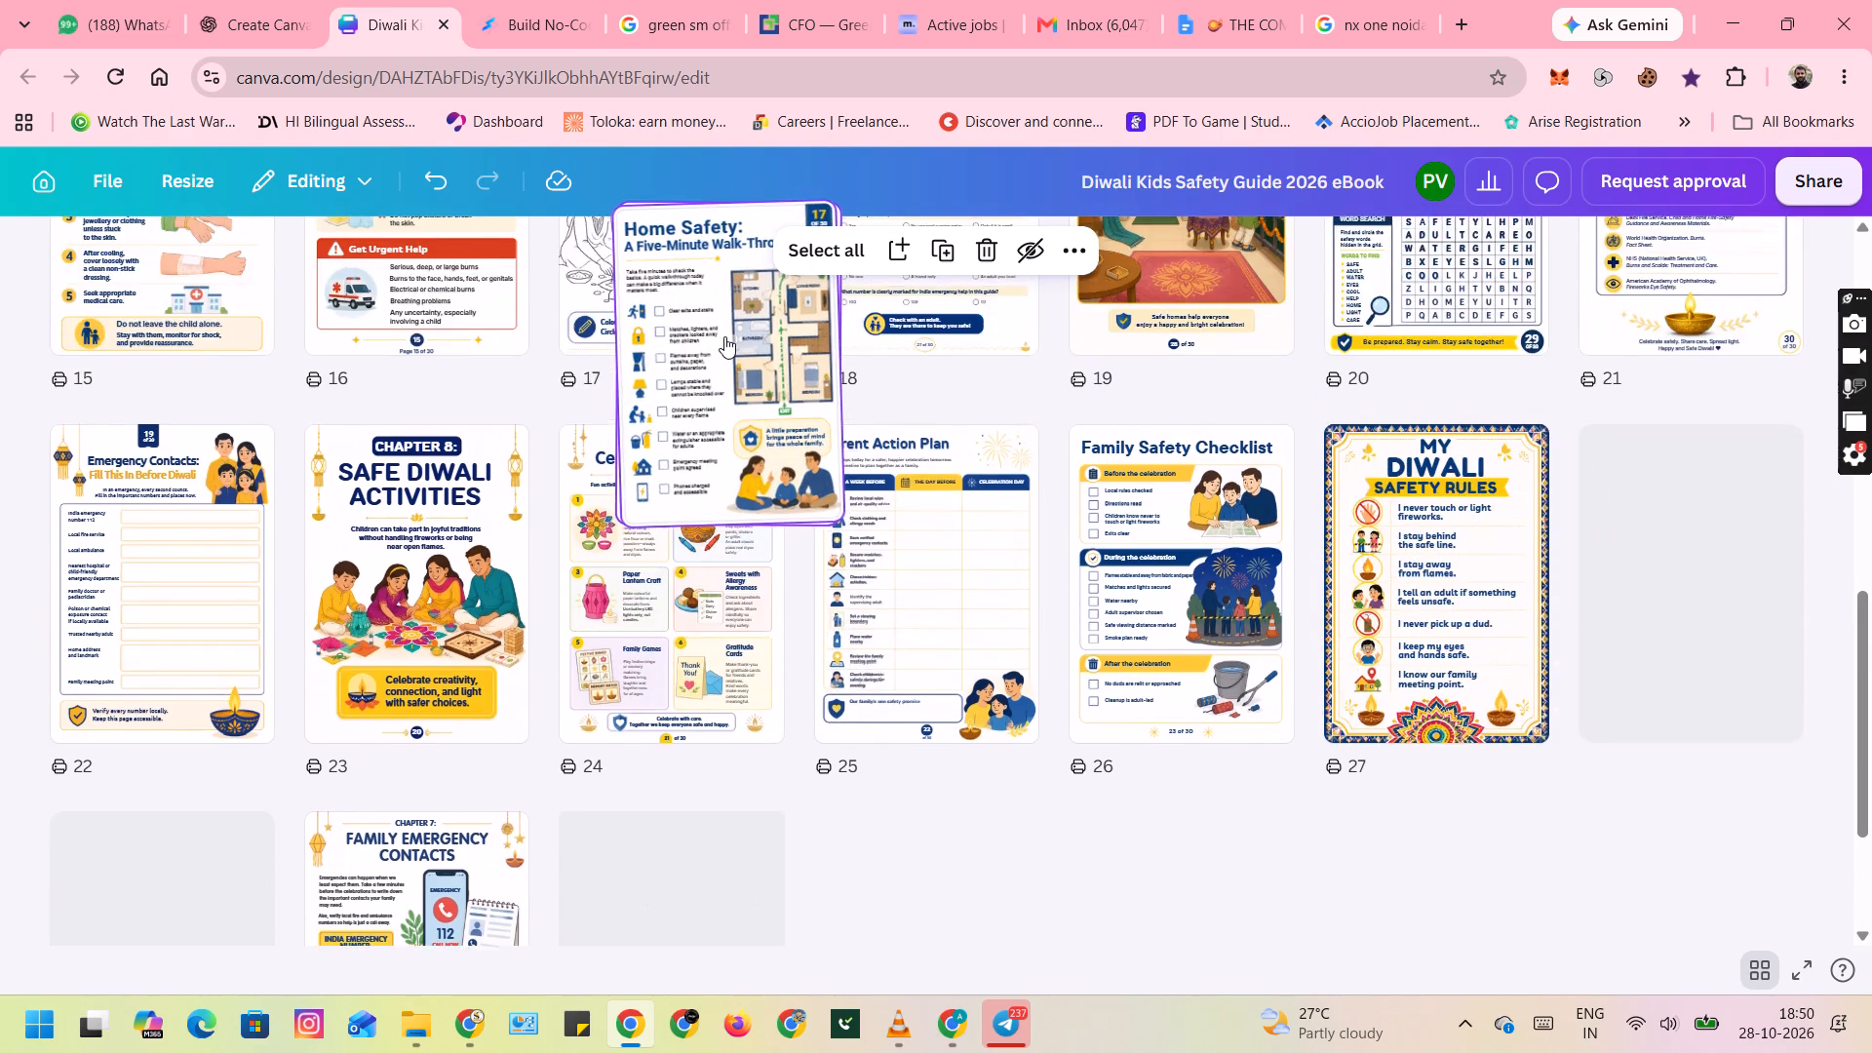
pyautogui.moveTo(724, 336); pyautogui.dragTo(531, 636)
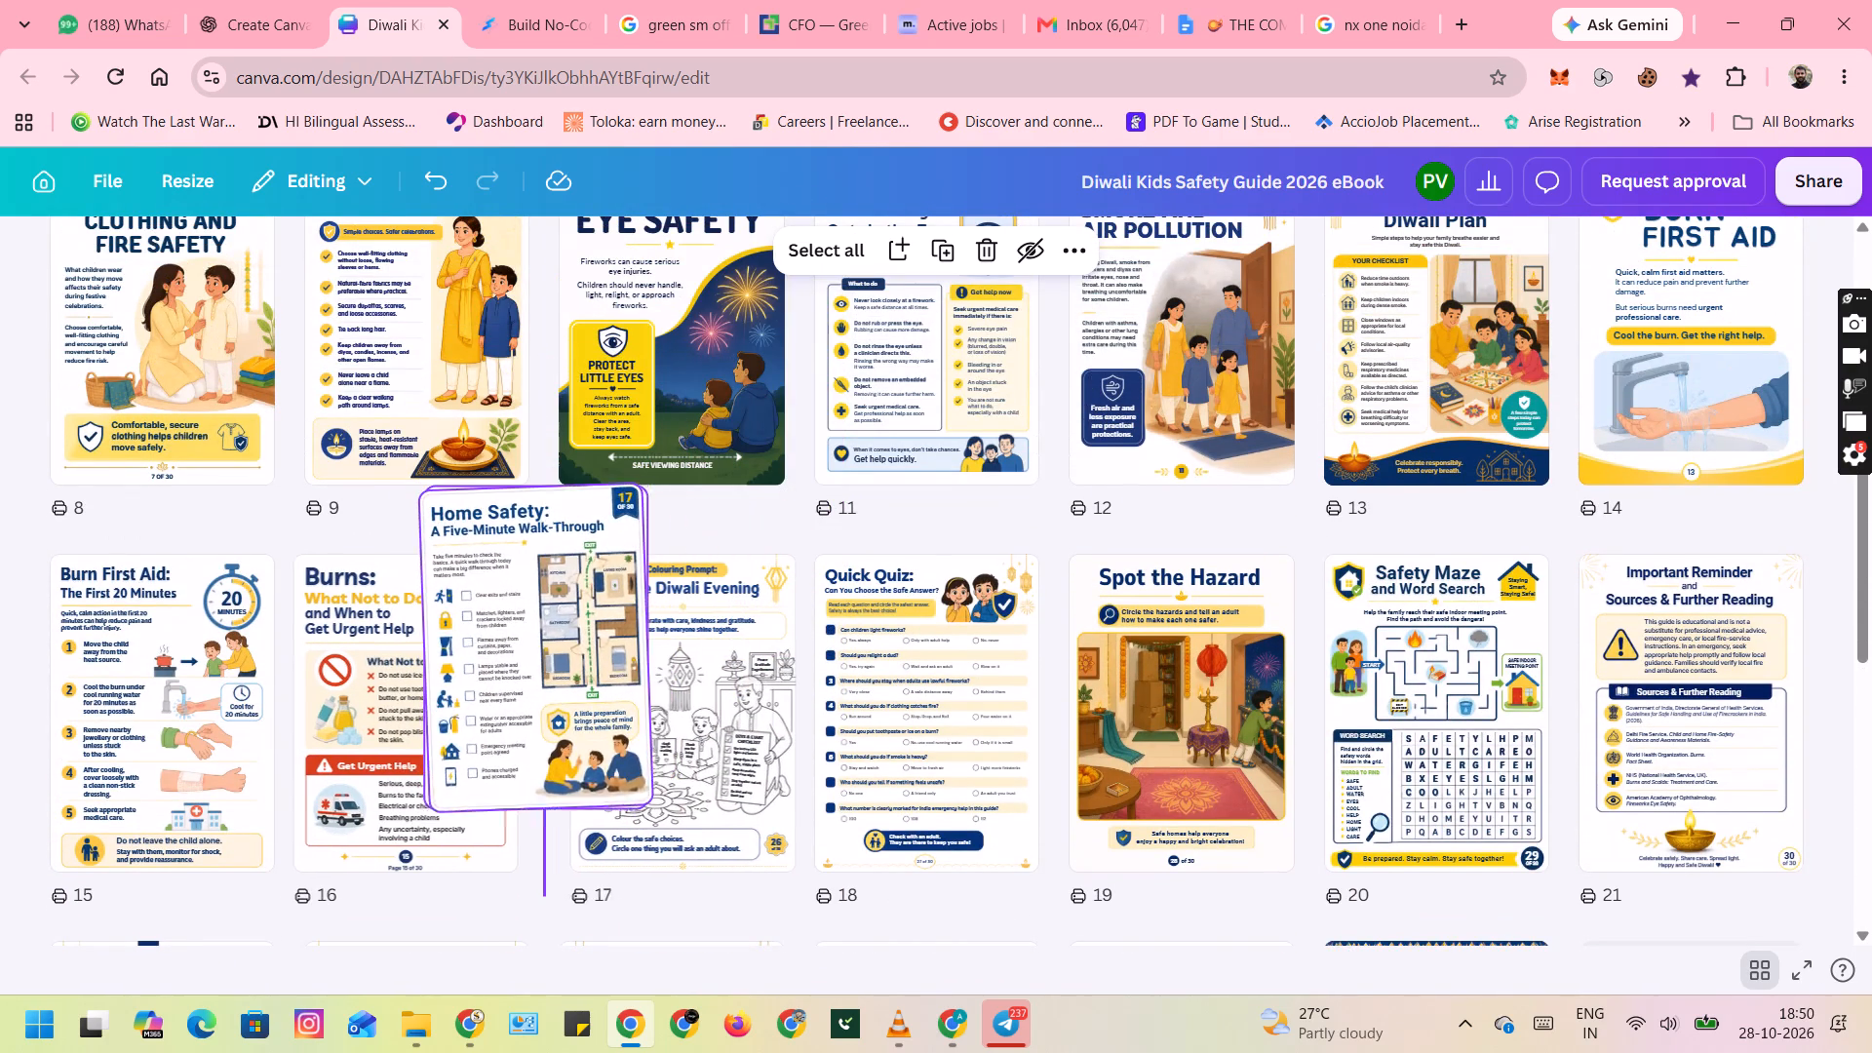
pyautogui.moveTo(531, 636); pyautogui.dragTo(536, 663)
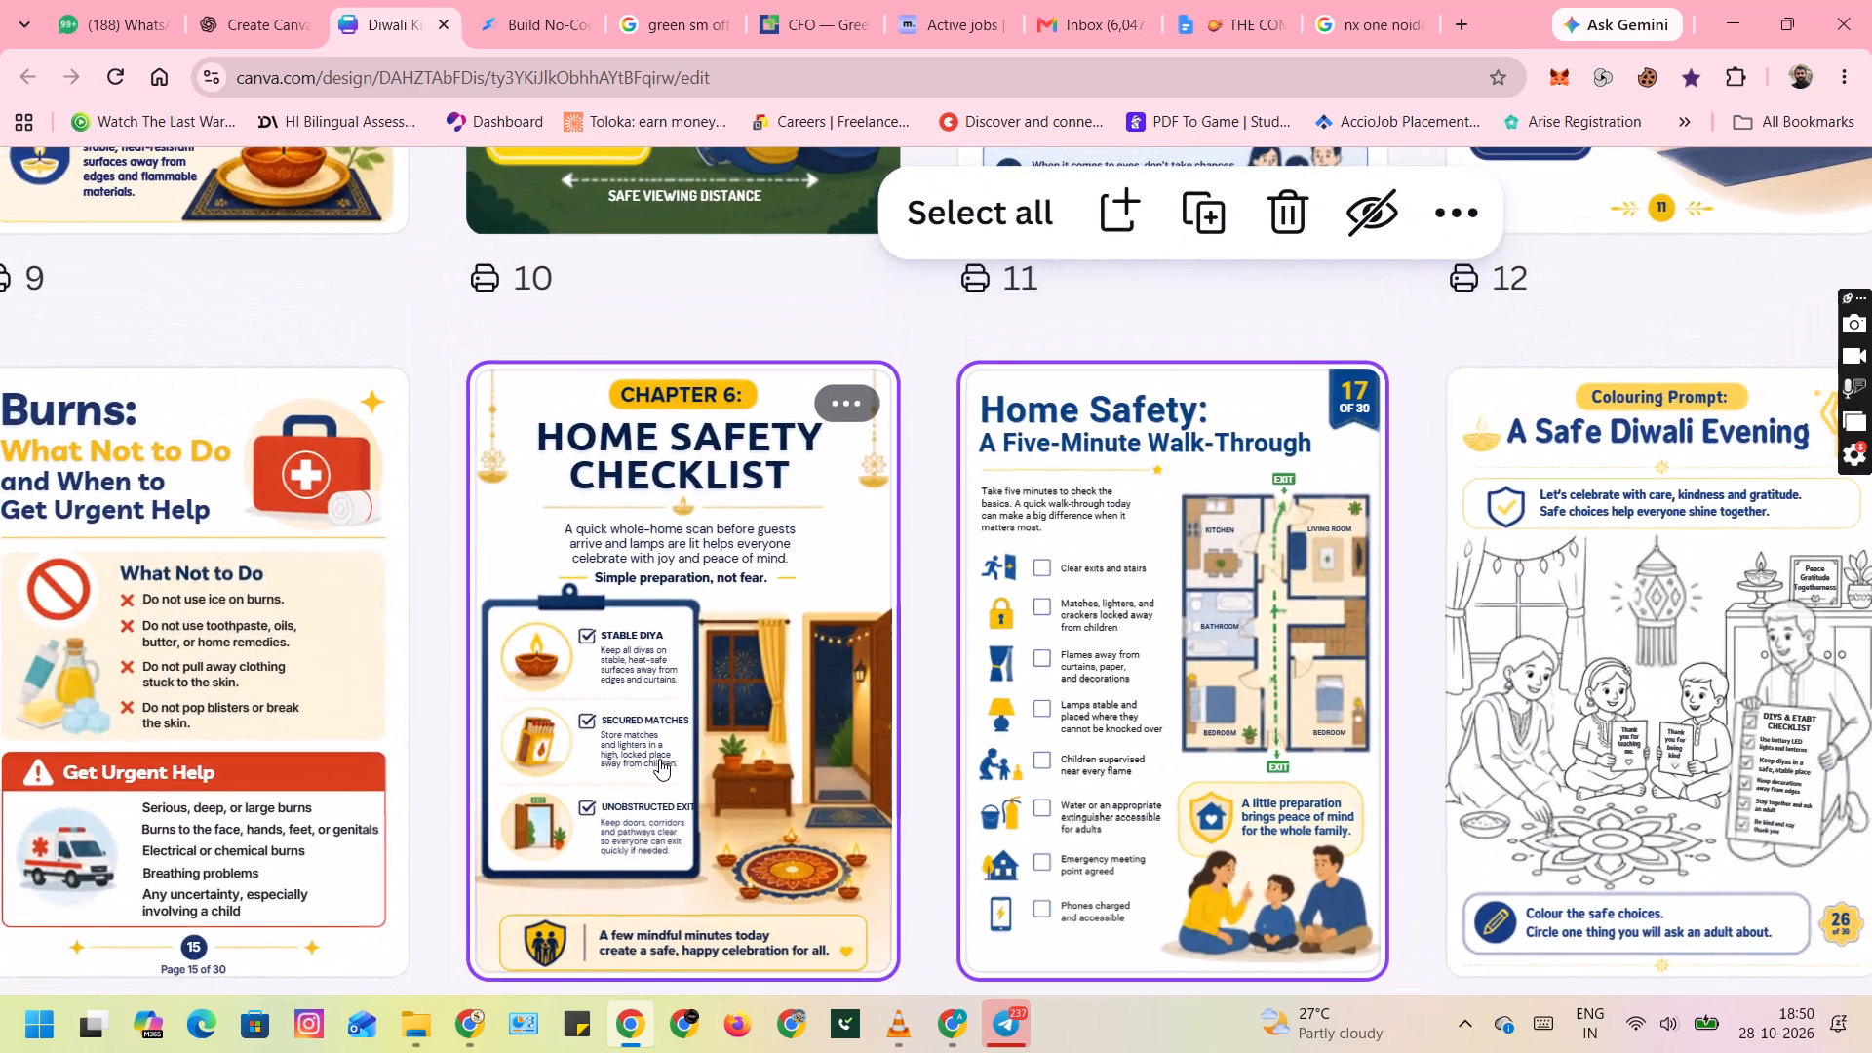
# Check the Table of Contents for the chapter after Home Safety Checklist and look for its pages among the remaining ones.
pyautogui.scroll(-1, 659, 759)
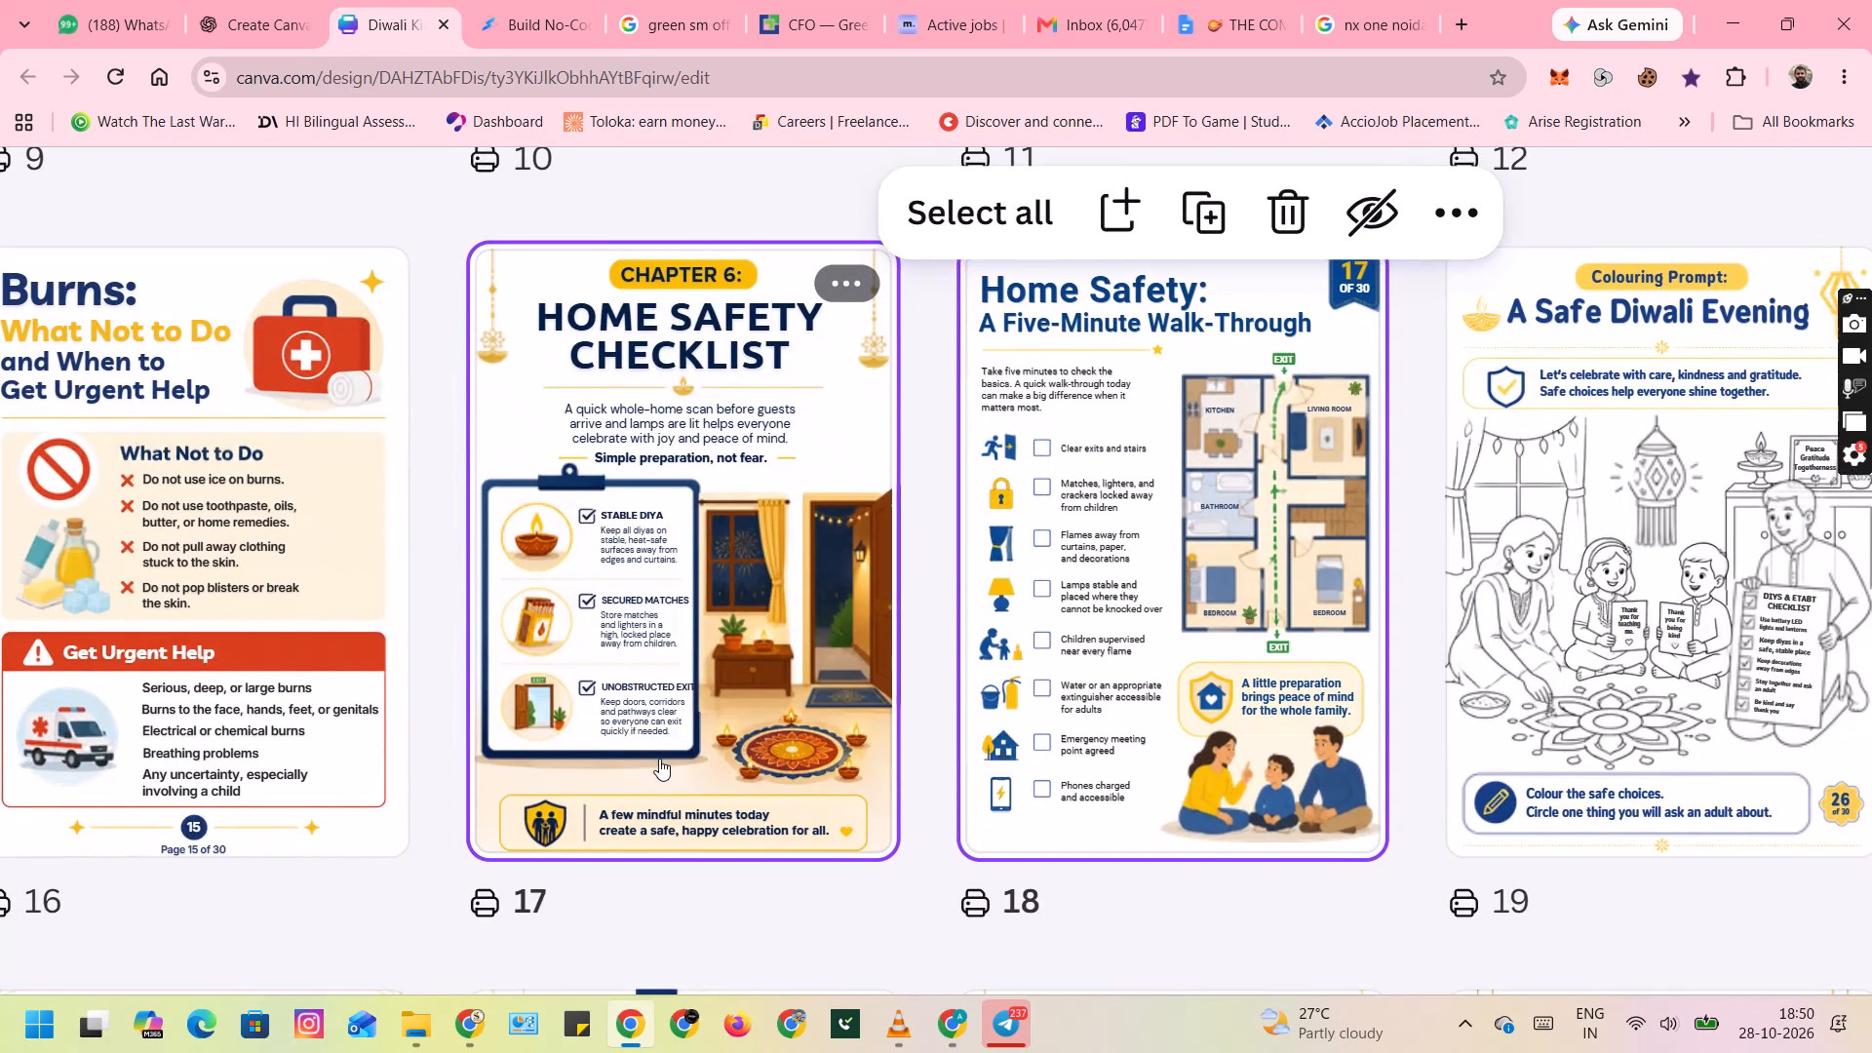
pyautogui.scroll(-1, 659, 759)
pyautogui.scroll(5, 659, 759)
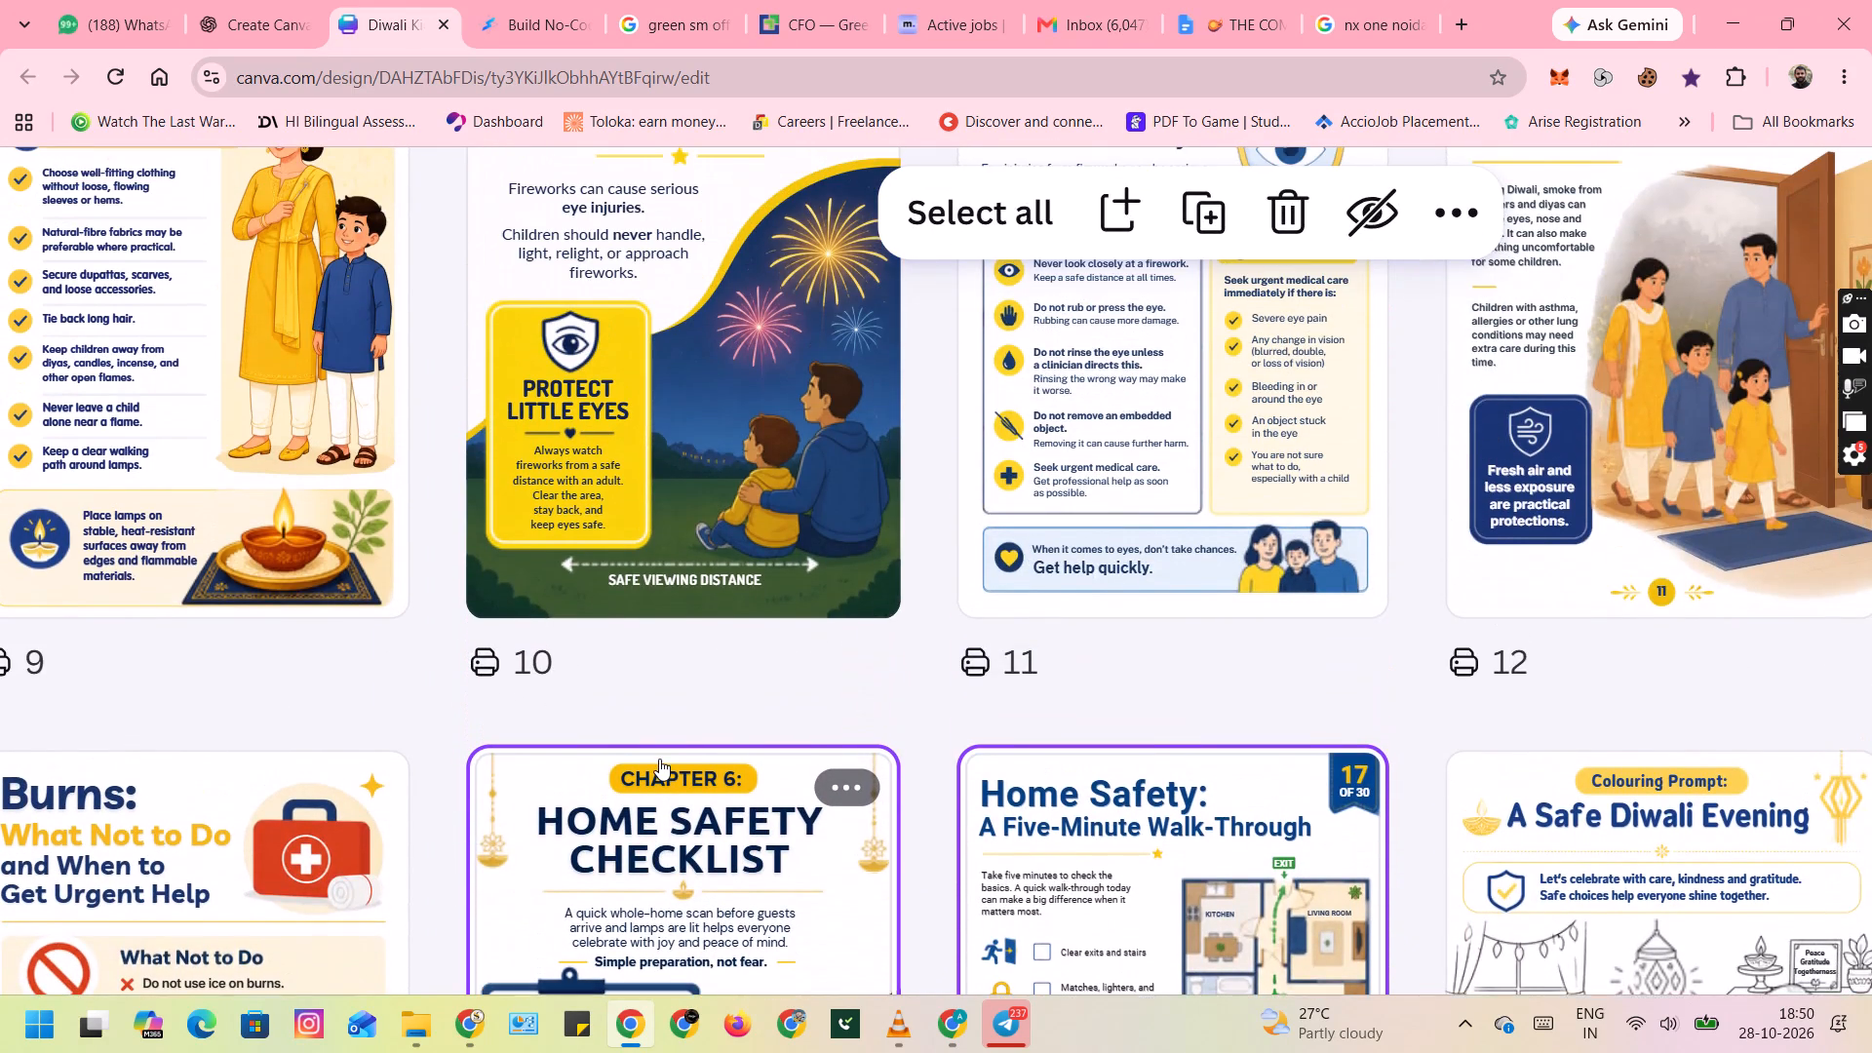
pyautogui.hscroll(4, 659, 759)
pyautogui.scroll(7, 659, 759)
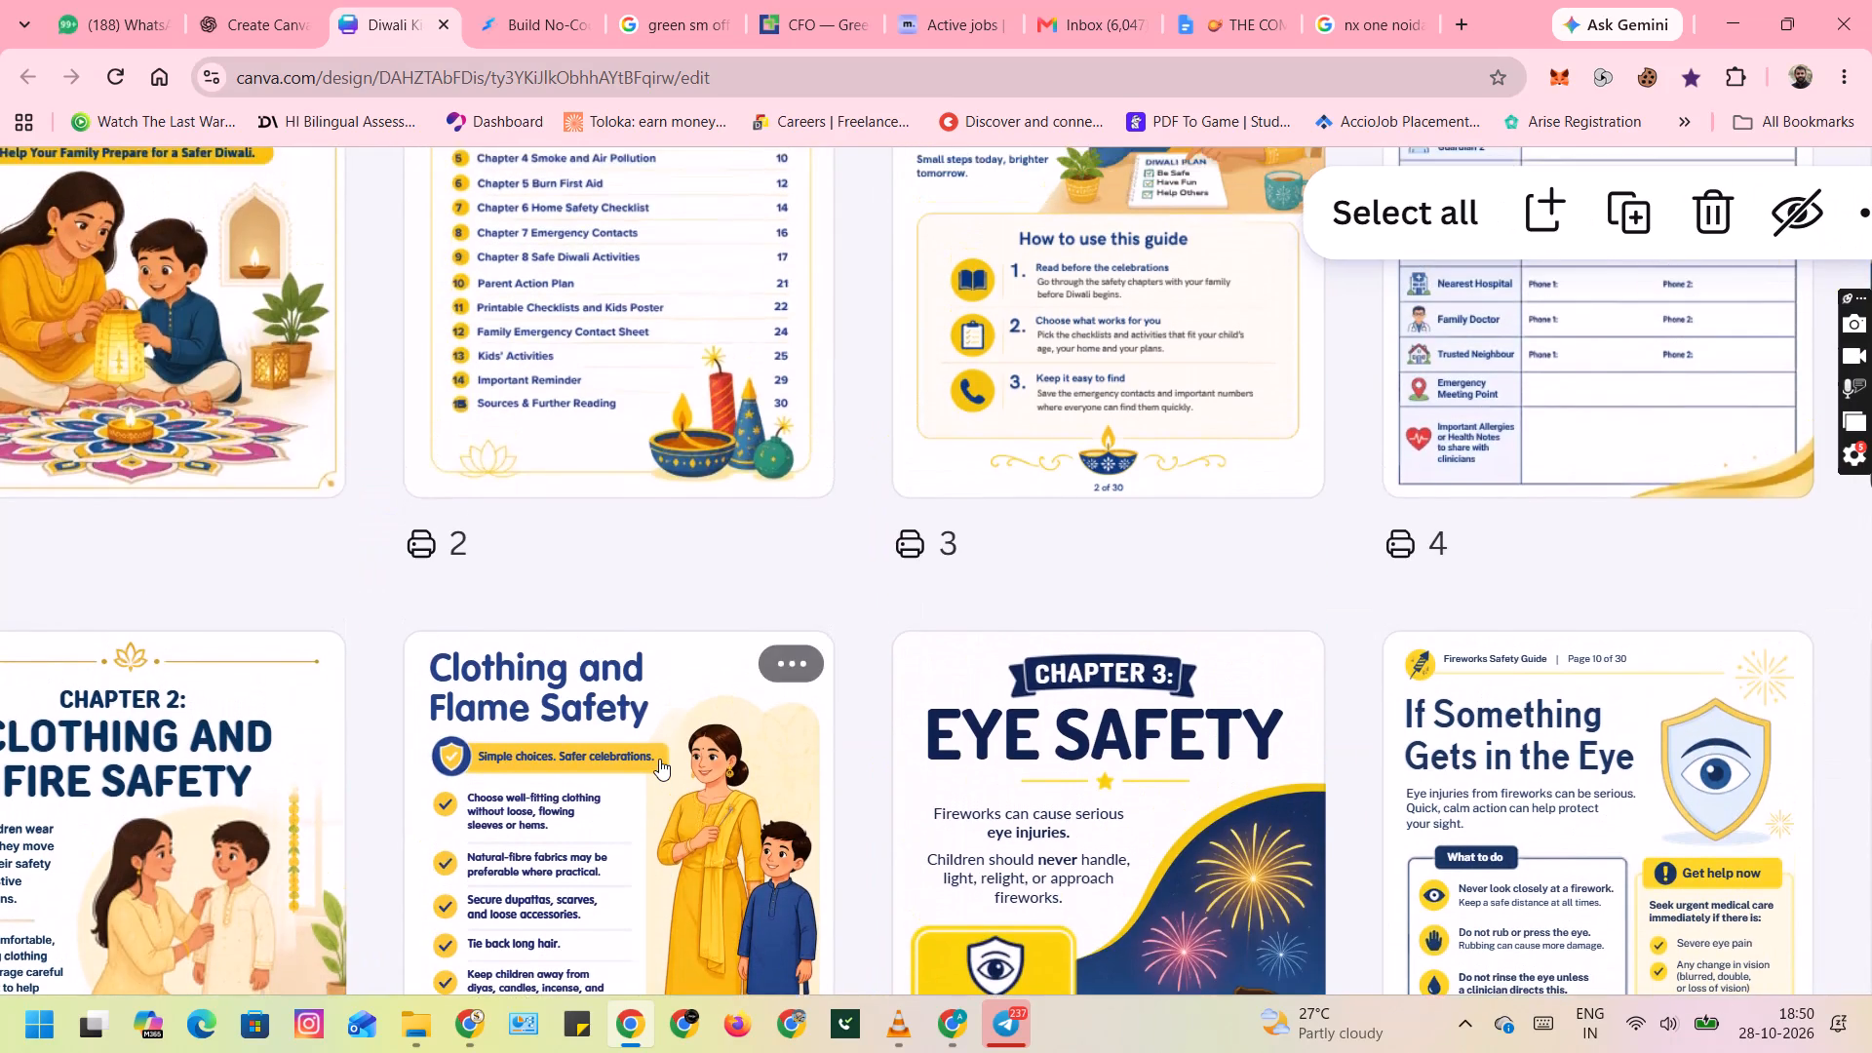
pyautogui.scroll(1, 659, 759)
pyautogui.scroll(3, 584, 484)
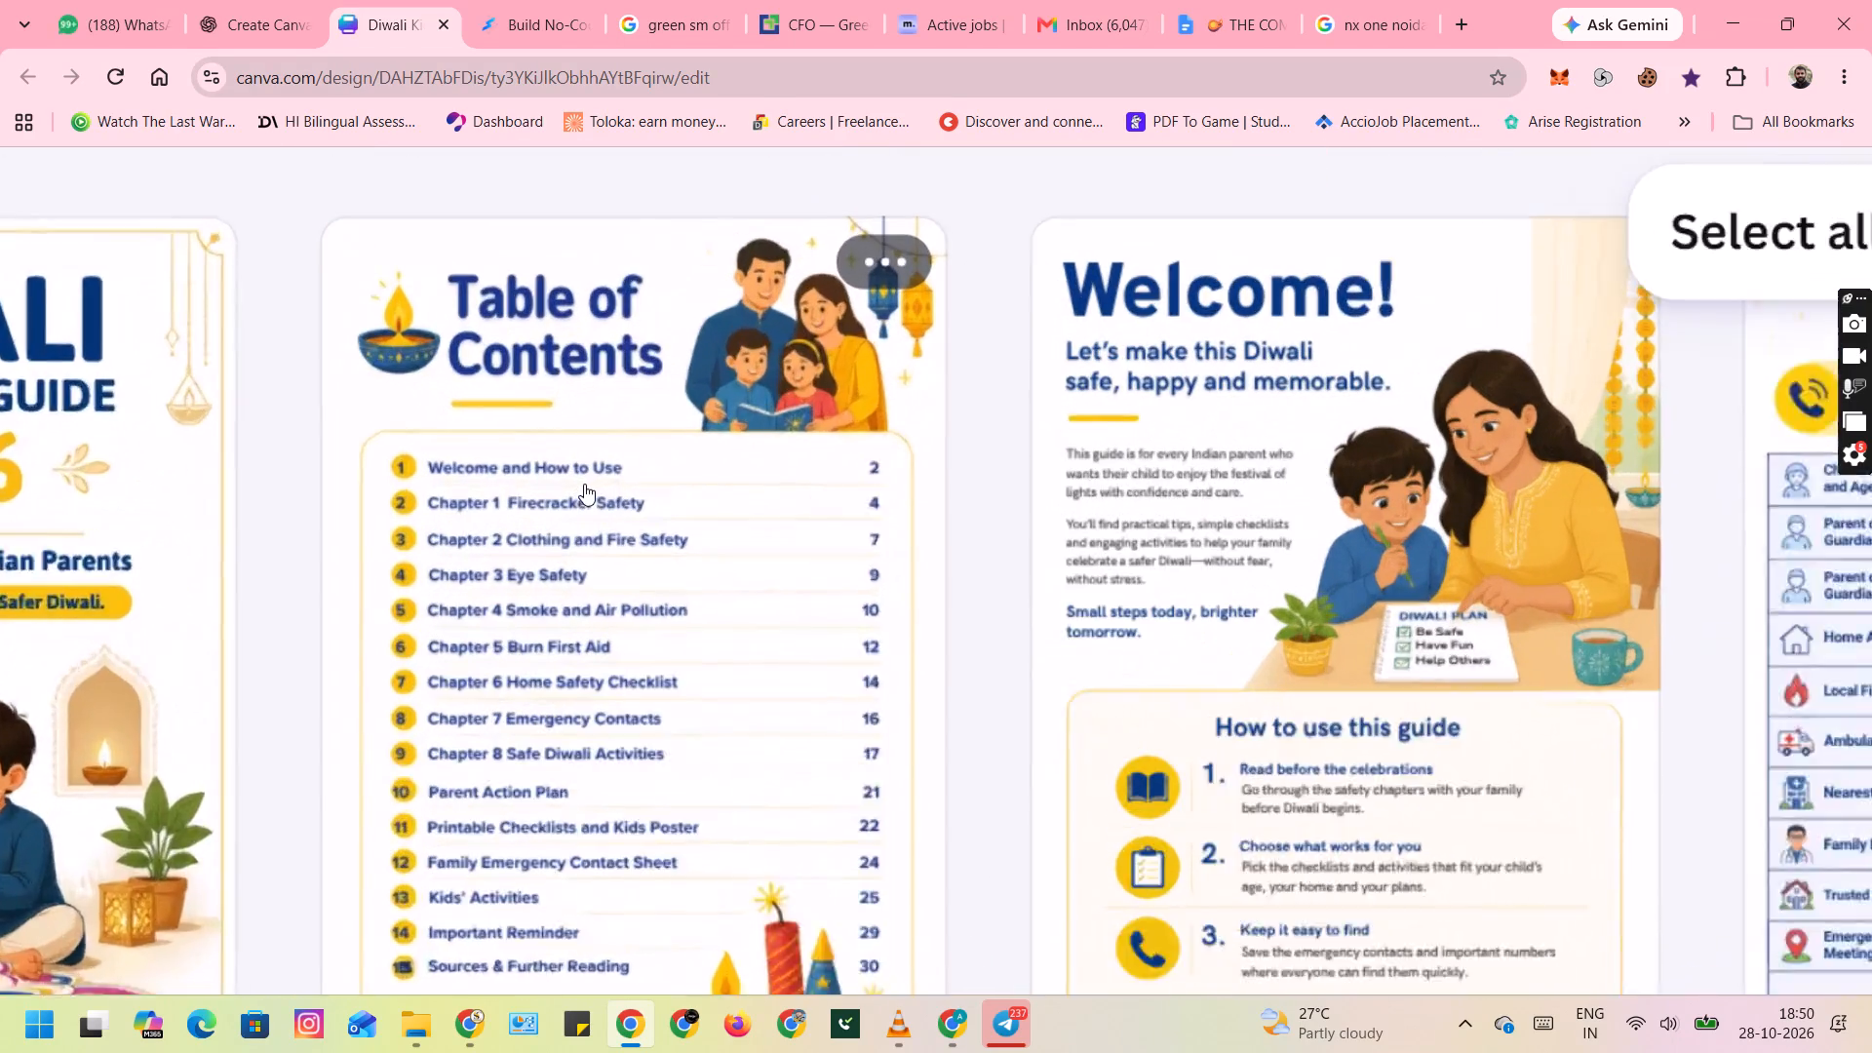
pyautogui.scroll(-3, 584, 484)
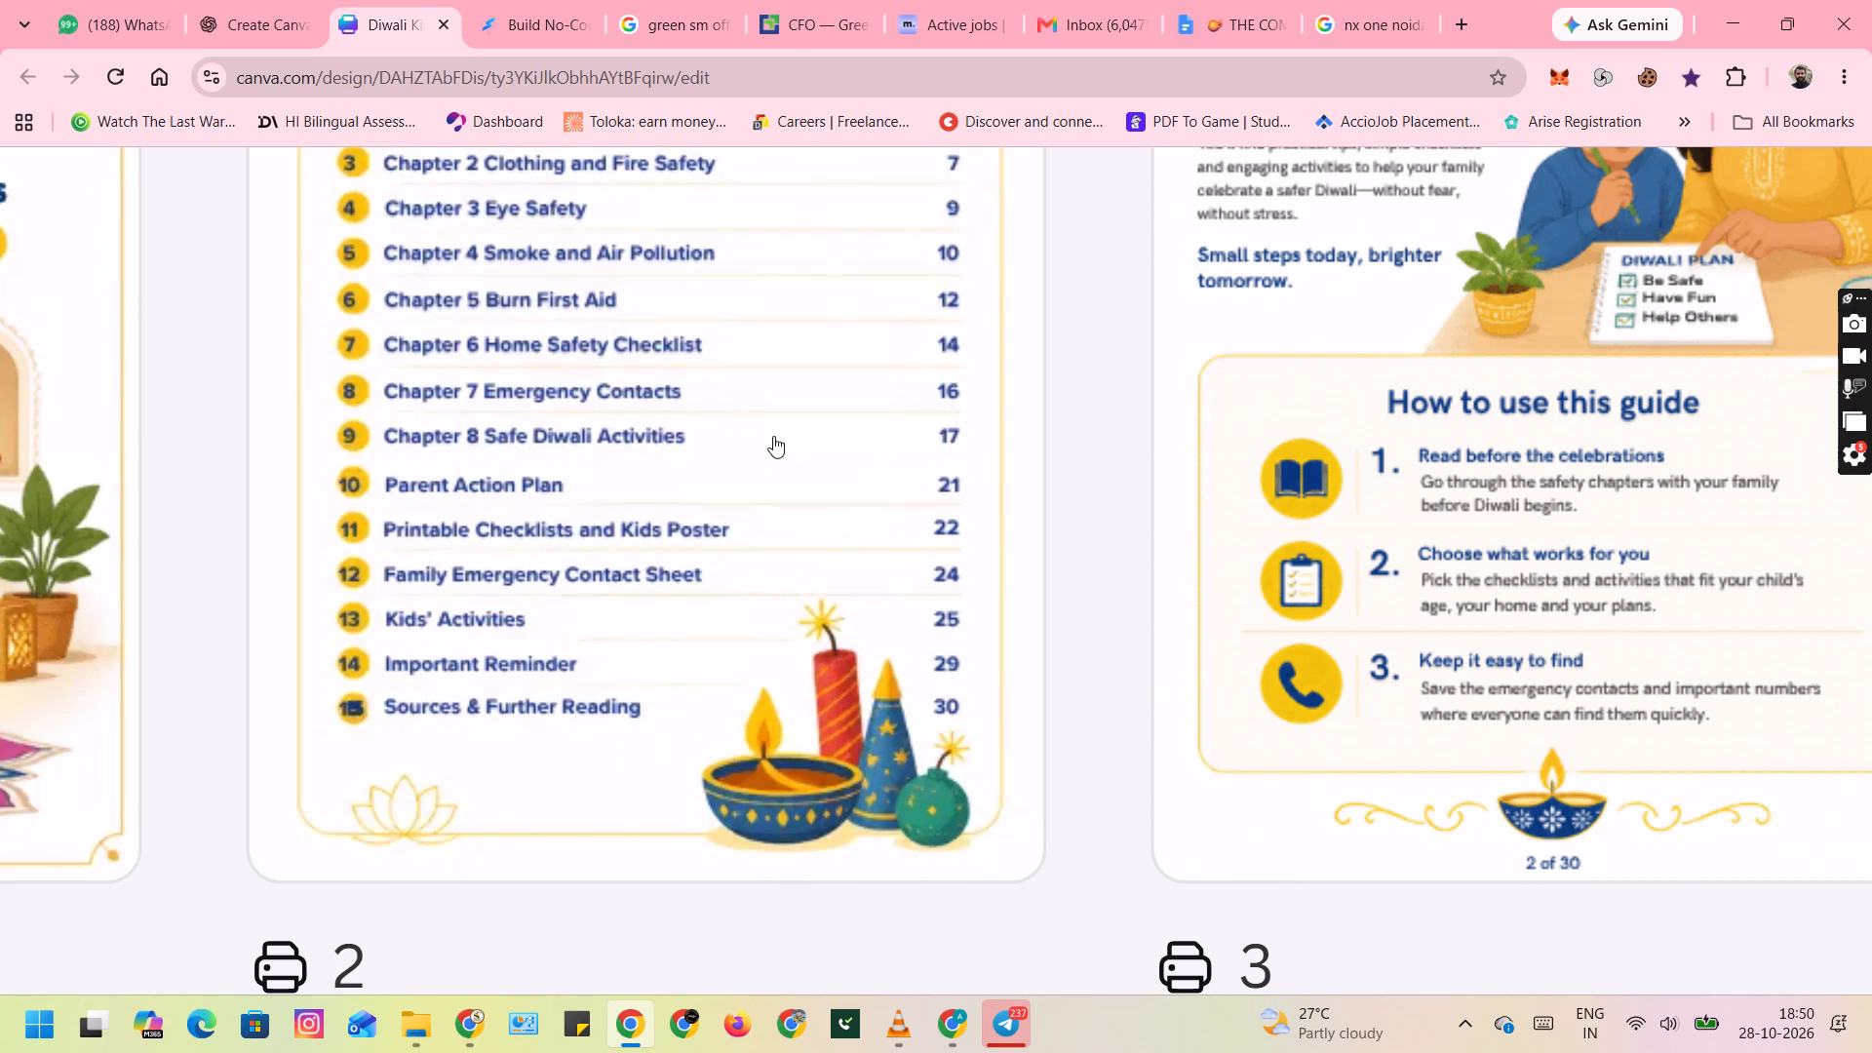
pyautogui.scroll(1, 980, 505)
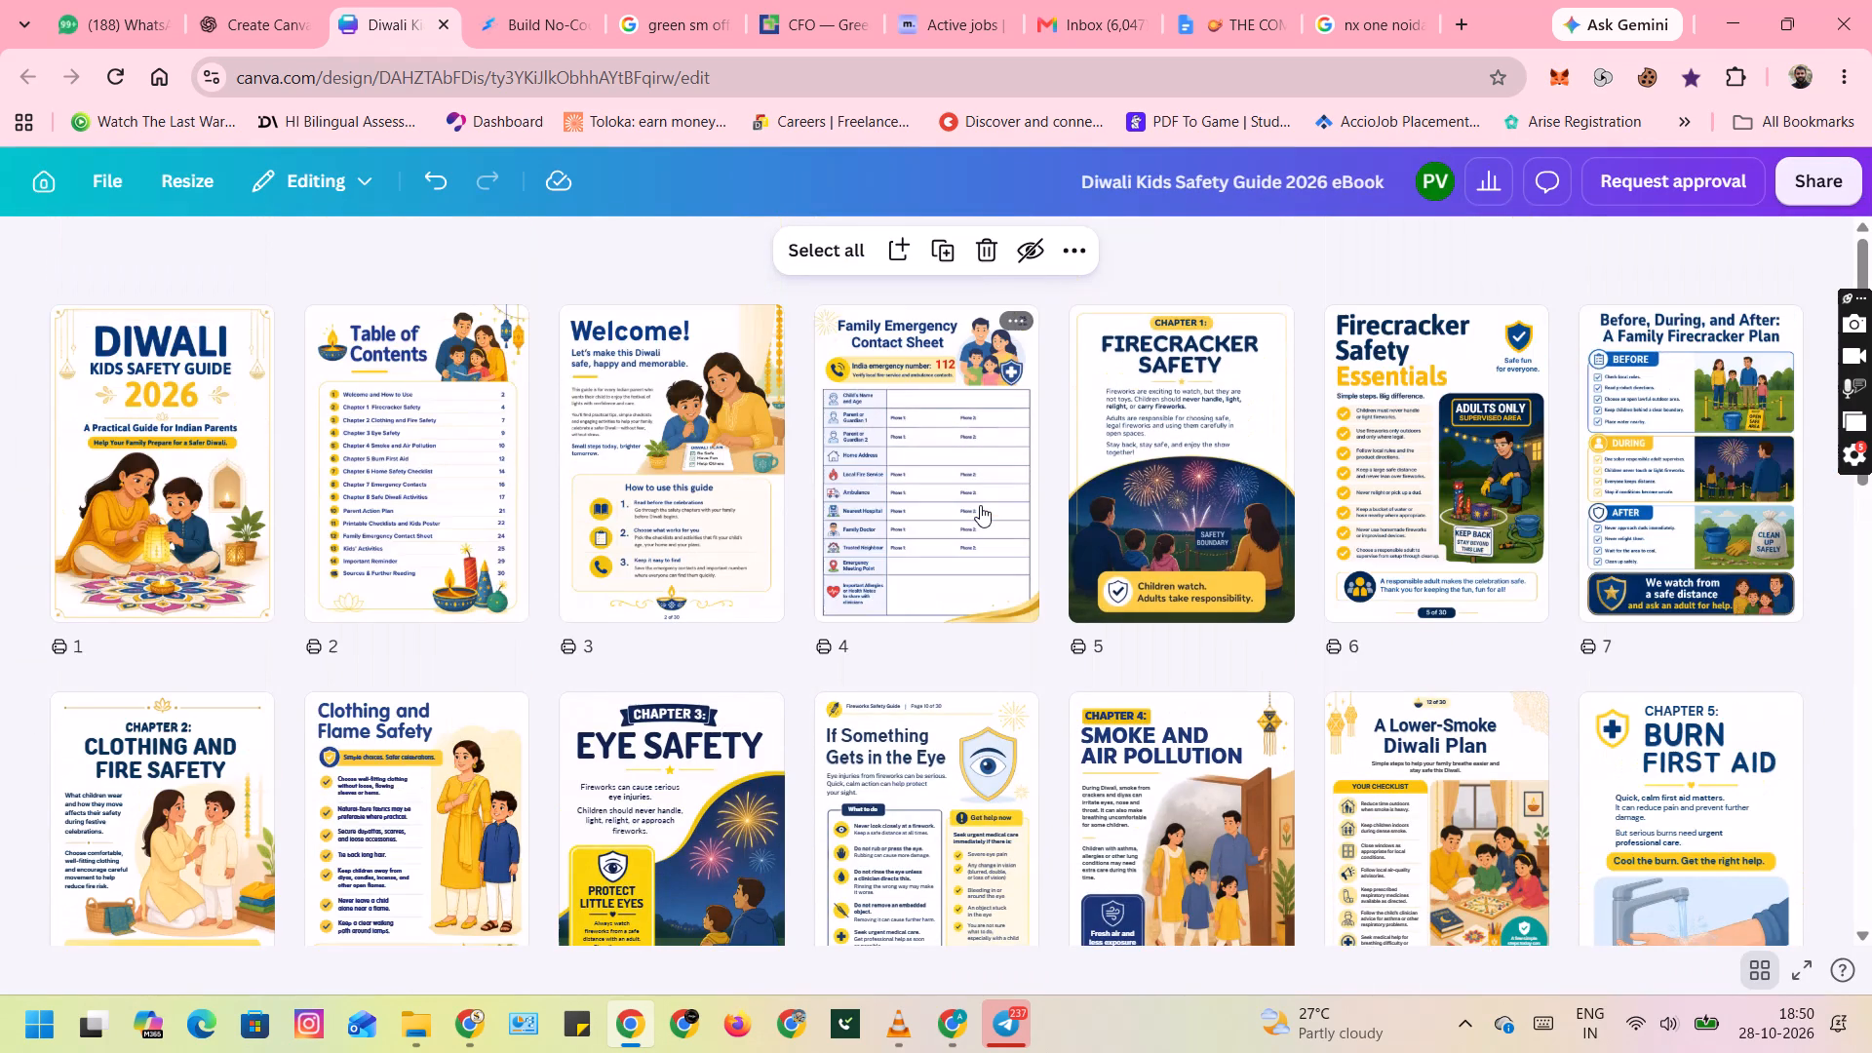
pyautogui.scroll(2, 980, 505)
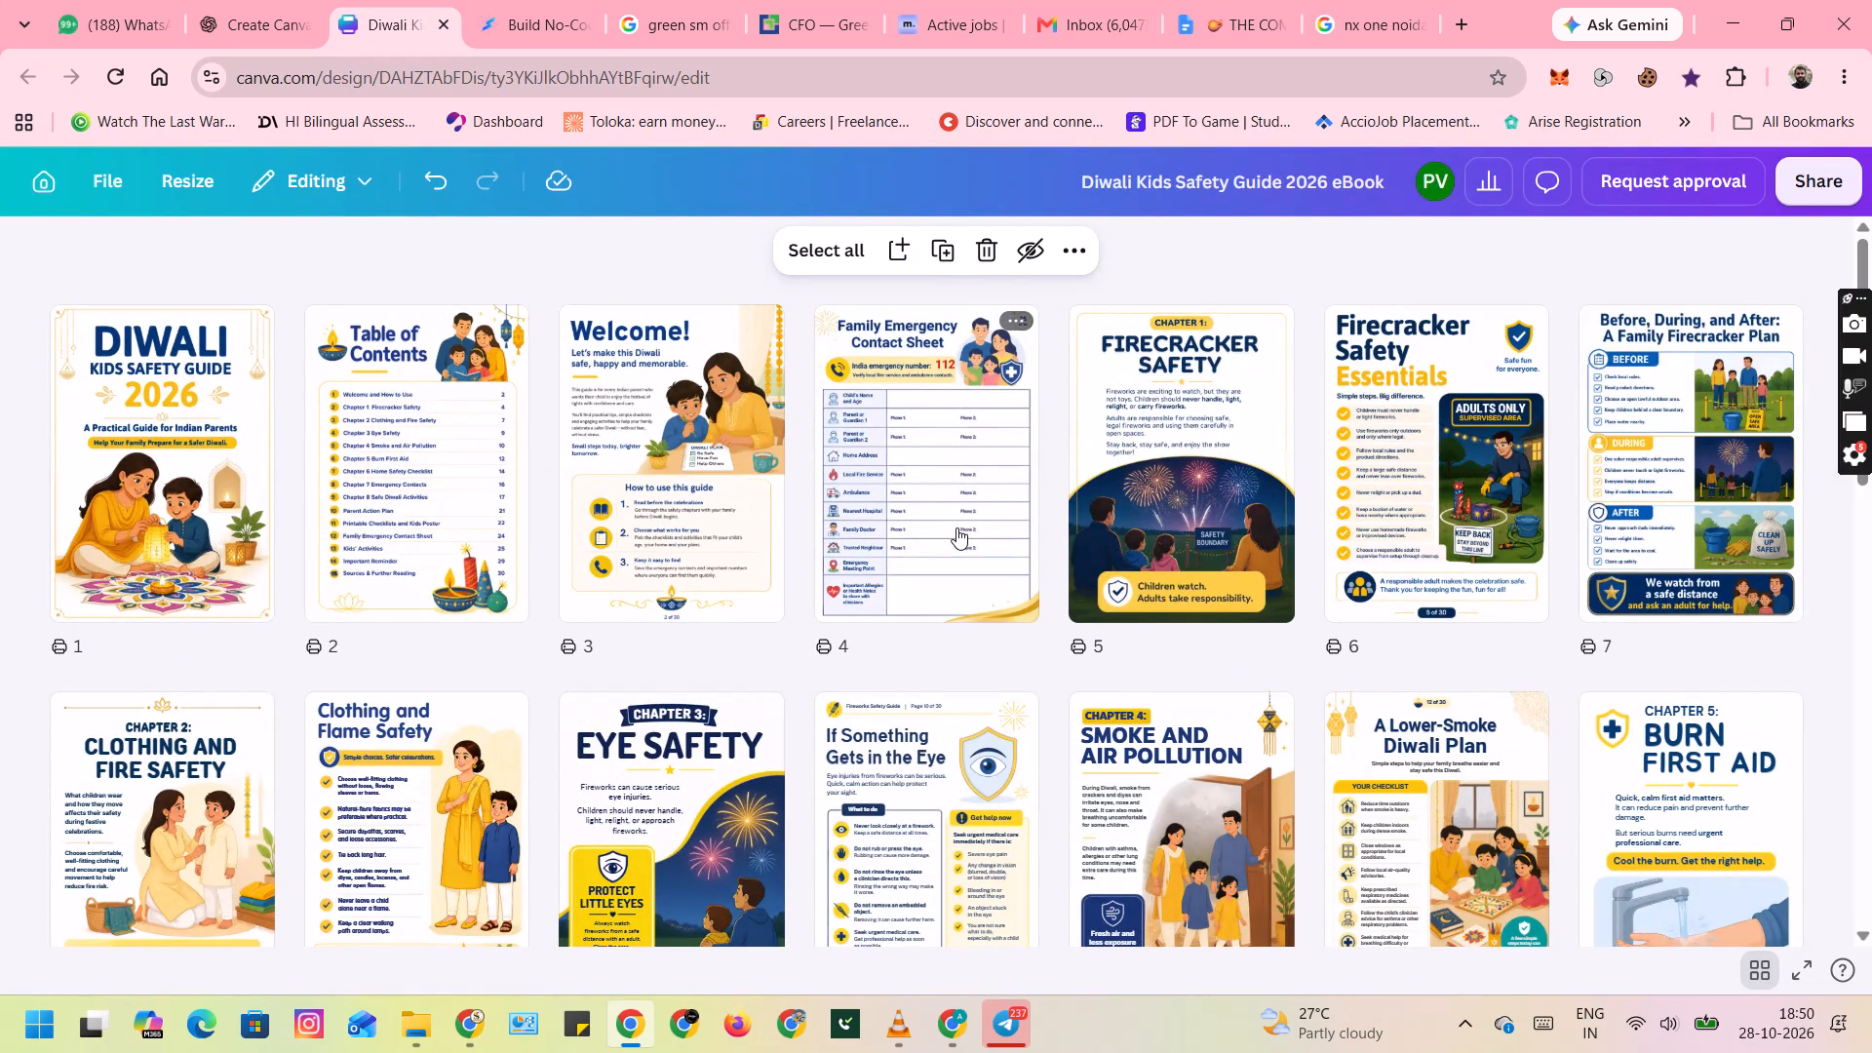
pyautogui.scroll(-5, 956, 527)
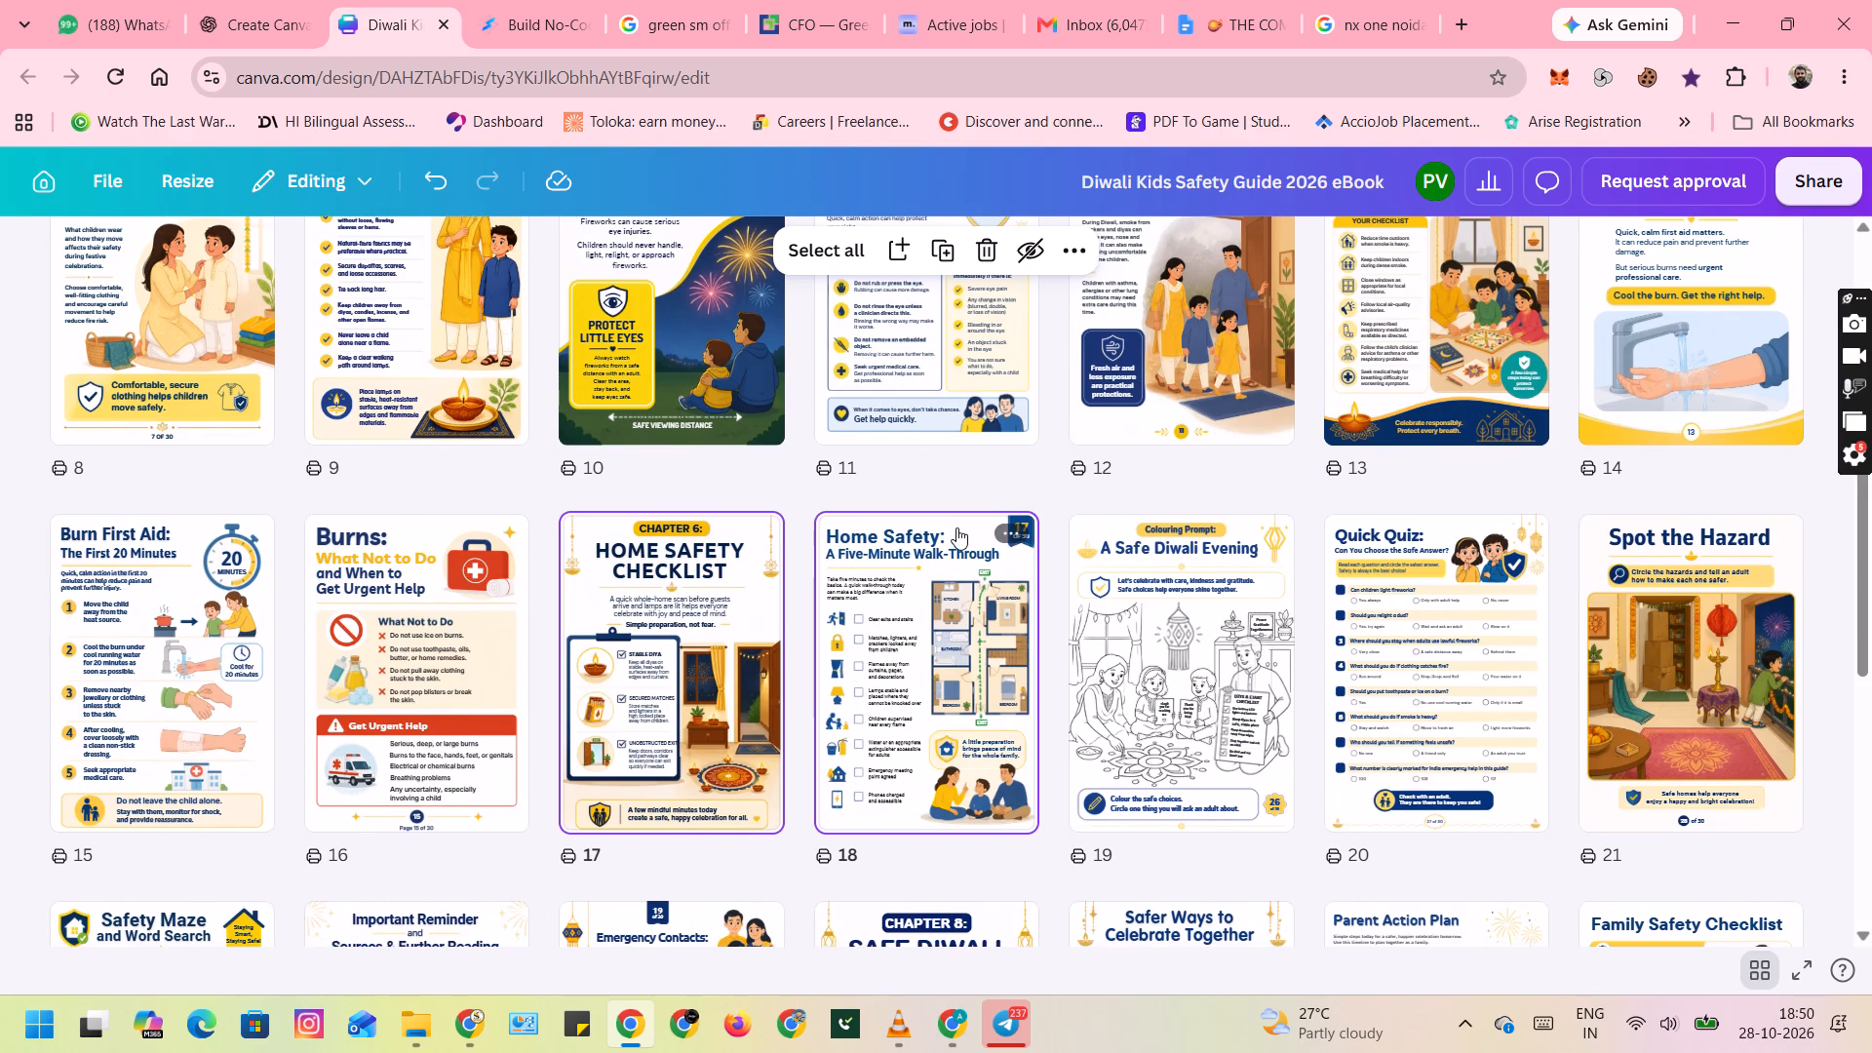
pyautogui.scroll(-1, 956, 527)
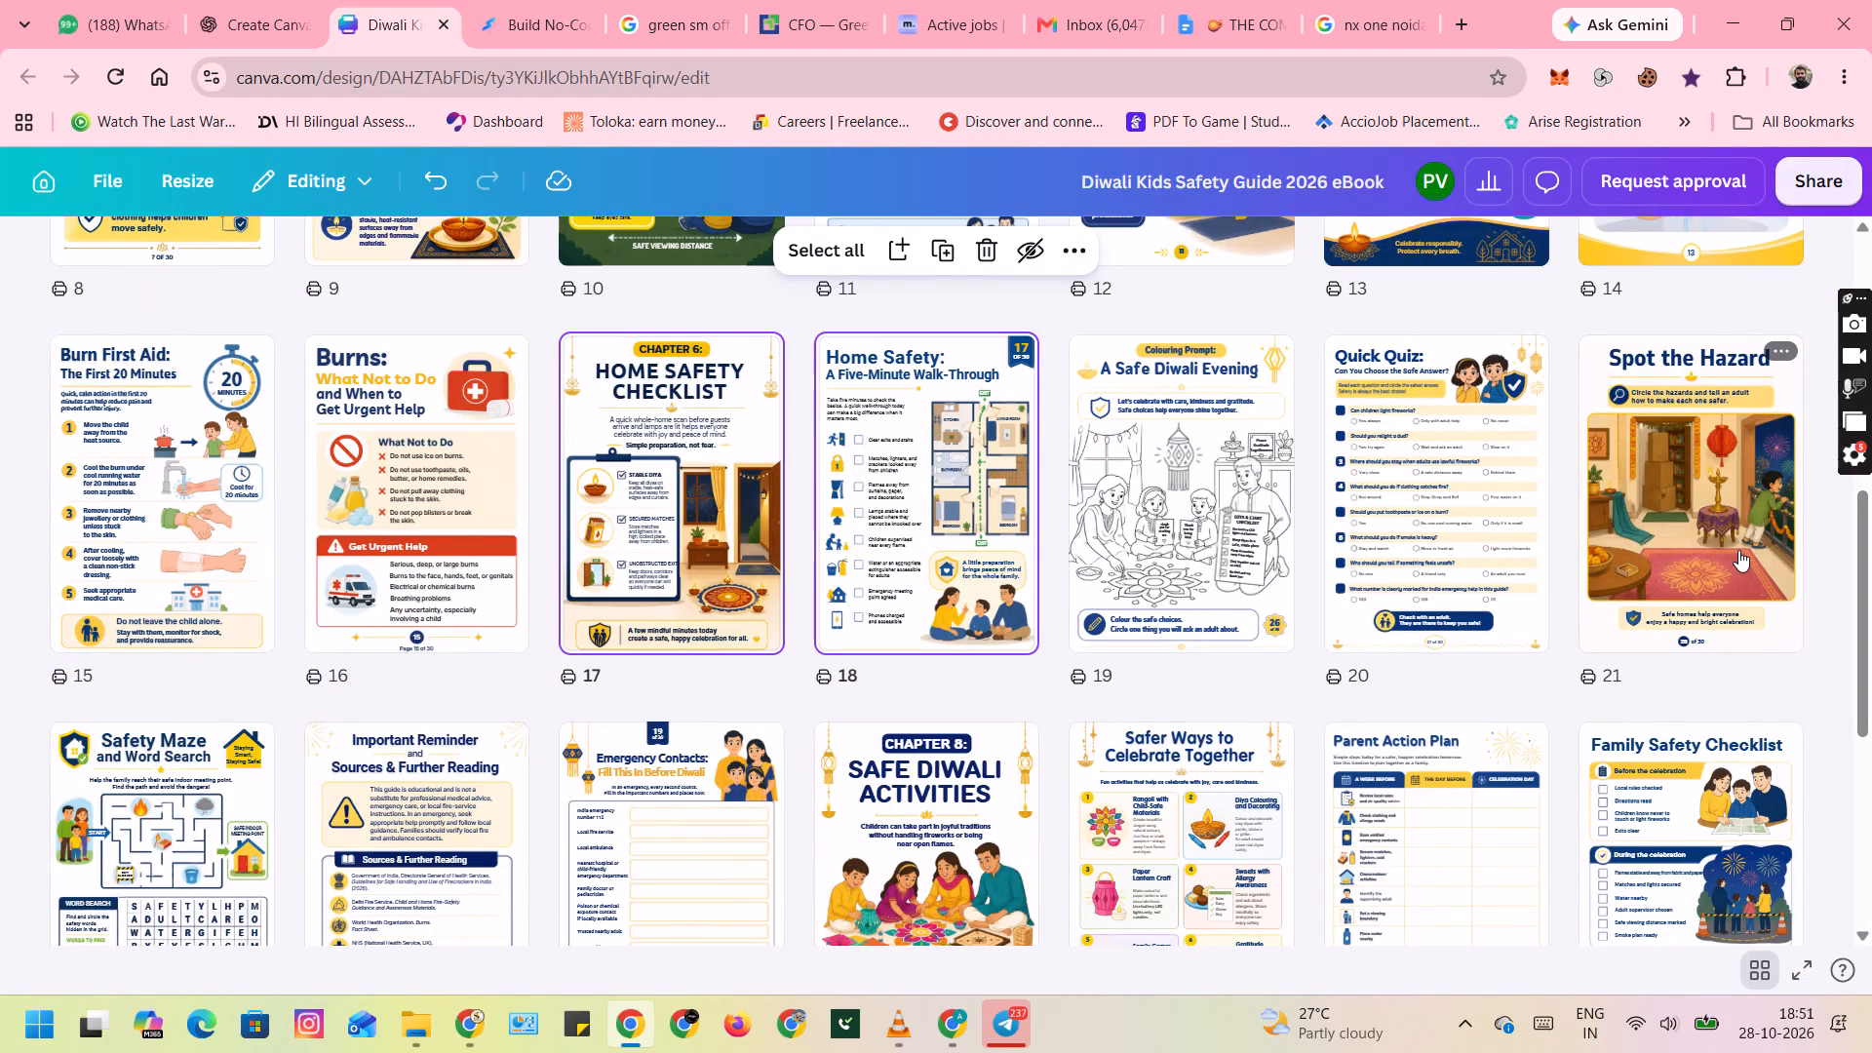
pyautogui.scroll(-2, 958, 629)
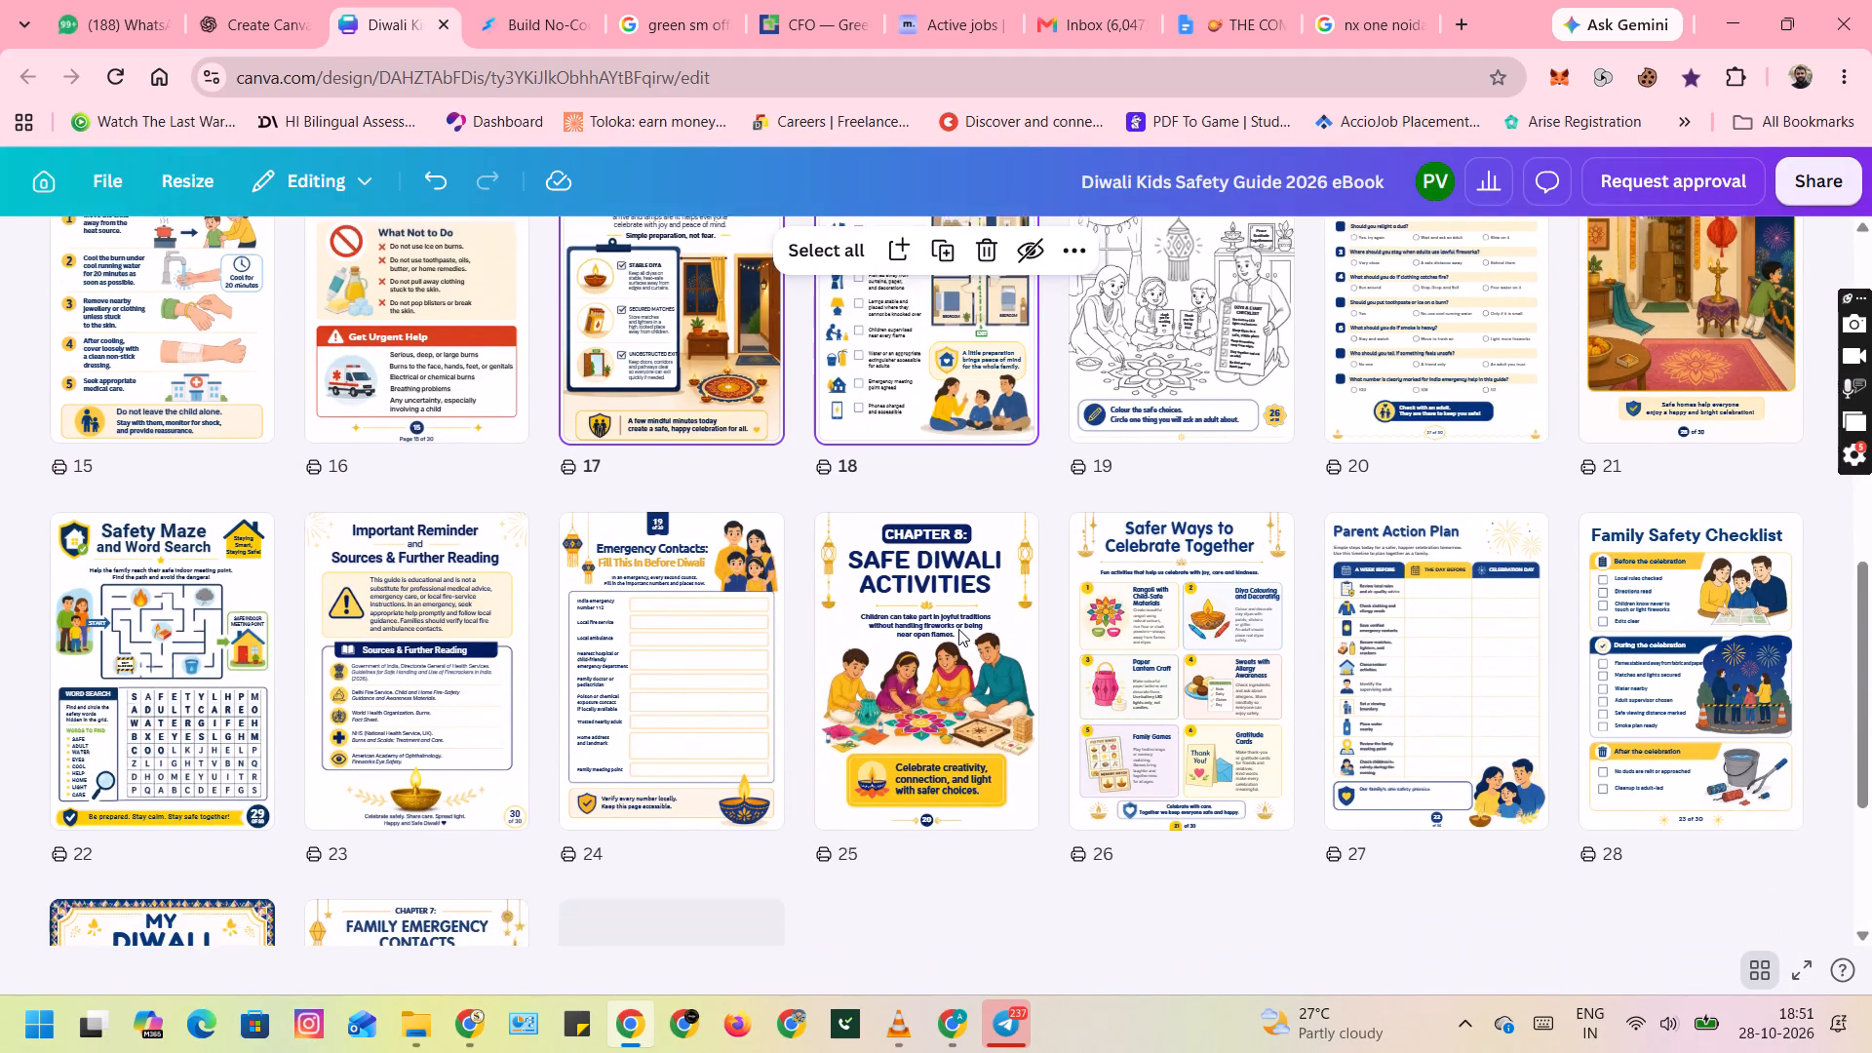
pyautogui.scroll(-1, 958, 629)
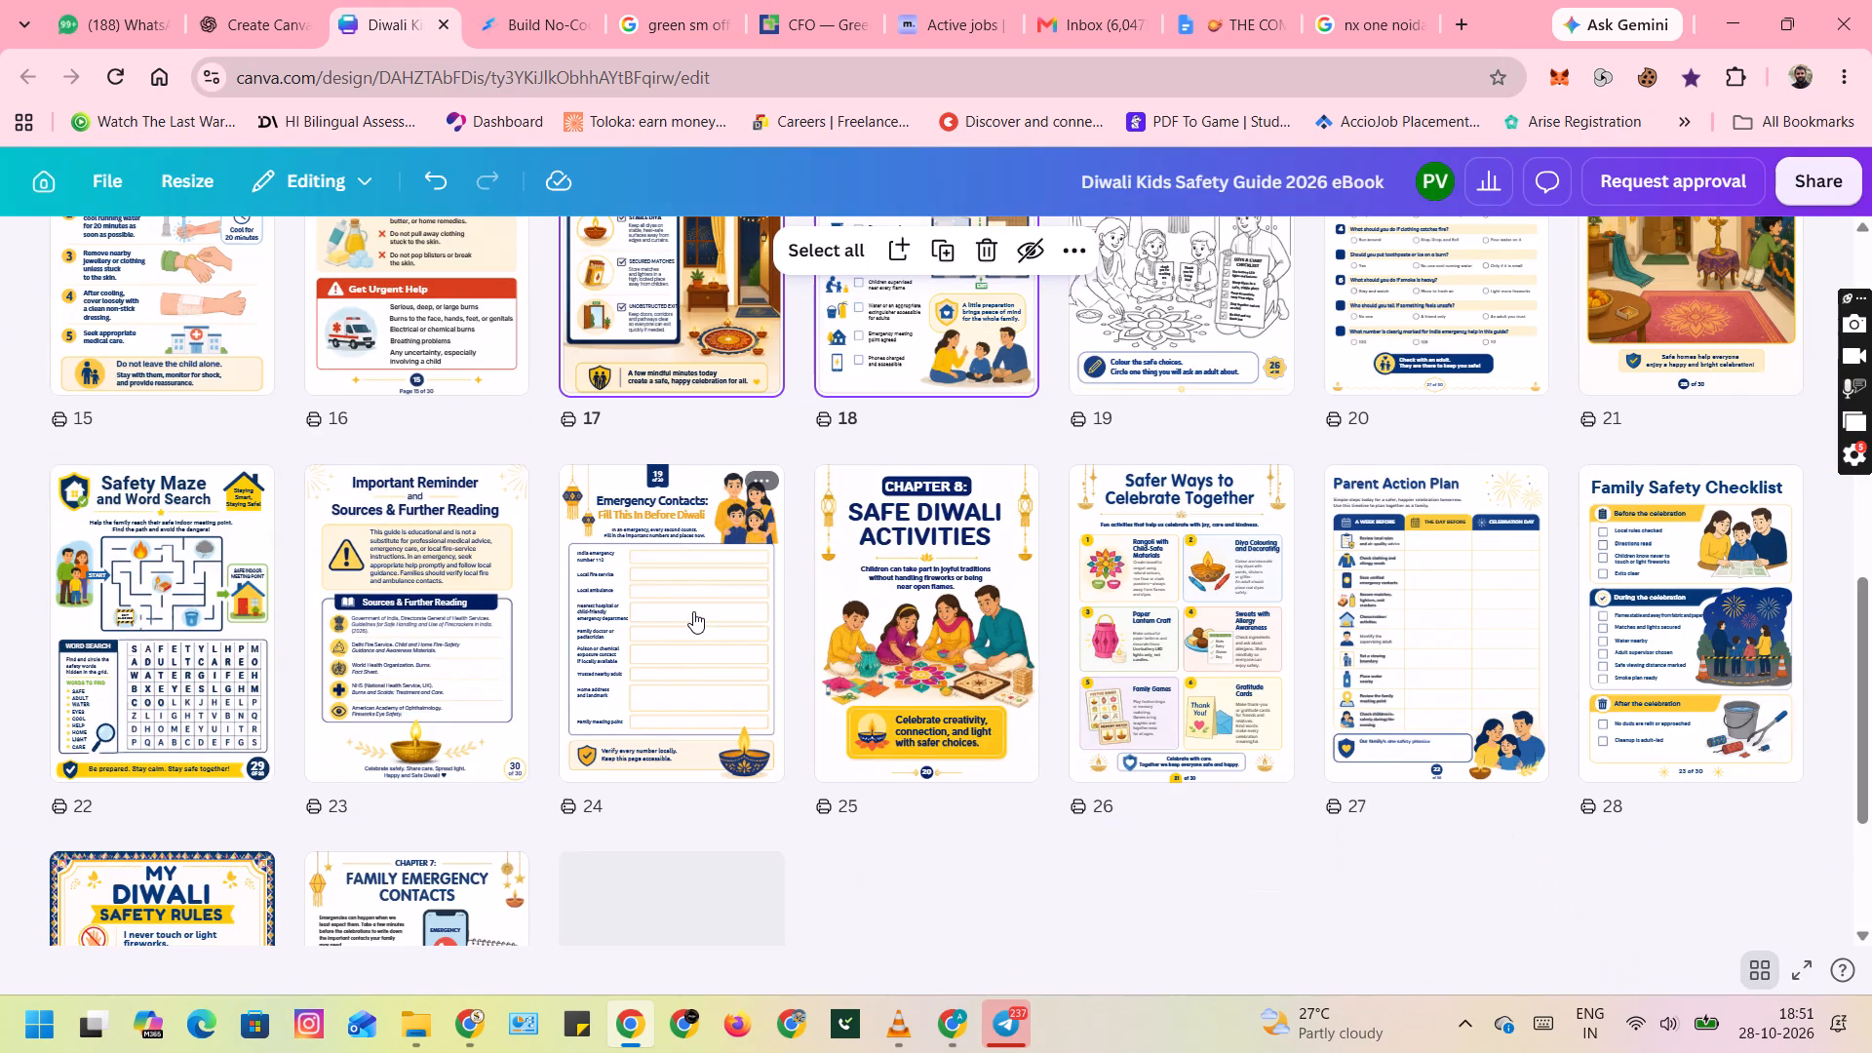
# Compare the Table of Contents with the remaining pages to locate the Chapter 7 Emergency Contacts pages.
pyautogui.scroll(6, 693, 611)
pyautogui.hscroll(1, 693, 611)
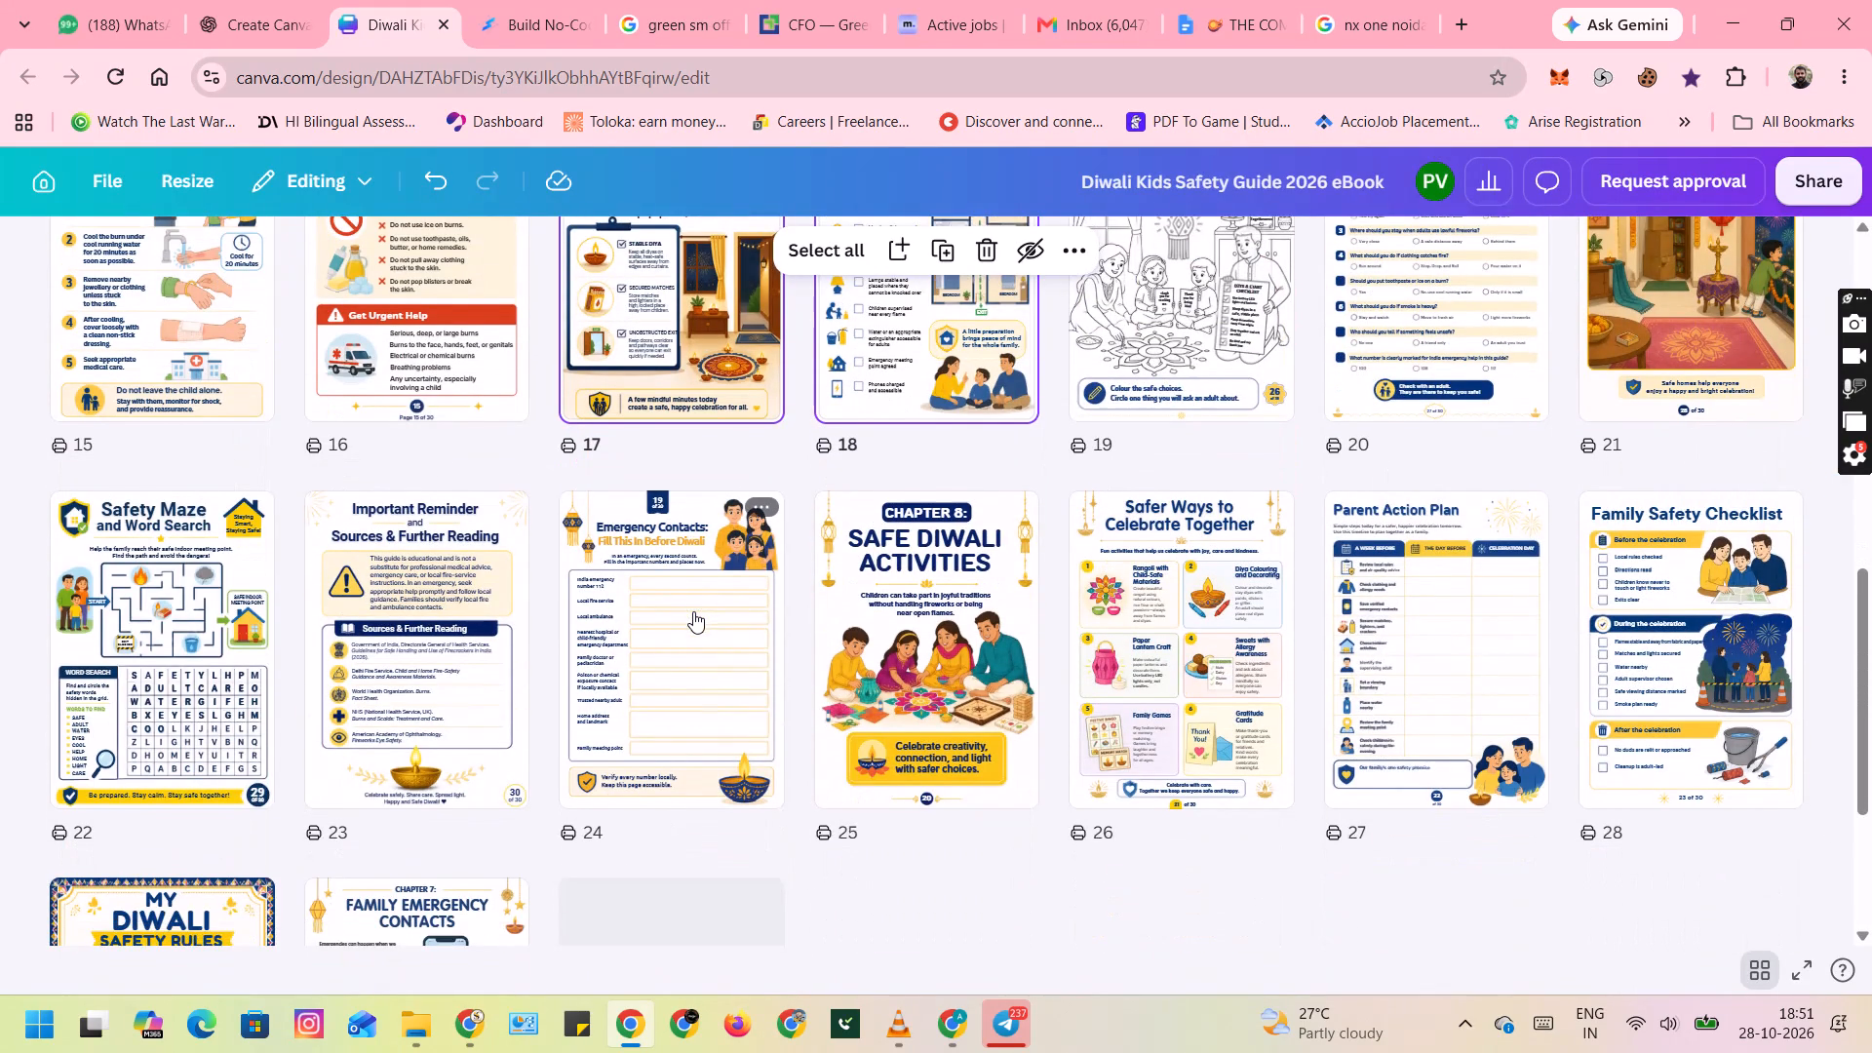
pyautogui.hscroll(1, 693, 611)
pyautogui.scroll(4, 693, 611)
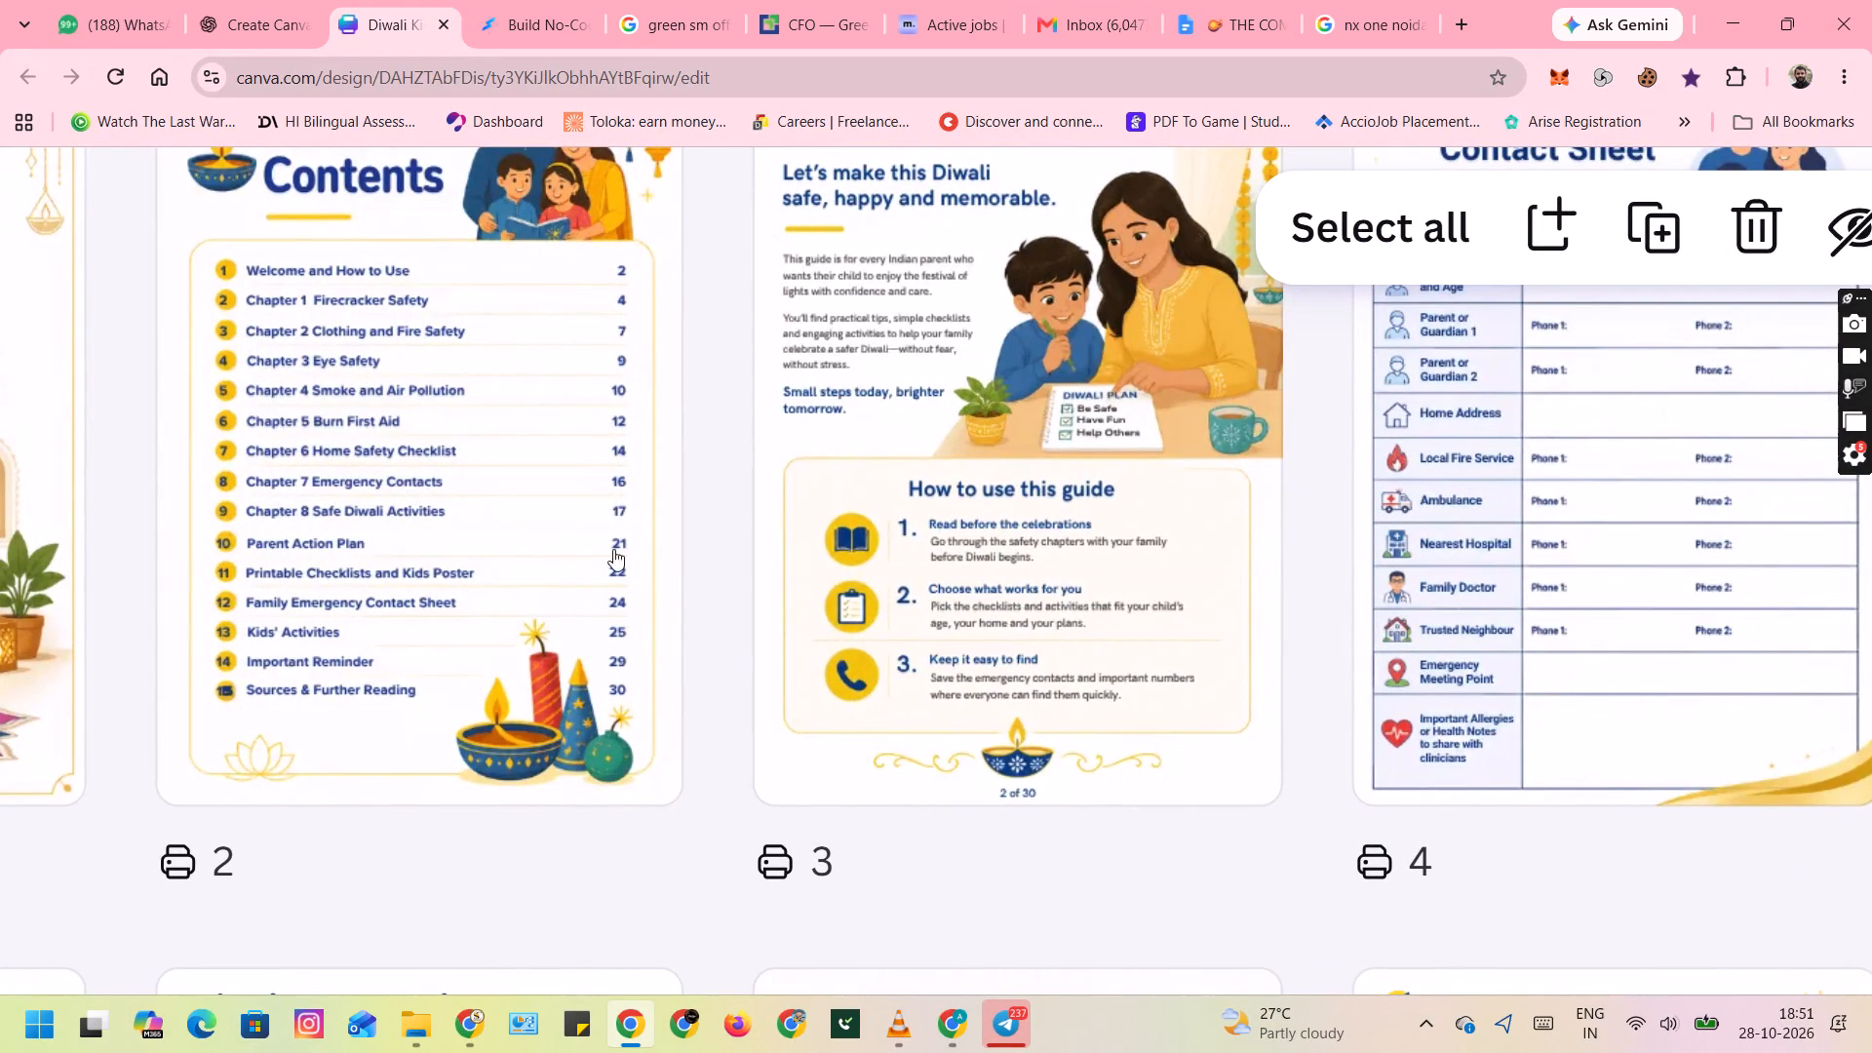
pyautogui.scroll(-7, 683, 579)
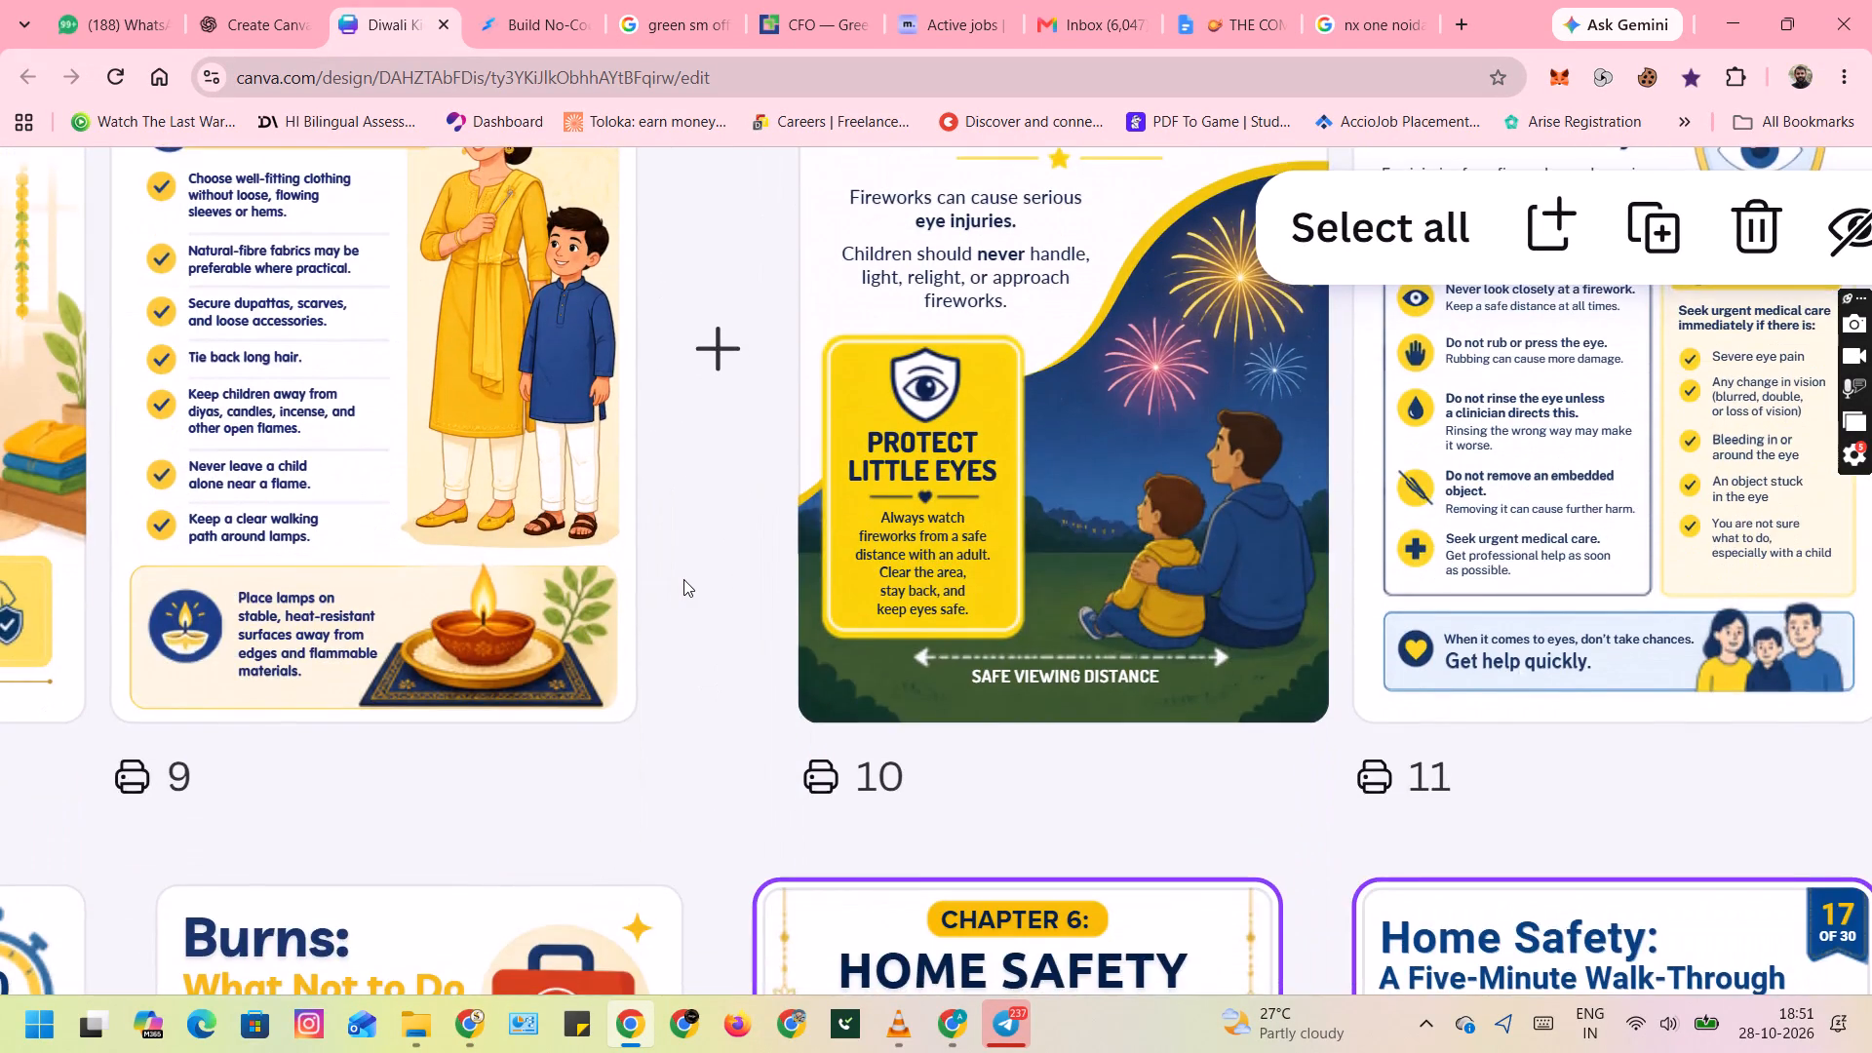
pyautogui.scroll(-1, 1078, 838)
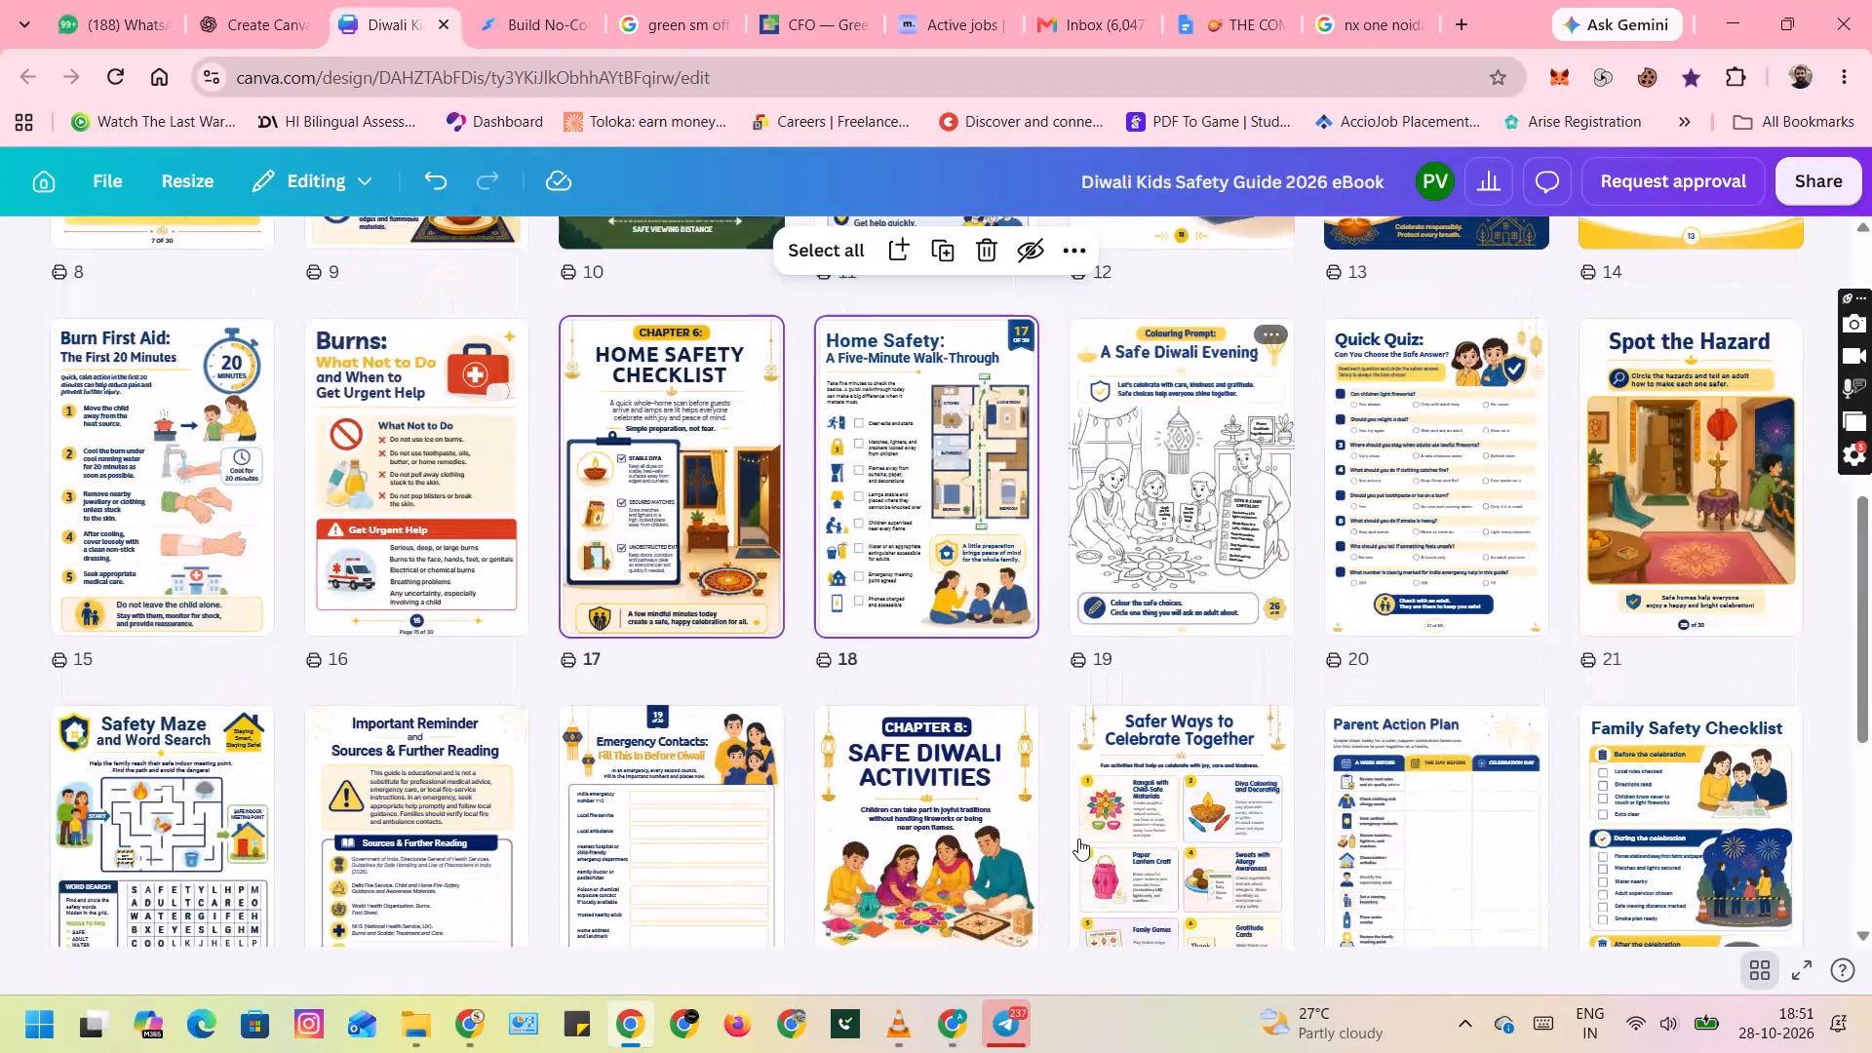
pyautogui.scroll(-2, 1078, 838)
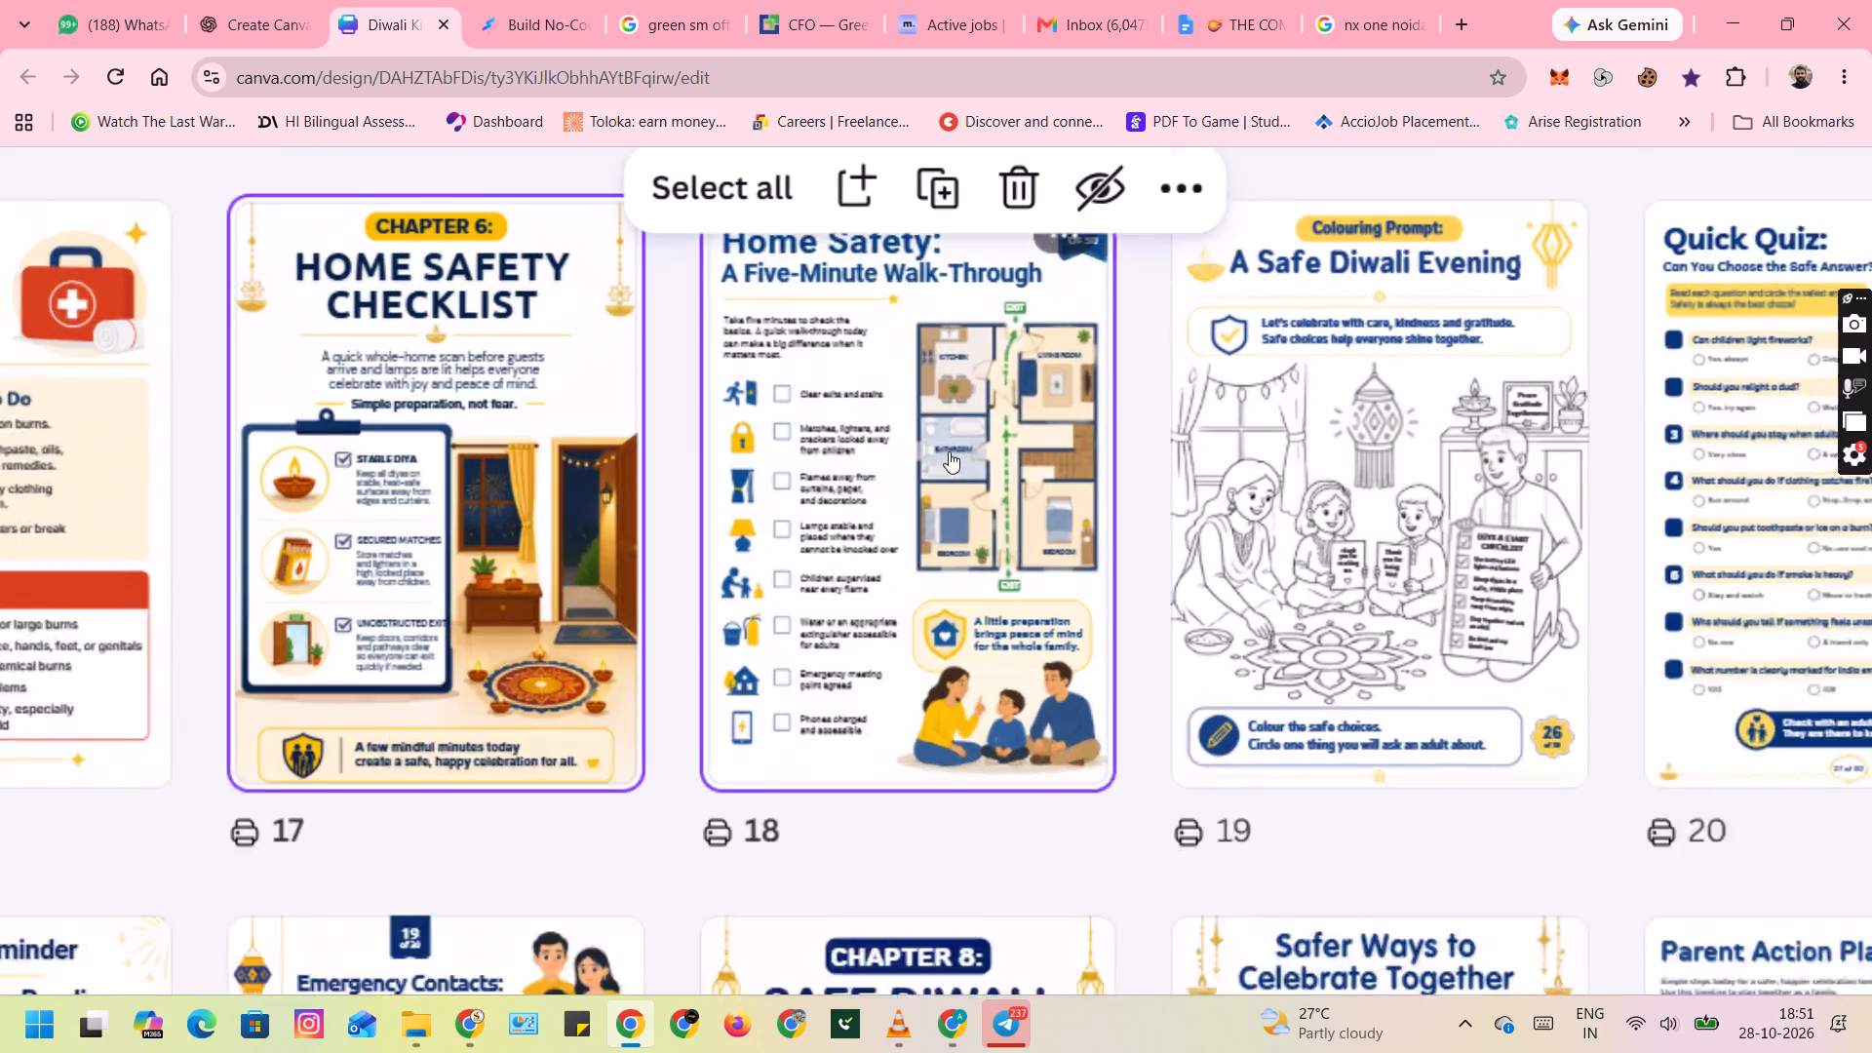
pyautogui.scroll(2, 949, 451)
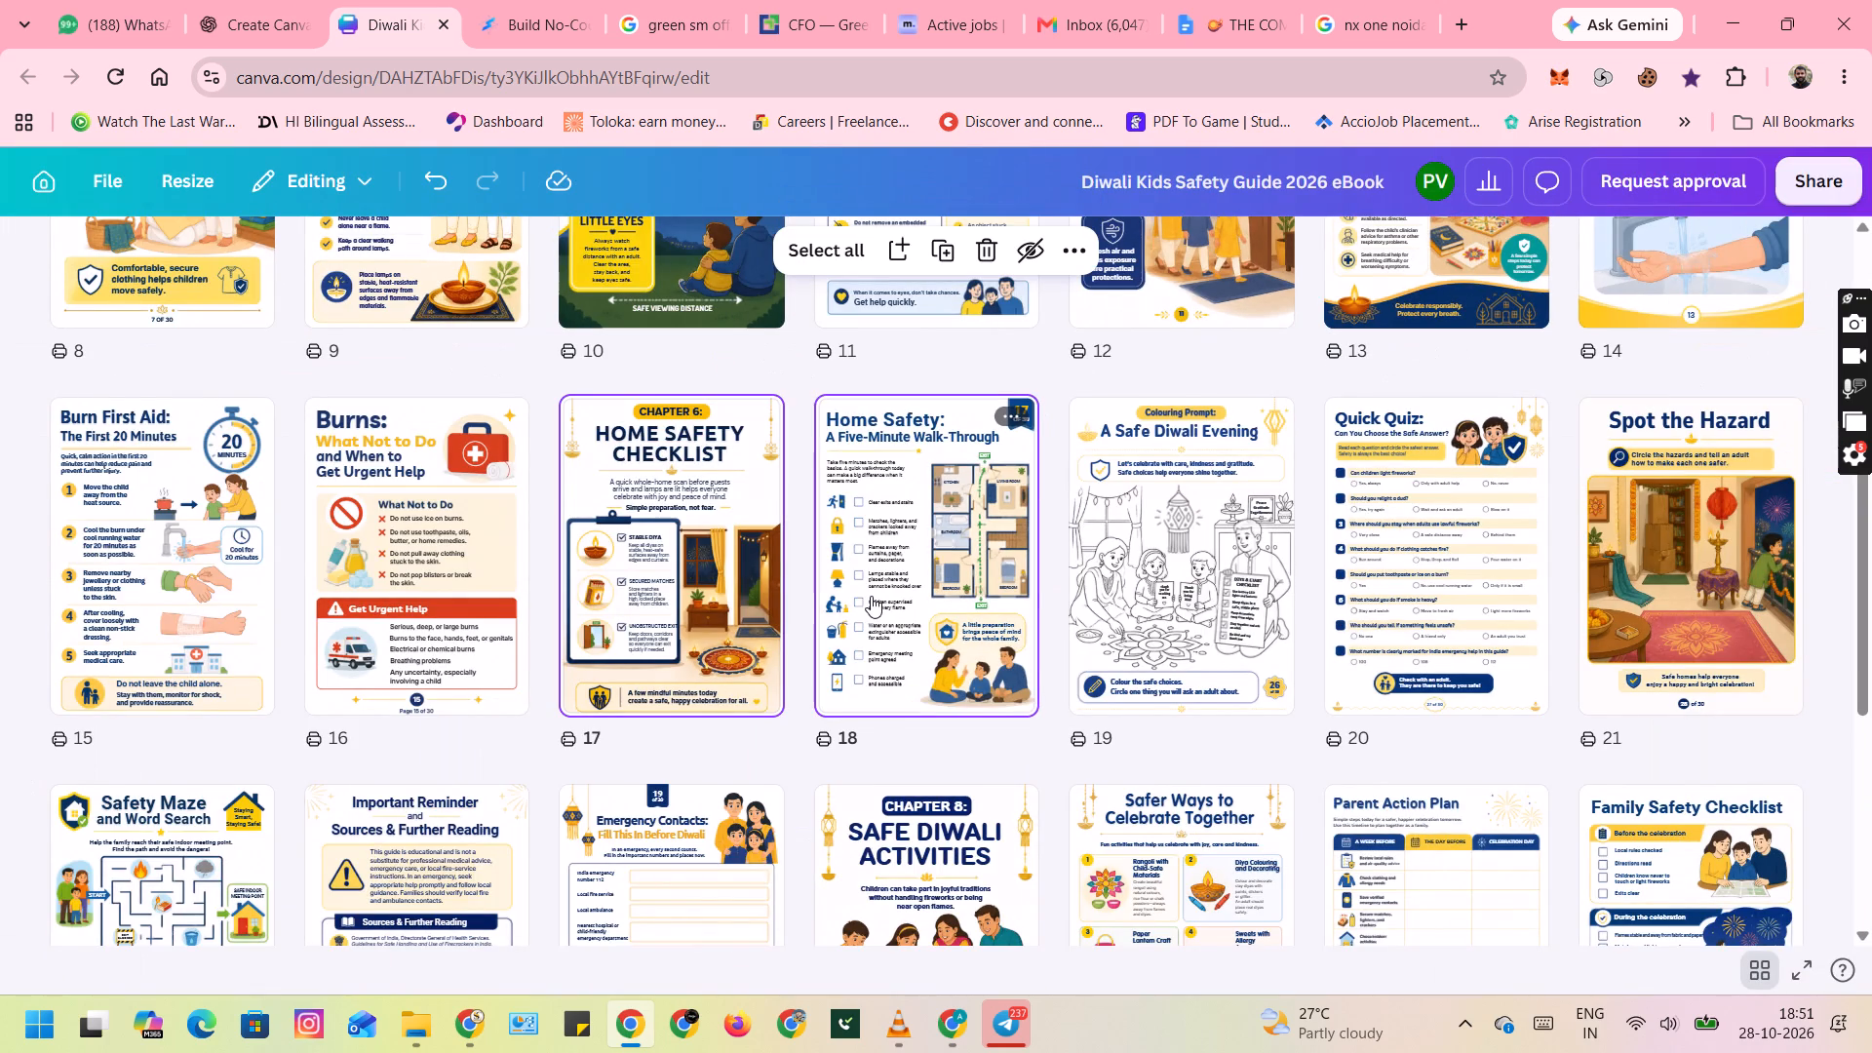
pyautogui.scroll(-5, 871, 596)
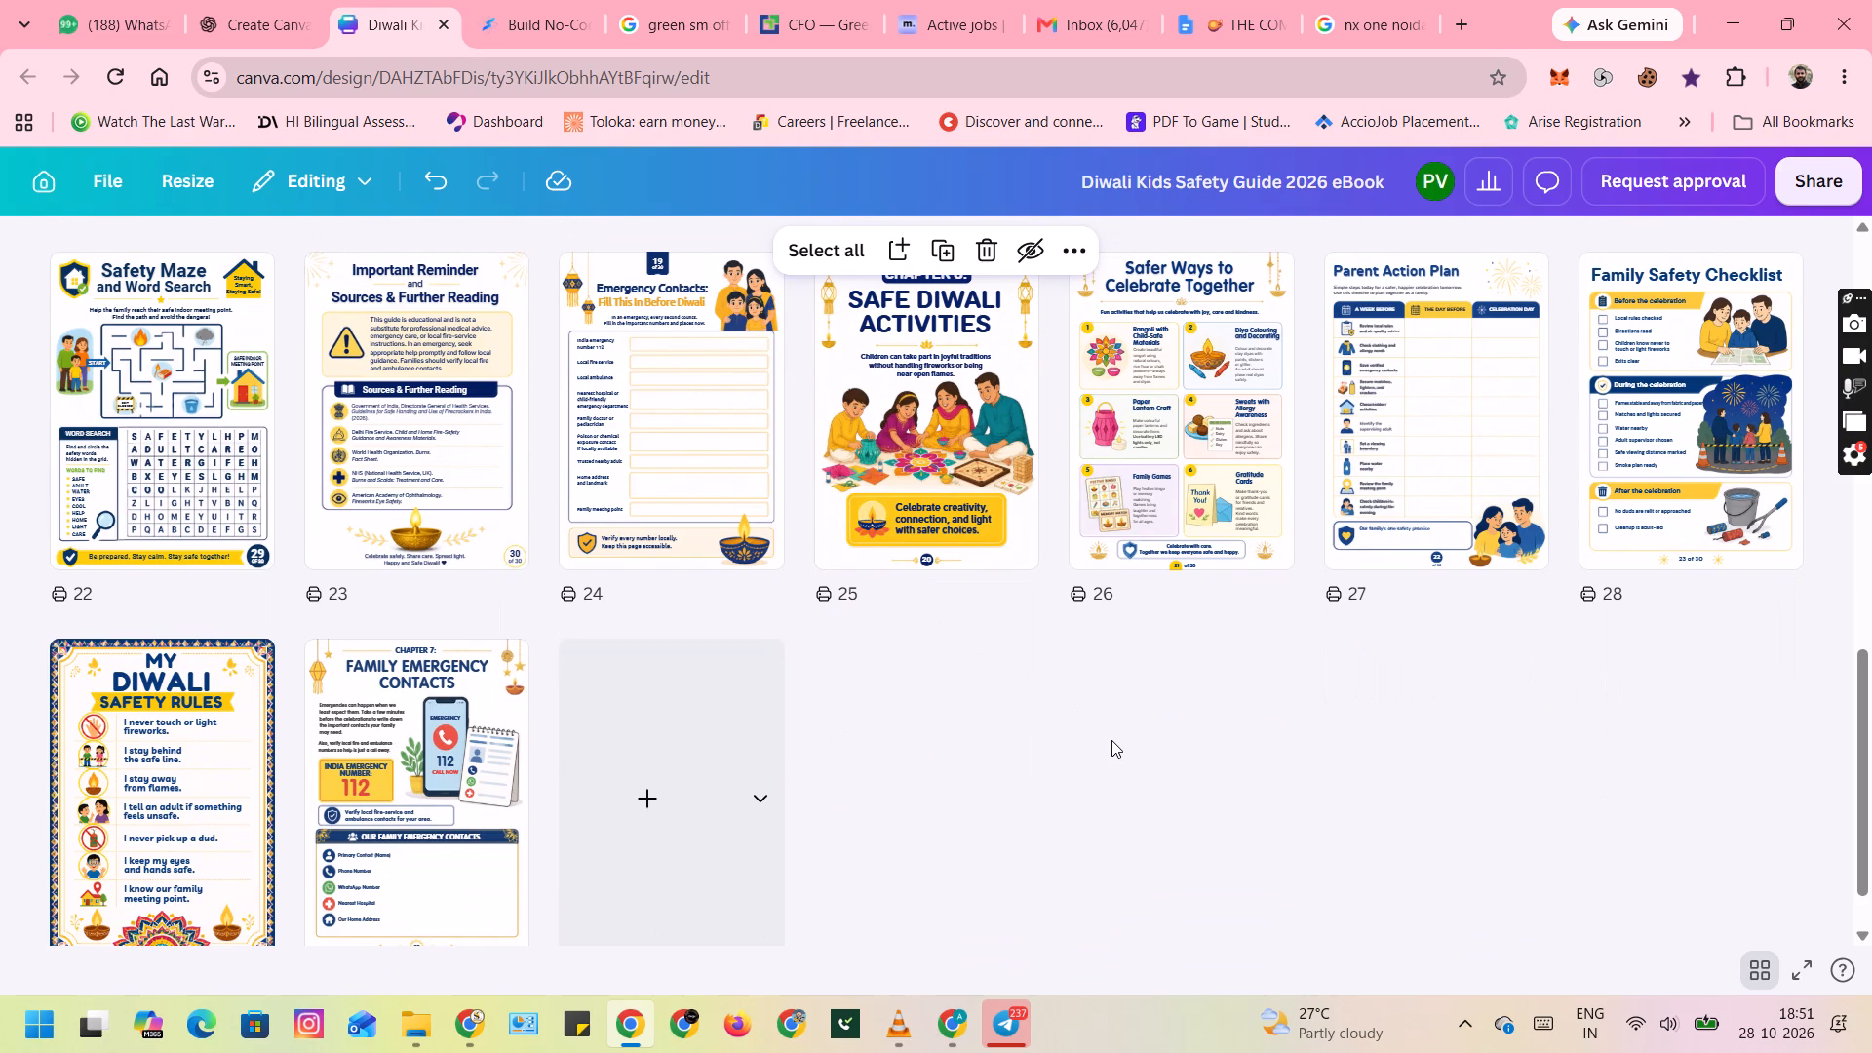
pyautogui.scroll(-1, 1111, 740)
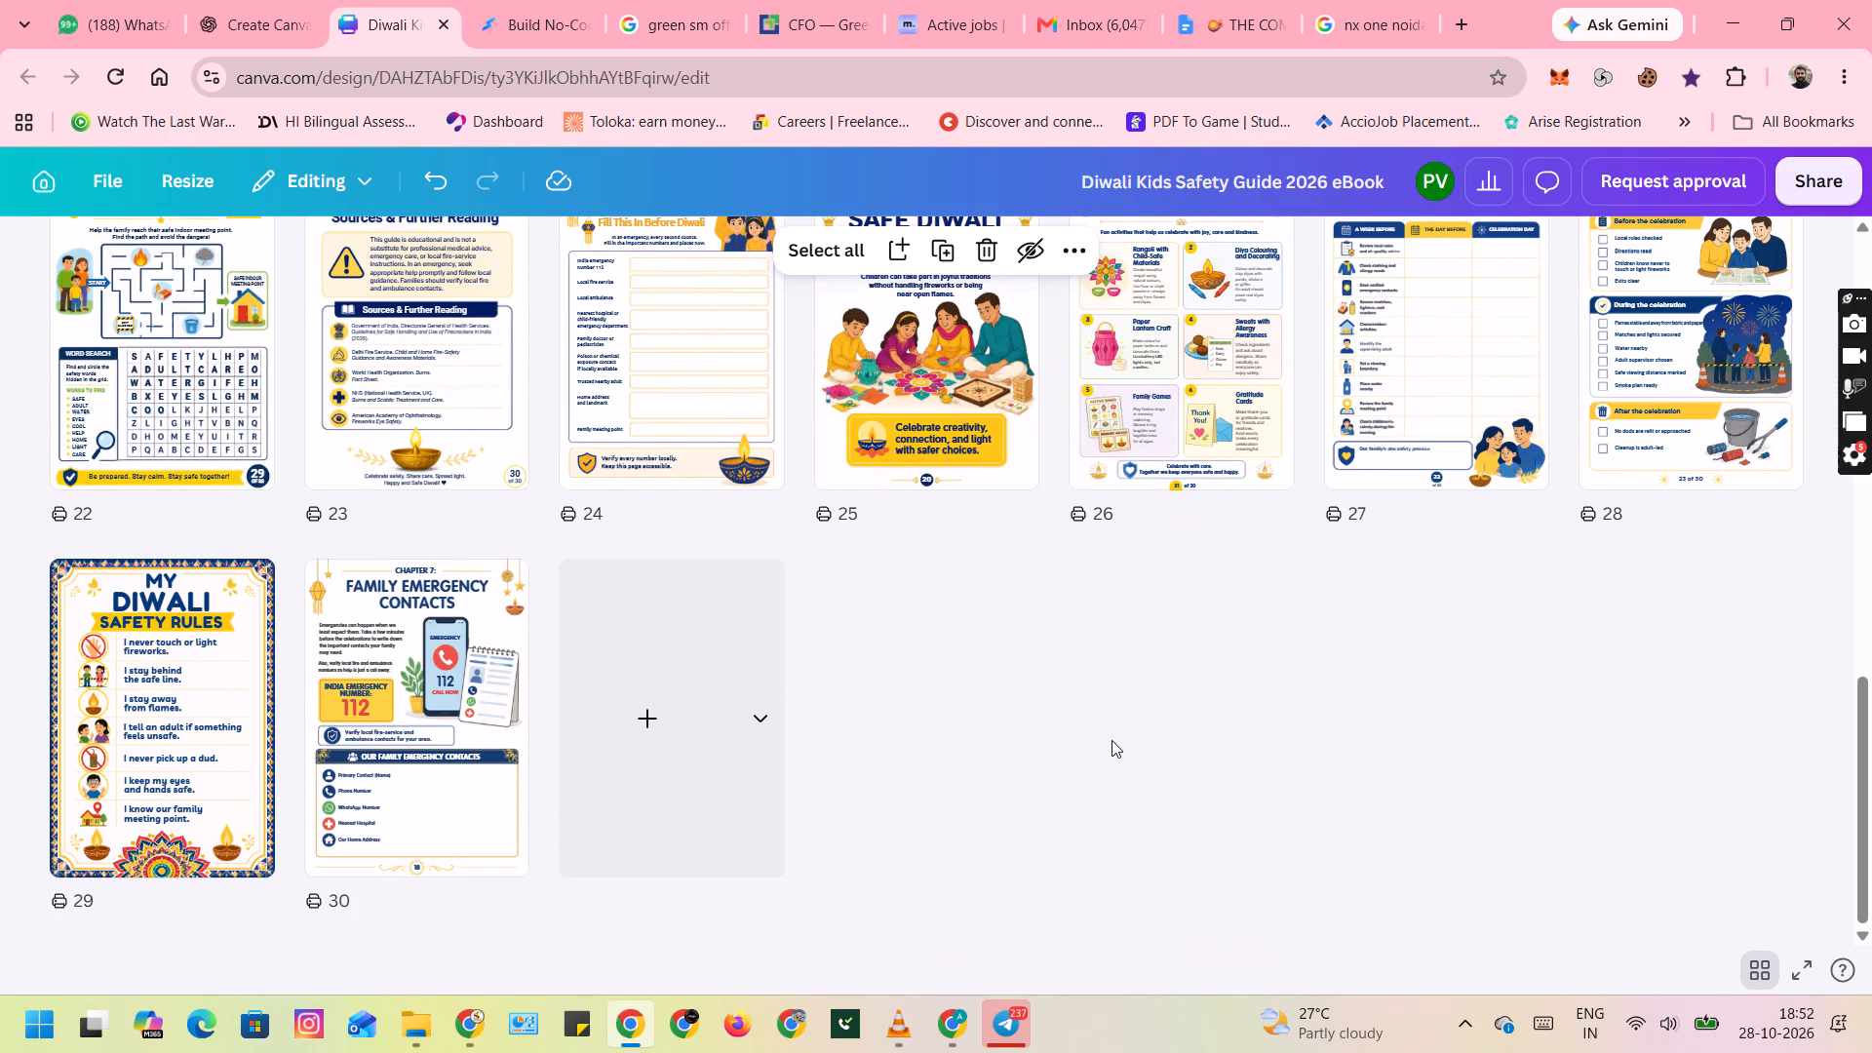
# Examine the Chapter 7 Family Emergency Contacts page's content and printed page number, and look for its companion page.
pyautogui.scroll(-2, 1111, 740)
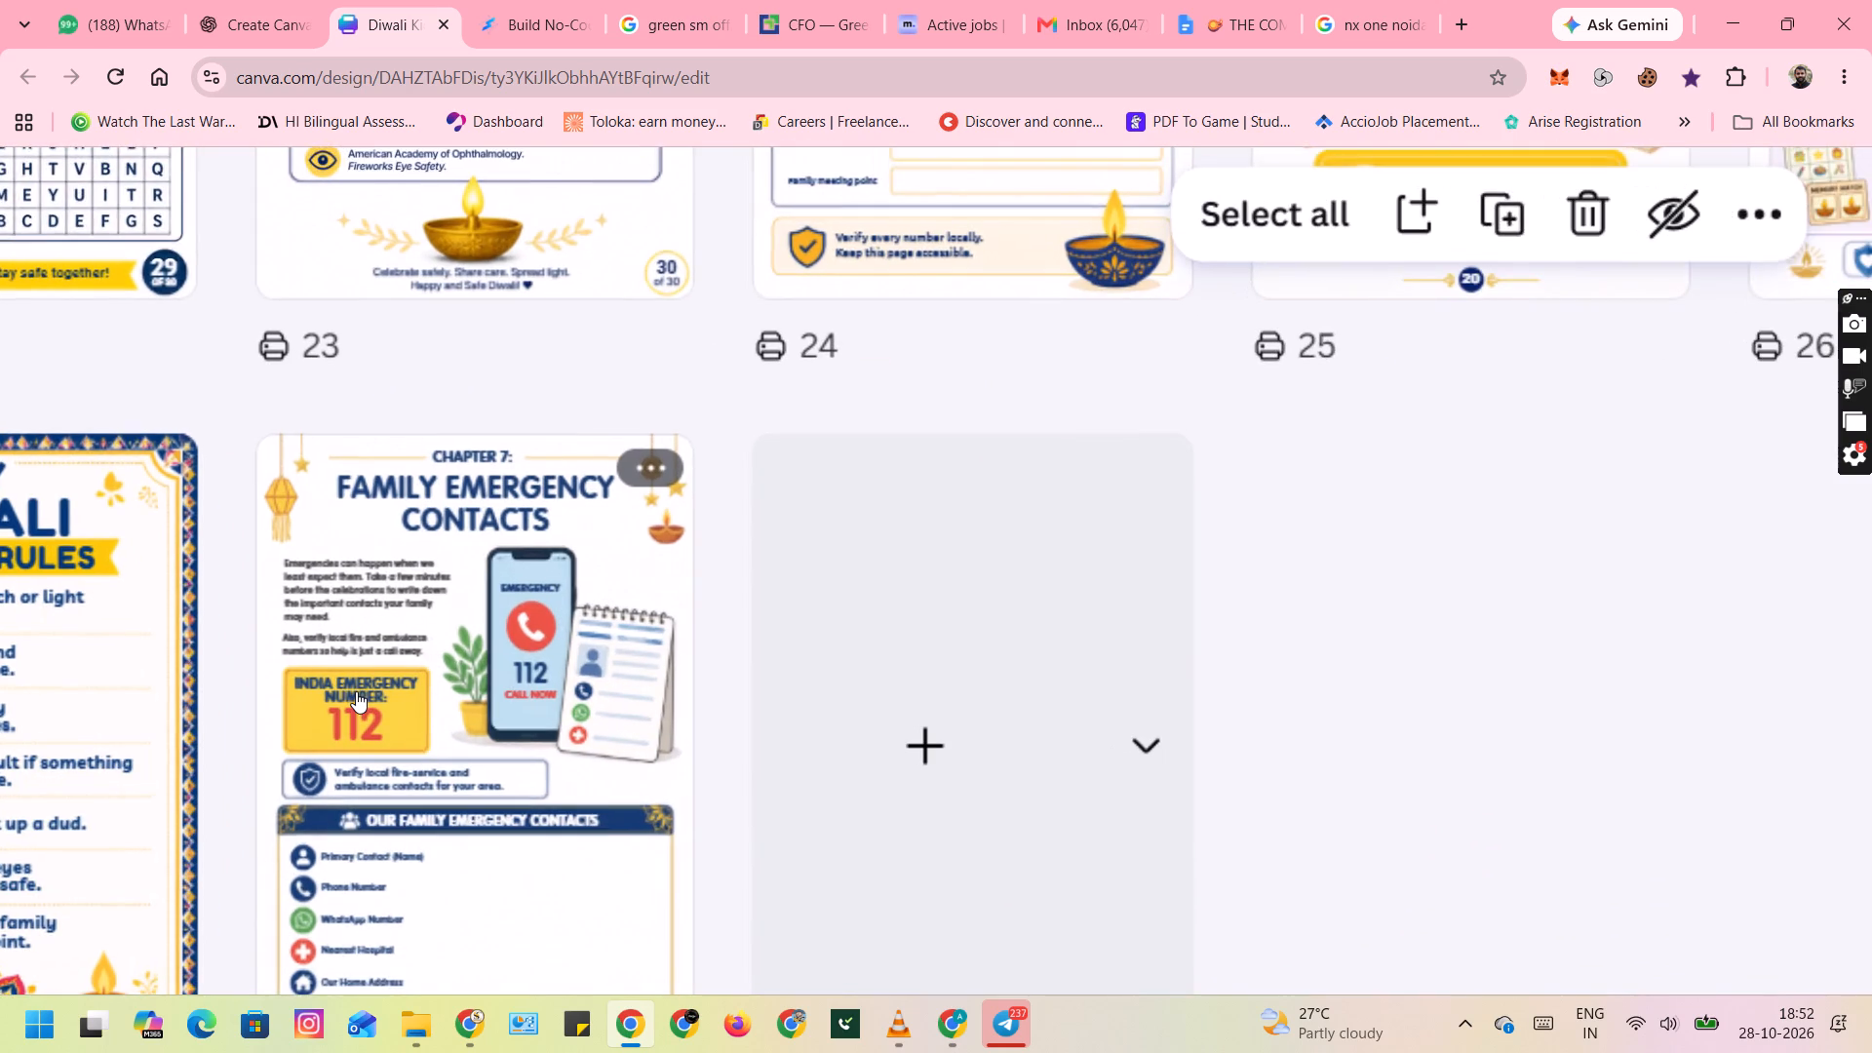
pyautogui.scroll(-2, 356, 691)
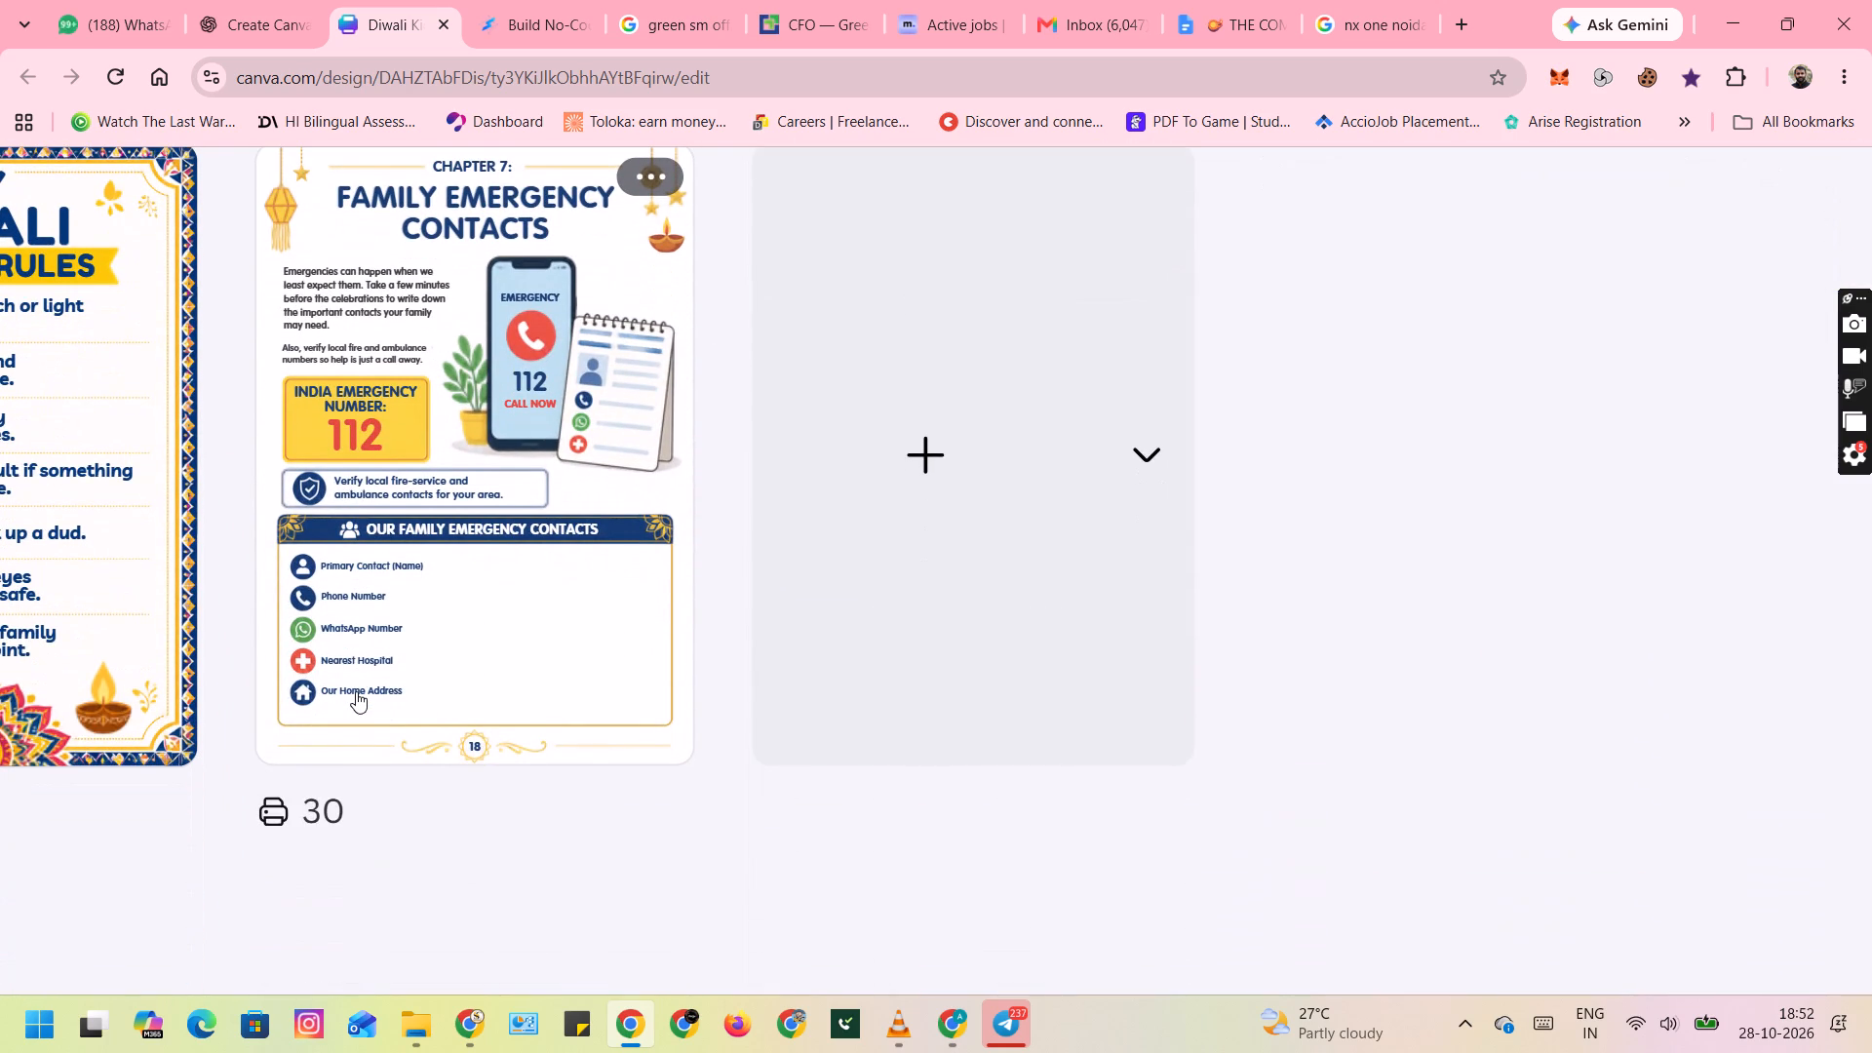
pyautogui.scroll(-2, 356, 691)
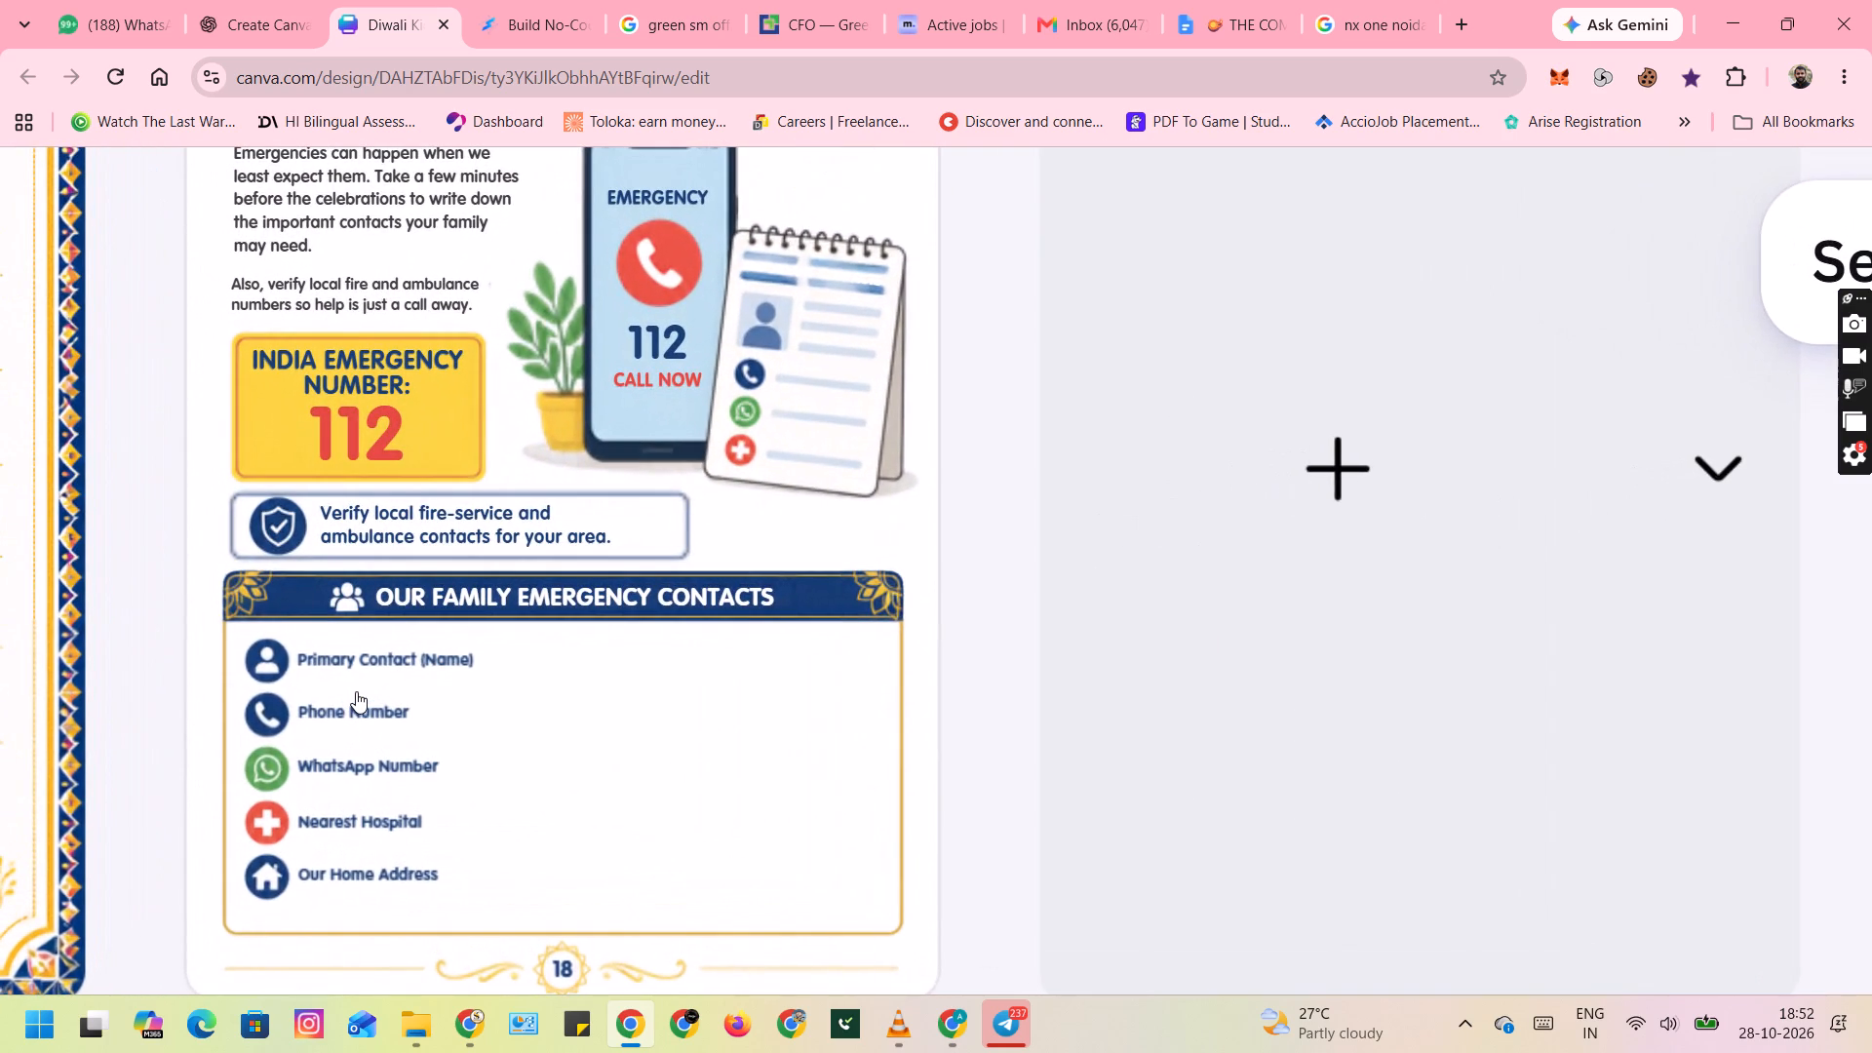
pyautogui.scroll(3, 356, 691)
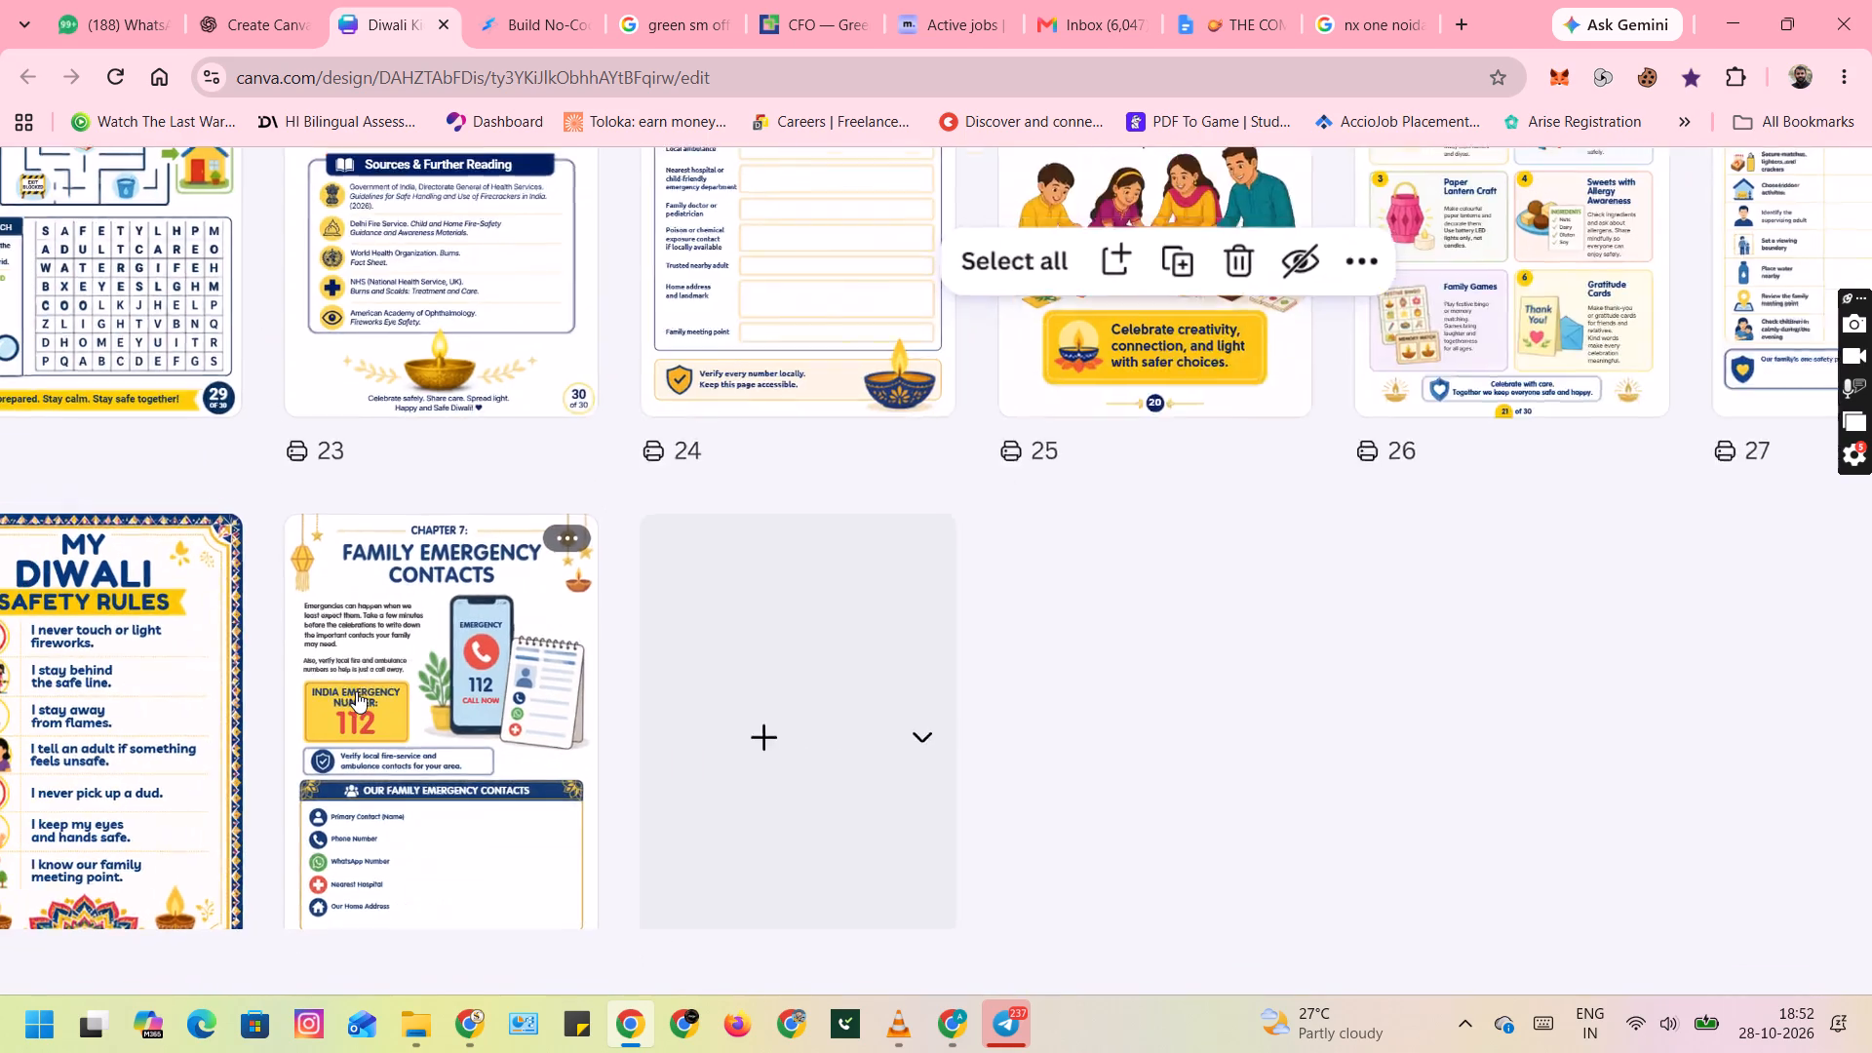
pyautogui.scroll(3, 961, 643)
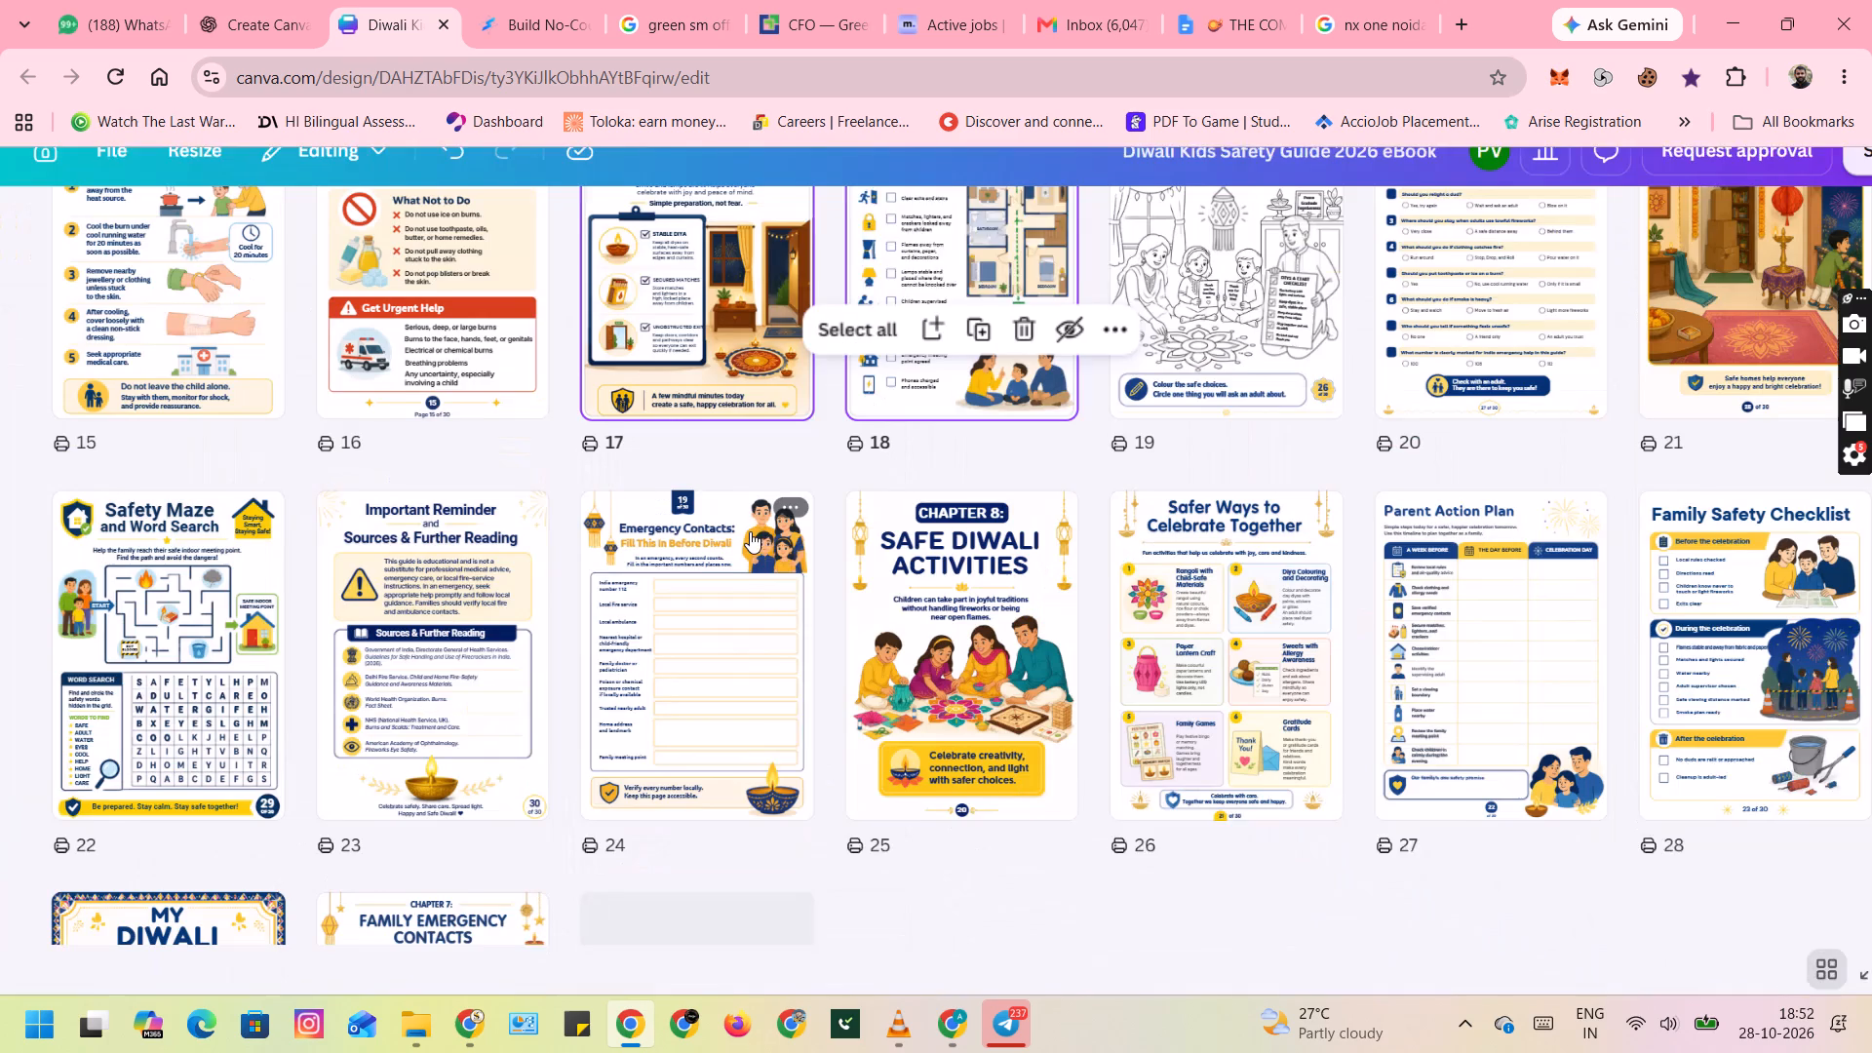
pyautogui.scroll(-3, 544, 791)
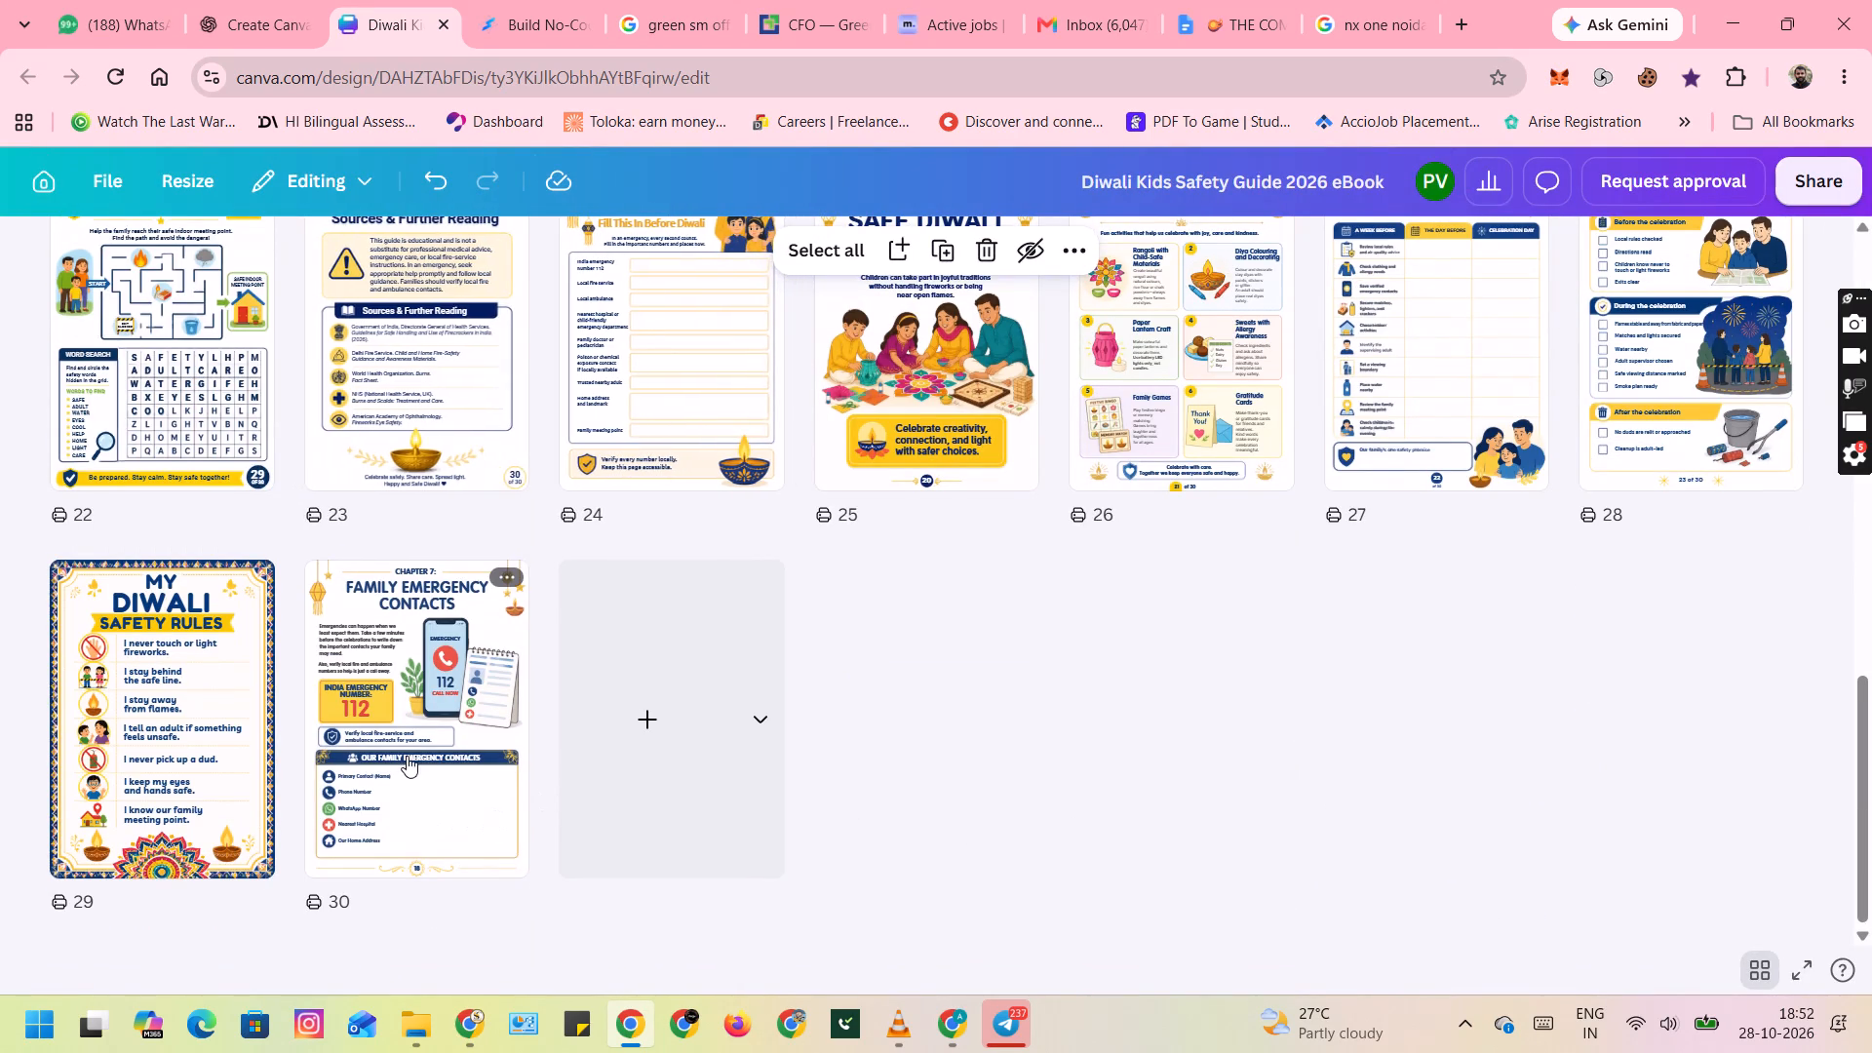
pyautogui.scroll(-2, 407, 756)
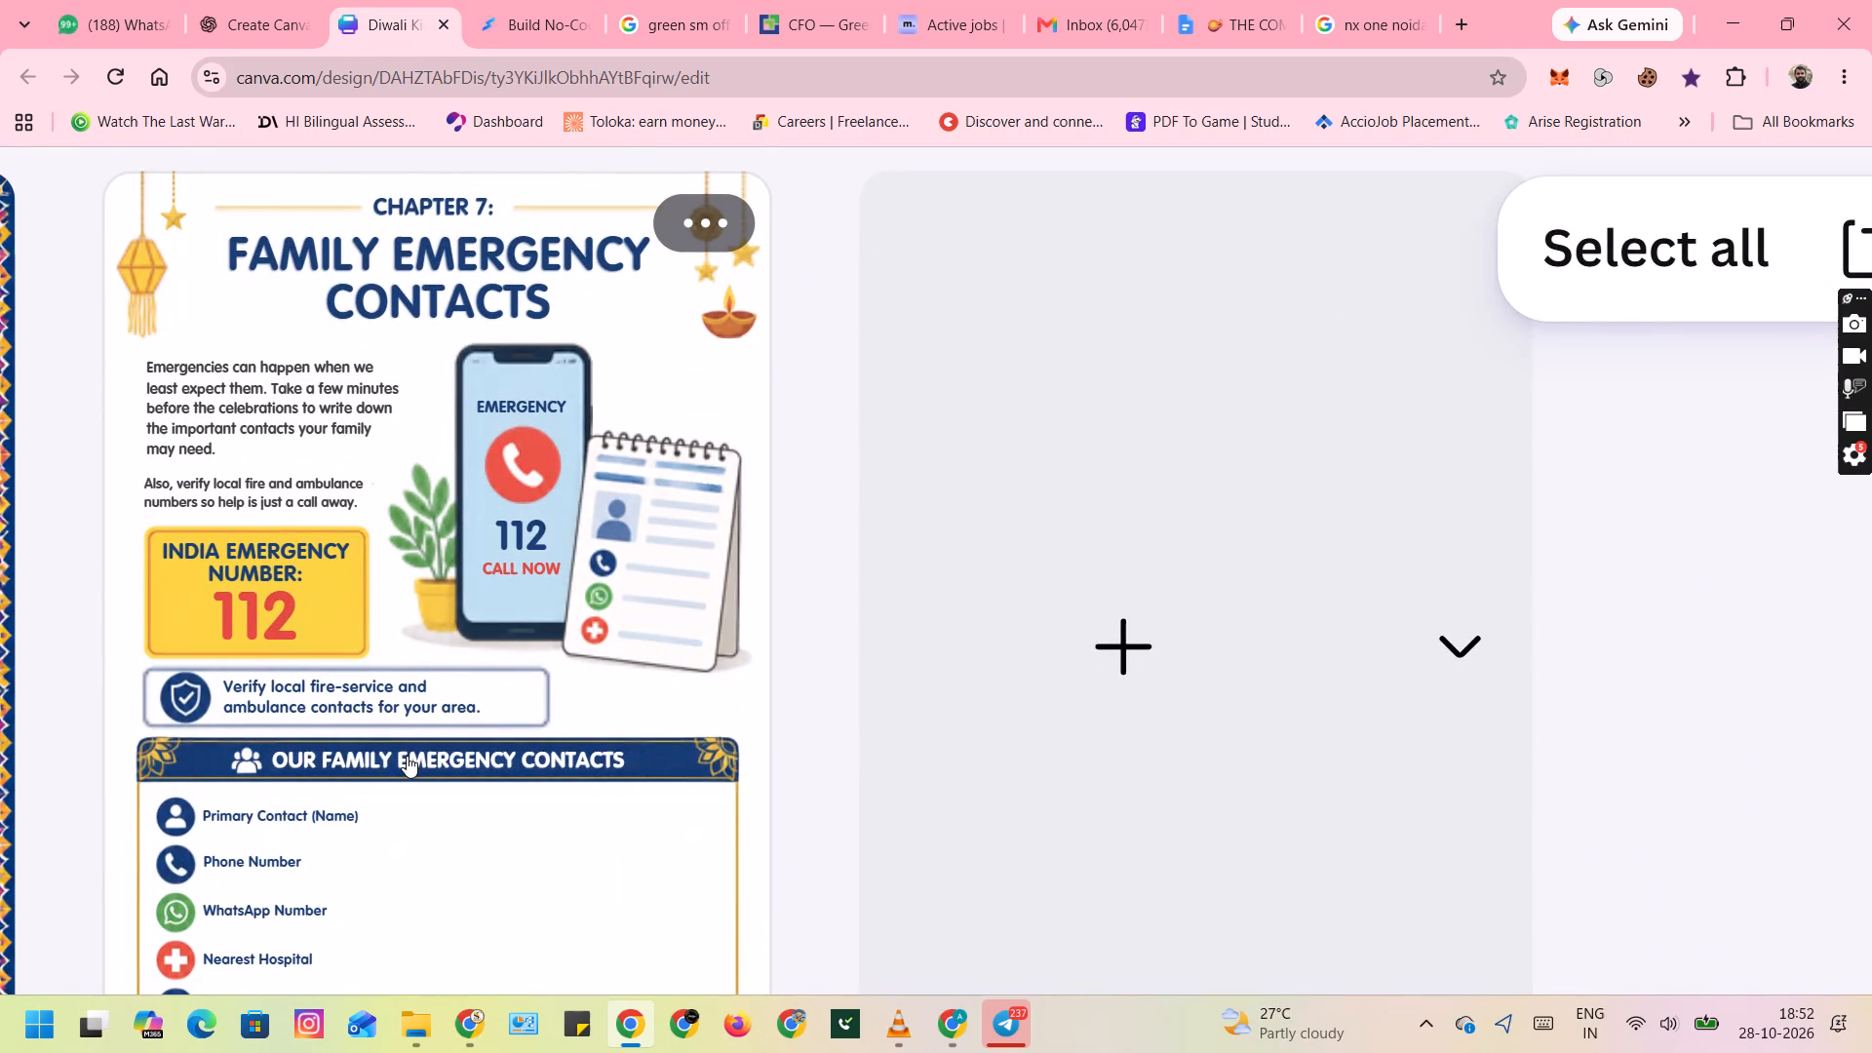
pyautogui.scroll(-1, 407, 756)
pyautogui.hscroll(1, 407, 756)
pyautogui.scroll(1, 407, 756)
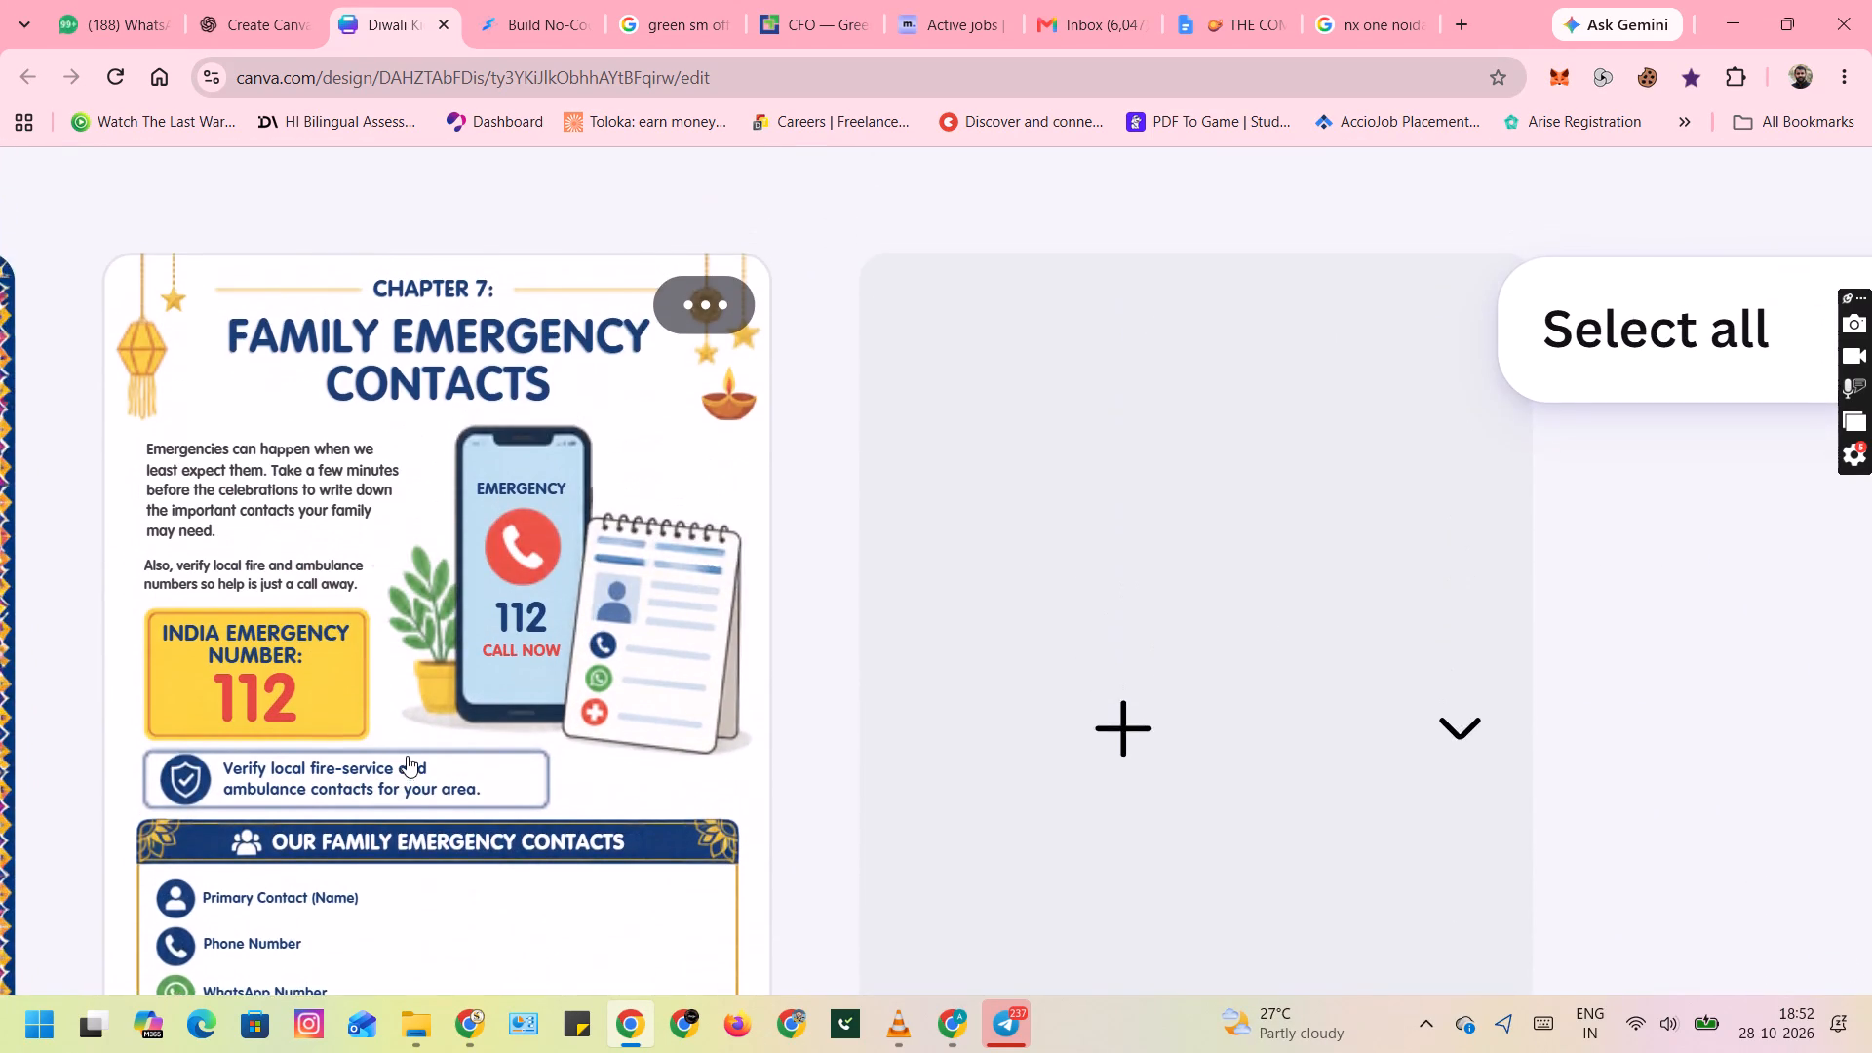
pyautogui.scroll(1, 407, 756)
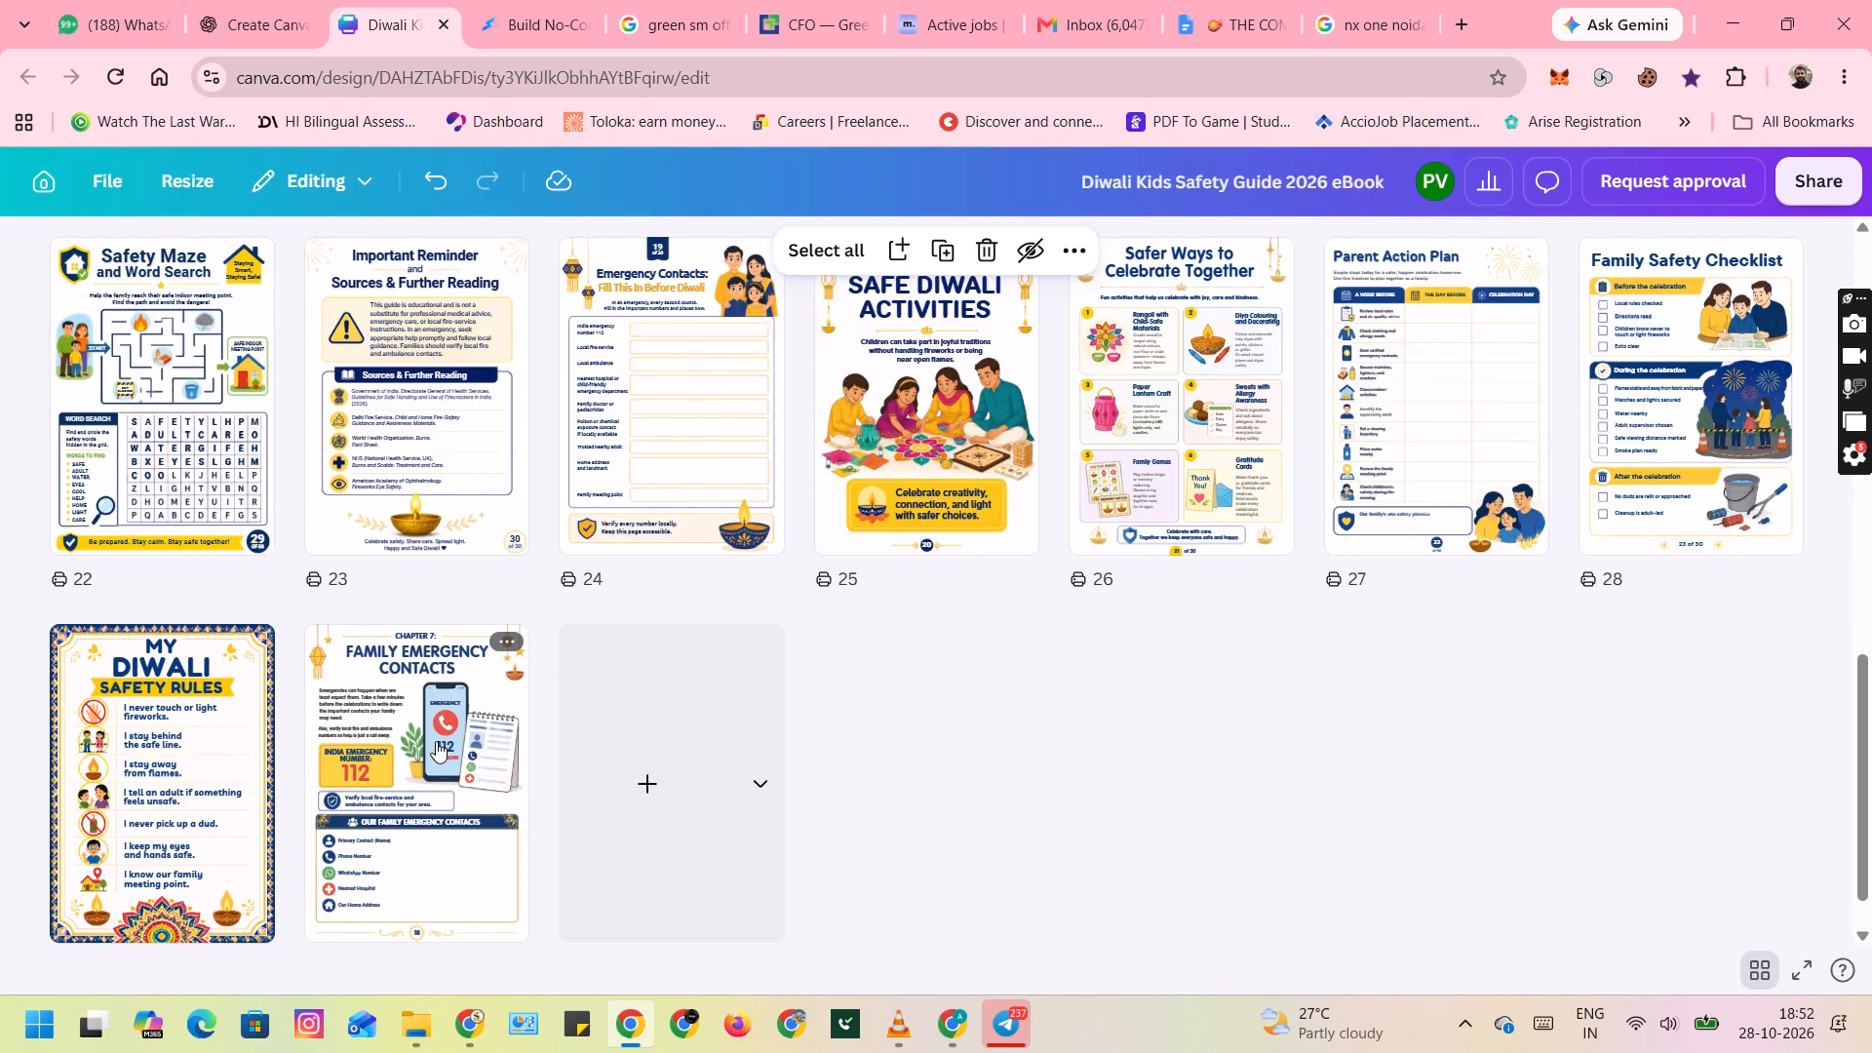
# Move the Chapter 7 Family Emergency Contacts and Emergency Contacts fill-in pages together to positions 19–20, directly after the Home Safety Five-Minute Walk-Through.
pyautogui.click(436, 741)
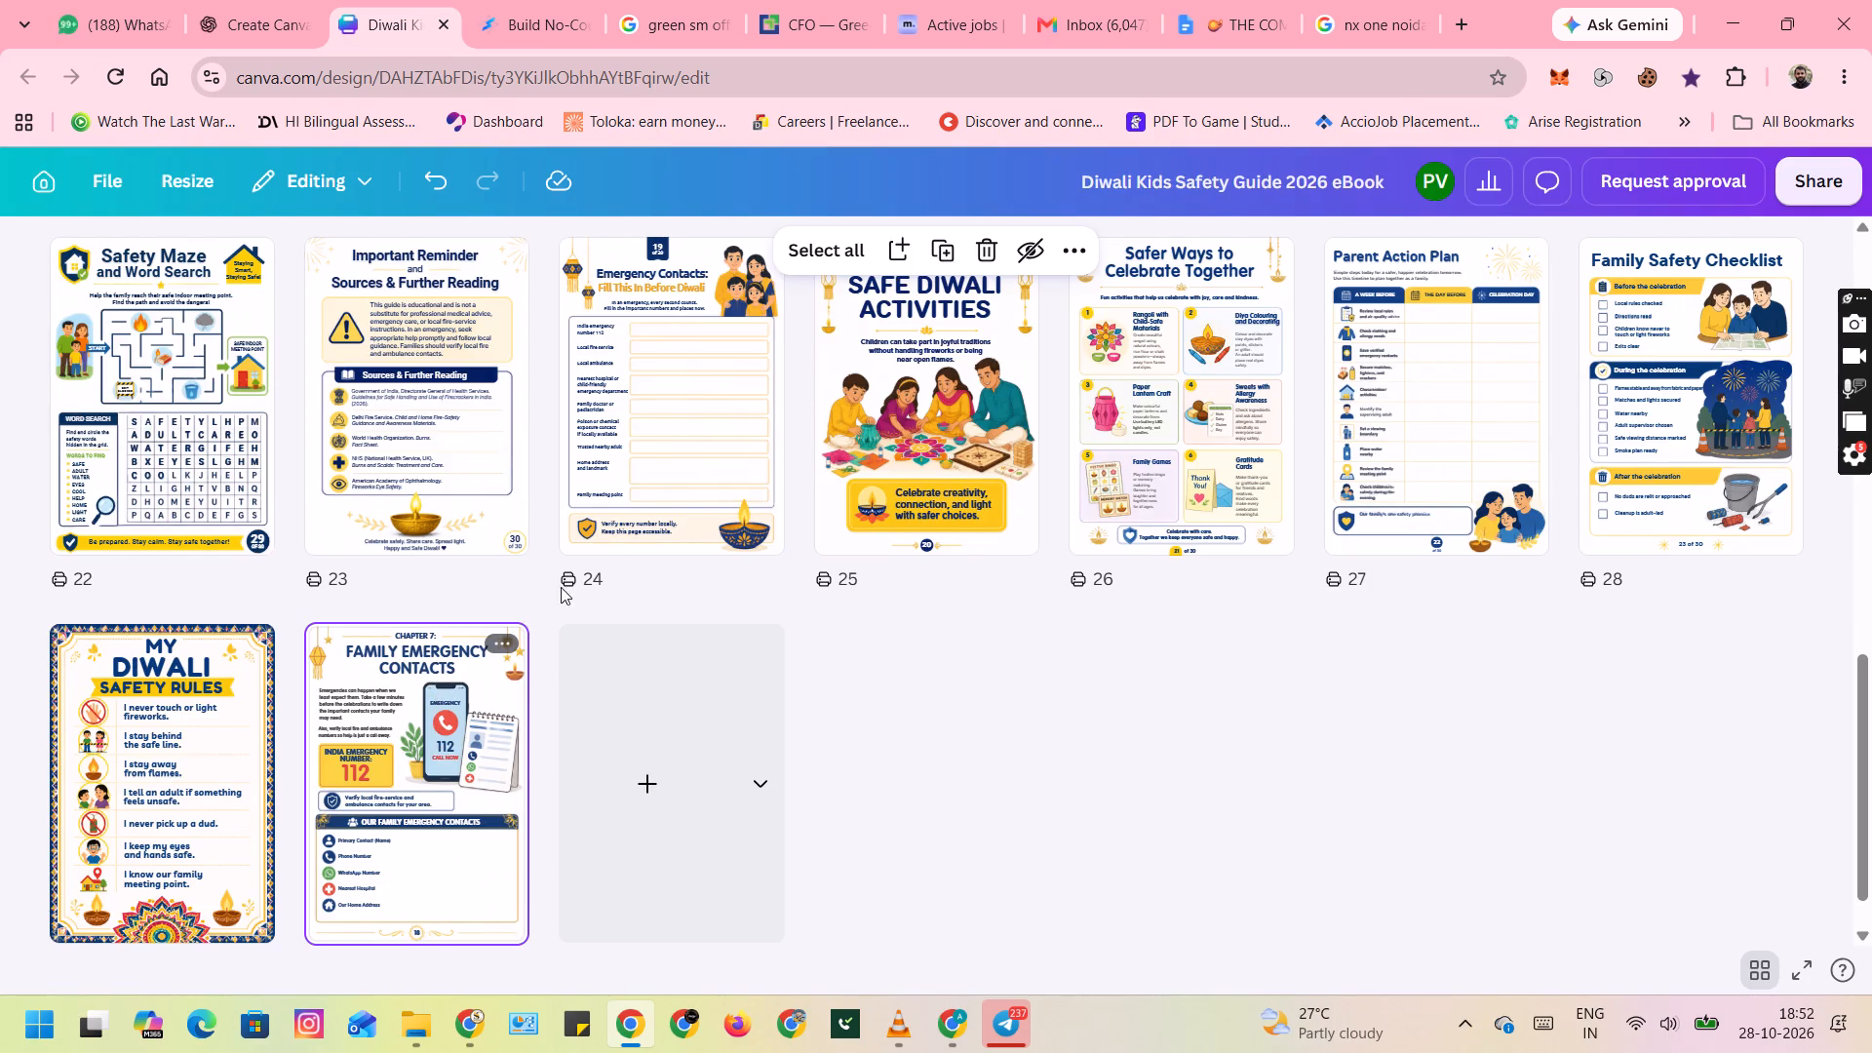
pyautogui.keyDown('ctrl'); pyautogui.click(664, 432); pyautogui.keyUp('ctrl')
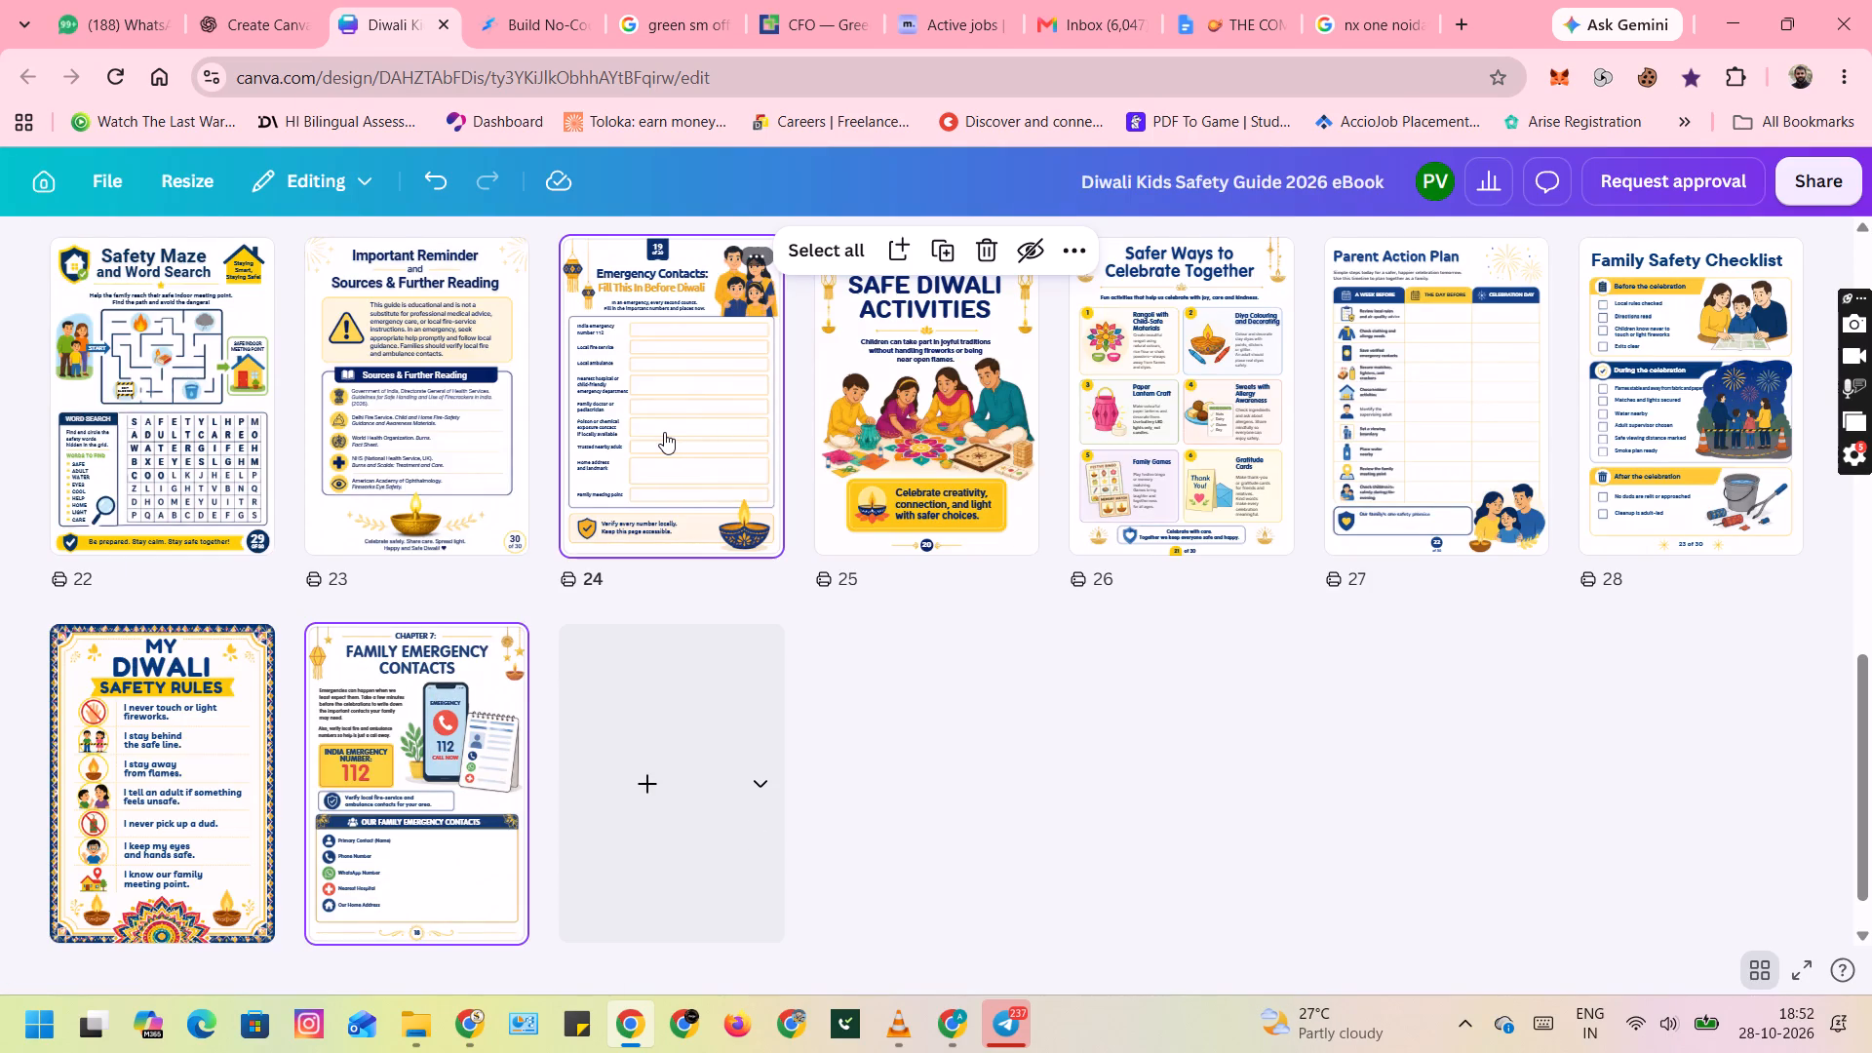
pyautogui.moveTo(664, 432); pyautogui.dragTo(715, 352)
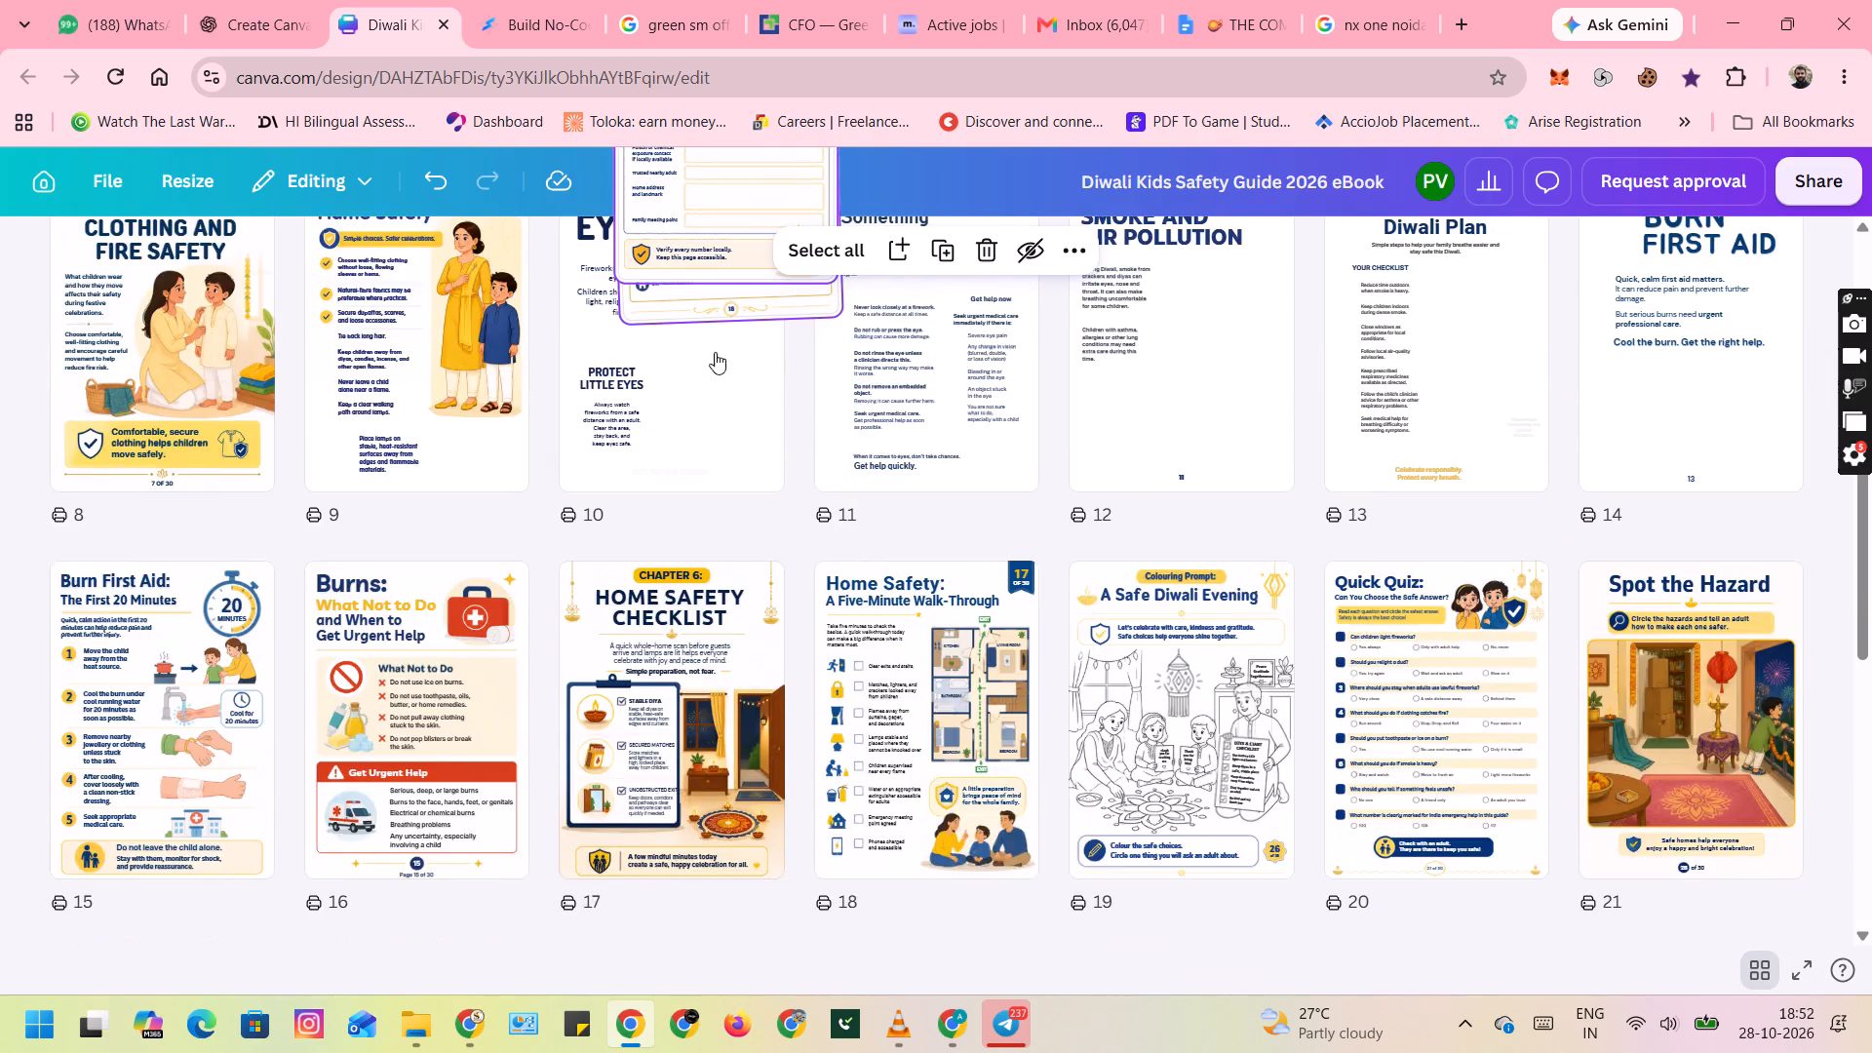
pyautogui.moveTo(715, 352); pyautogui.dragTo(955, 711)
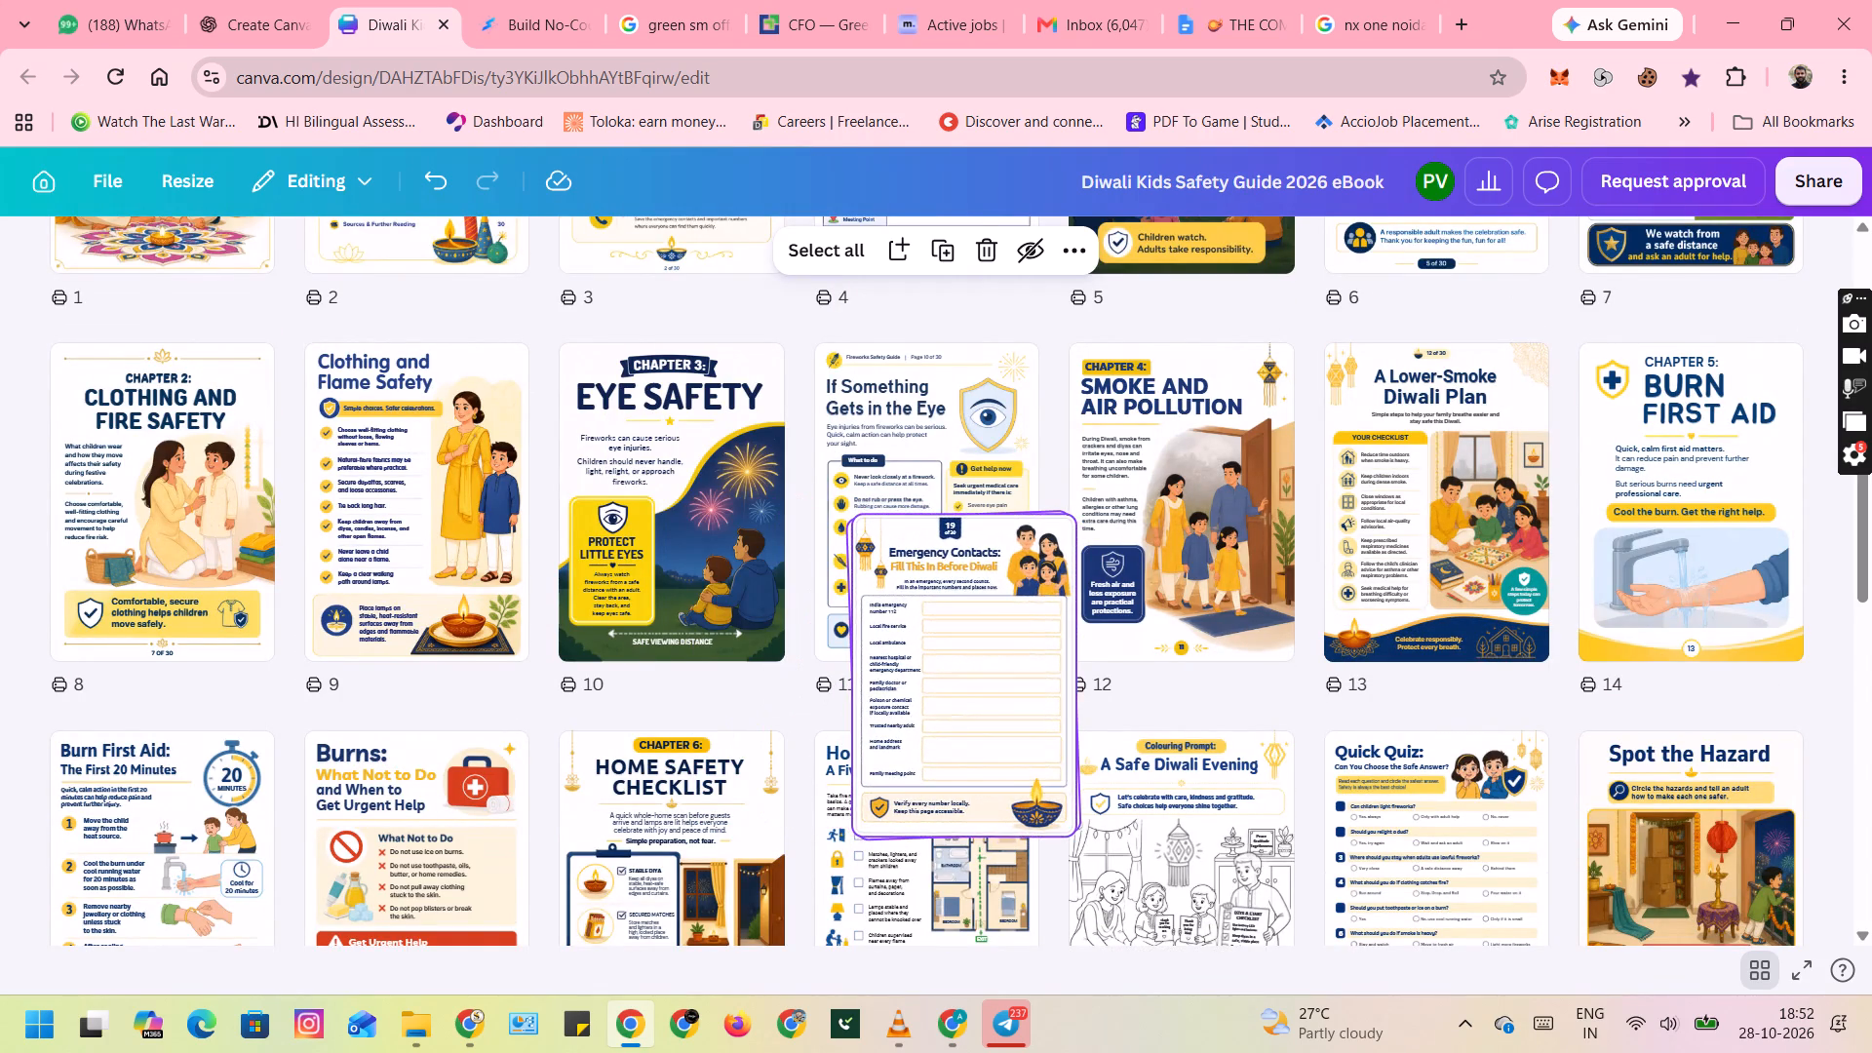
pyautogui.moveTo(955, 711); pyautogui.dragTo(1057, 589)
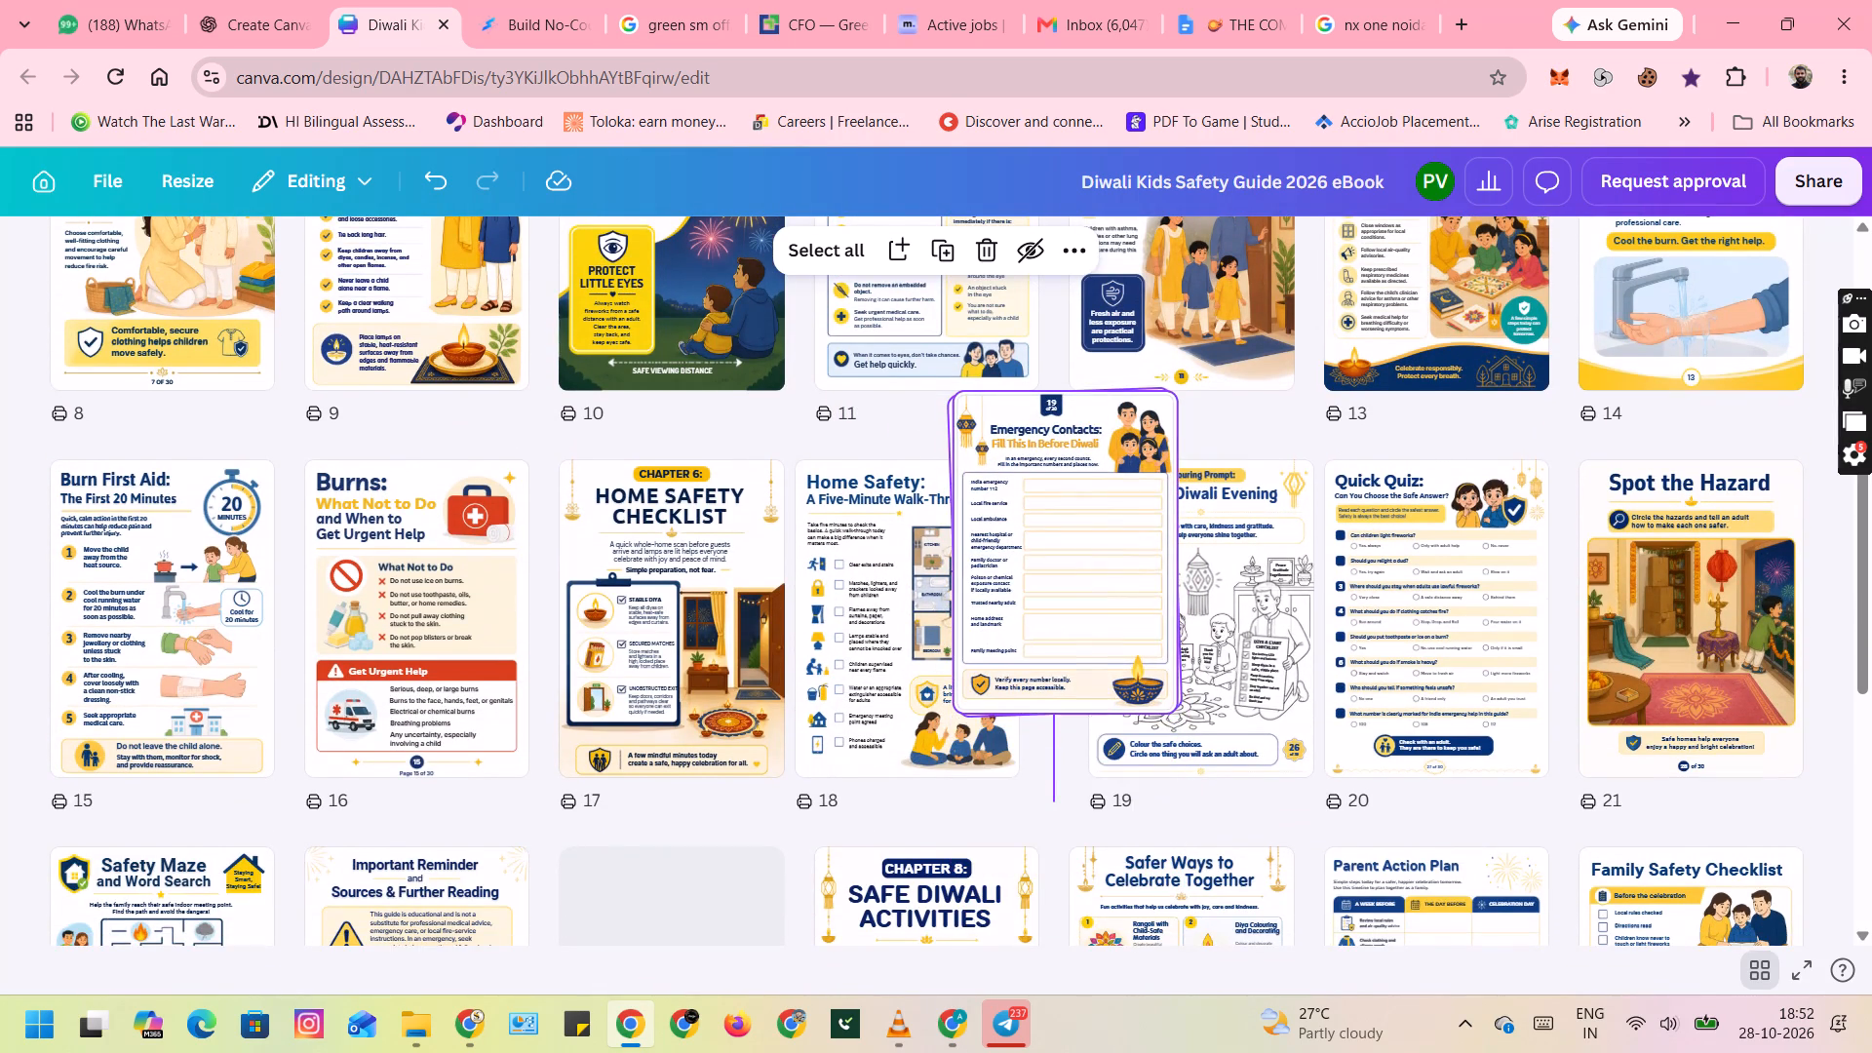
pyautogui.moveTo(1057, 589); pyautogui.dragTo(1057, 591)
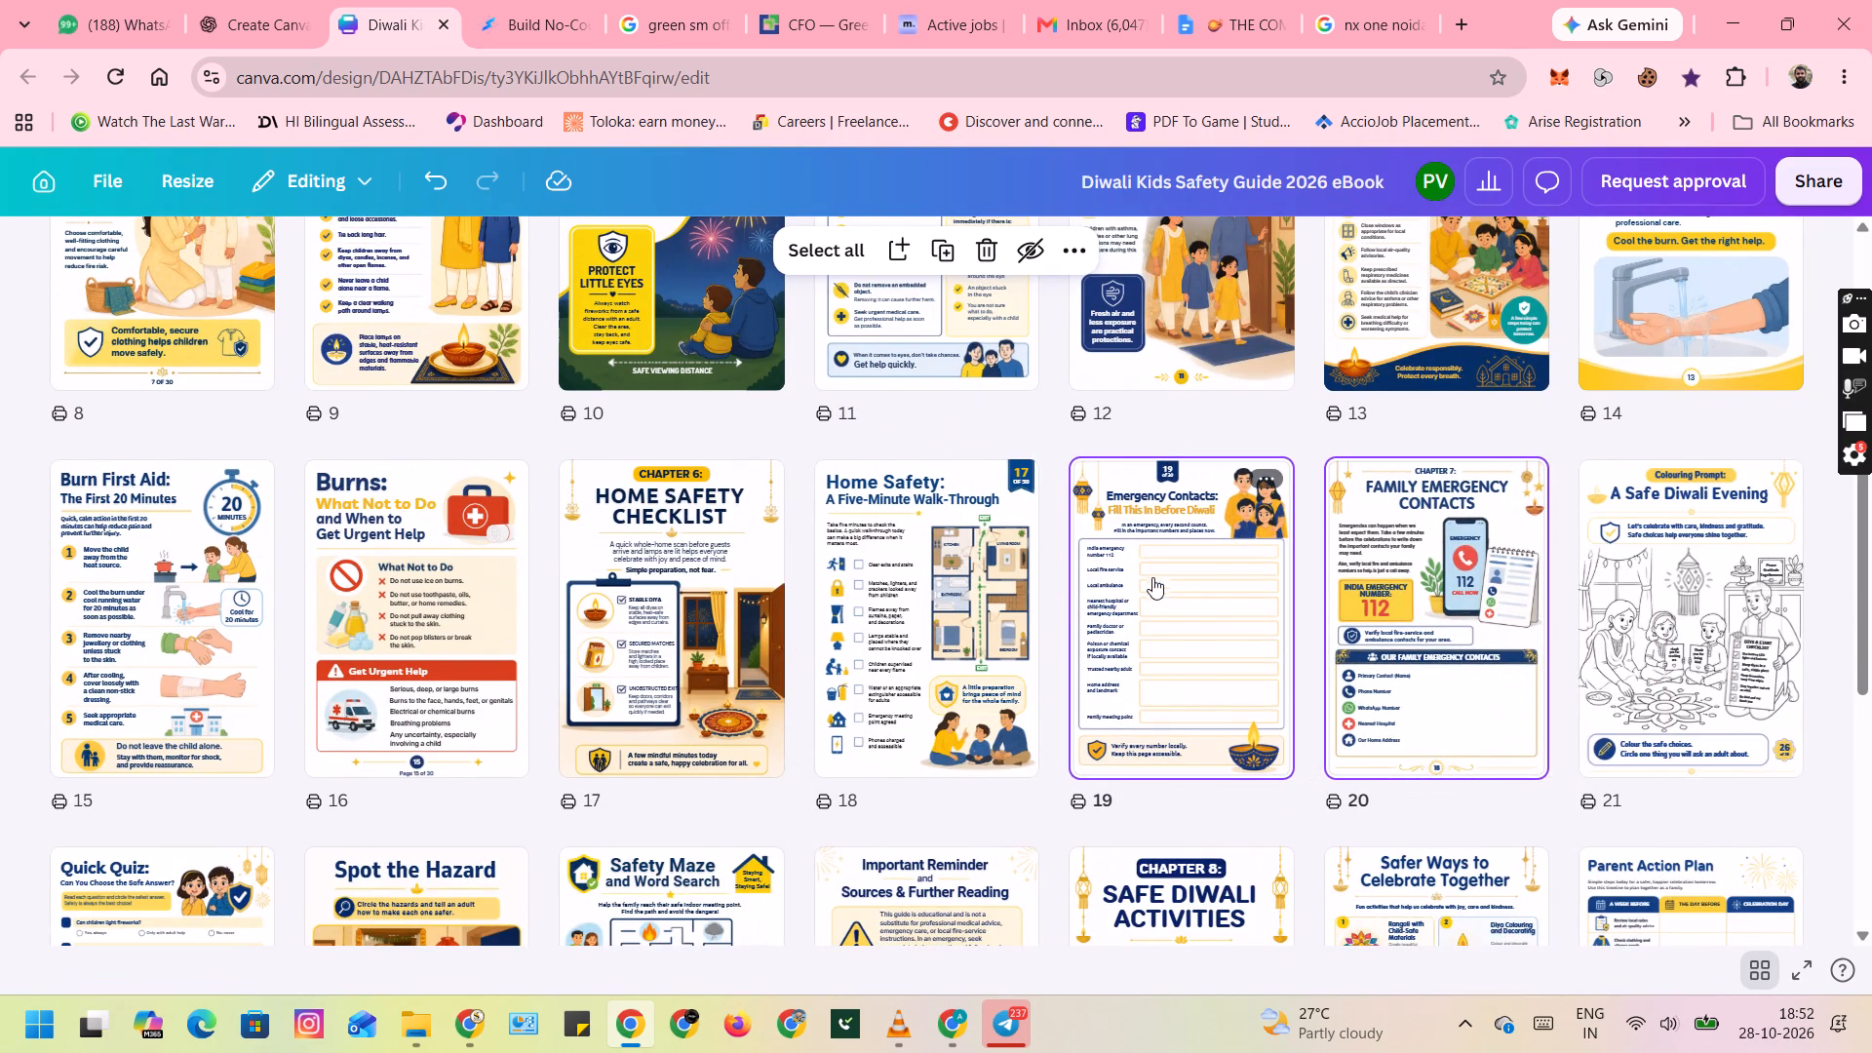
# Move the Chapter 7 Family Emergency Contacts page to position 19, ahead of the Emergency Contacts fill-in page.
pyautogui.moveTo(1177, 593); pyautogui.dragTo(1387, 590)
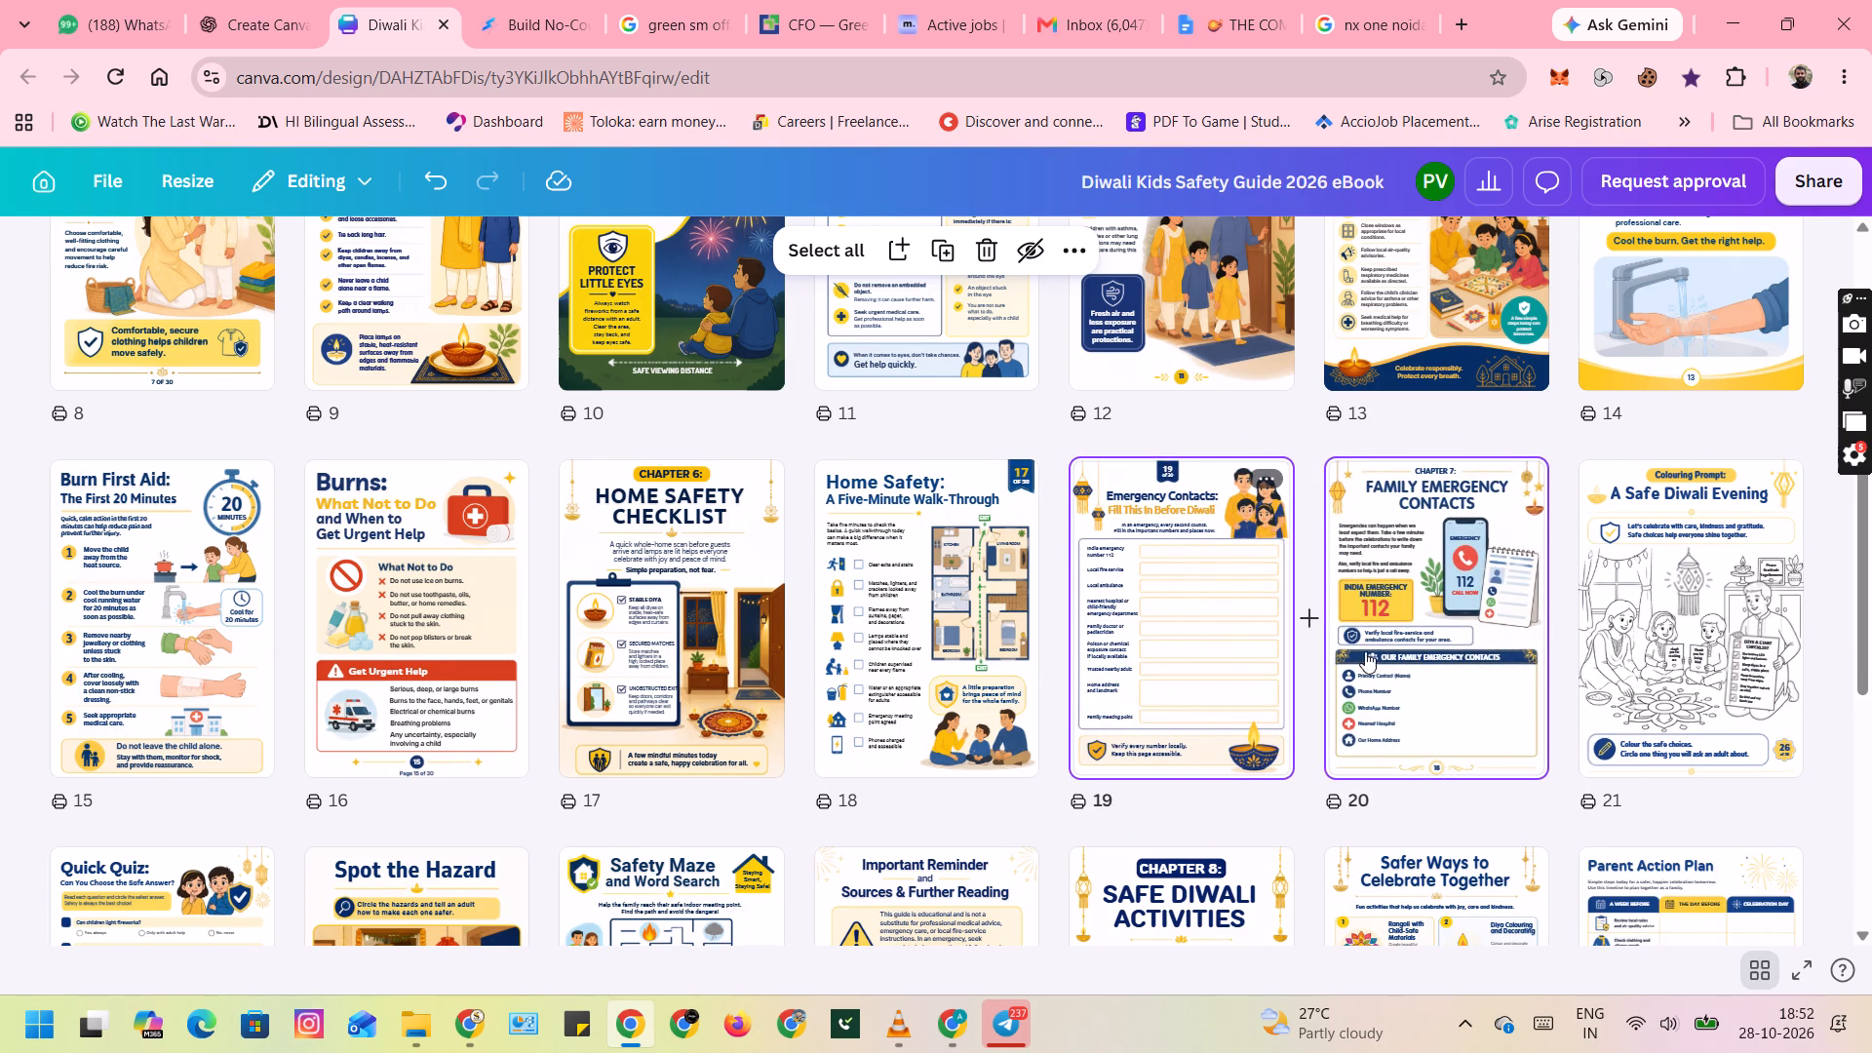
pyautogui.moveTo(1420, 642); pyautogui.dragTo(1196, 647)
pyautogui.moveTo(1467, 610); pyautogui.dragTo(1111, 623)
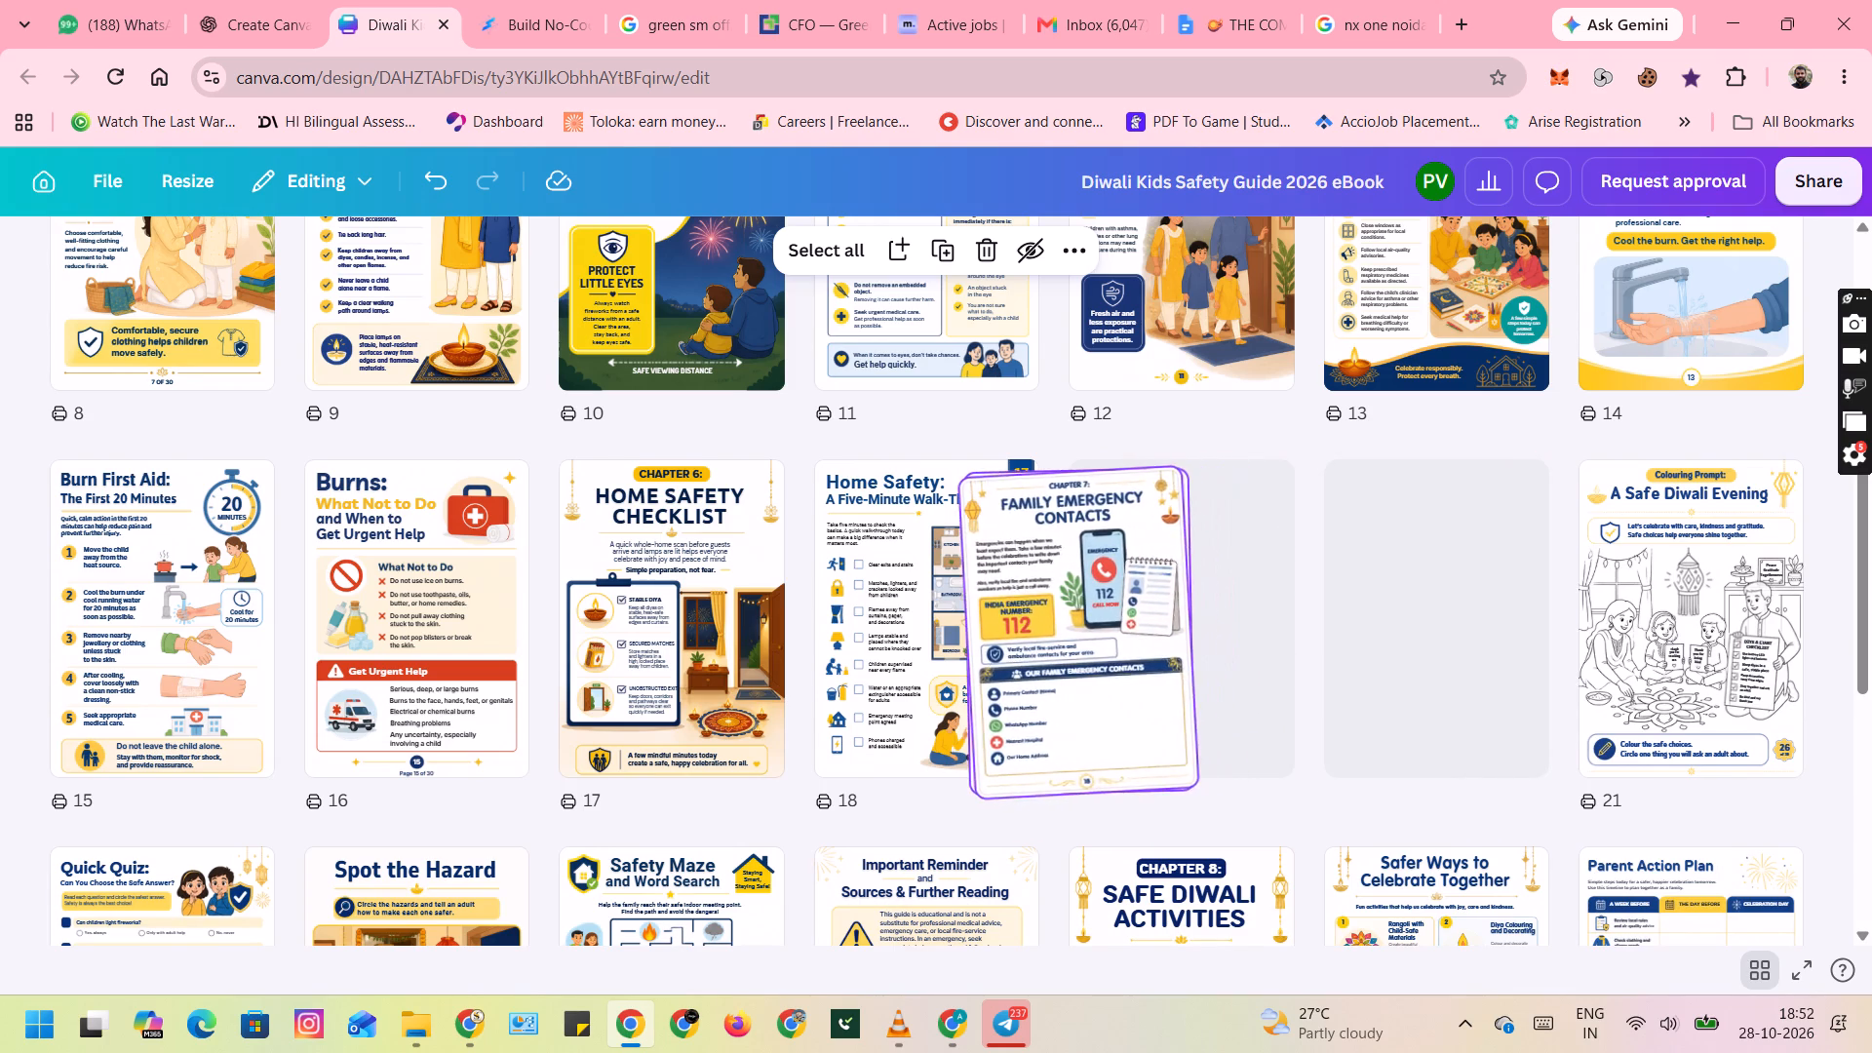
pyautogui.moveTo(1111, 623); pyautogui.dragTo(1266, 615)
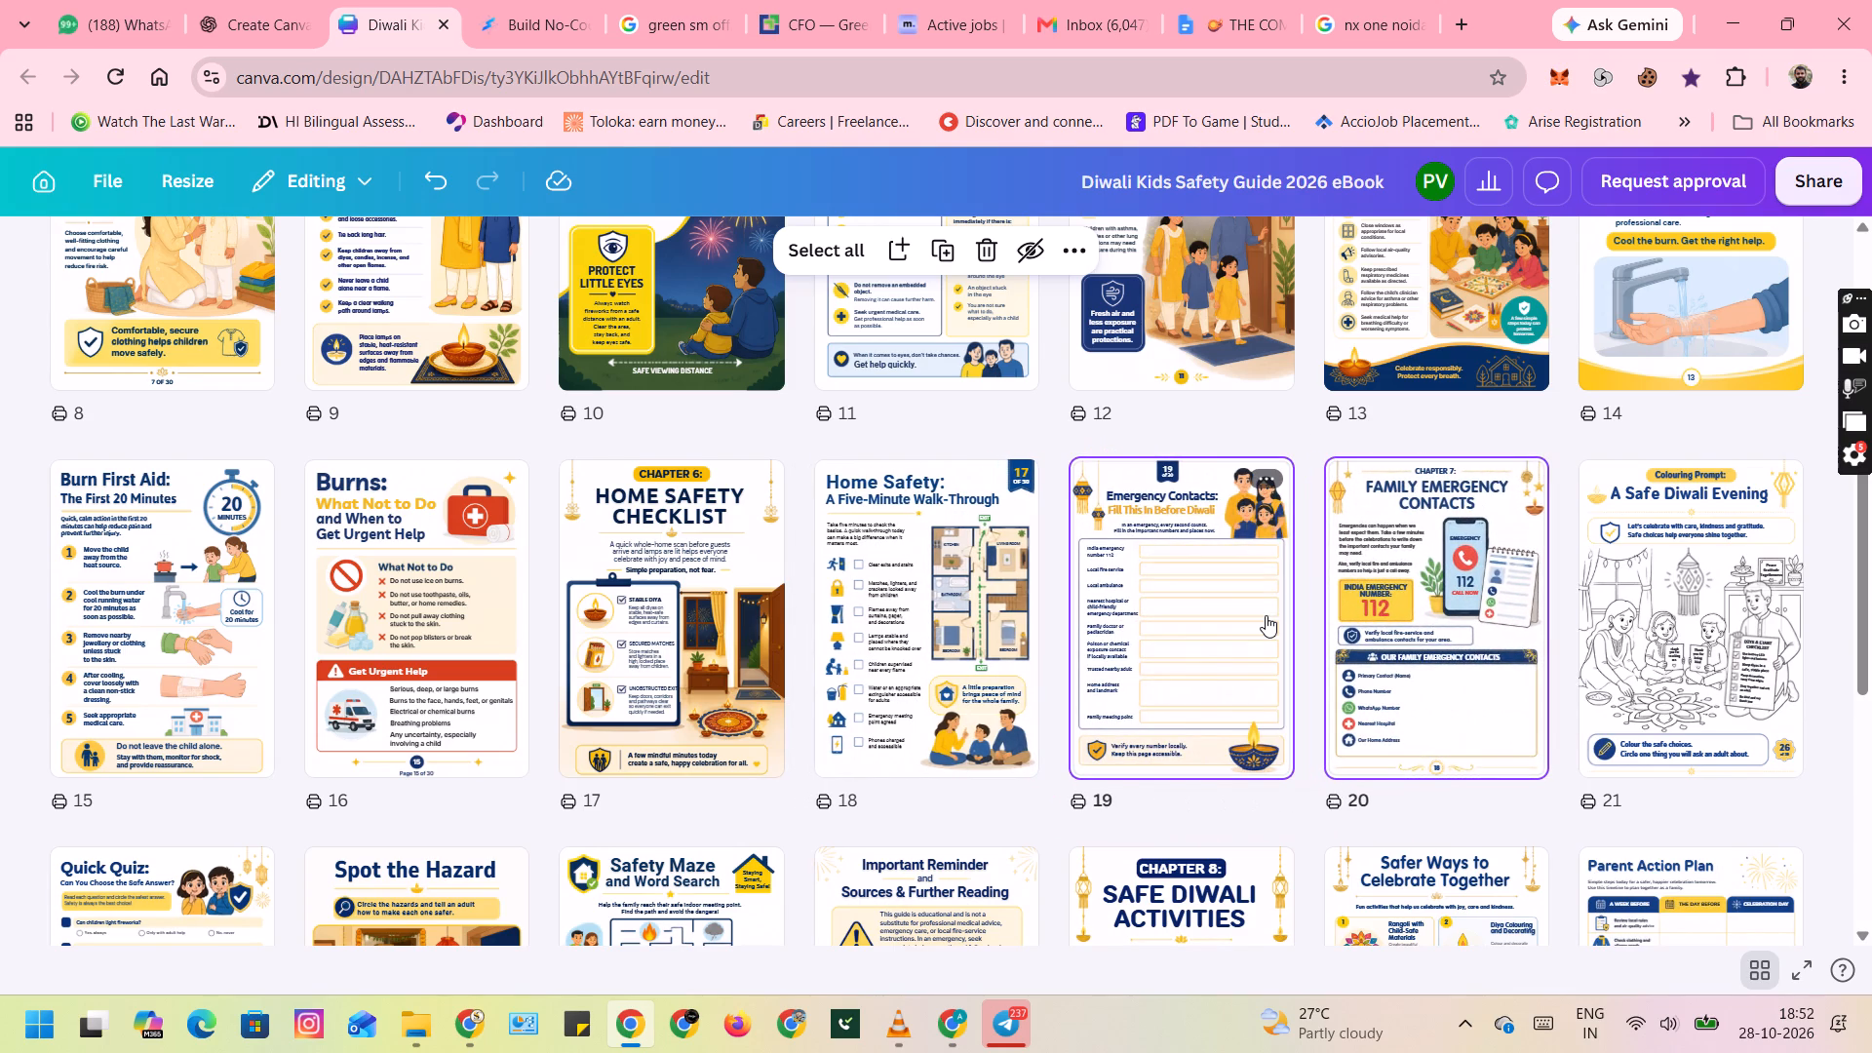
pyautogui.click(1287, 432)
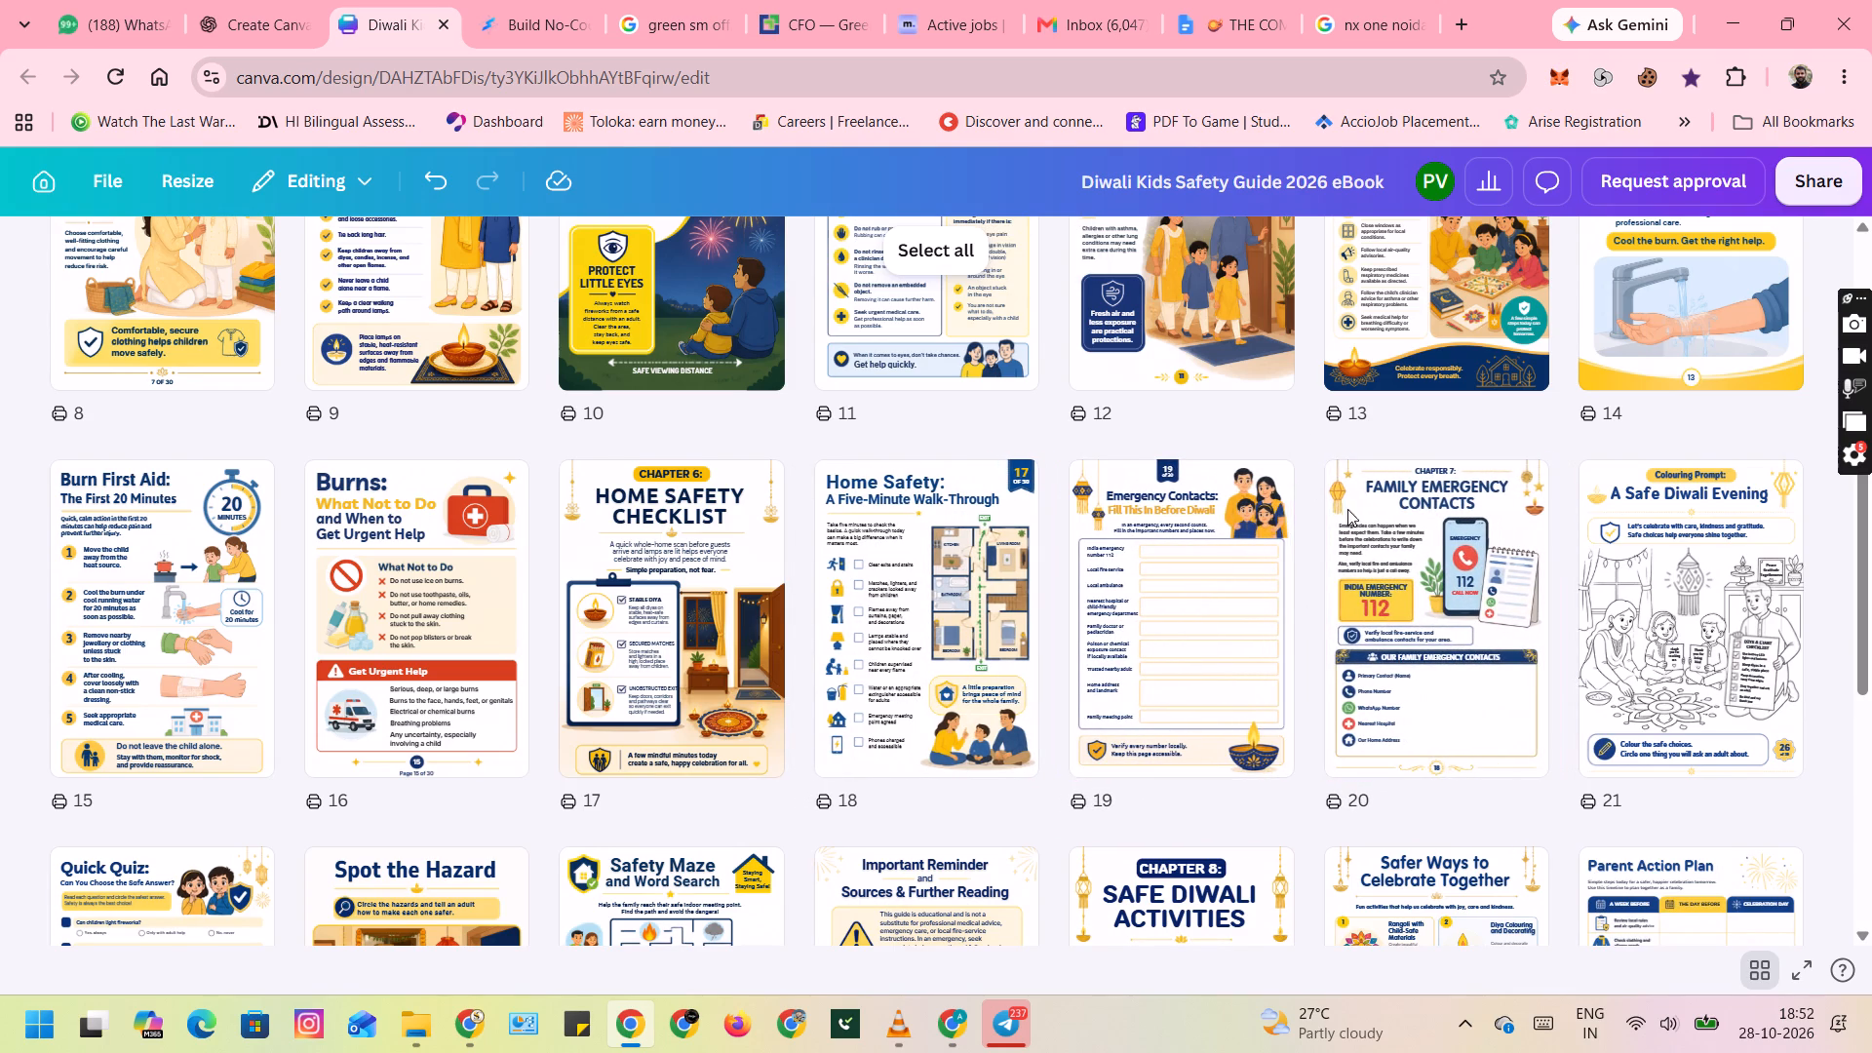
pyautogui.moveTo(1442, 590); pyautogui.dragTo(1117, 595)
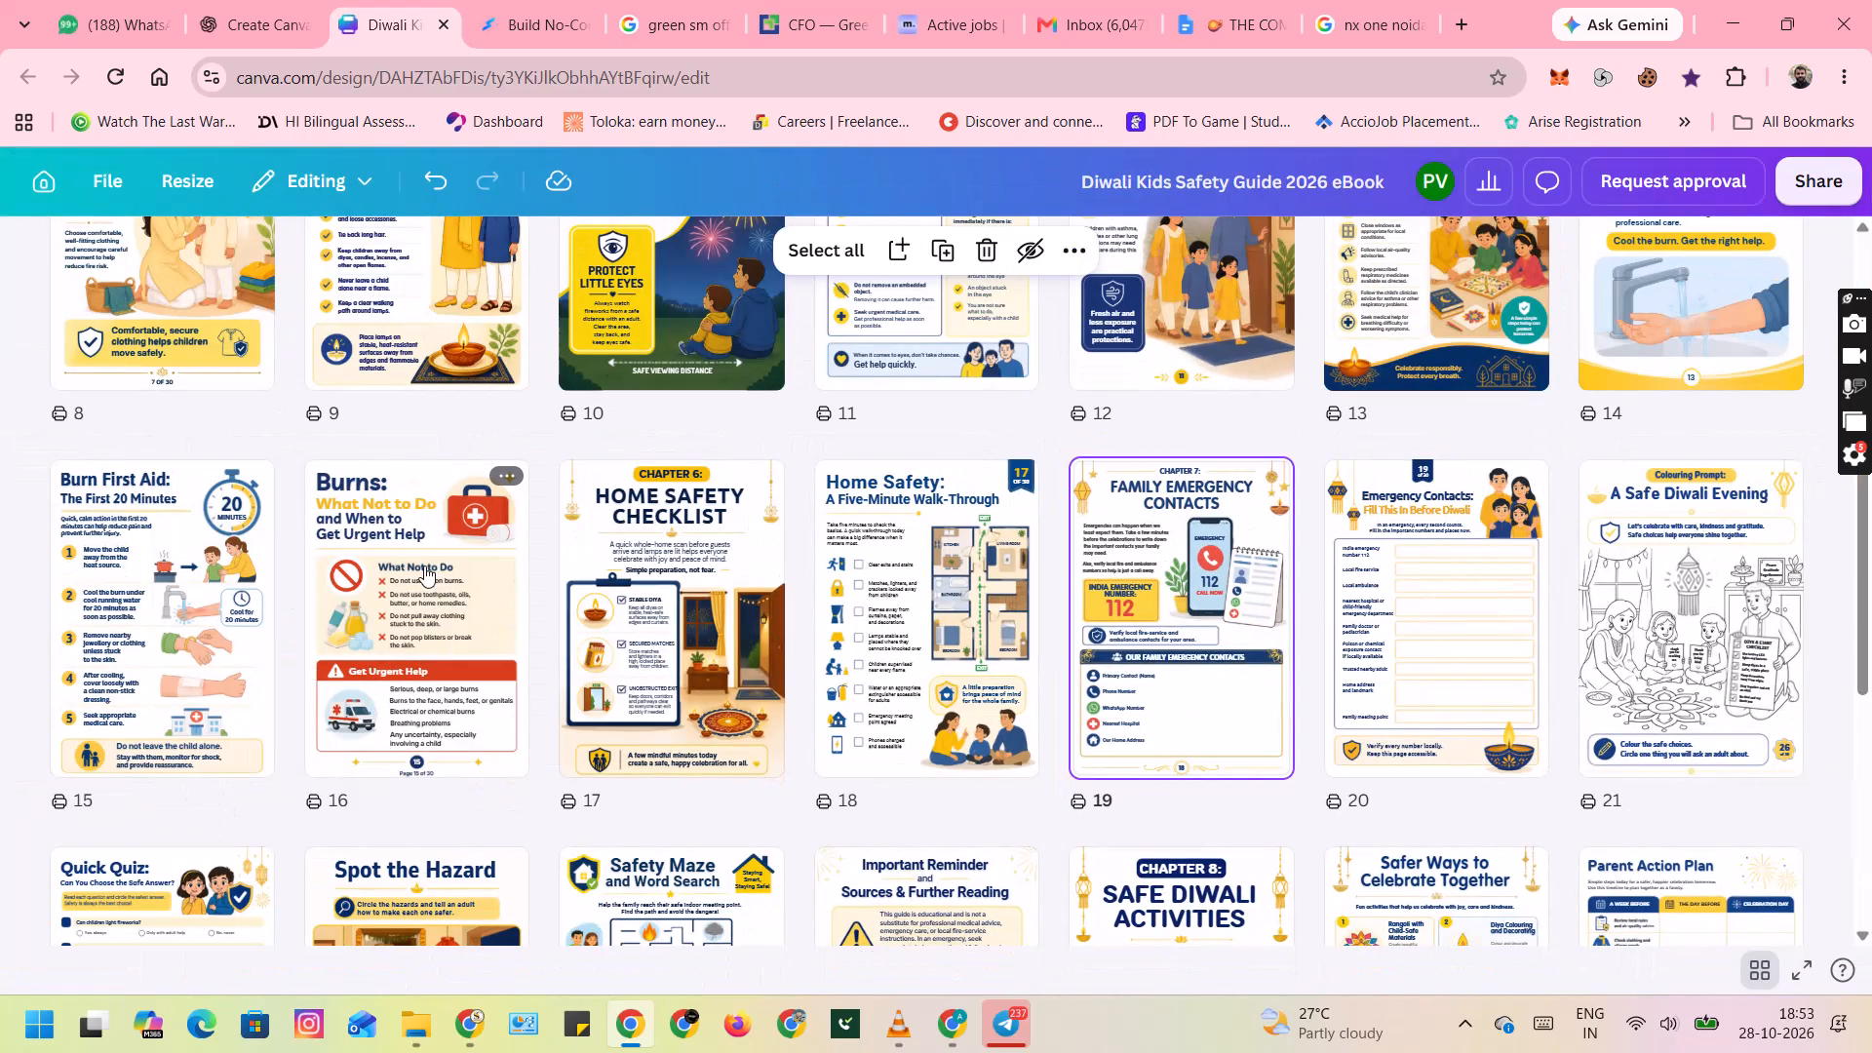
# Locate the Chapter 8 Safe Diwali Activities page and examine the printed page numbers on it and the pages that follow.
pyautogui.scroll(6, 424, 565)
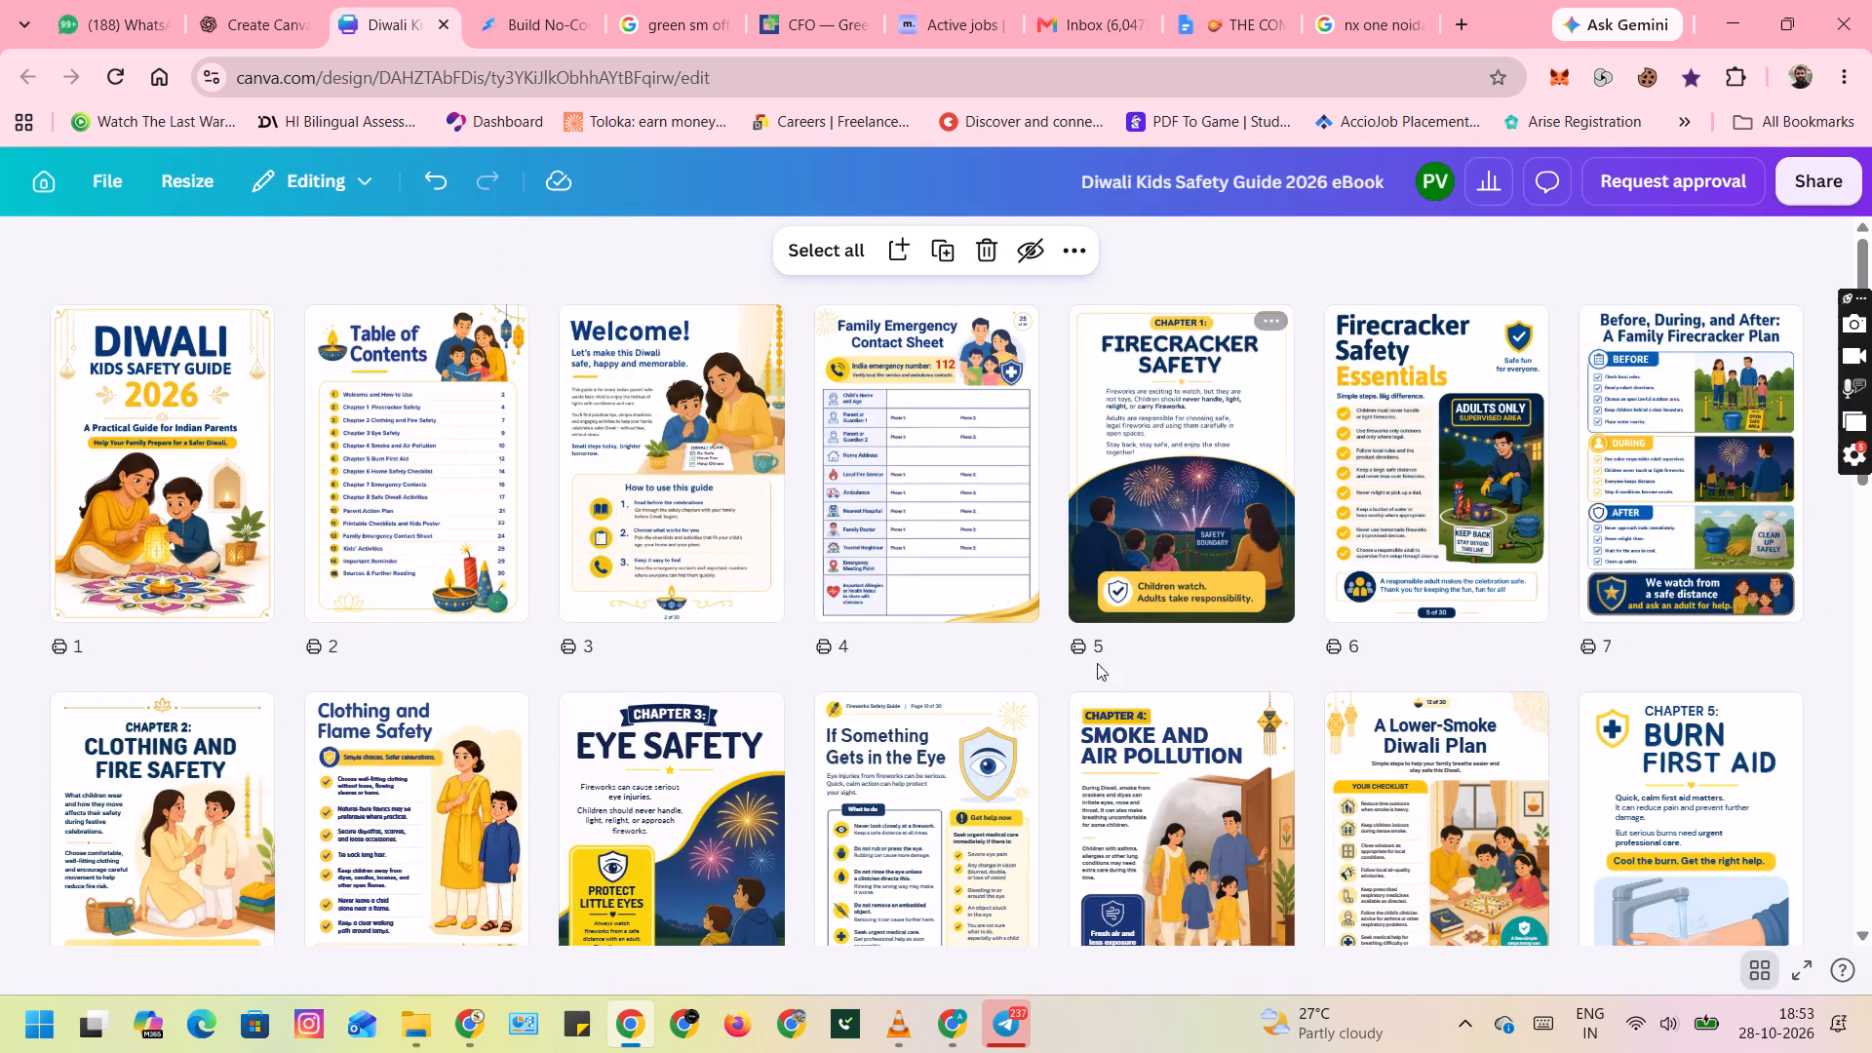
pyautogui.scroll(-7, 1097, 691)
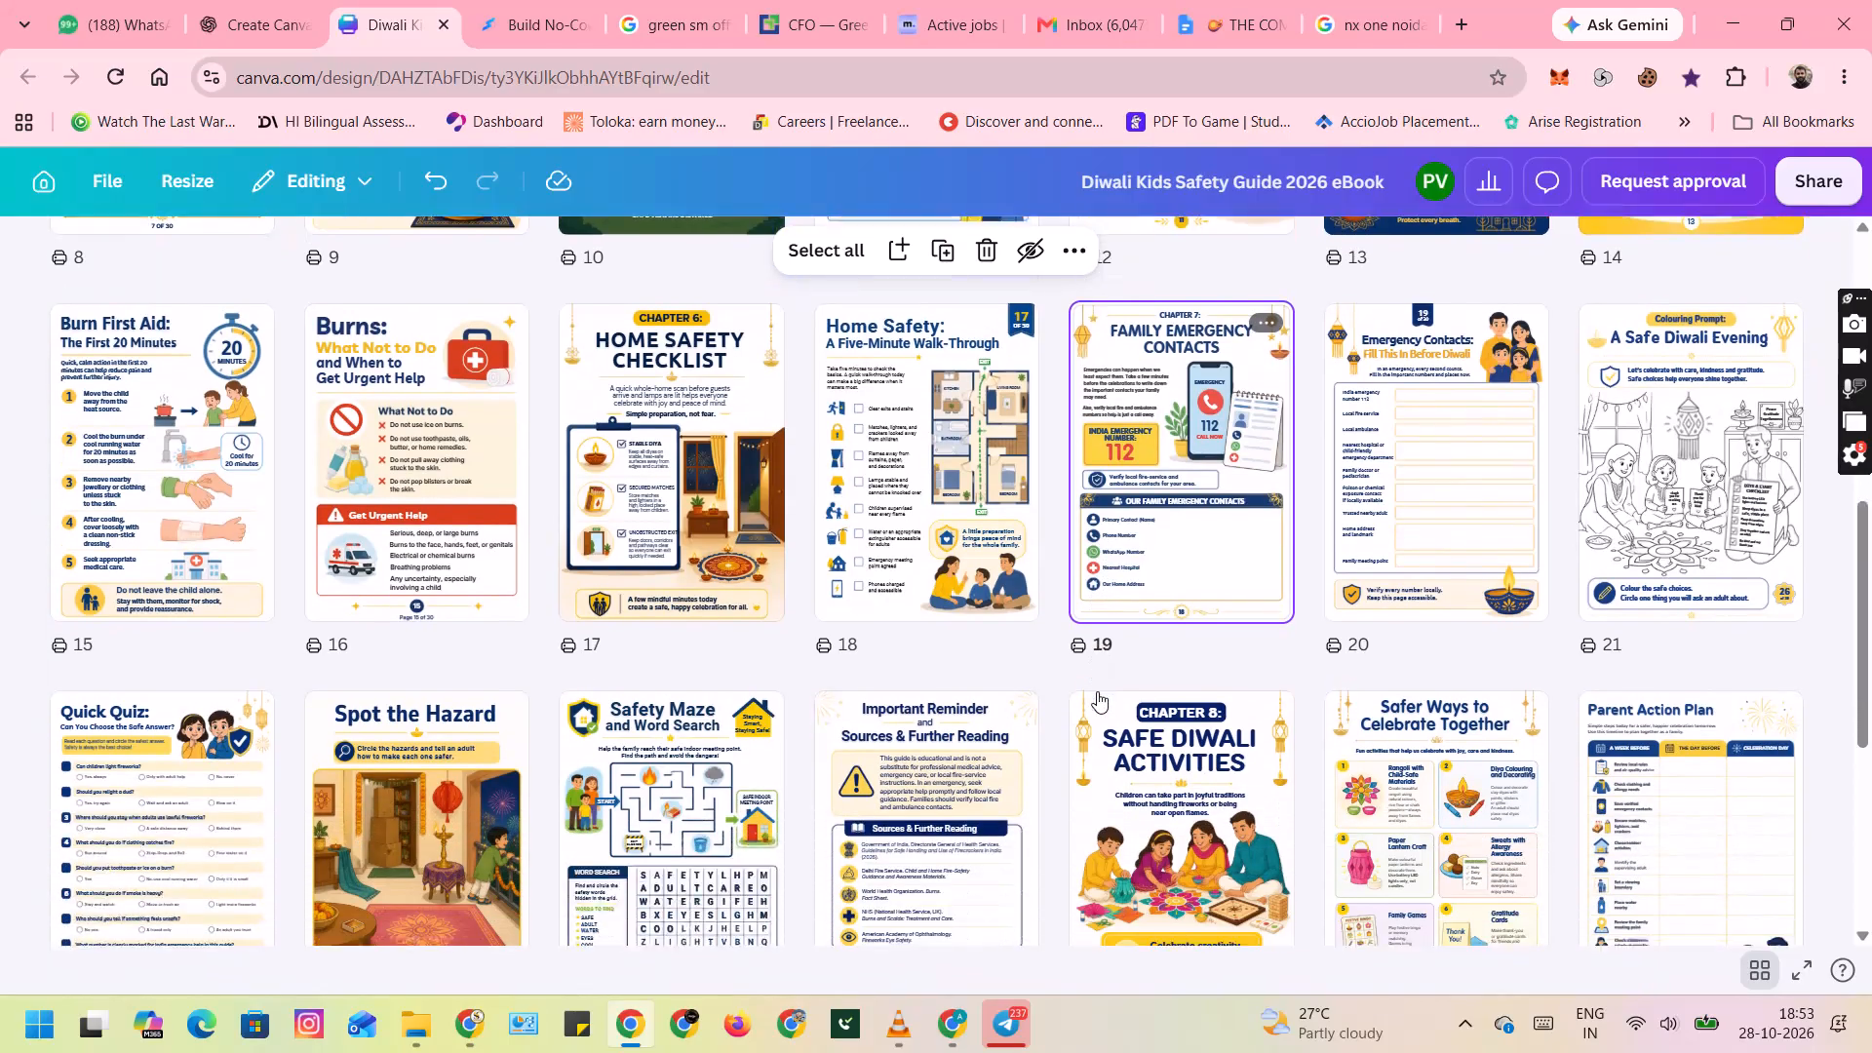
pyautogui.scroll(-3, 1097, 691)
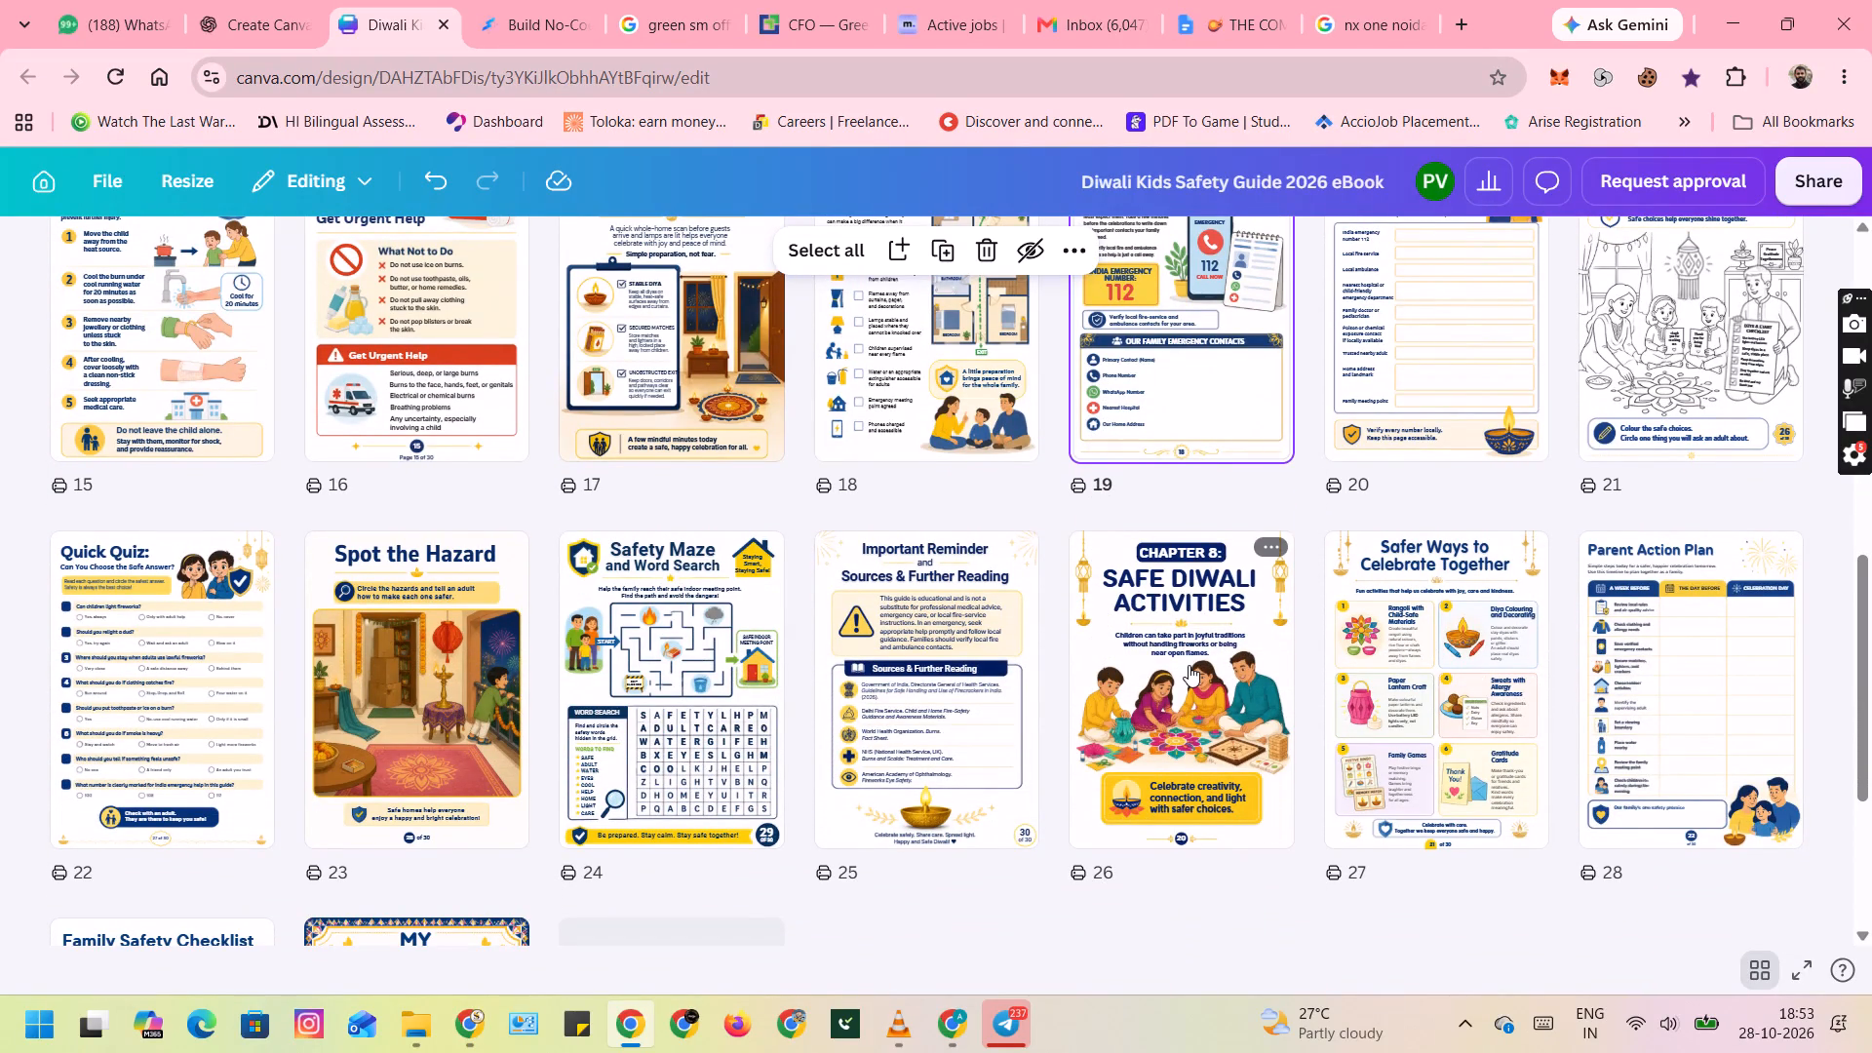
pyautogui.click(1189, 665)
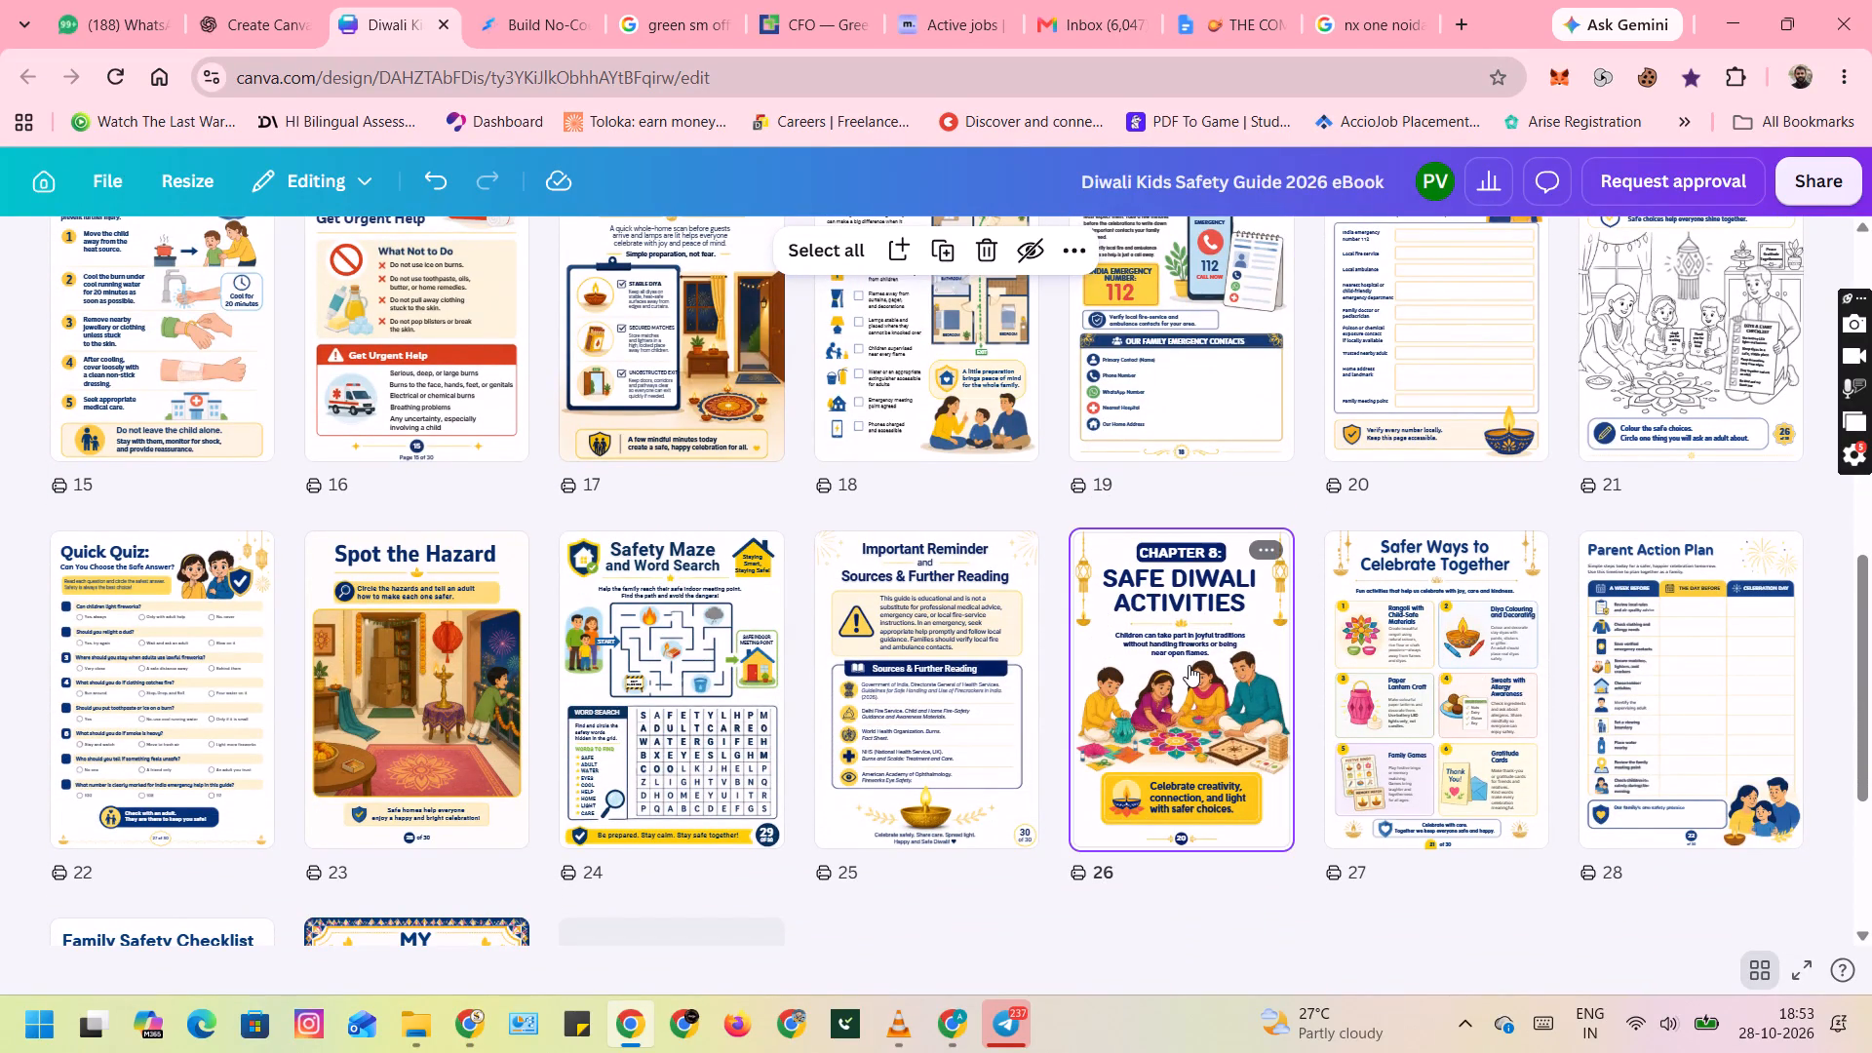
pyautogui.scroll(-2, 1189, 665)
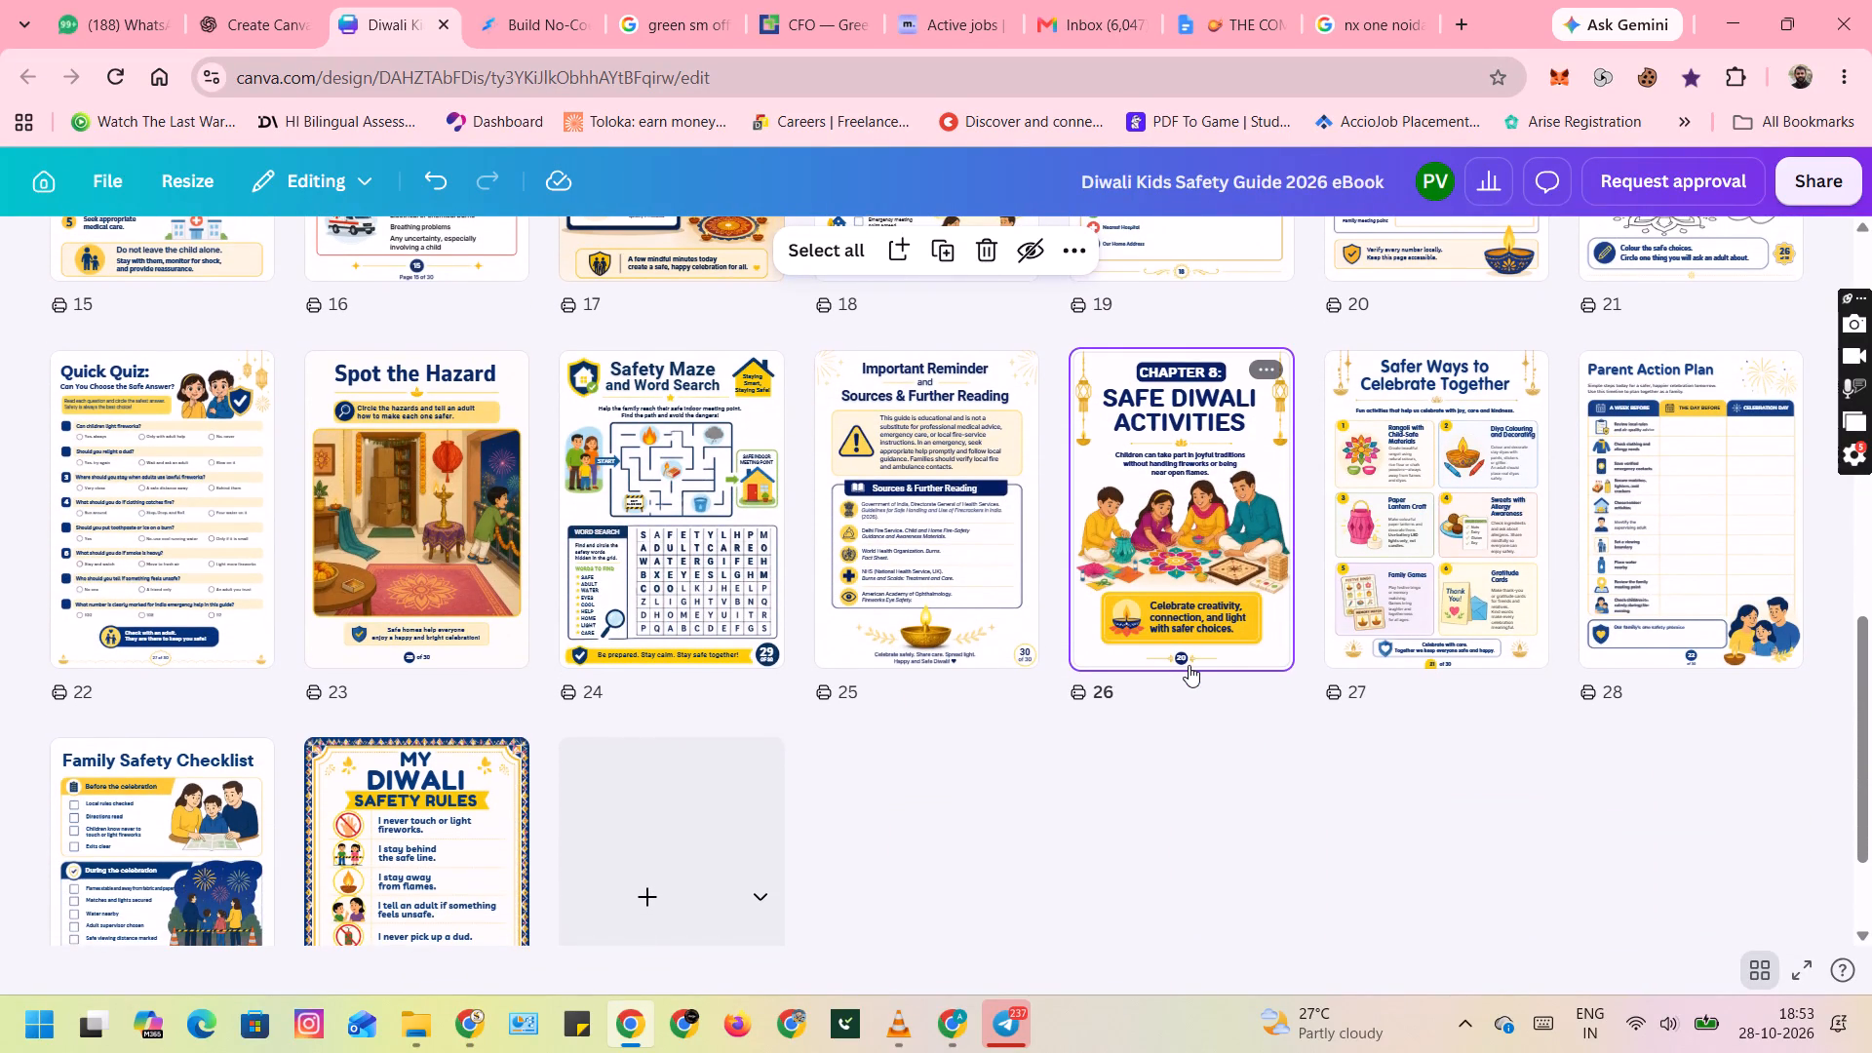
pyautogui.scroll(-1, 1189, 665)
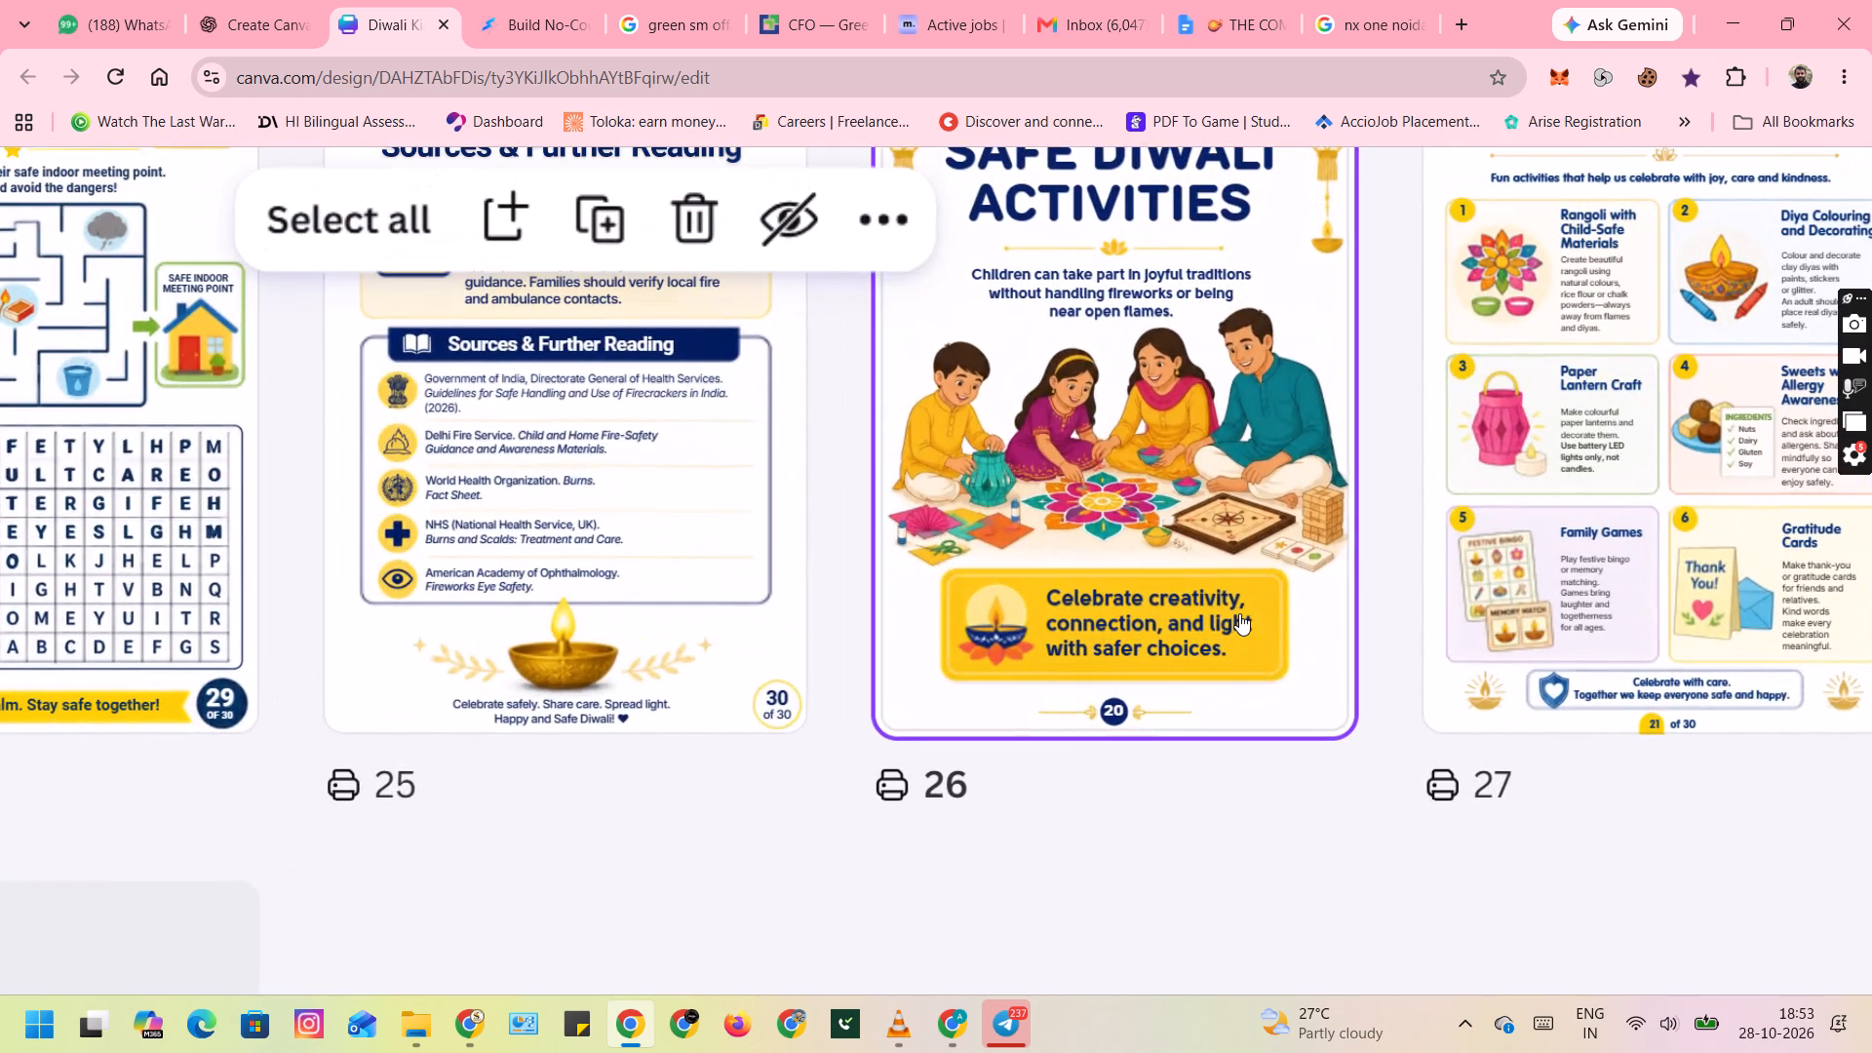
pyautogui.hscroll(-4, 1239, 613)
pyautogui.hscroll(-2, 1566, 675)
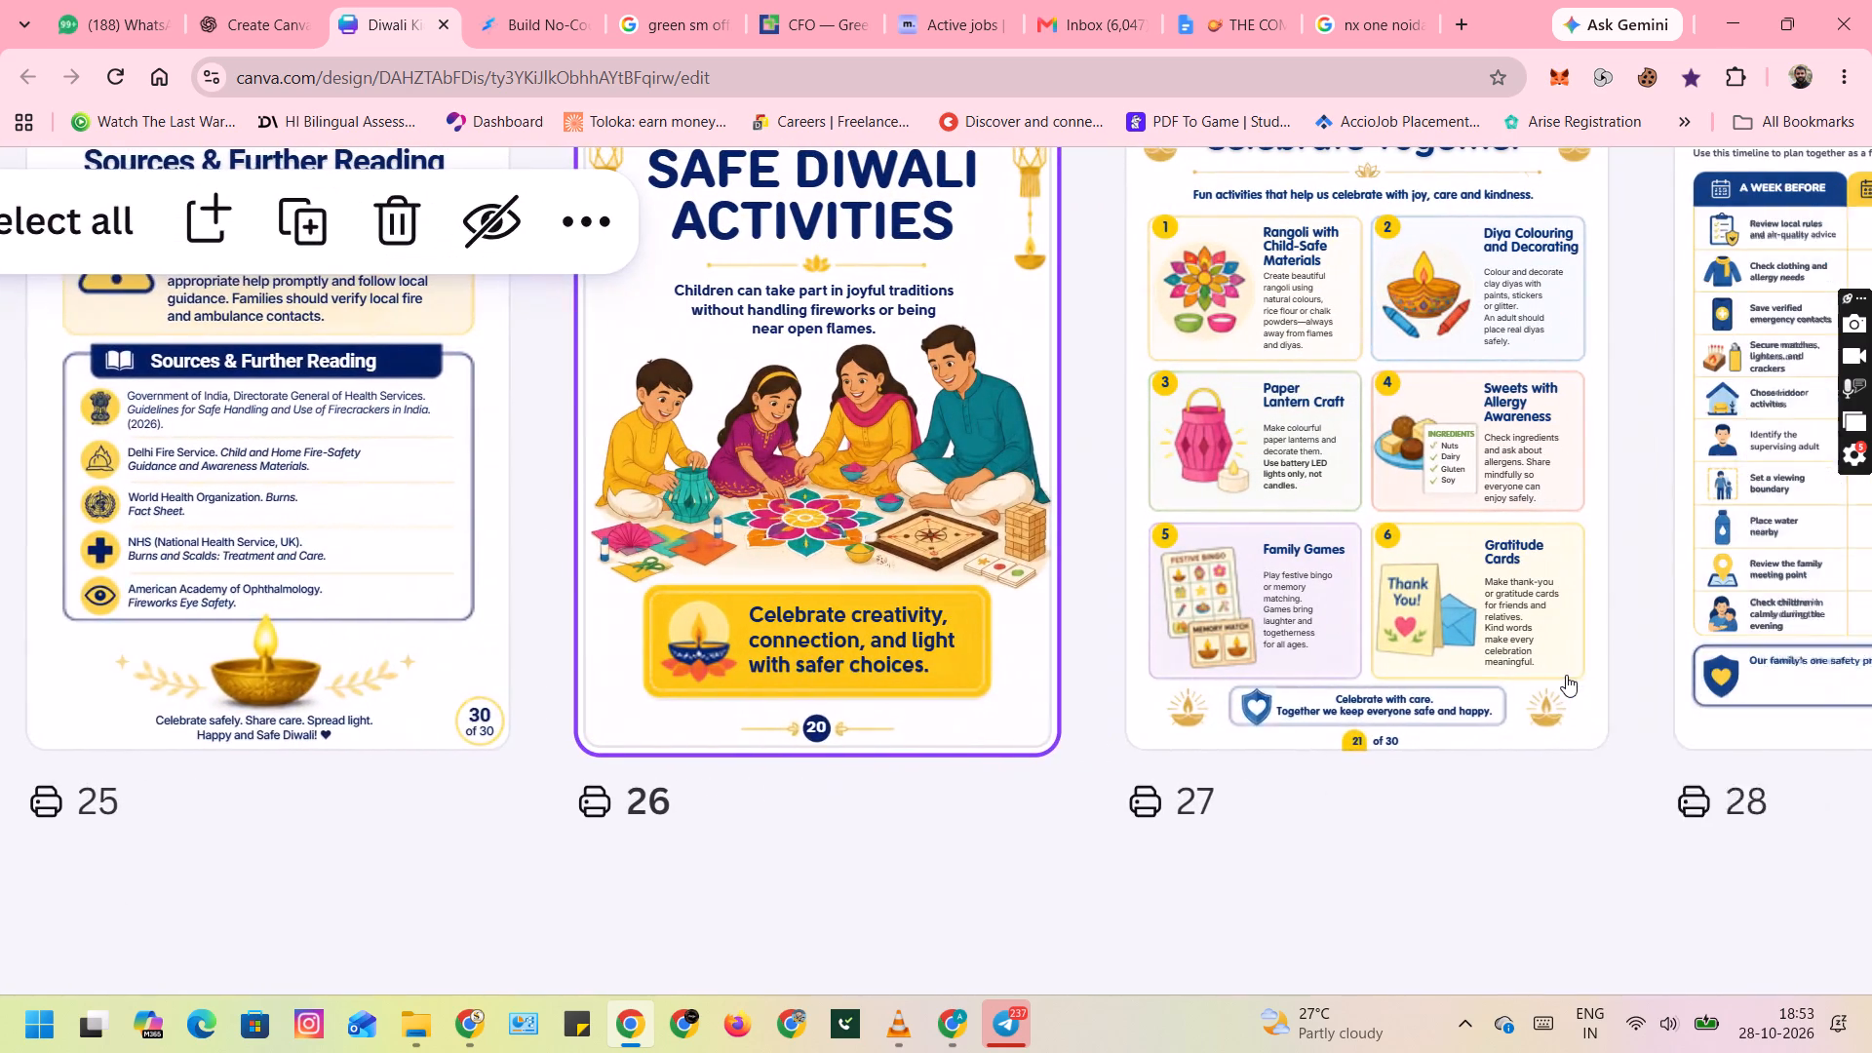
pyautogui.hscroll(-3, 1566, 675)
pyautogui.scroll(-4, 1566, 675)
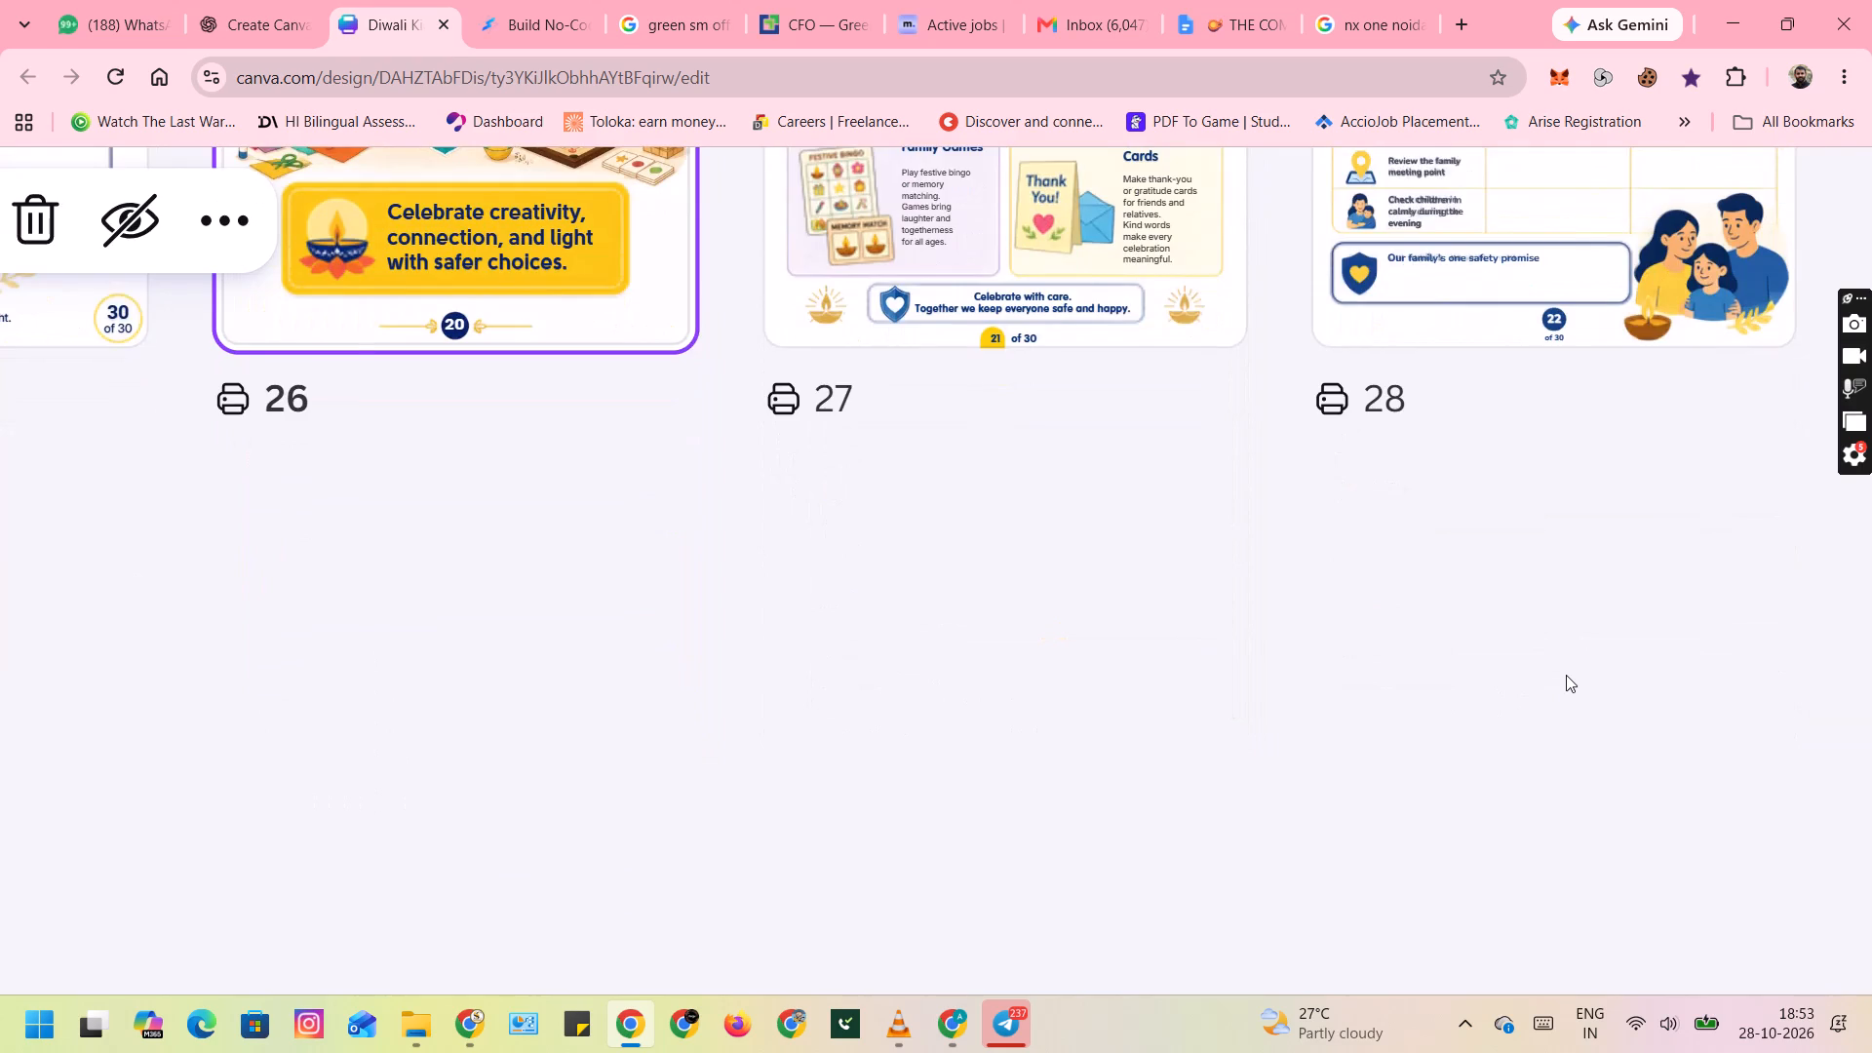
pyautogui.hscroll(11, 1566, 675)
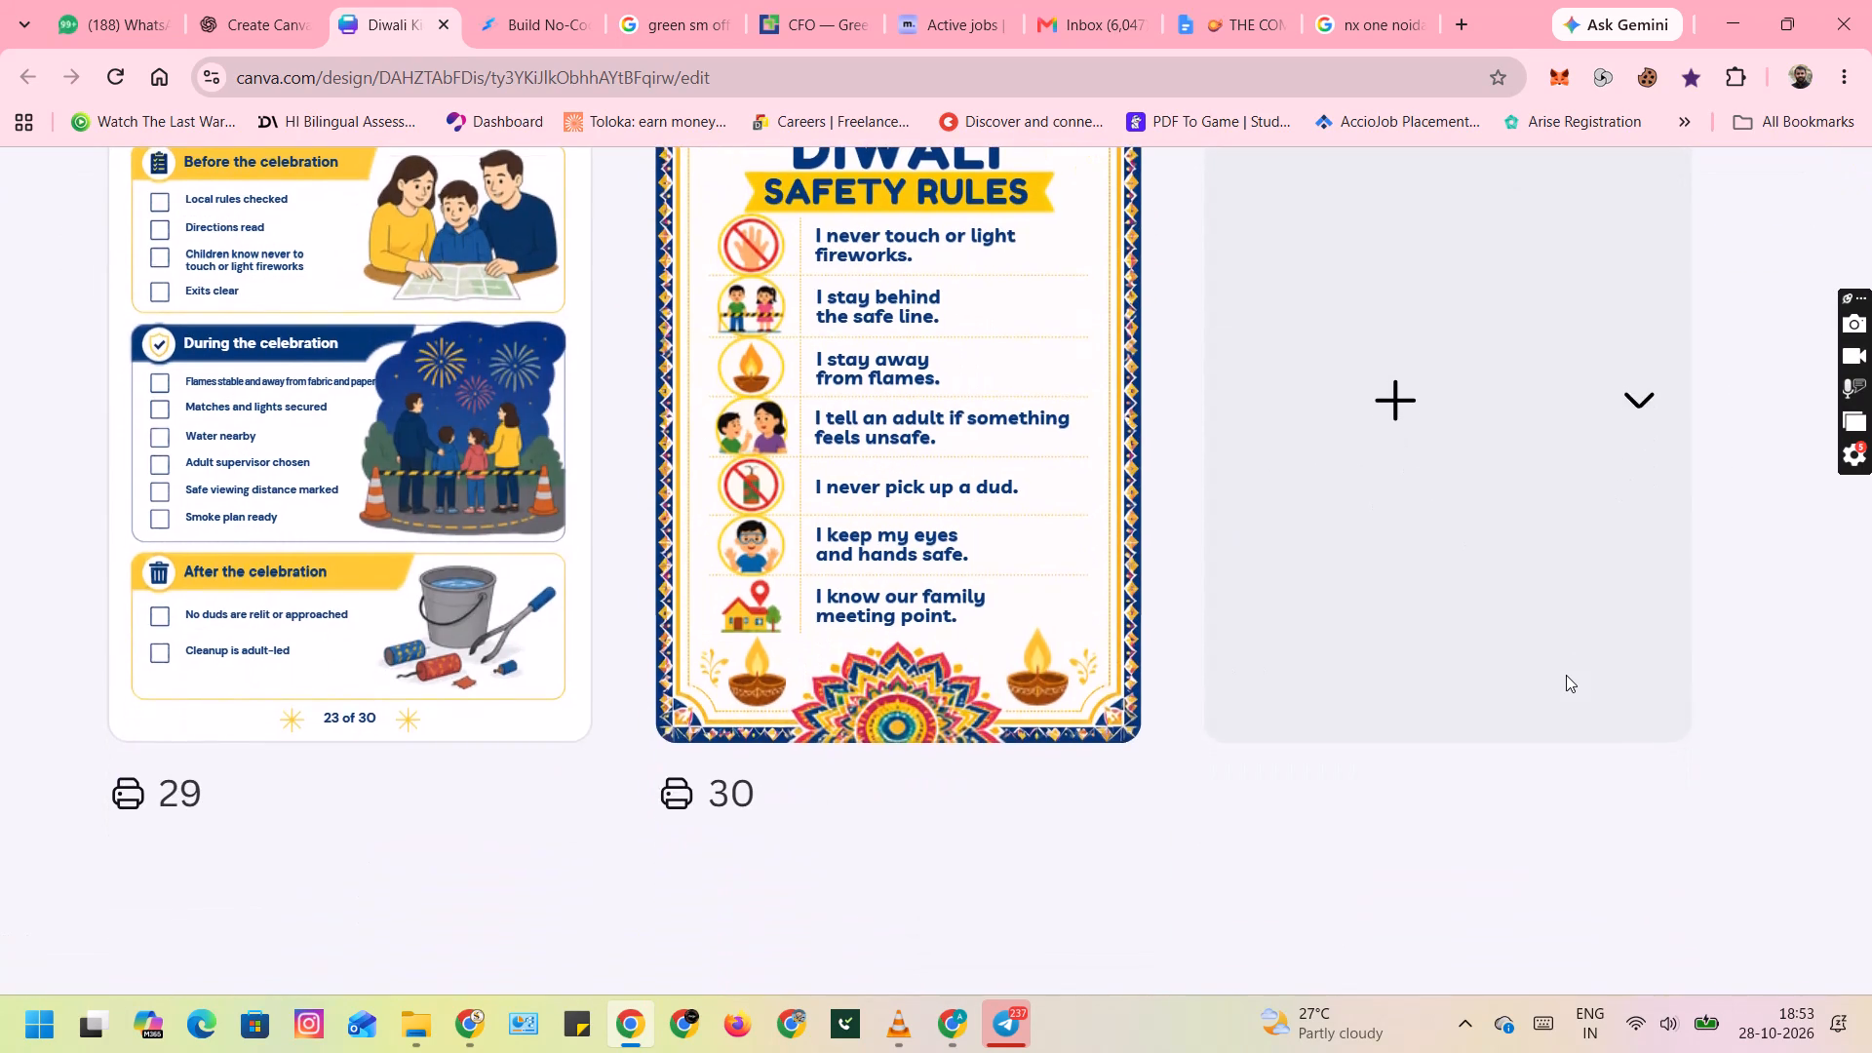
pyautogui.scroll(1, 1566, 675)
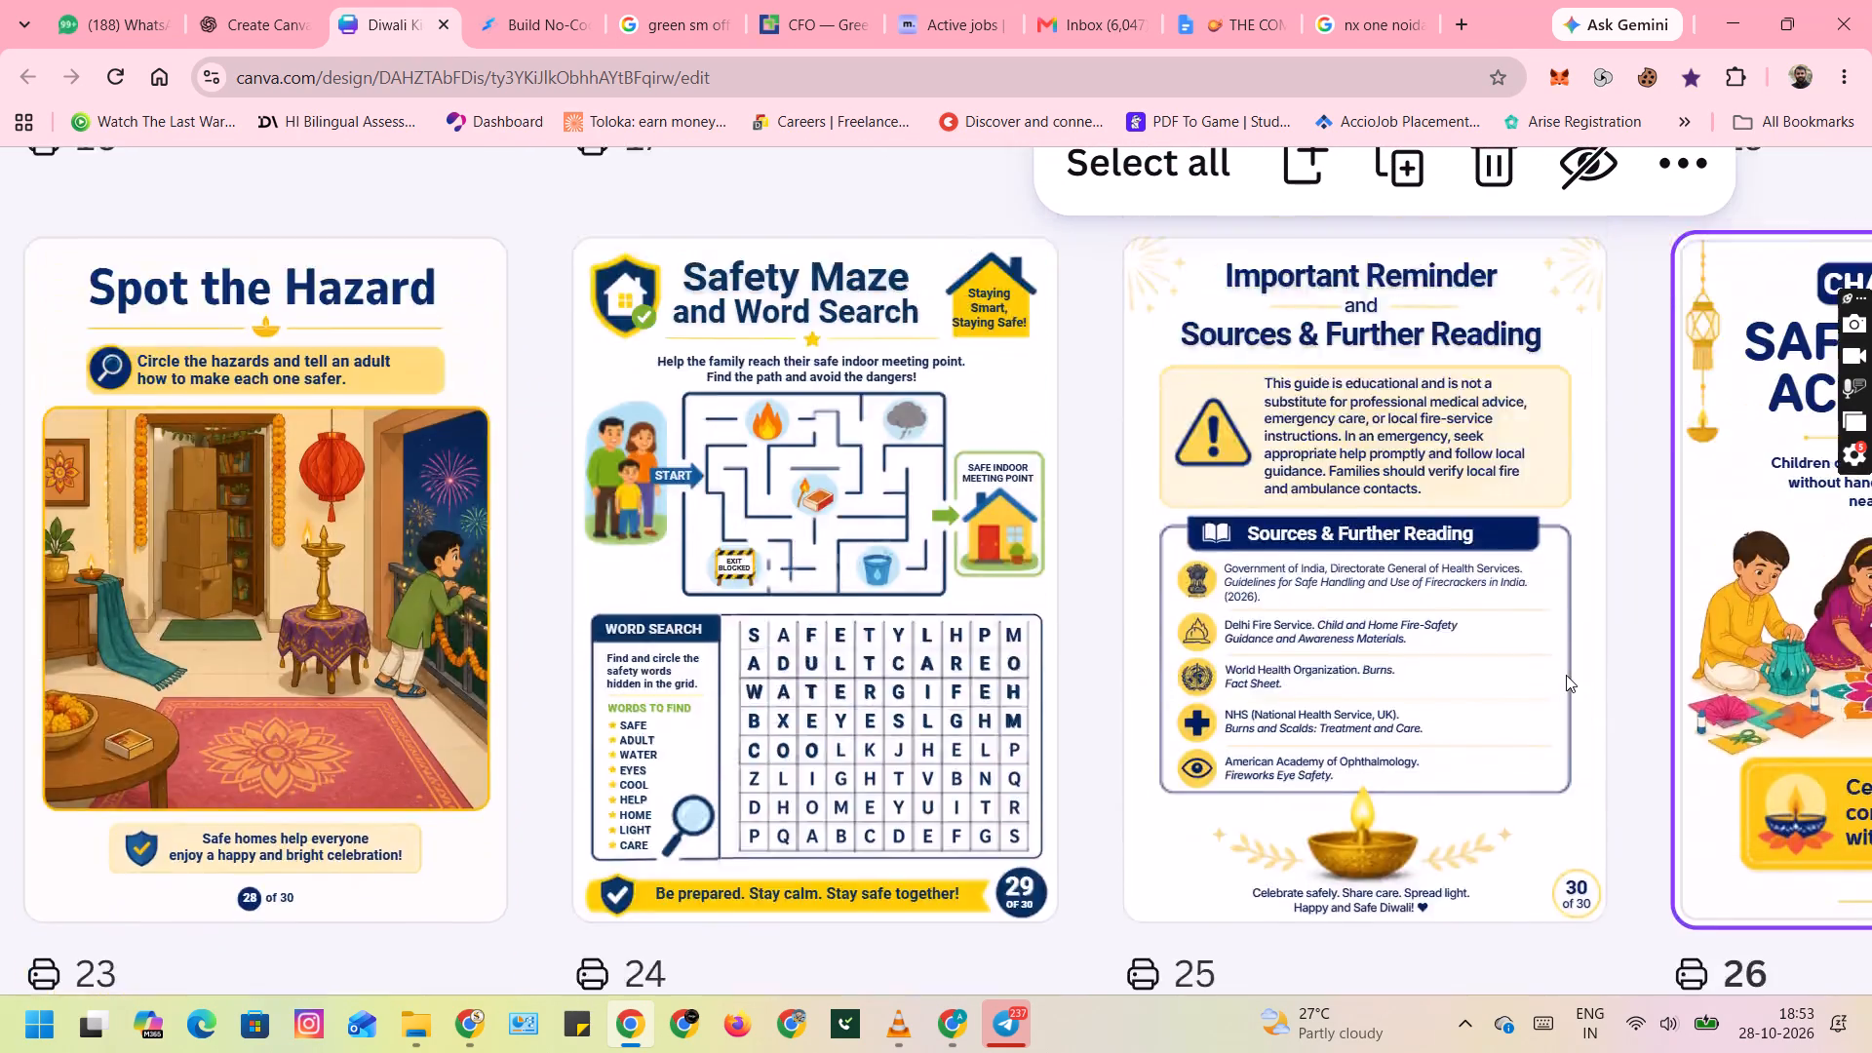
pyautogui.scroll(1, 1566, 675)
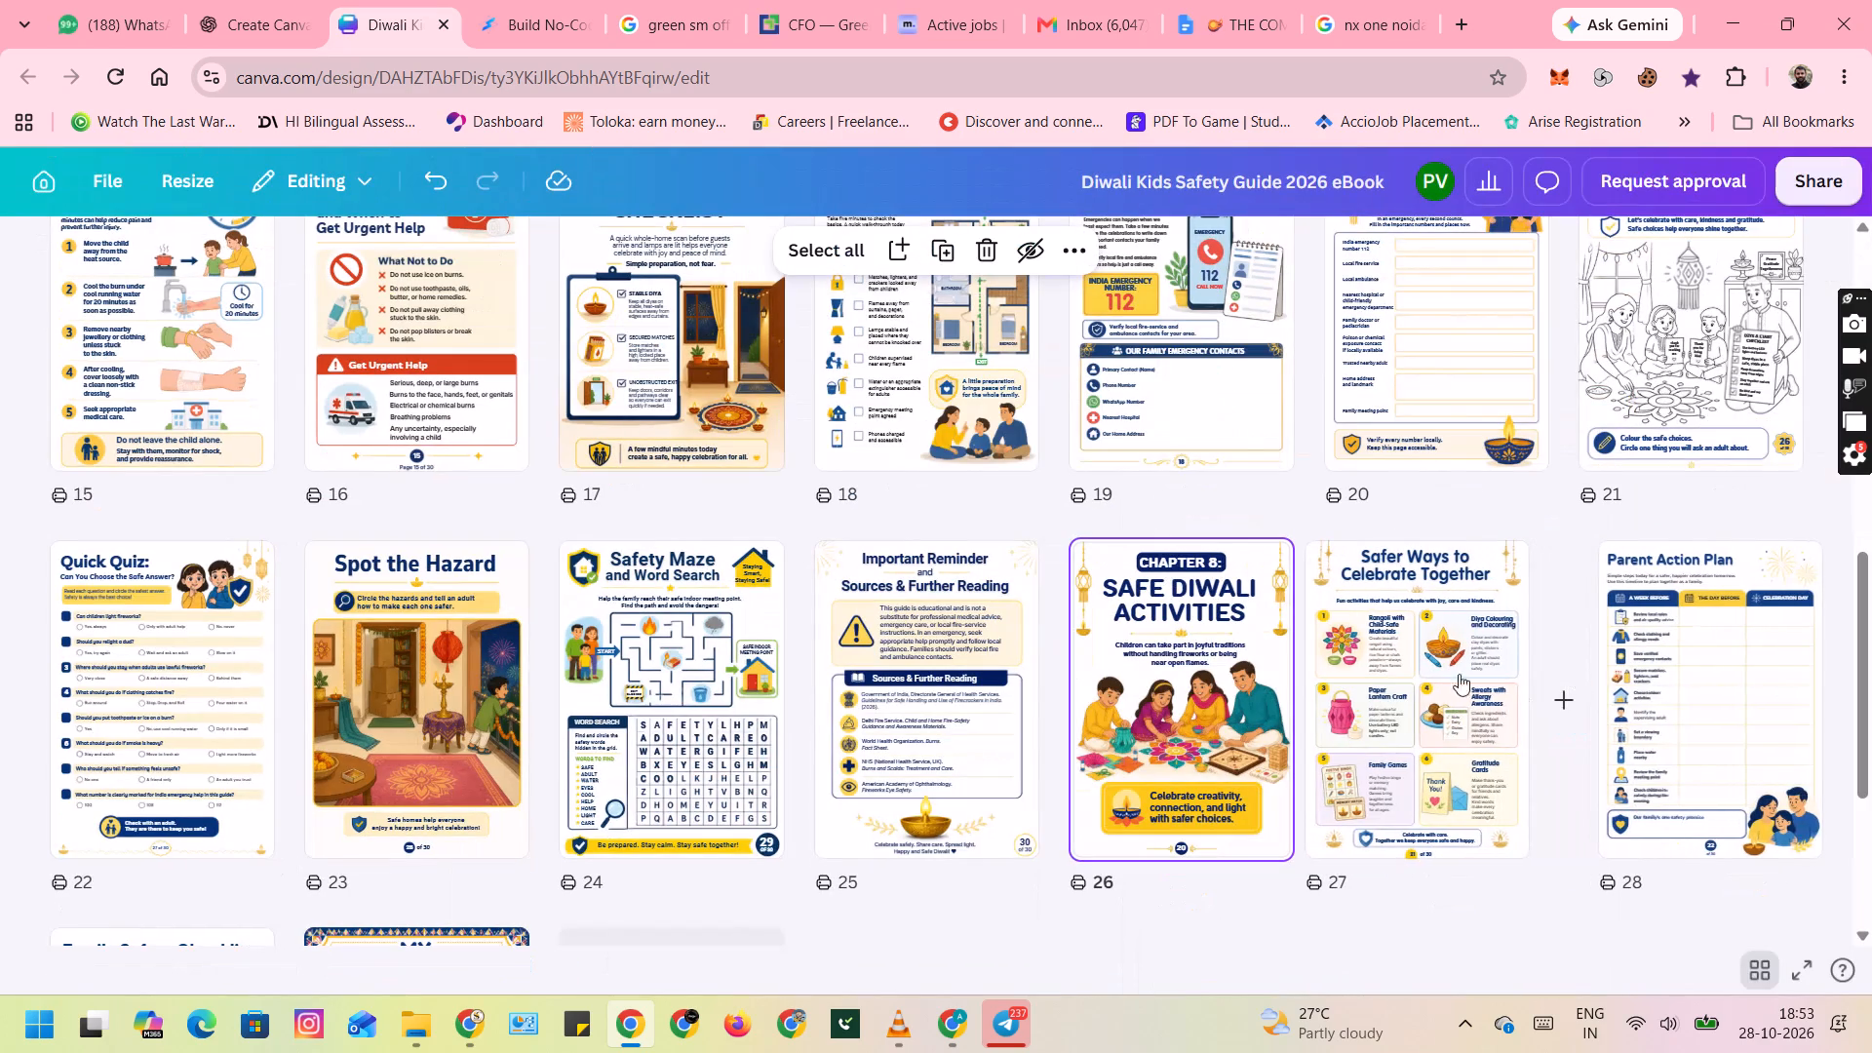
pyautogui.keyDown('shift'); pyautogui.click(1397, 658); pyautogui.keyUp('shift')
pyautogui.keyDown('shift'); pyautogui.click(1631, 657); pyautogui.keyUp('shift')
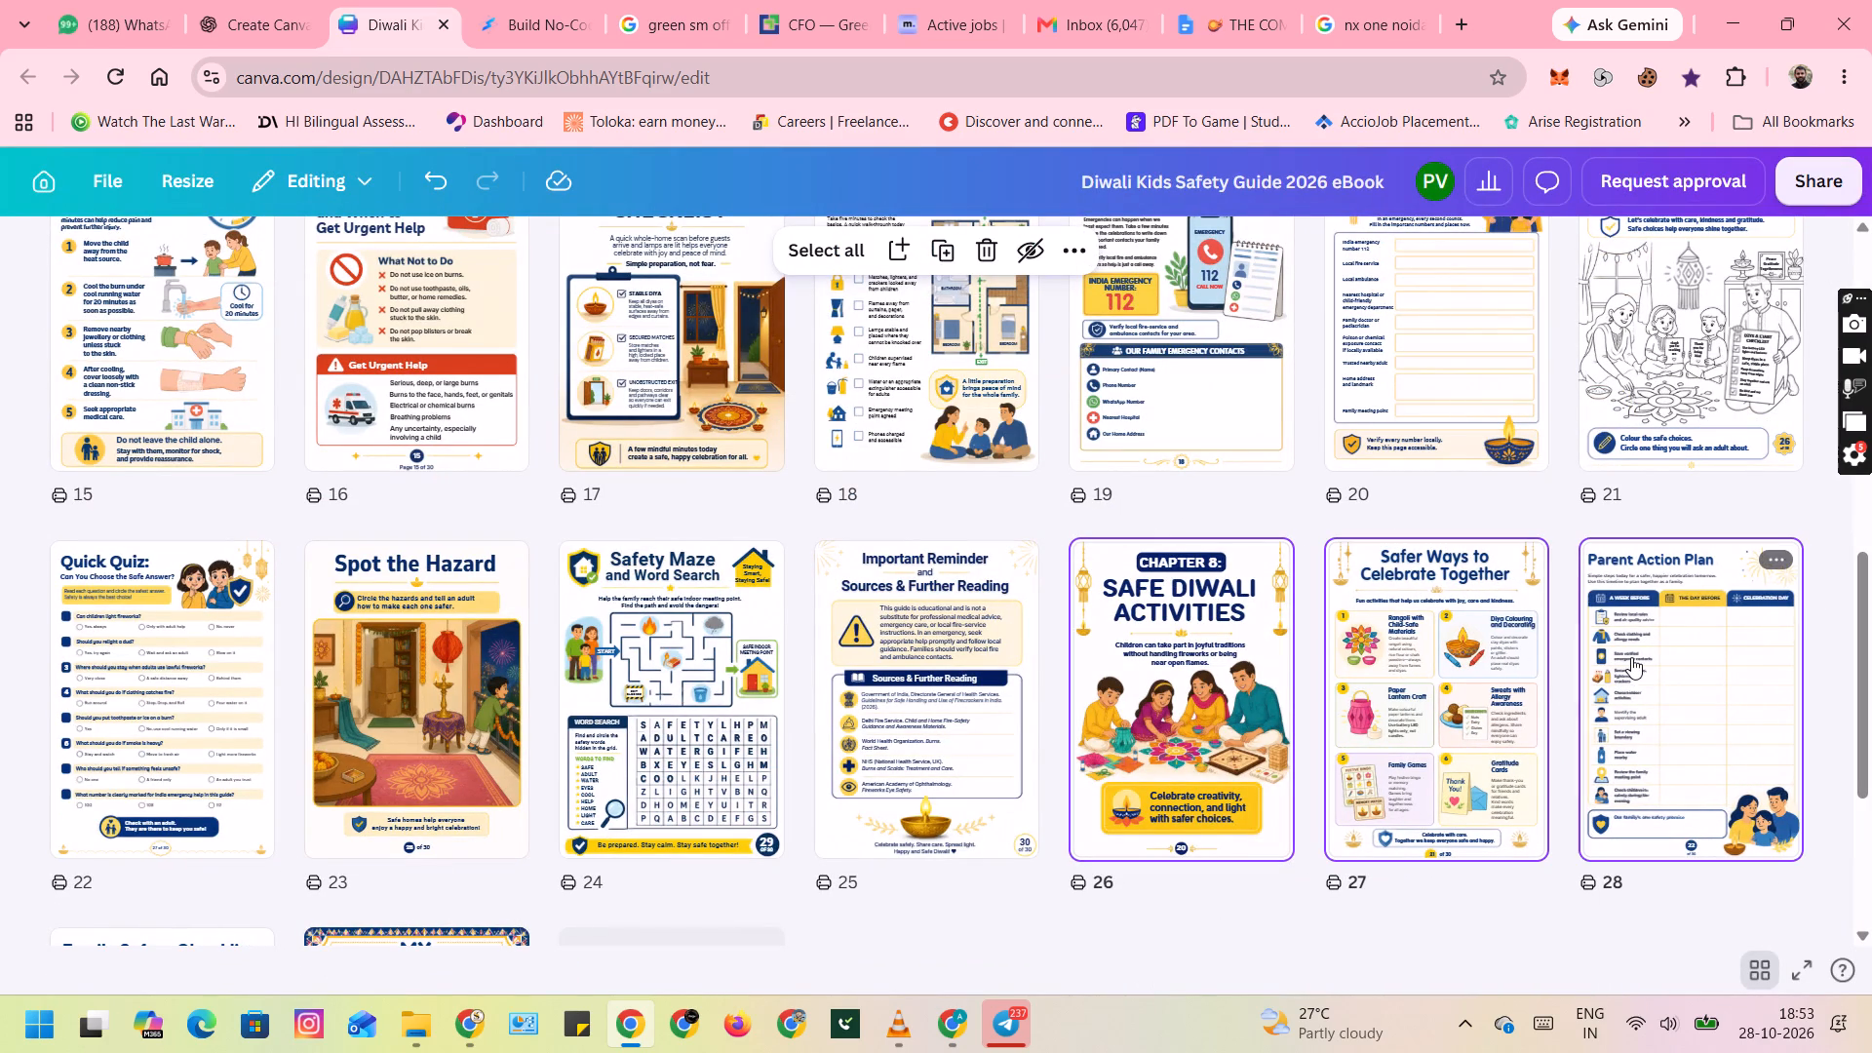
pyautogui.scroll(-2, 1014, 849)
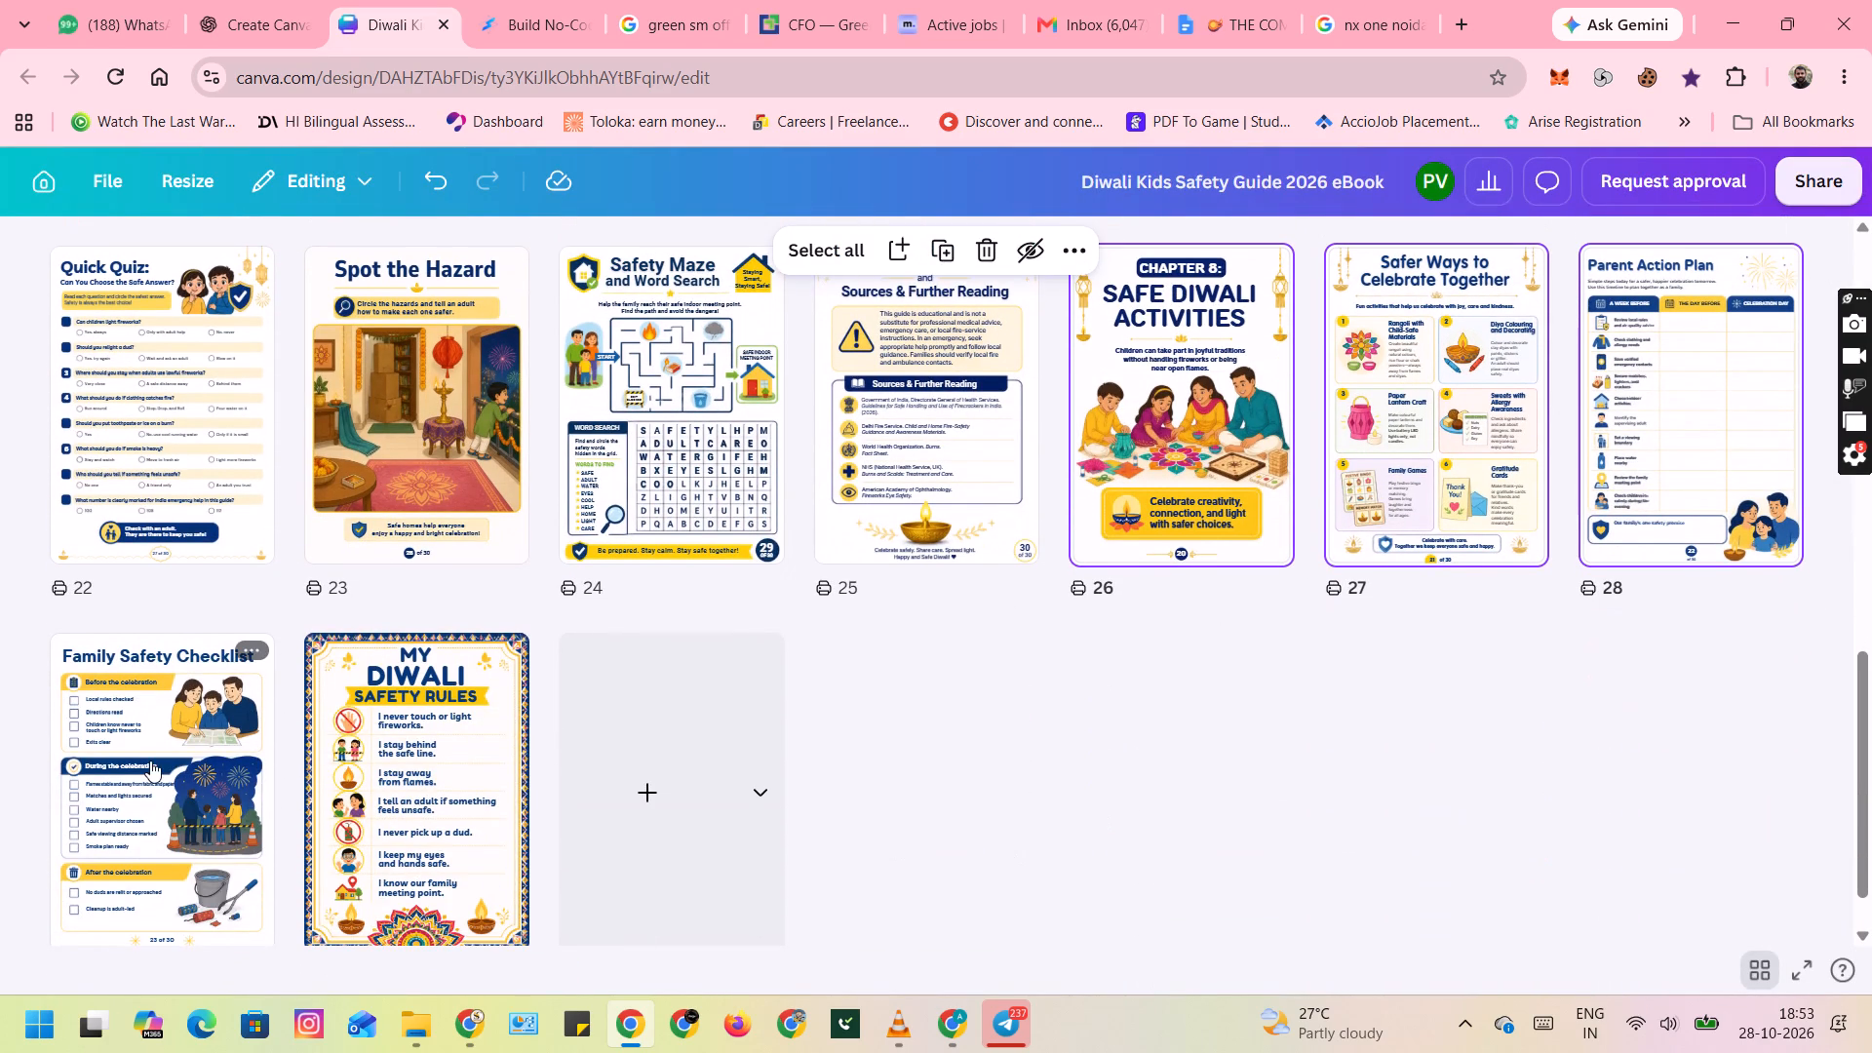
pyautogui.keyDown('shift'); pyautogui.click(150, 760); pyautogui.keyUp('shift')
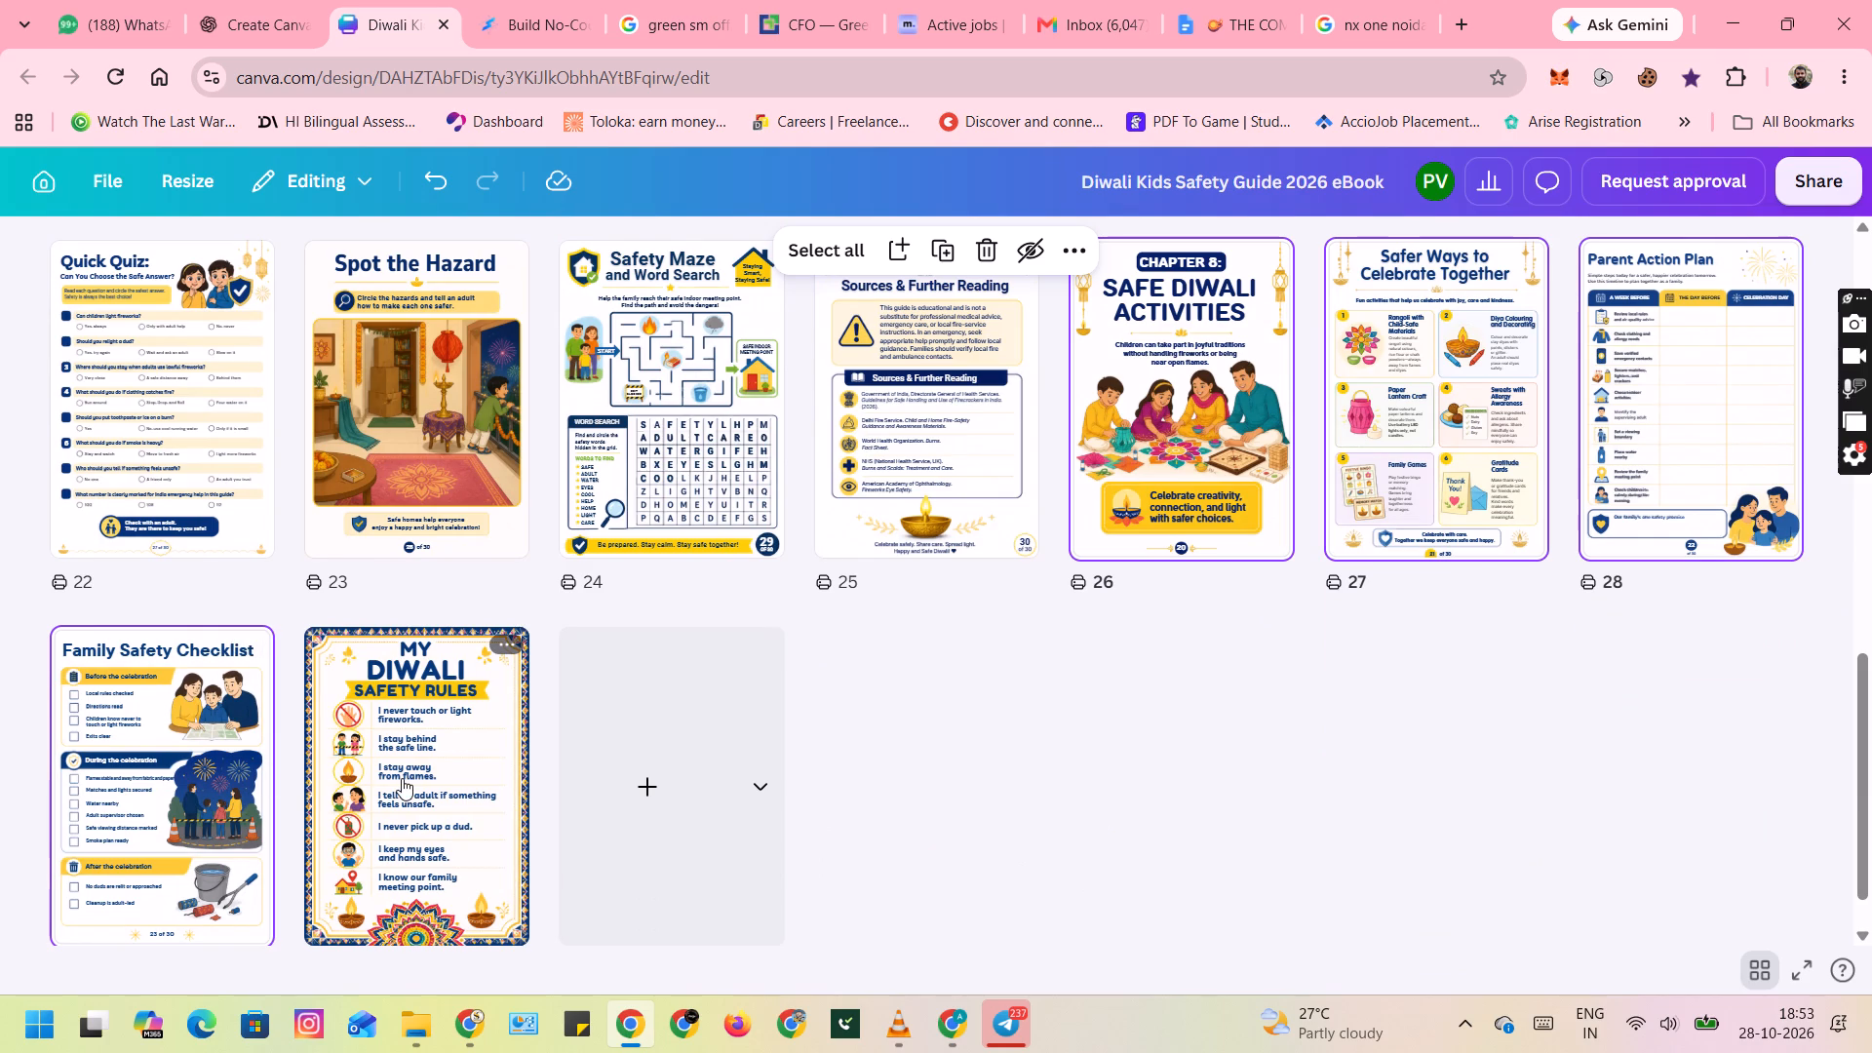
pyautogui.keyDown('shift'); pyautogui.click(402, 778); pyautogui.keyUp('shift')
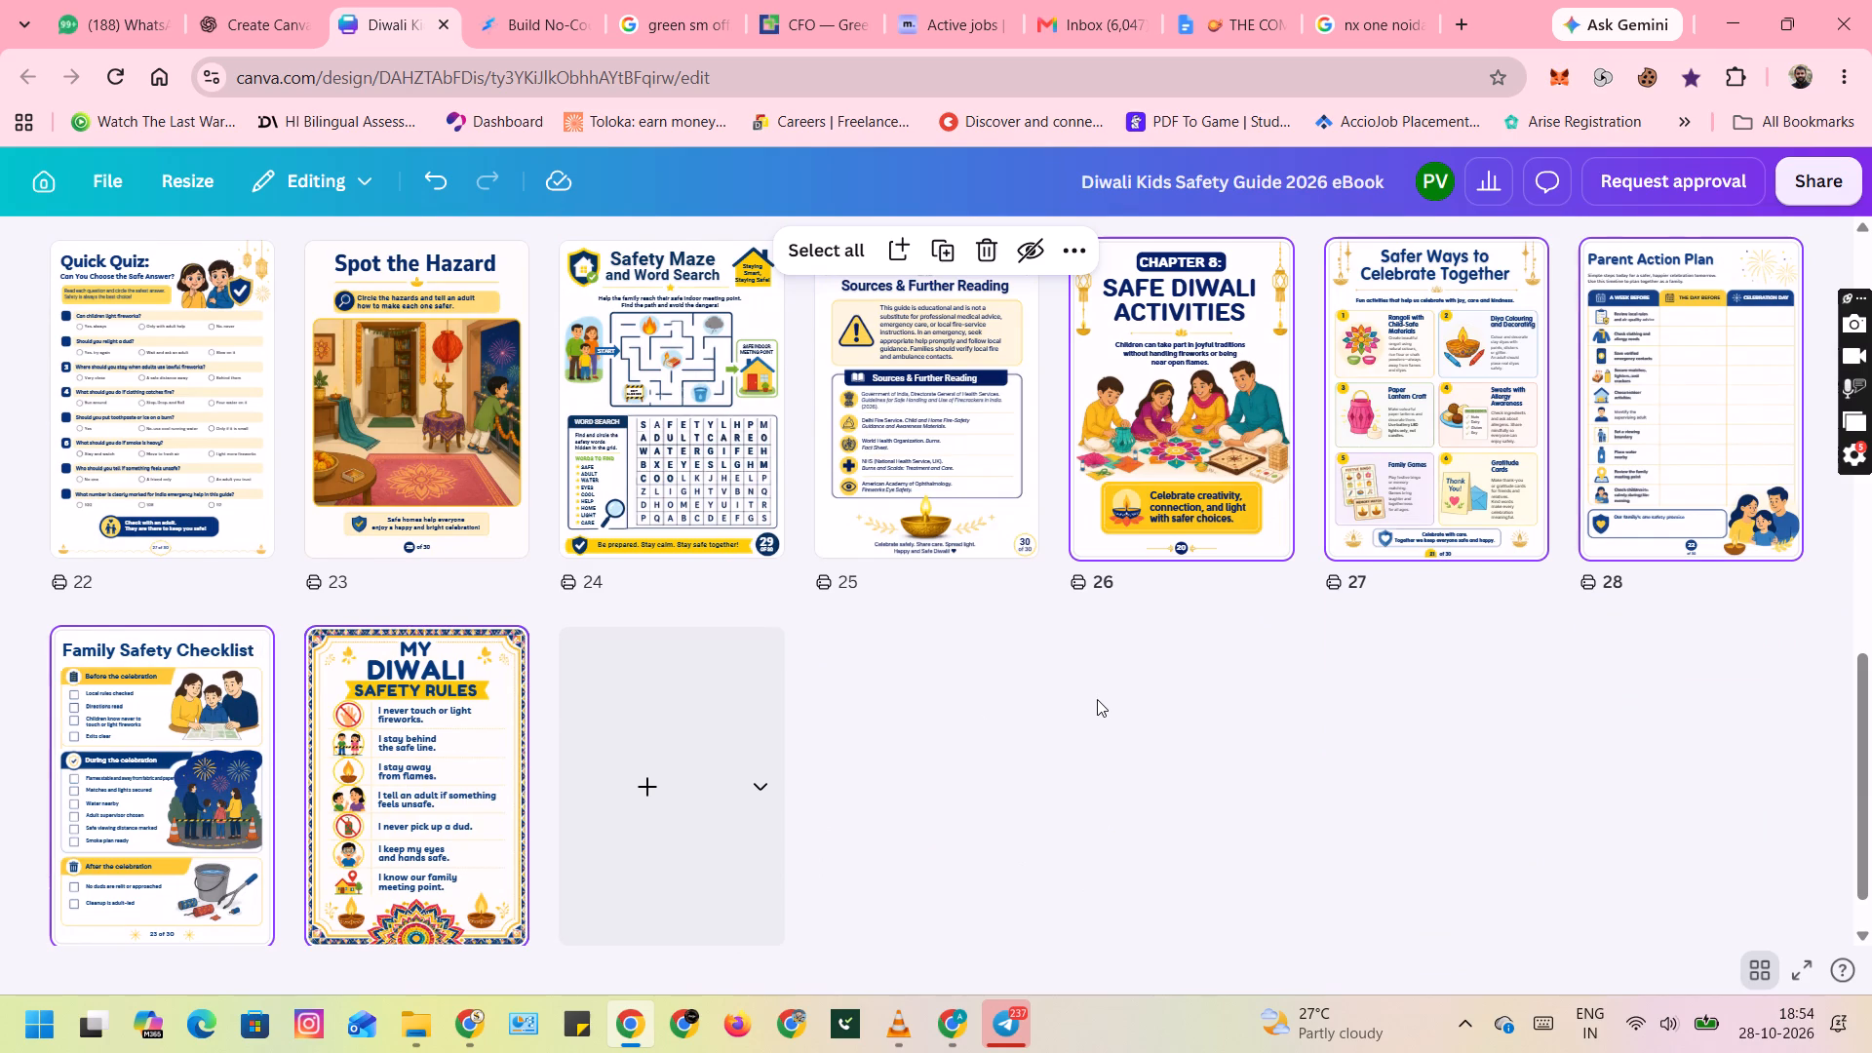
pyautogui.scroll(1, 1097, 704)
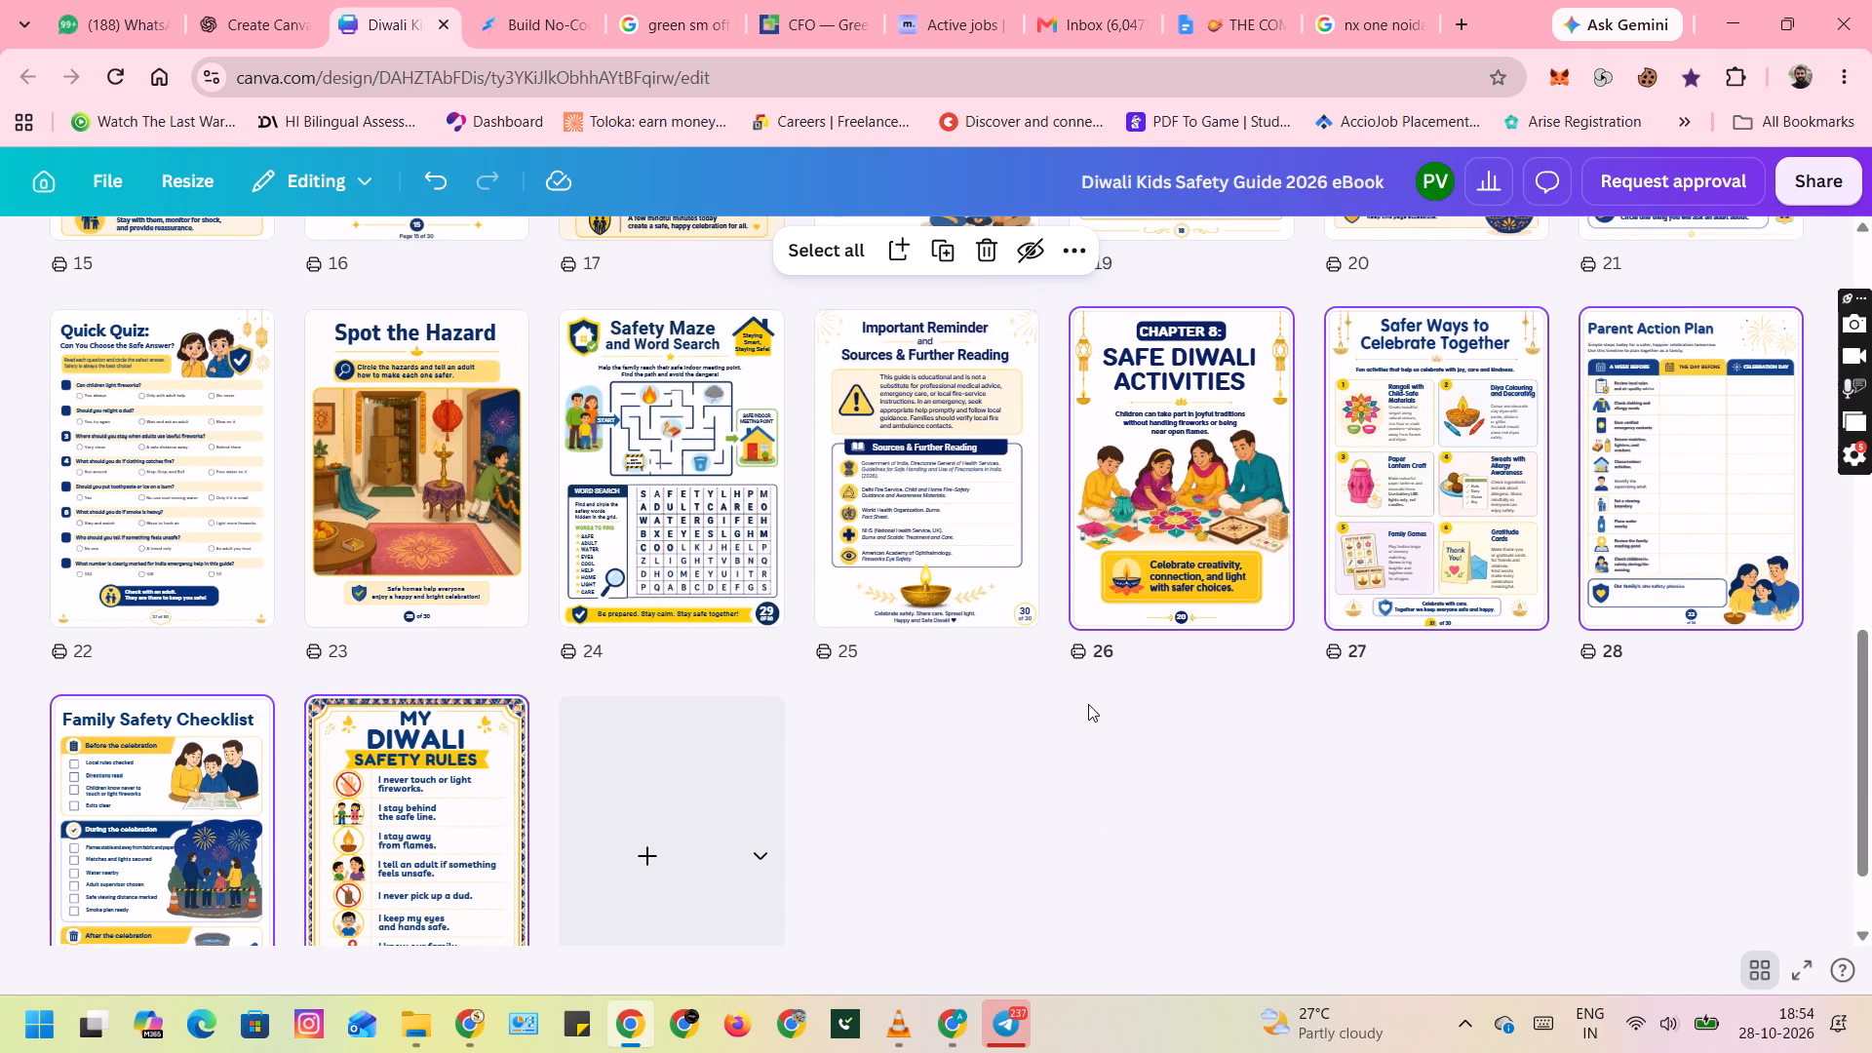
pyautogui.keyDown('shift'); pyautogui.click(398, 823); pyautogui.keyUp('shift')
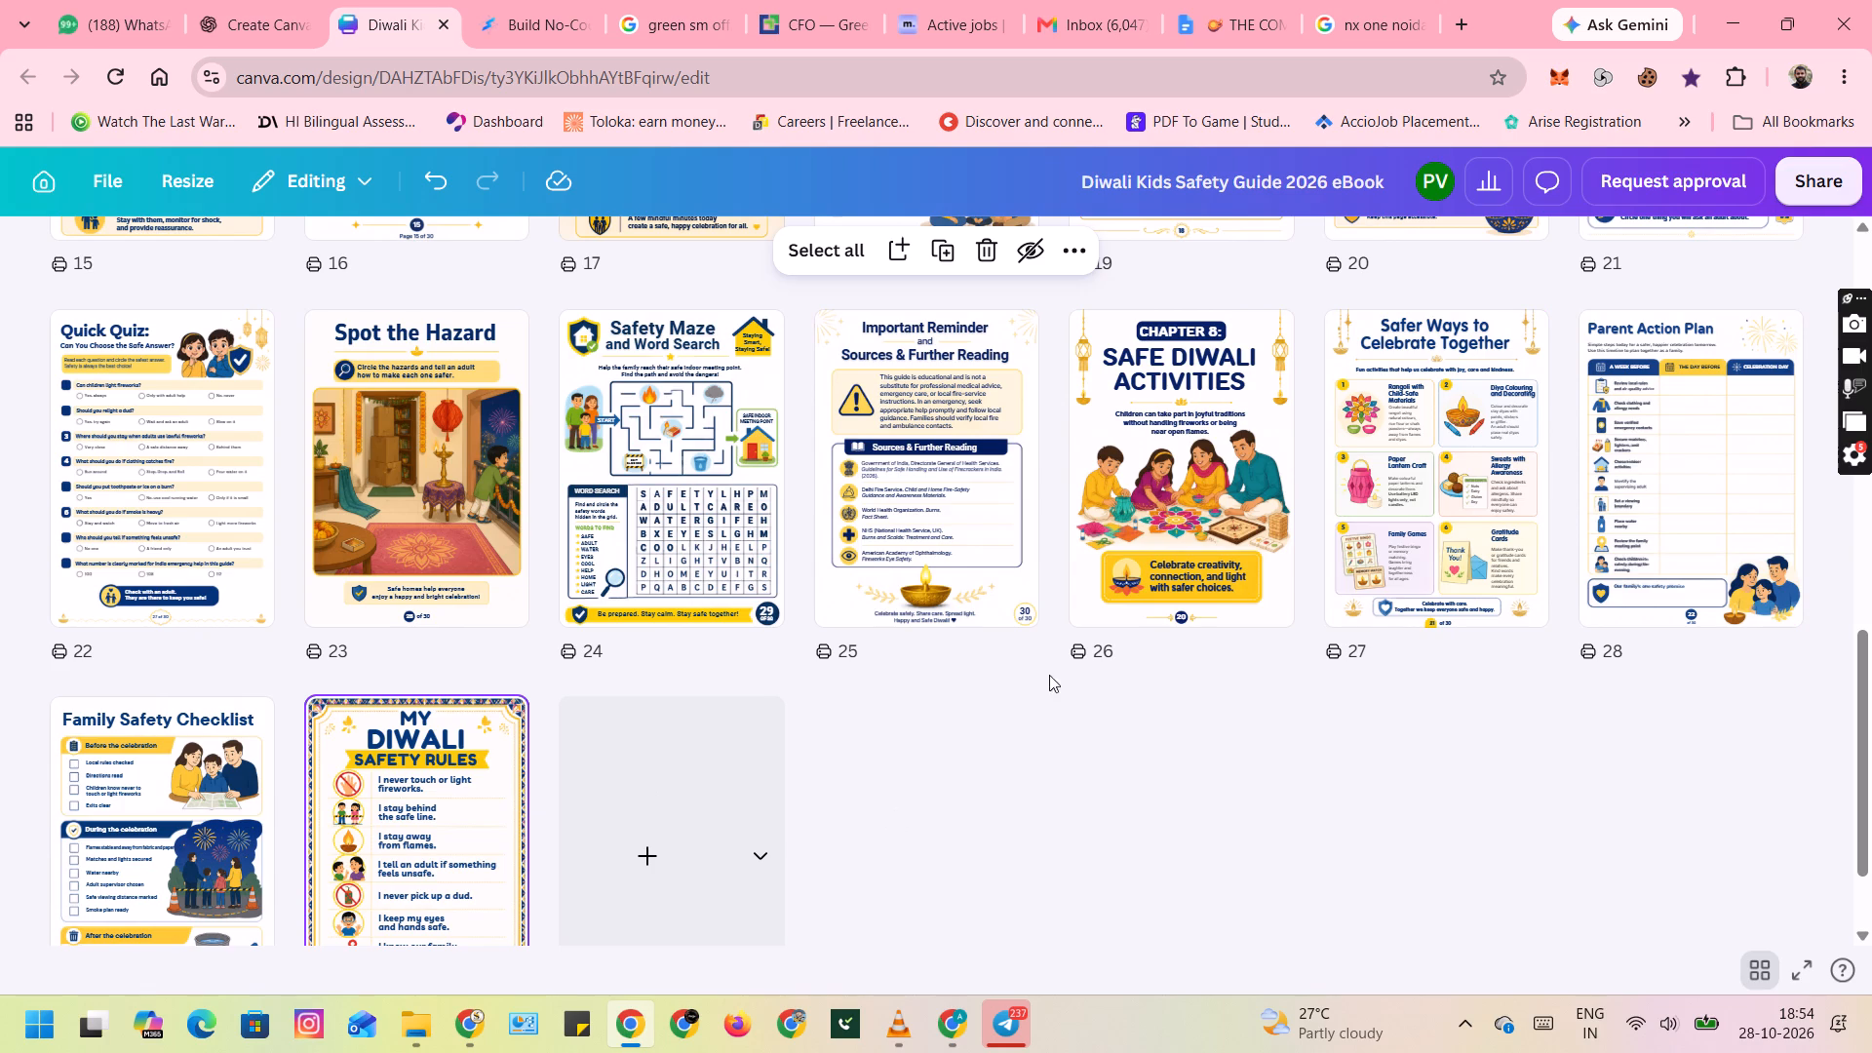
# Move the Chapter 8 Safe Diwali Activities, Safer Ways to Celebrate Together, Parent Action Plan and Family Safety Checklist pages together to positions 21–24, after Emergency Contacts.
pyautogui.click(1200, 453)
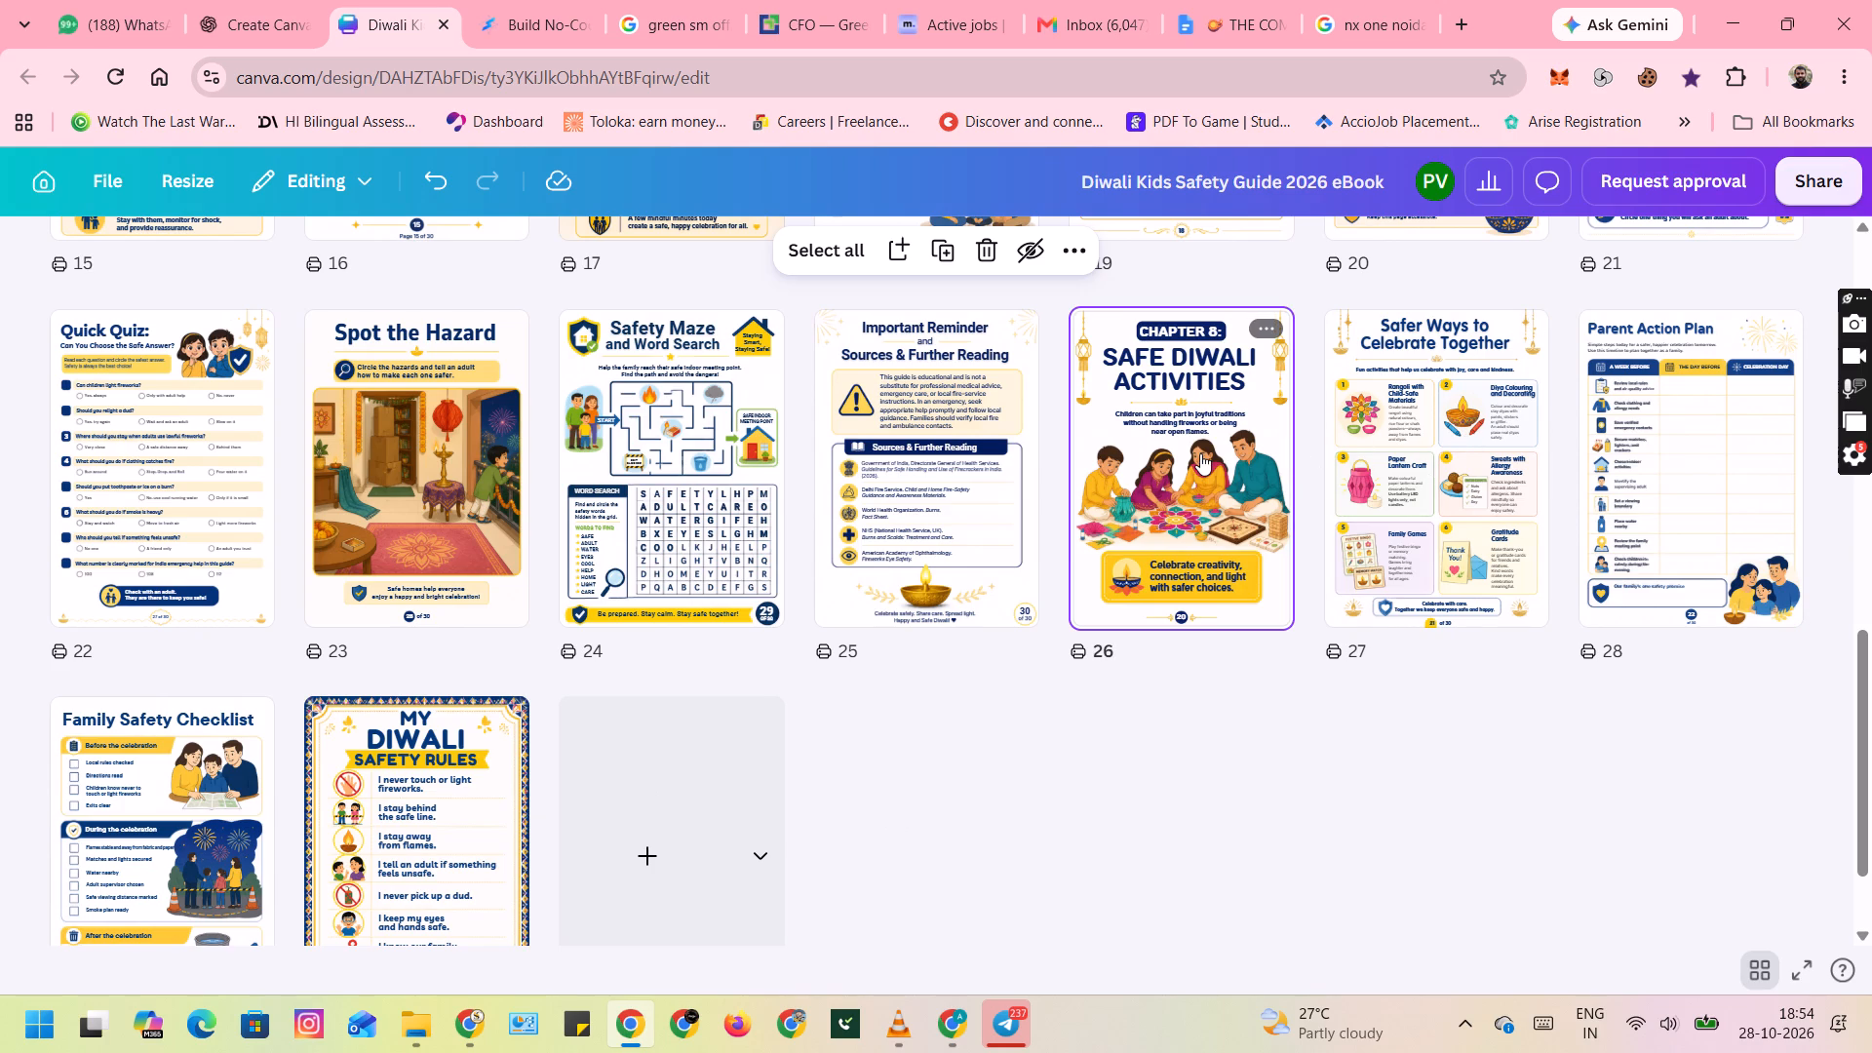
pyautogui.keyDown('shift'); pyautogui.click(168, 799); pyautogui.keyUp('shift')
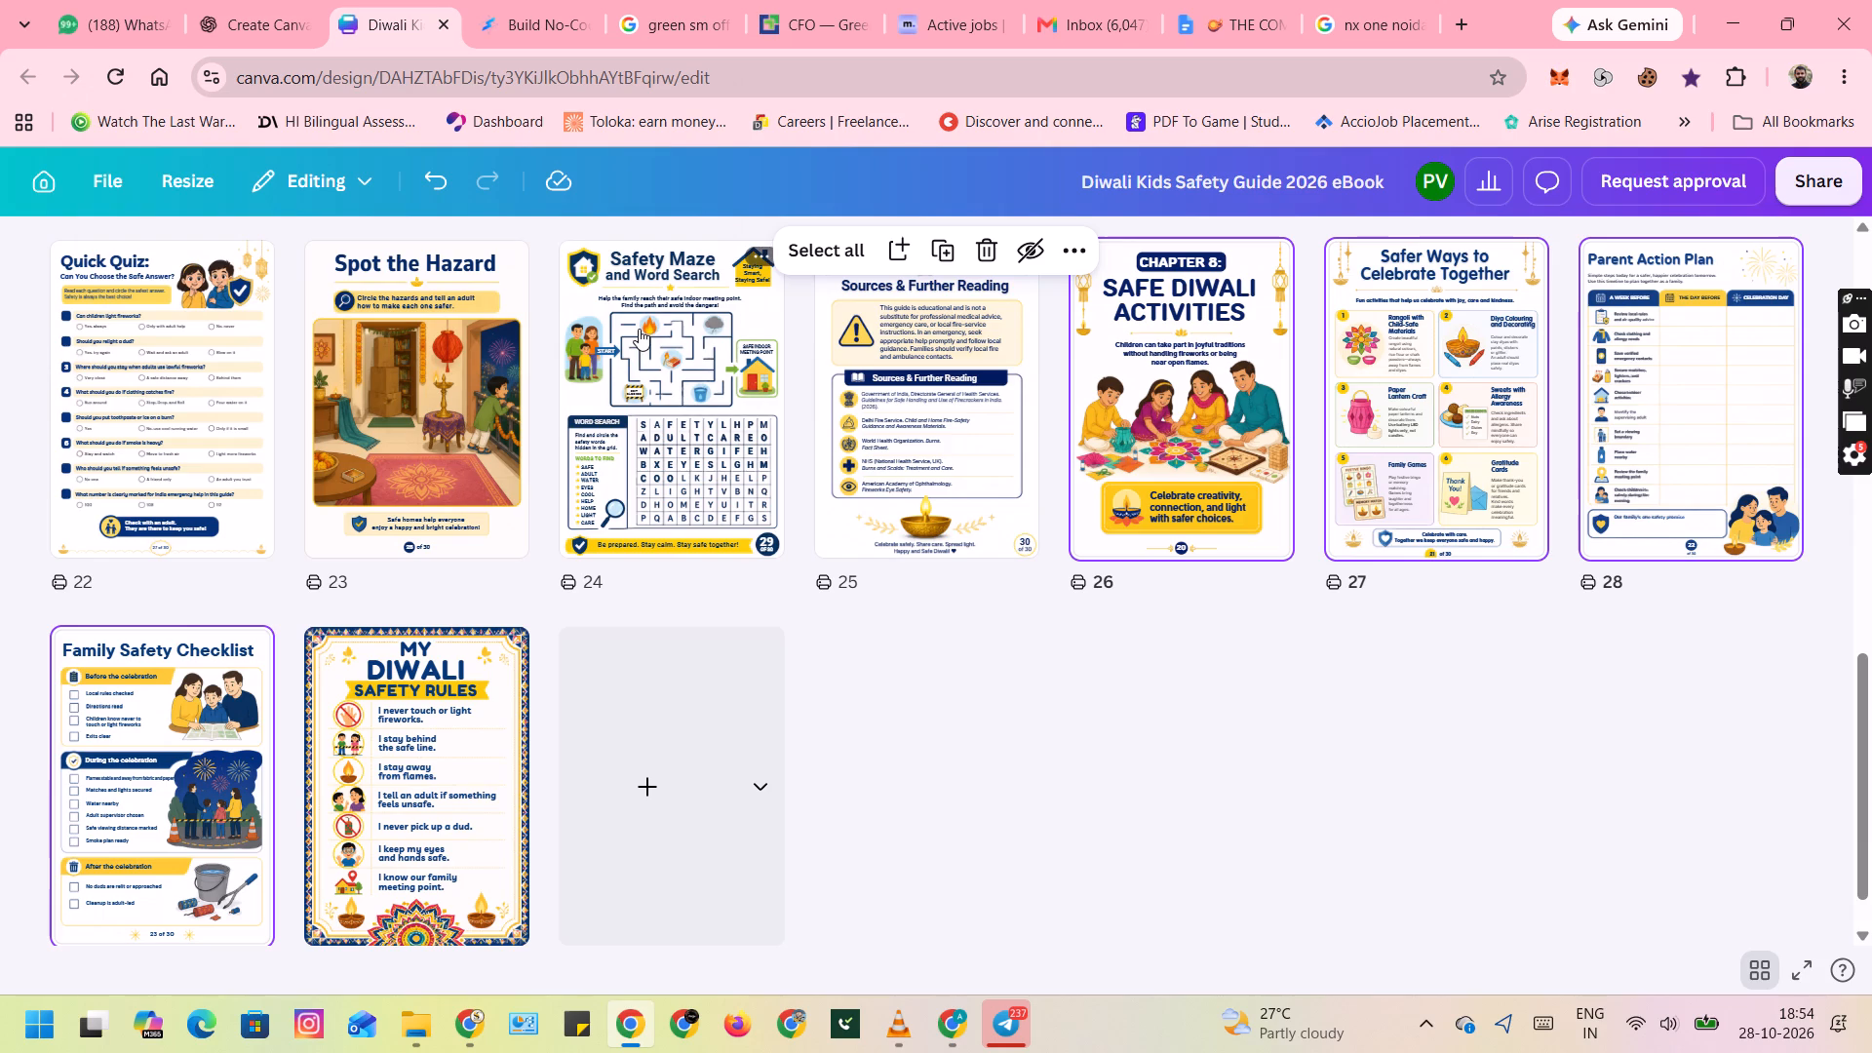
pyautogui.scroll(1, 1191, 509)
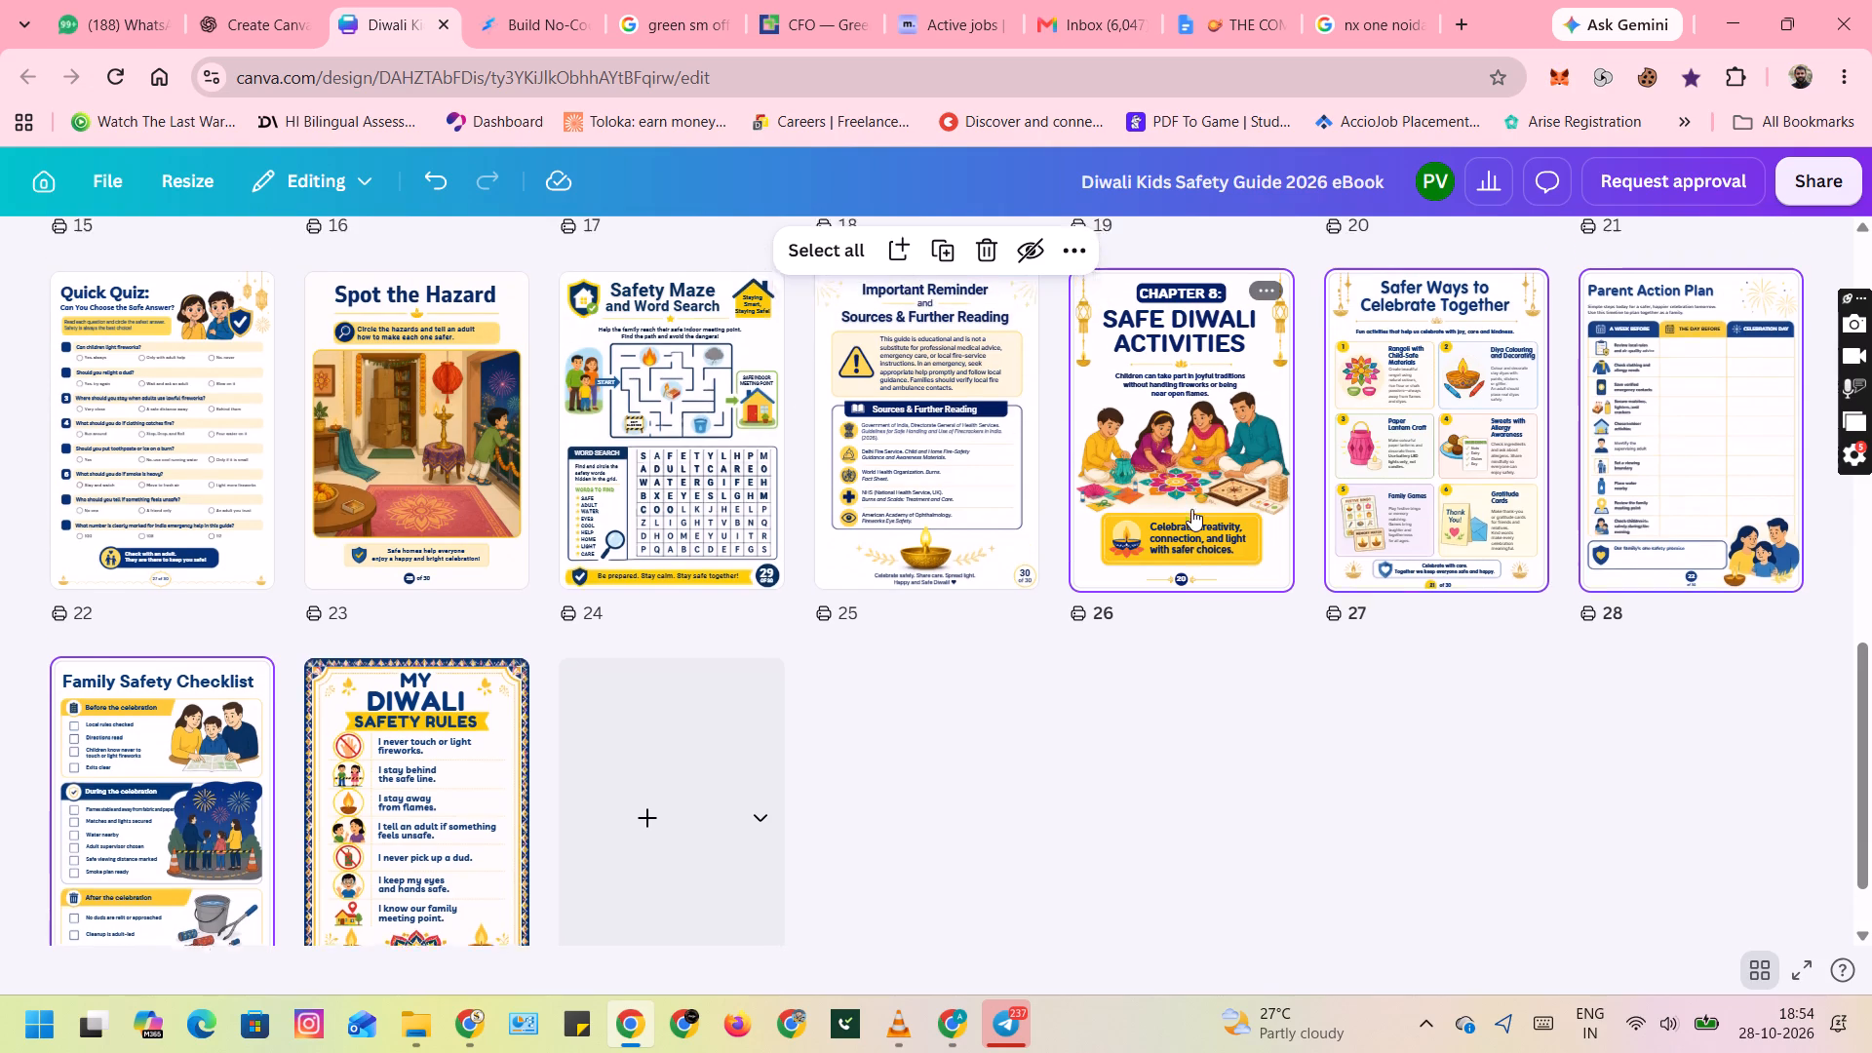
pyautogui.scroll(1, 1191, 509)
pyautogui.moveTo(1161, 536); pyautogui.dragTo(1196, 366)
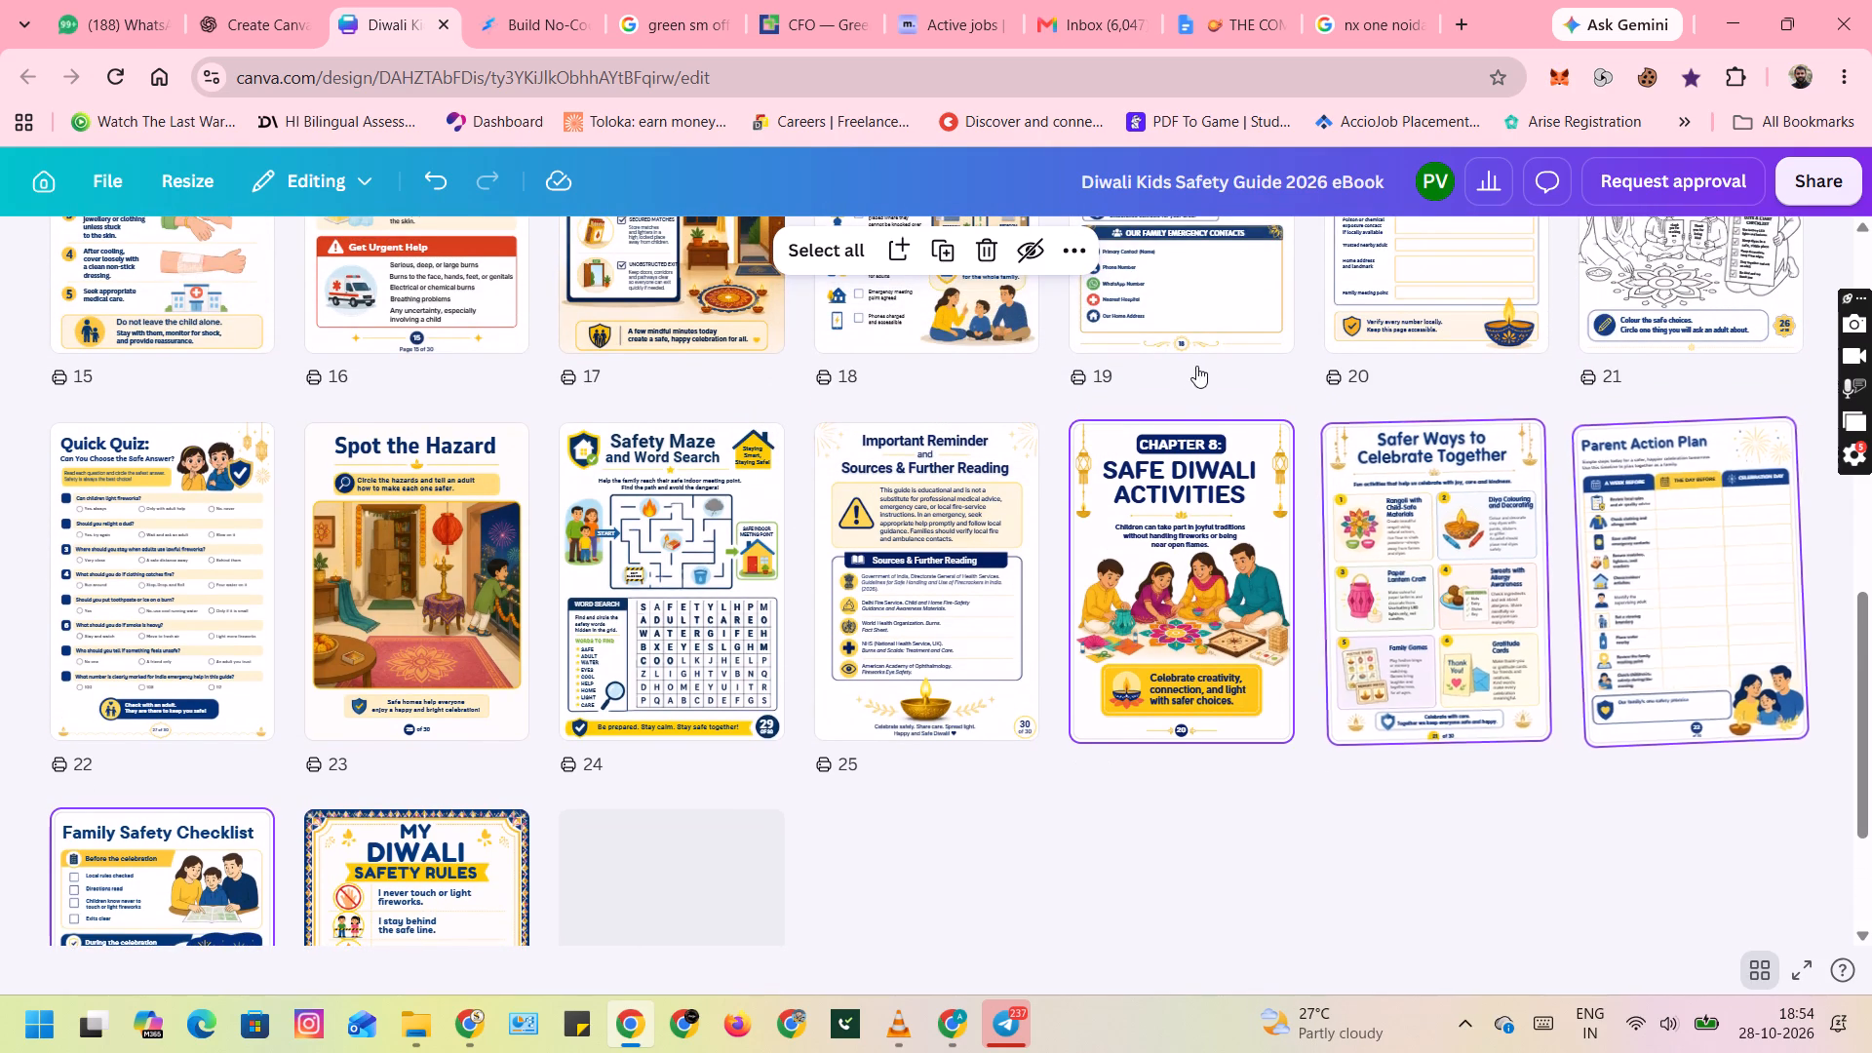
pyautogui.moveTo(1196, 366); pyautogui.dragTo(1267, 577)
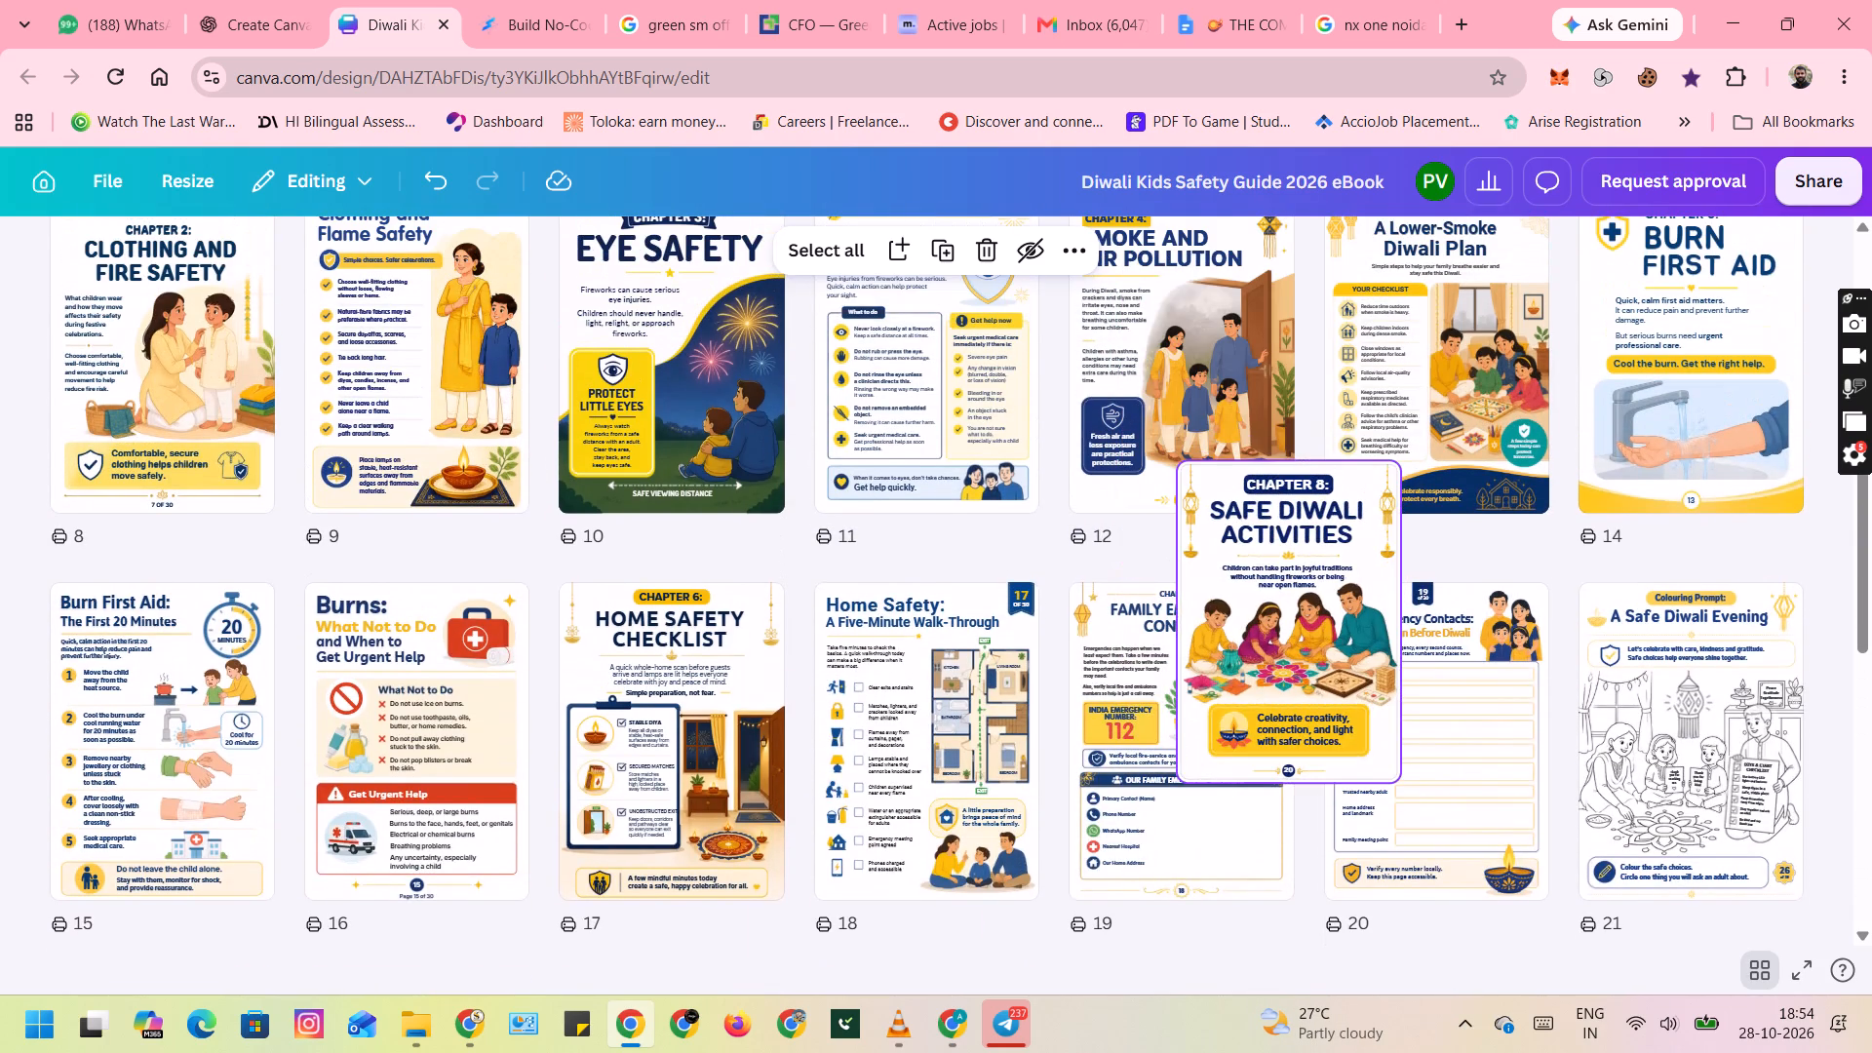
pyautogui.moveTo(1267, 577); pyautogui.dragTo(1542, 647)
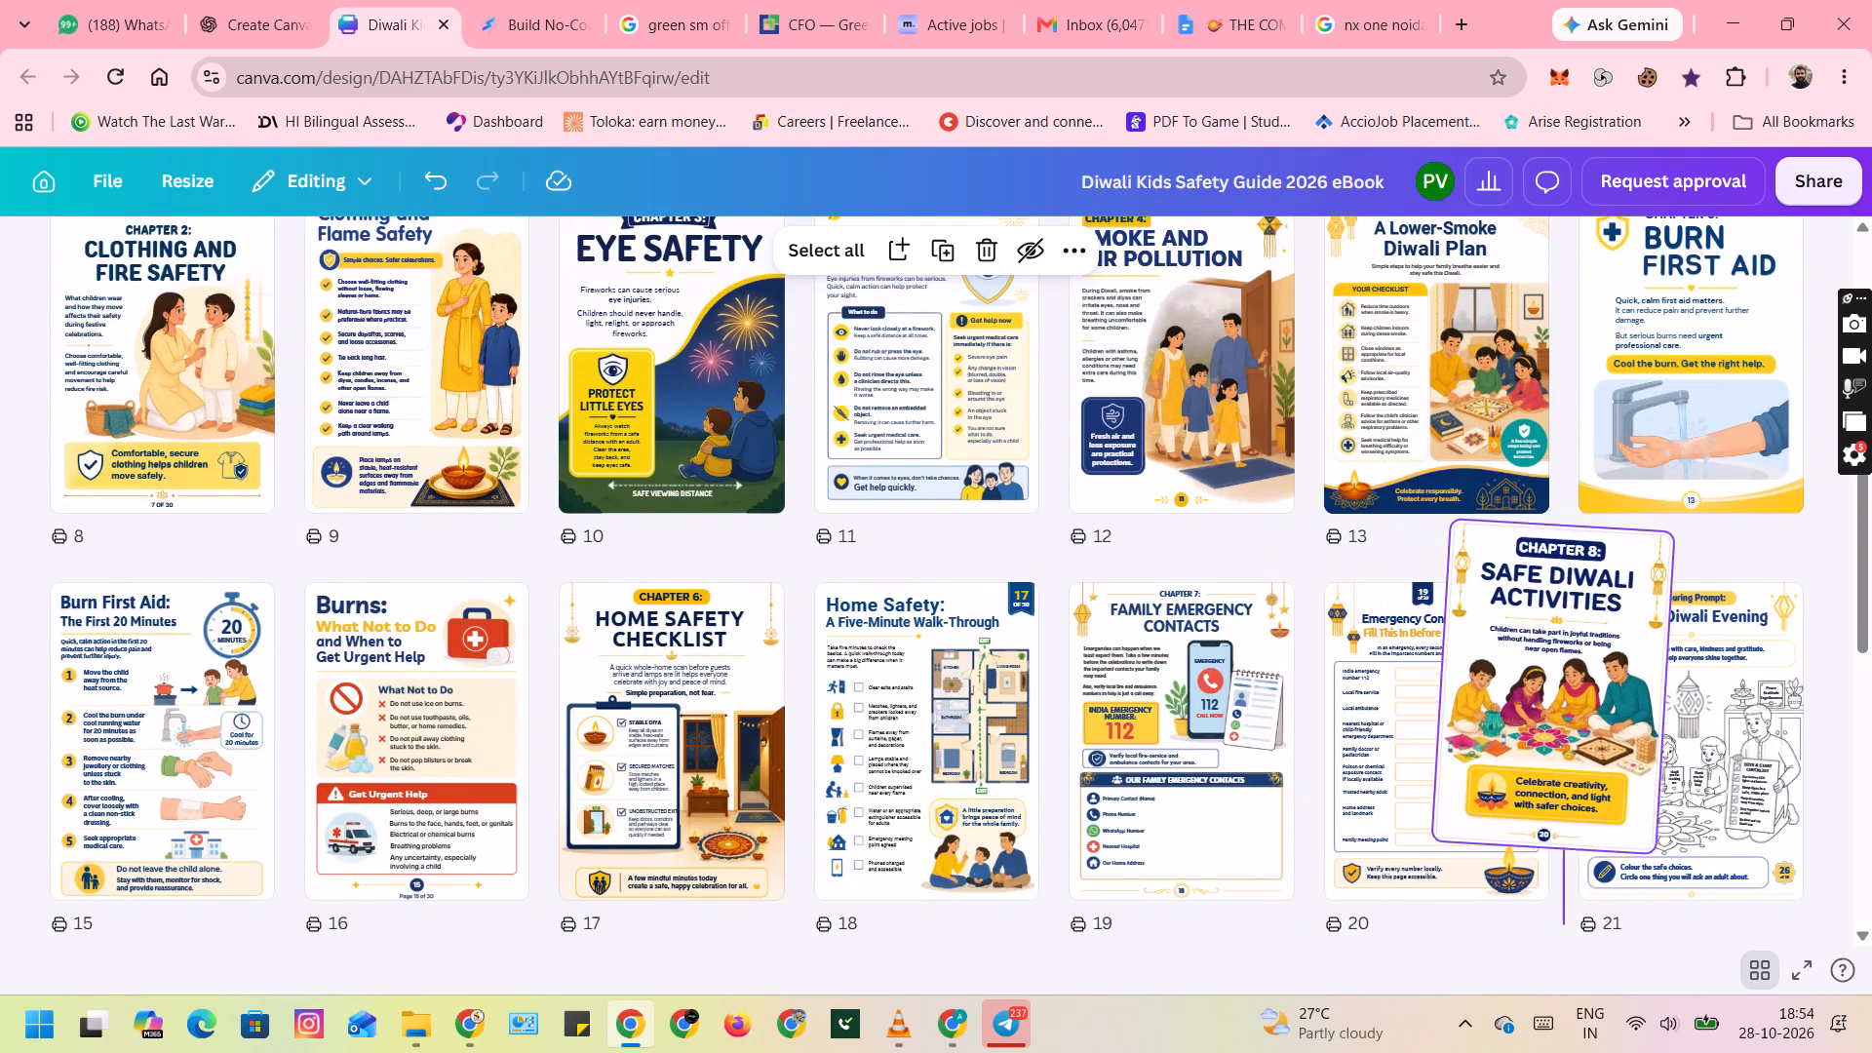
pyautogui.moveTo(1542, 647); pyautogui.dragTo(1553, 655)
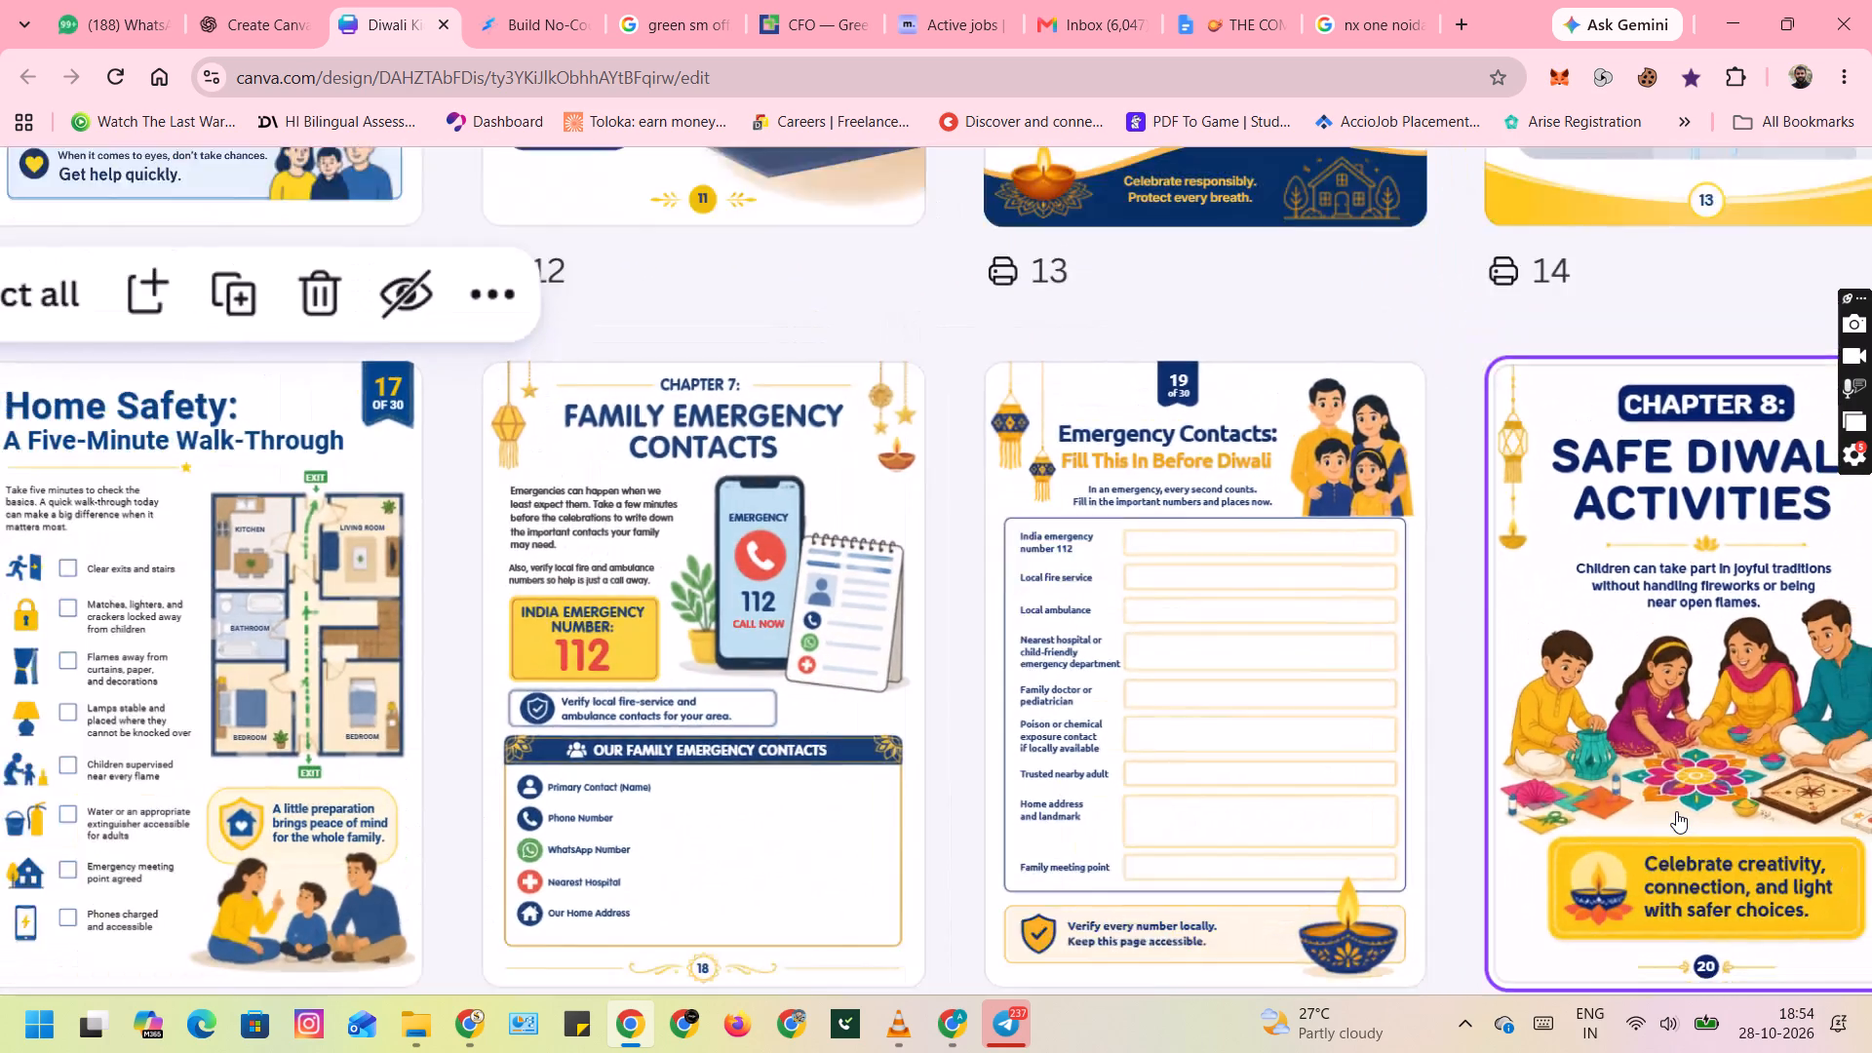
# Examine the printed page numbers on the Parent Action Plan, Family Safety Checklist and Colouring Prompt pages.
pyautogui.scroll(-5, 741, 899)
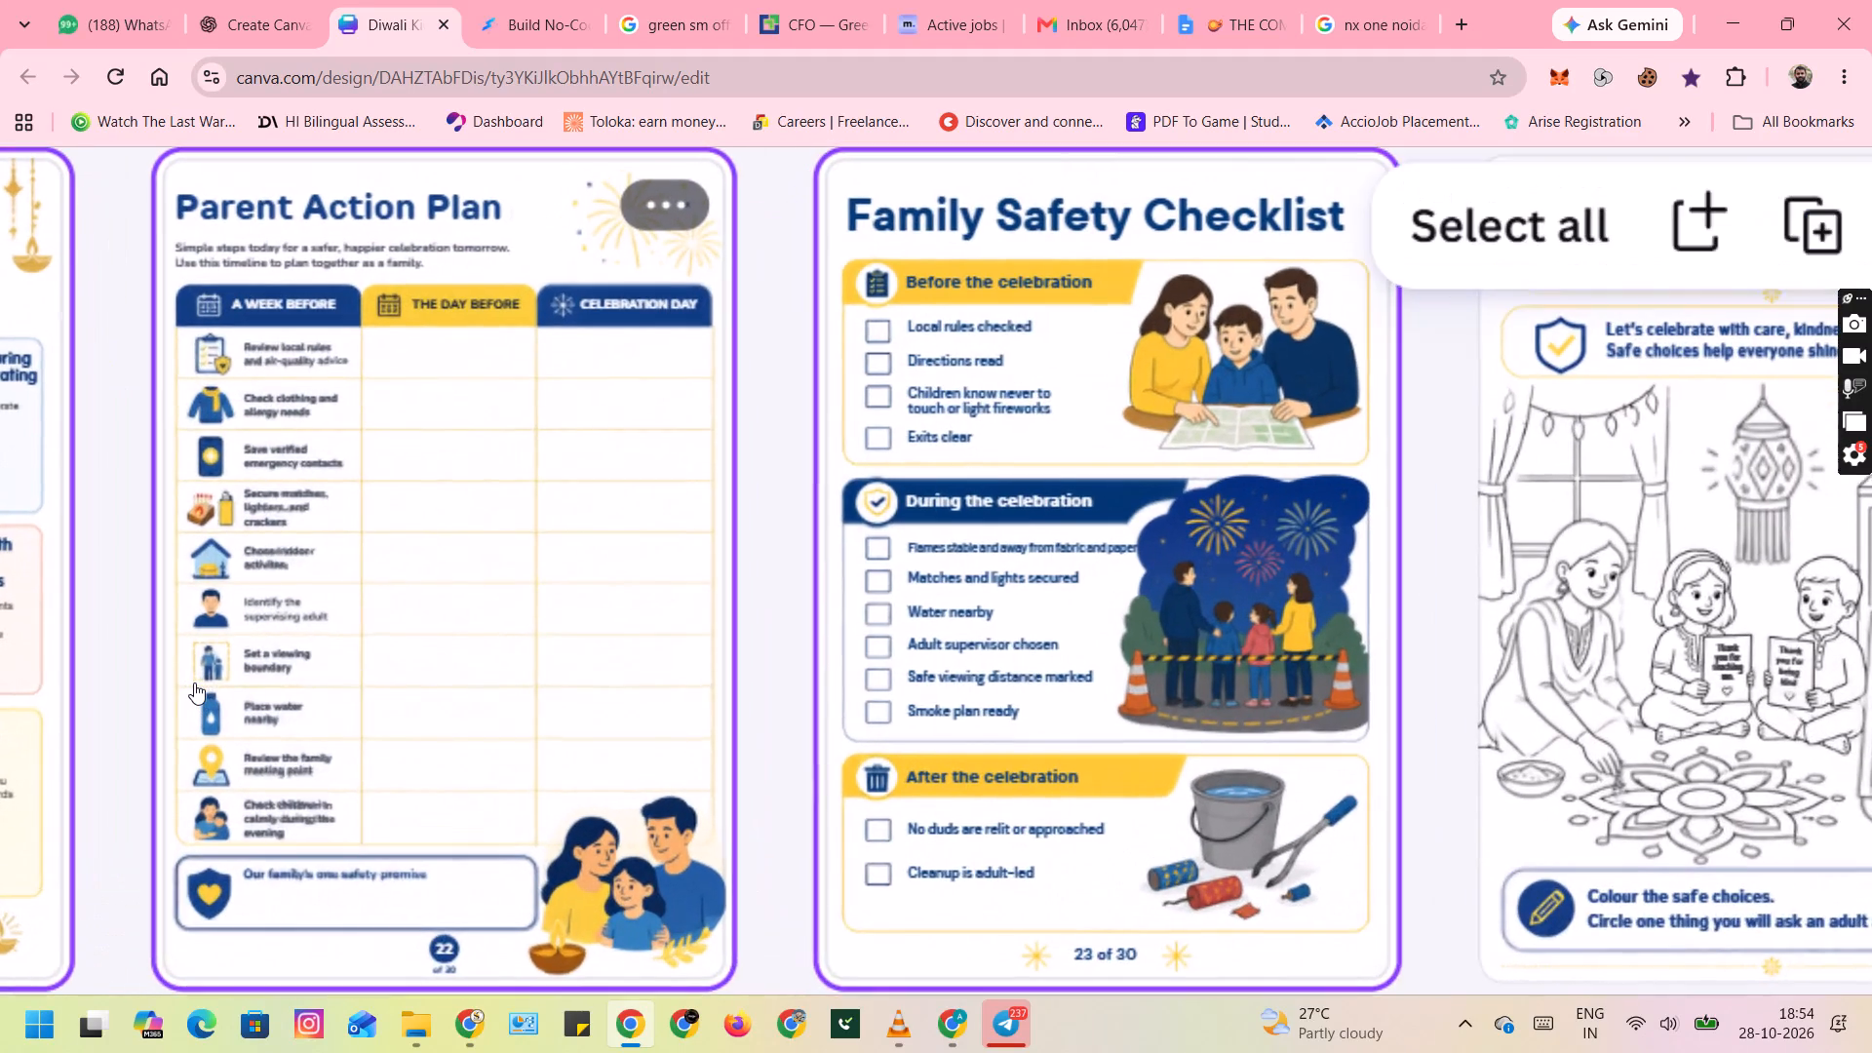
pyautogui.hscroll(-2, 194, 682)
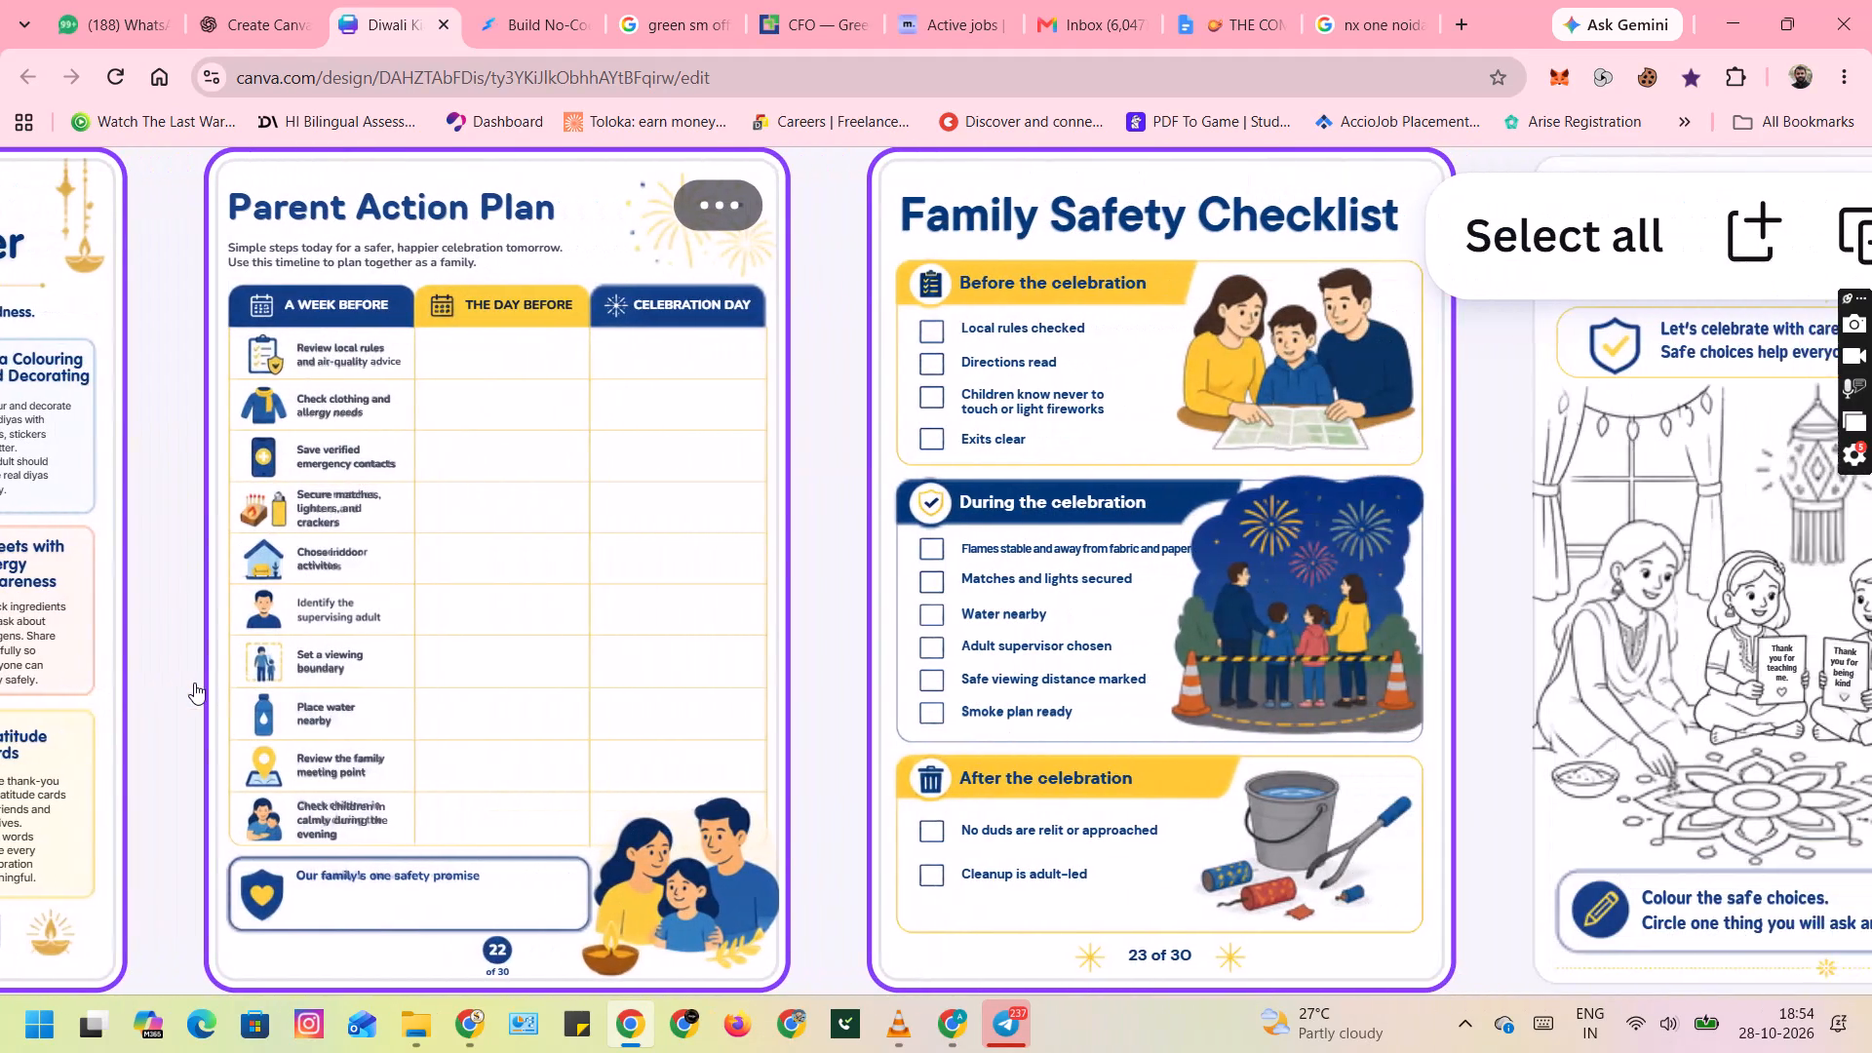
pyautogui.hscroll(-6, 194, 682)
pyautogui.hscroll(-2, 583, 692)
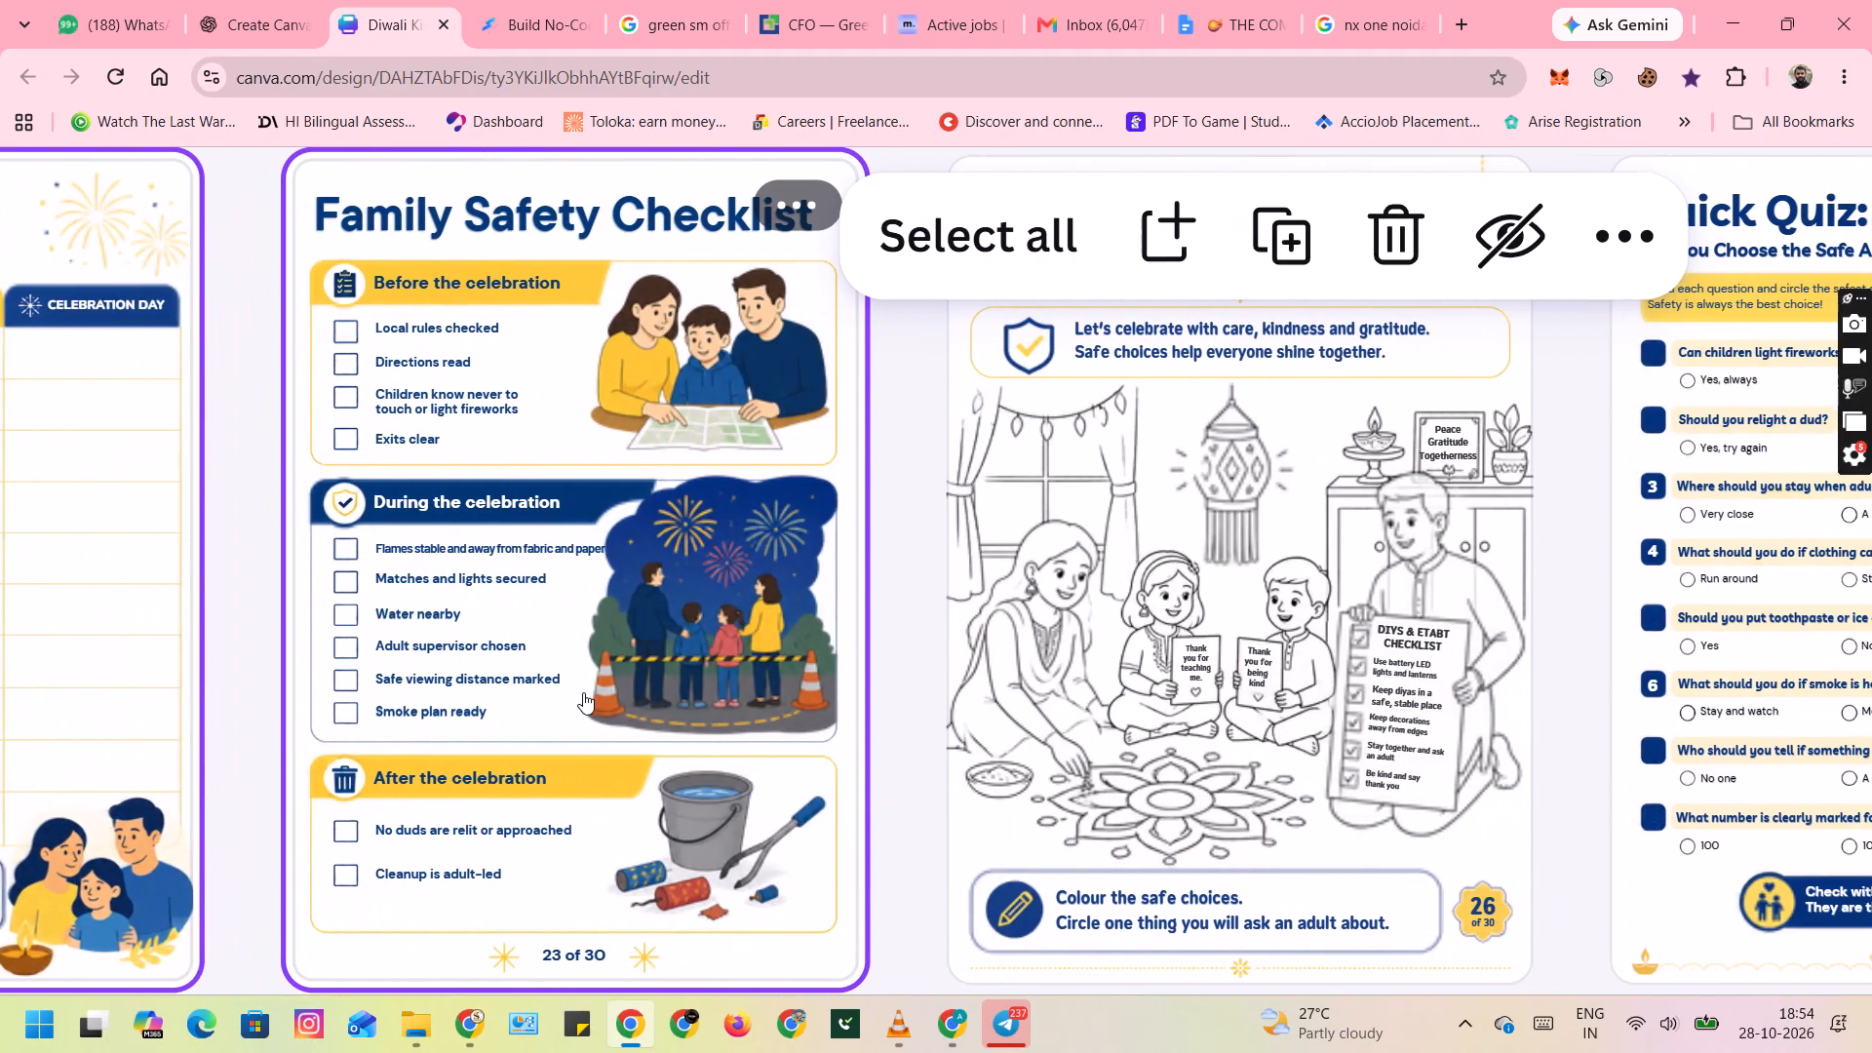
pyautogui.hscroll(-3, 583, 692)
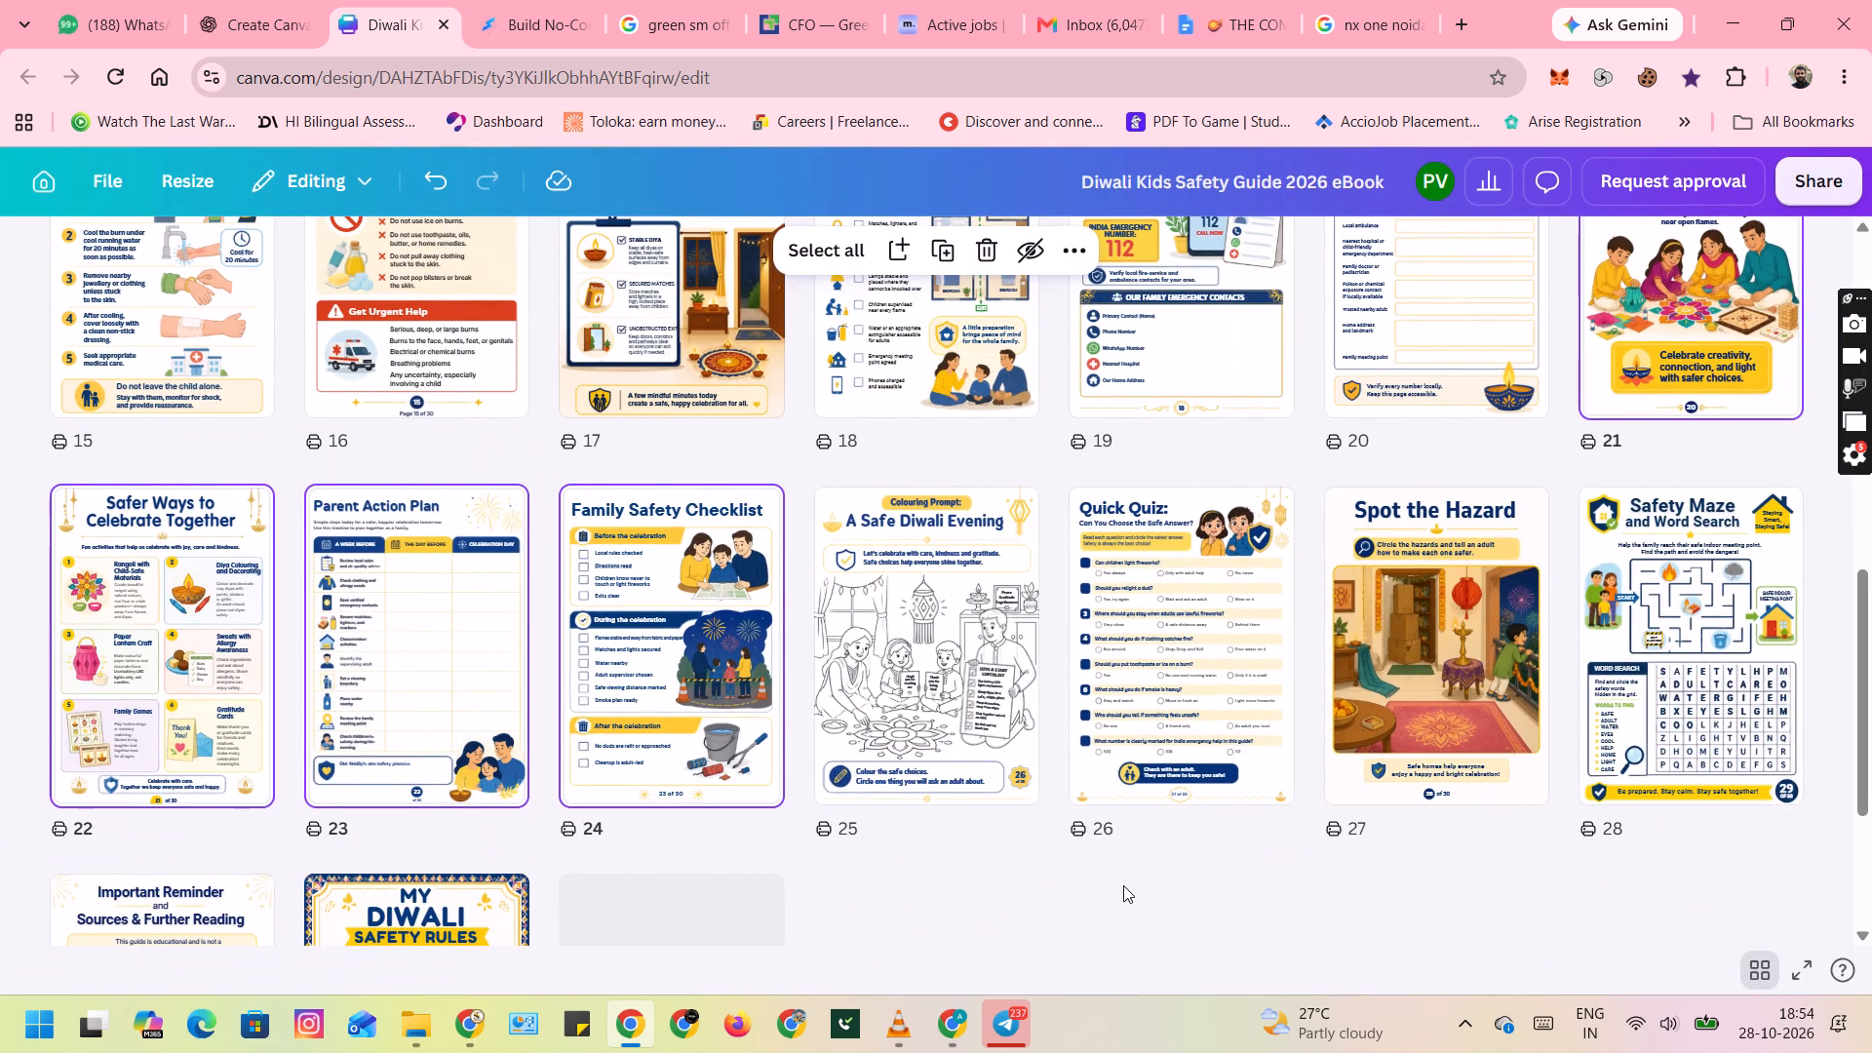
# Compare the Table of Contents entries after Chapter 8 with the order of the remaining pages at the end of the eBook.
pyautogui.scroll(1, 1123, 885)
pyautogui.scroll(7, 573, 750)
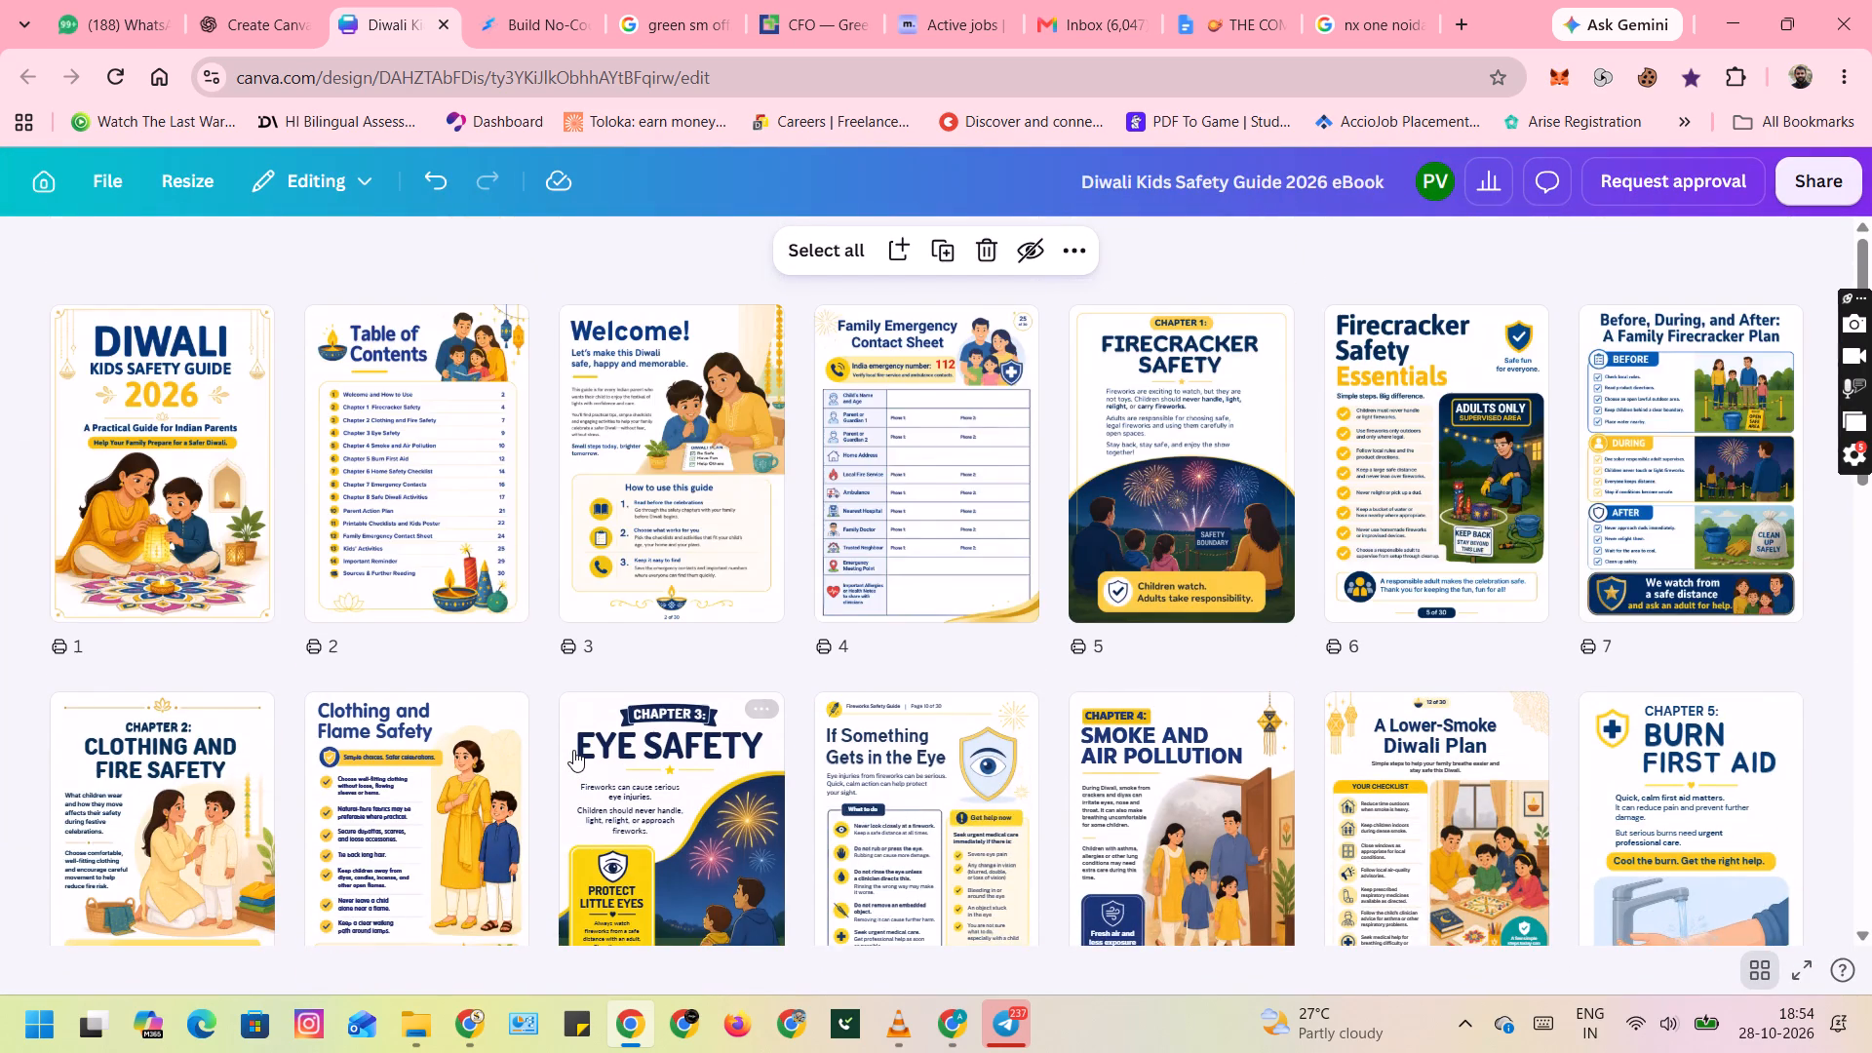
pyautogui.scroll(1, 573, 750)
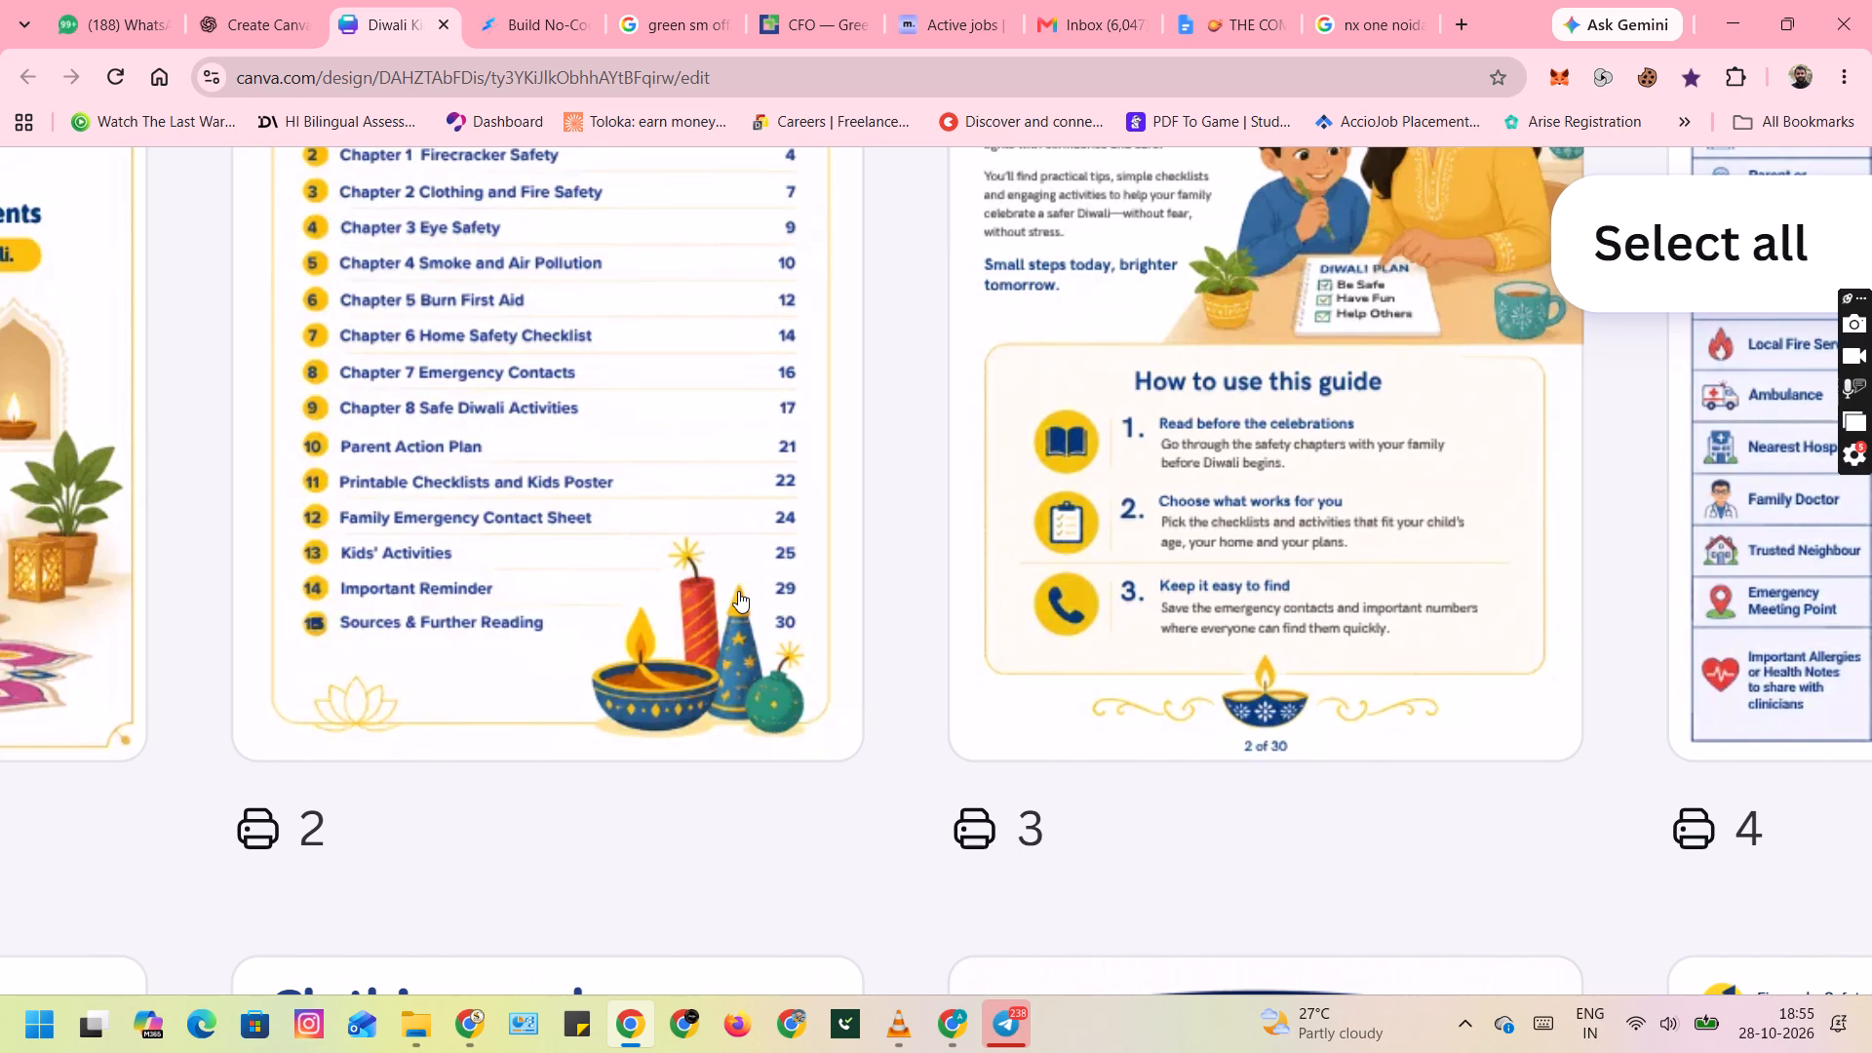
pyautogui.scroll(-2, 738, 591)
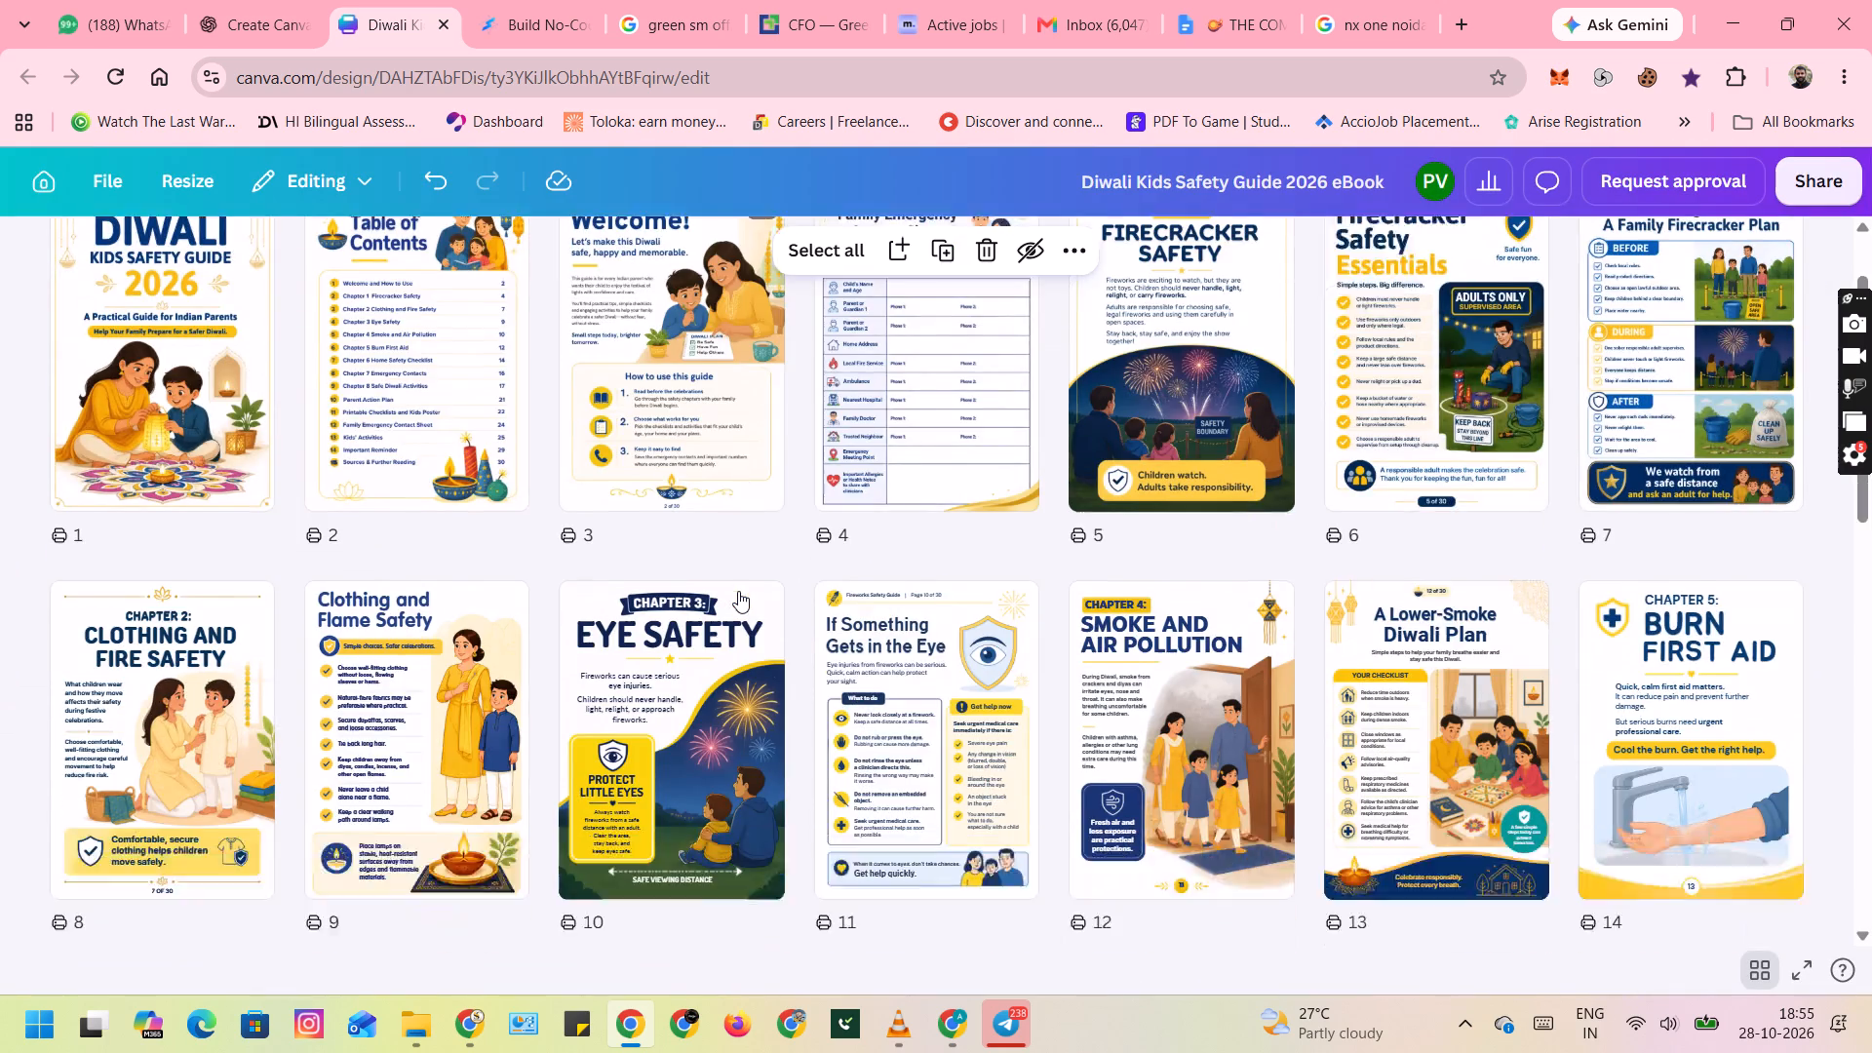
pyautogui.scroll(-10, 738, 591)
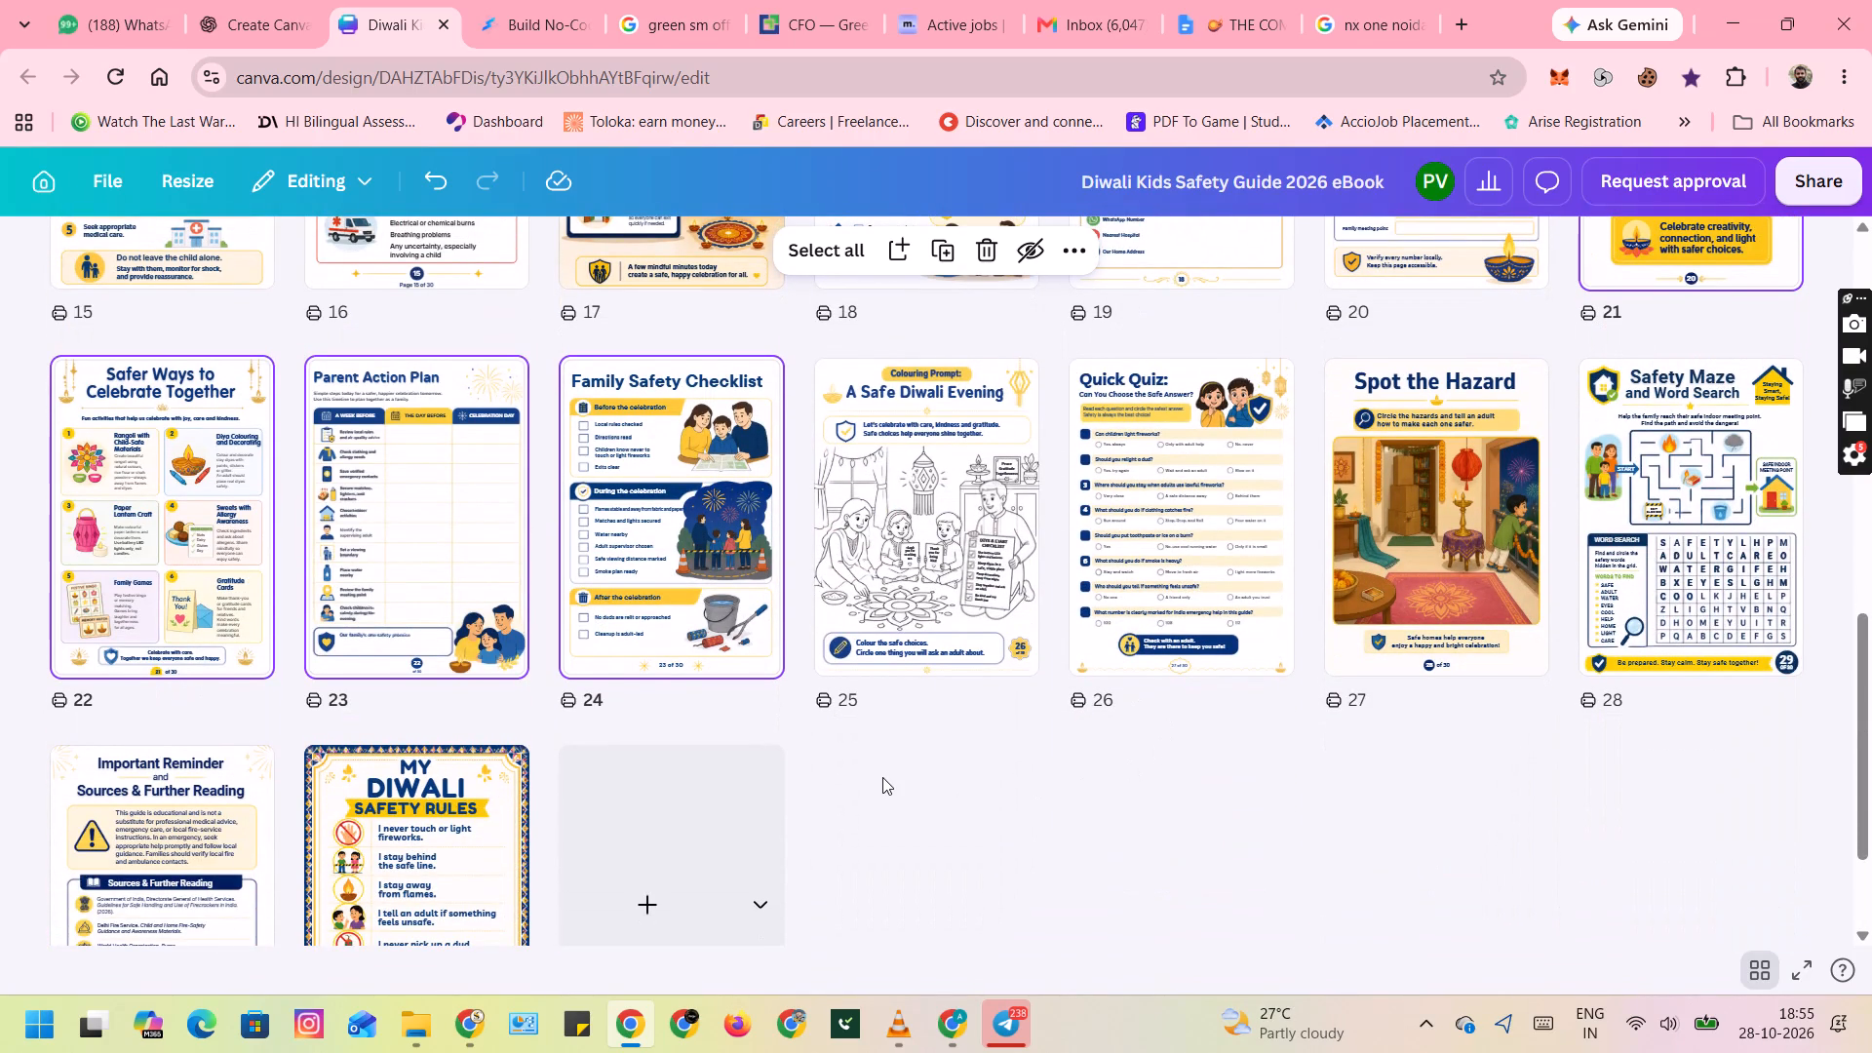
pyautogui.scroll(8, 449, 634)
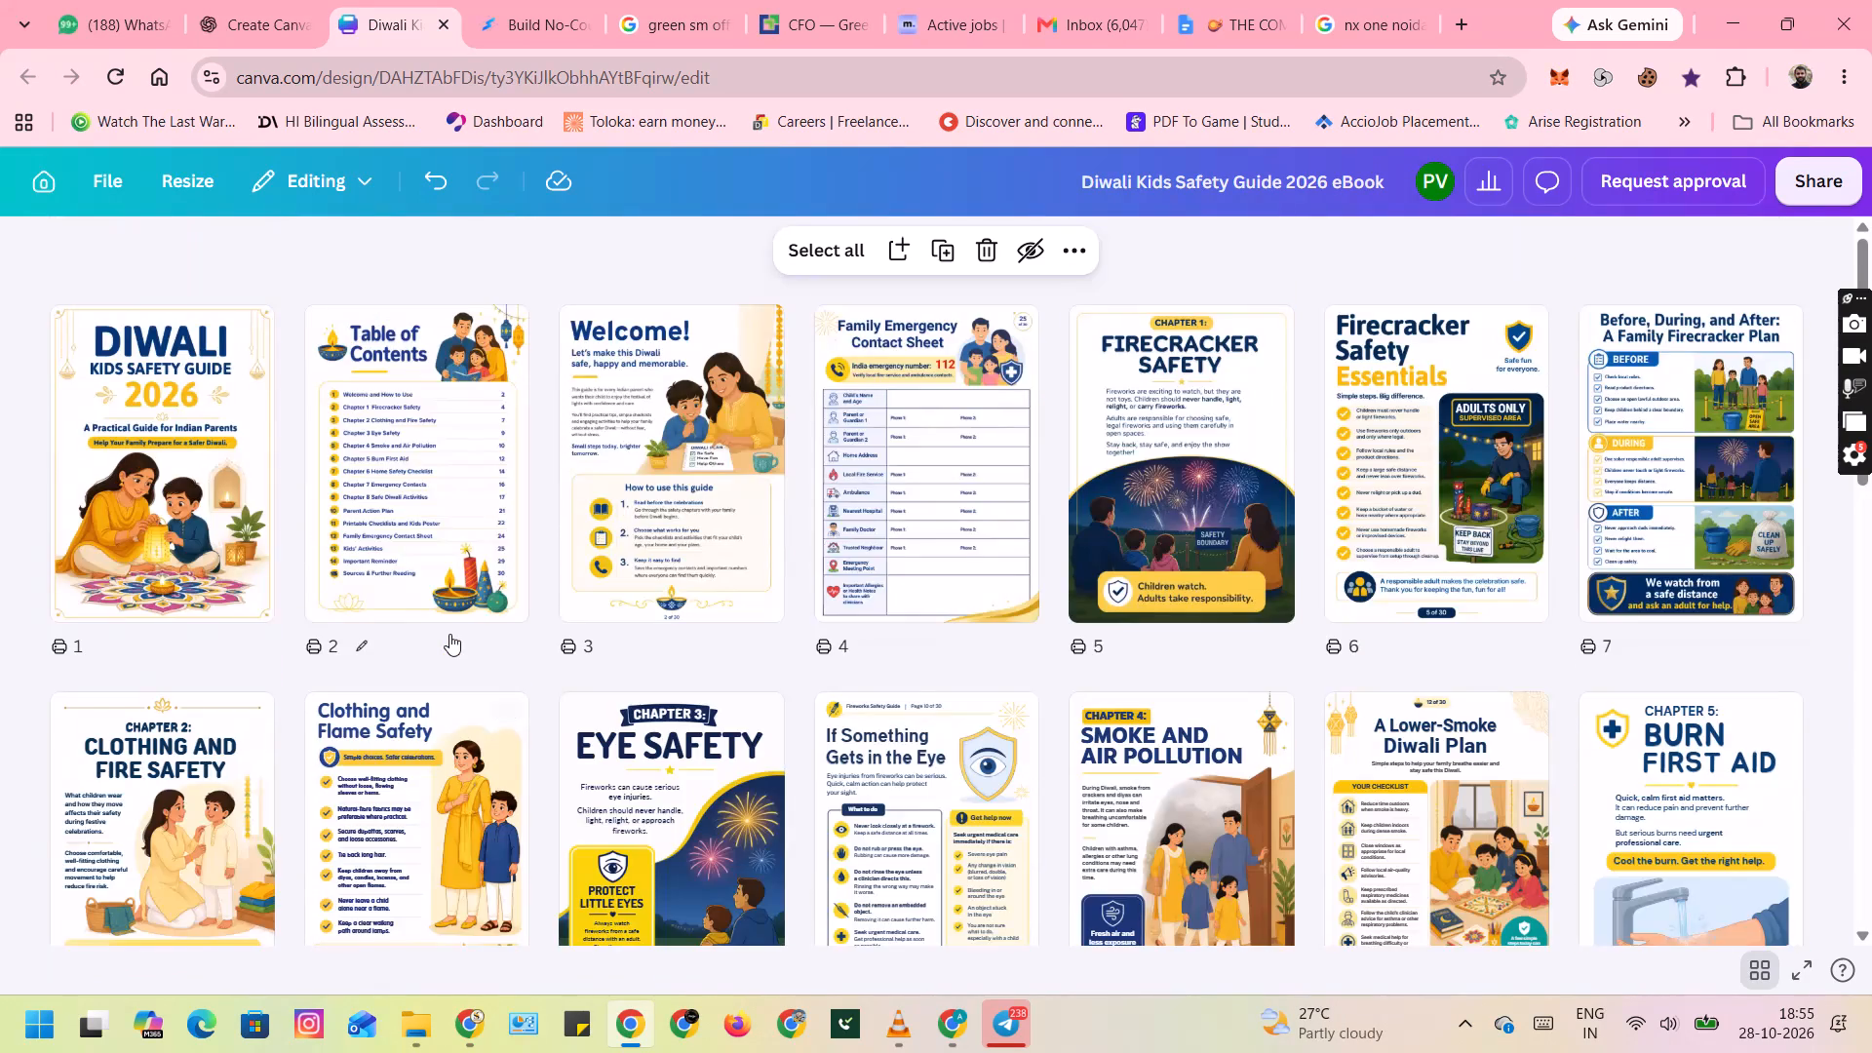
pyautogui.scroll(1, 449, 634)
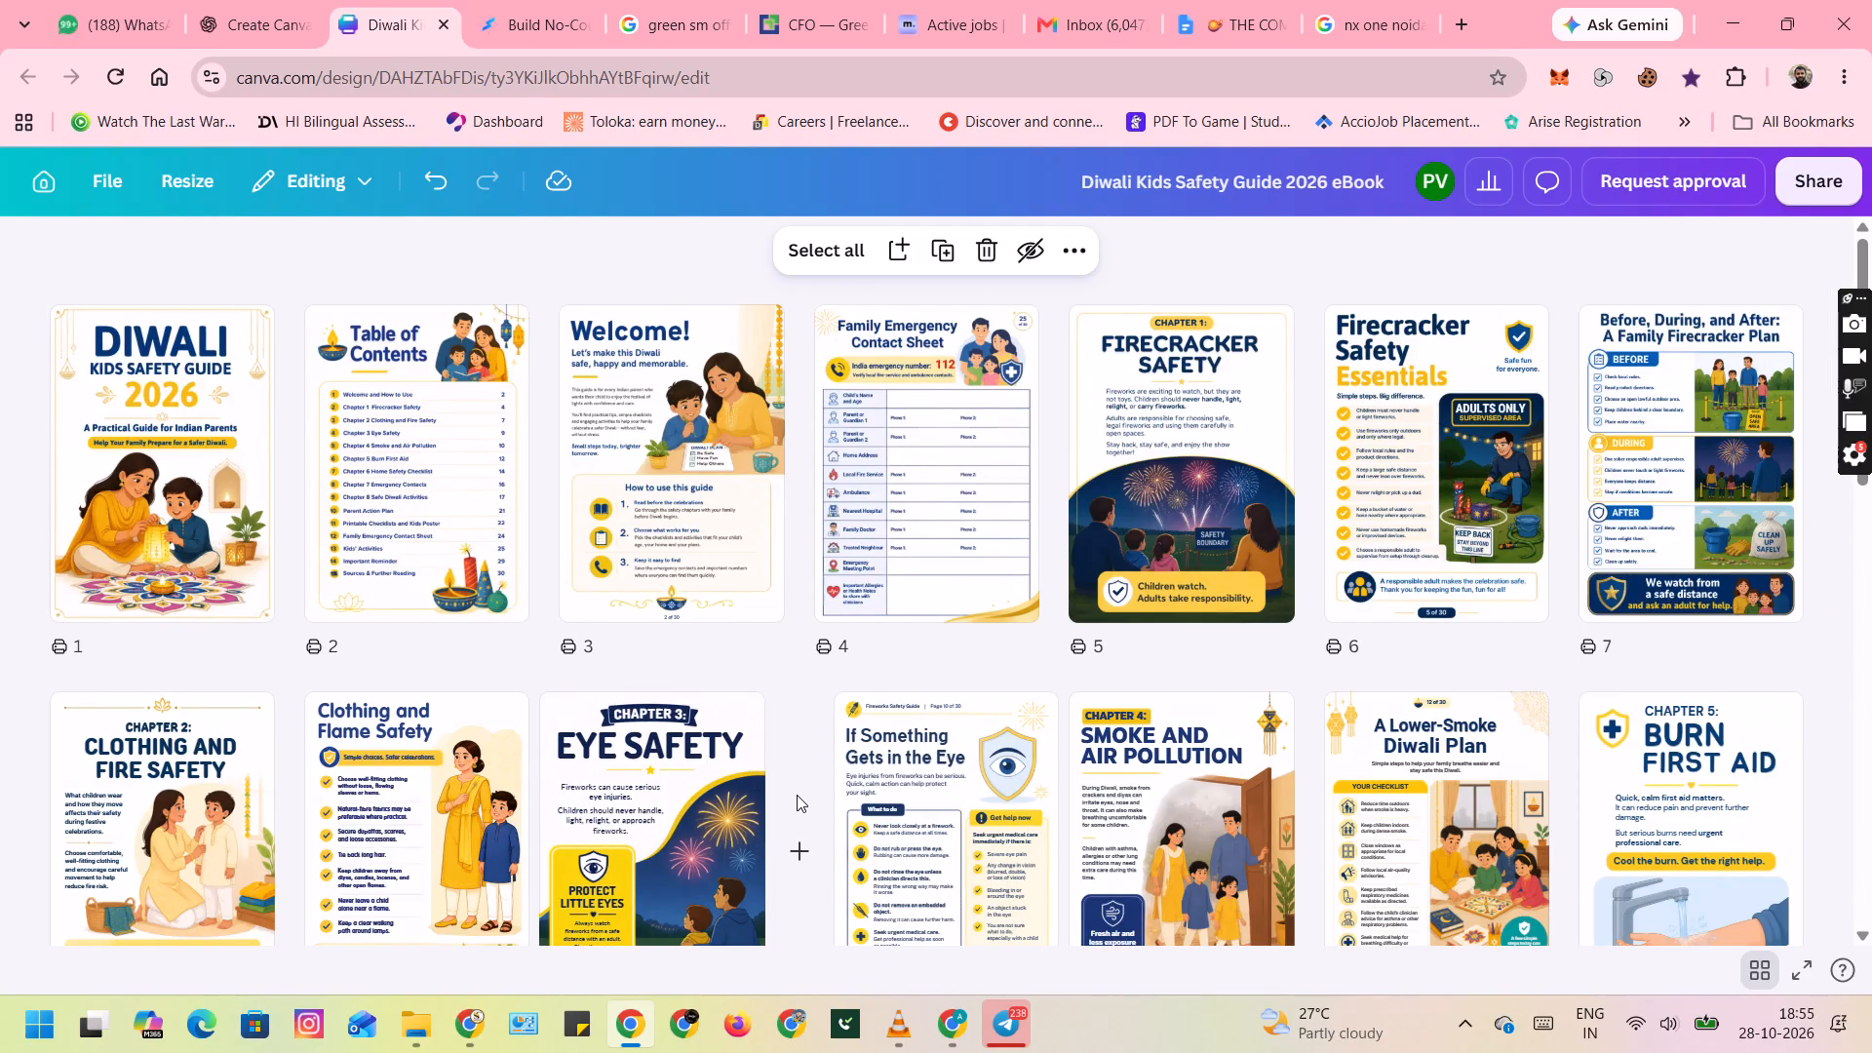
pyautogui.scroll(-6, 797, 795)
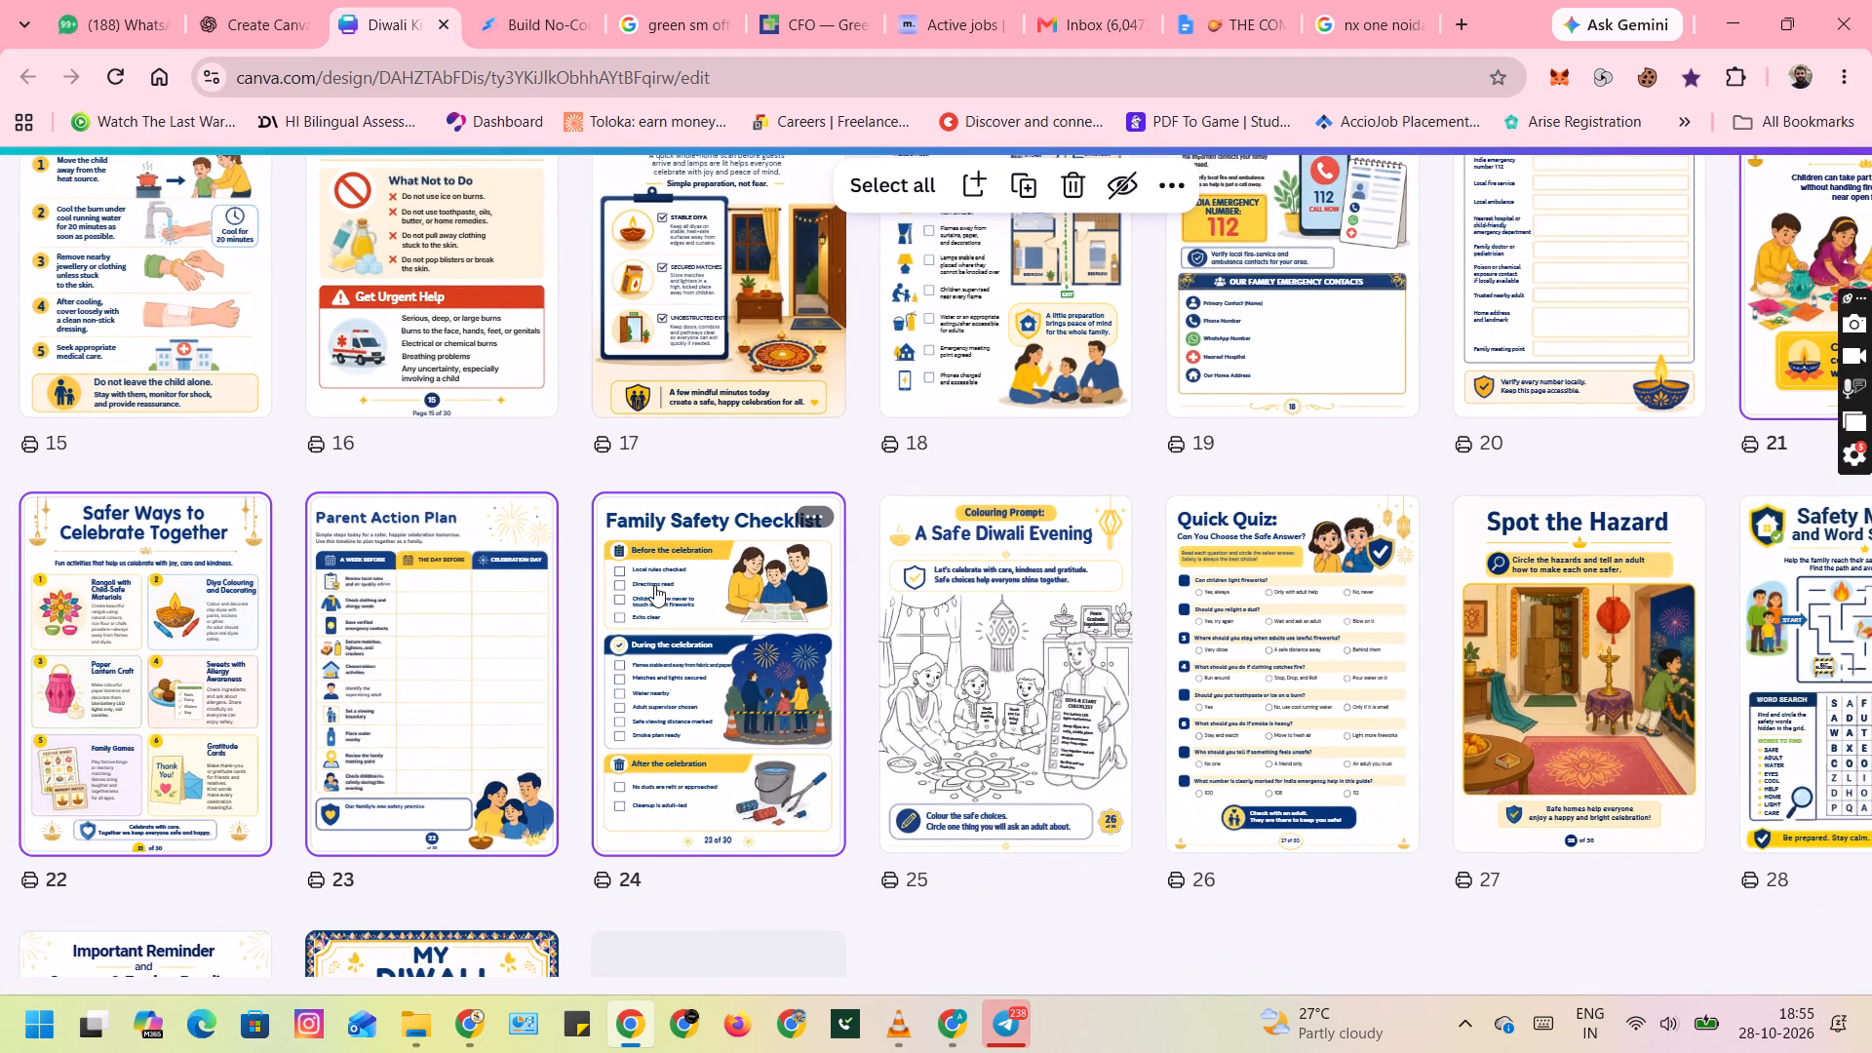
# Check the Family Emergency Contact Sheet near the front and the My Diwali Safety Rules page at the end for printed page numbers.
pyautogui.scroll(1, 654, 585)
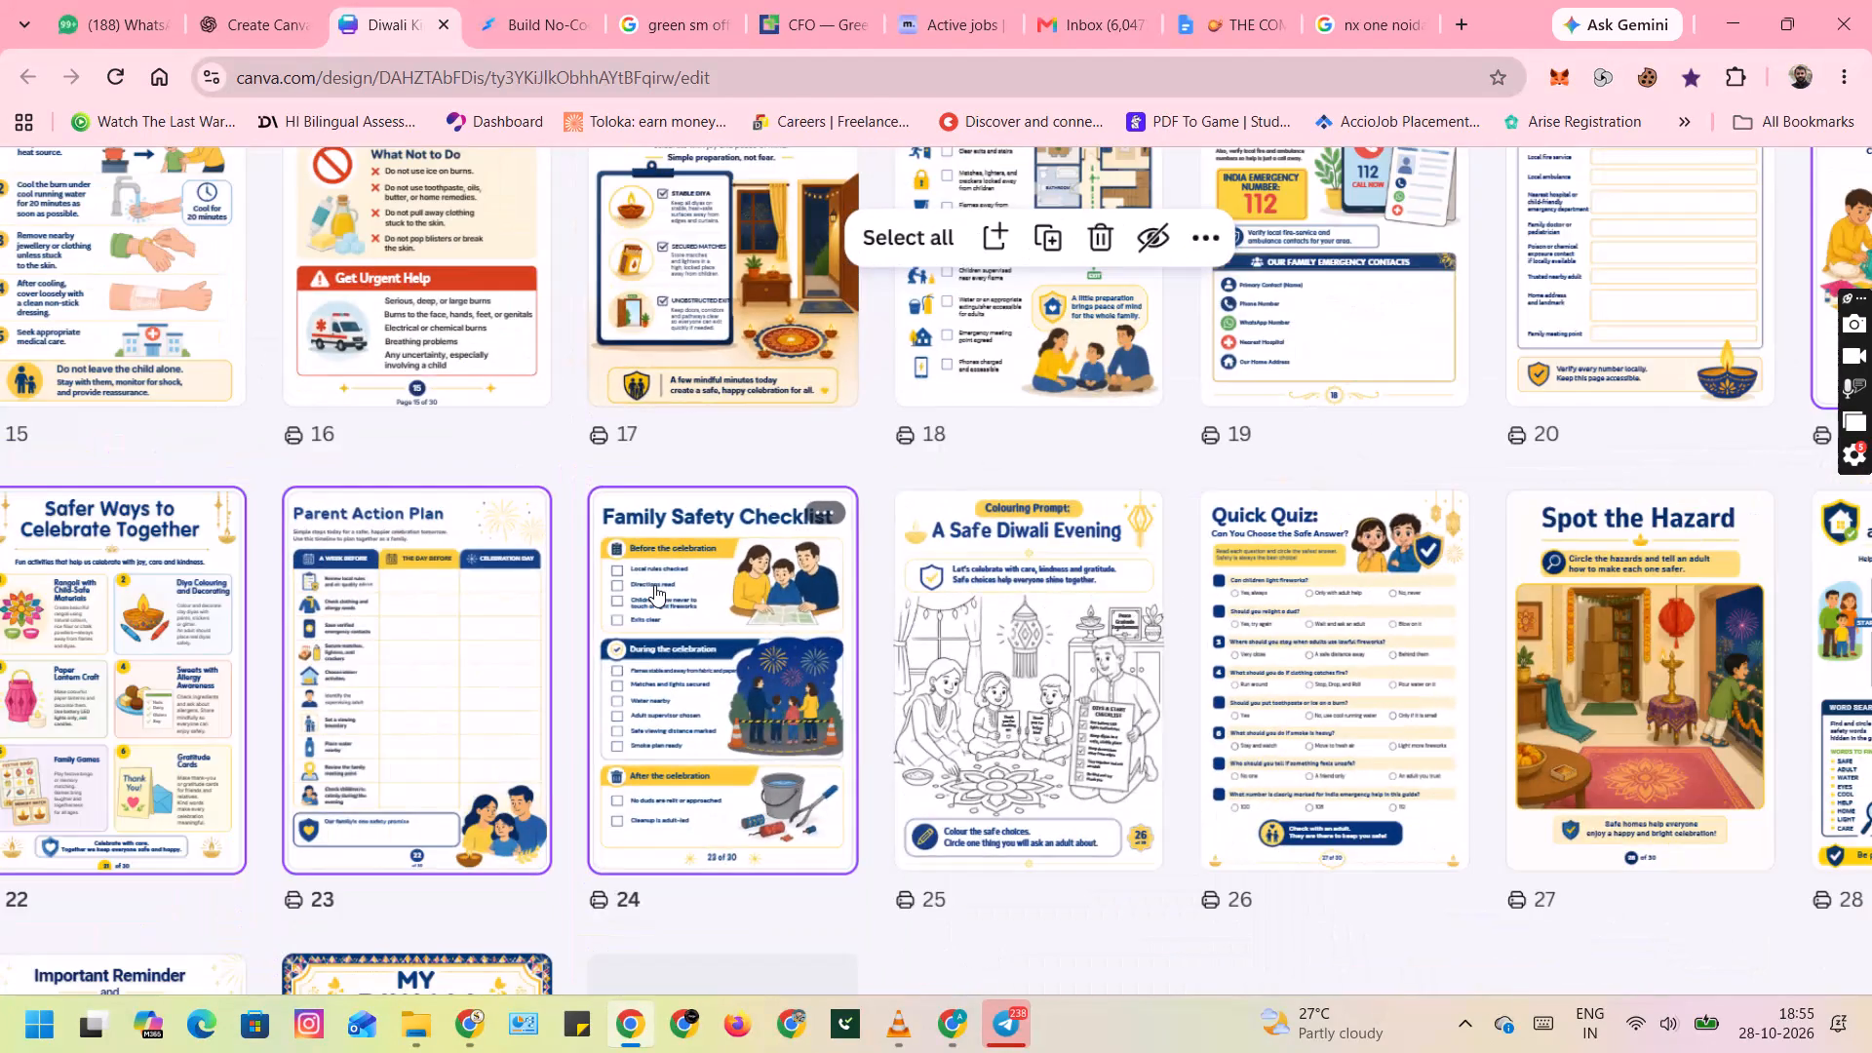
pyautogui.scroll(9, 654, 585)
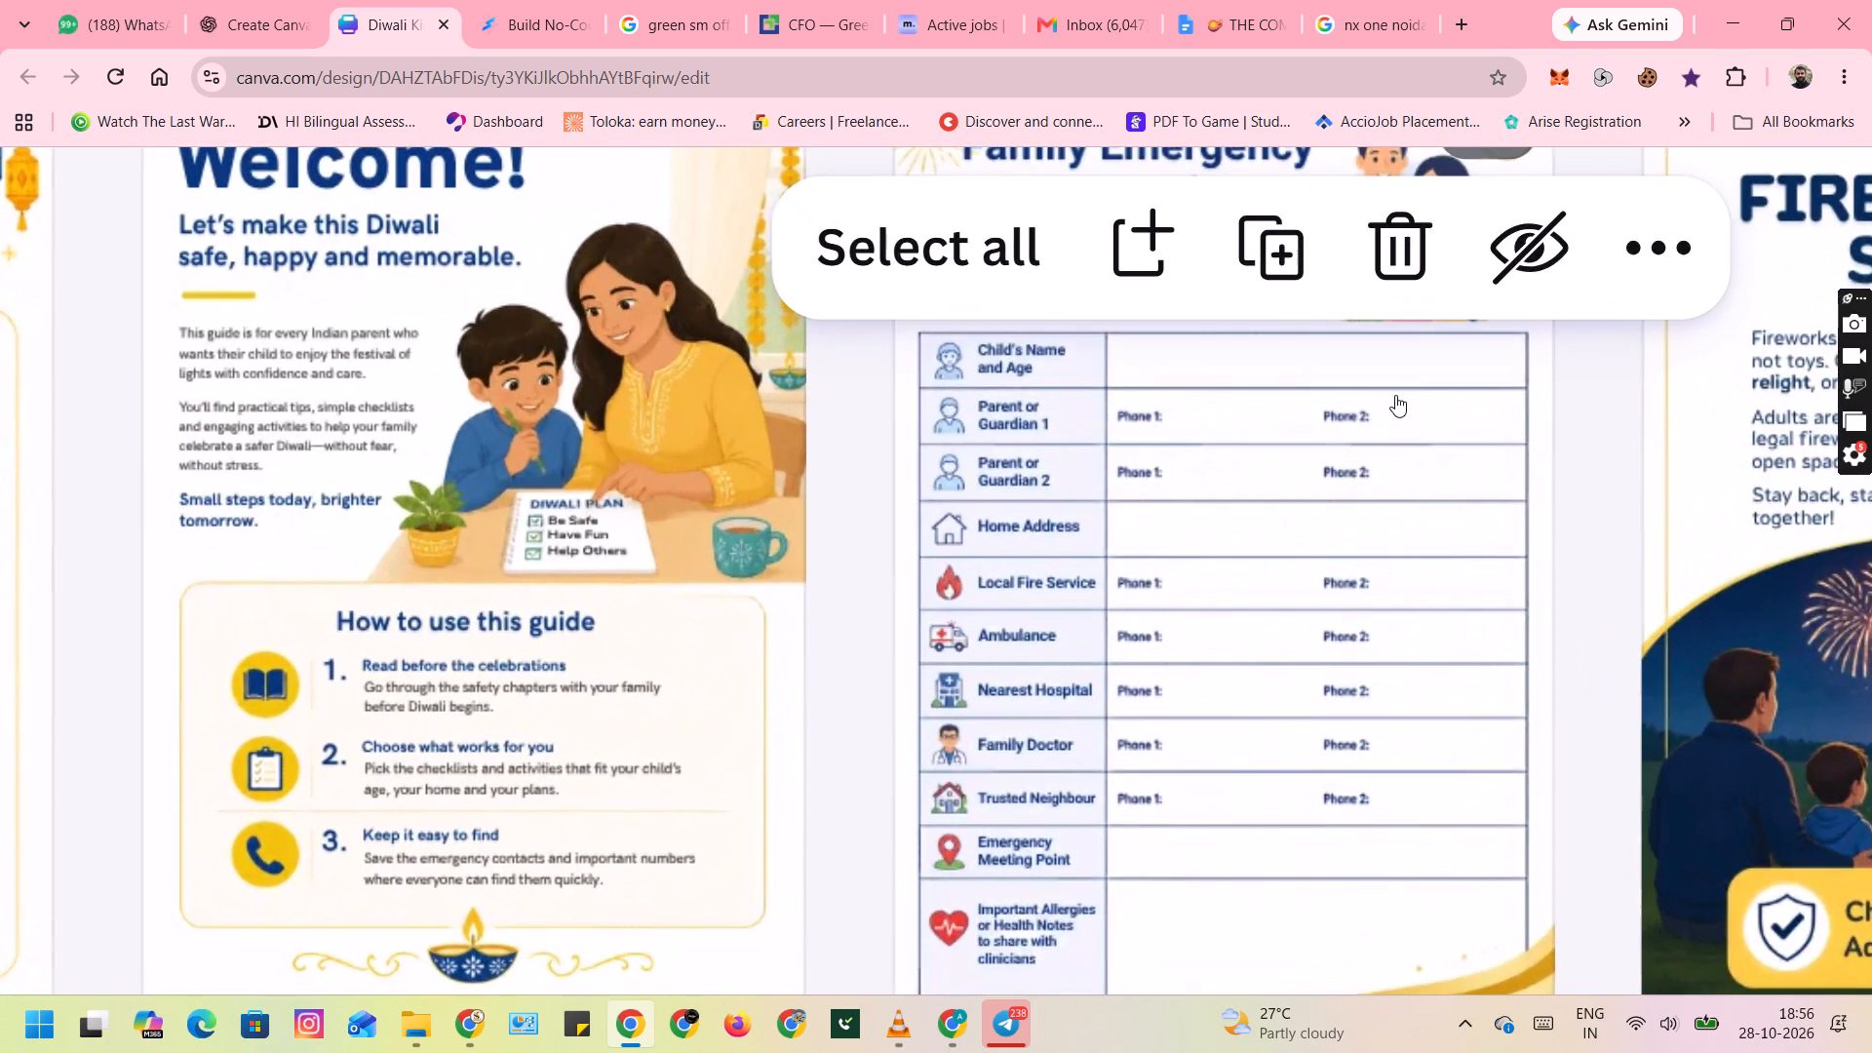
pyautogui.scroll(5, 1395, 395)
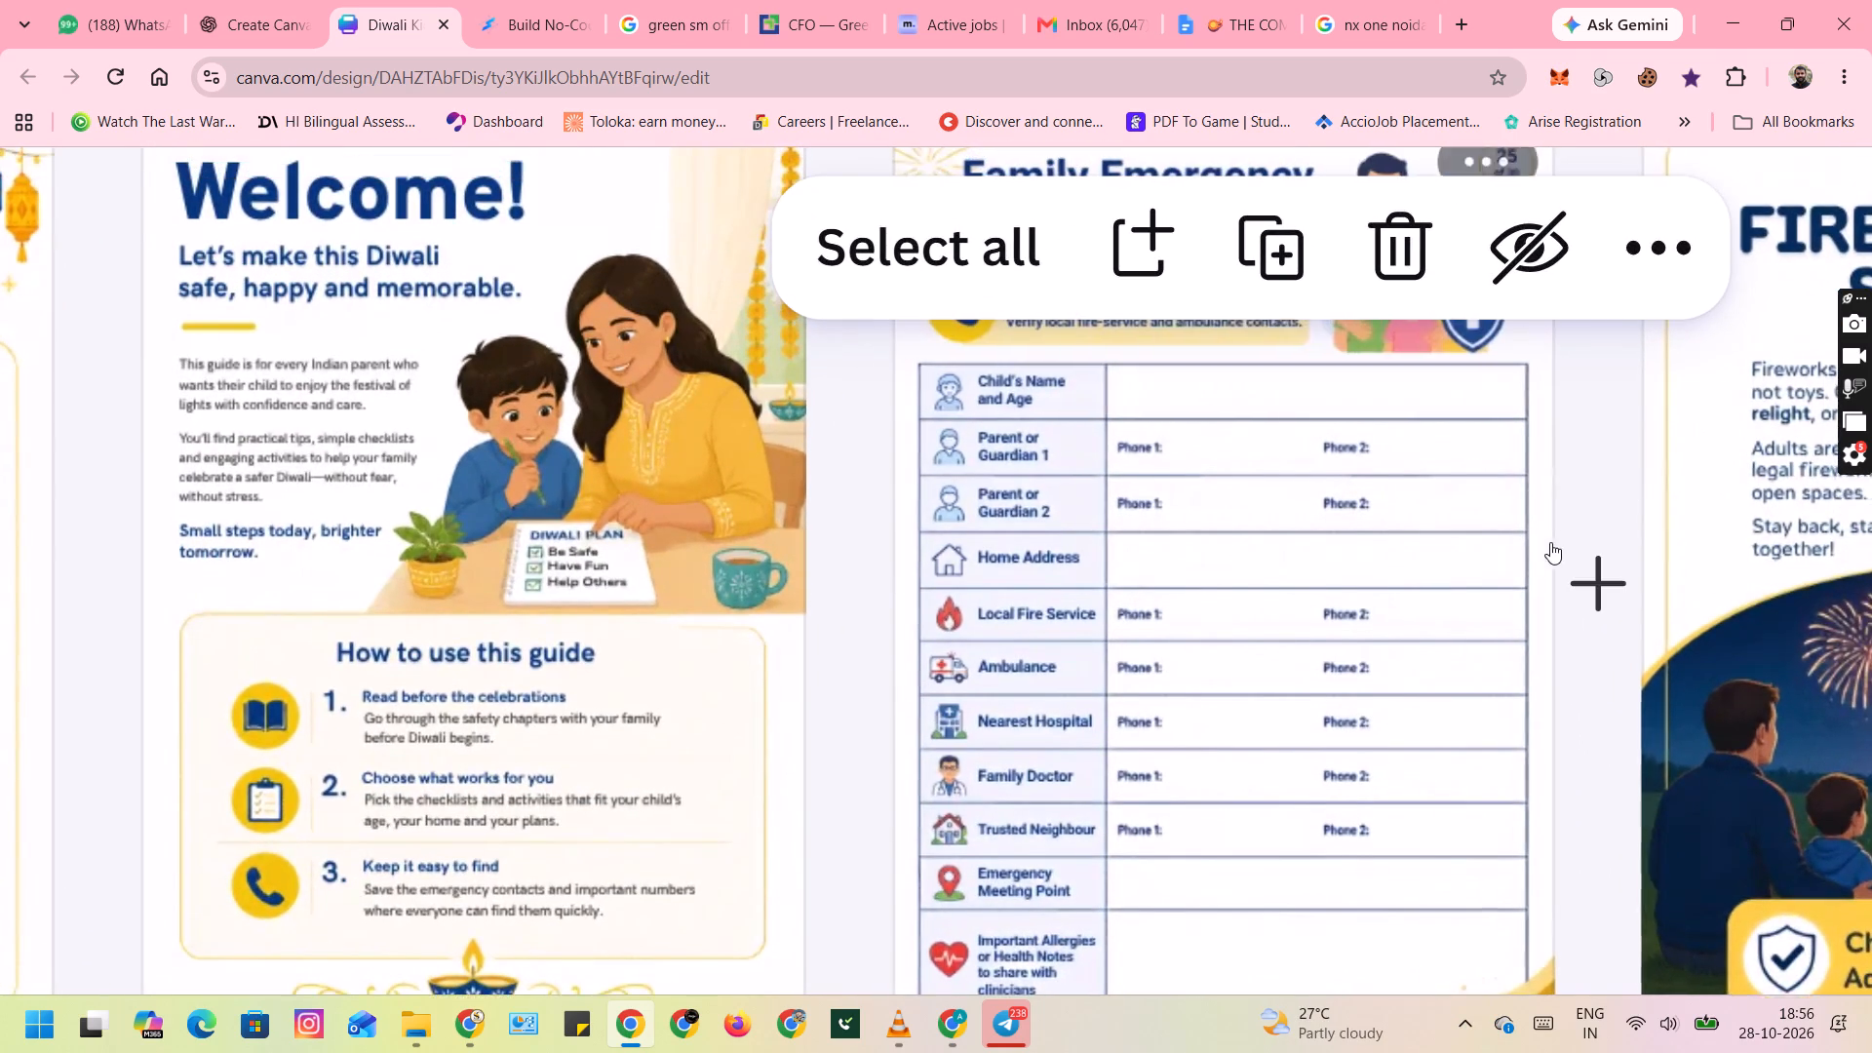
pyautogui.scroll(2, 1550, 542)
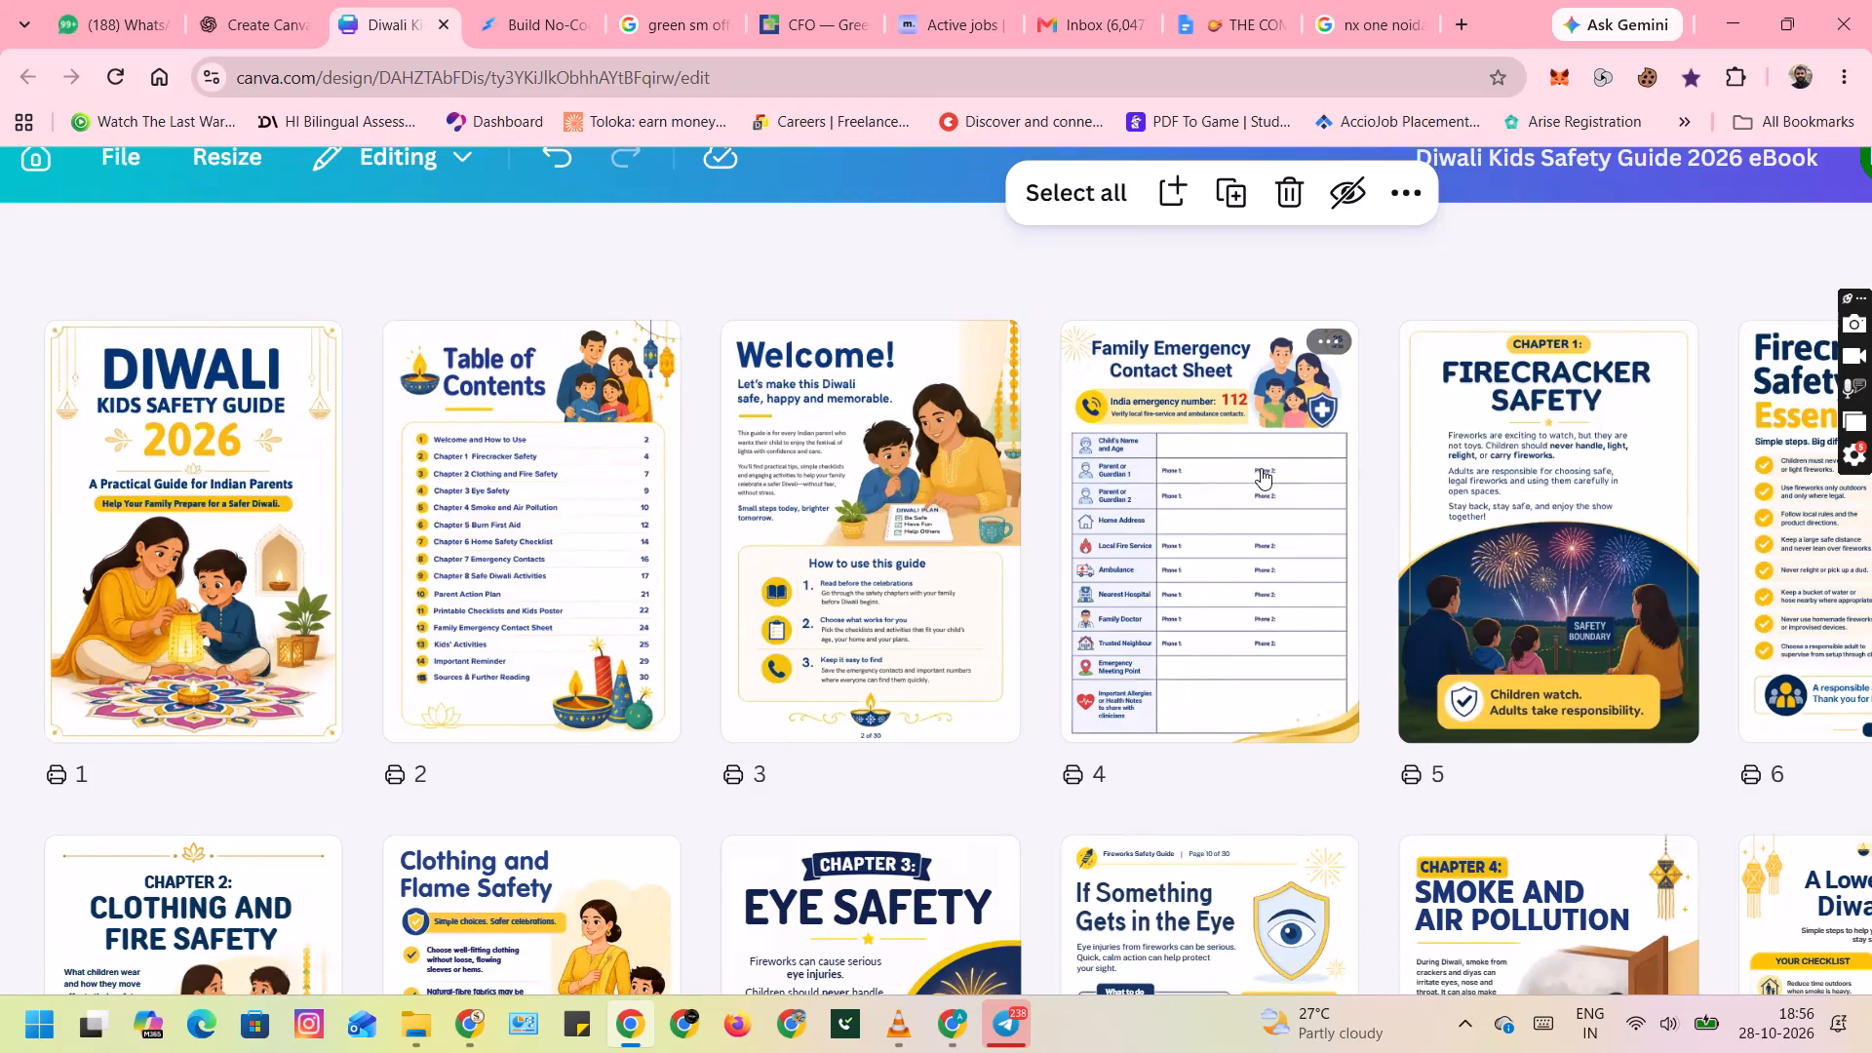
pyautogui.scroll(-5, 1261, 468)
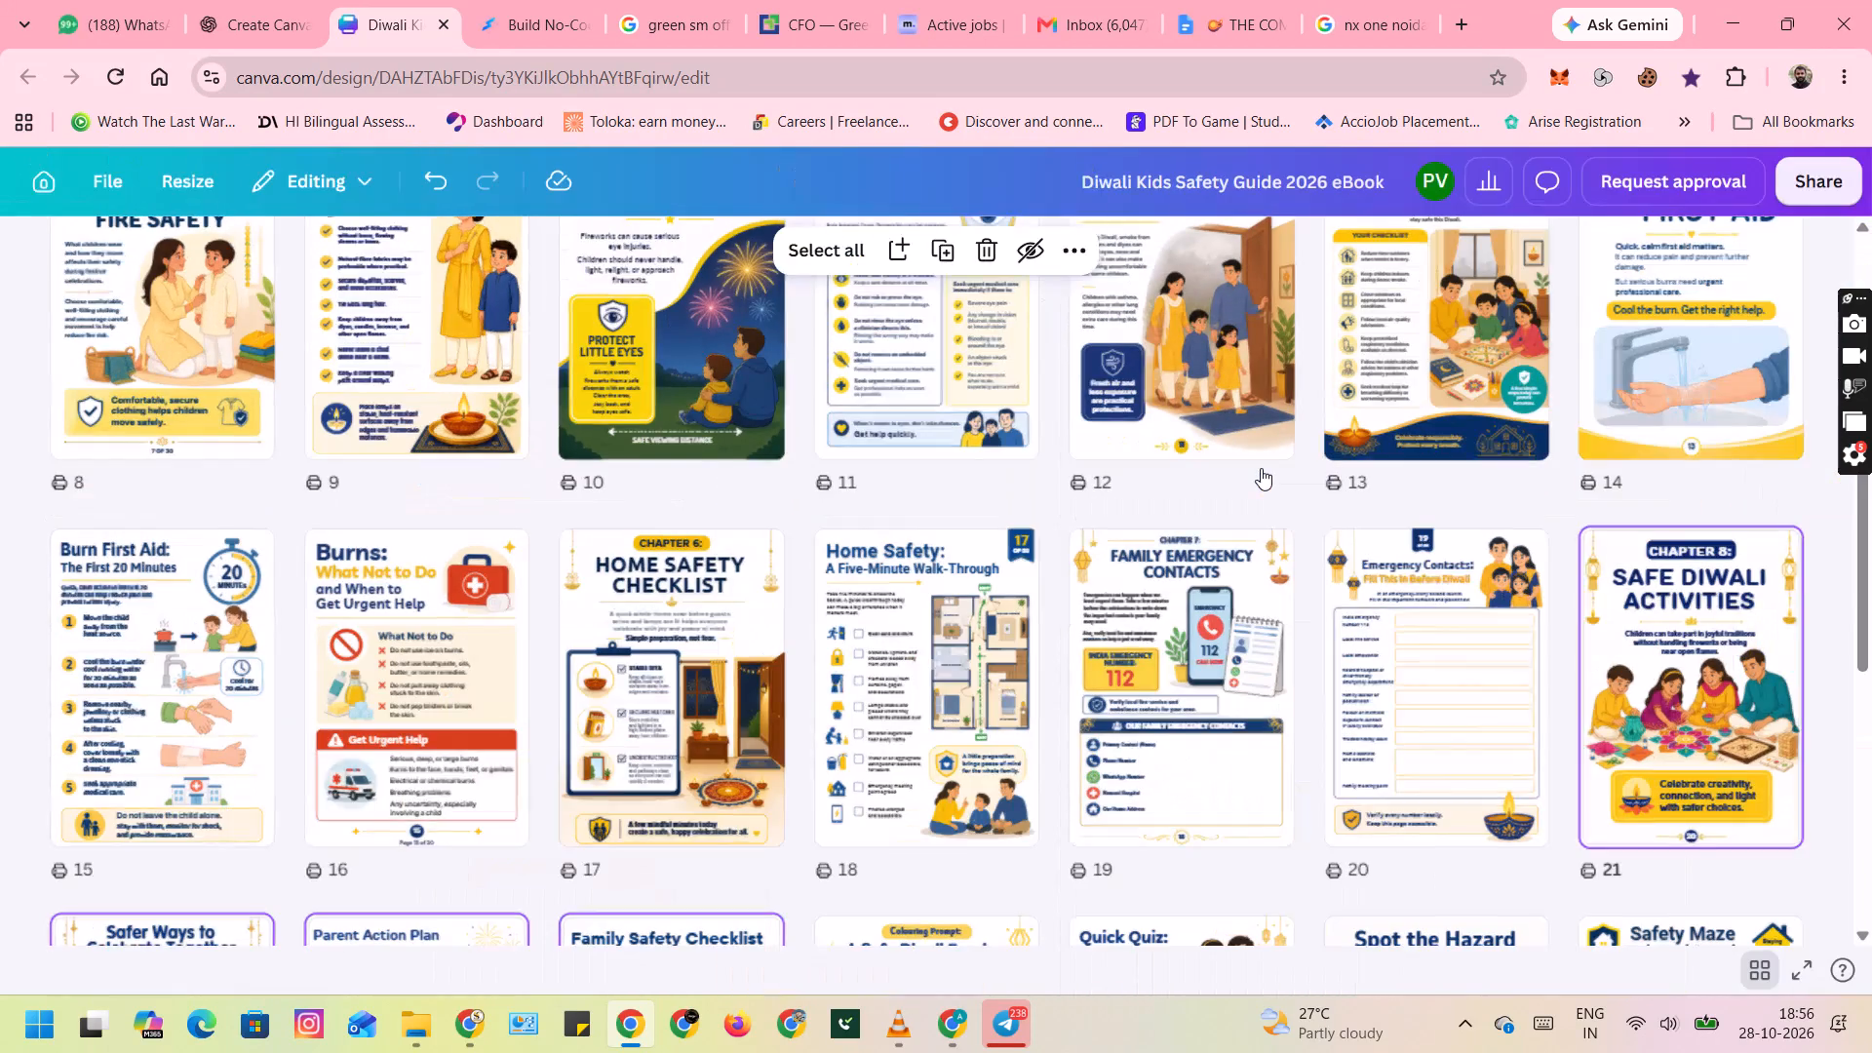
pyautogui.scroll(-7, 909, 695)
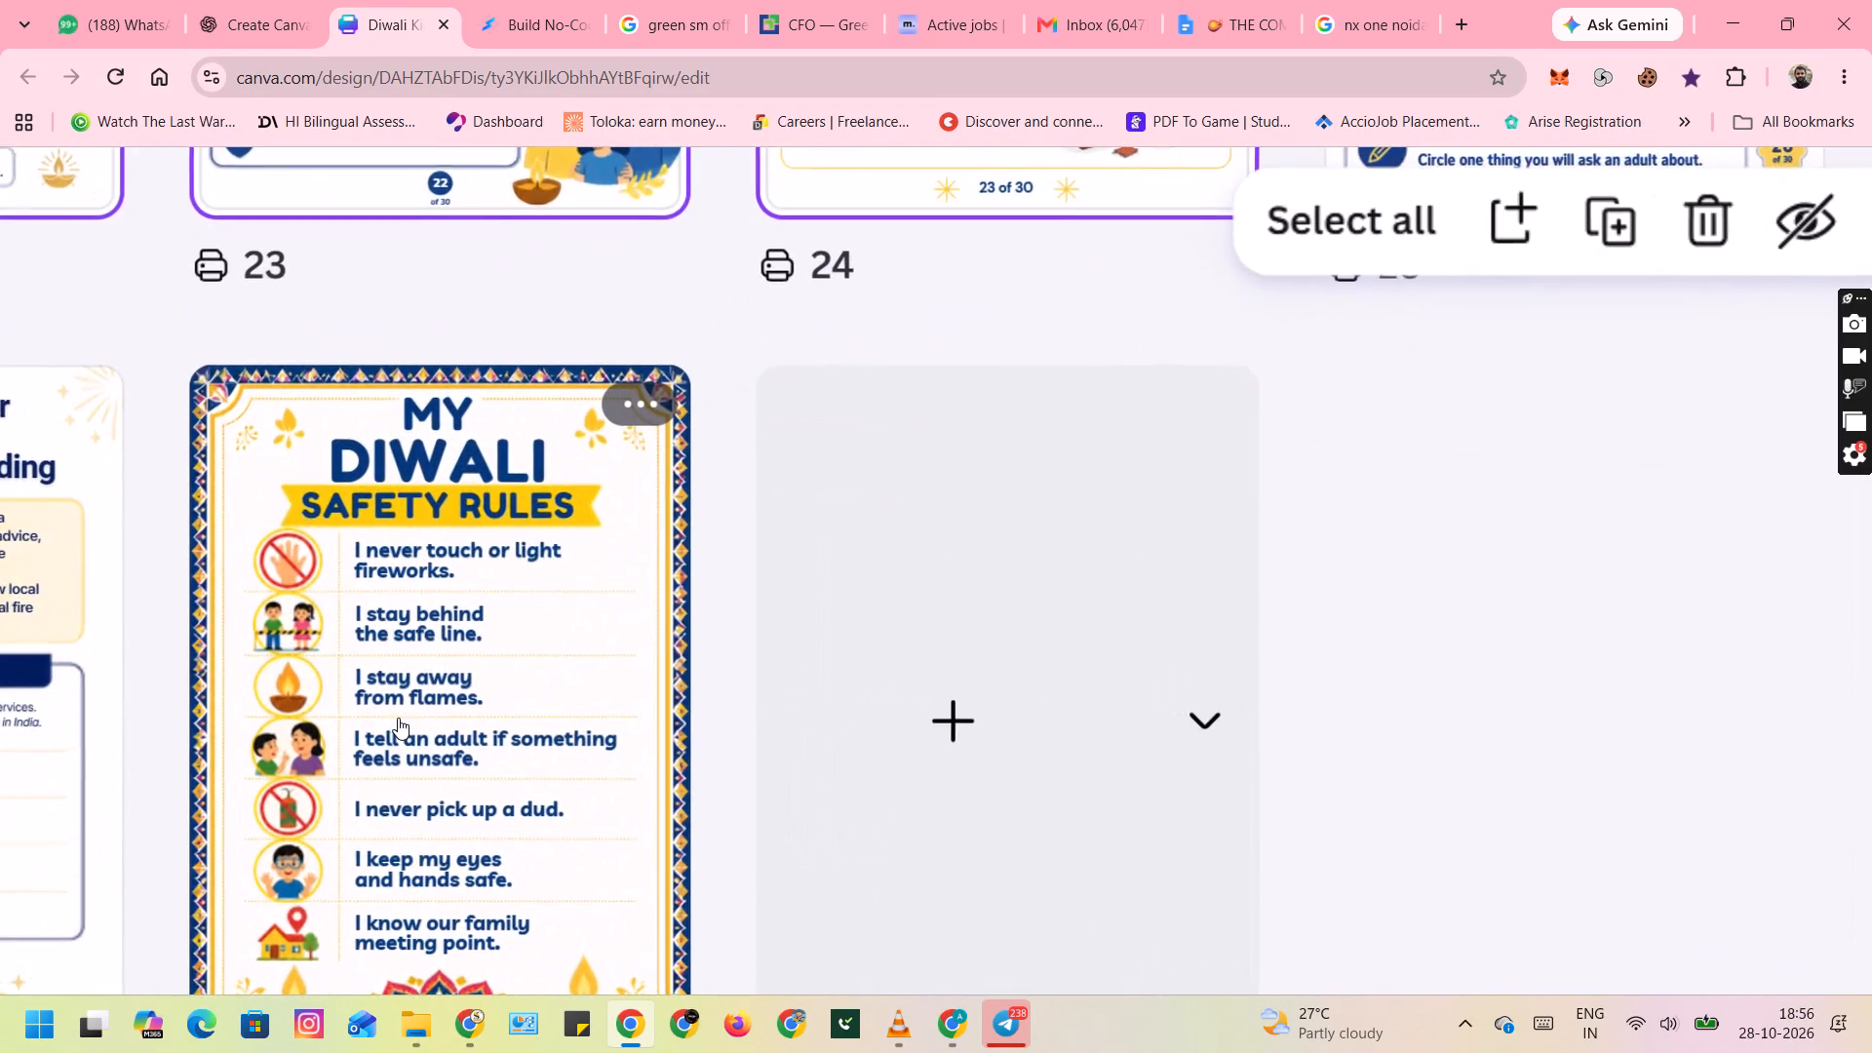
pyautogui.hscroll(3, 398, 718)
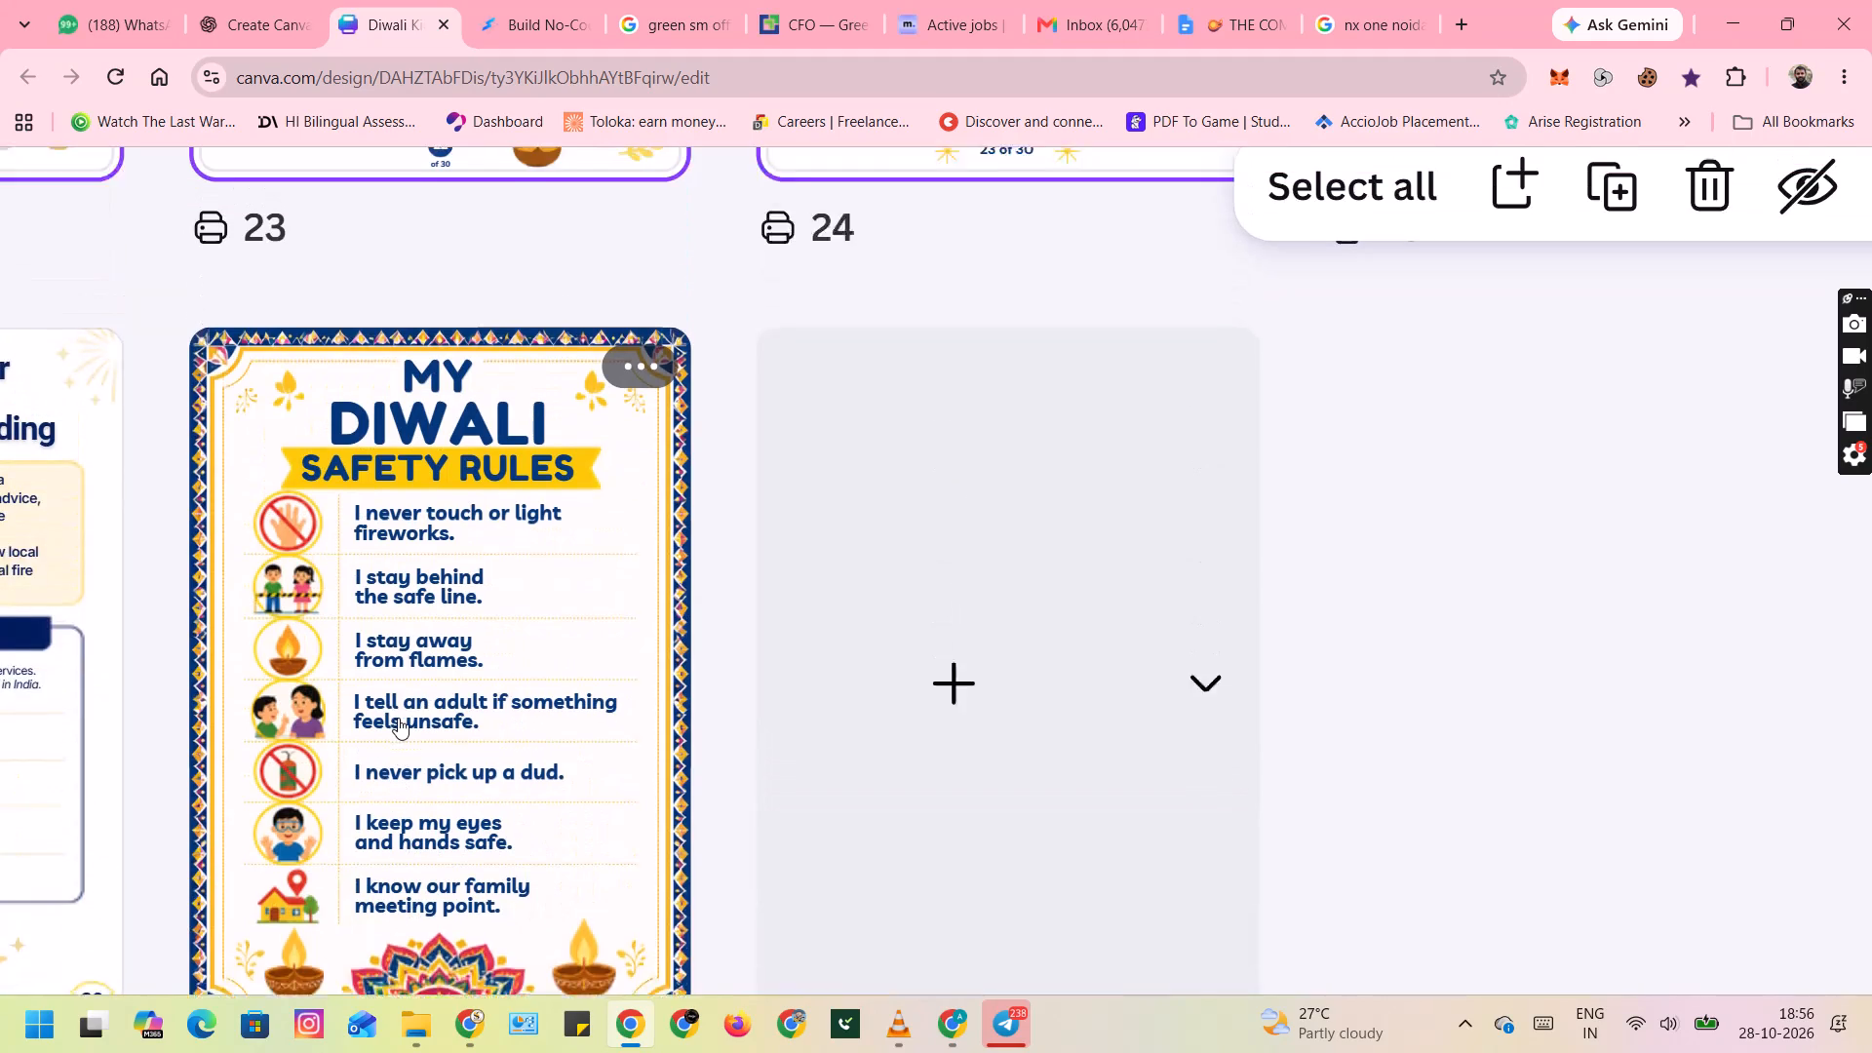
pyautogui.hscroll(1, 398, 718)
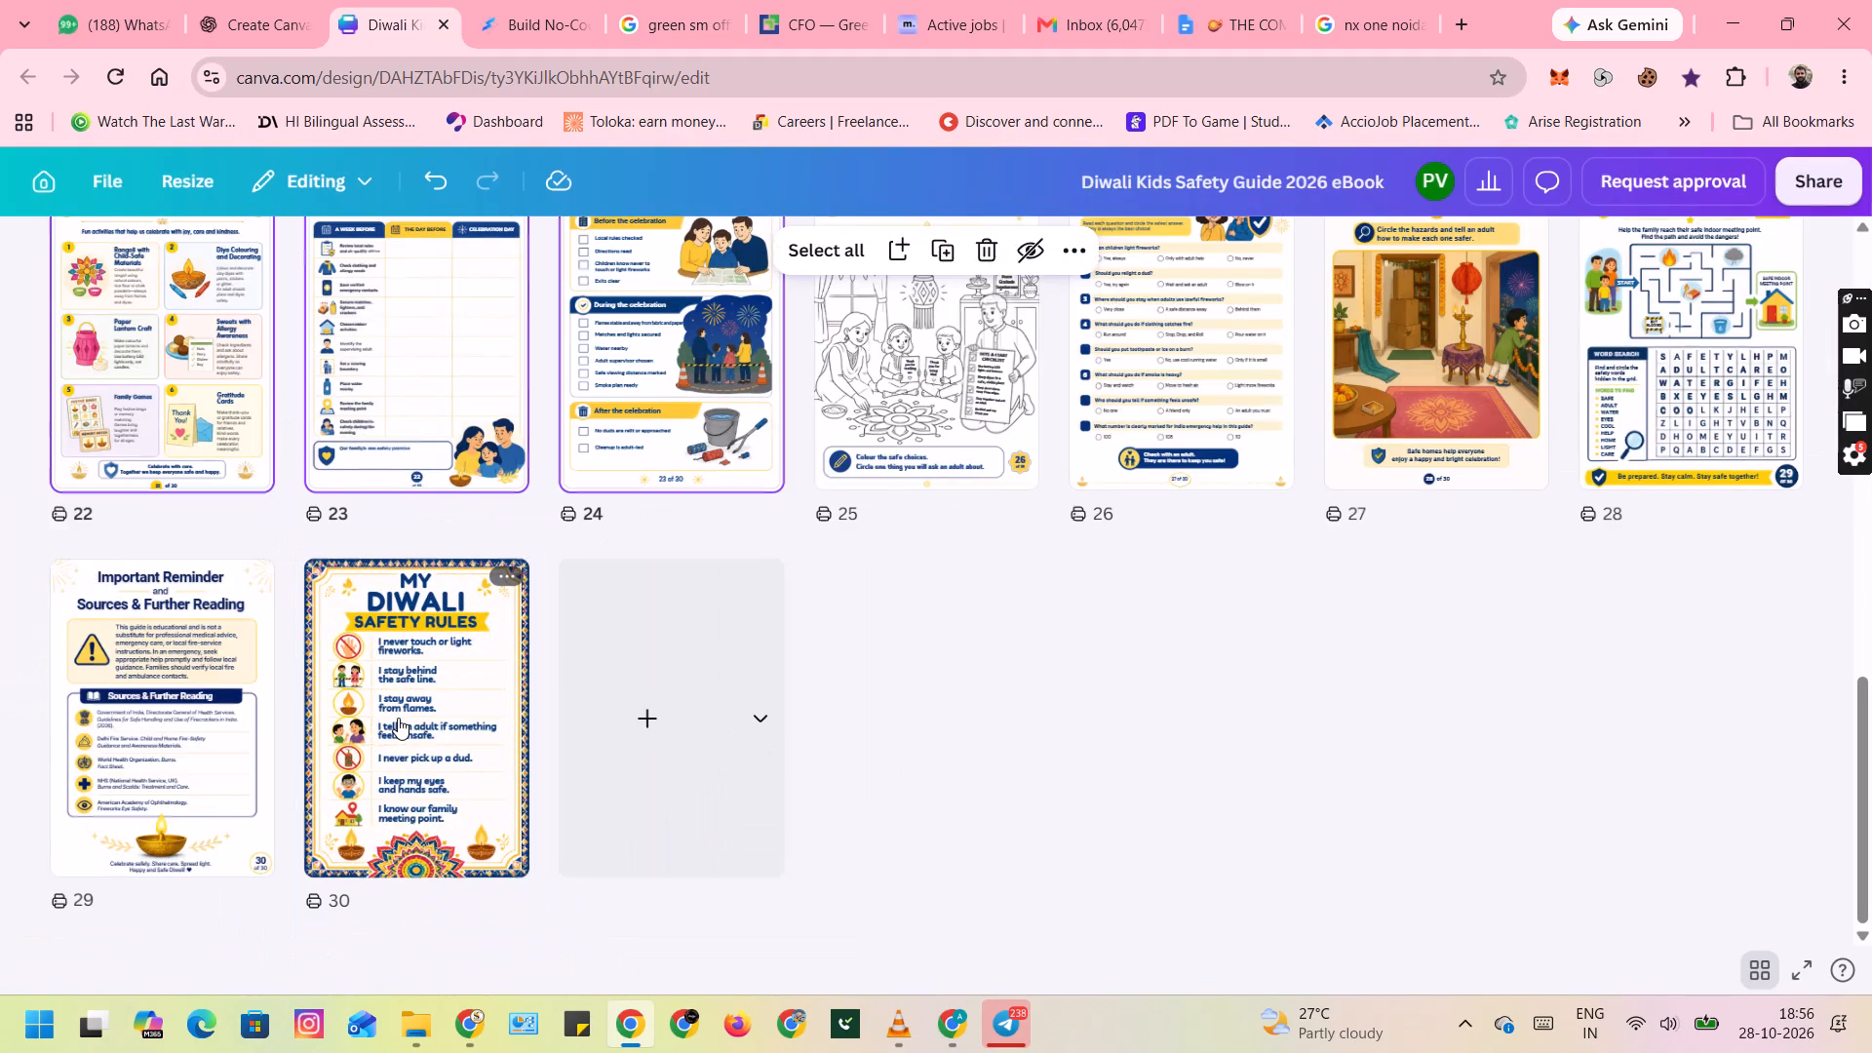
pyautogui.scroll(3, 398, 718)
pyautogui.scroll(-2, 398, 718)
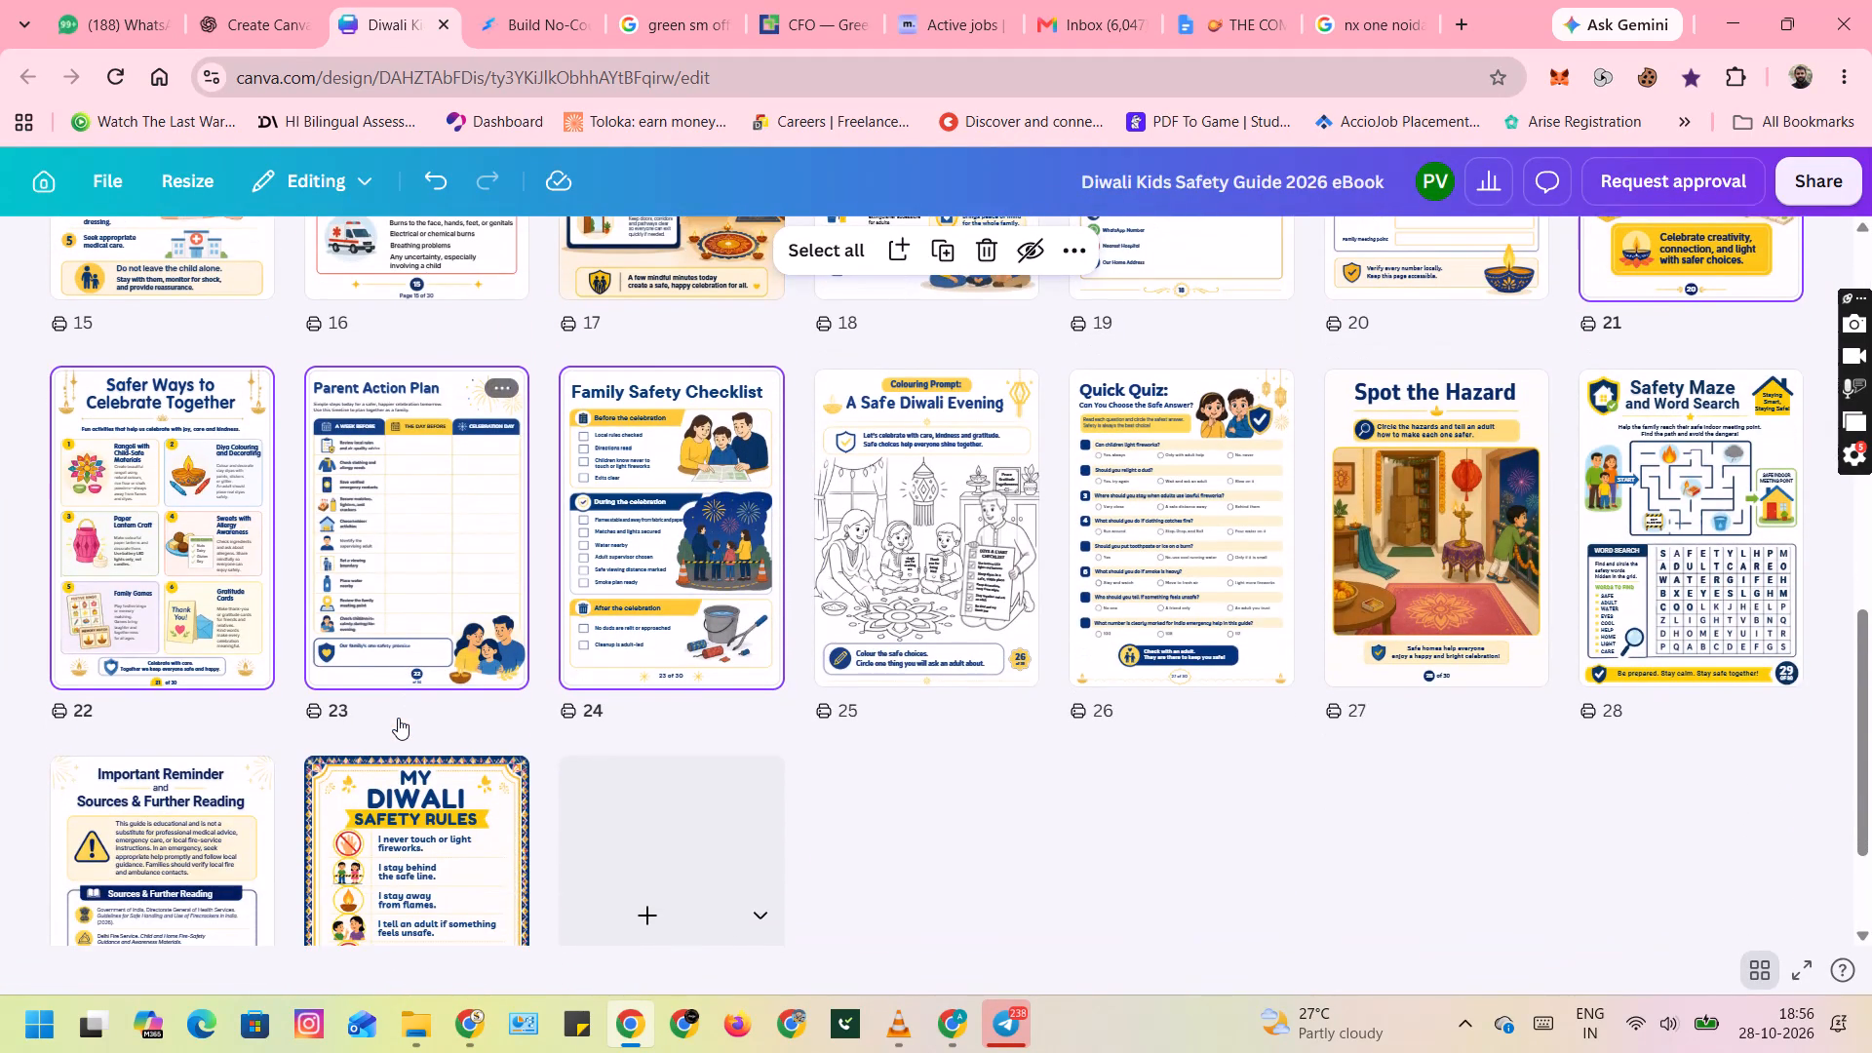
pyautogui.scroll(-1, 398, 718)
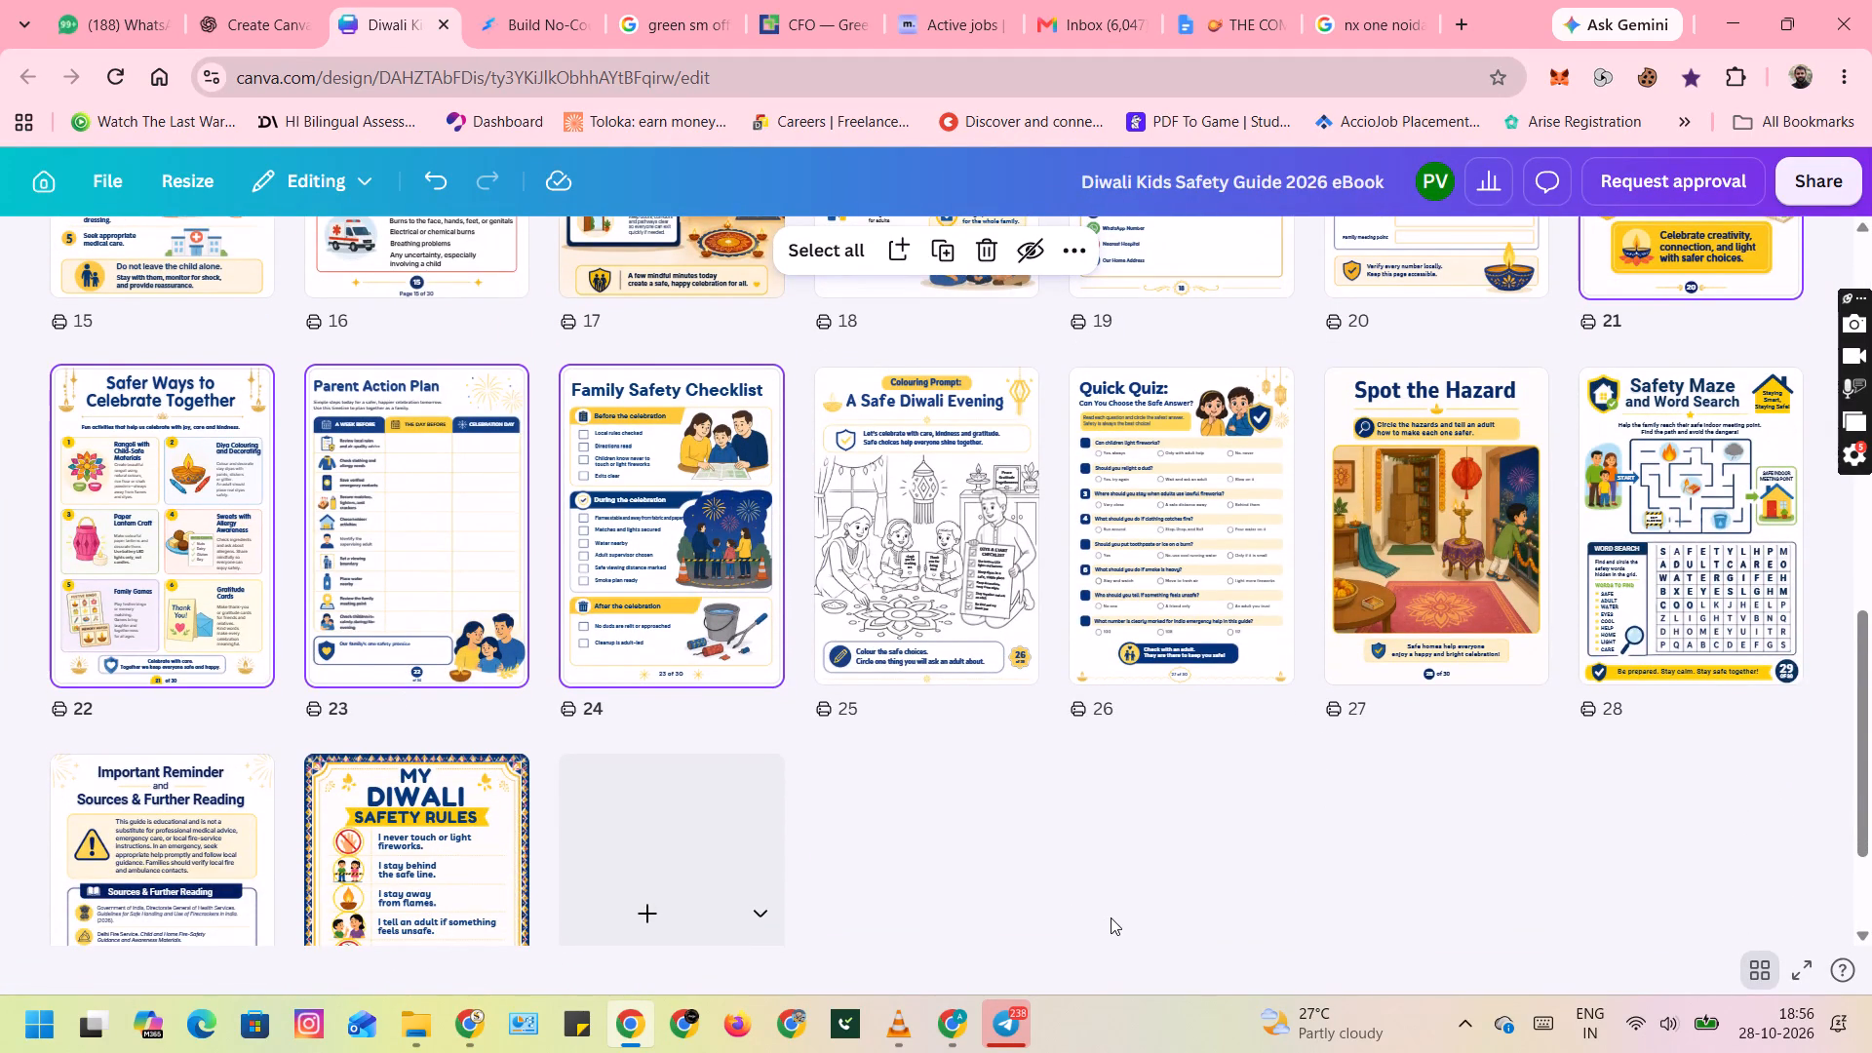
pyautogui.click(1111, 917)
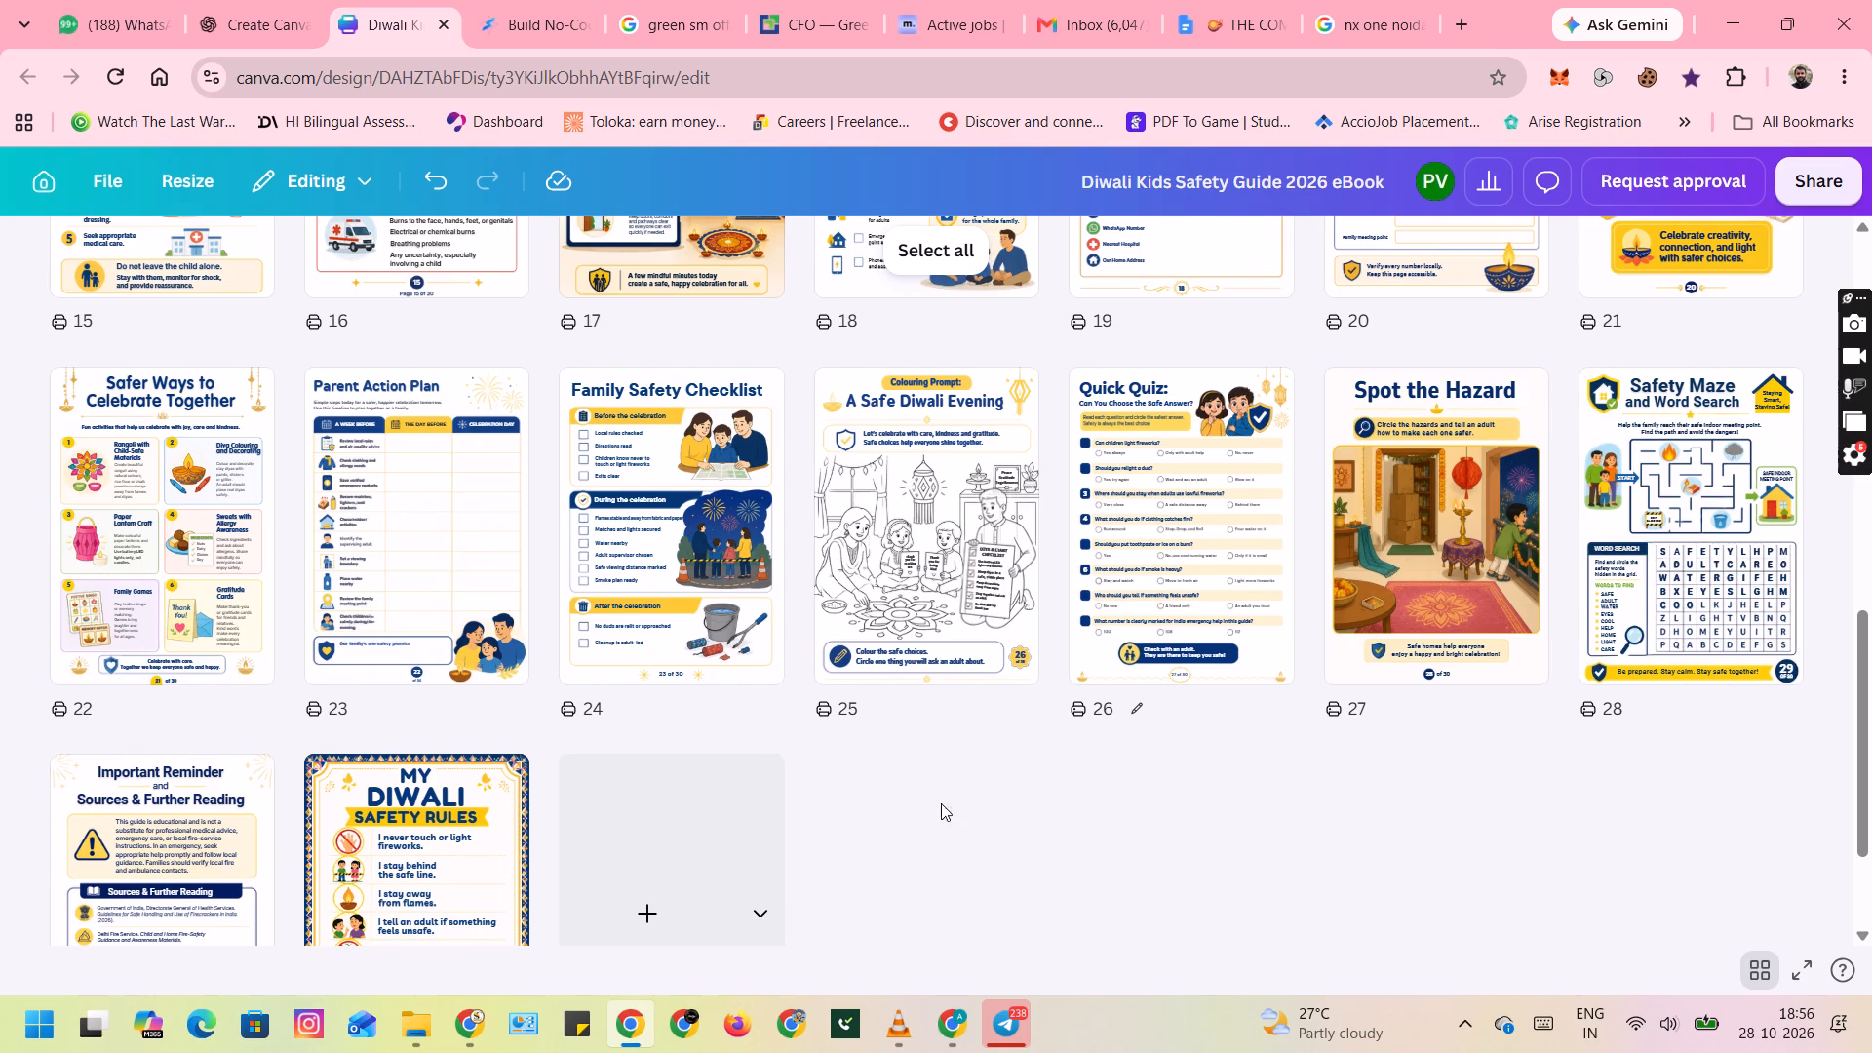
# Examine the printed page numbers on the Parent Action Plan, Family Safety Checklist and Colouring Prompt pages to find the gap in the sequence.
pyautogui.scroll(2, 959, 814)
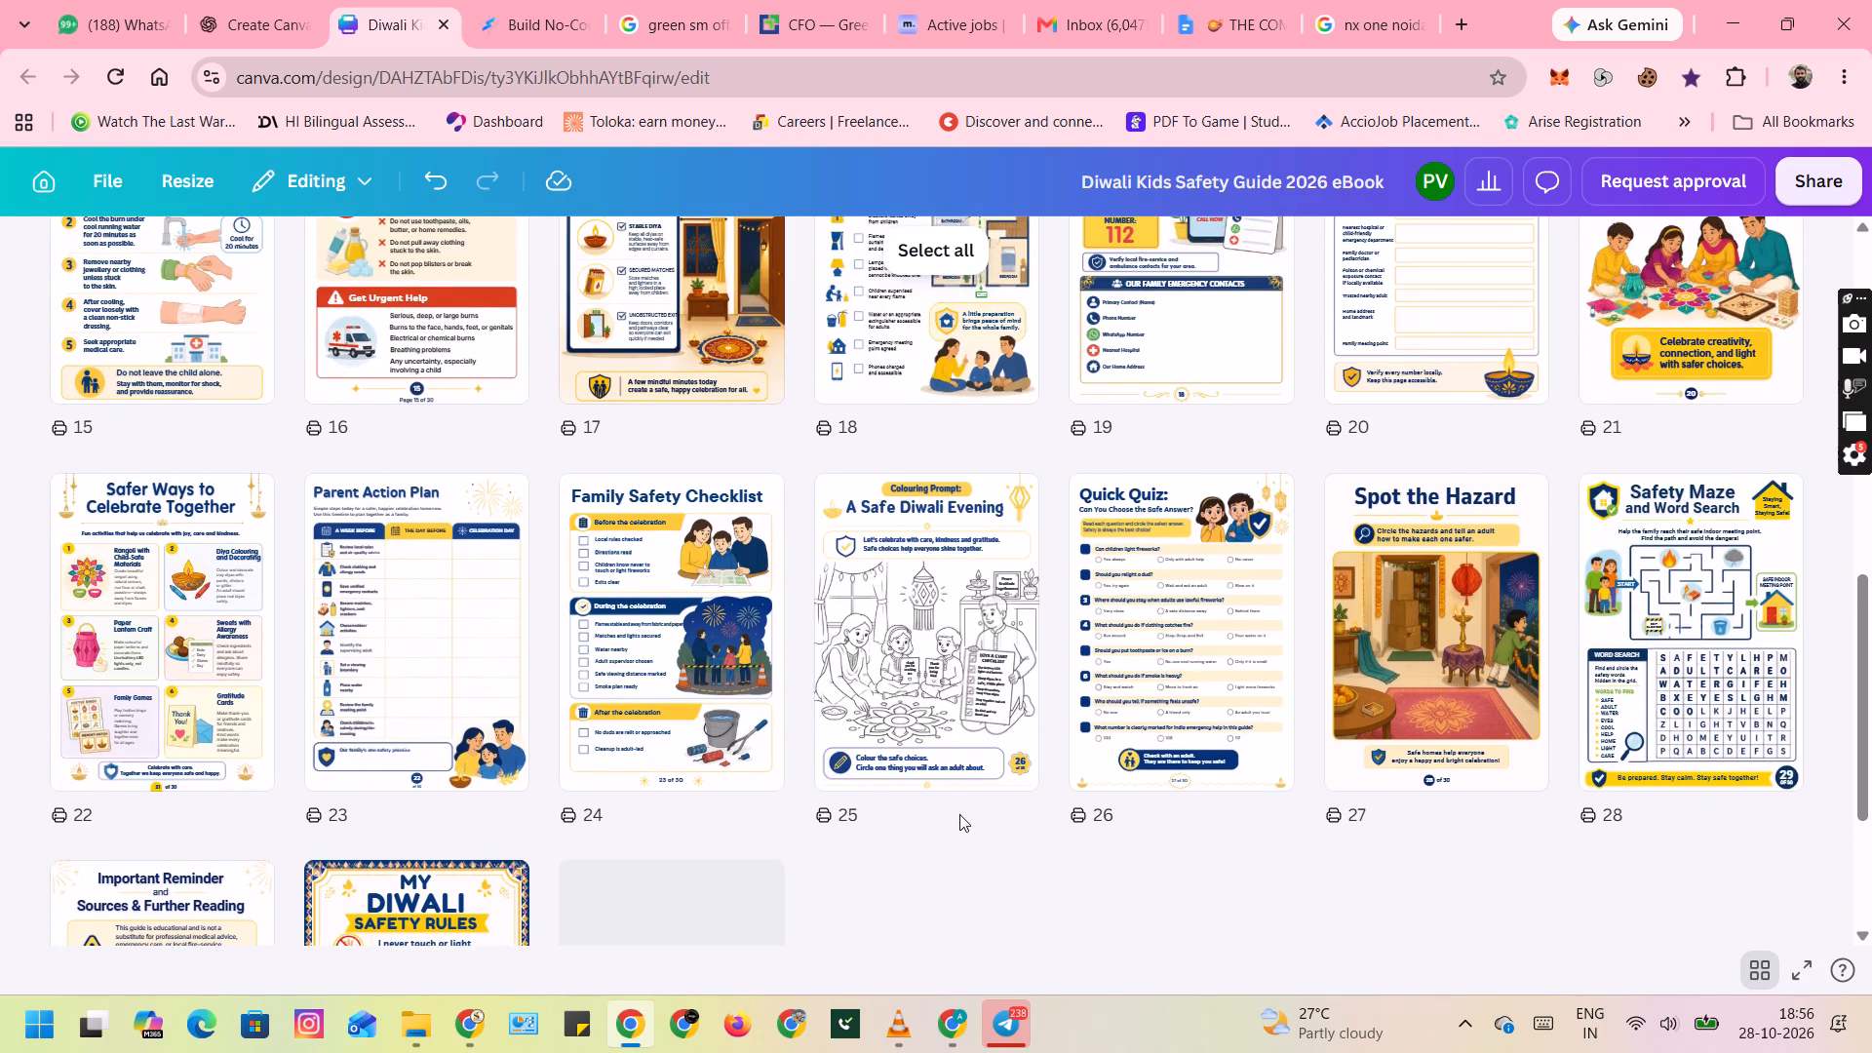
pyautogui.scroll(3, 959, 814)
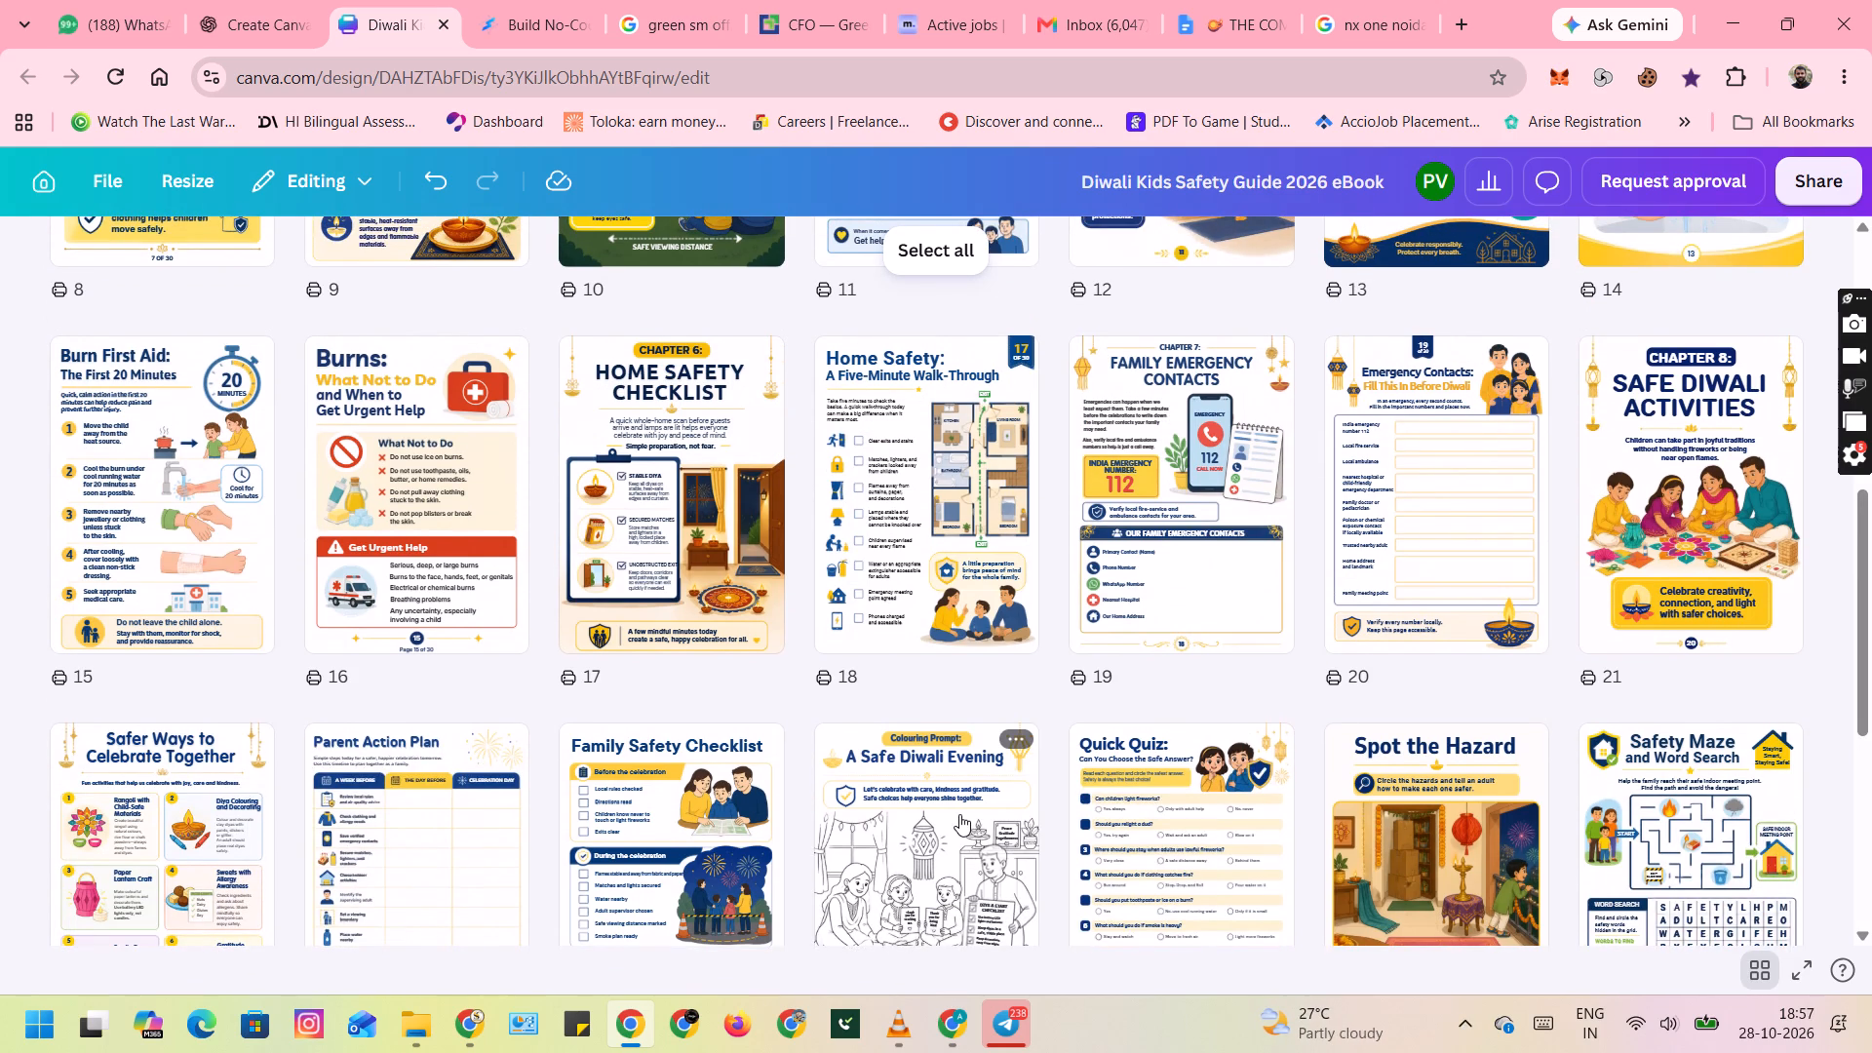
pyautogui.scroll(-3, 959, 814)
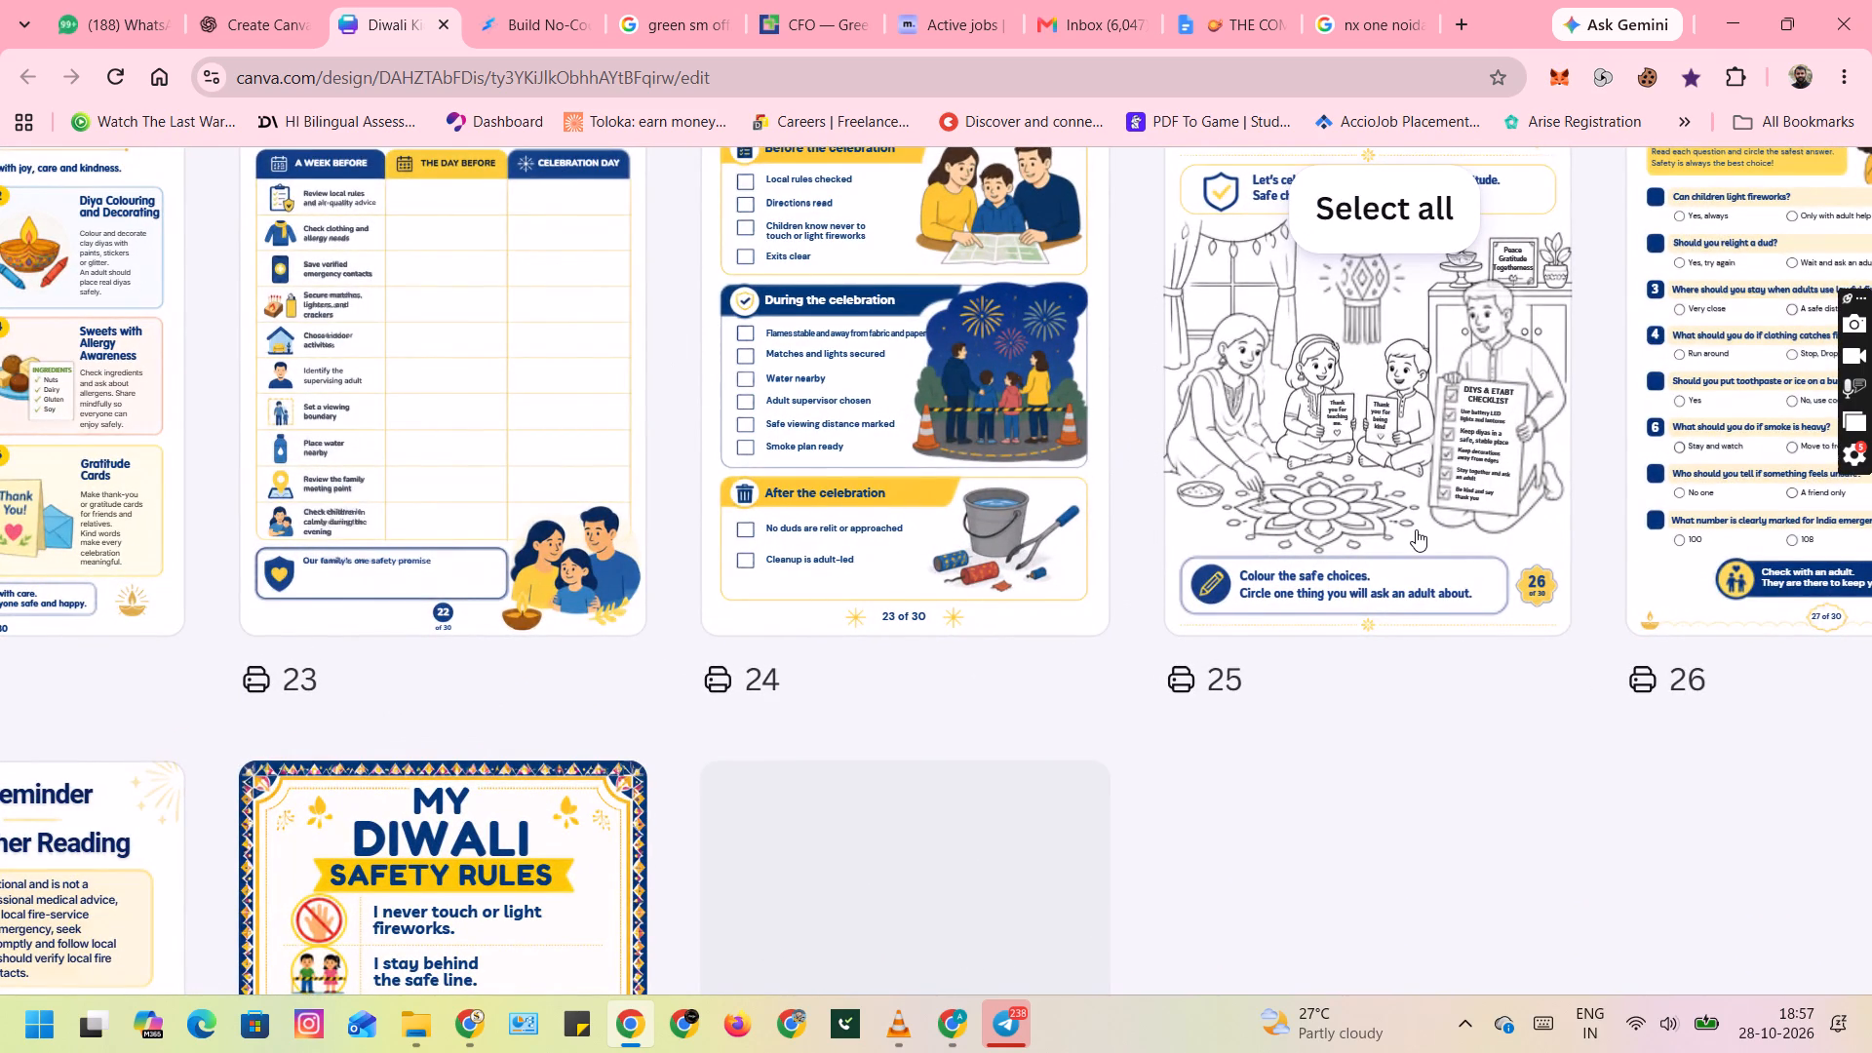
pyautogui.scroll(3, 1416, 529)
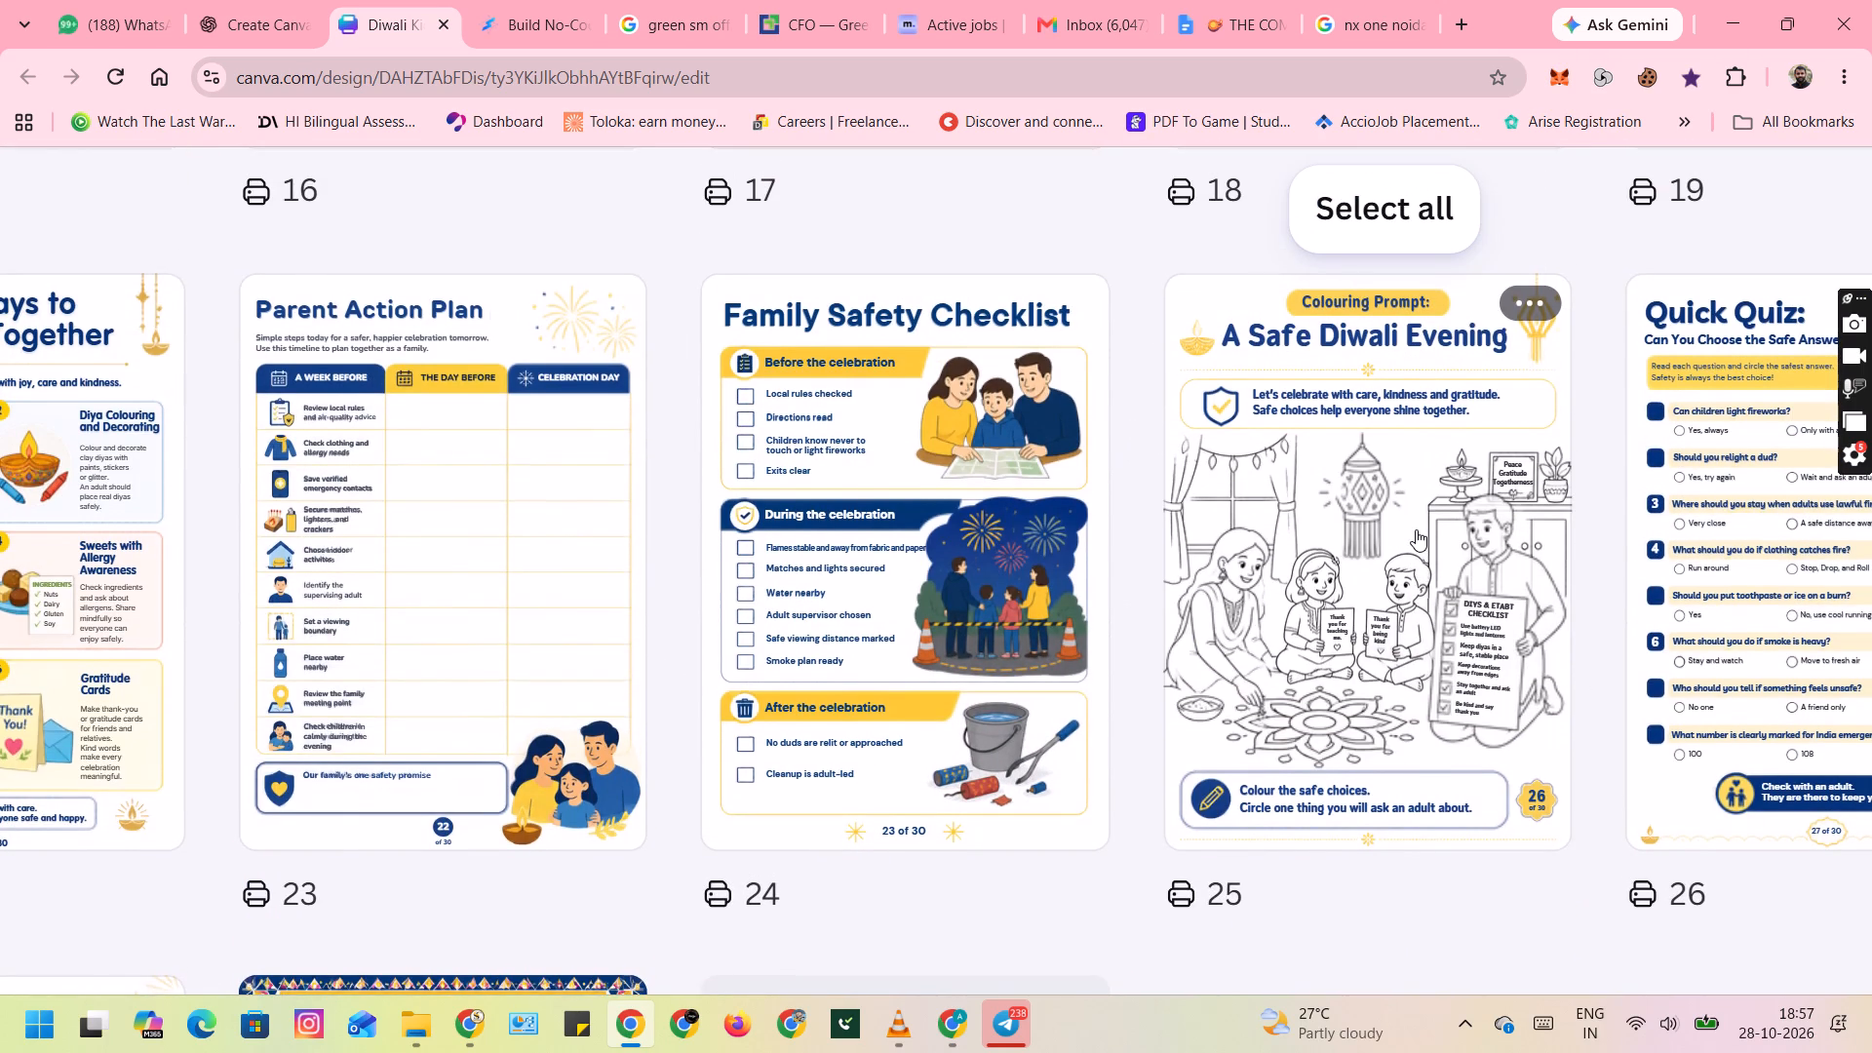
pyautogui.scroll(-2, 1416, 529)
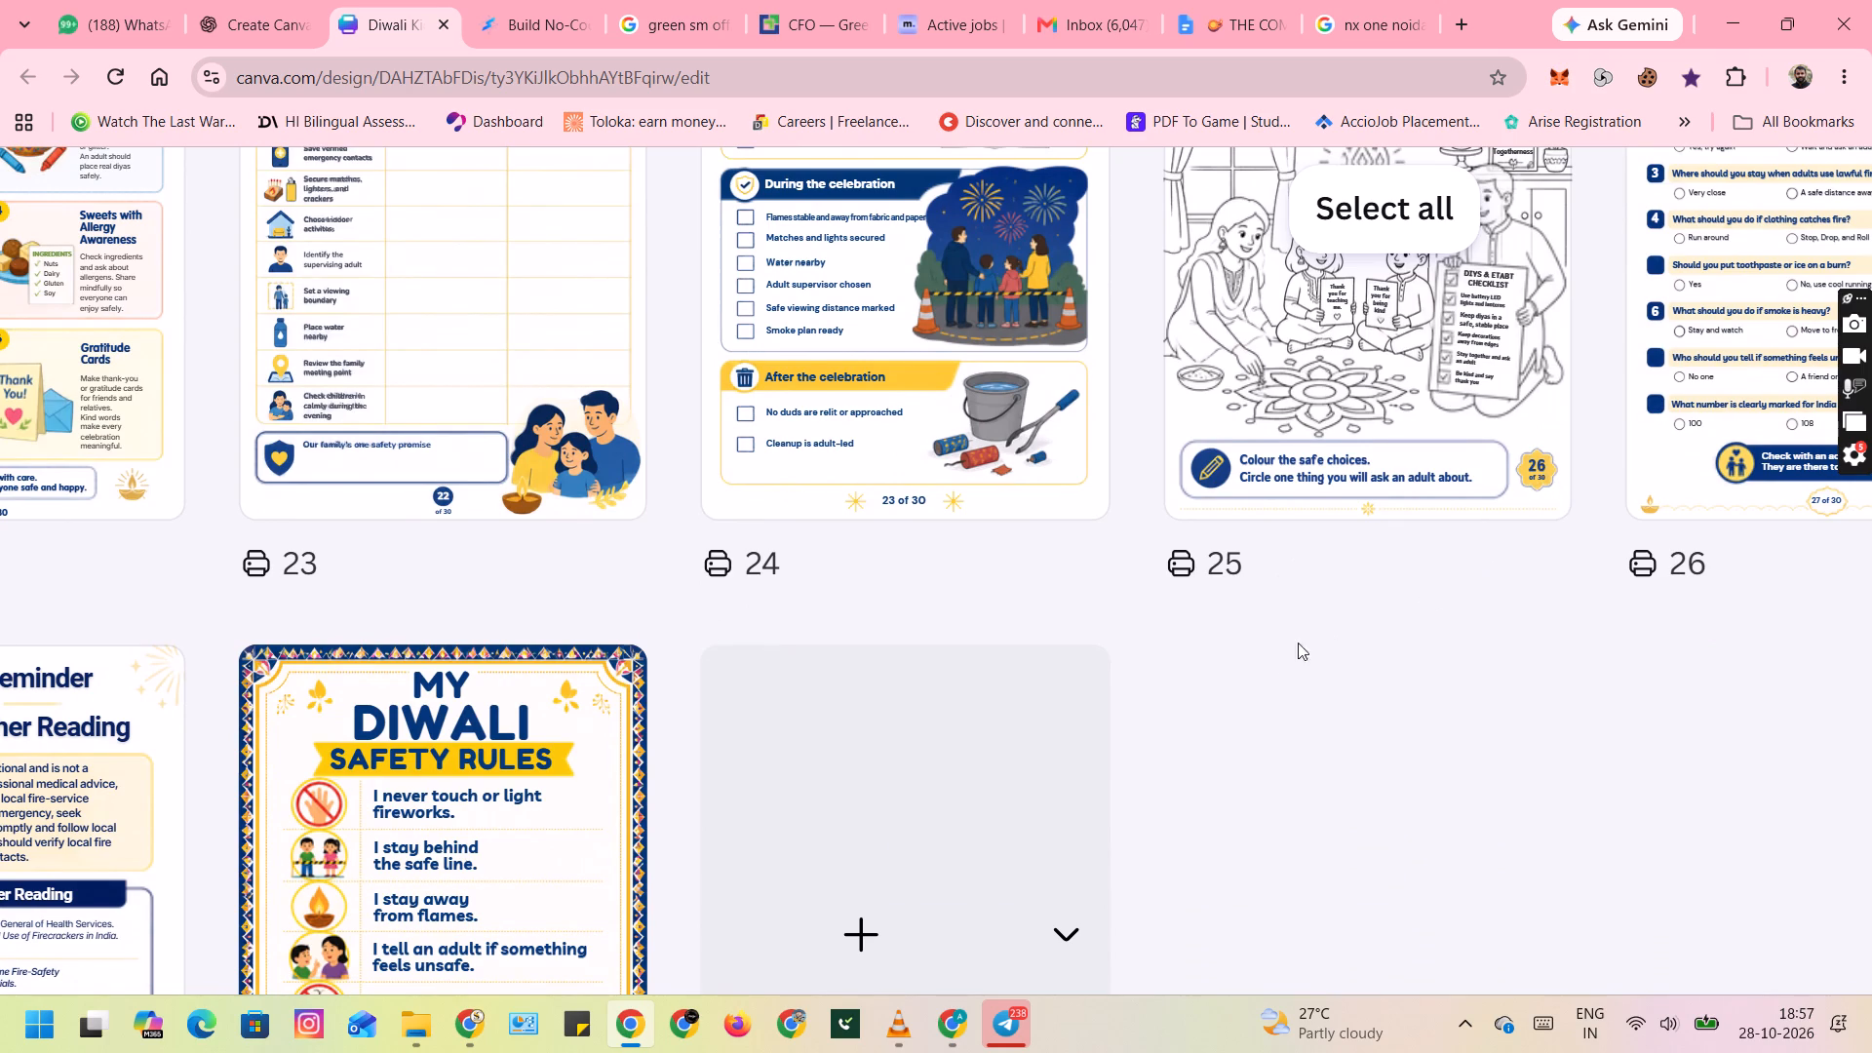
pyautogui.scroll(-3, 1262, 663)
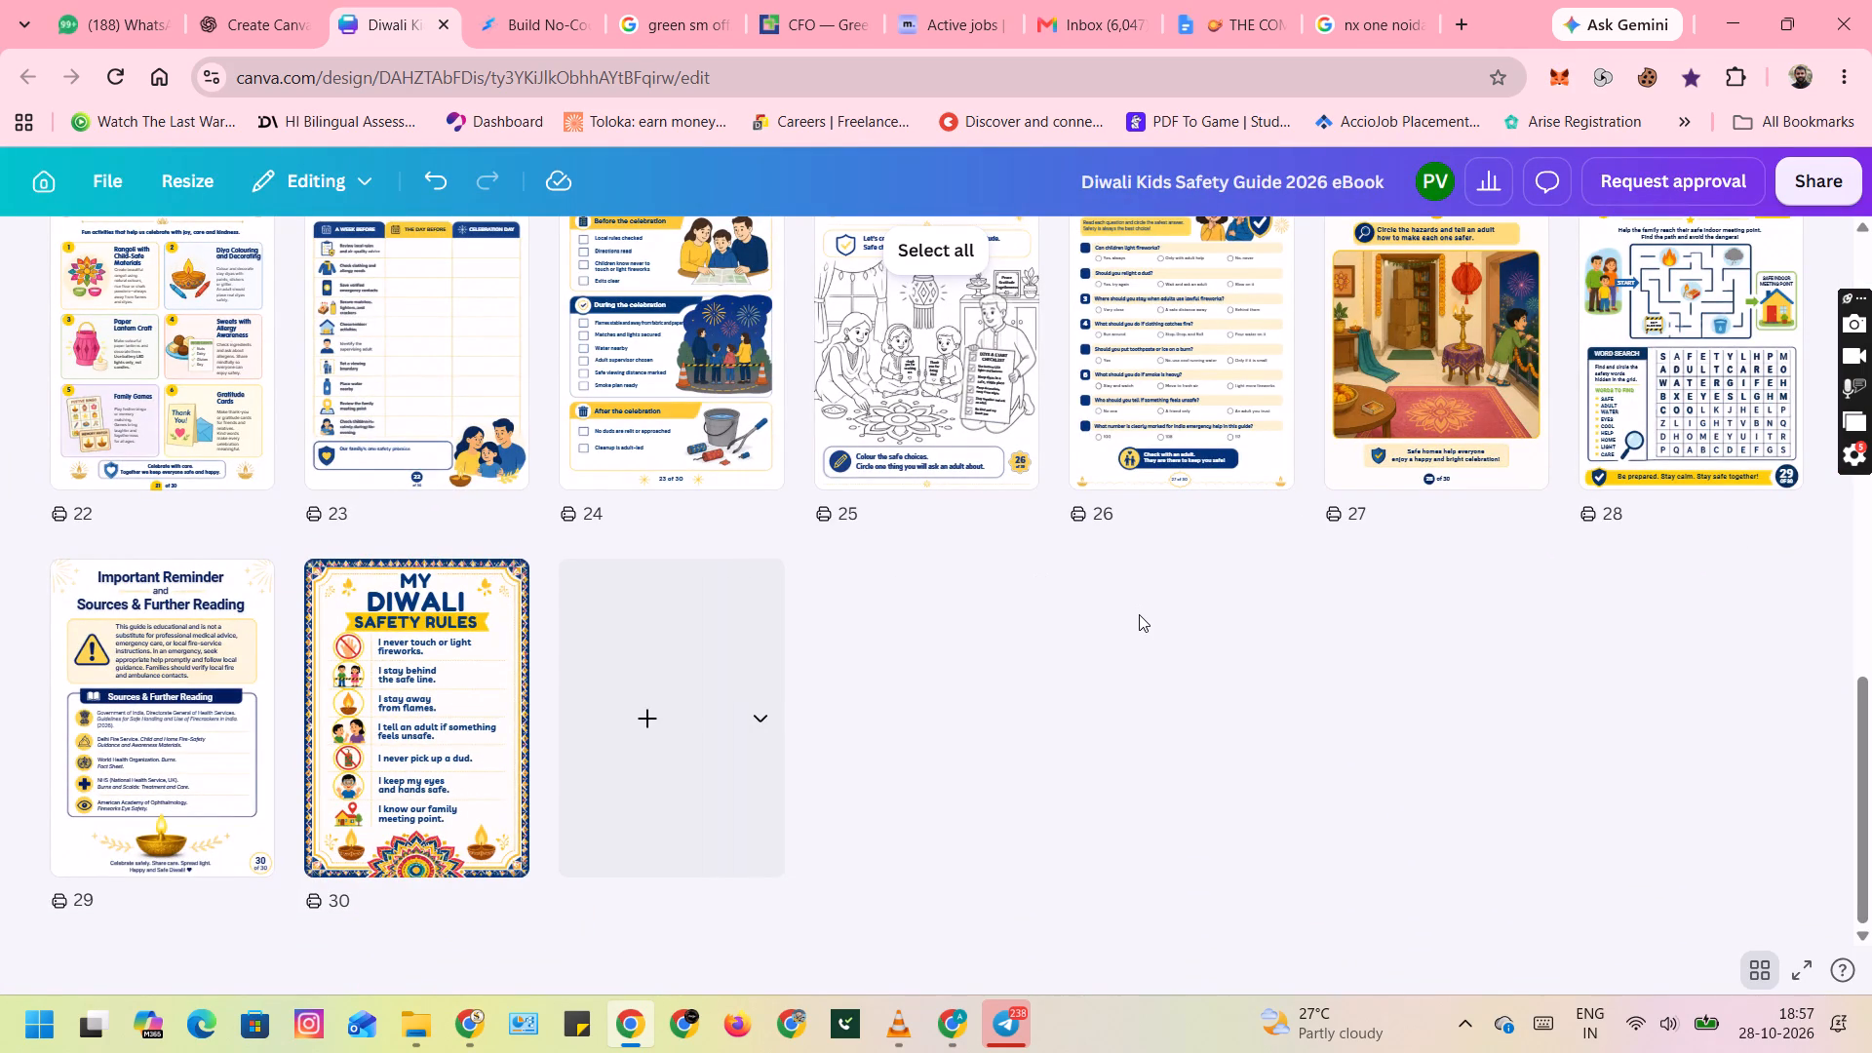
# Move the Family Emergency Contact Sheet page from position 4 to position 24, between Family Safety Checklist and the Colouring Prompt.
pyautogui.scroll(8, 1139, 614)
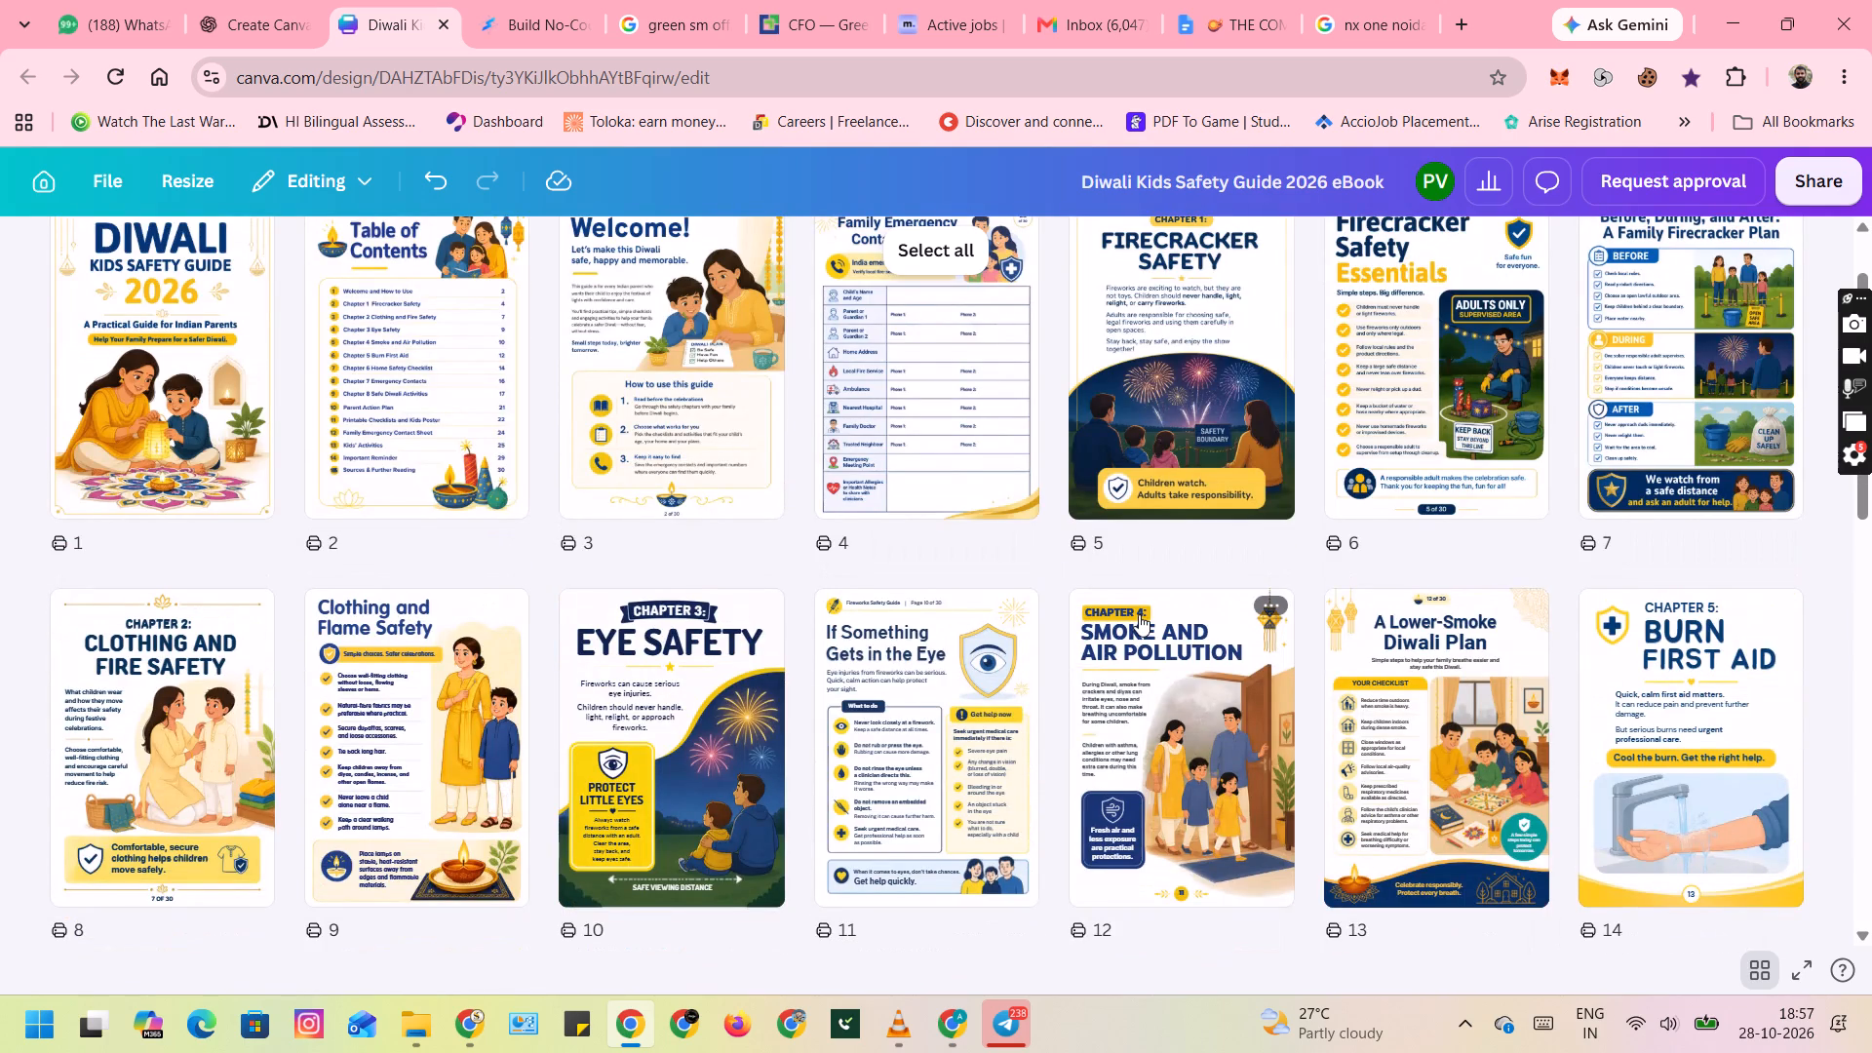
pyautogui.scroll(3, 1139, 614)
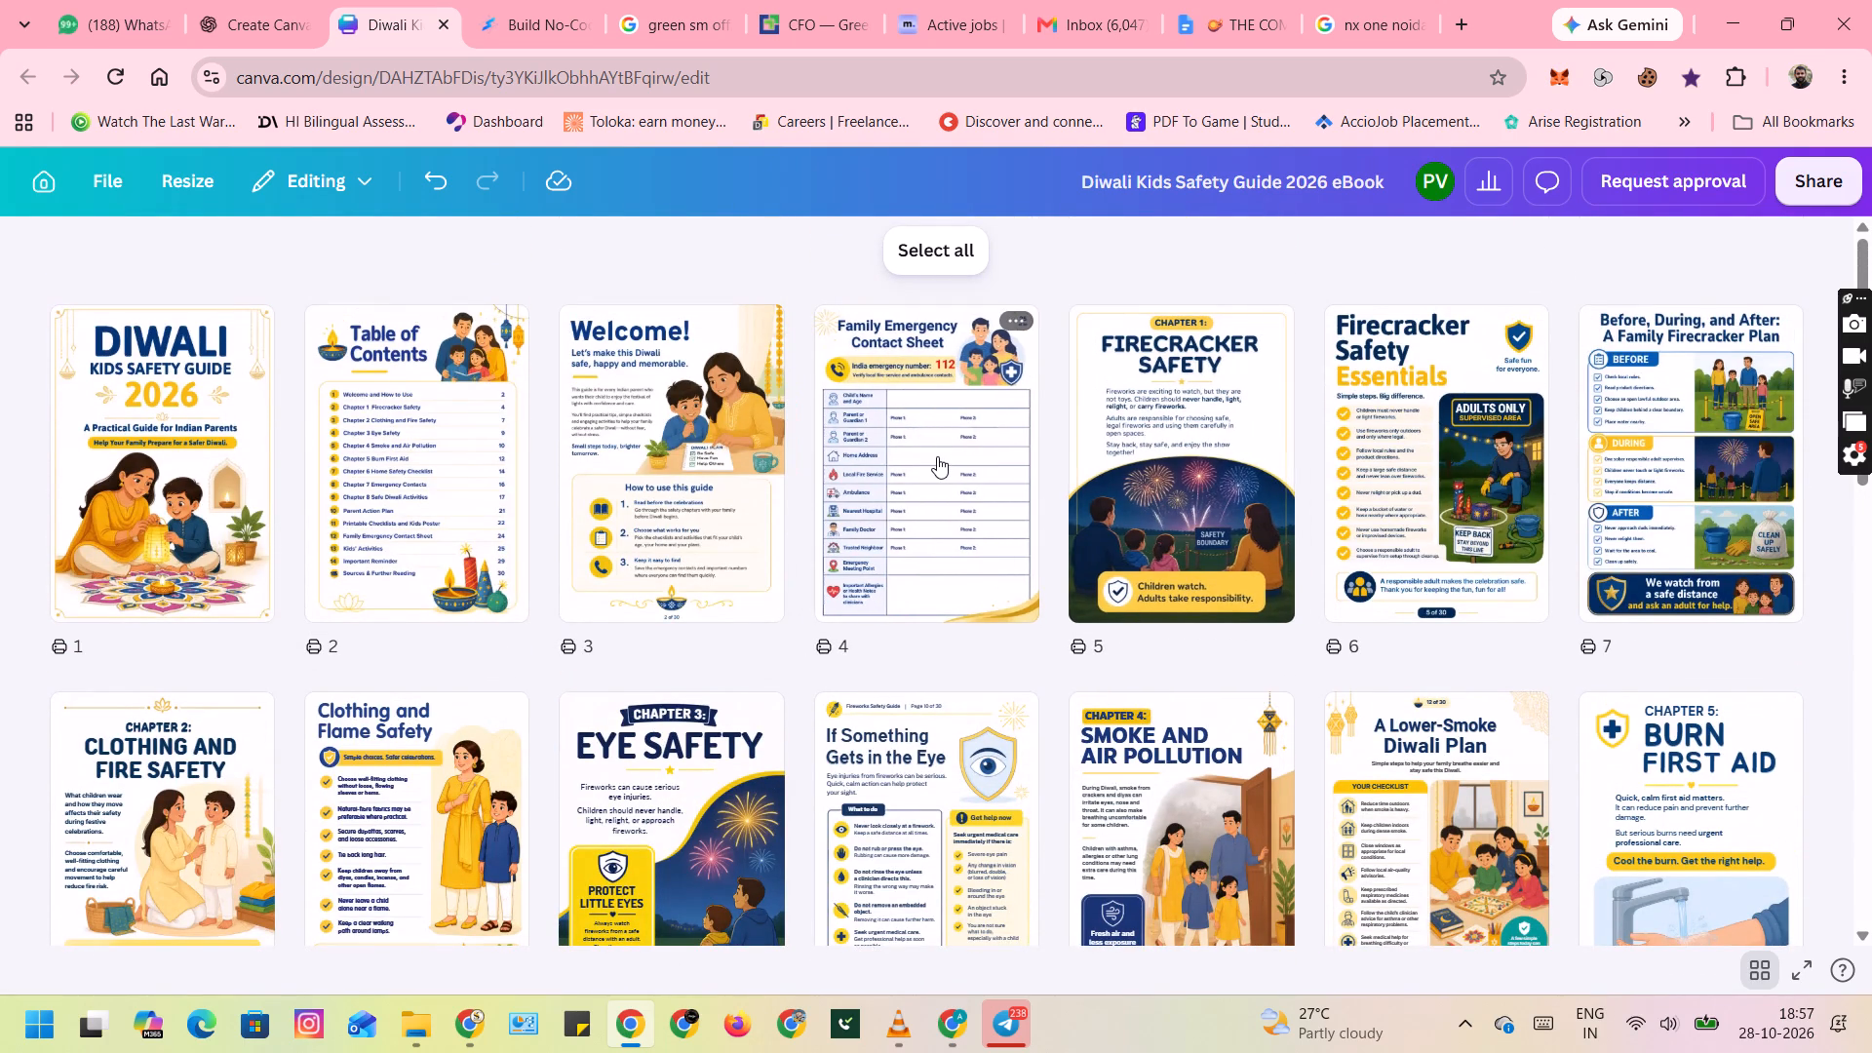
pyautogui.moveTo(937, 456); pyautogui.dragTo(936, 474)
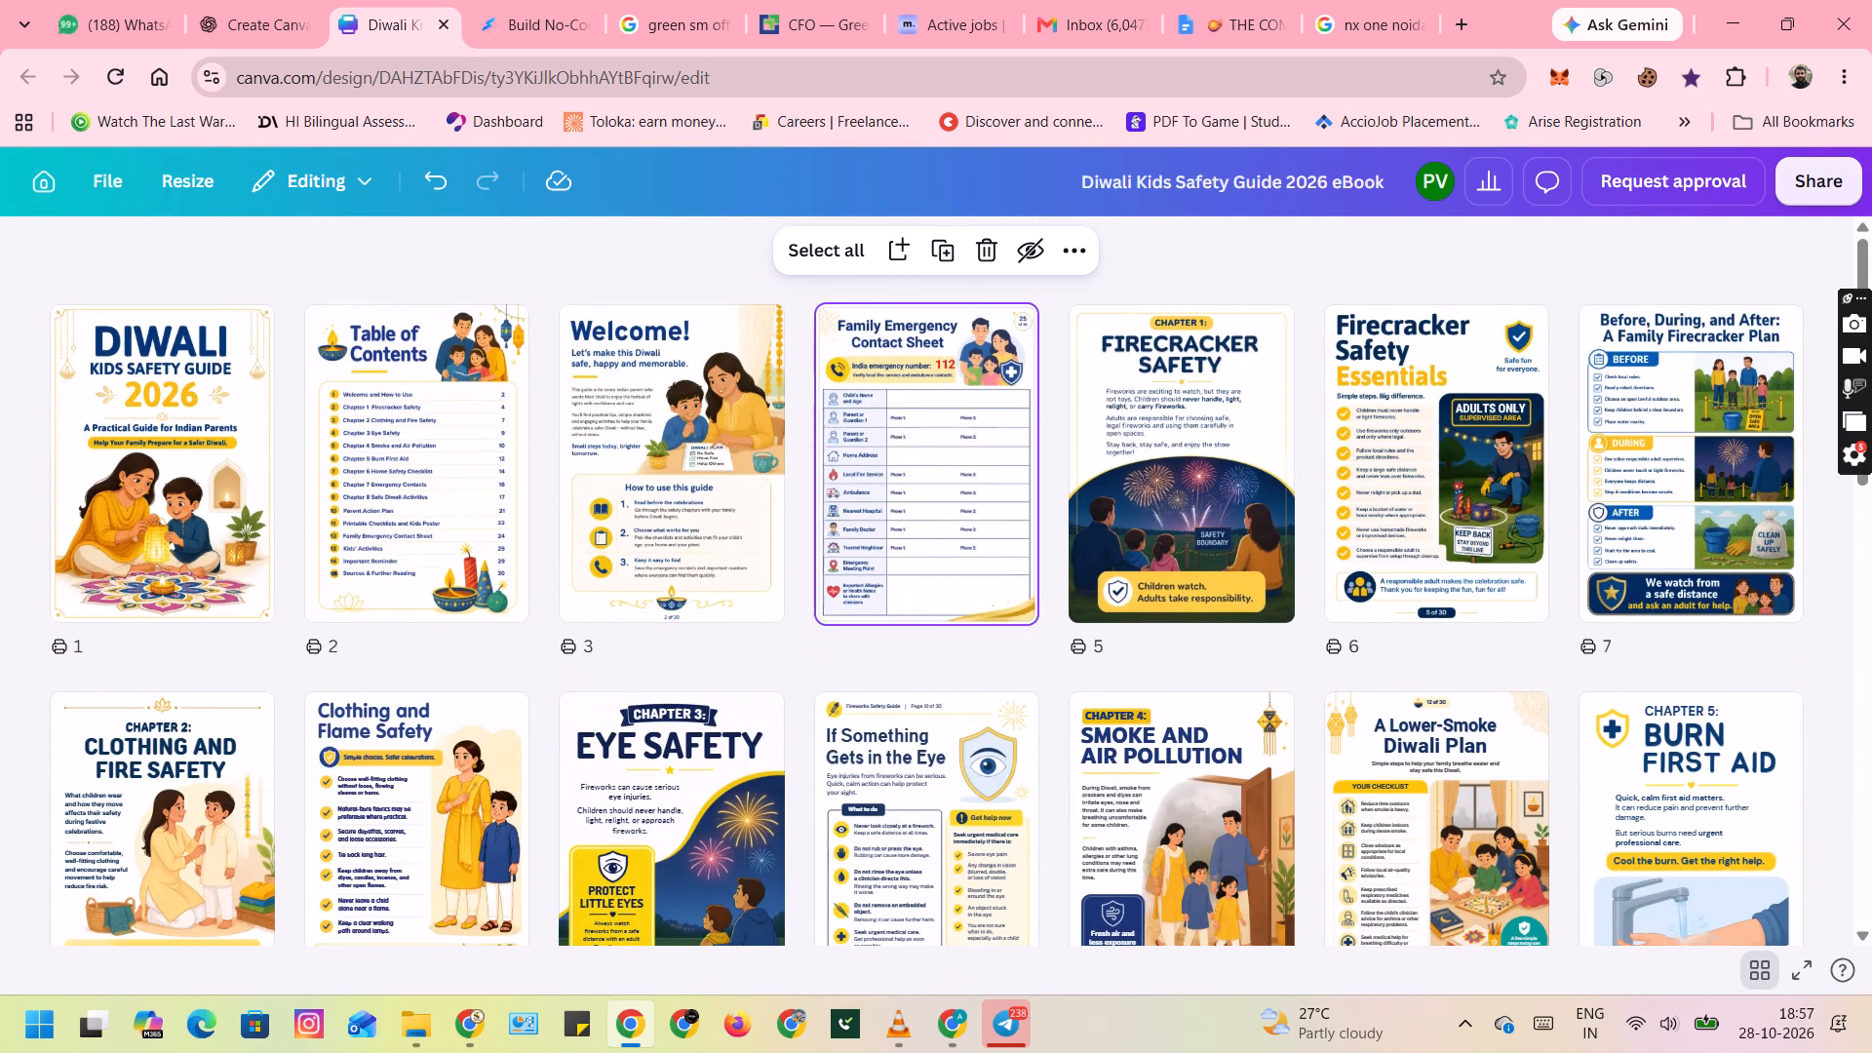
pyautogui.moveTo(936, 474); pyautogui.dragTo(916, 843)
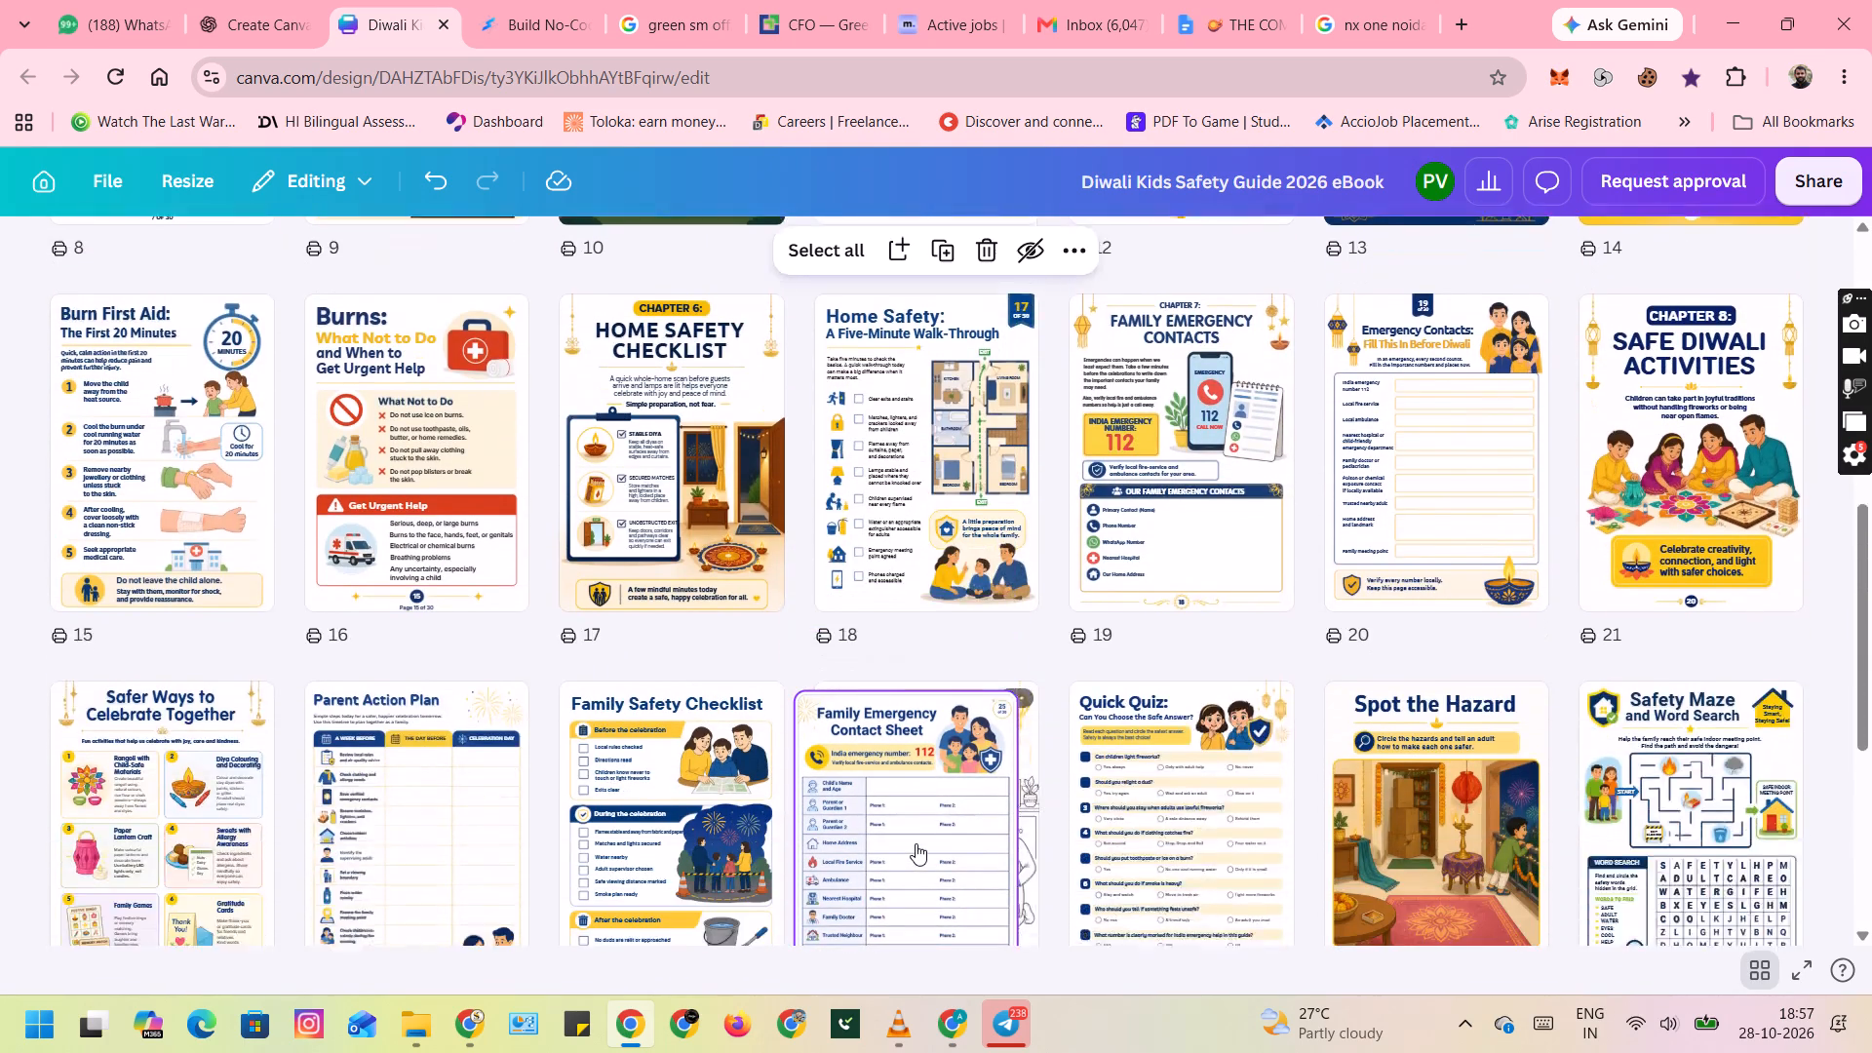
pyautogui.moveTo(916, 843); pyautogui.dragTo(822, 428)
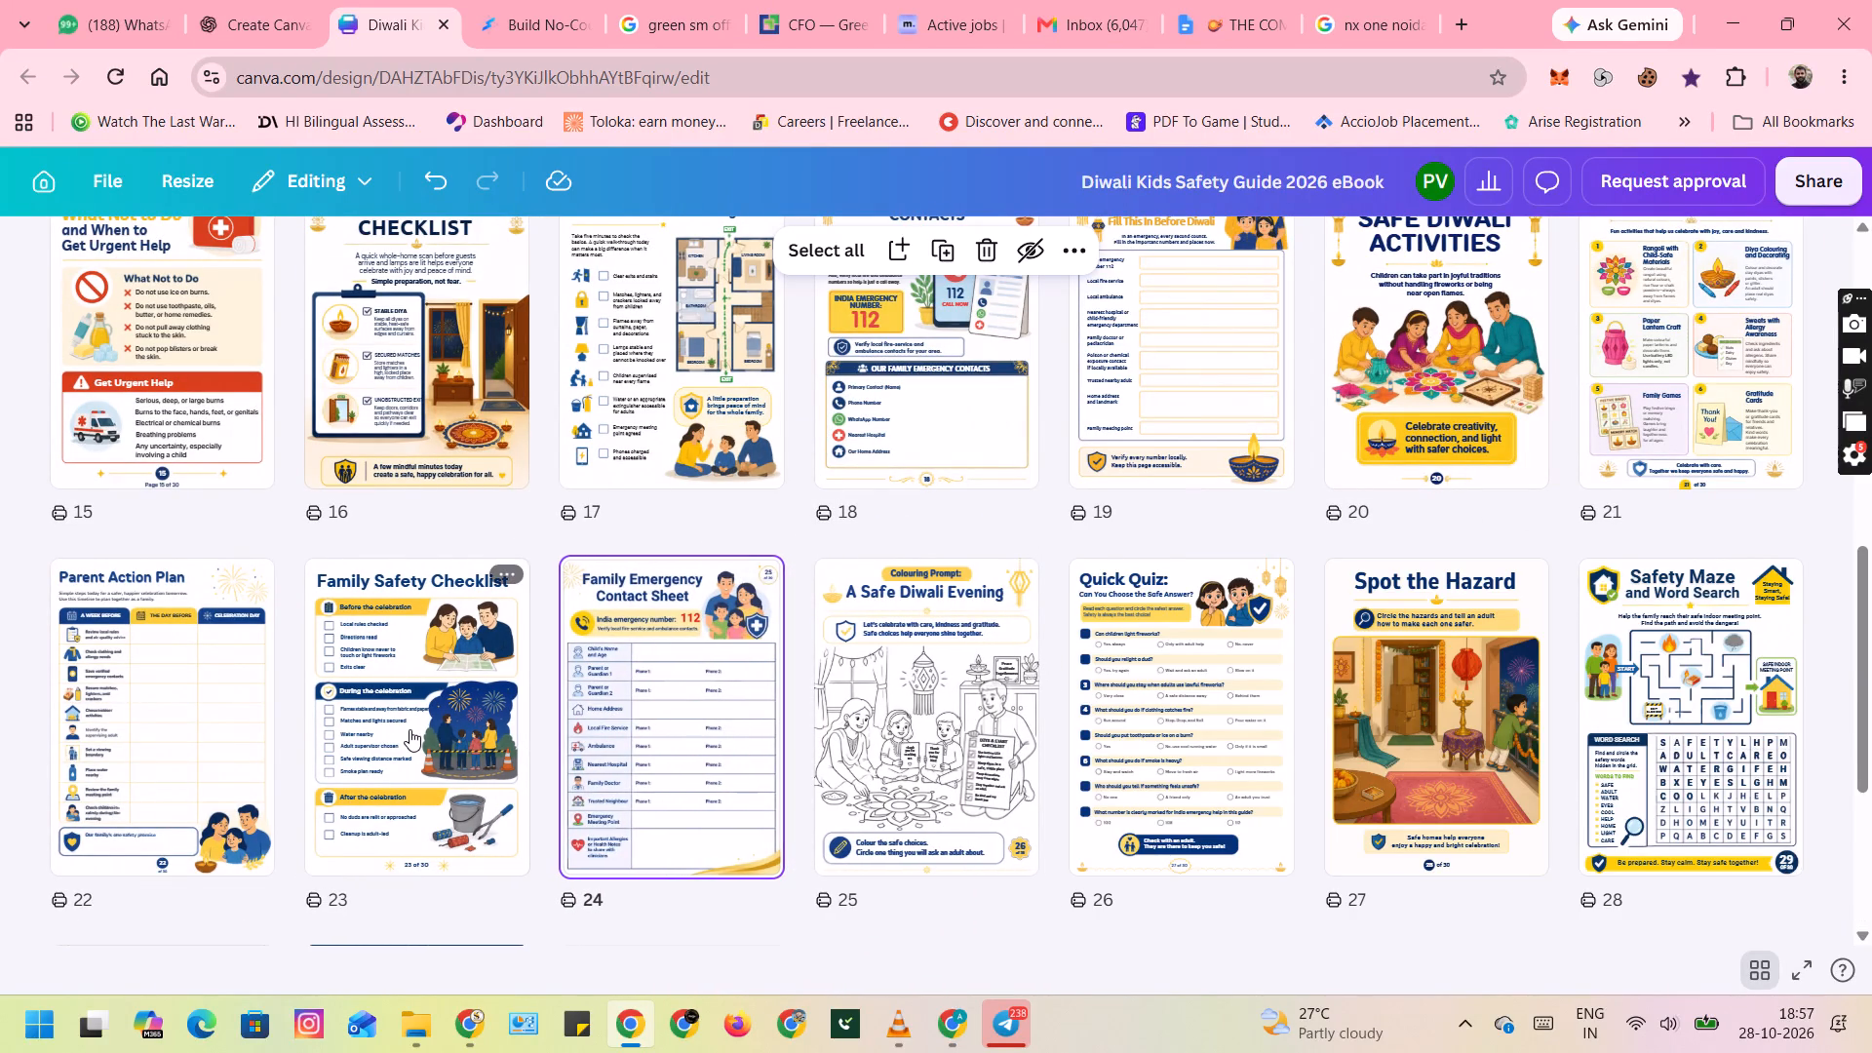
# Examine the printed page numbers from the Family Safety Checklist through the Colouring Prompt, Quick Quiz, Spot the Hazard and Safety Maze pages.
pyautogui.scroll(-2, 409, 729)
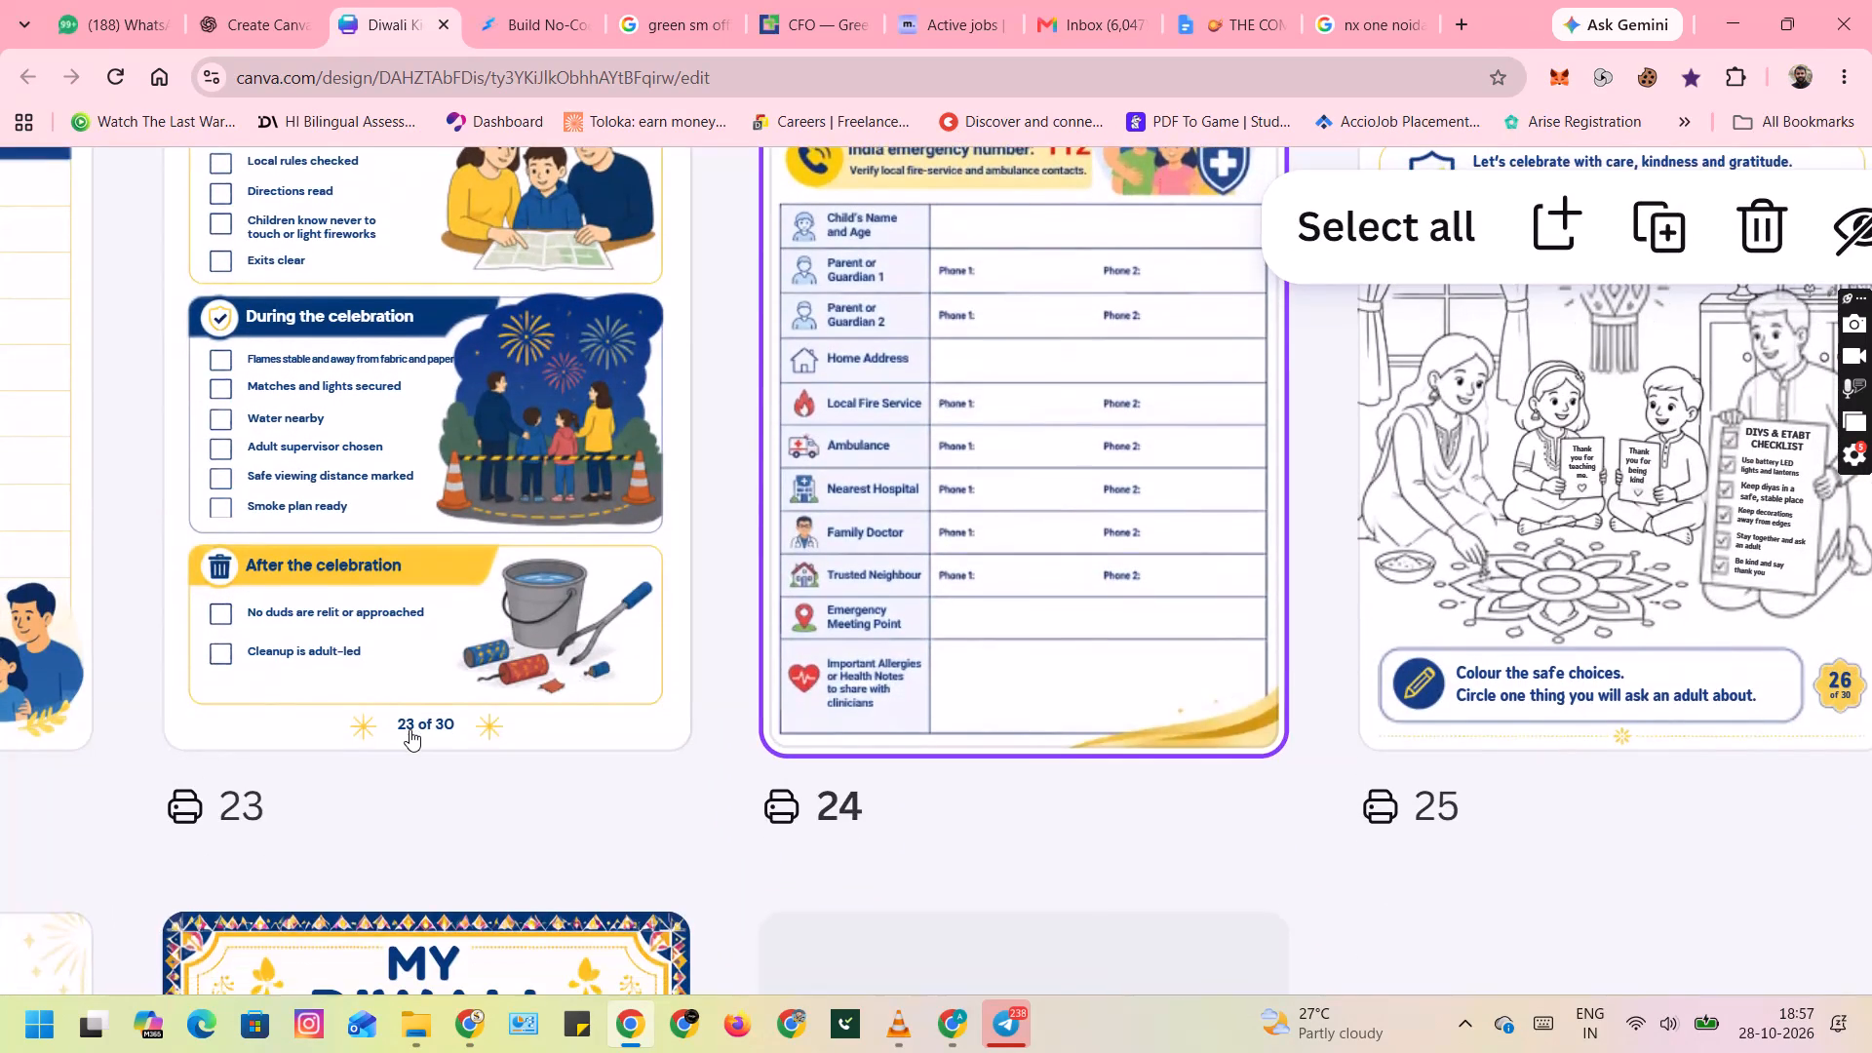
pyautogui.scroll(-1, 409, 729)
pyautogui.scroll(4, 1103, 614)
pyautogui.scroll(-1, 1224, 643)
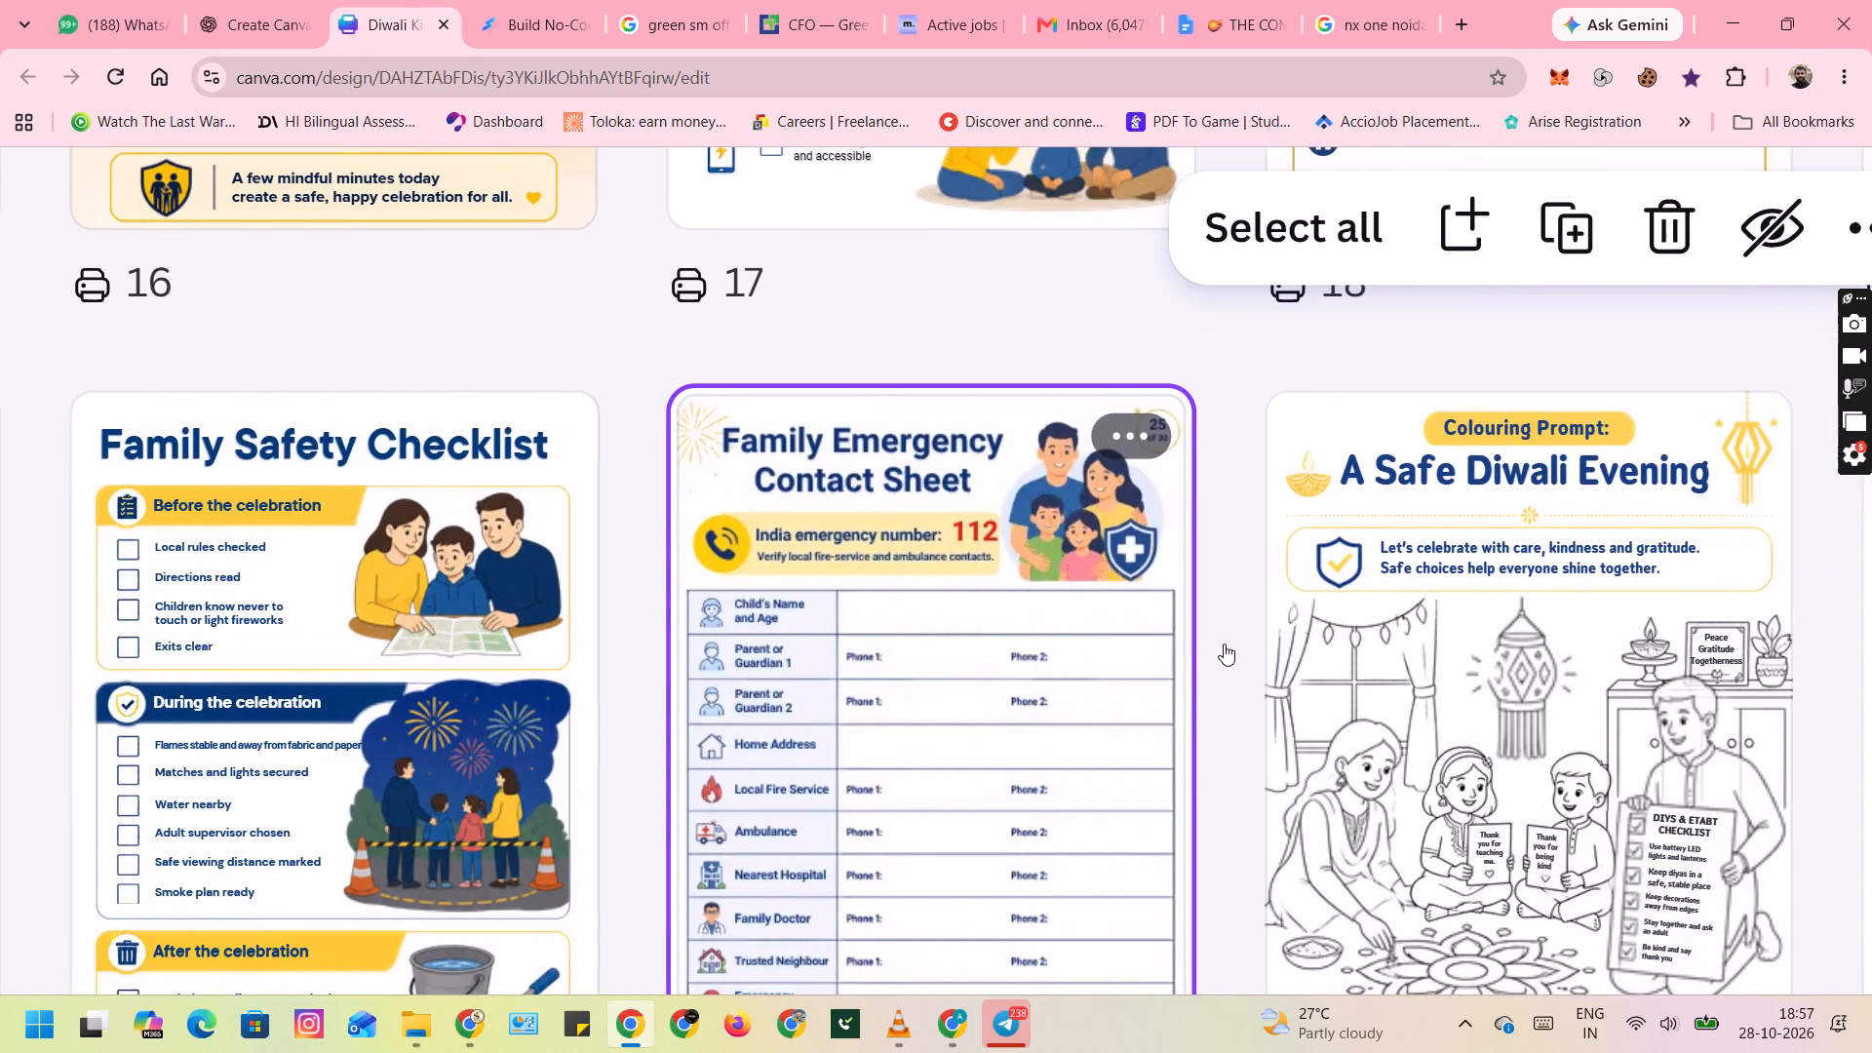
pyautogui.scroll(-1, 1224, 643)
pyautogui.hscroll(-2, 1224, 643)
pyautogui.scroll(-3, 1224, 643)
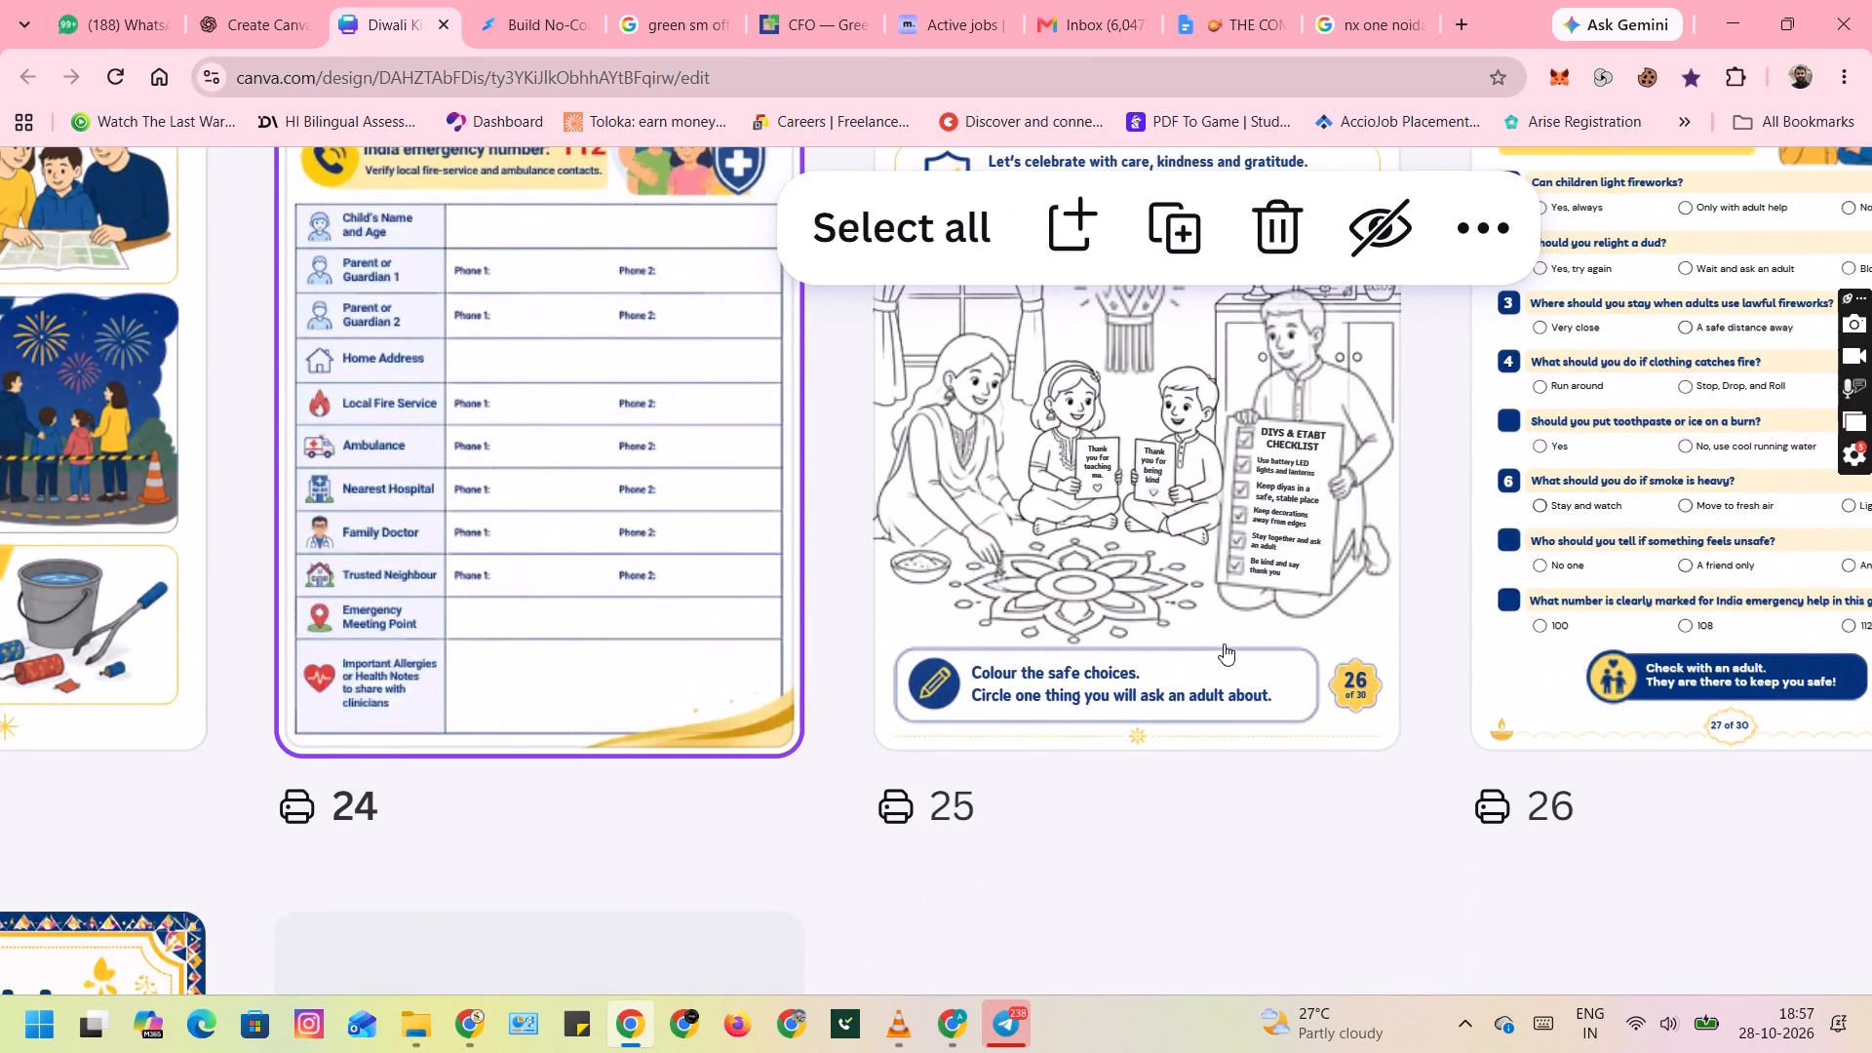
pyautogui.hscroll(-6, 1224, 643)
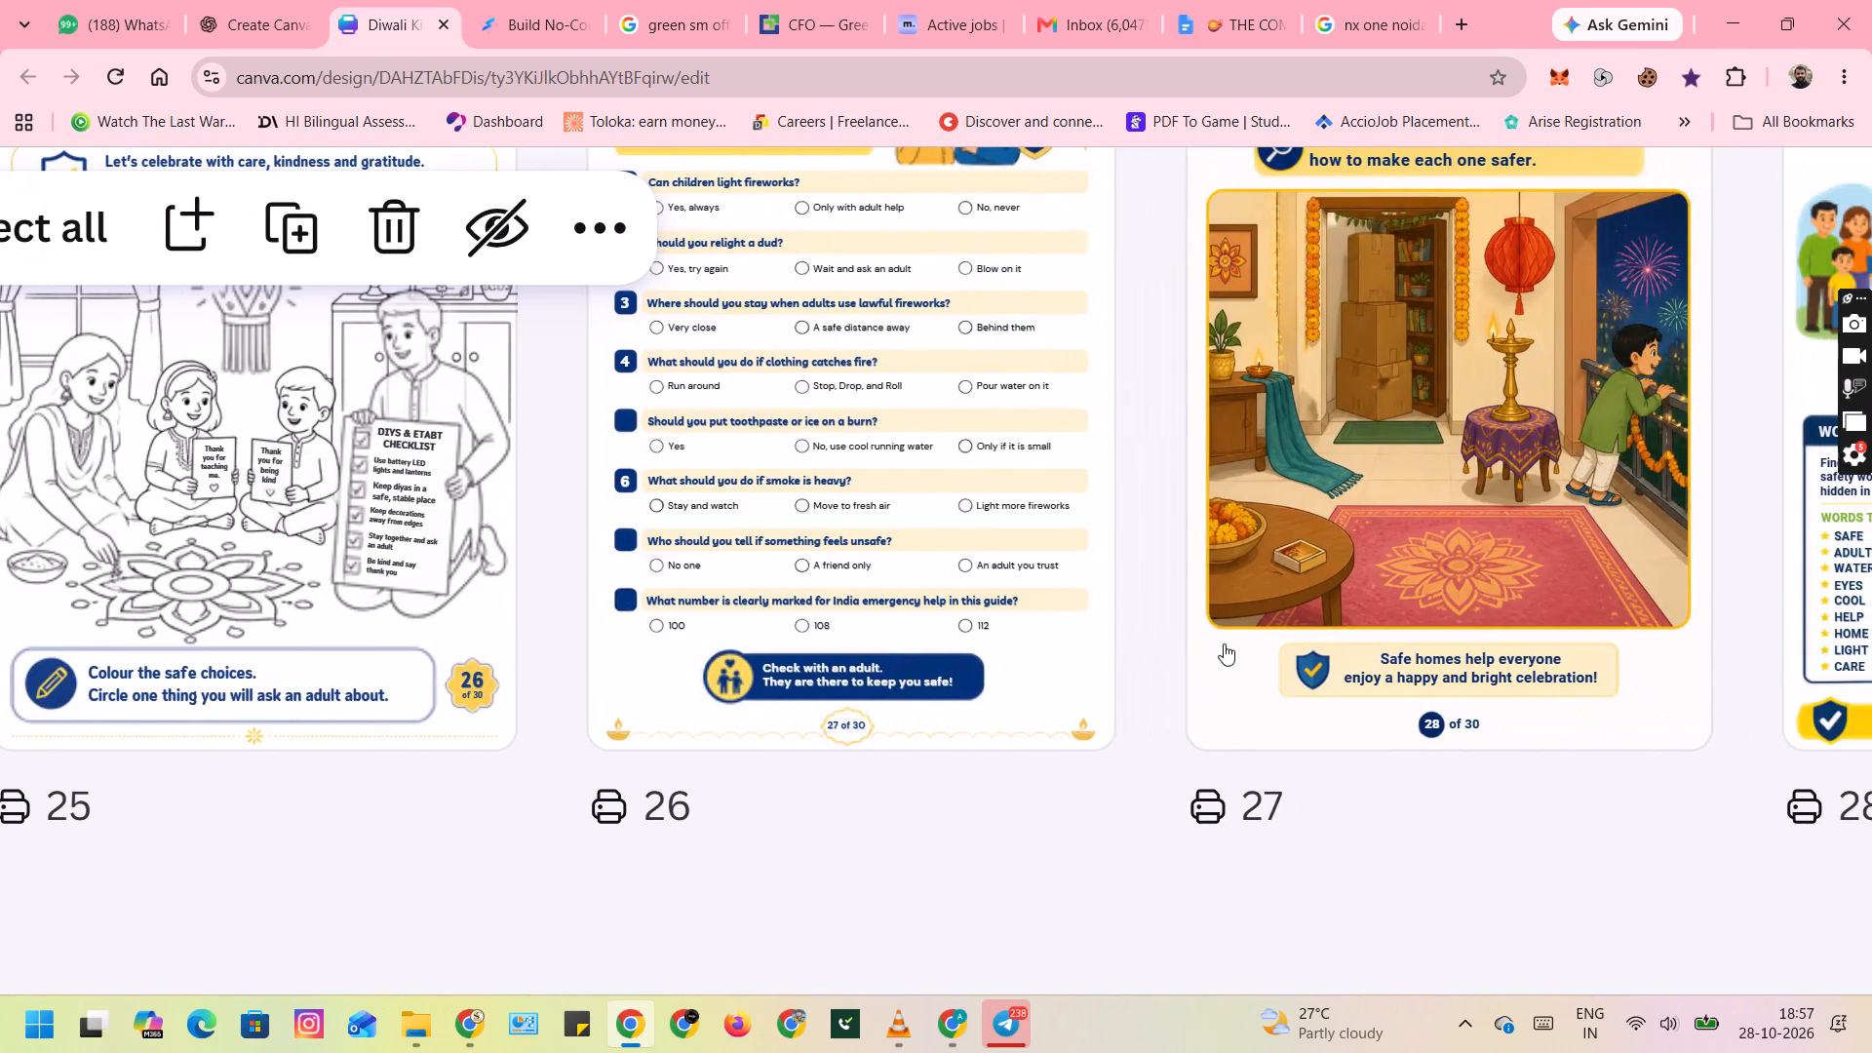
pyautogui.hscroll(-1, 1224, 643)
pyautogui.hscroll(-3, 1598, 584)
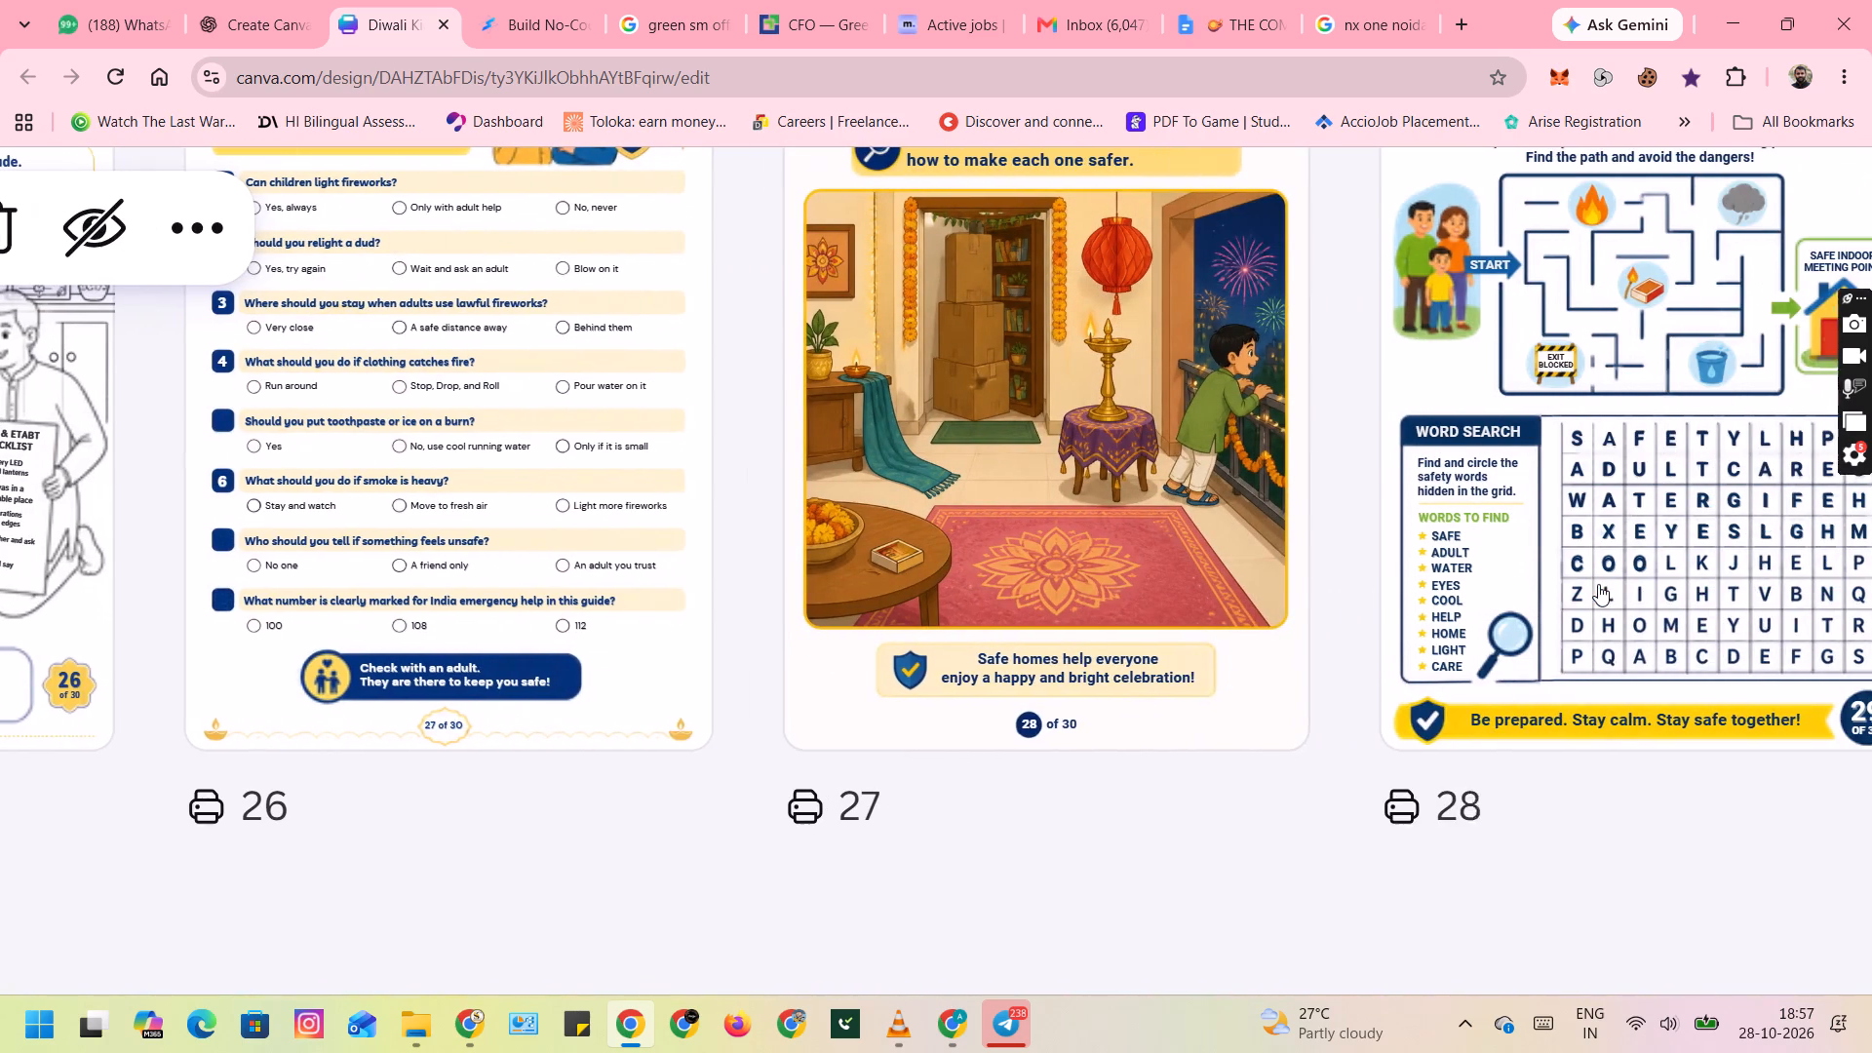
pyautogui.hscroll(-2, 1598, 584)
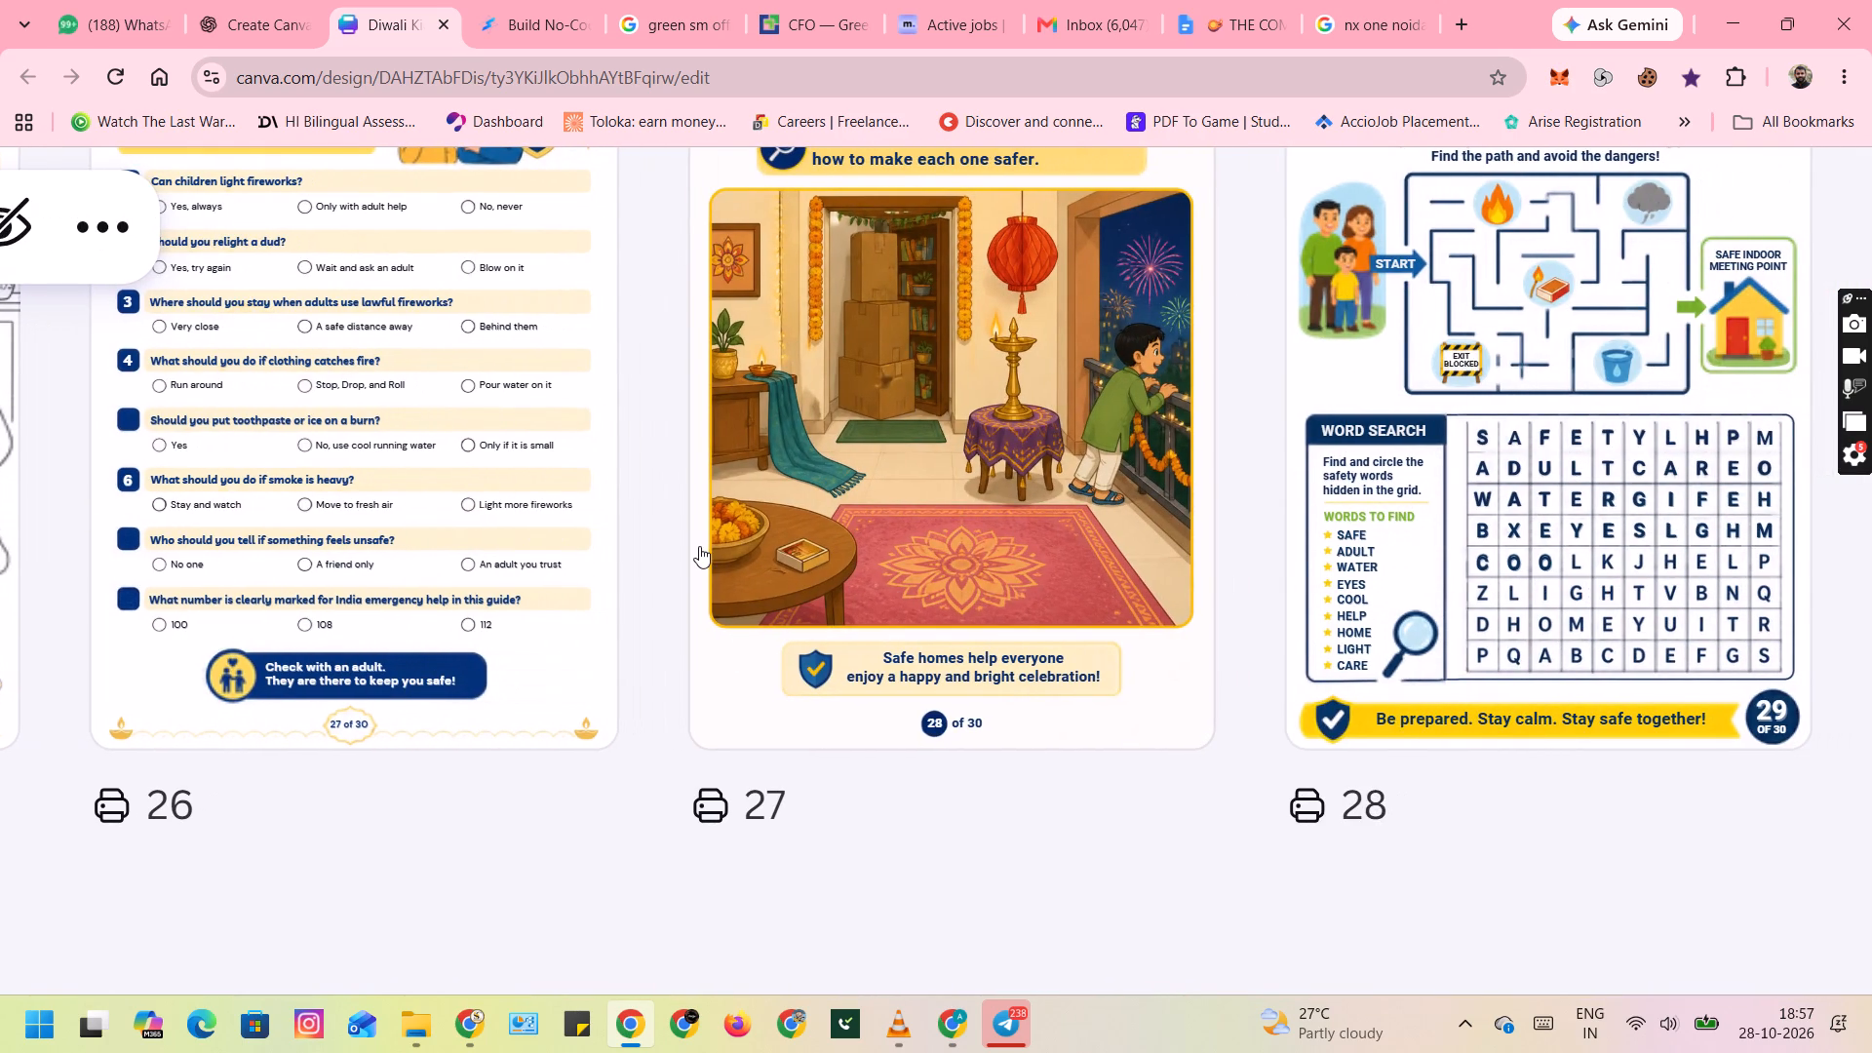
pyautogui.hscroll(6, 699, 546)
pyautogui.hscroll(-3, 699, 546)
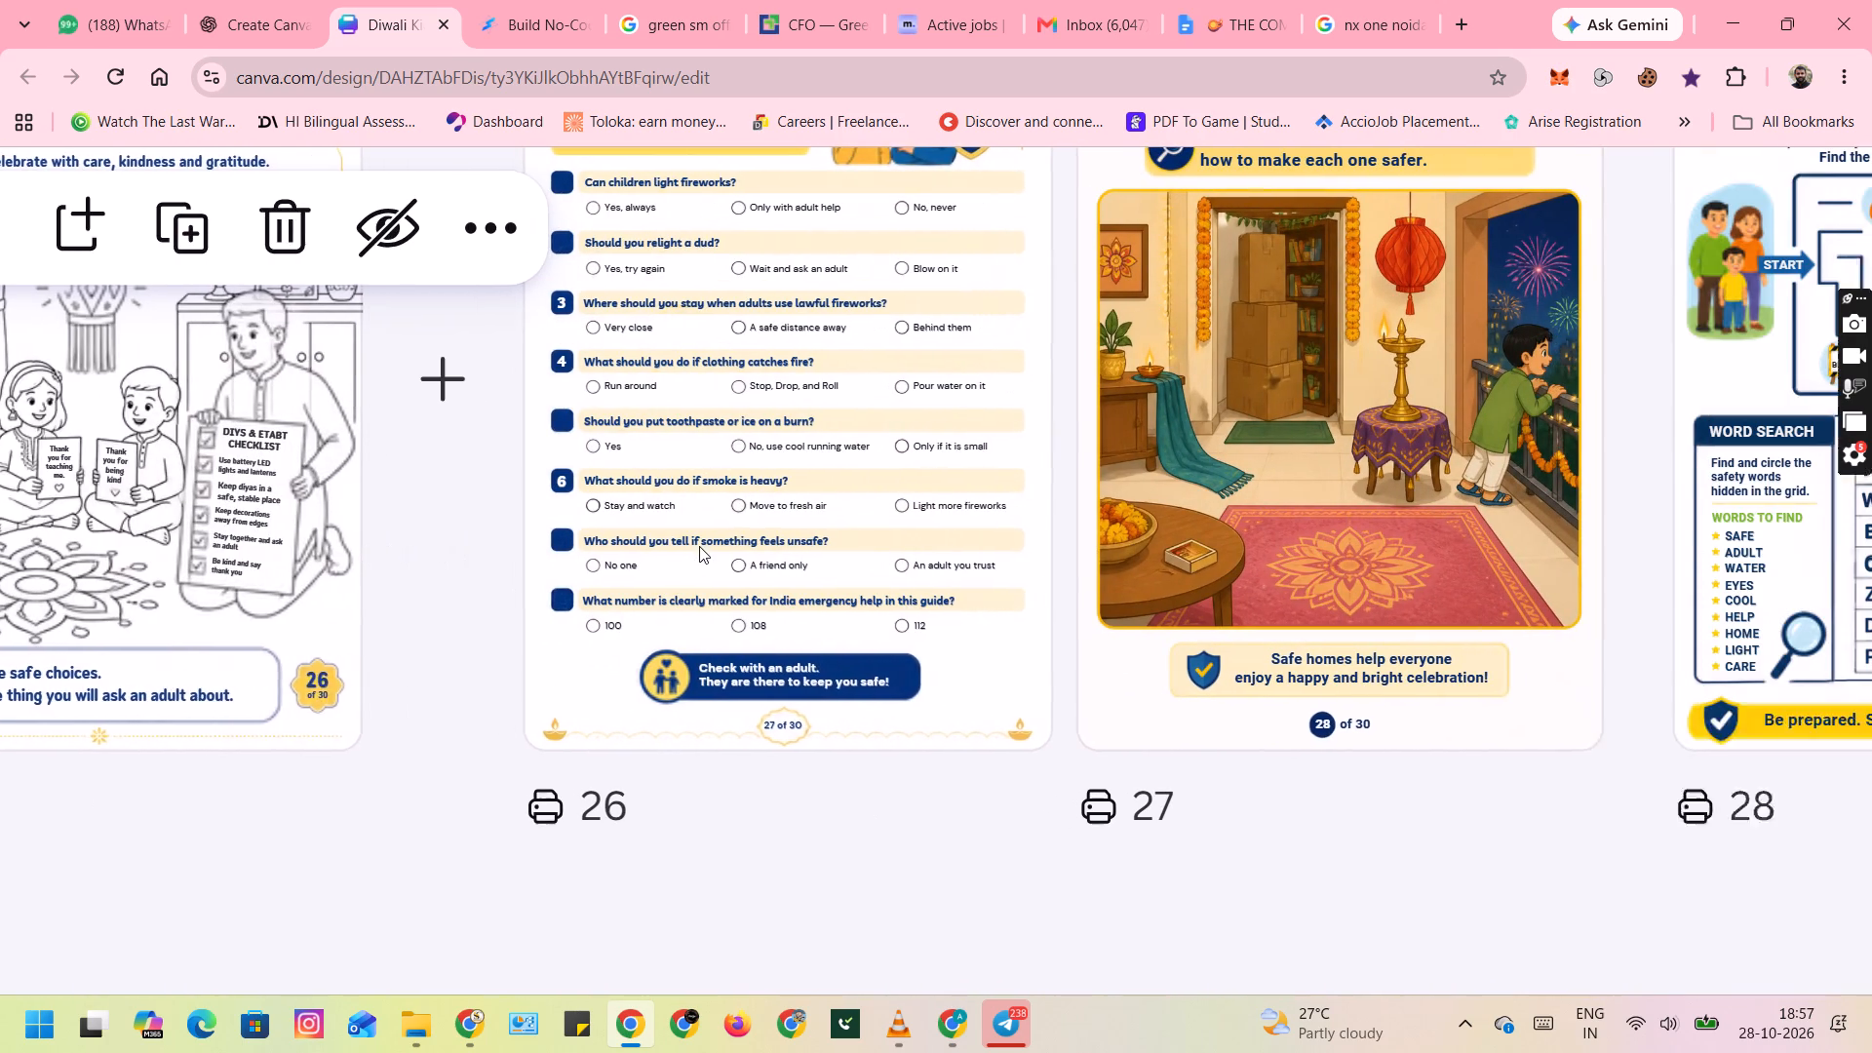
pyautogui.hscroll(-4, 699, 546)
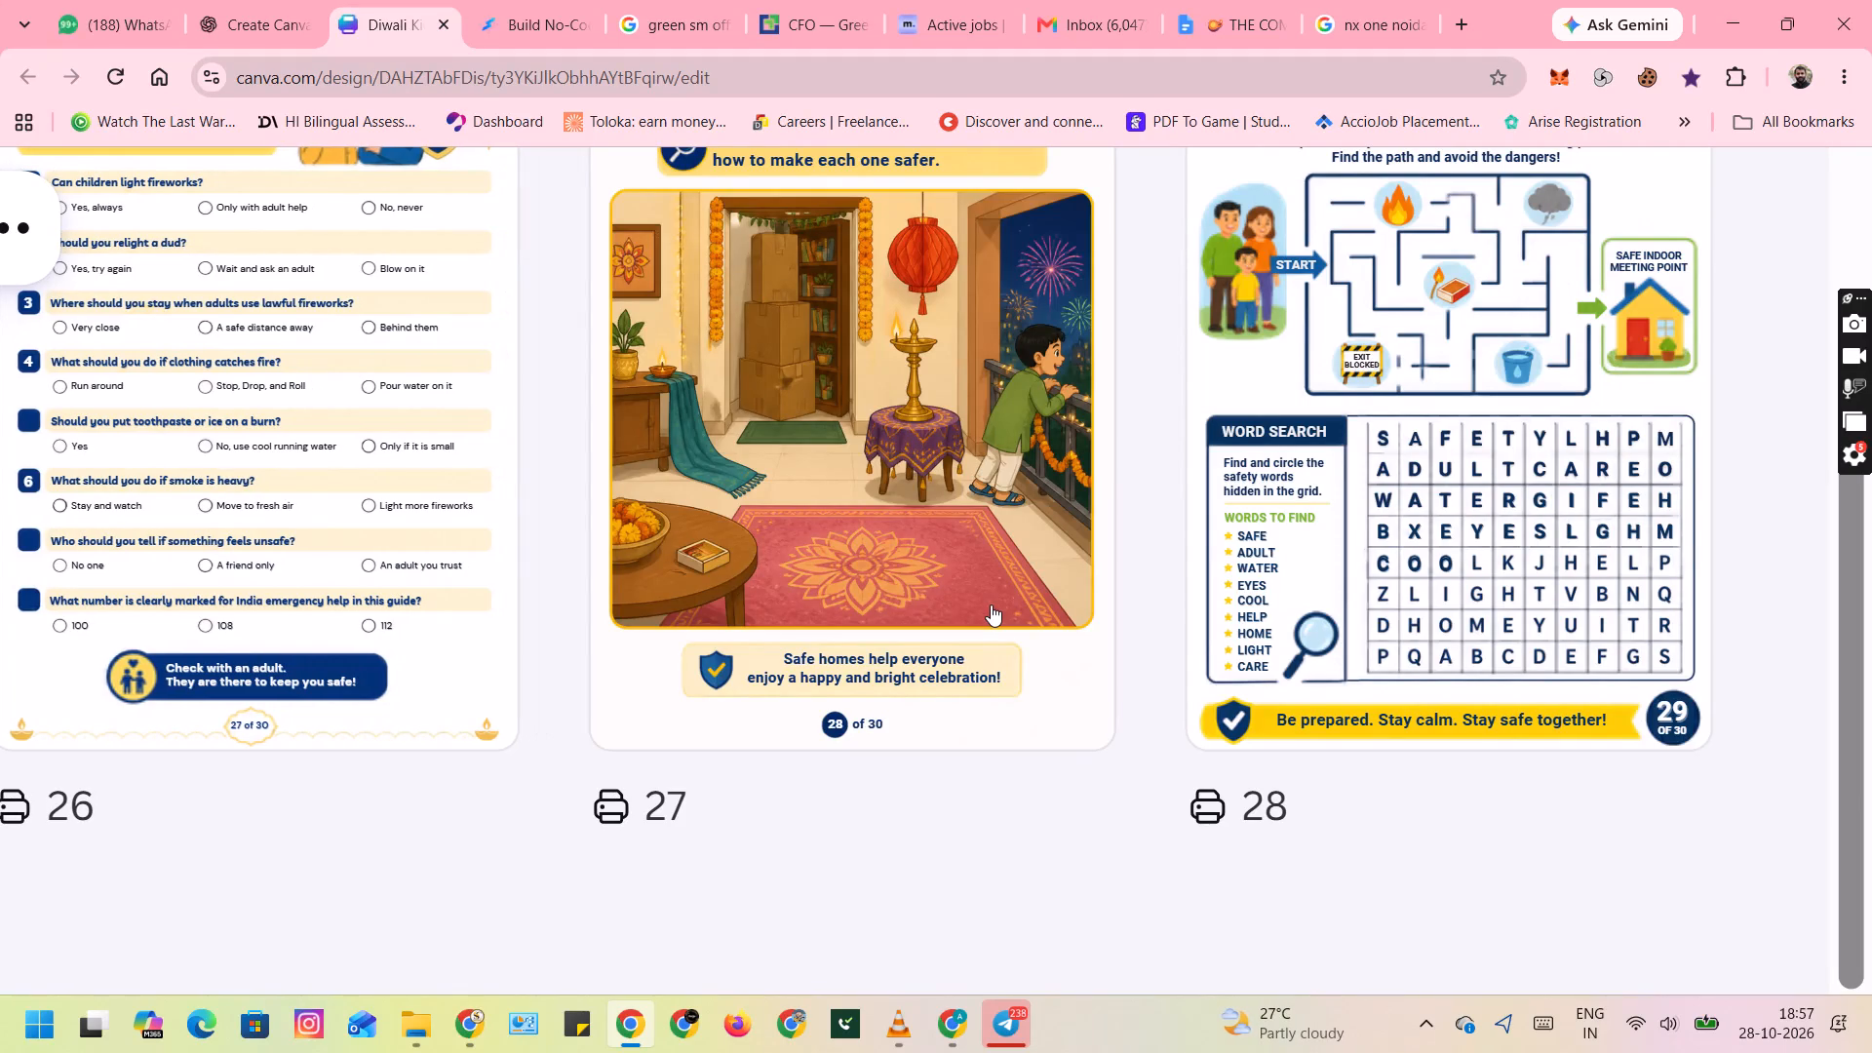
# Examine the printed page numbers on the Important Reminder and My Diwali Safety Rules pages at the end of the eBook.
pyautogui.scroll(-5, 991, 604)
pyautogui.hscroll(12, 991, 604)
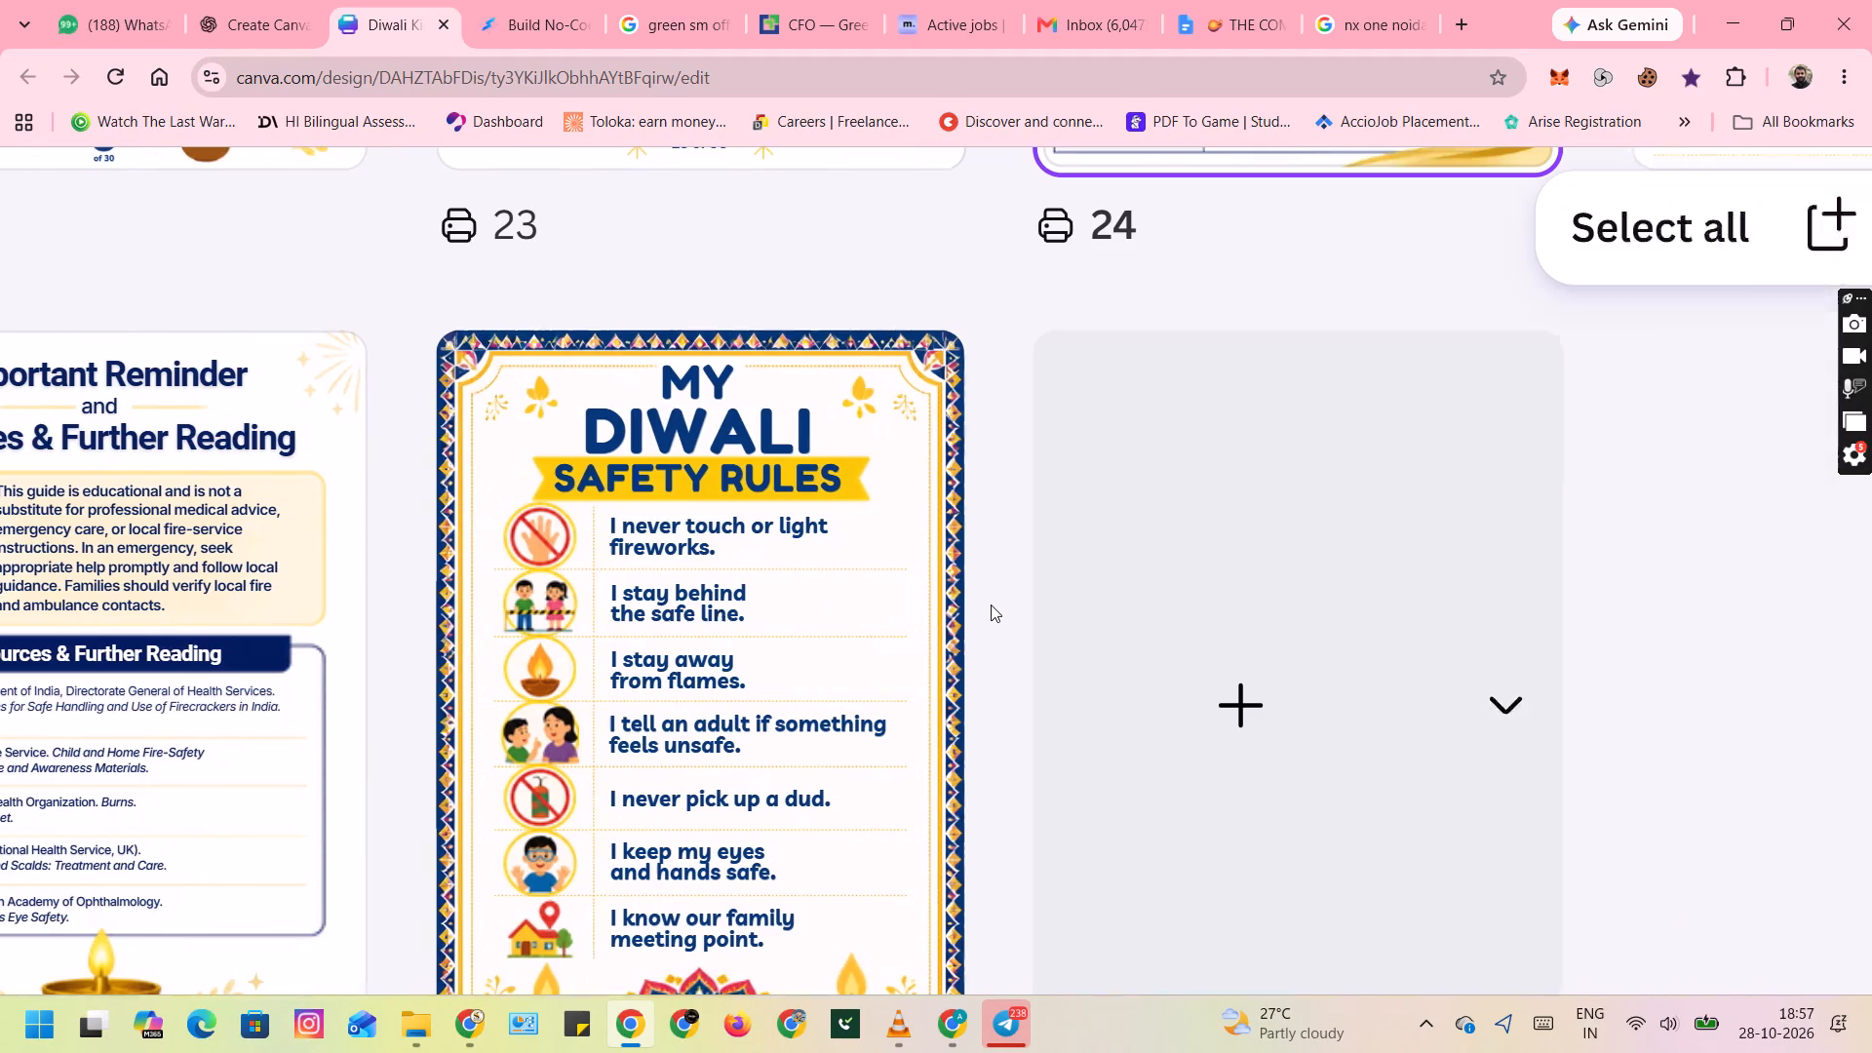
pyautogui.hscroll(1, 991, 604)
pyautogui.scroll(-1, 472, 638)
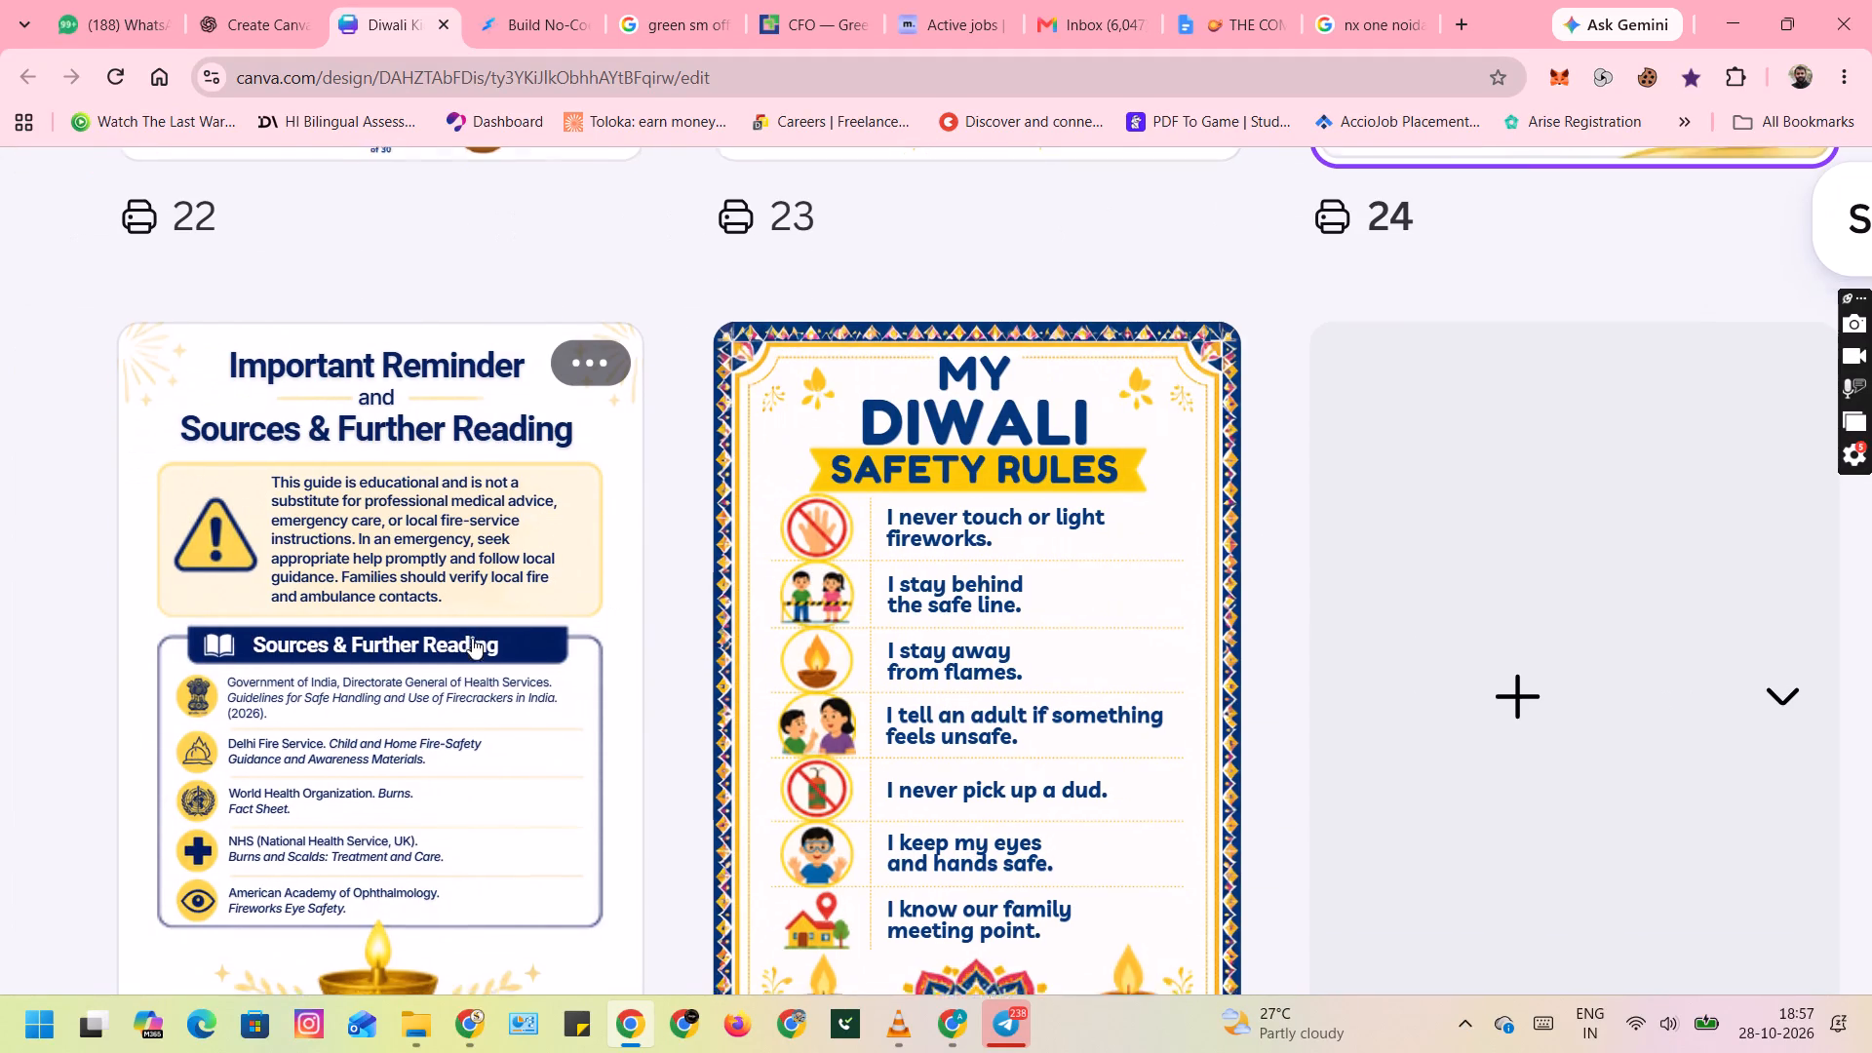
pyautogui.scroll(-1, 472, 638)
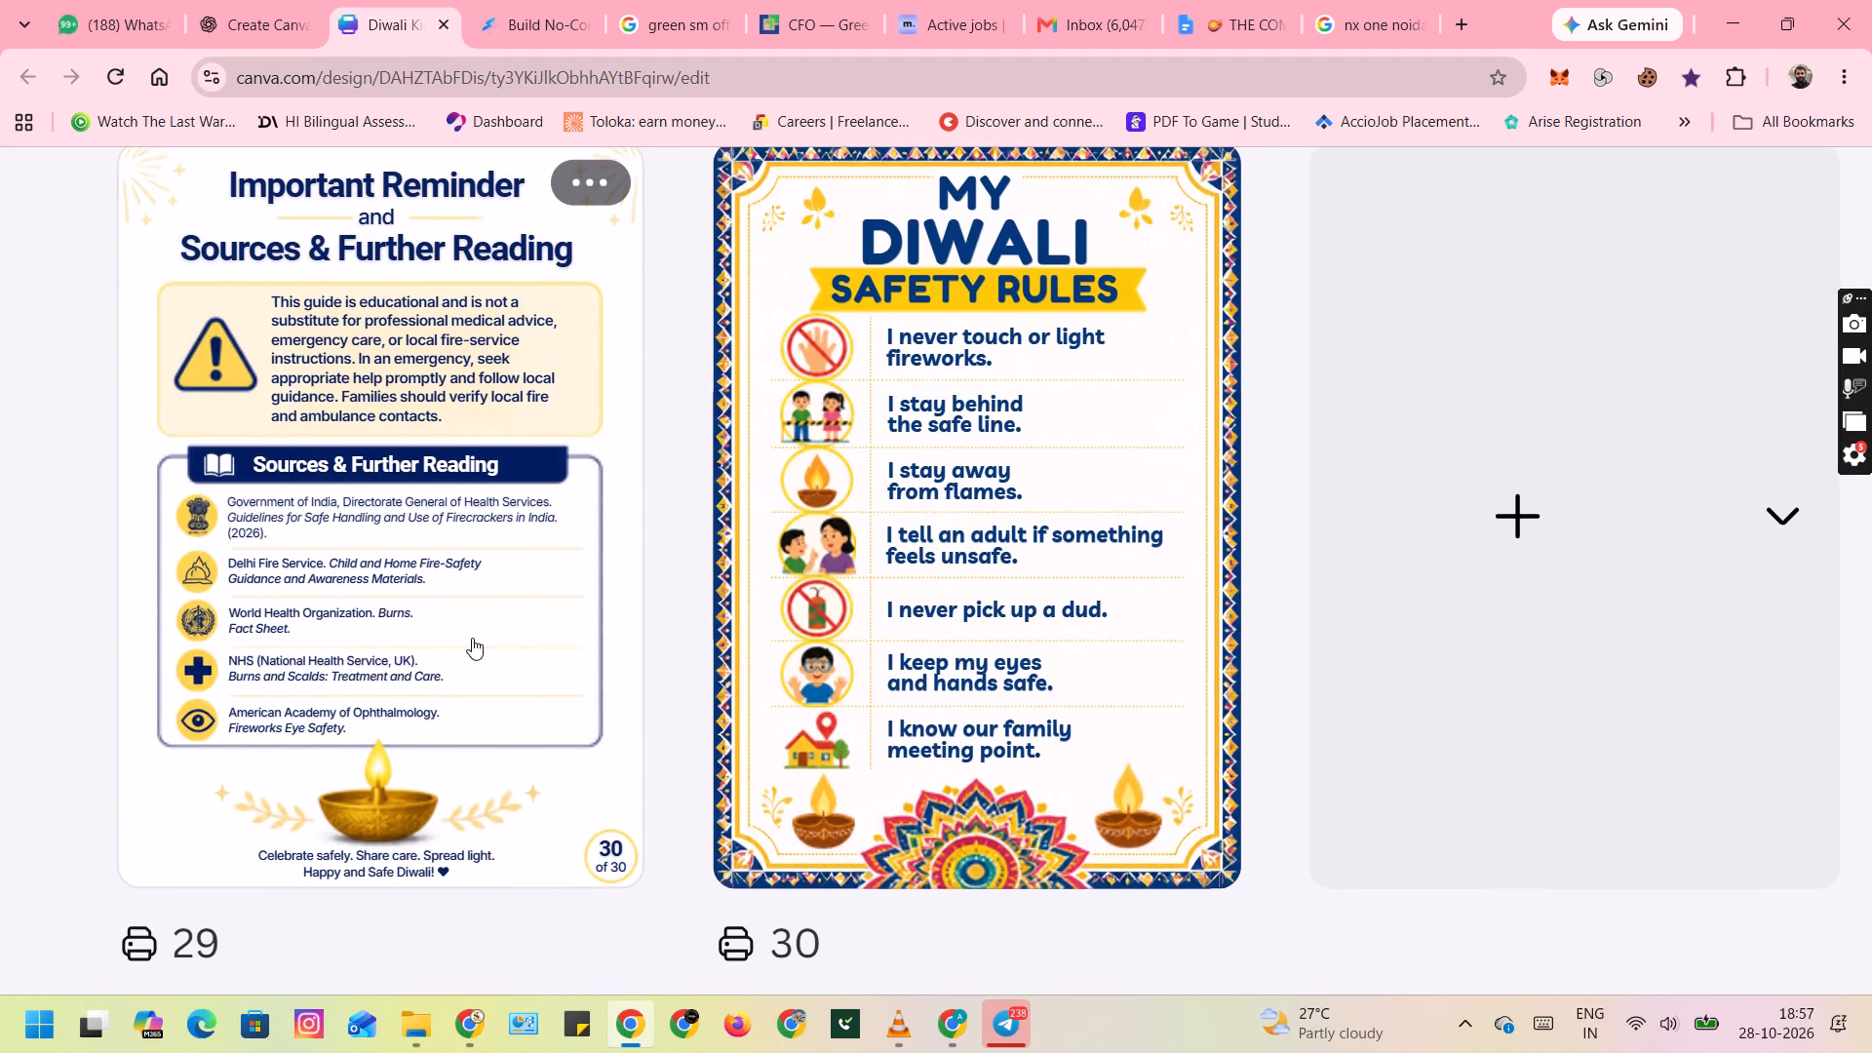
pyautogui.scroll(-1, 472, 638)
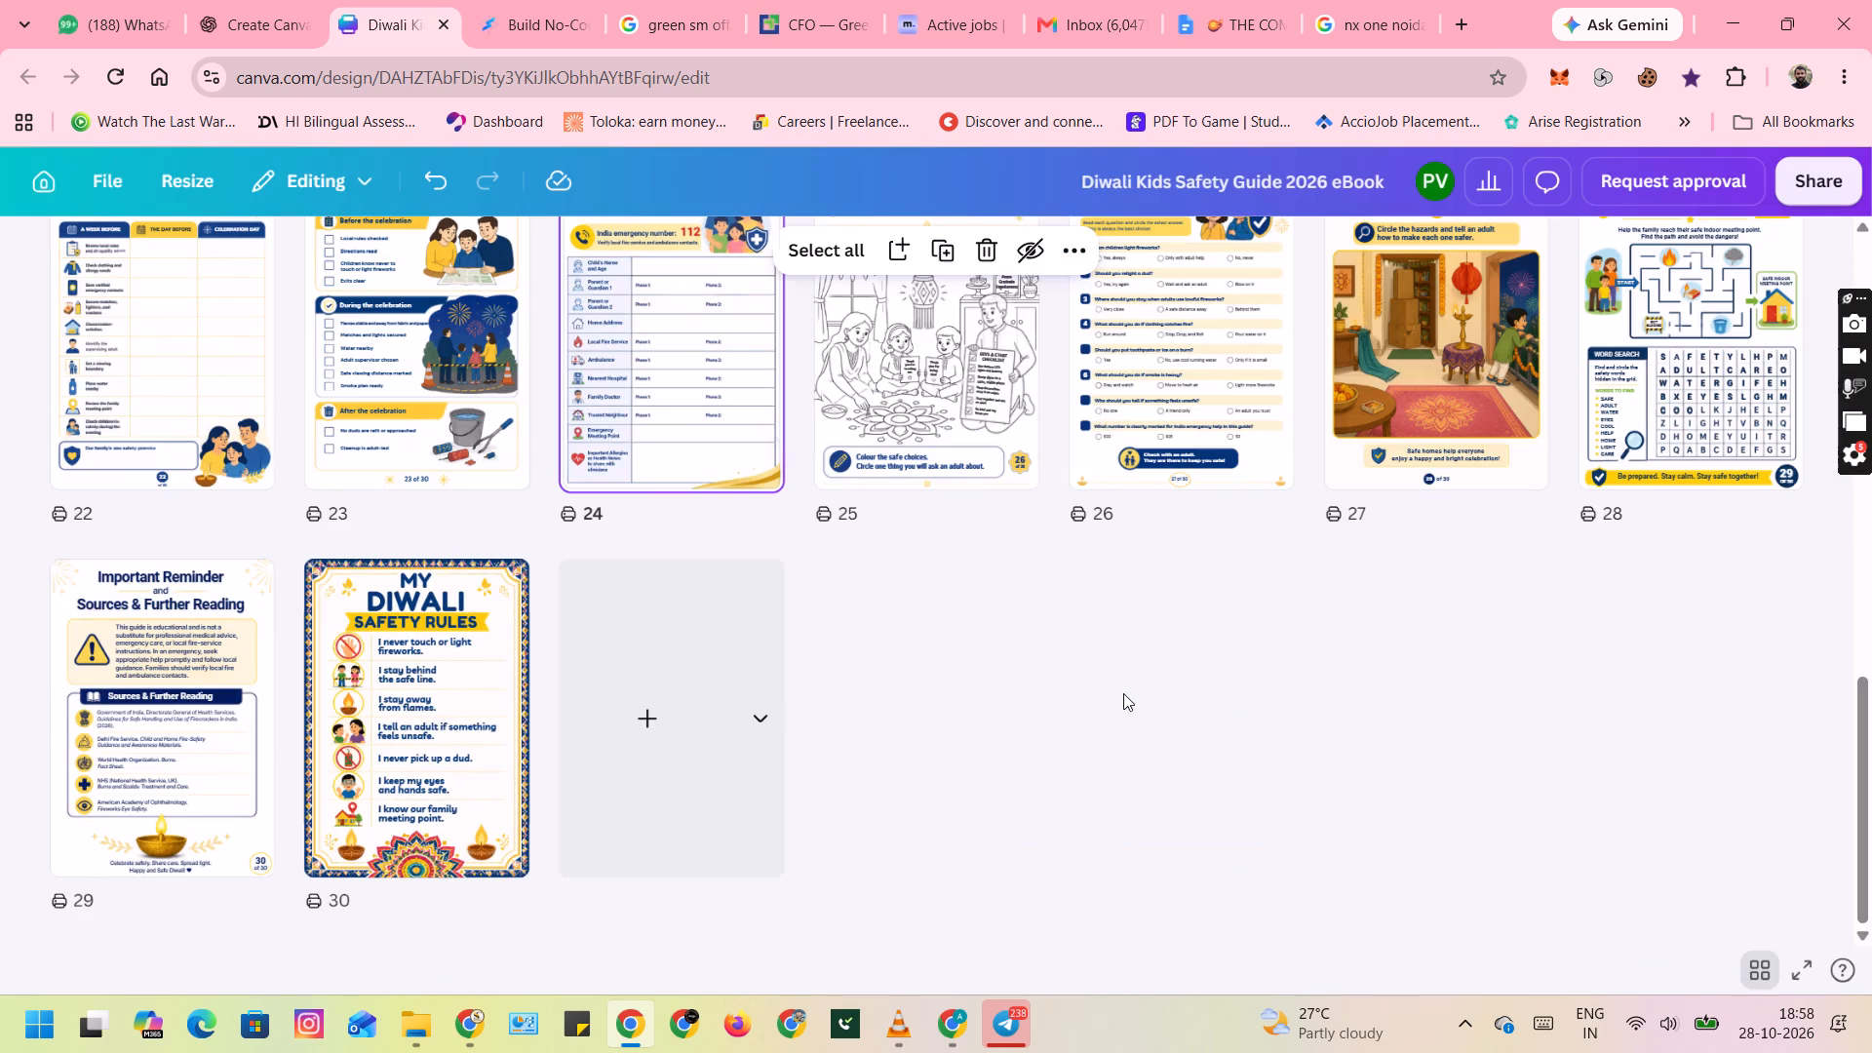
pyautogui.scroll(2, 1003, 724)
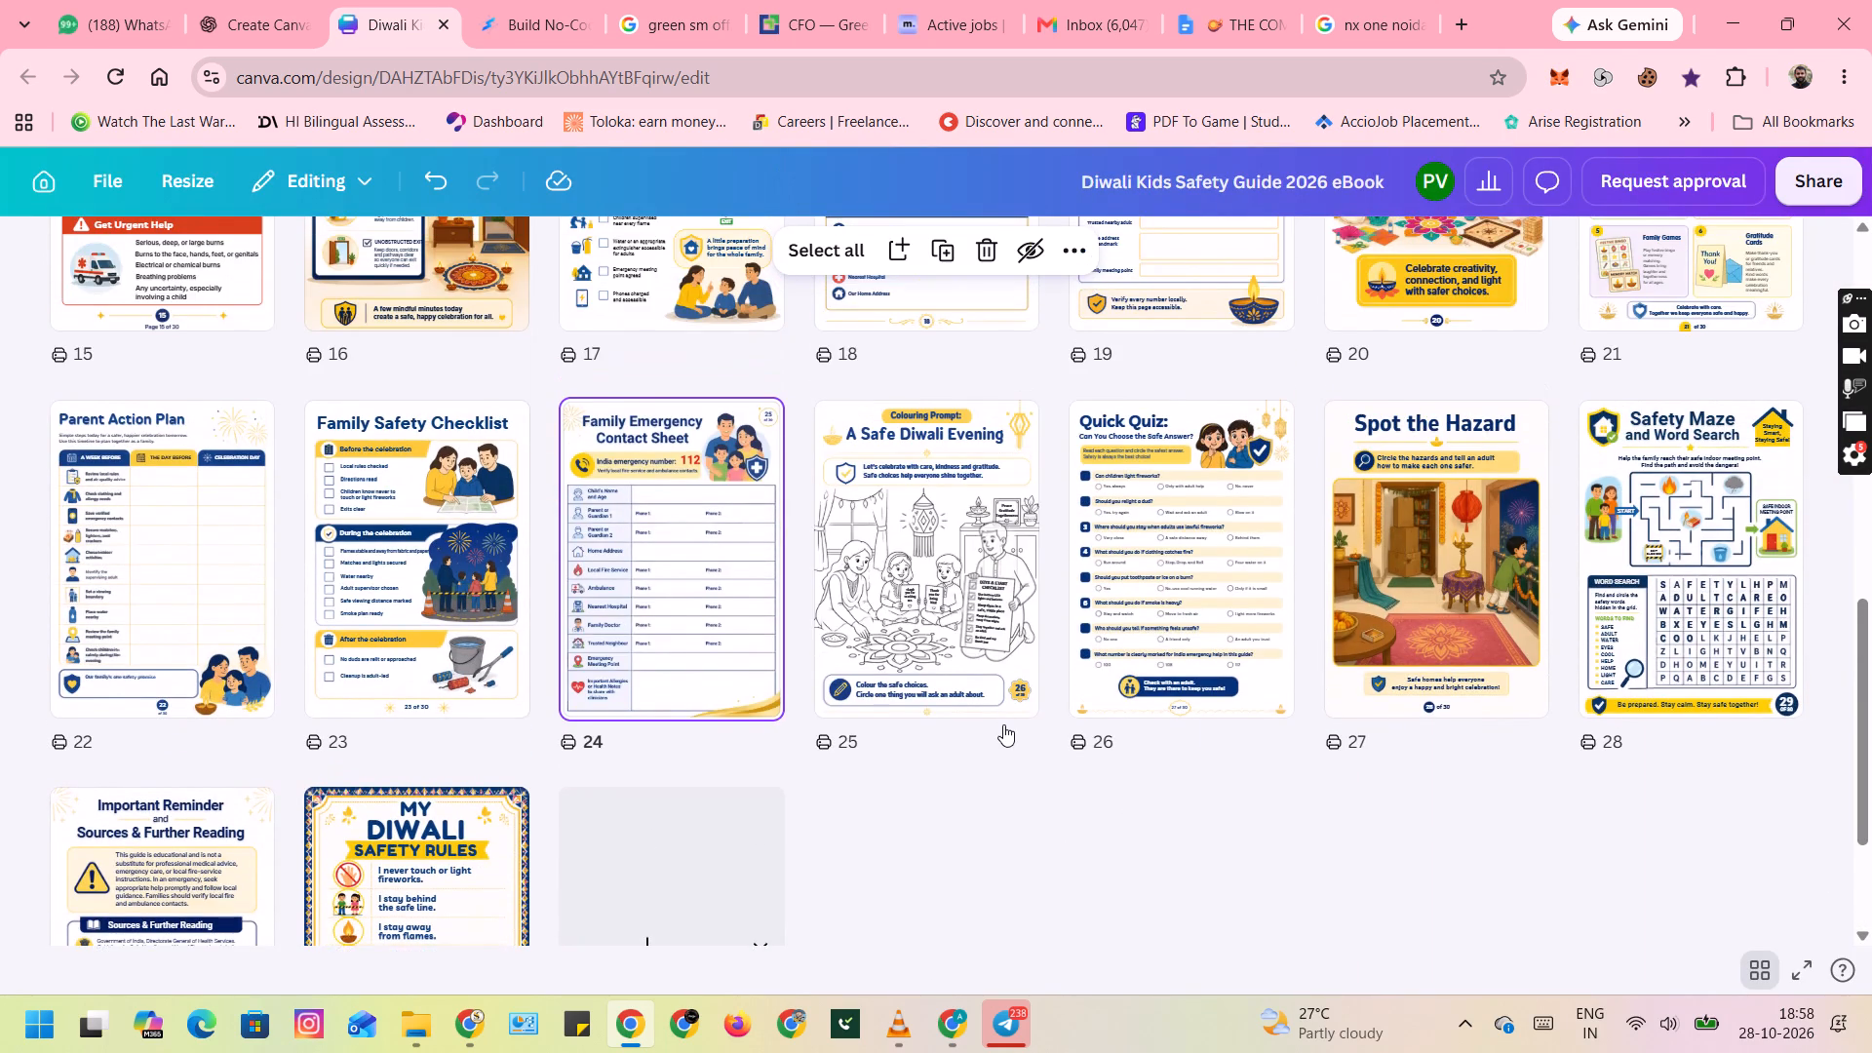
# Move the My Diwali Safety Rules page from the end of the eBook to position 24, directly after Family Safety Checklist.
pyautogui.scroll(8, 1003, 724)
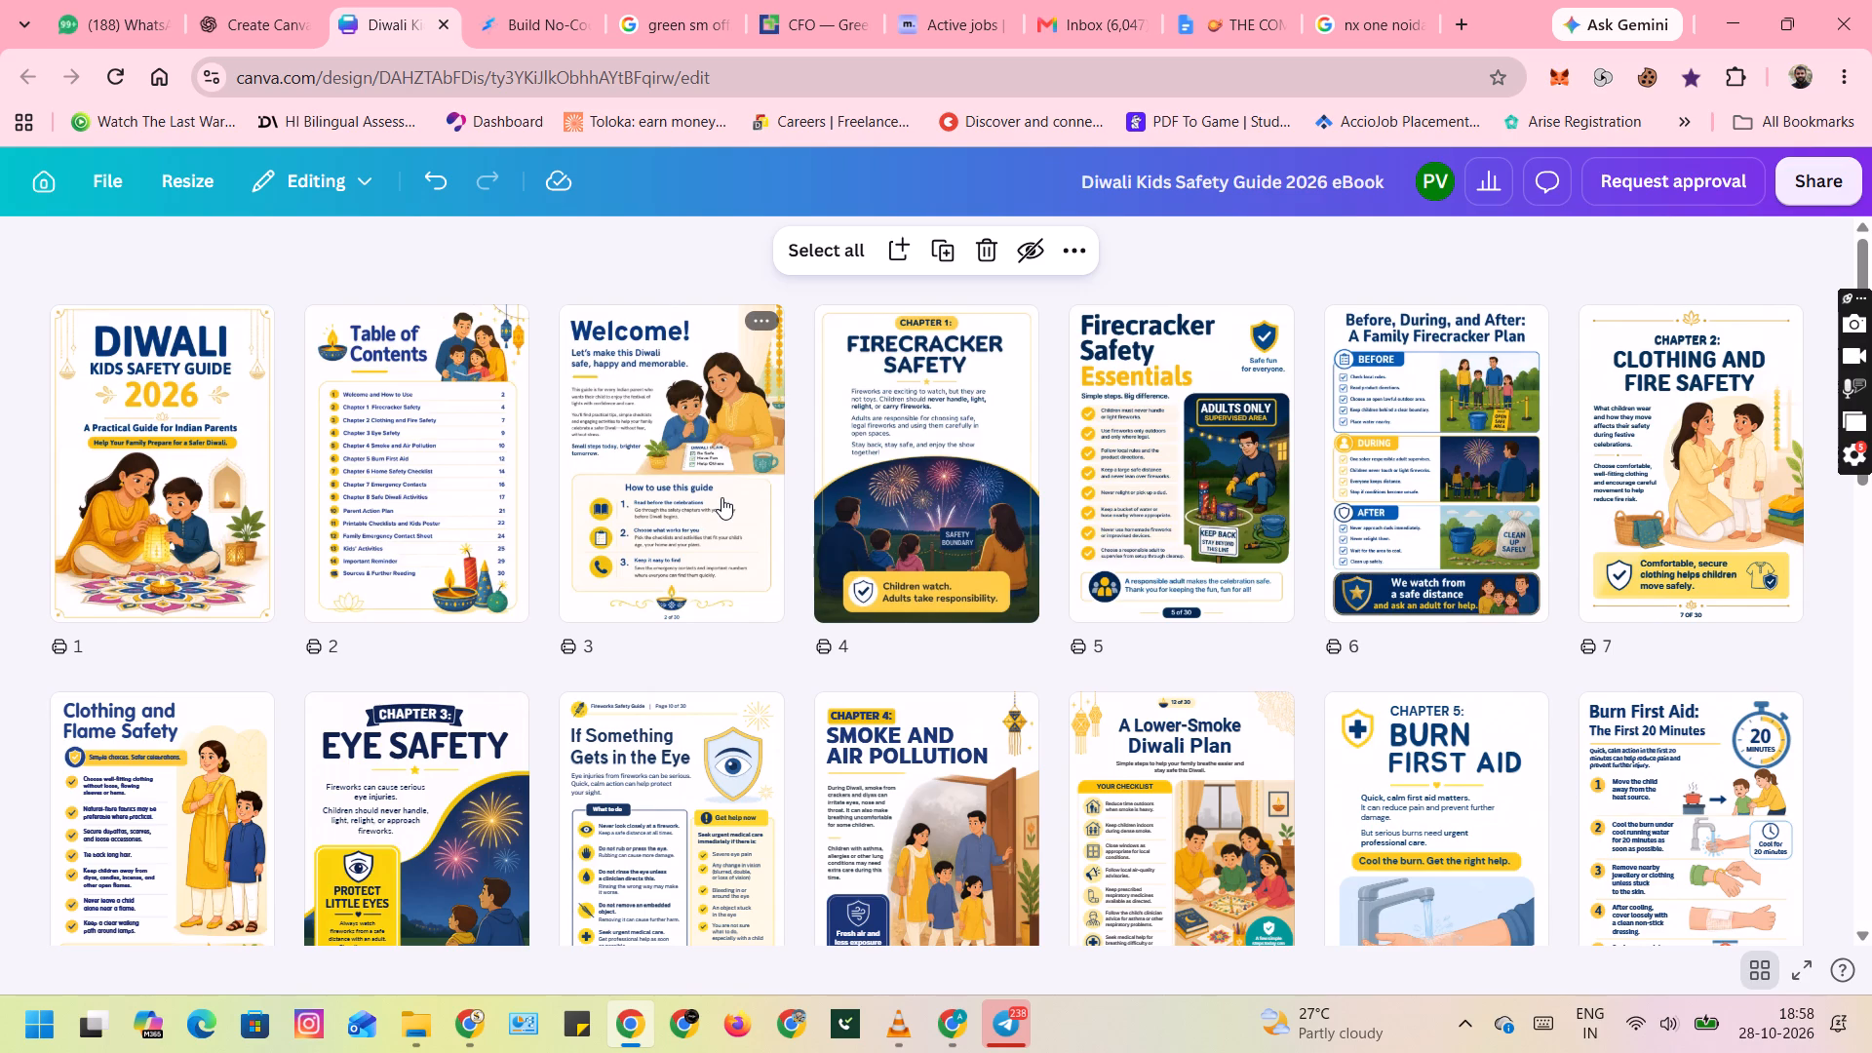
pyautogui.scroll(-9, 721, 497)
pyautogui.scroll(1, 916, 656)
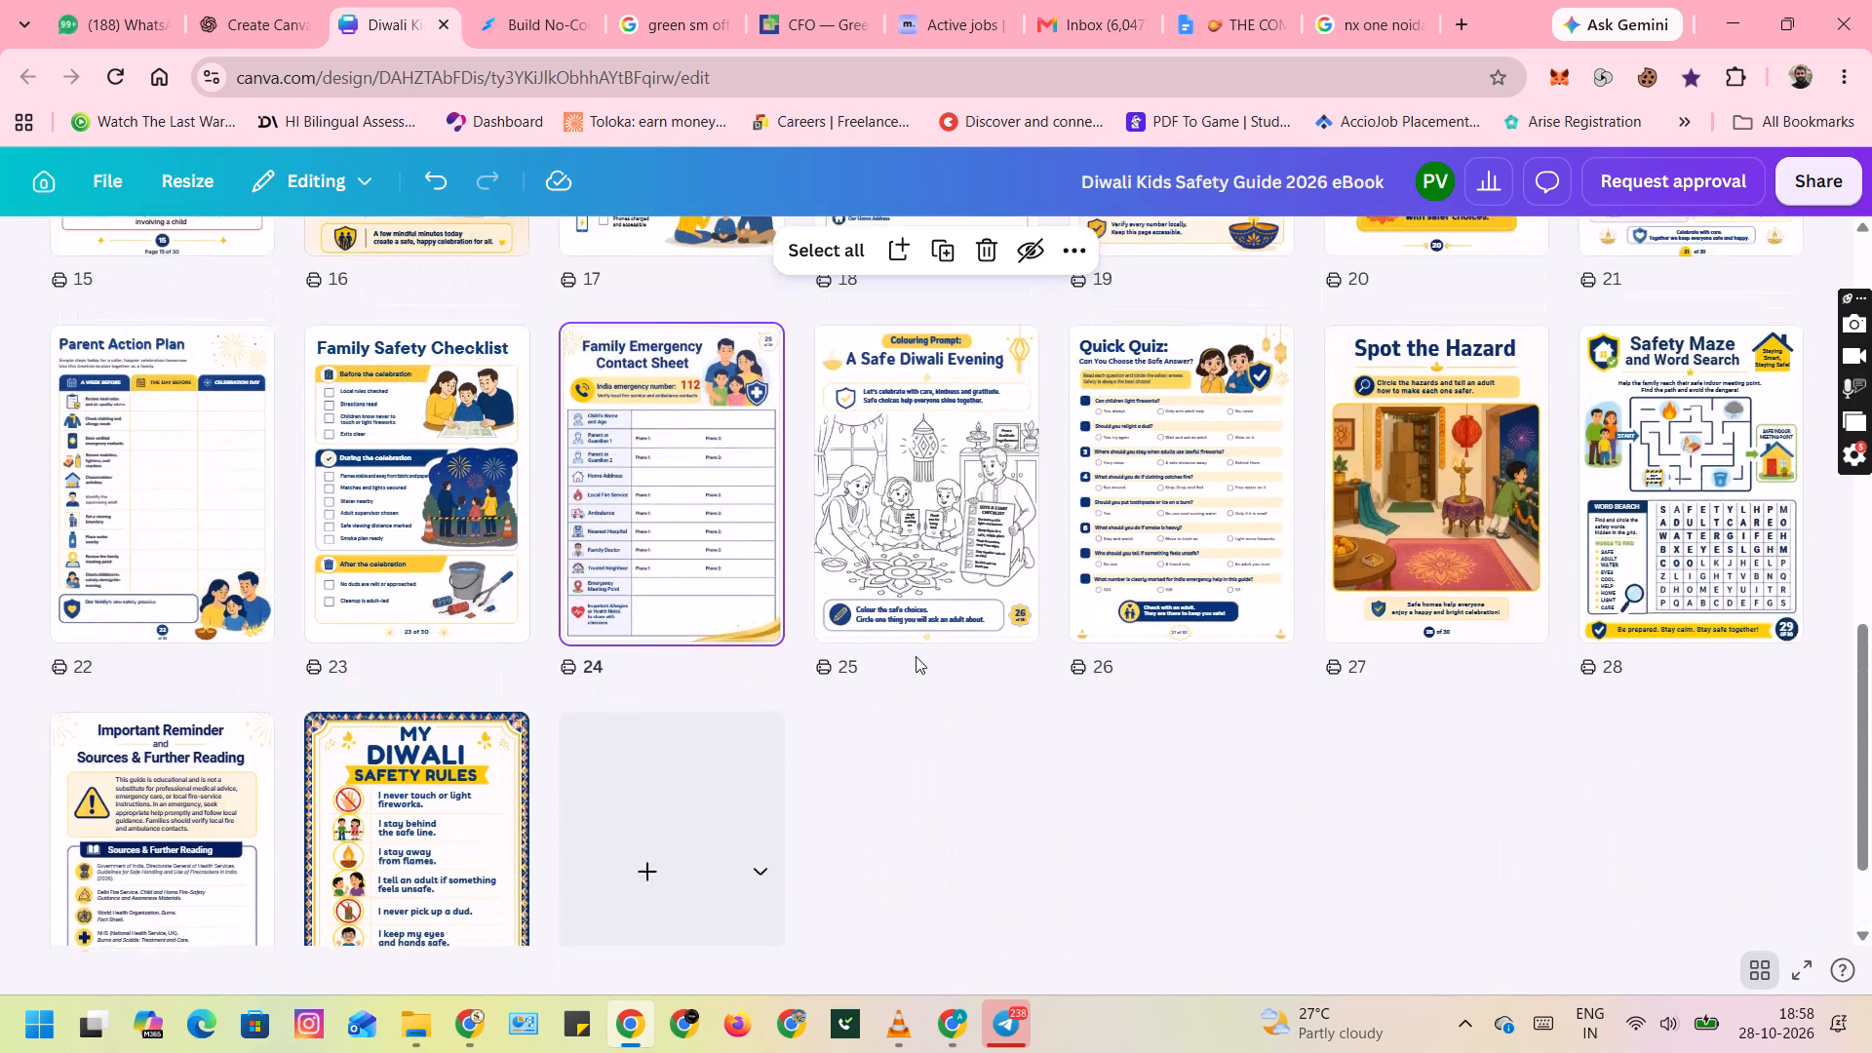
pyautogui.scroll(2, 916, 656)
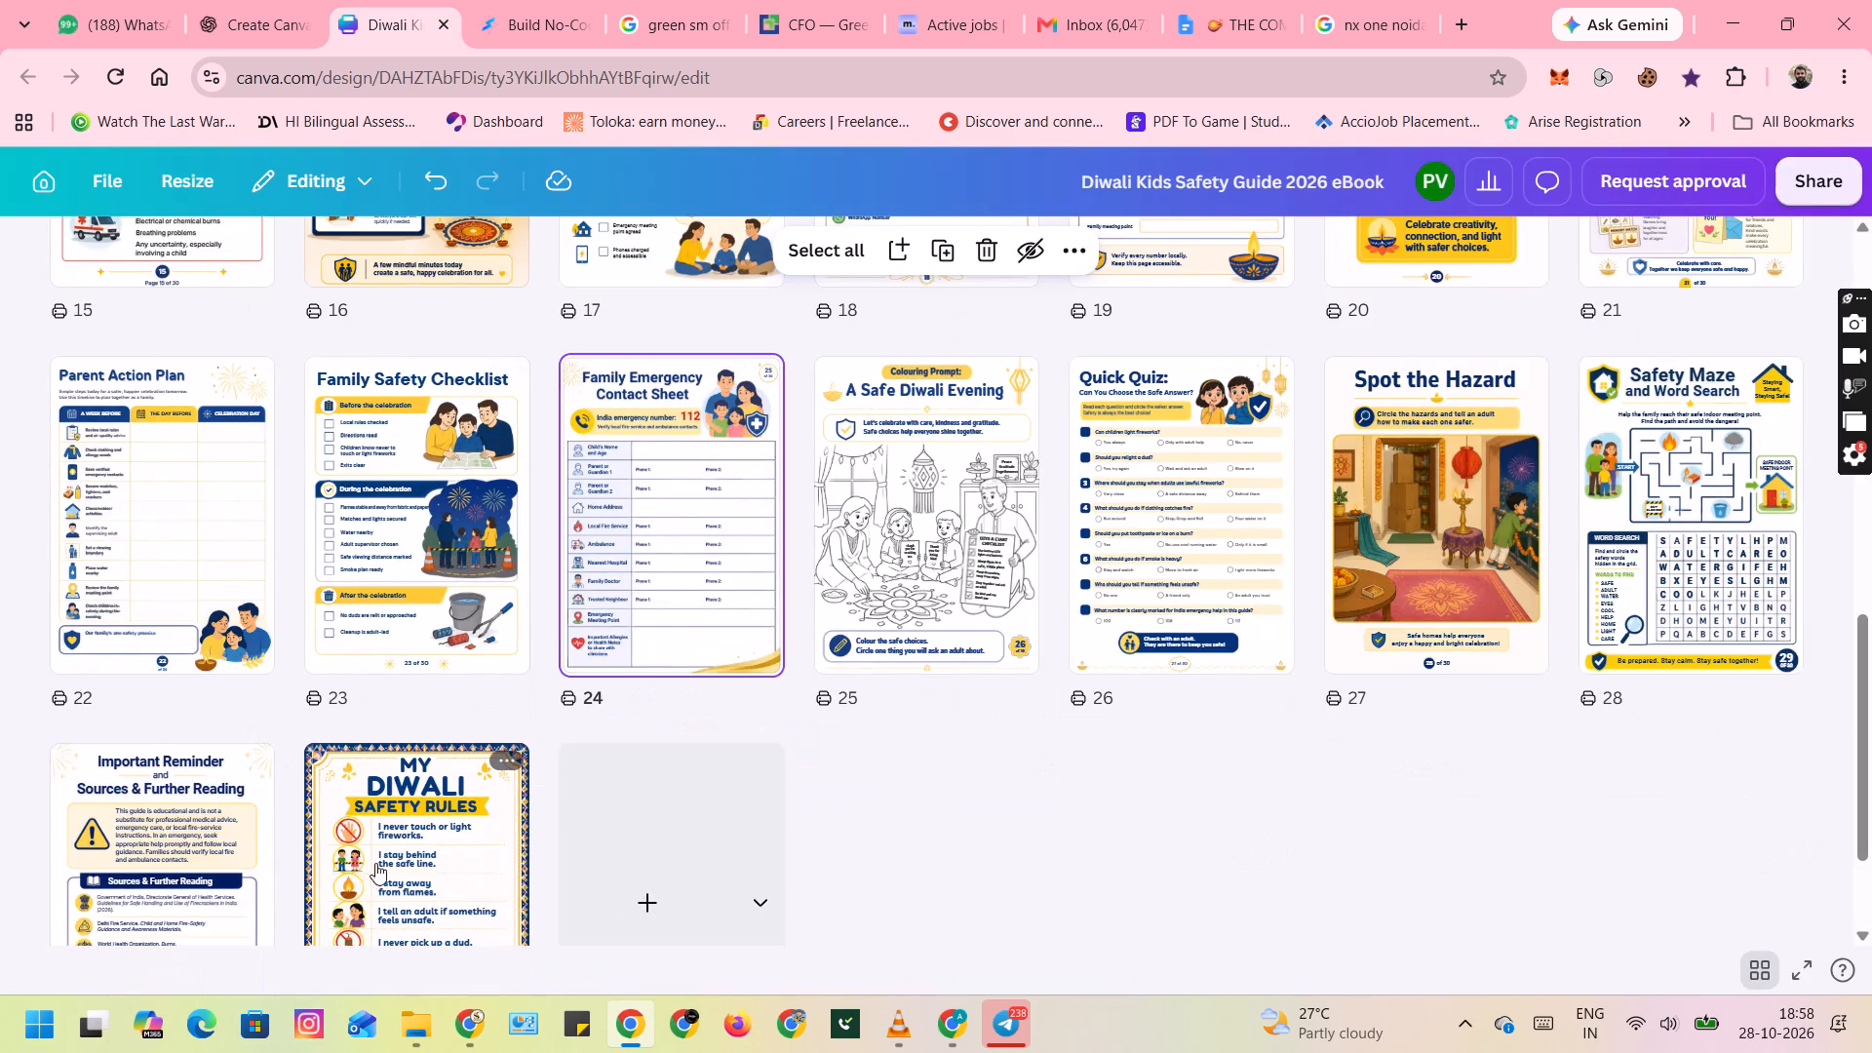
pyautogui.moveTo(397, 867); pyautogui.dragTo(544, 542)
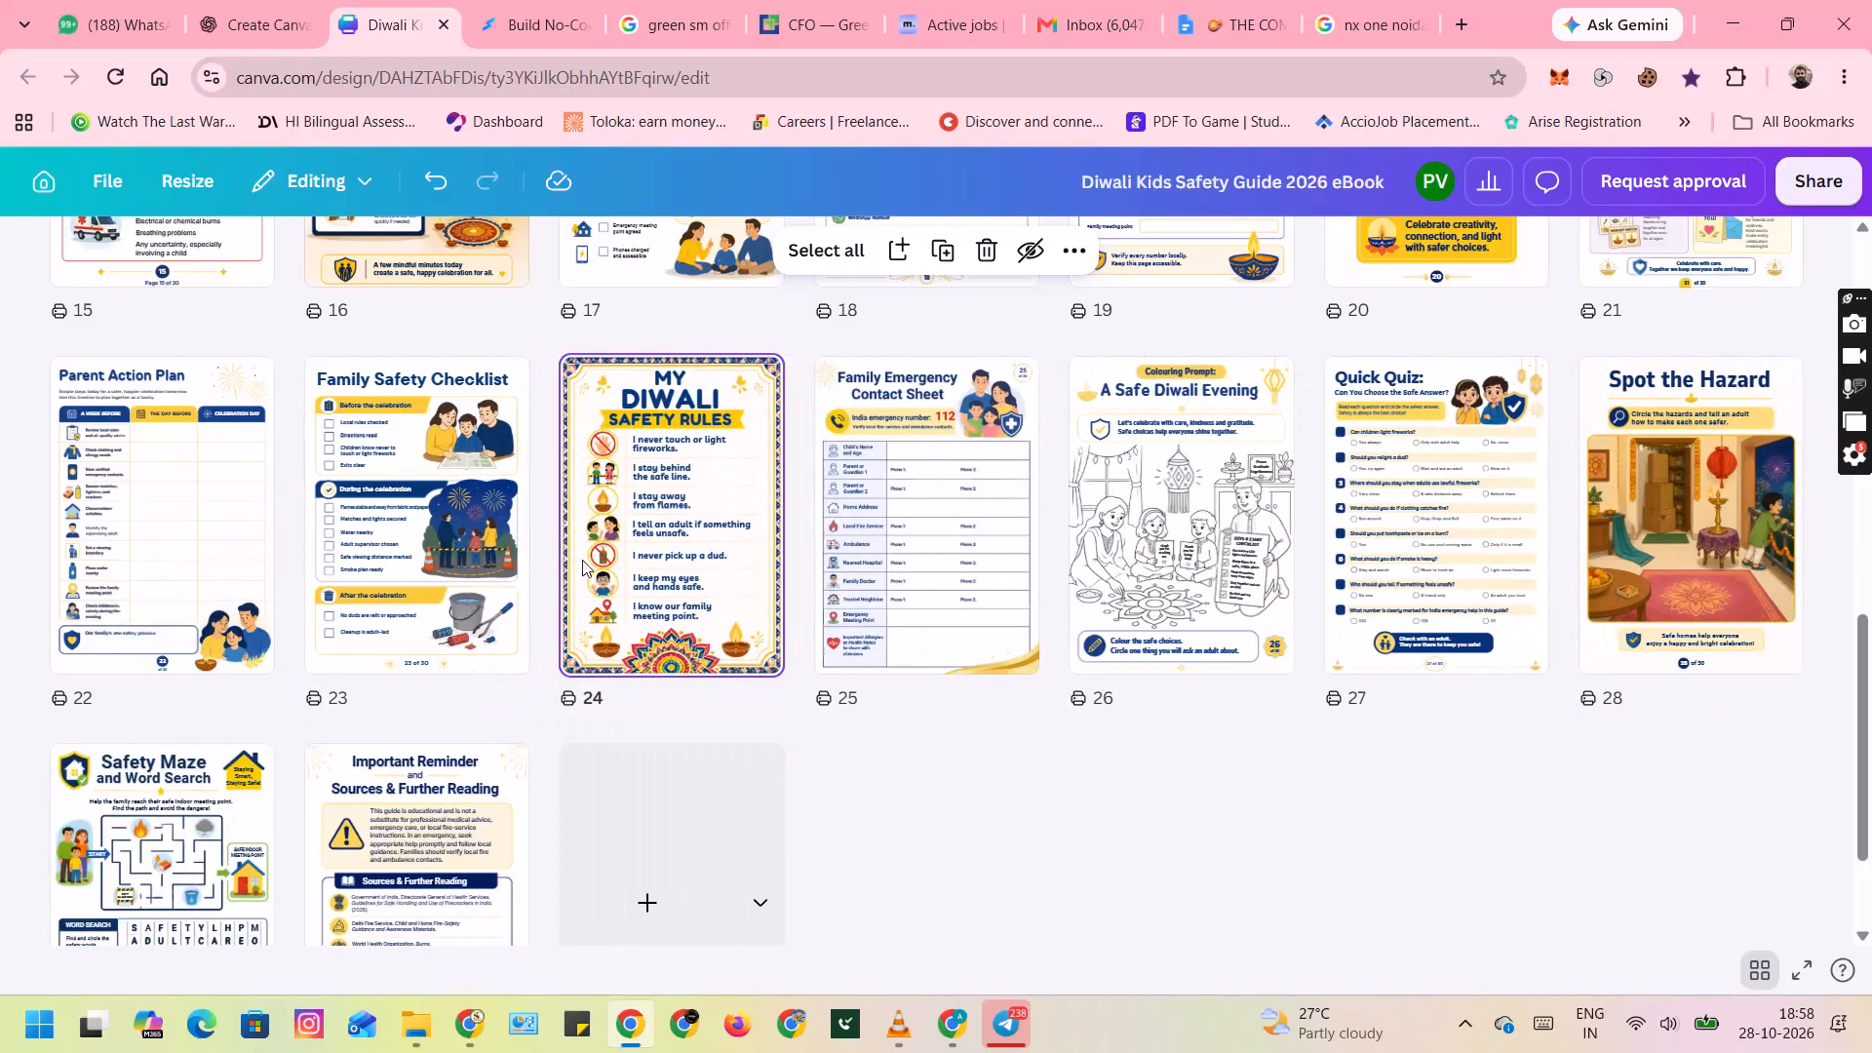
# Check the Table of Contents, and move the My Diwali Safety Rules page to position 4, between Welcome and Chapter 1: Firecracker Safety.
pyautogui.scroll(7, 929, 773)
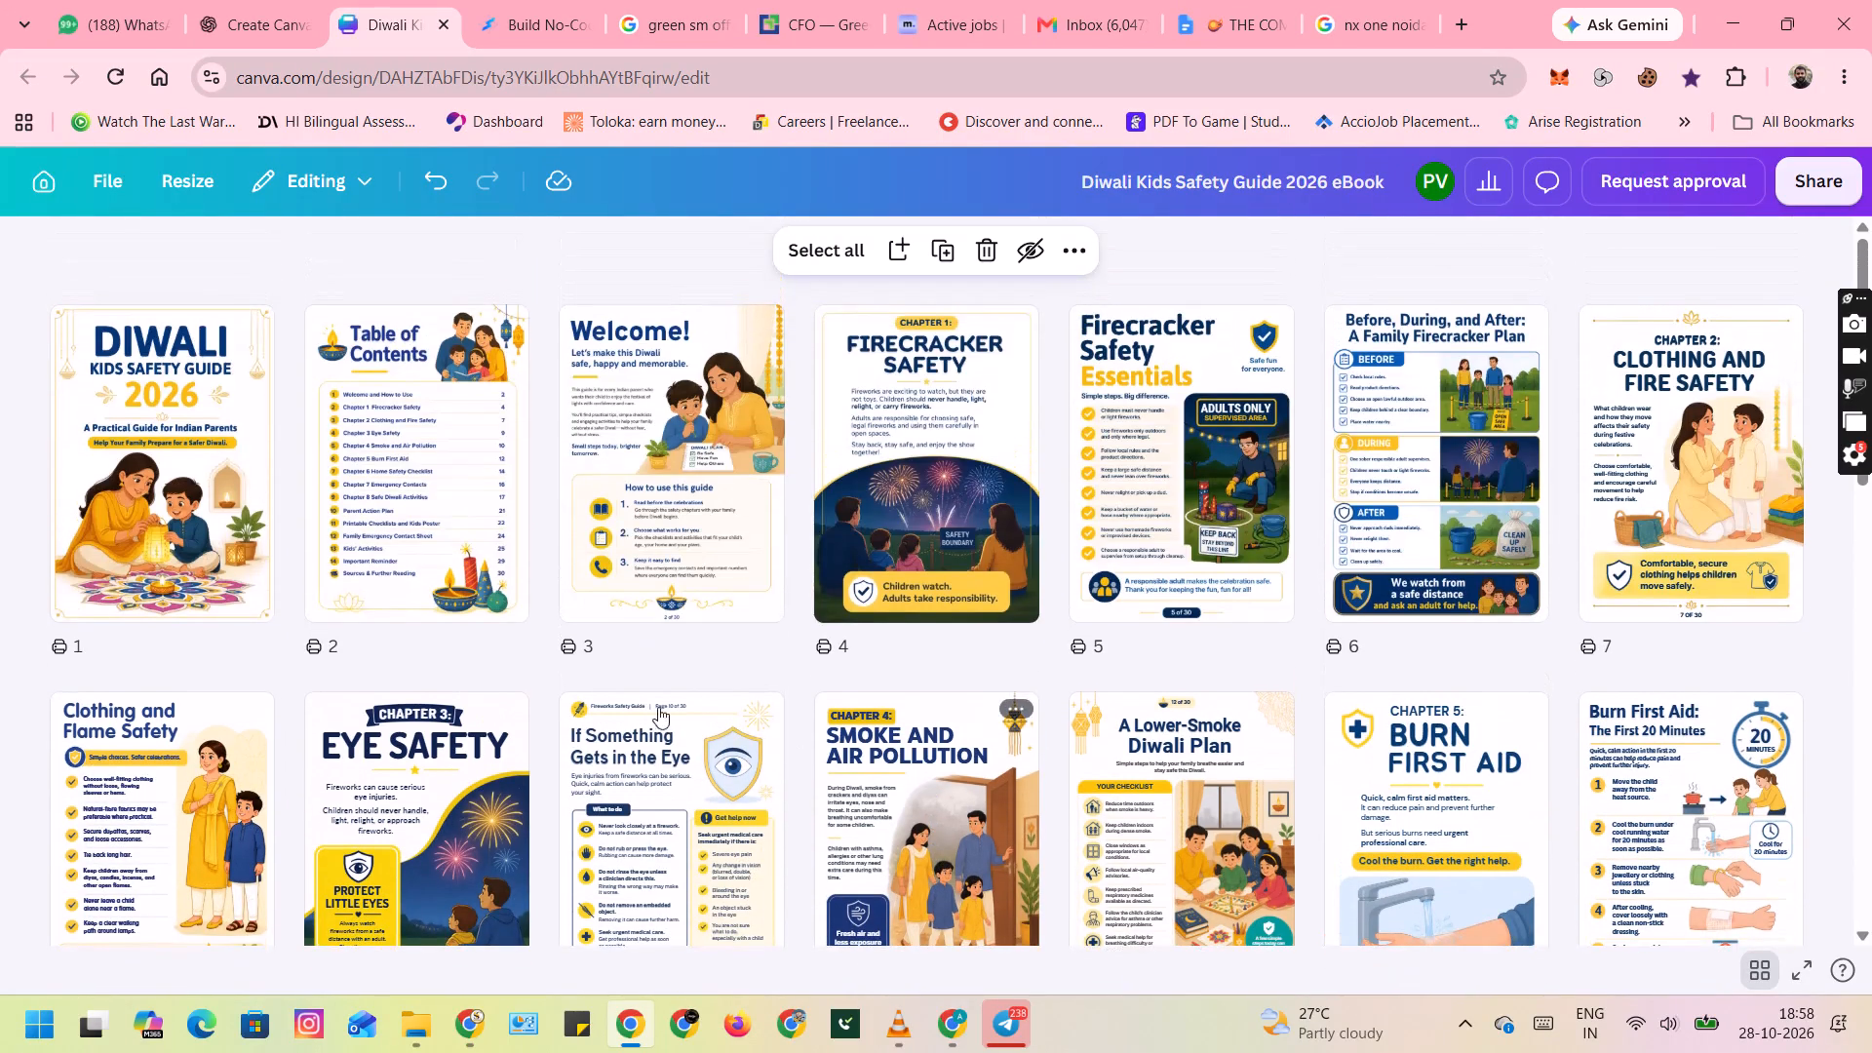
pyautogui.scroll(1, 422, 632)
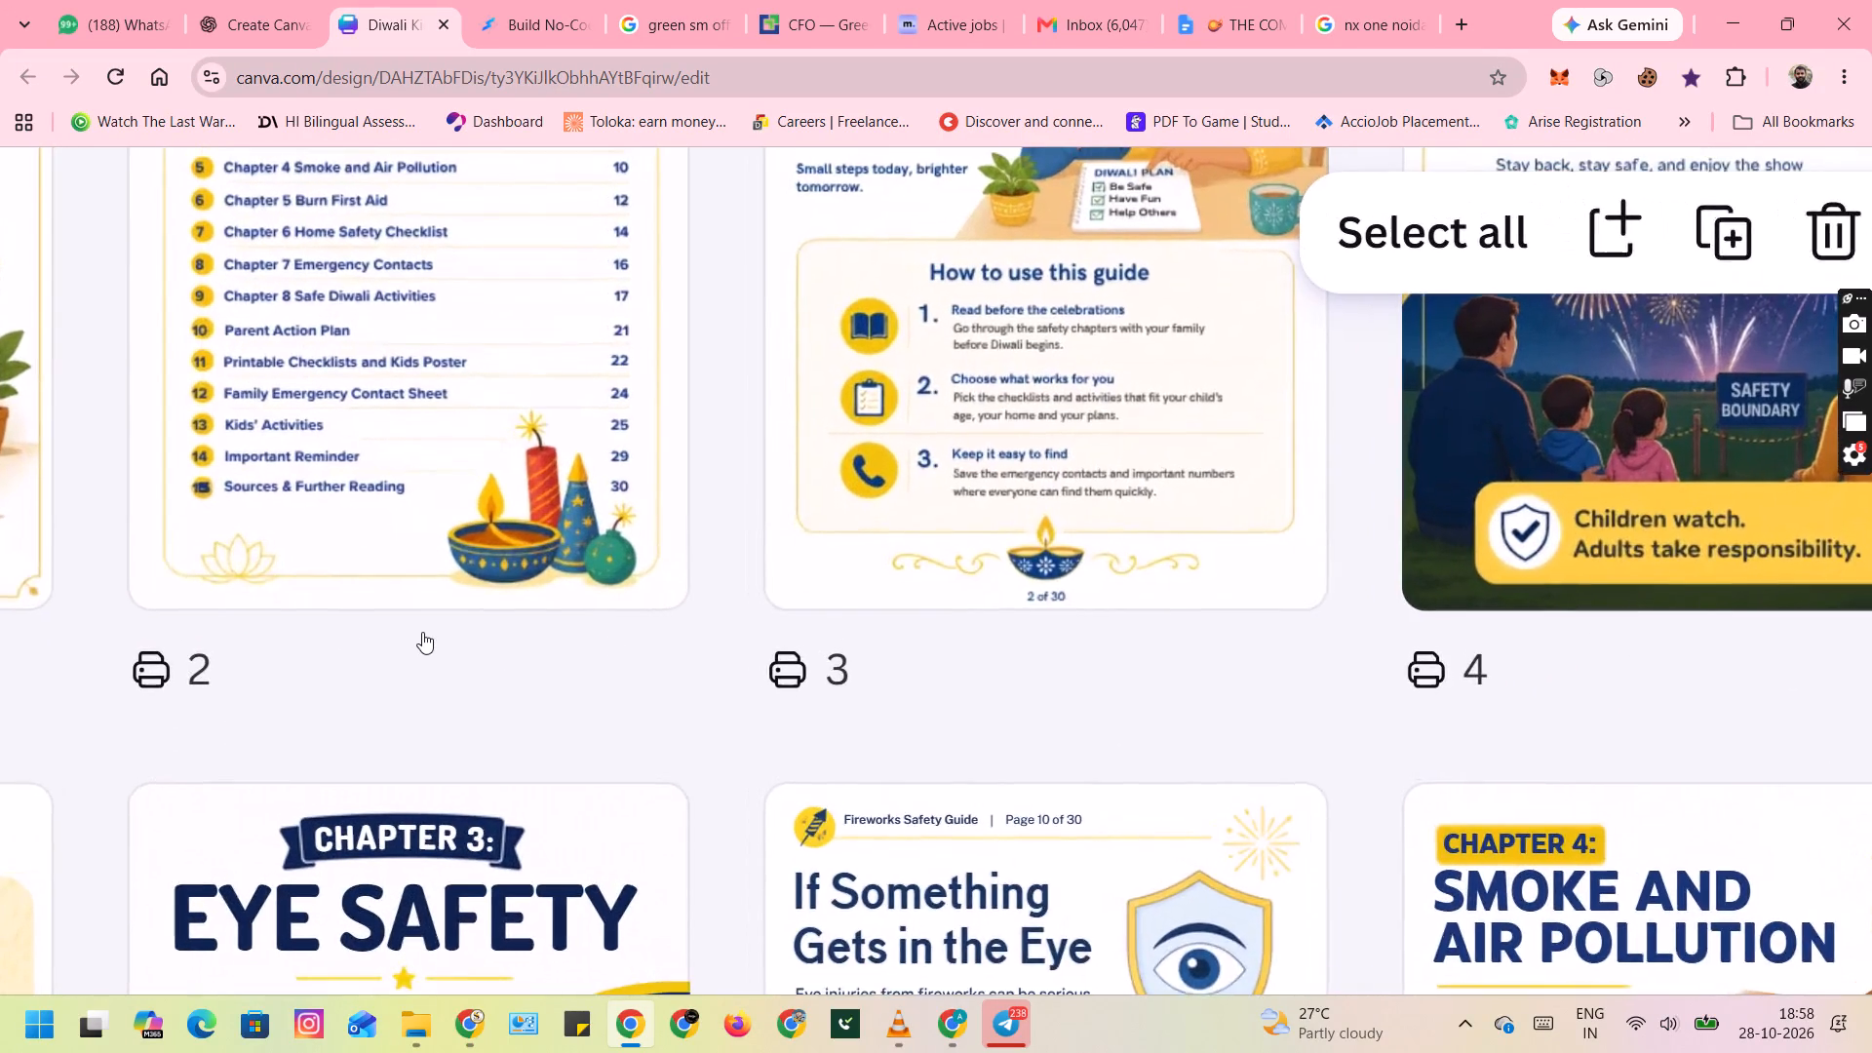
pyautogui.scroll(4, 422, 632)
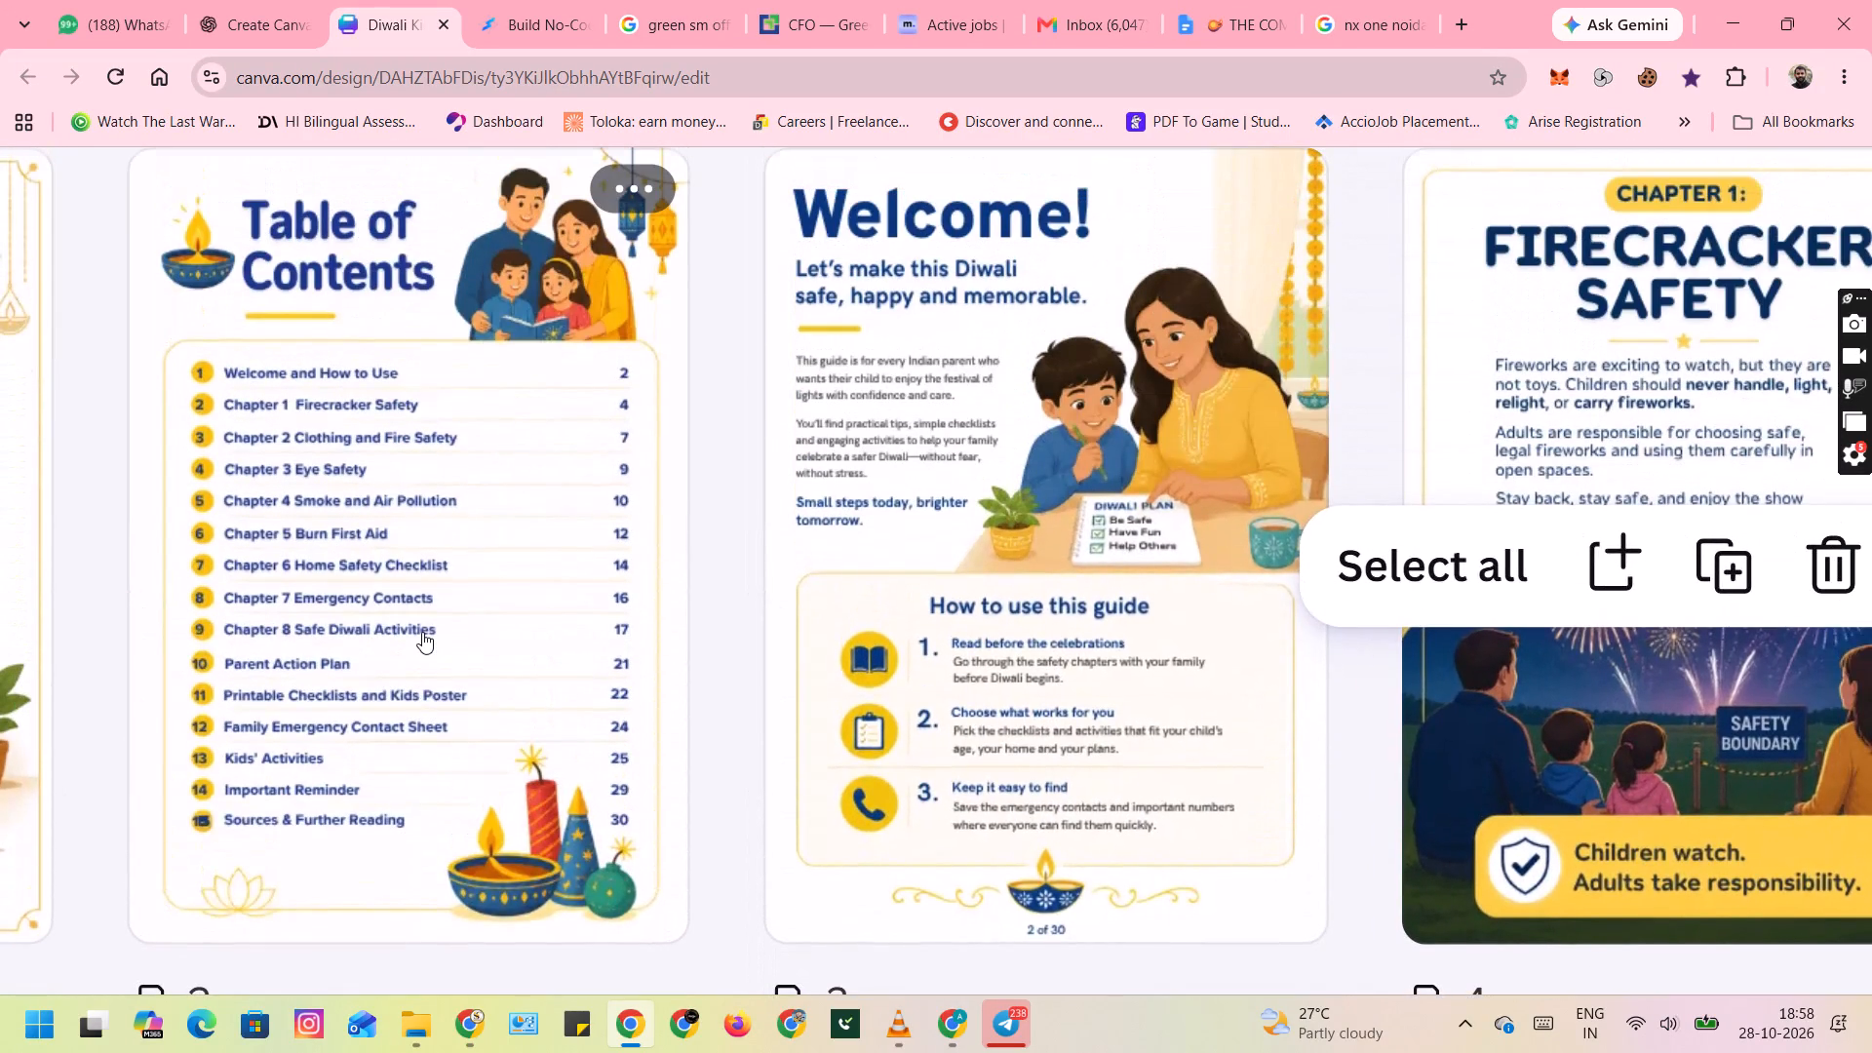
pyautogui.hscroll(-3, 929, 587)
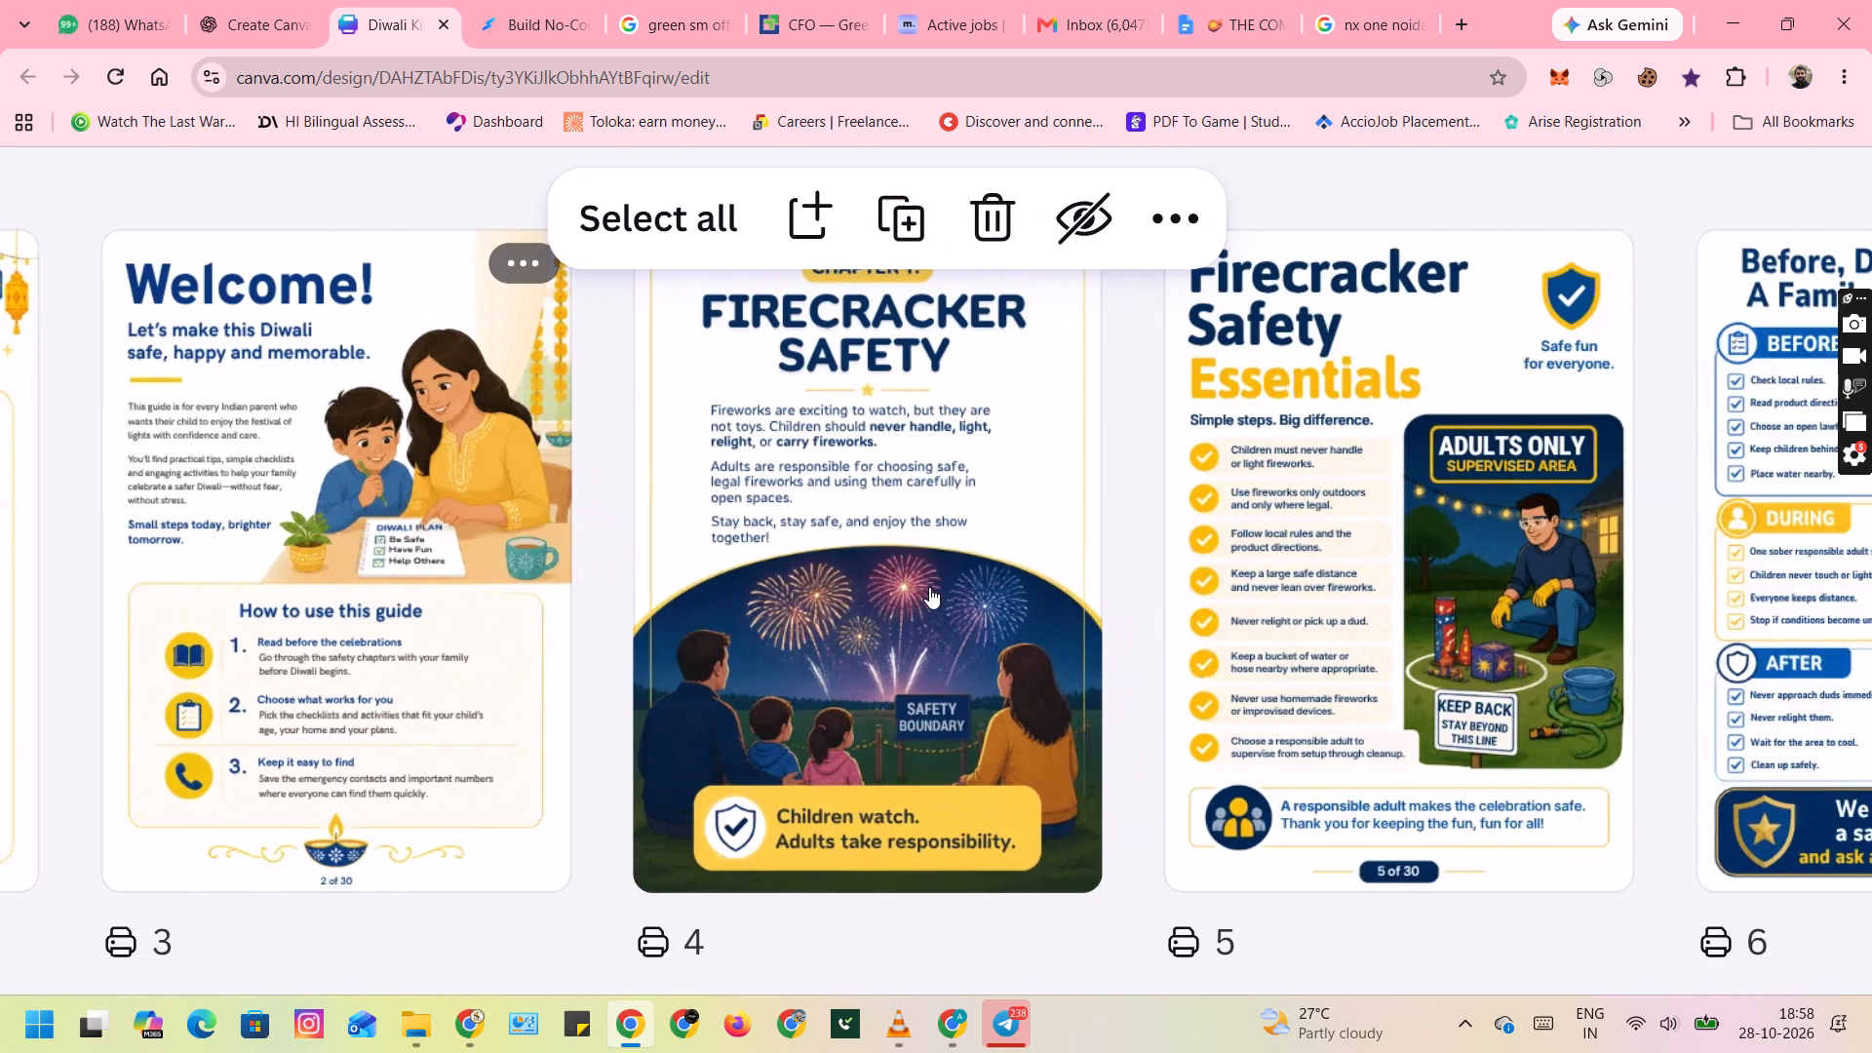
pyautogui.hscroll(-2, 929, 587)
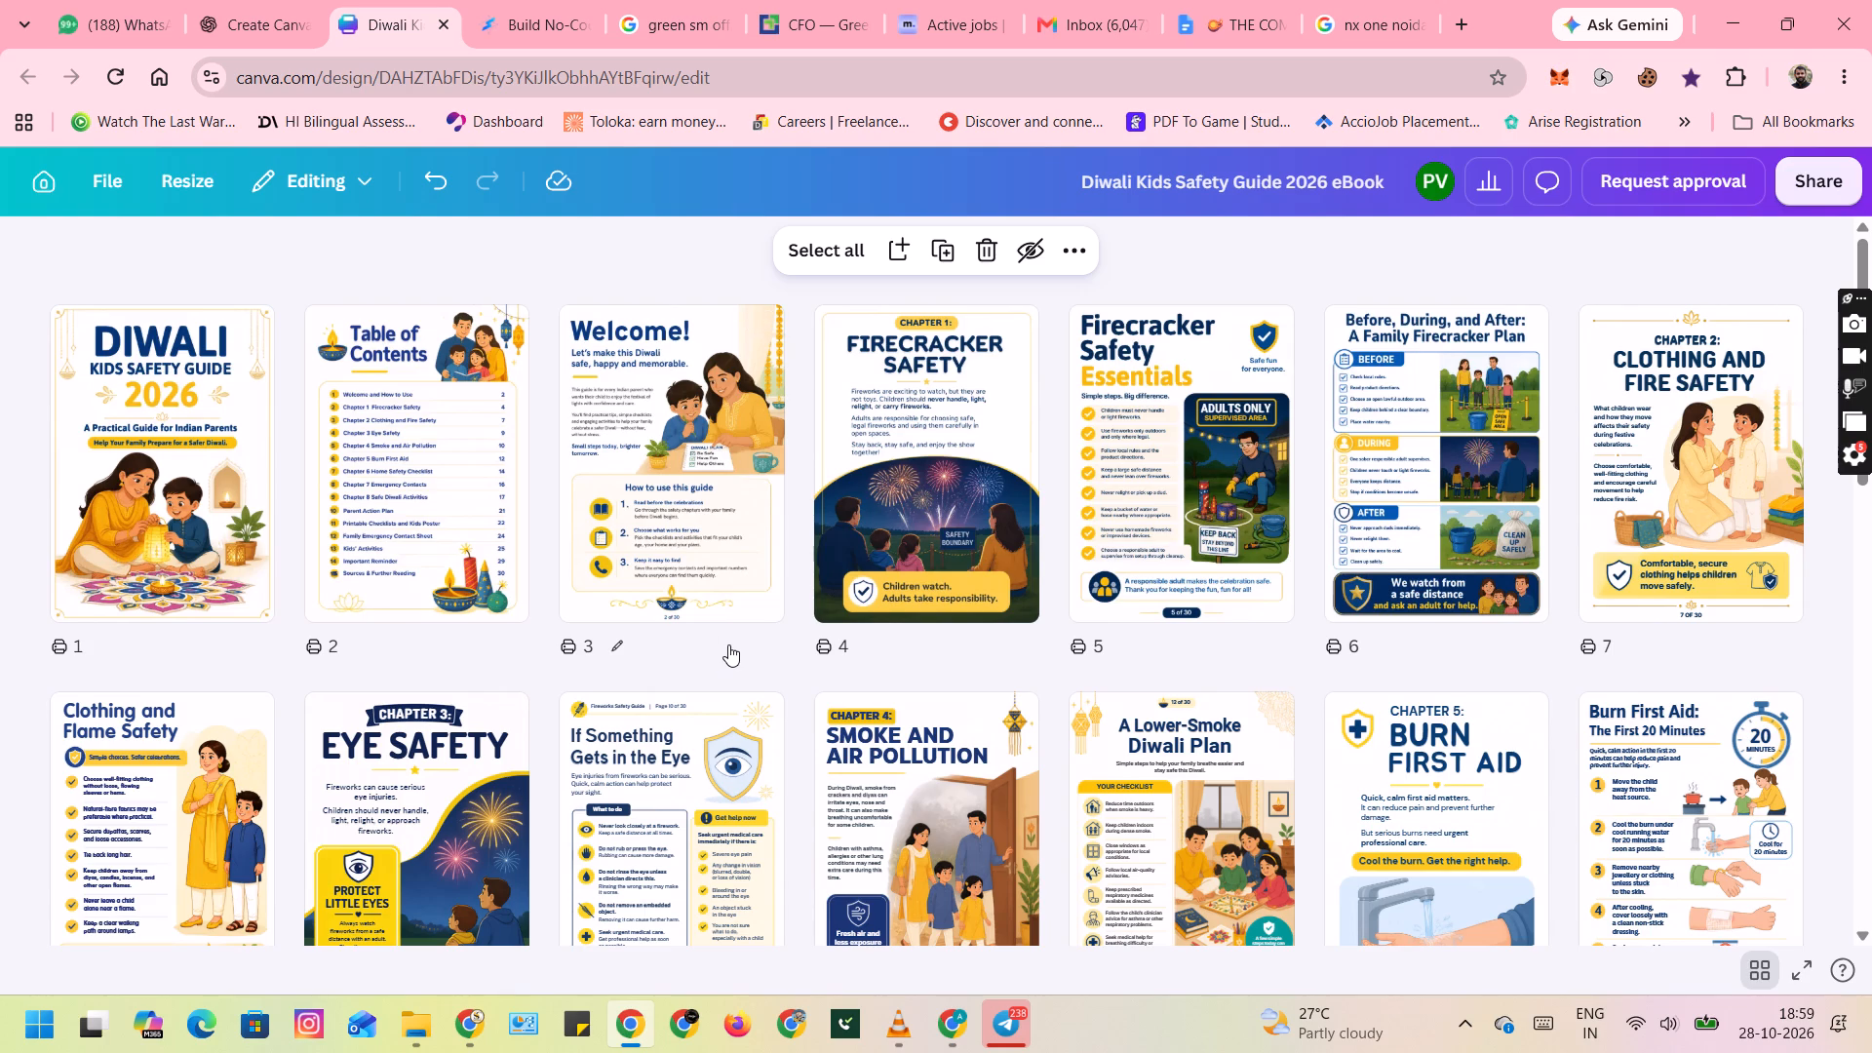
pyautogui.scroll(-6, 728, 644)
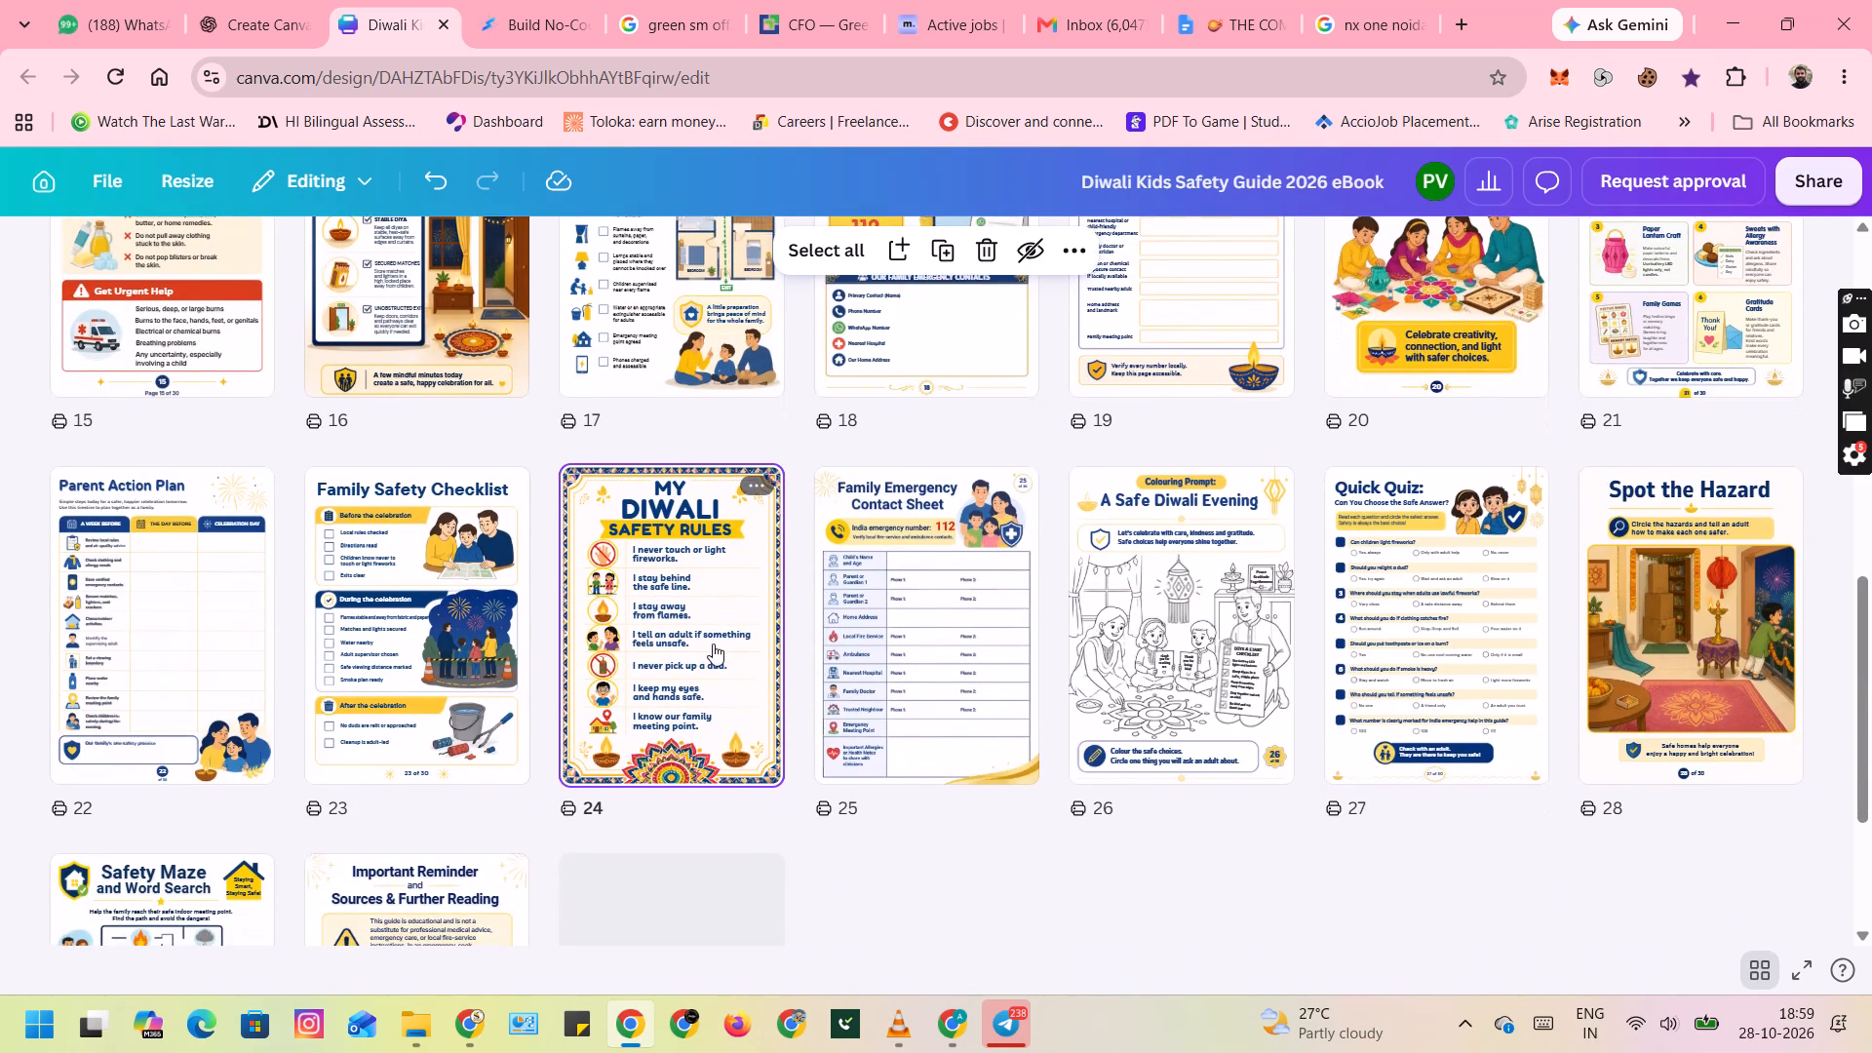
pyautogui.moveTo(685, 635); pyautogui.dragTo(829, 312)
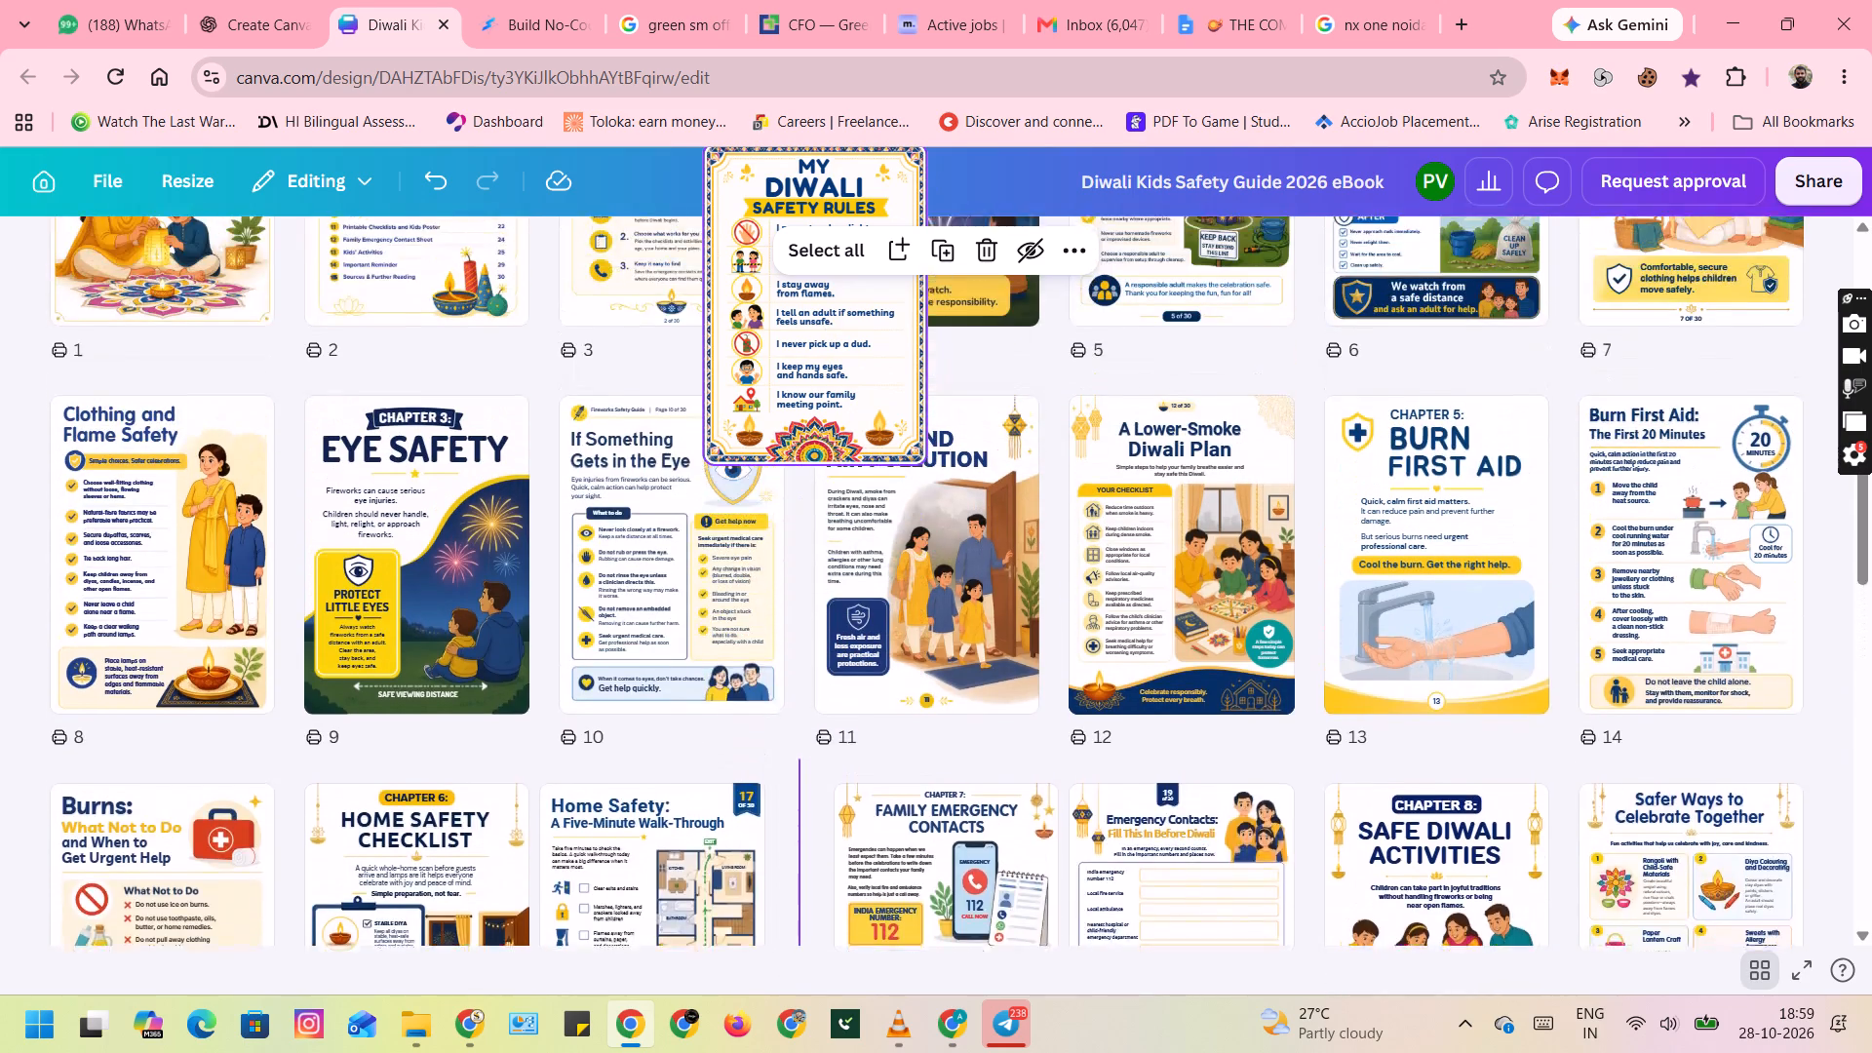
pyautogui.moveTo(829, 312); pyautogui.dragTo(817, 465)
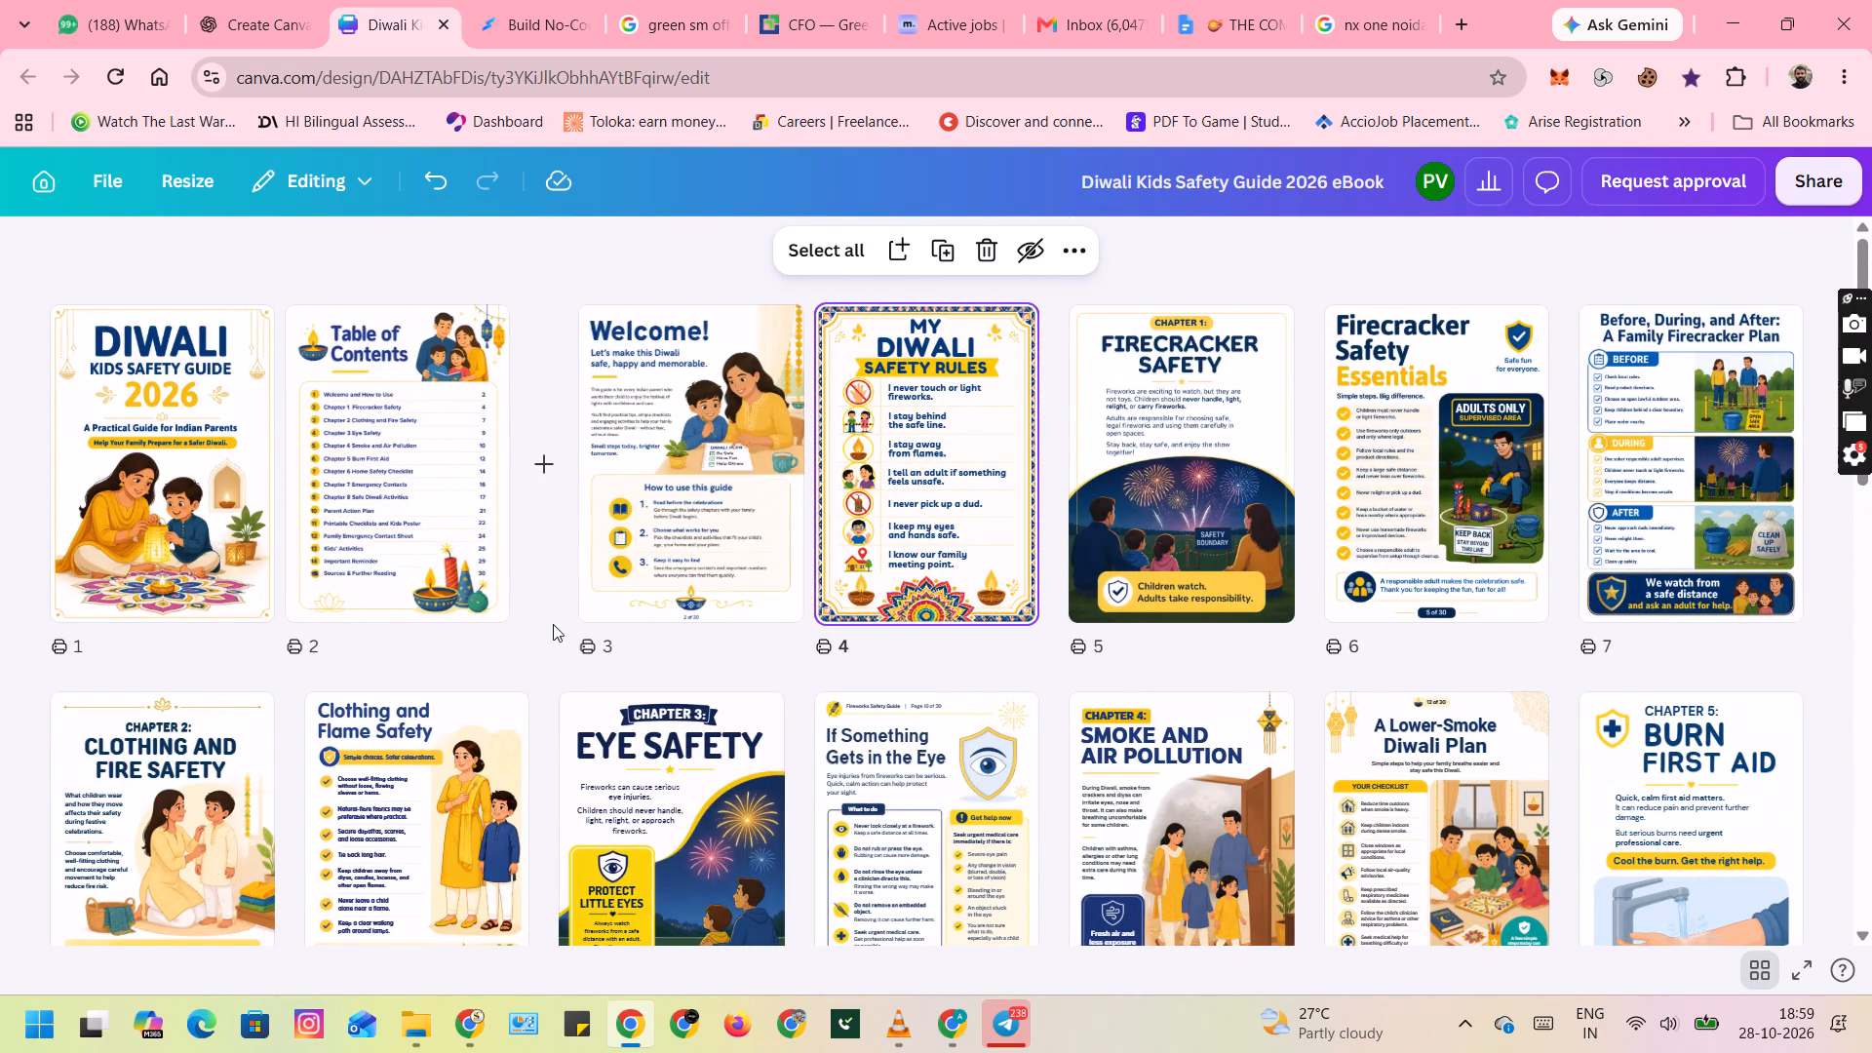
# Examine the printed page numbers from the opening pages through Eye Safety, Smoke and Air Pollution and the Chapter 5 Burn First Aid page.
pyautogui.hscroll(-4, 752, 509)
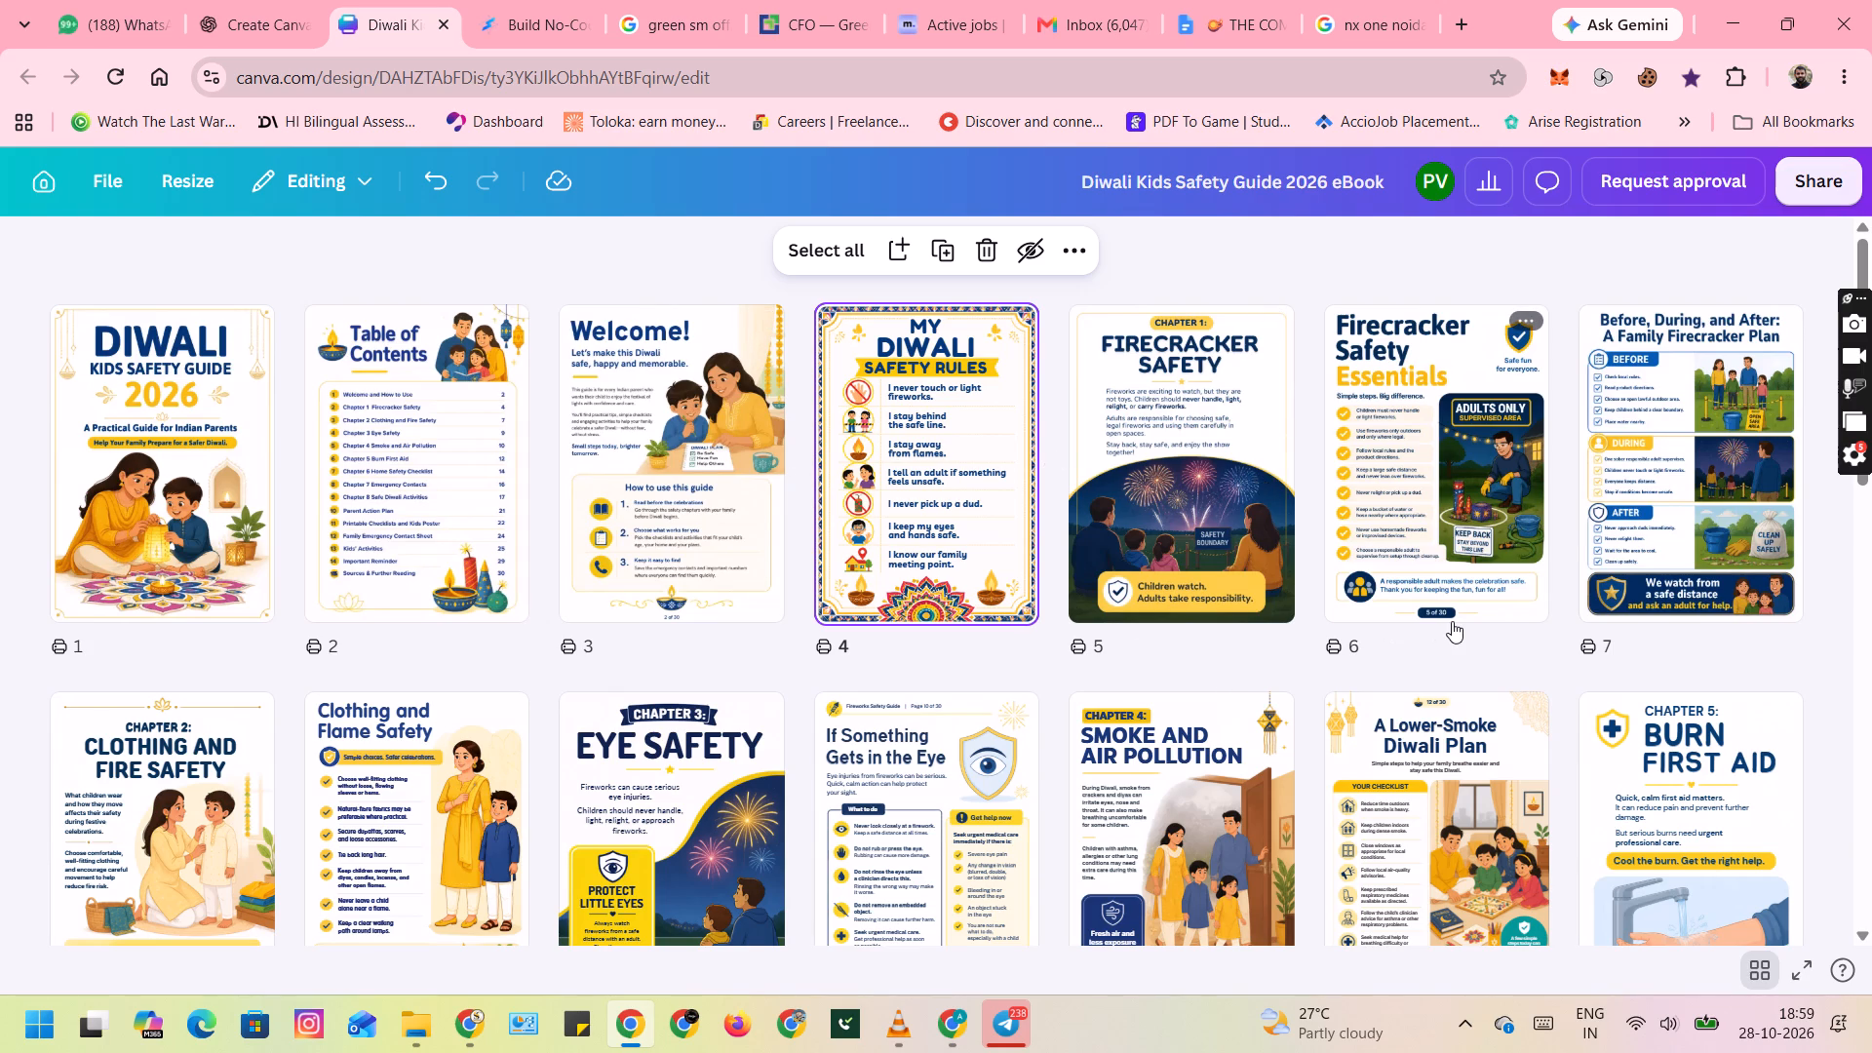
pyautogui.scroll(-1, 521, 750)
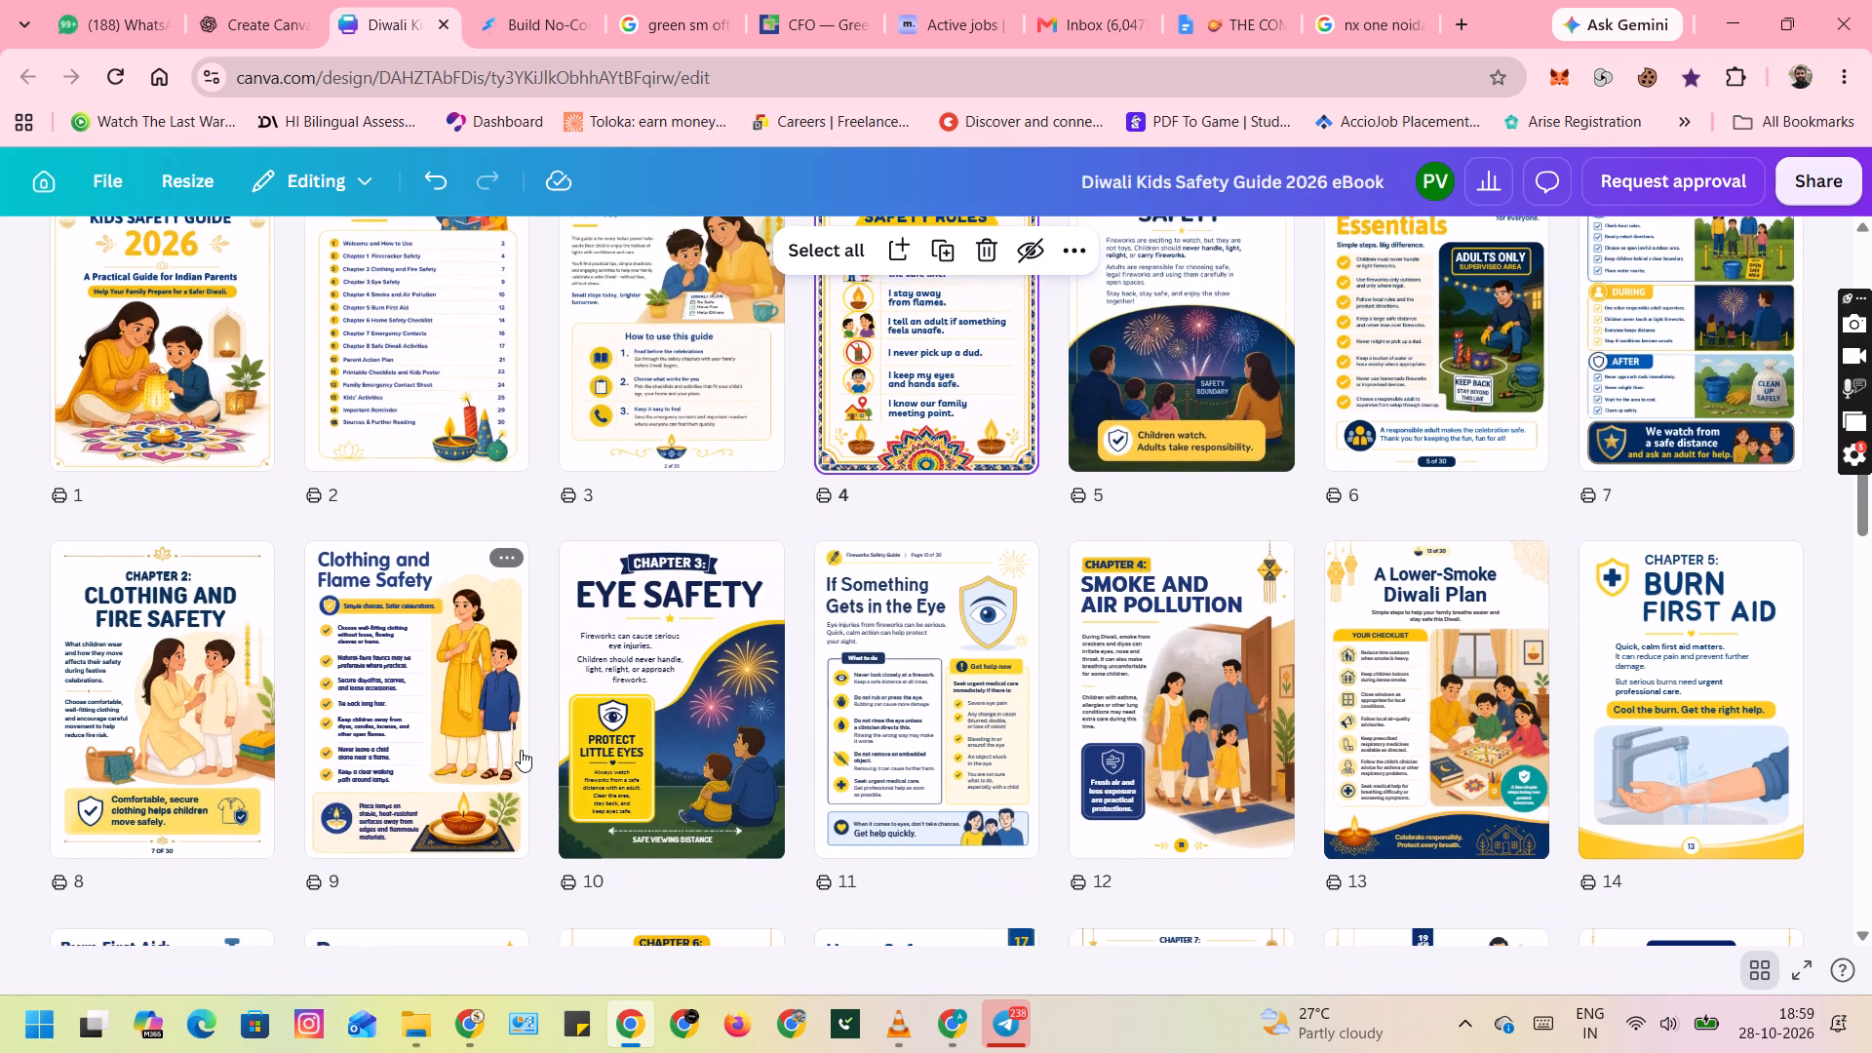
pyautogui.scroll(-1, 521, 750)
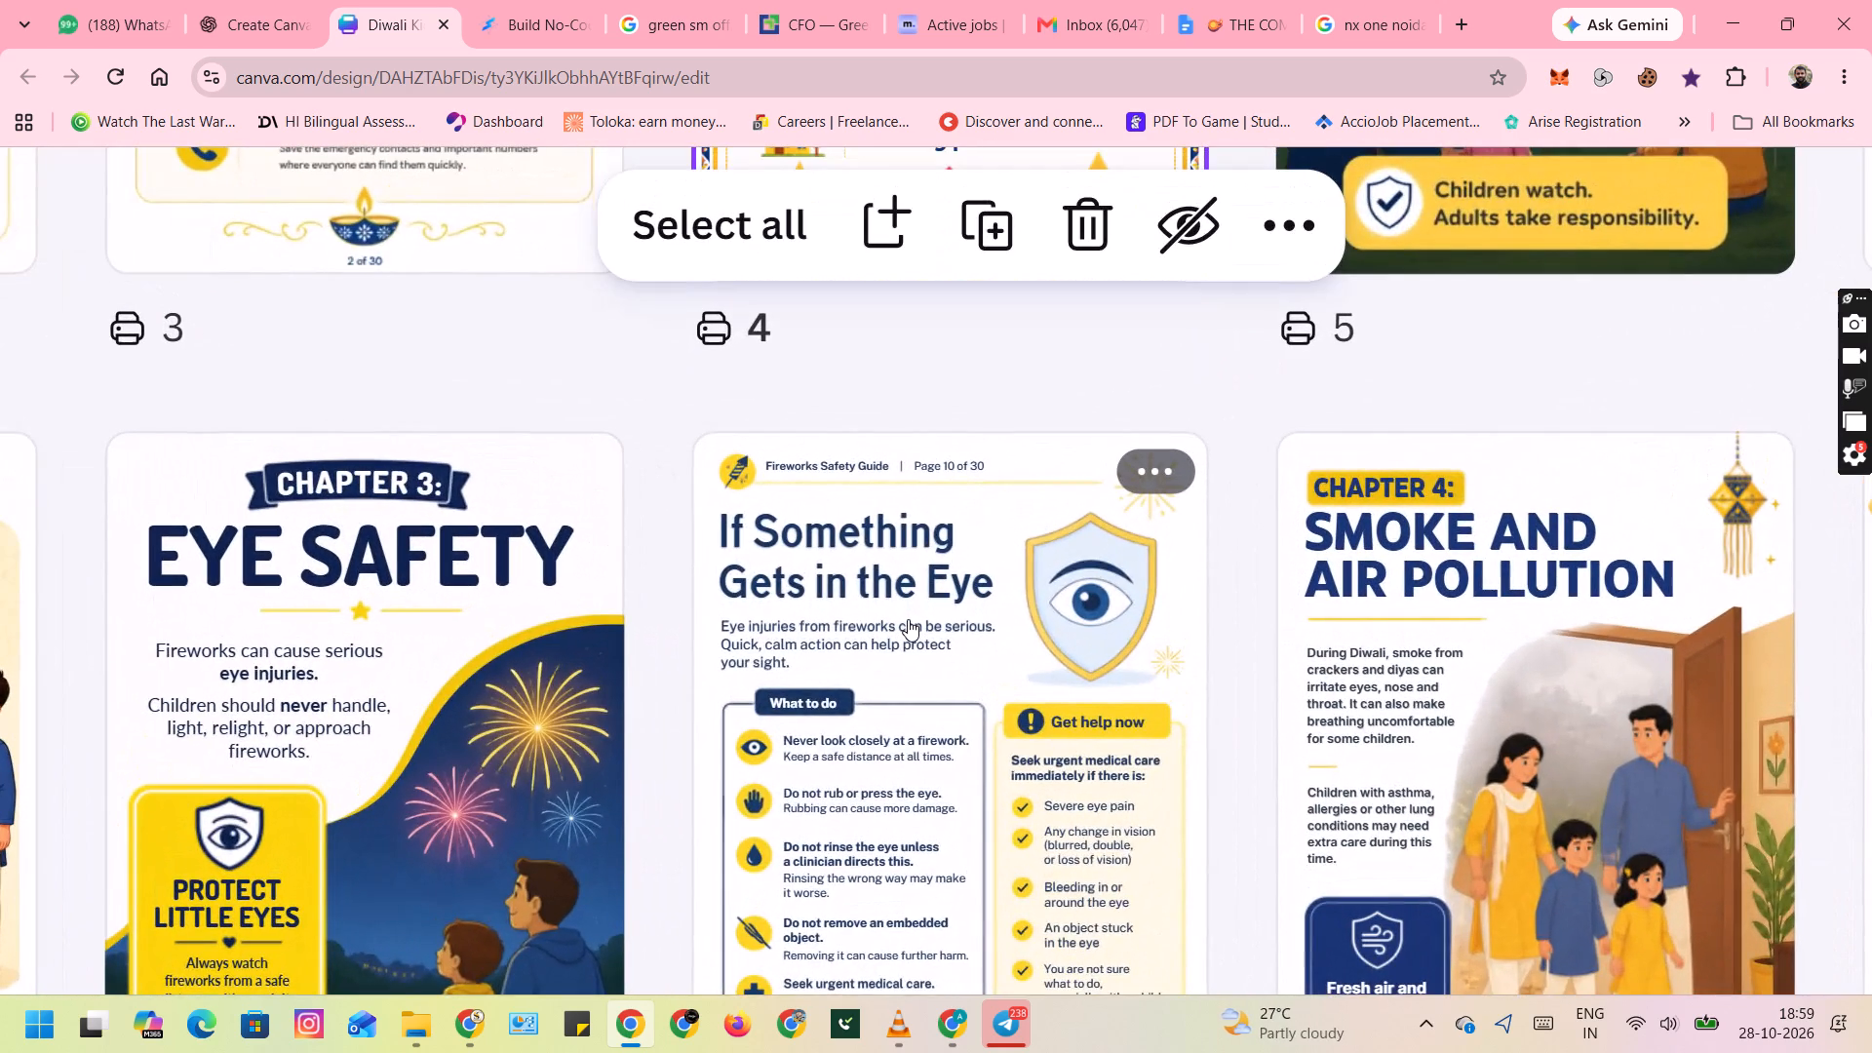
pyautogui.scroll(-1, 908, 619)
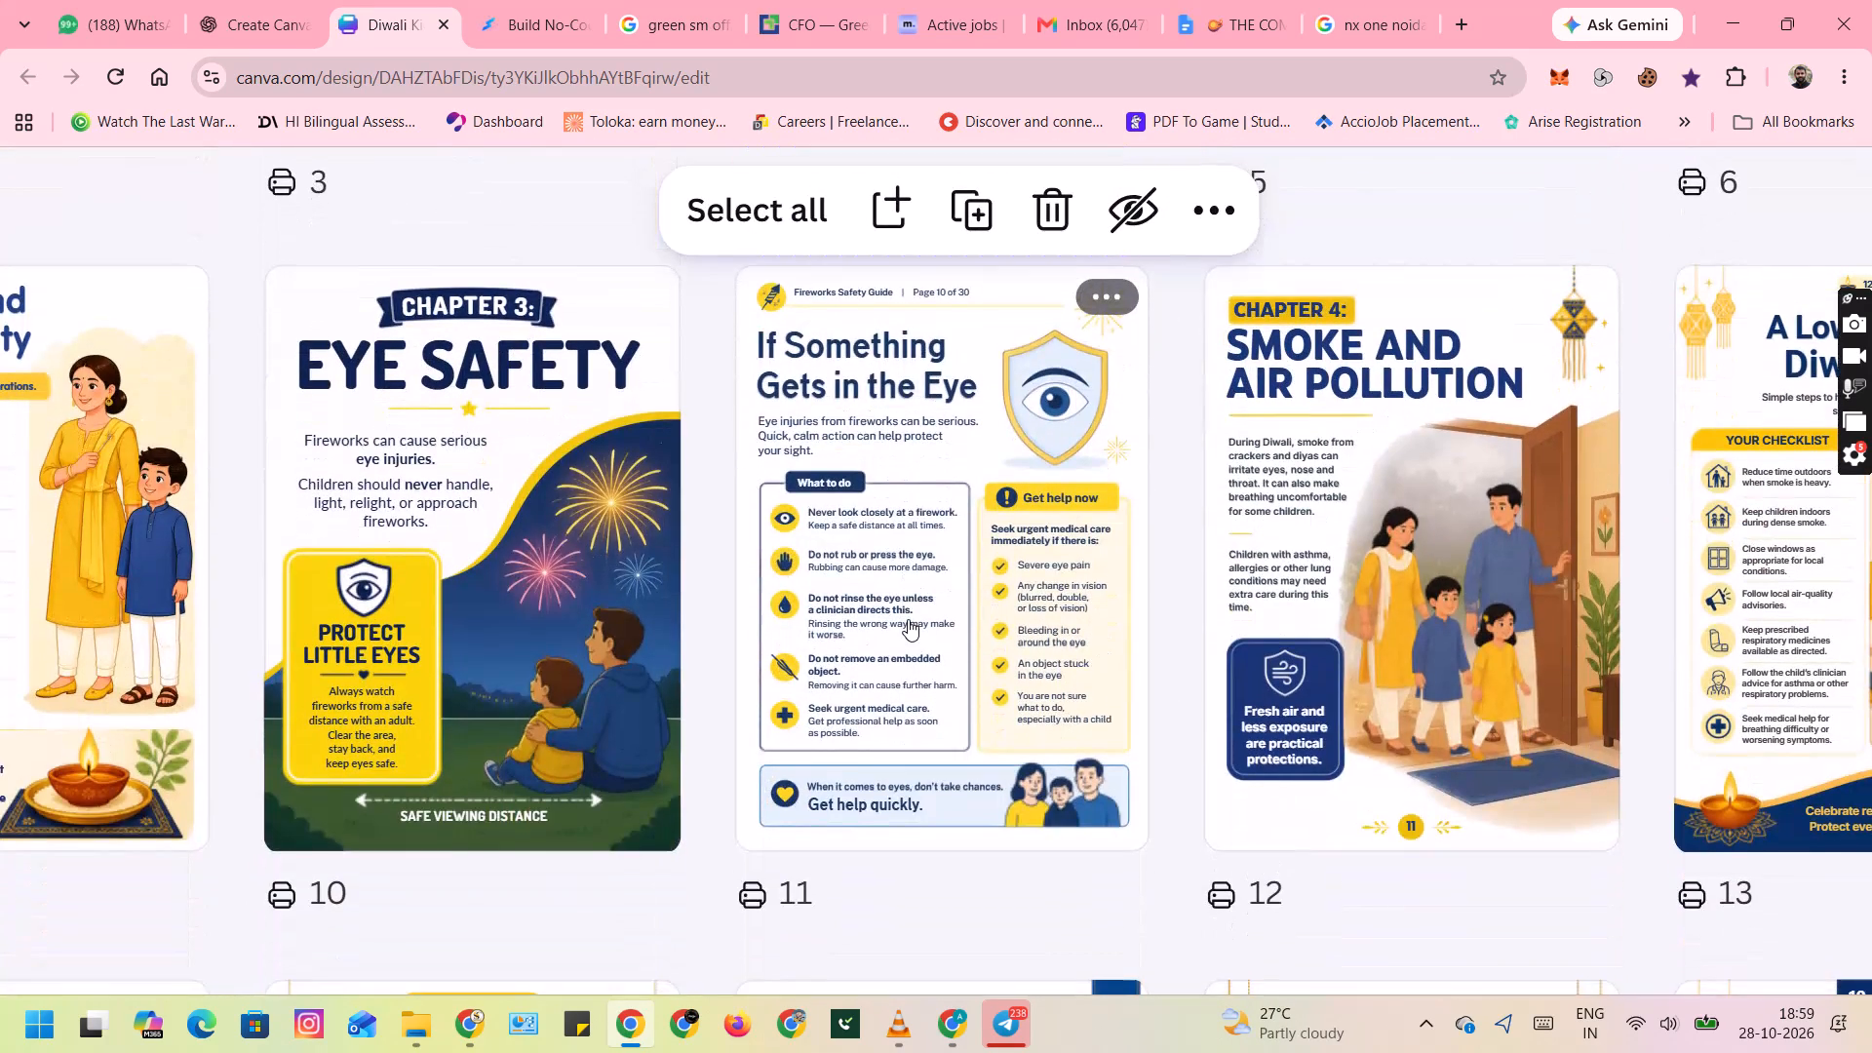
pyautogui.scroll(-1, 908, 619)
pyautogui.hscroll(-7, 908, 619)
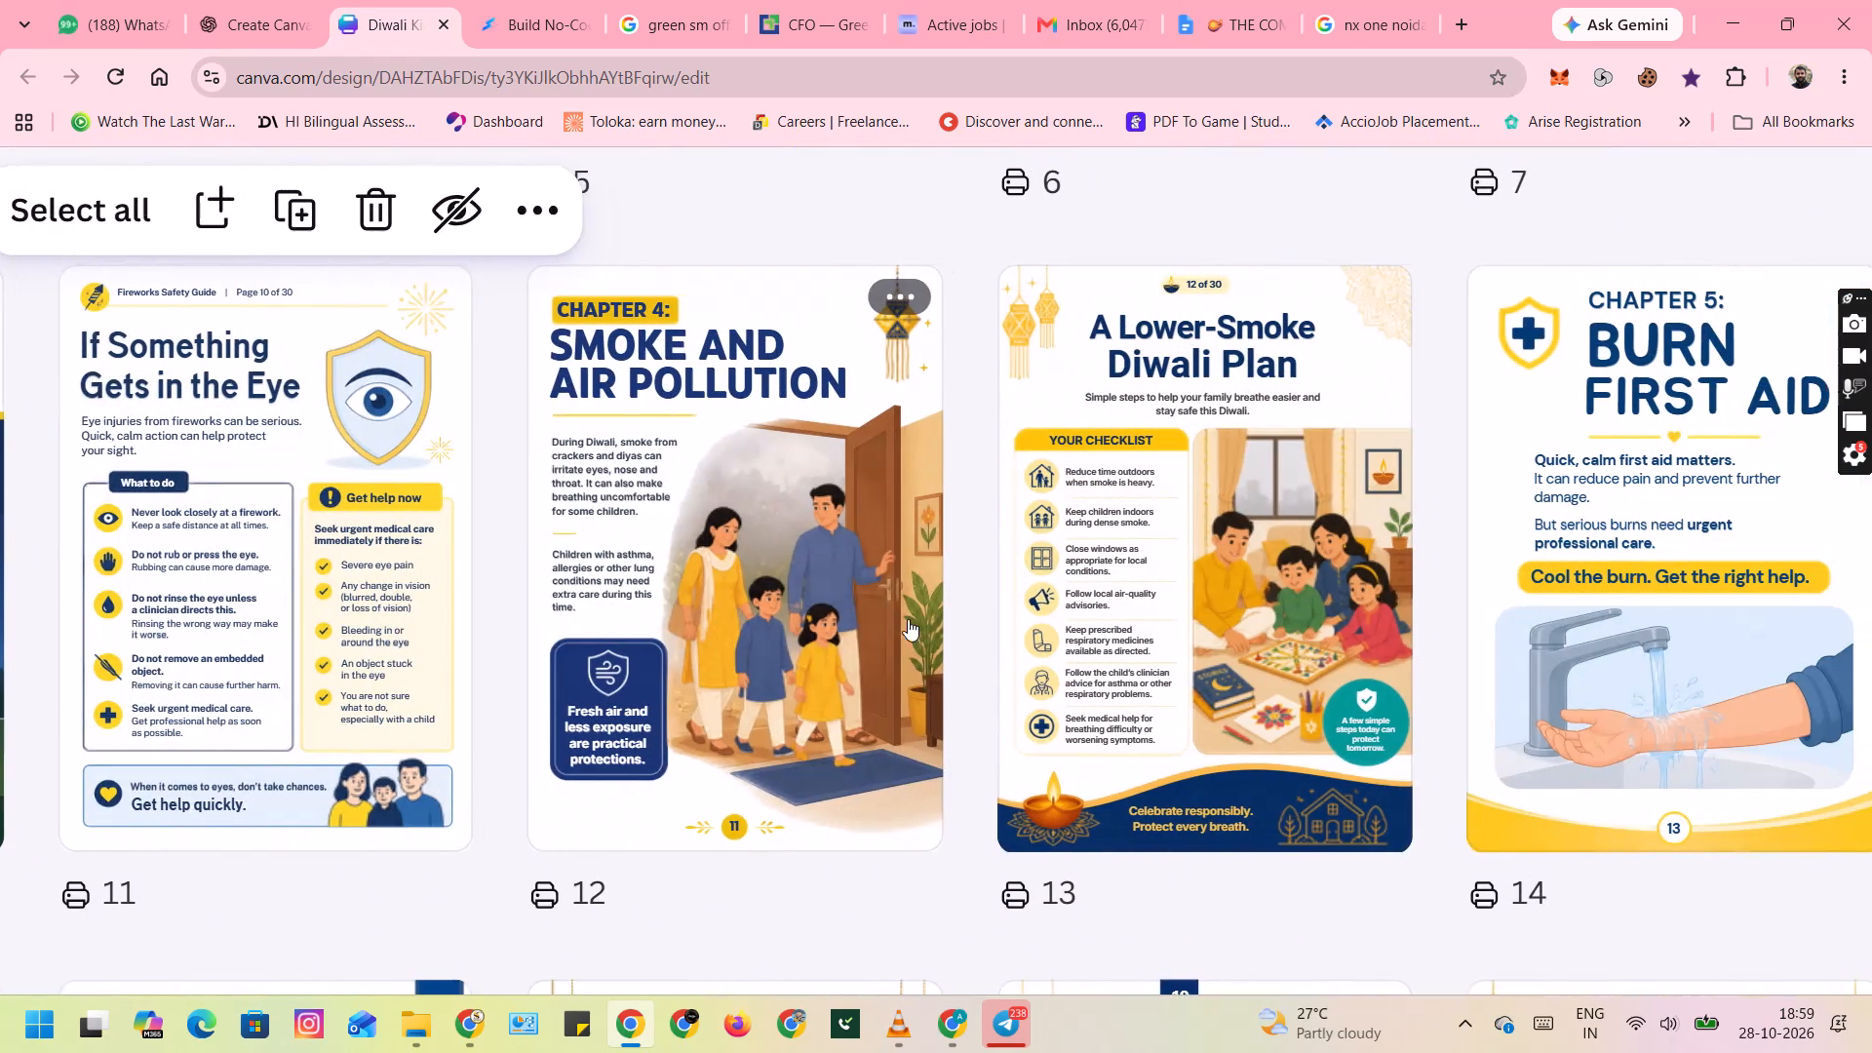
pyautogui.hscroll(-4, 908, 619)
pyautogui.hscroll(2, 908, 619)
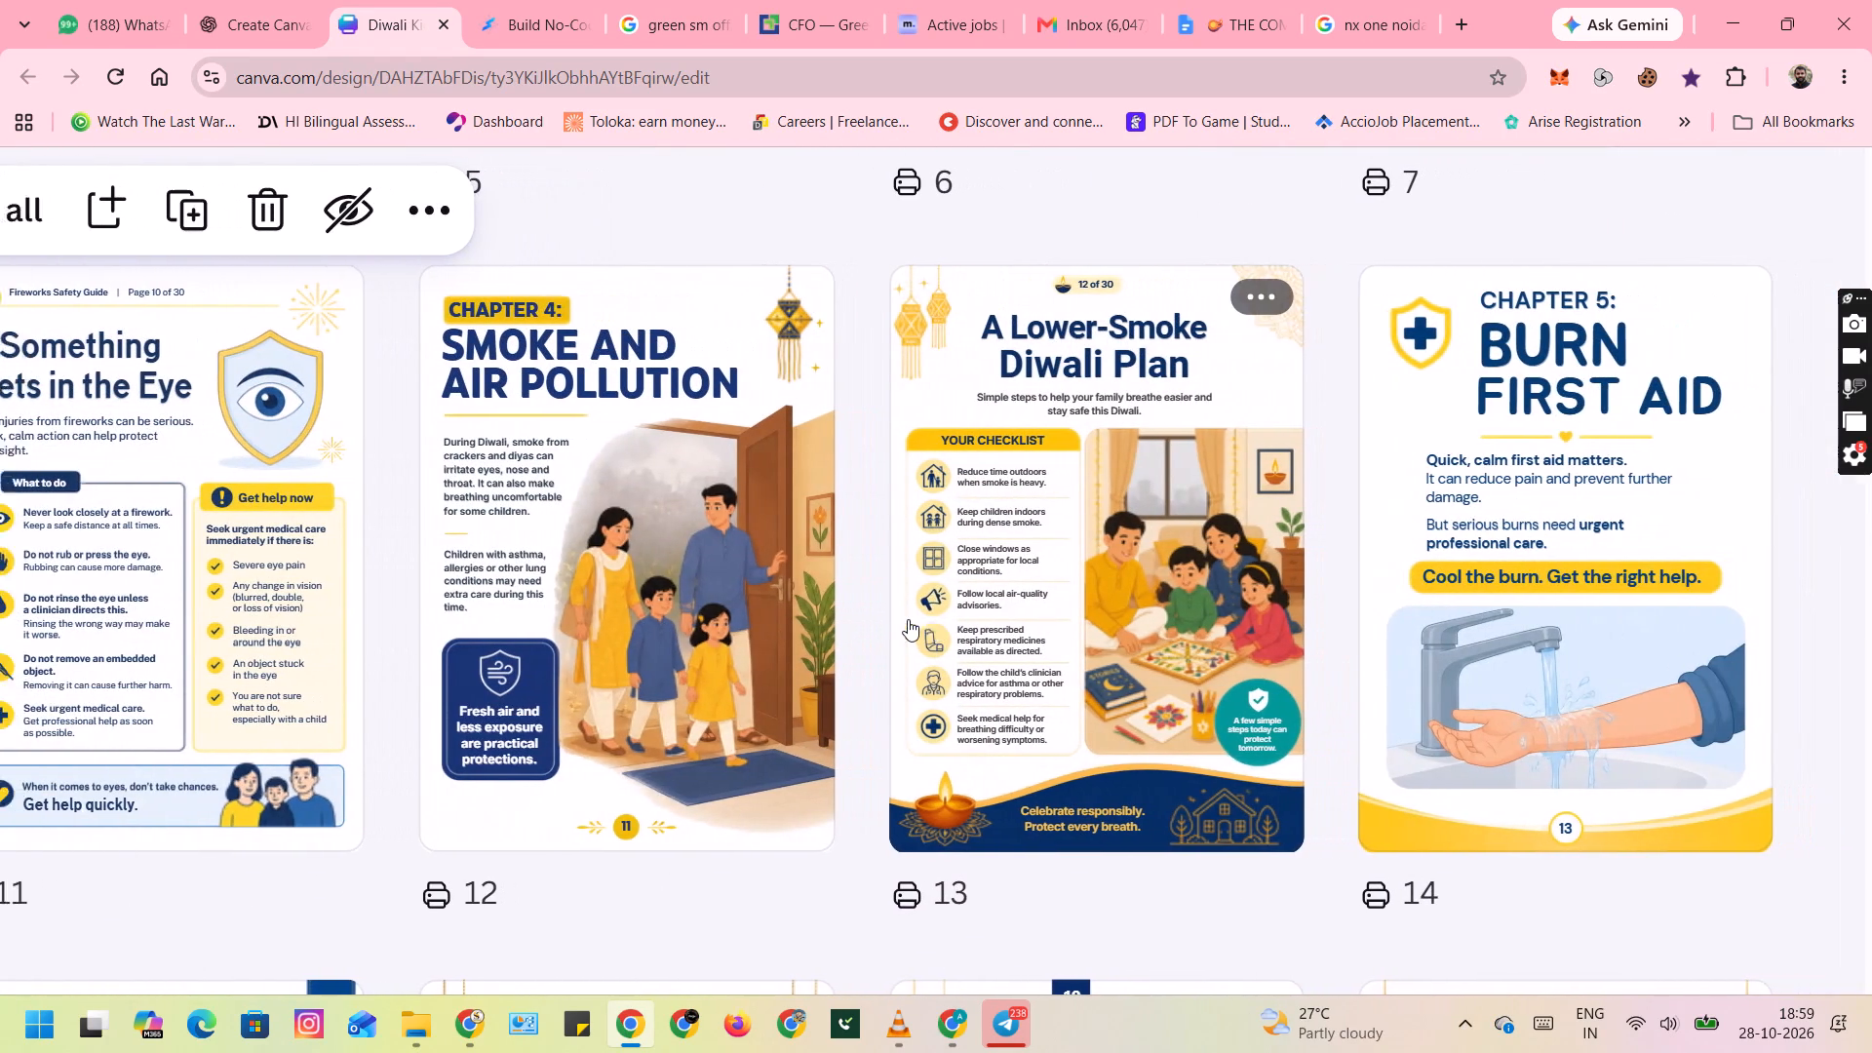
pyautogui.hscroll(10, 908, 619)
# Examine the printed page numbers from Burn First Aid: The First 20 Minutes through Home Safety, Emergency Contacts and Chapter 8: Safe Diwali Activities.
pyautogui.scroll(-6, 908, 619)
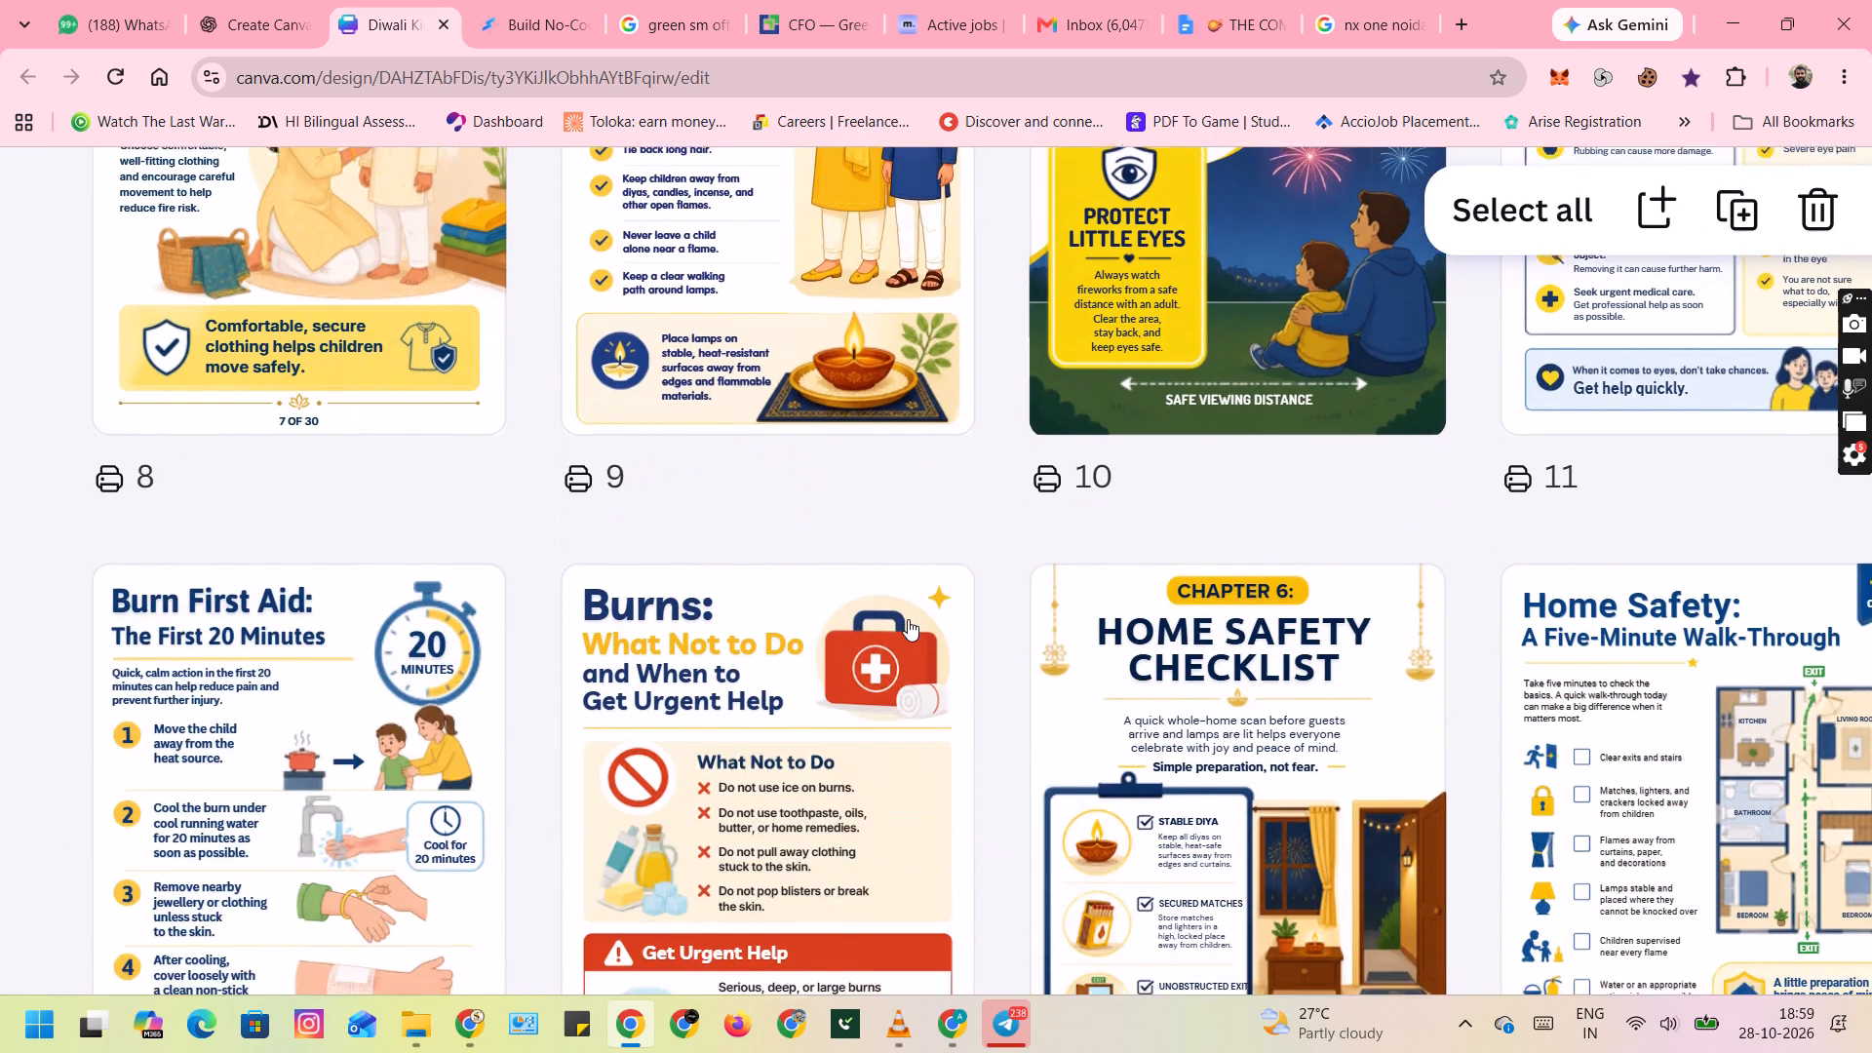
pyautogui.hscroll(-2, 908, 619)
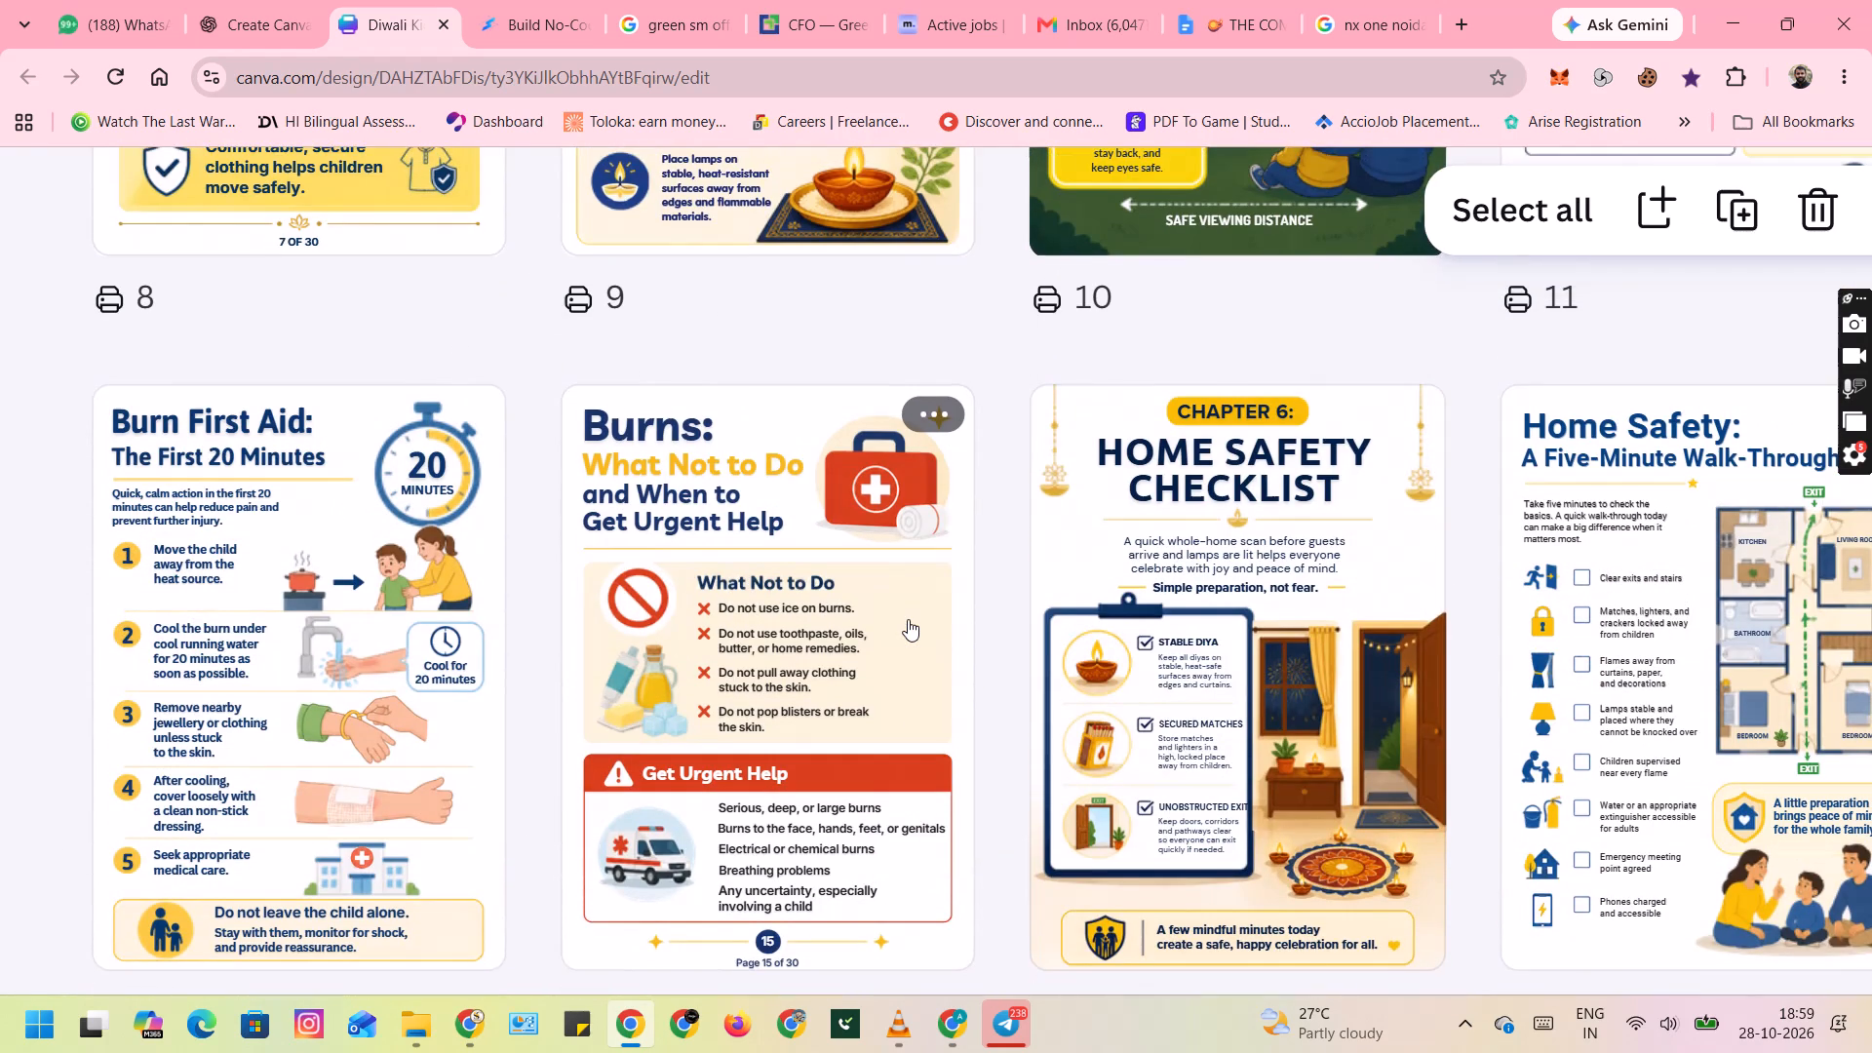
pyautogui.hscroll(-2, 908, 619)
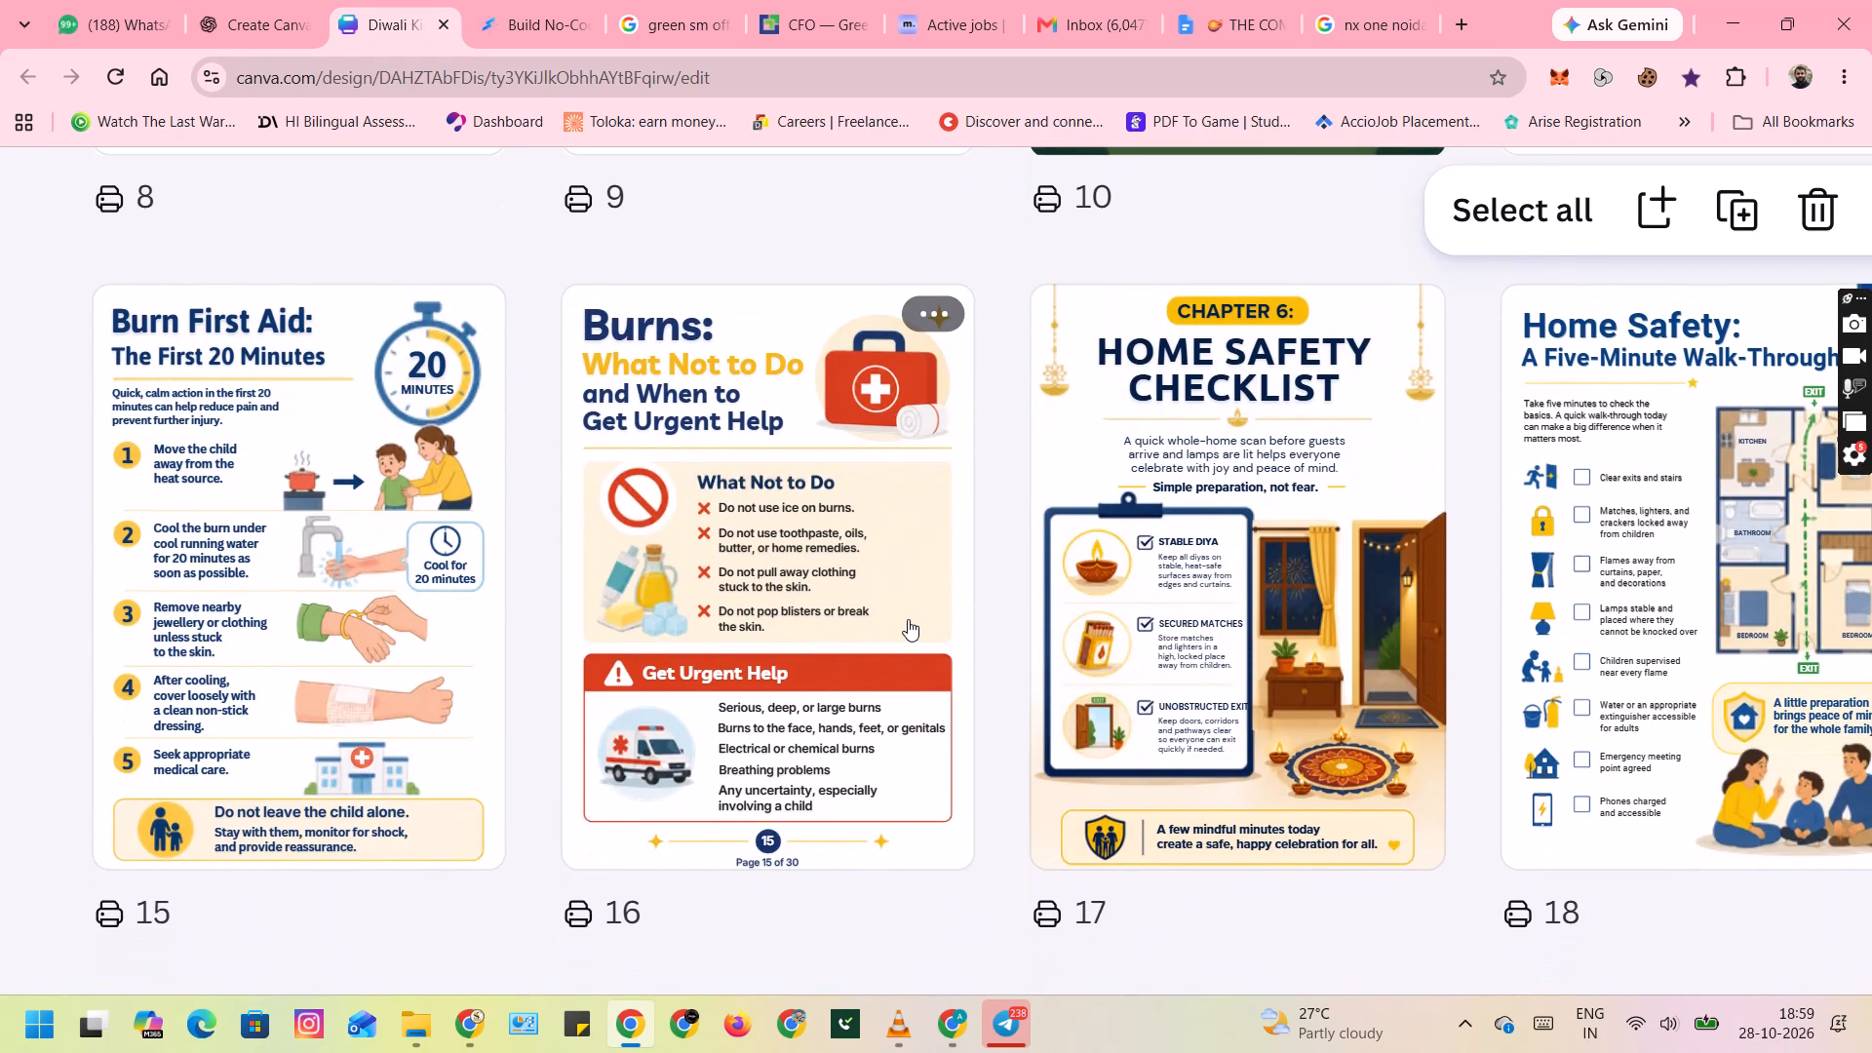
pyautogui.hscroll(-5, 908, 619)
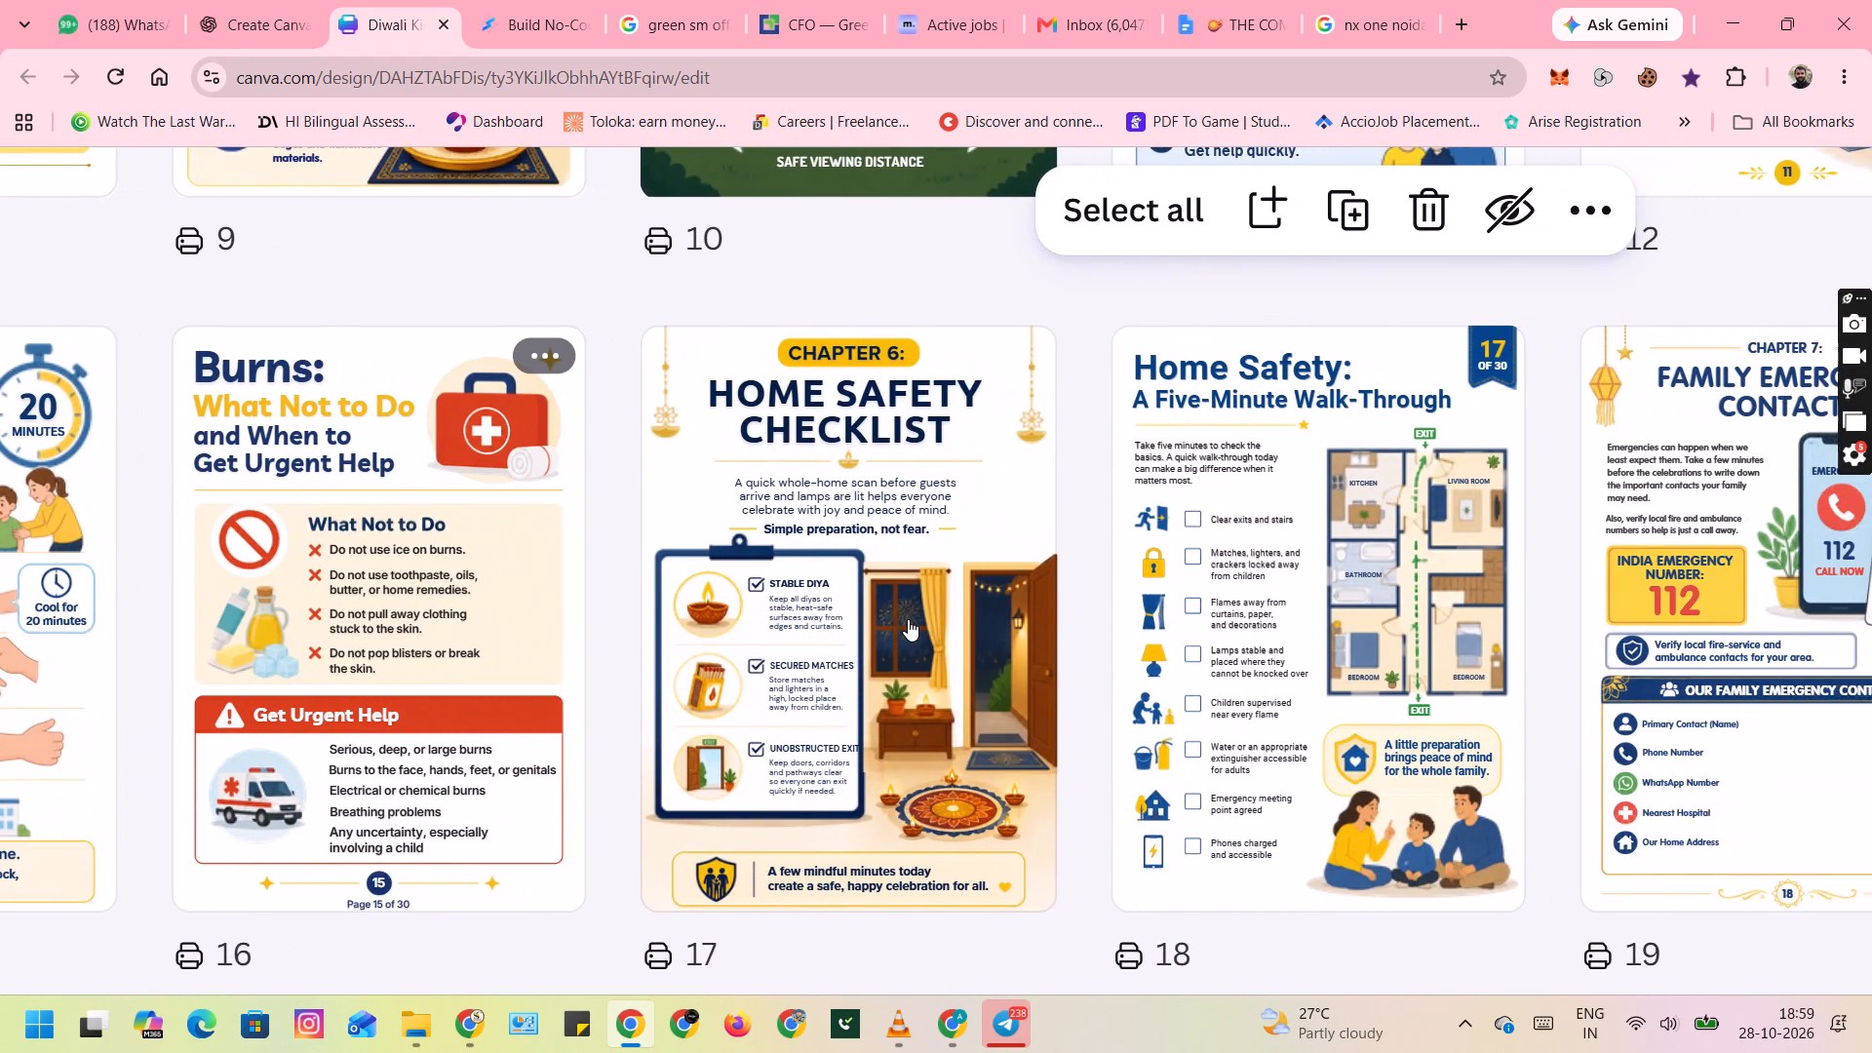
pyautogui.hscroll(-3, 908, 619)
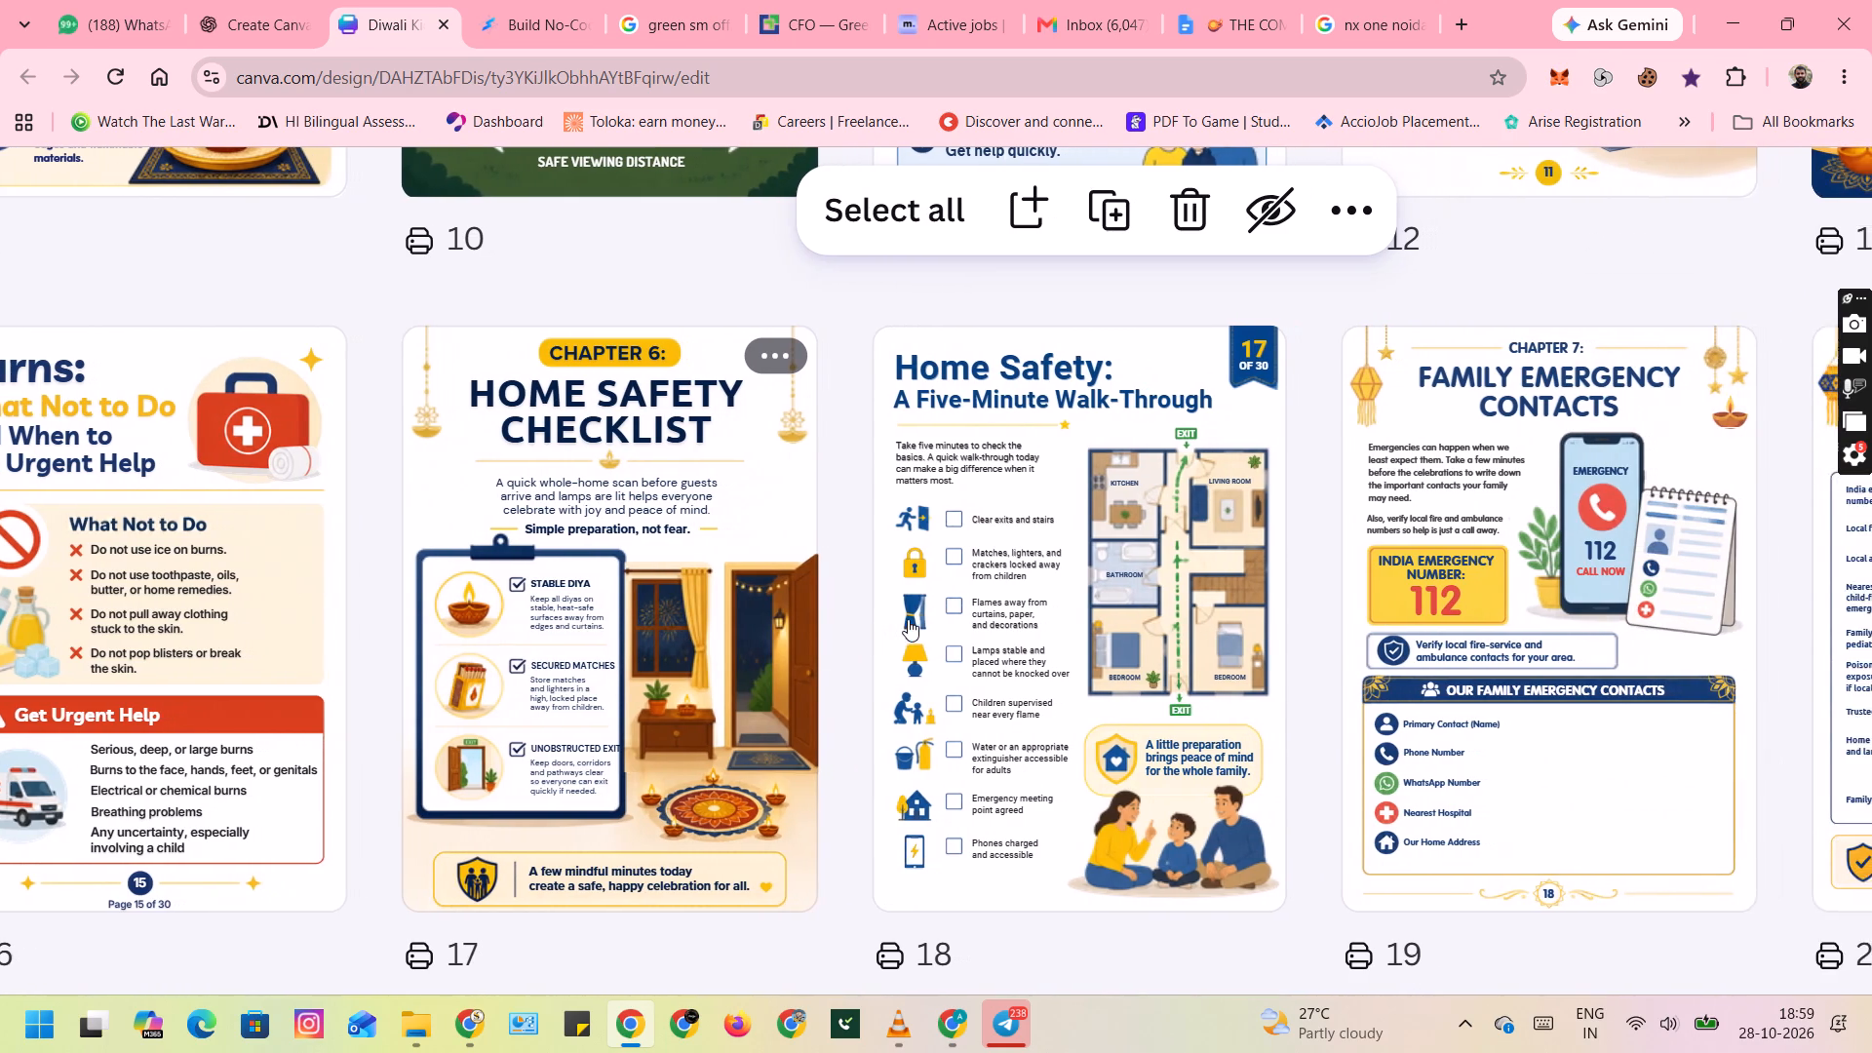
pyautogui.hscroll(-7, 908, 619)
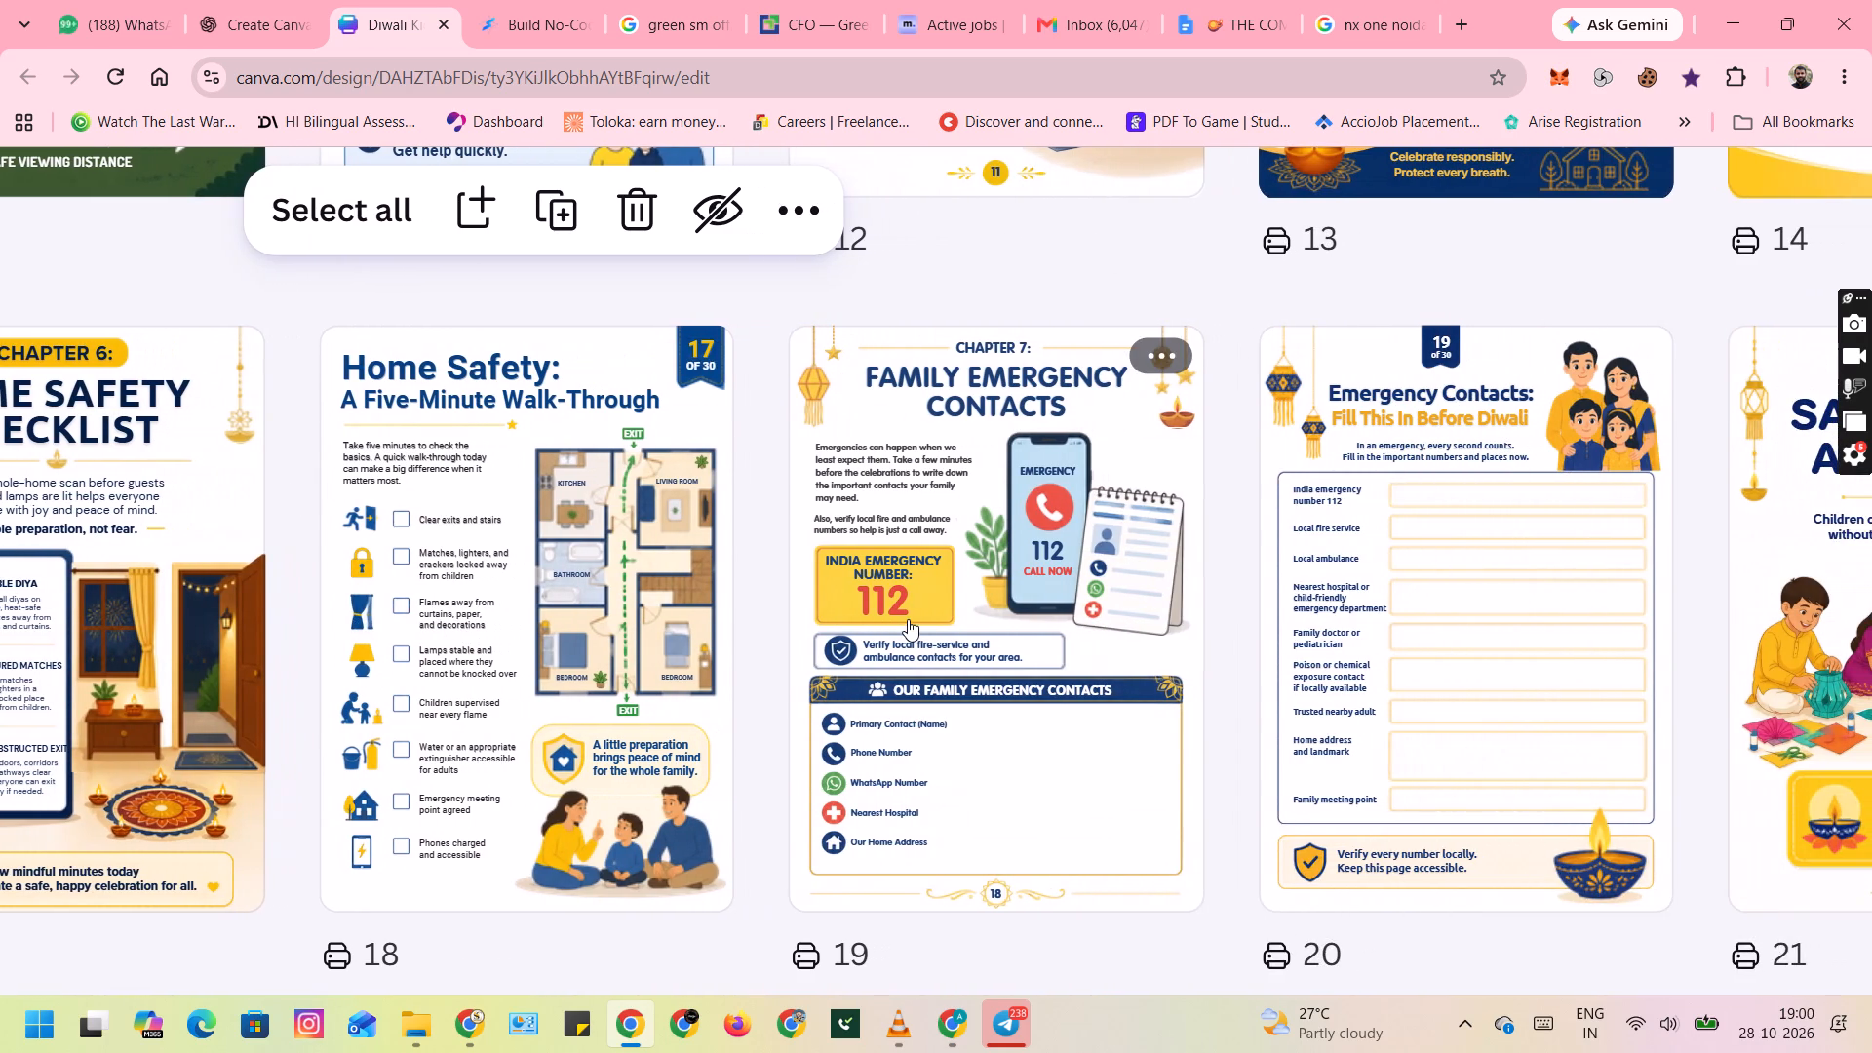
pyautogui.hscroll(-5, 908, 619)
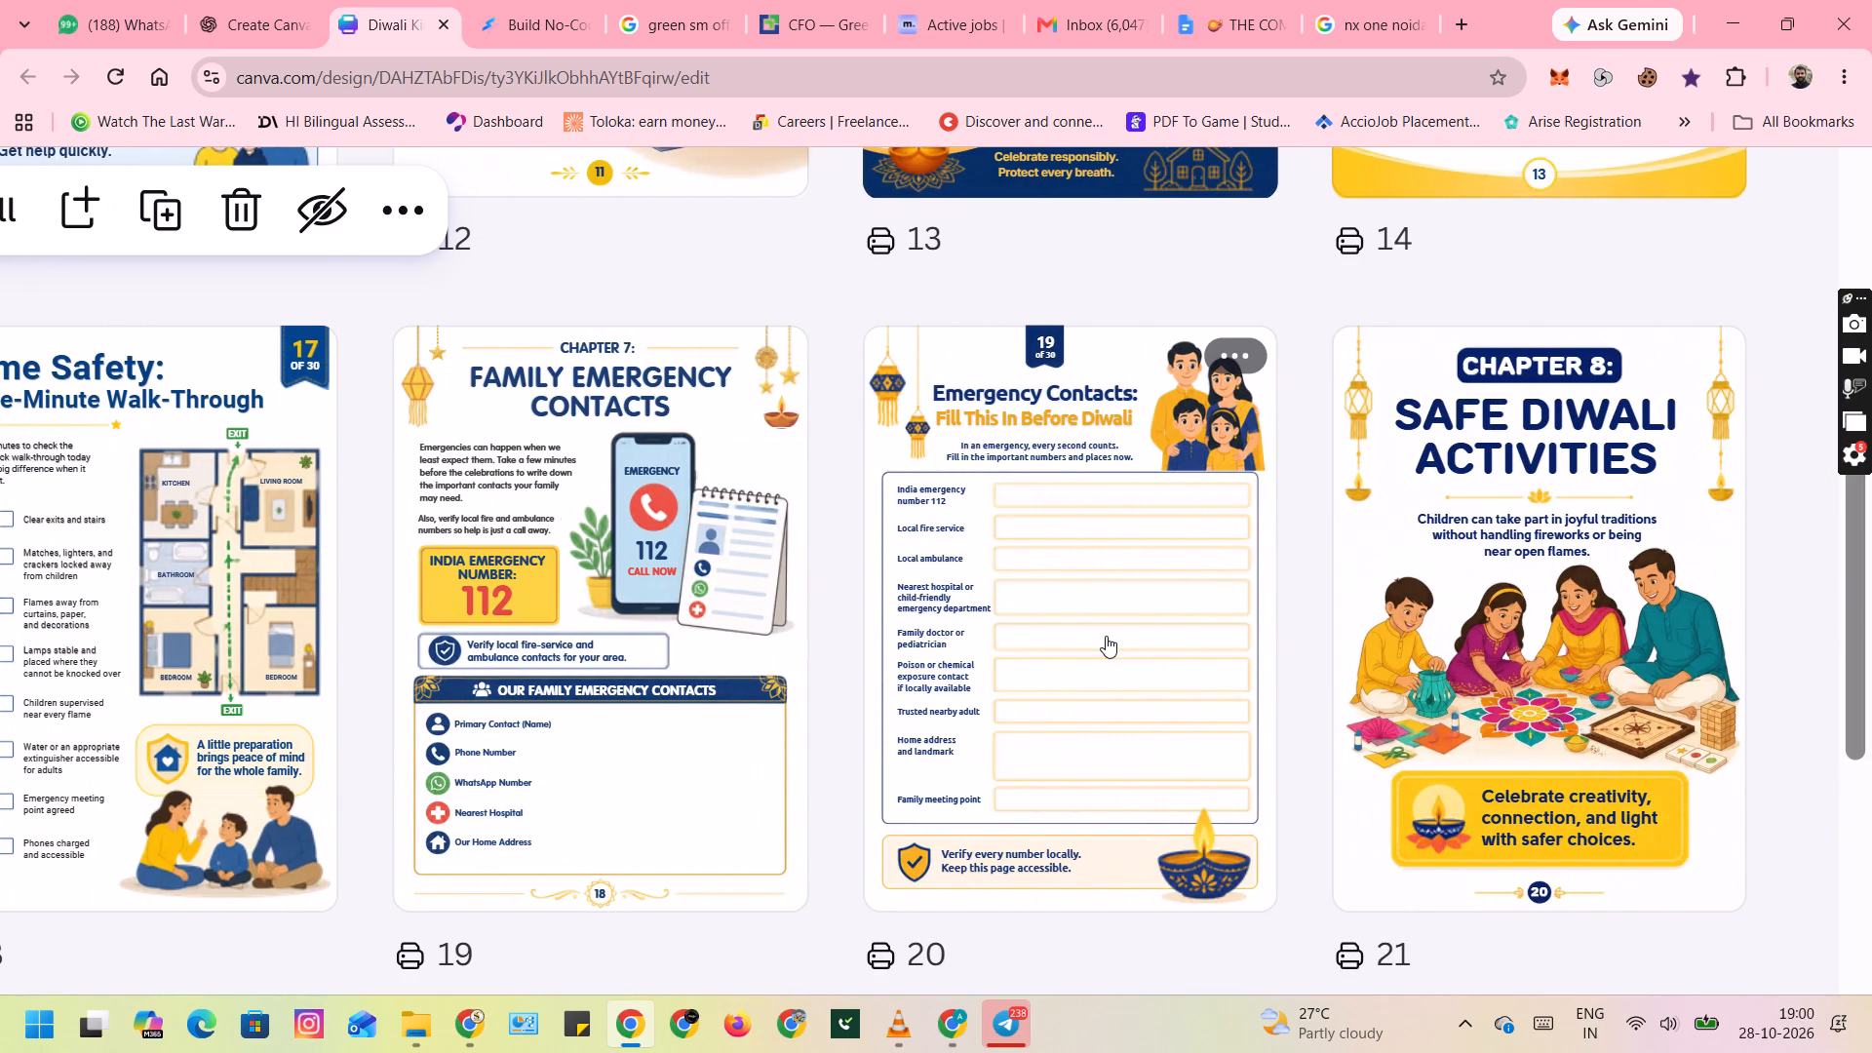
pyautogui.hscroll(8, 787, 681)
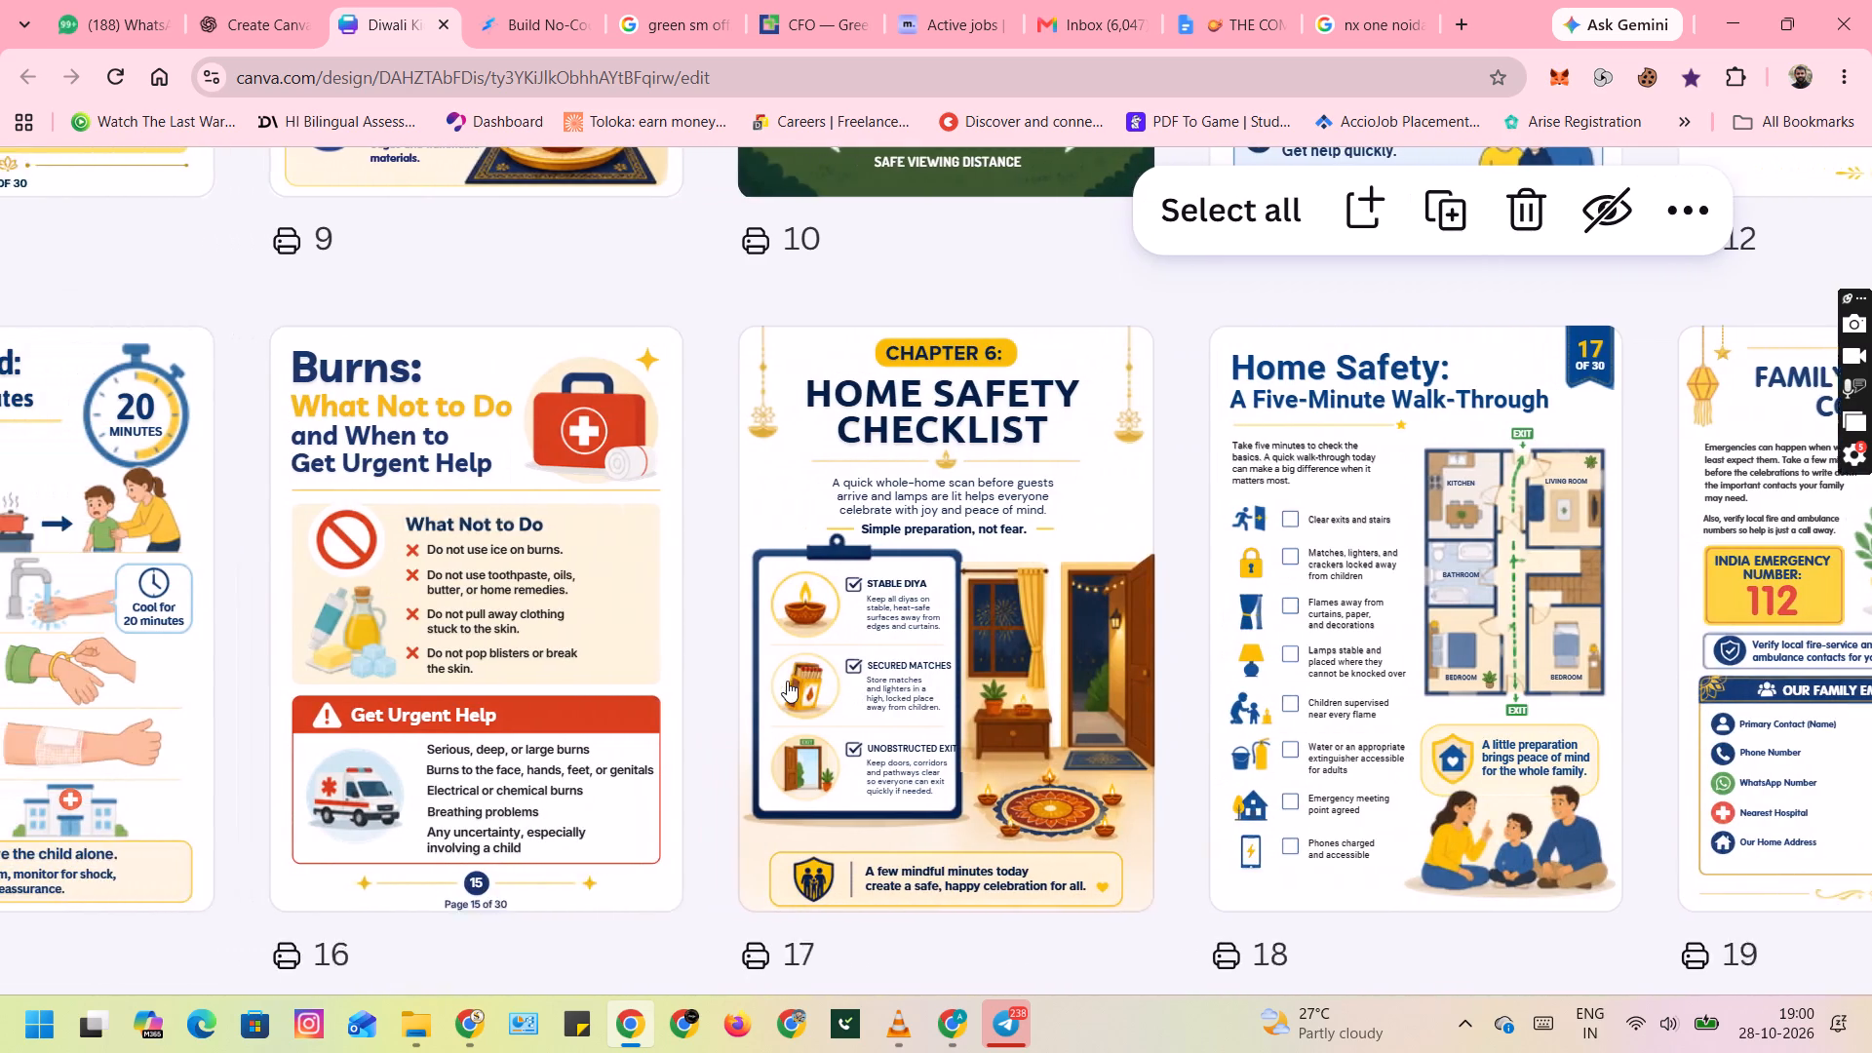
pyautogui.hscroll(11, 787, 681)
# Examine the printed page numbers from Safer Ways to Celebrate Together through Quick Quiz, and compare them with the Table of Contents.
pyautogui.scroll(-5, 787, 681)
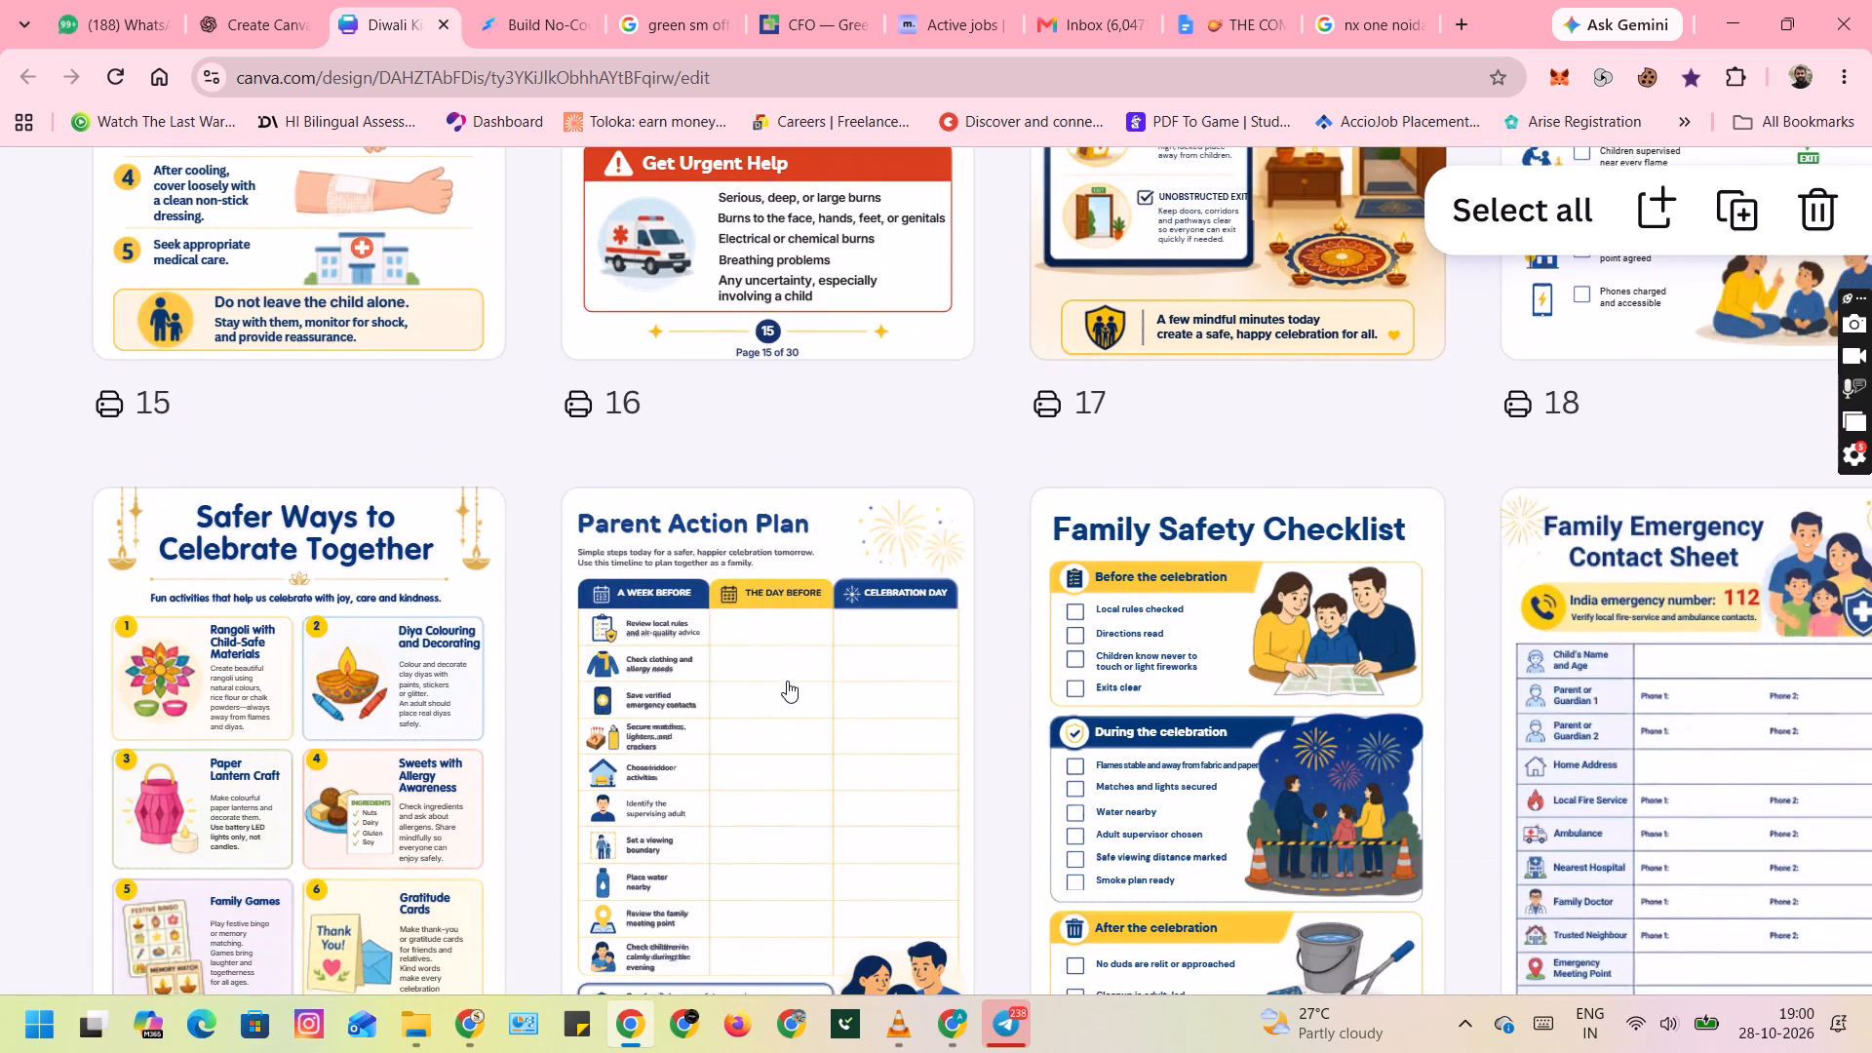
pyautogui.scroll(-1, 353, 744)
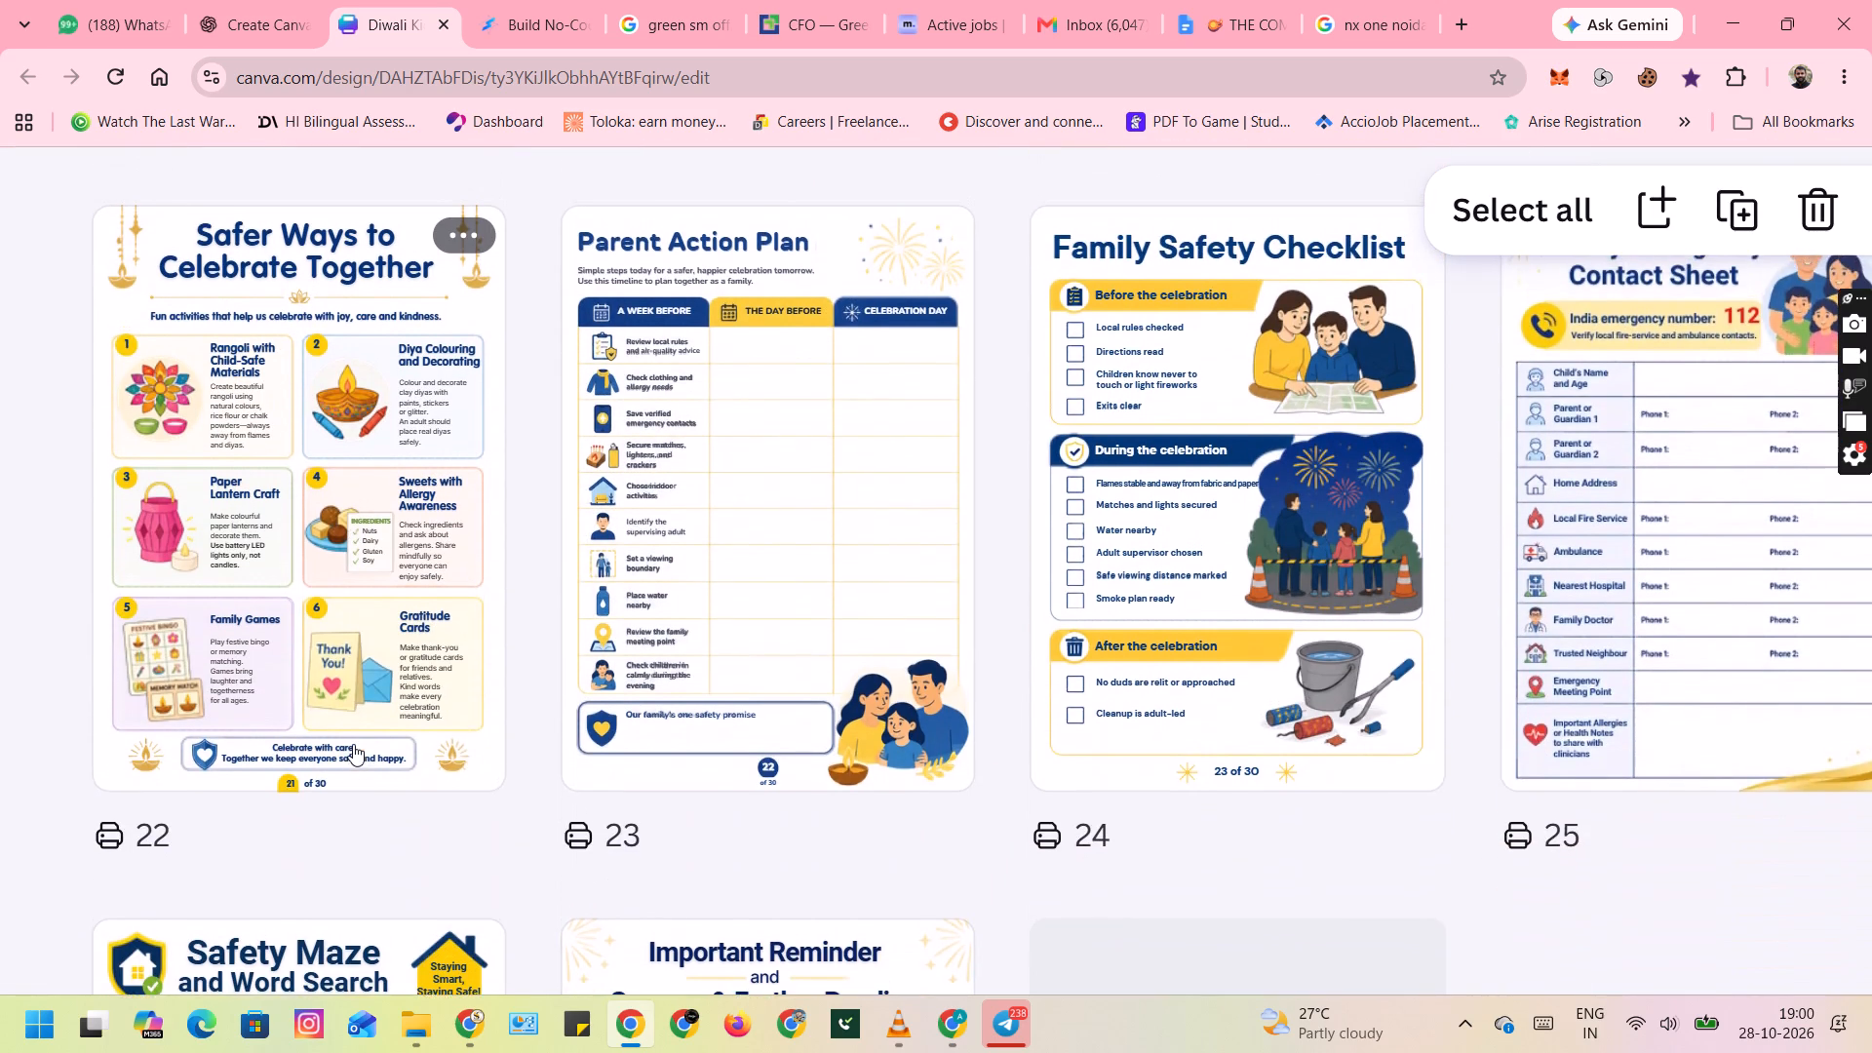
pyautogui.scroll(-1, 353, 744)
pyautogui.hscroll(-4, 353, 744)
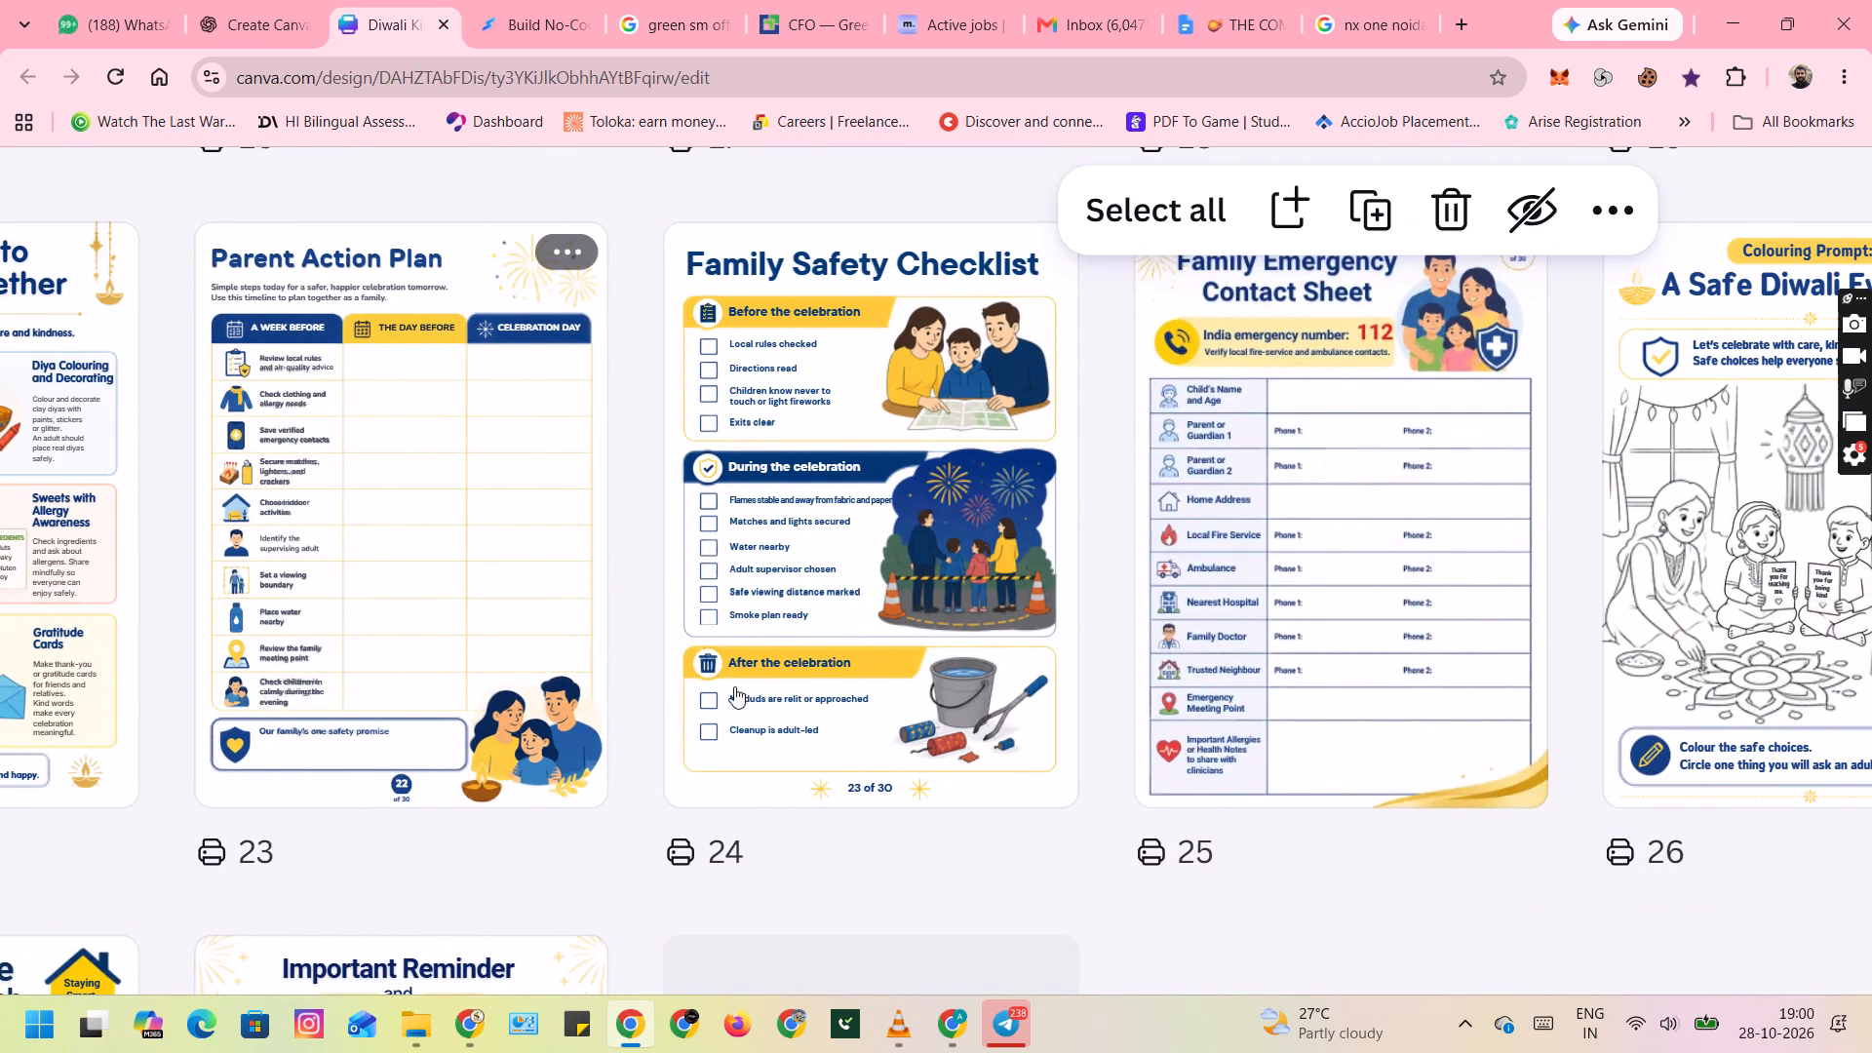
pyautogui.hscroll(-5, 936, 685)
pyautogui.scroll(1, 936, 685)
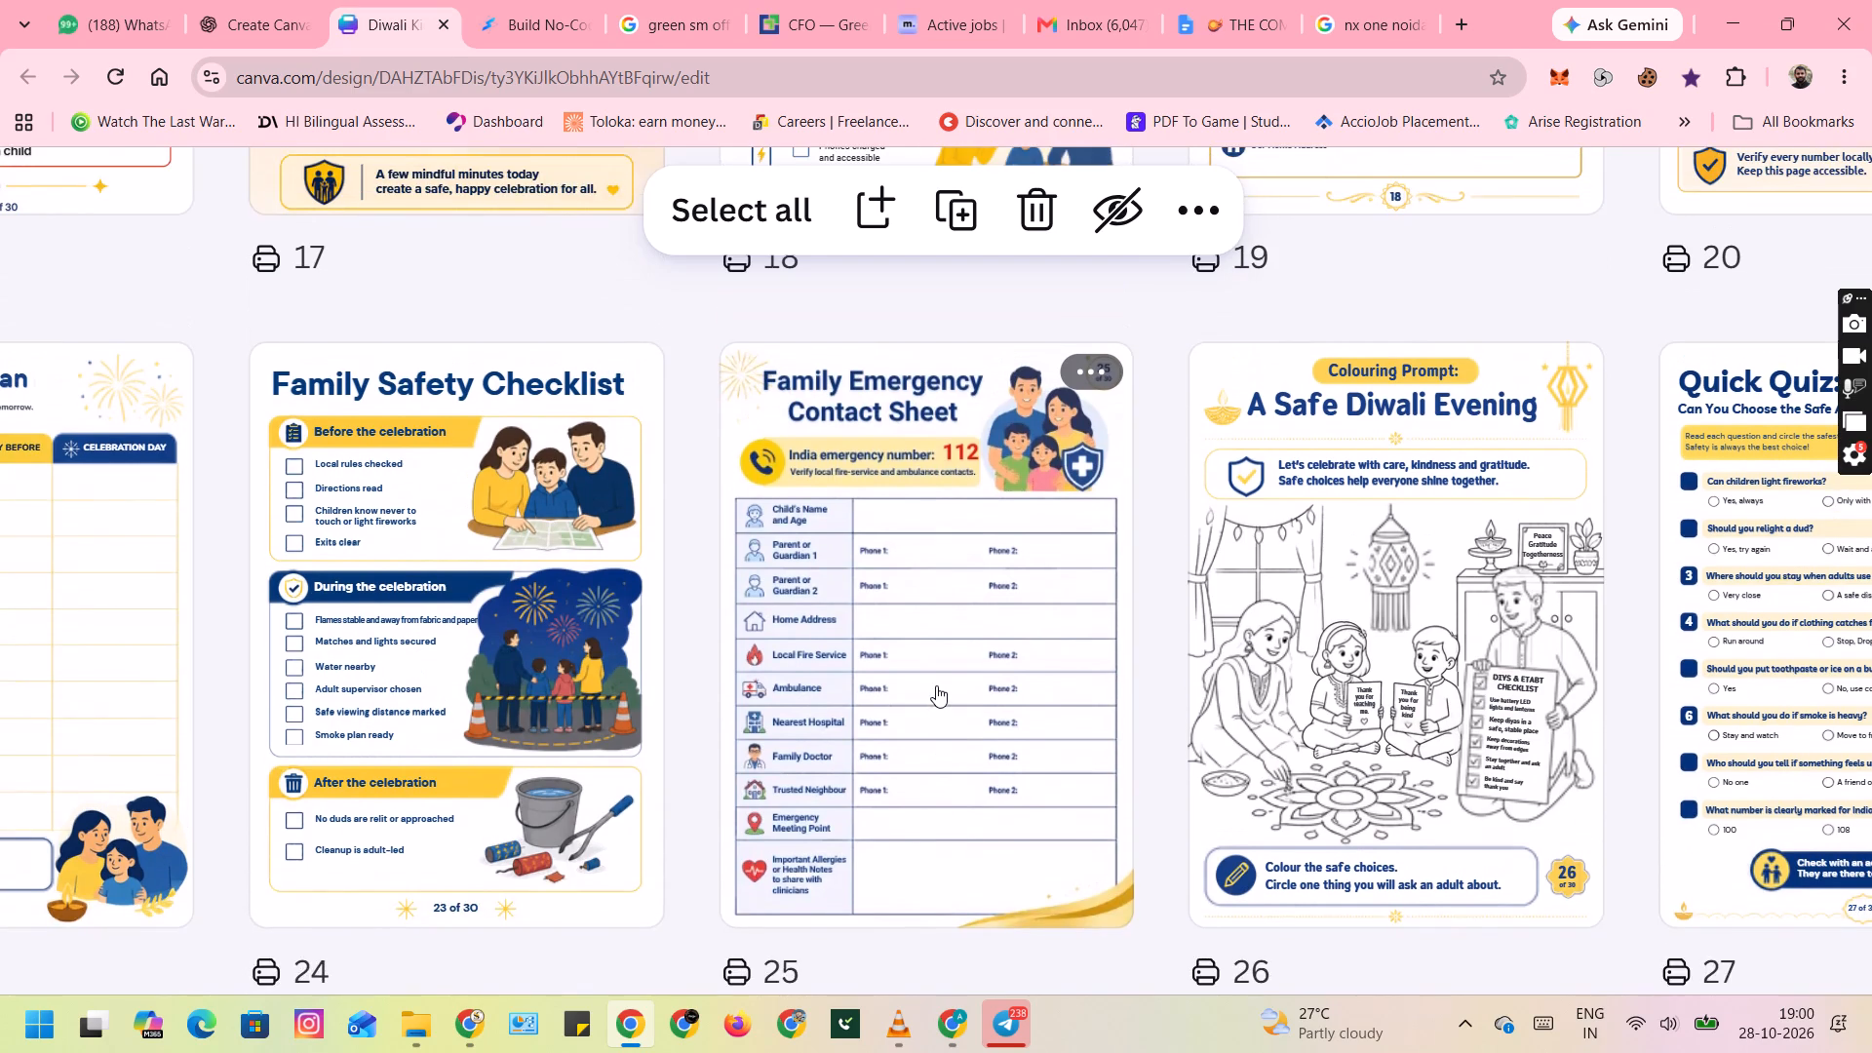
pyautogui.scroll(1, 936, 685)
pyautogui.hscroll(-4, 936, 685)
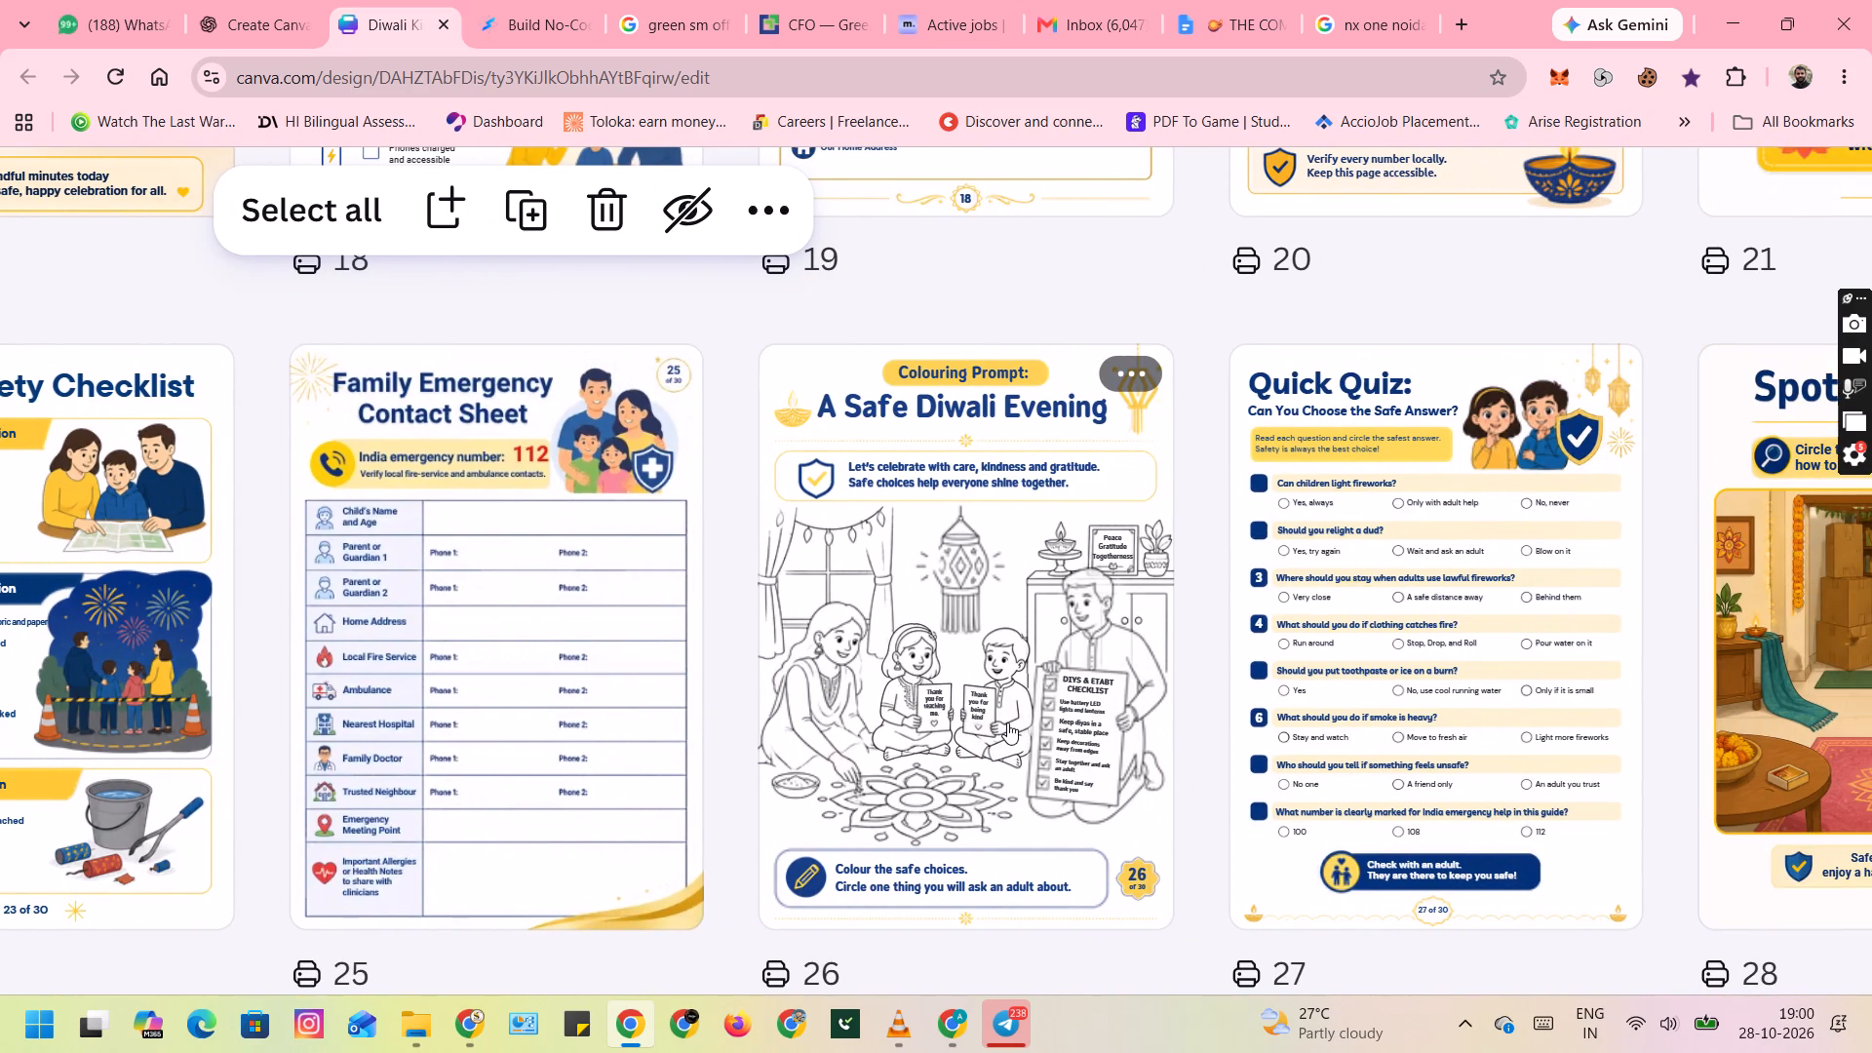
pyautogui.hscroll(2, 606, 668)
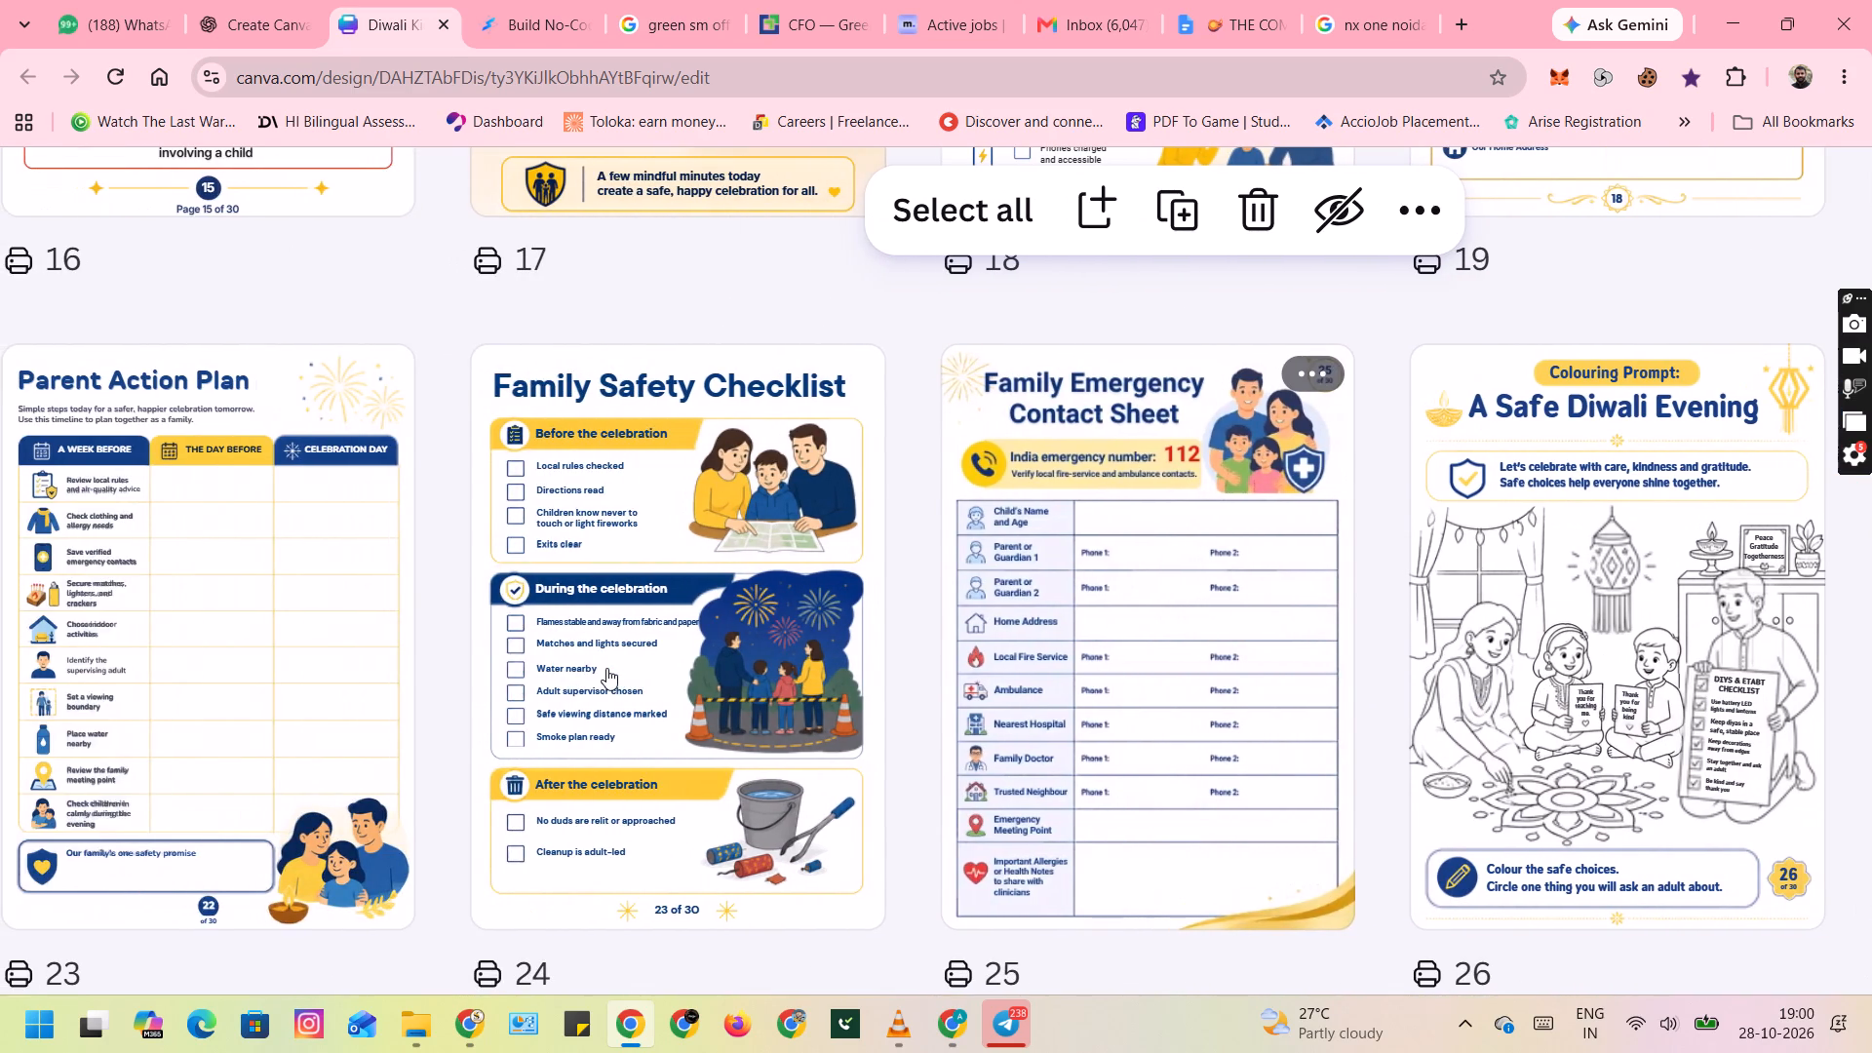
pyautogui.hscroll(3, 606, 668)
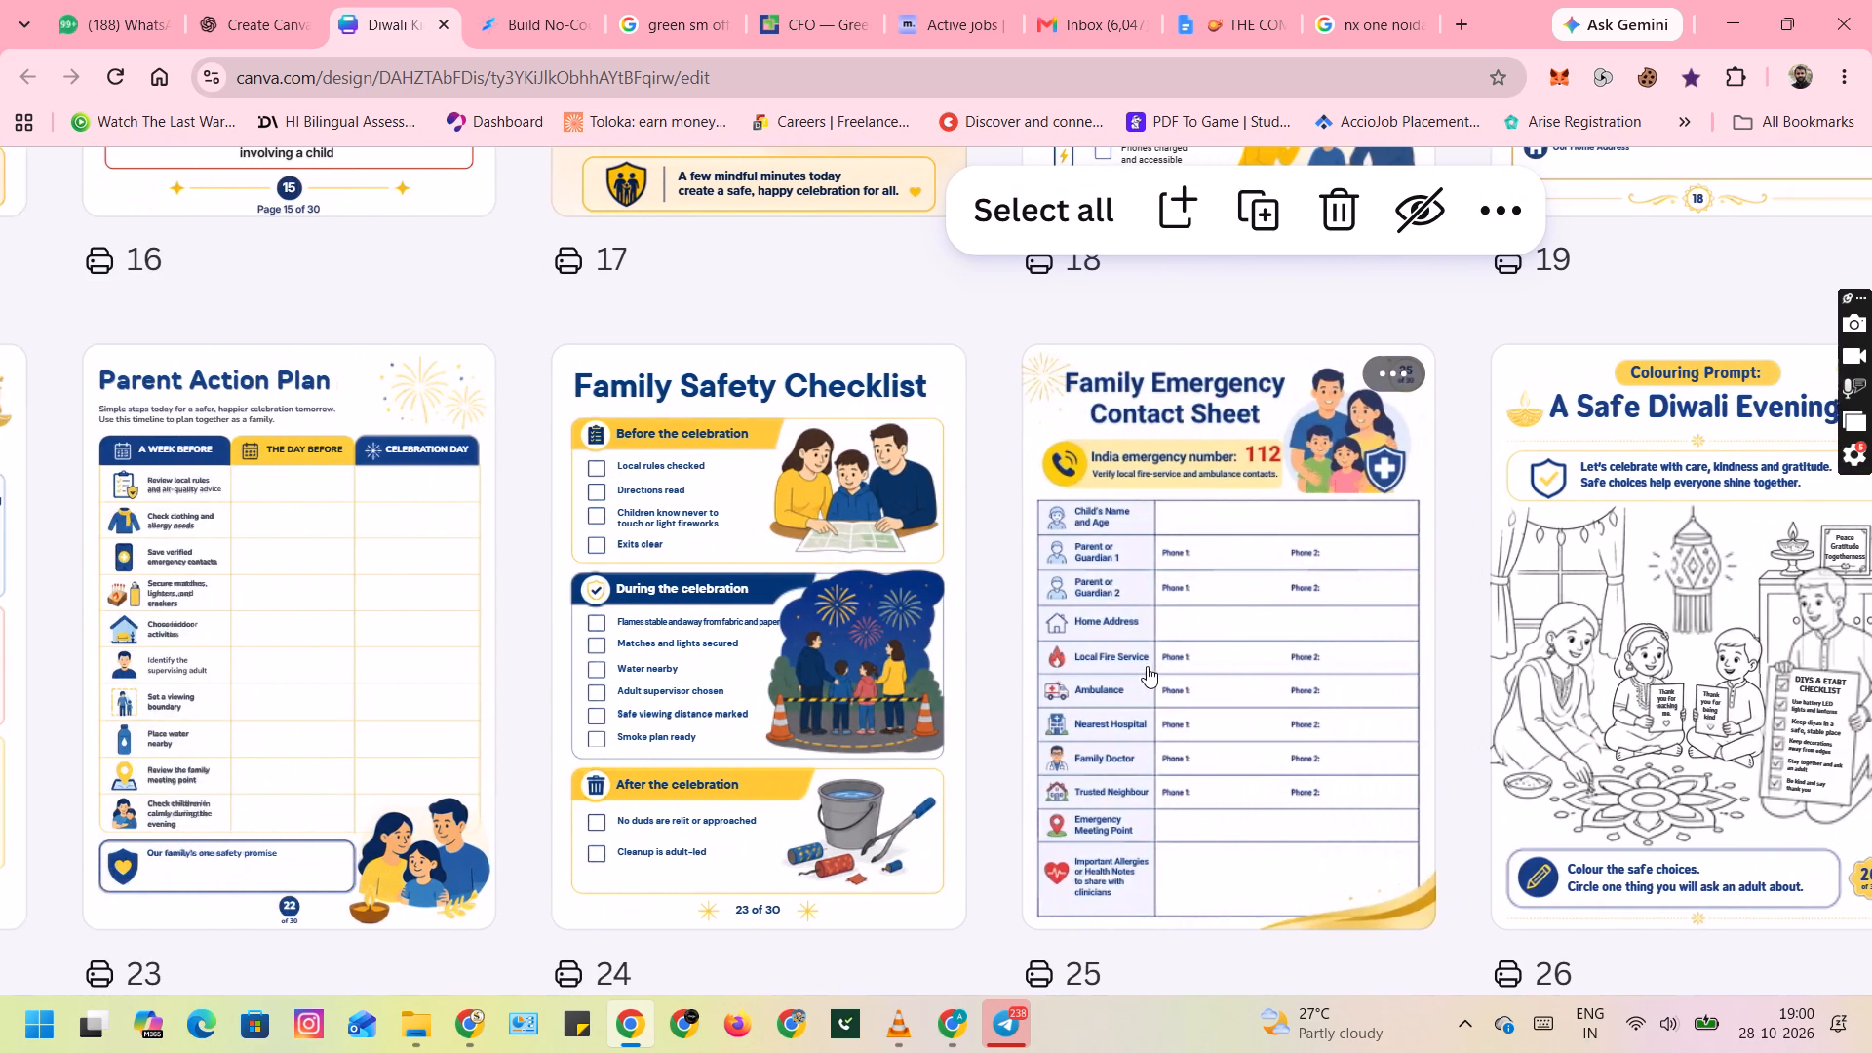
pyautogui.scroll(9, 568, 571)
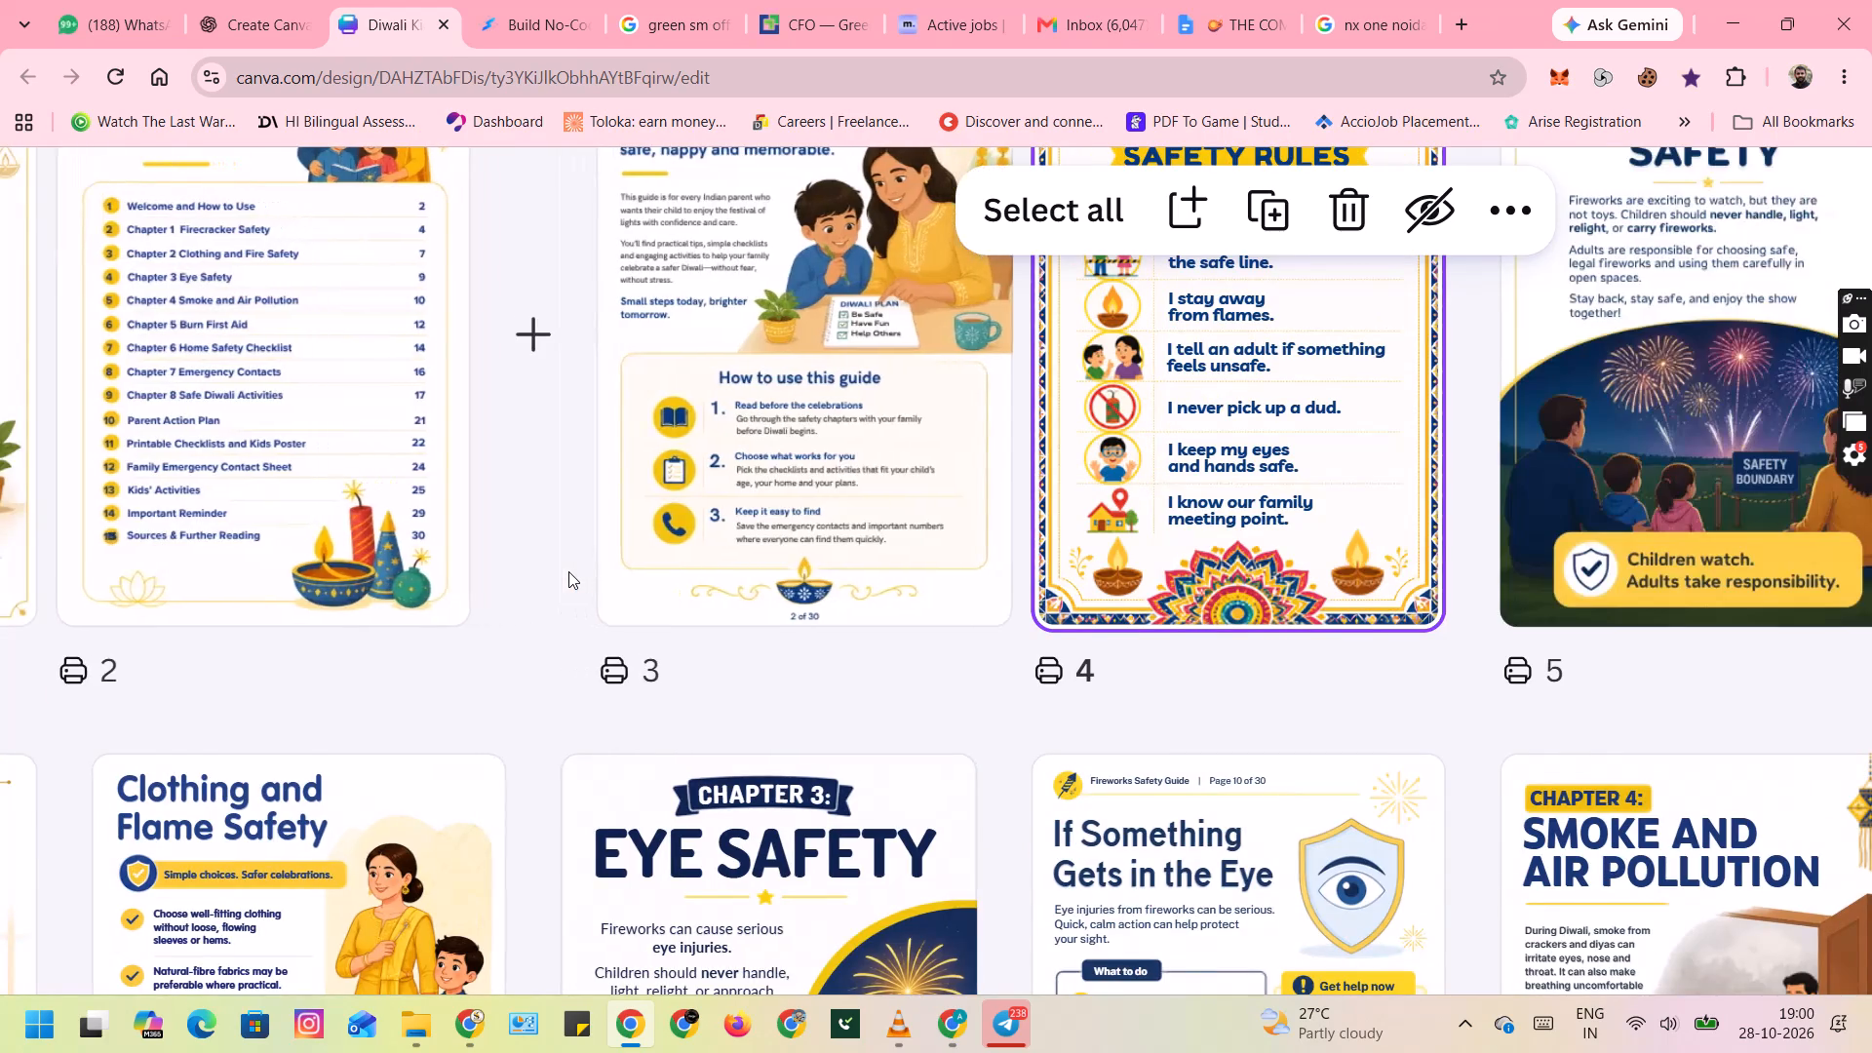
pyautogui.scroll(4, 568, 571)
pyautogui.hscroll(6, 568, 571)
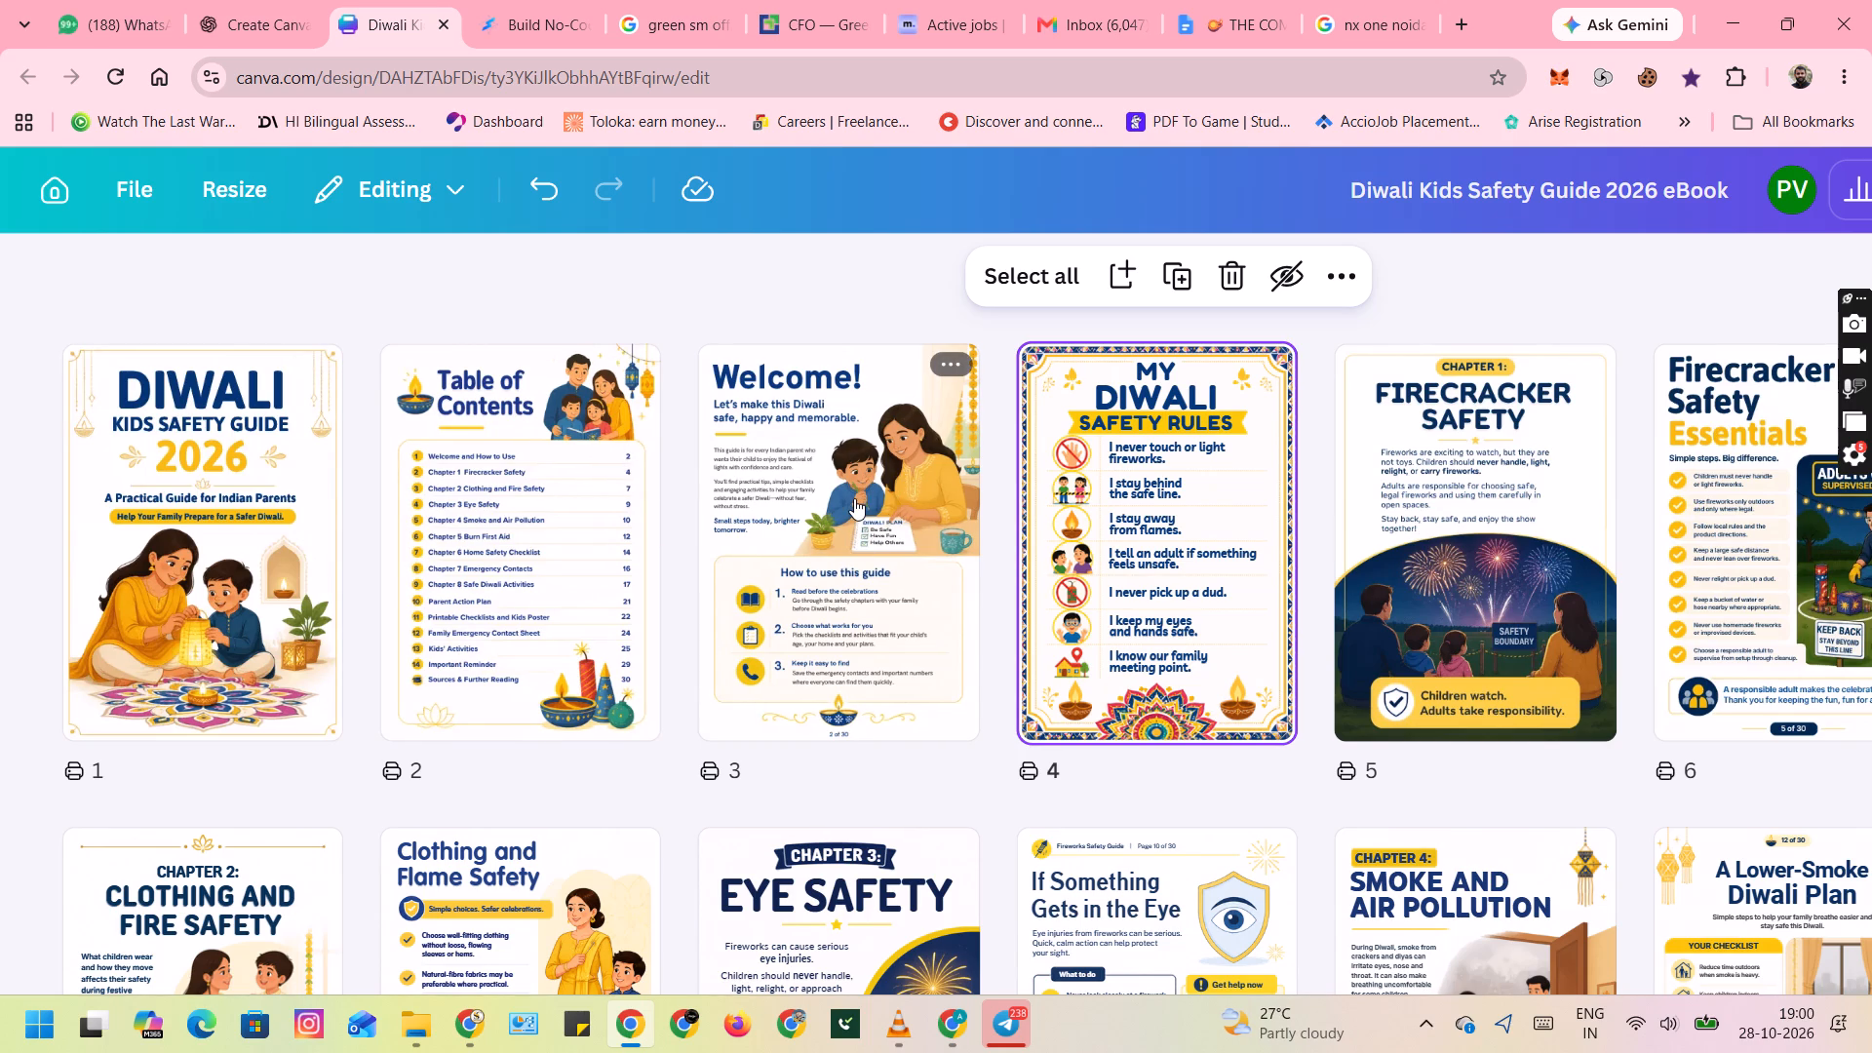
# Move the Welcome page to position 2, between the cover and the Table of Contents.
pyautogui.moveTo(854, 498); pyautogui.dragTo(499, 547)
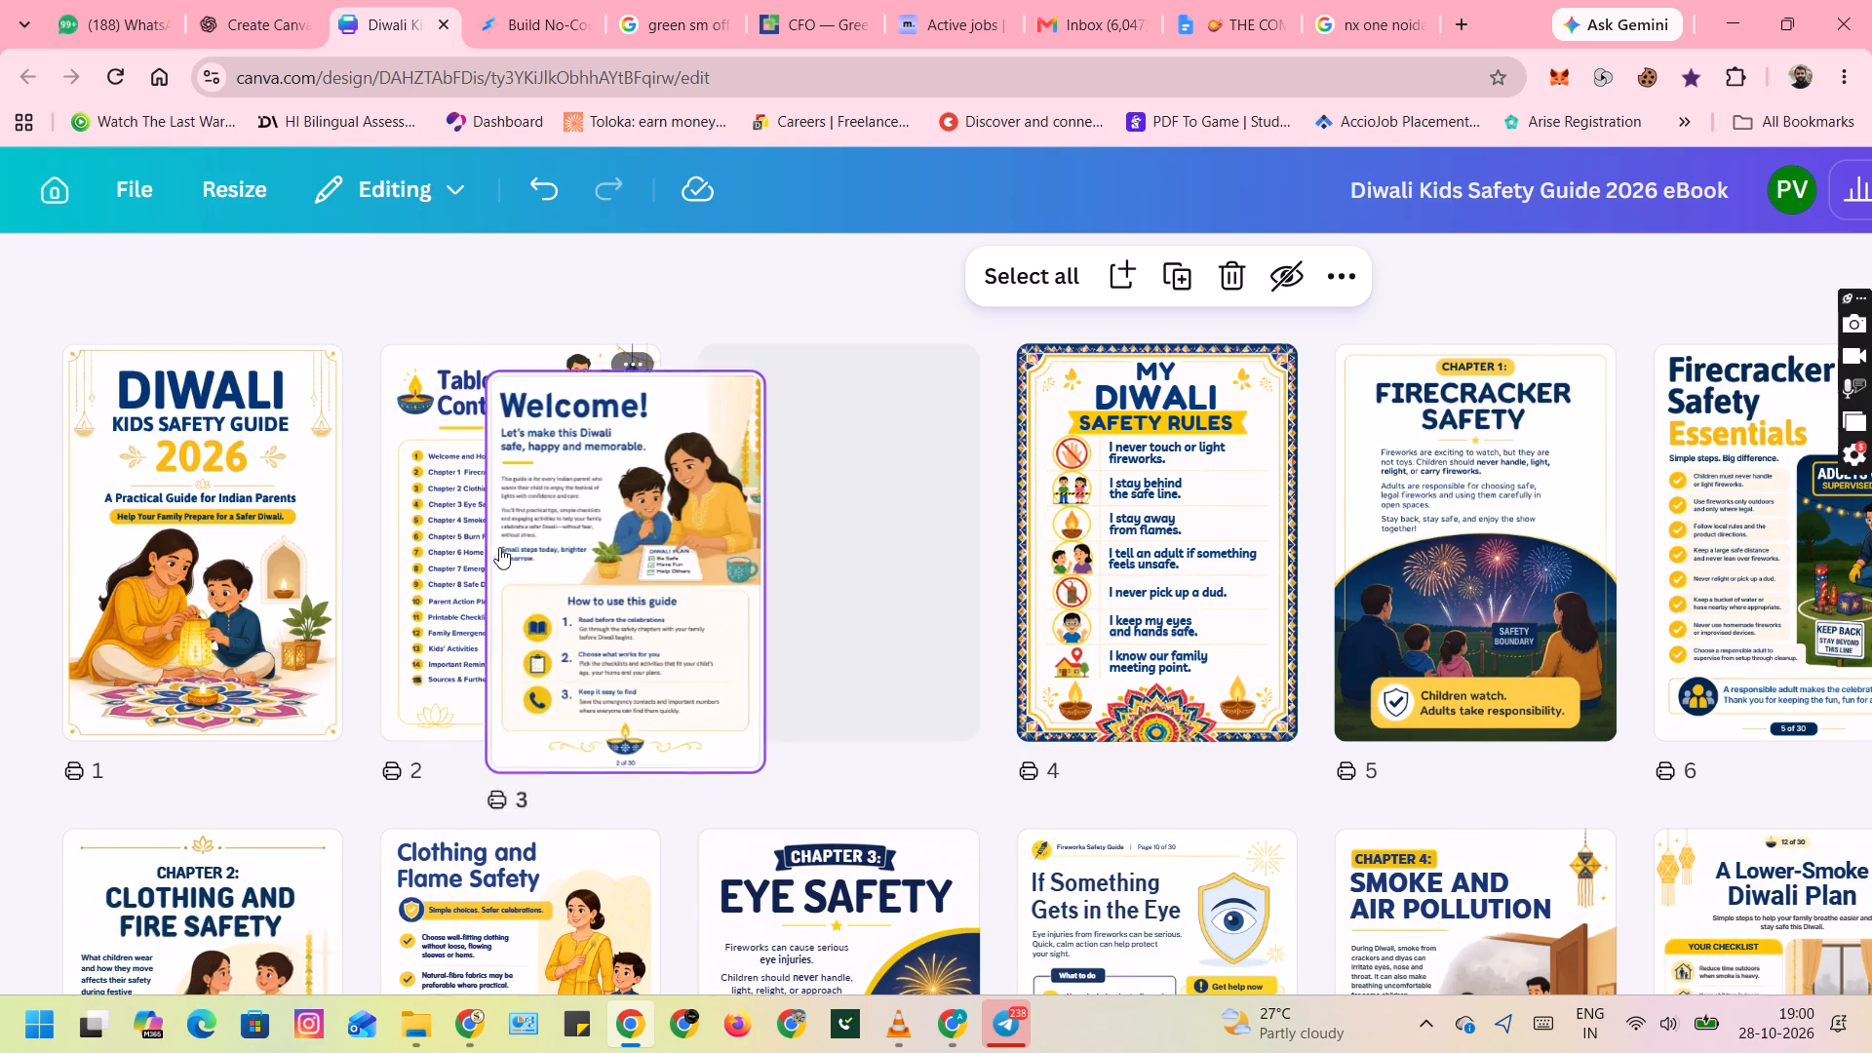
pyautogui.moveTo(818, 455); pyautogui.dragTo(455, 453)
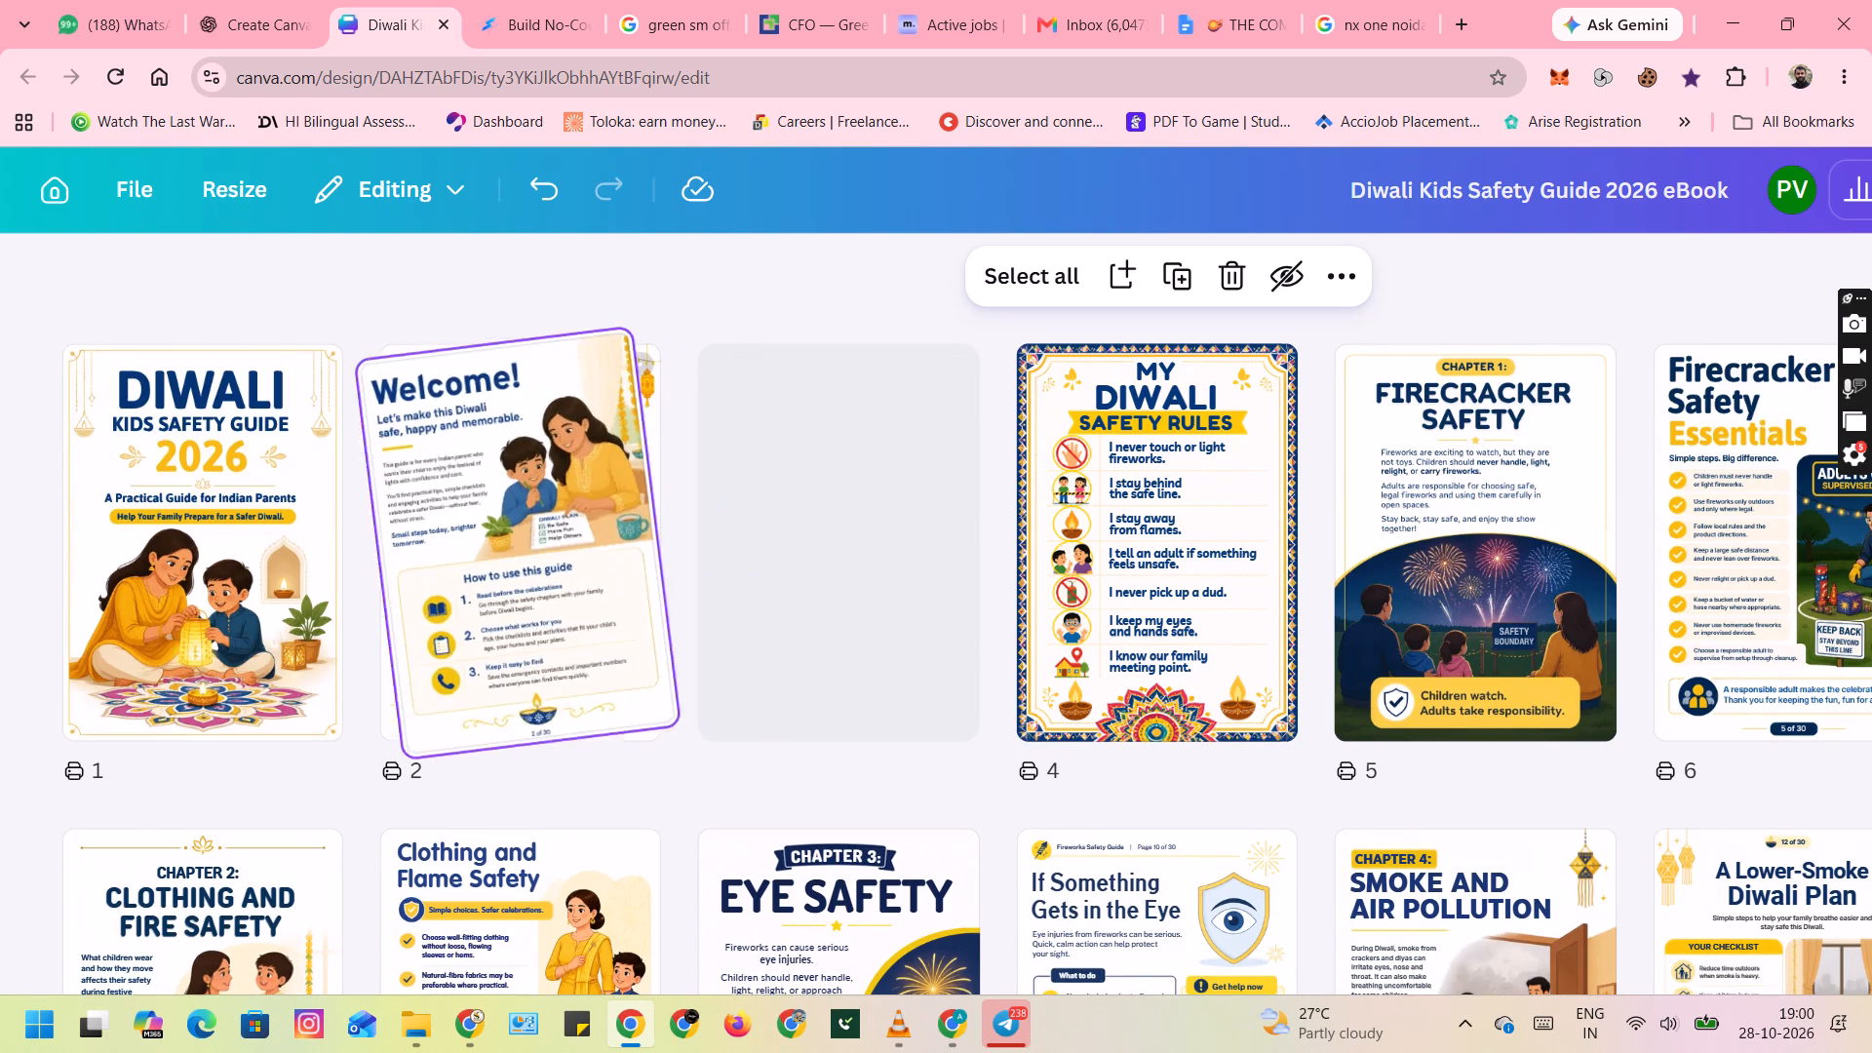
pyautogui.moveTo(455, 453); pyautogui.dragTo(404, 458)
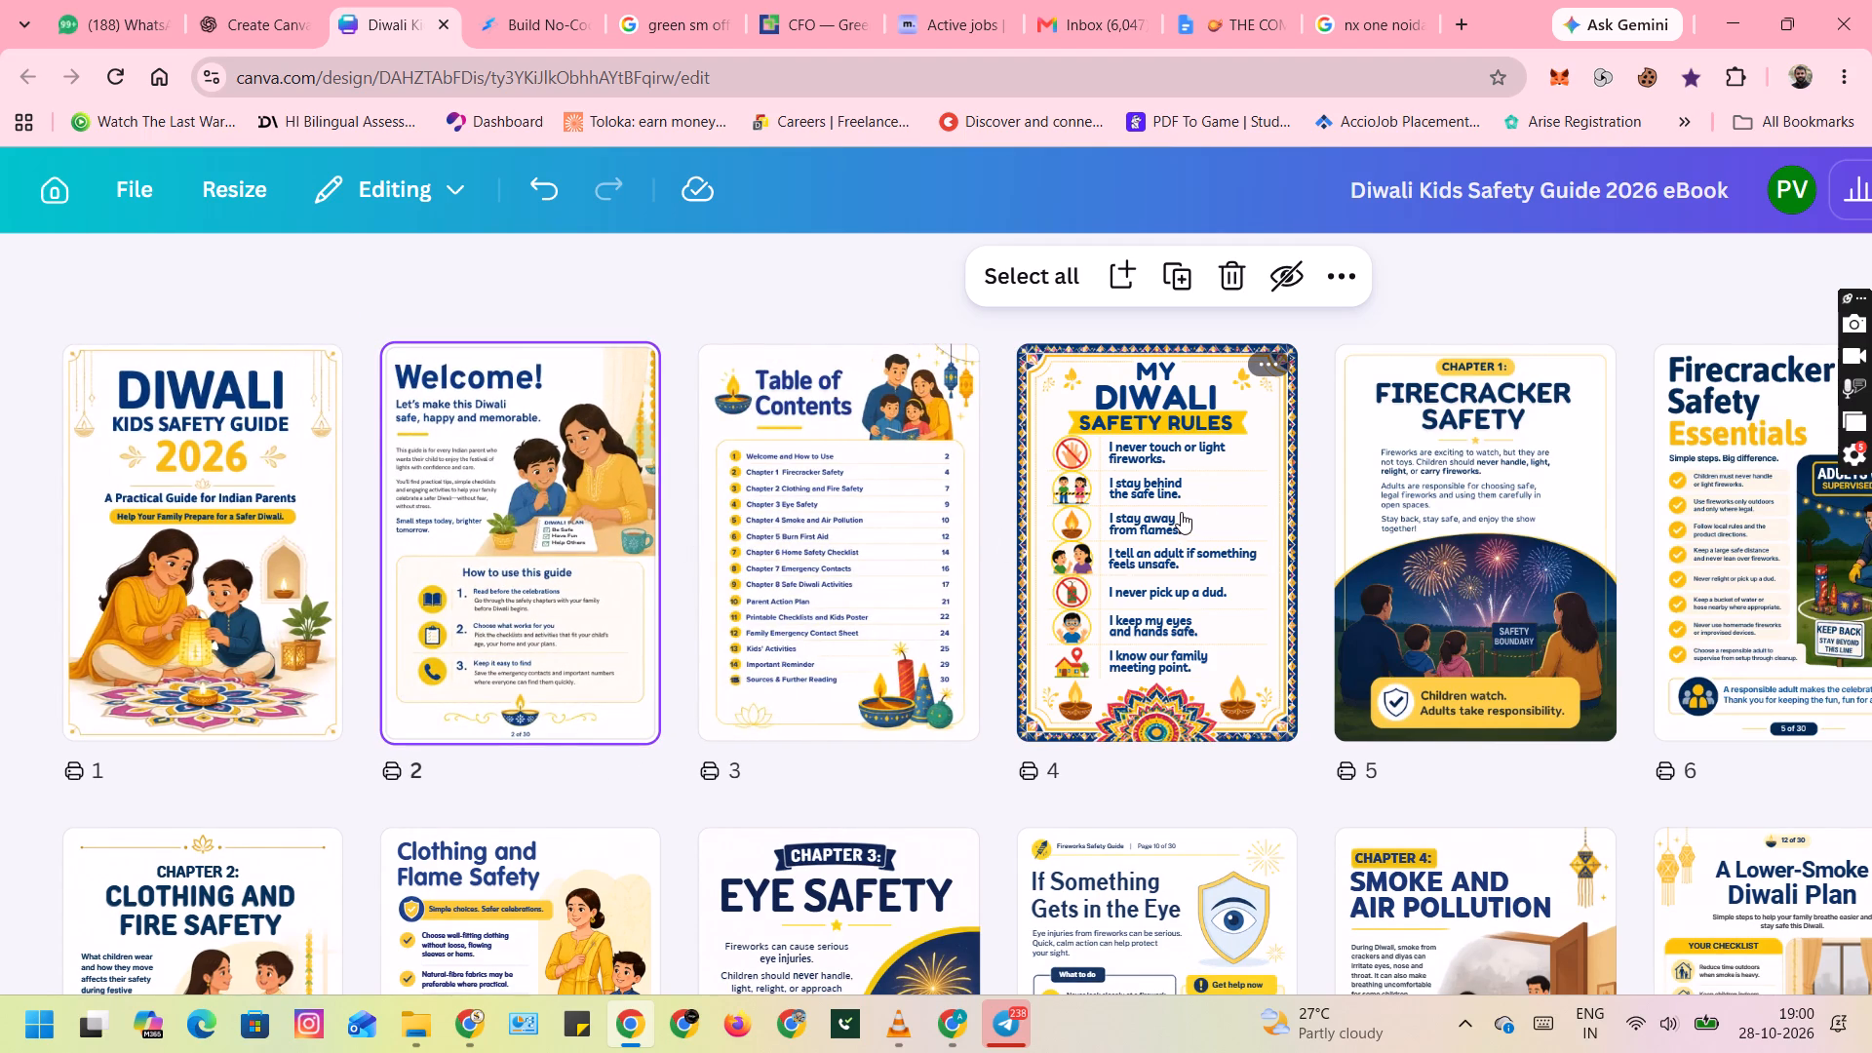
# Move the My Diwali Safety Rules page to position 24, between Family Safety Checklist and Family Emergency Contact Sheet.
pyautogui.moveTo(1181, 512); pyautogui.dragTo(1032, 958)
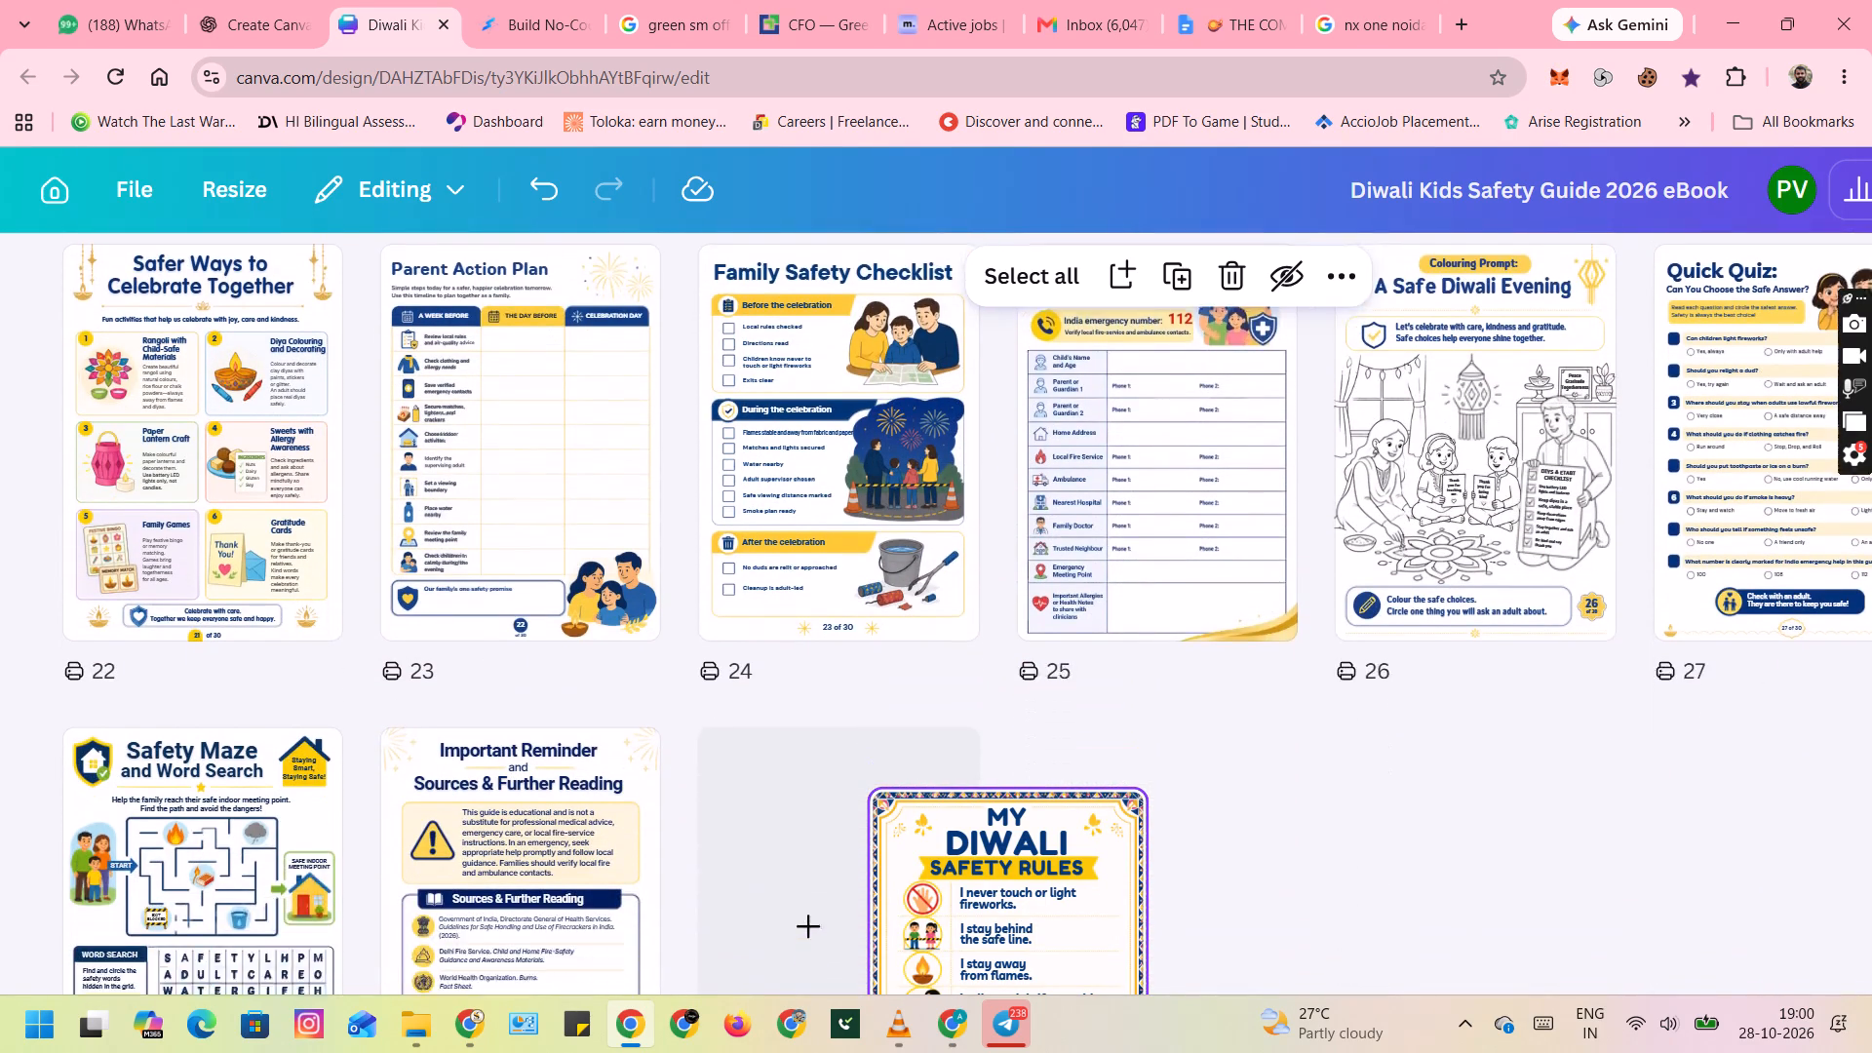
pyautogui.moveTo(1032, 958); pyautogui.dragTo(1024, 691)
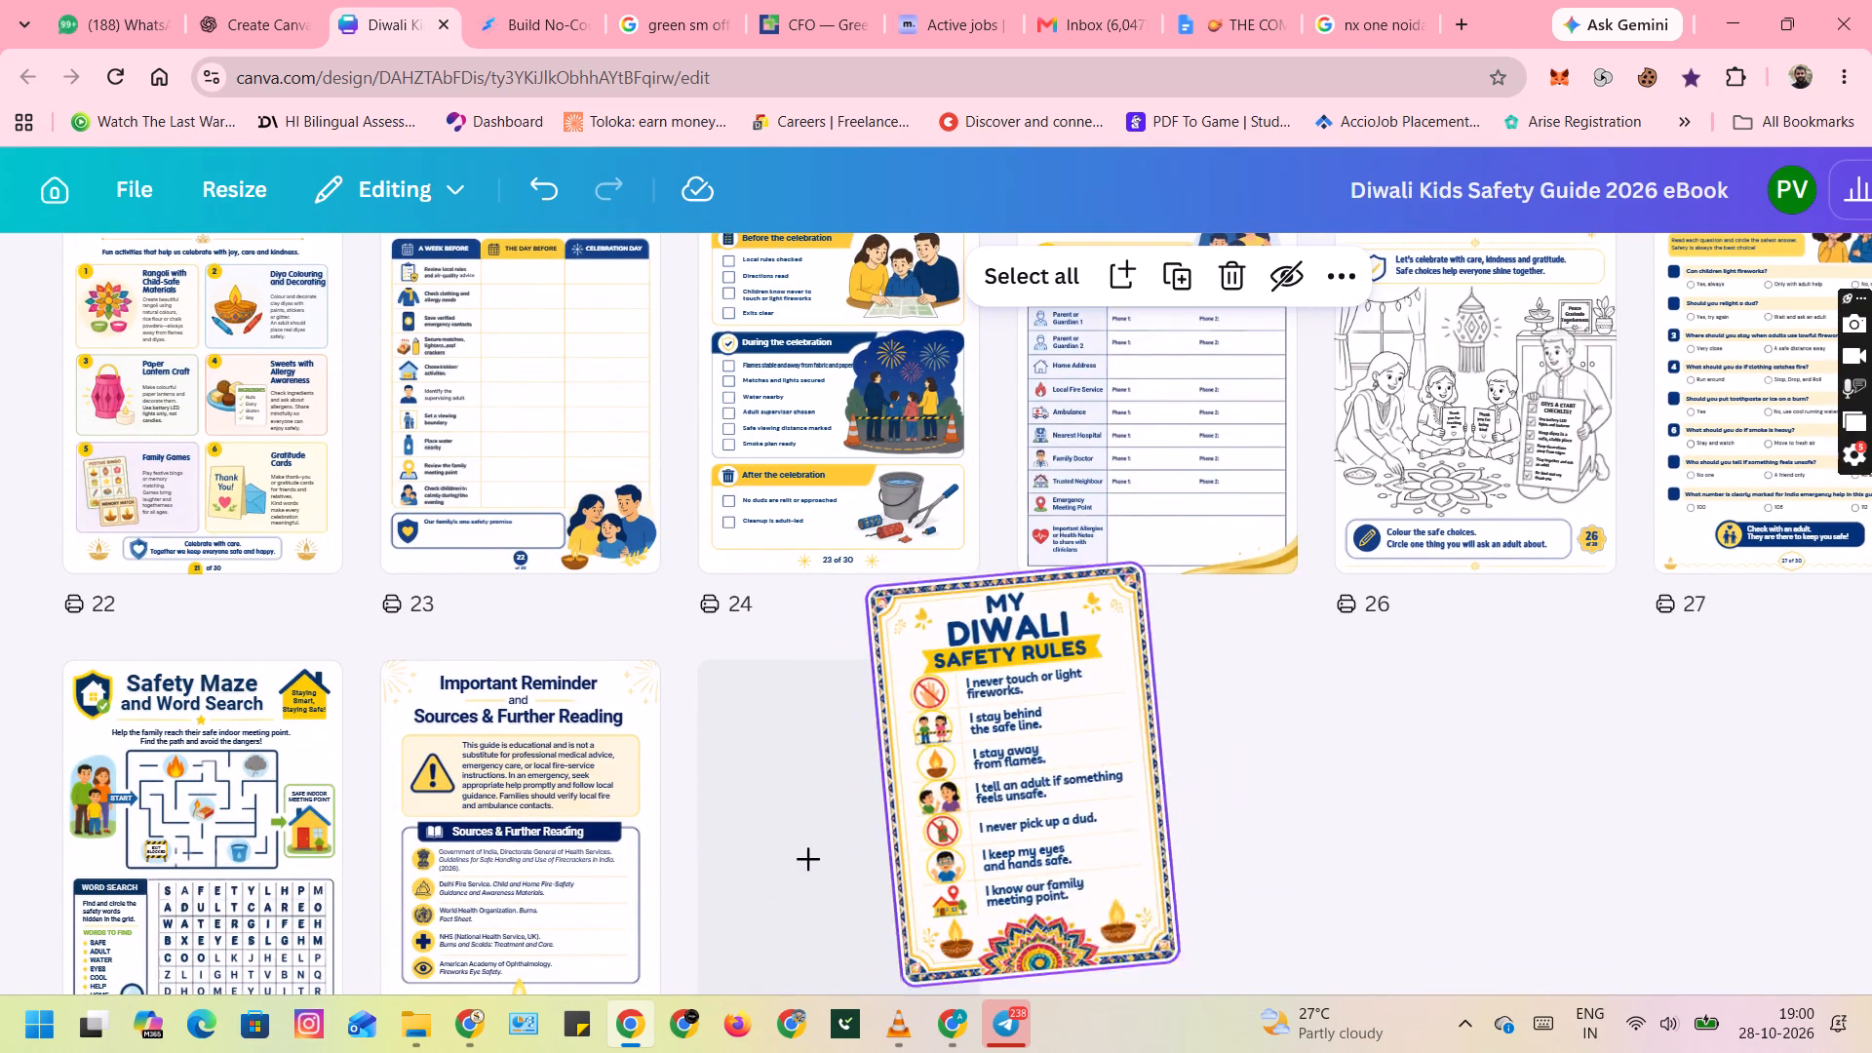
pyautogui.moveTo(1024, 691); pyautogui.dragTo(1015, 638)
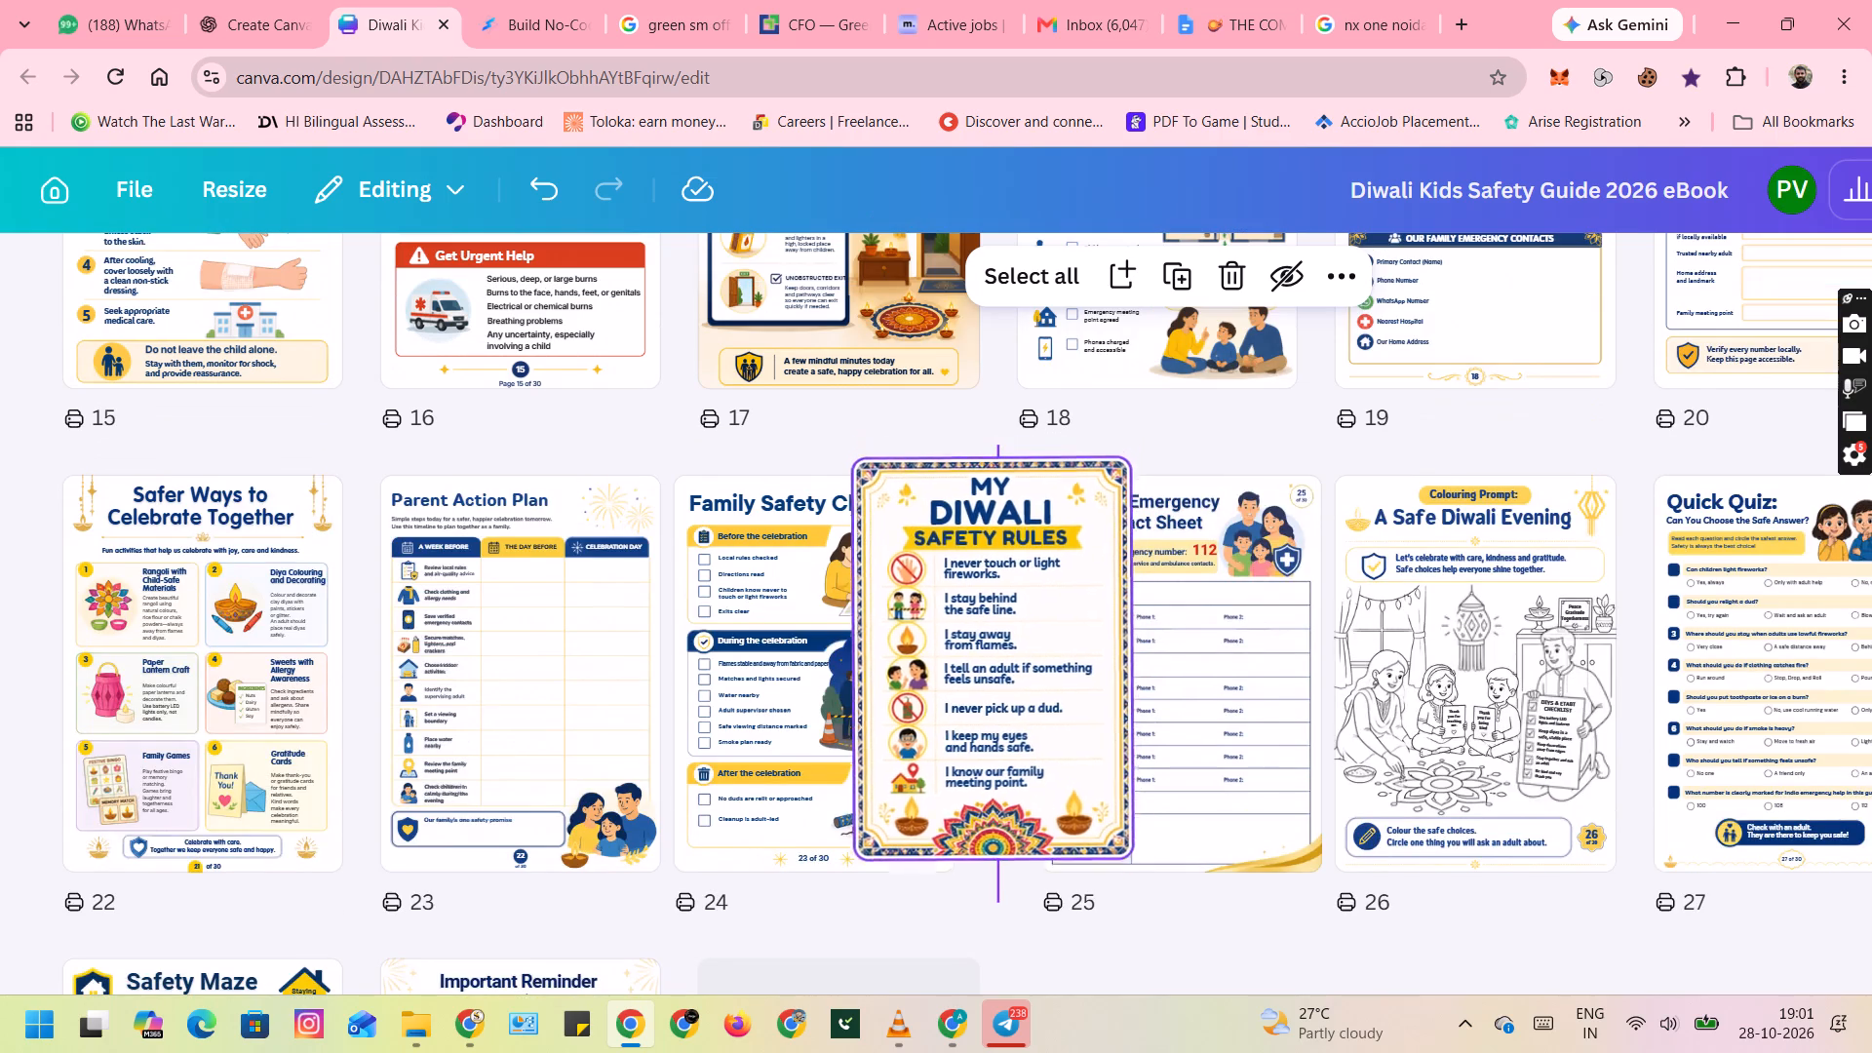
pyautogui.moveTo(1015, 638); pyautogui.dragTo(1013, 645)
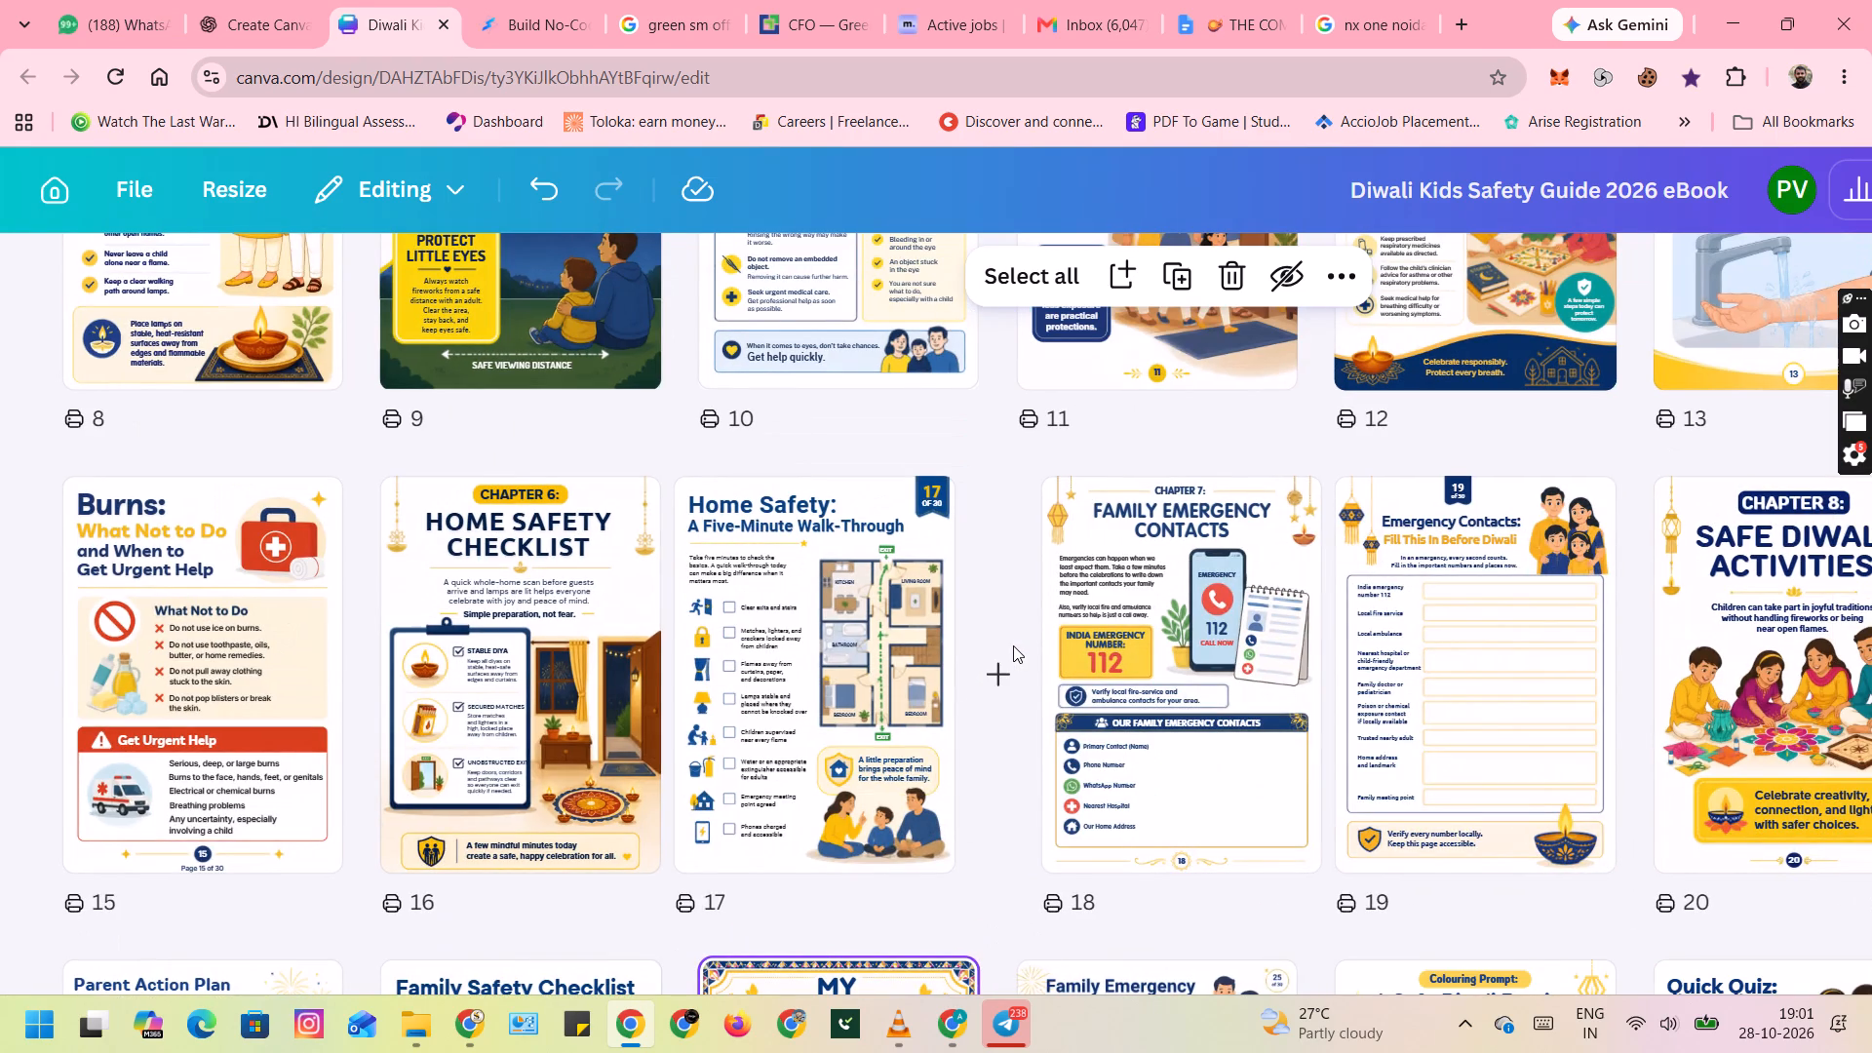
# Check the page order from Parent Action Plan to Important Reminder and Sources, and the opening pages.
pyautogui.scroll(-6, 1013, 645)
pyautogui.scroll(4, 1013, 645)
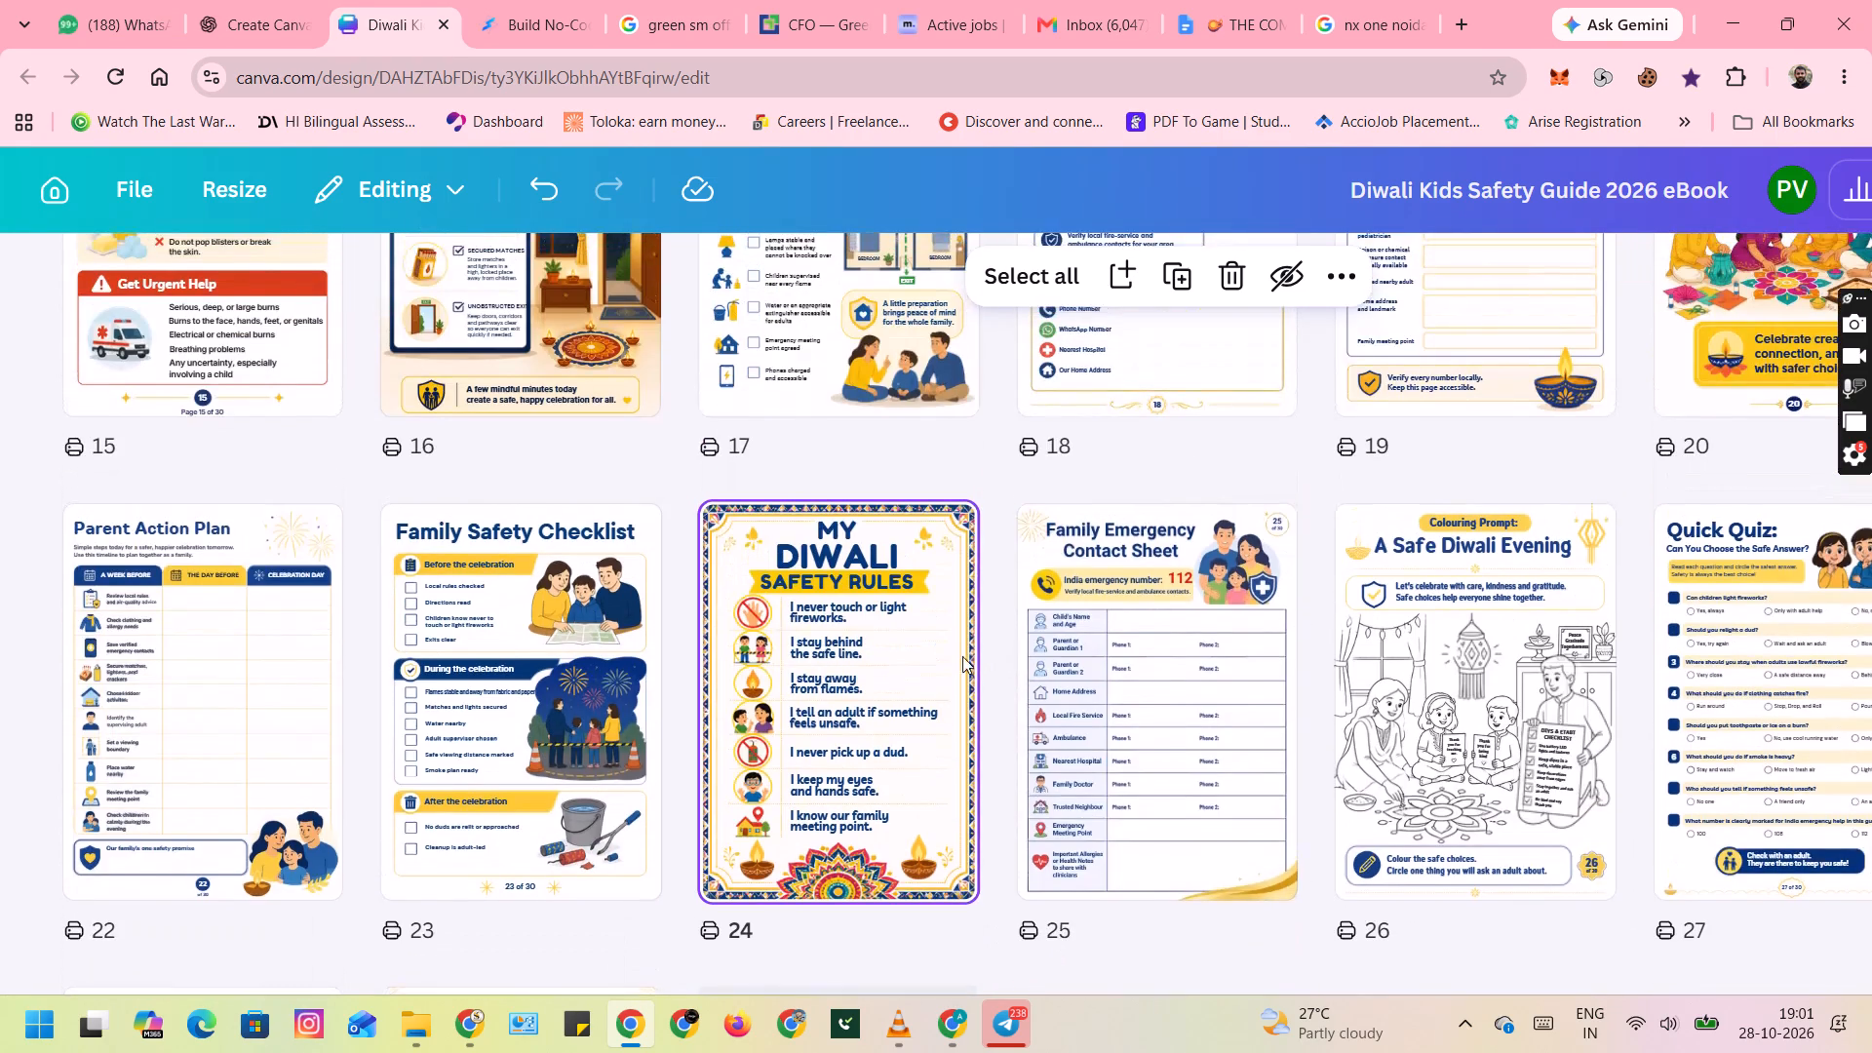
pyautogui.hscroll(-1, 891, 732)
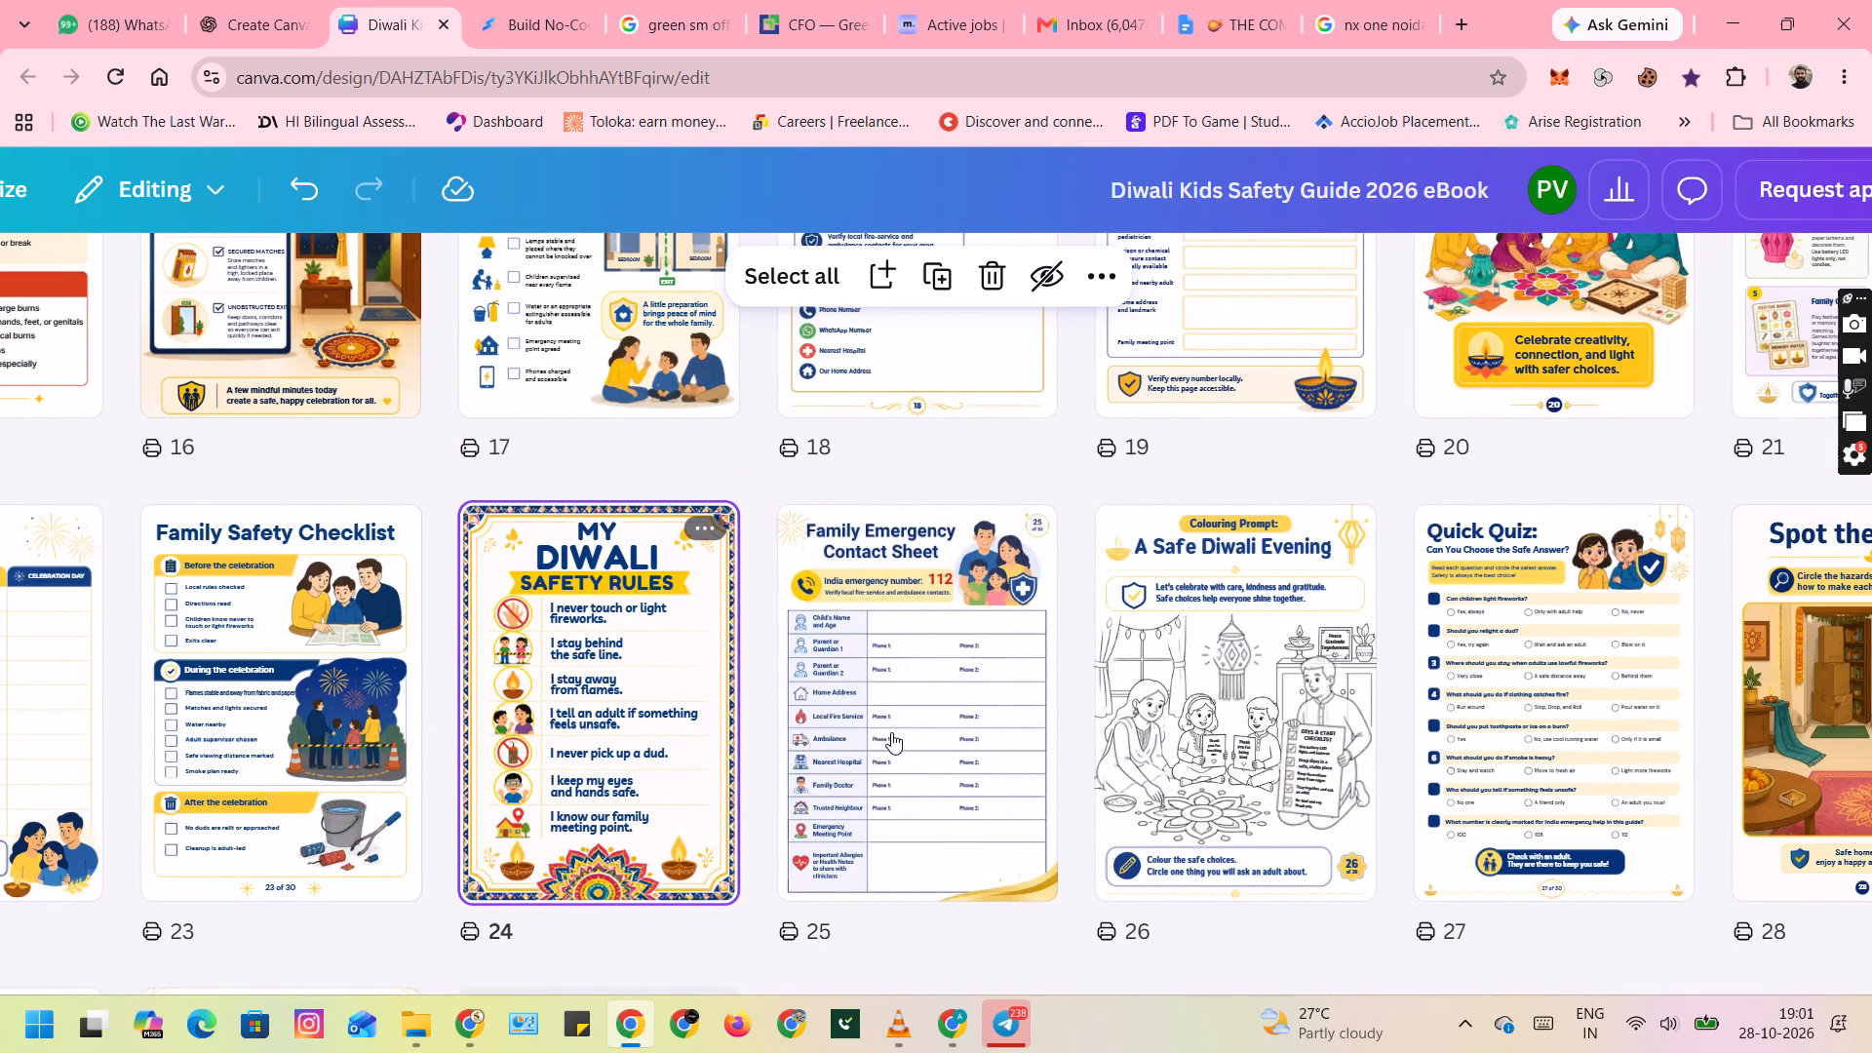
pyautogui.hscroll(-1, 891, 732)
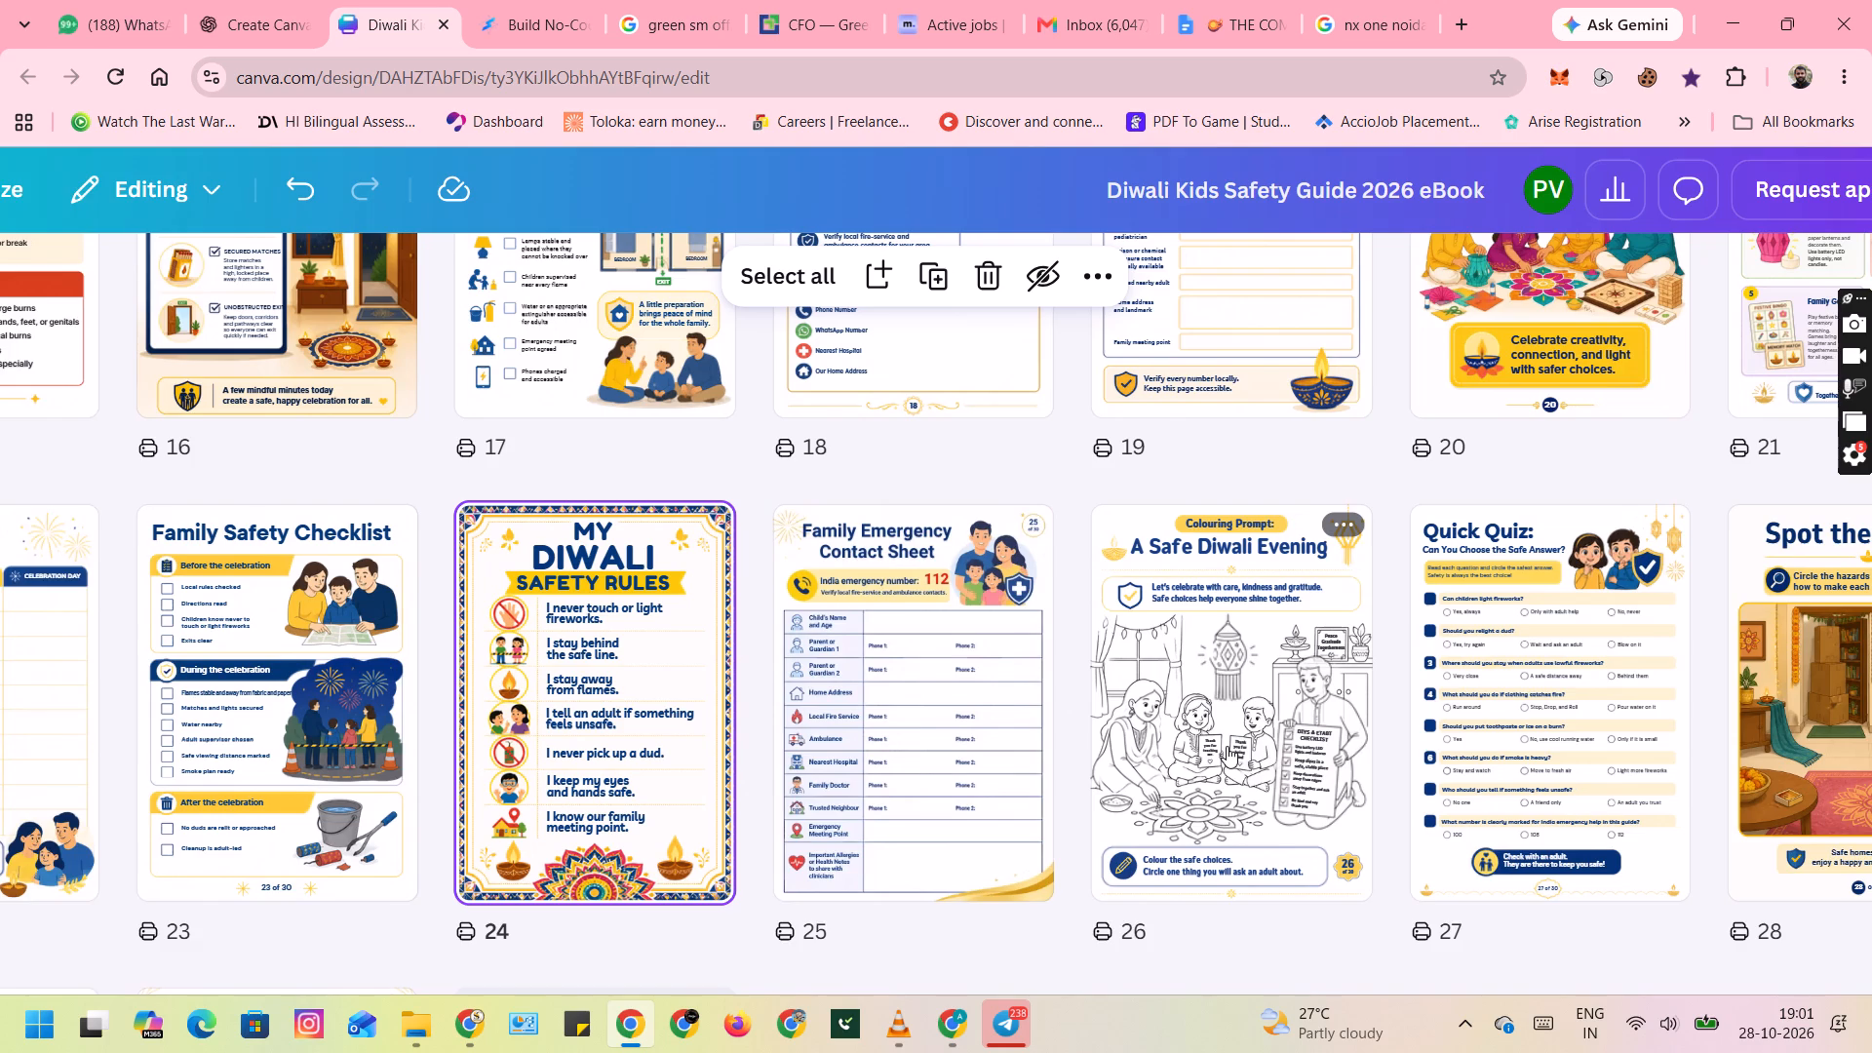
pyautogui.hscroll(-3, 1227, 746)
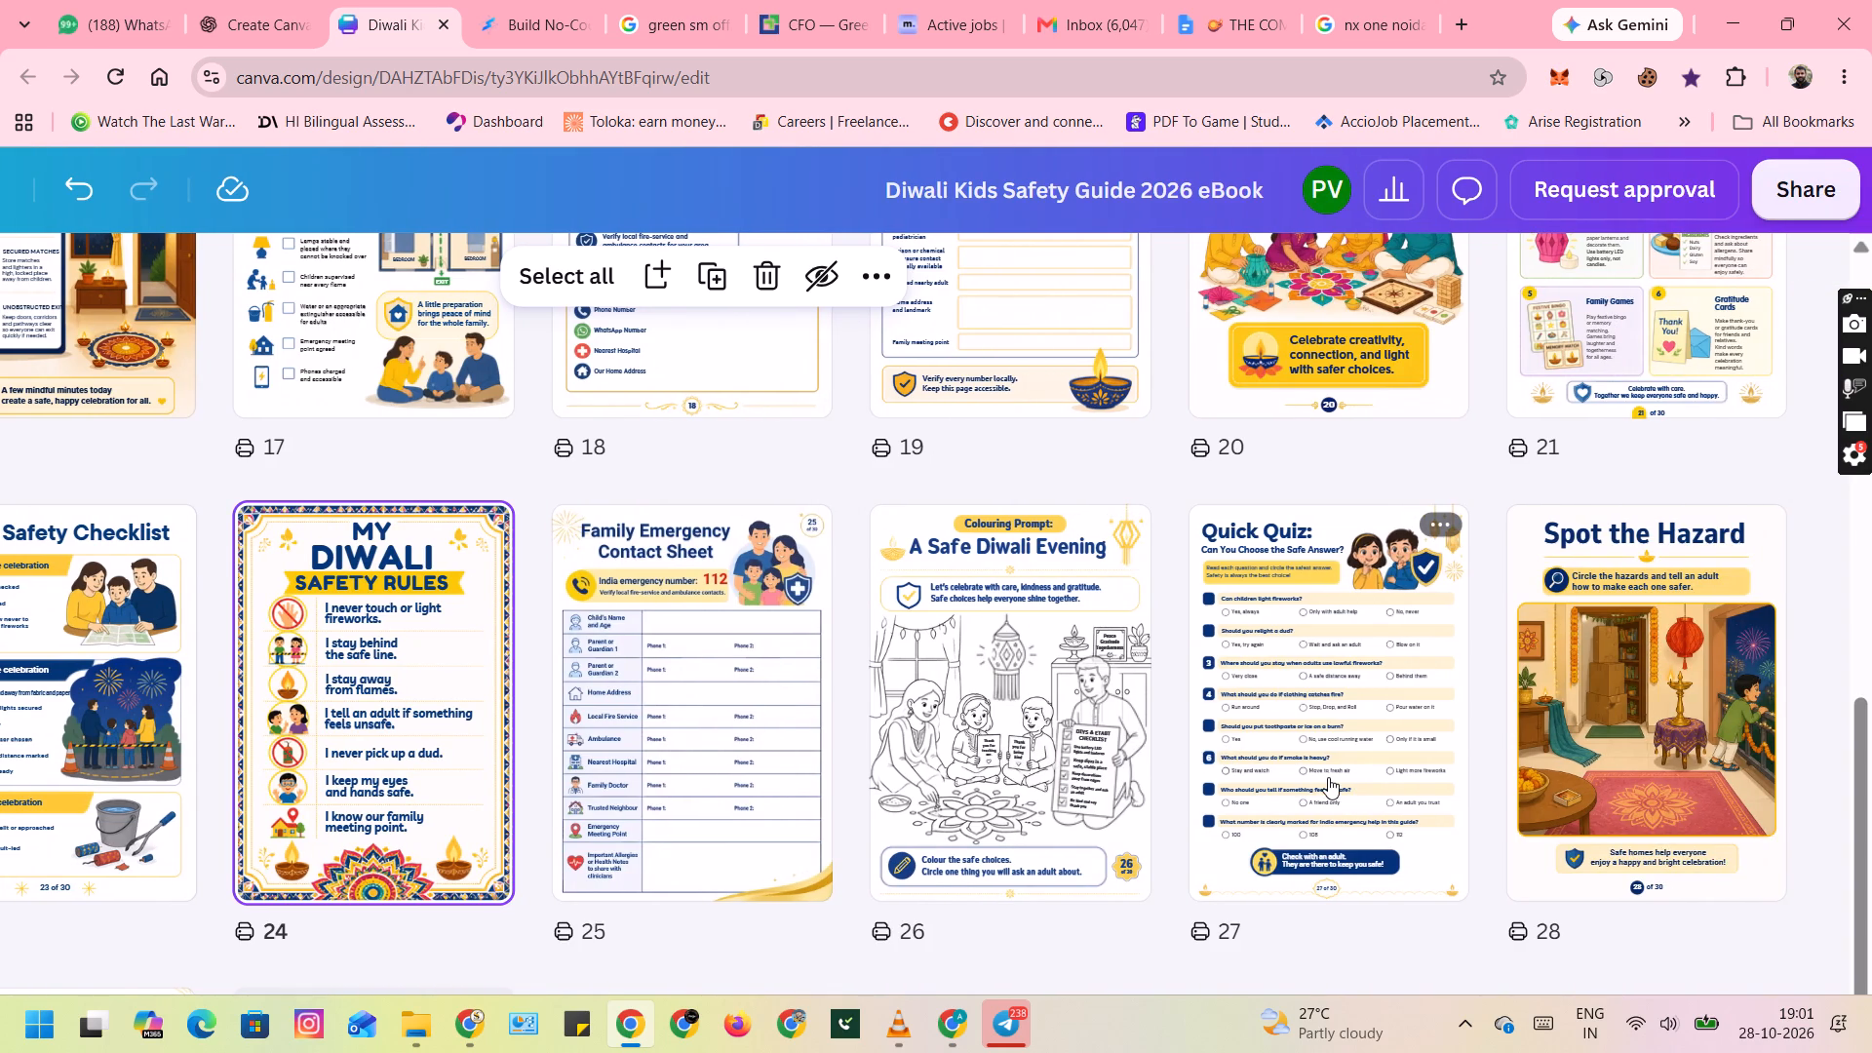
pyautogui.hscroll(6, 1328, 777)
pyautogui.scroll(-1, 589, 792)
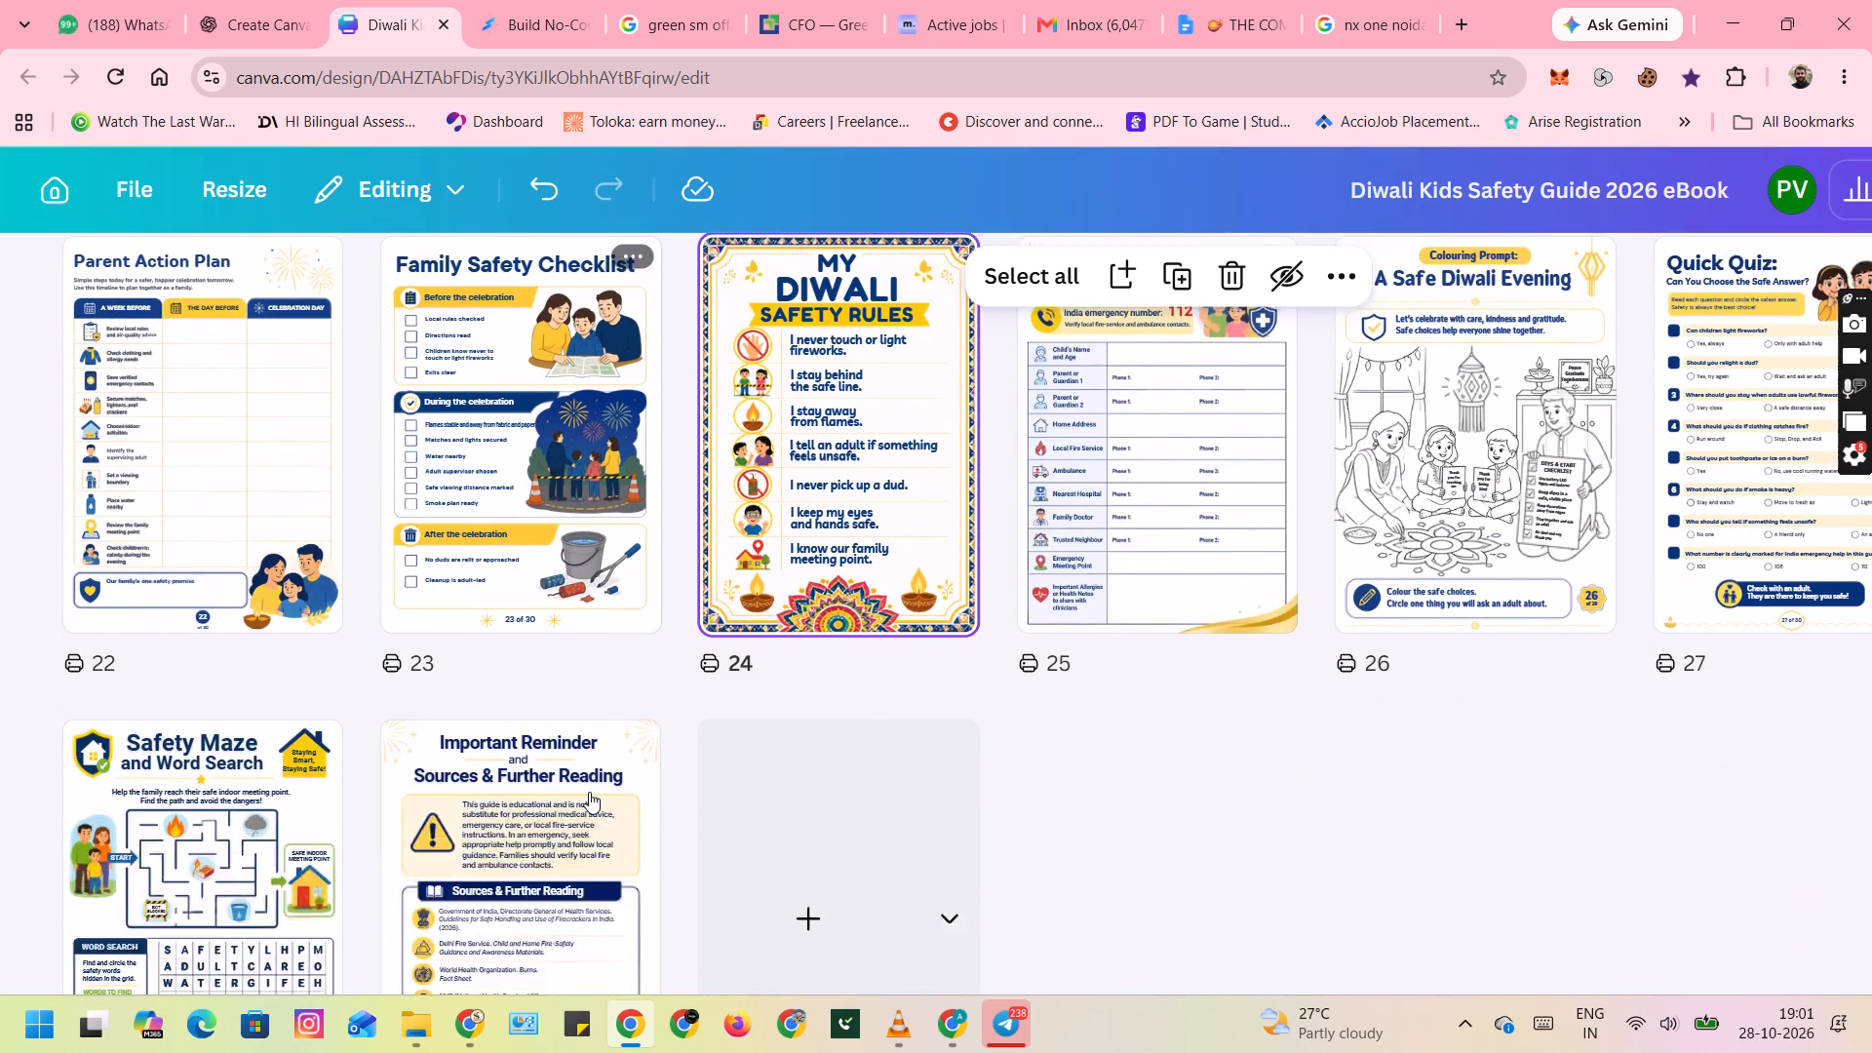
pyautogui.scroll(-6, 589, 792)
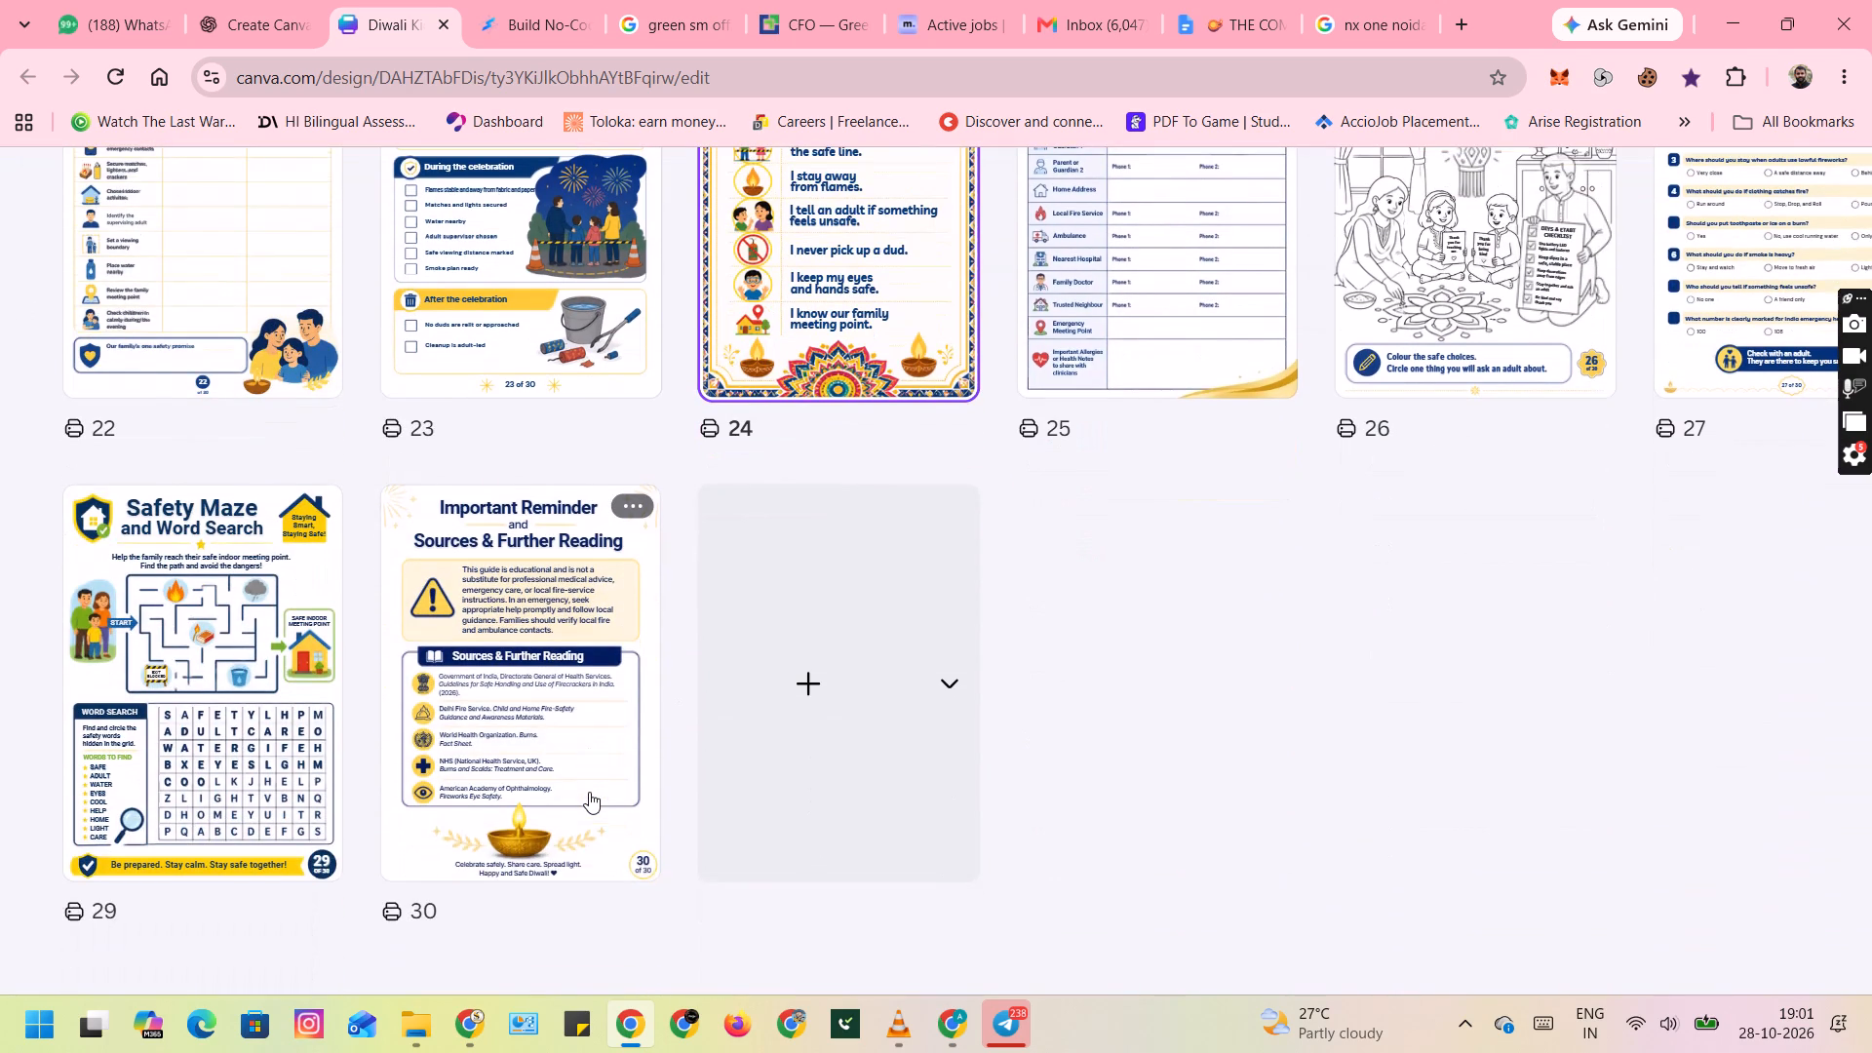
pyautogui.scroll(3, 1091, 679)
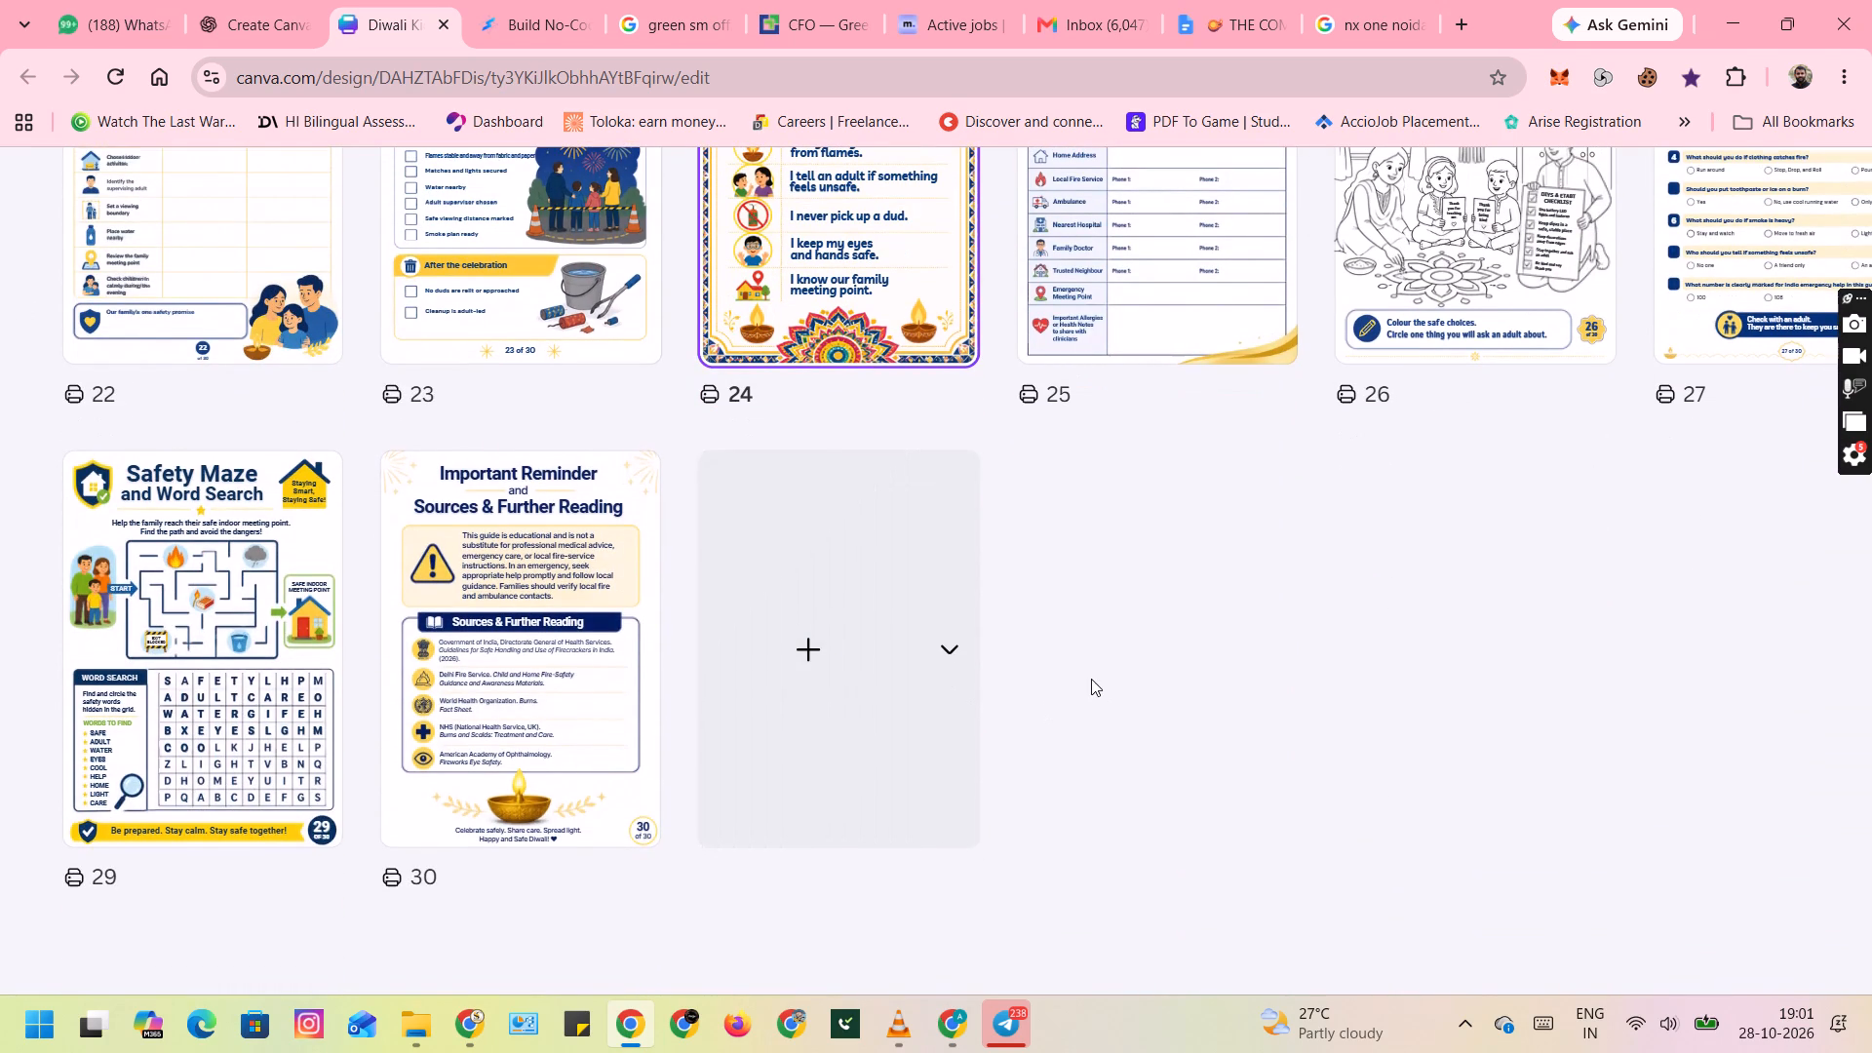
pyautogui.scroll(6, 1091, 679)
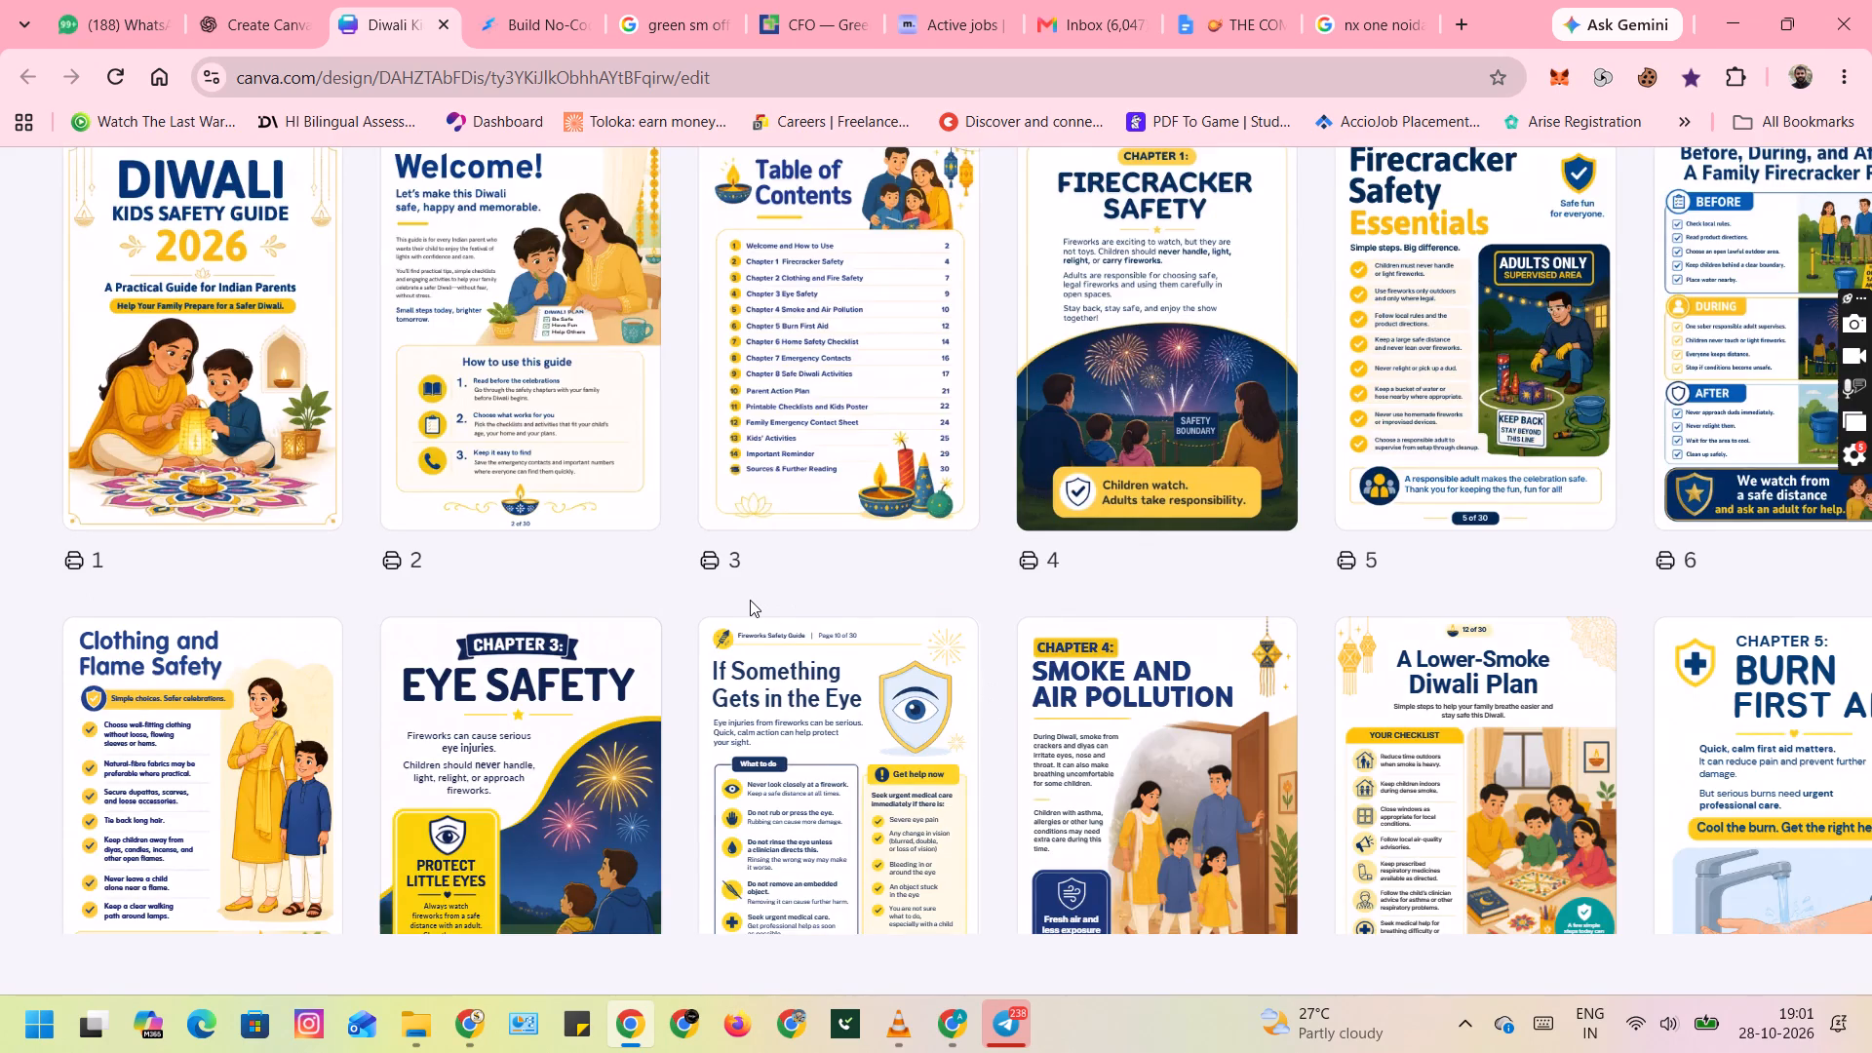
pyautogui.scroll(5, 750, 600)
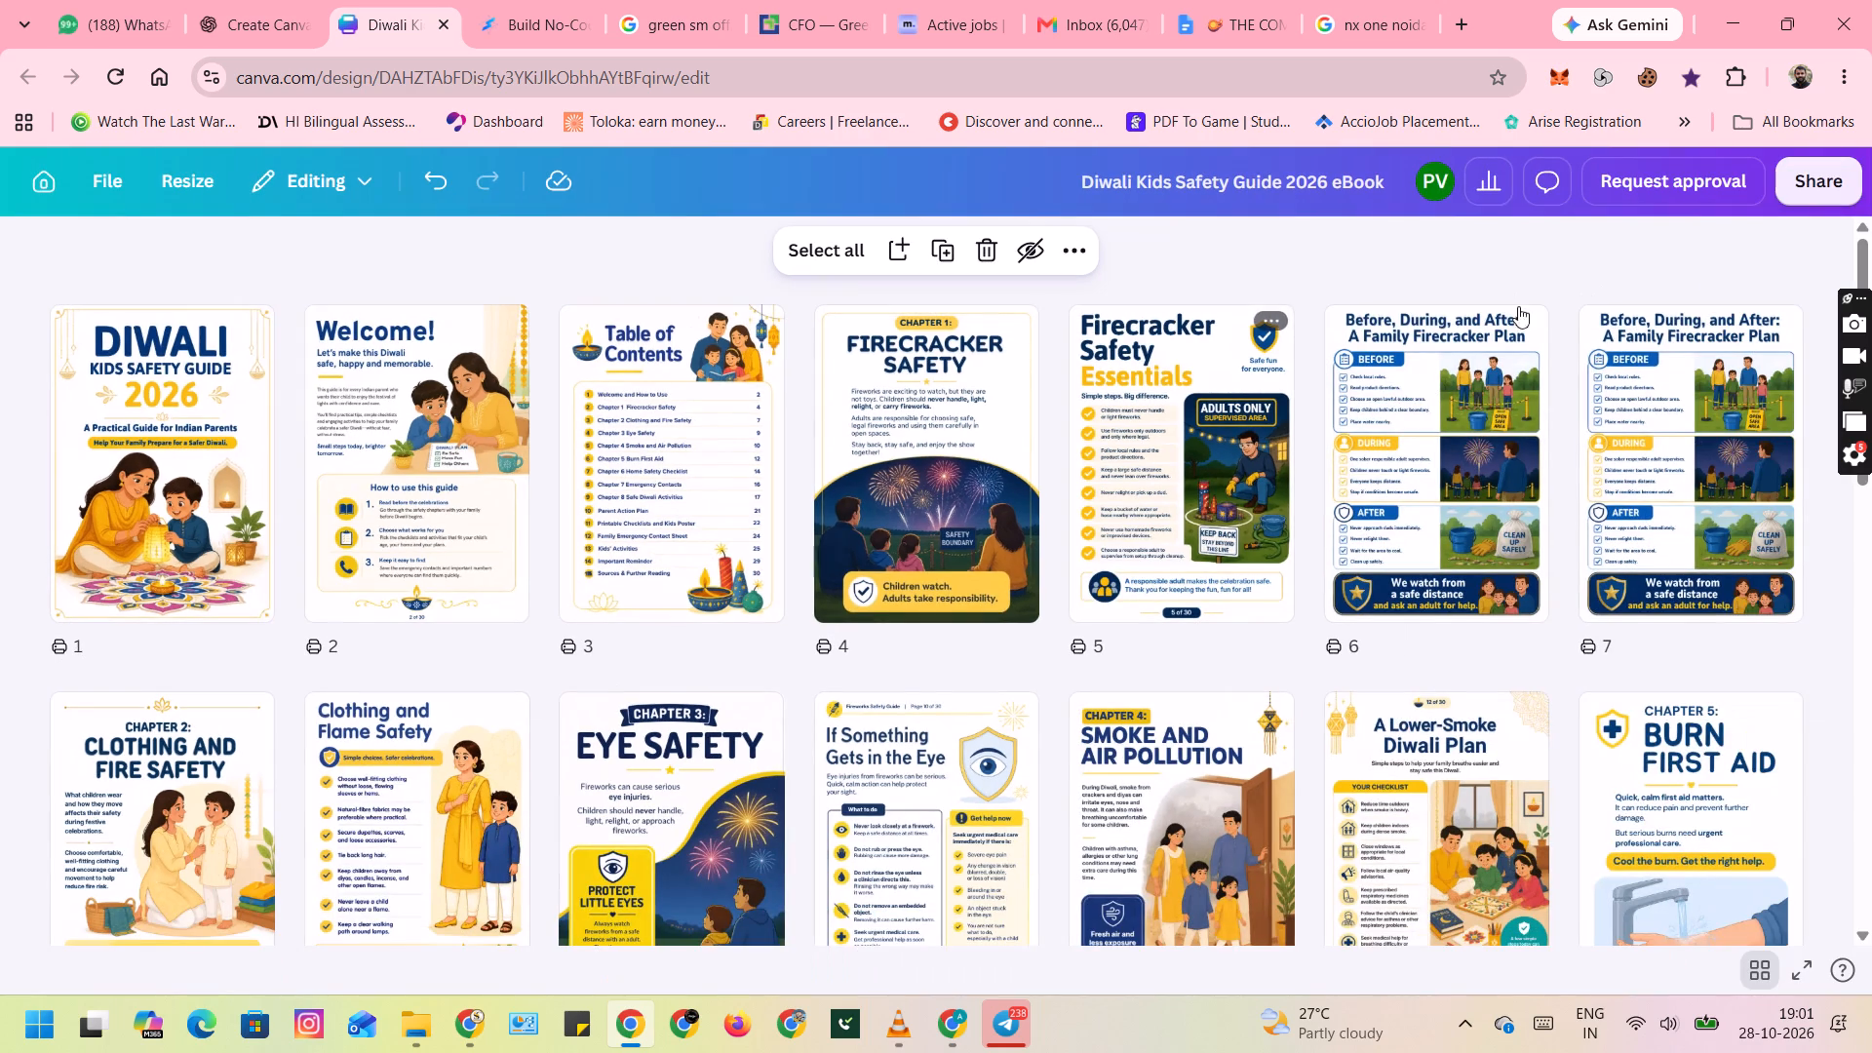
# Download all pages of the eBook as a PDF with the Digital preset.
pyautogui.click(1825, 184)
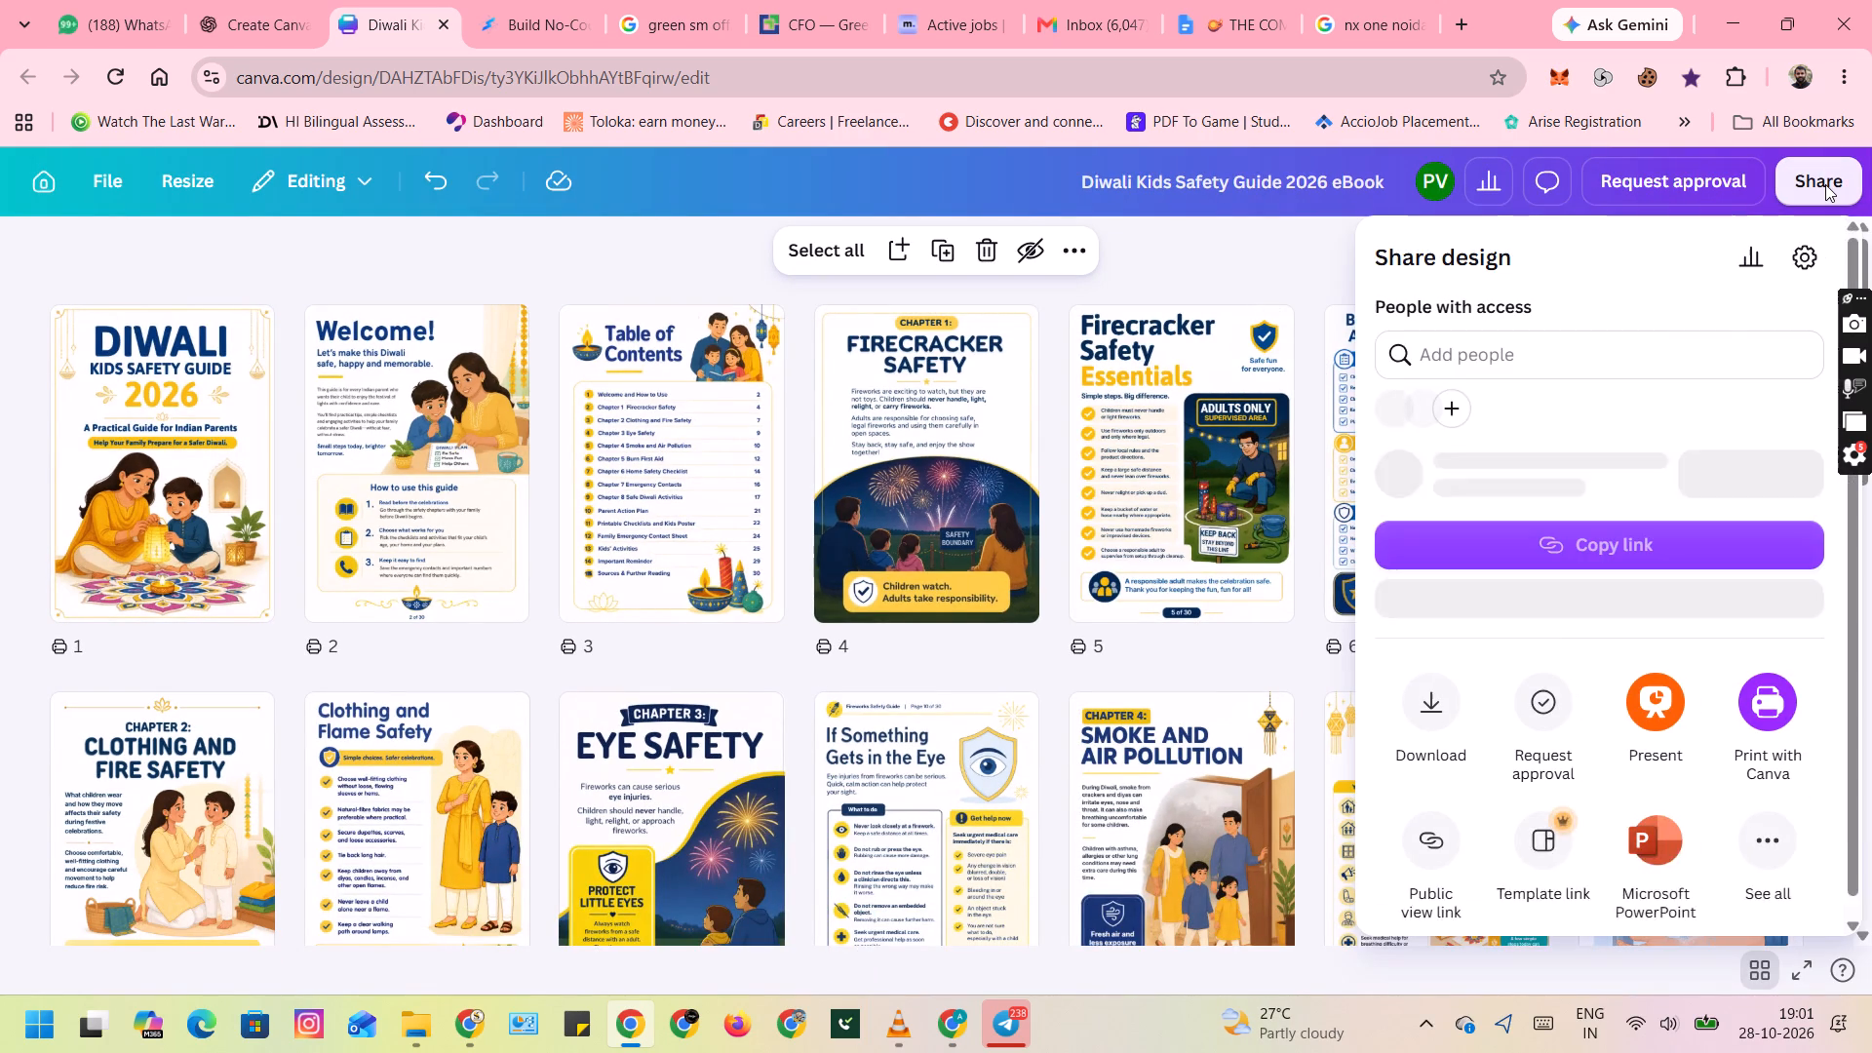
pyautogui.click(1440, 760)
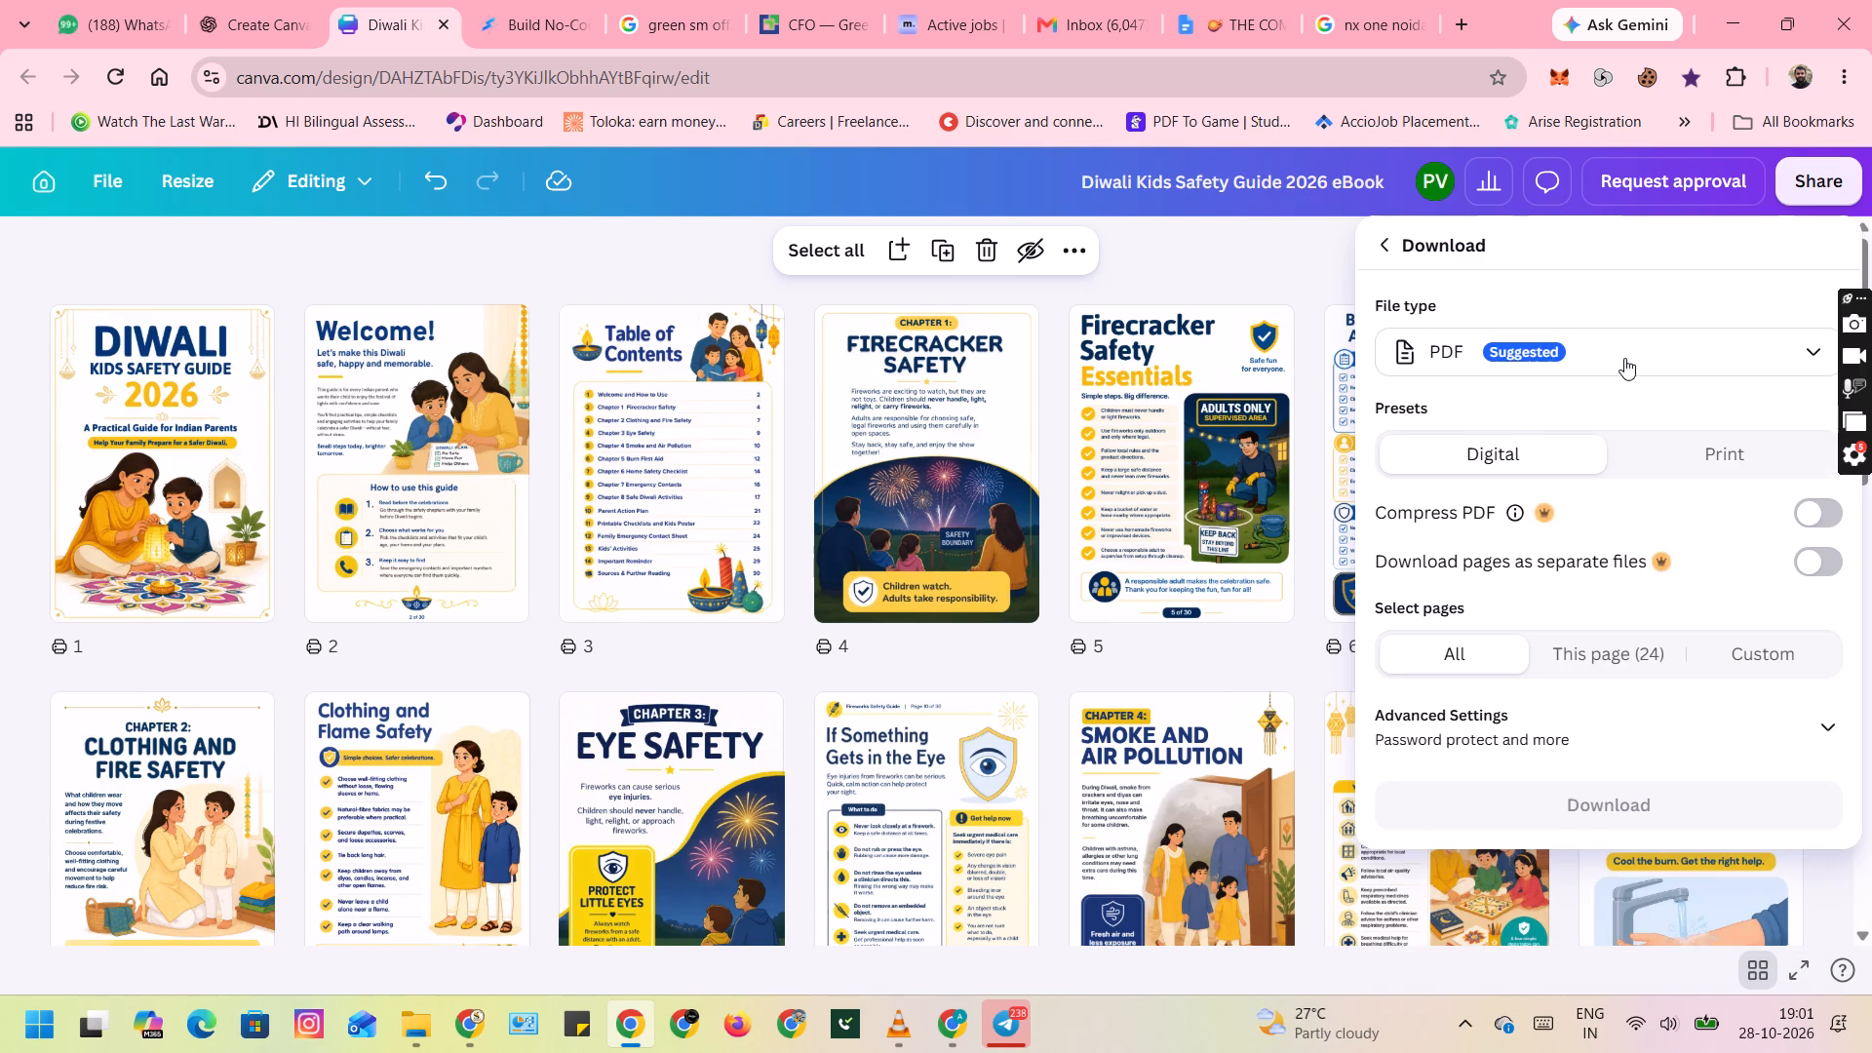
pyautogui.click(1624, 358)
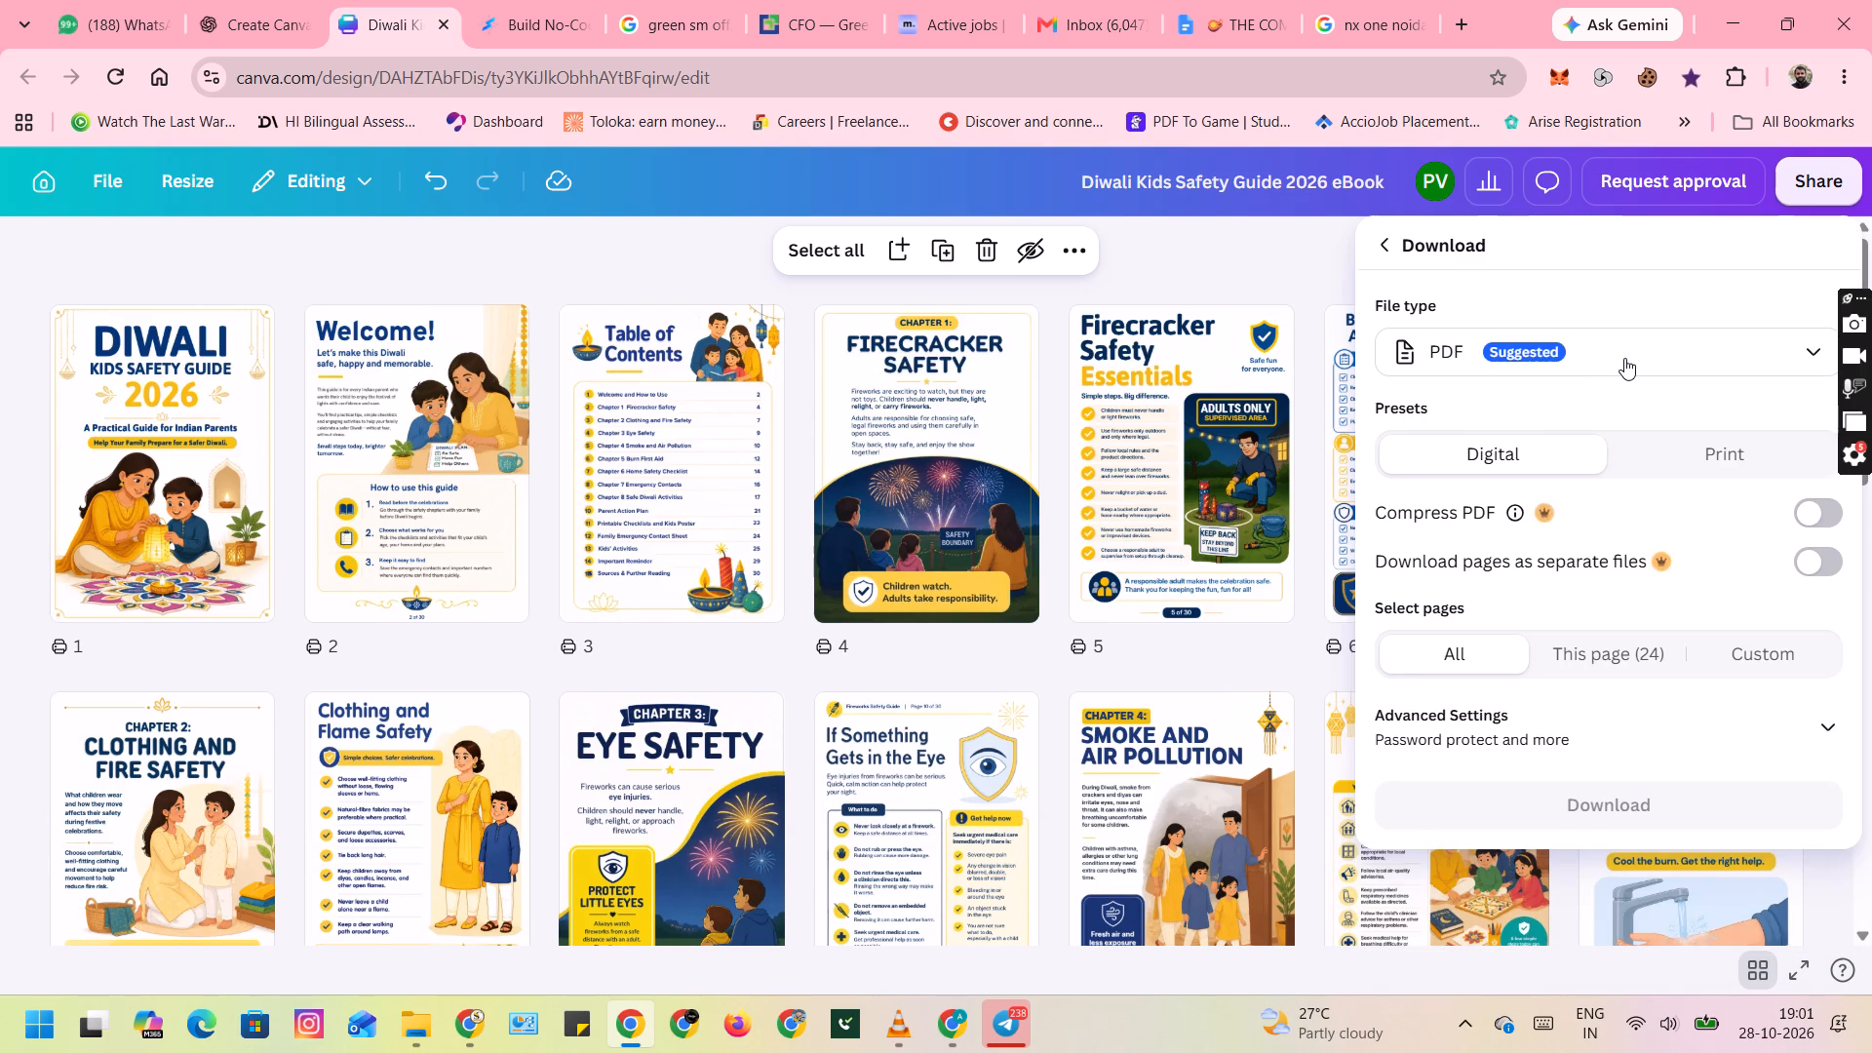
pyautogui.click(1624, 358)
pyautogui.click(1557, 372)
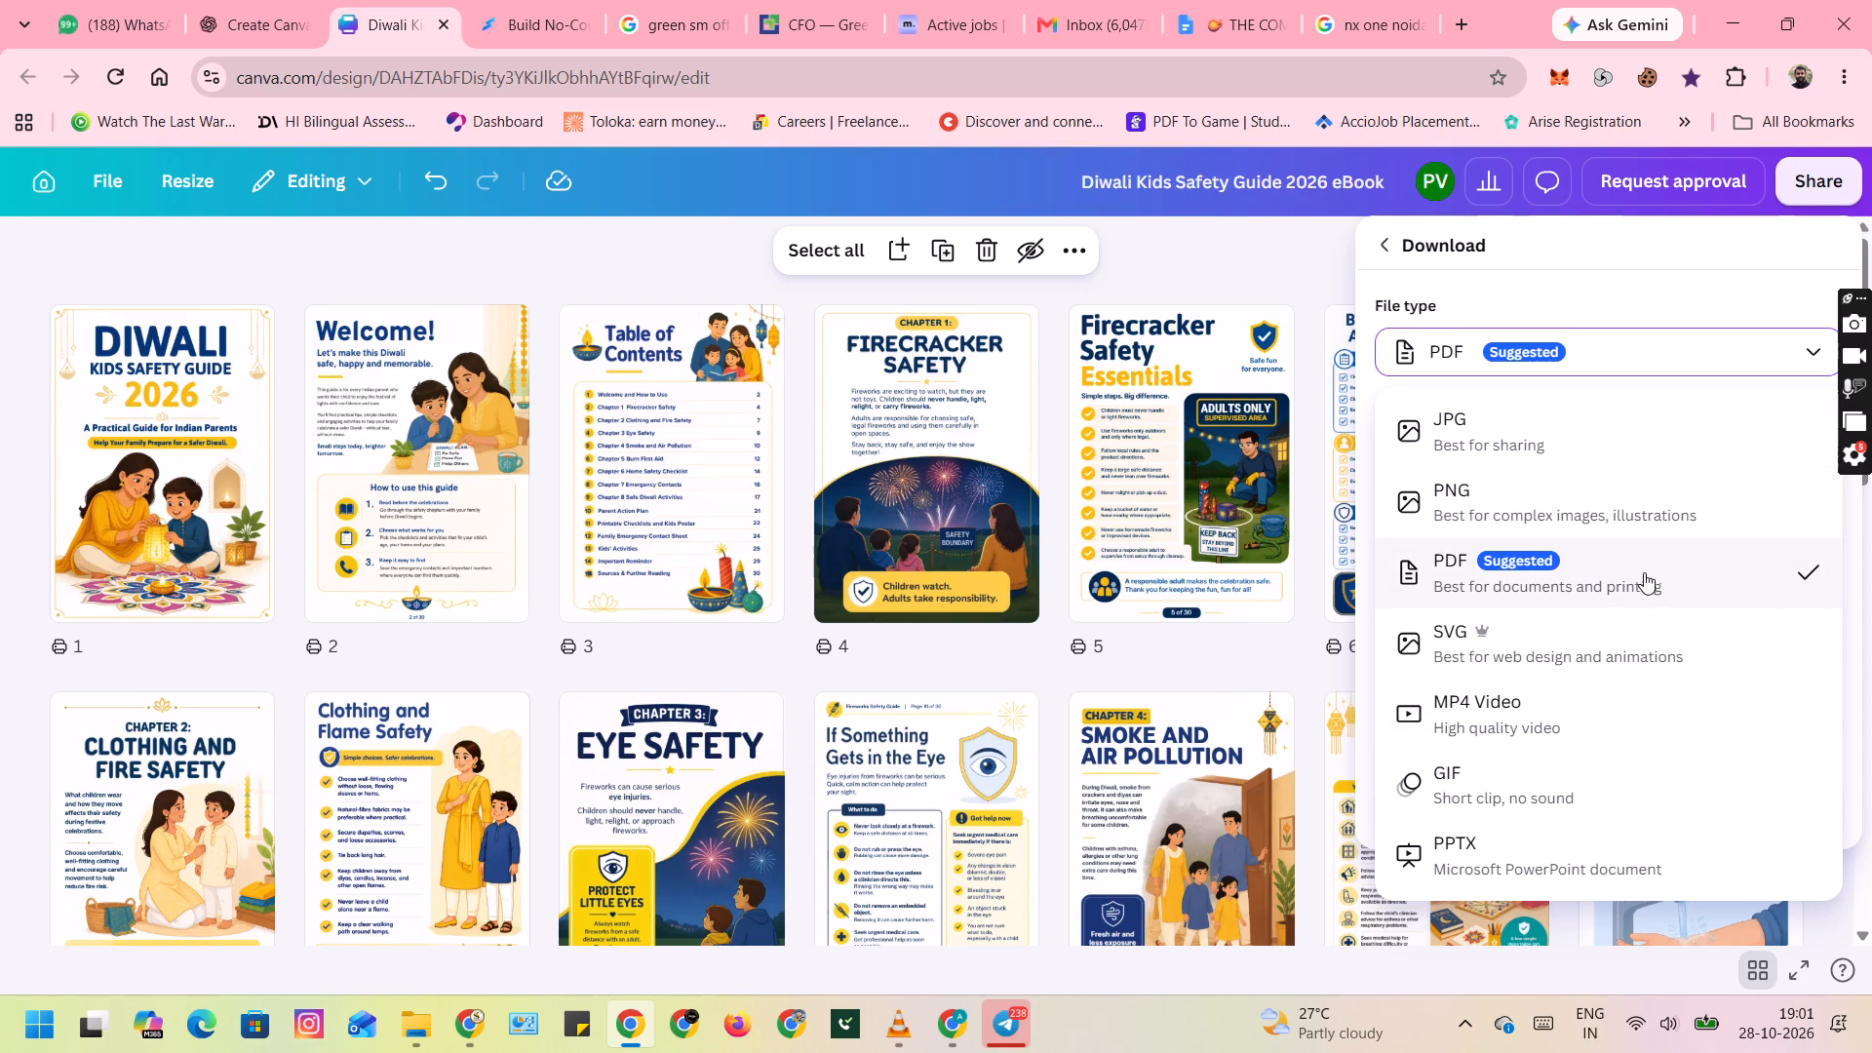
pyautogui.scroll(-3, 1649, 575)
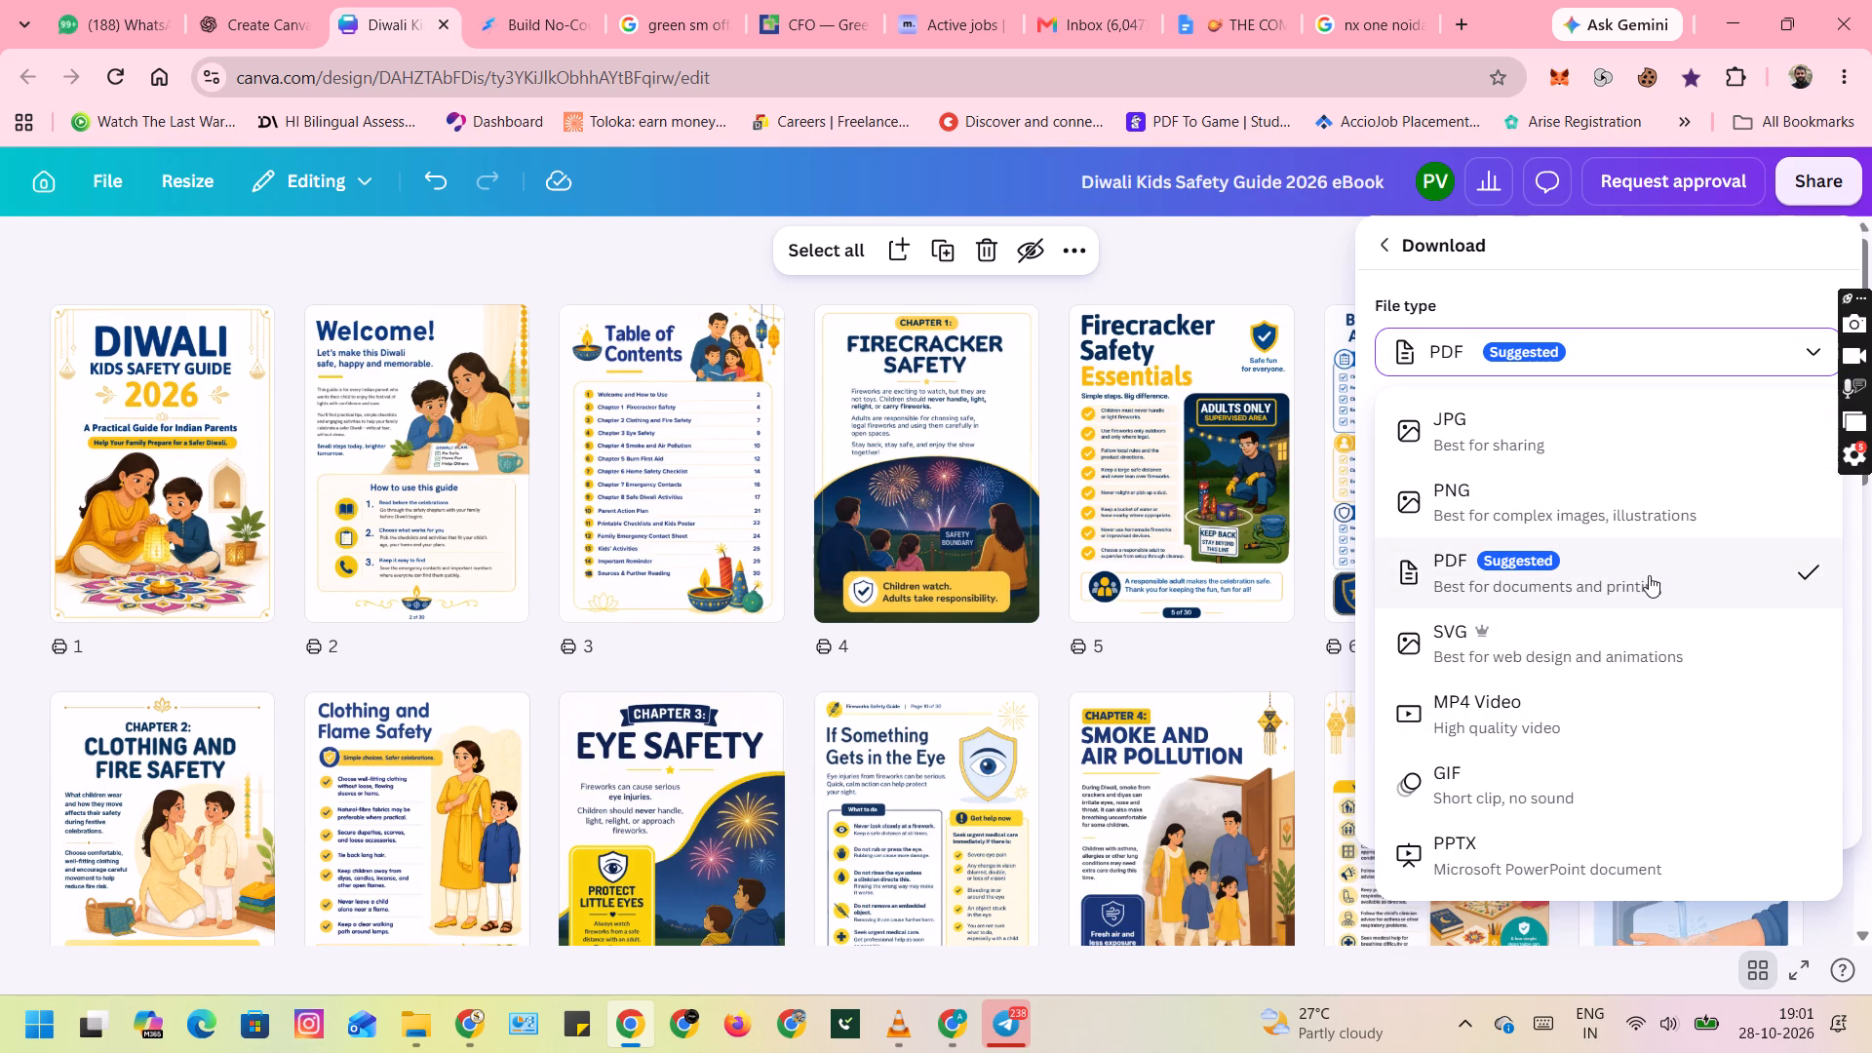
pyautogui.click(1649, 575)
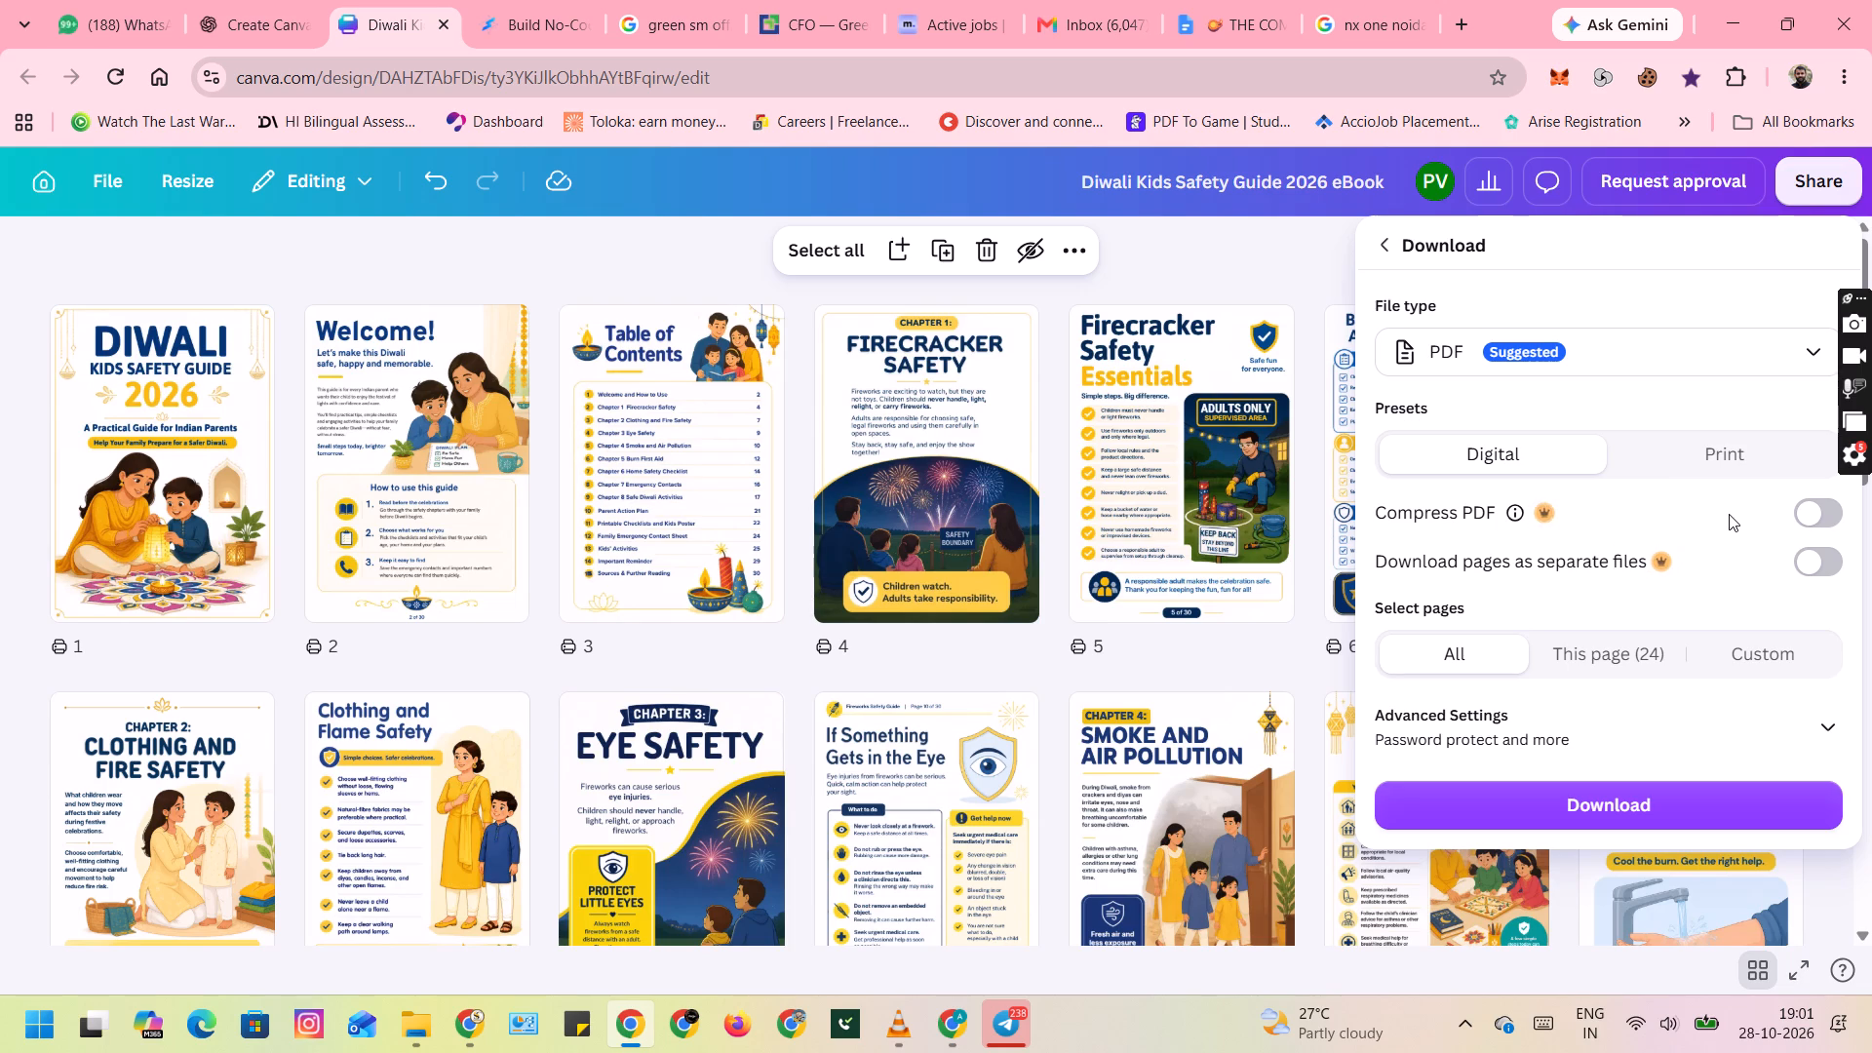
pyautogui.click(1708, 466)
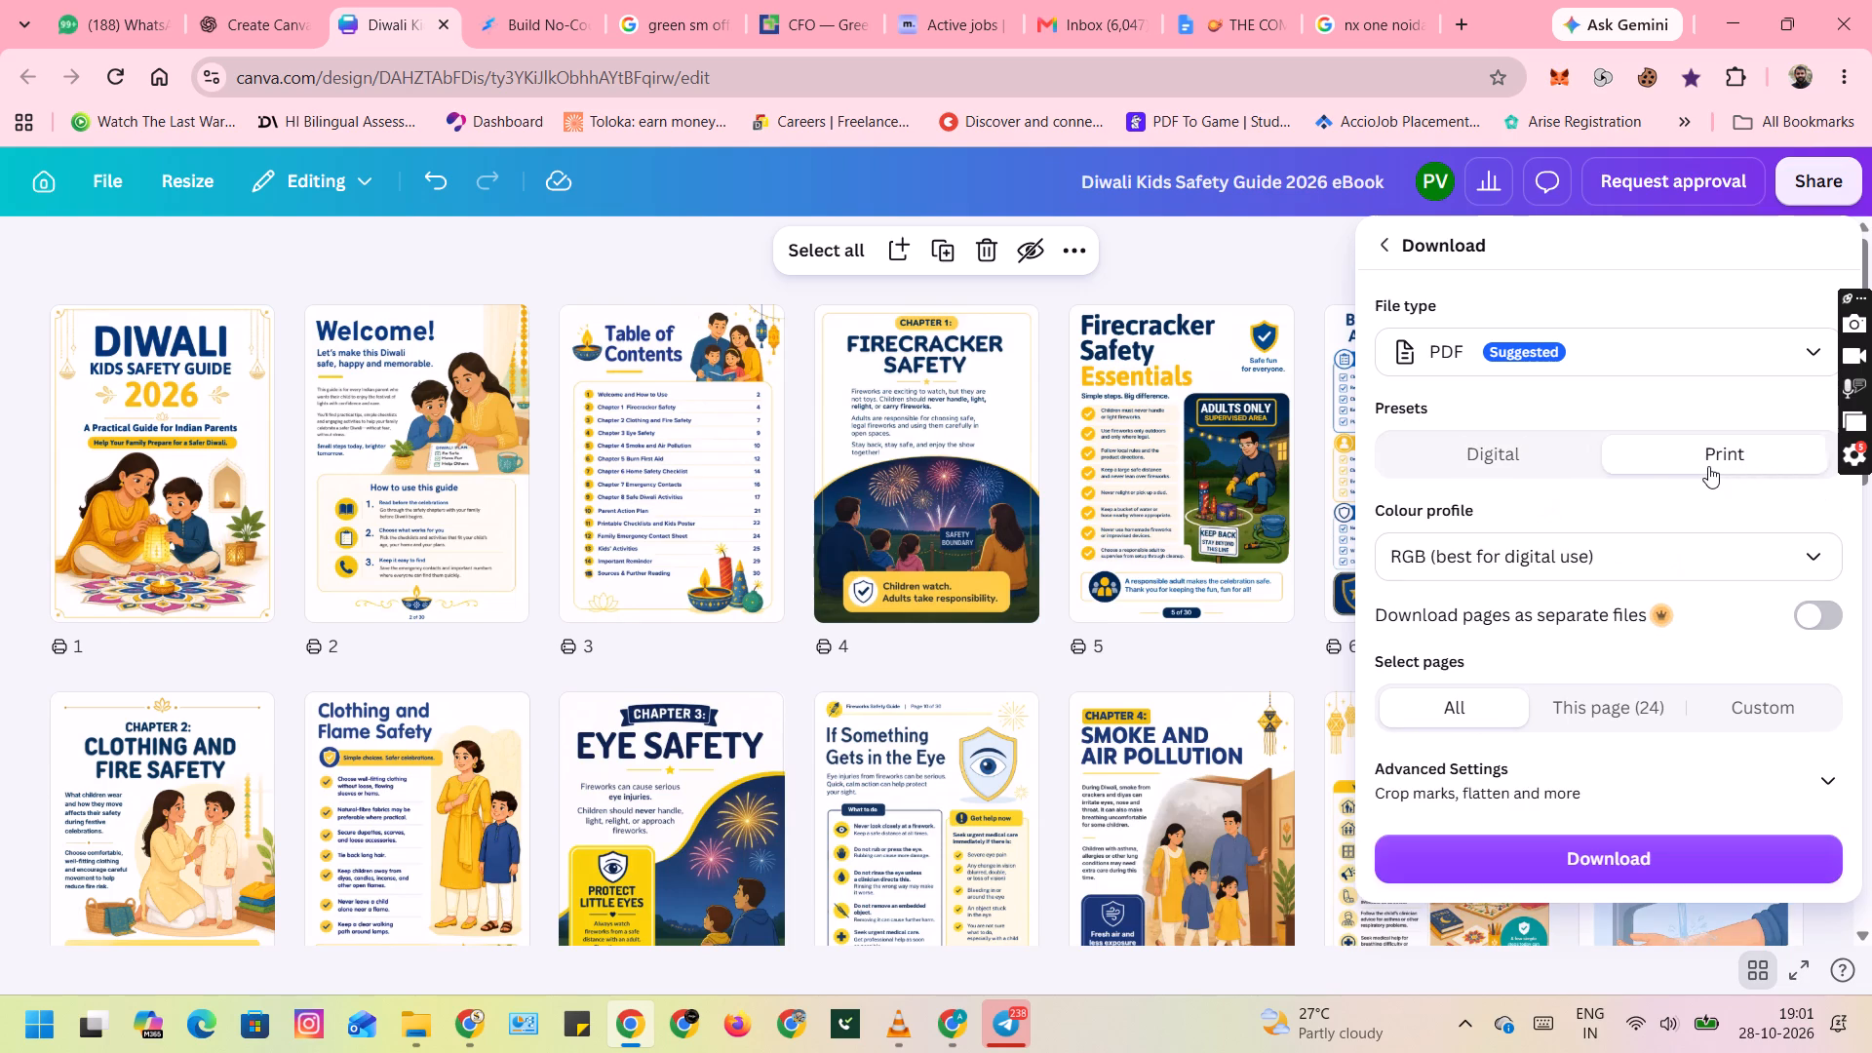
pyautogui.click(1479, 463)
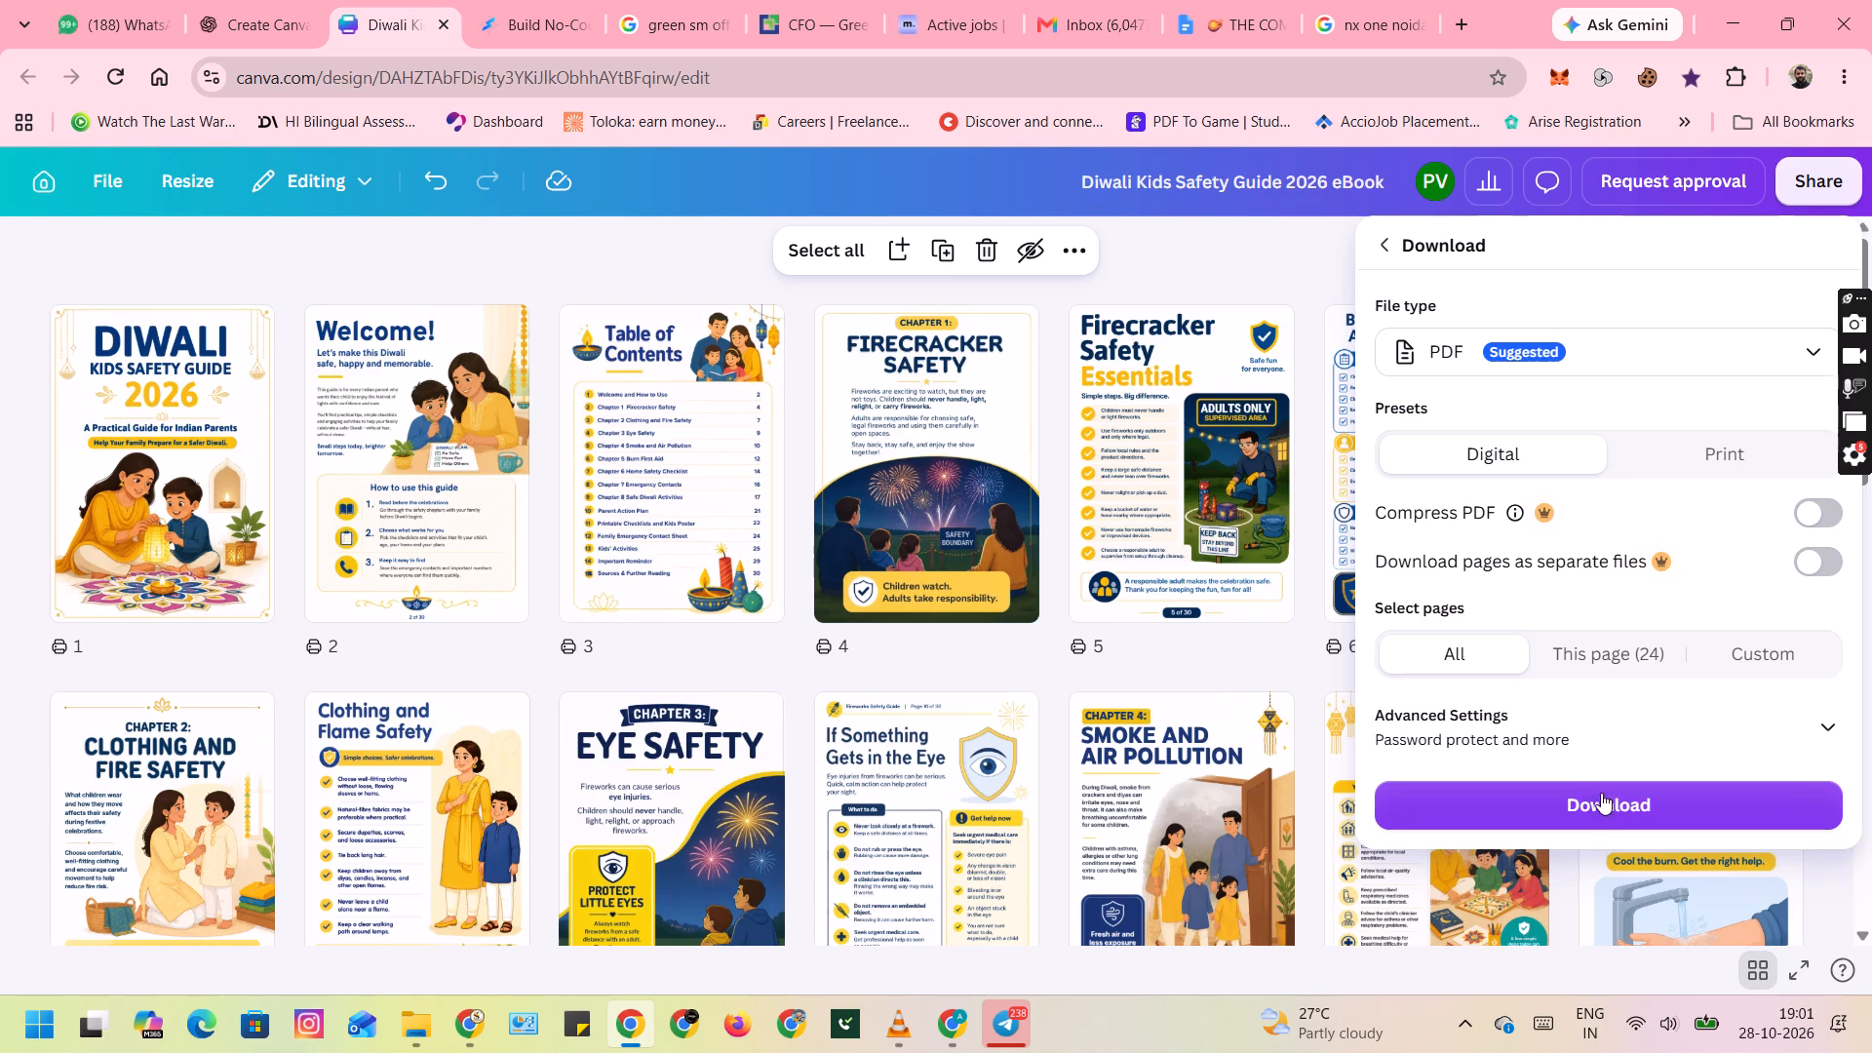
pyautogui.click(1607, 800)
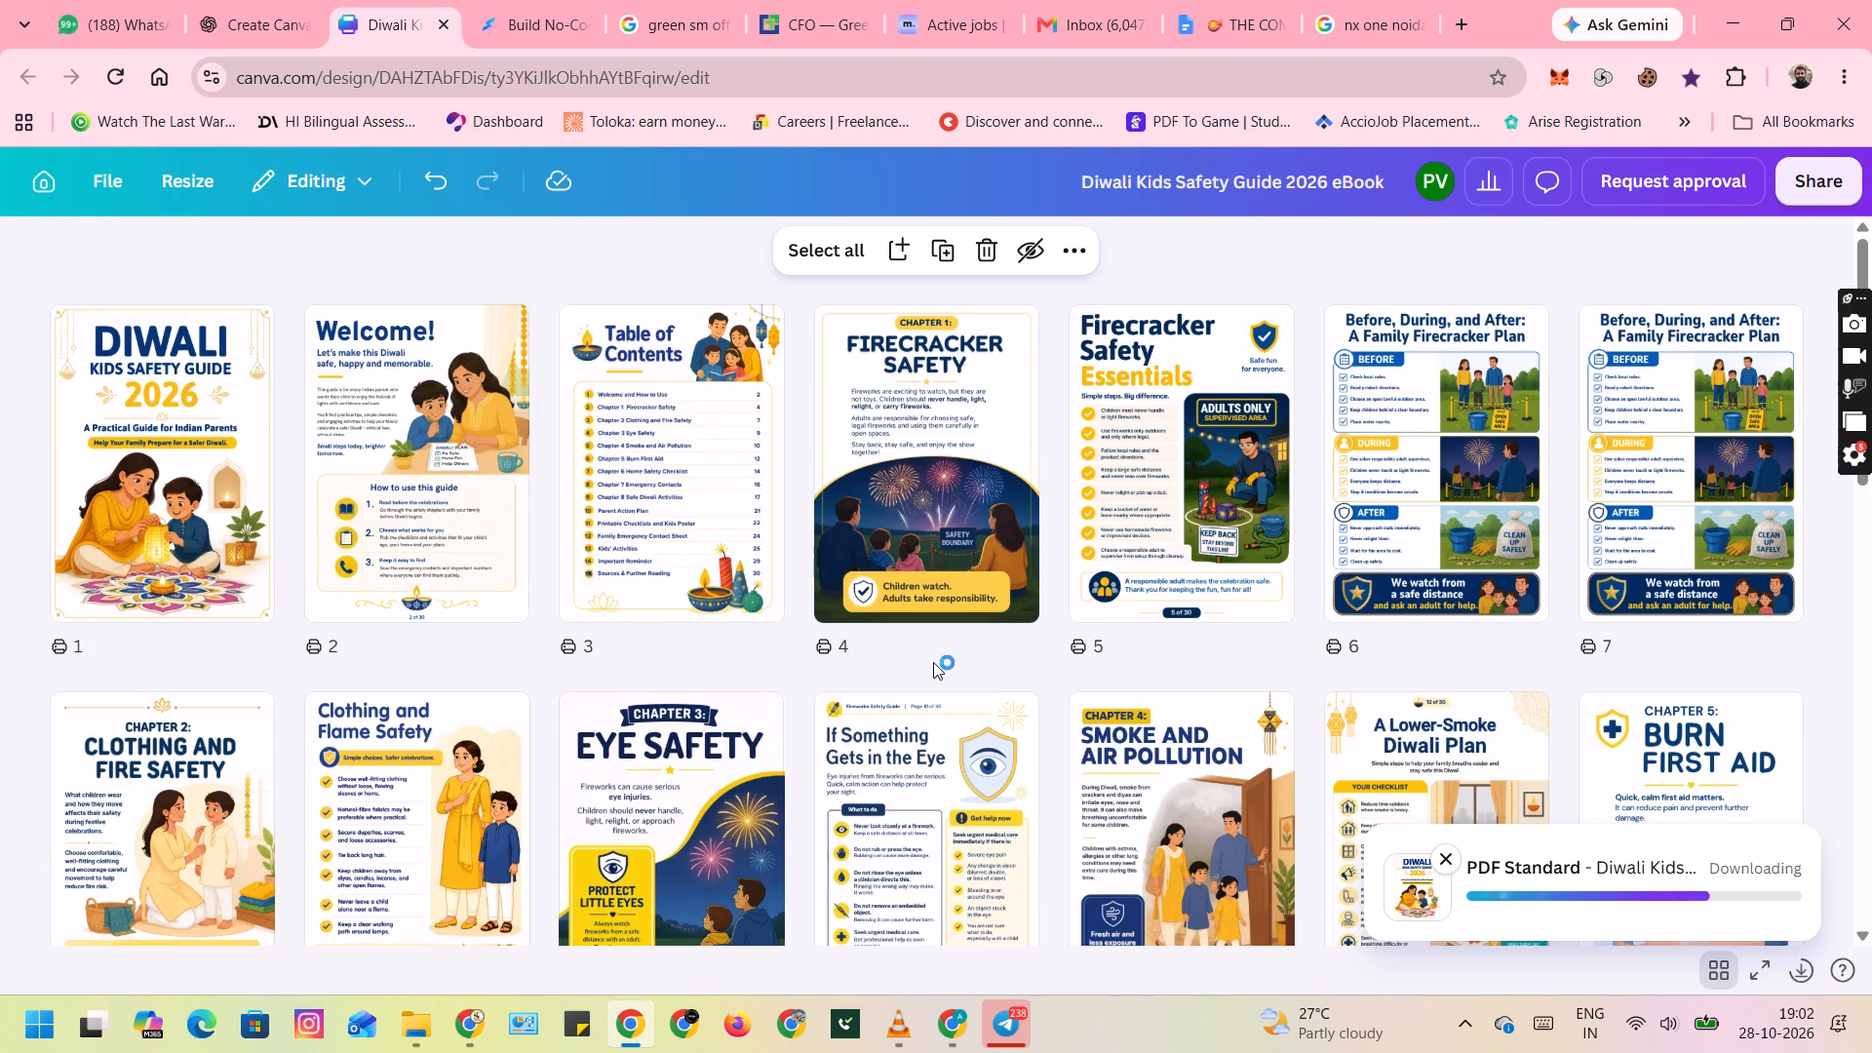
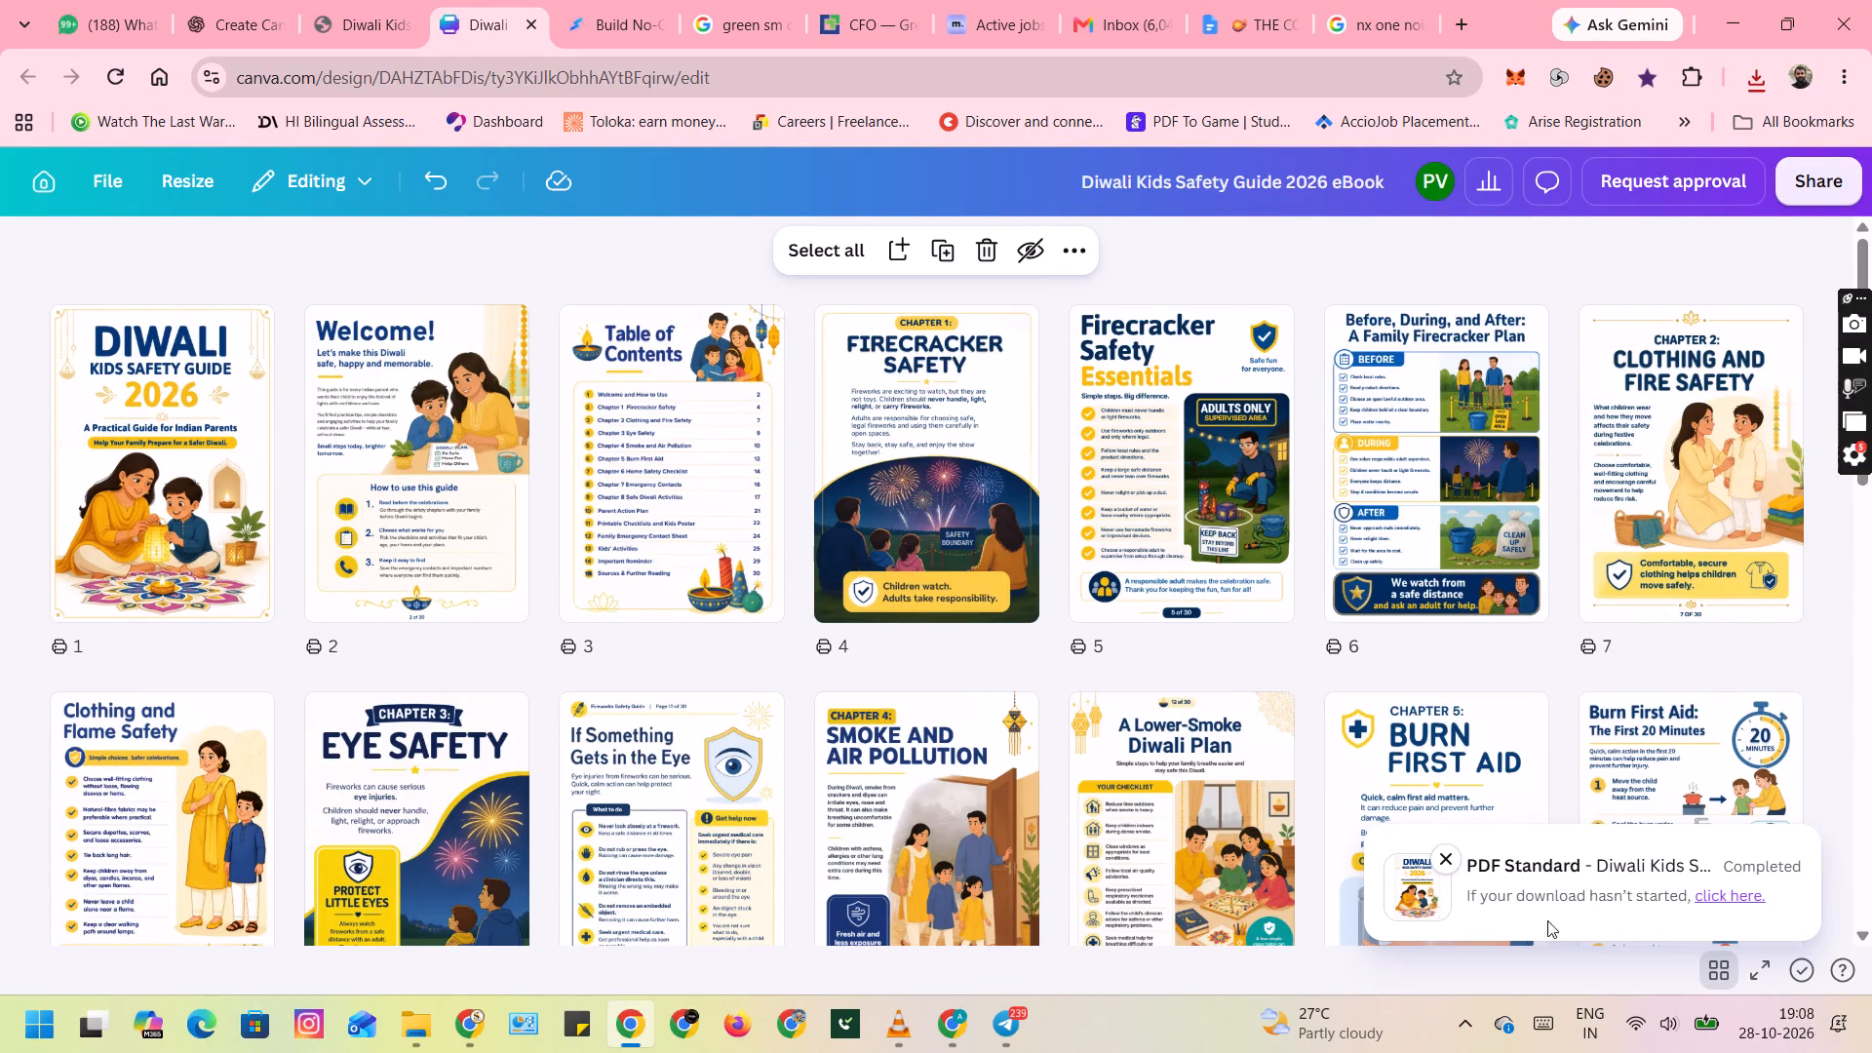
pyautogui.click(1444, 859)
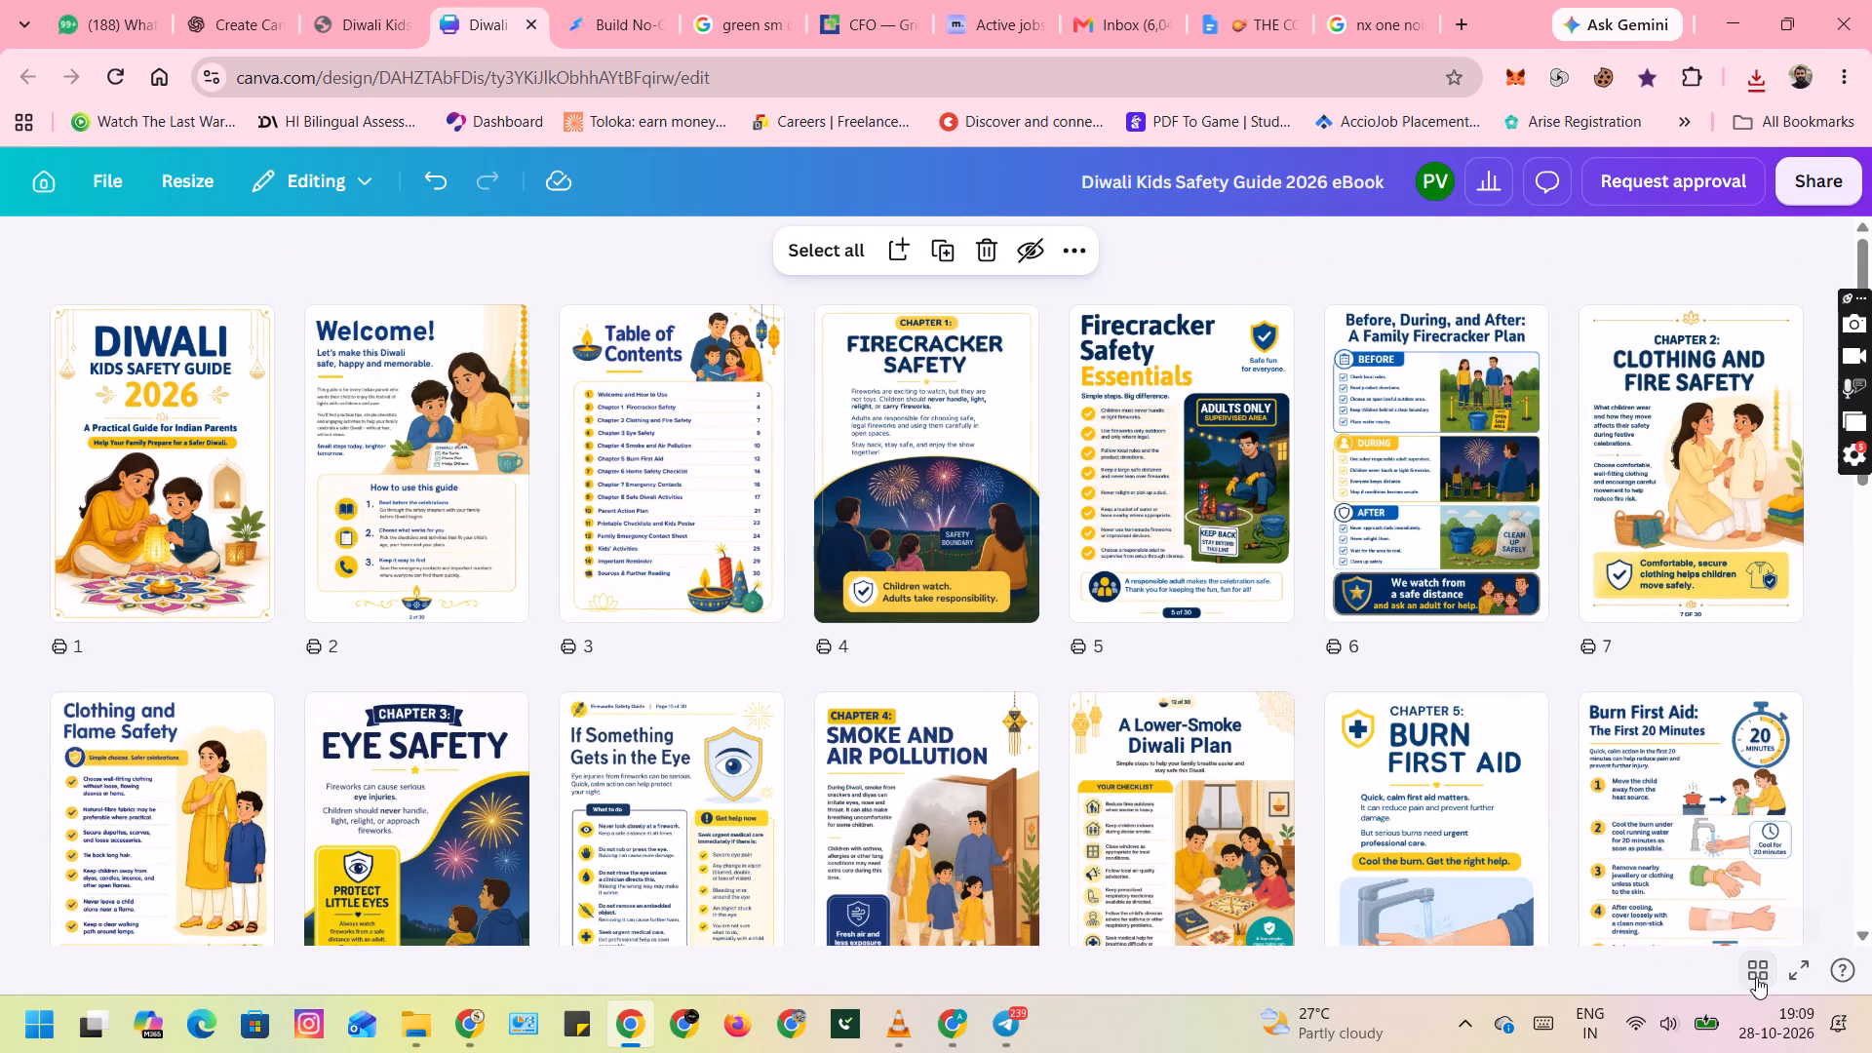
pyautogui.click(1756, 976)
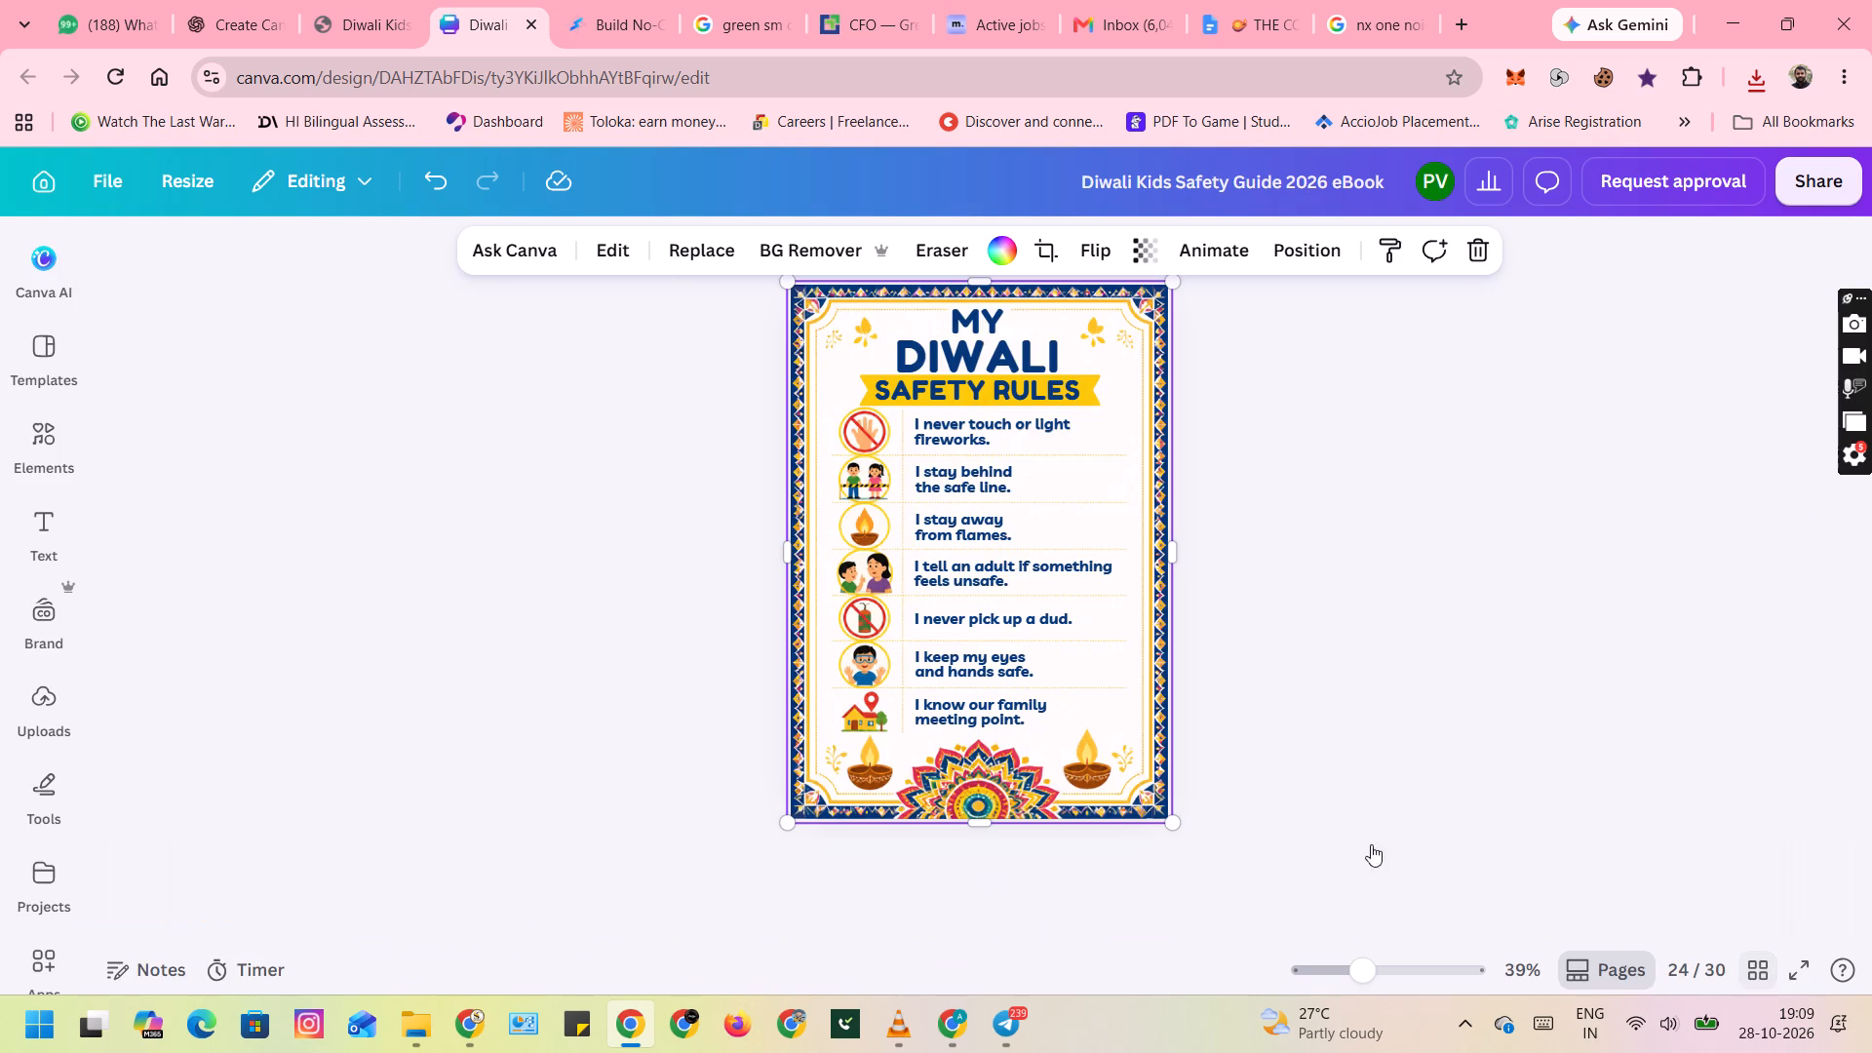
pyautogui.click(48, 706)
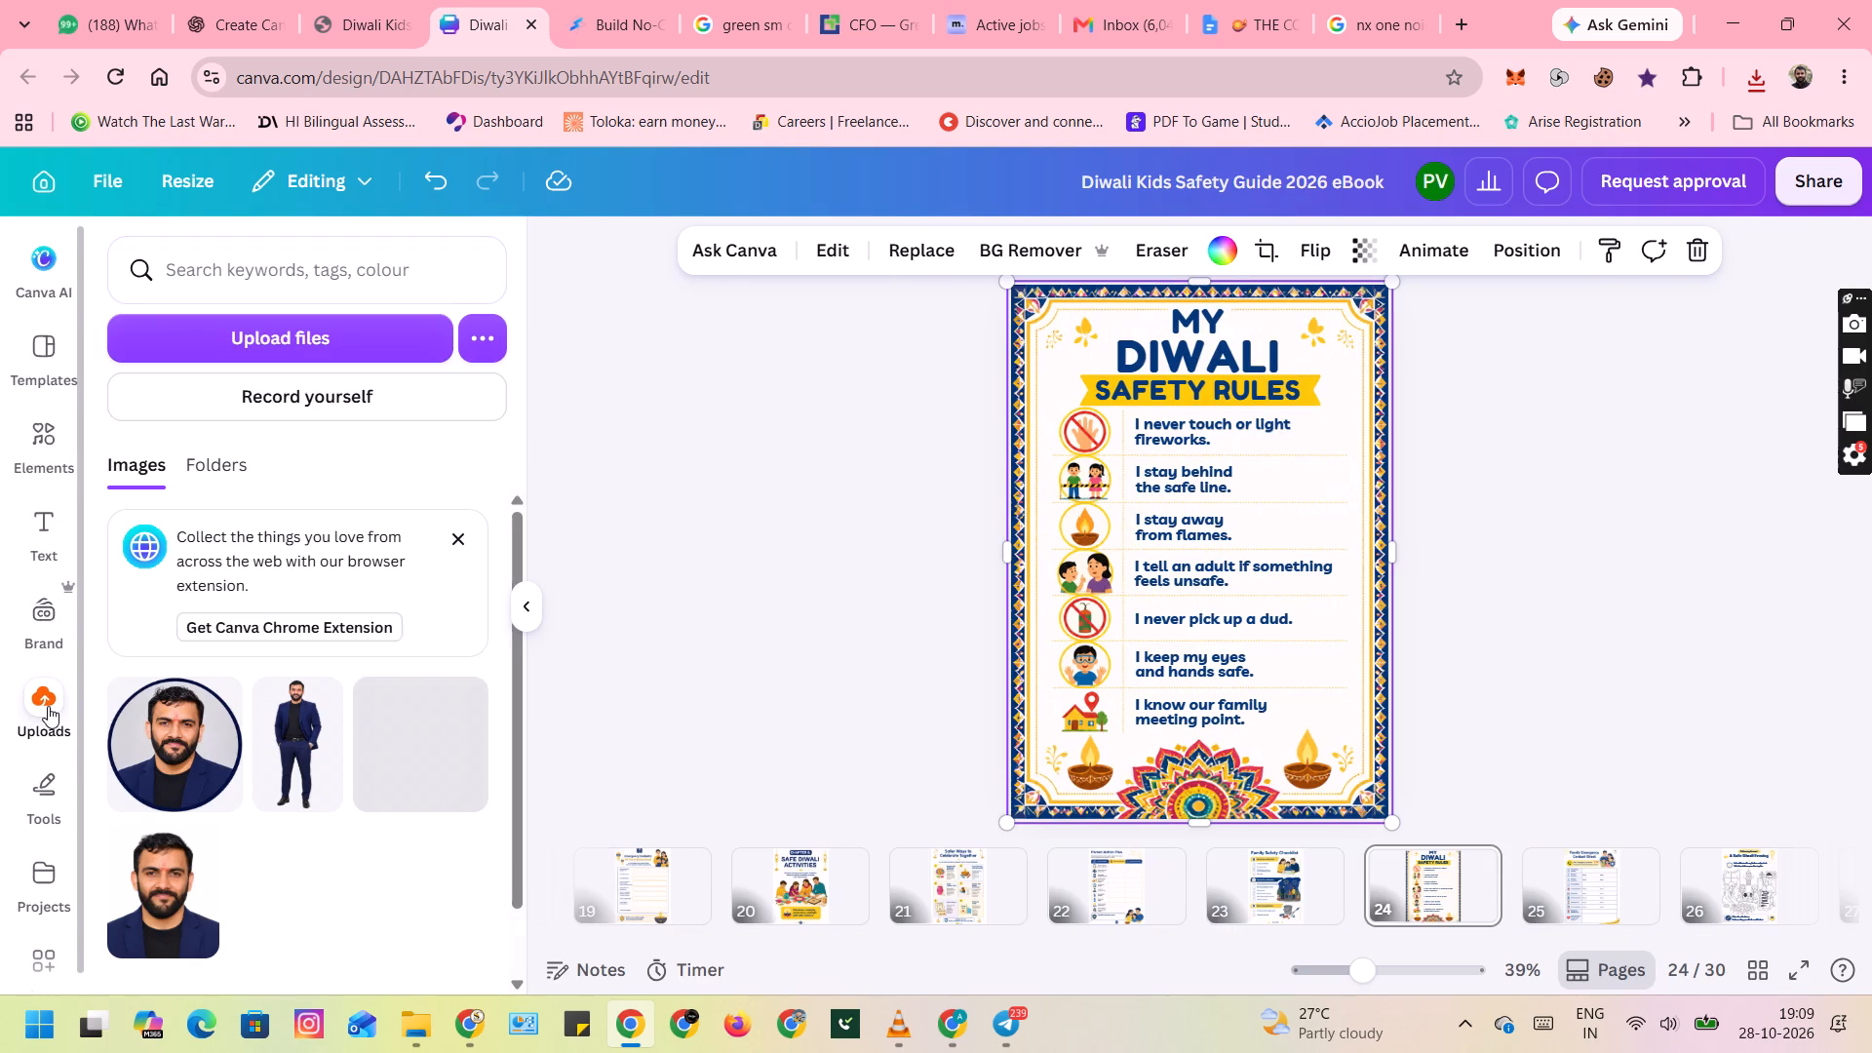
pyautogui.click(314, 337)
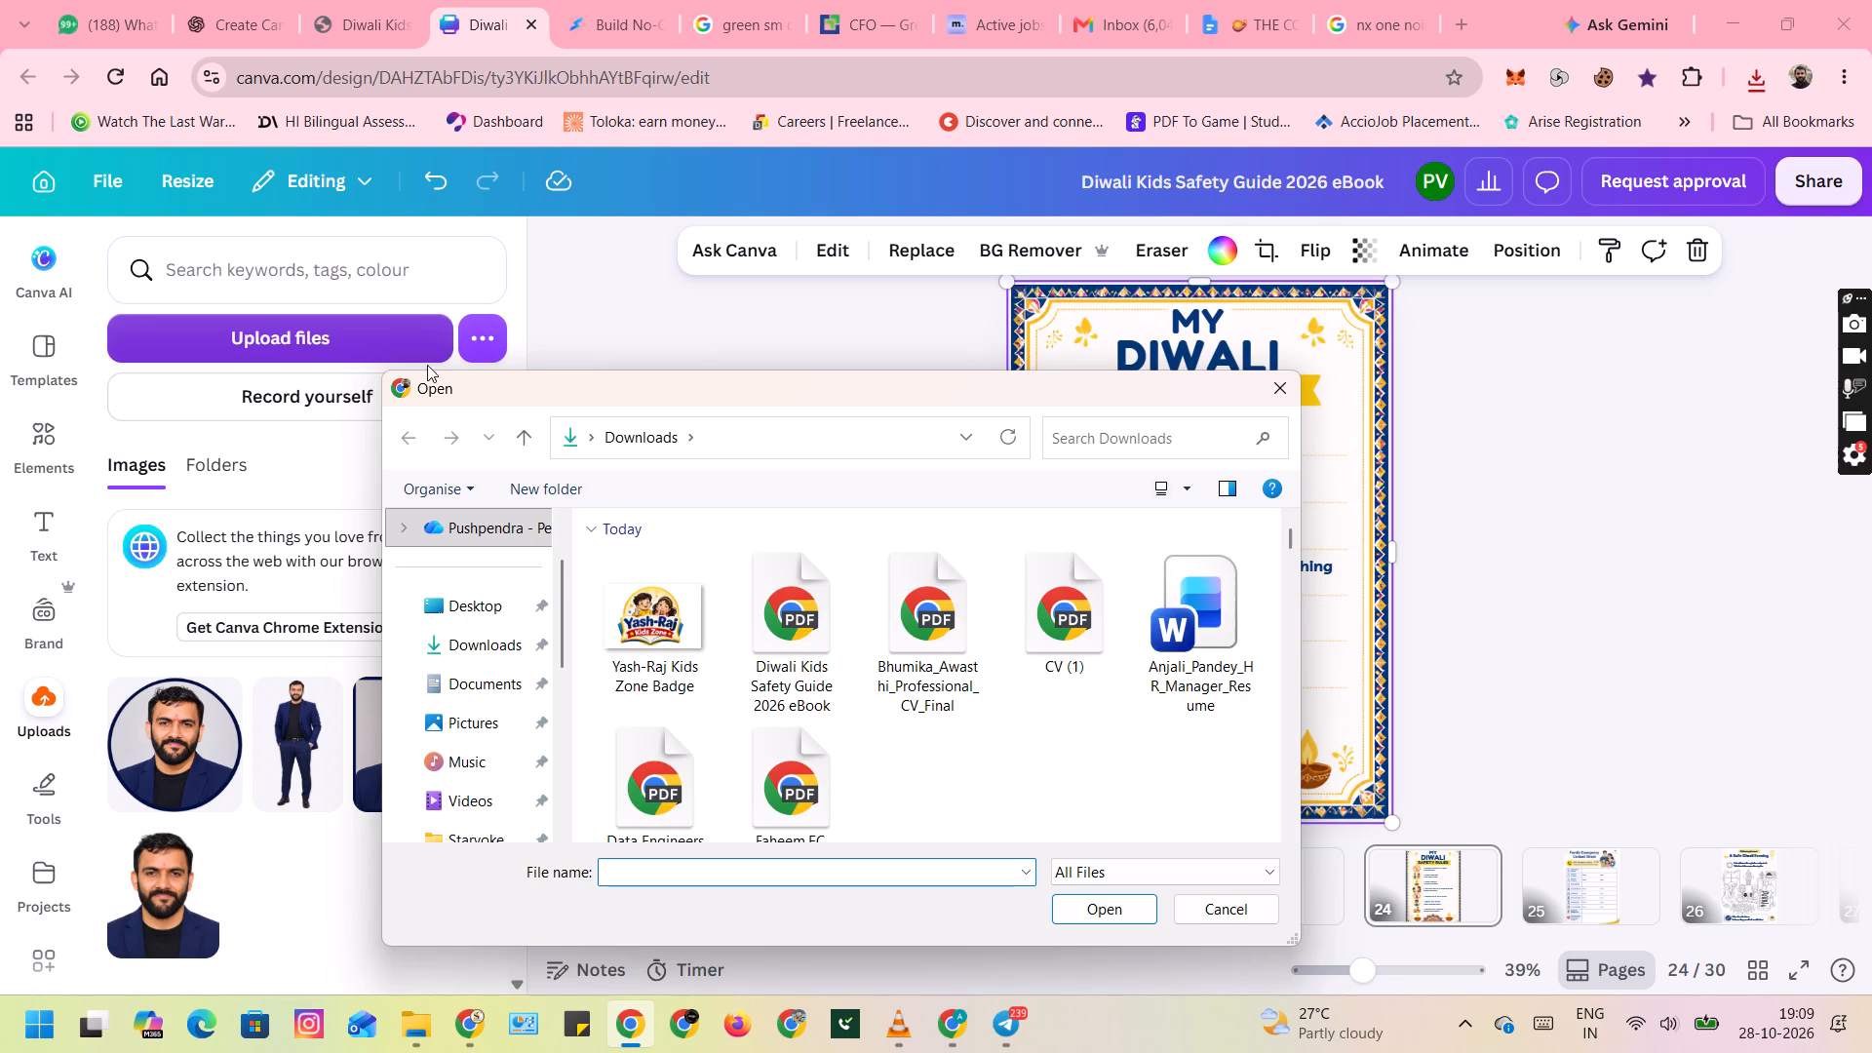
pyautogui.doubleClick(660, 639)
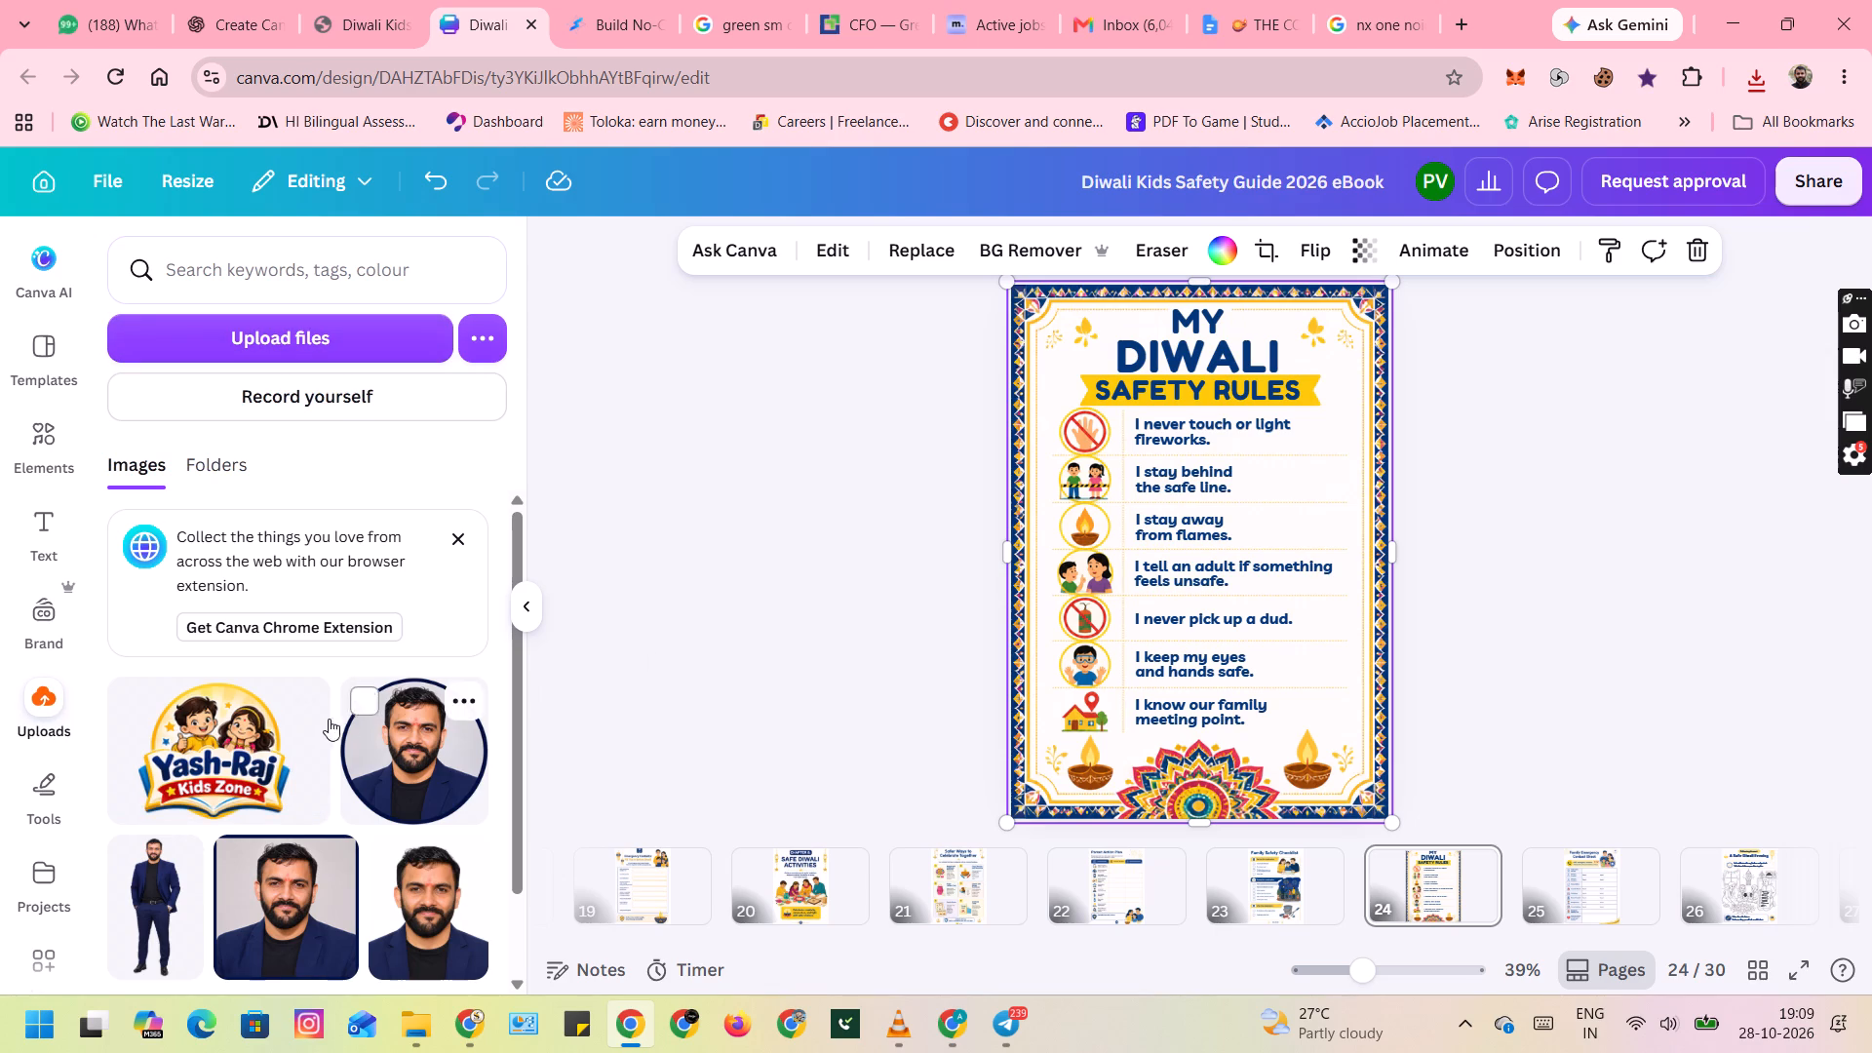
# Add the Yash-Raj Kids Zone logo to the cover page, shrunk to a small badge in the page's bottom-right corner.
pyautogui.hscroll(12, 765, 901)
pyautogui.hscroll(9, 765, 901)
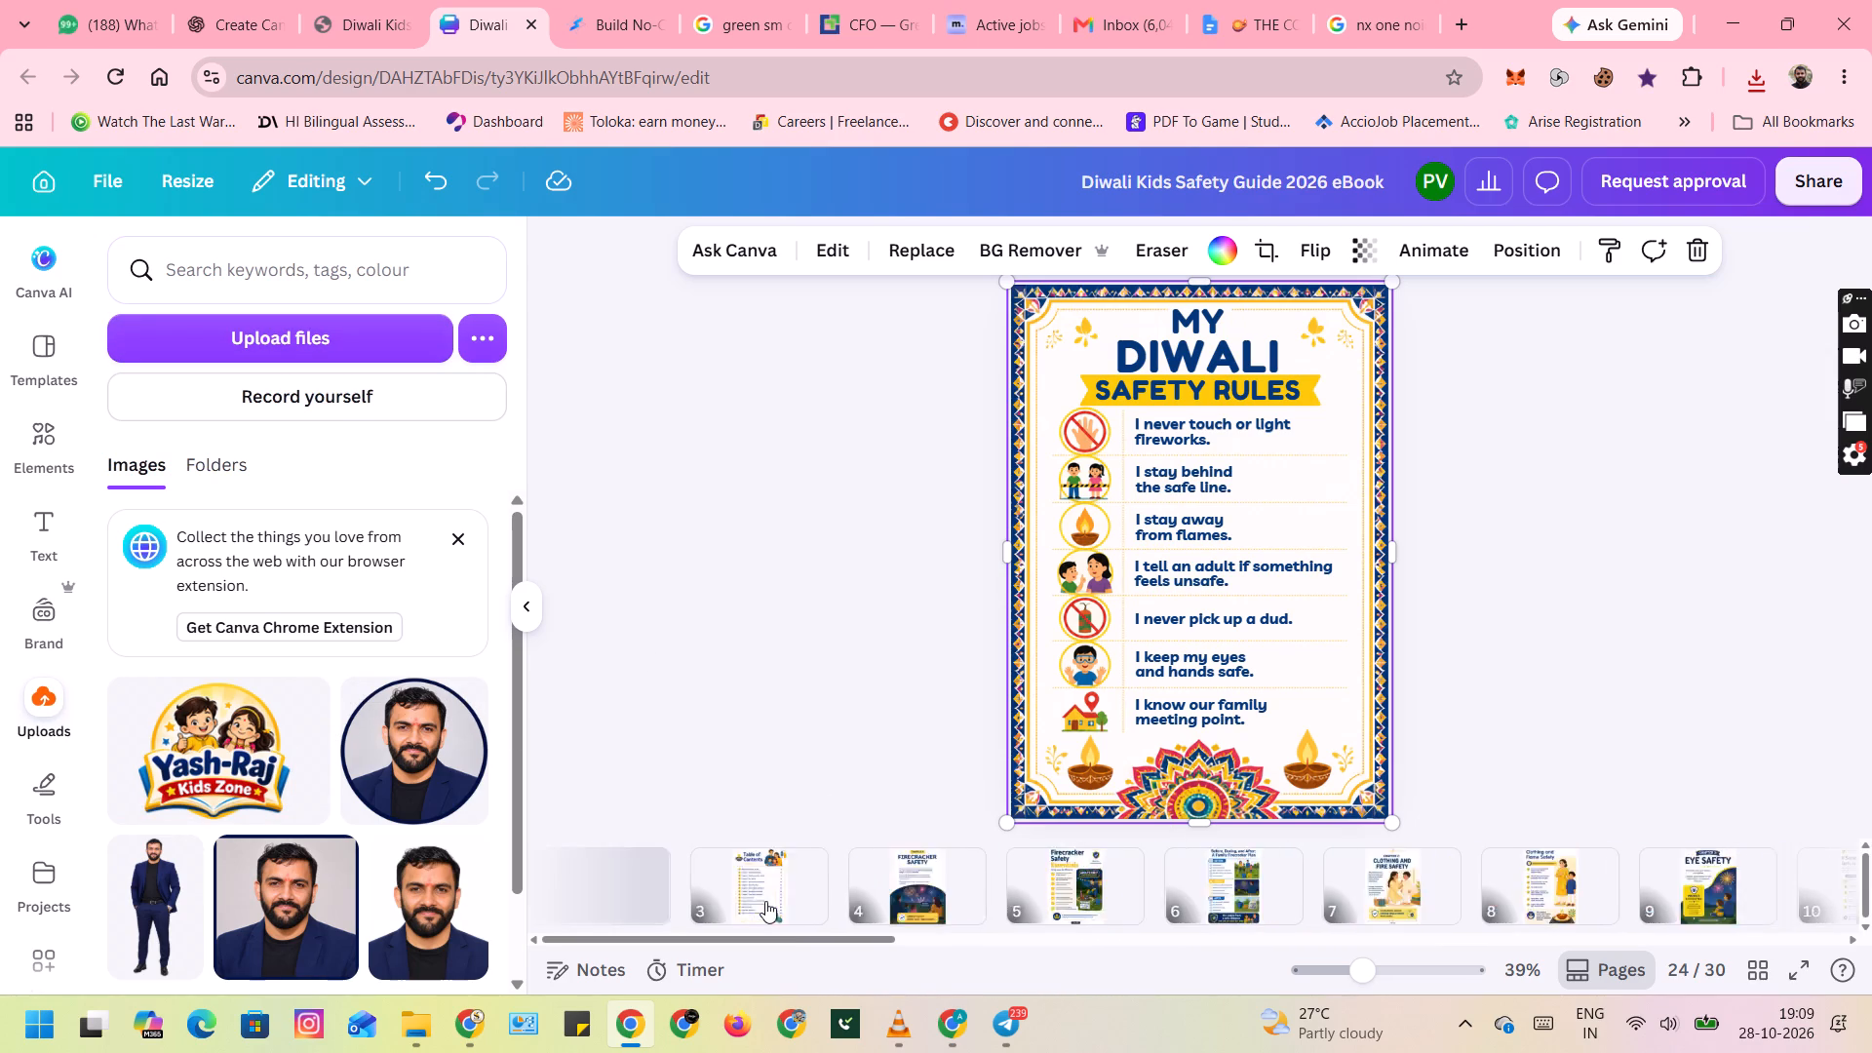
pyautogui.hscroll(1, 765, 901)
pyautogui.click(619, 866)
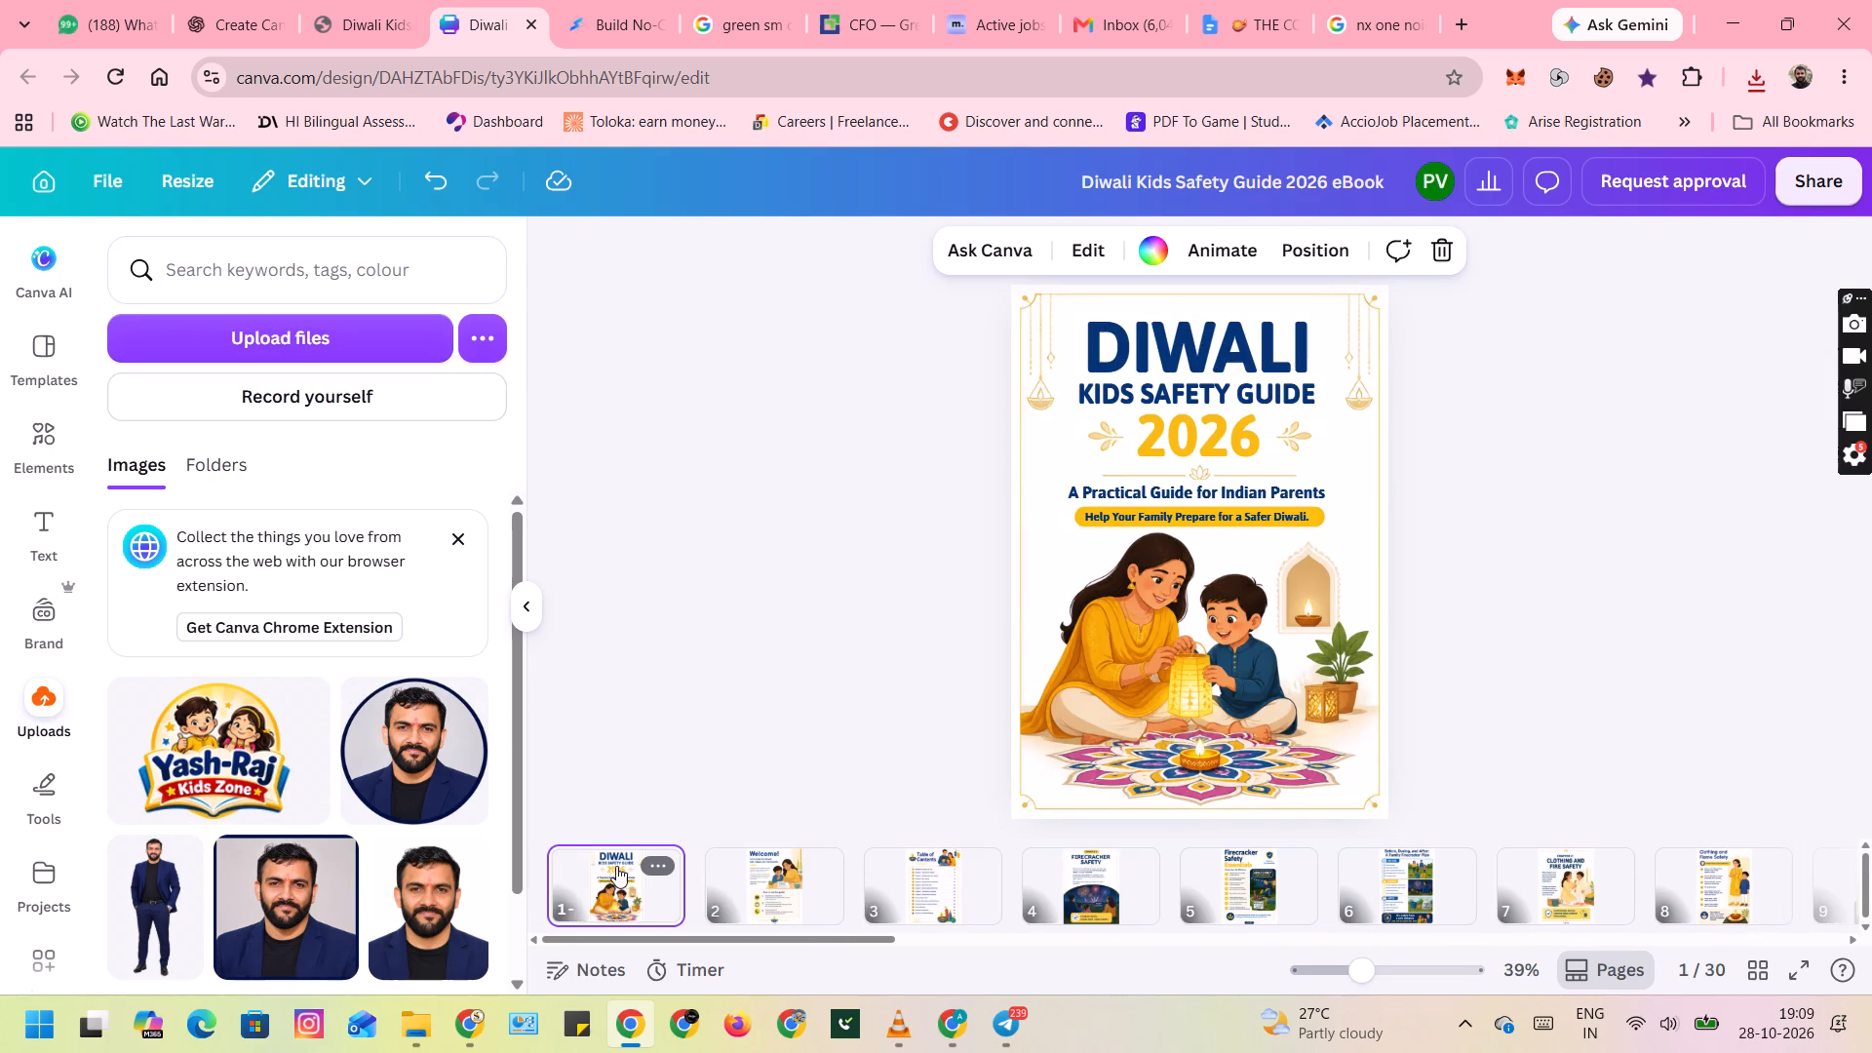
pyautogui.click(203, 748)
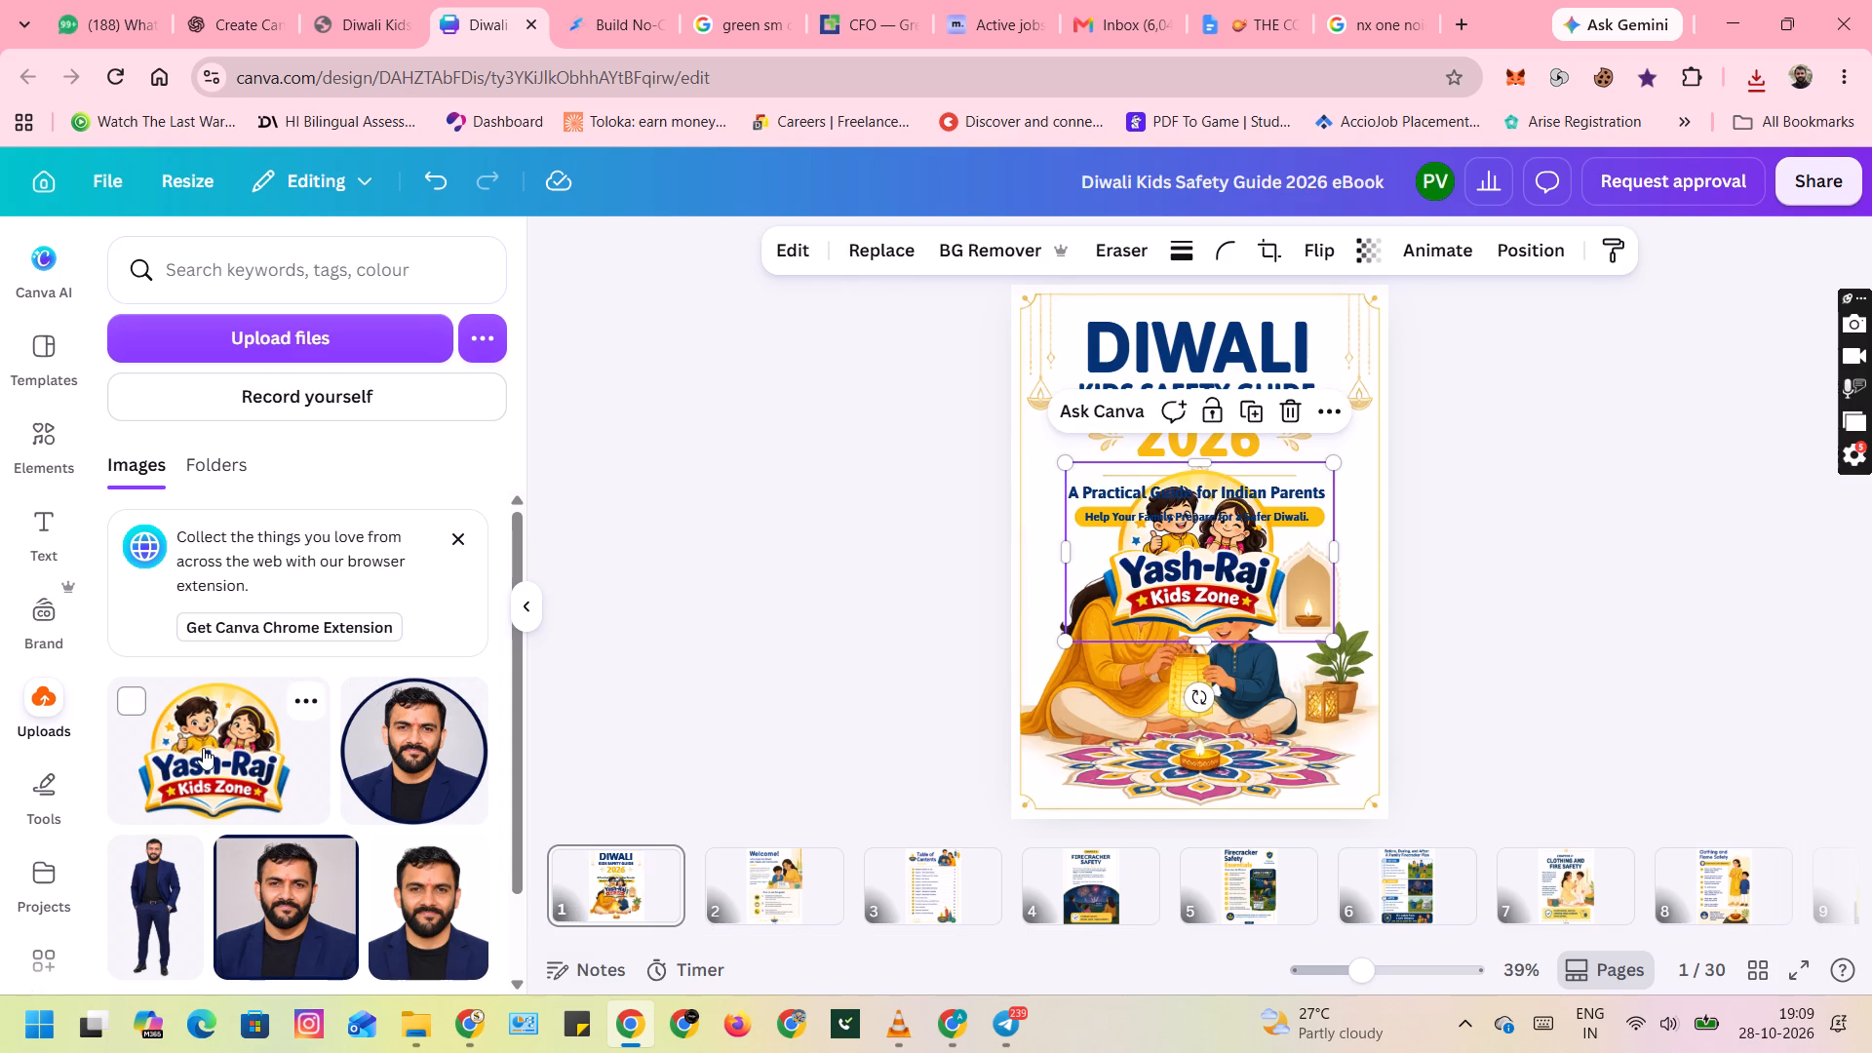
pyautogui.moveTo(1203, 580); pyautogui.dragTo(1299, 746)
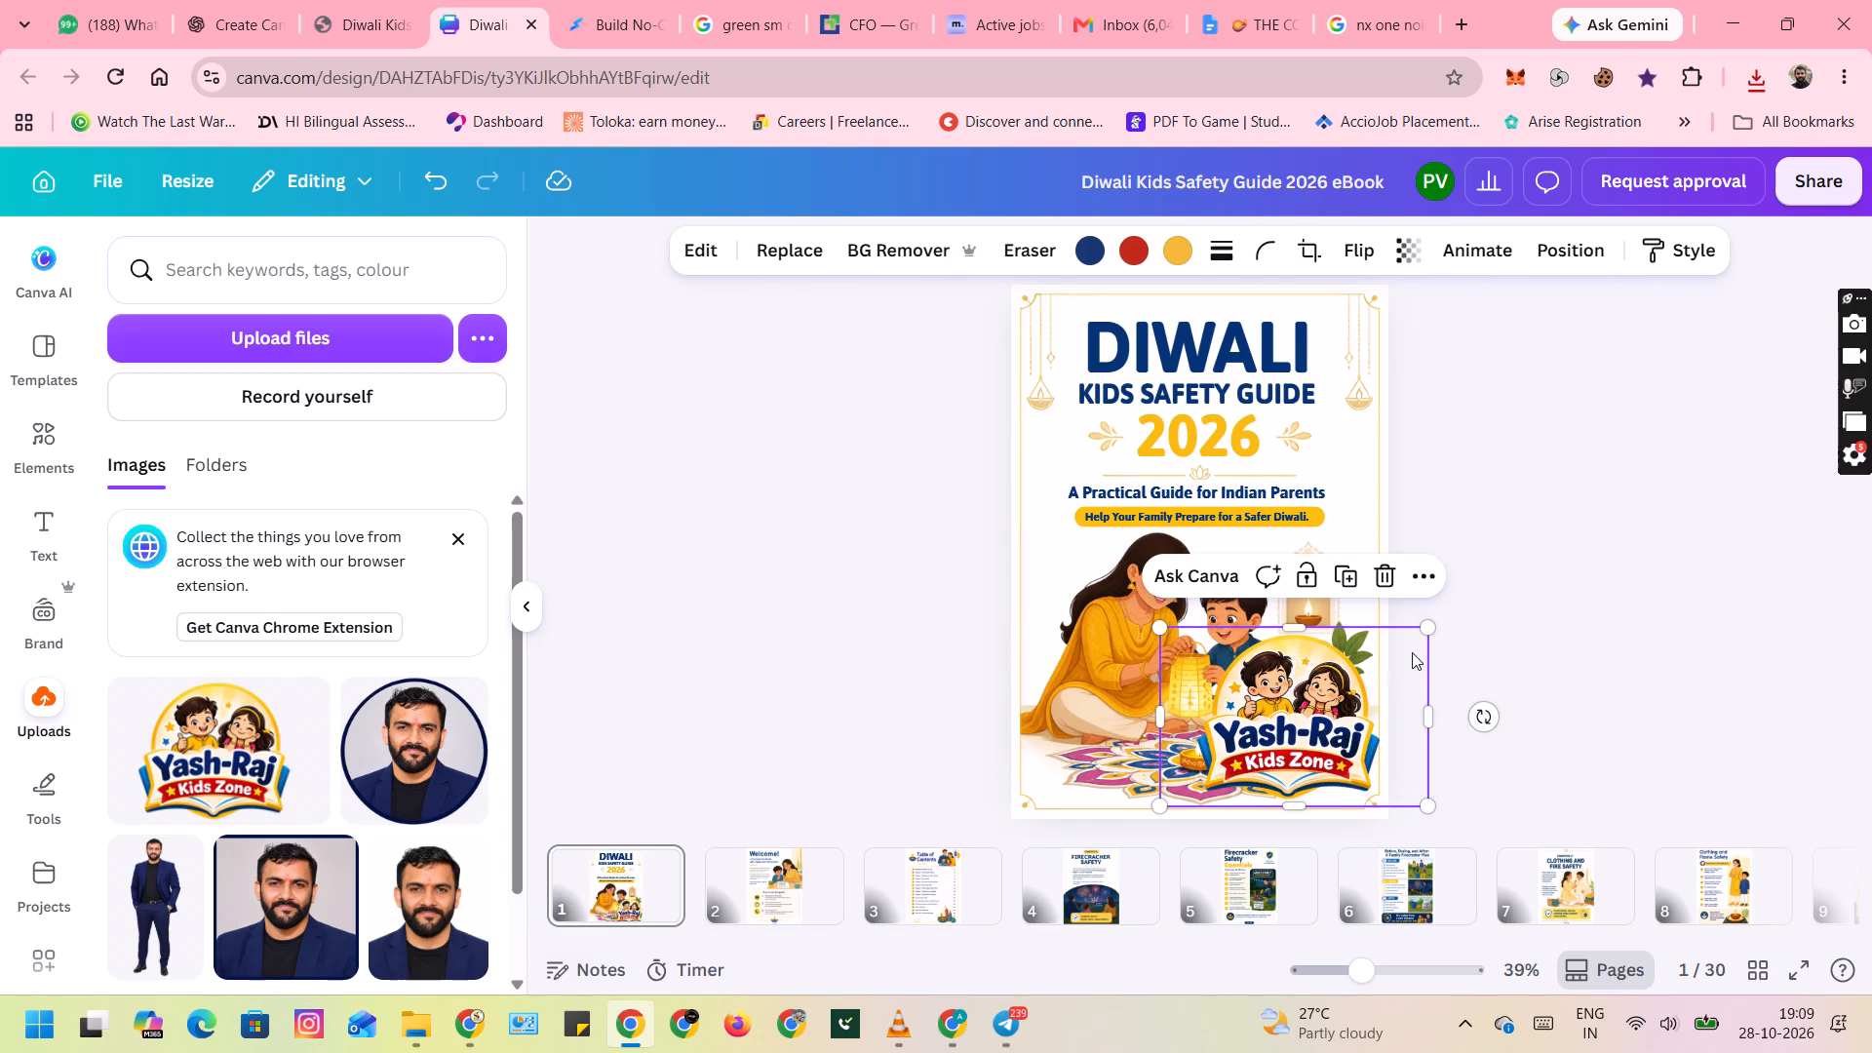
pyautogui.moveTo(1432, 629); pyautogui.dragTo(1272, 730)
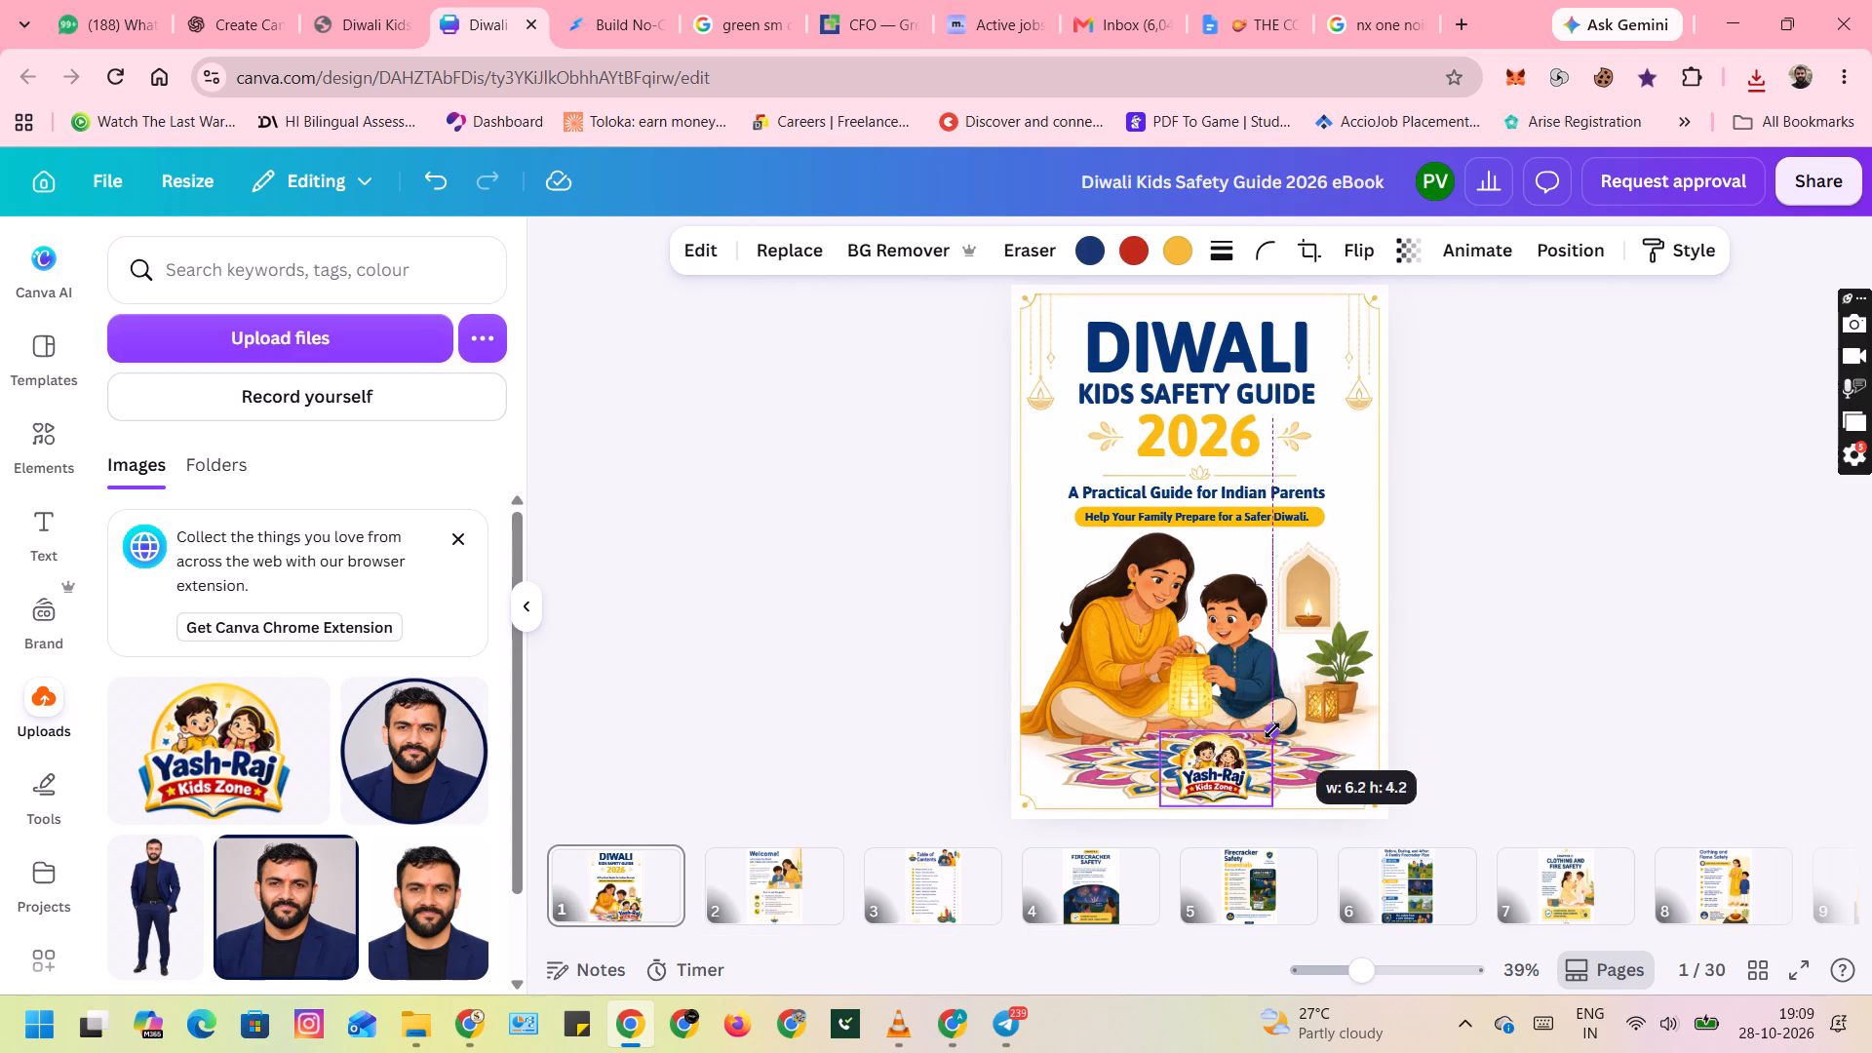
pyautogui.moveTo(1272, 730); pyautogui.dragTo(1266, 735)
pyautogui.moveTo(1207, 772); pyautogui.dragTo(1315, 752)
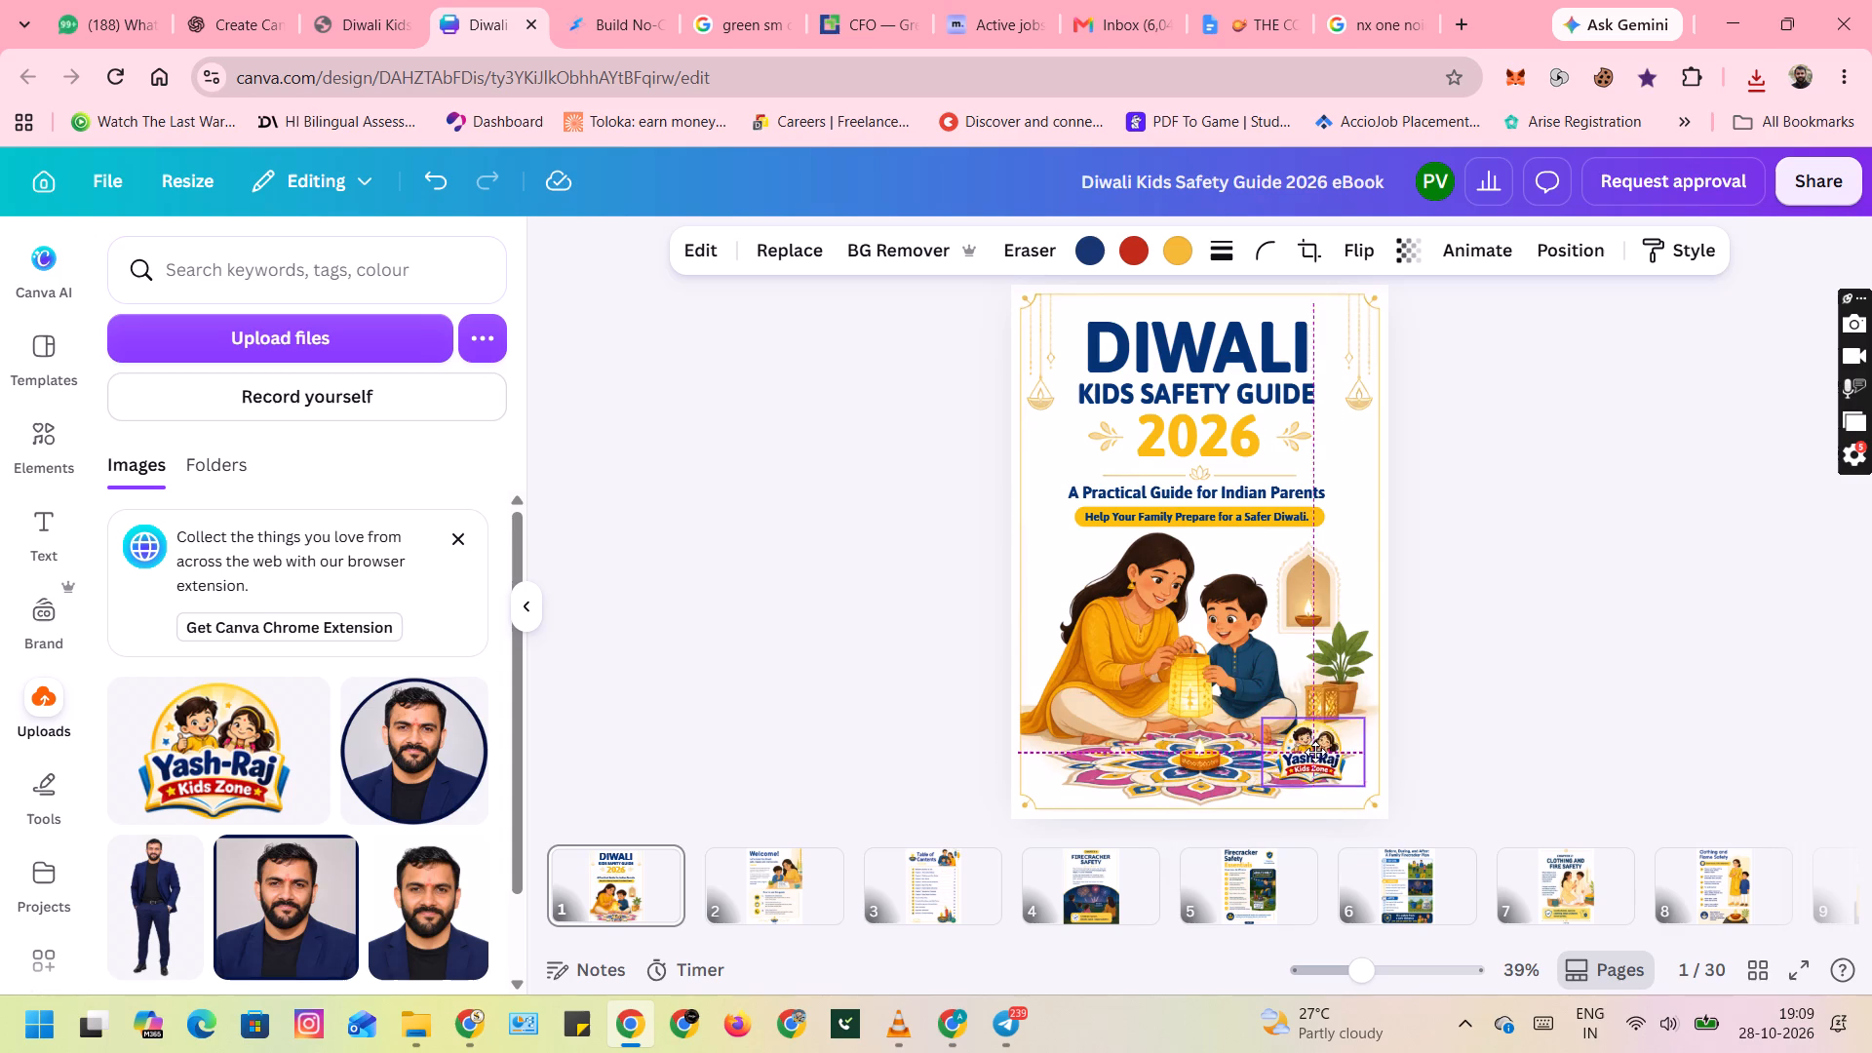
pyautogui.moveTo(1315, 752); pyautogui.dragTo(1326, 752)
pyautogui.click(1508, 678)
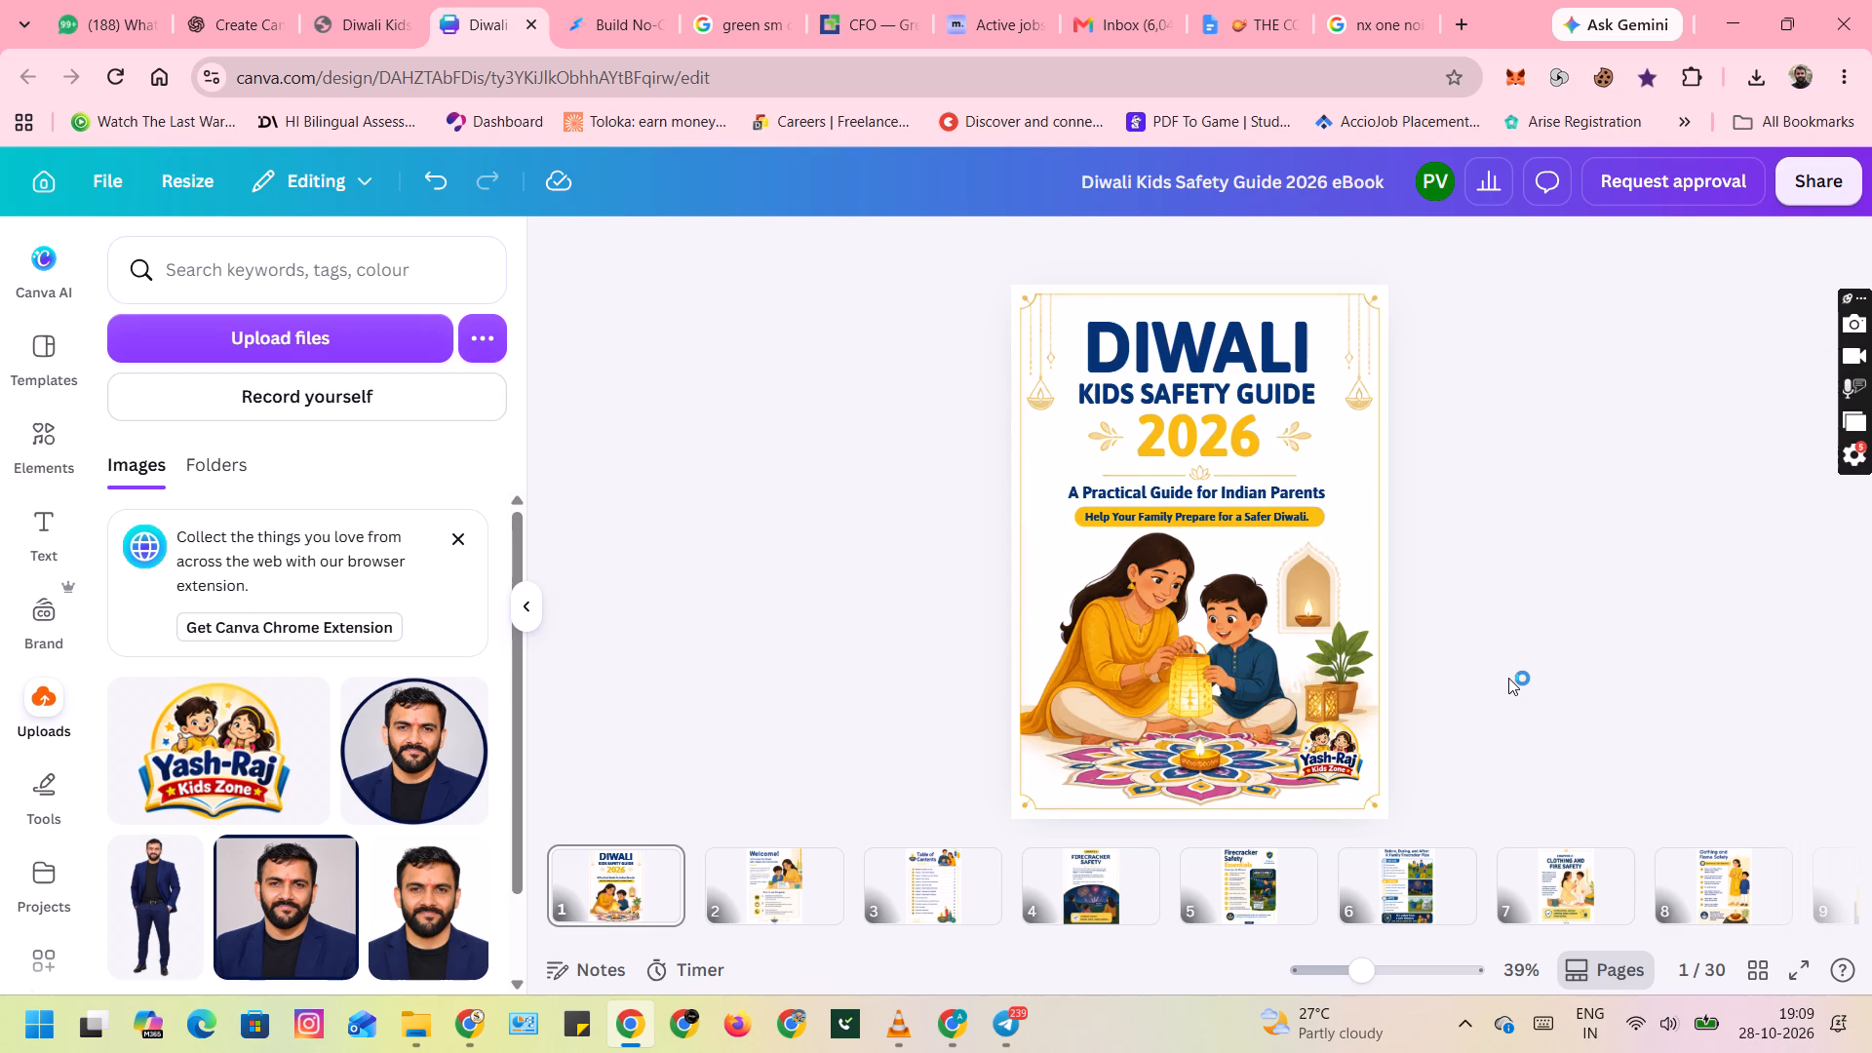
pyautogui.moveTo(1334, 745); pyautogui.dragTo(1331, 761)
pyautogui.click(1598, 681)
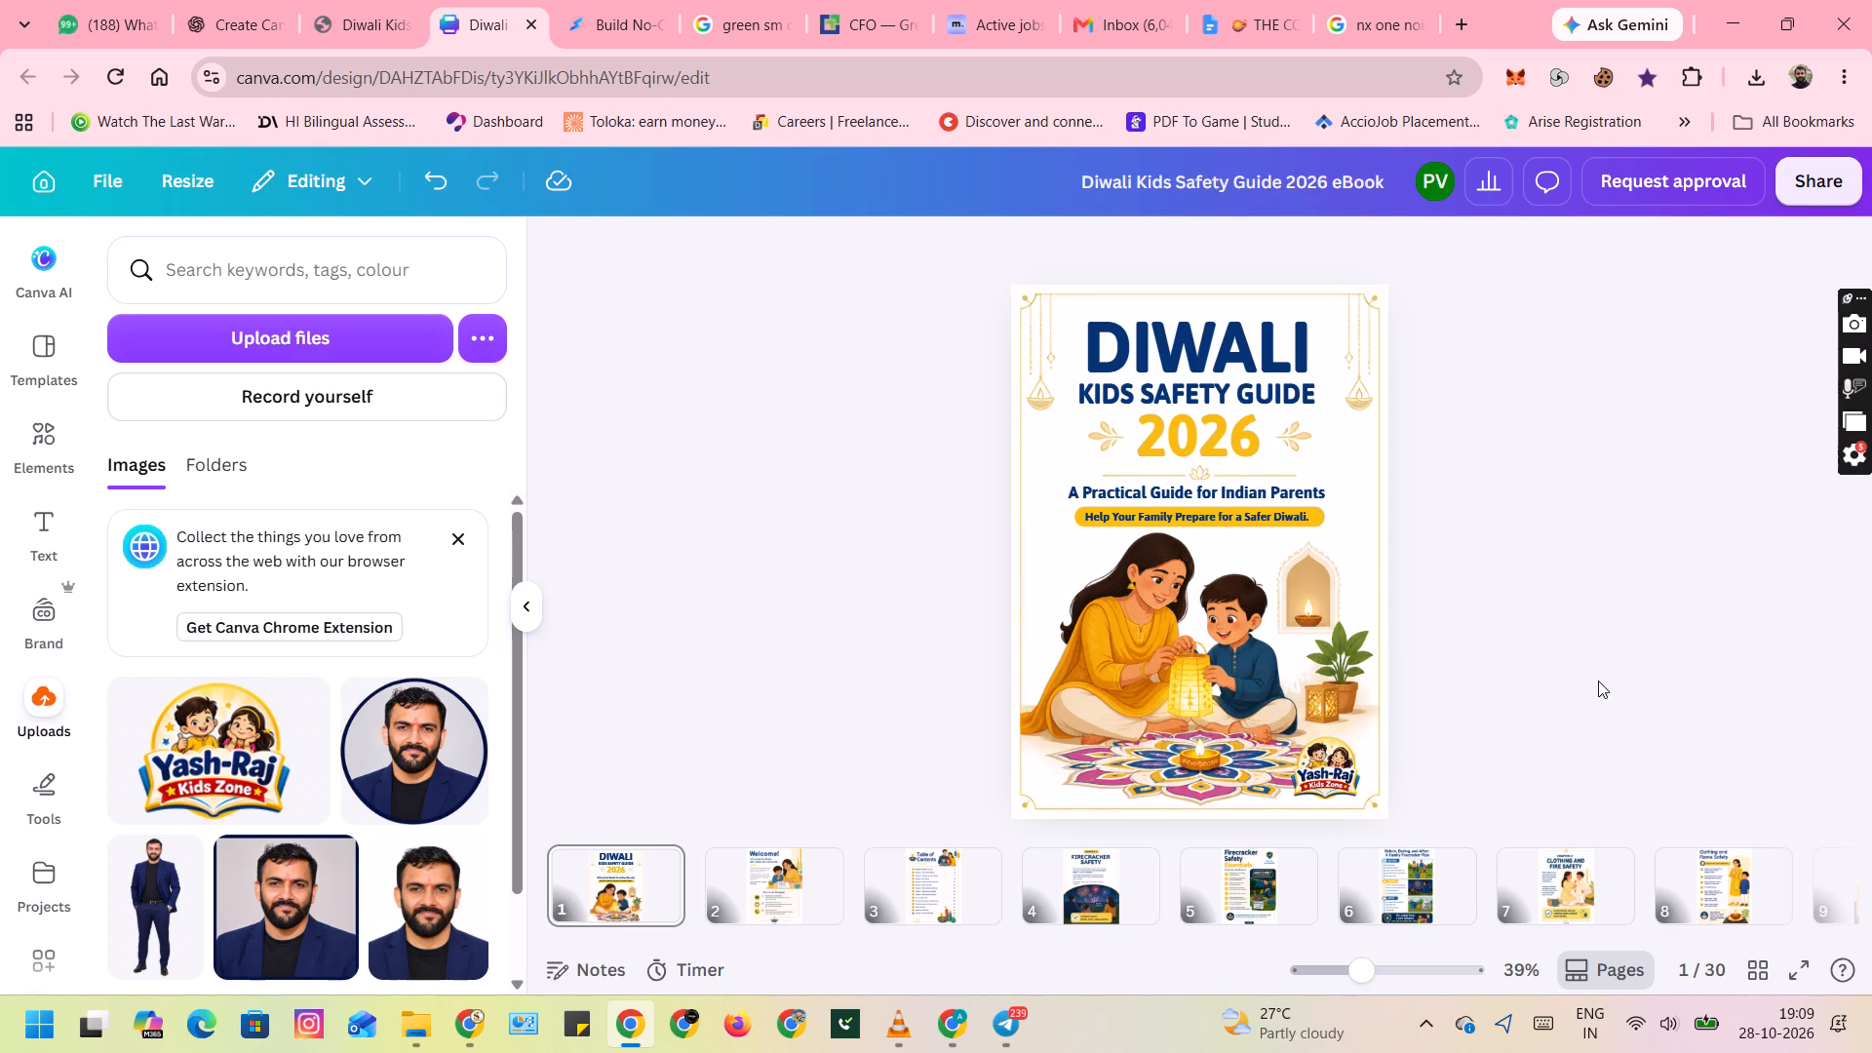
pyautogui.click(797, 895)
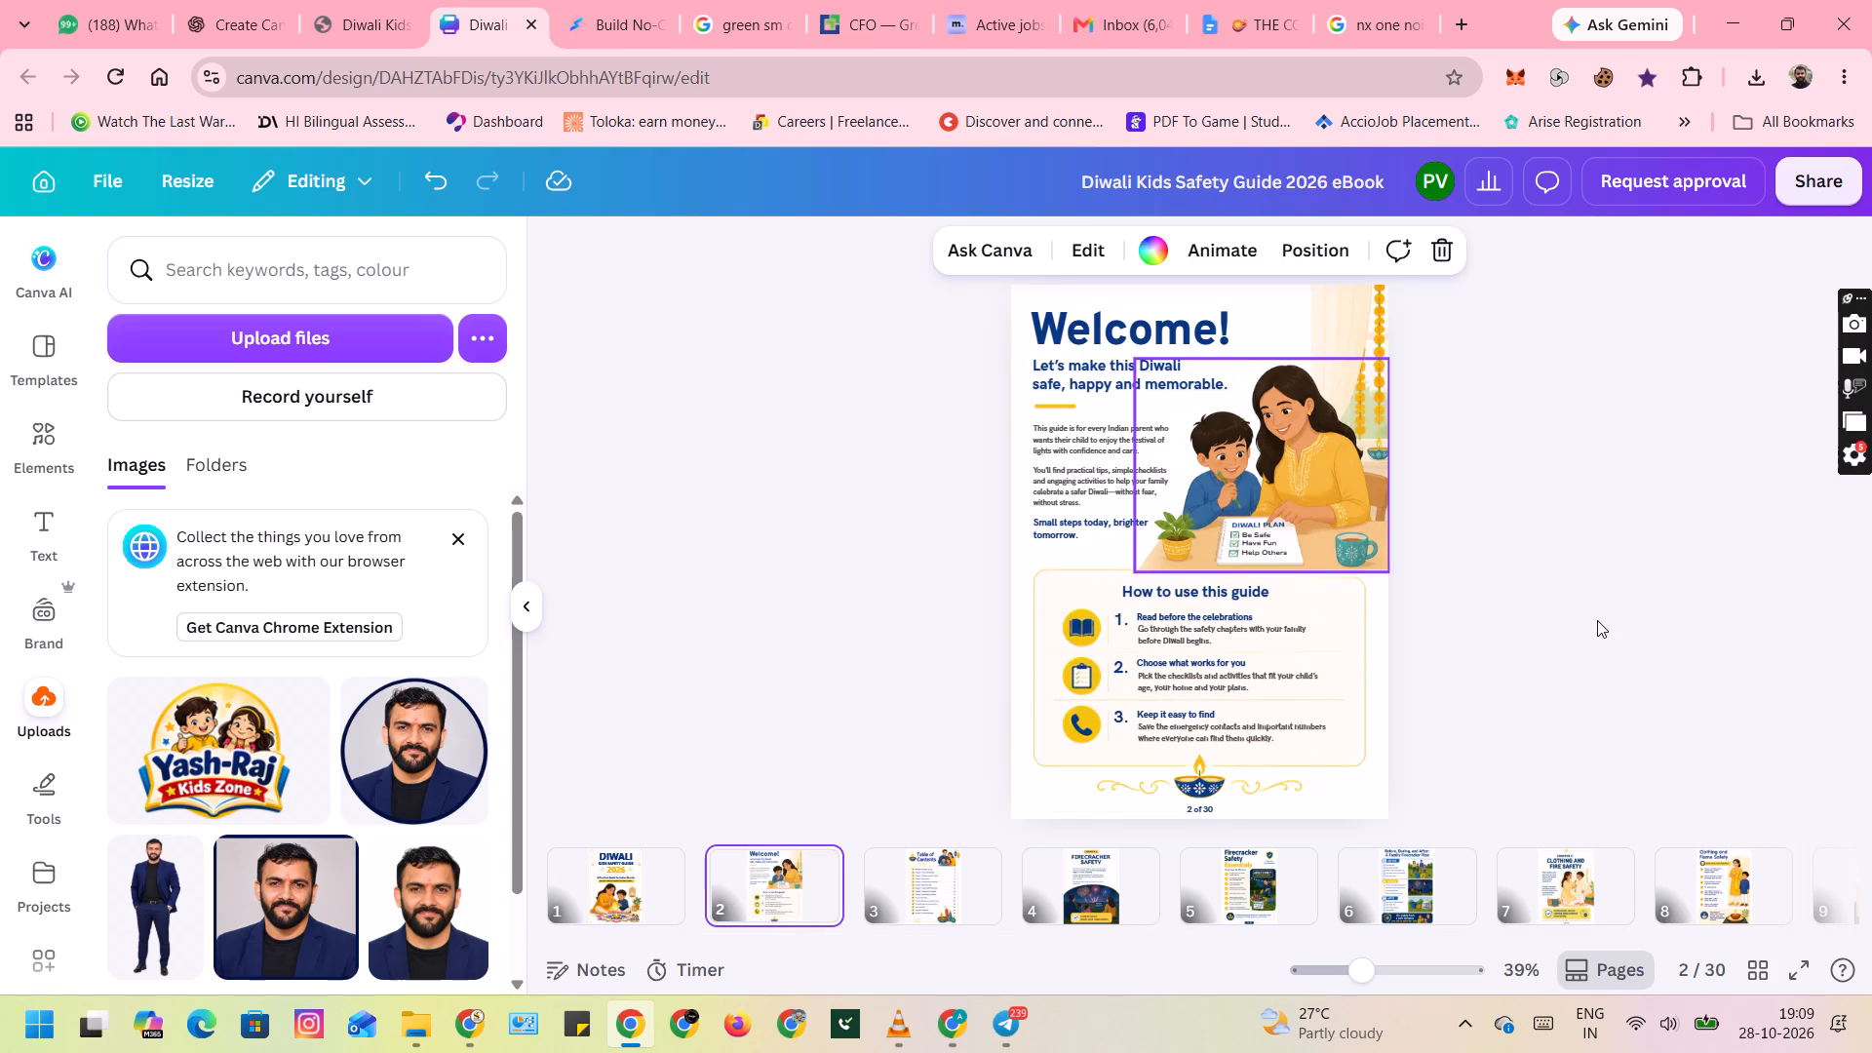
pyautogui.press('Right')
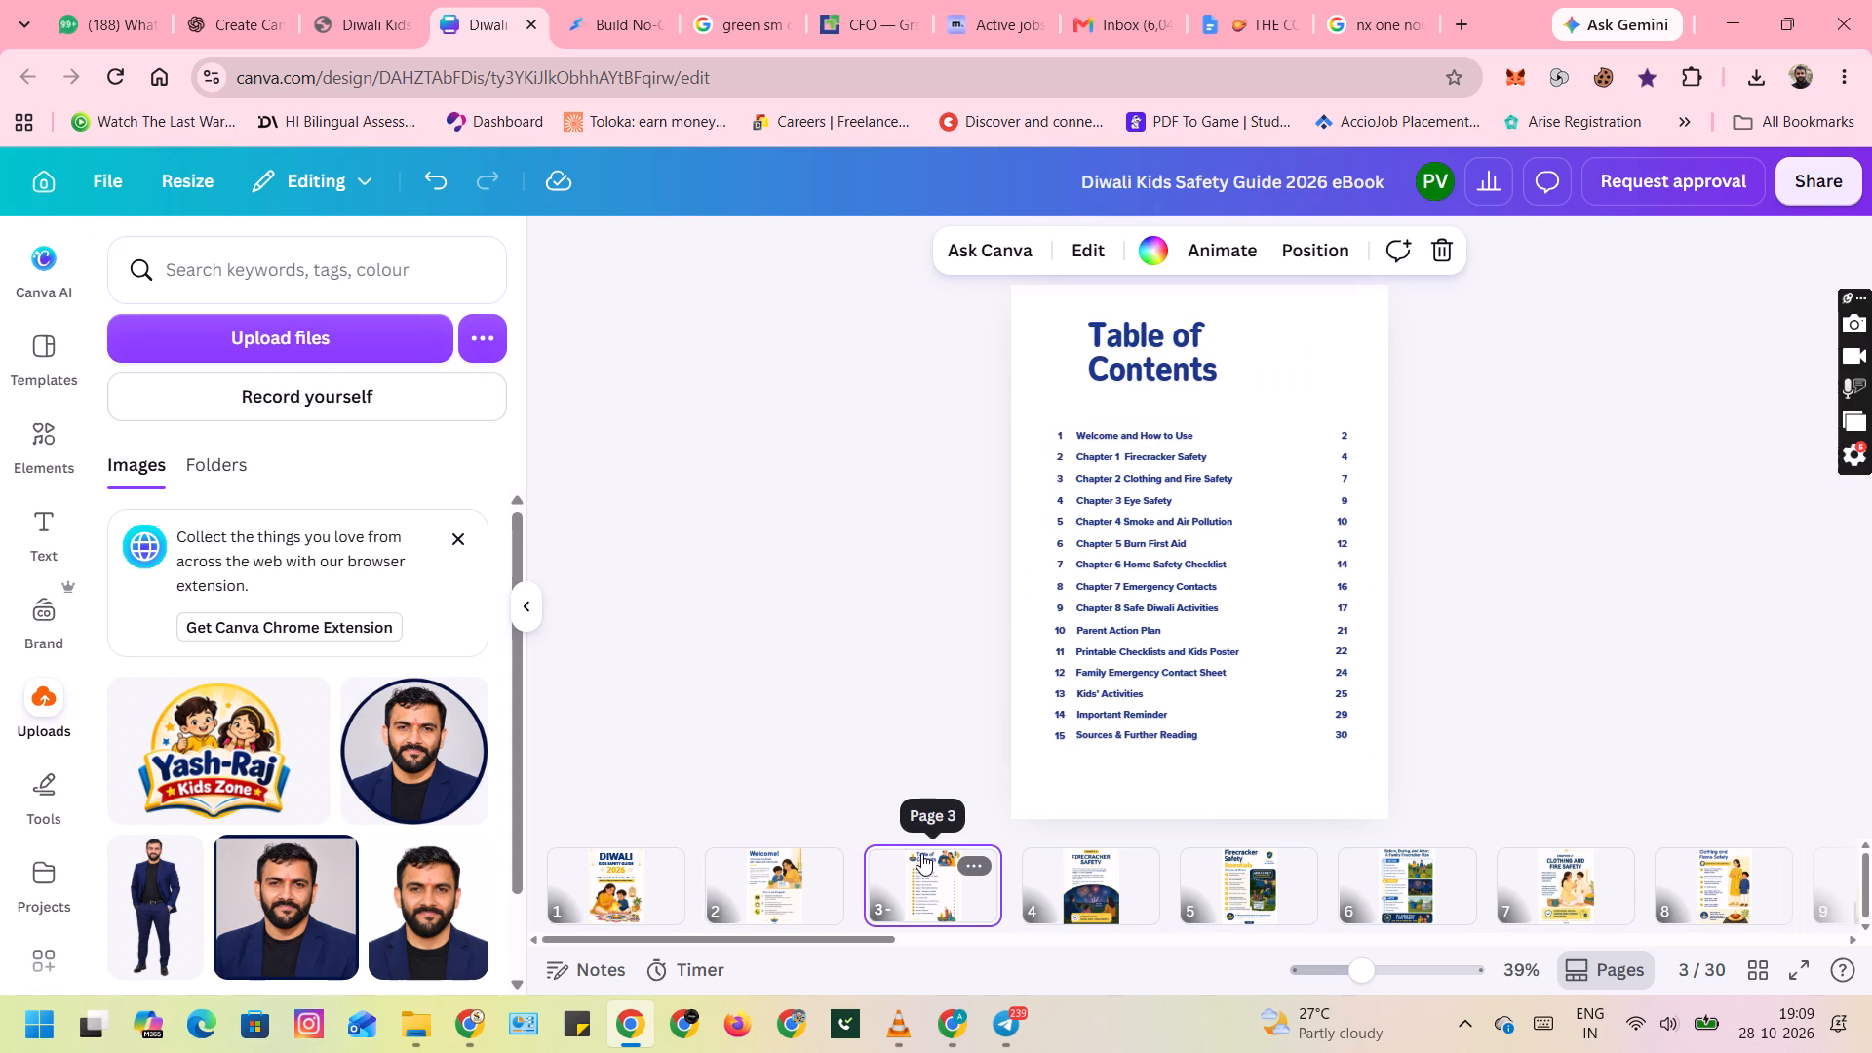
pyautogui.press('Right')
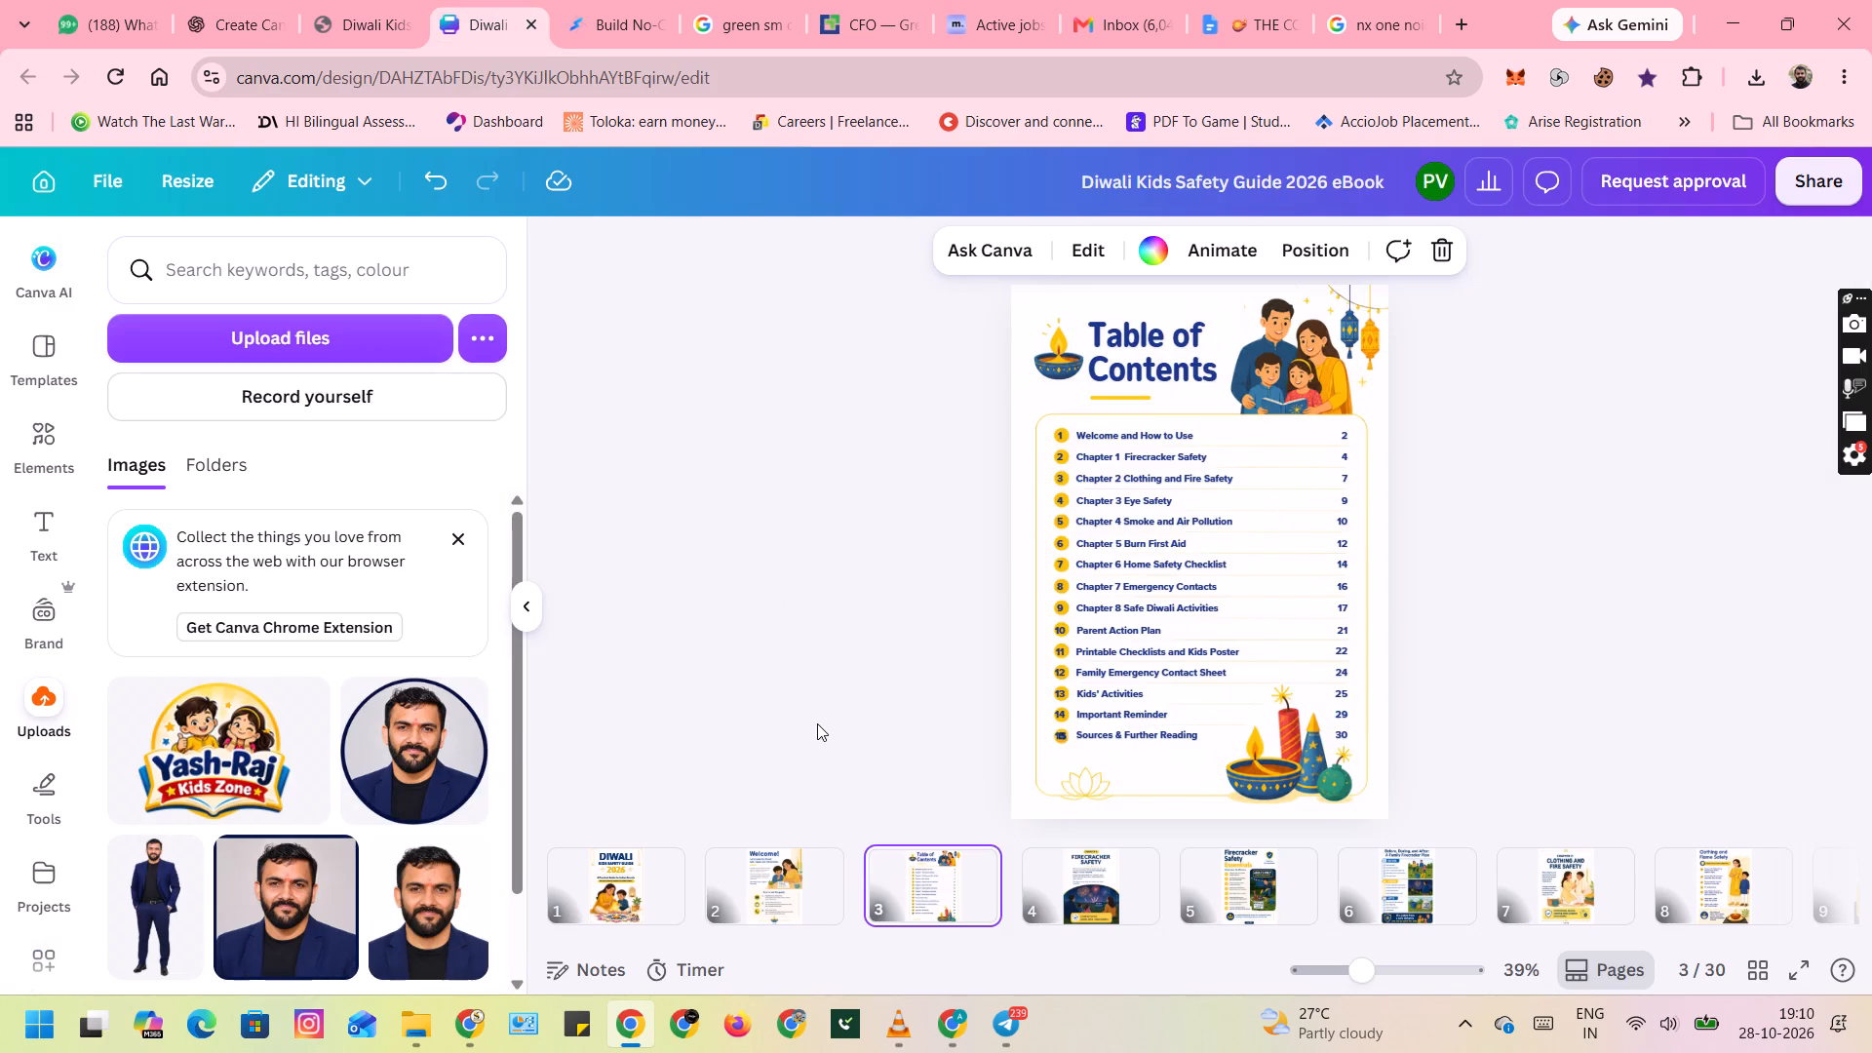
pyautogui.click(227, 759)
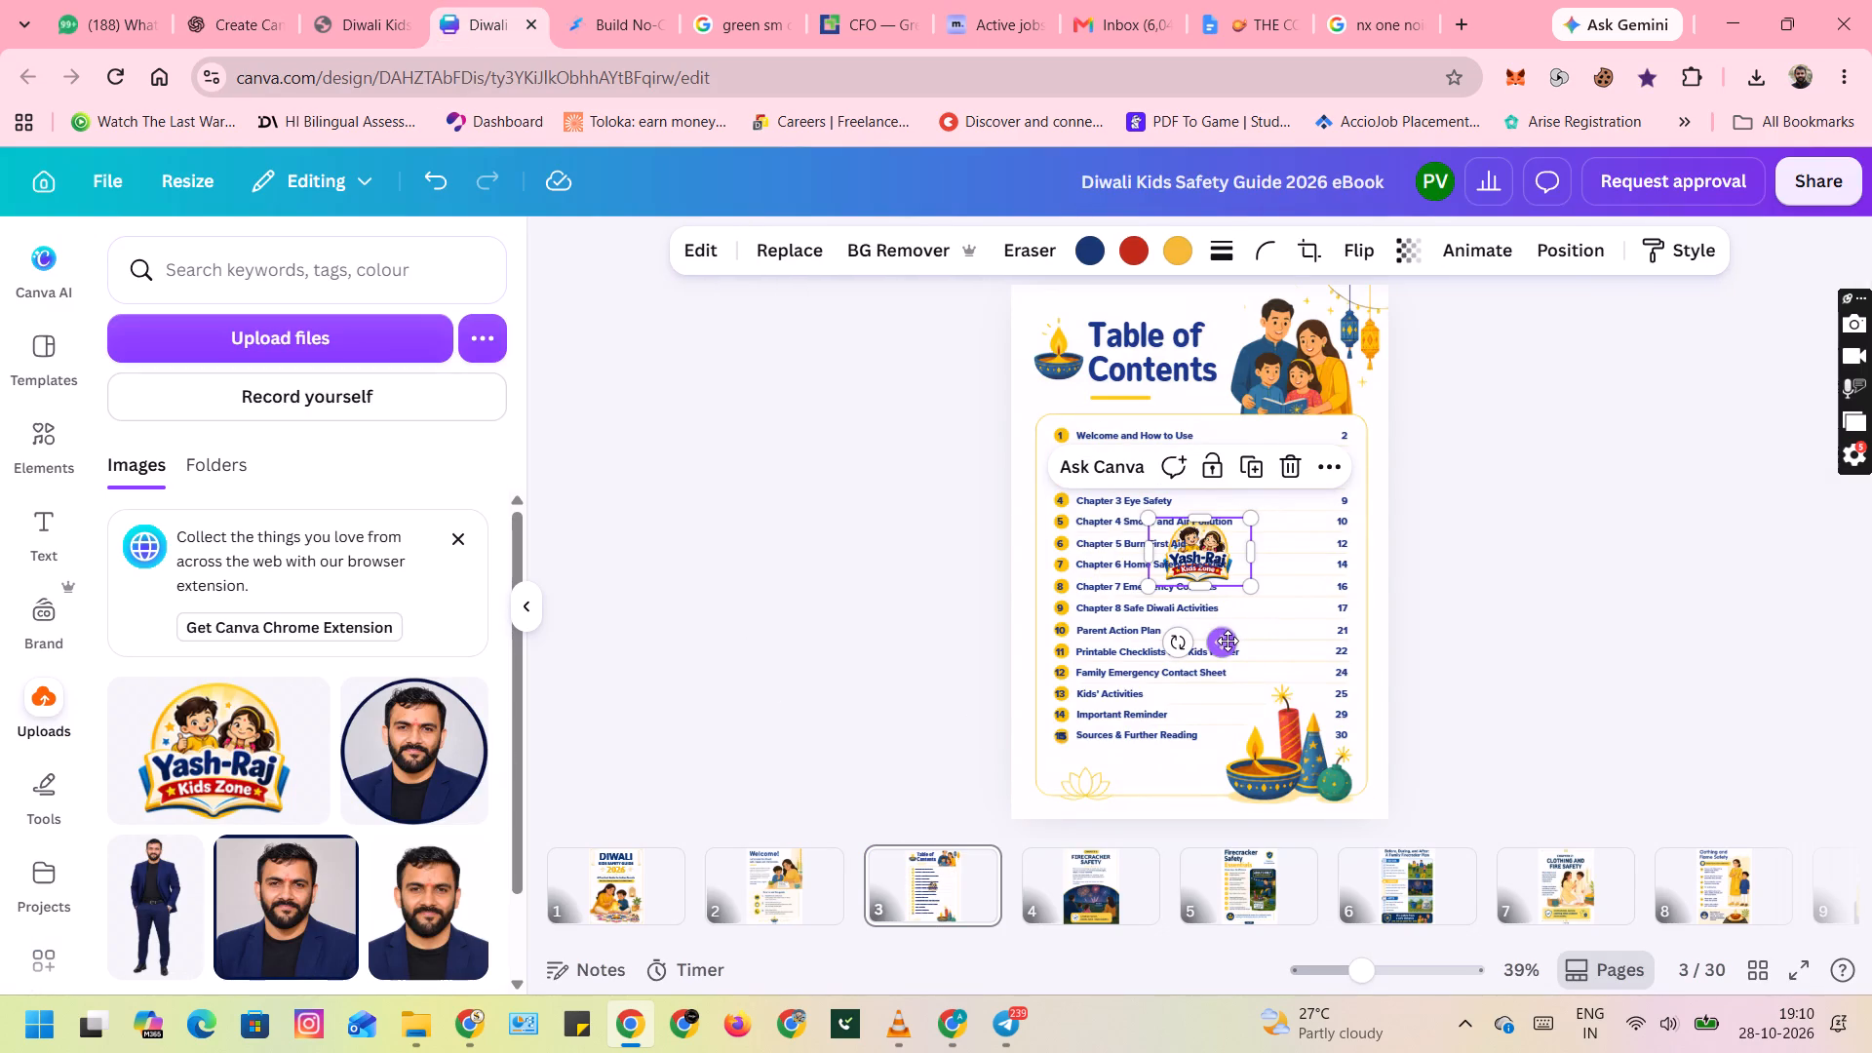
pyautogui.moveTo(1228, 642); pyautogui.dragTo(1119, 862)
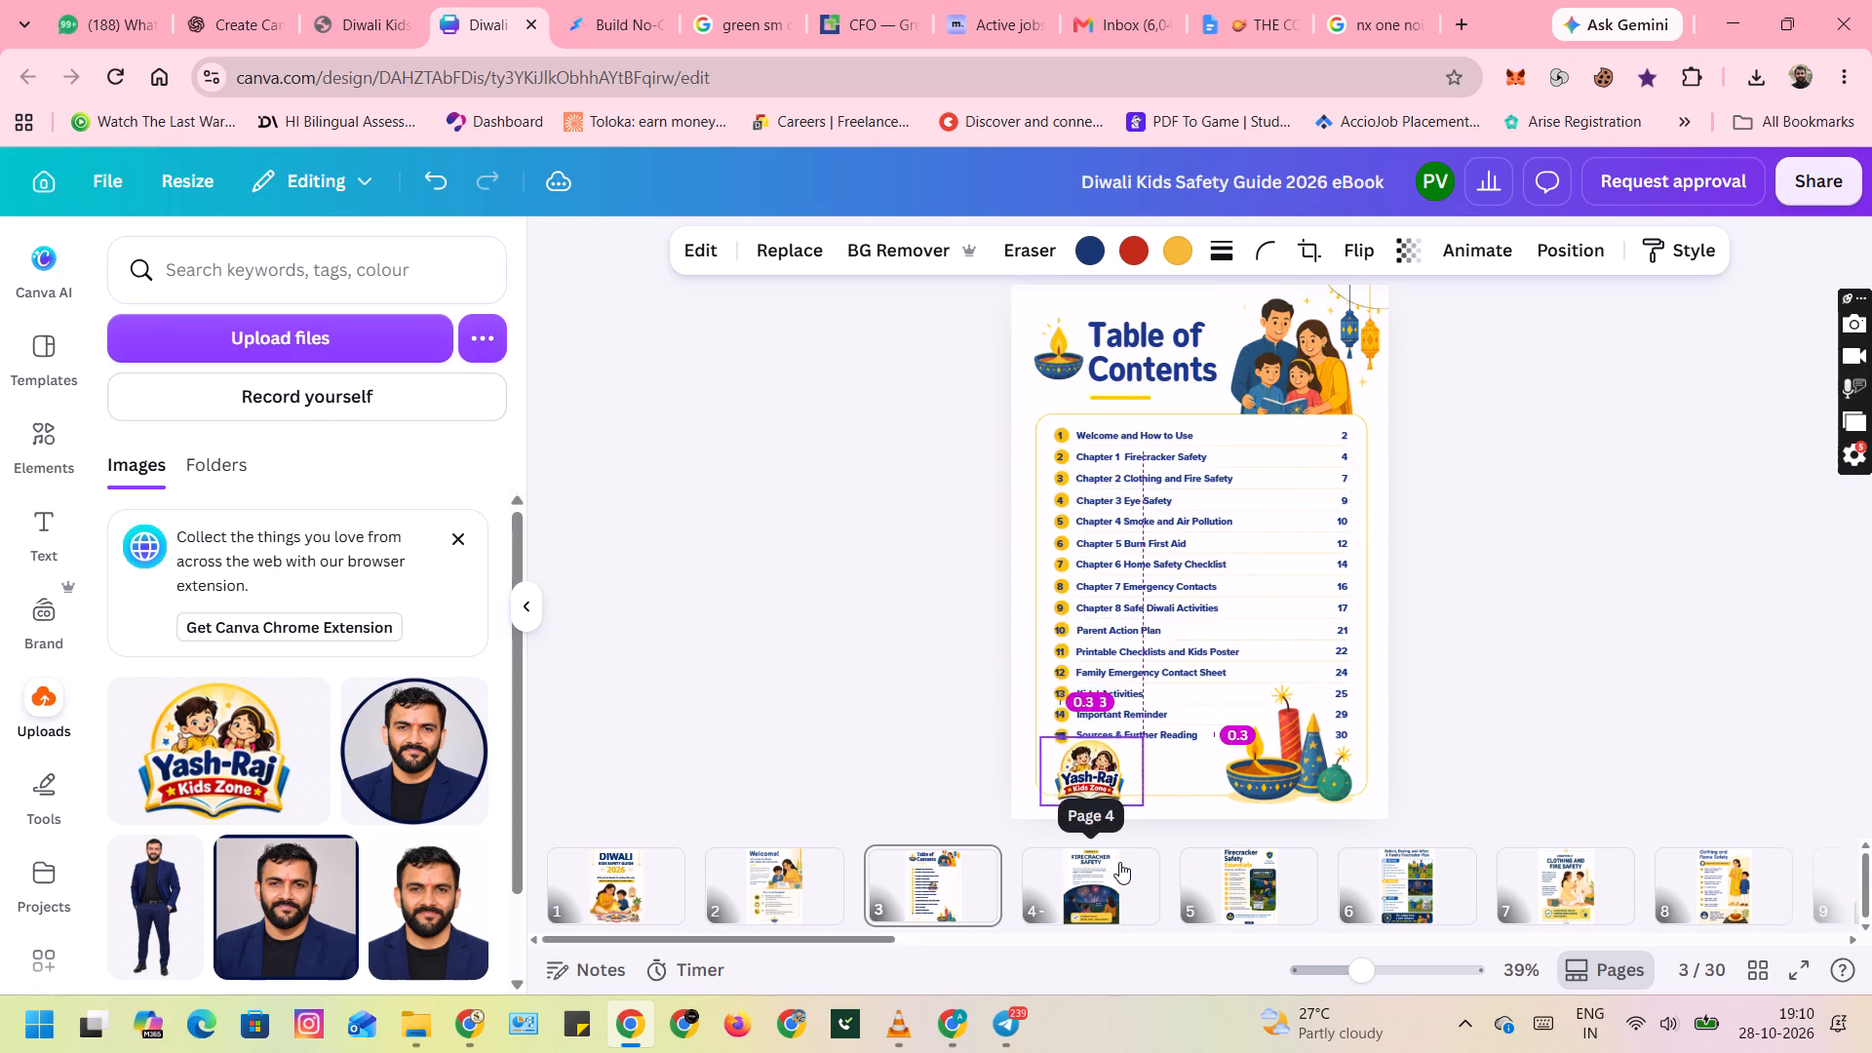
pyautogui.moveTo(1119, 862); pyautogui.dragTo(1111, 862)
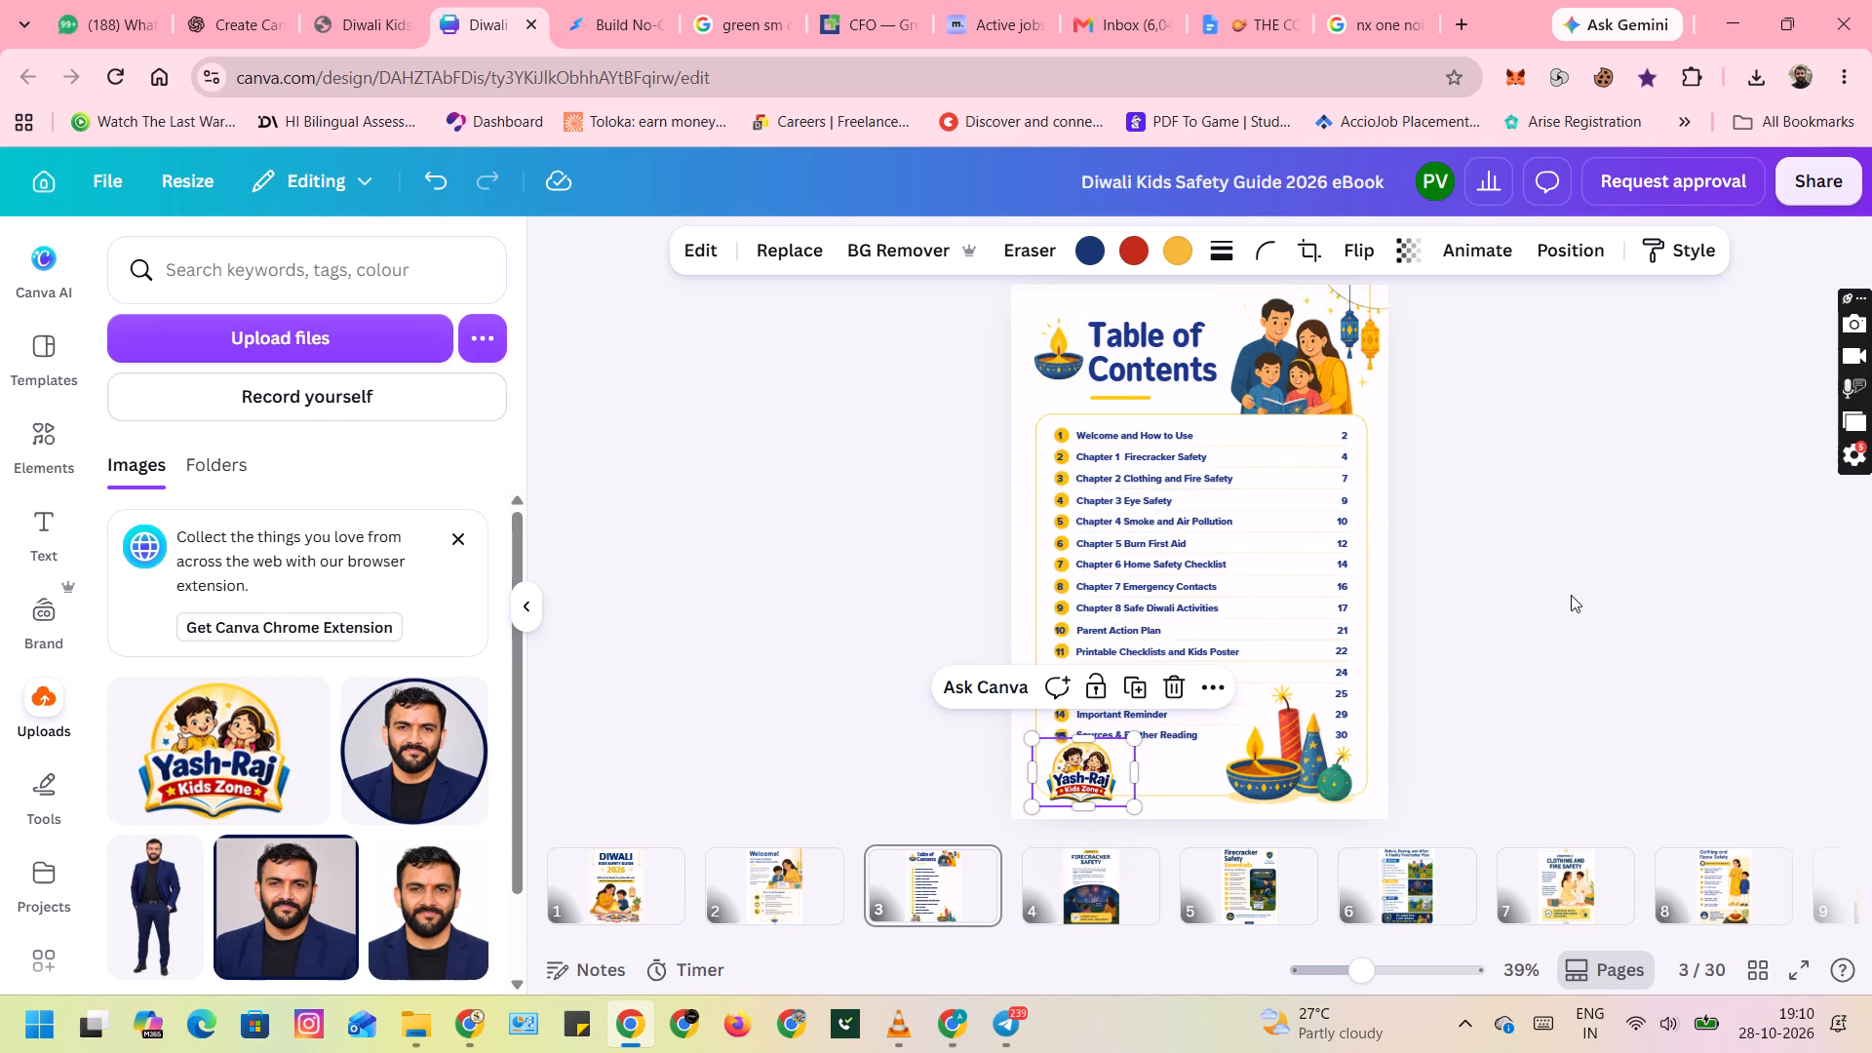
pyautogui.click(1571, 595)
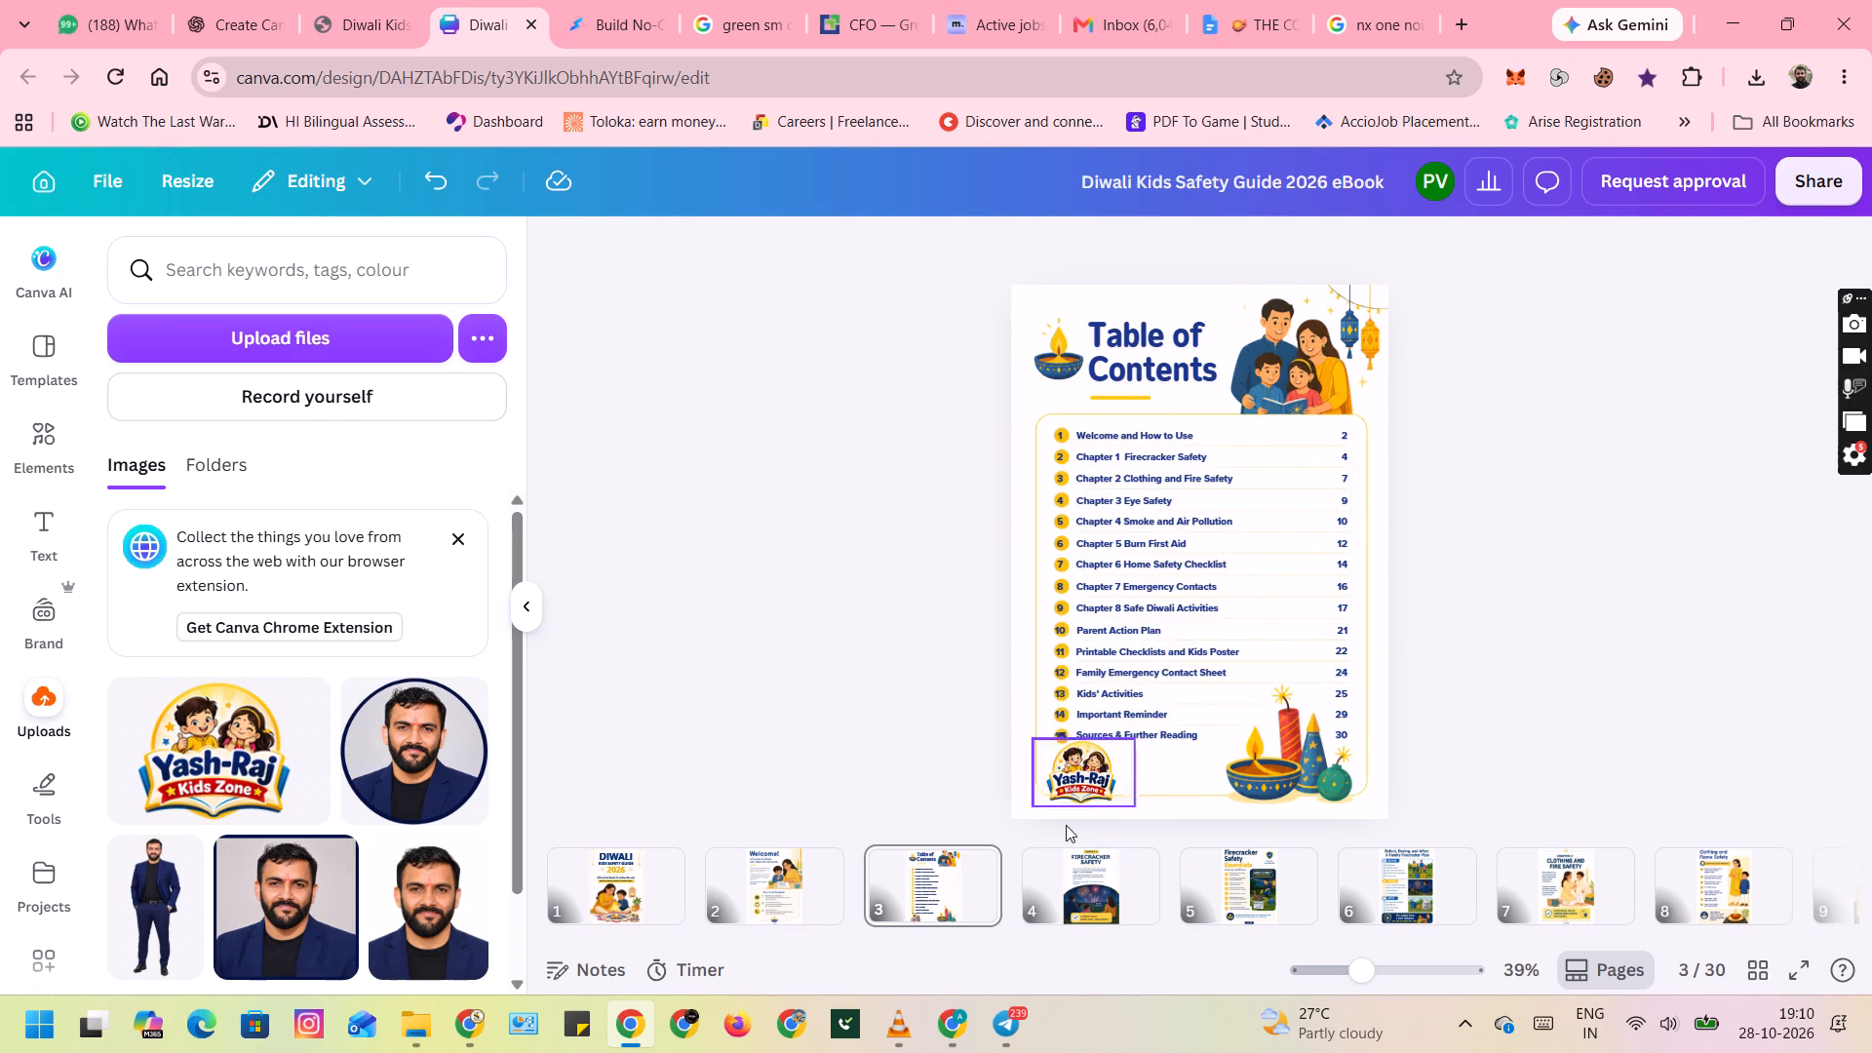
pyautogui.click(1083, 783)
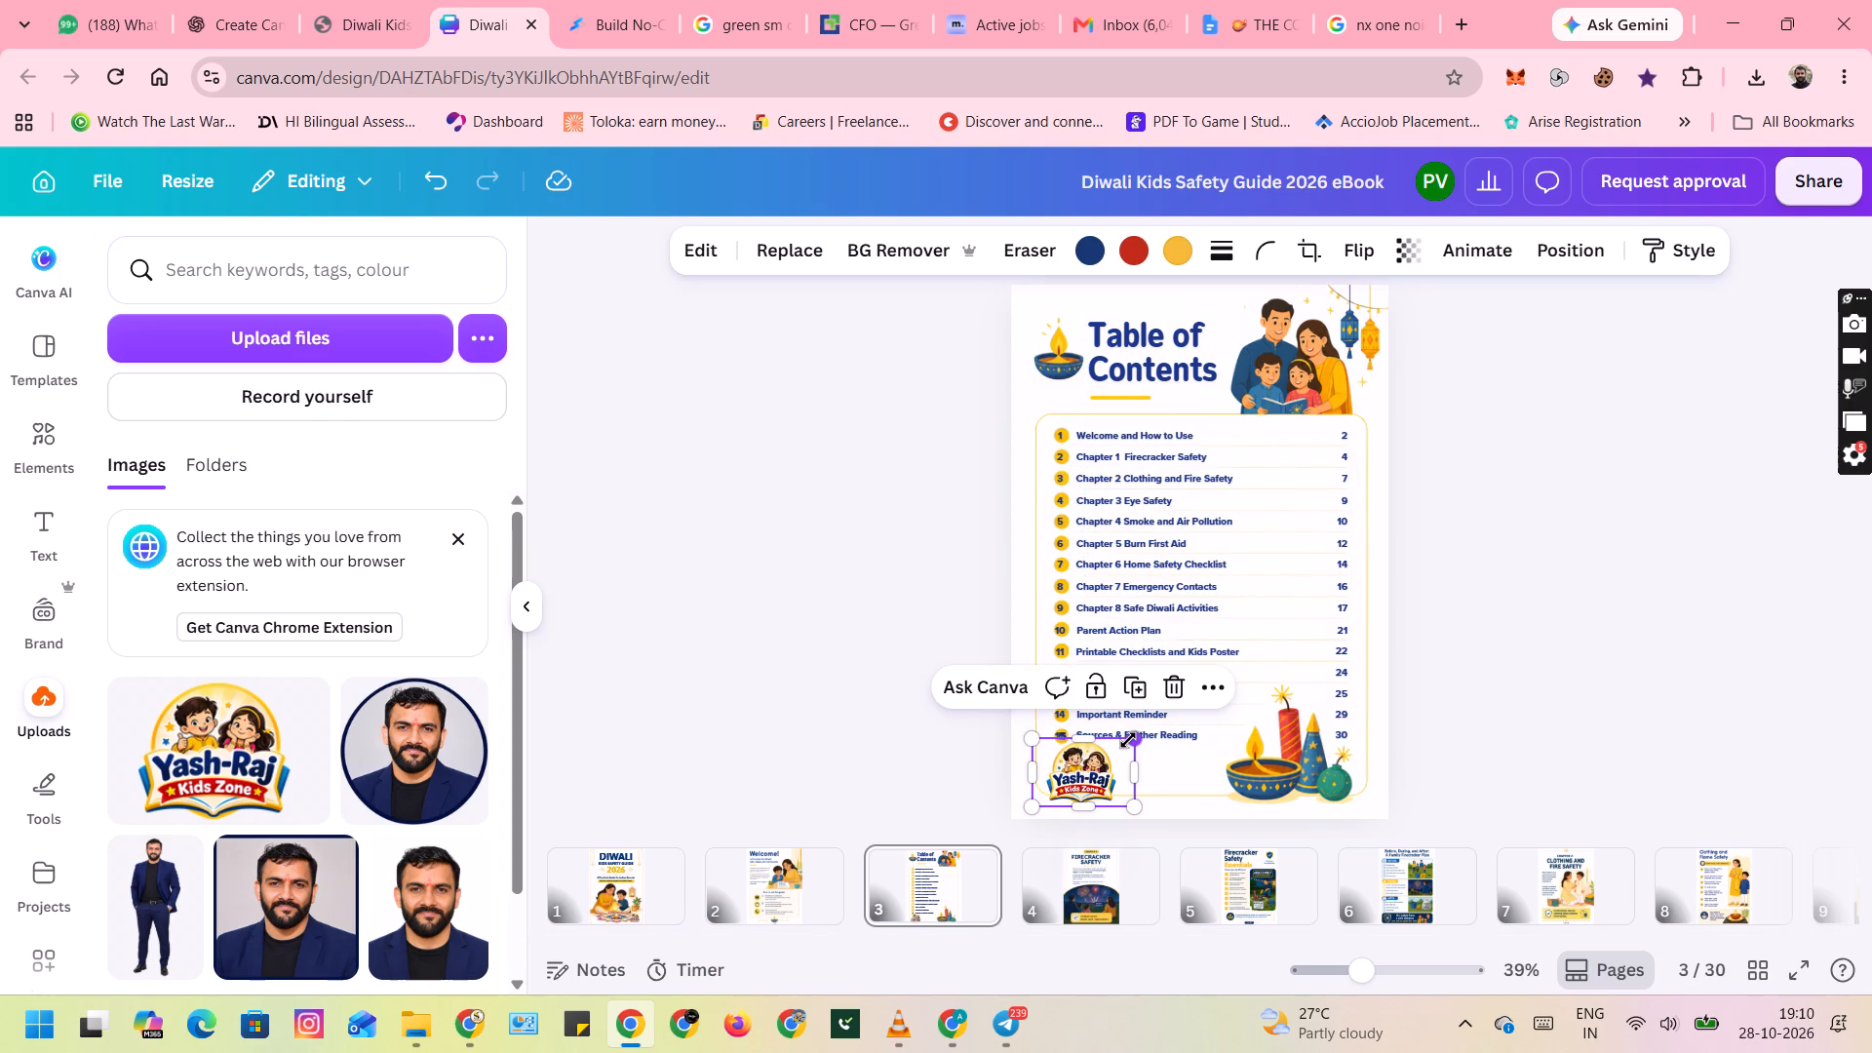
pyautogui.moveTo(1128, 740); pyautogui.dragTo(1092, 760)
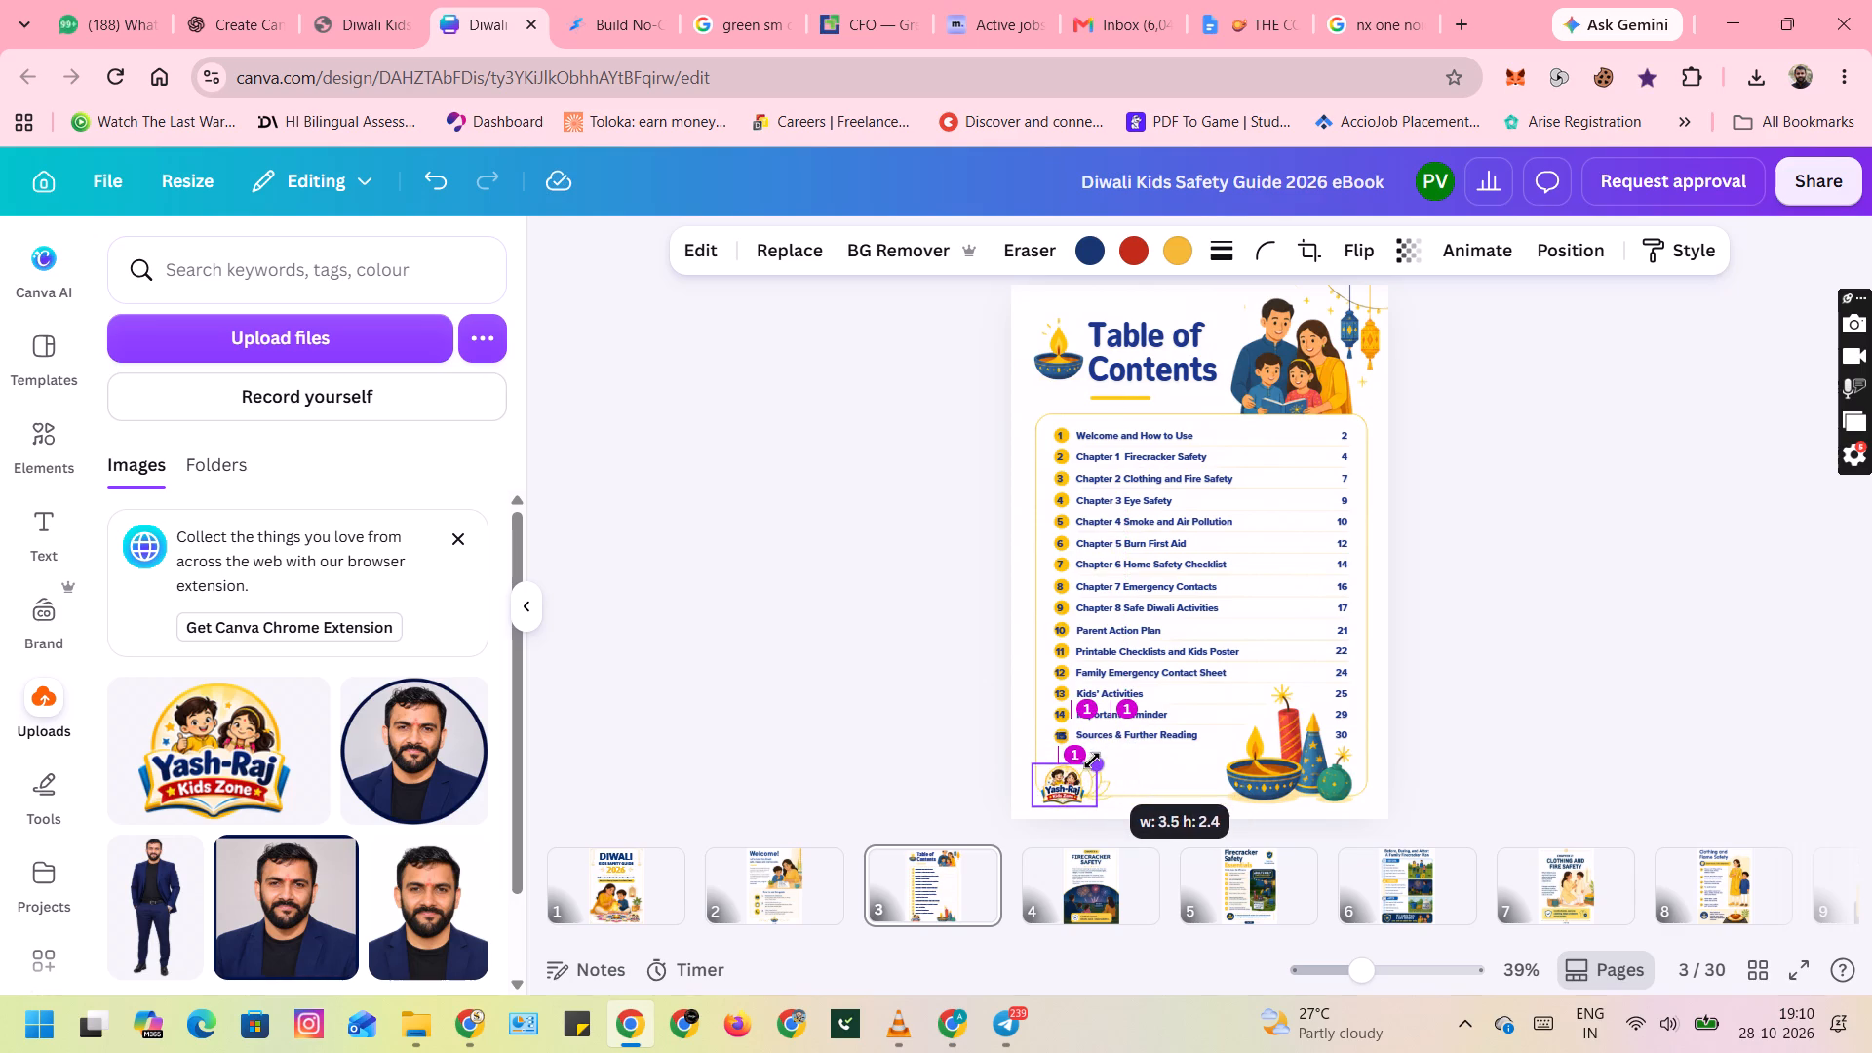
pyautogui.moveTo(1092, 760); pyautogui.dragTo(1105, 760)
pyautogui.moveTo(1072, 780); pyautogui.dragTo(1086, 780)
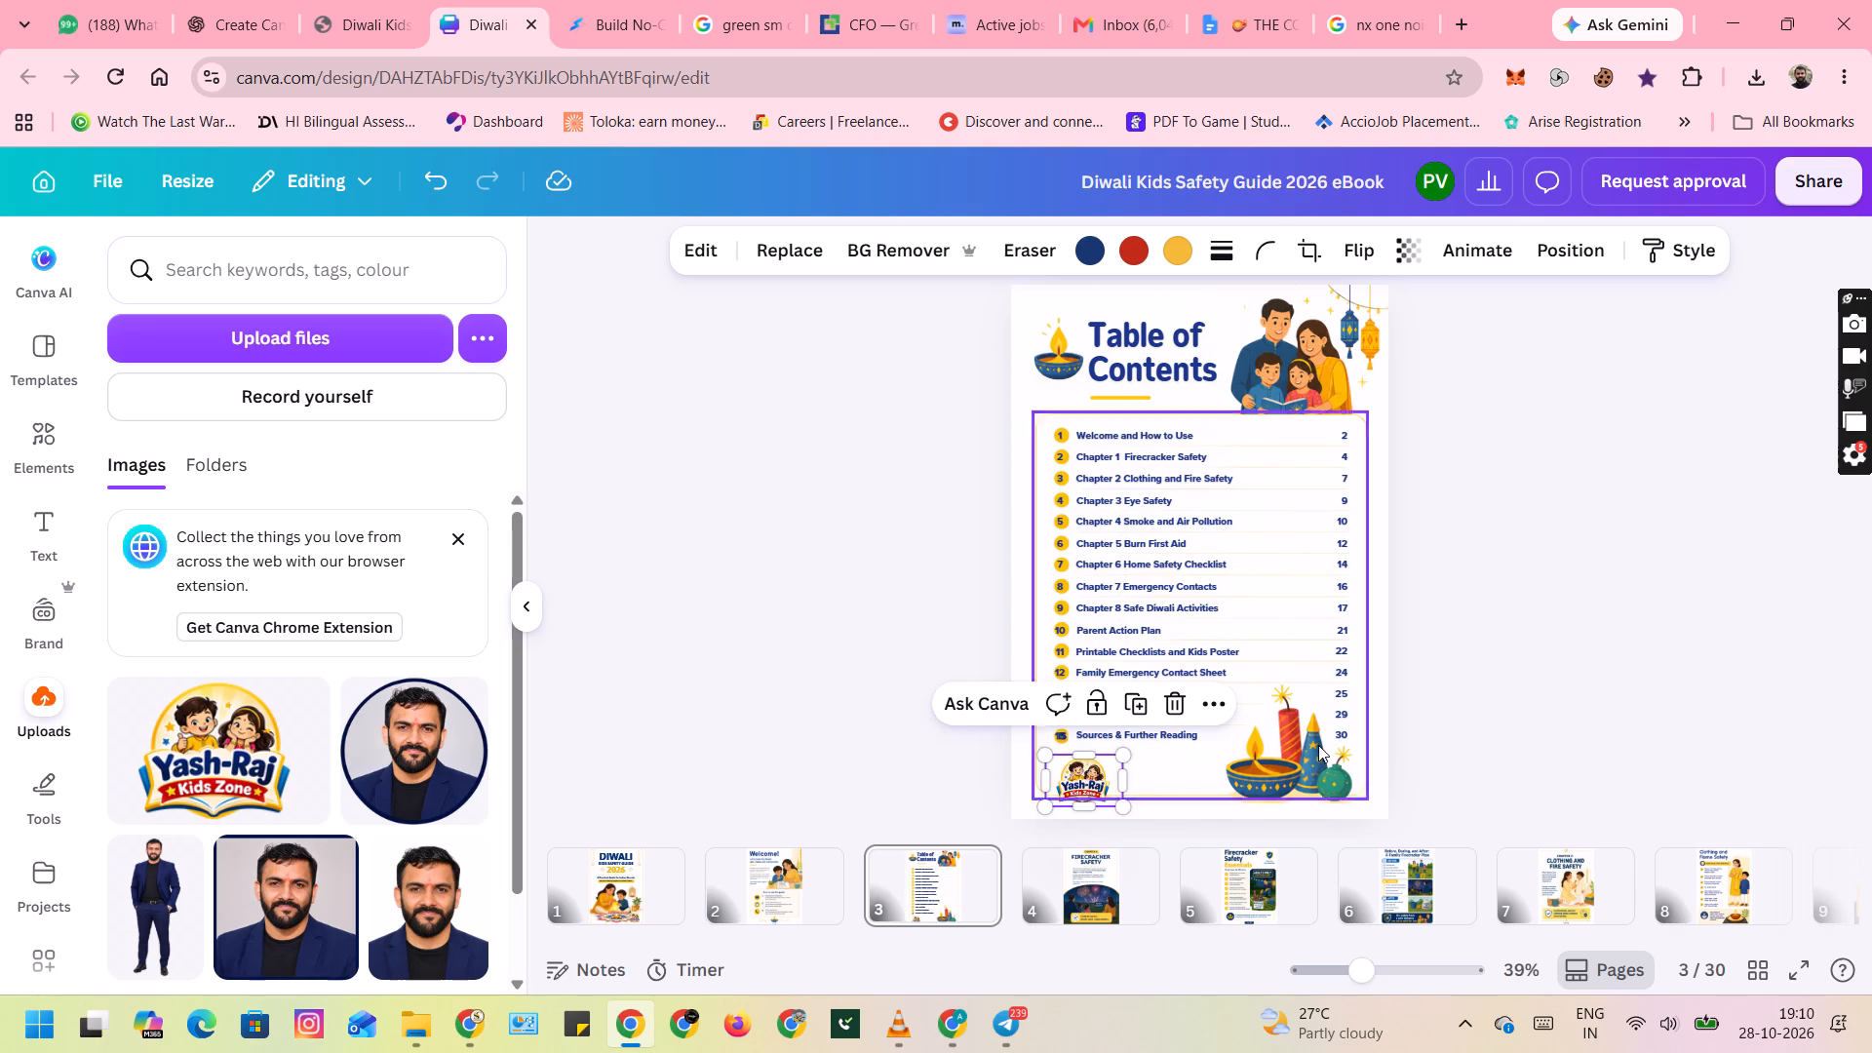
pyautogui.click(1495, 755)
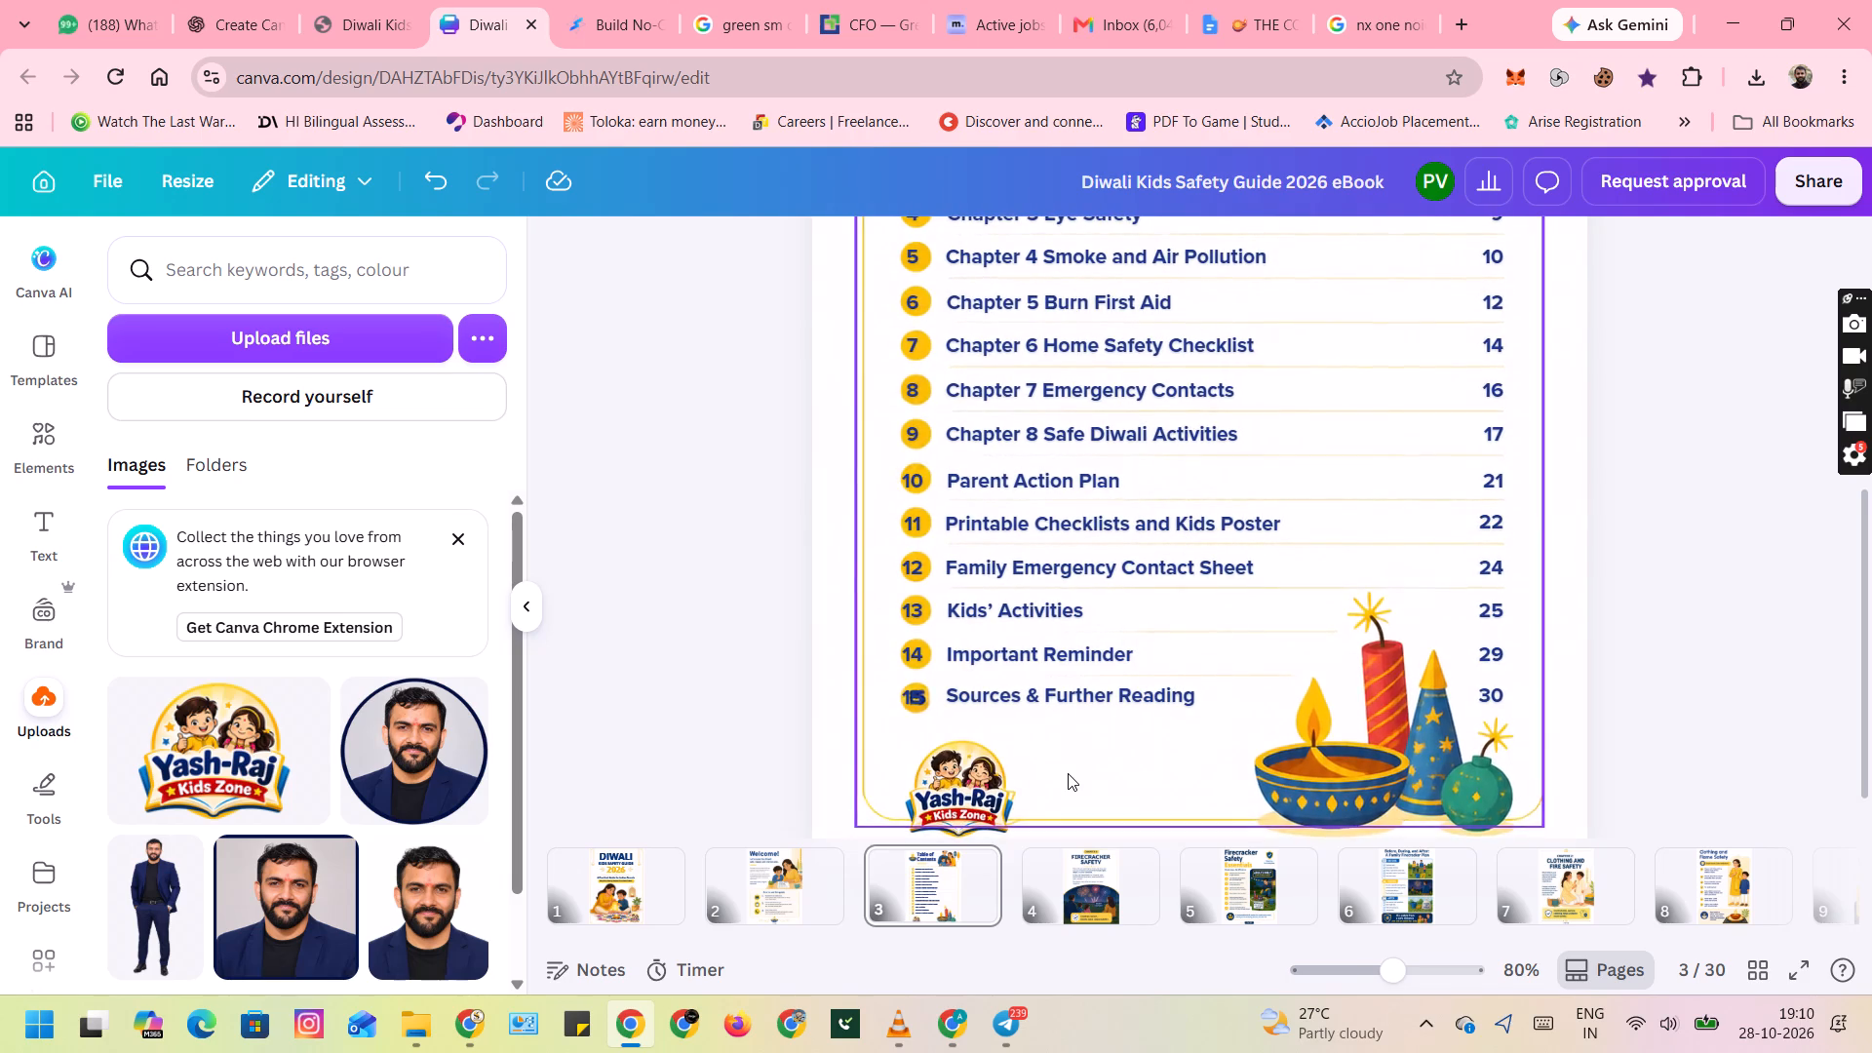
pyautogui.hscroll(1, 1068, 773)
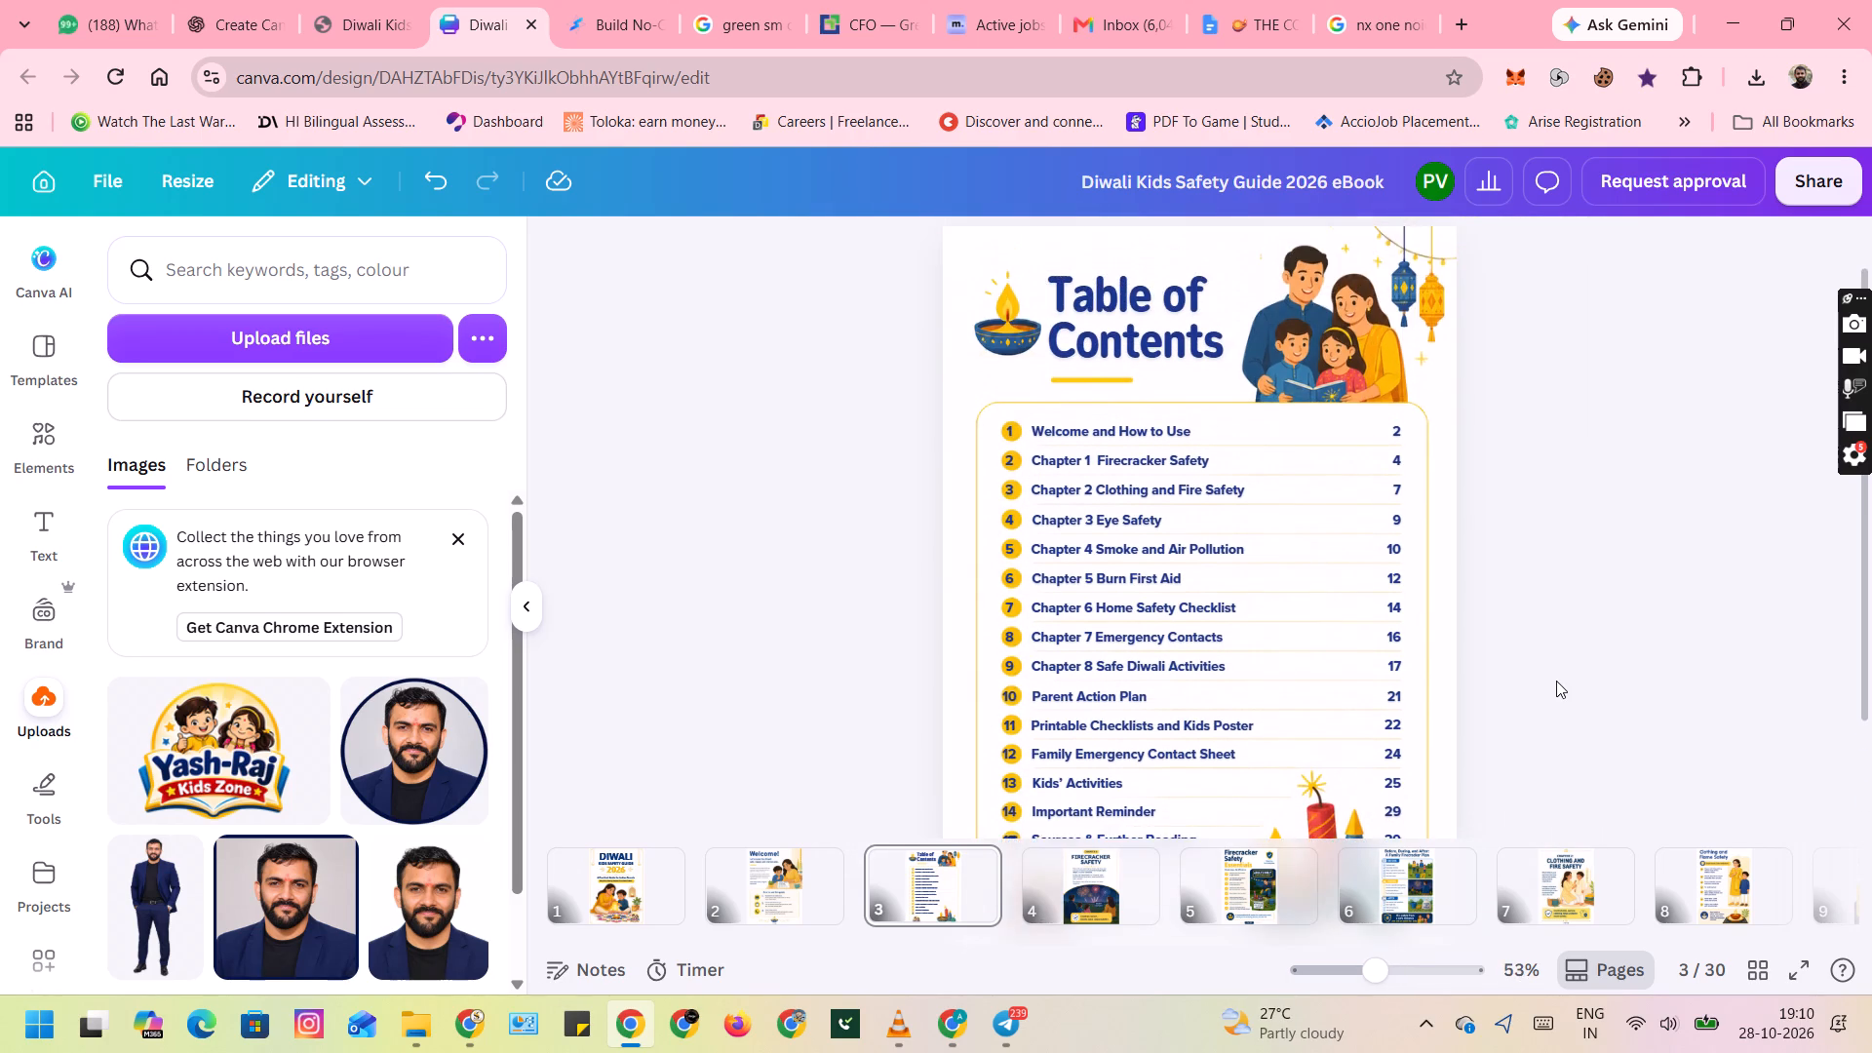
pyautogui.click(1103, 865)
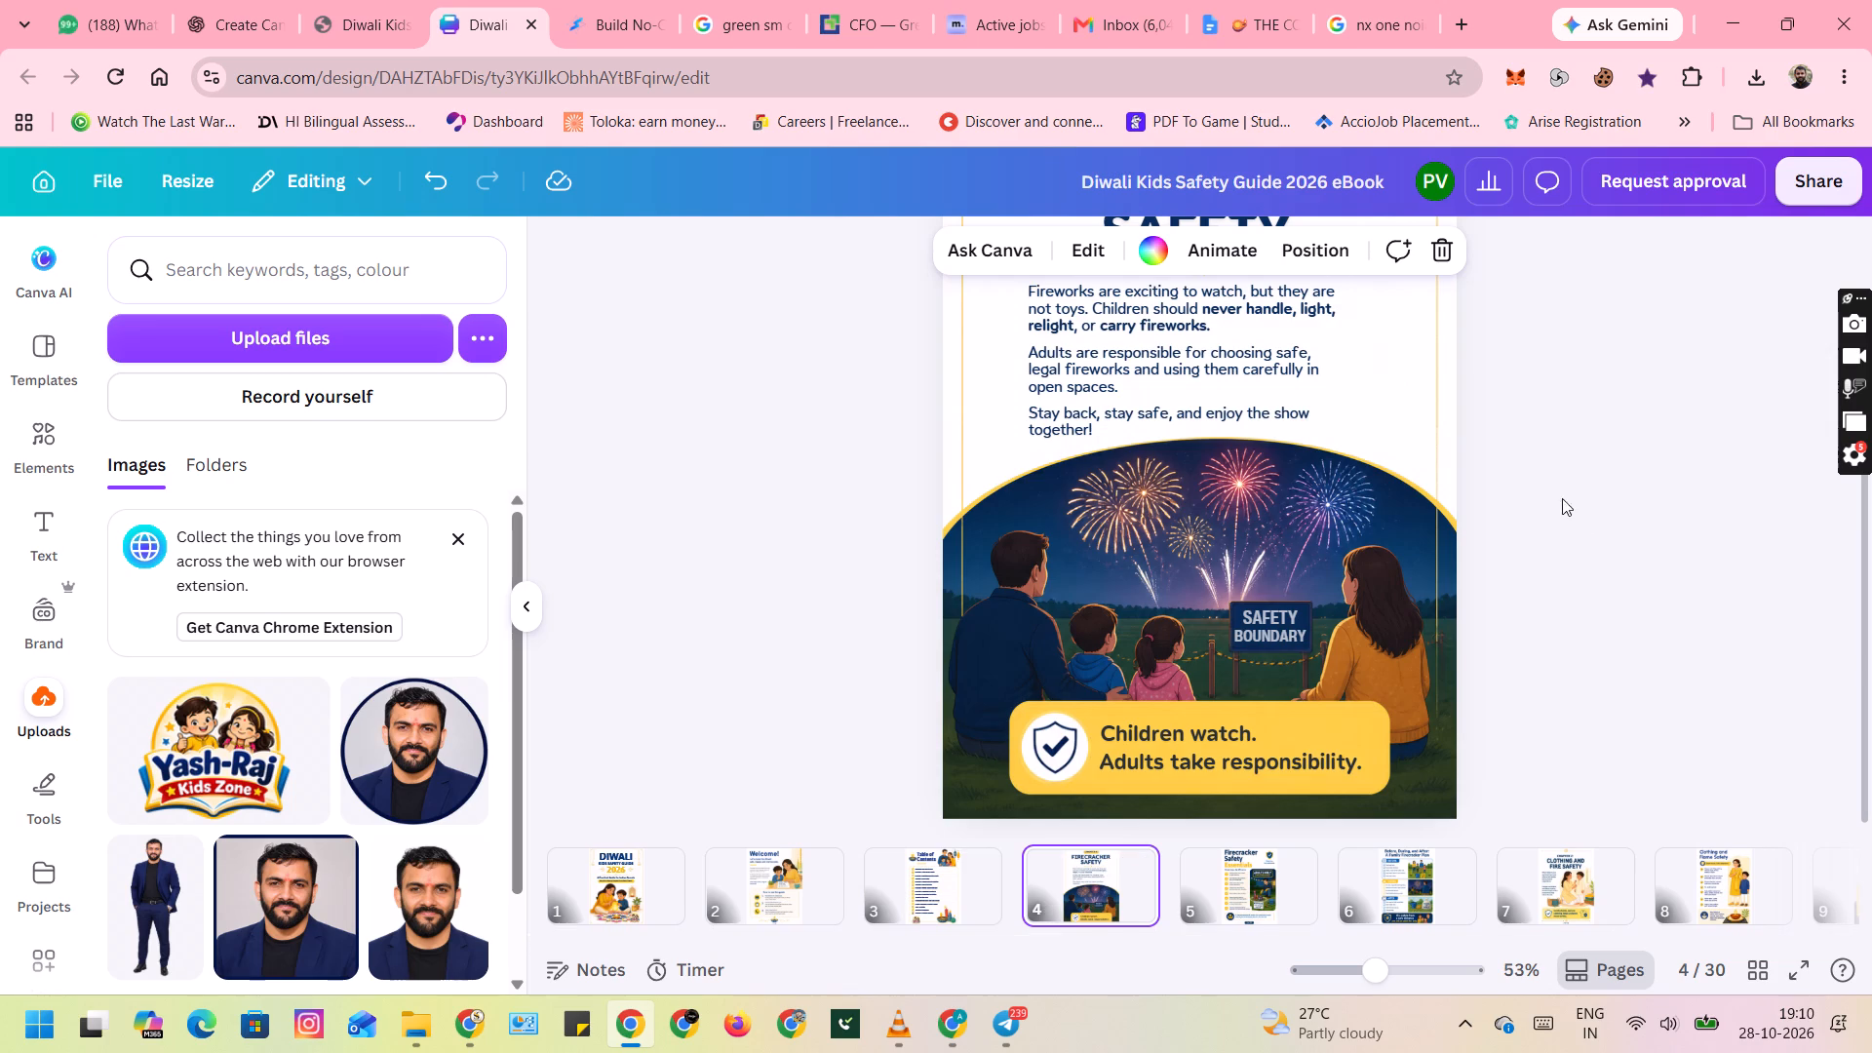
pyautogui.scroll(2, 1598, 531)
pyautogui.press('Right')
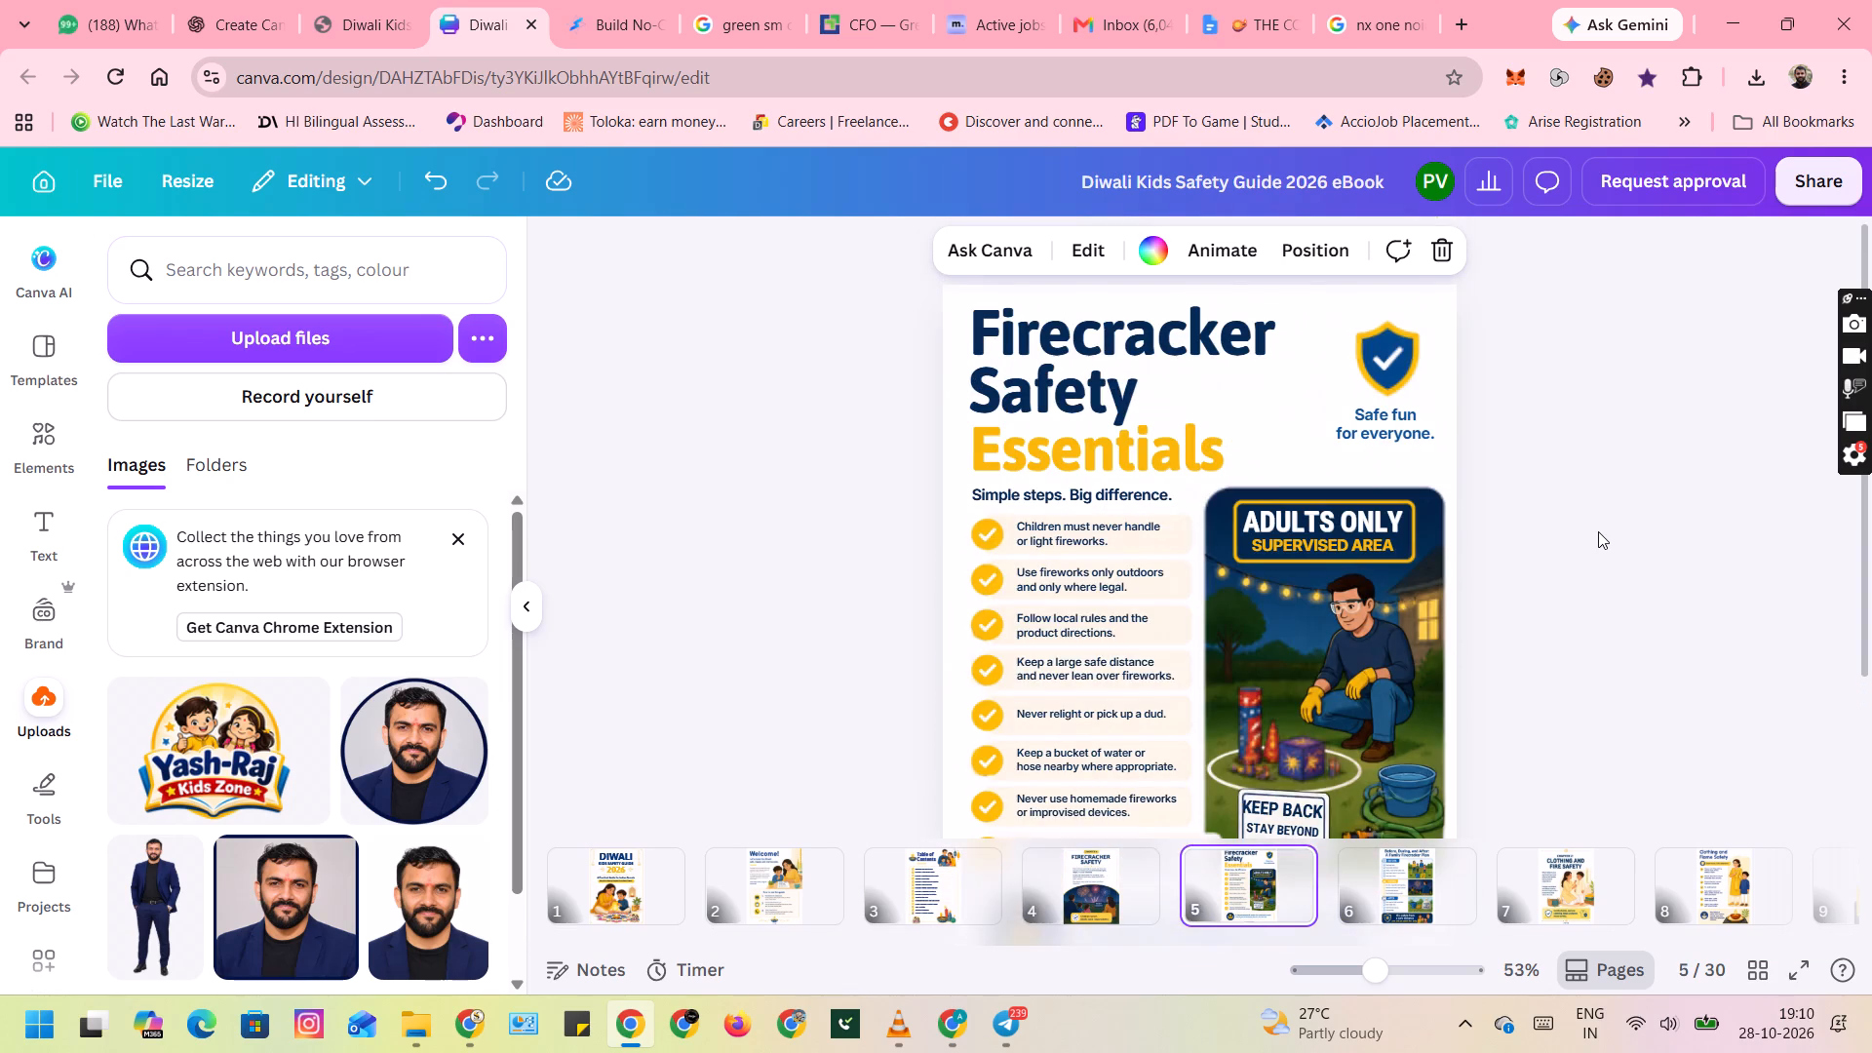
pyautogui.press('Right')
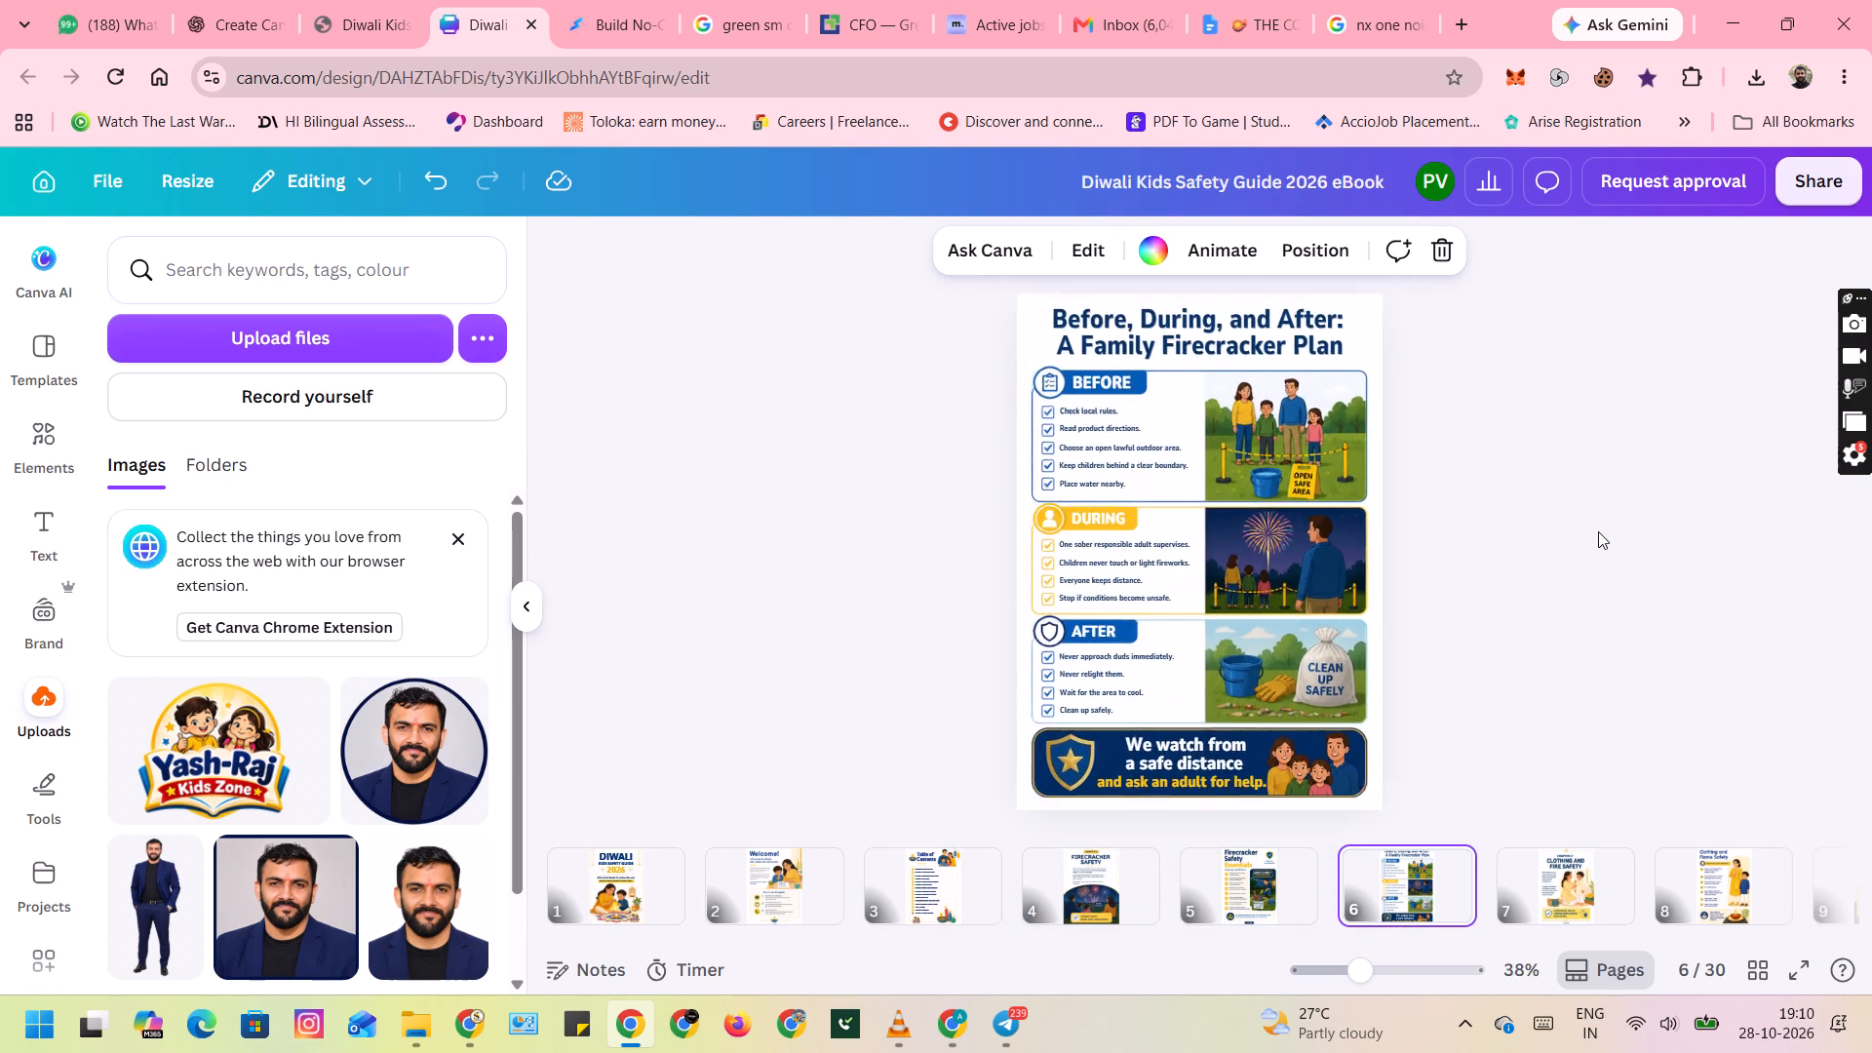
pyautogui.press('Right')
pyautogui.press('Right')
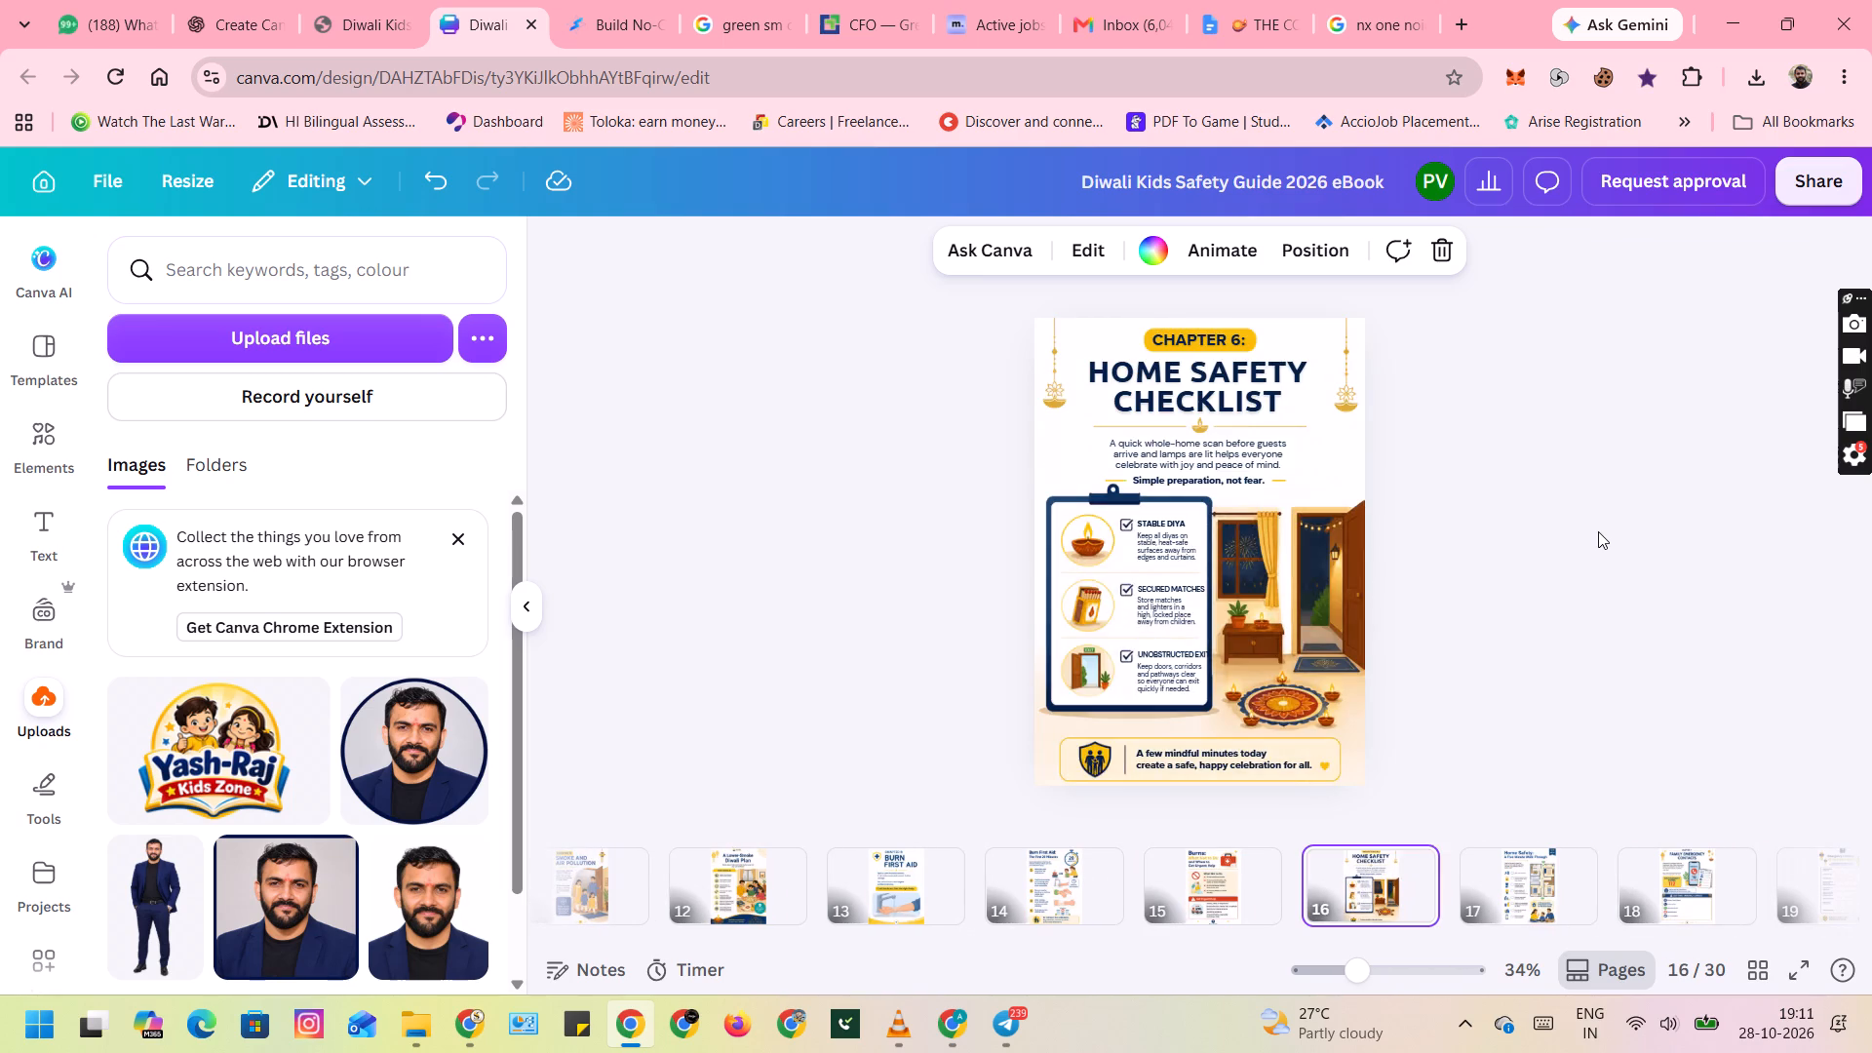
pyautogui.press('Right')
pyautogui.press('Right')
pyautogui.press('Right')
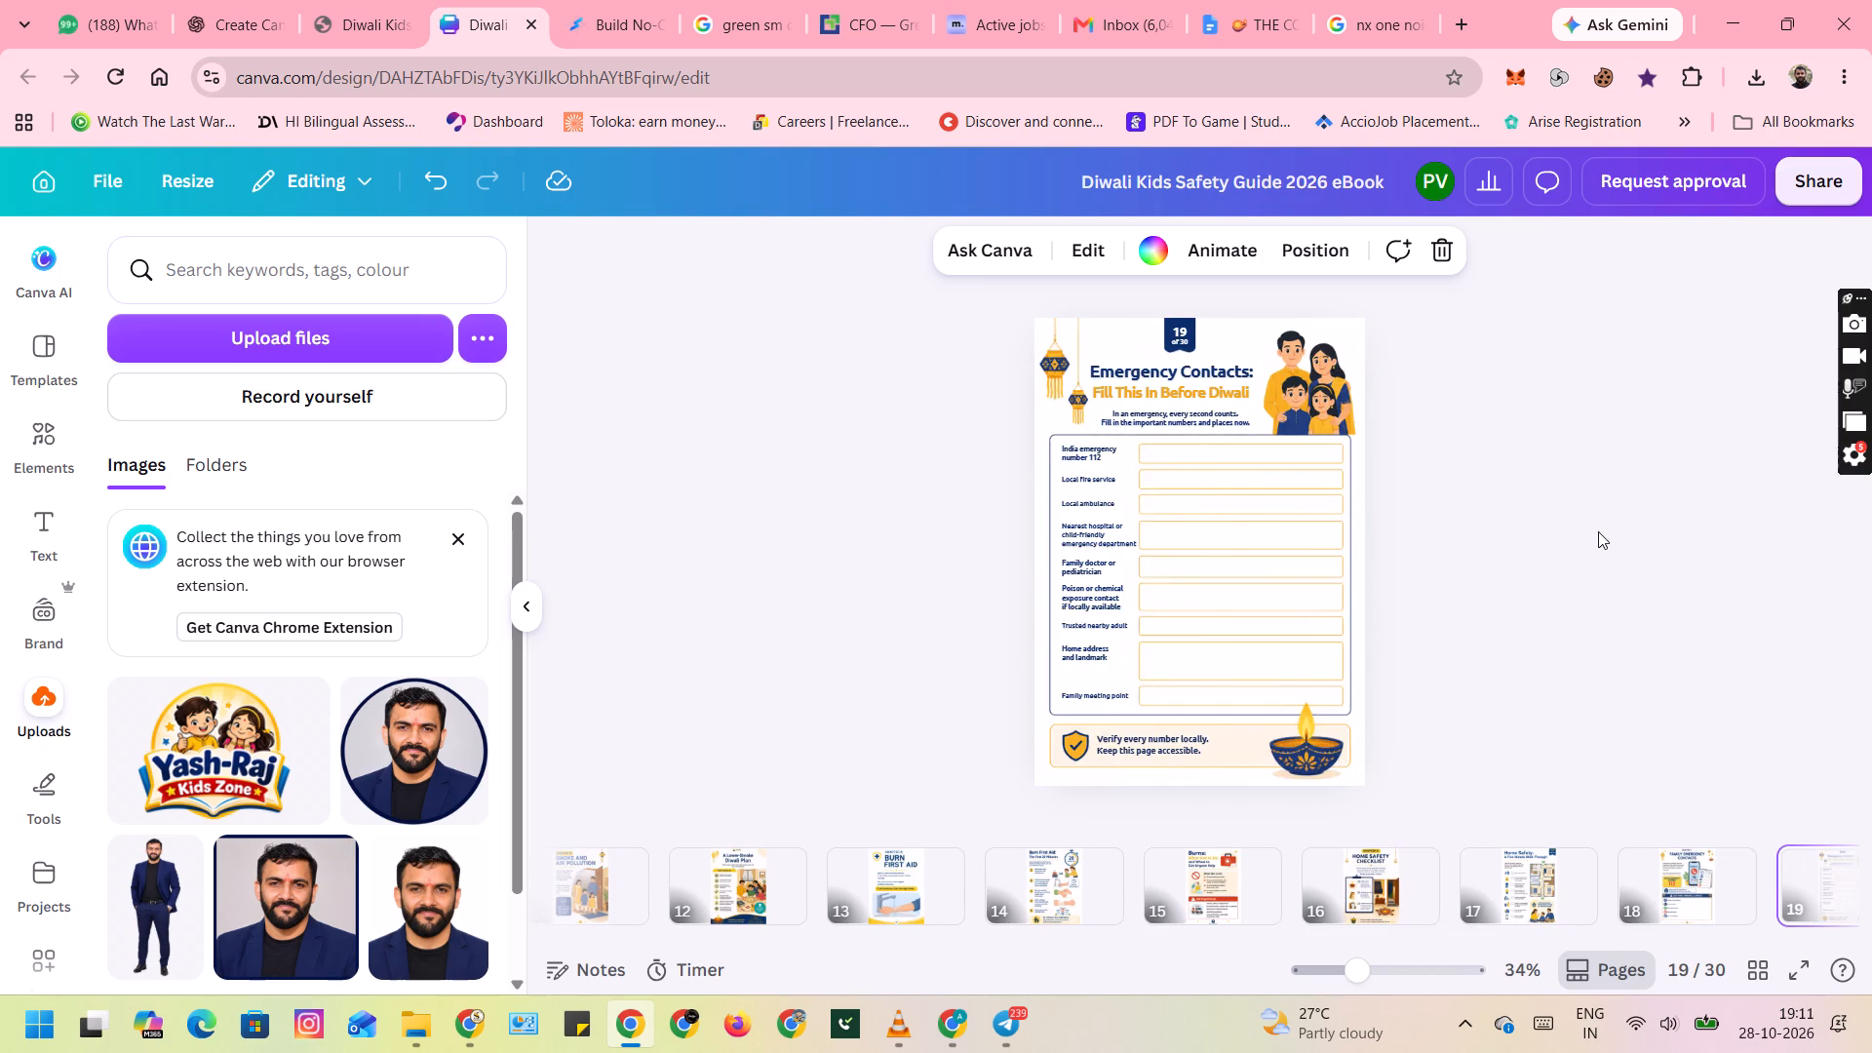
pyautogui.press('Right')
pyautogui.press('Right')
pyautogui.press('Right')
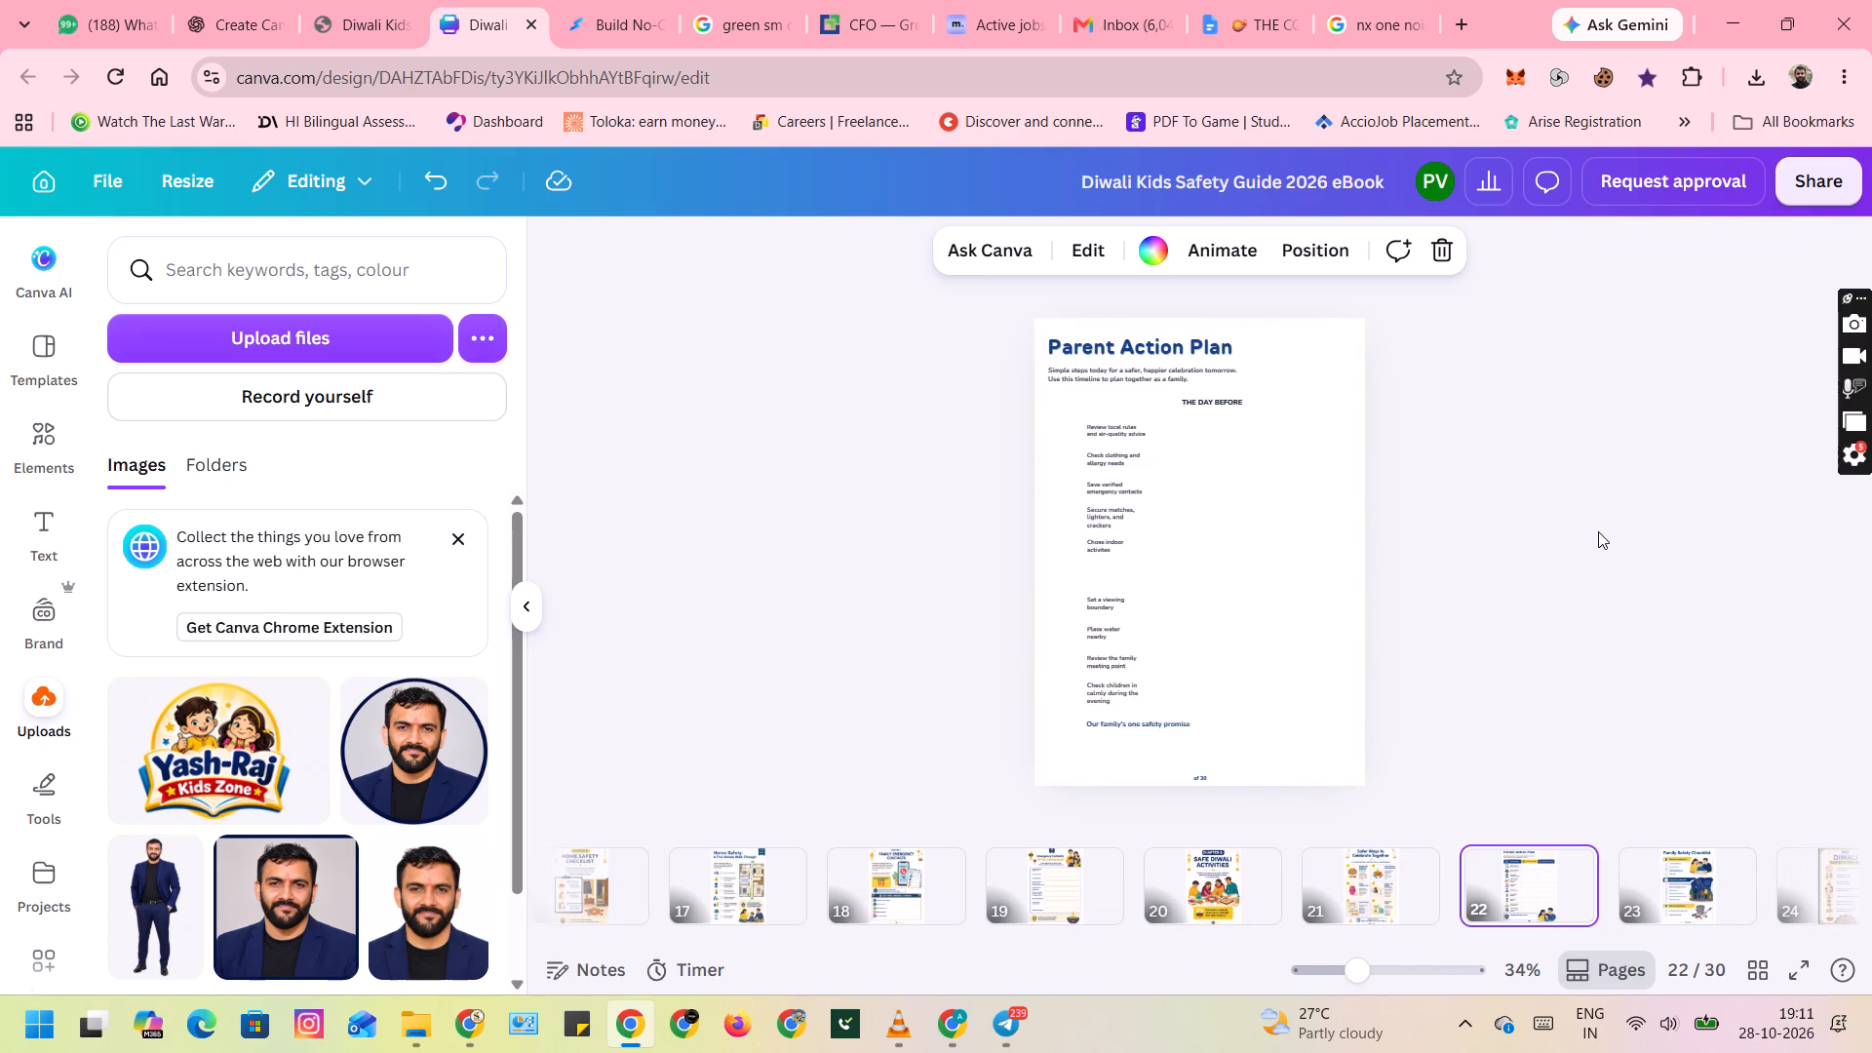
pyautogui.press('Right')
pyautogui.press('Right')
pyautogui.press('Right')
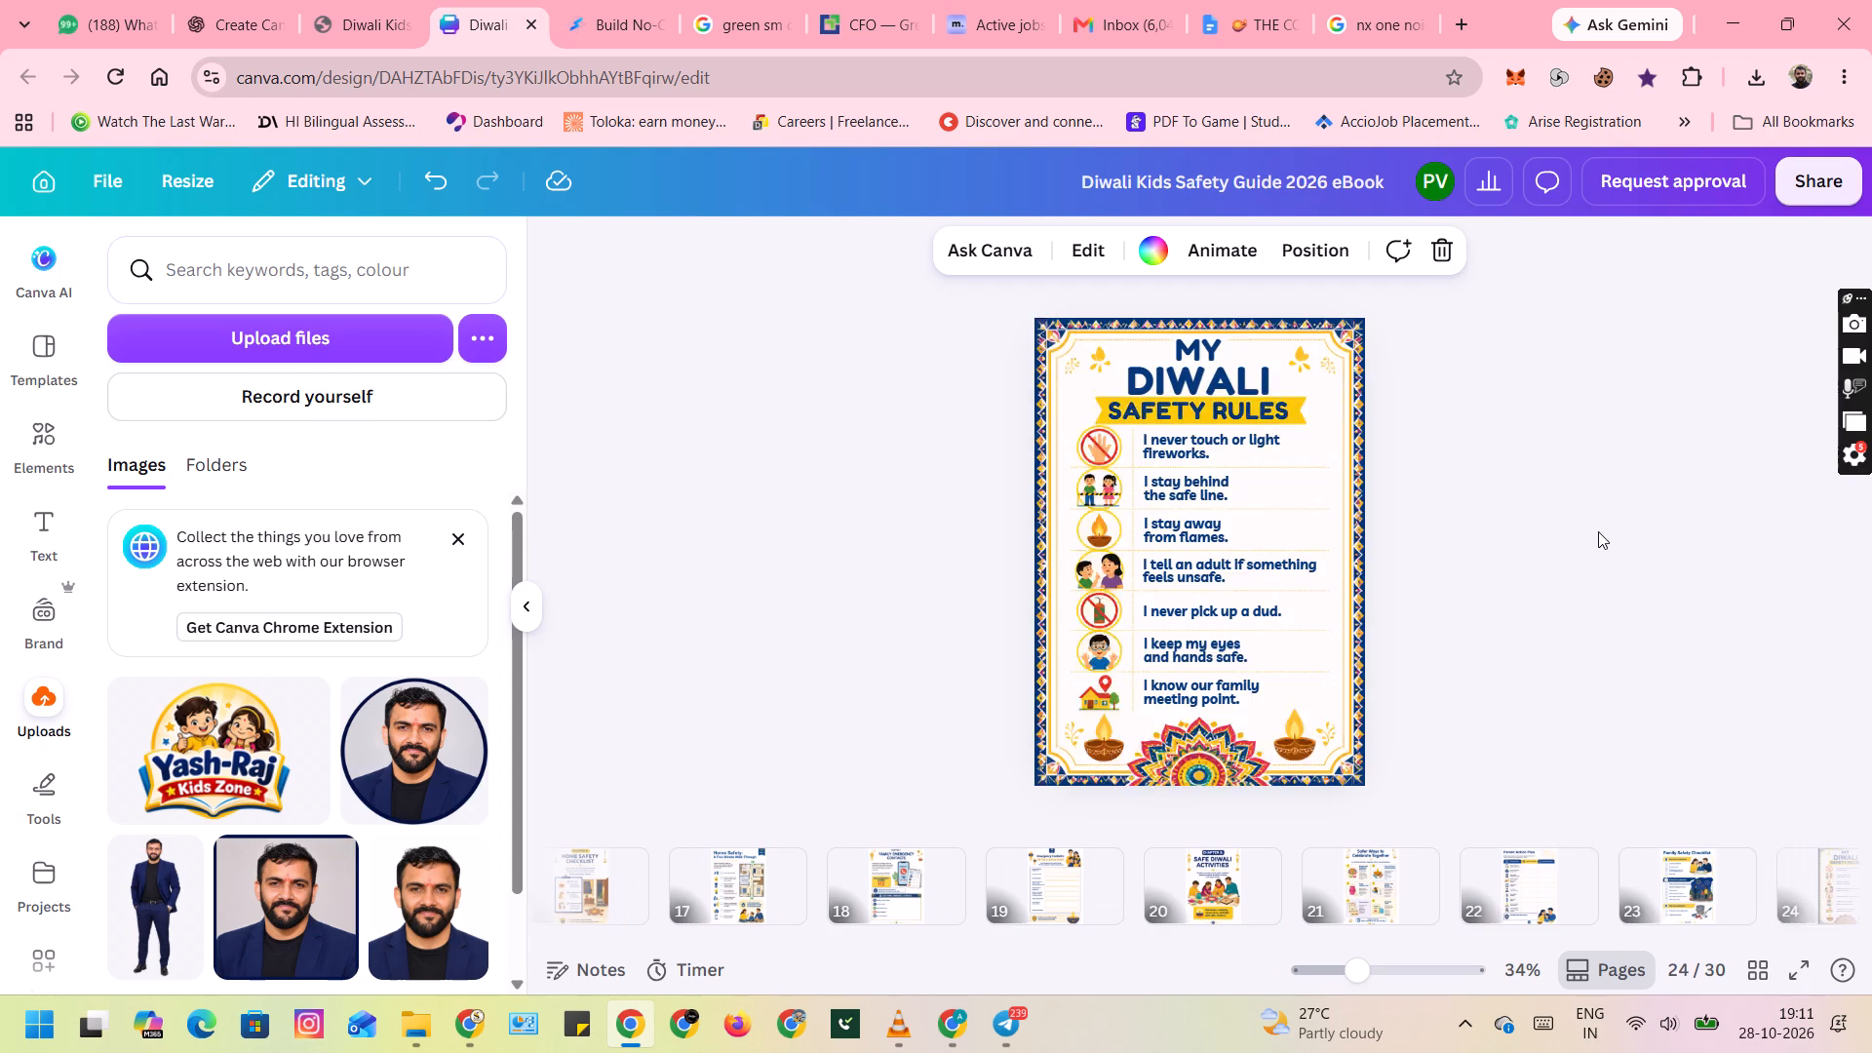
pyautogui.press('Right')
pyautogui.press('Right')
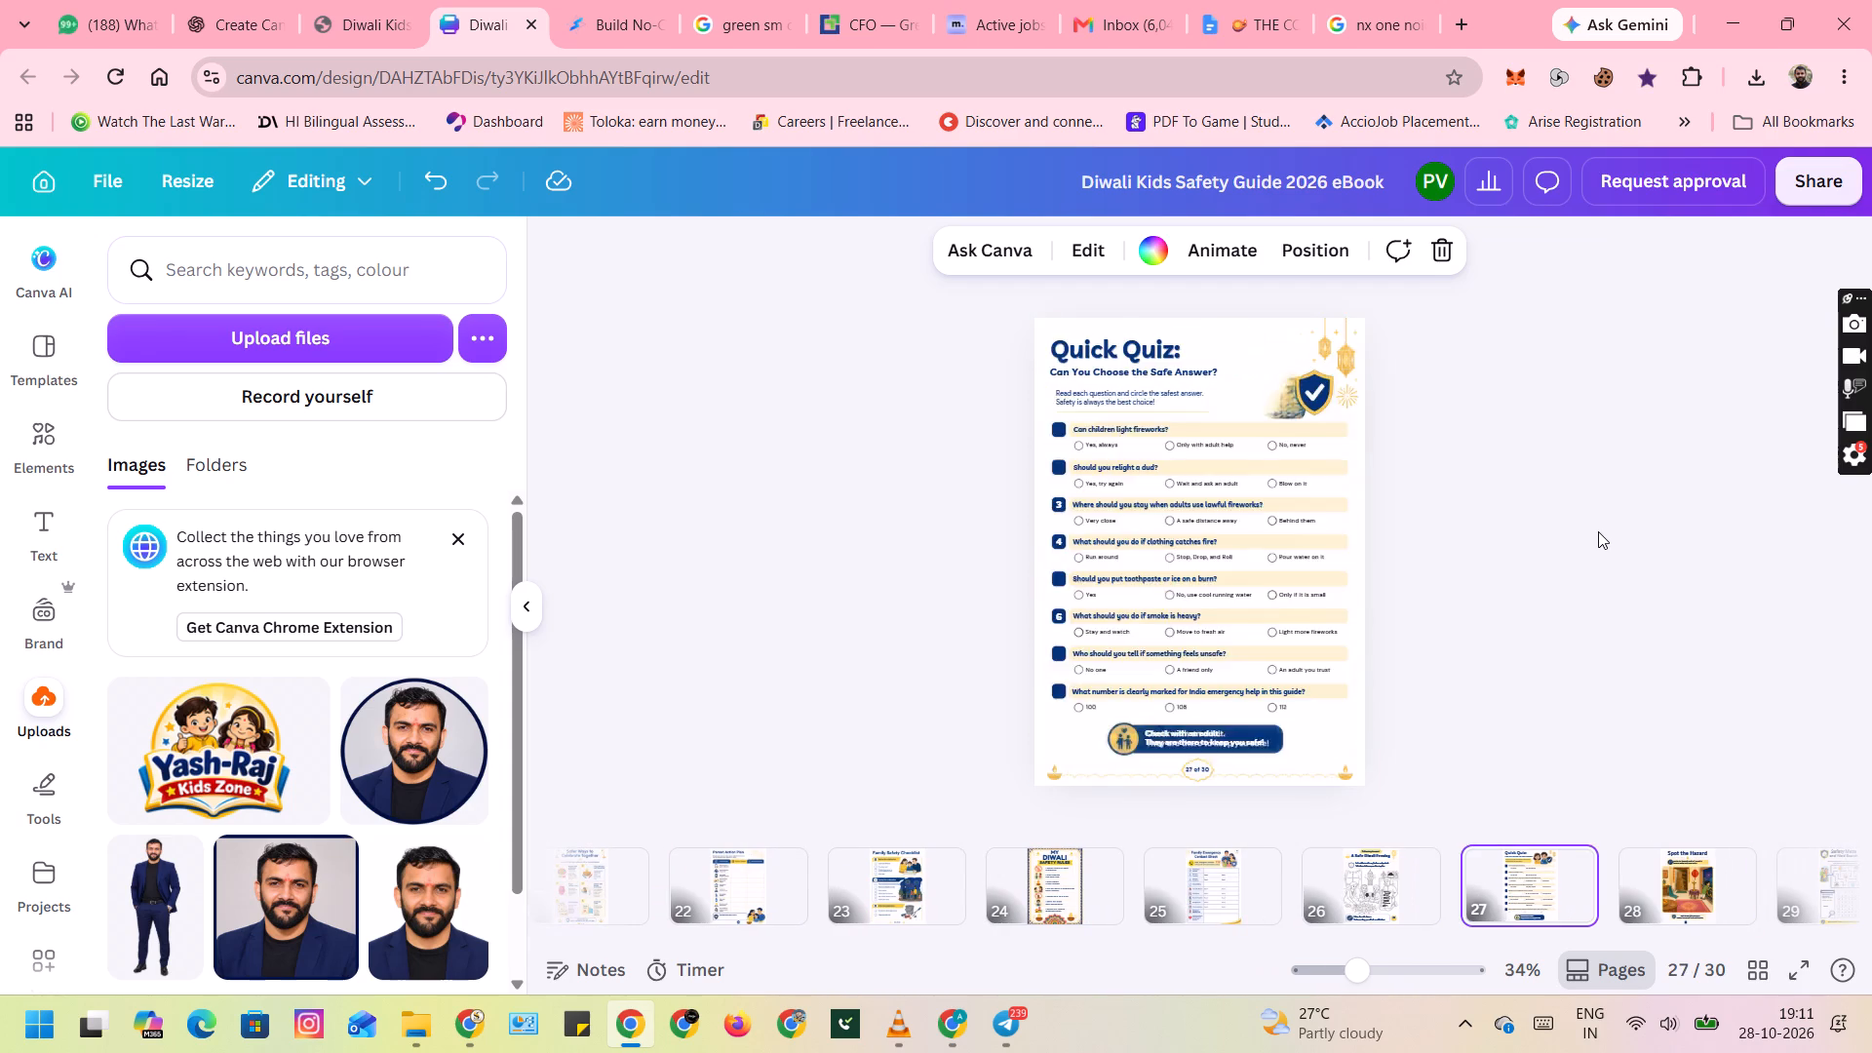
pyautogui.press('Right')
pyautogui.press('Right')
pyautogui.press('Left')
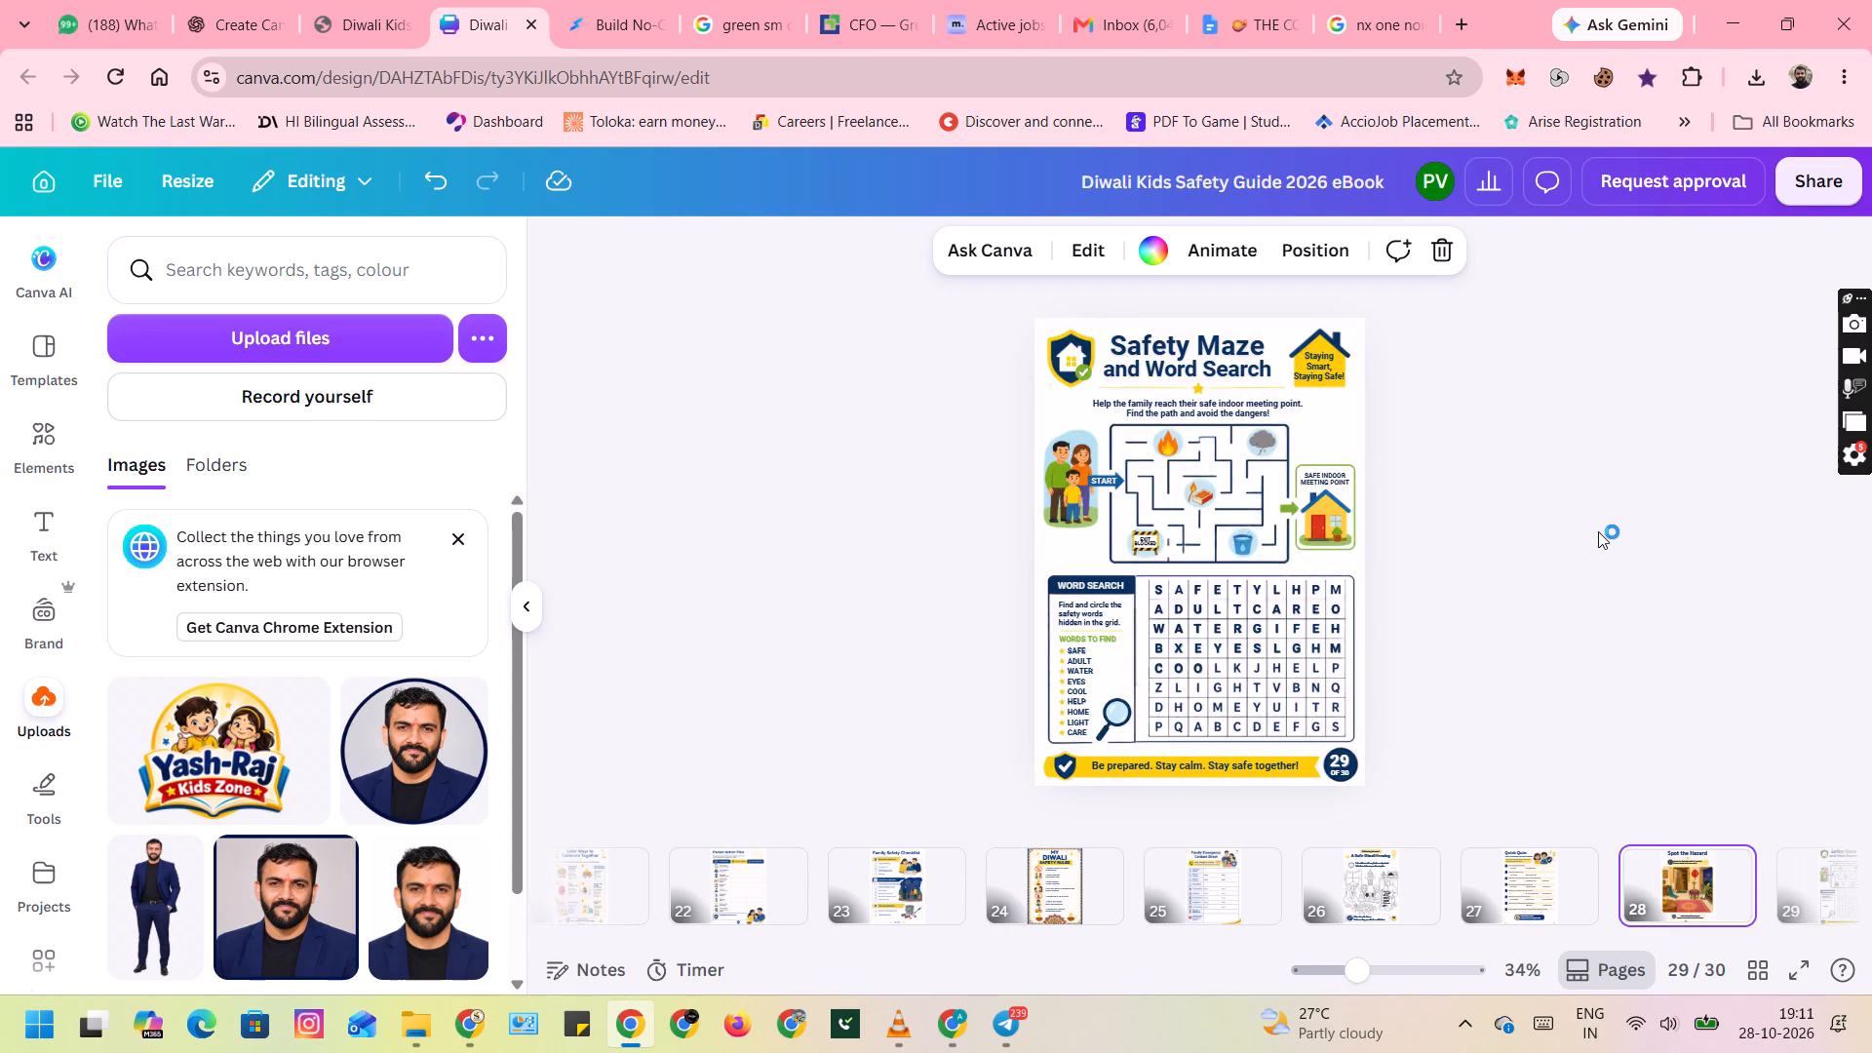
pyautogui.press('Right')
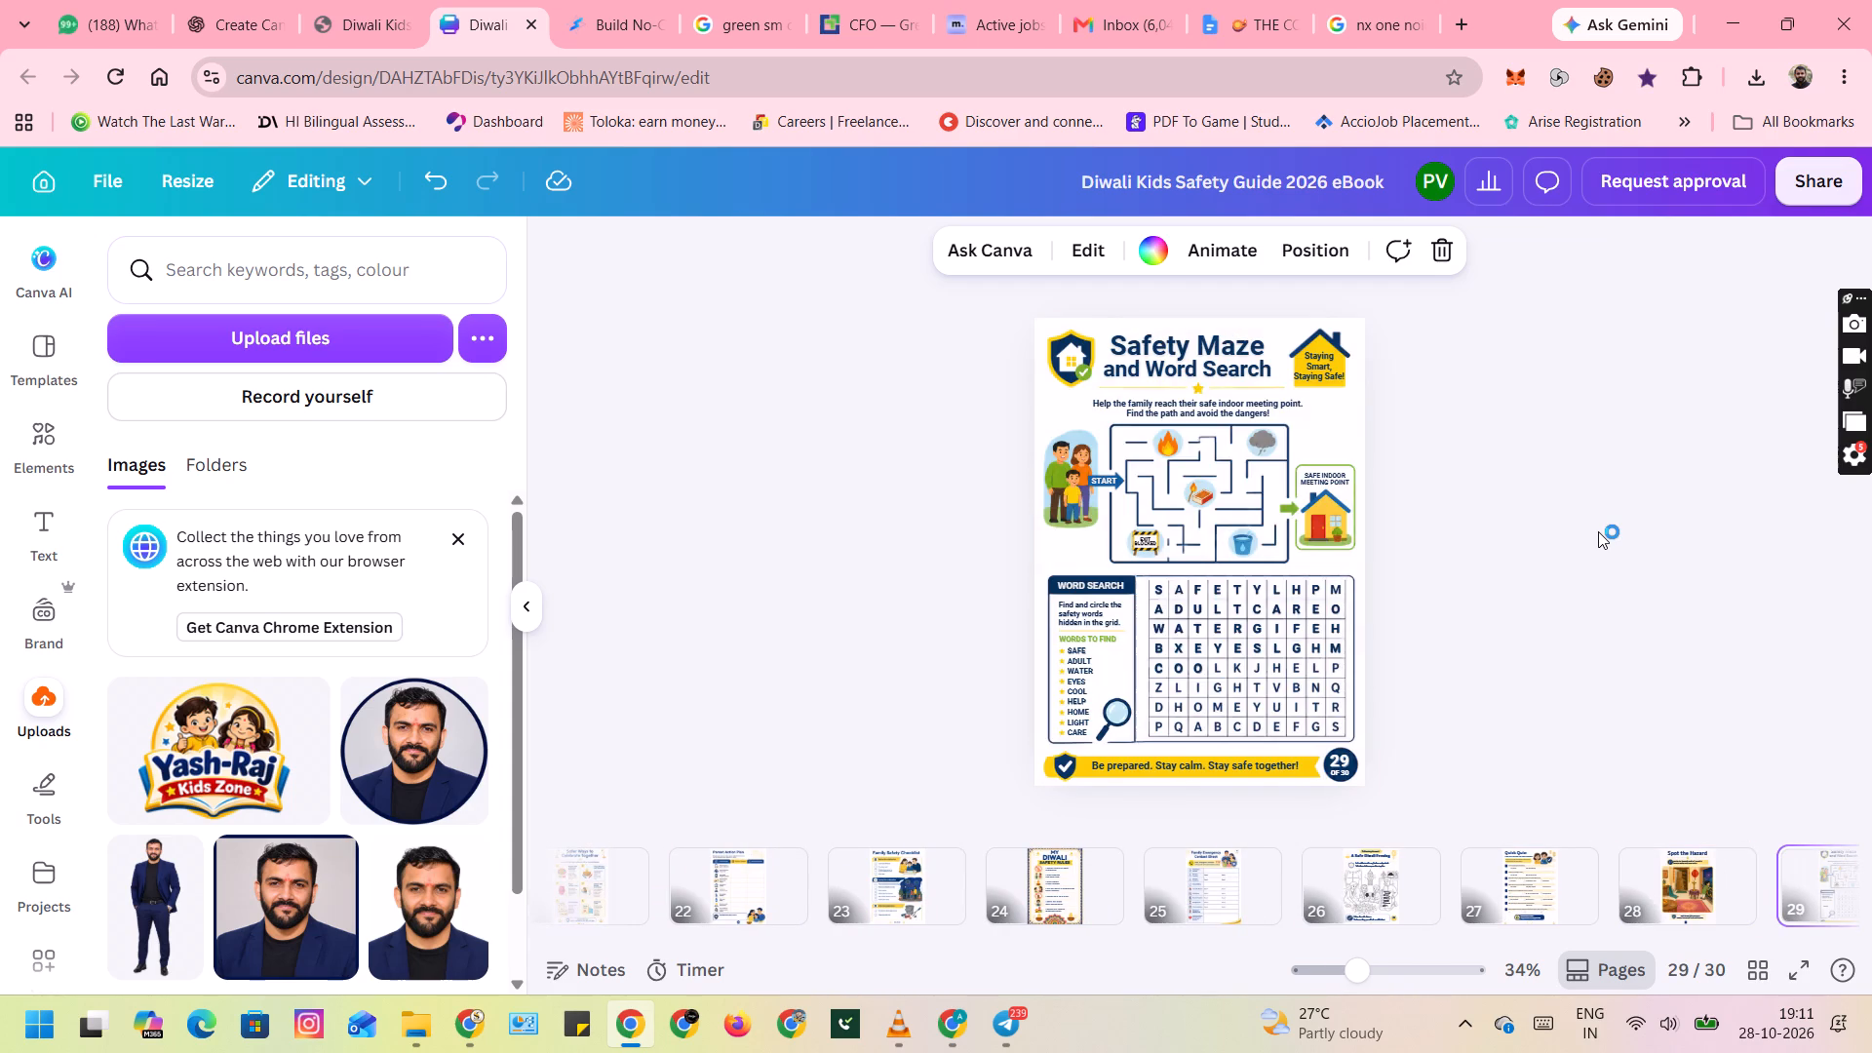
pyautogui.press('Right')
pyautogui.press('Right')
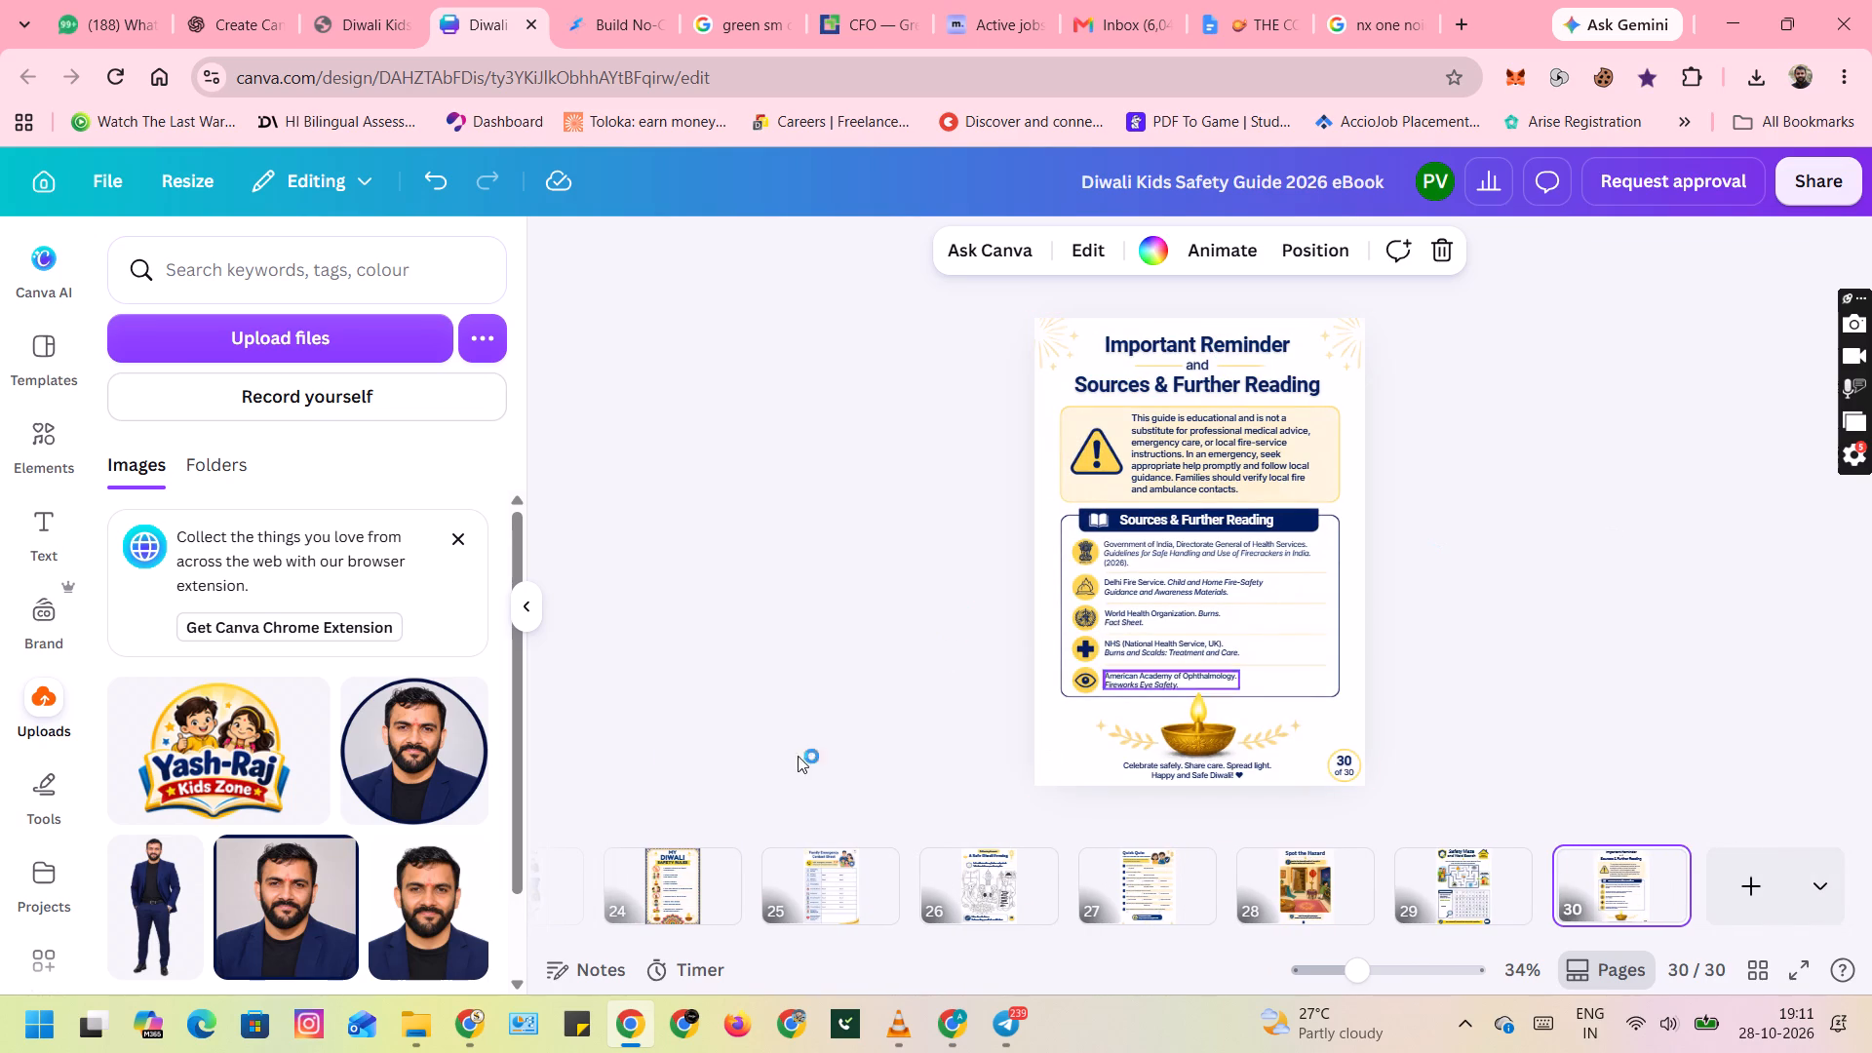
# Add the Yash-Raj Kids Zone logo to page 30, placed at the lower-right corner of the Sources & Further Reading box.
pyautogui.click(221, 764)
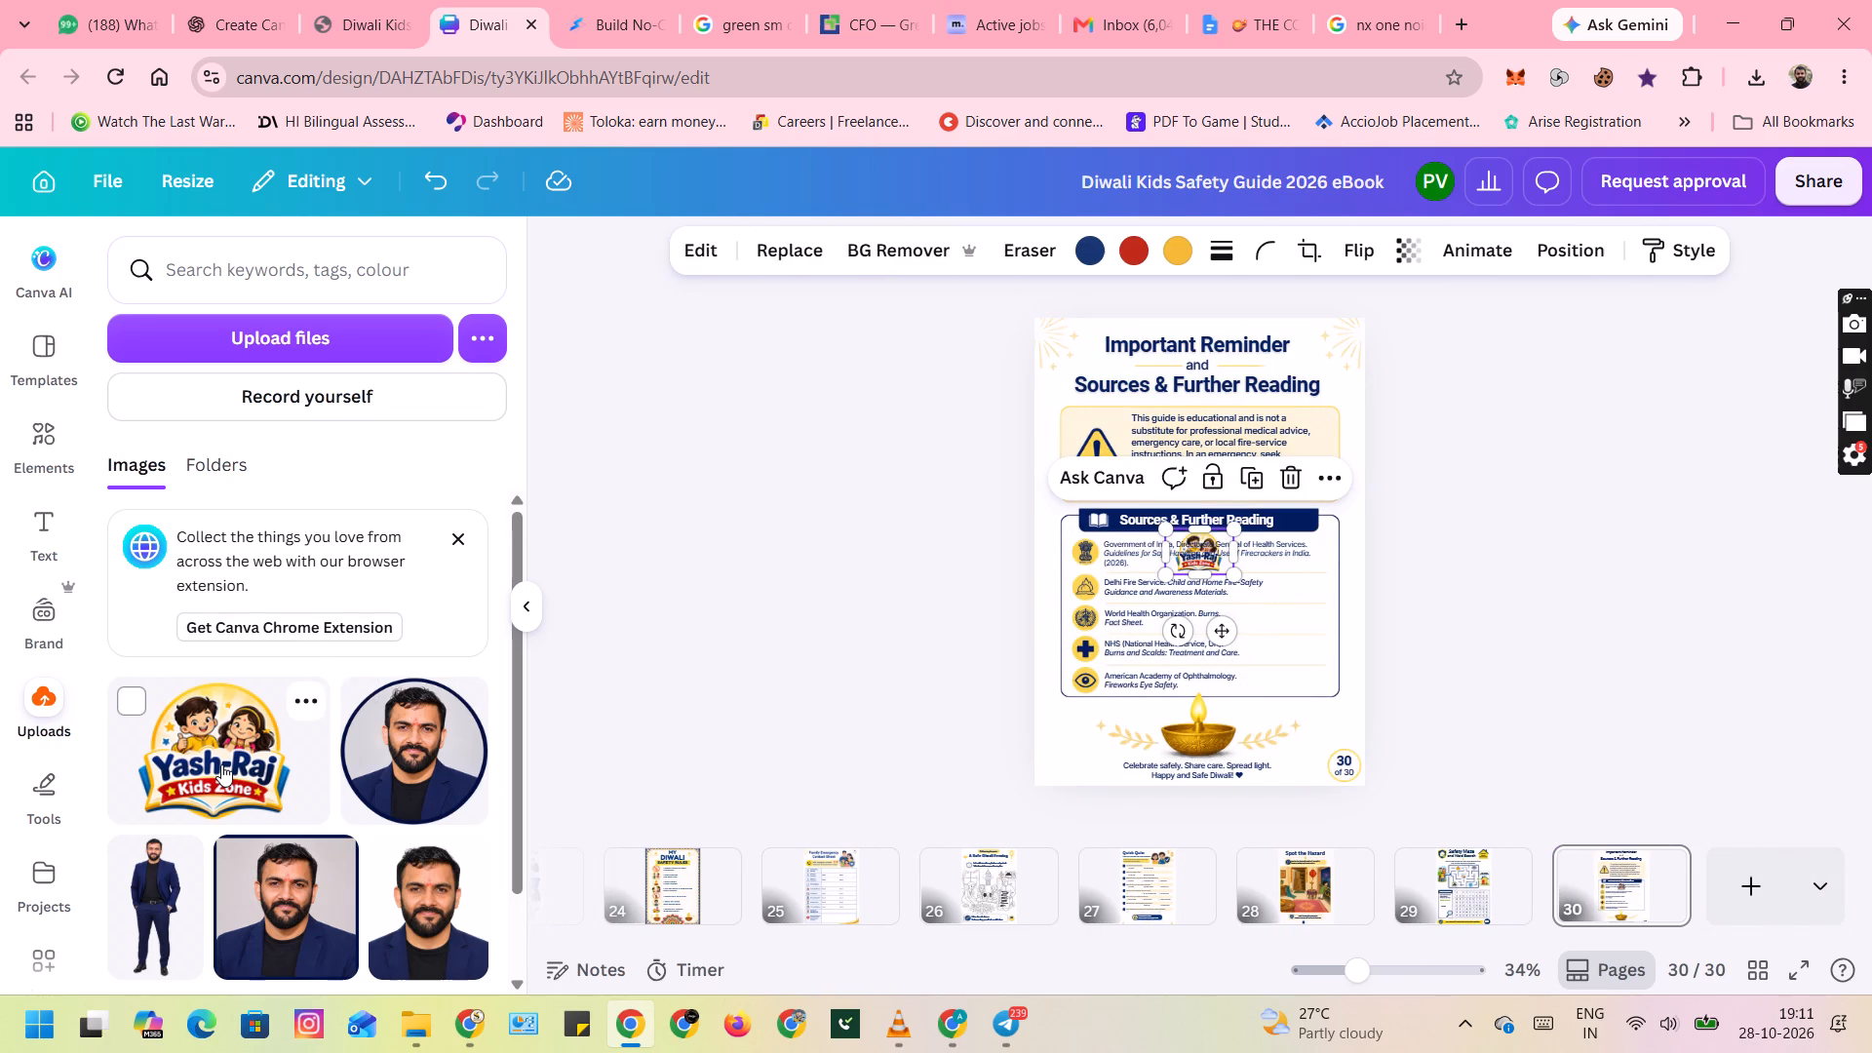
pyautogui.moveTo(1223, 634); pyautogui.dragTo(1236, 647)
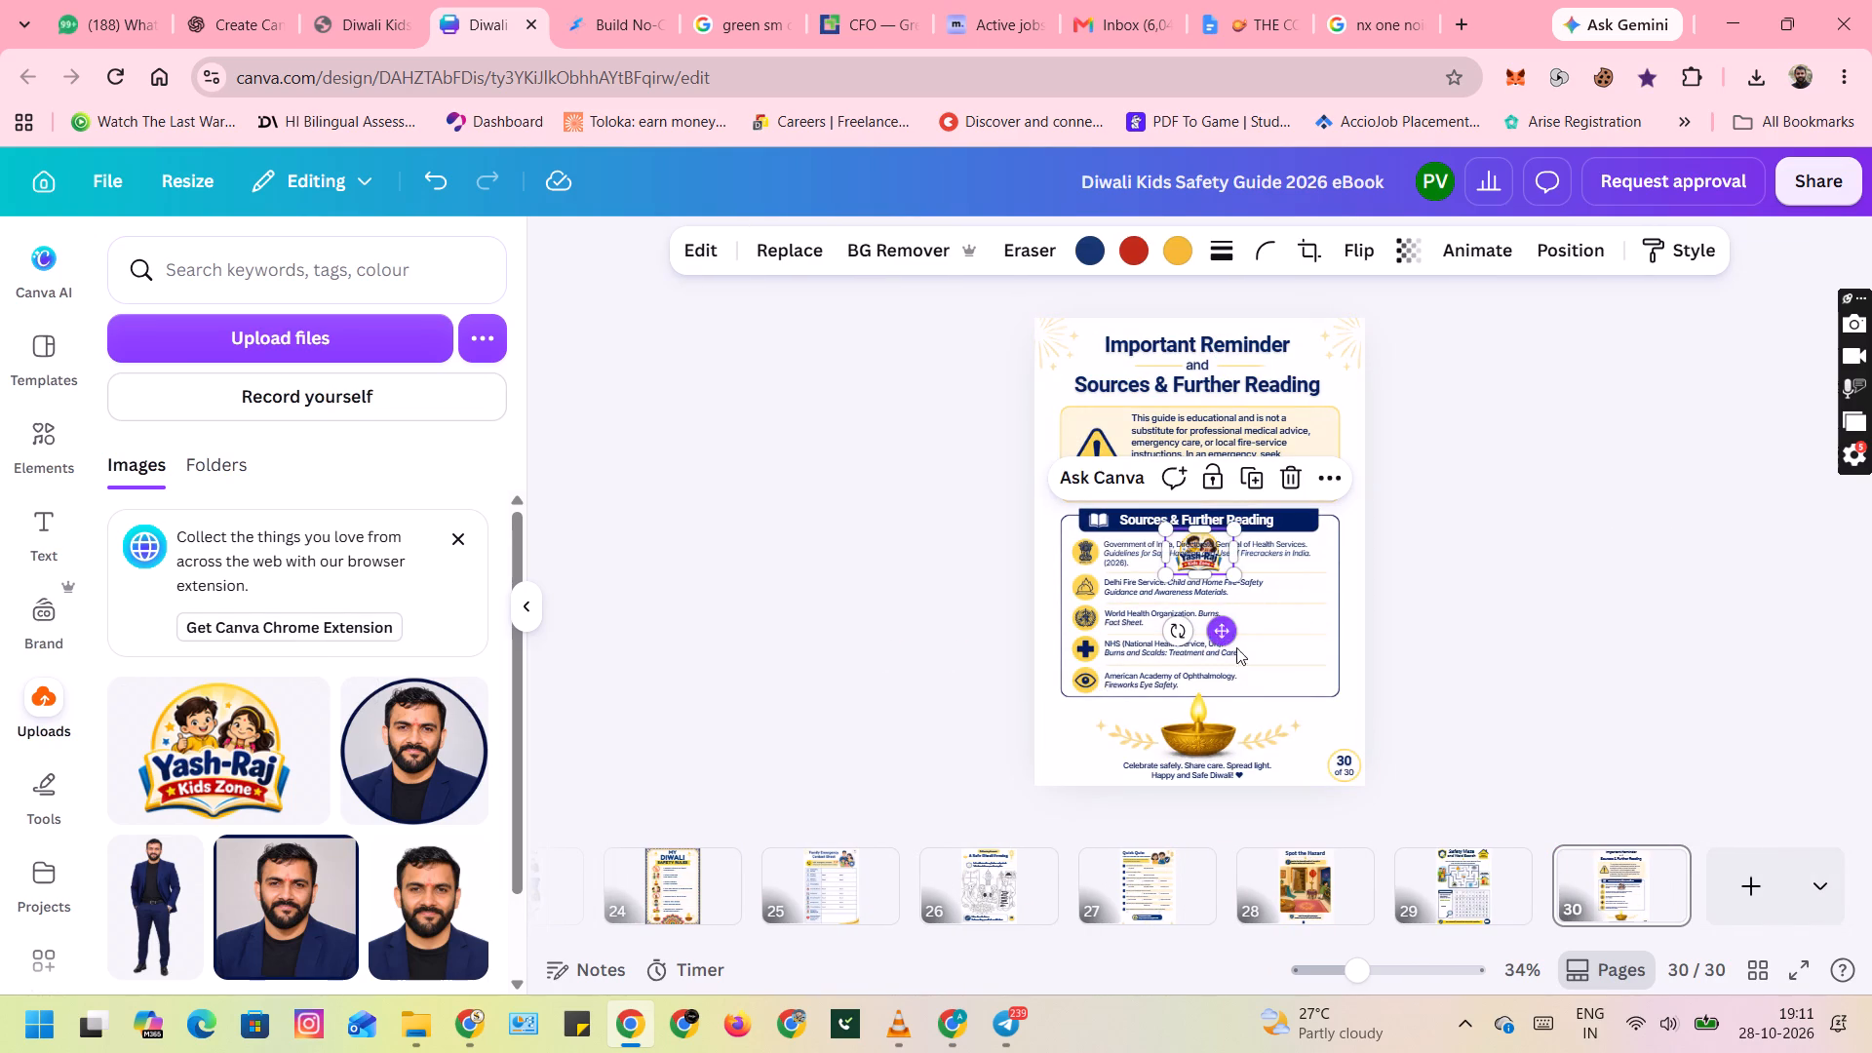
pyautogui.moveTo(1236, 647); pyautogui.dragTo(1359, 805)
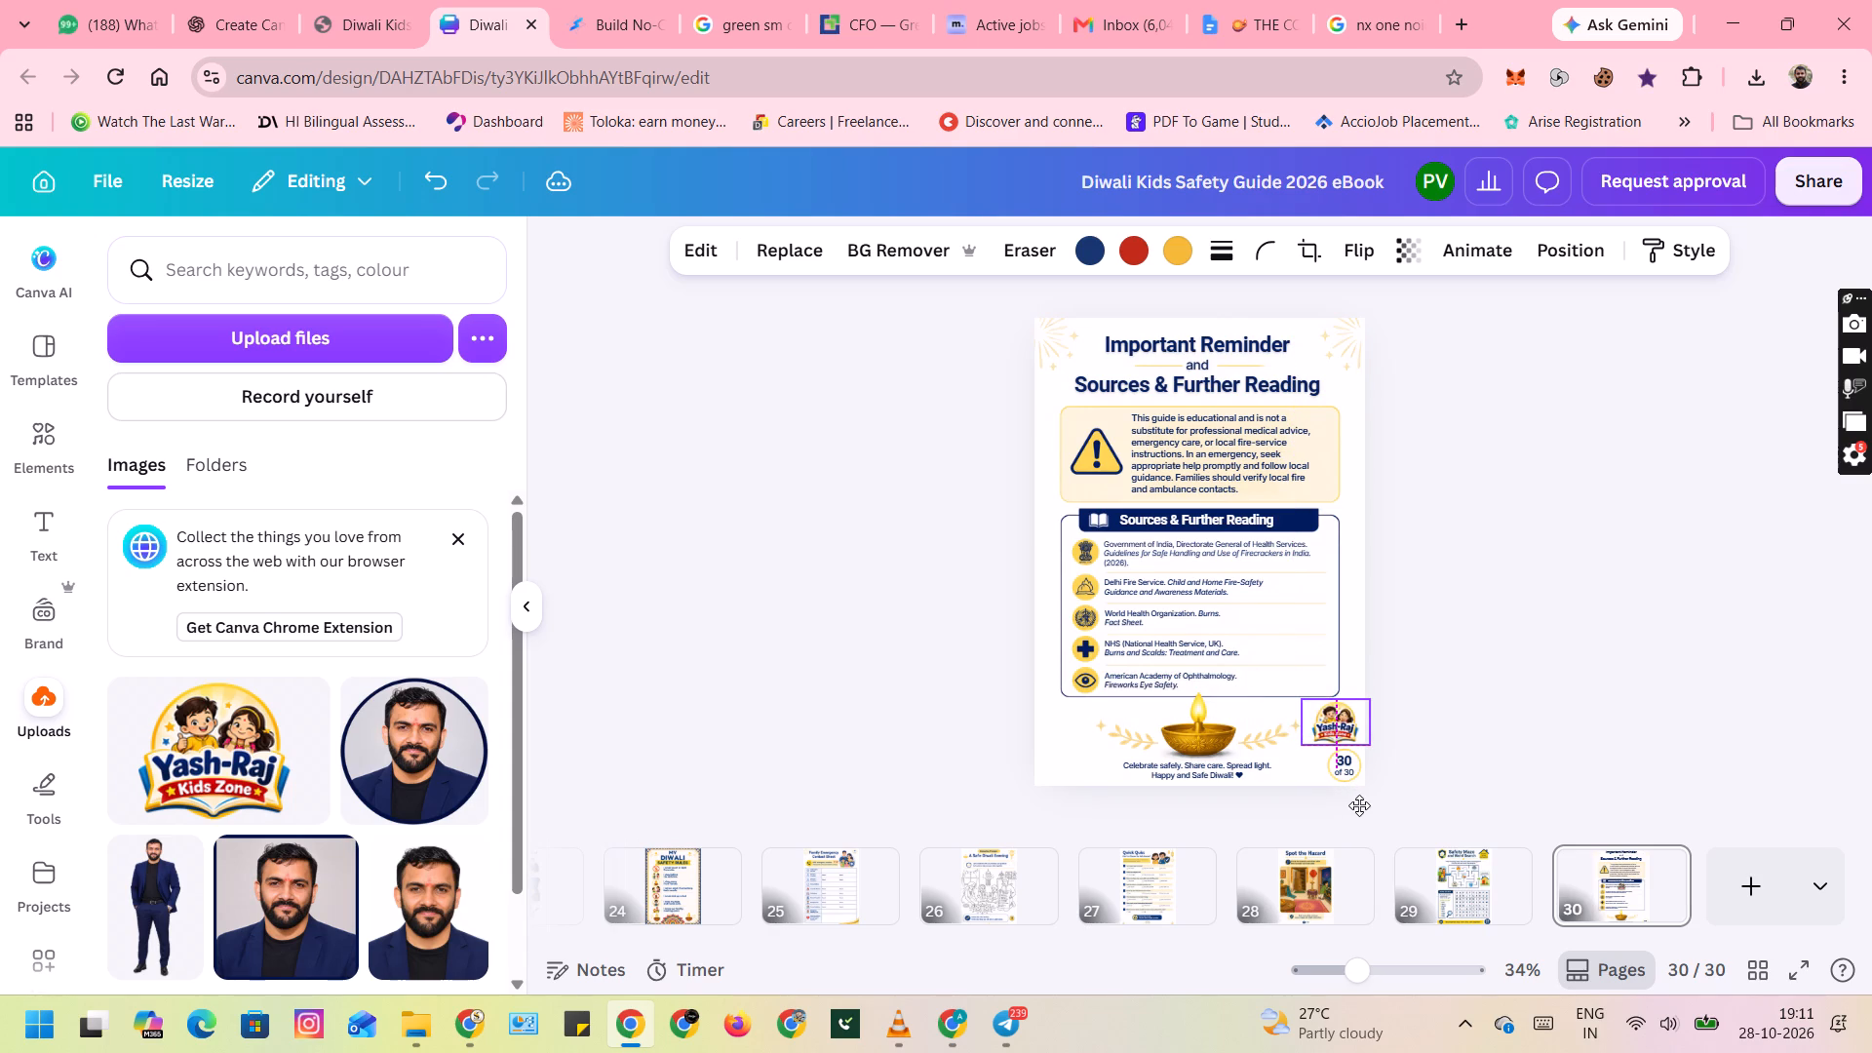
pyautogui.moveTo(1359, 805); pyautogui.dragTo(1142, 794)
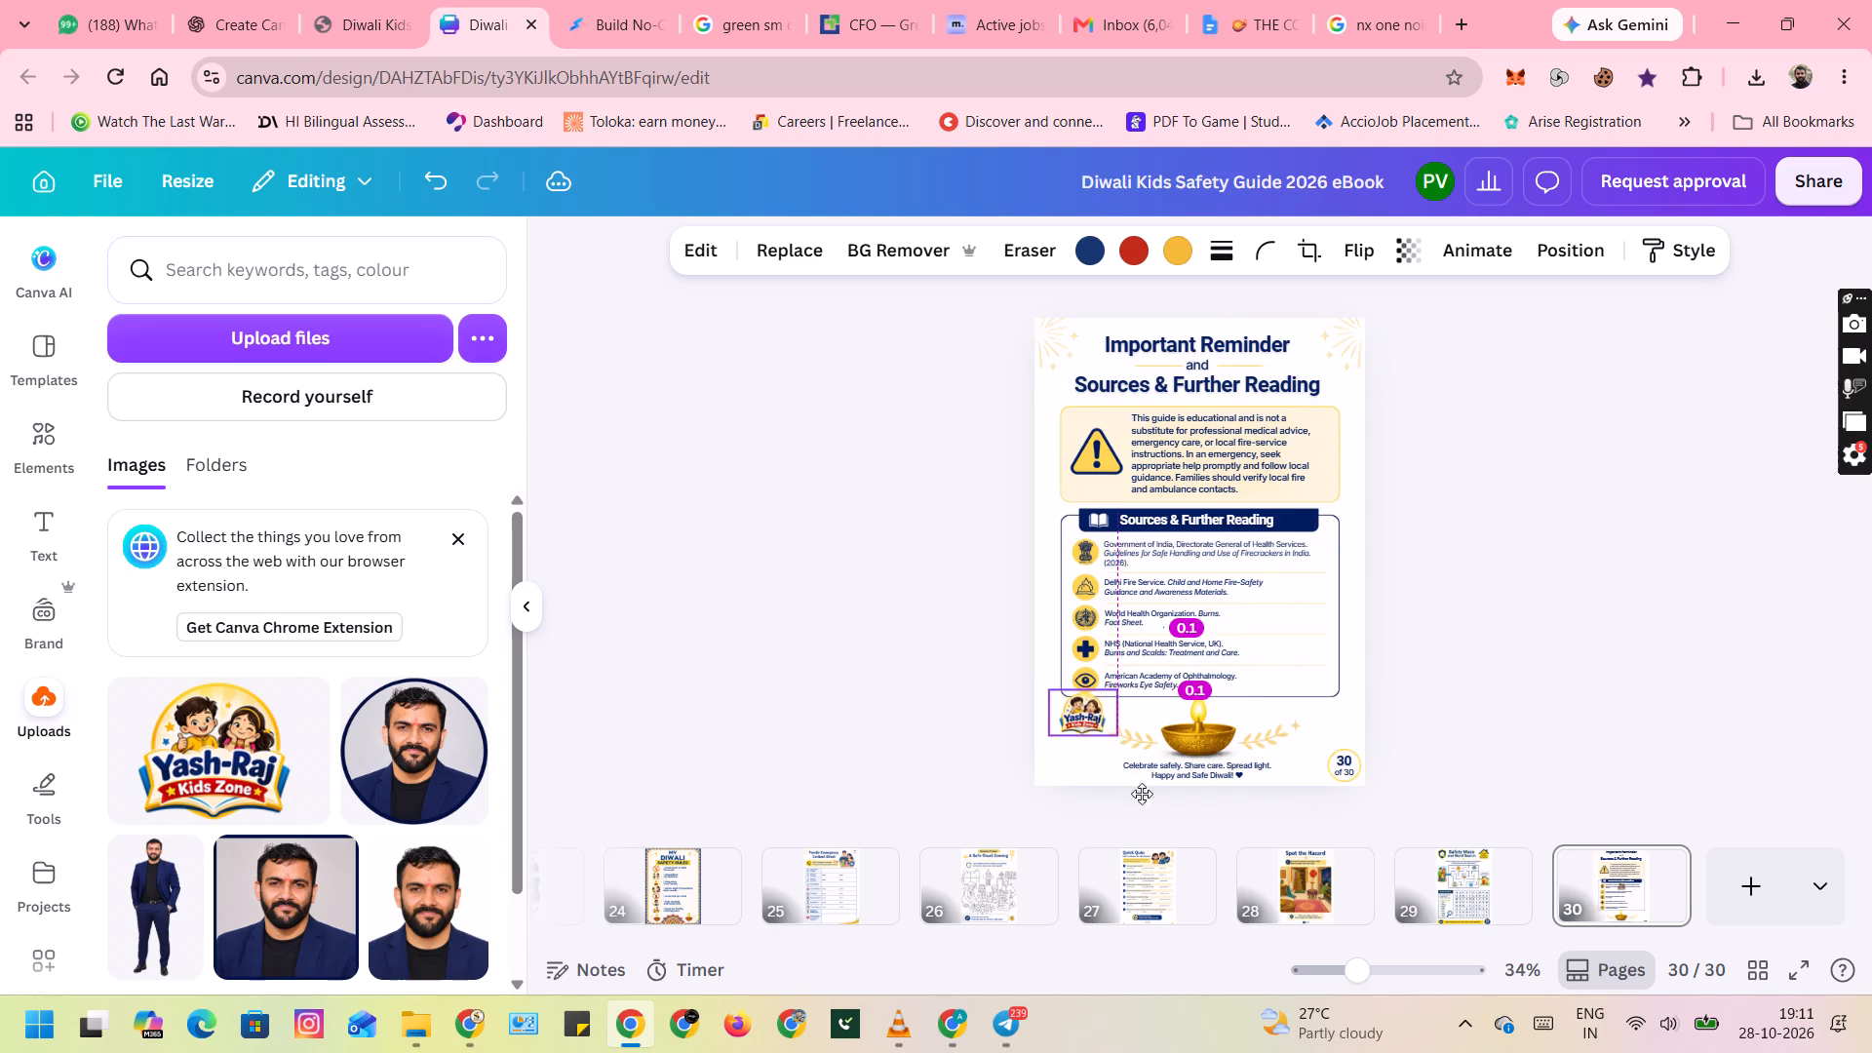
pyautogui.moveTo(1142, 794); pyautogui.dragTo(1321, 763)
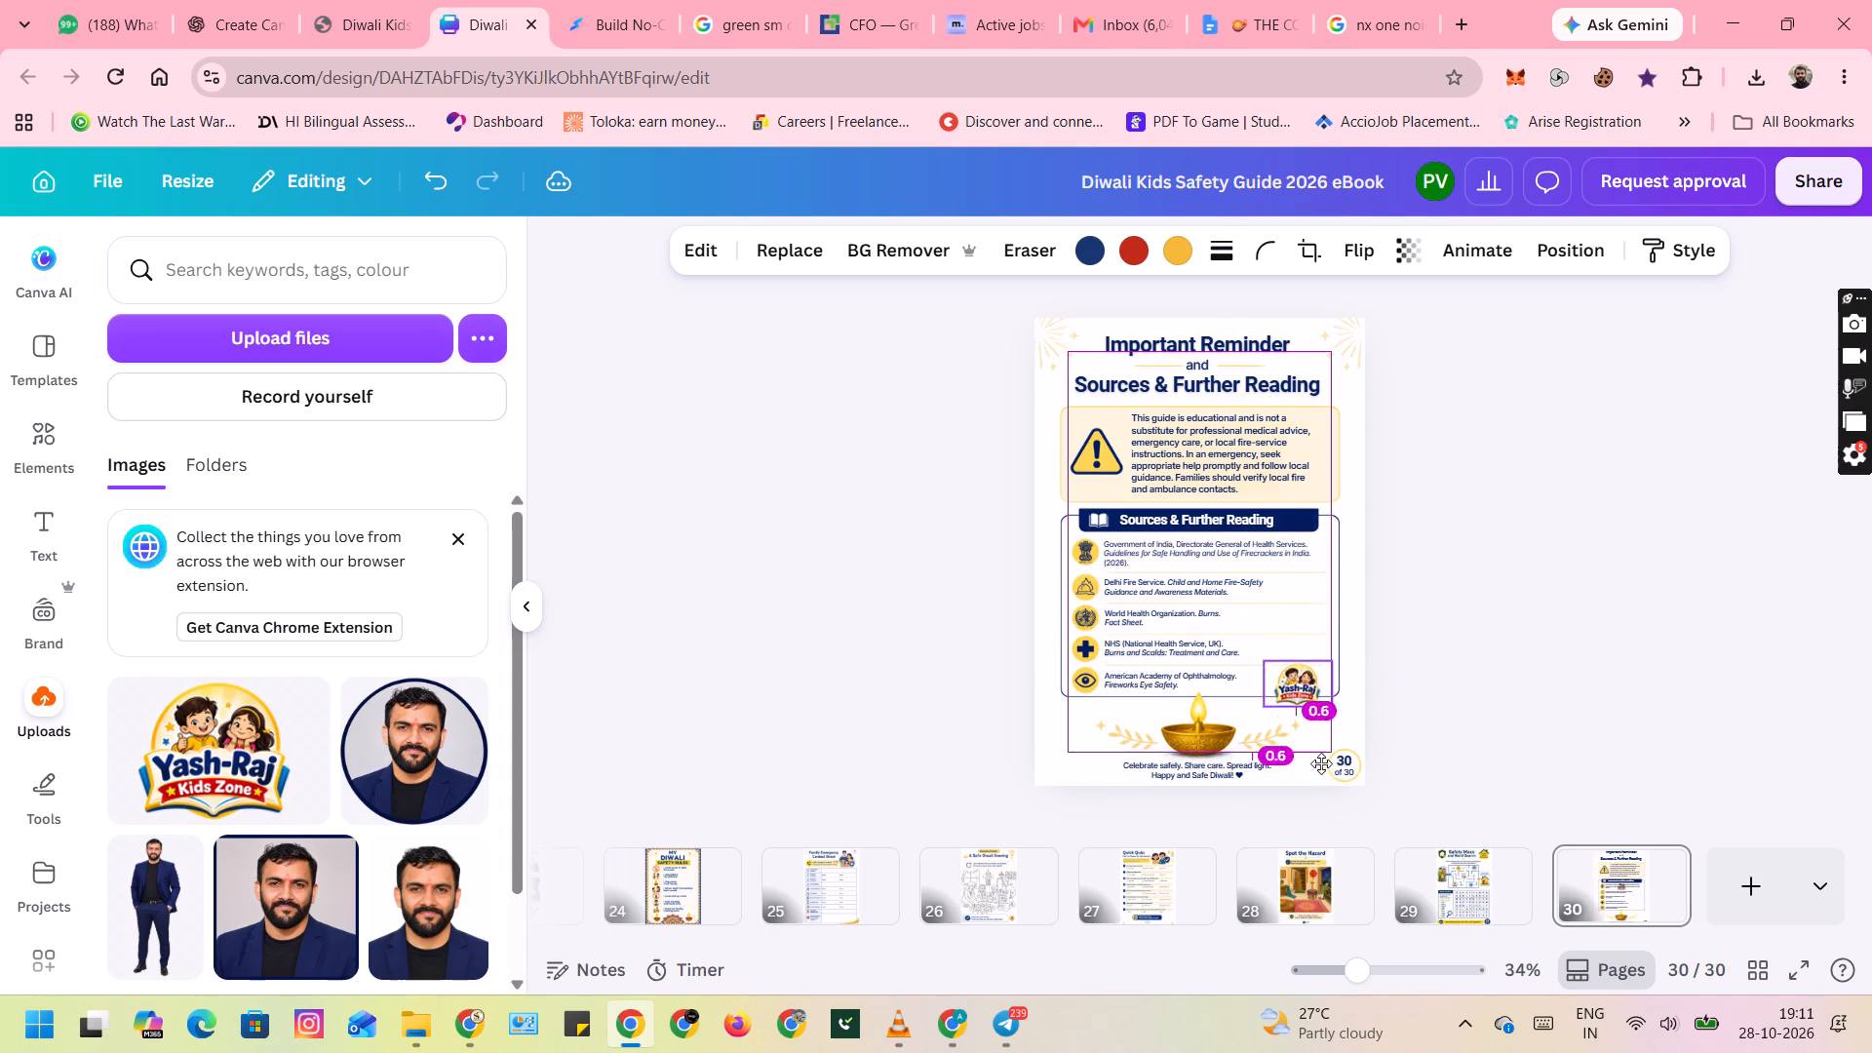
pyautogui.moveTo(1321, 763); pyautogui.dragTo(1324, 759)
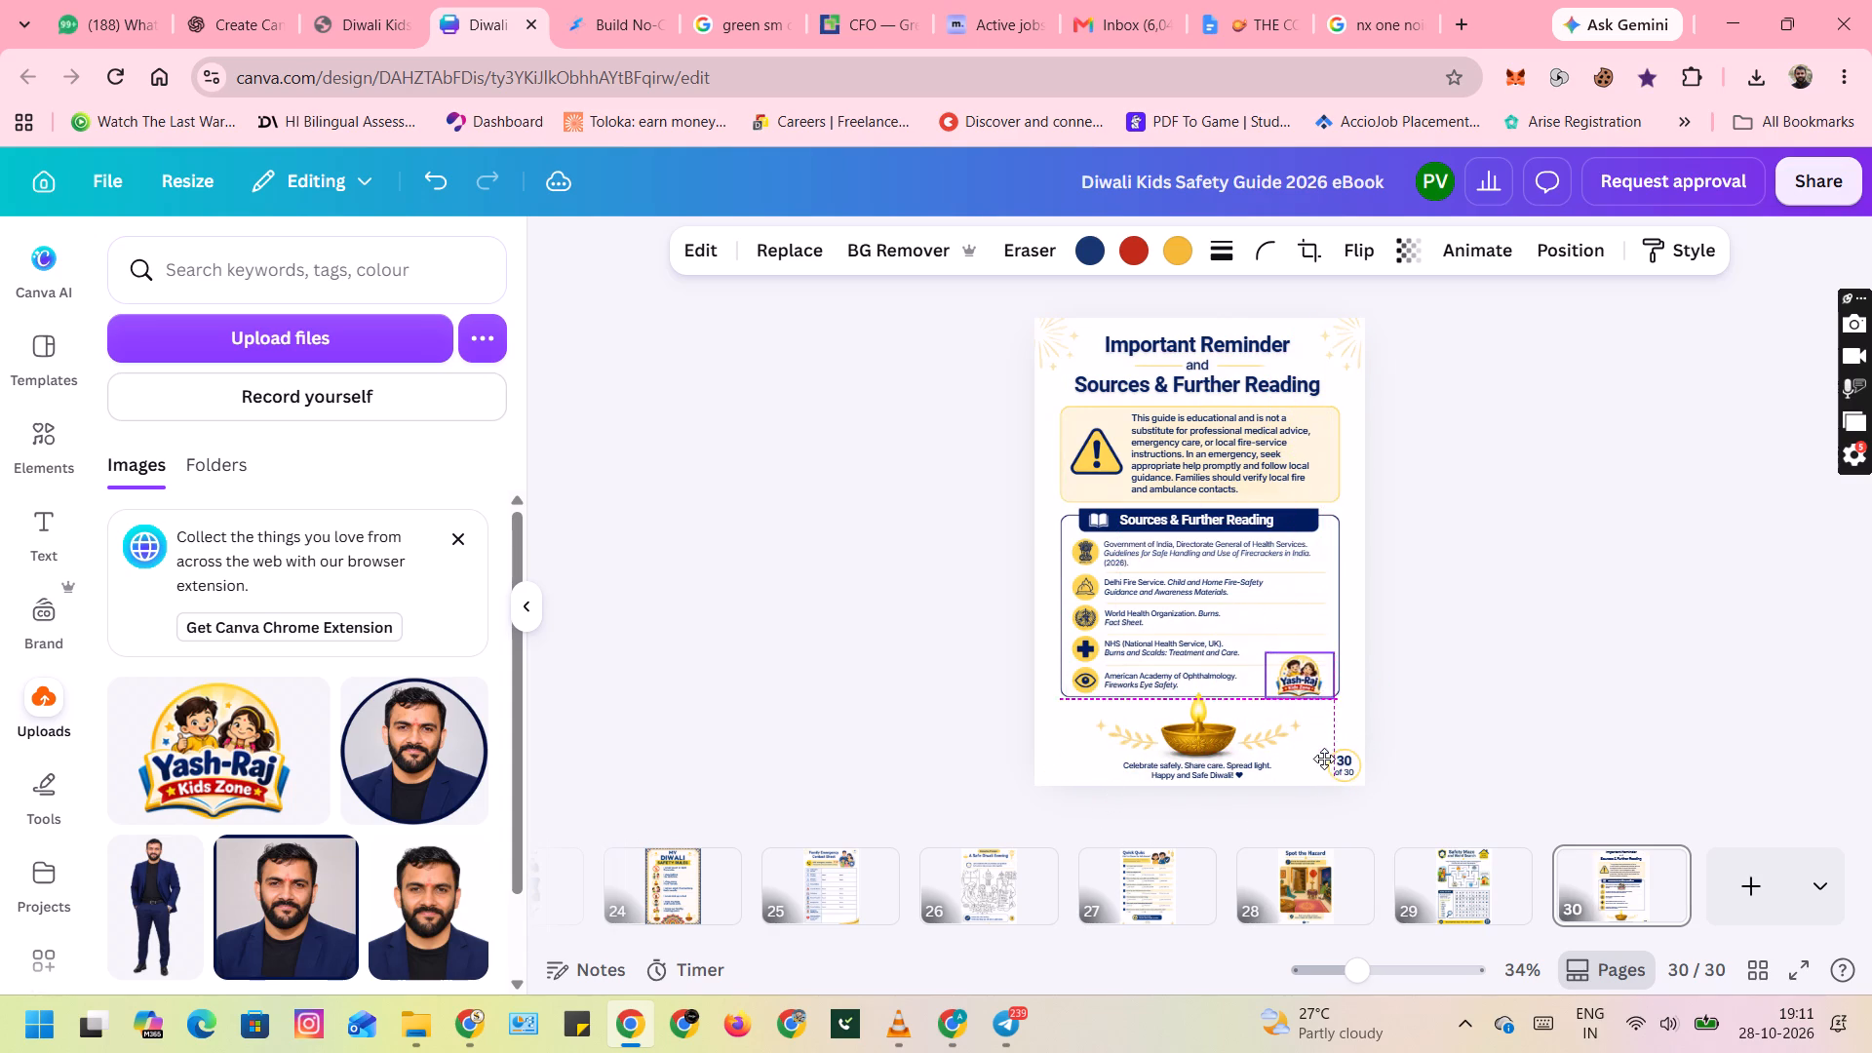
pyautogui.moveTo(1324, 759); pyautogui.dragTo(1336, 757)
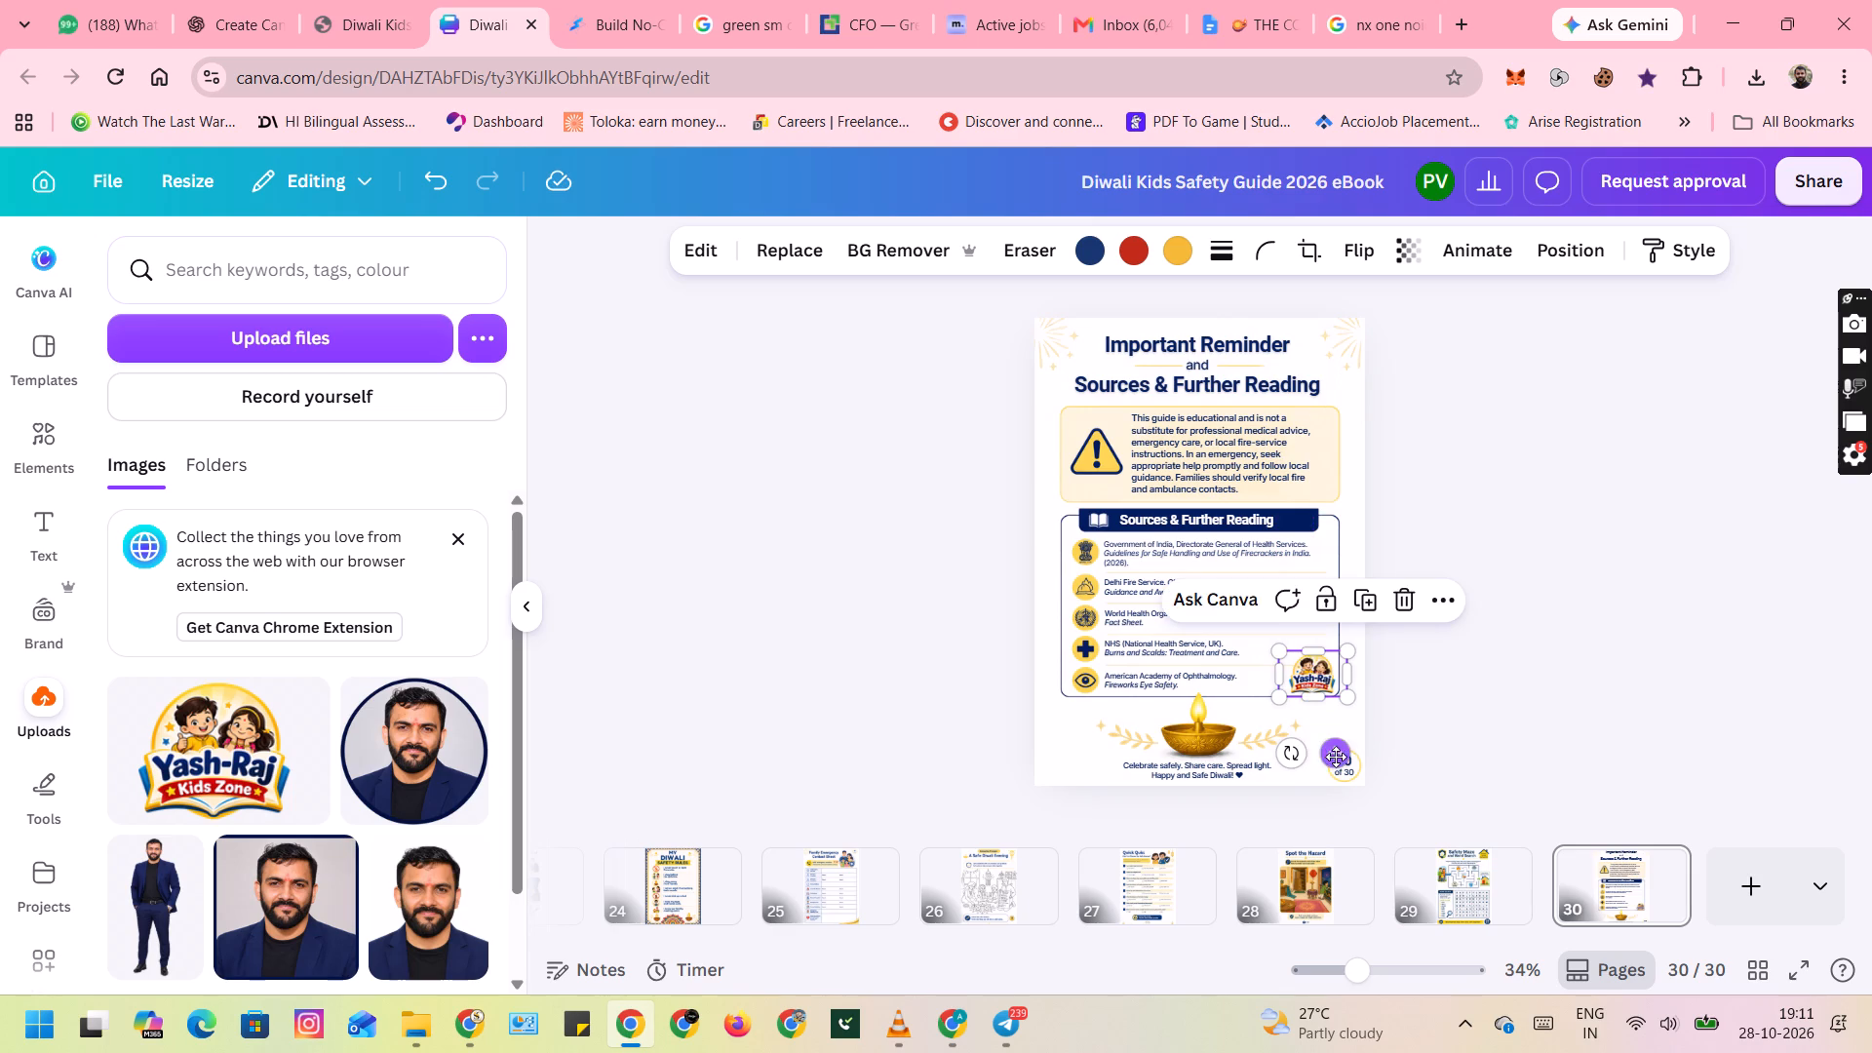
pyautogui.click(1528, 697)
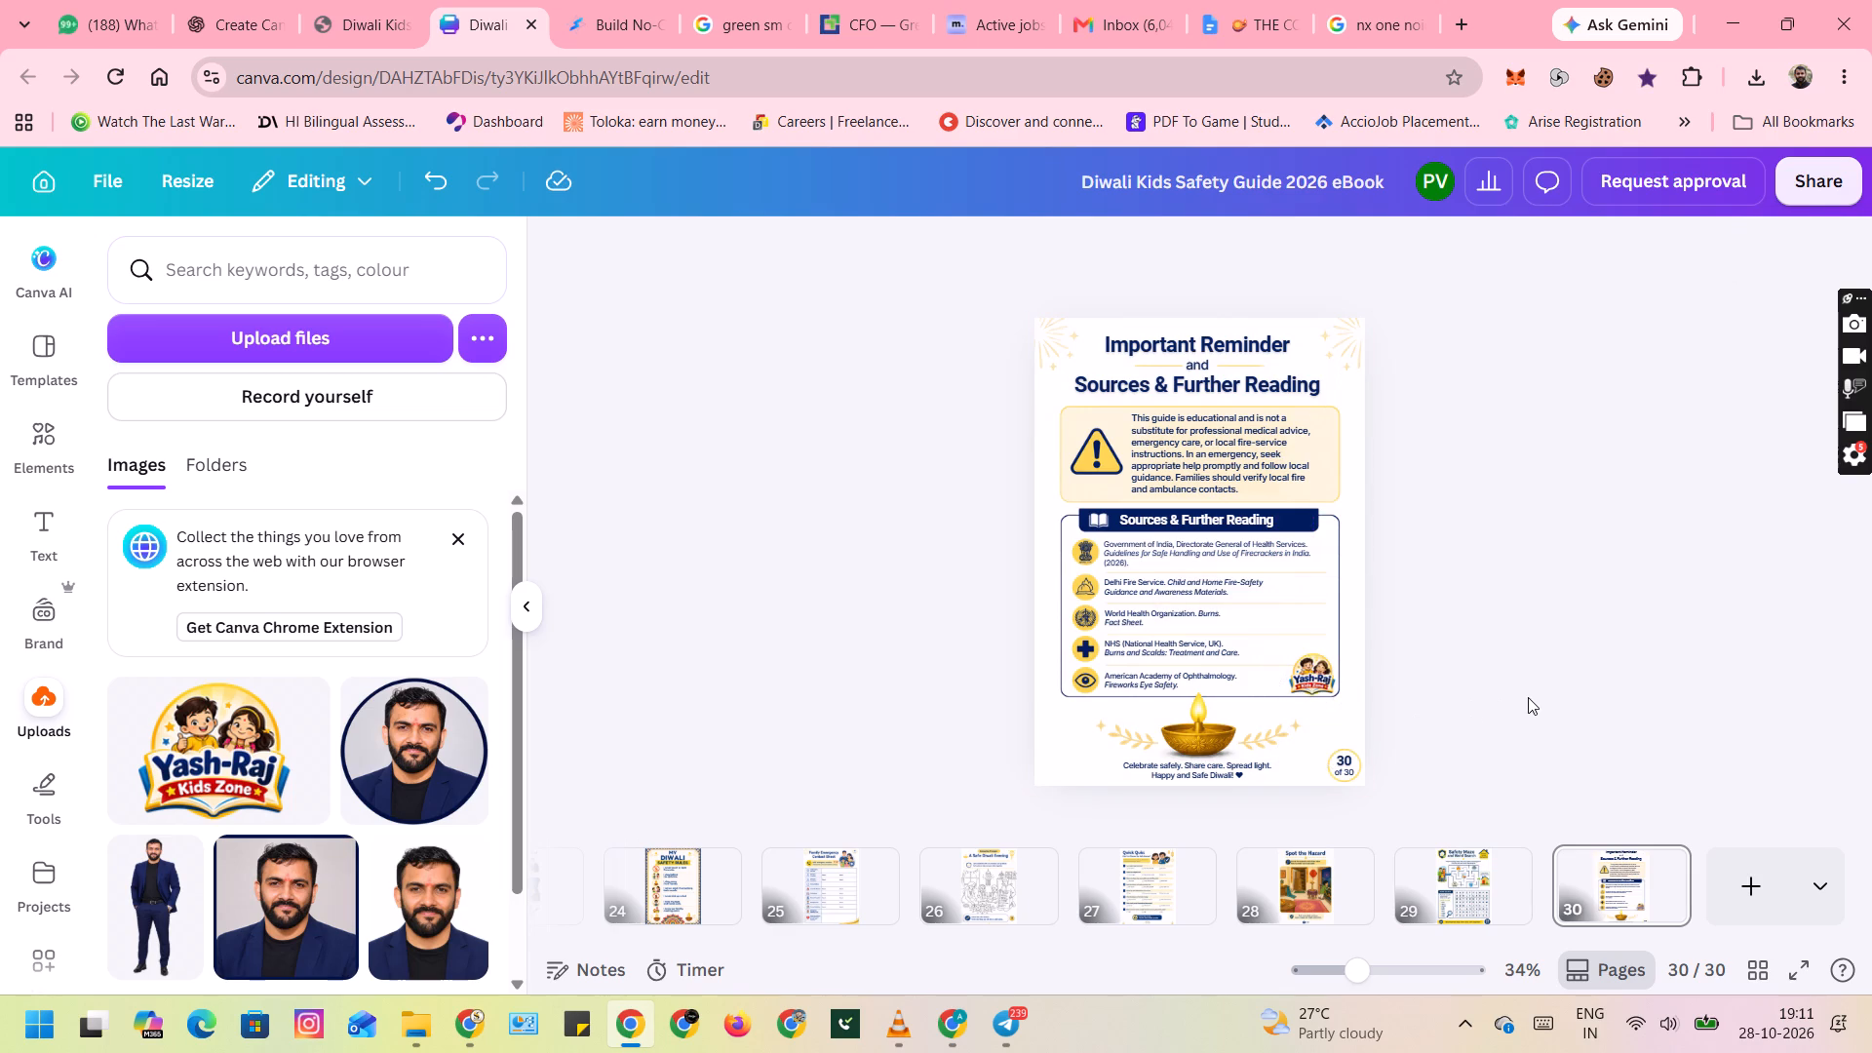
# Nudge the logo on page 30 down and slightly right so it sits below the sources box, just above the page number badge.
pyautogui.click(1308, 680)
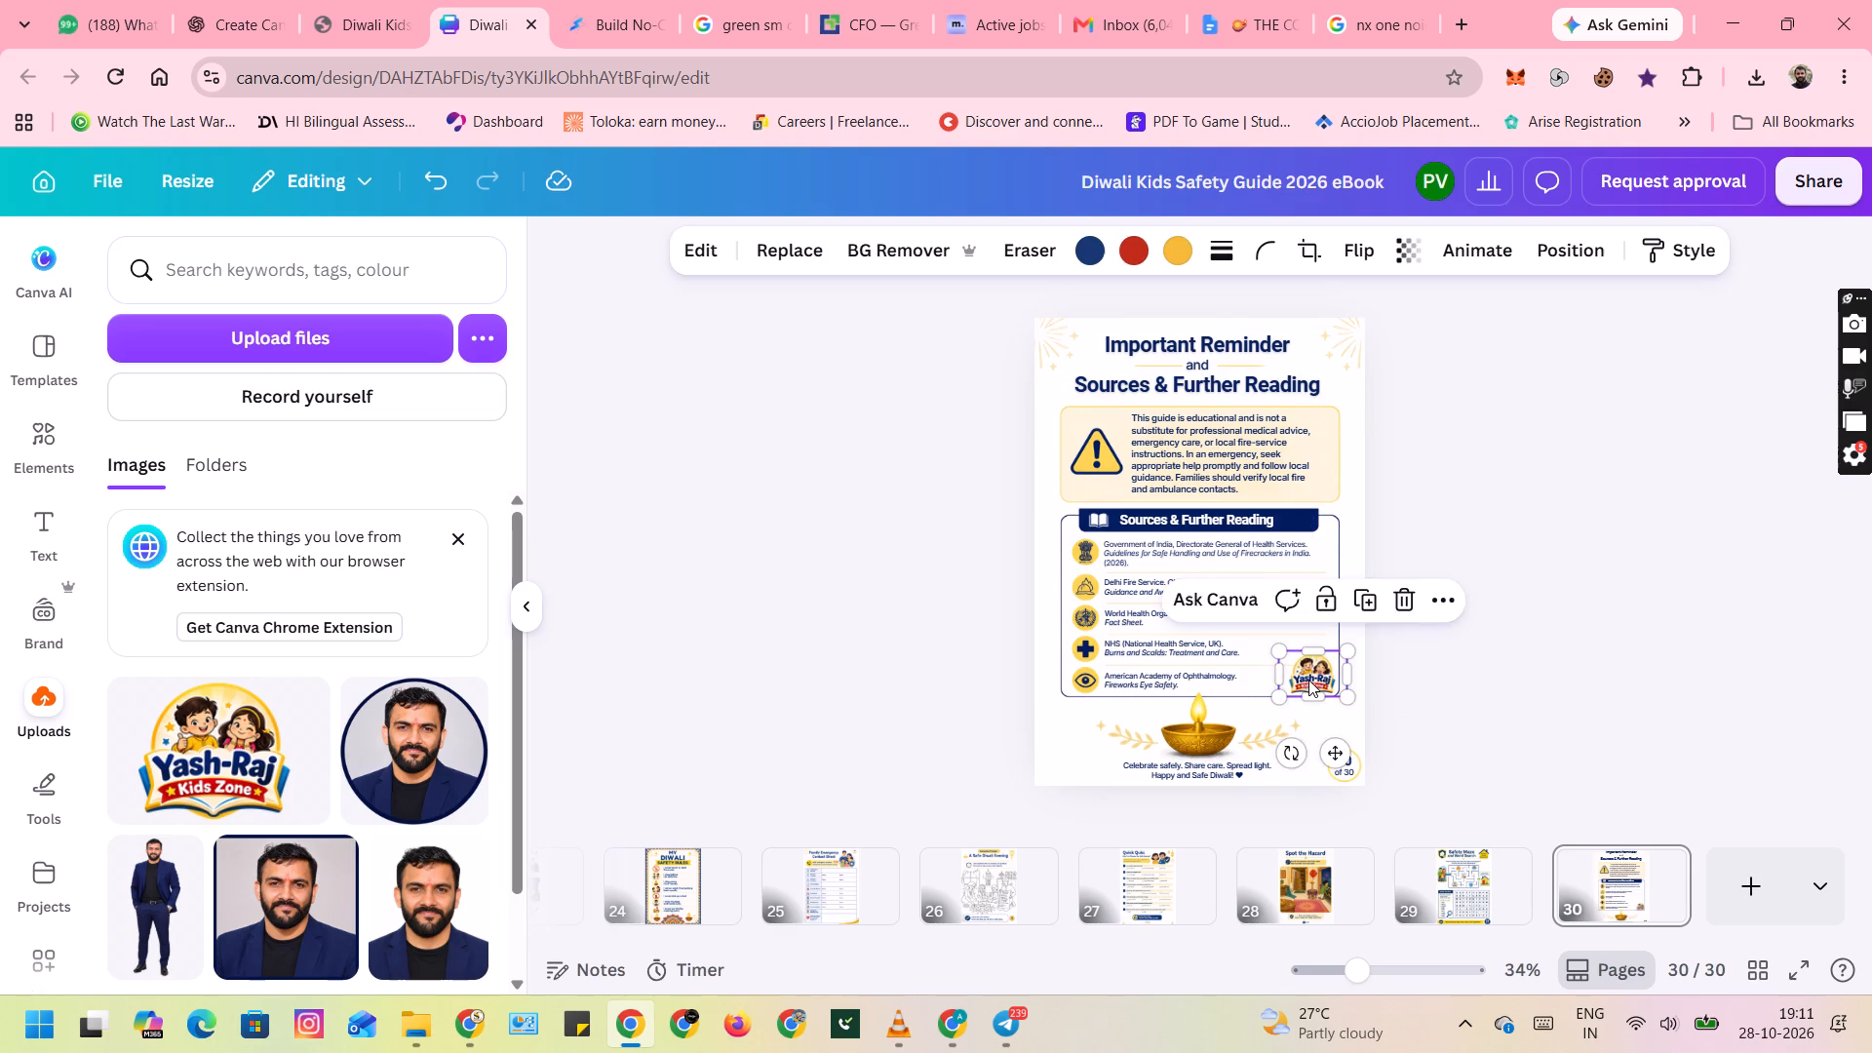
pyautogui.press('Down')
pyautogui.press('Down')
pyautogui.press('Down')
pyautogui.press('Down')
pyautogui.press('Down')
pyautogui.press('Down')
pyautogui.press('Down')
pyautogui.press('Down')
pyautogui.press('Down')
pyautogui.press('Down')
pyautogui.press('Down')
pyautogui.press('Down')
pyautogui.press('Down')
pyautogui.press('Down')
pyautogui.press('Down')
pyautogui.press('Down')
pyautogui.press('Down')
pyautogui.press('Down')
pyautogui.press('Down')
pyautogui.press('Down')
pyautogui.press('Right')
pyautogui.press('Right')
pyautogui.press('Right')
pyautogui.press('Right')
pyautogui.press('Right')
pyautogui.press('Right')
pyautogui.press('Right')
pyautogui.press('Right')
pyautogui.press('Right')
pyautogui.press('Right')
pyautogui.press('Right')
pyautogui.press('Right')
pyautogui.press('Right')
pyautogui.press('Right')
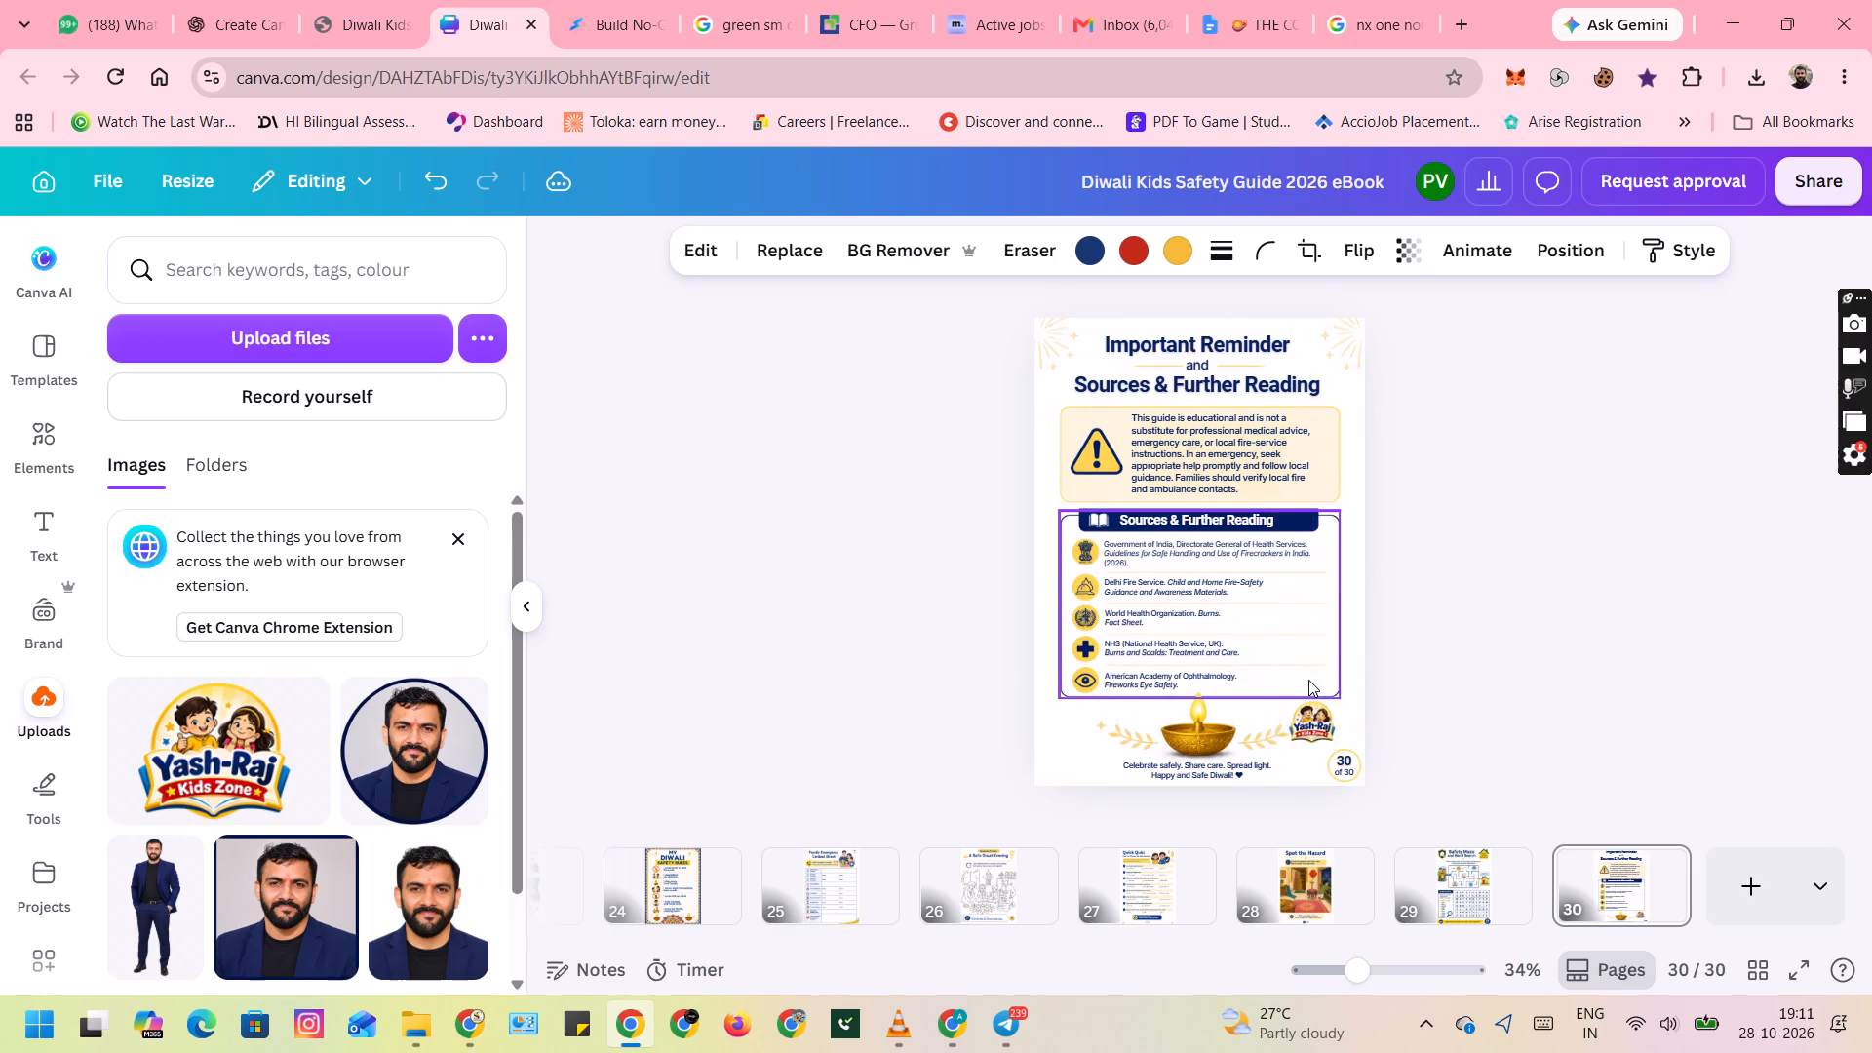
pyautogui.press('Down')
pyautogui.press('Down')
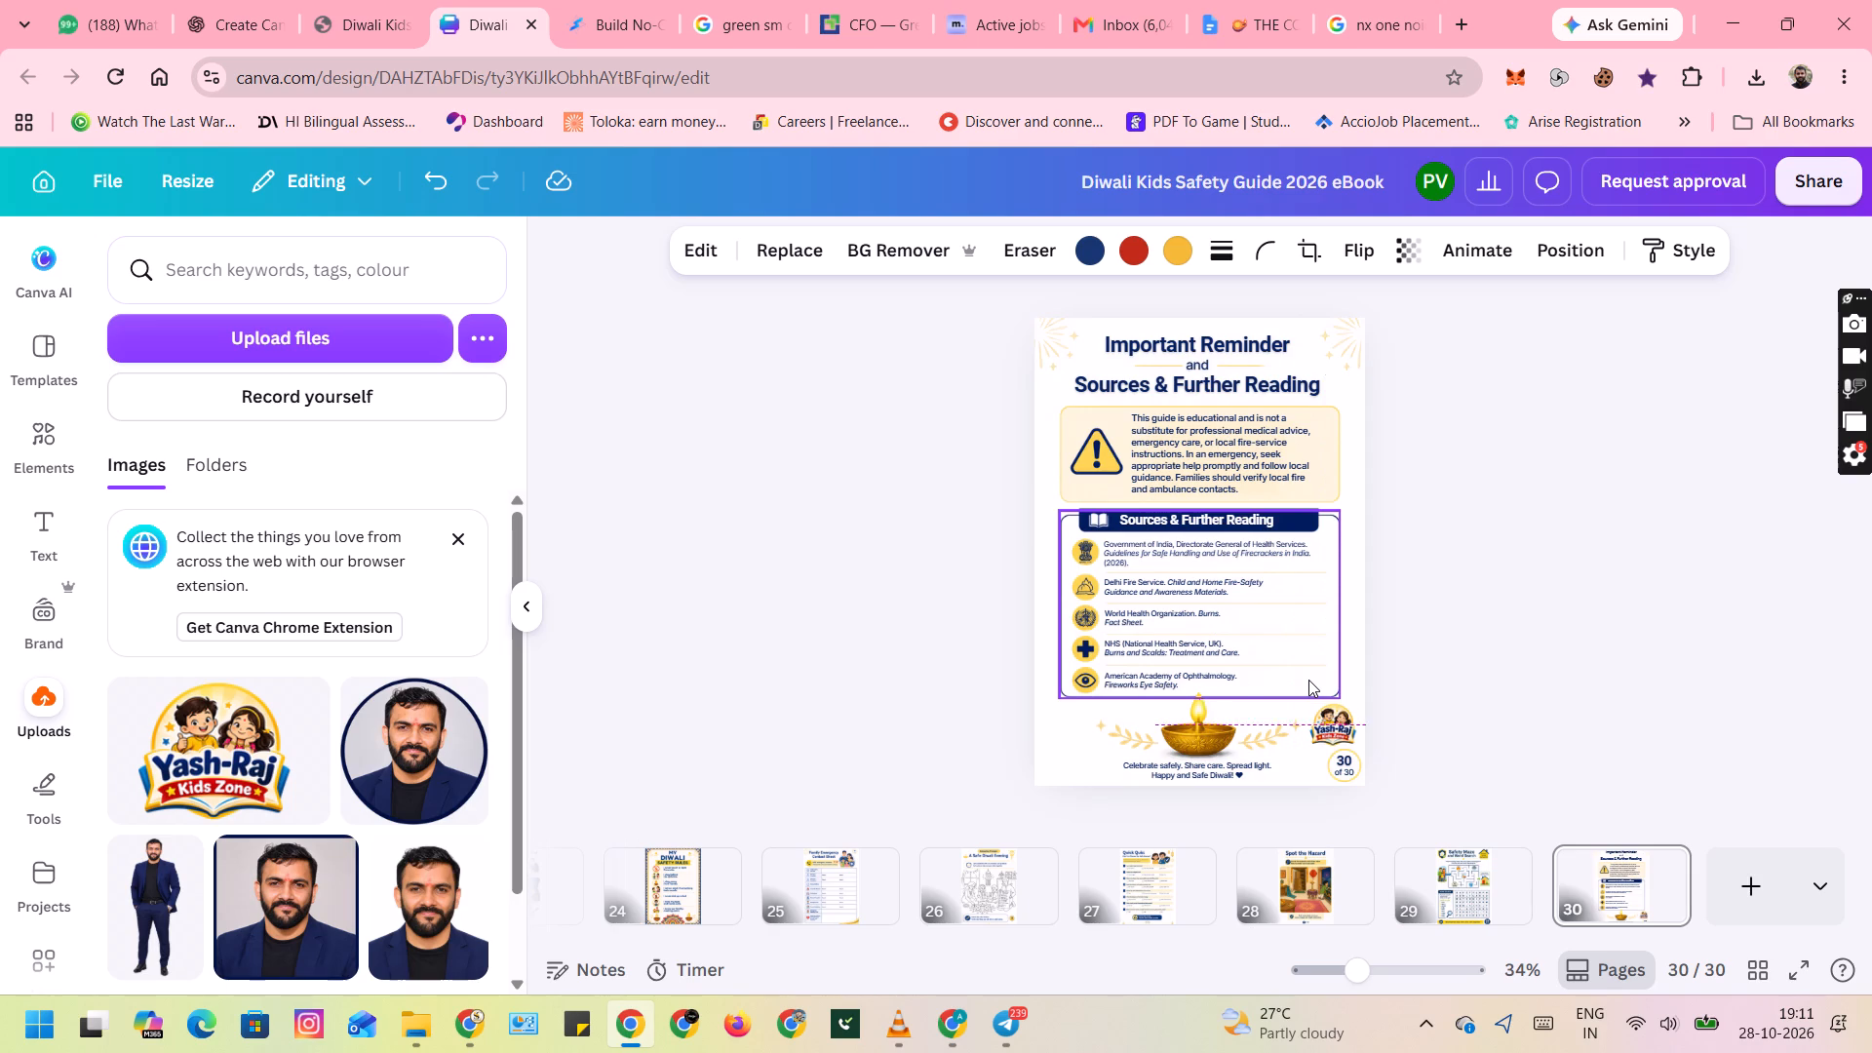
pyautogui.press('Down')
pyautogui.press('Left')
pyautogui.press('Left')
pyautogui.click(1563, 630)
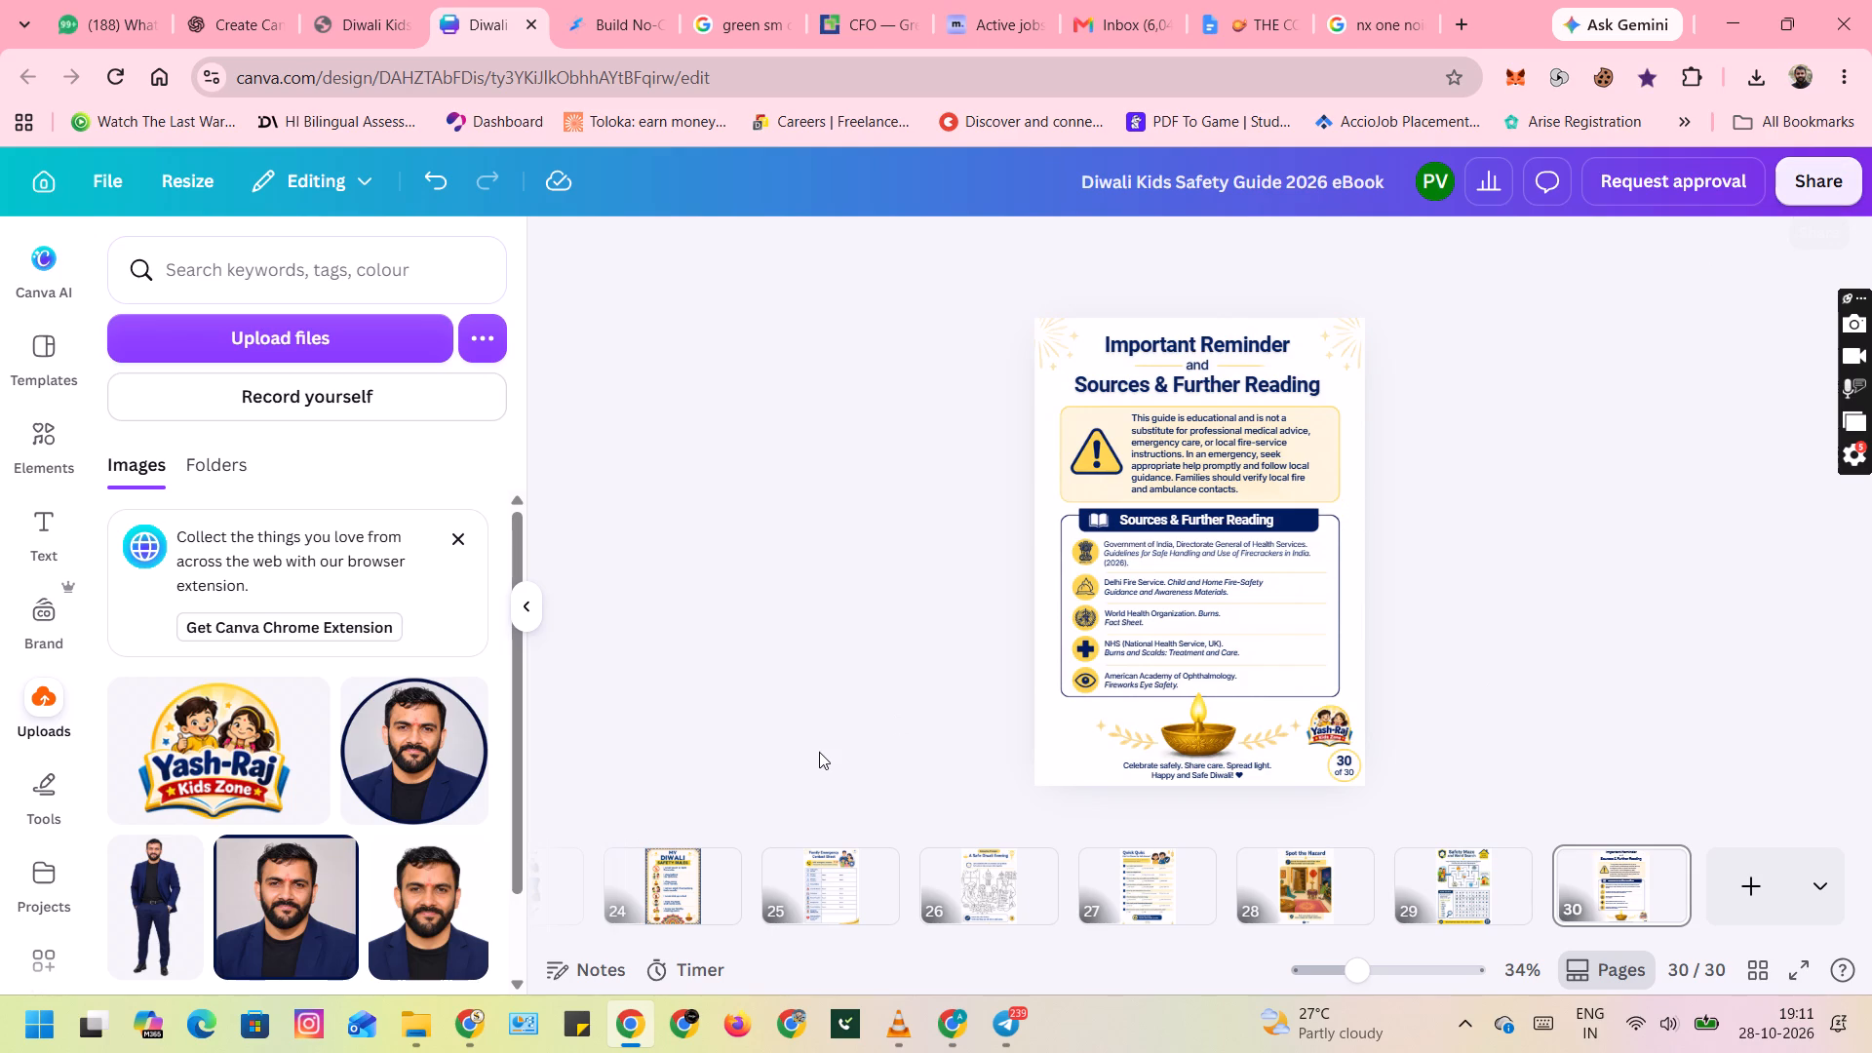
# Return to the Table of Contents page, hide the uploads sidebar, and look over the eBook's pages in grid view.
pyautogui.hscroll(14, 786, 918)
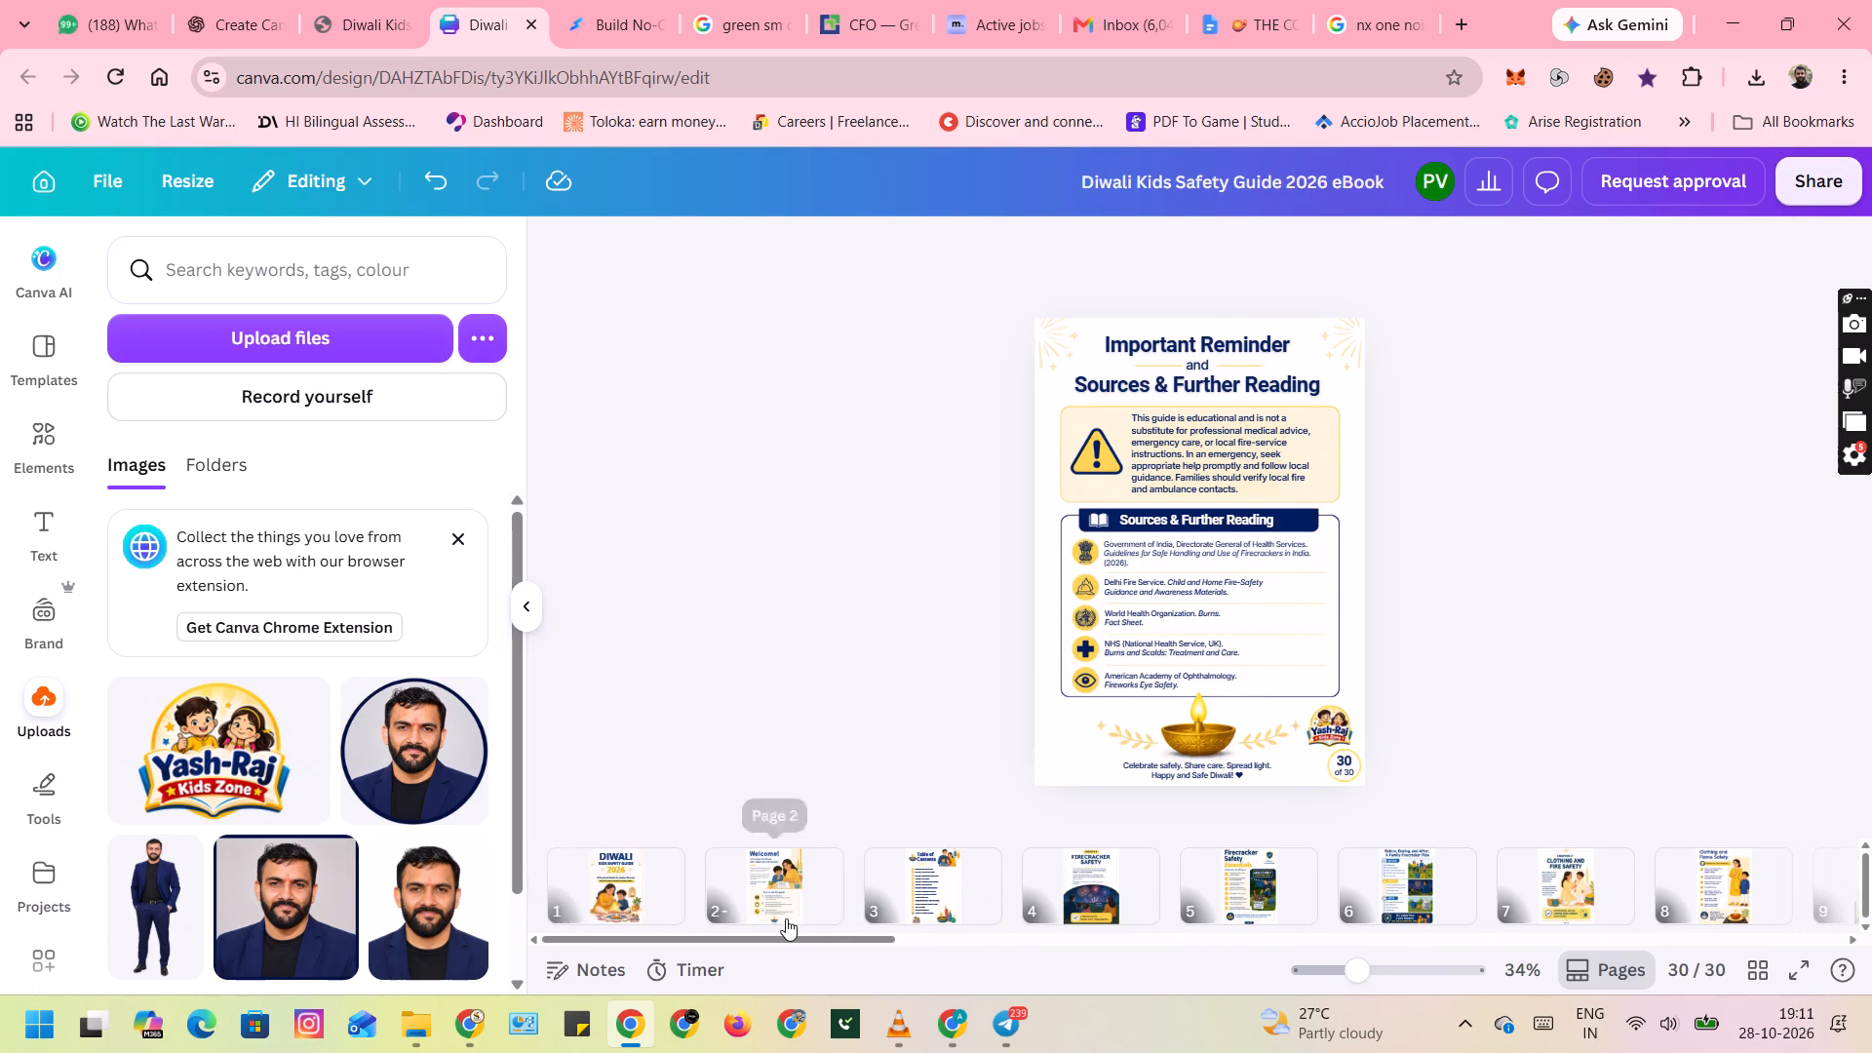
pyautogui.hscroll(9, 786, 918)
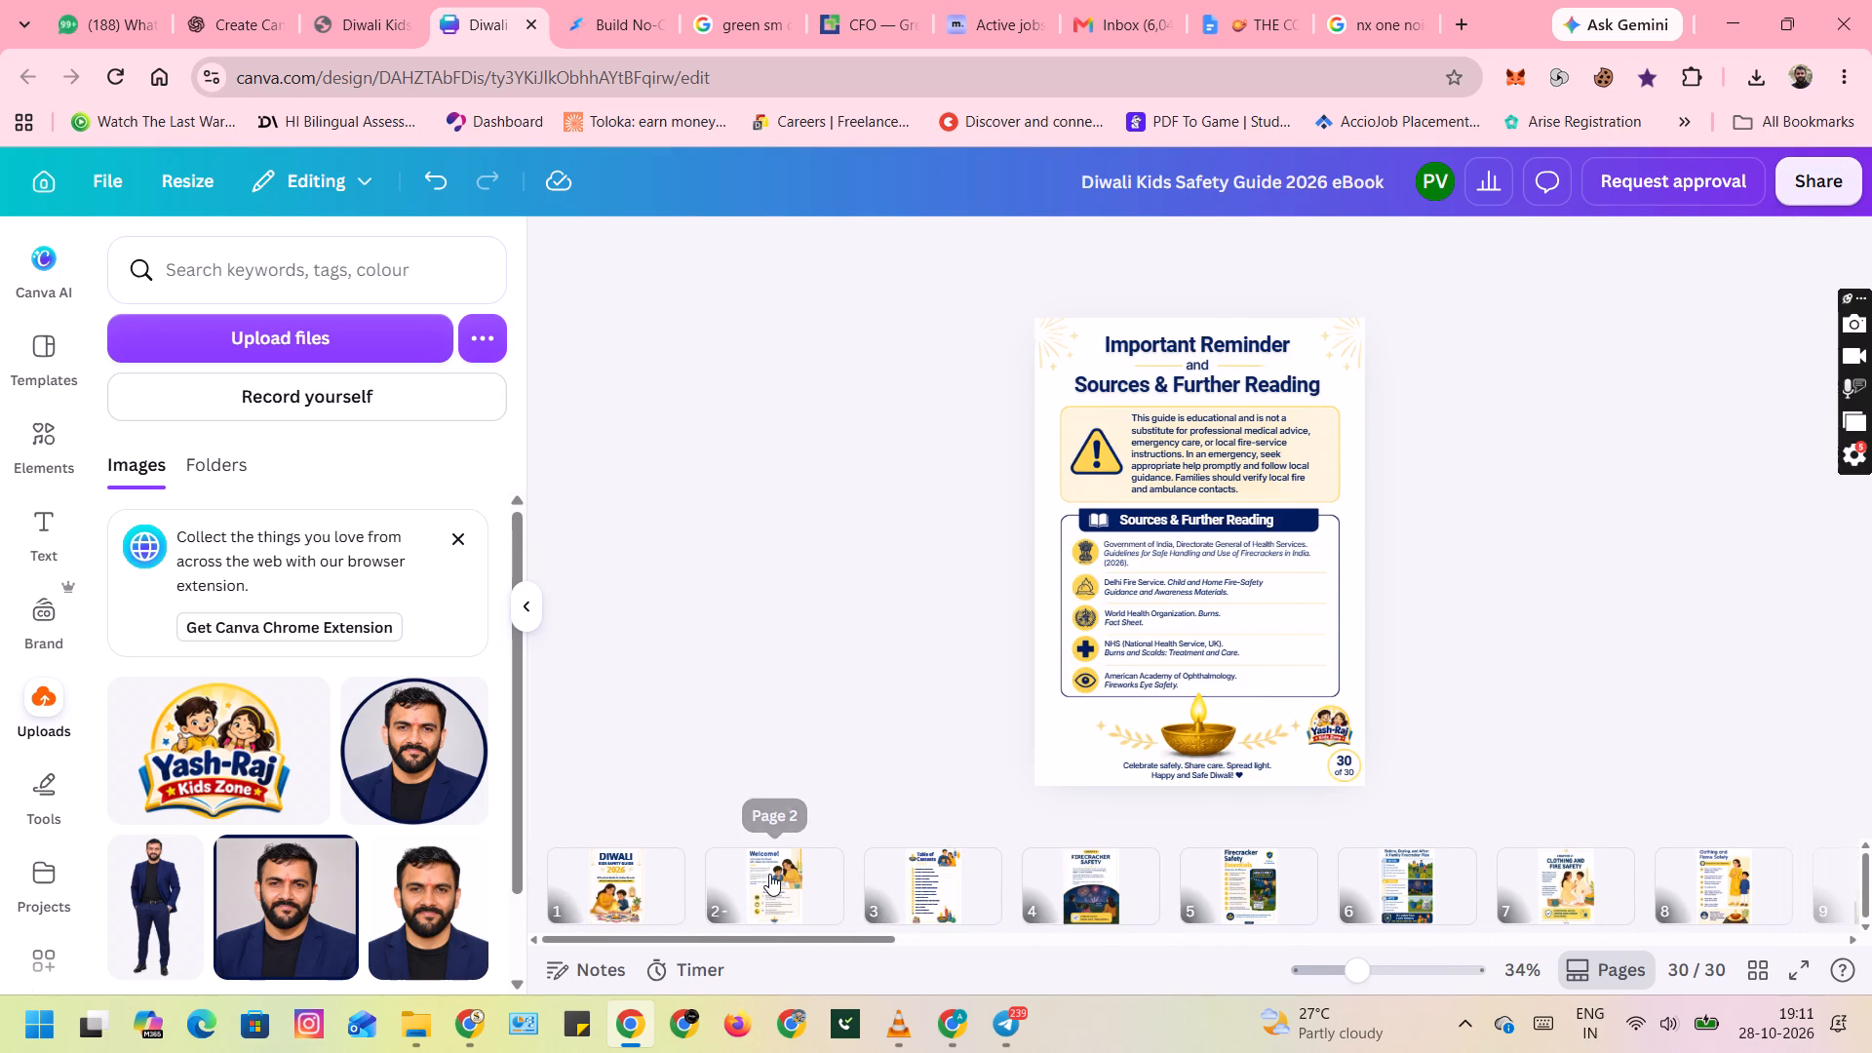
pyautogui.click(769, 874)
pyautogui.press('Right')
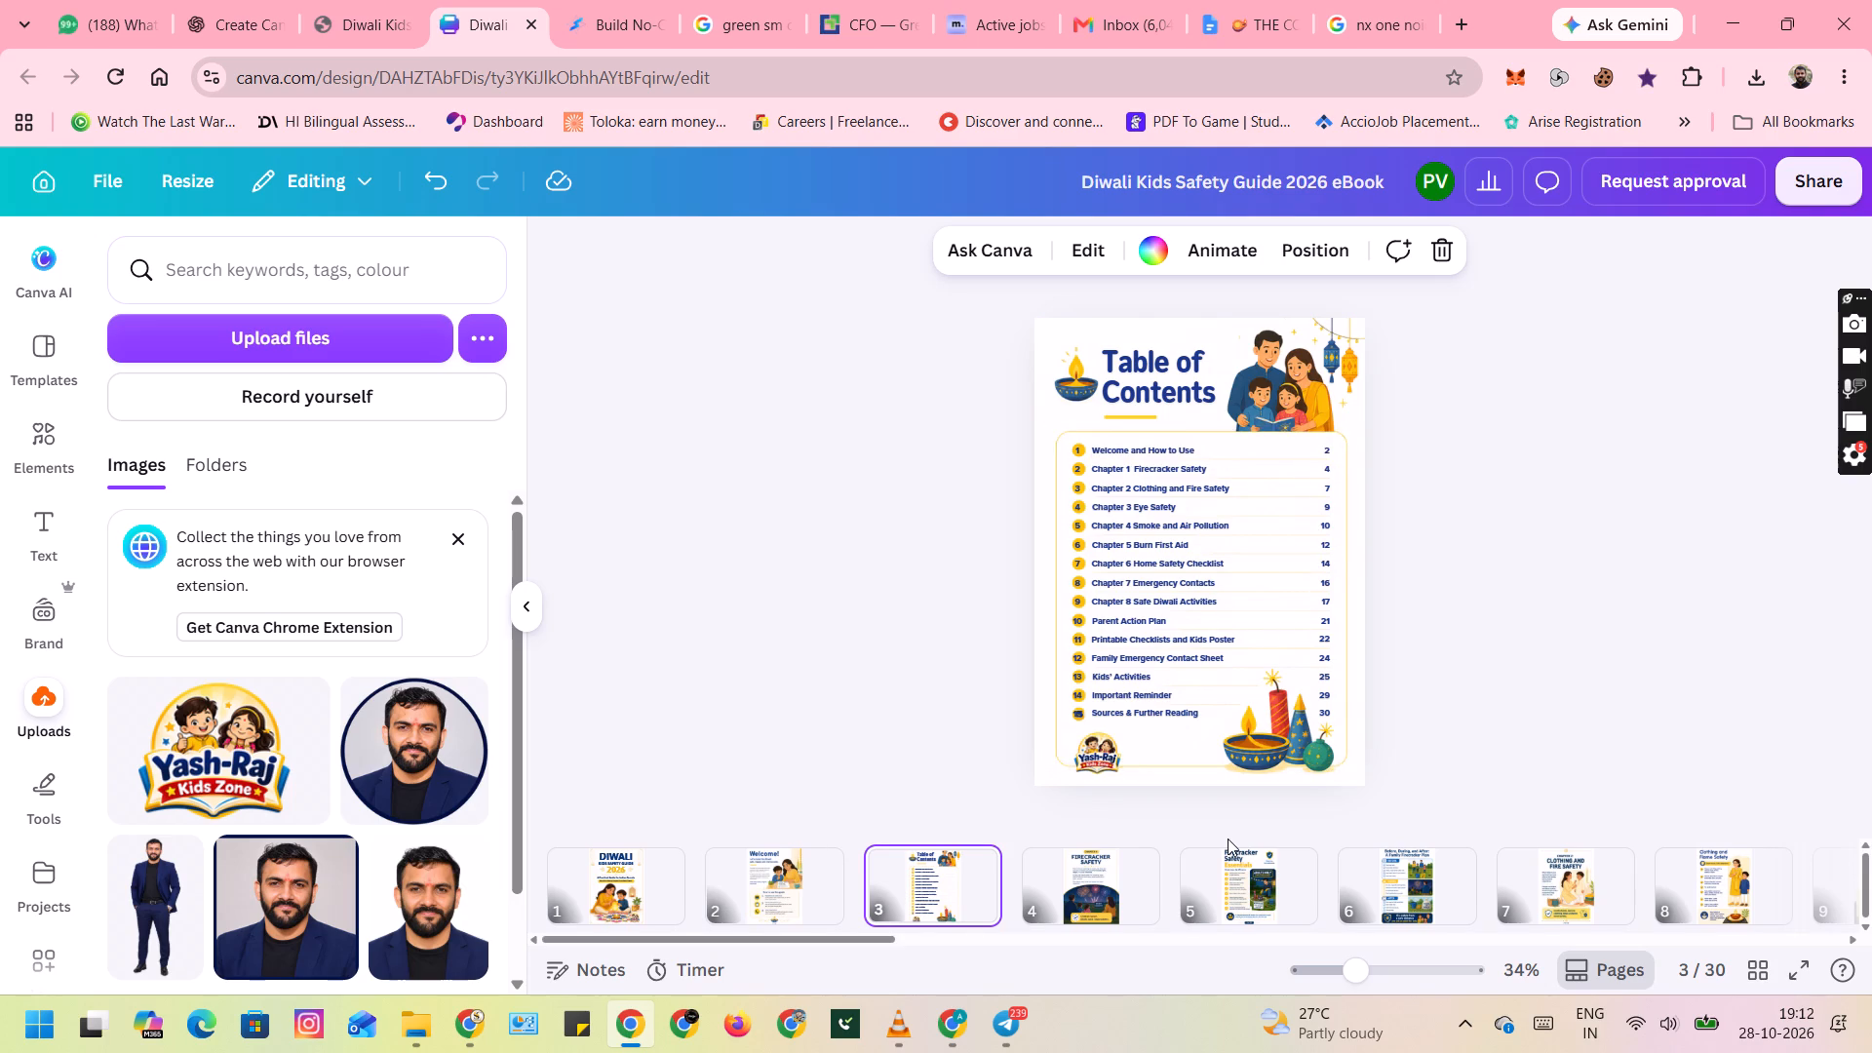
pyautogui.click(531, 605)
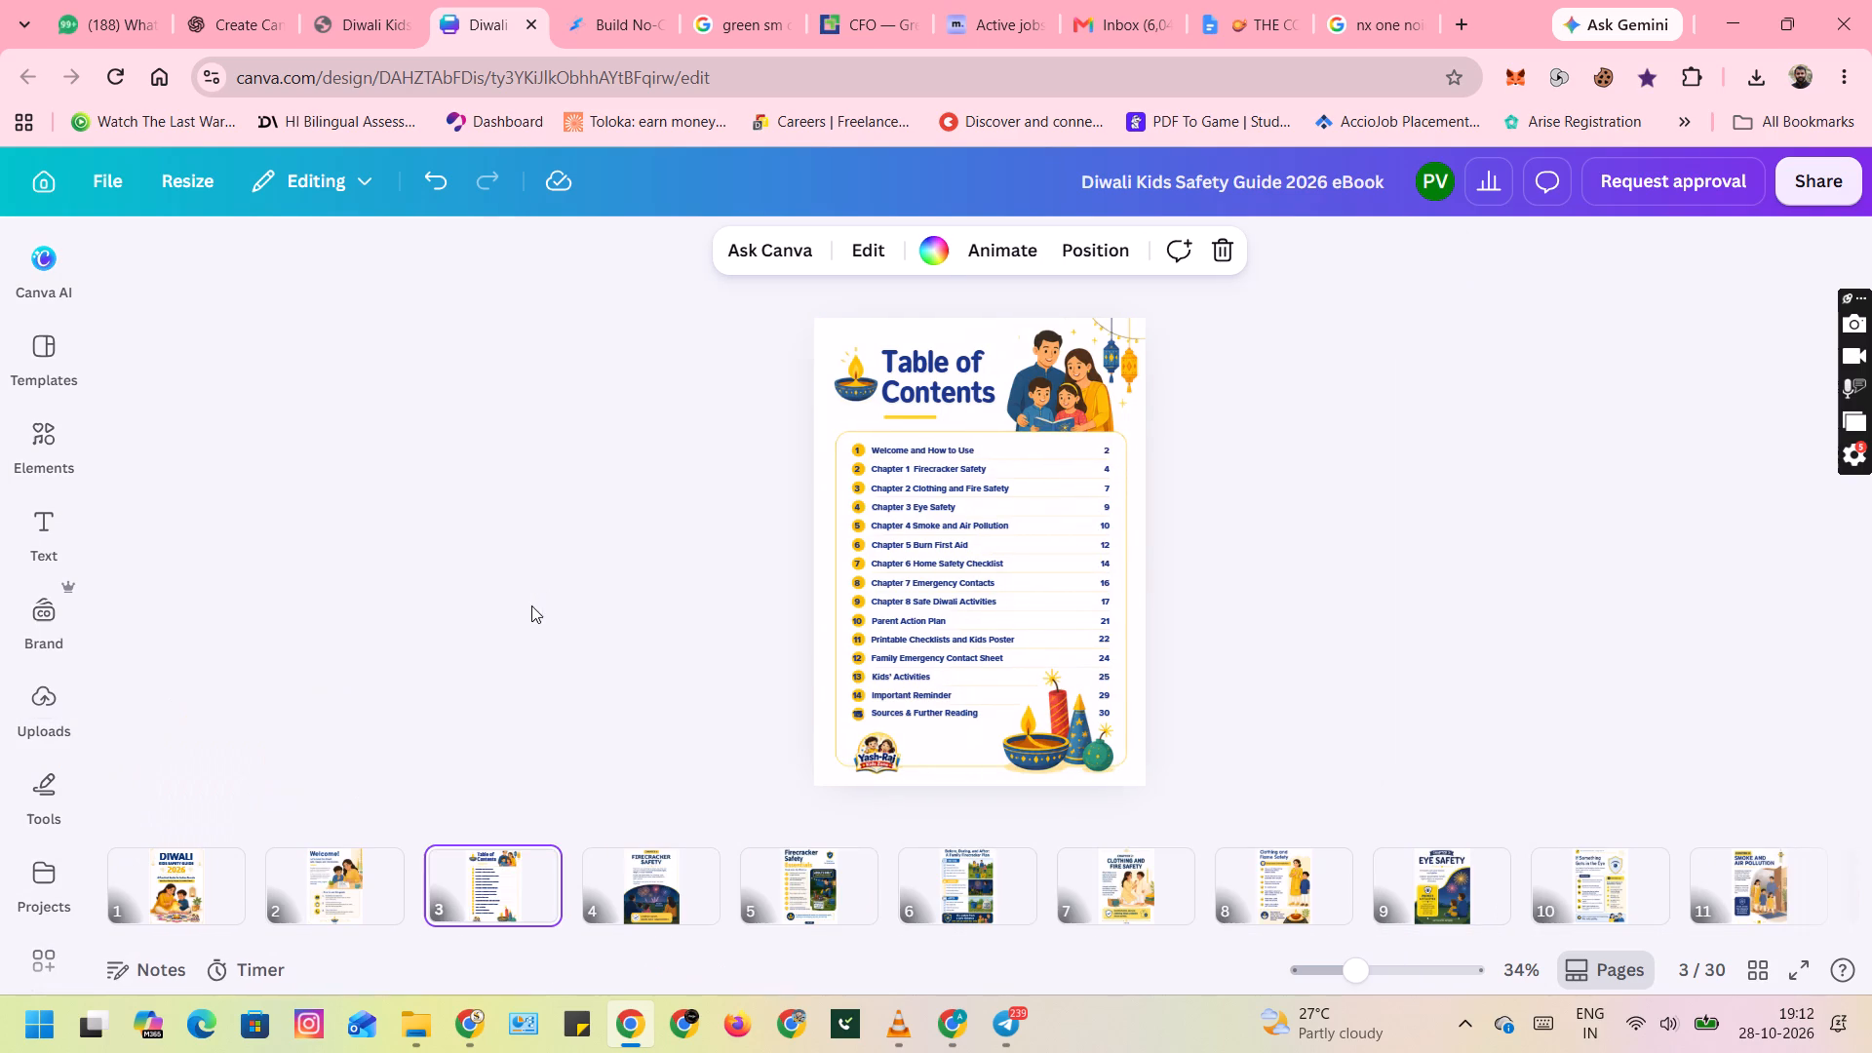
pyautogui.click(1756, 960)
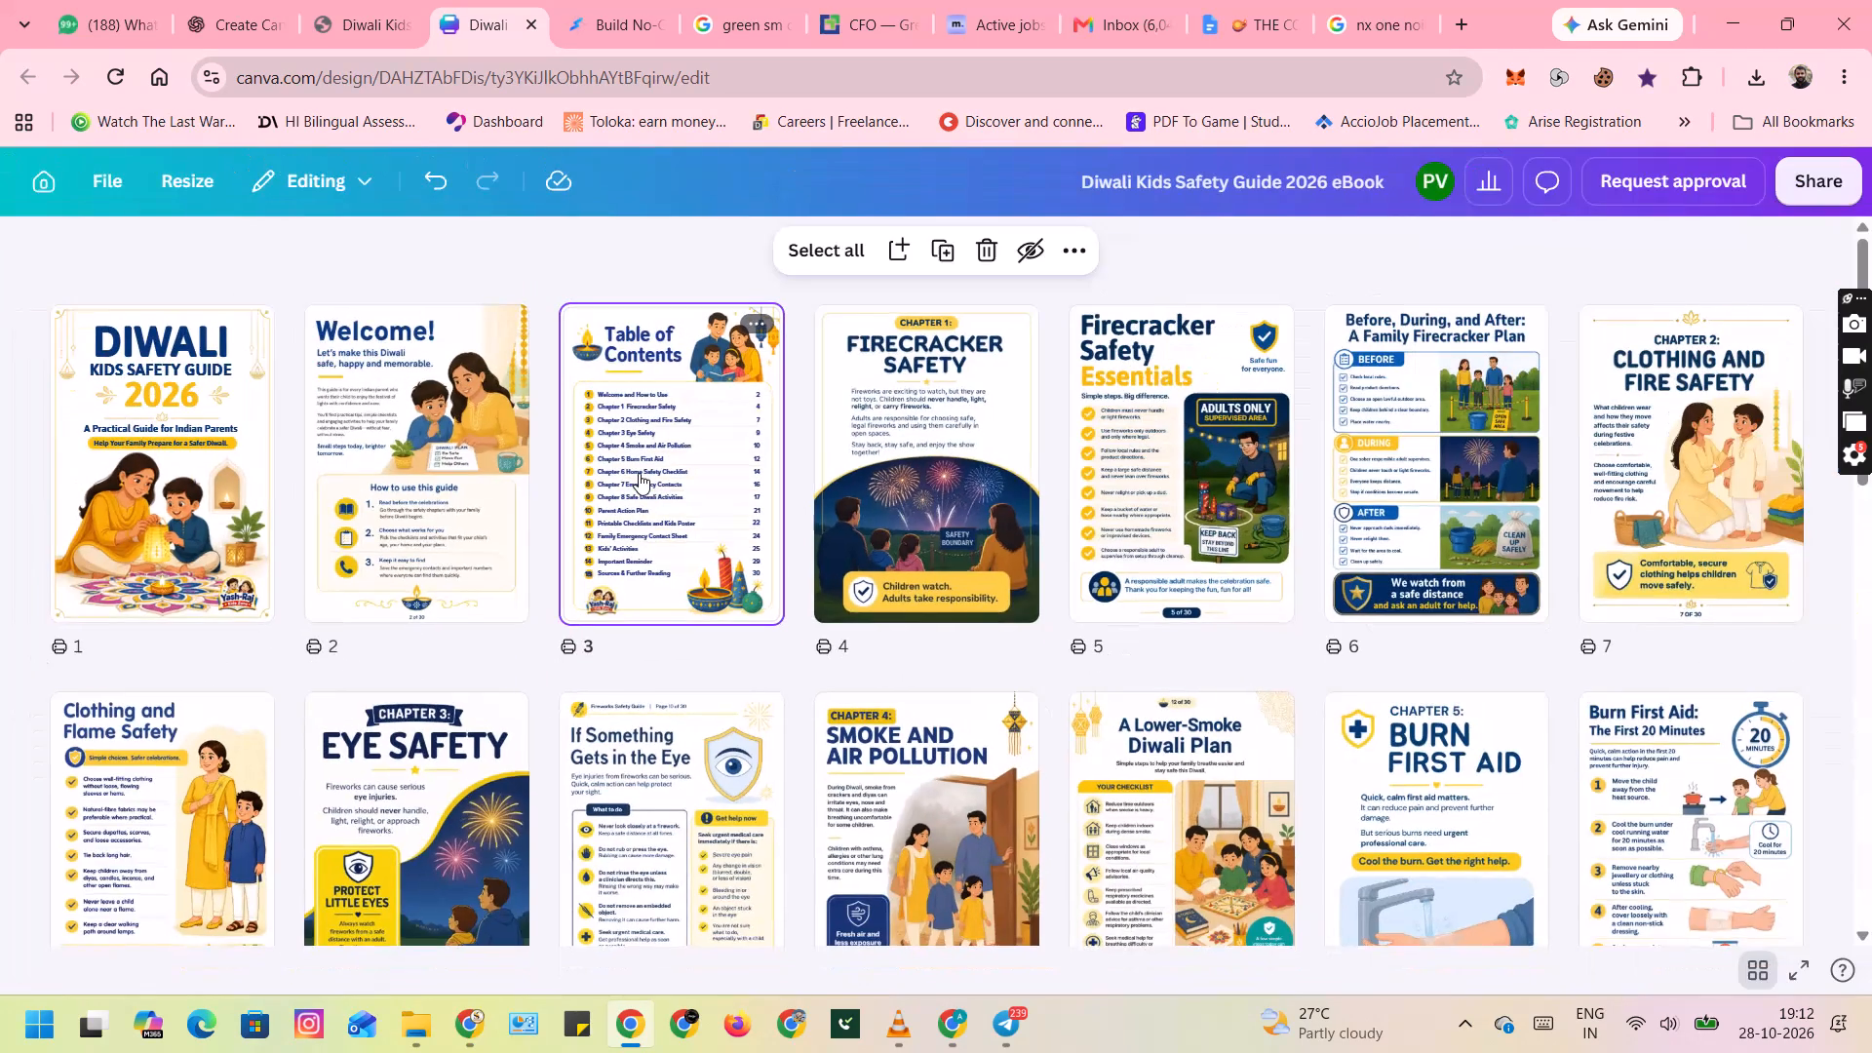
pyautogui.scroll(-2, 409, 771)
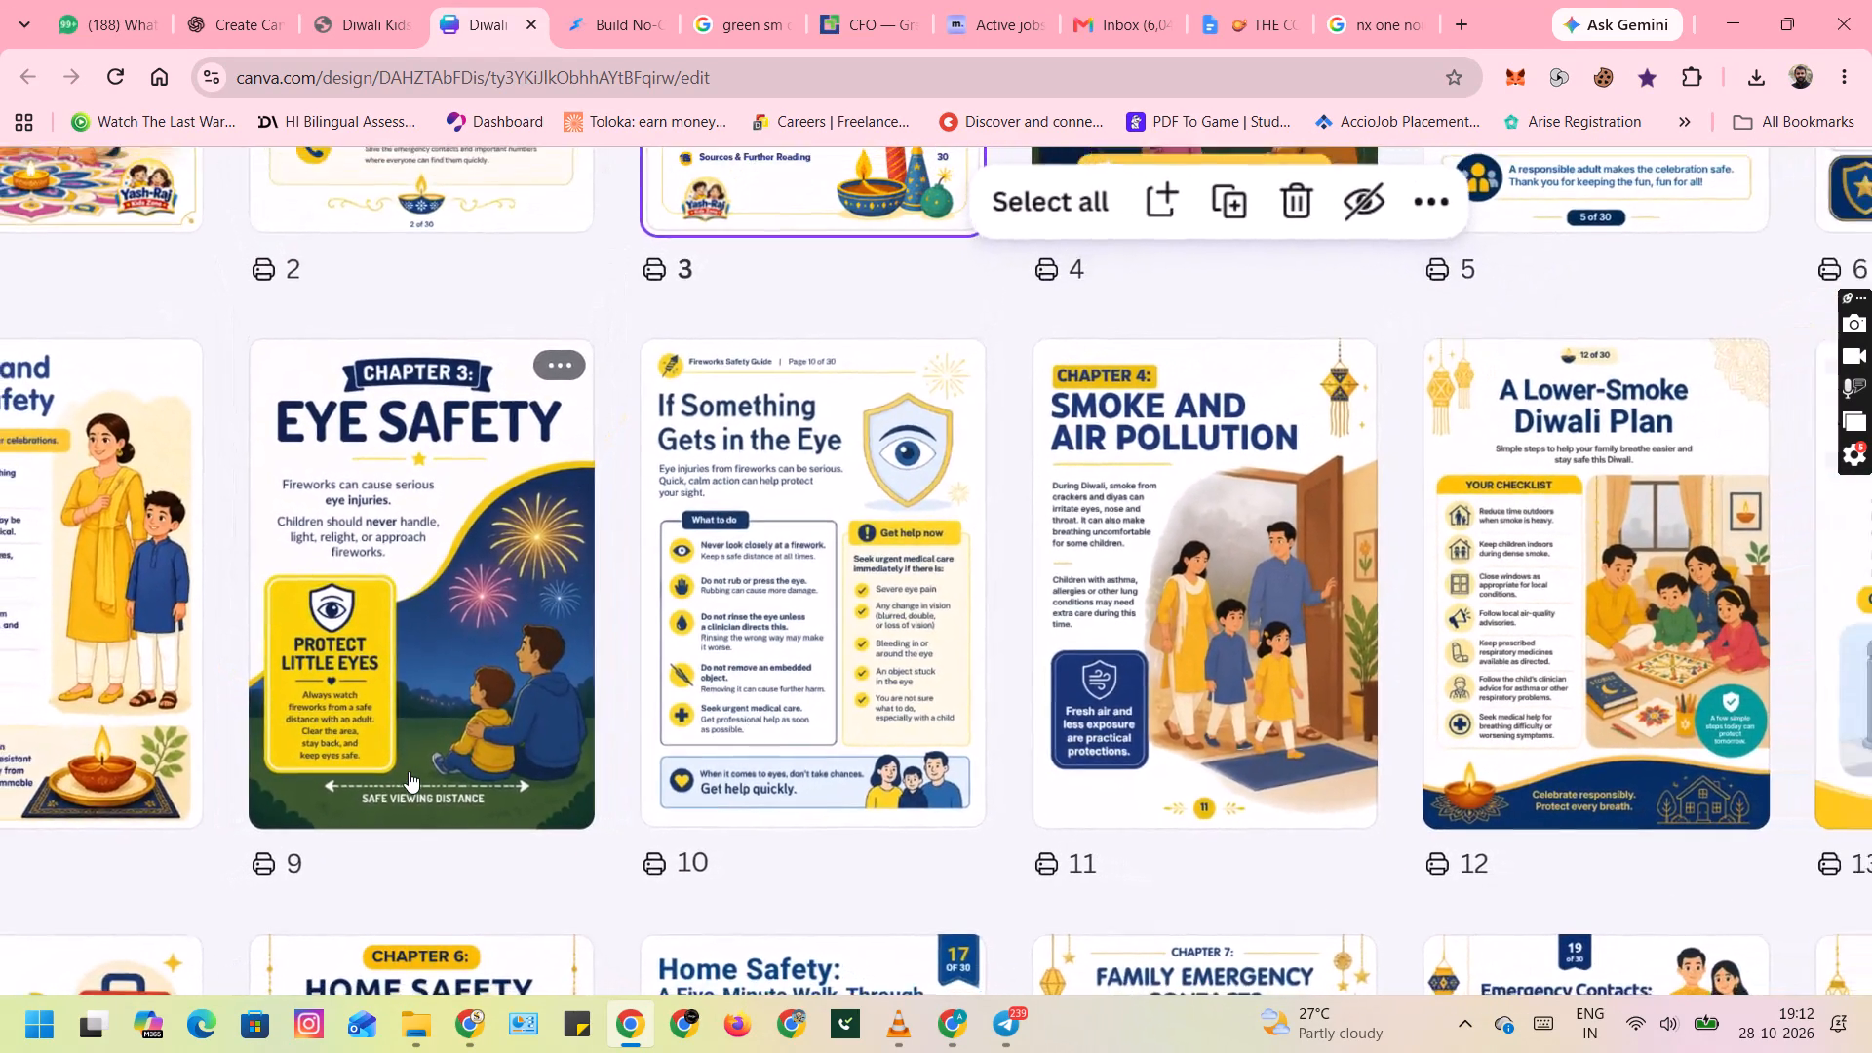
pyautogui.scroll(3, 409, 771)
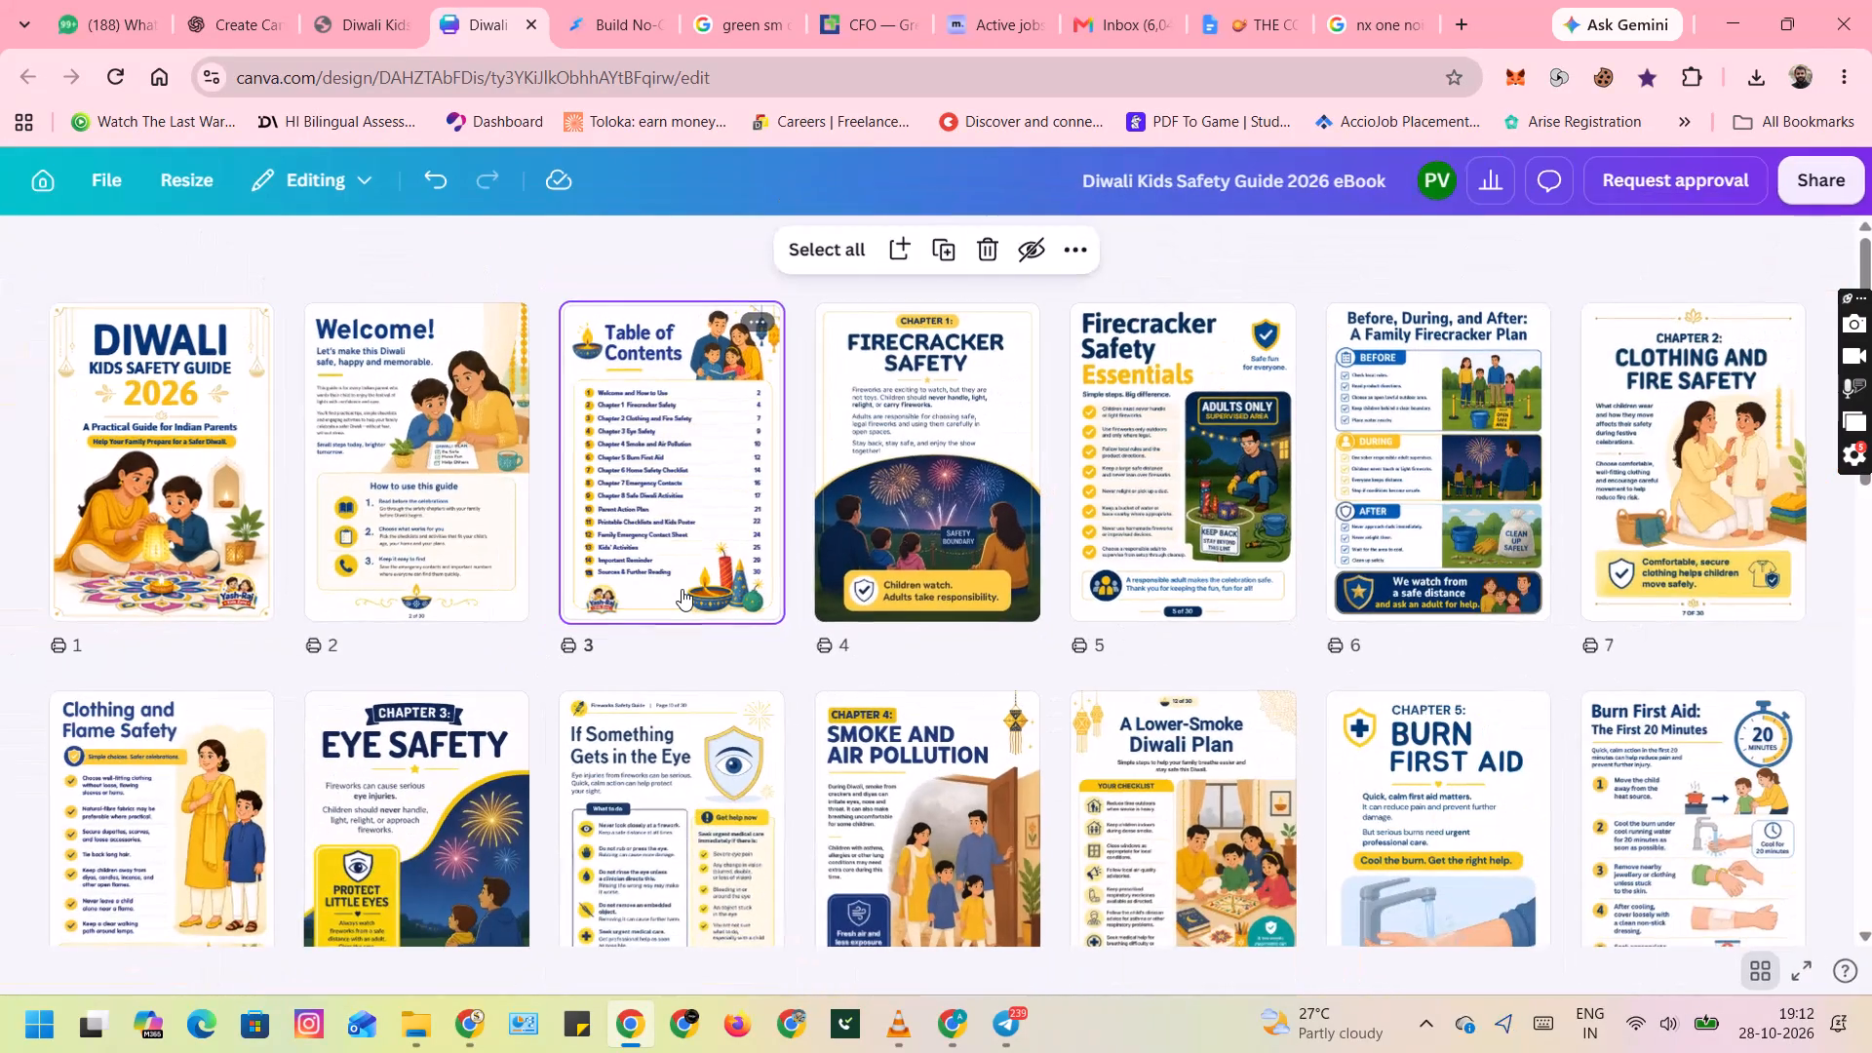
# In the Table of Contents on page 3, set the page number for Chapter 4 Smoke and Air Pollution to 11.
pyautogui.scroll(-1, 694, 805)
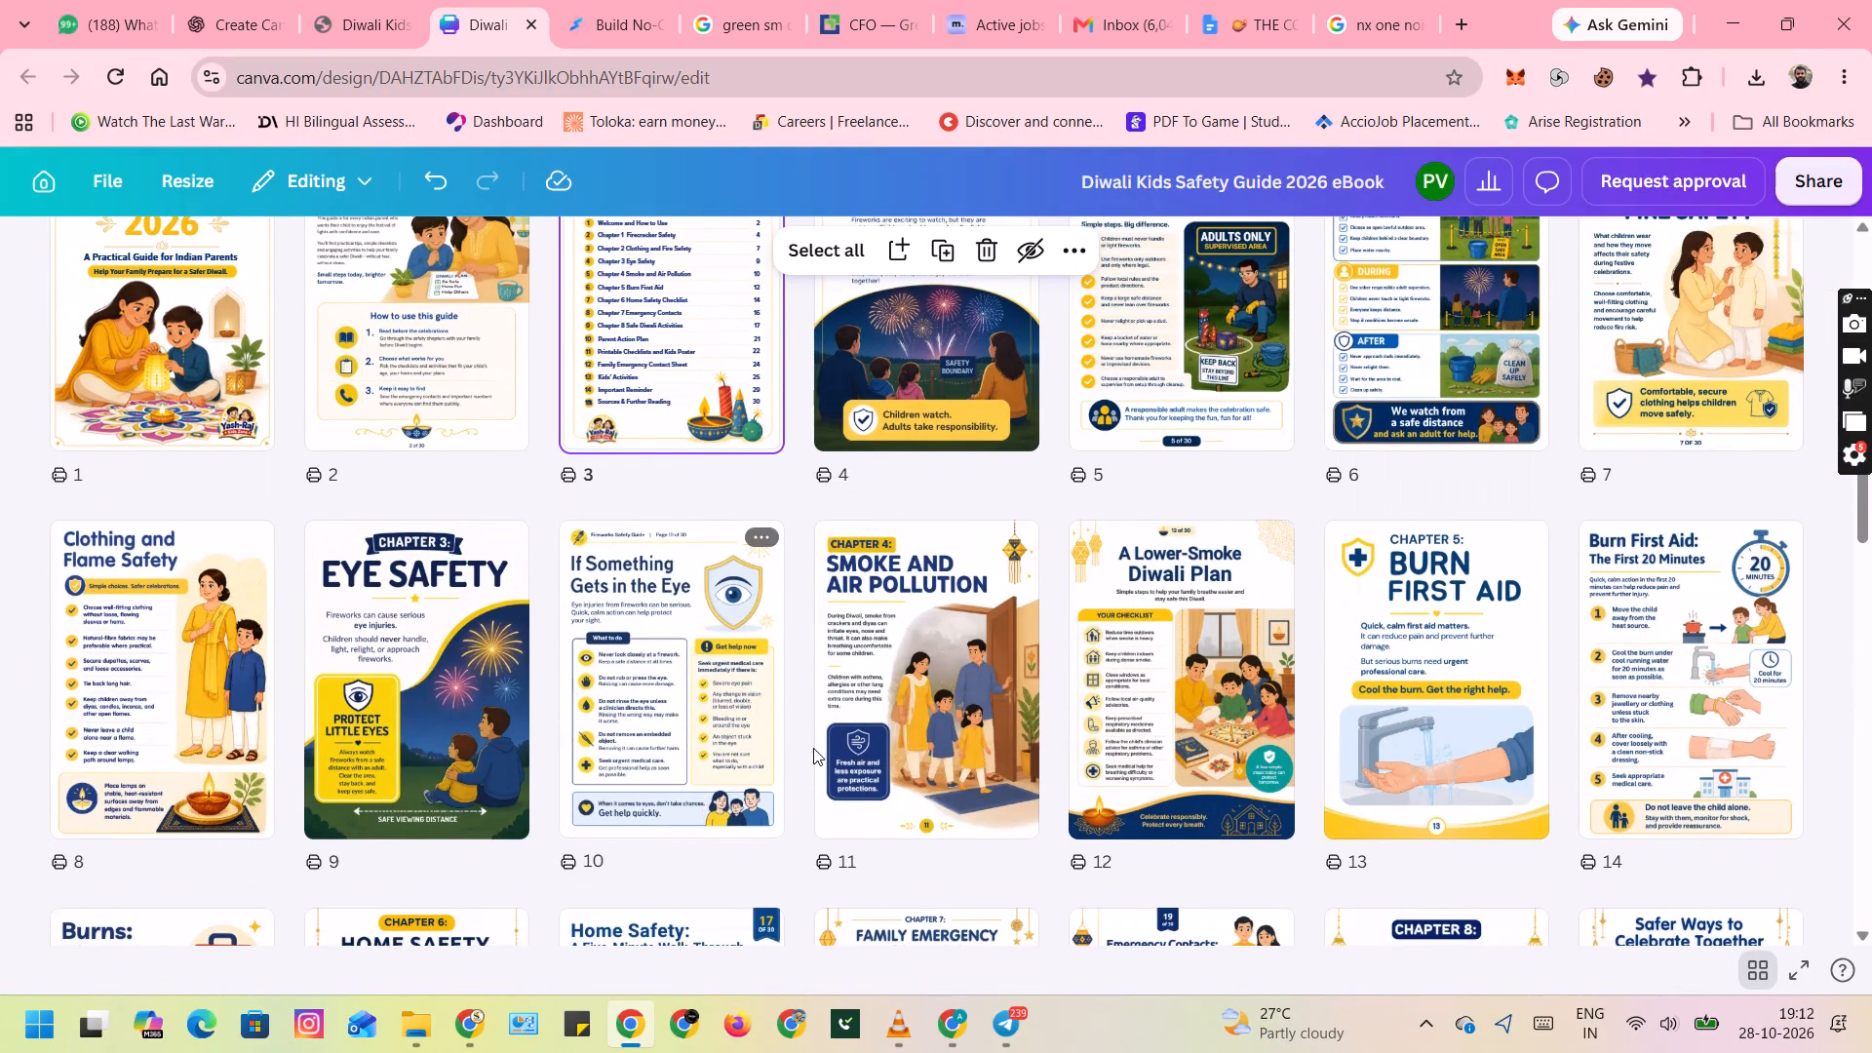
pyautogui.scroll(2, 890, 752)
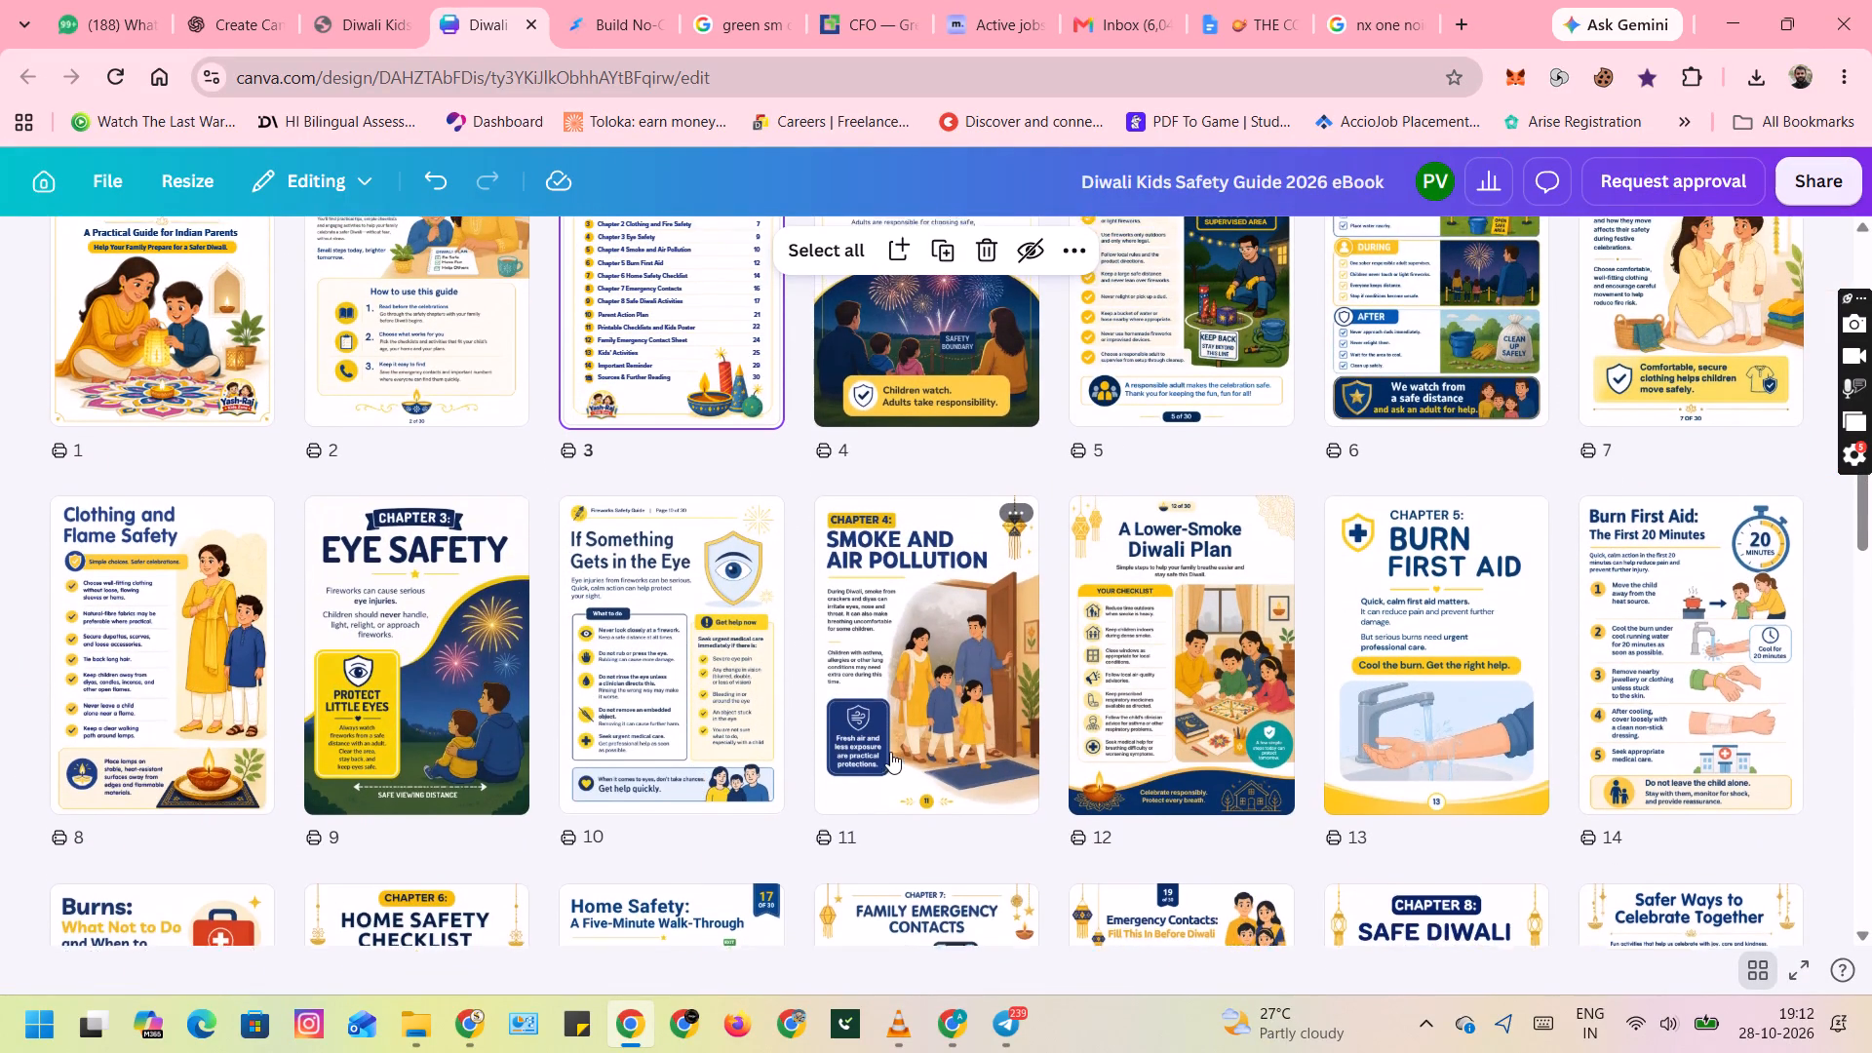
pyautogui.scroll(1, 890, 752)
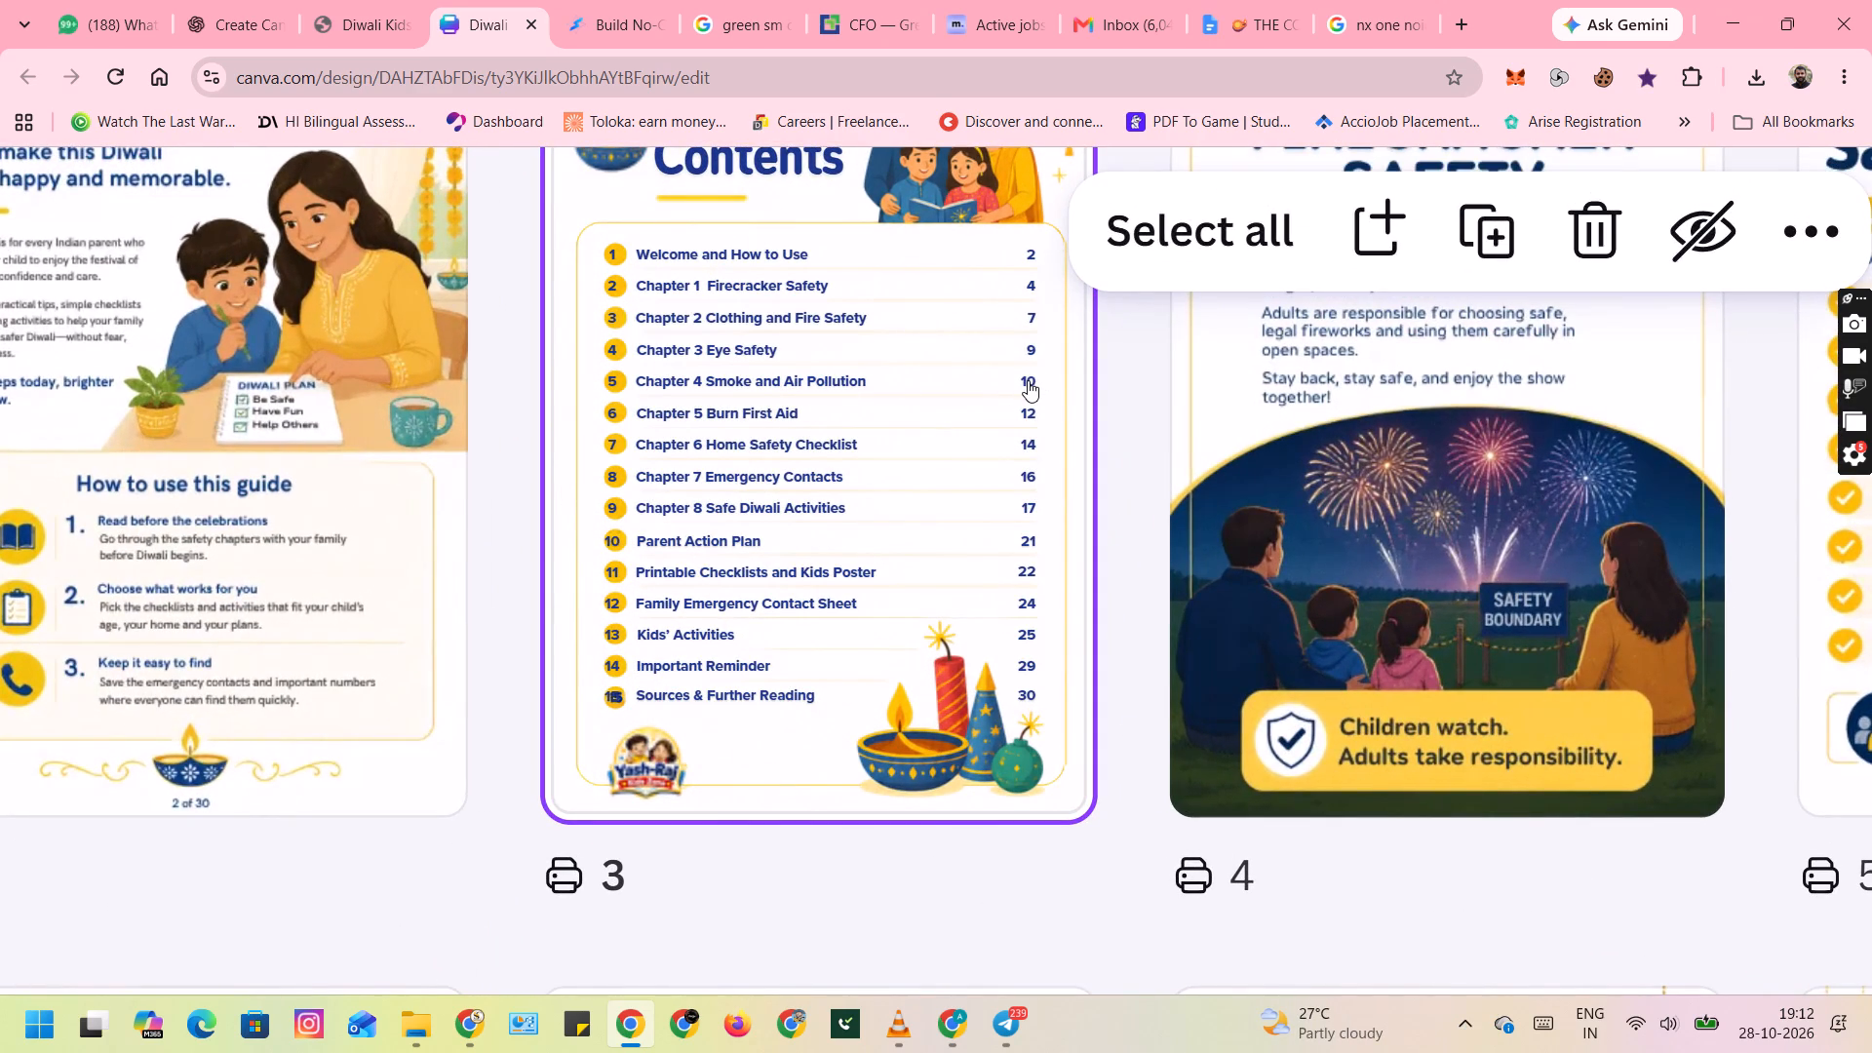
pyautogui.click(1028, 381)
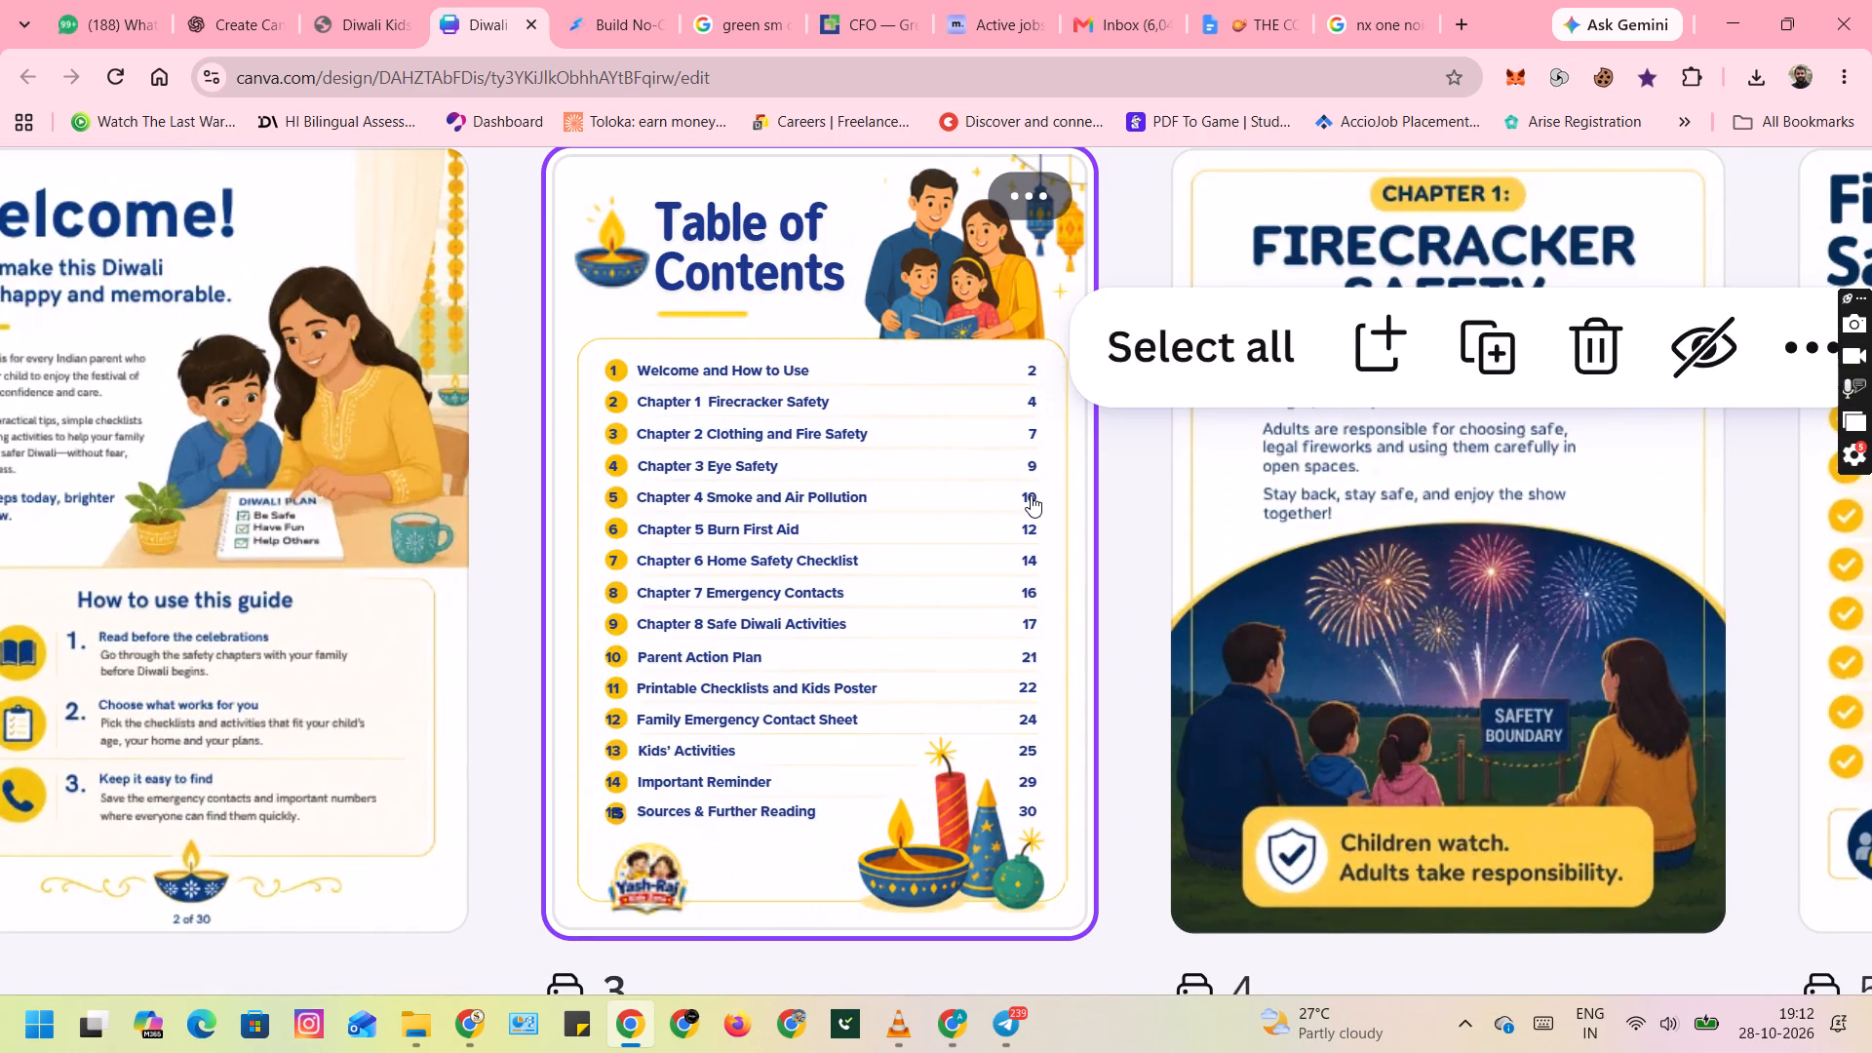
pyautogui.click(1031, 495)
pyautogui.doubleClick(1031, 495)
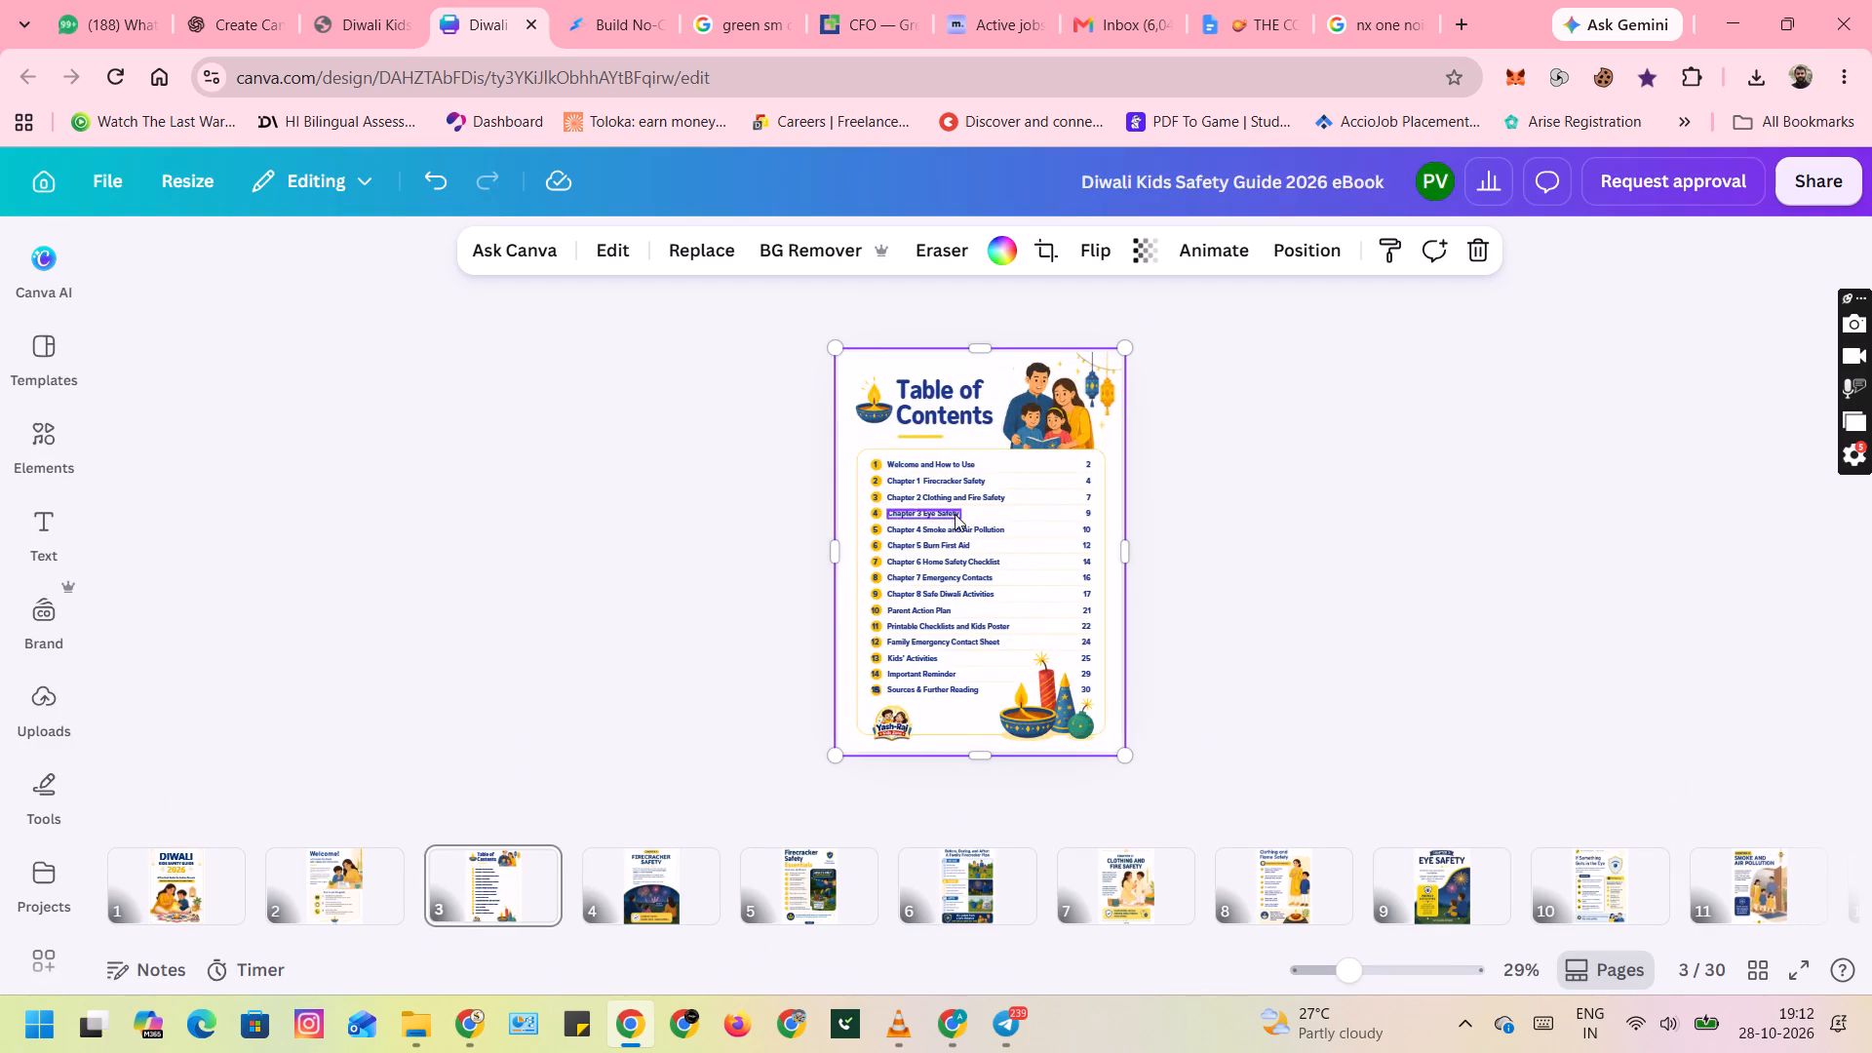
pyautogui.click(990, 530)
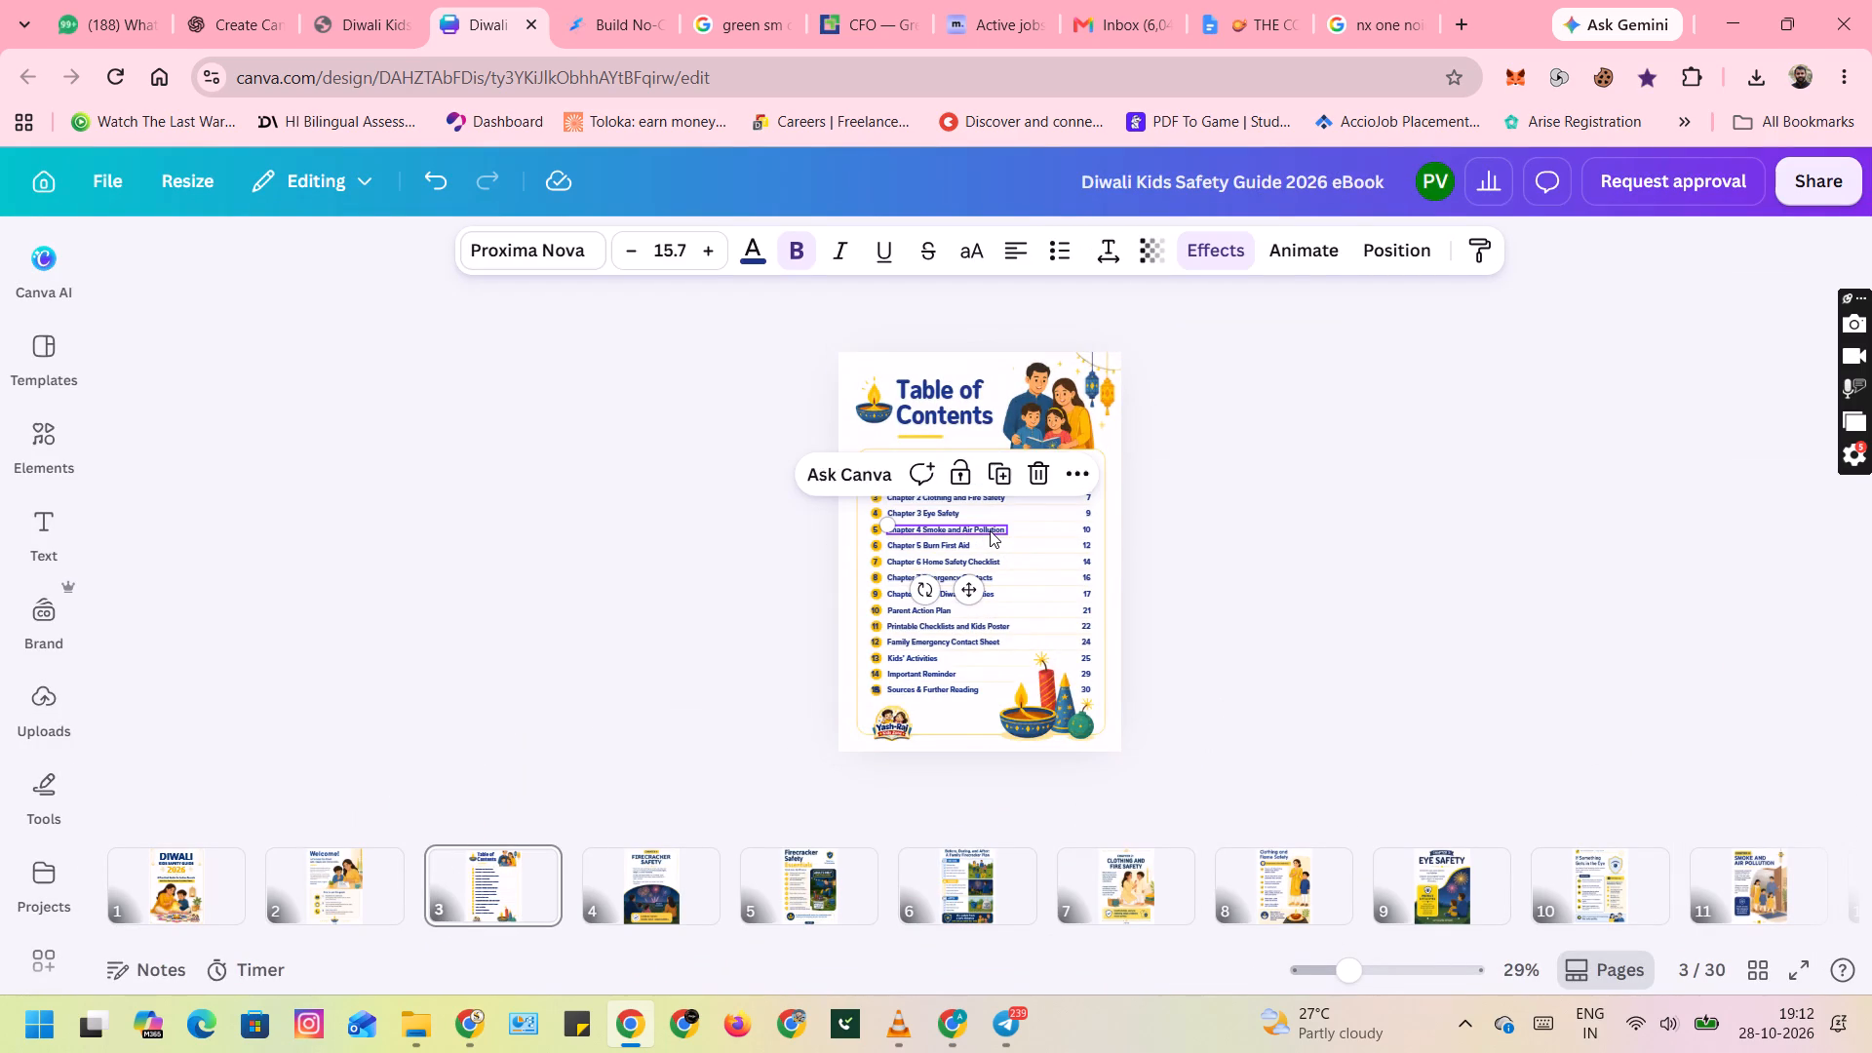
pyautogui.click(1086, 526)
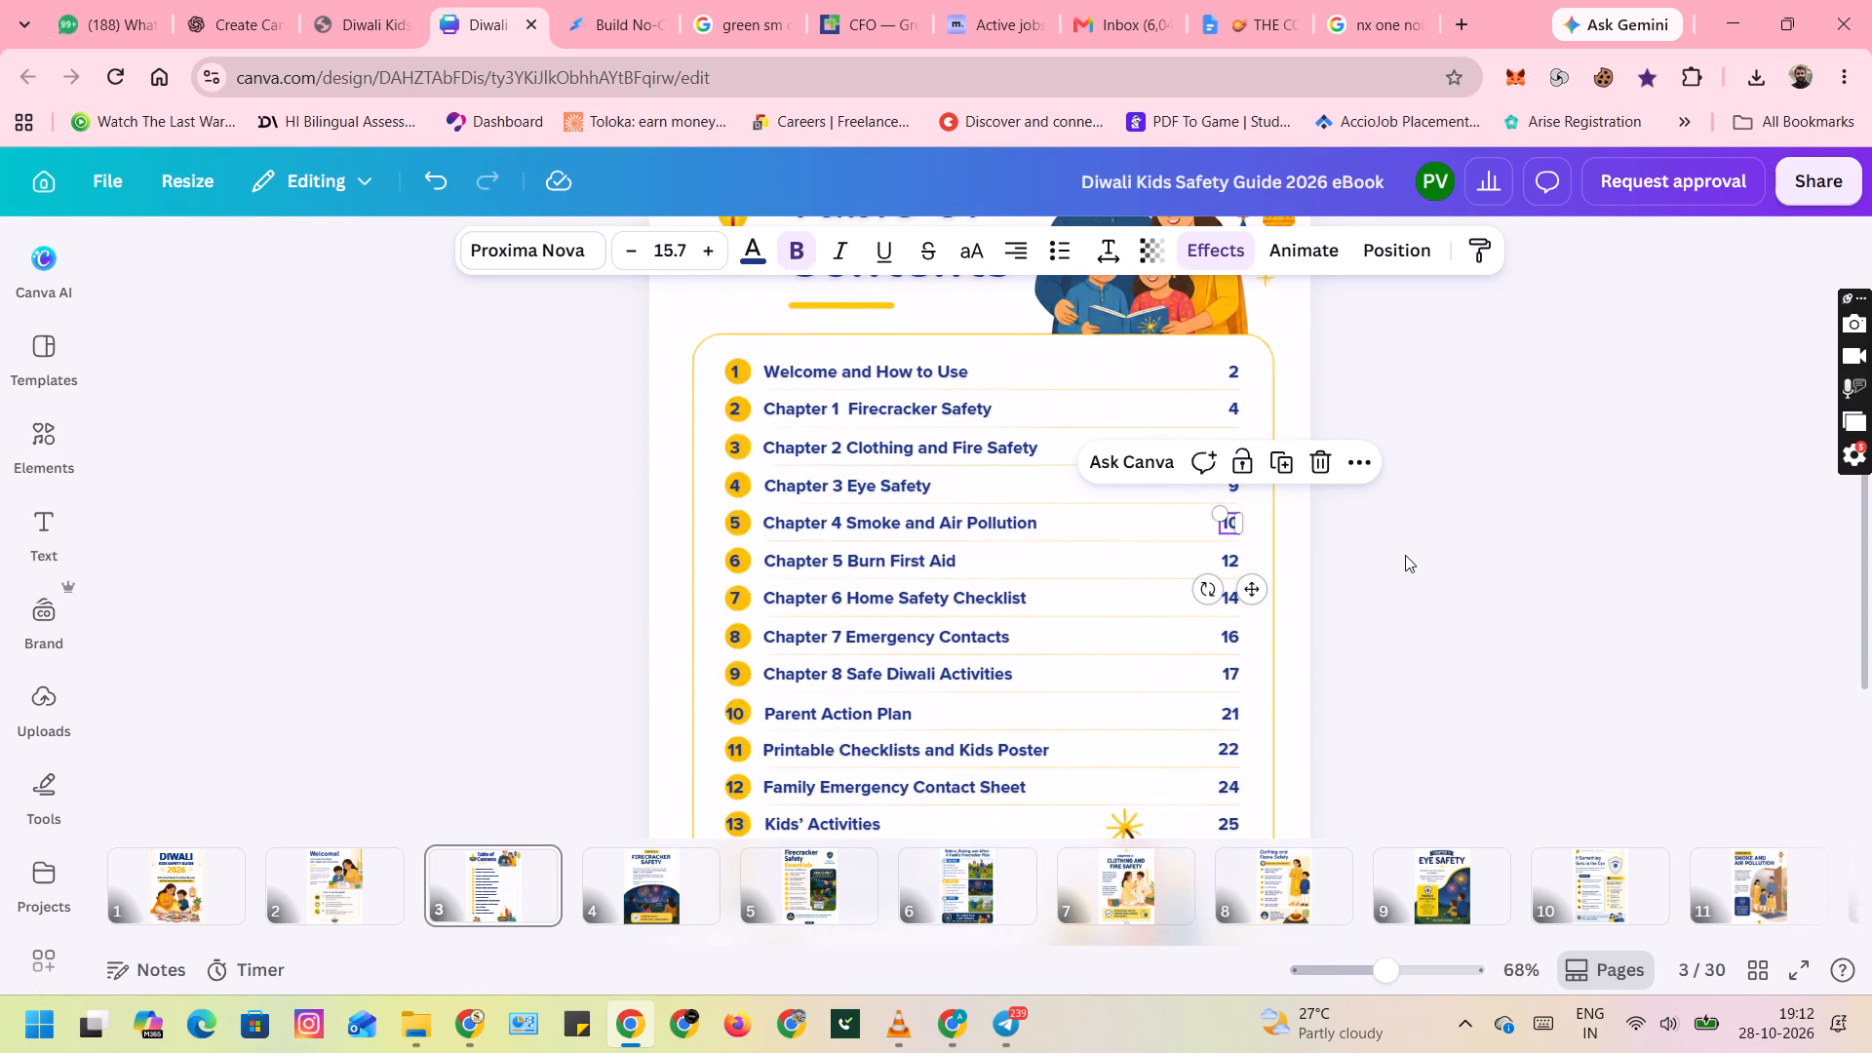
pyautogui.doubleClick(1228, 526)
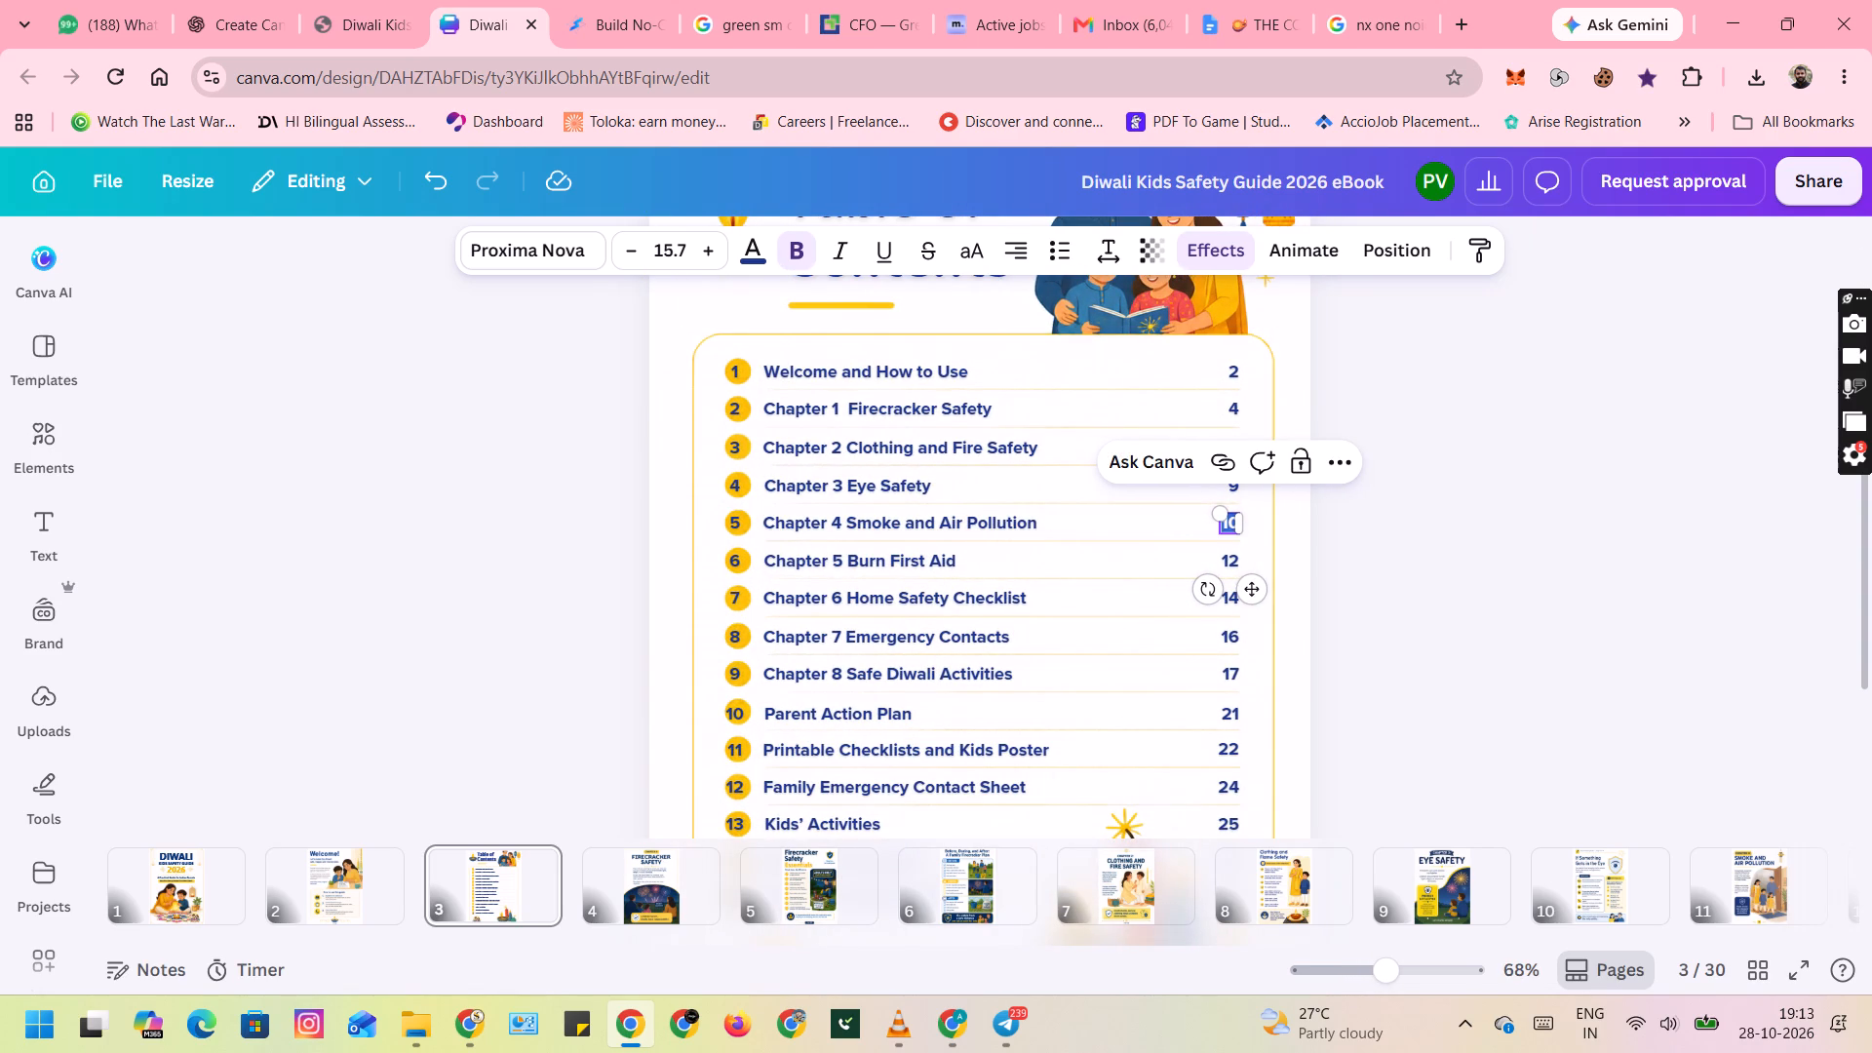
pyautogui.write('11')
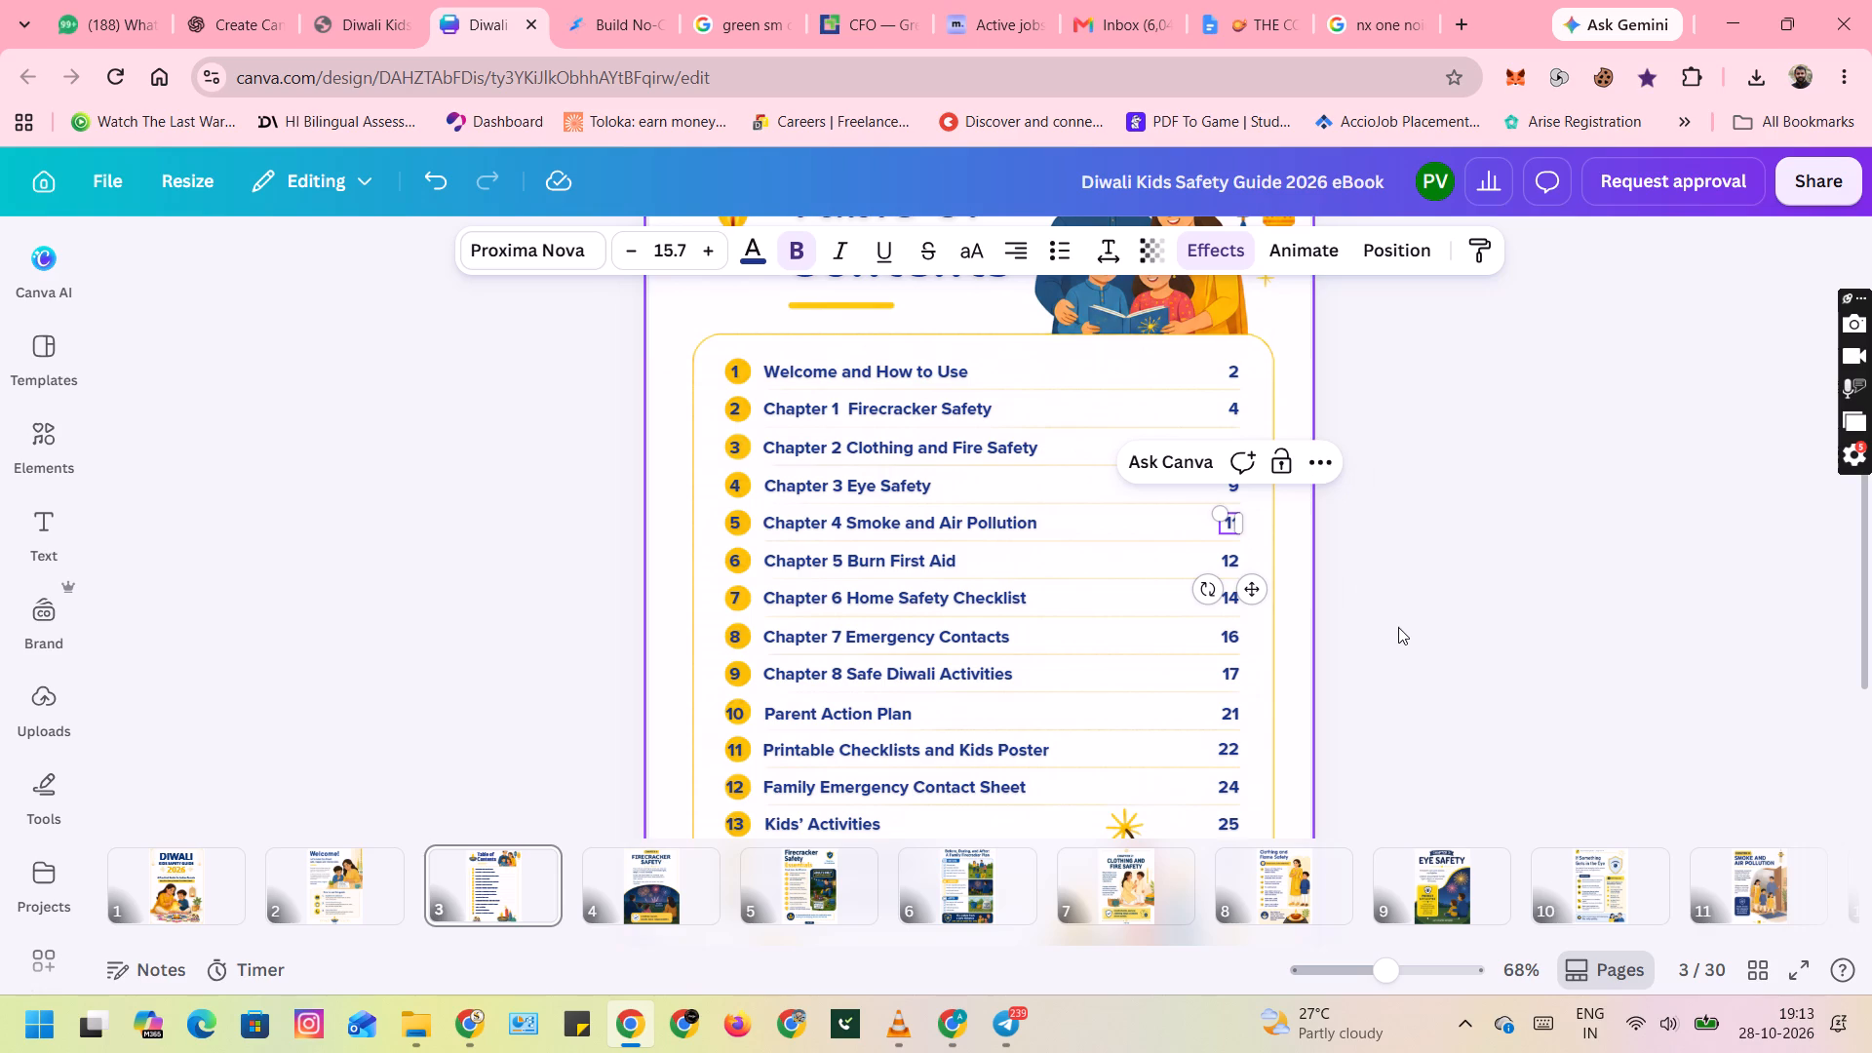
pyautogui.click(1398, 627)
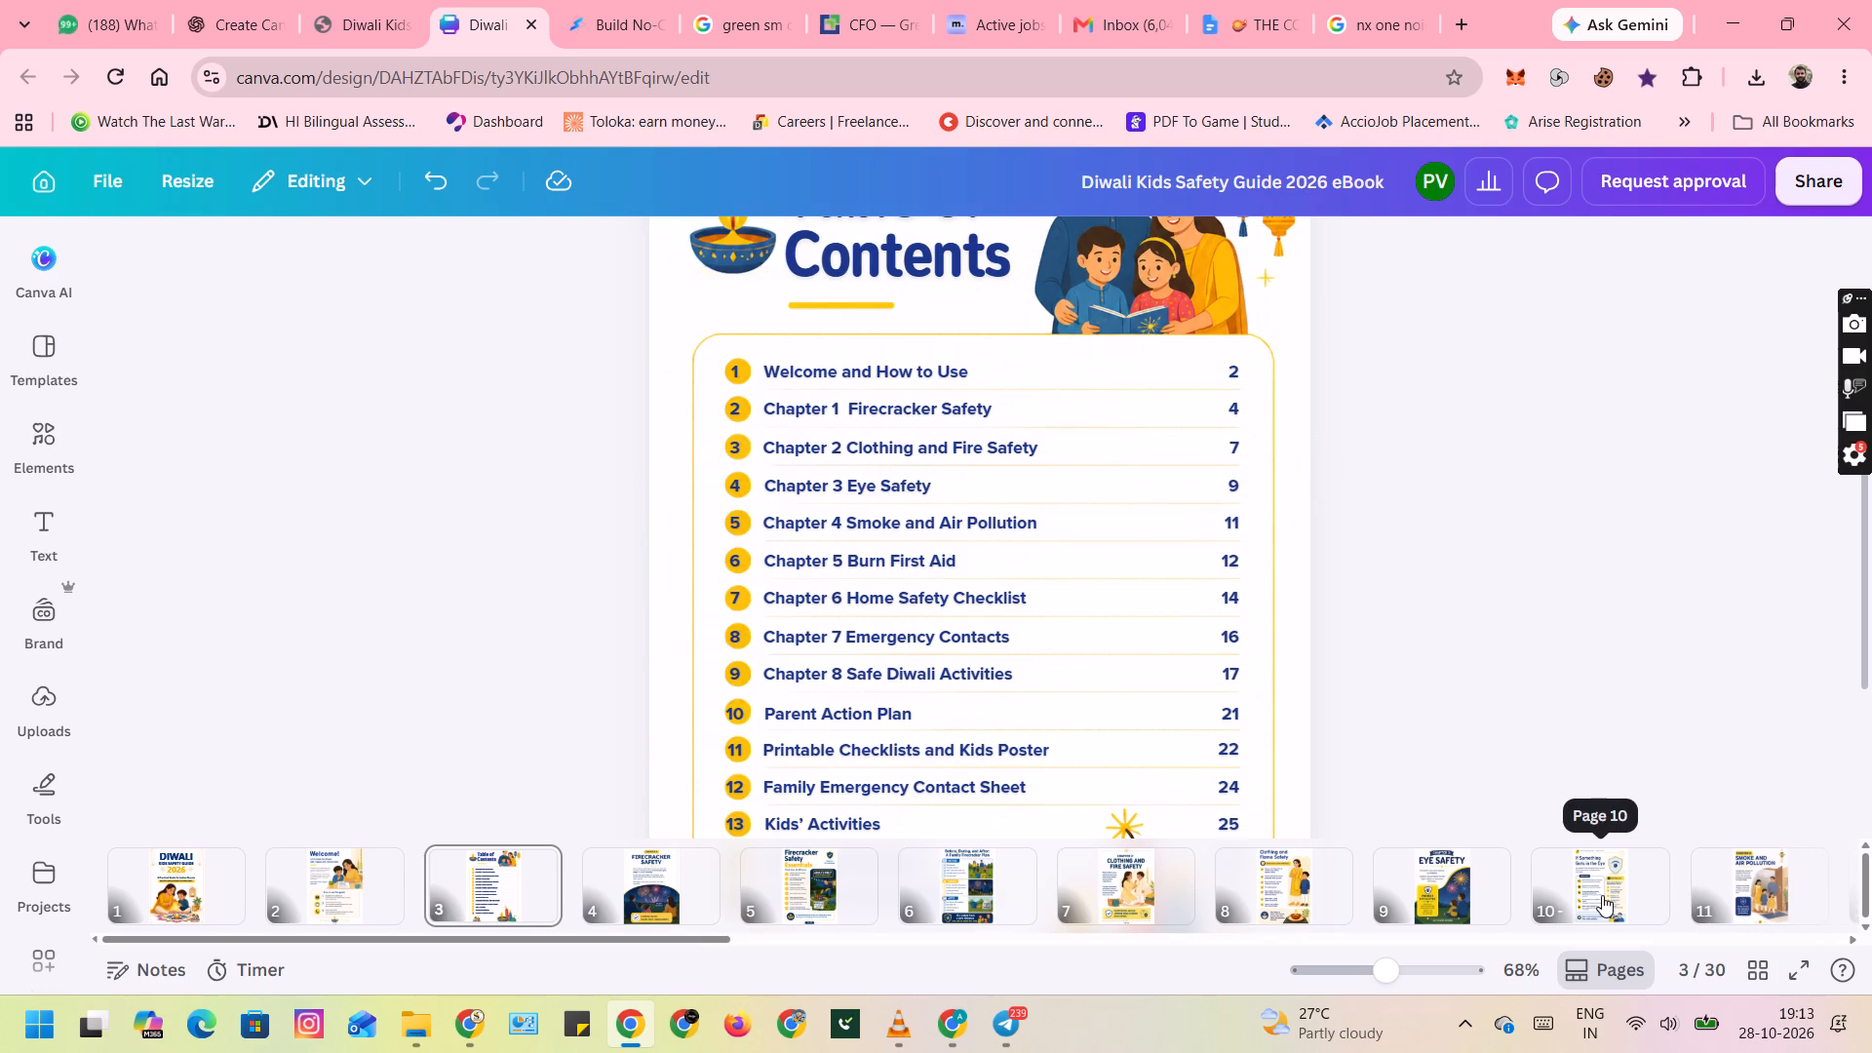
# Check the pages from 11 onward for the start of Chapter 5 Burn First Aid, and set its Table of Contents page number to 13.
pyautogui.hscroll(-3, 1602, 895)
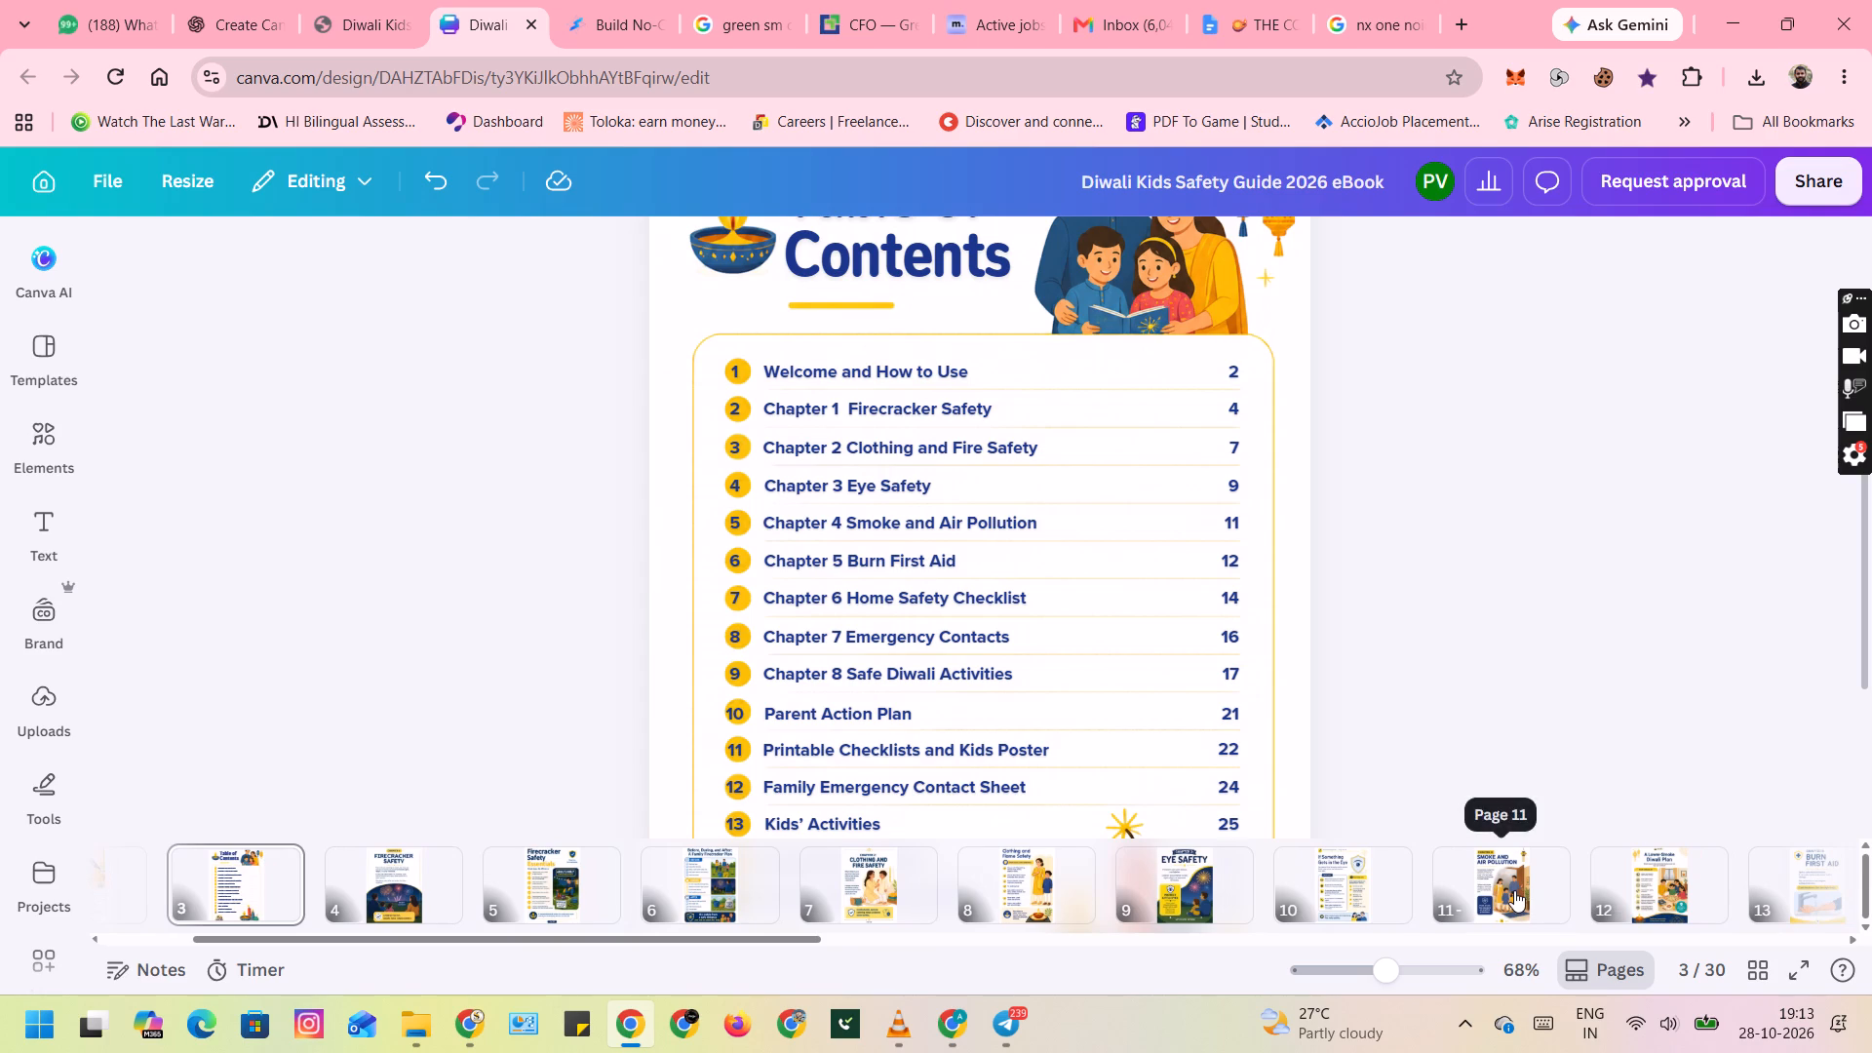
pyautogui.click(1514, 890)
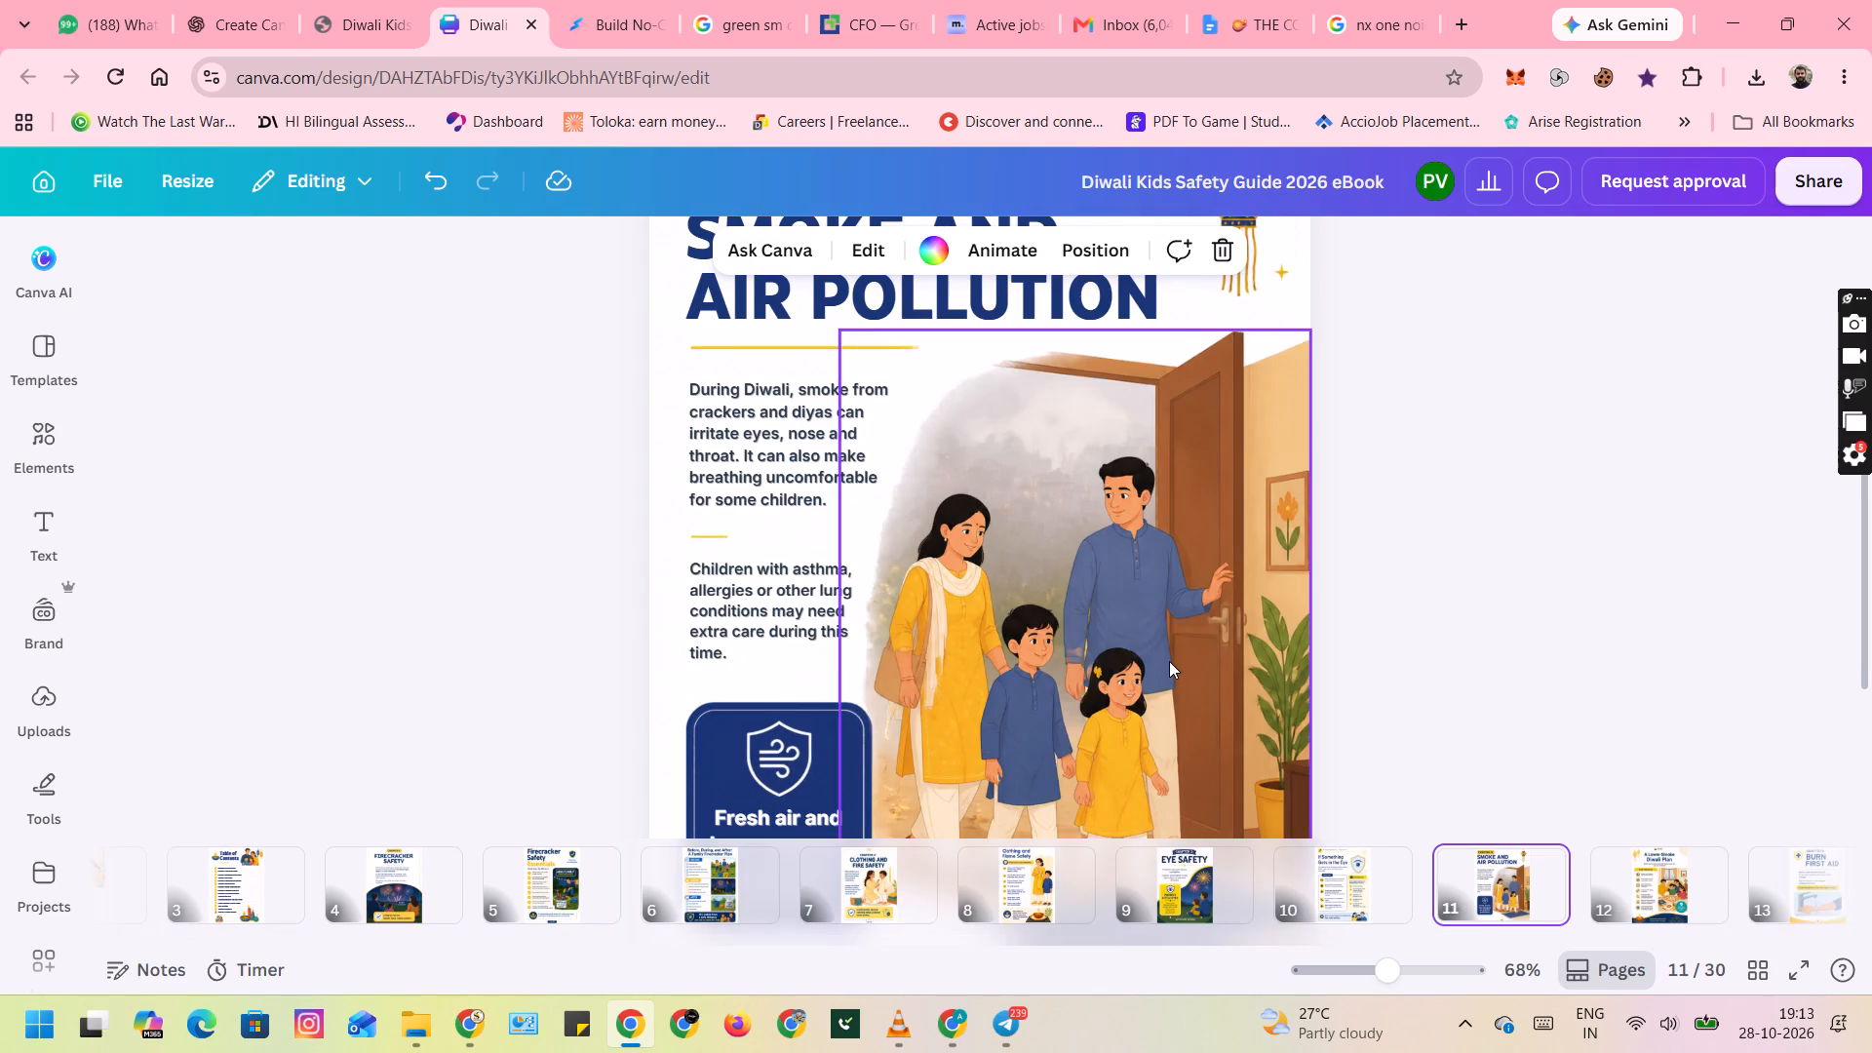
pyautogui.click(1622, 879)
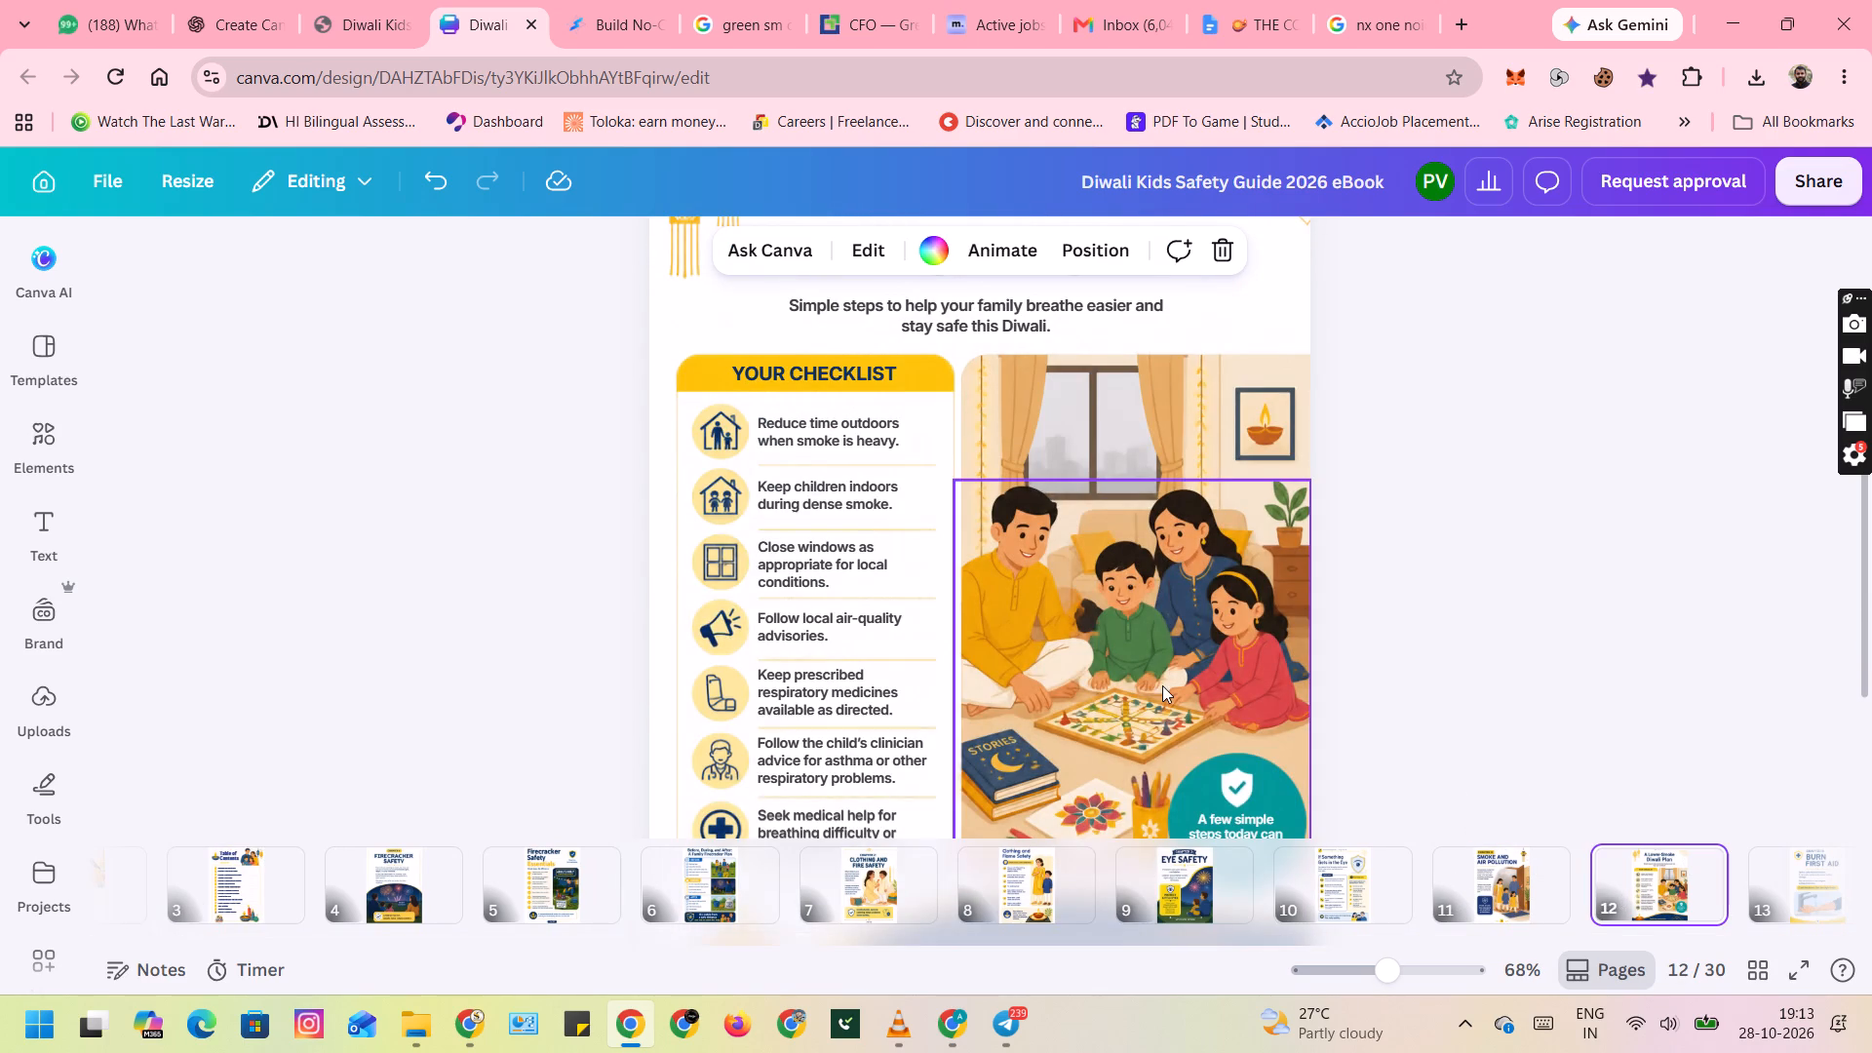
pyautogui.scroll(2, 1159, 682)
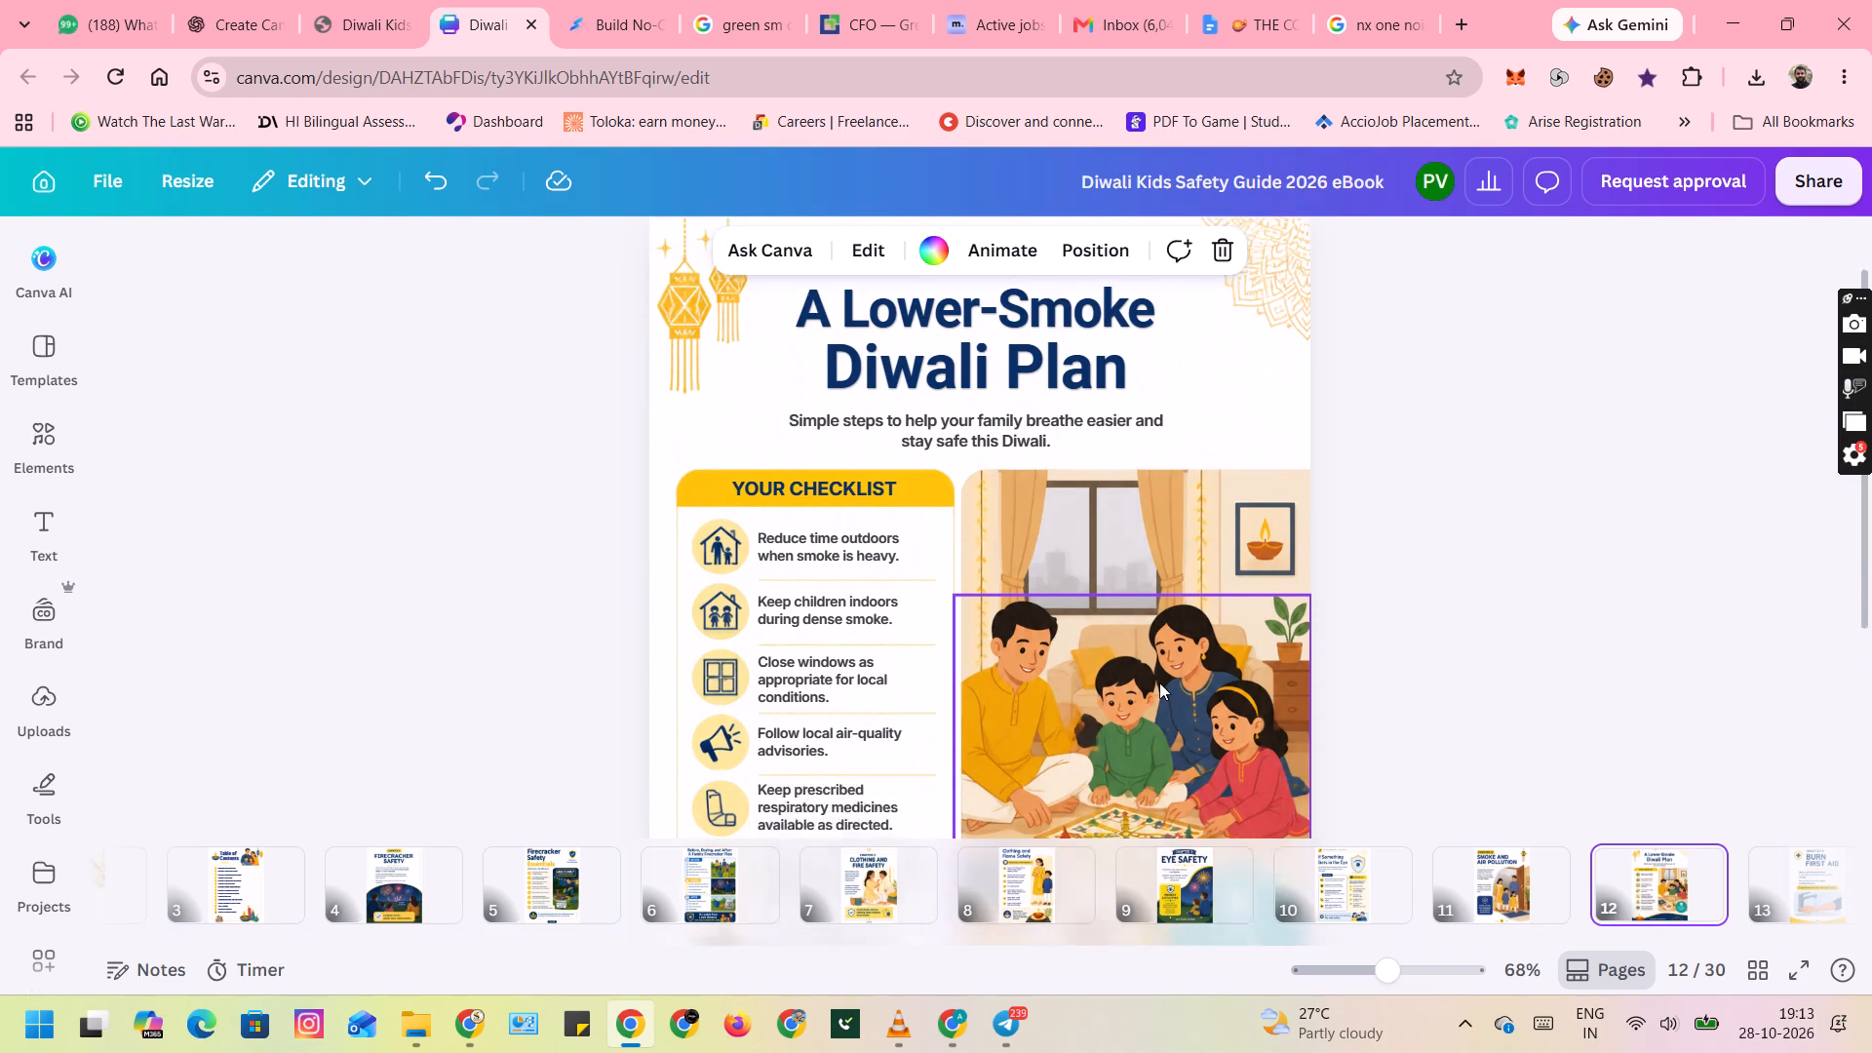
pyautogui.scroll(1, 1159, 682)
pyautogui.click(1806, 880)
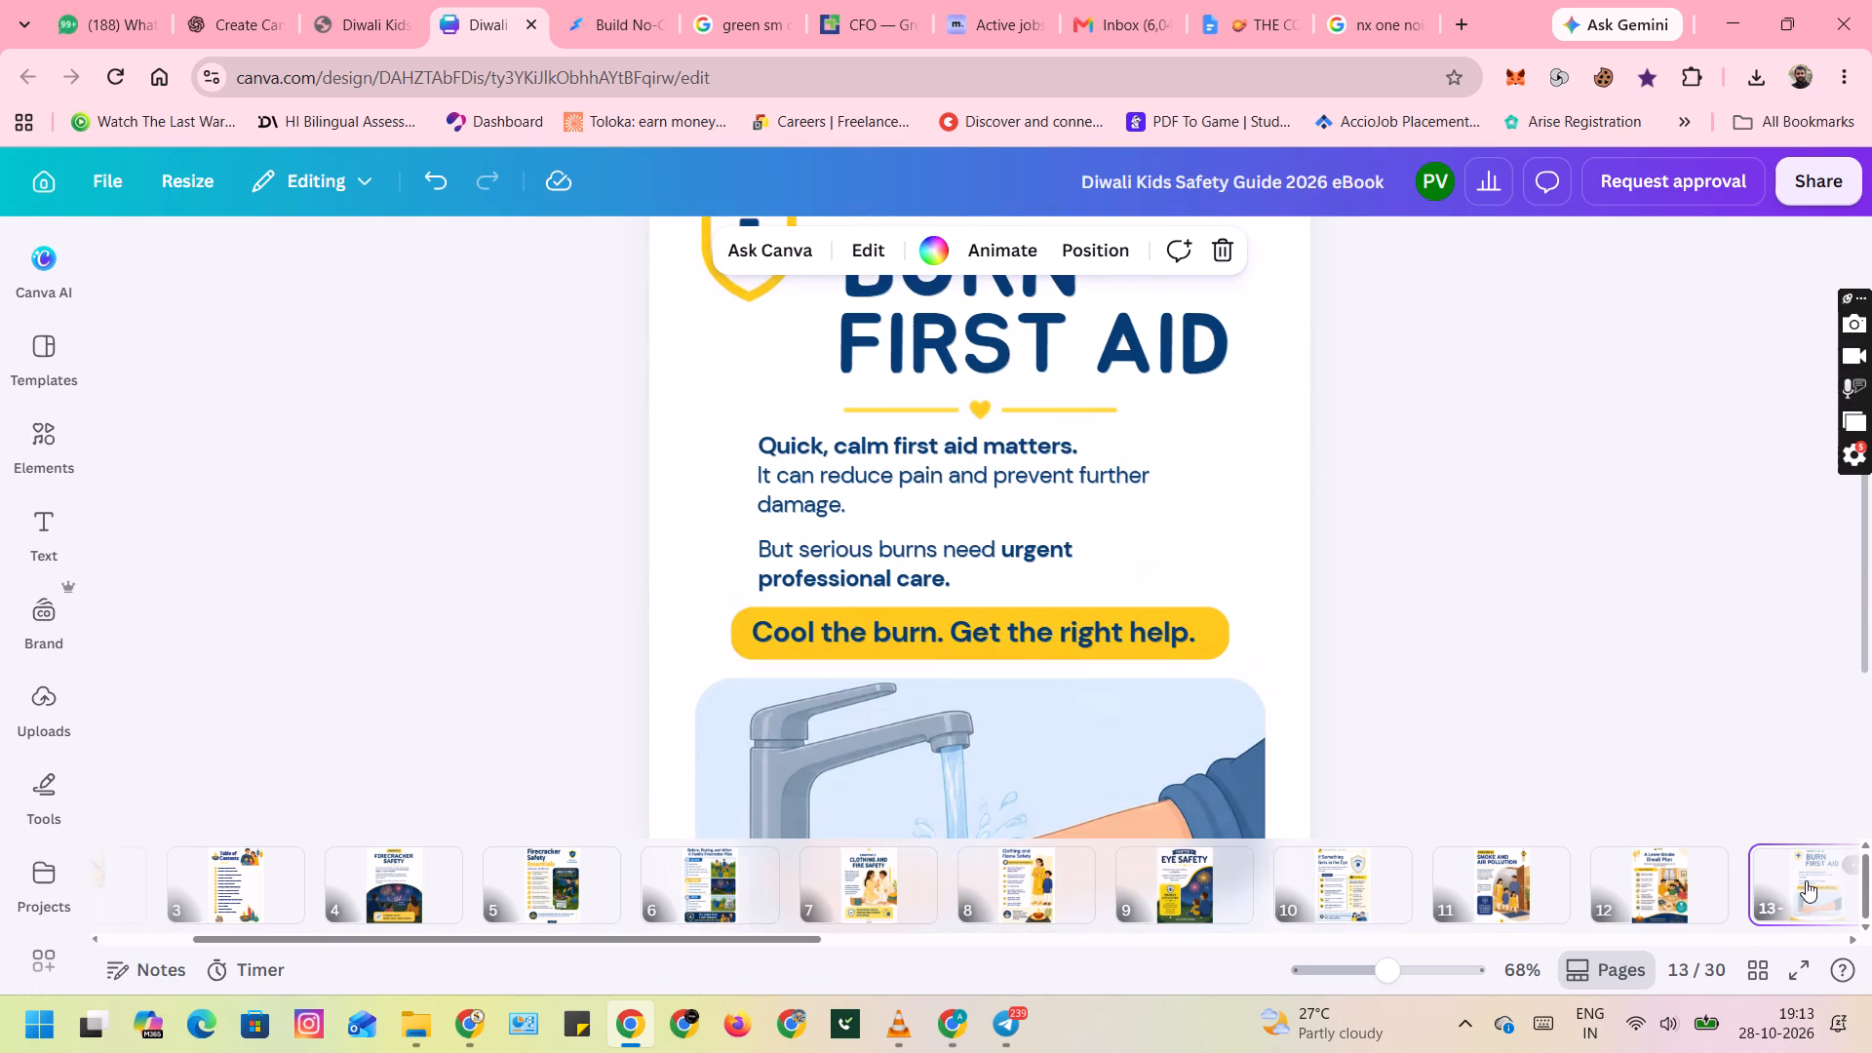
pyautogui.hscroll(1, 970, 593)
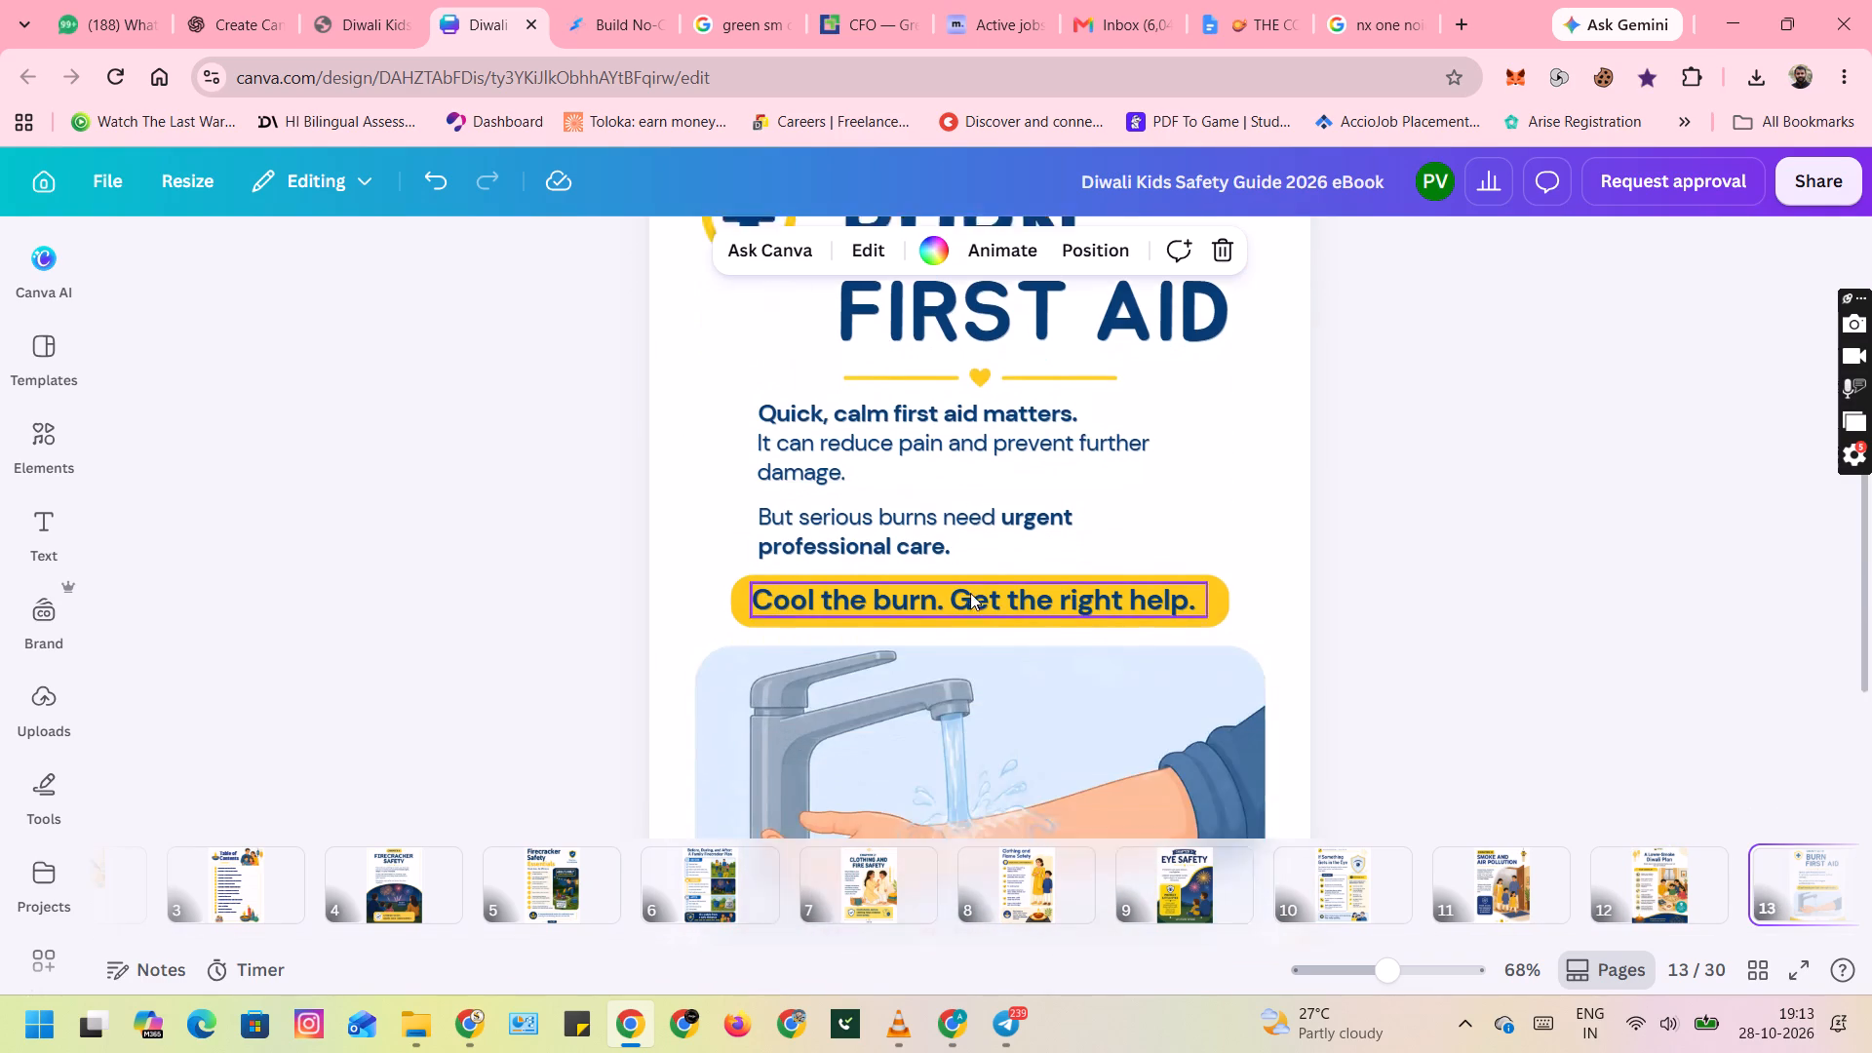
pyautogui.hscroll(1, 970, 593)
pyautogui.scroll(-1, 970, 593)
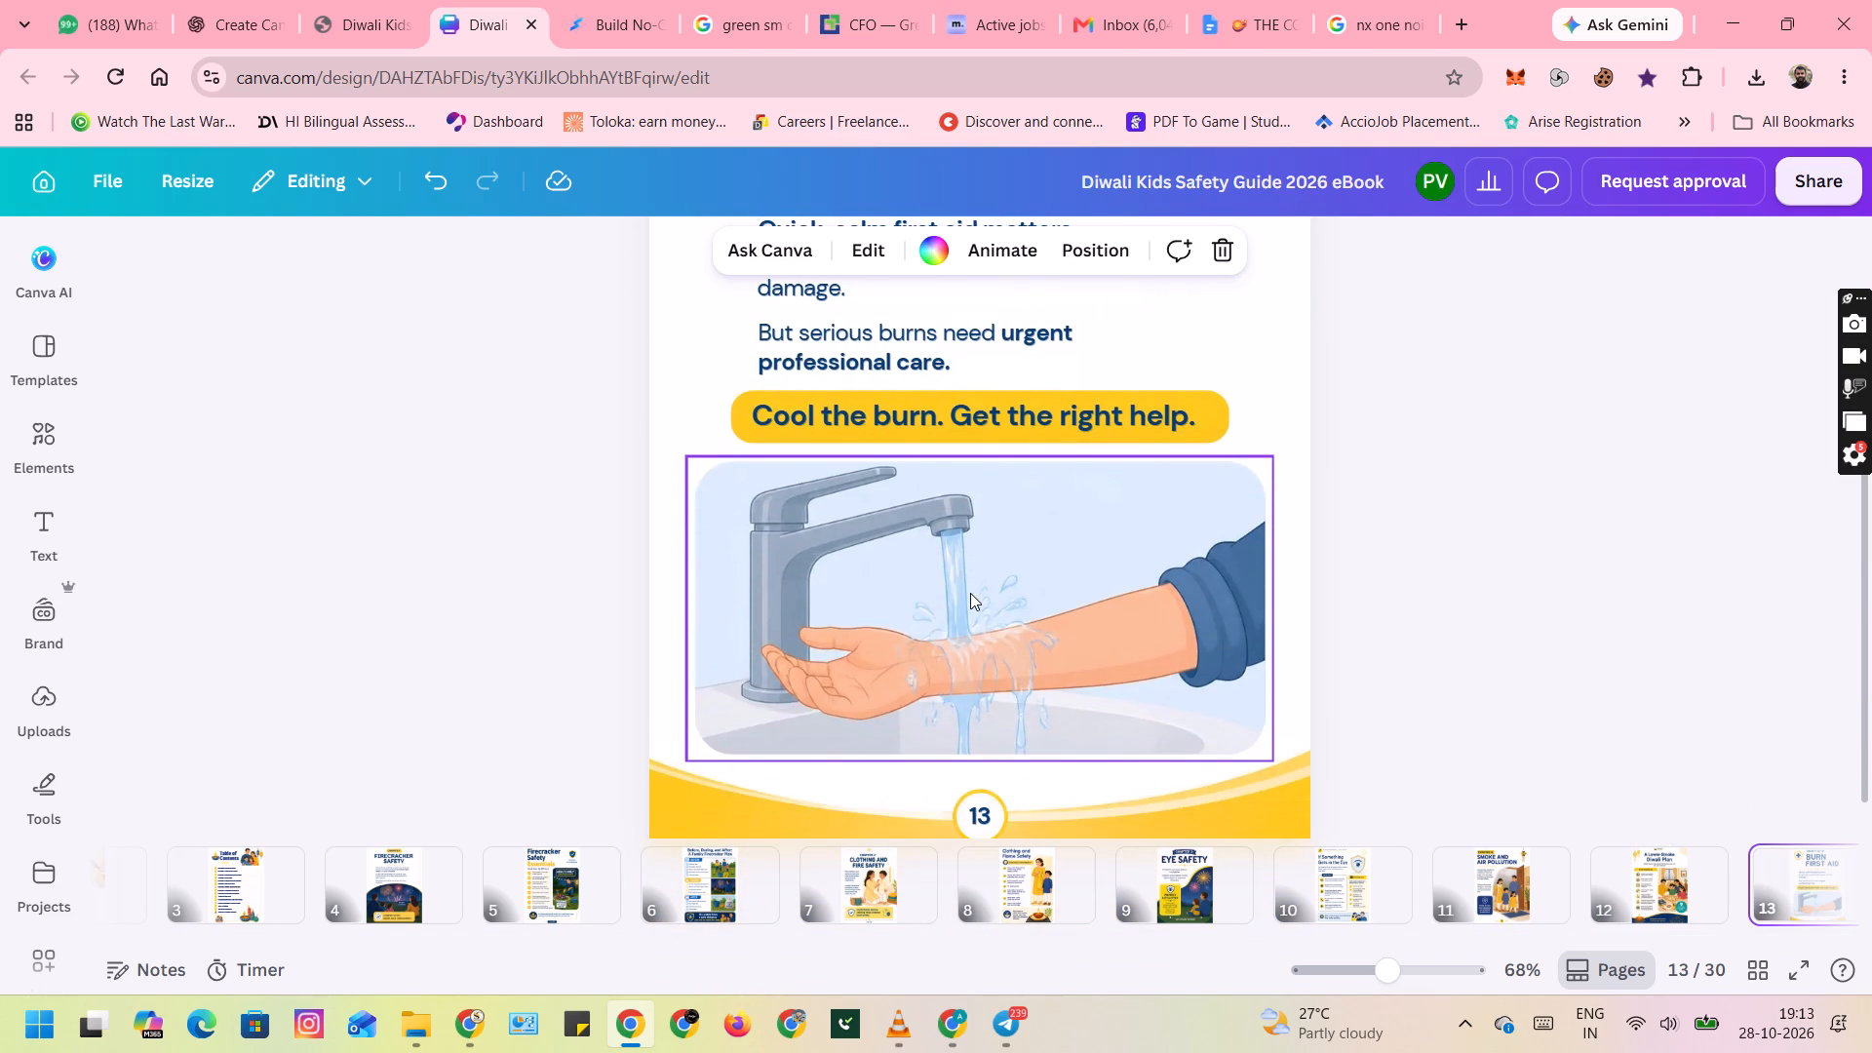
pyautogui.hscroll(8, 305, 878)
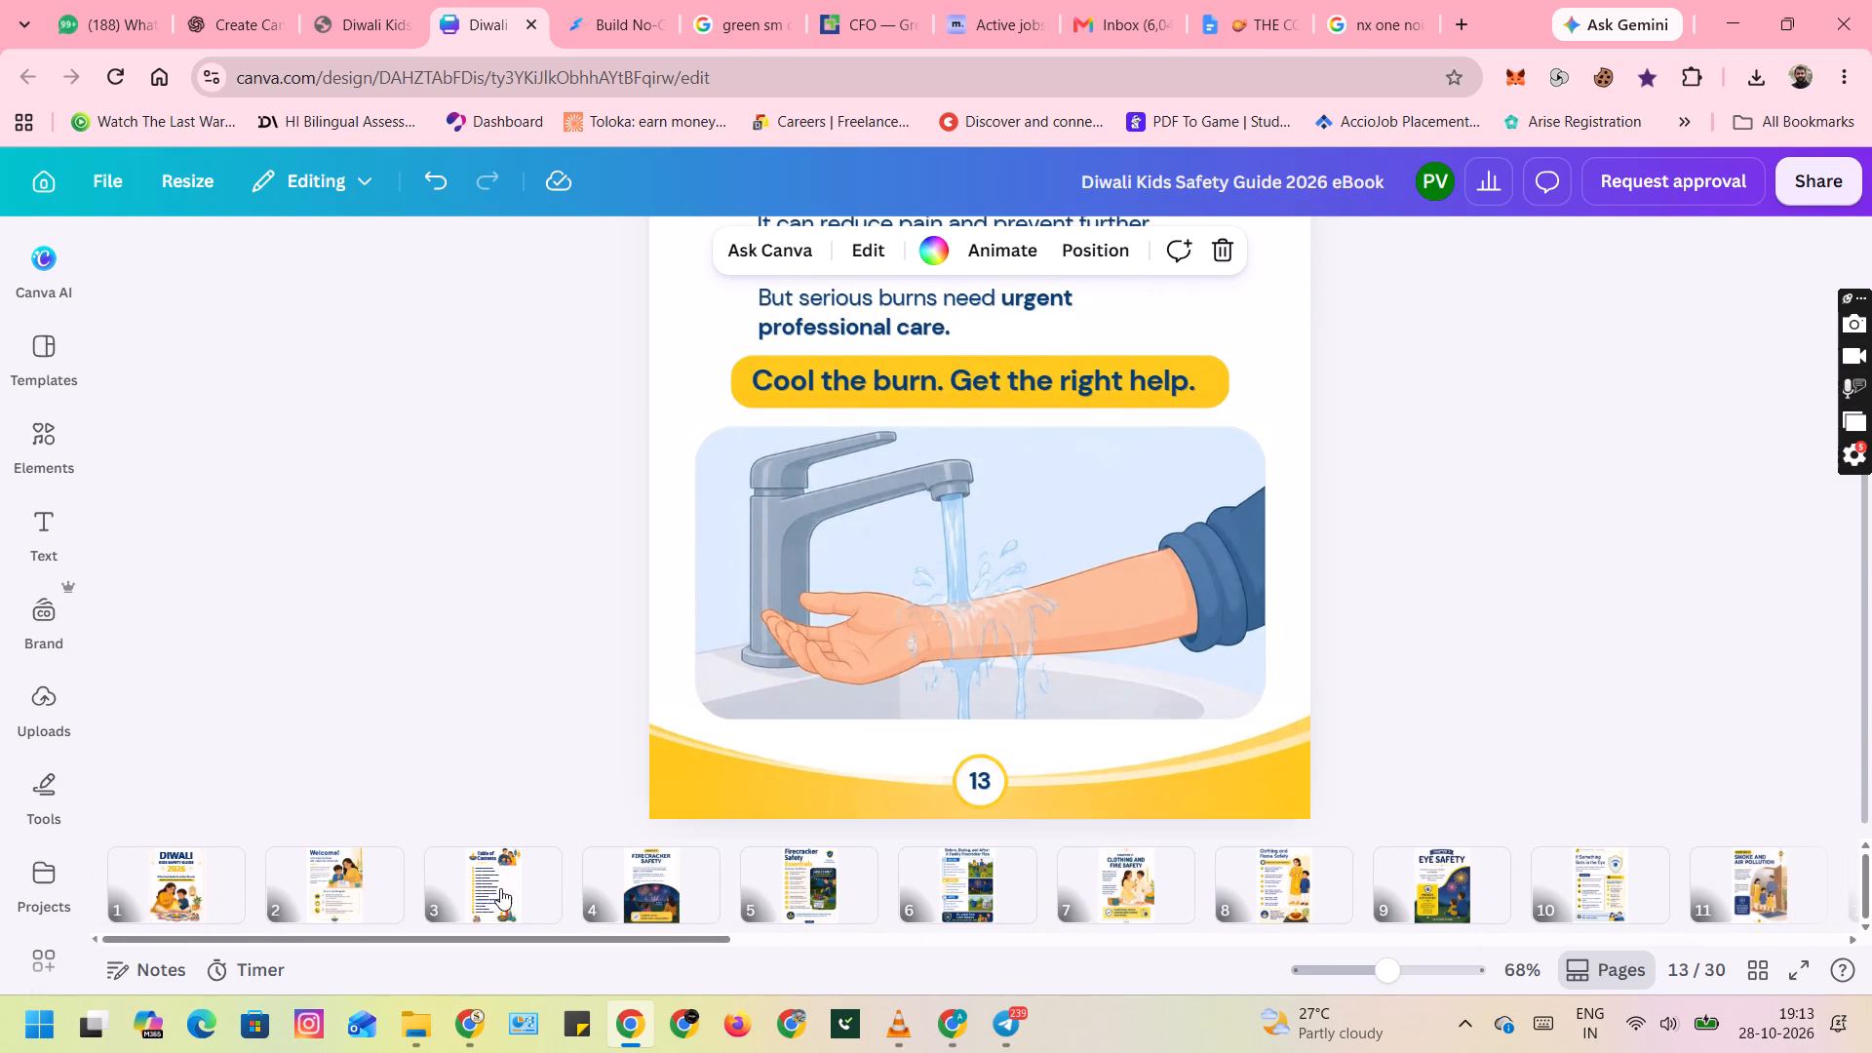
pyautogui.click(518, 882)
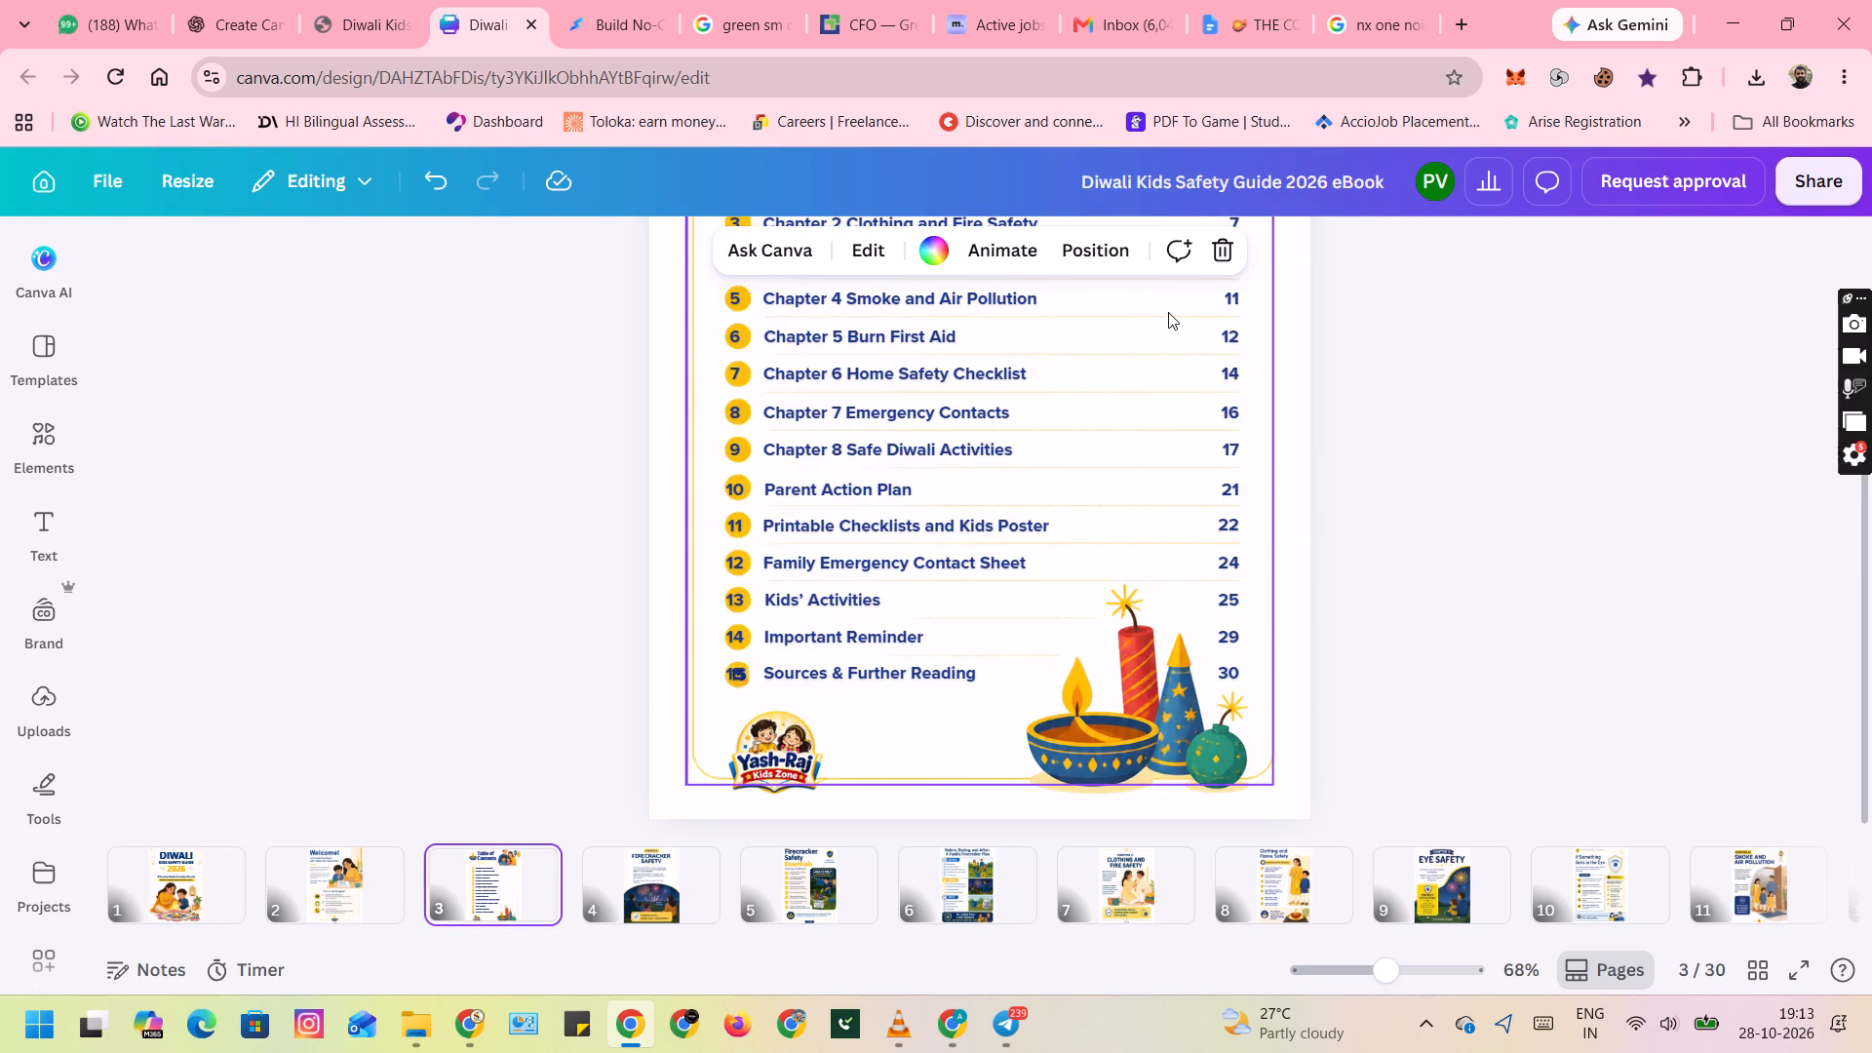
pyautogui.doubleClick(1229, 335)
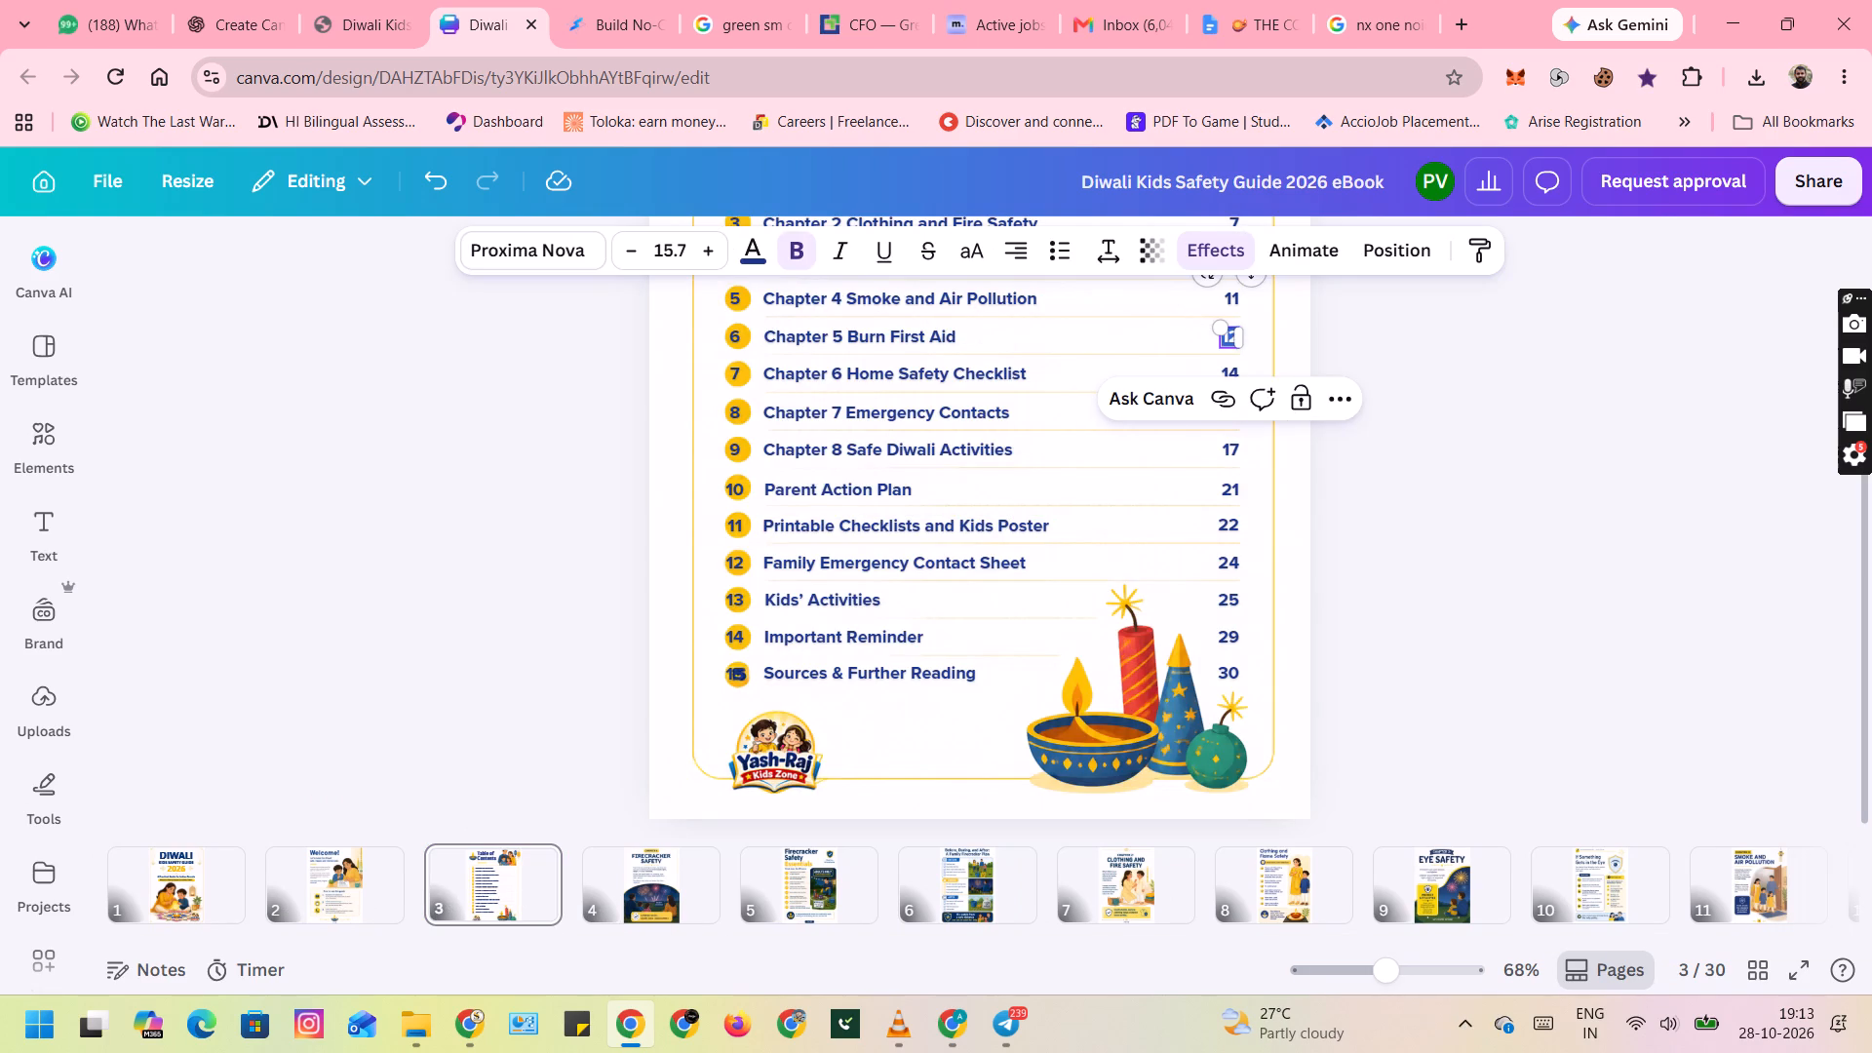
pyautogui.write('13')
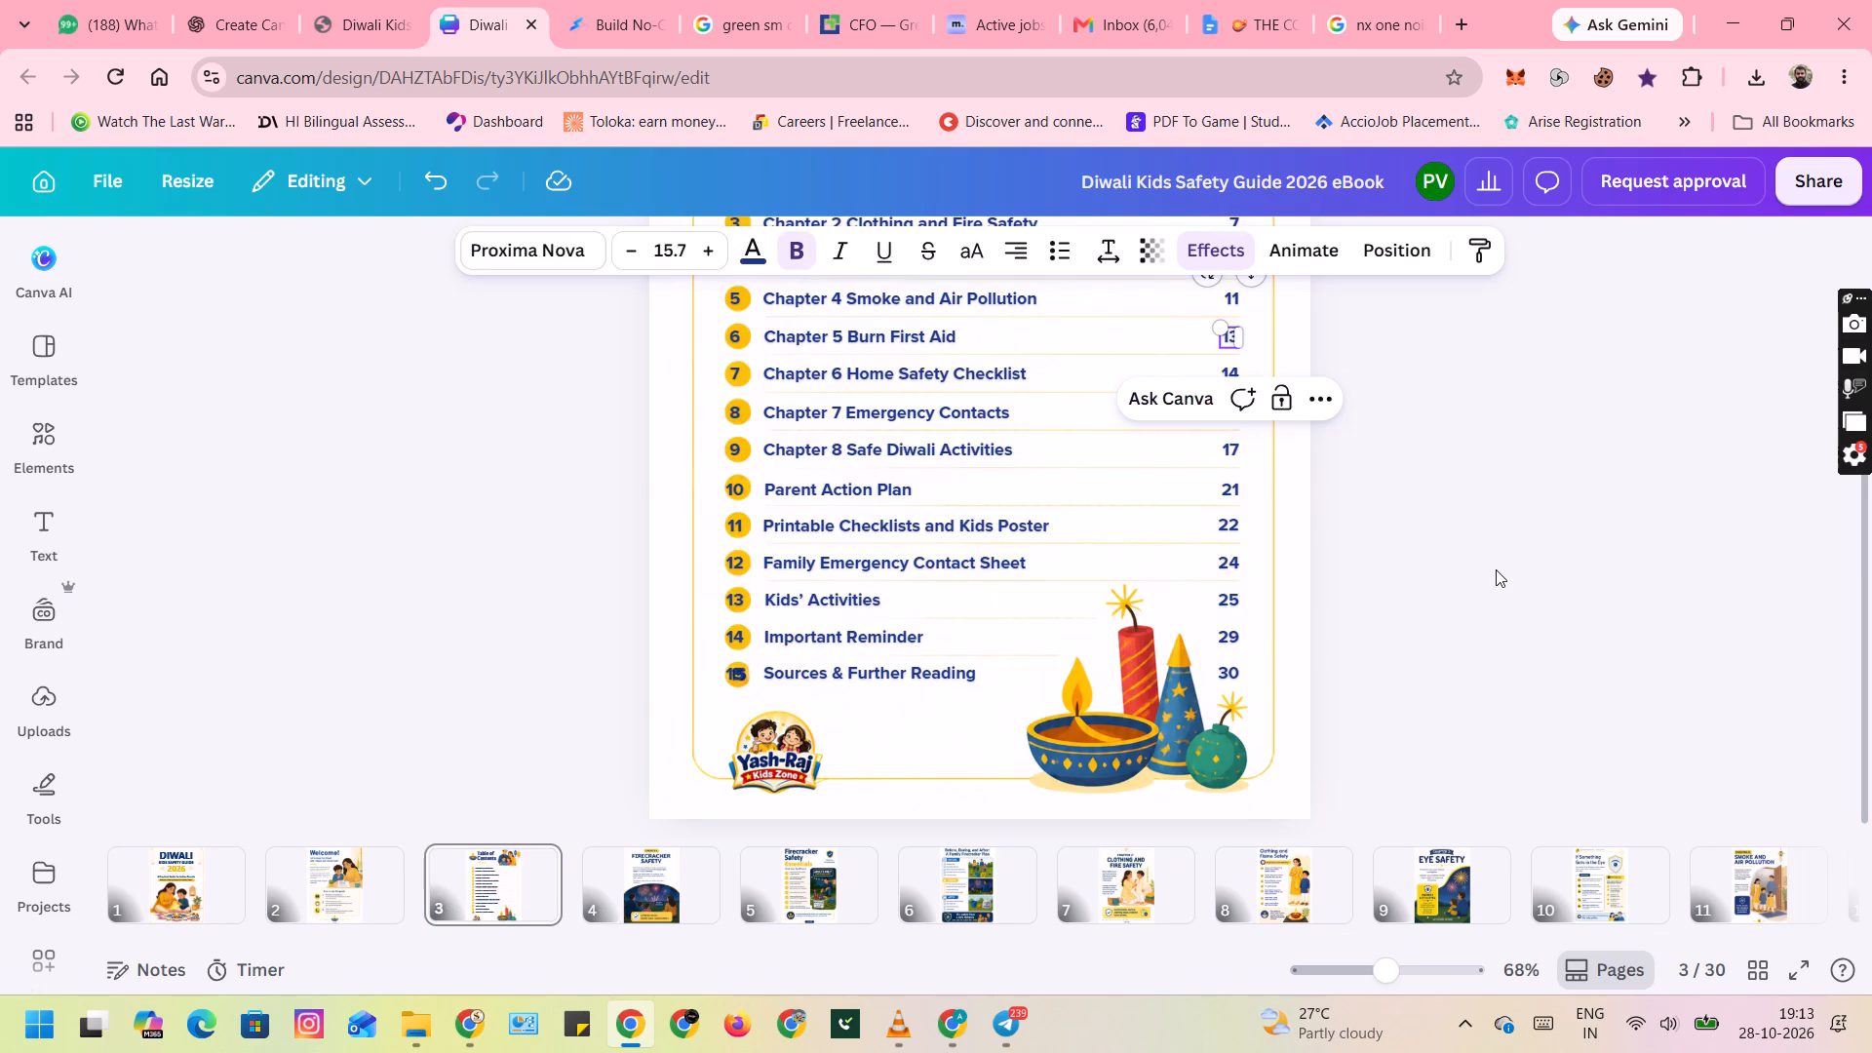
pyautogui.click(1496, 569)
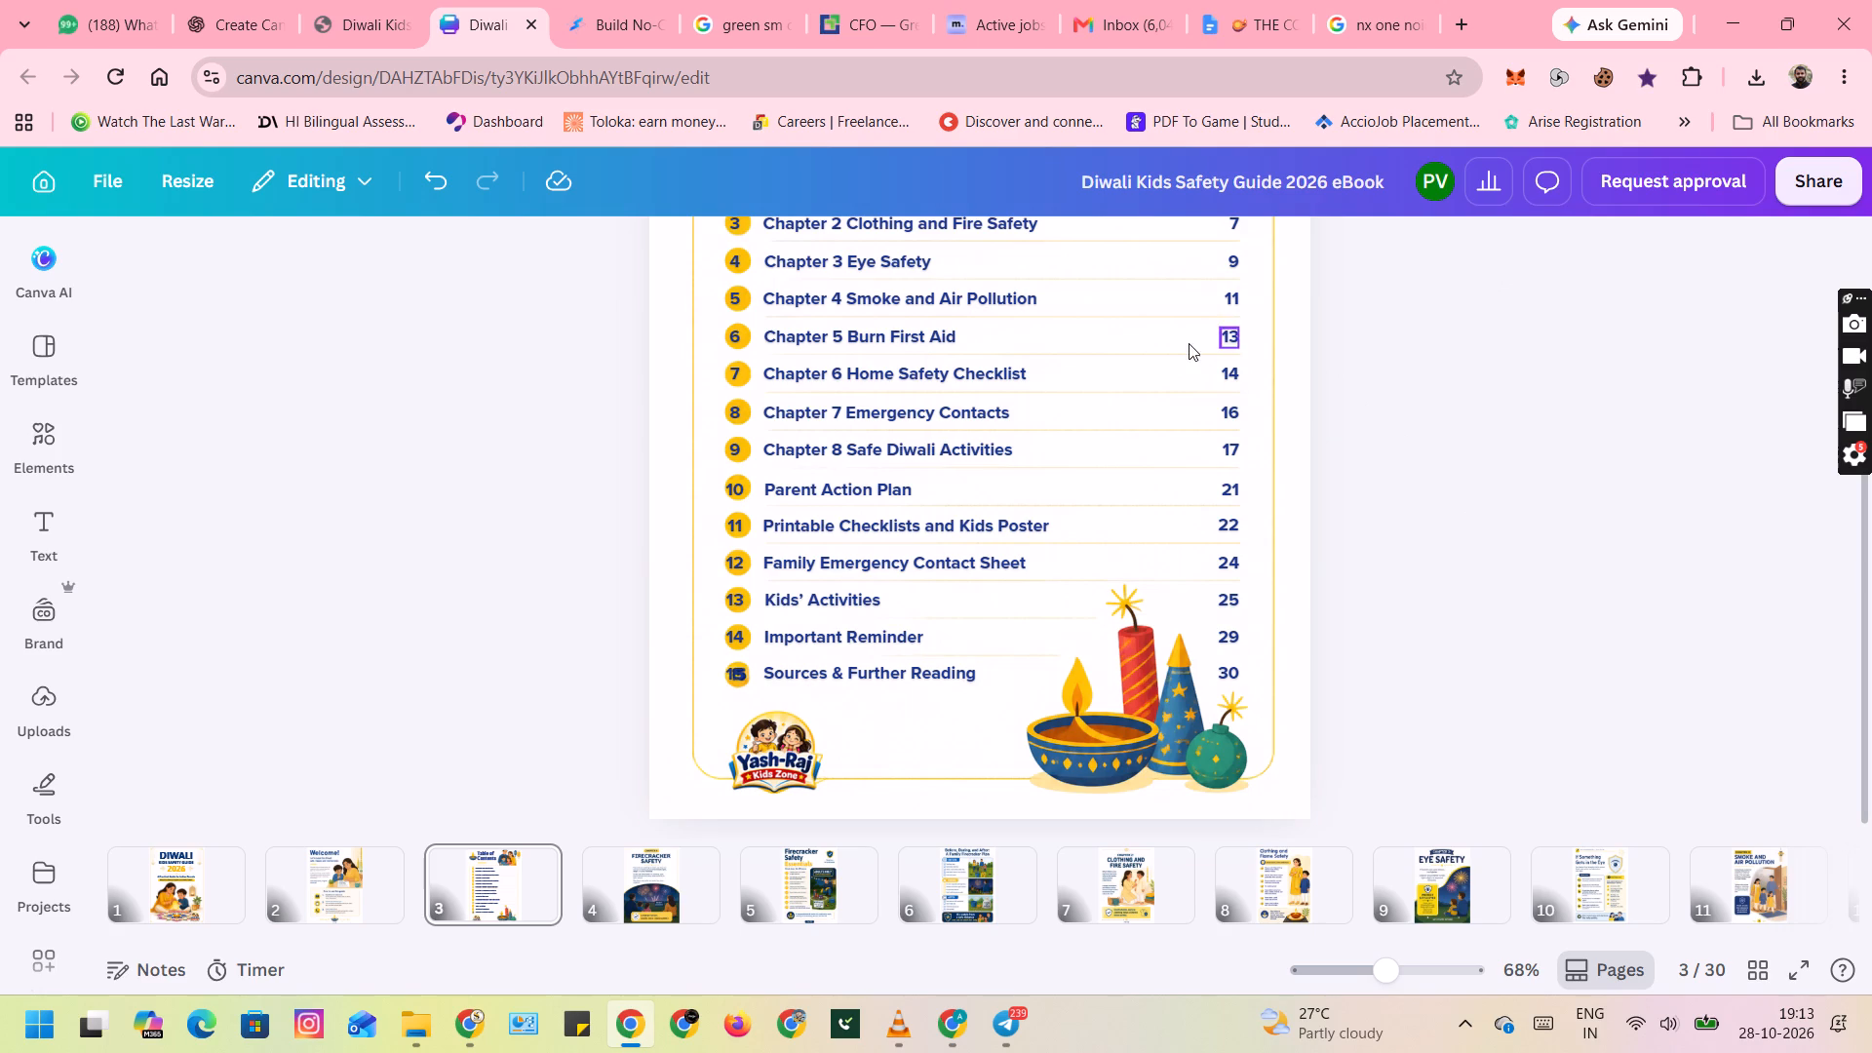
pyautogui.hscroll(-2, 1510, 906)
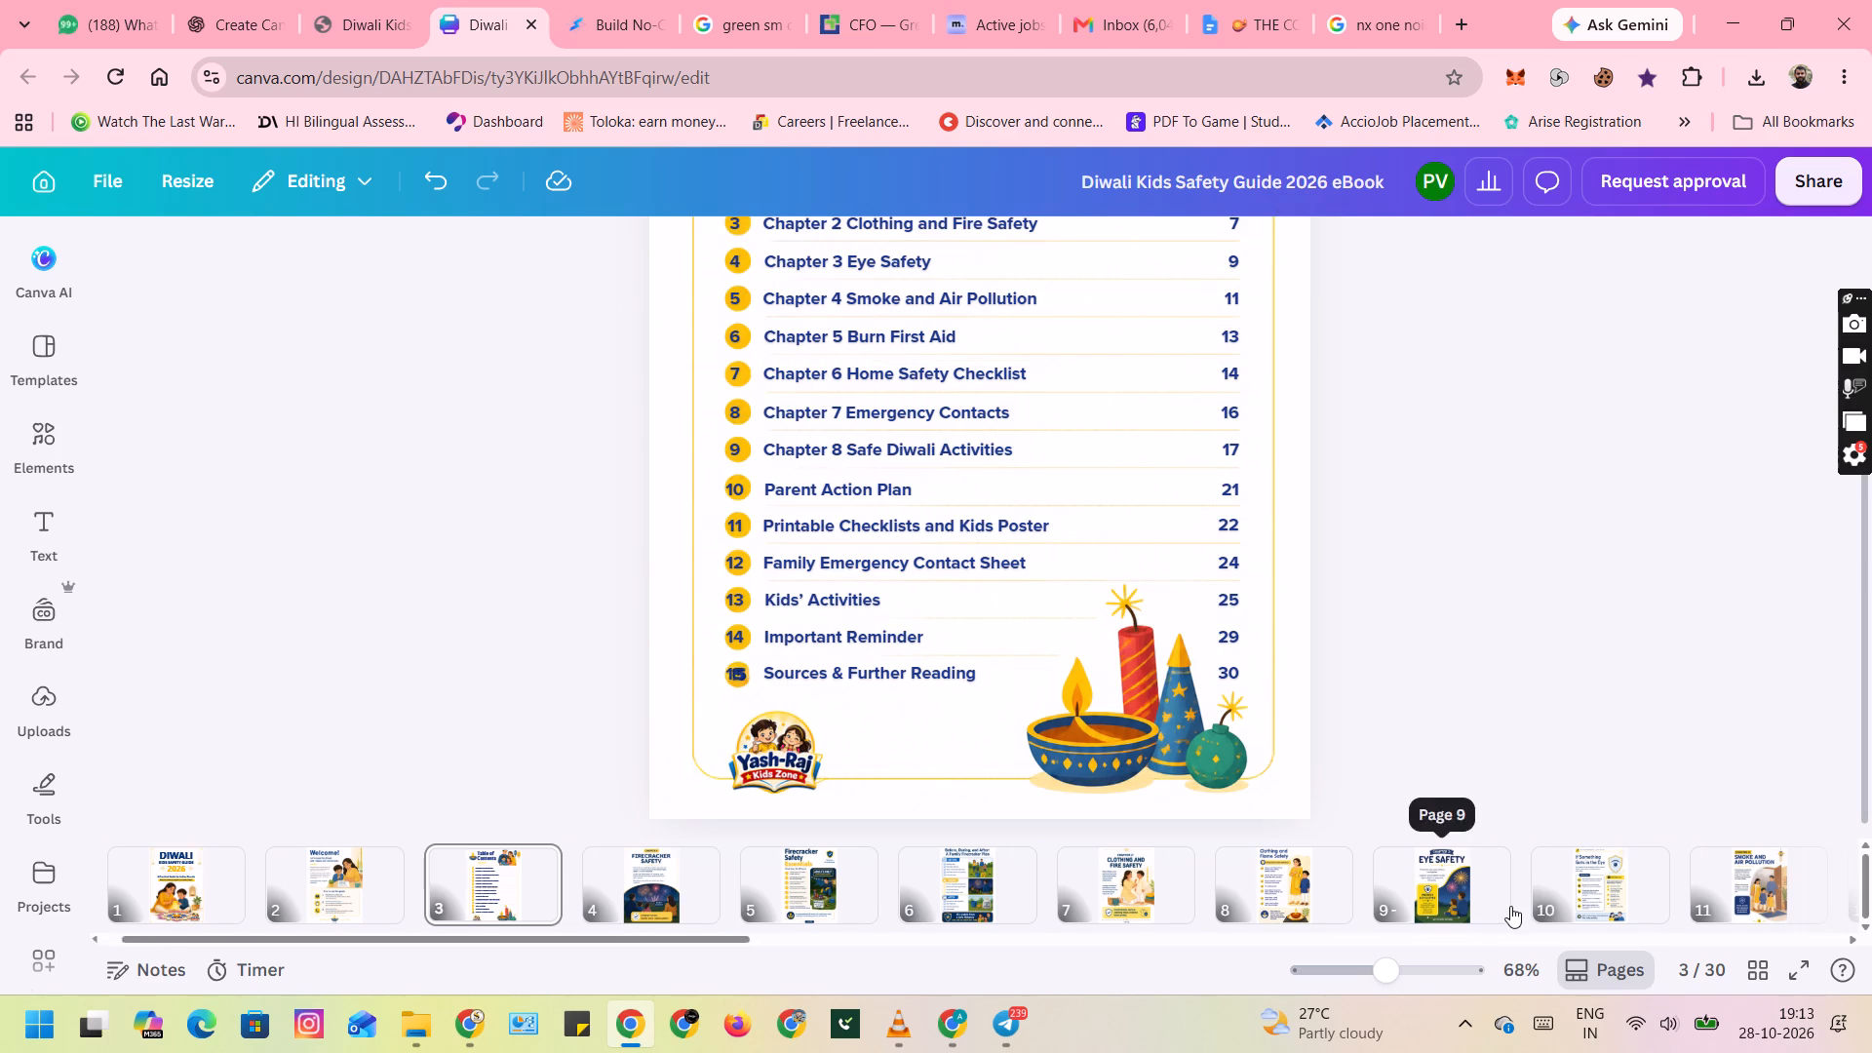
pyautogui.hscroll(-4, 1510, 906)
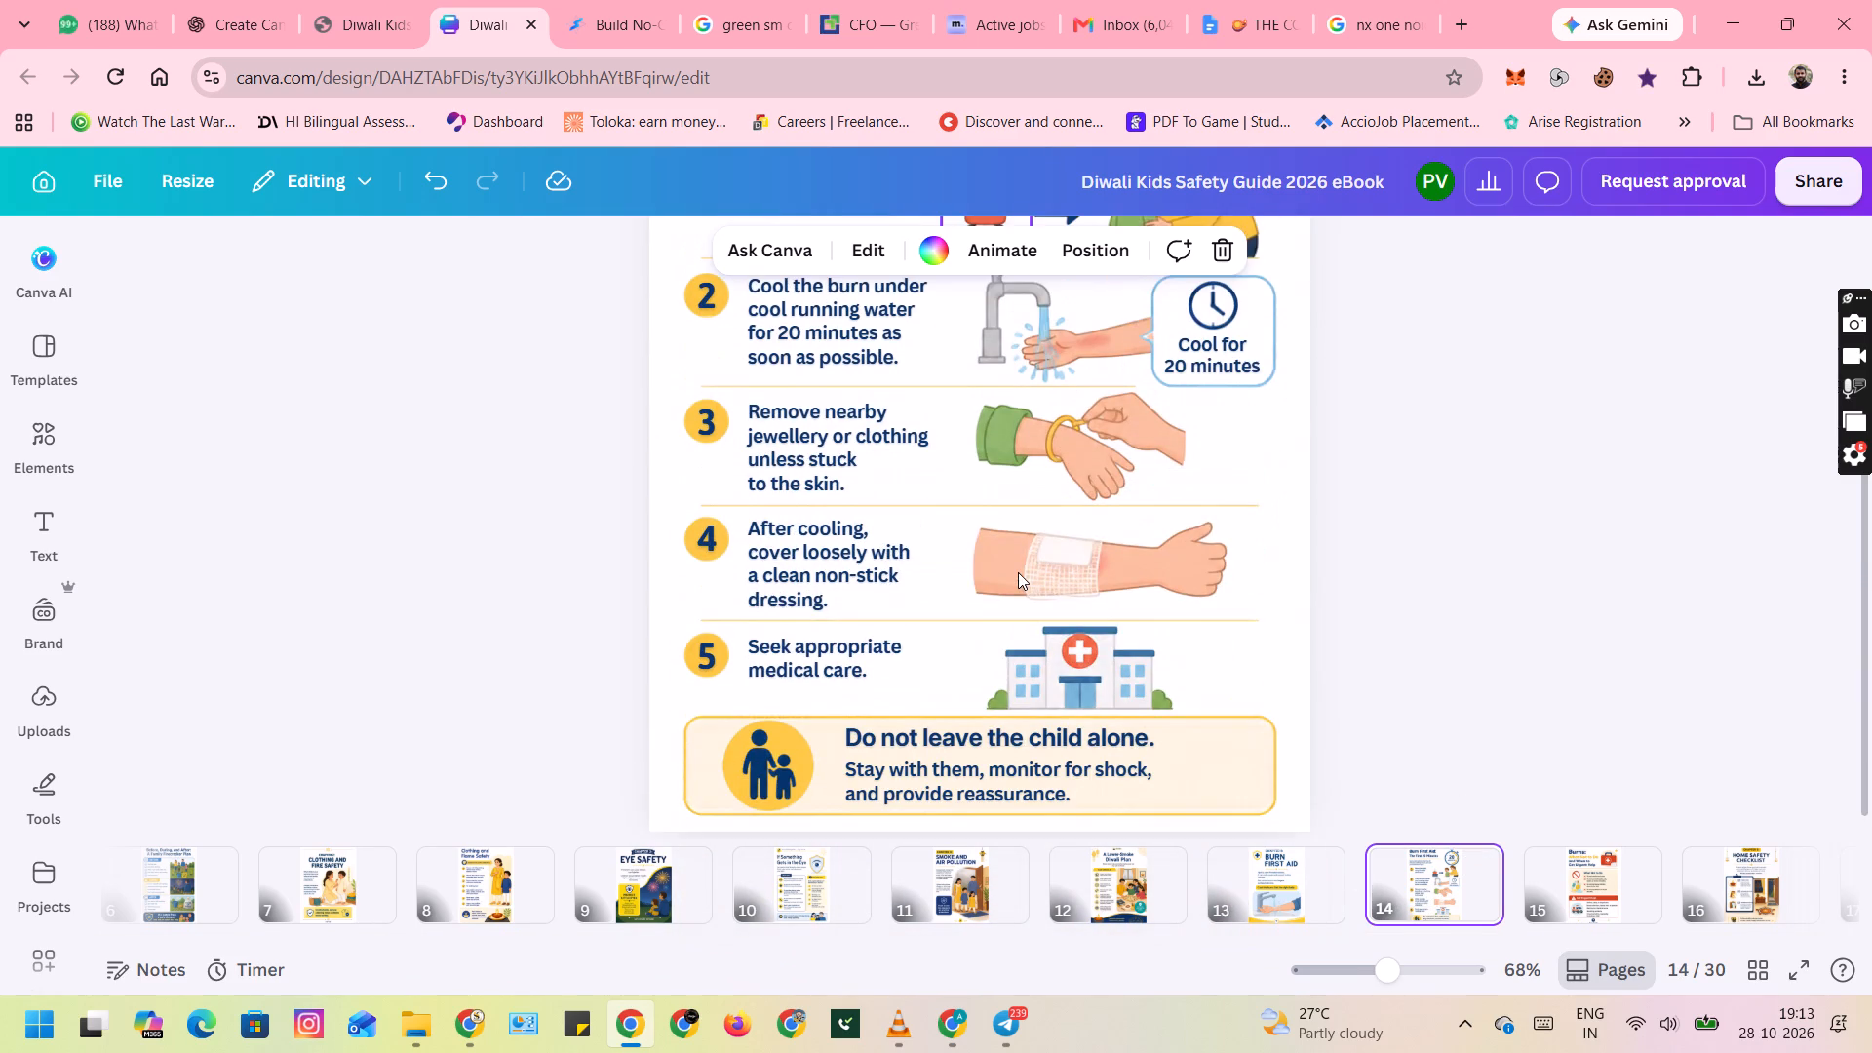
pyautogui.click(1571, 878)
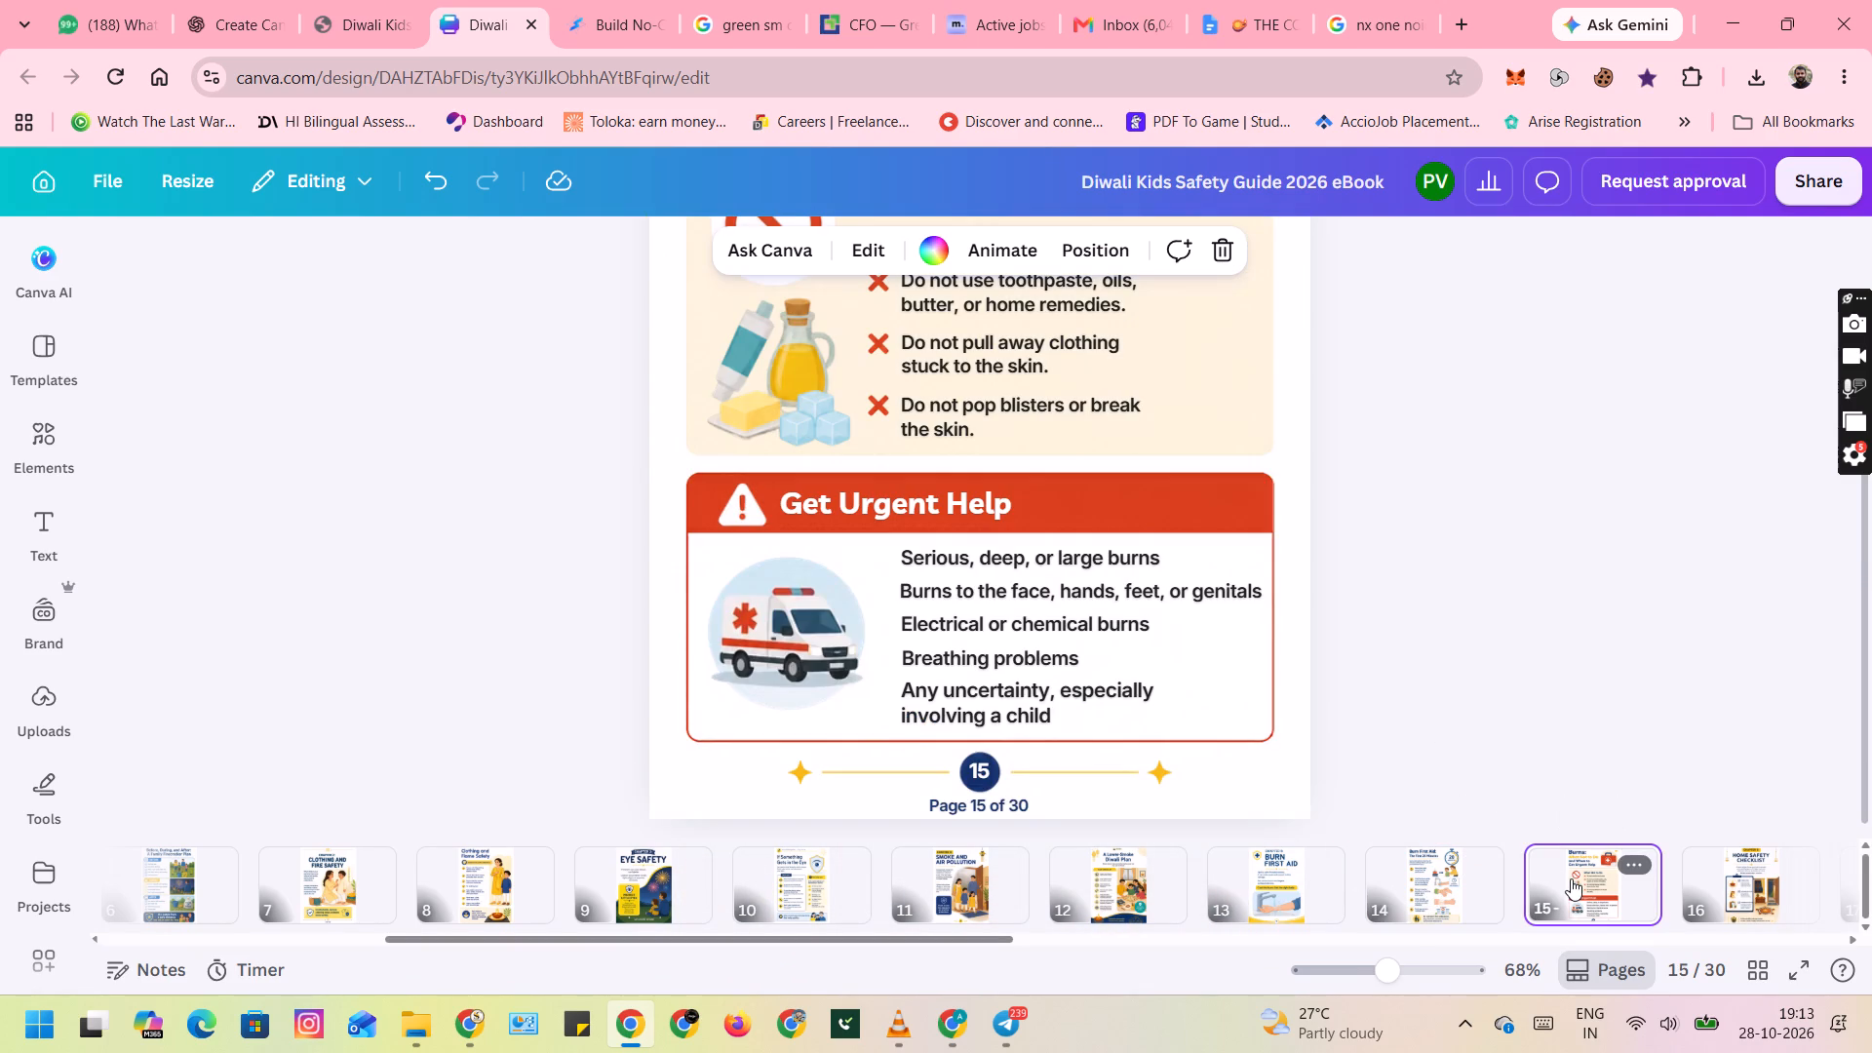
pyautogui.scroll(6, 970, 595)
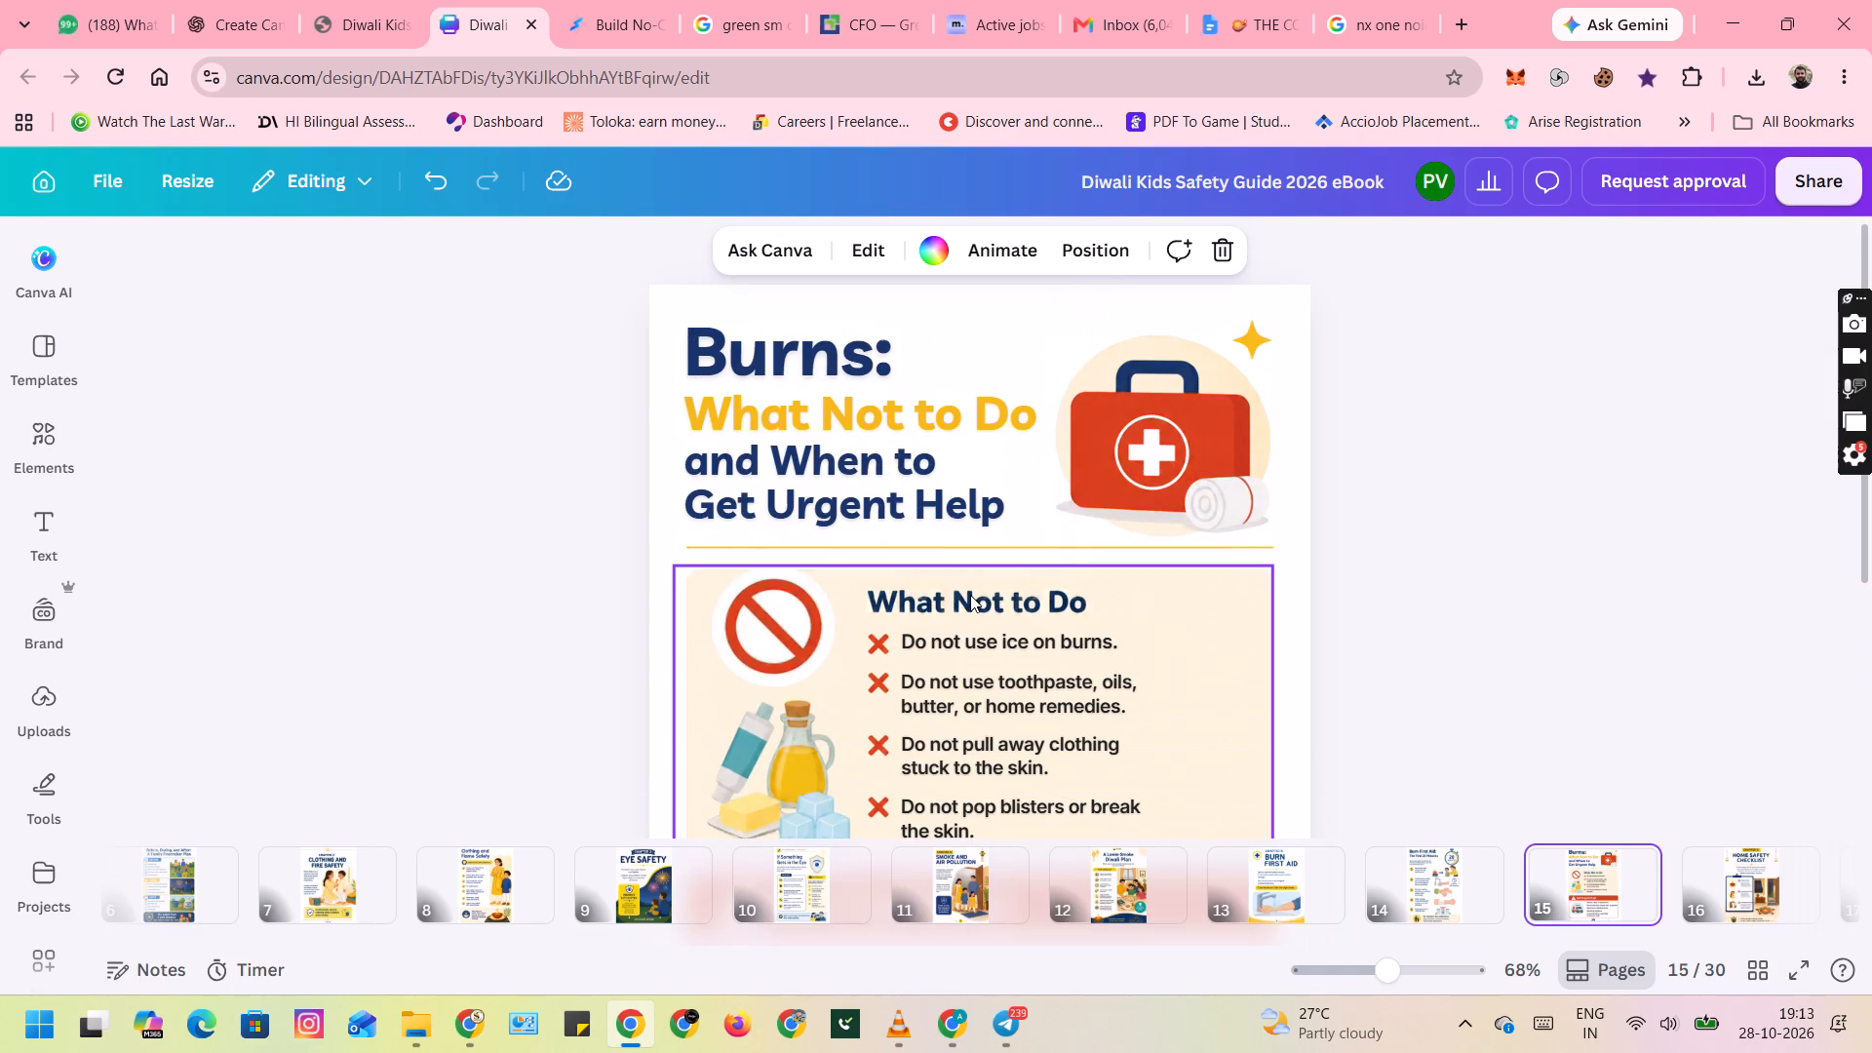
pyautogui.scroll(-2, 970, 595)
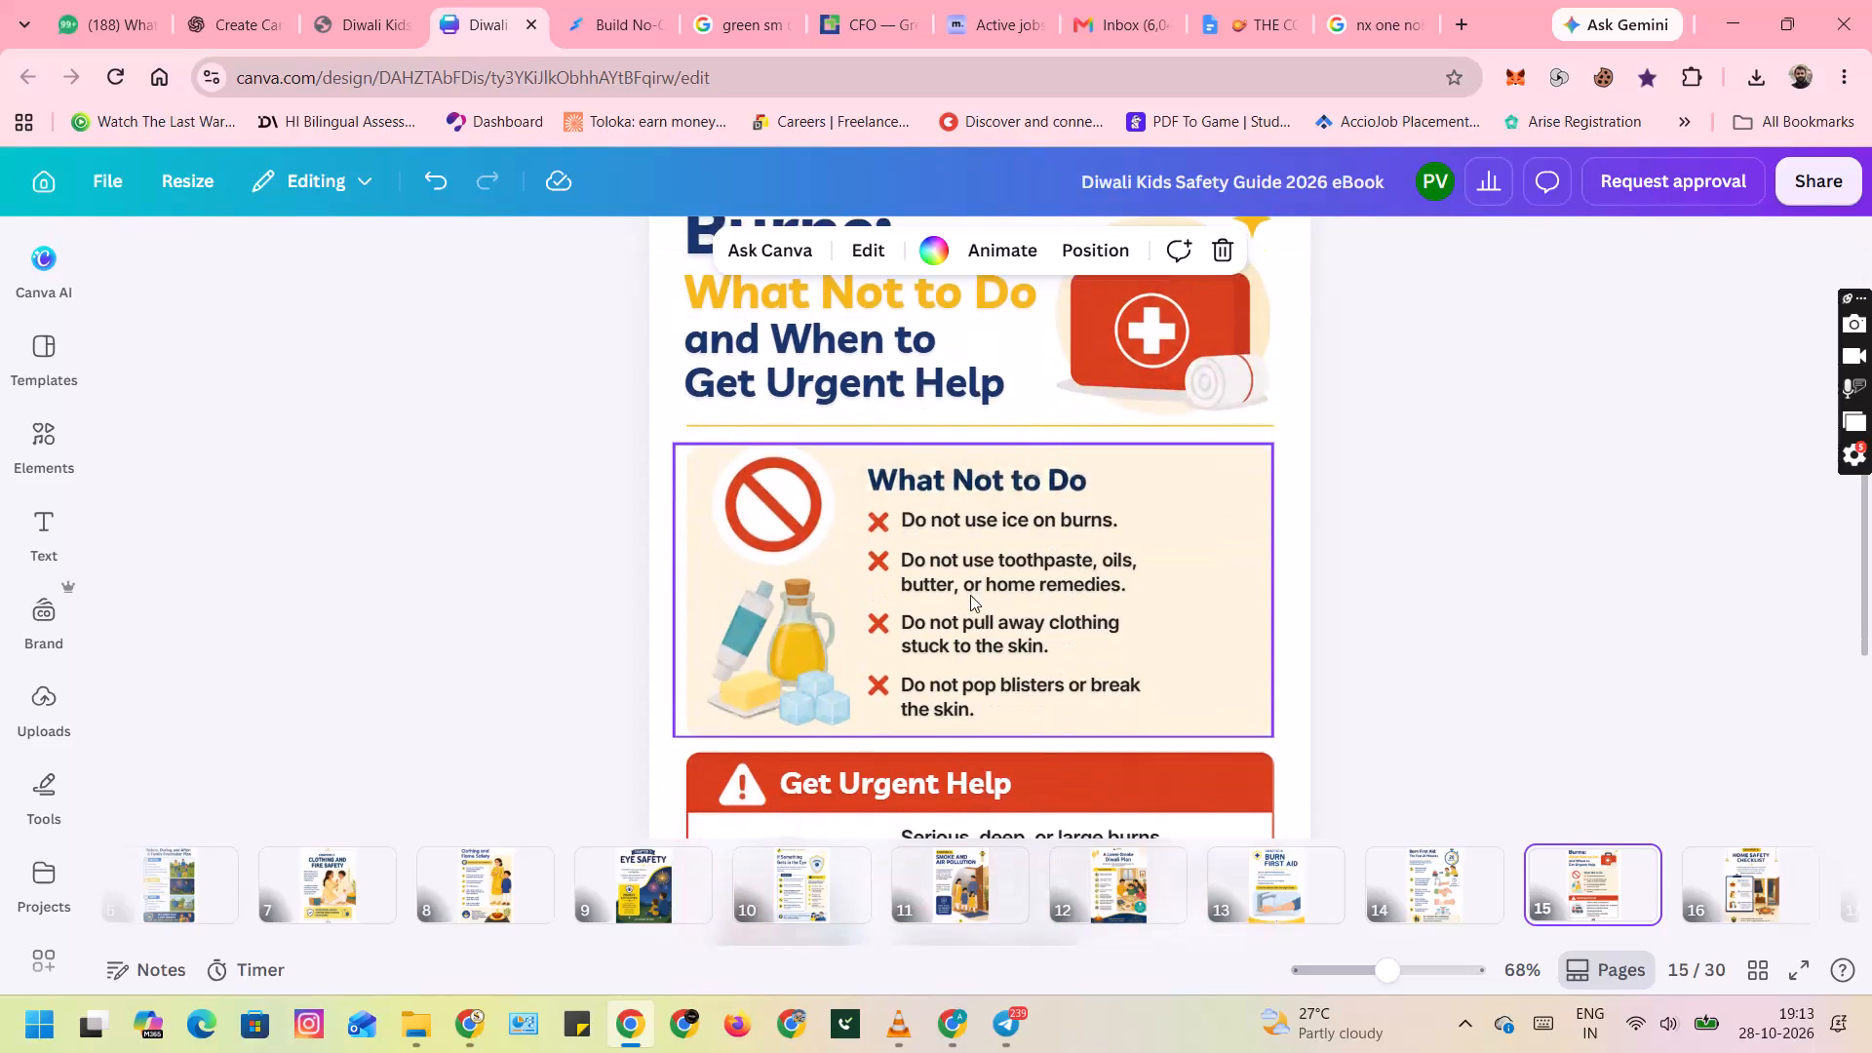
pyautogui.scroll(-2, 970, 595)
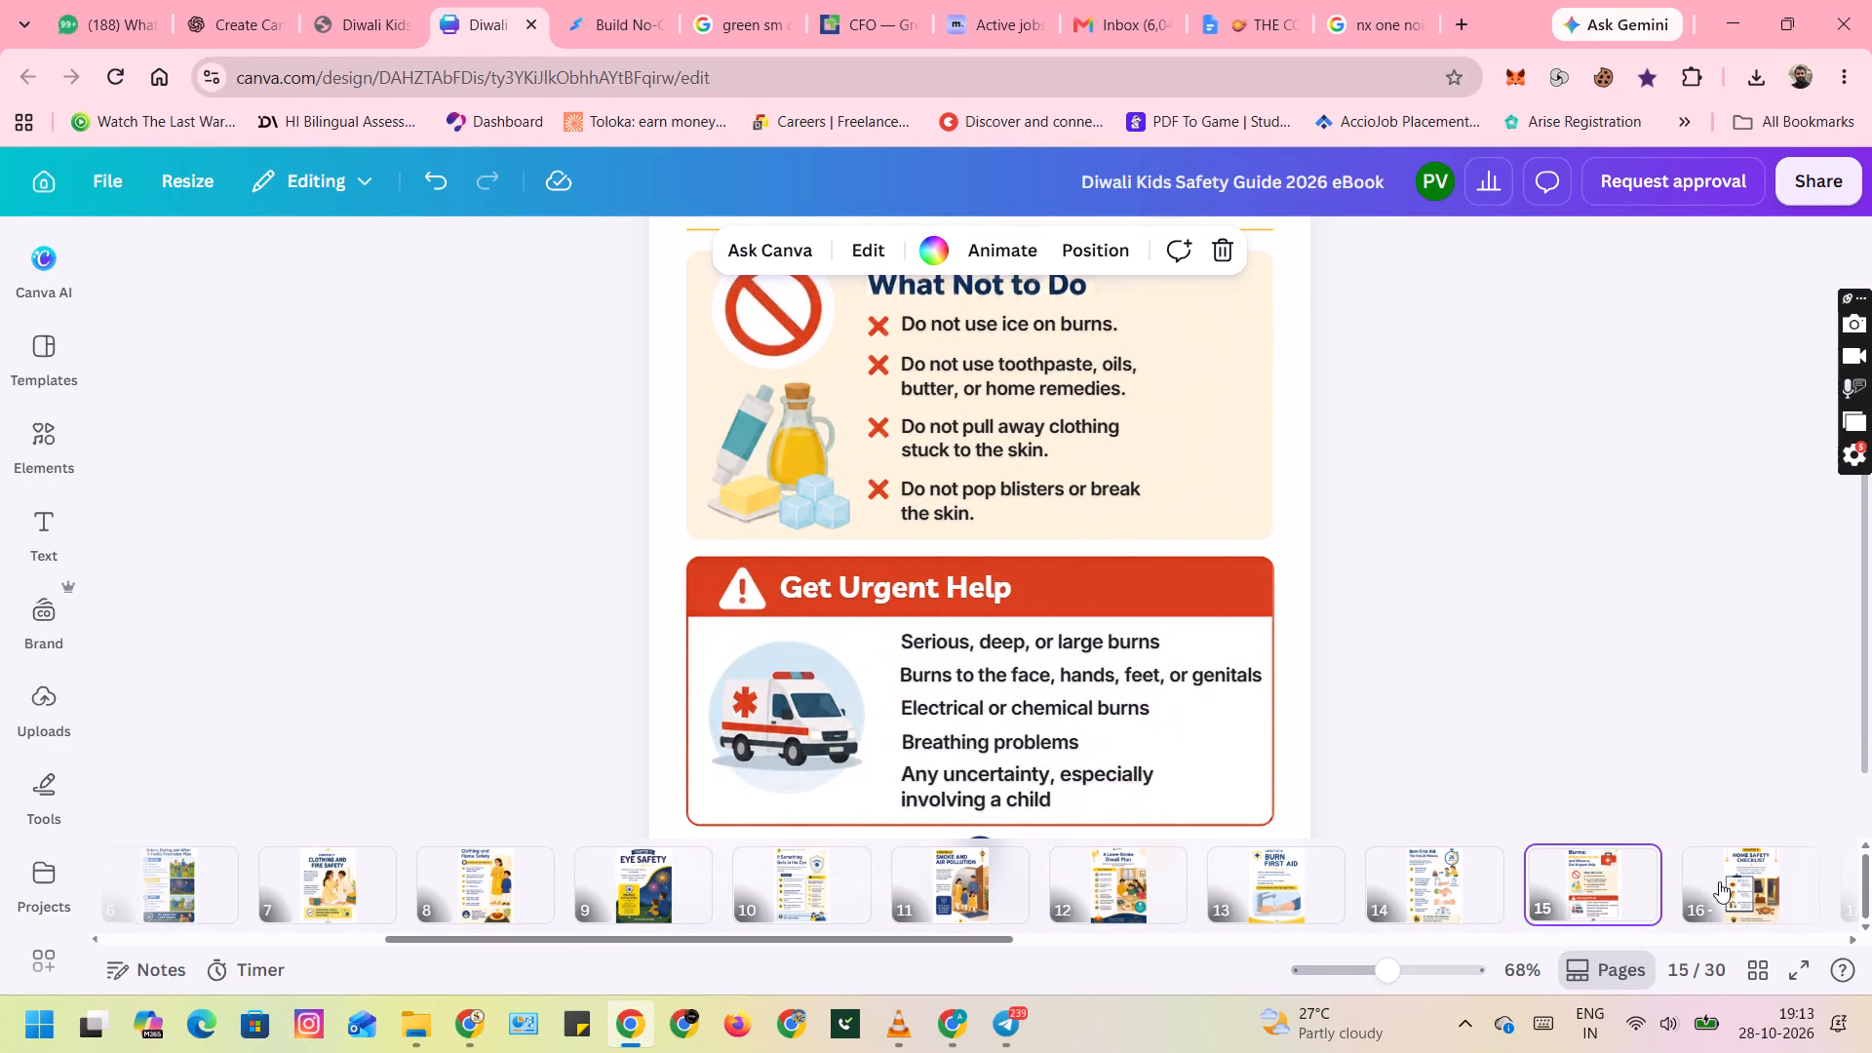
pyautogui.click(1730, 889)
pyautogui.scroll(1, 963, 577)
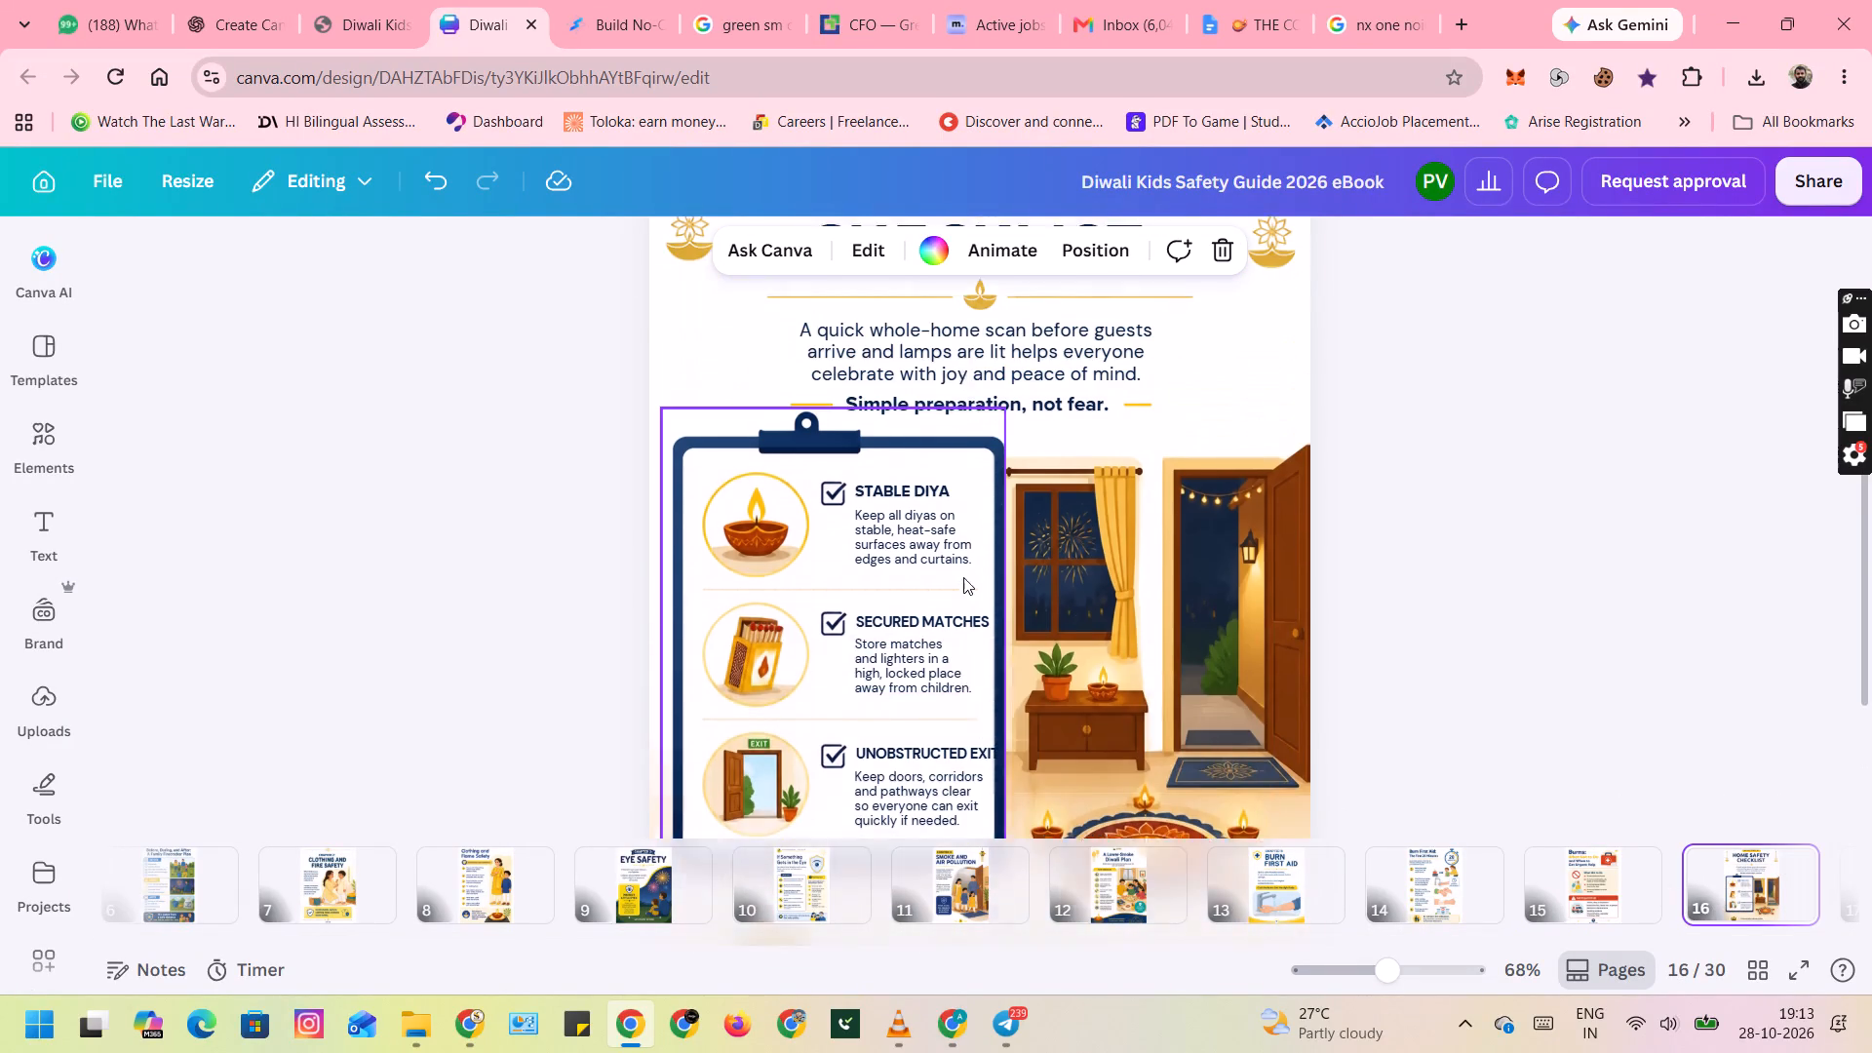
pyautogui.scroll(2, 963, 577)
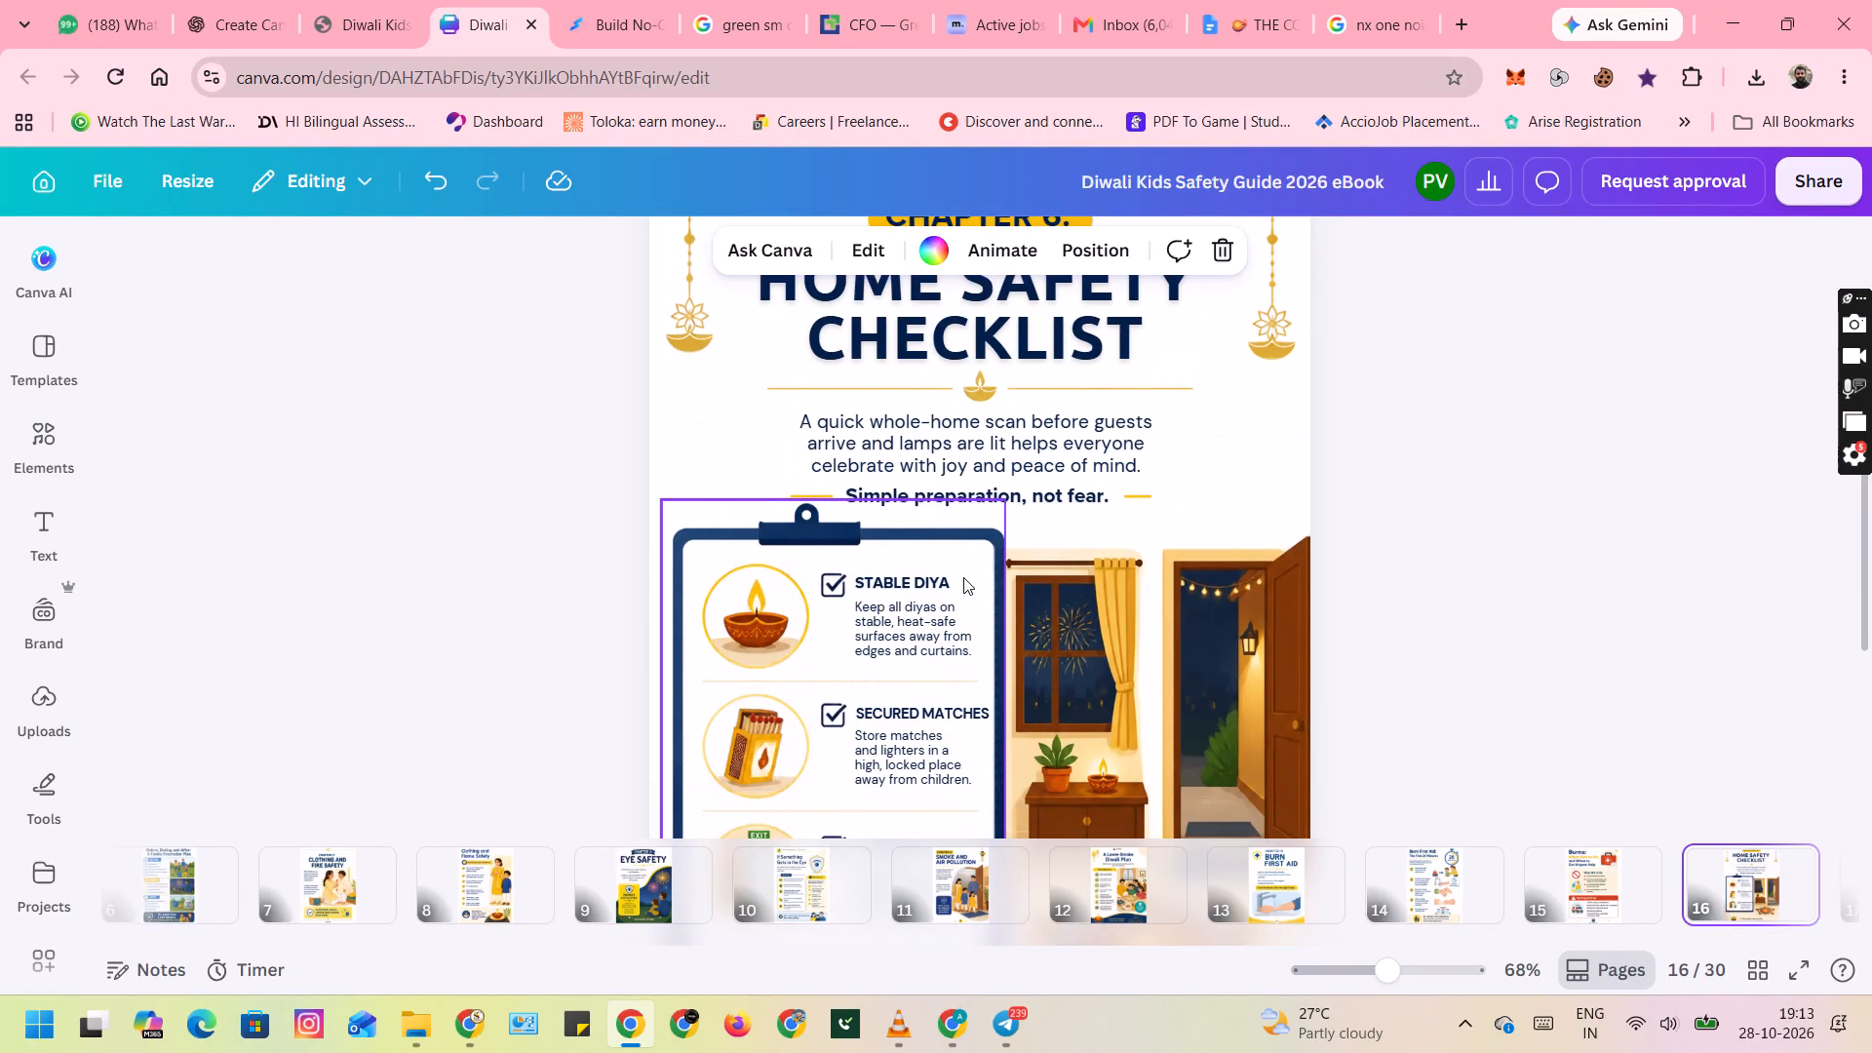
pyautogui.hscroll(11, 369, 893)
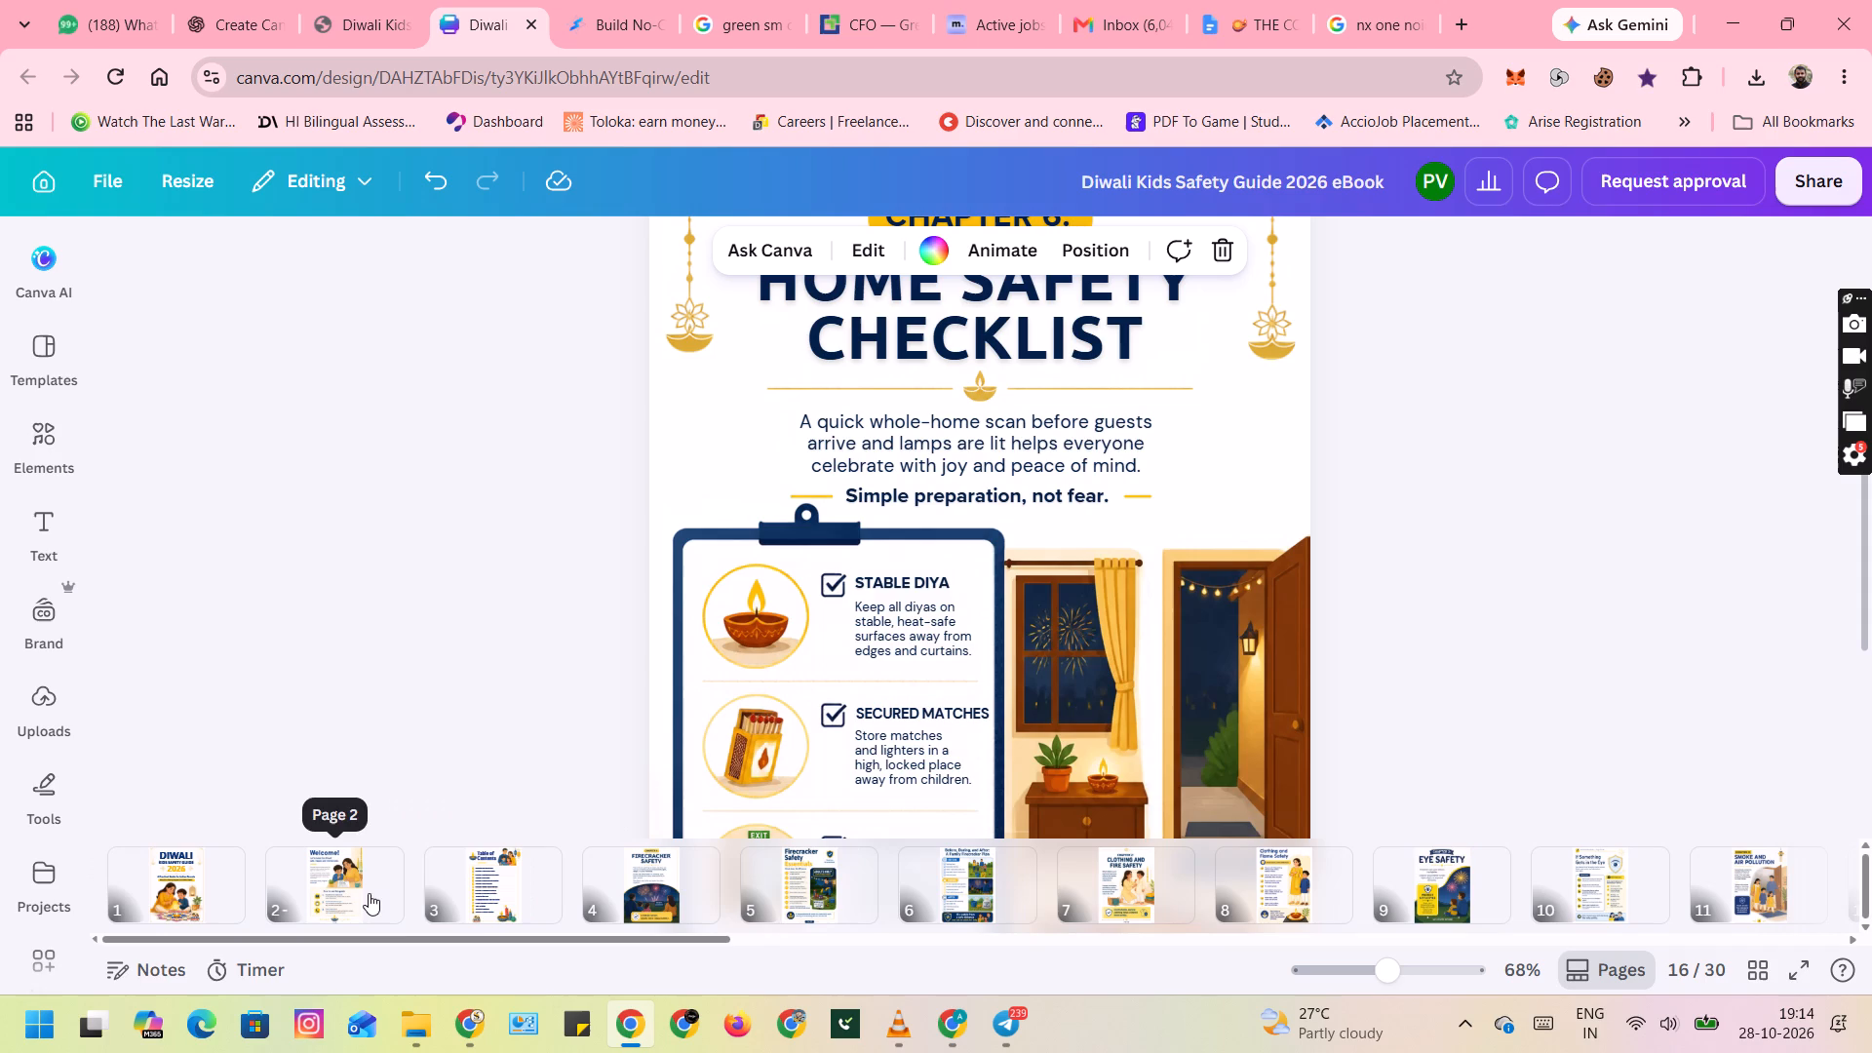
pyautogui.click(508, 911)
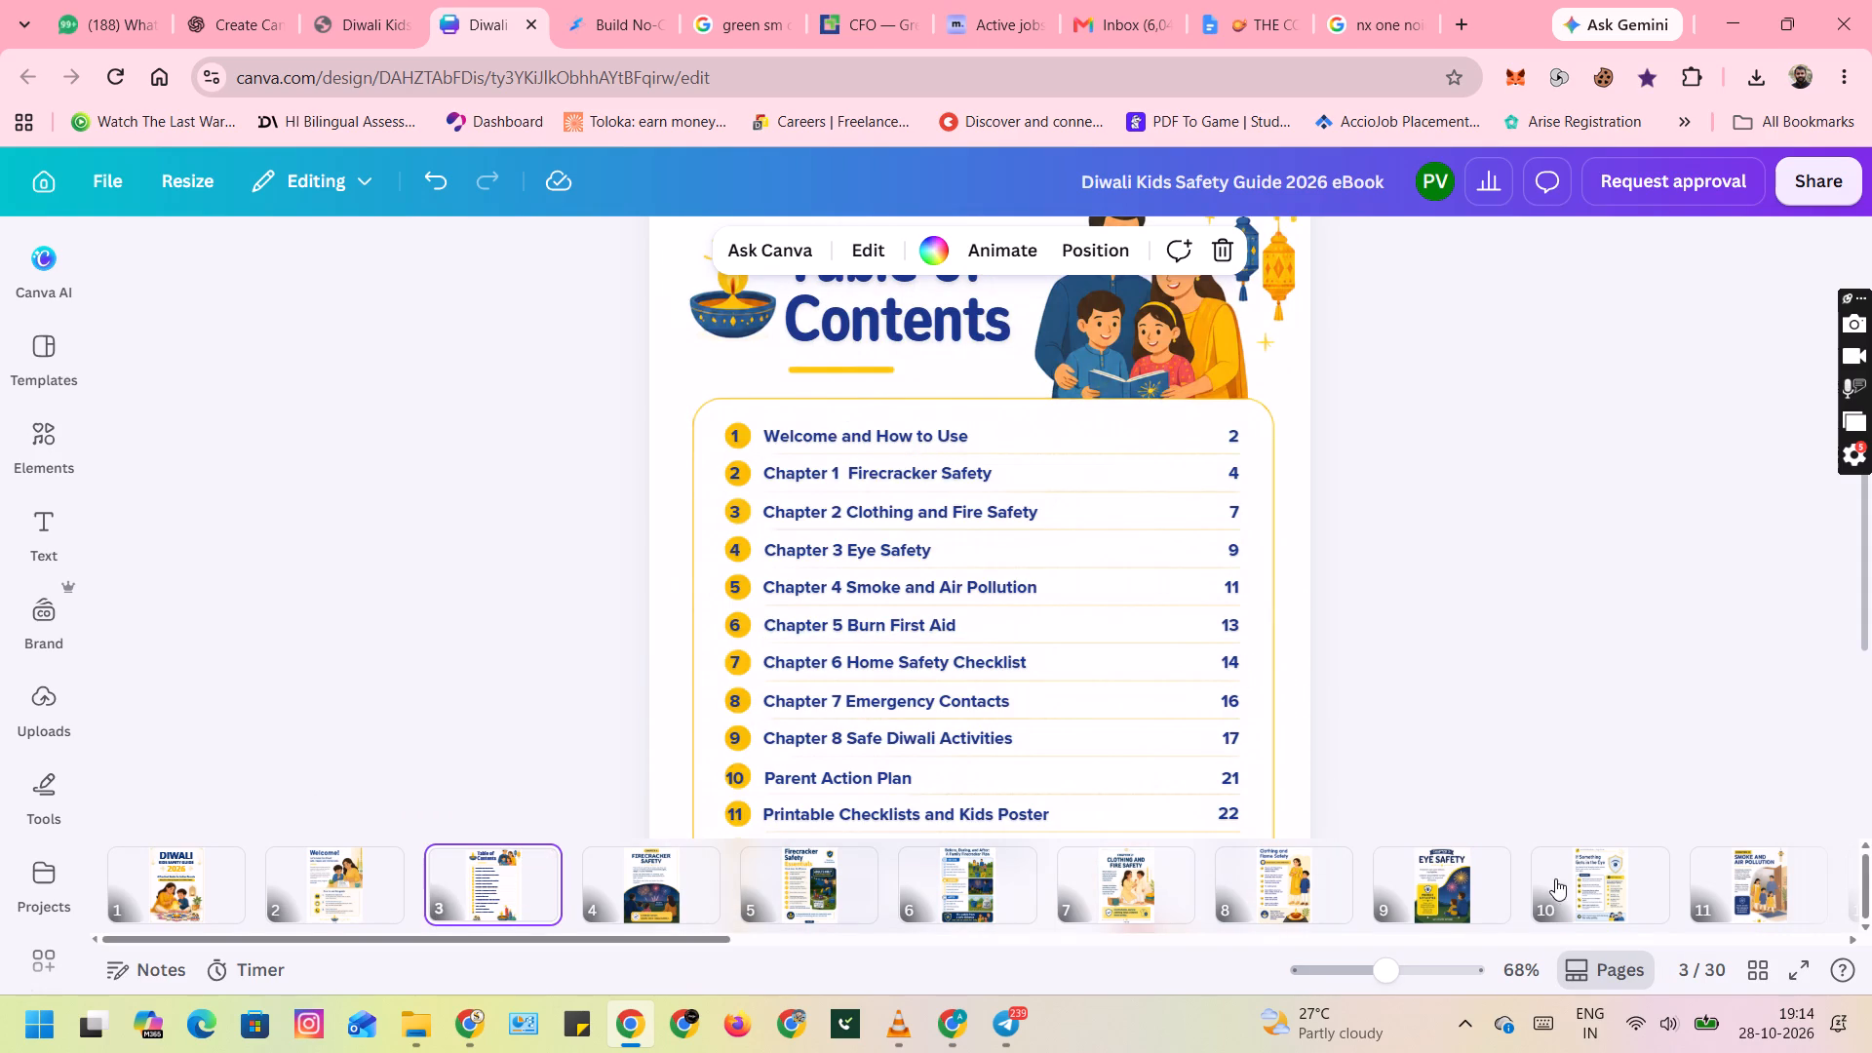
# In the Table of Contents on page 3, set the page number for Chapter 6 Home Safety Checklist to 16.
pyautogui.hscroll(-1, 1617, 893)
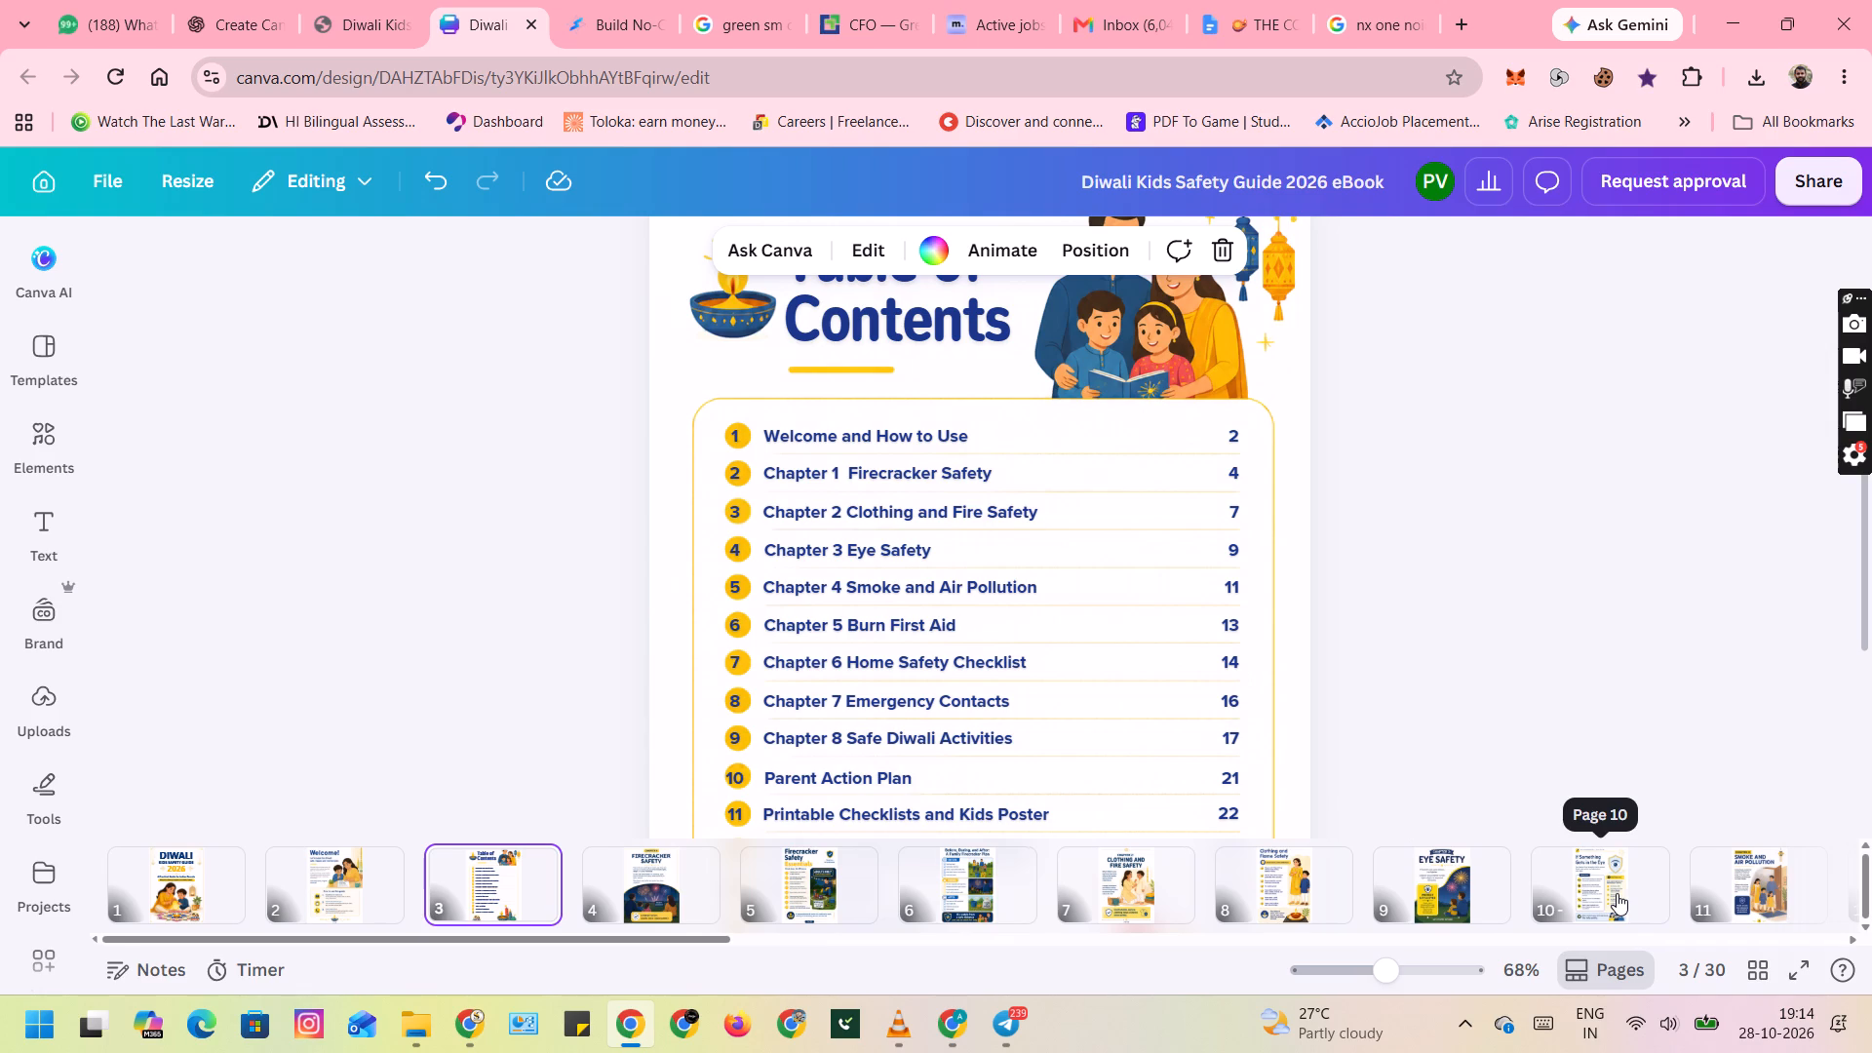
pyautogui.hscroll(-6, 1617, 893)
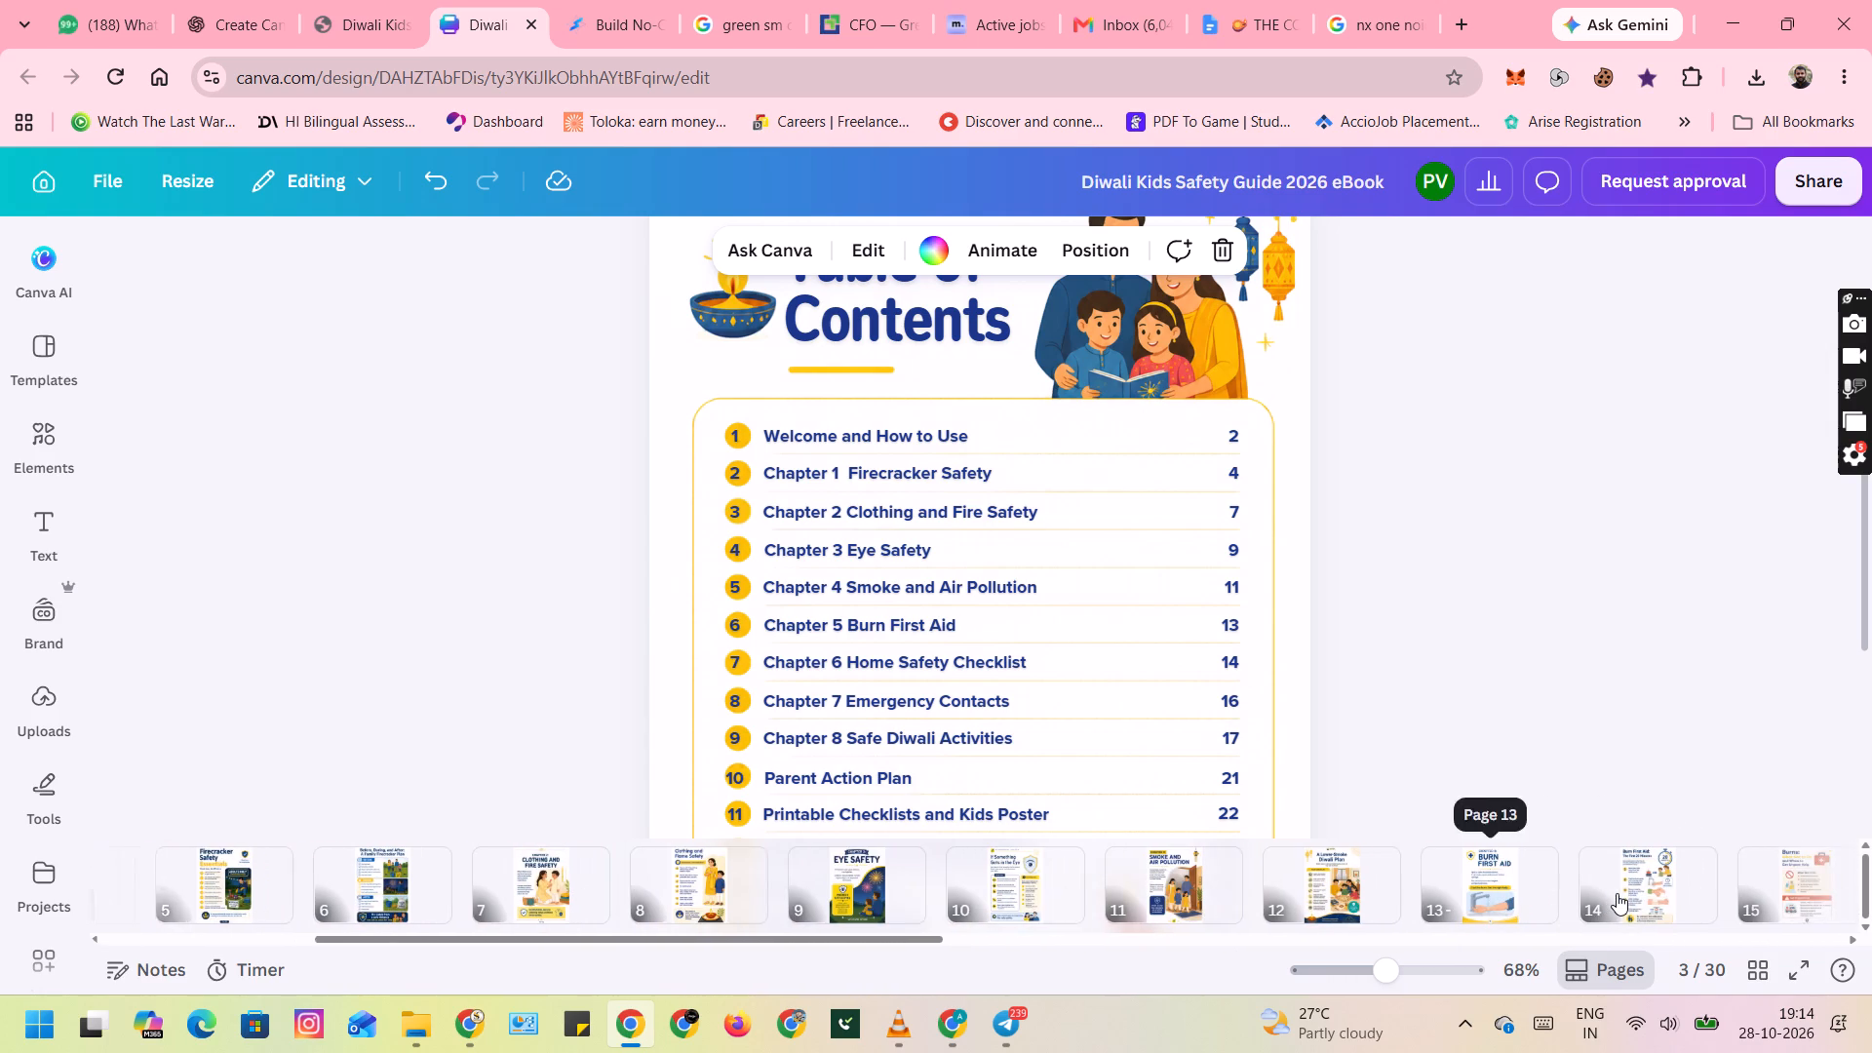
pyautogui.hscroll(-1, 1617, 893)
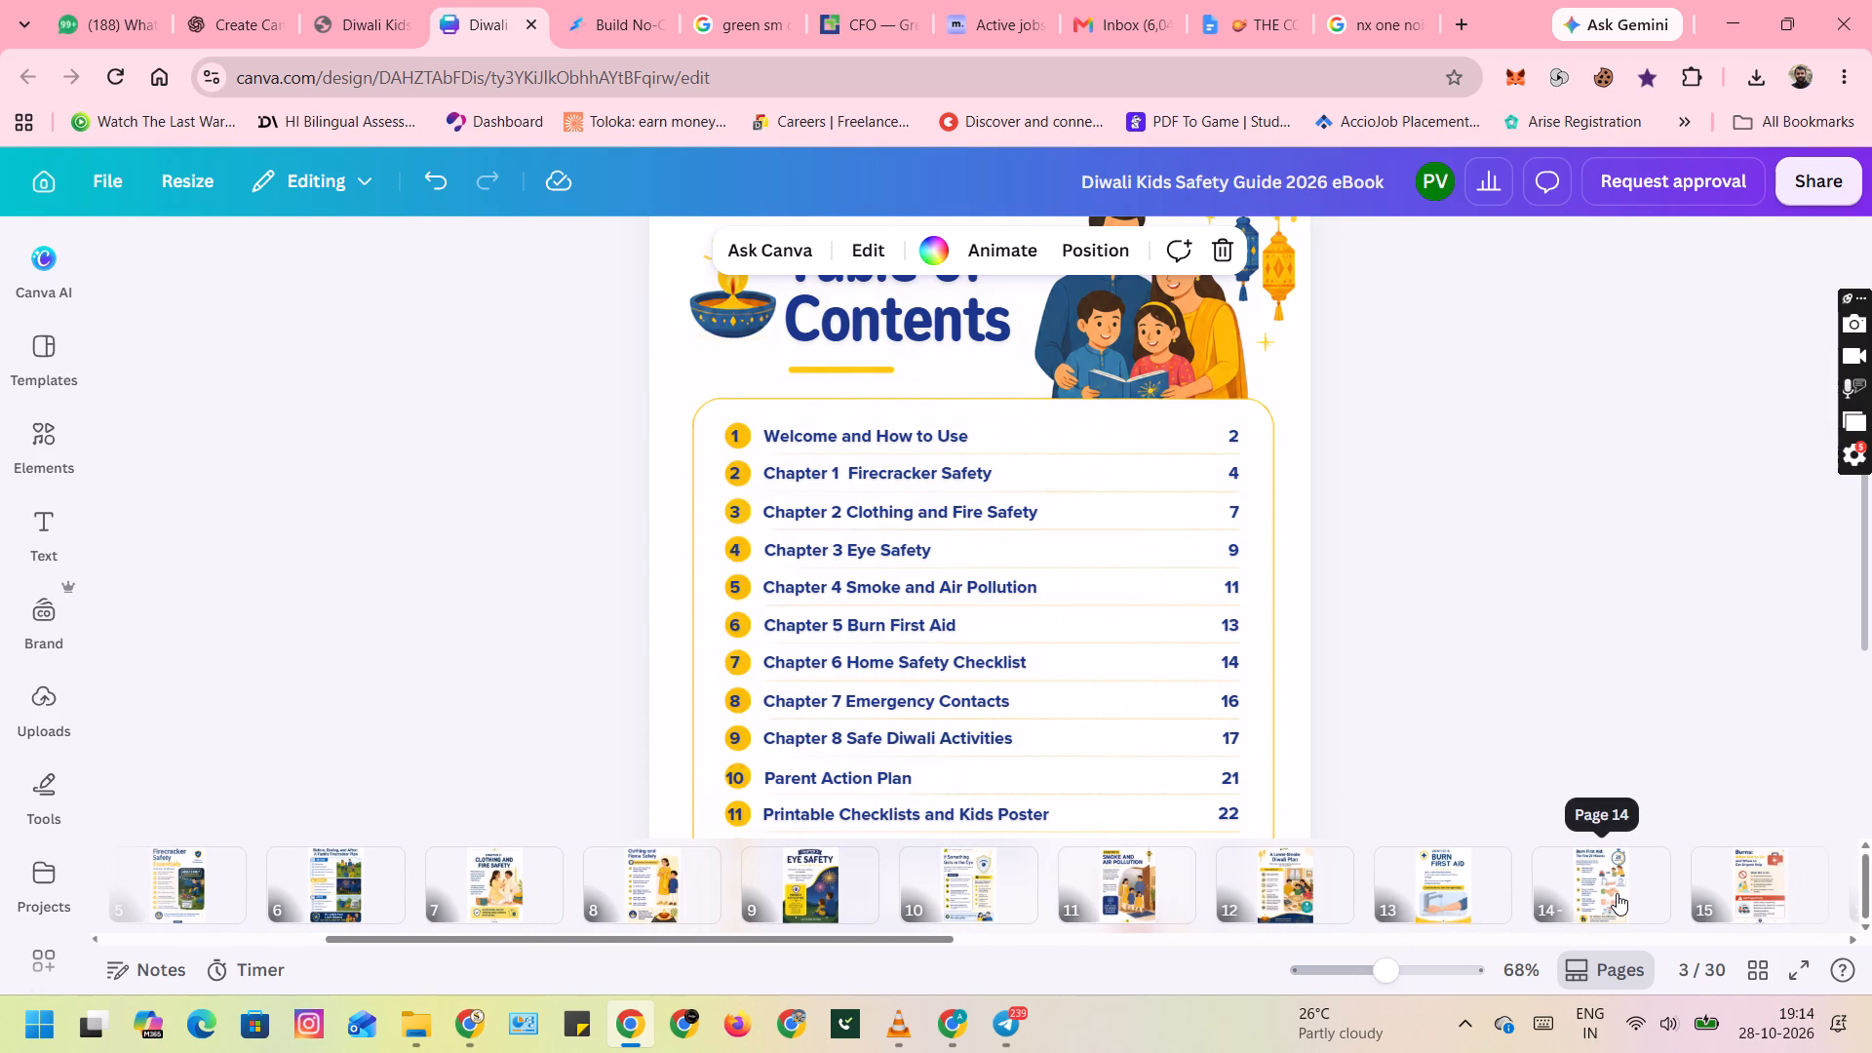
pyautogui.hscroll(-1, 1617, 893)
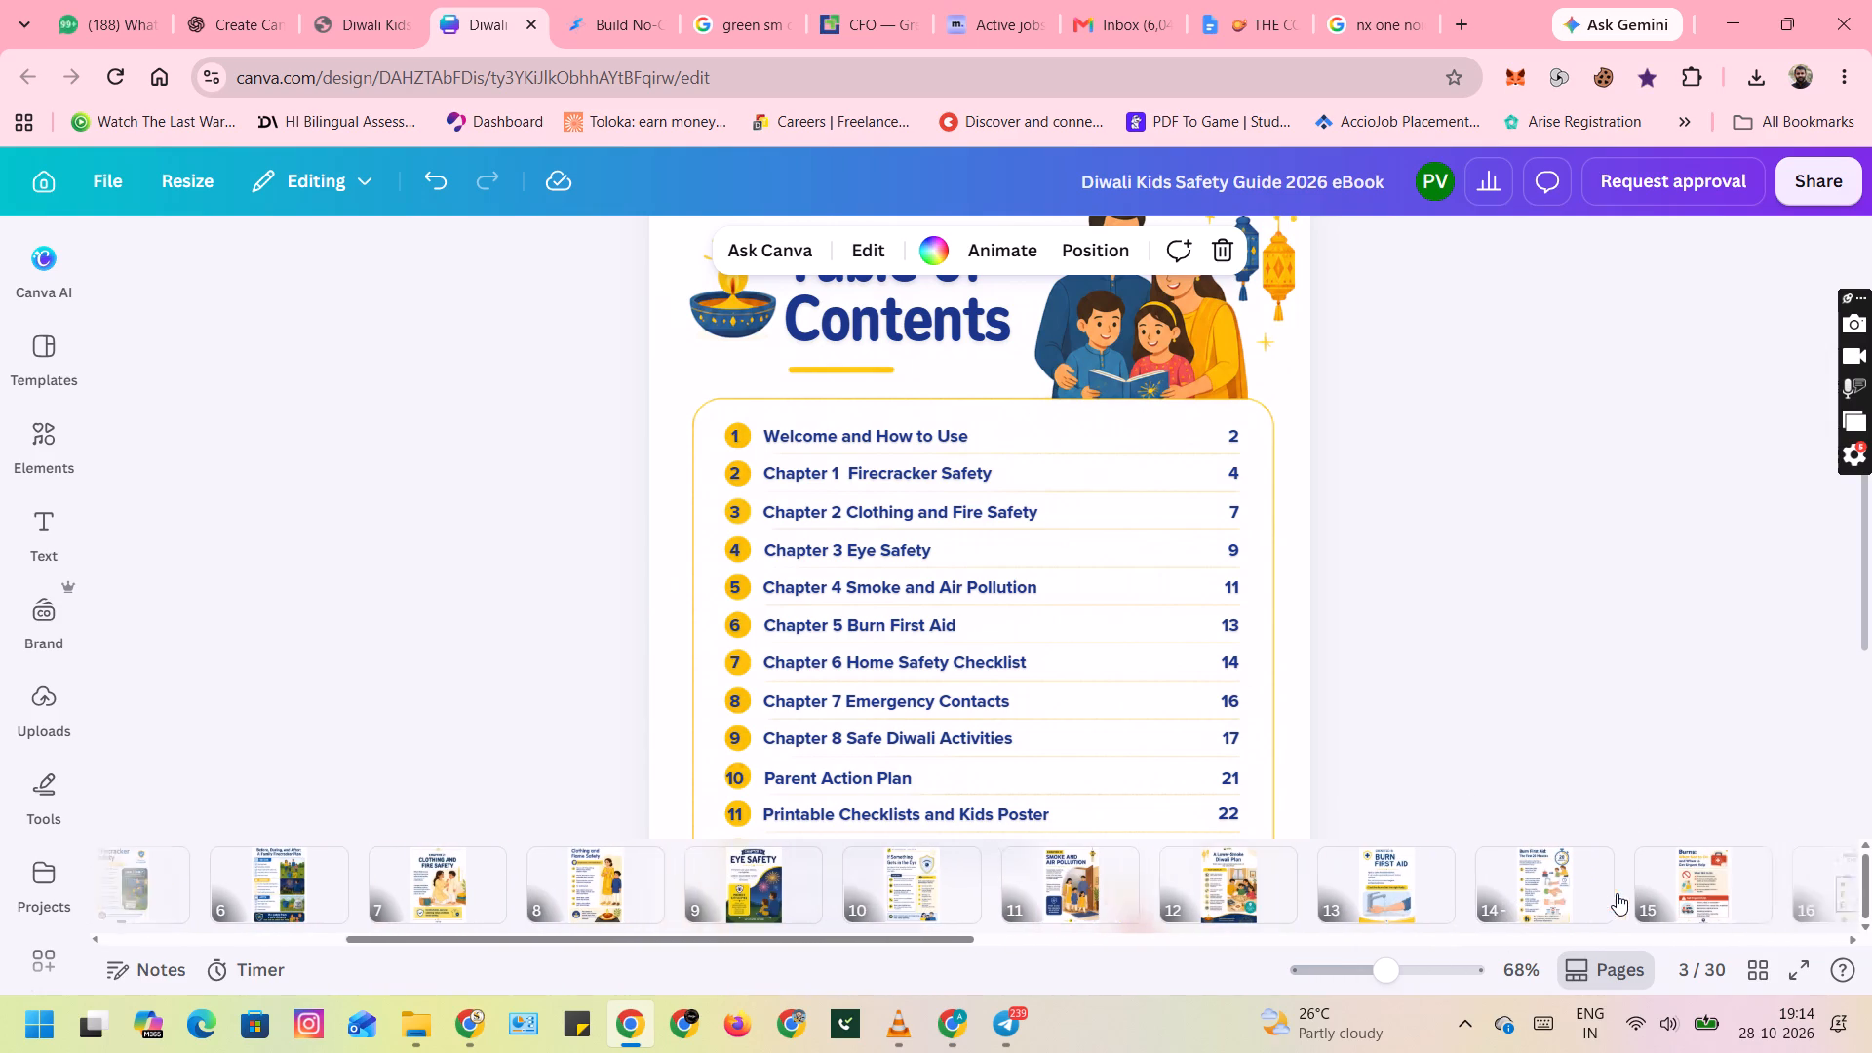
pyautogui.hscroll(-3, 1617, 893)
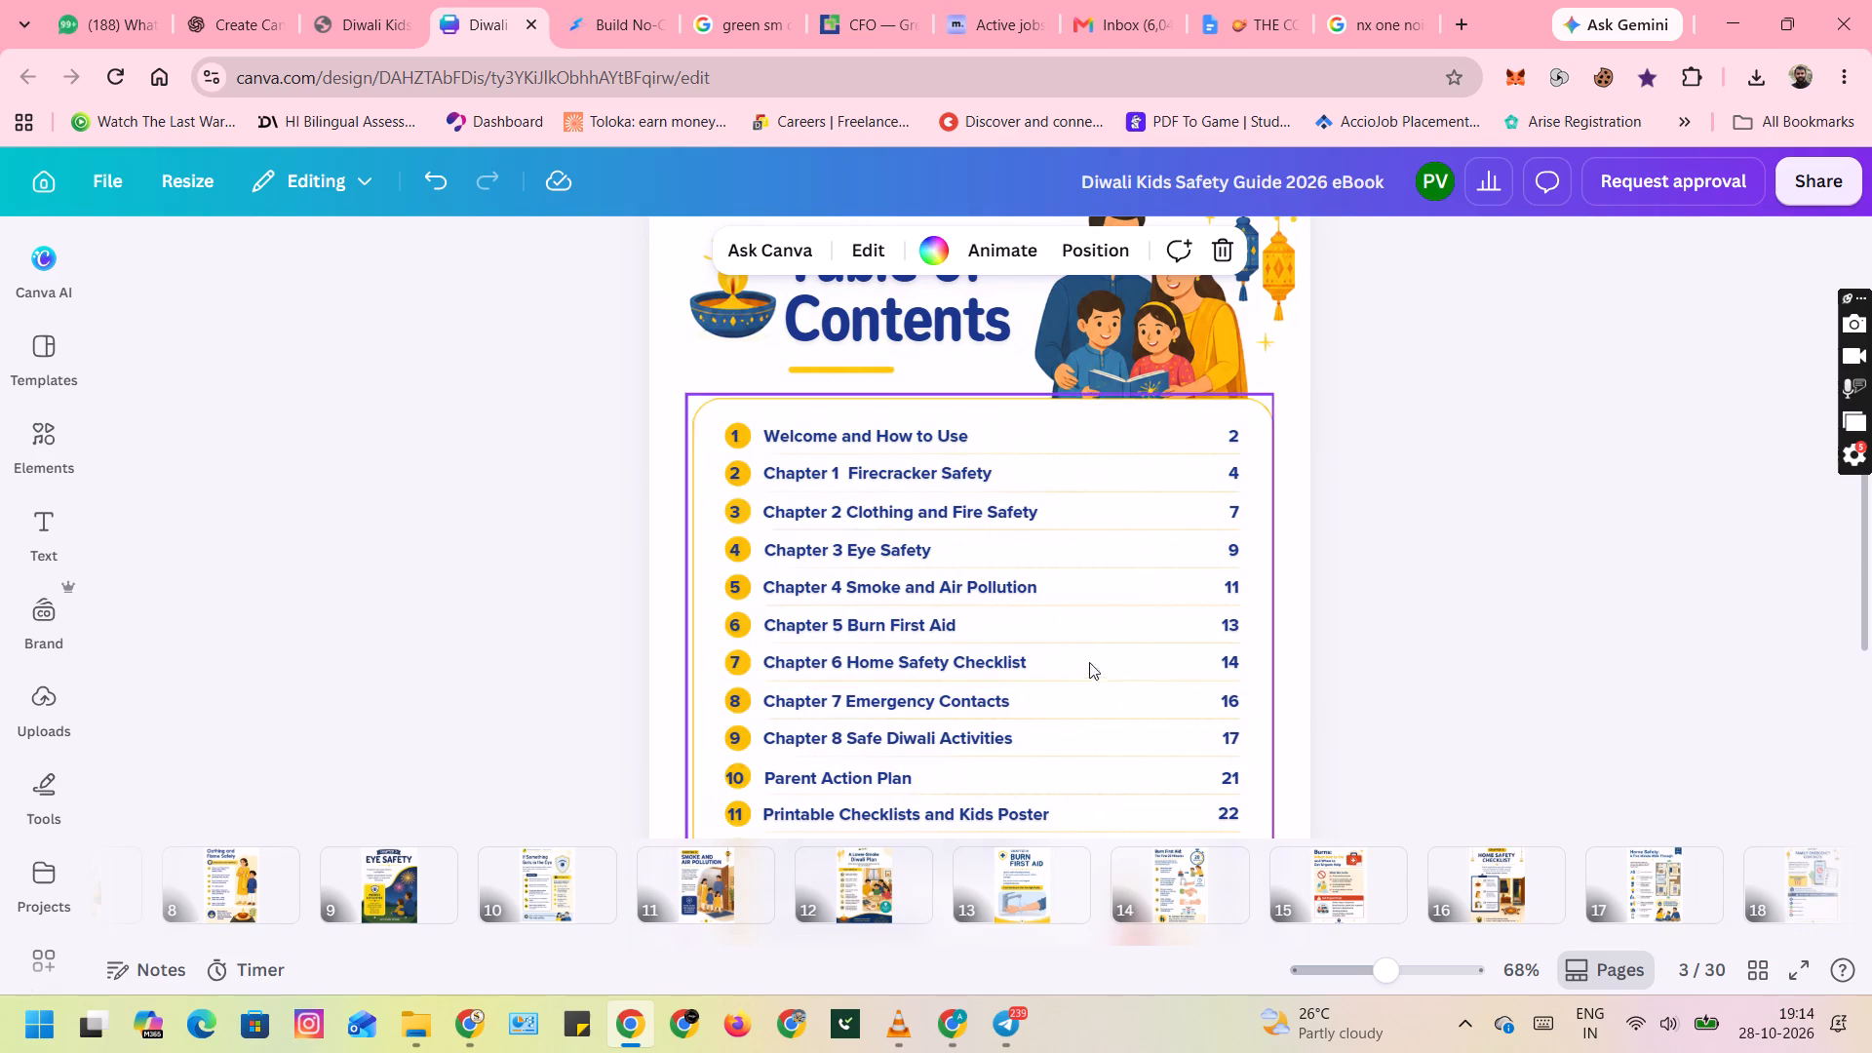
pyautogui.doubleClick(1232, 665)
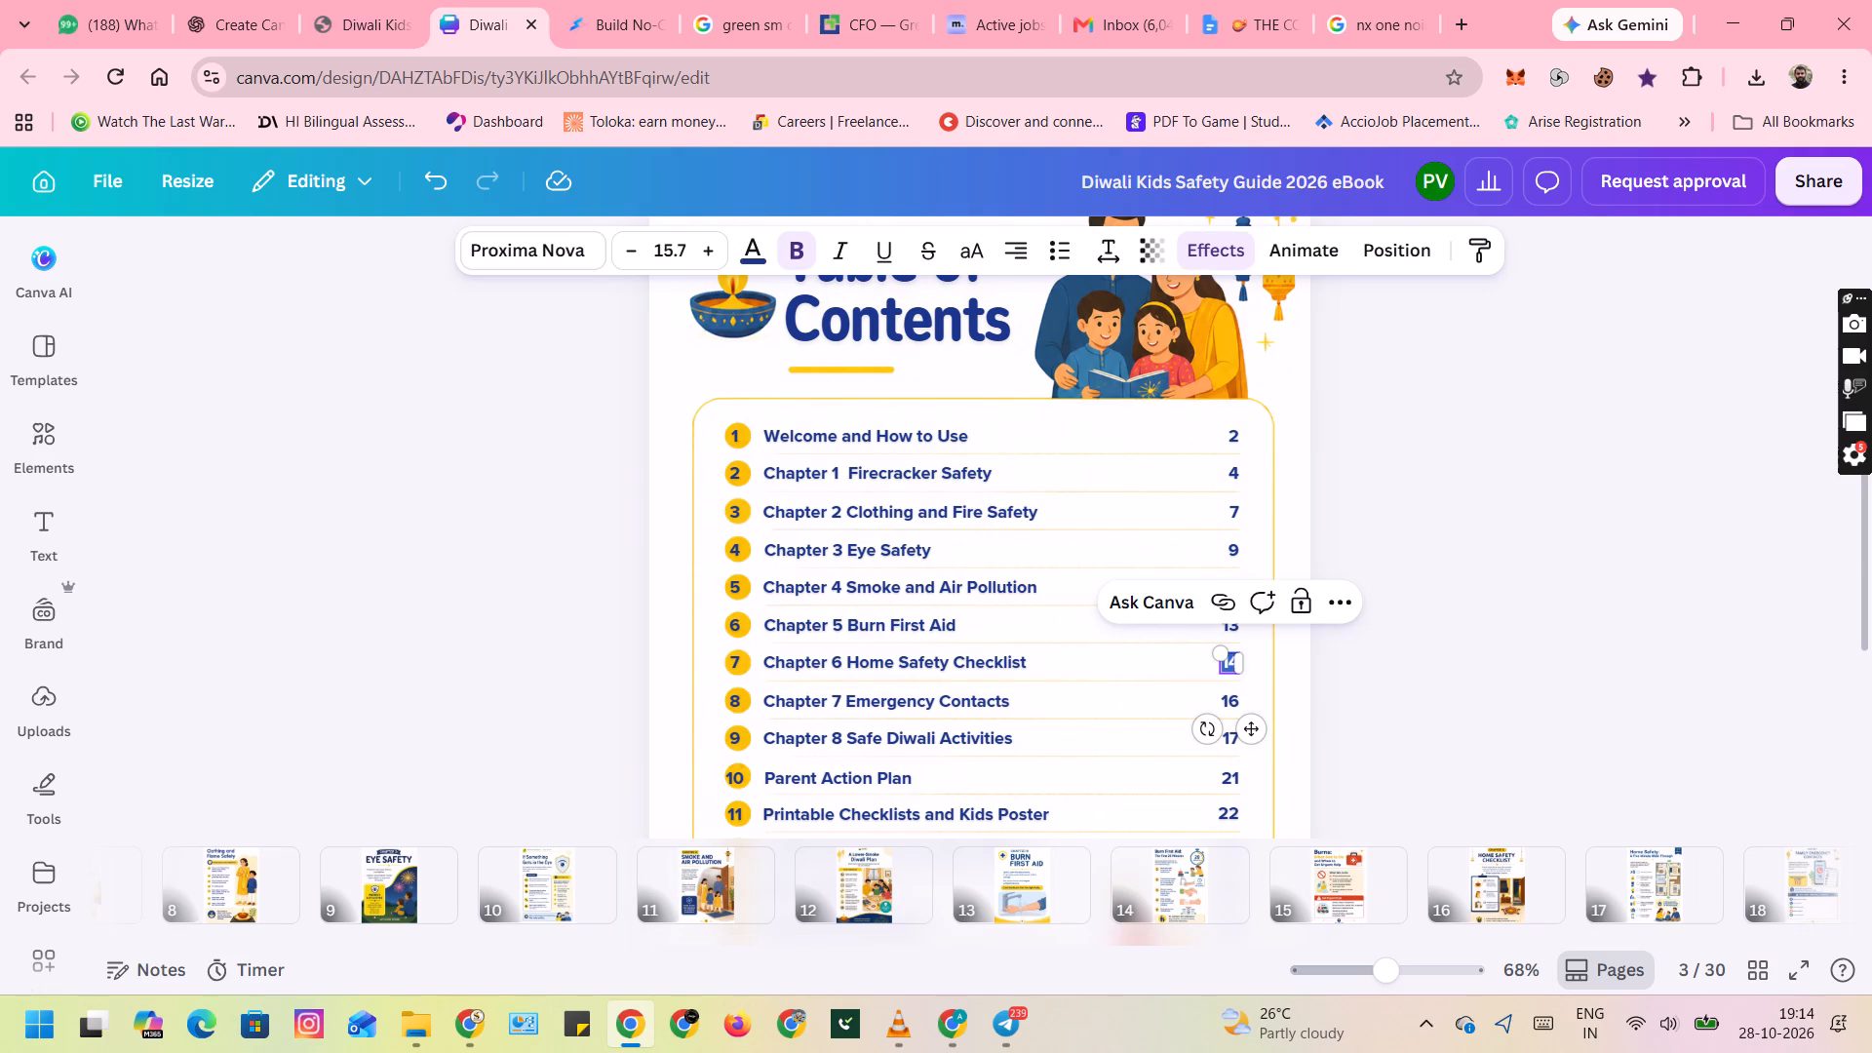
pyautogui.write('16')
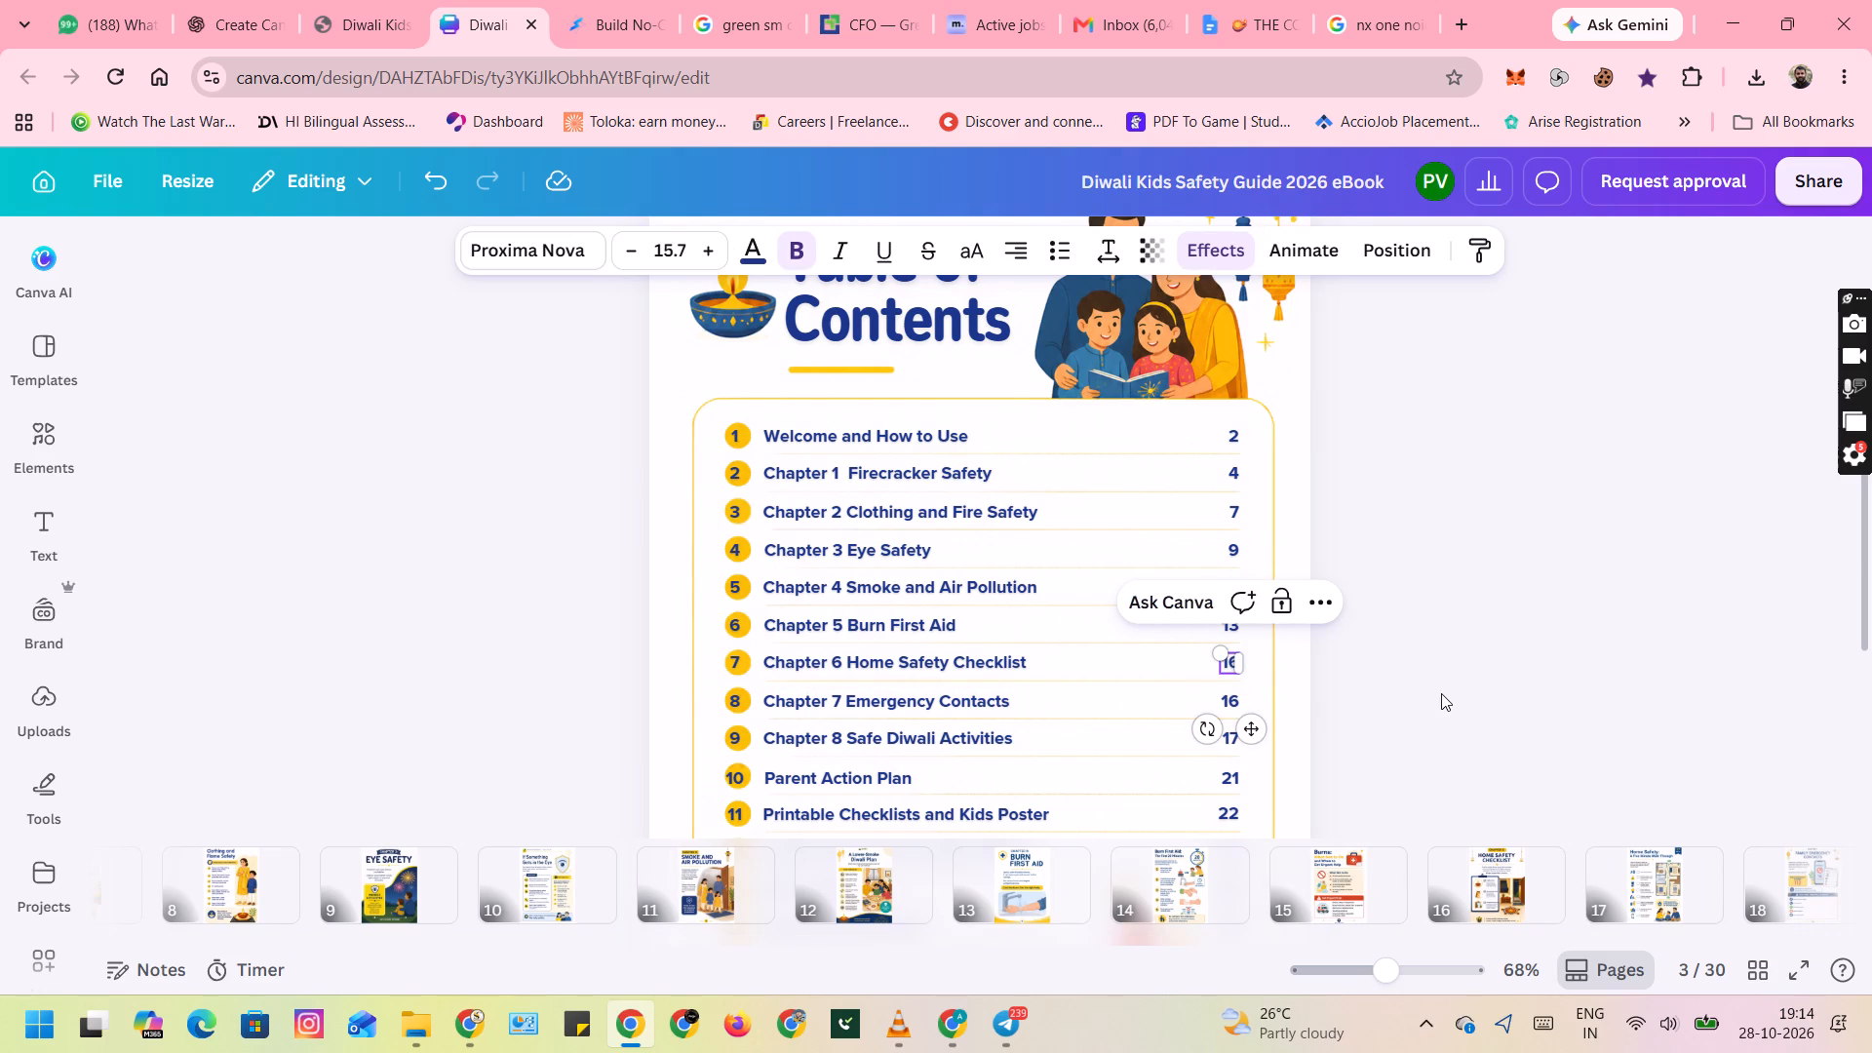
pyautogui.click(1461, 718)
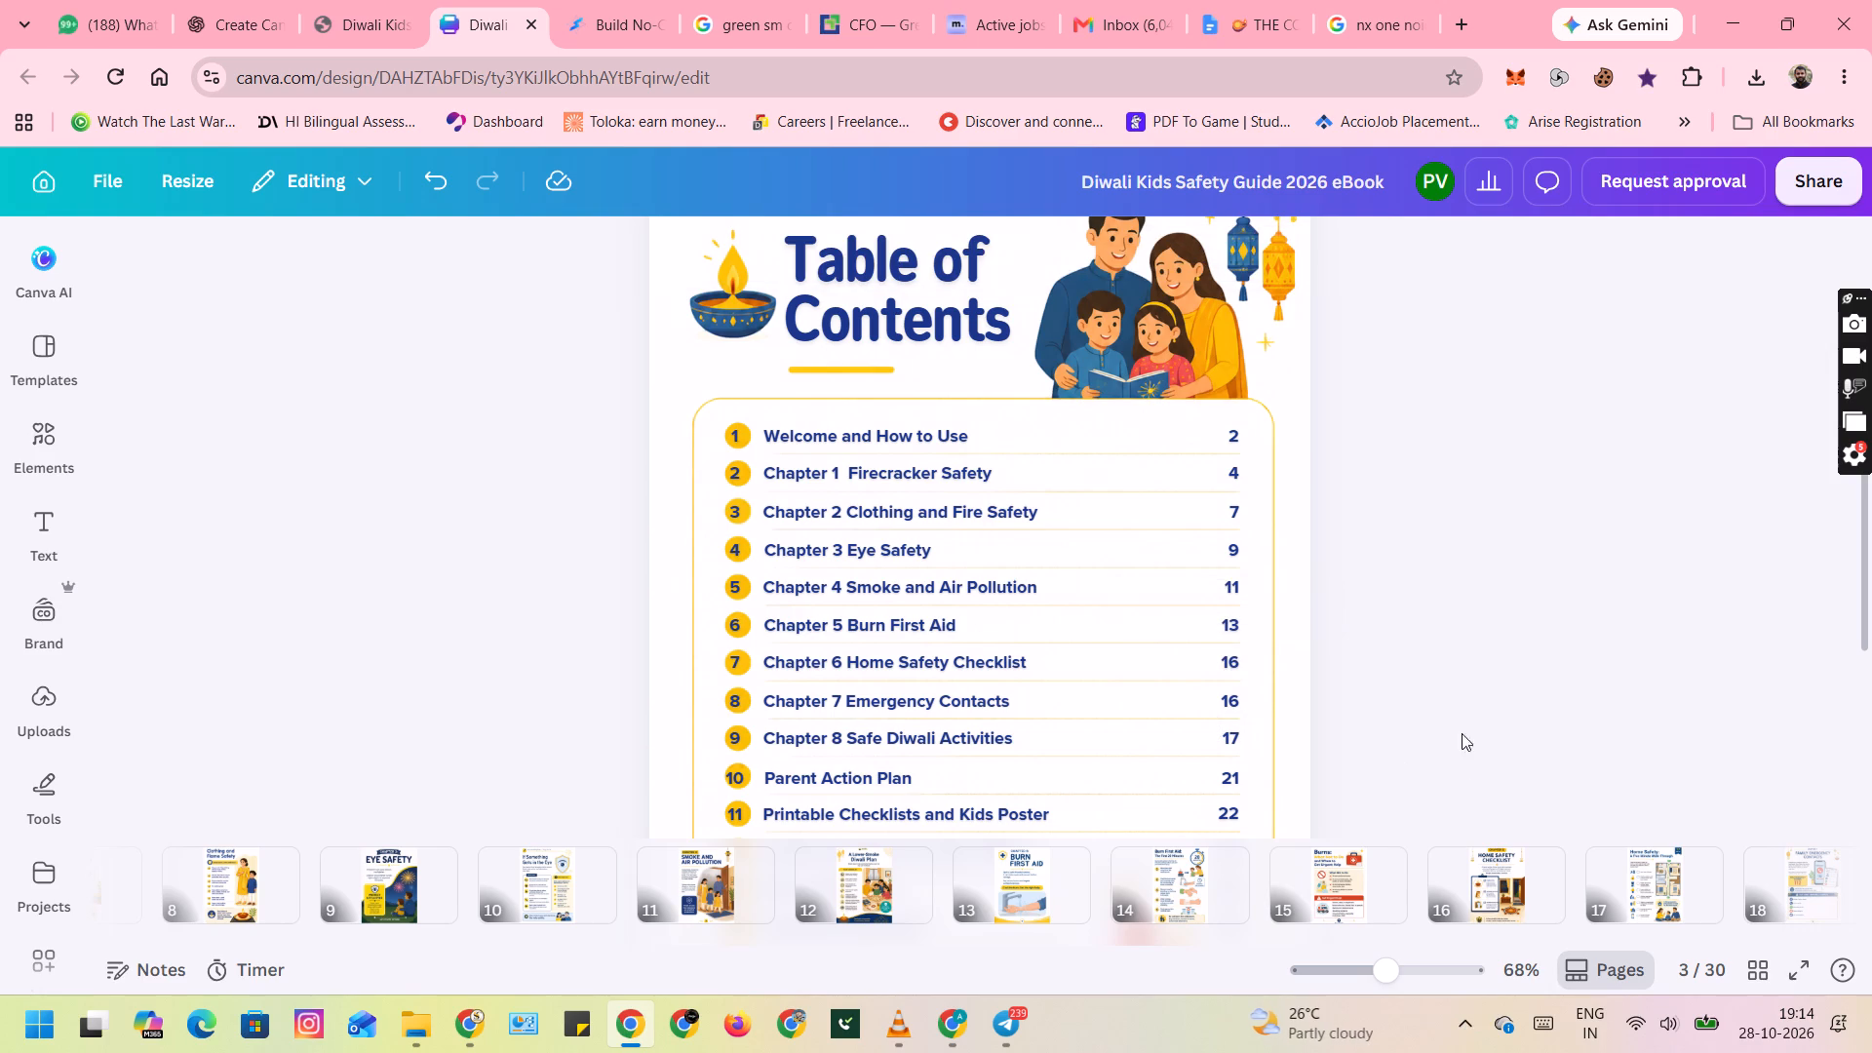
# Examine pages 17 and 18 to find where the Chapter 7 Emergency Contacts section starts.
pyautogui.hscroll(-4, 1647, 885)
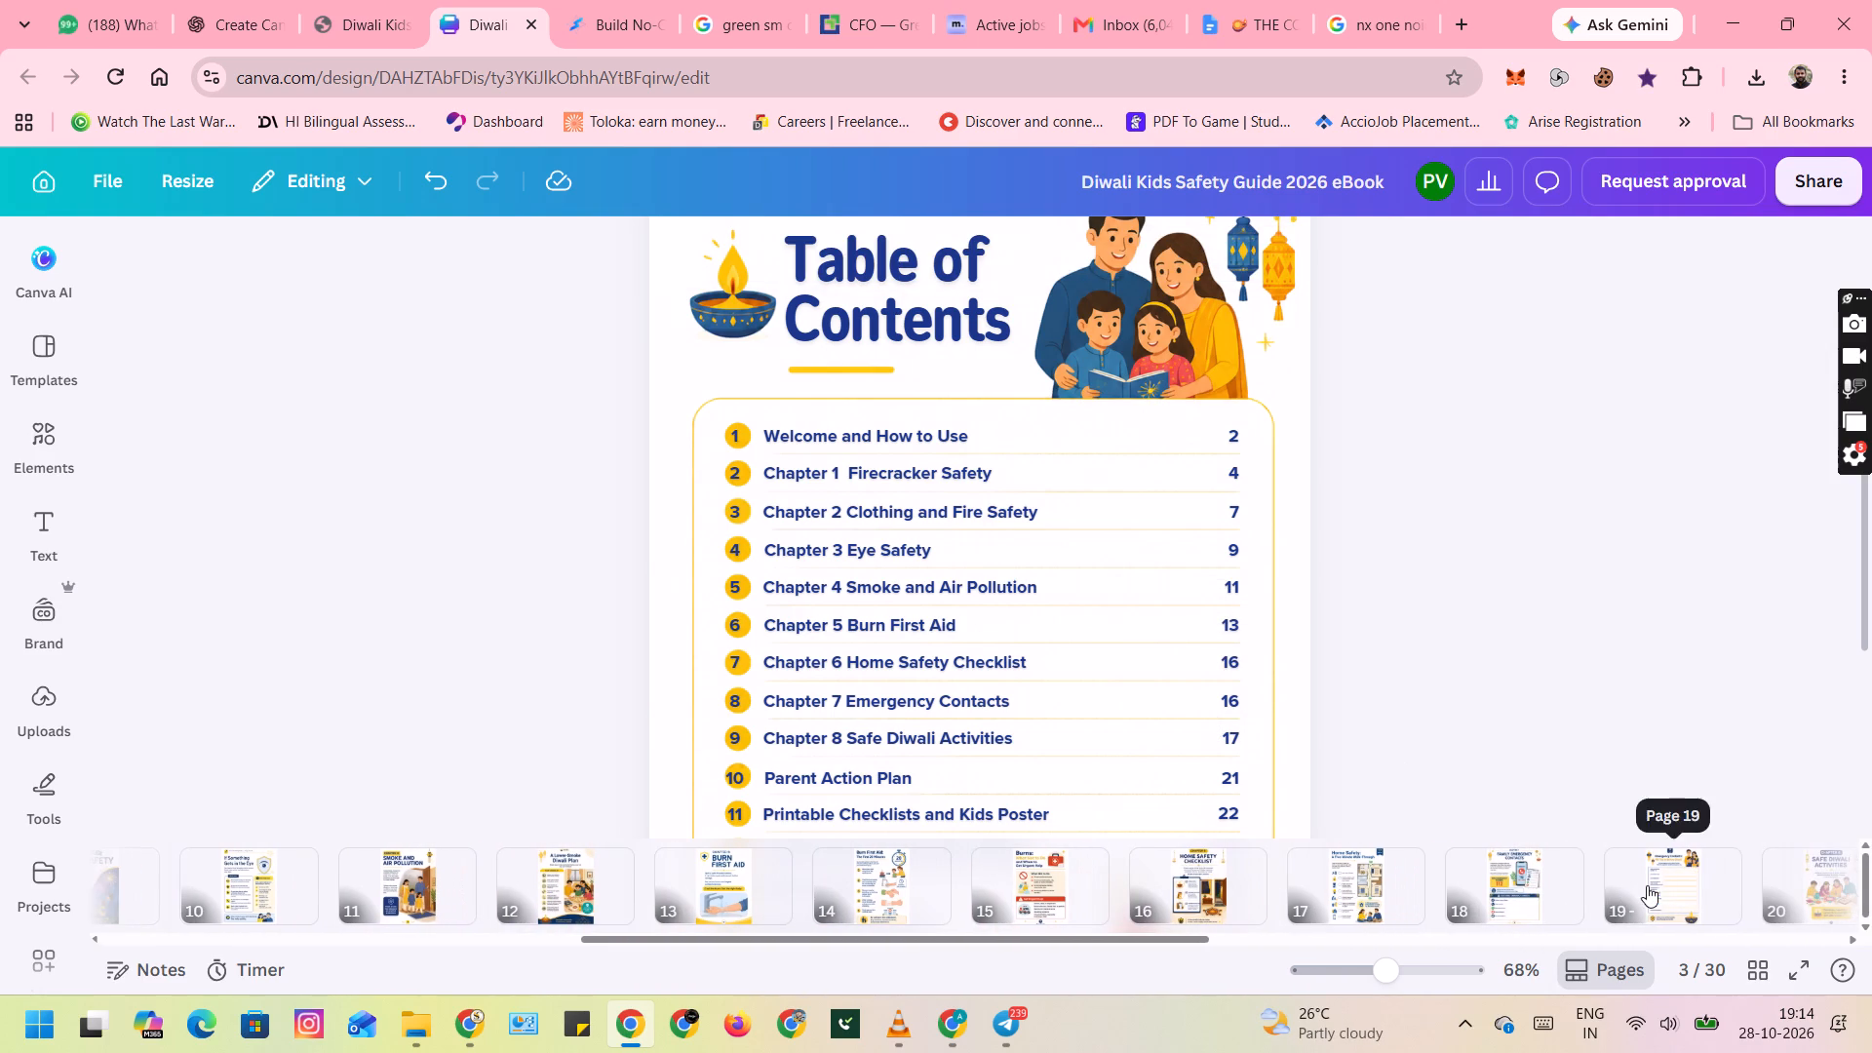
pyautogui.click(1512, 893)
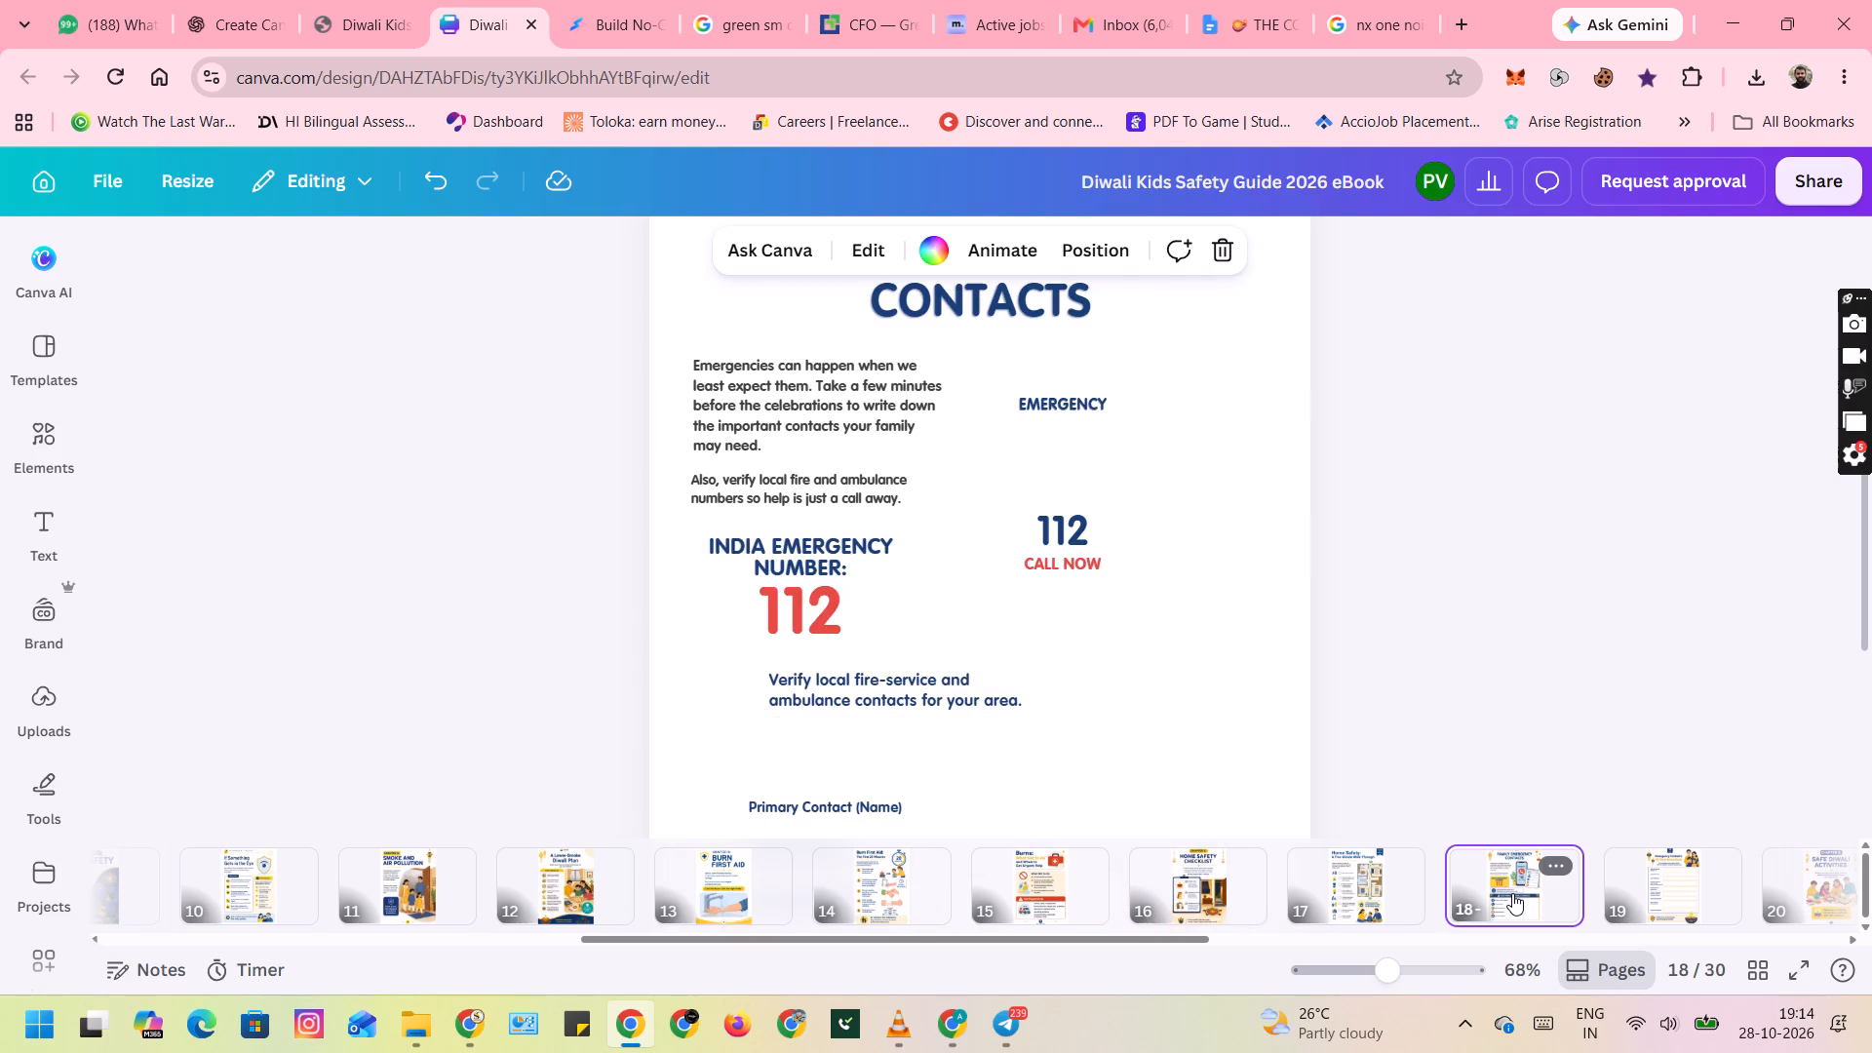
pyautogui.scroll(1, 1176, 659)
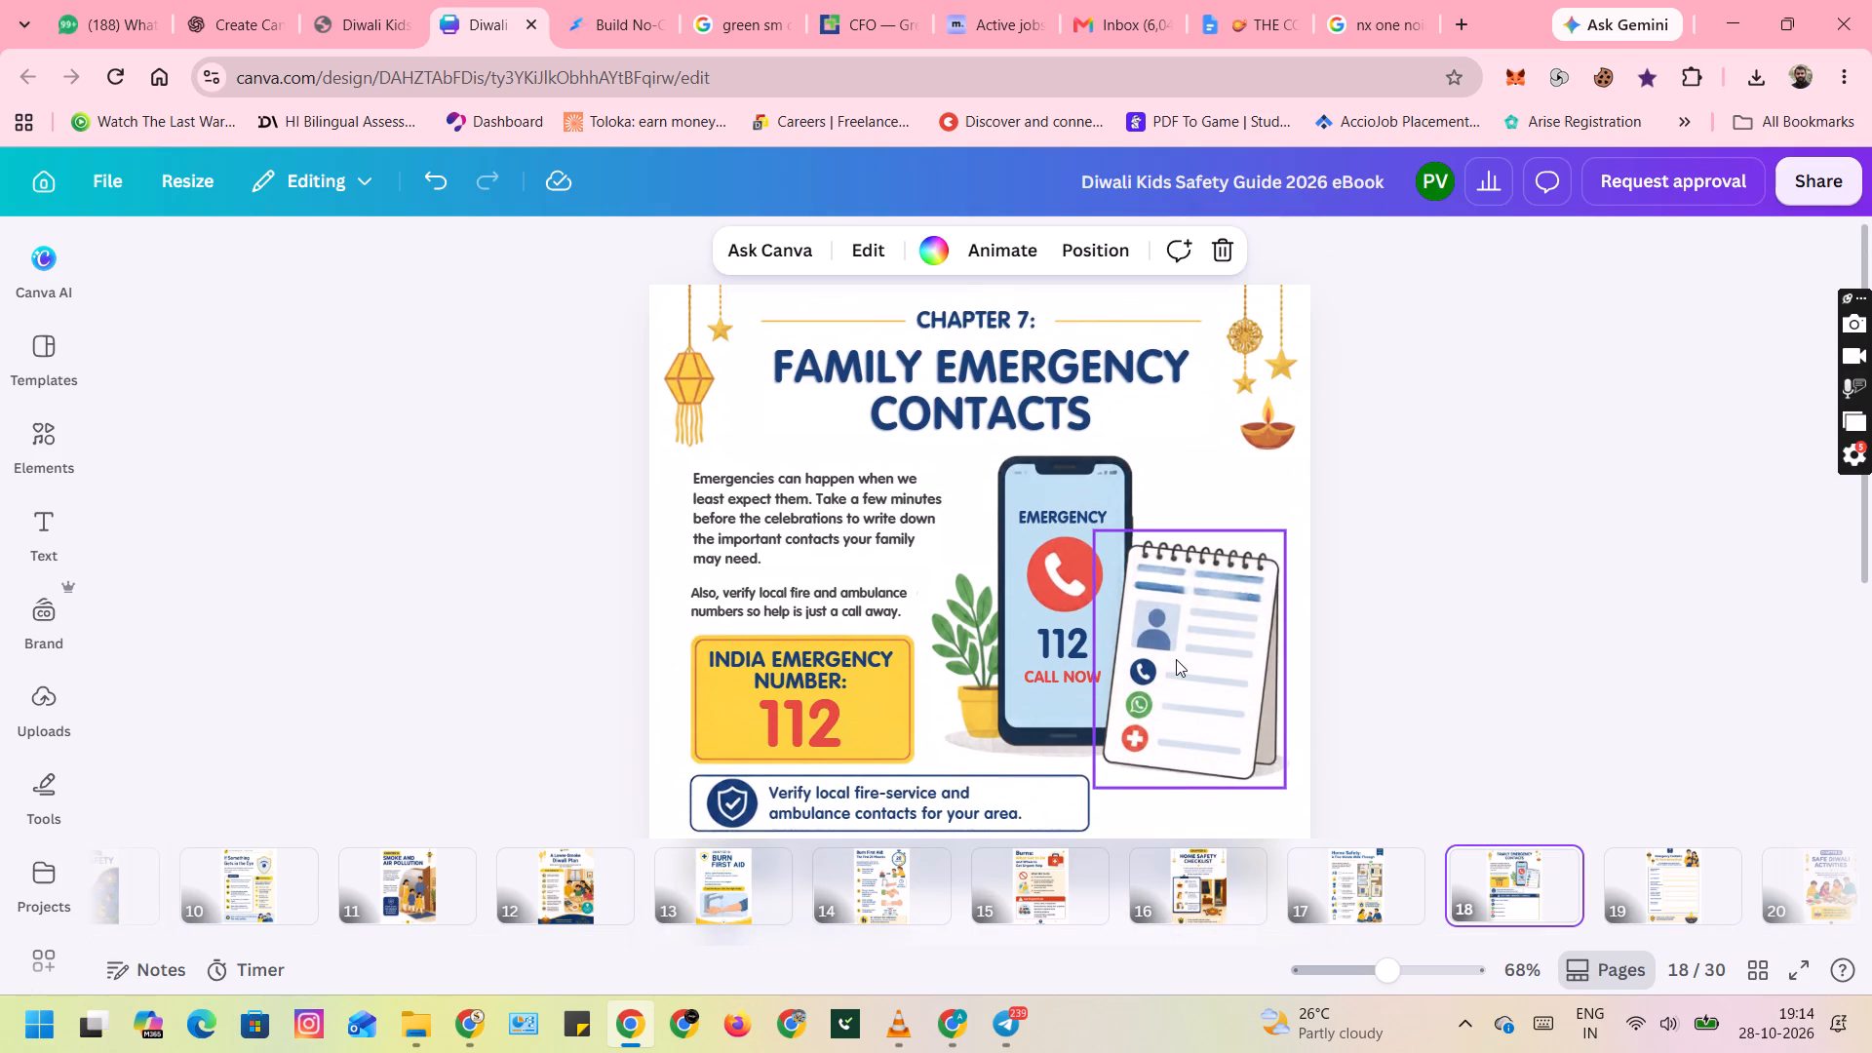
pyautogui.scroll(1, 1176, 659)
pyautogui.scroll(-1, 1108, 712)
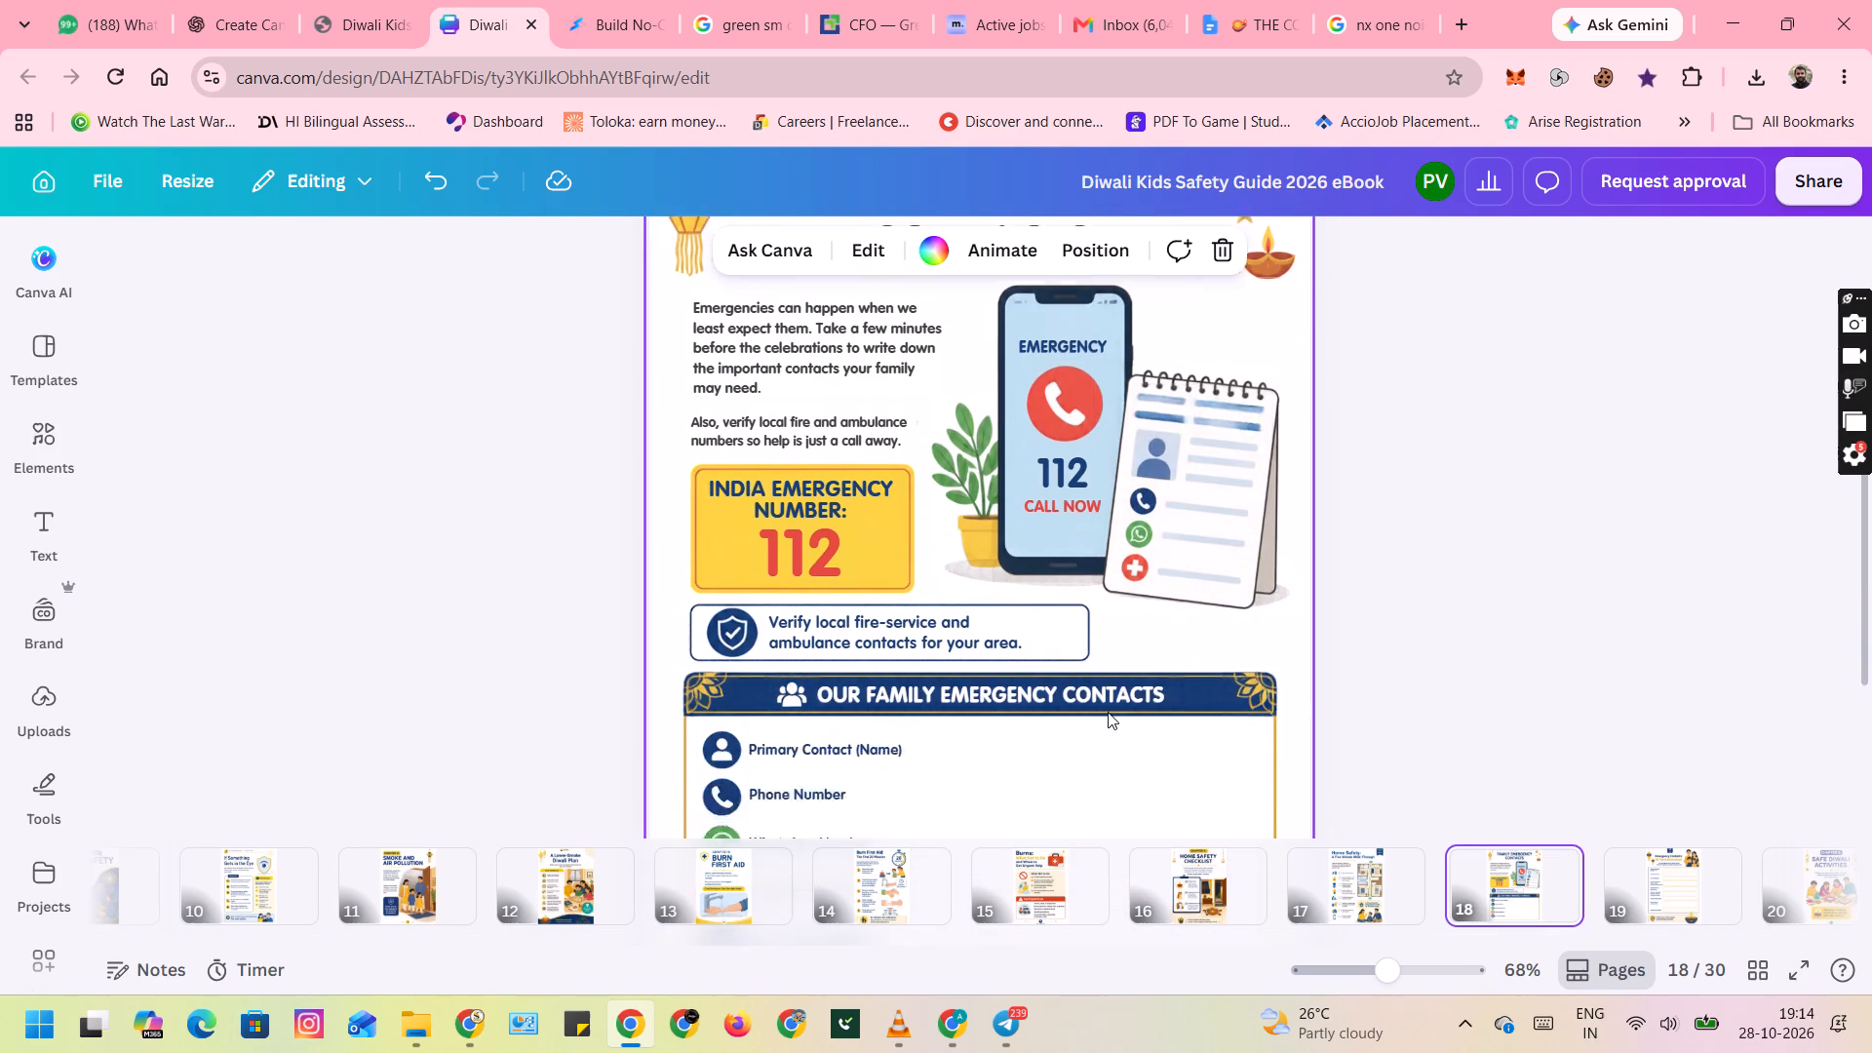
pyautogui.scroll(-2, 1108, 712)
pyautogui.click(1338, 898)
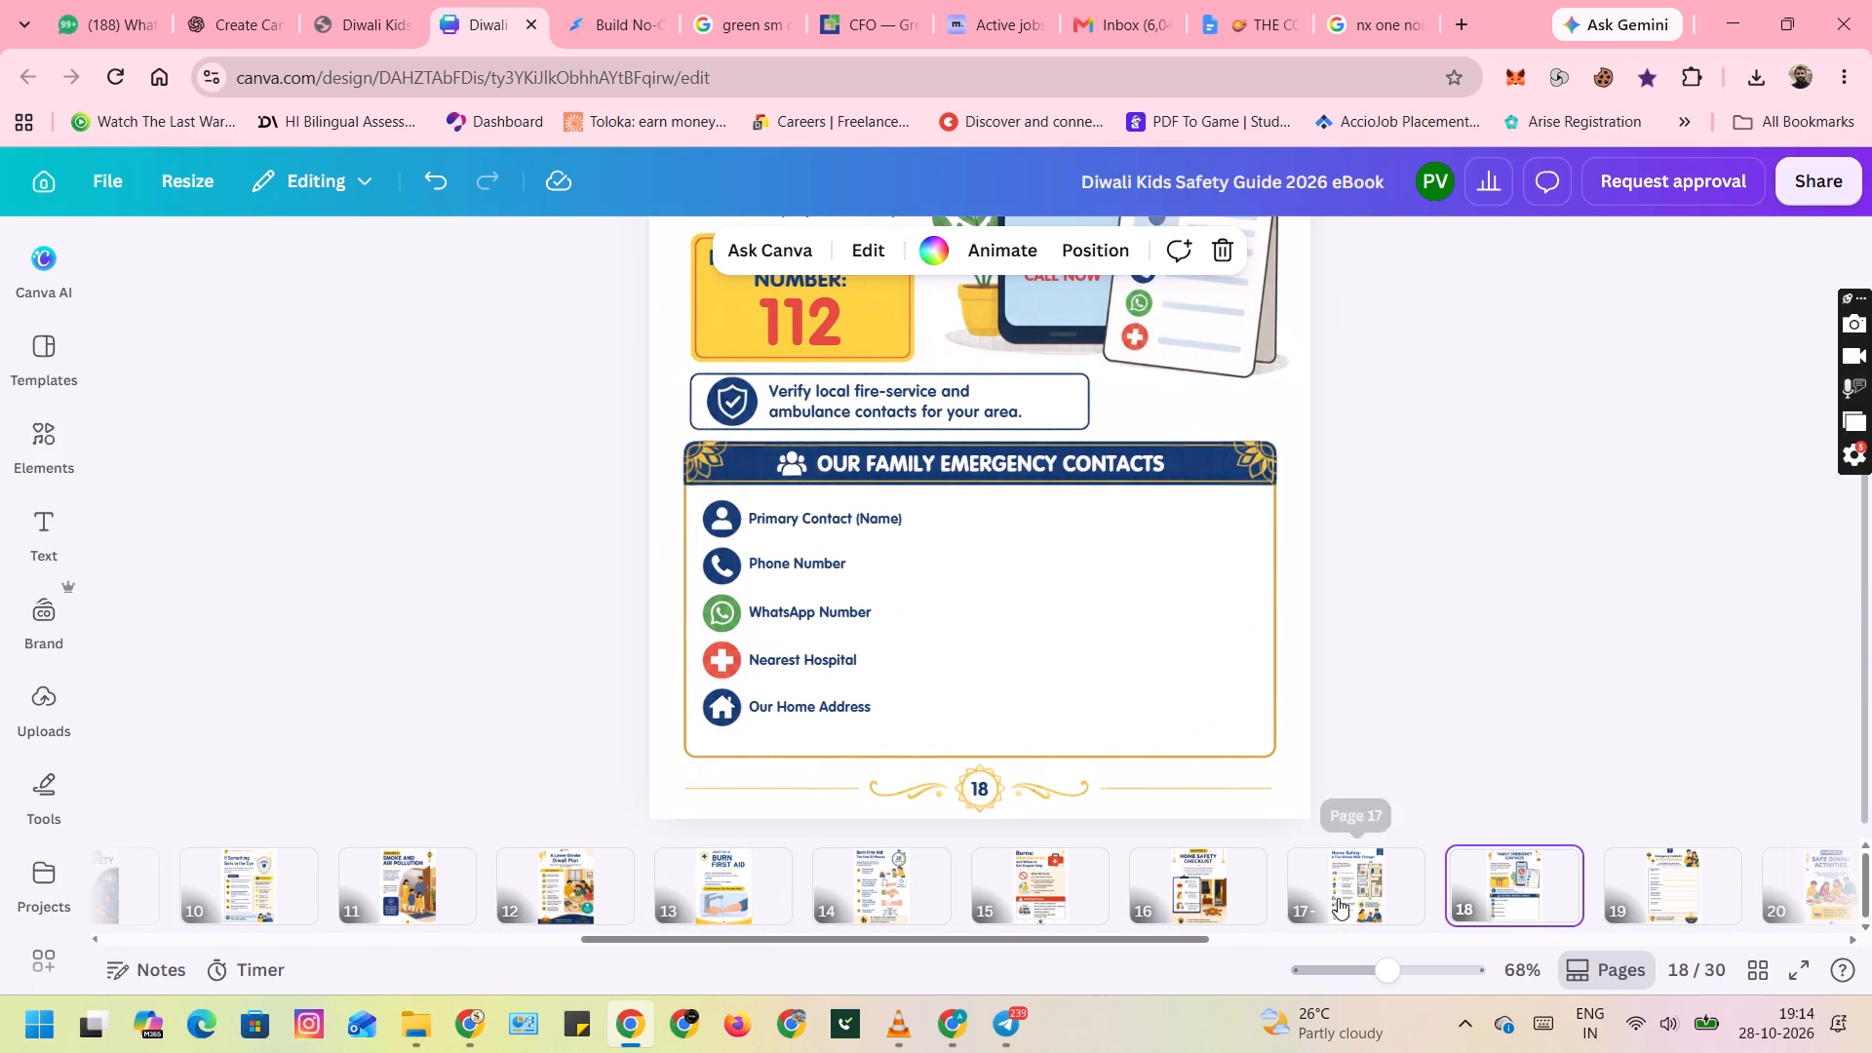
pyautogui.scroll(-1, 980, 642)
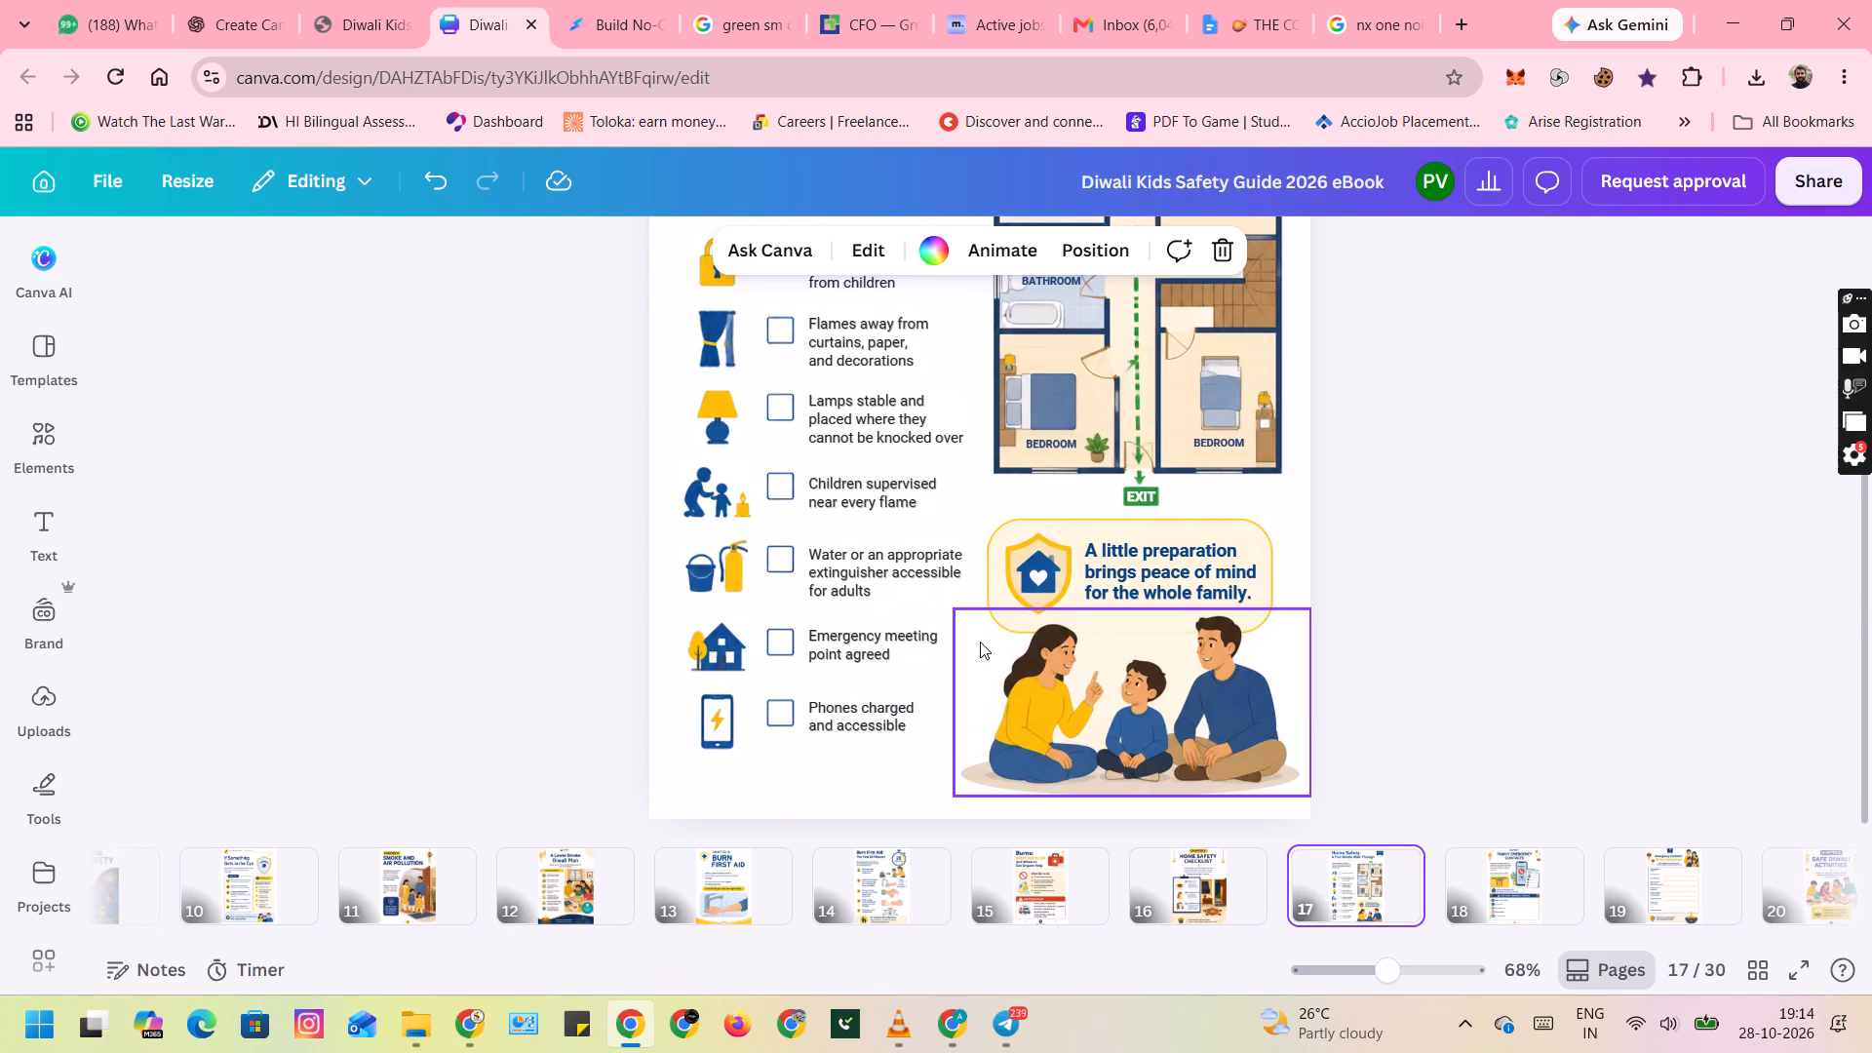
pyautogui.scroll(-1, 980, 642)
pyautogui.hscroll(1, 980, 642)
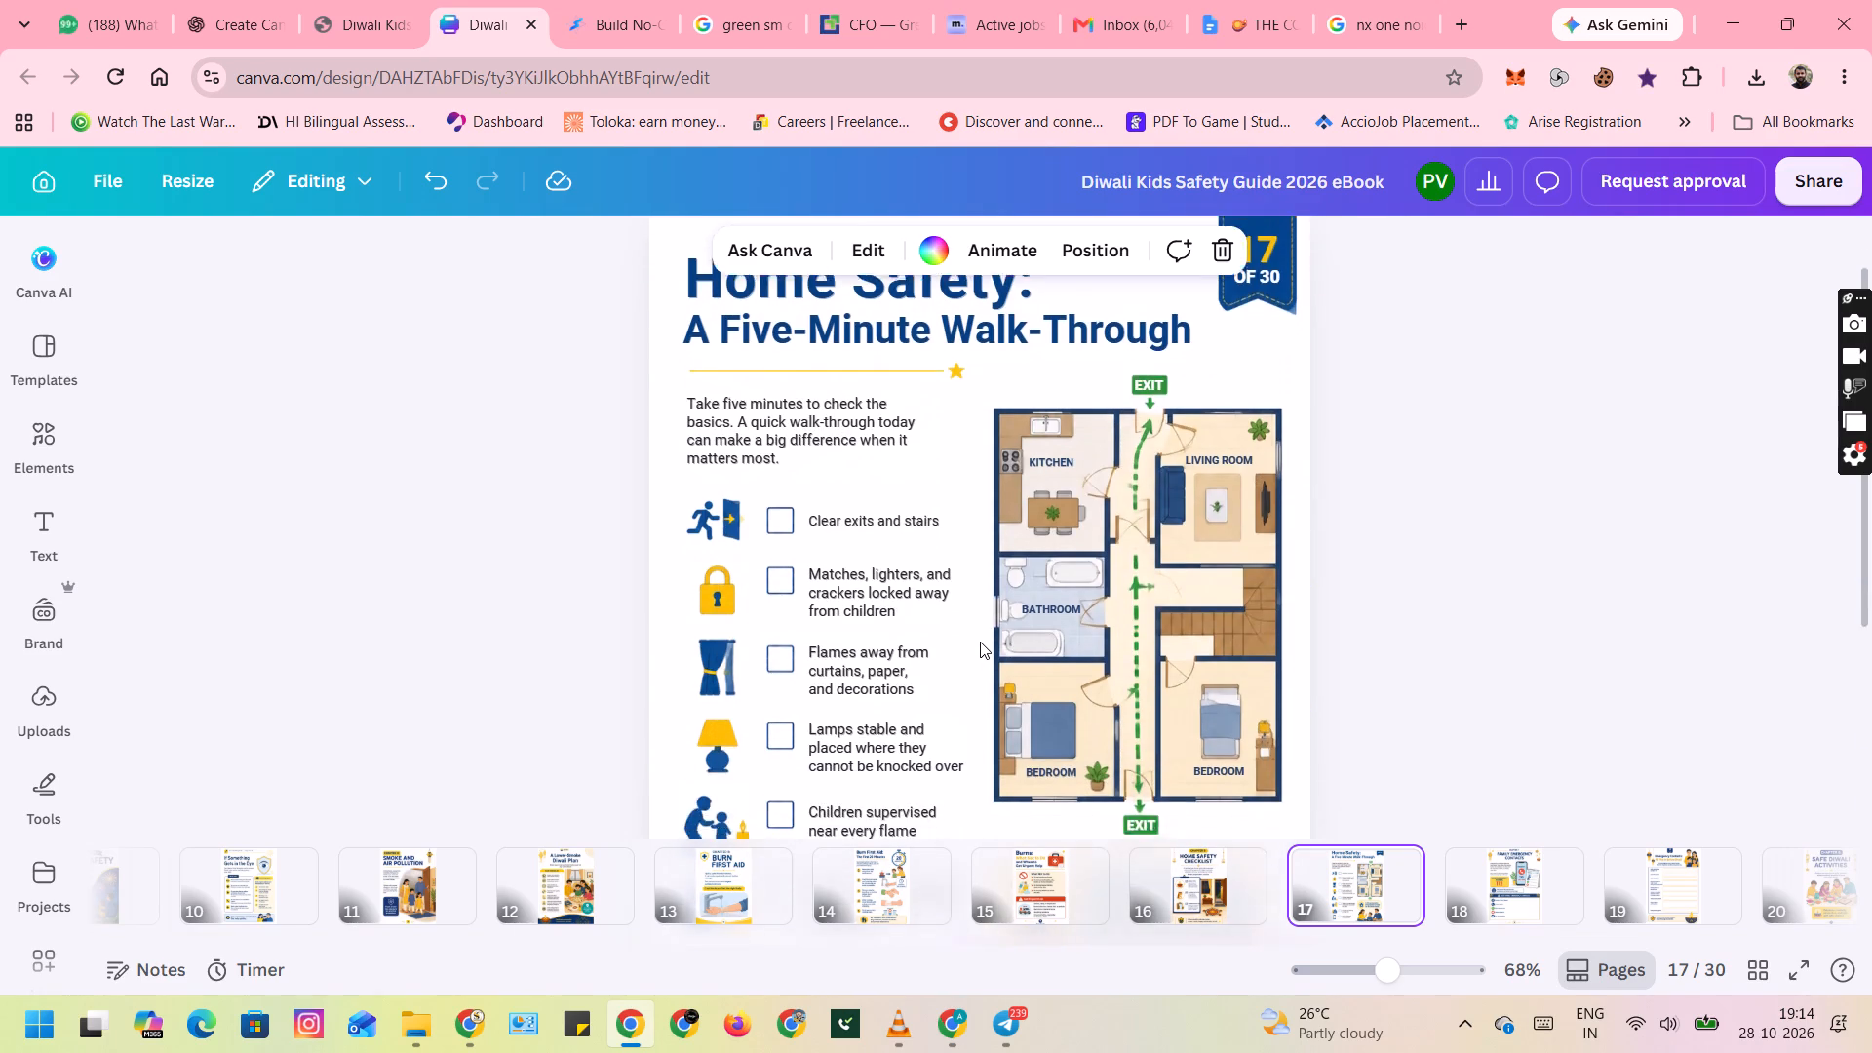
pyautogui.hscroll(1, 980, 642)
pyautogui.click(1511, 889)
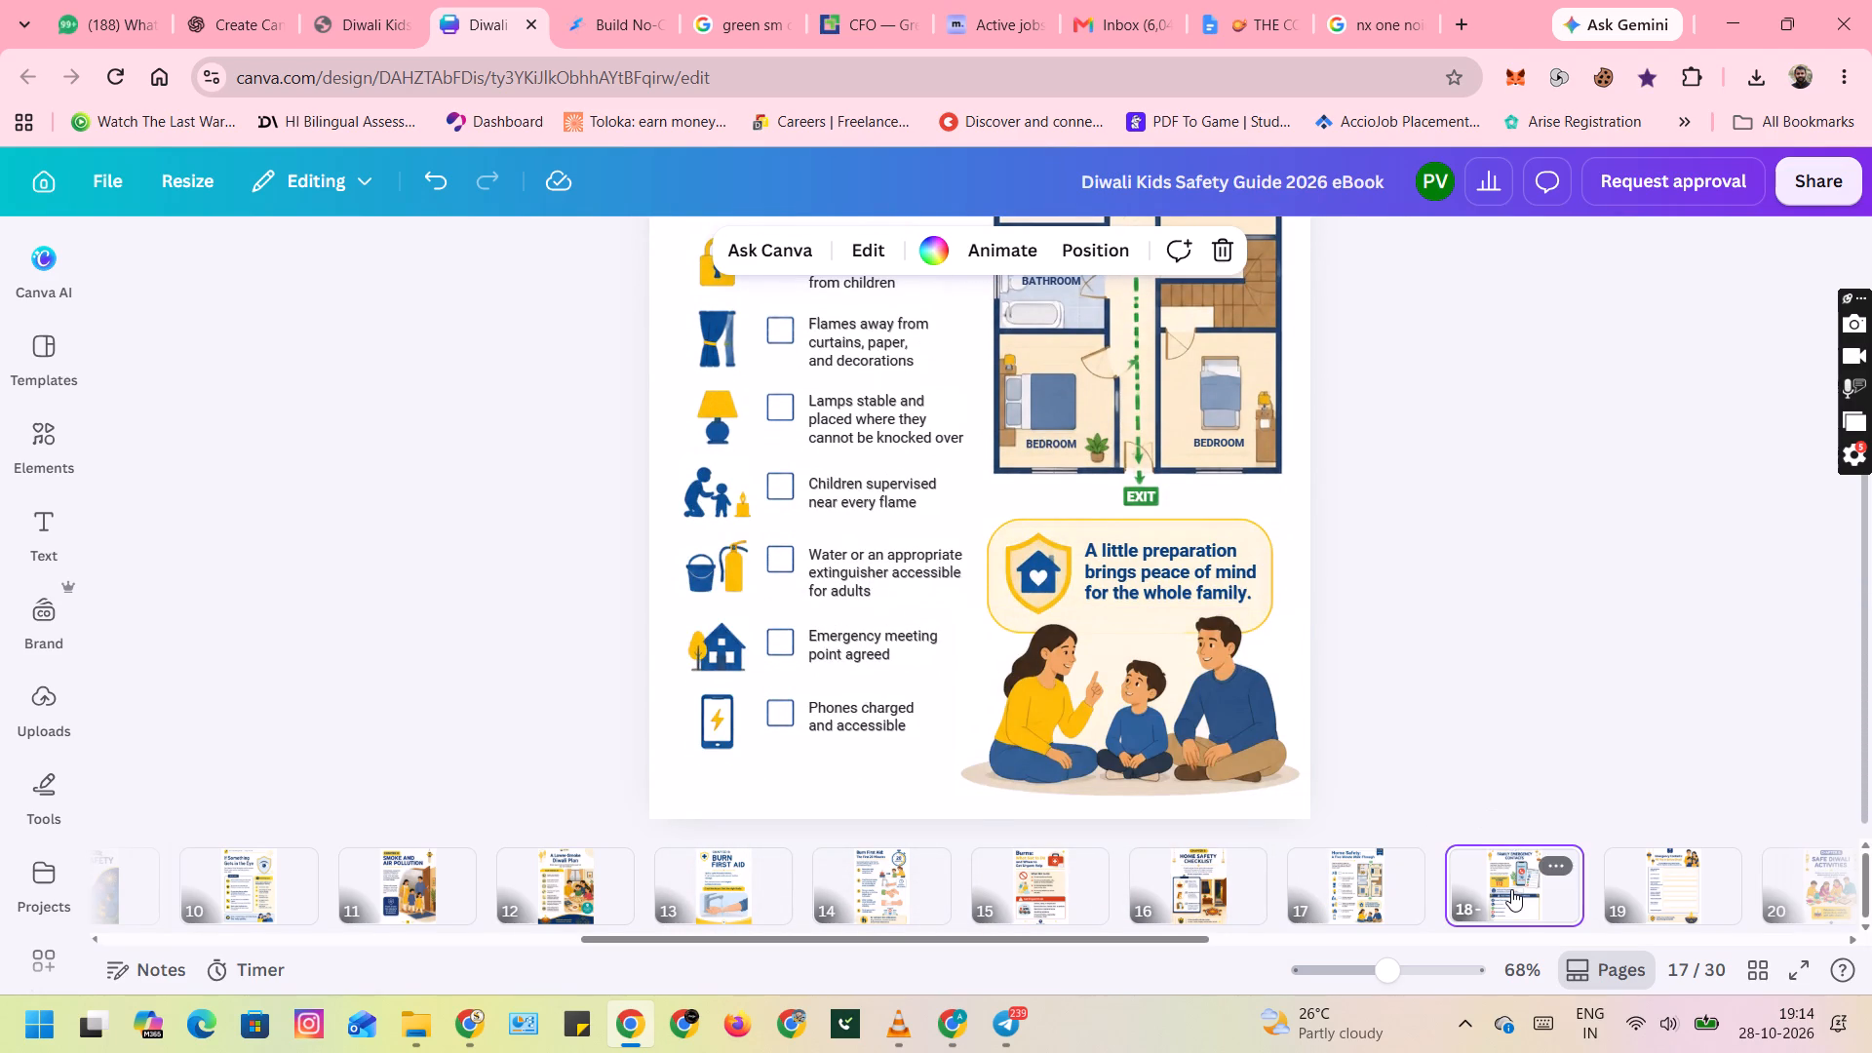
pyautogui.hscroll(11, 229, 916)
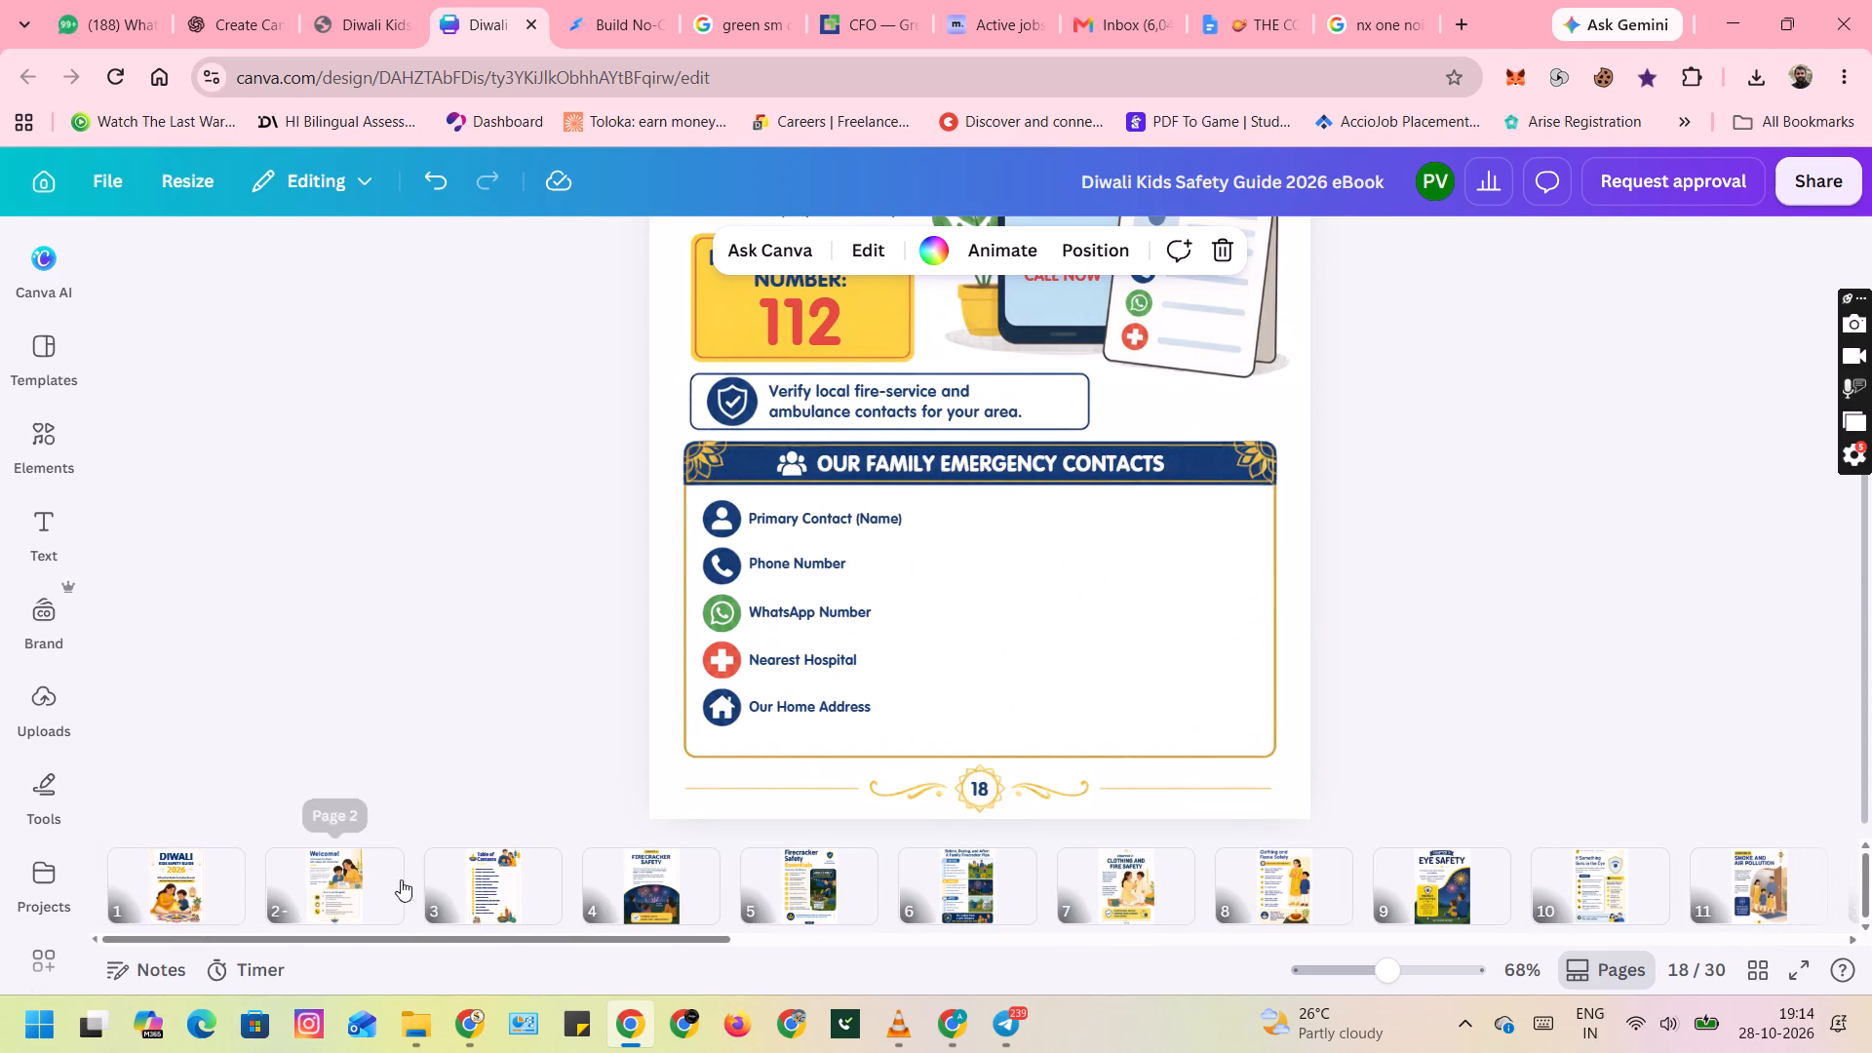
# Return to the Table of Contents on page 3 and set the page number for Chapter 7 Emergency Contacts to 18.
pyautogui.click(495, 883)
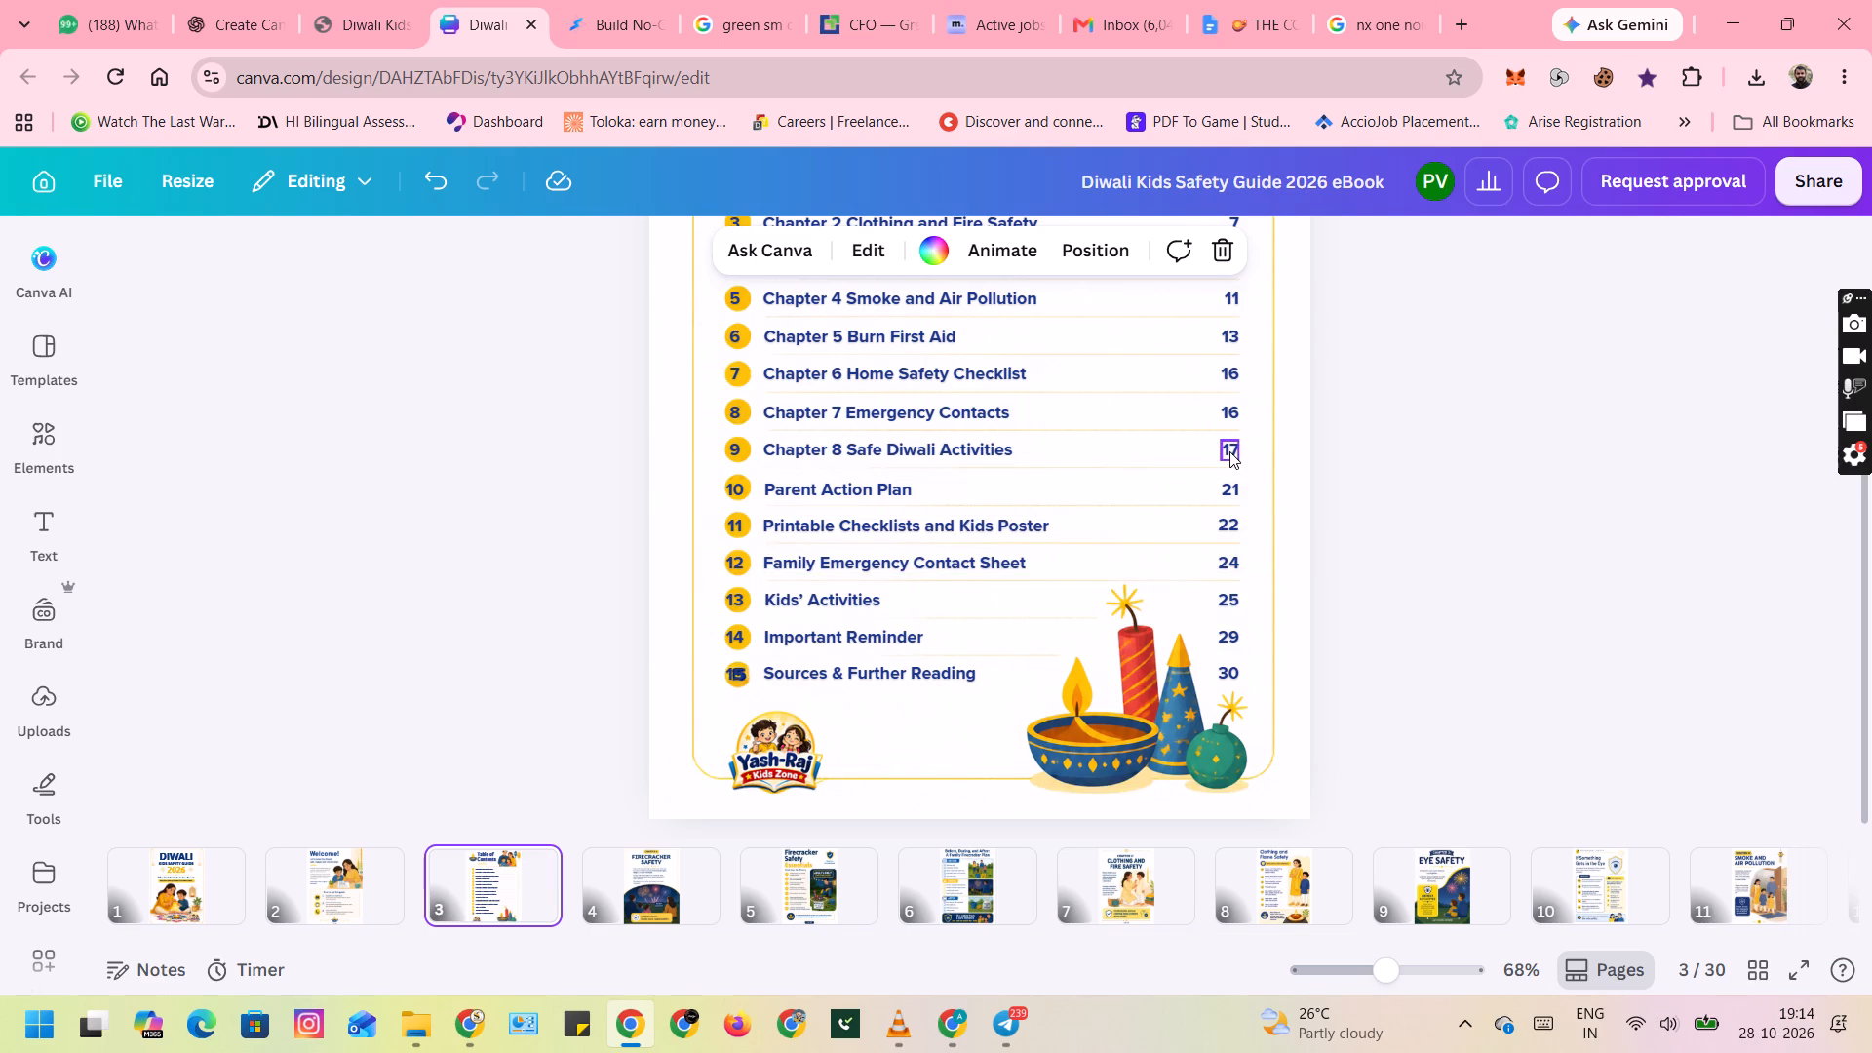
pyautogui.doubleClick(1231, 409)
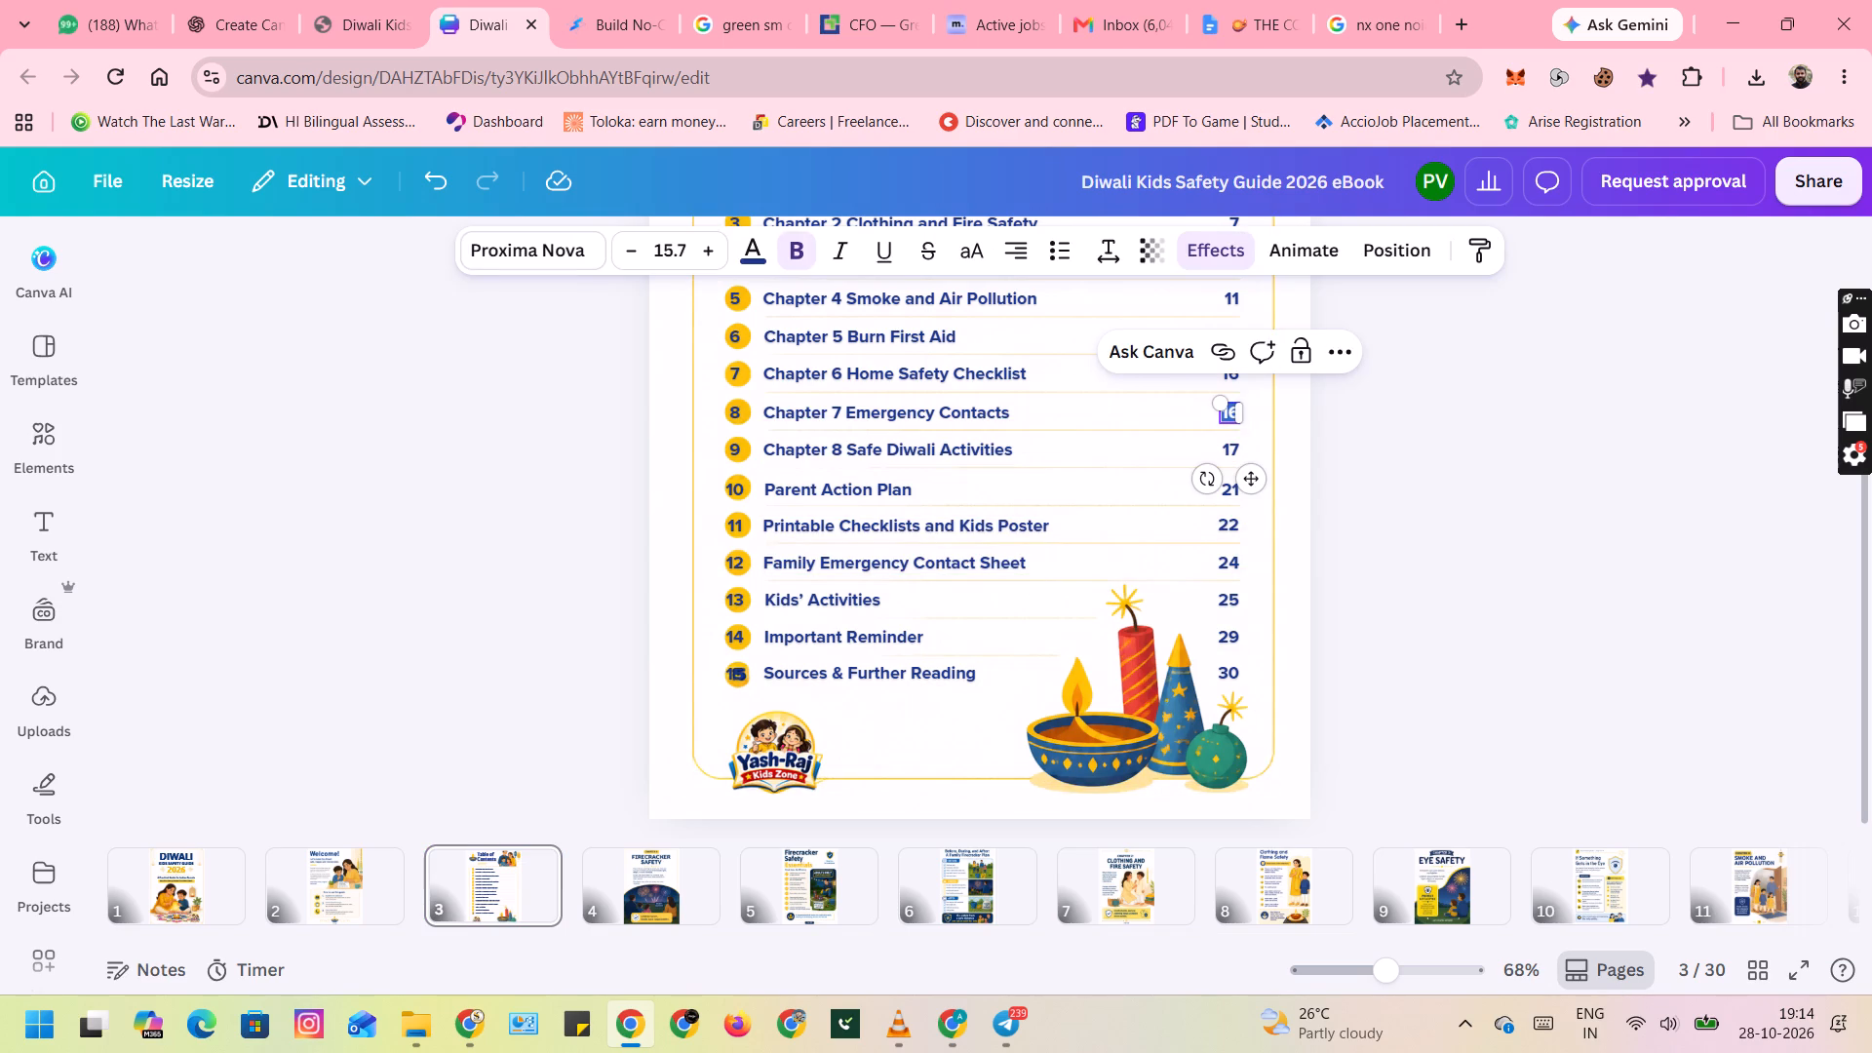
pyautogui.write('18')
pyautogui.click(1443, 550)
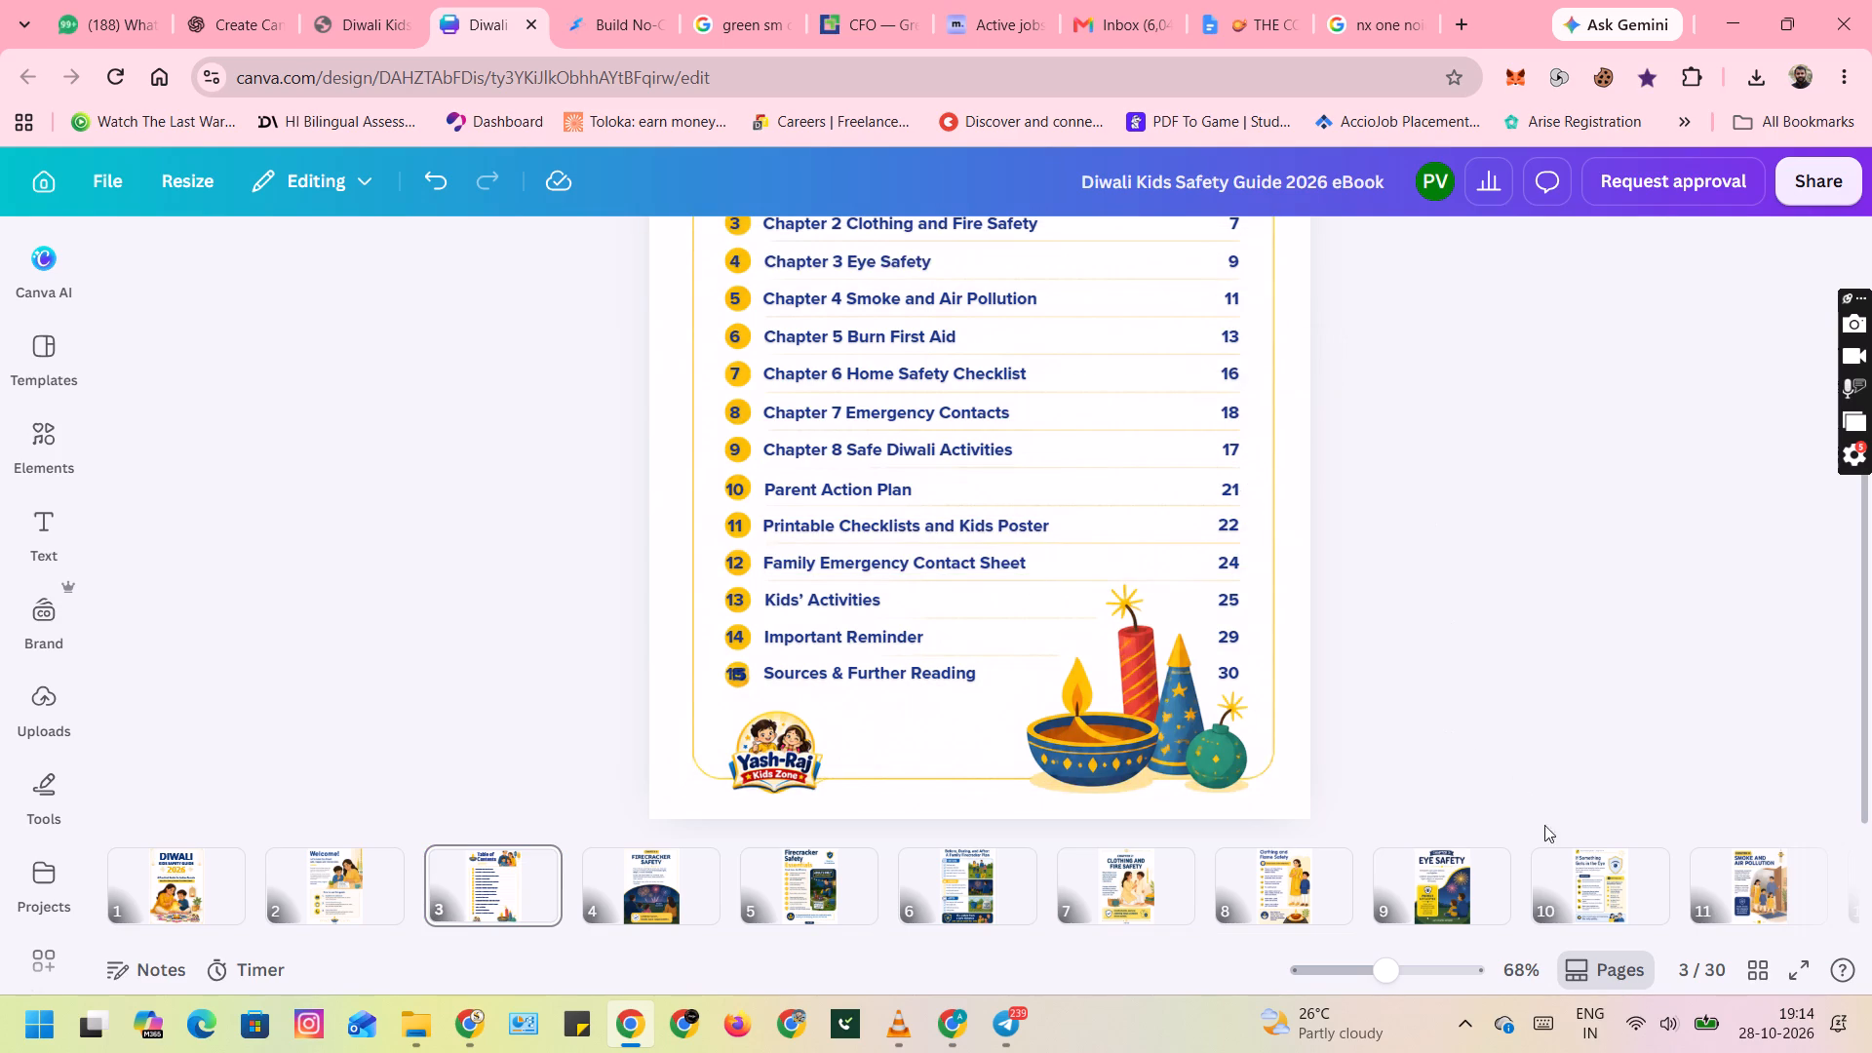
# Set the Chapter 8 Safe Diwali Activities page number to 20, widening its text box to one line and nudging it left into the number column.
pyautogui.hscroll(-7, 1605, 898)
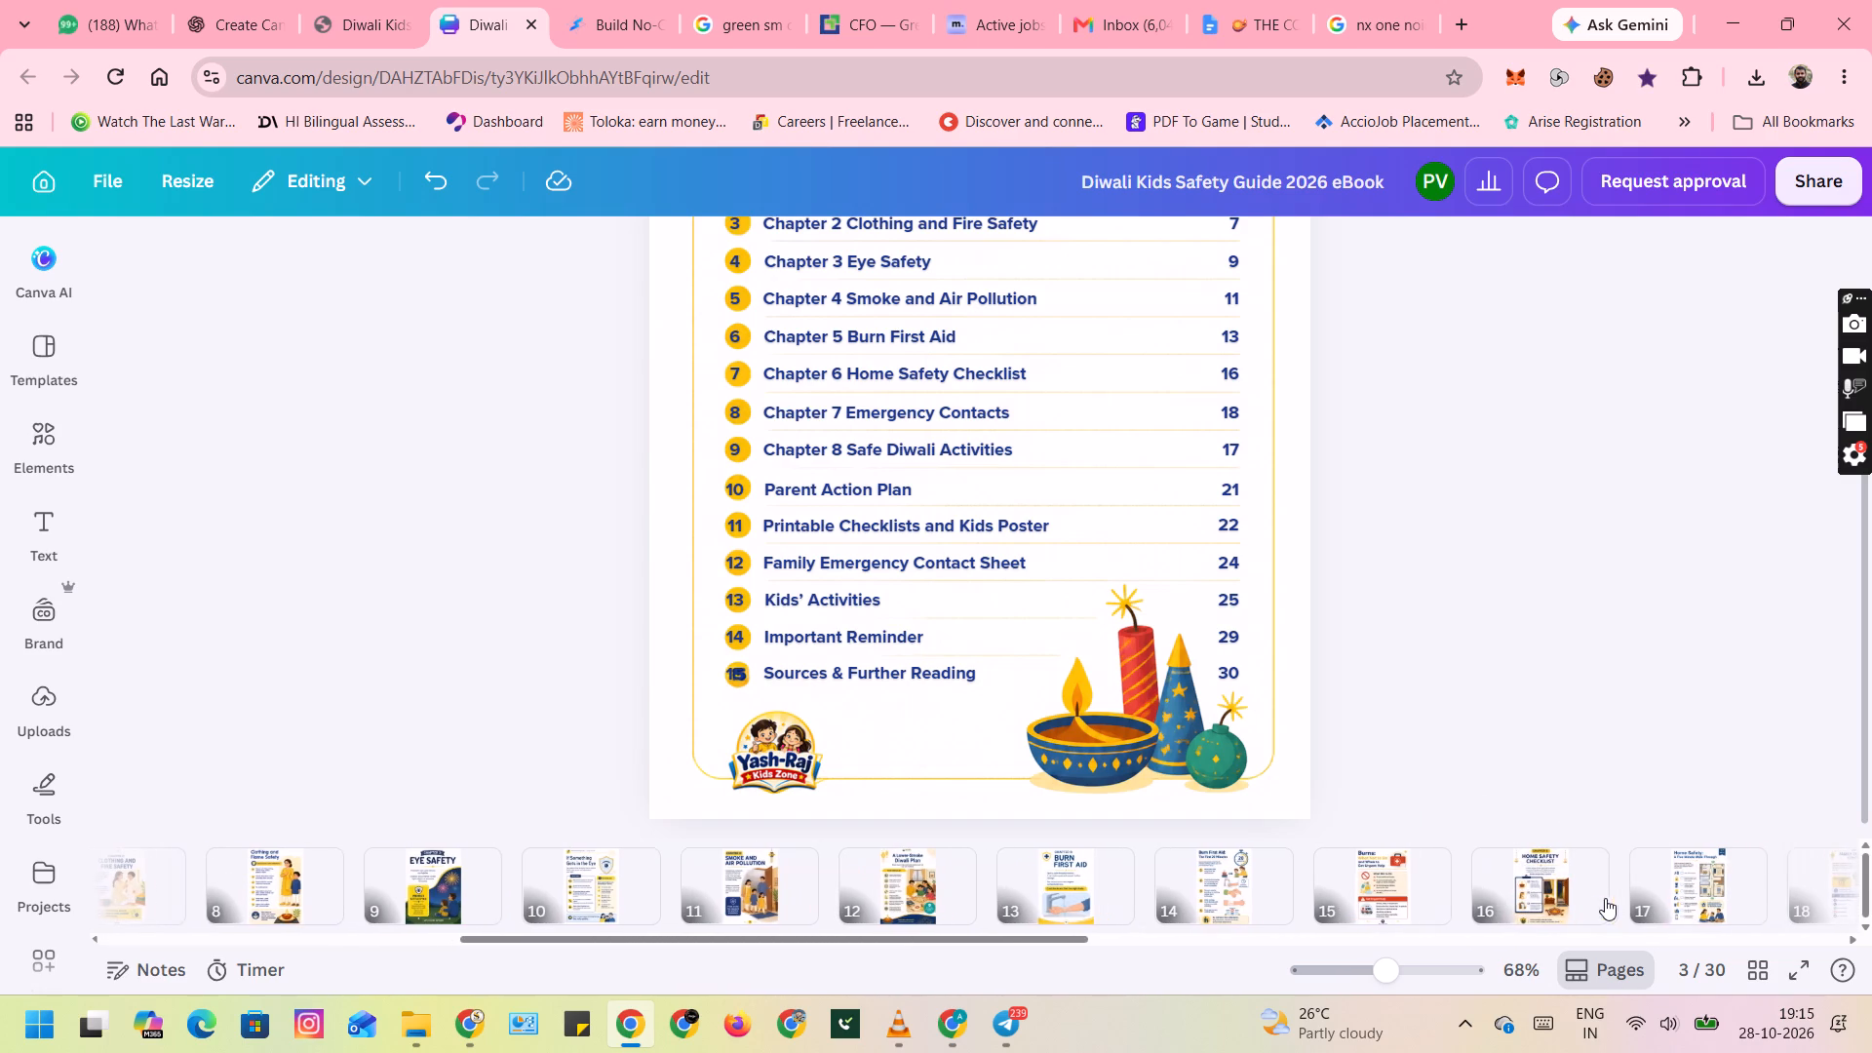
pyautogui.hscroll(-6, 1605, 898)
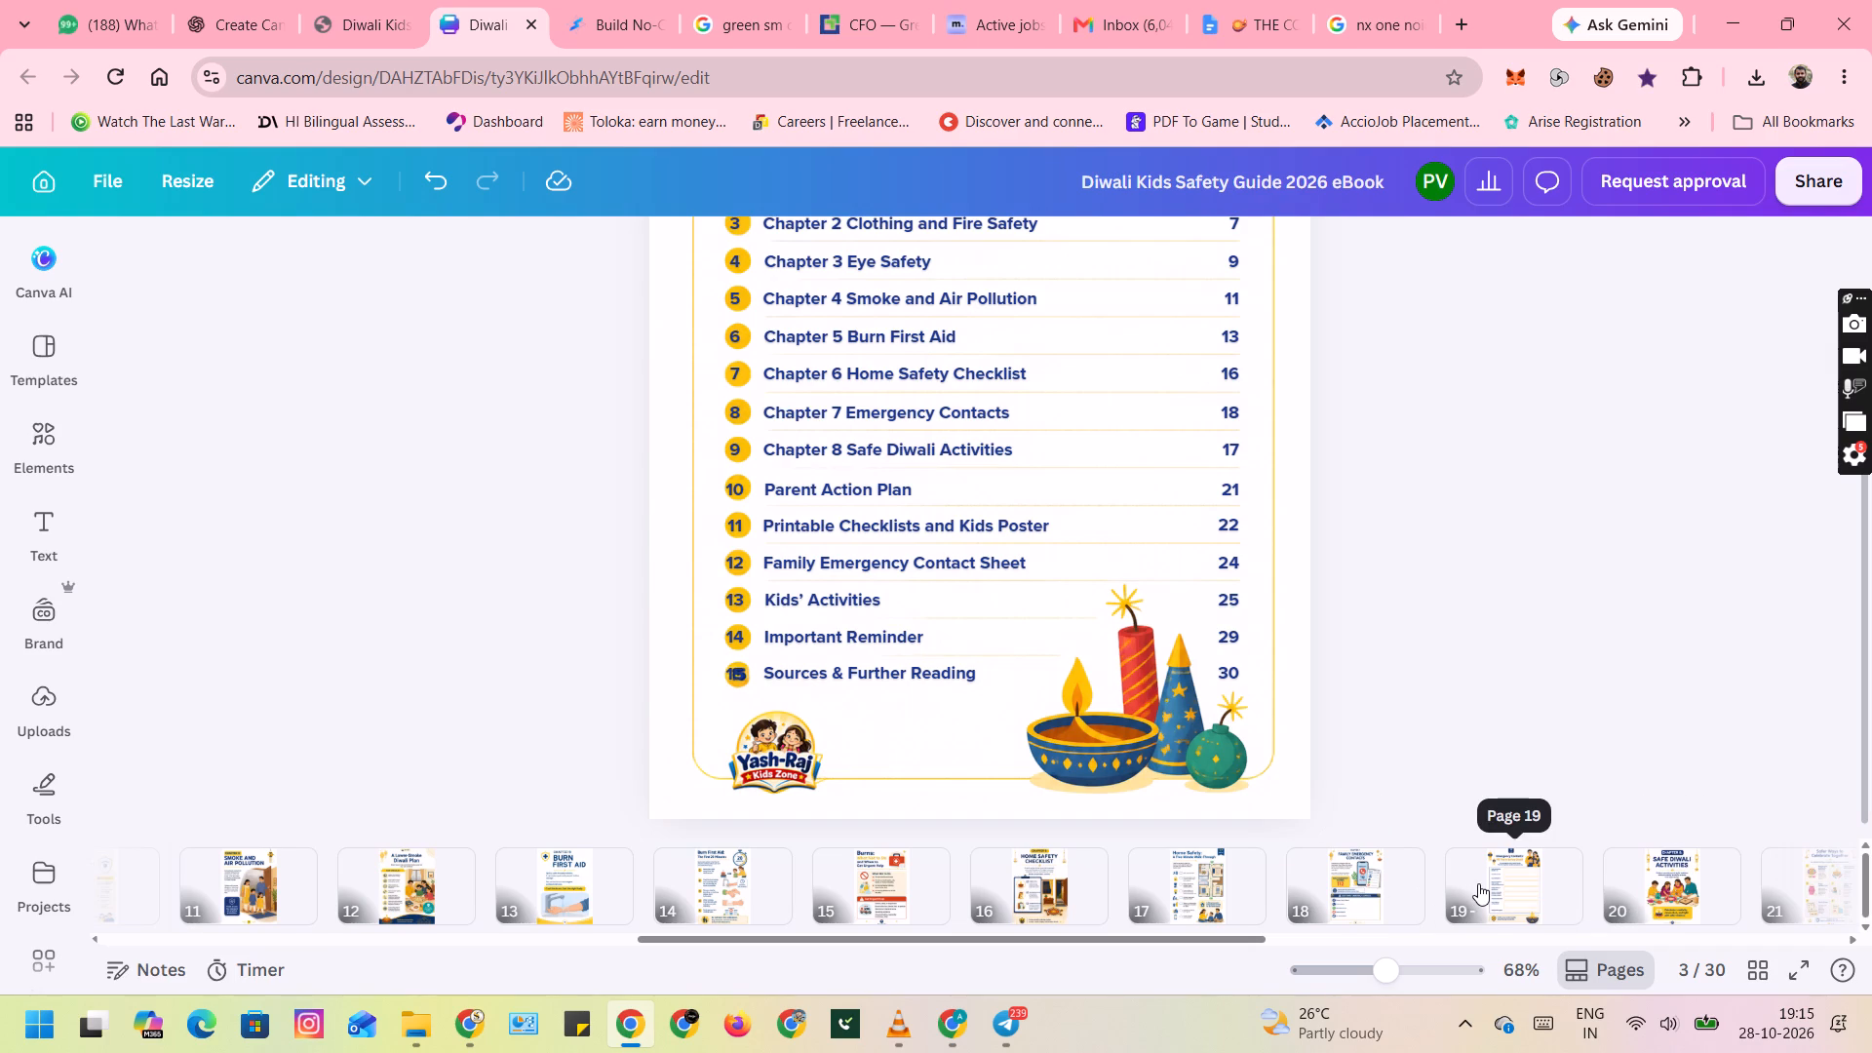
pyautogui.doubleClick(1229, 448)
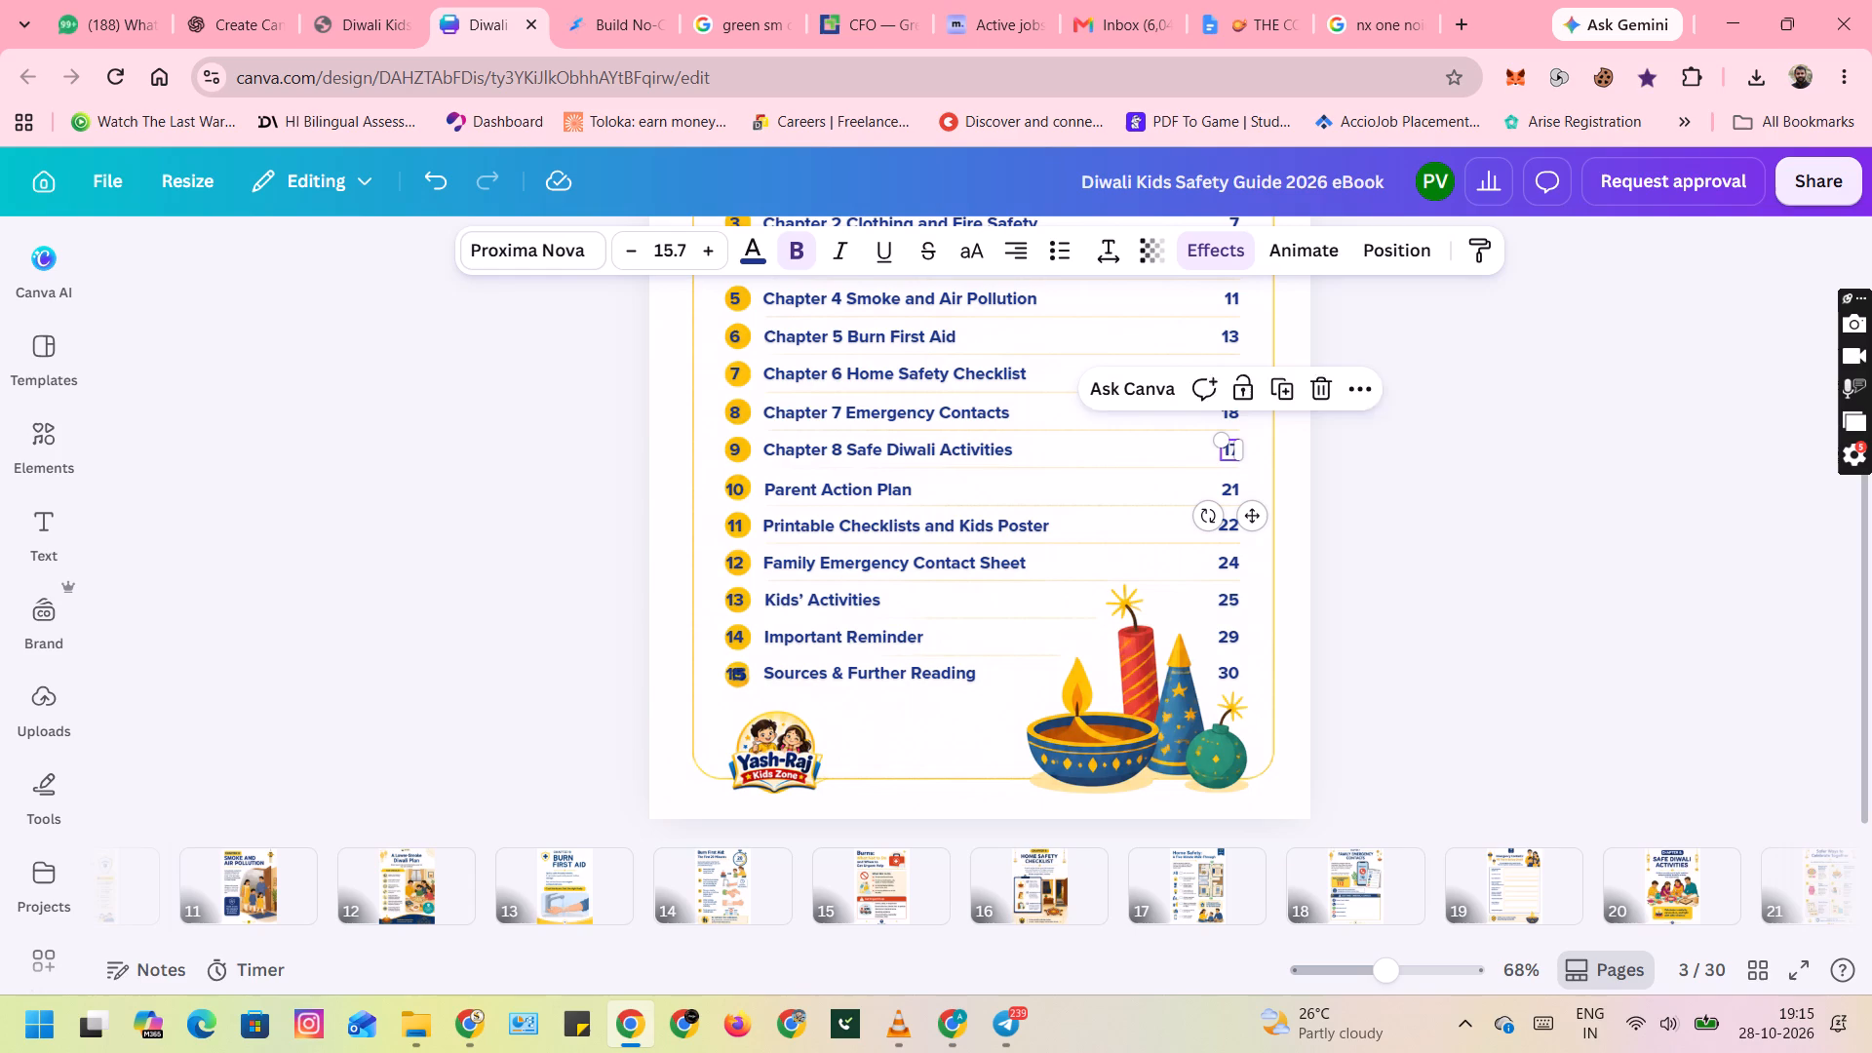
pyautogui.write('20')
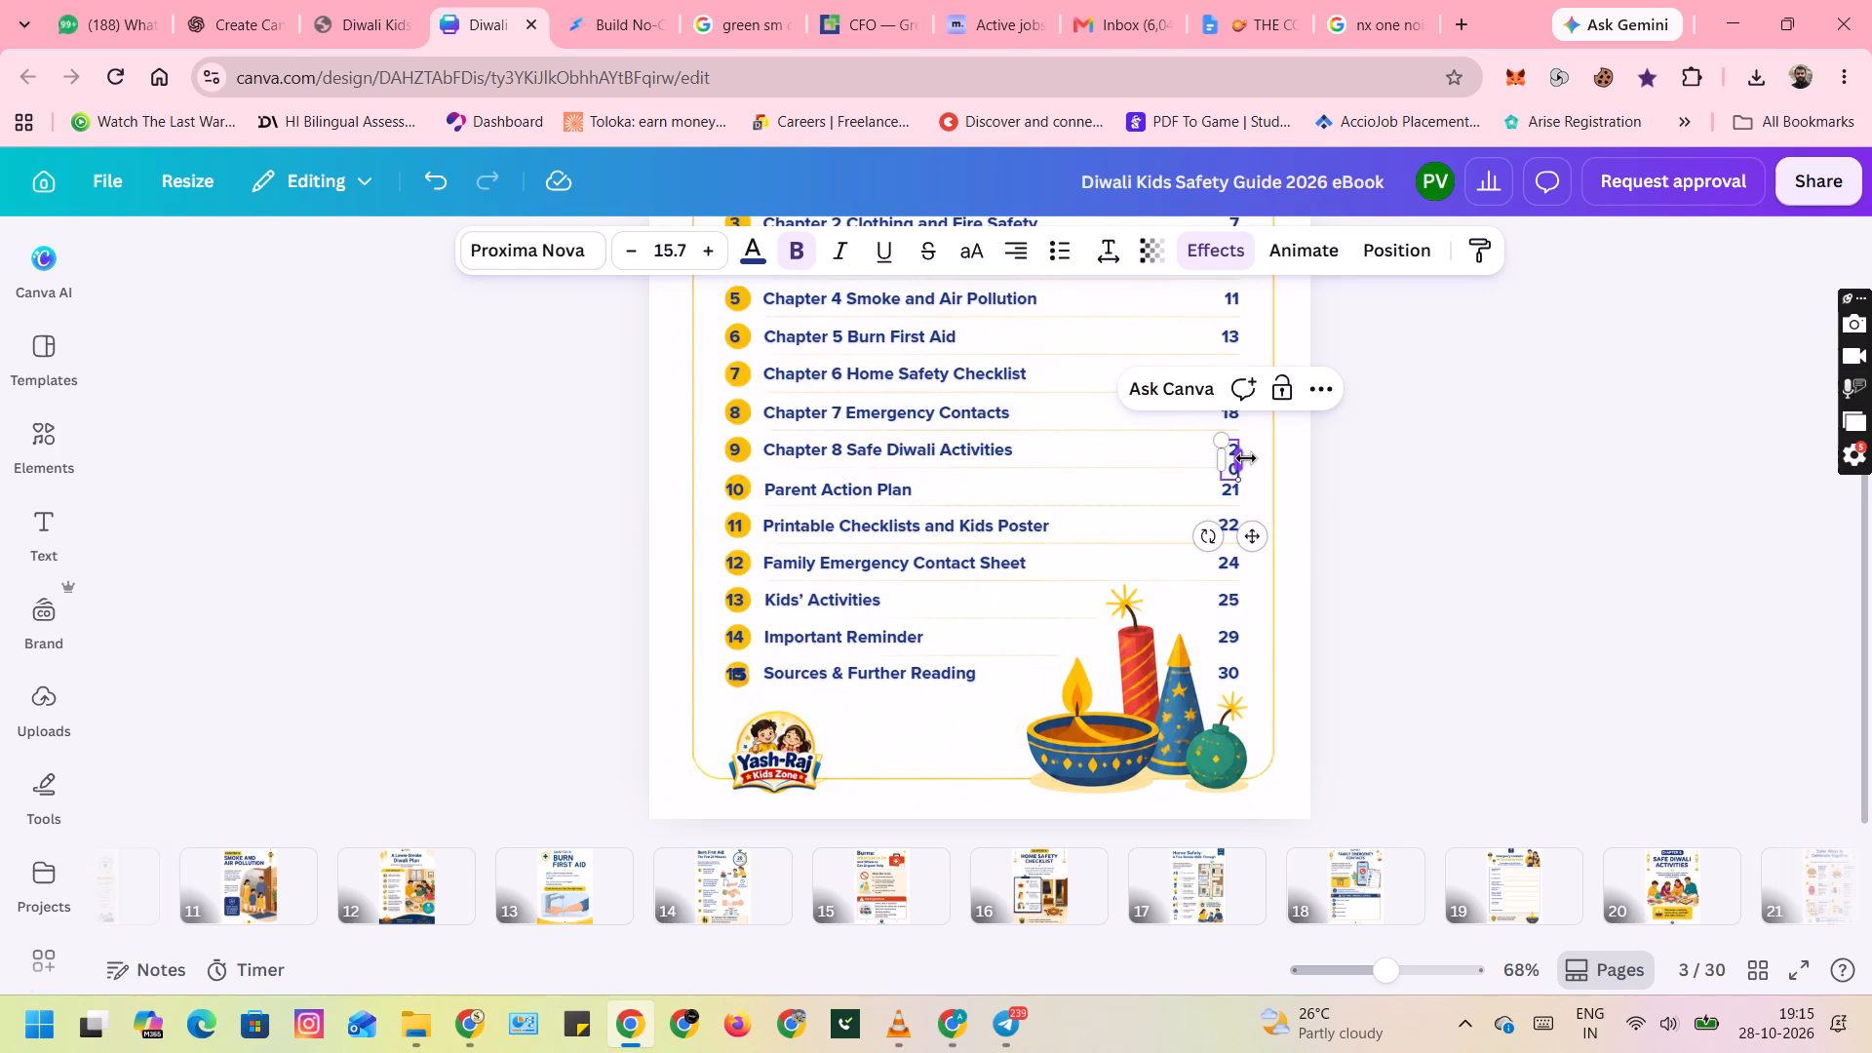
pyautogui.click(1246, 459)
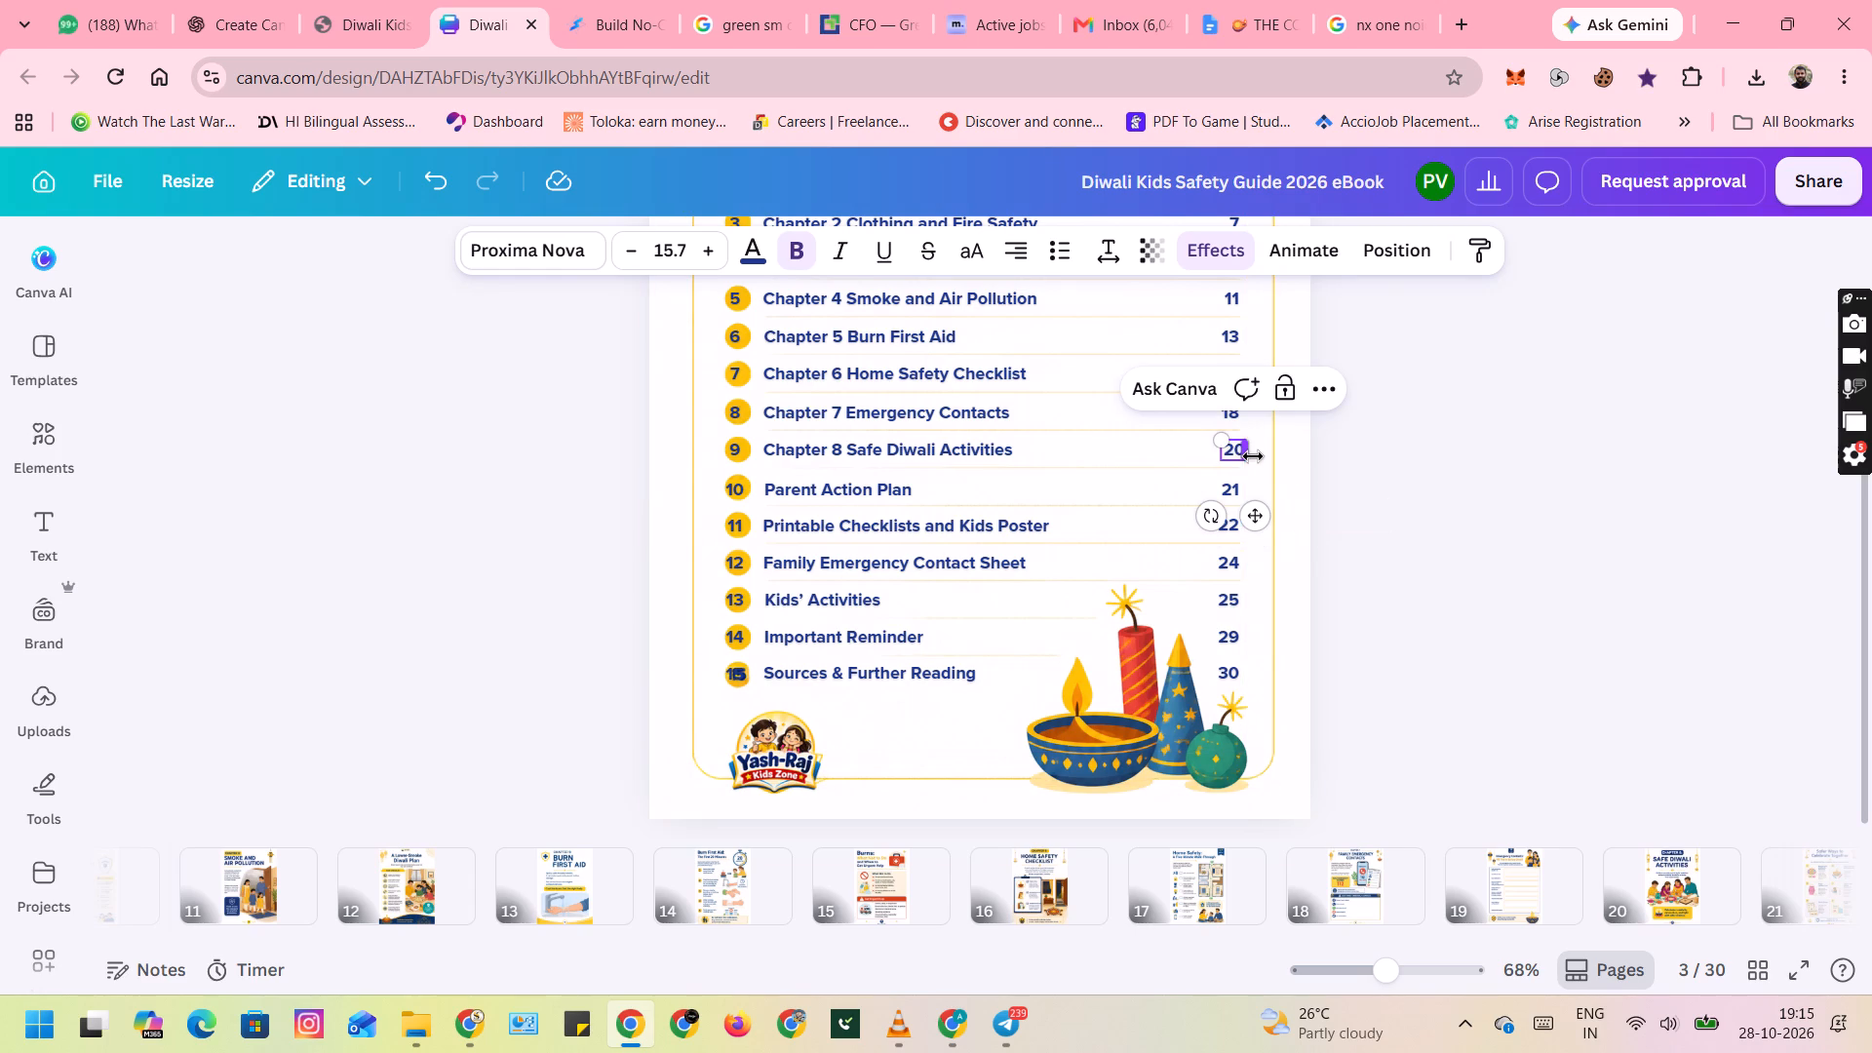
pyautogui.click(1422, 485)
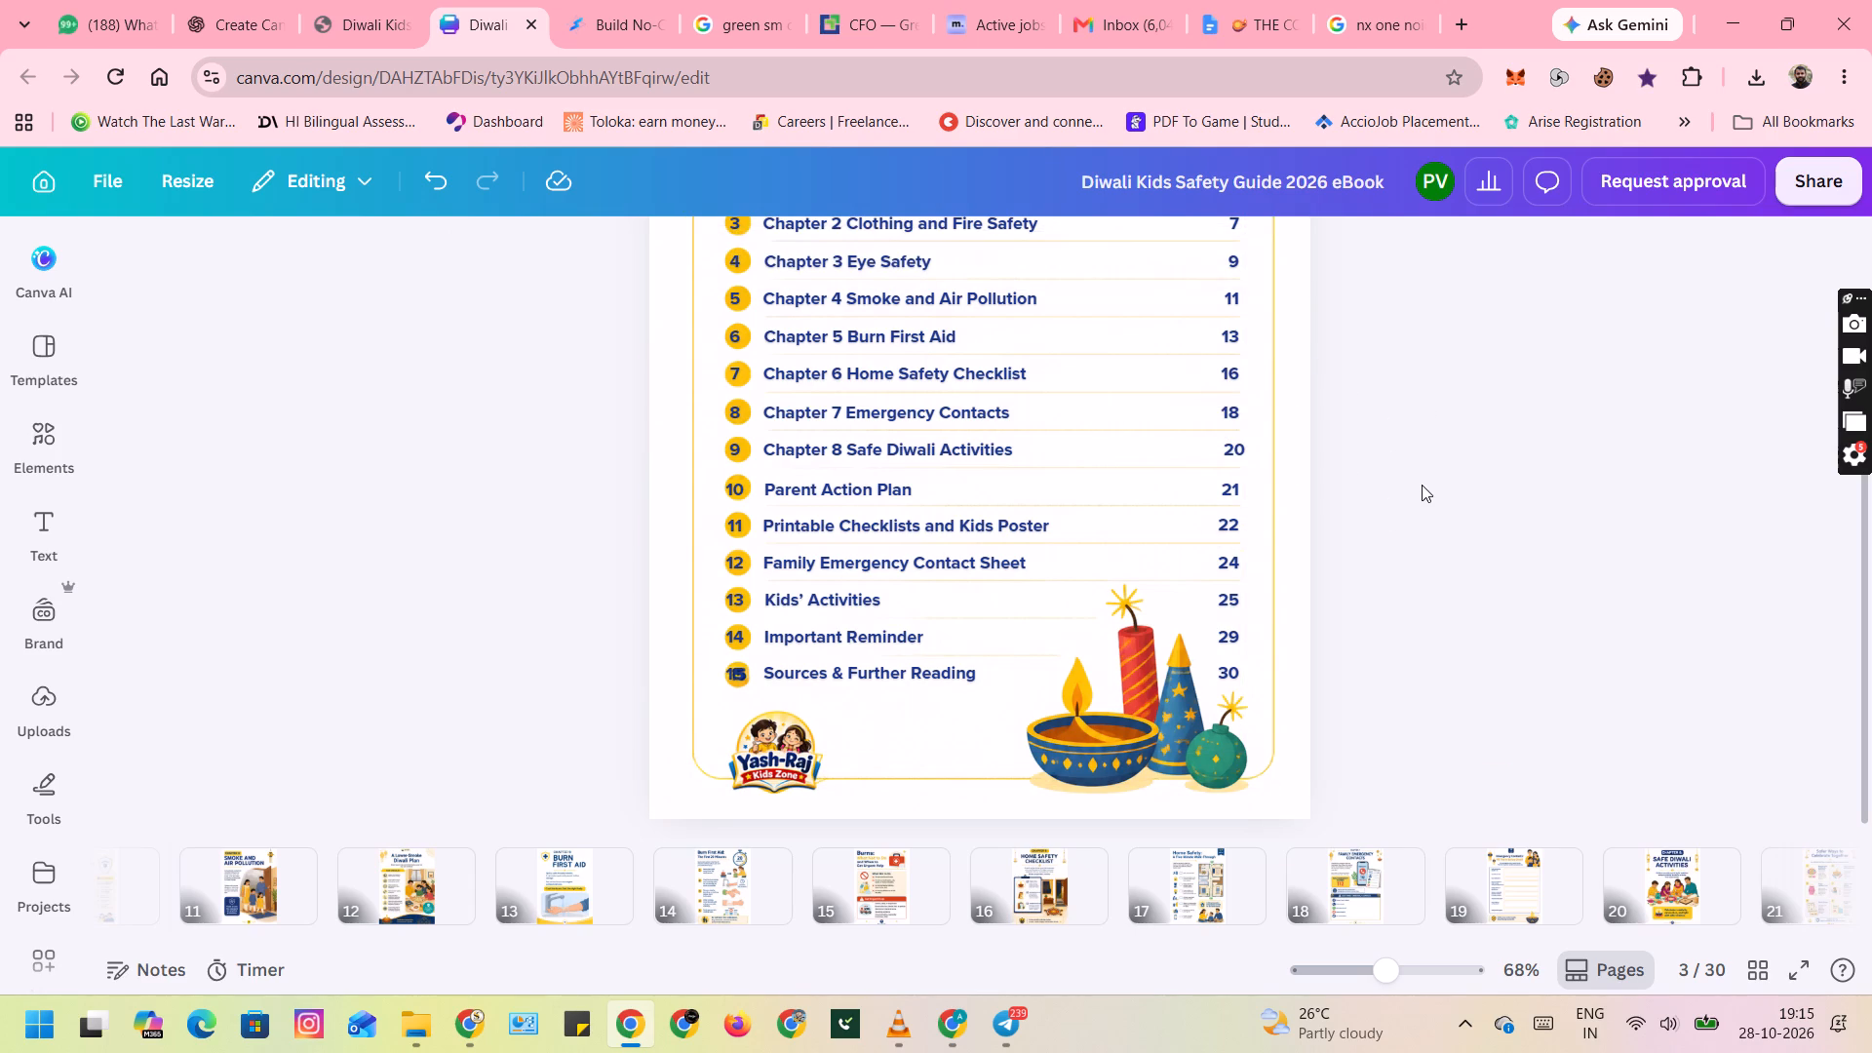
pyautogui.click(1233, 449)
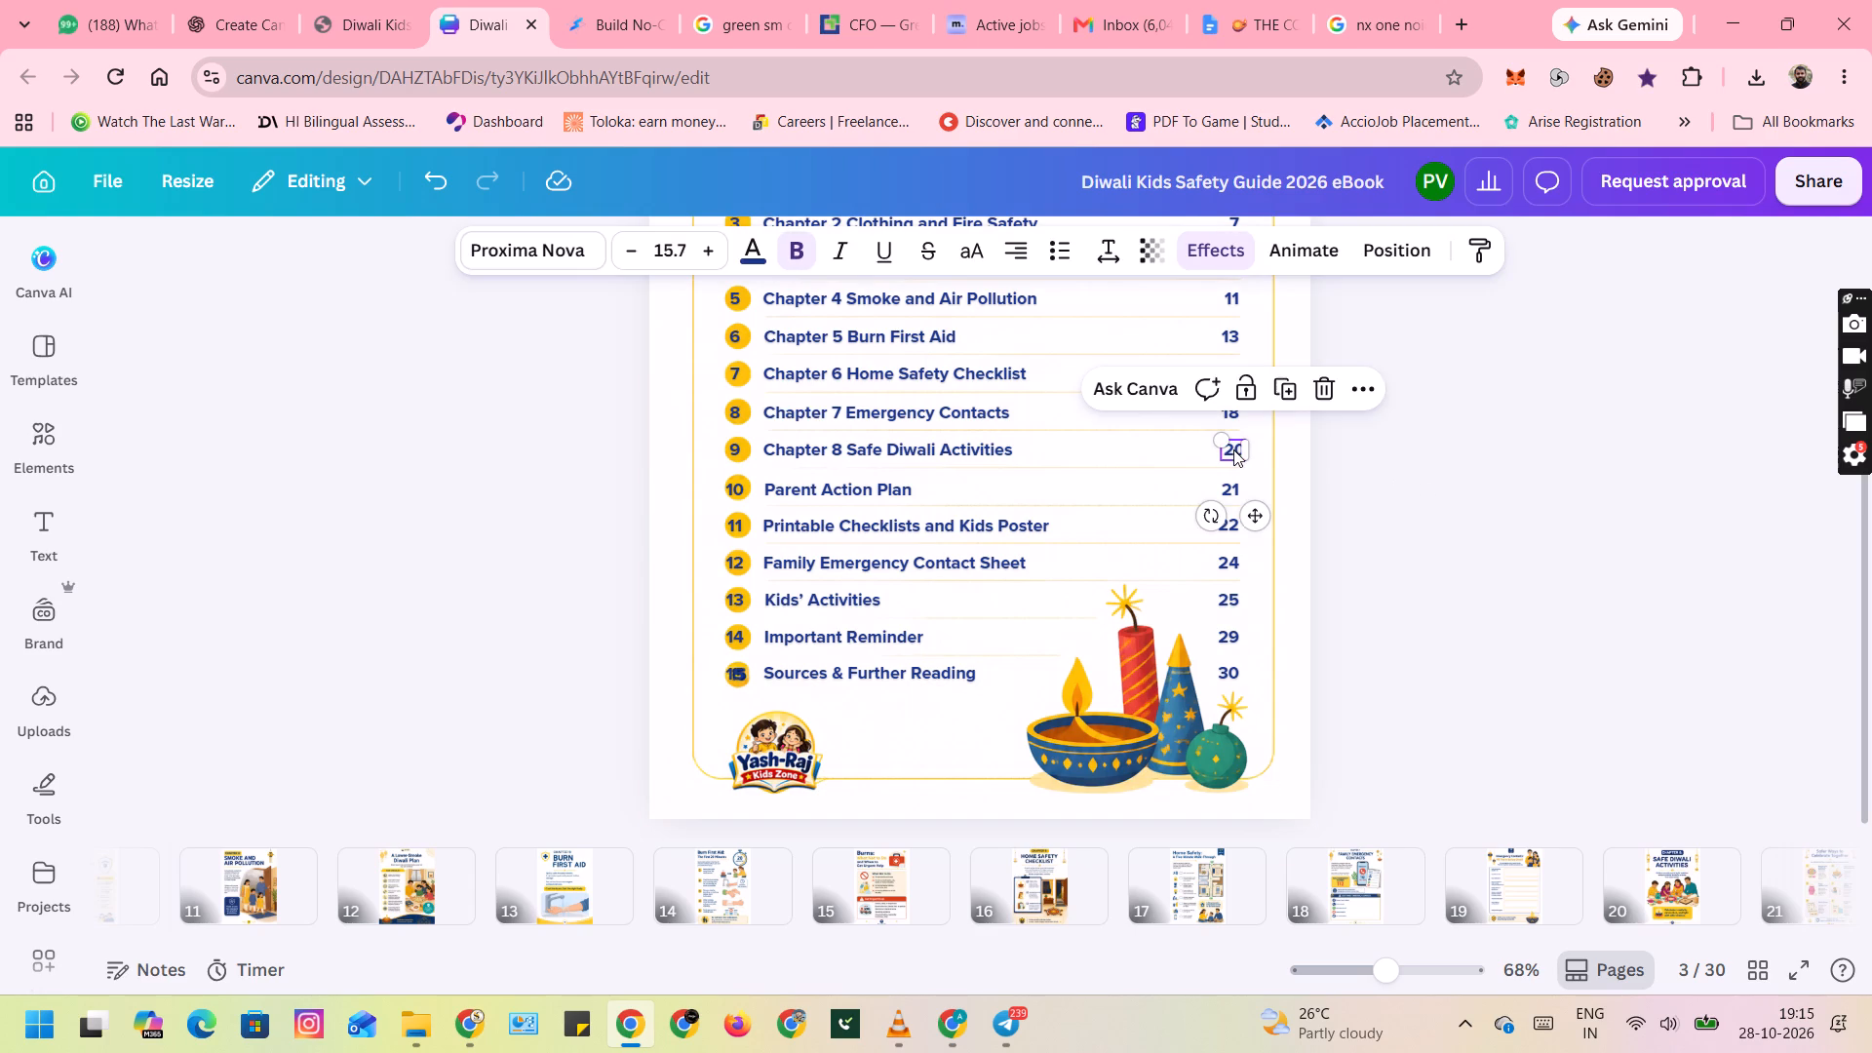
pyautogui.press('Left')
pyautogui.click(1419, 553)
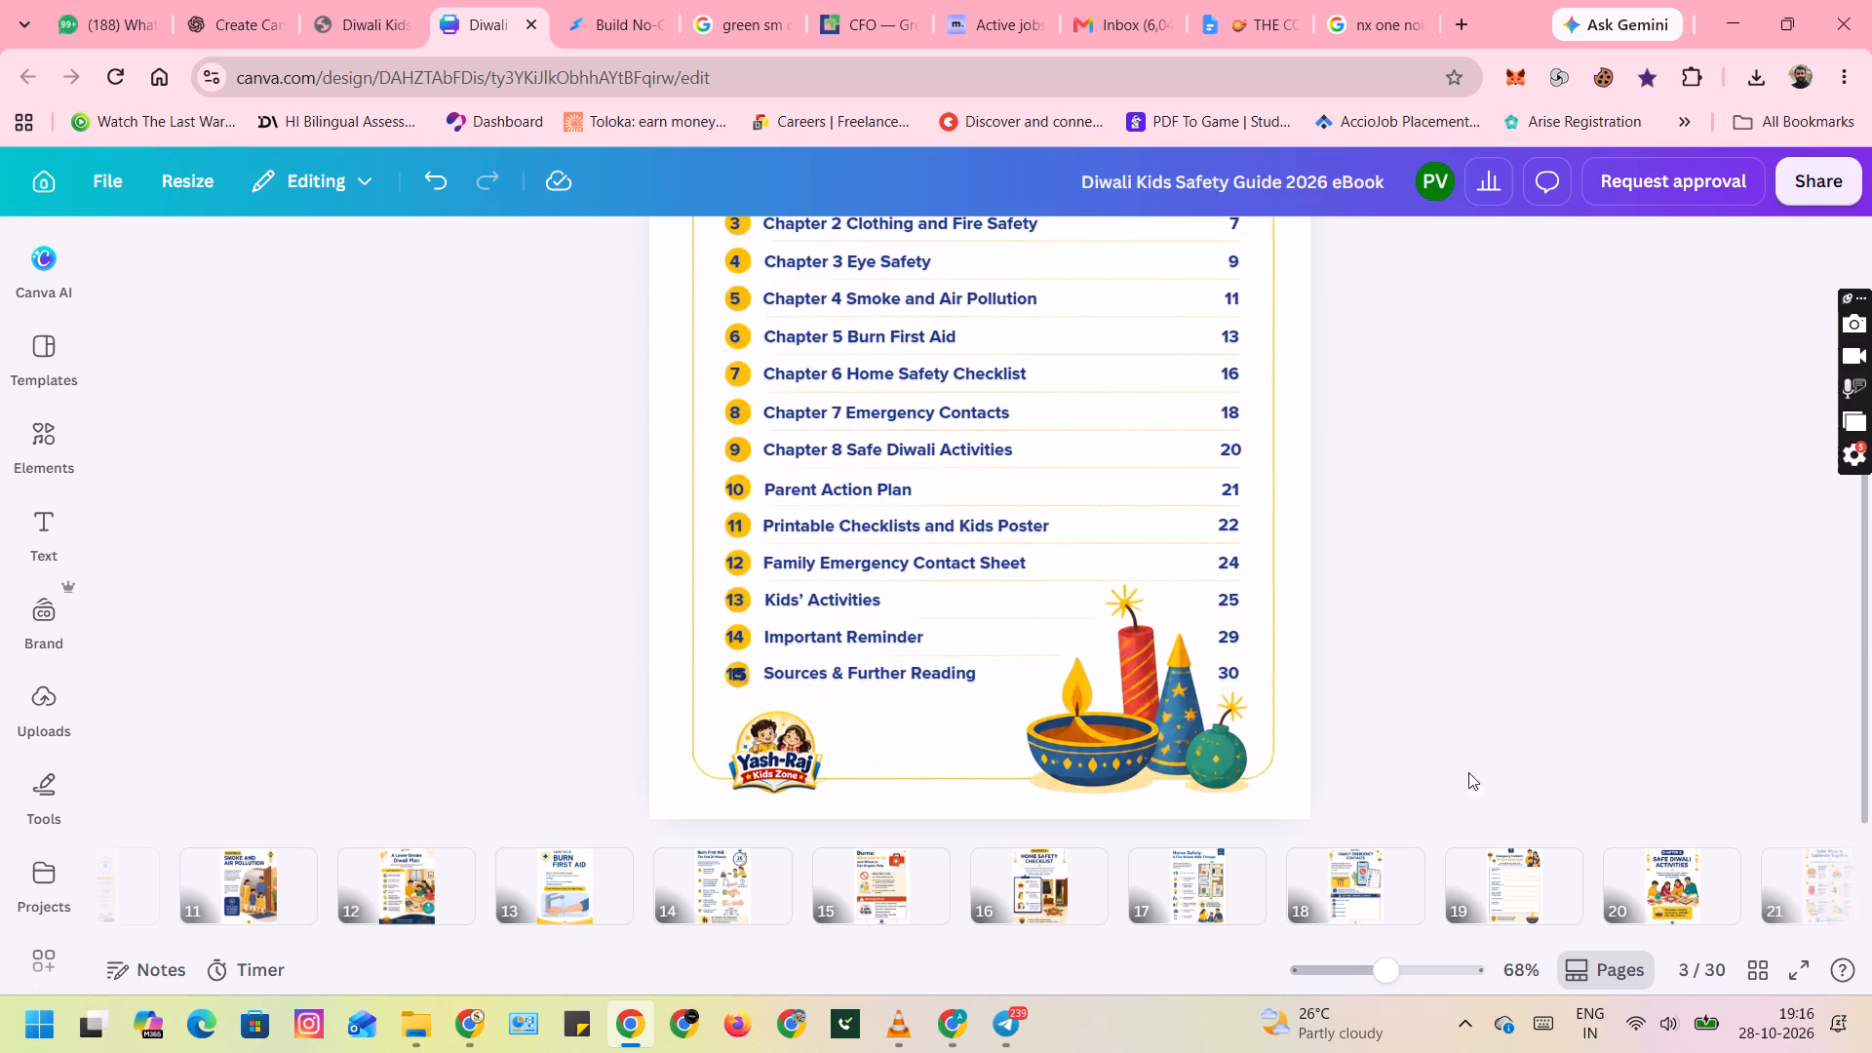
# Find the Parent Action Plan among pages 21 to 23 and set its Table of Contents page number to 22, widening its text box to one line.
pyautogui.hscroll(-7, 1697, 893)
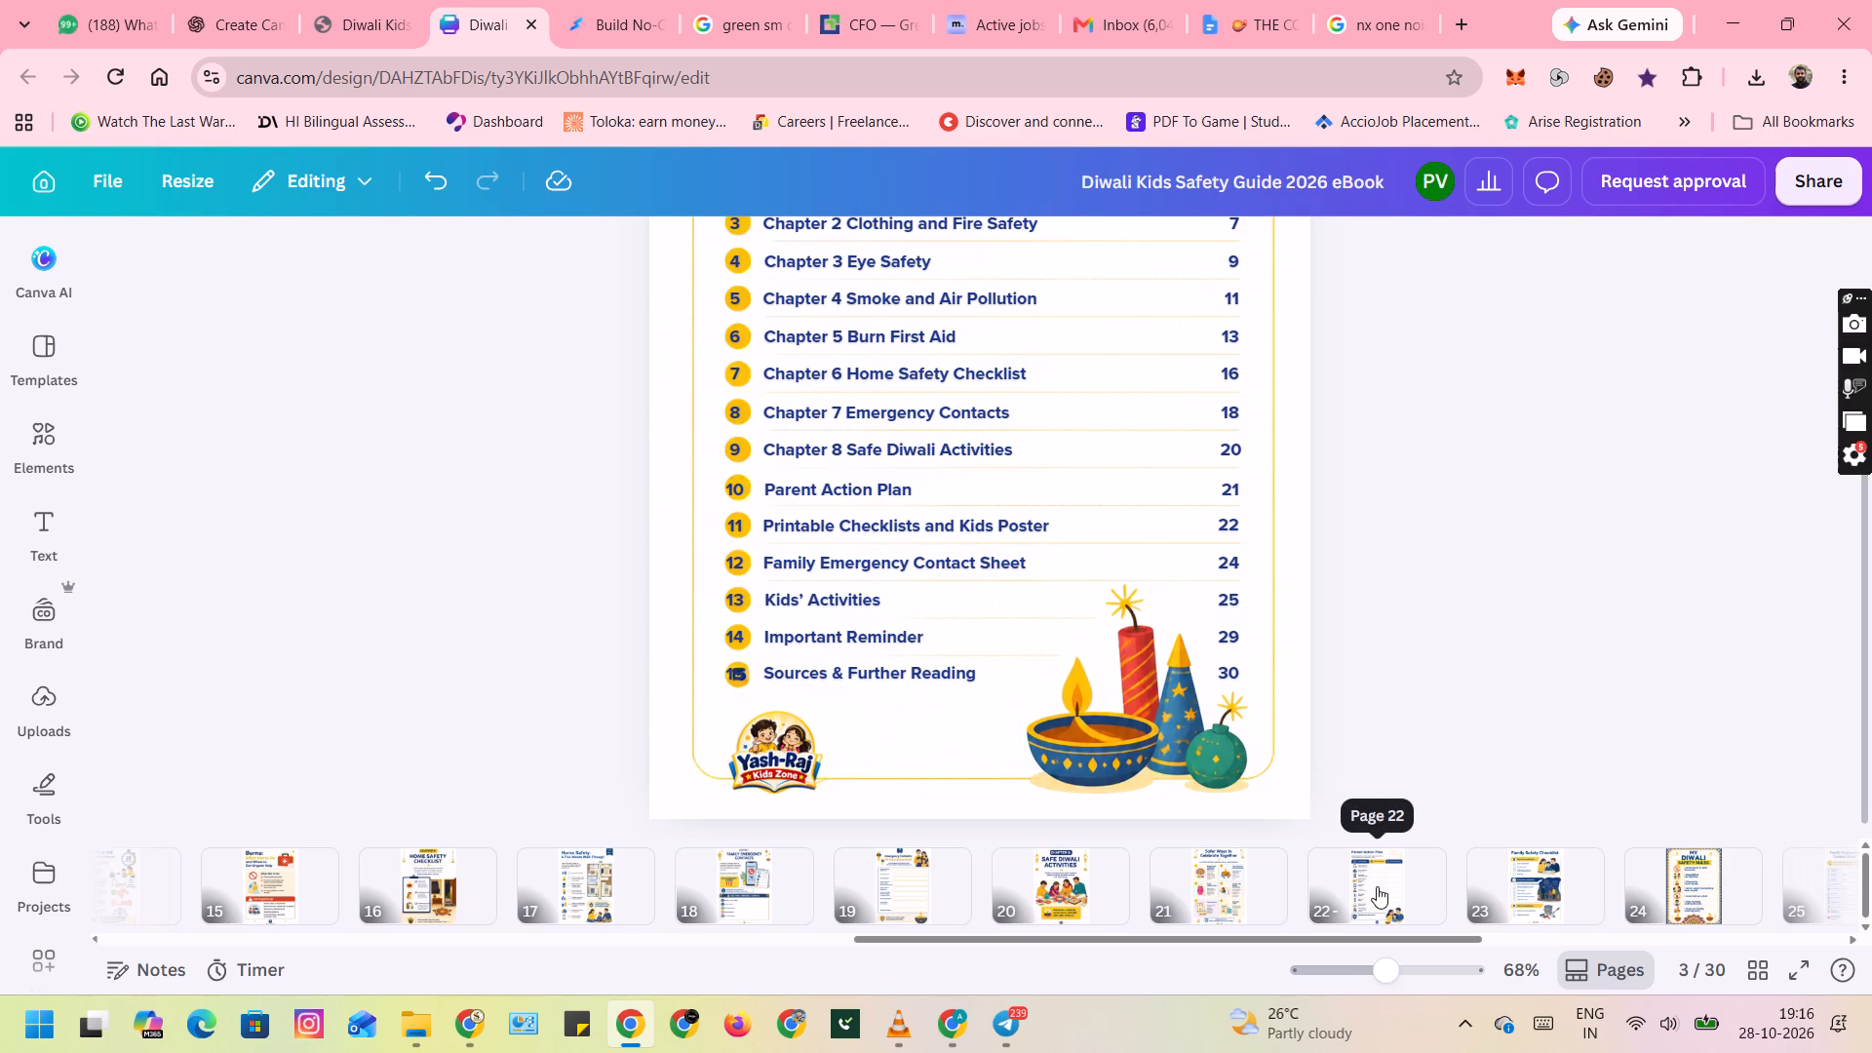
pyautogui.click(1223, 881)
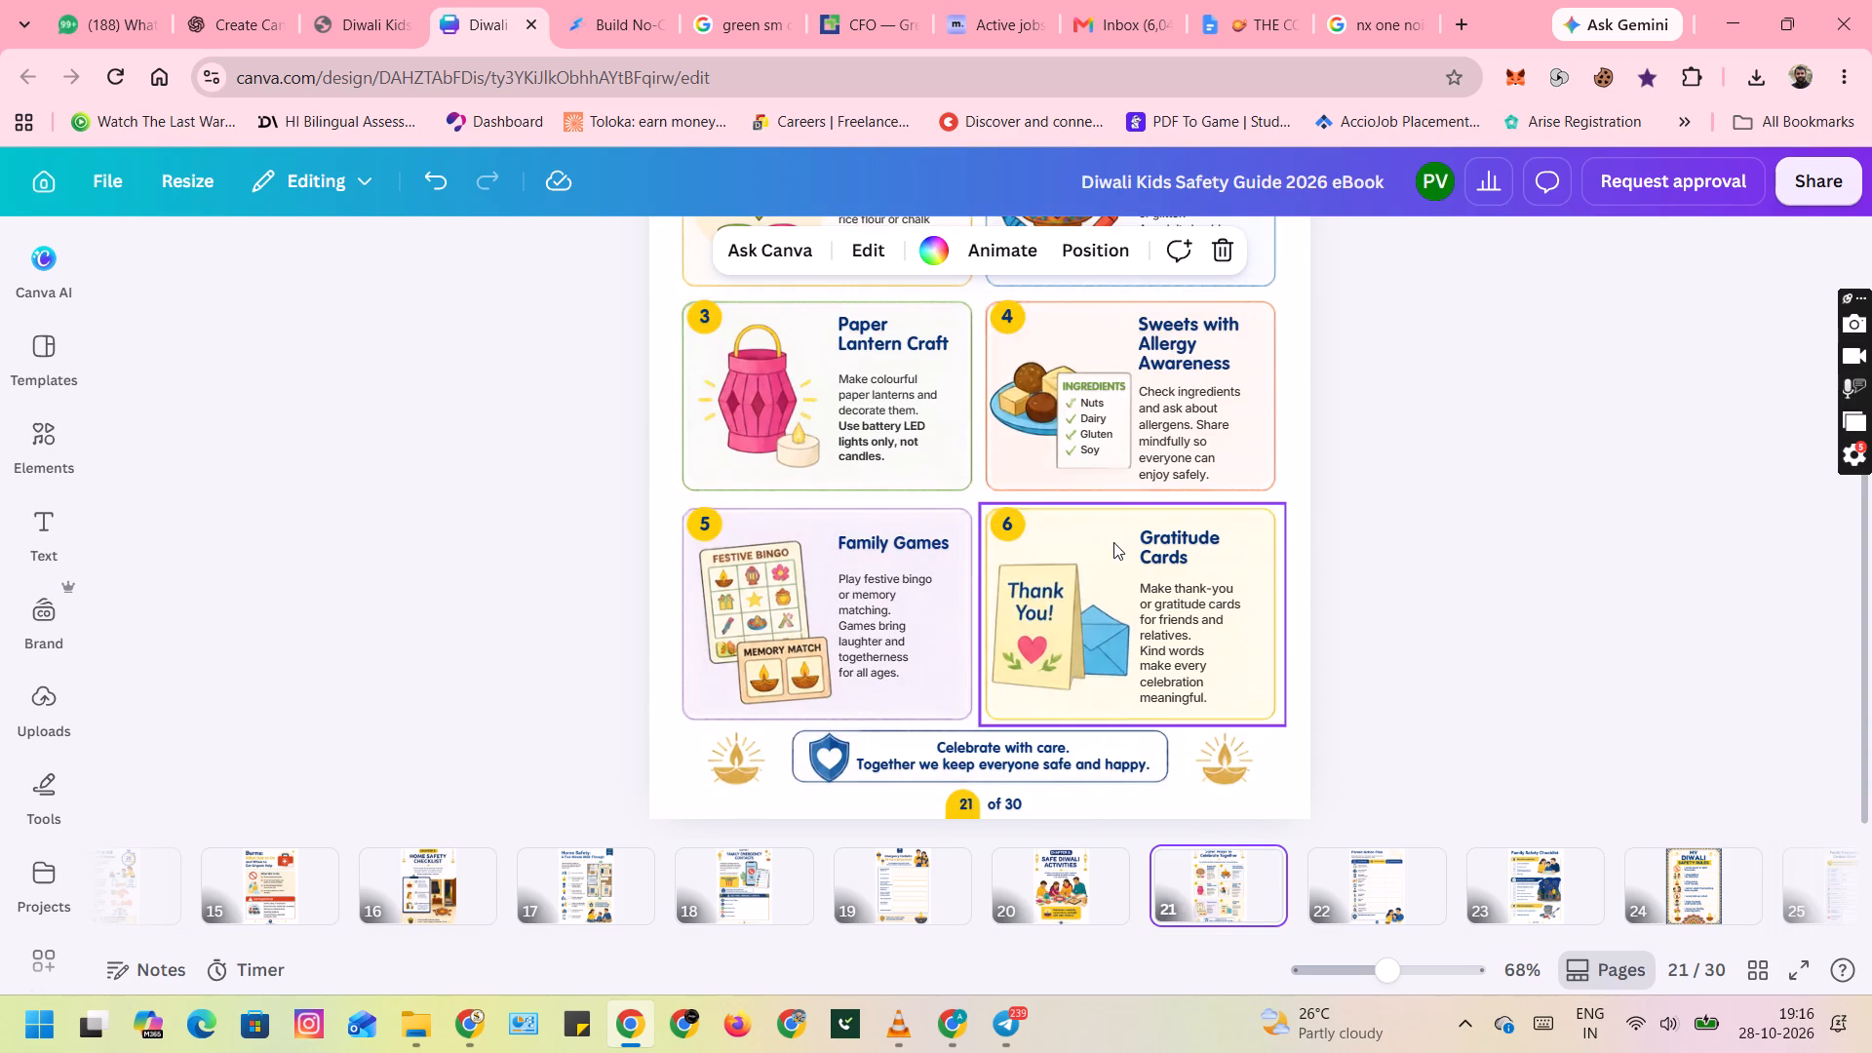
pyautogui.scroll(6, 1113, 542)
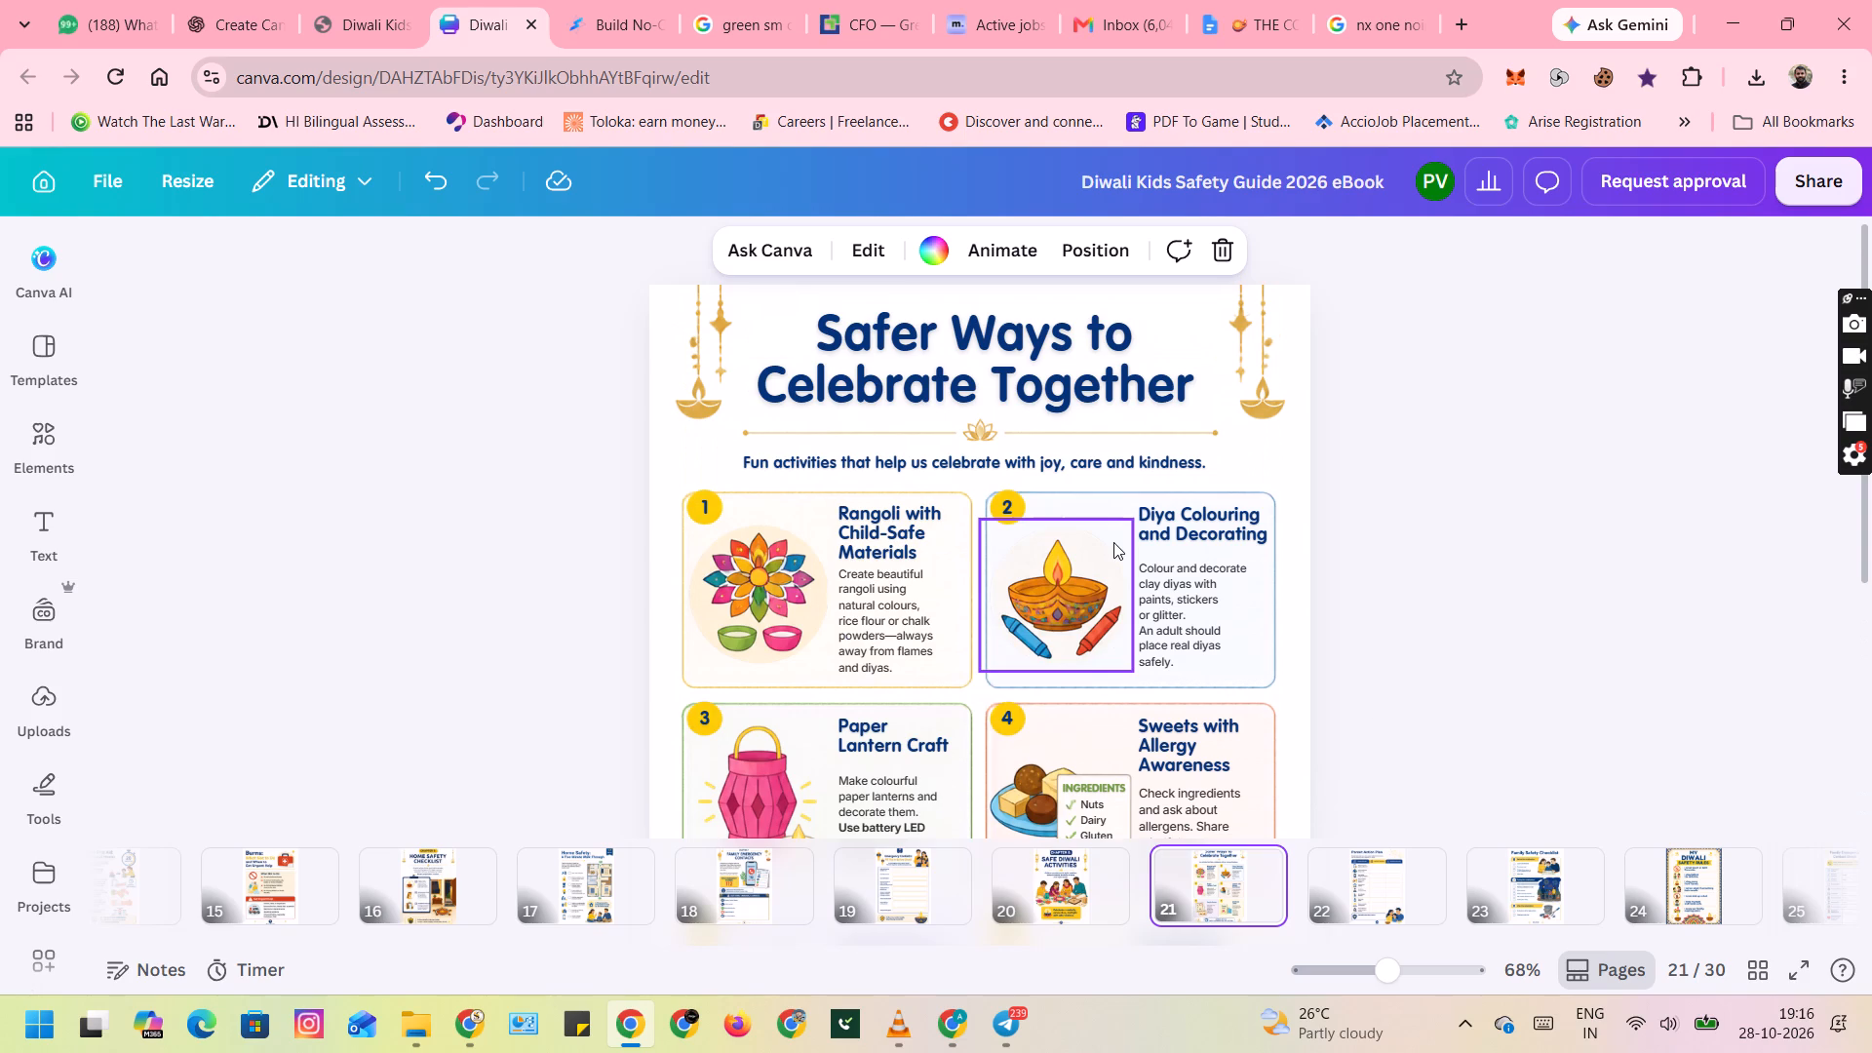
pyautogui.click(1385, 886)
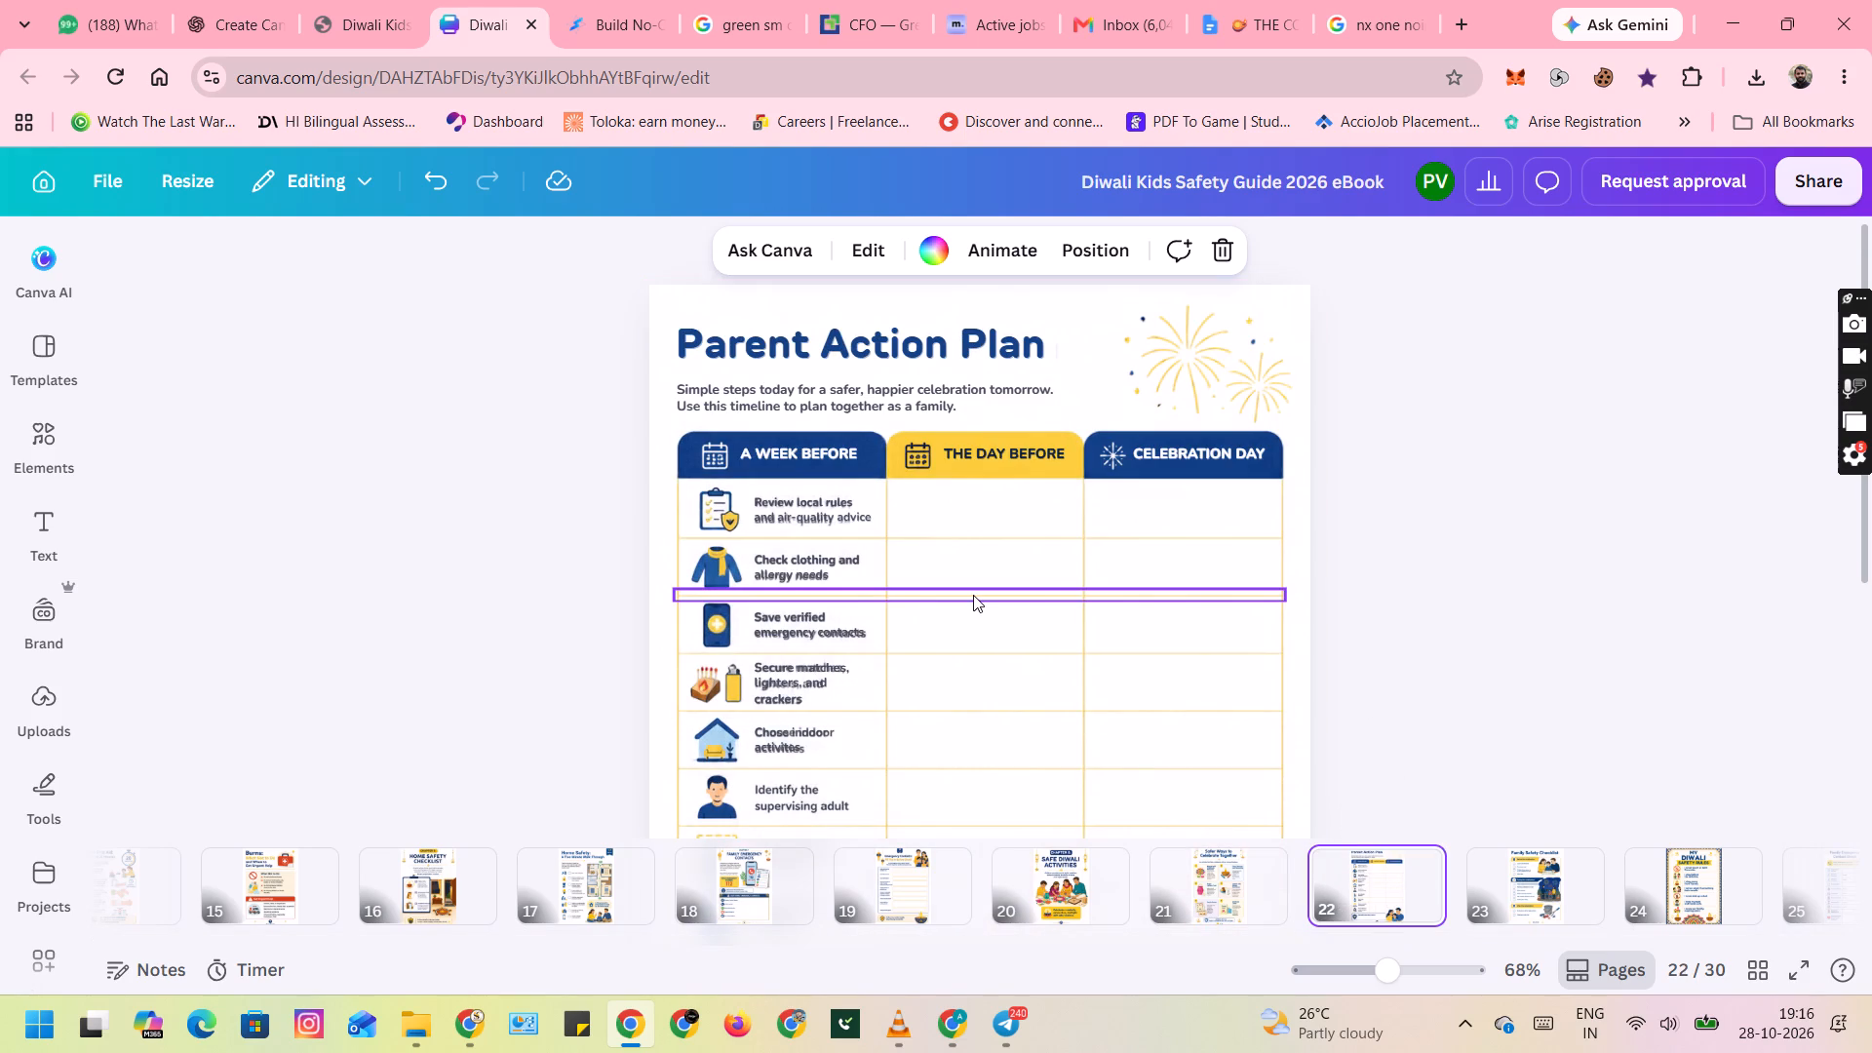
pyautogui.click(1519, 880)
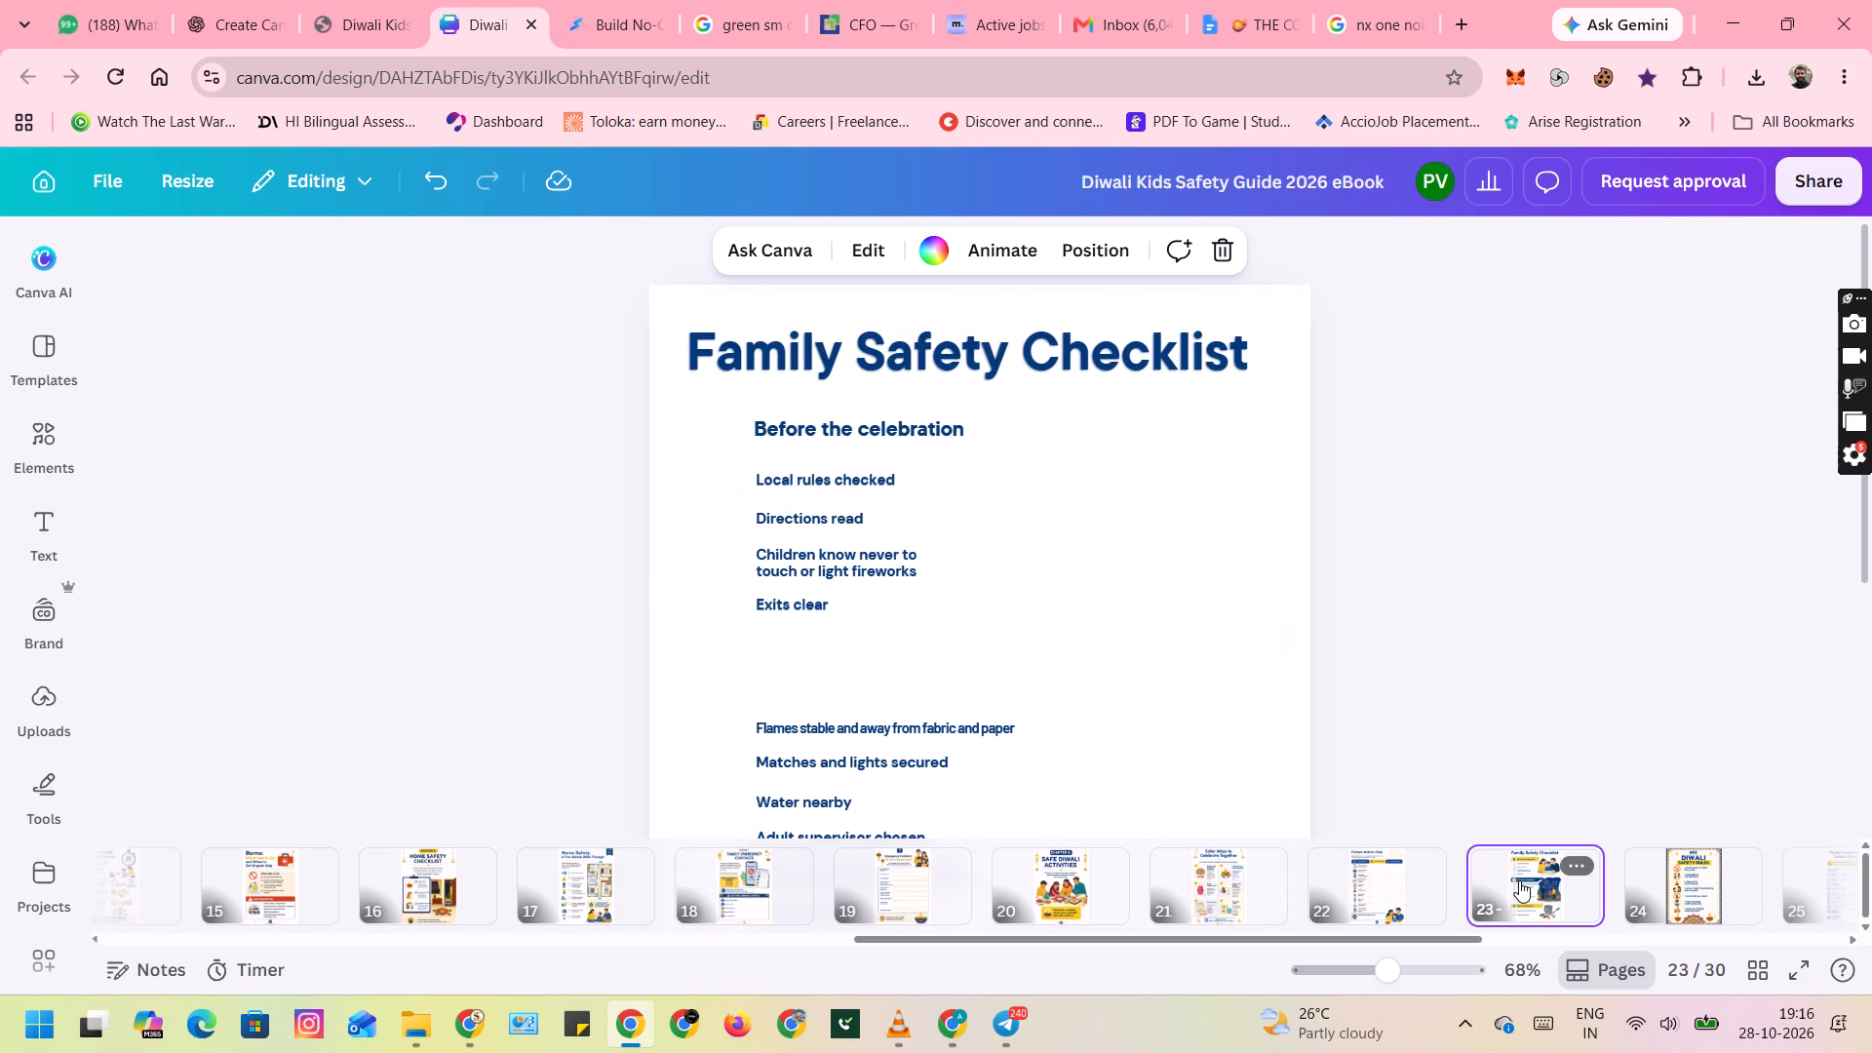
pyautogui.scroll(-6, 1033, 637)
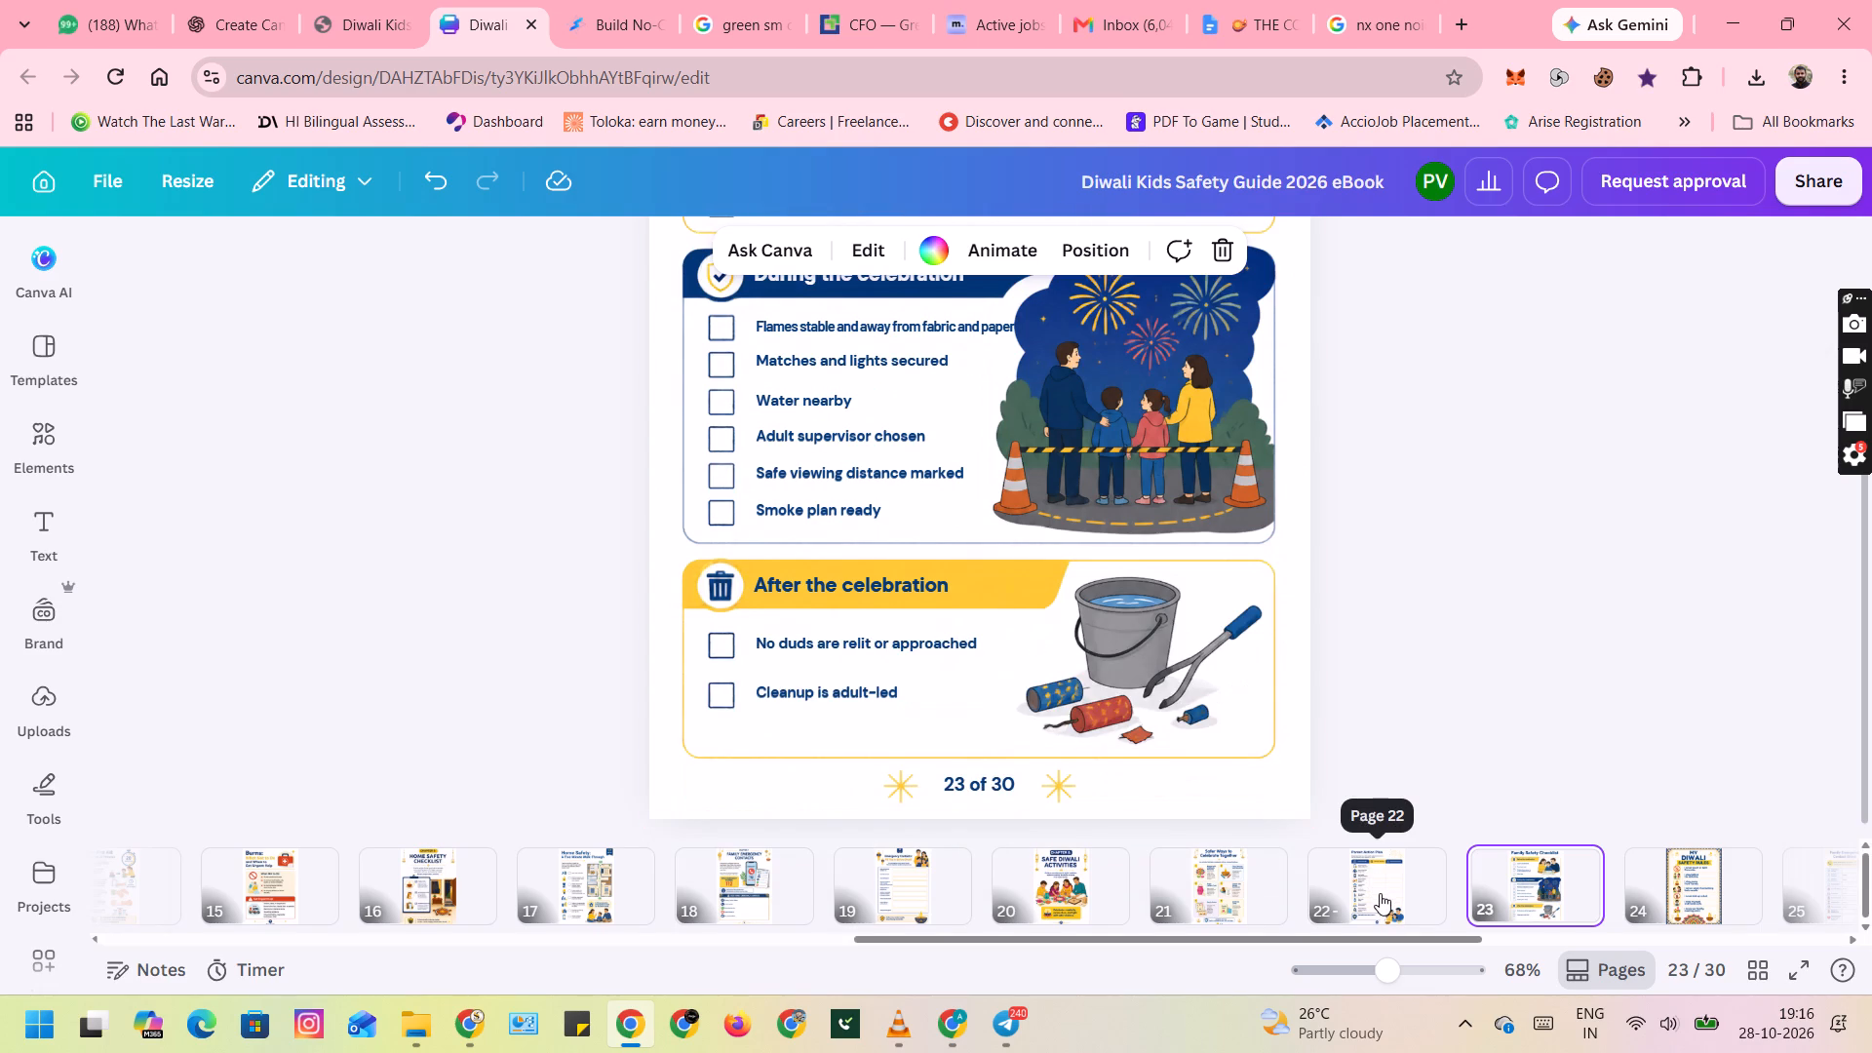
pyautogui.hscroll(13, 739, 898)
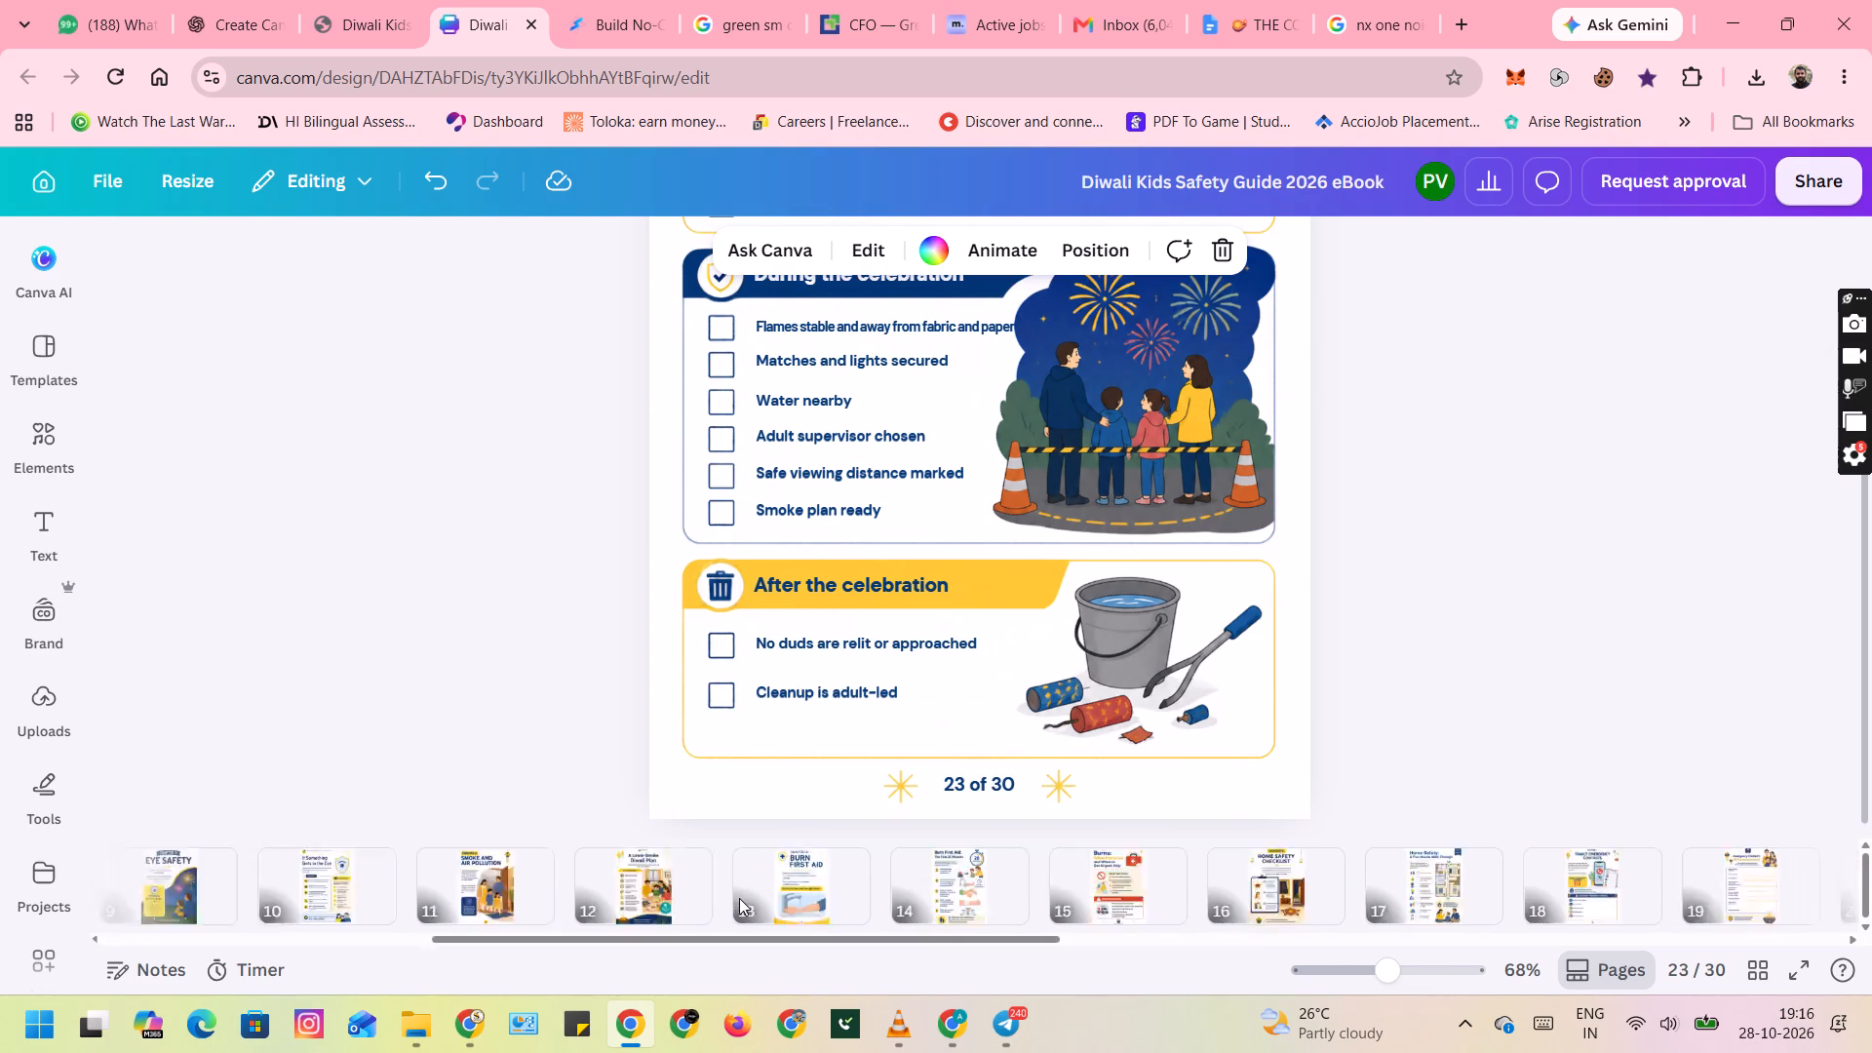
pyautogui.click(495, 879)
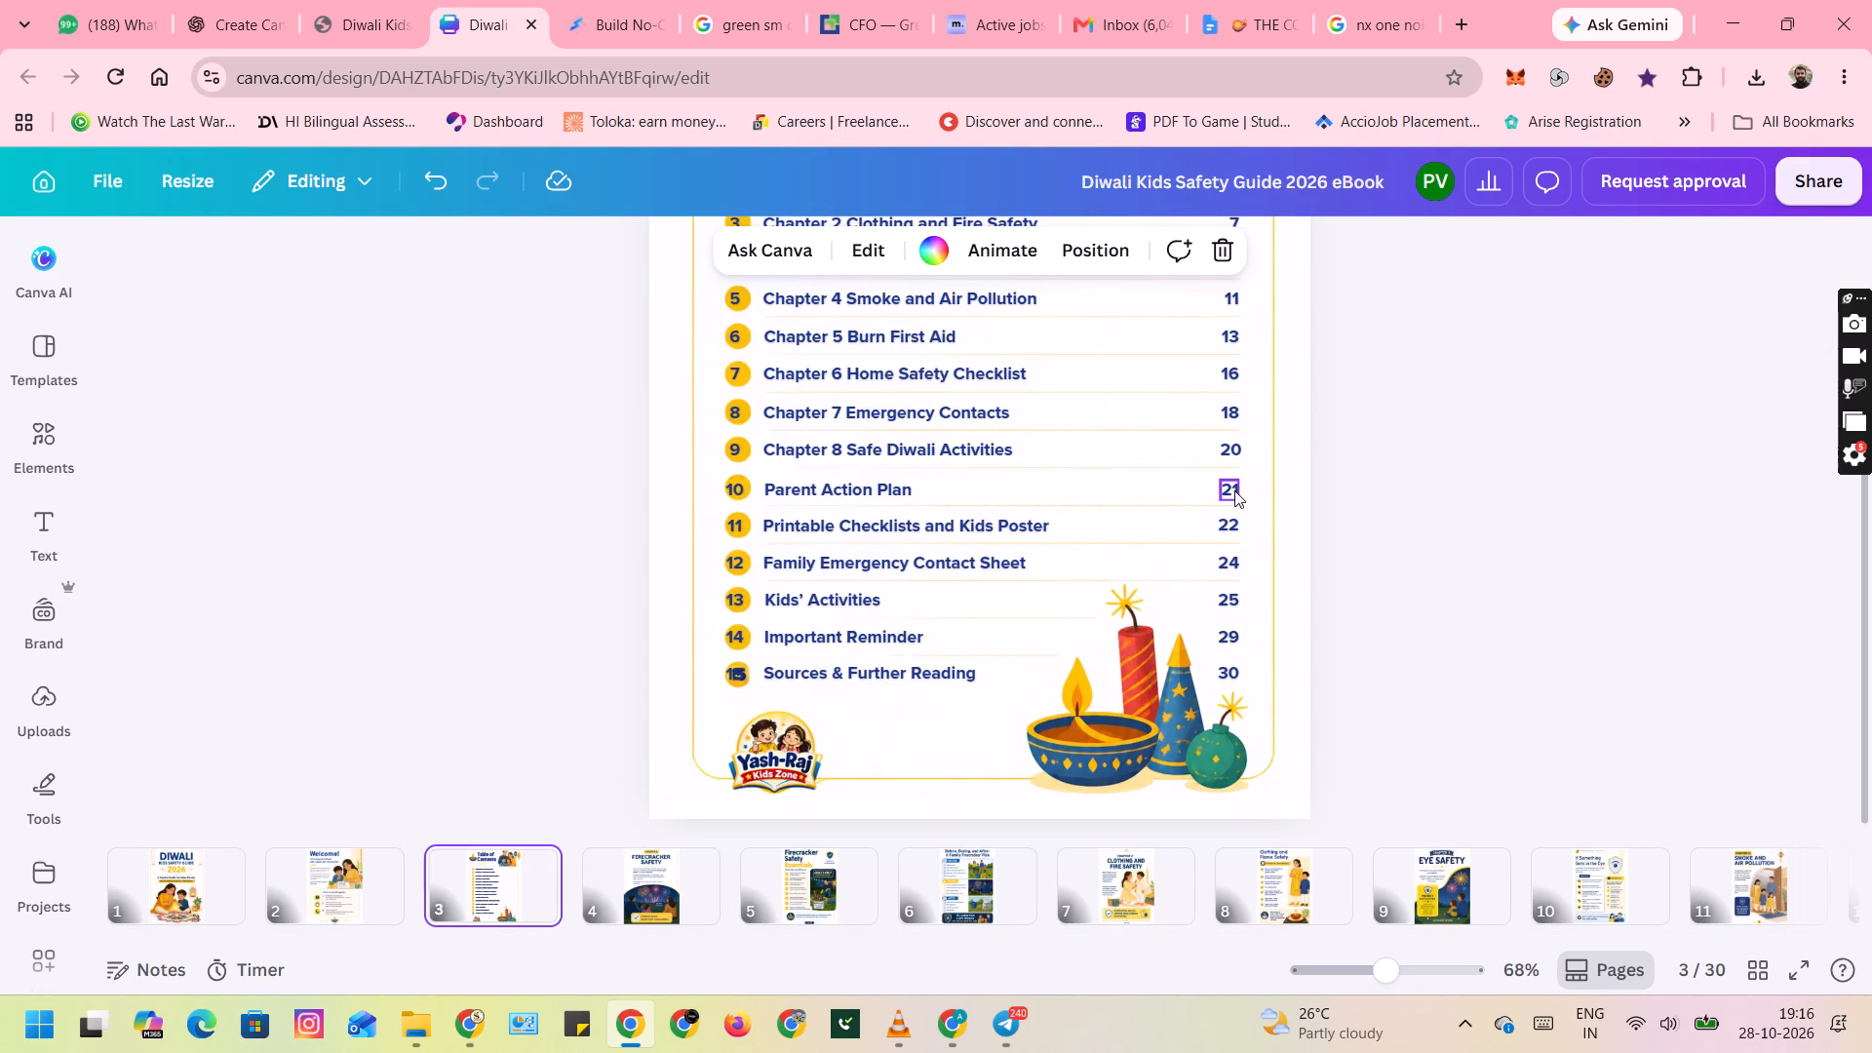
pyautogui.doubleClick(1234, 490)
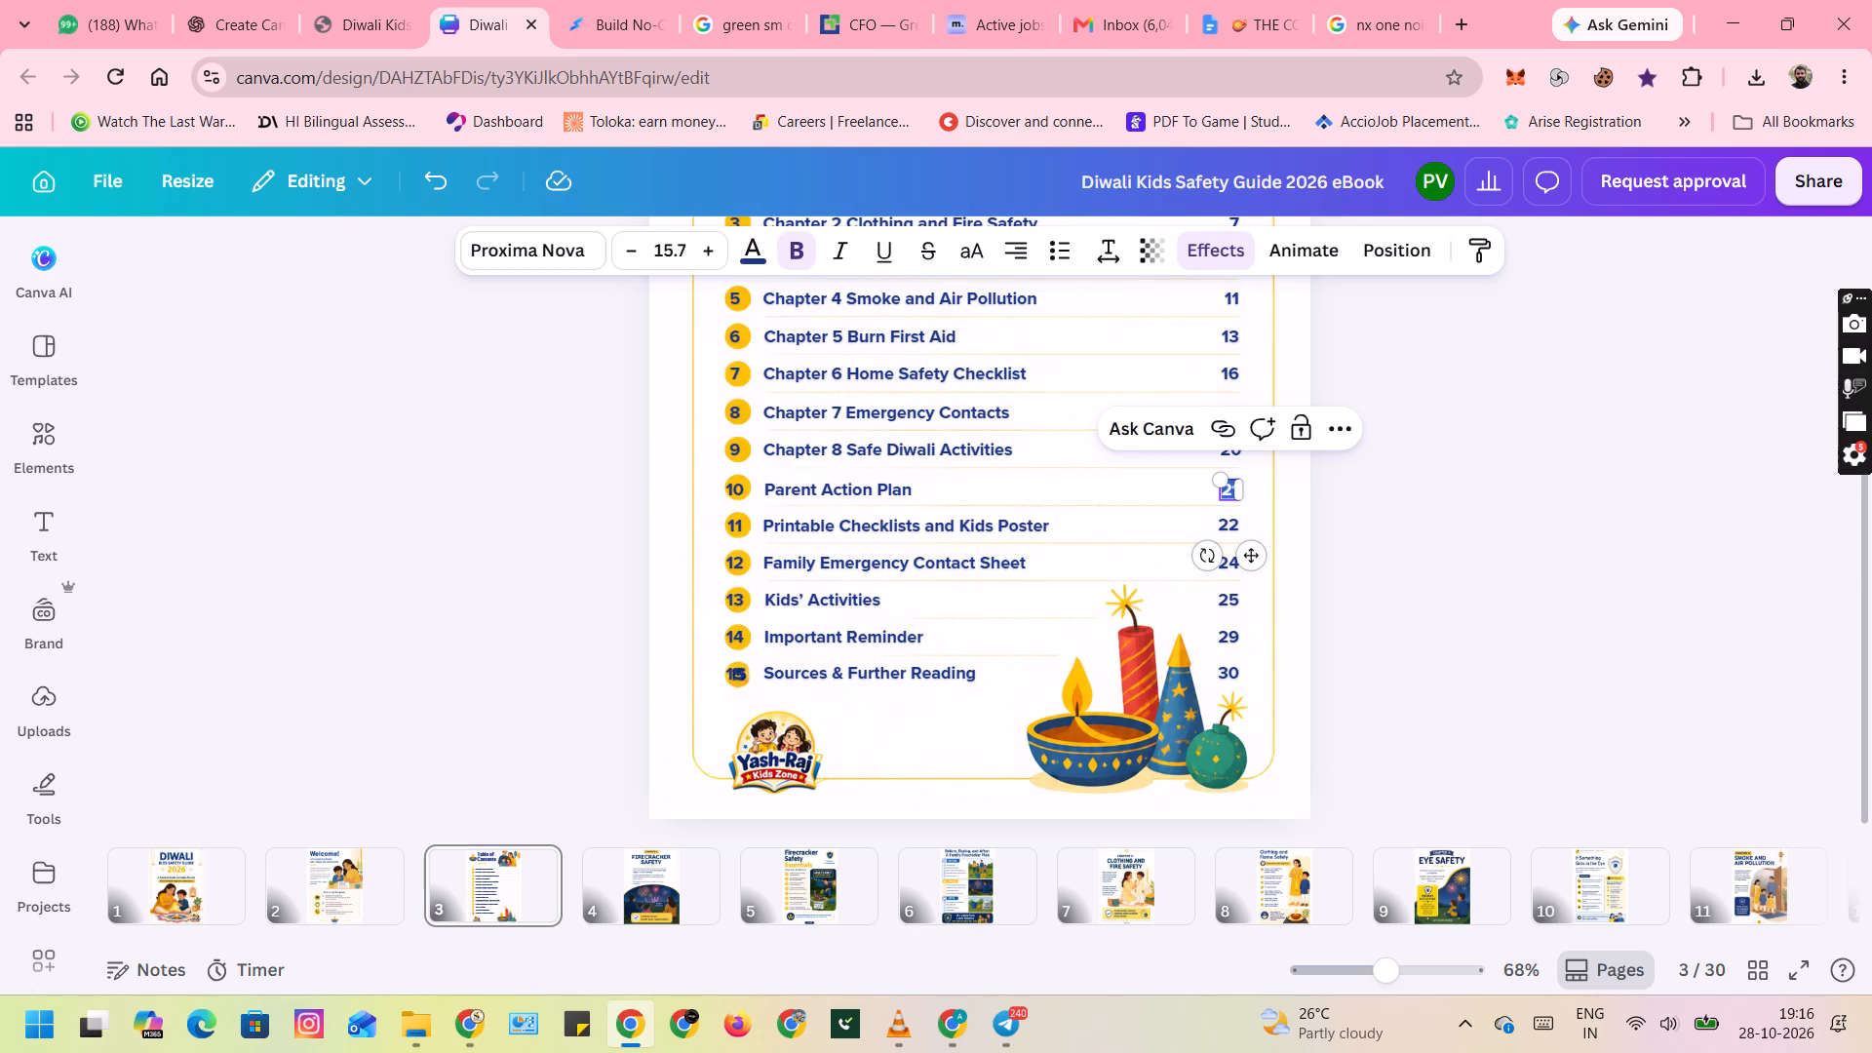
pyautogui.write('22')
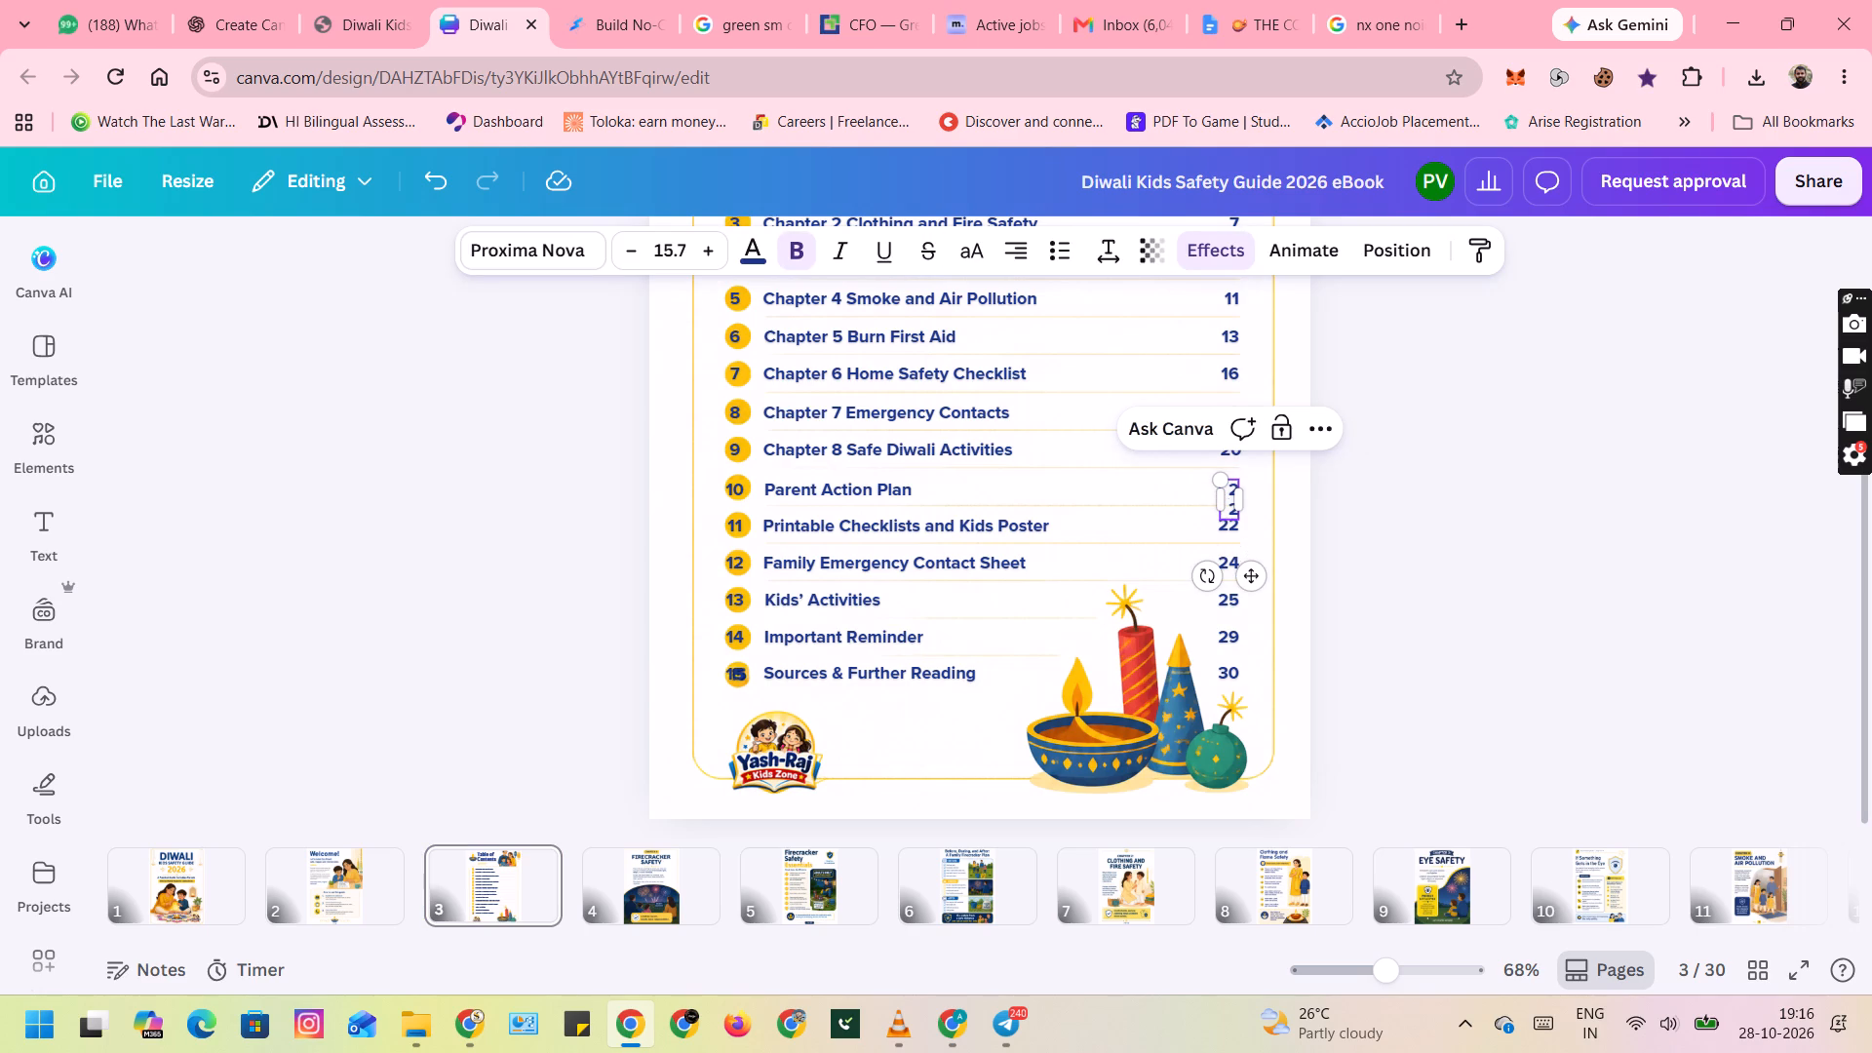
pyautogui.click(1221, 501)
pyautogui.click(1219, 499)
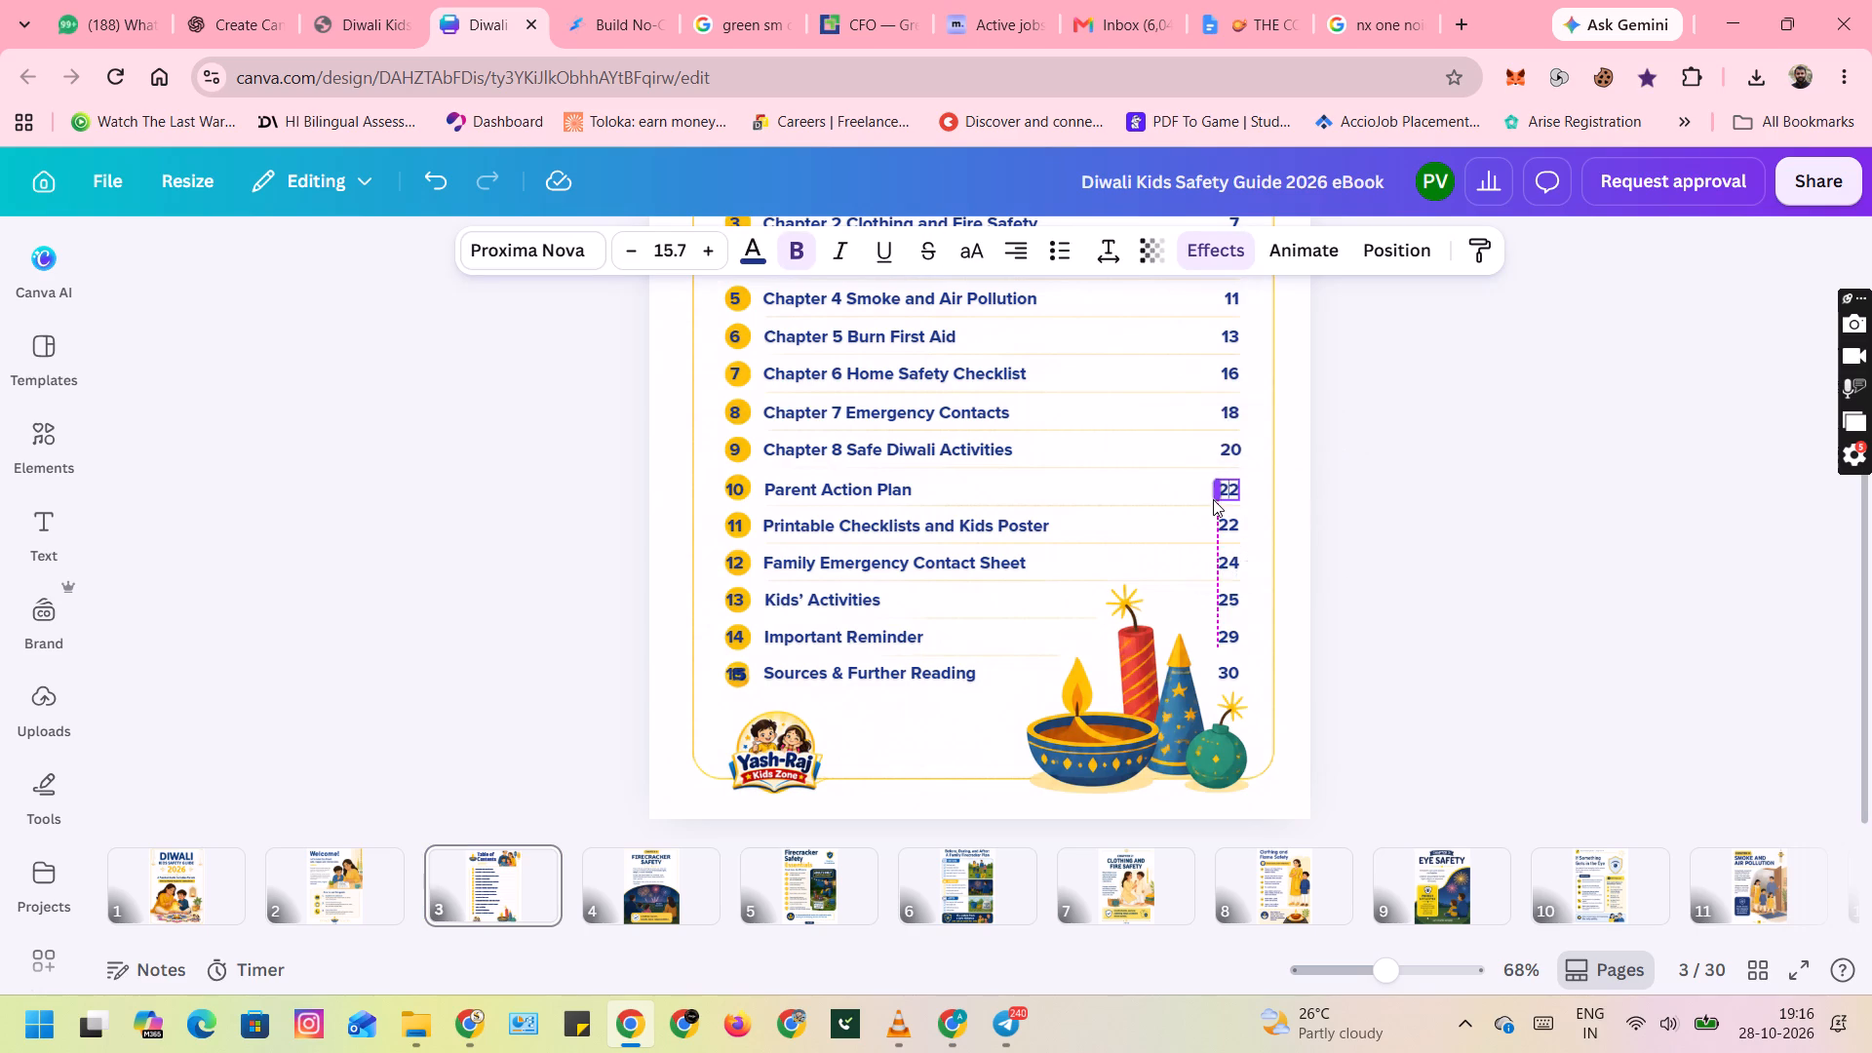
pyautogui.click(1430, 631)
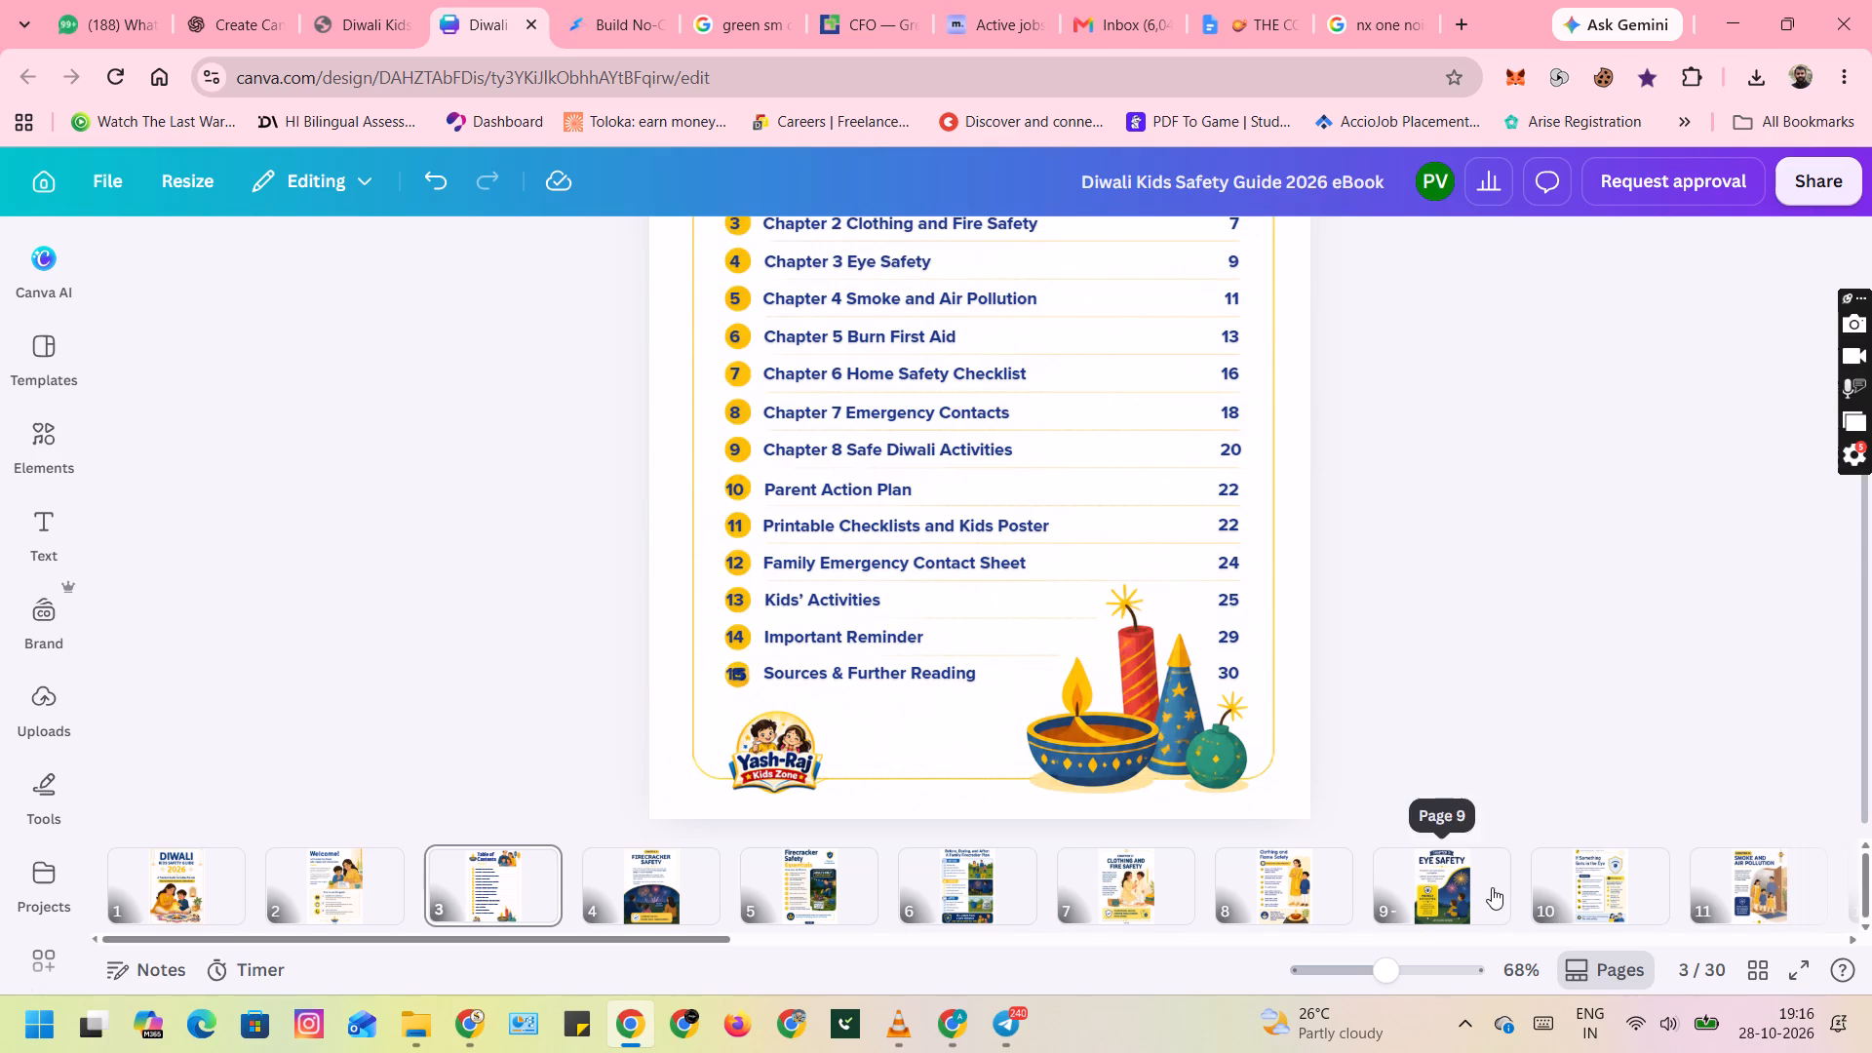
# Examine pages 22 to 25 to find where the printable checklists, kids poster and Family Emergency Contact Sheet start.
pyautogui.hscroll(-16, 1492, 887)
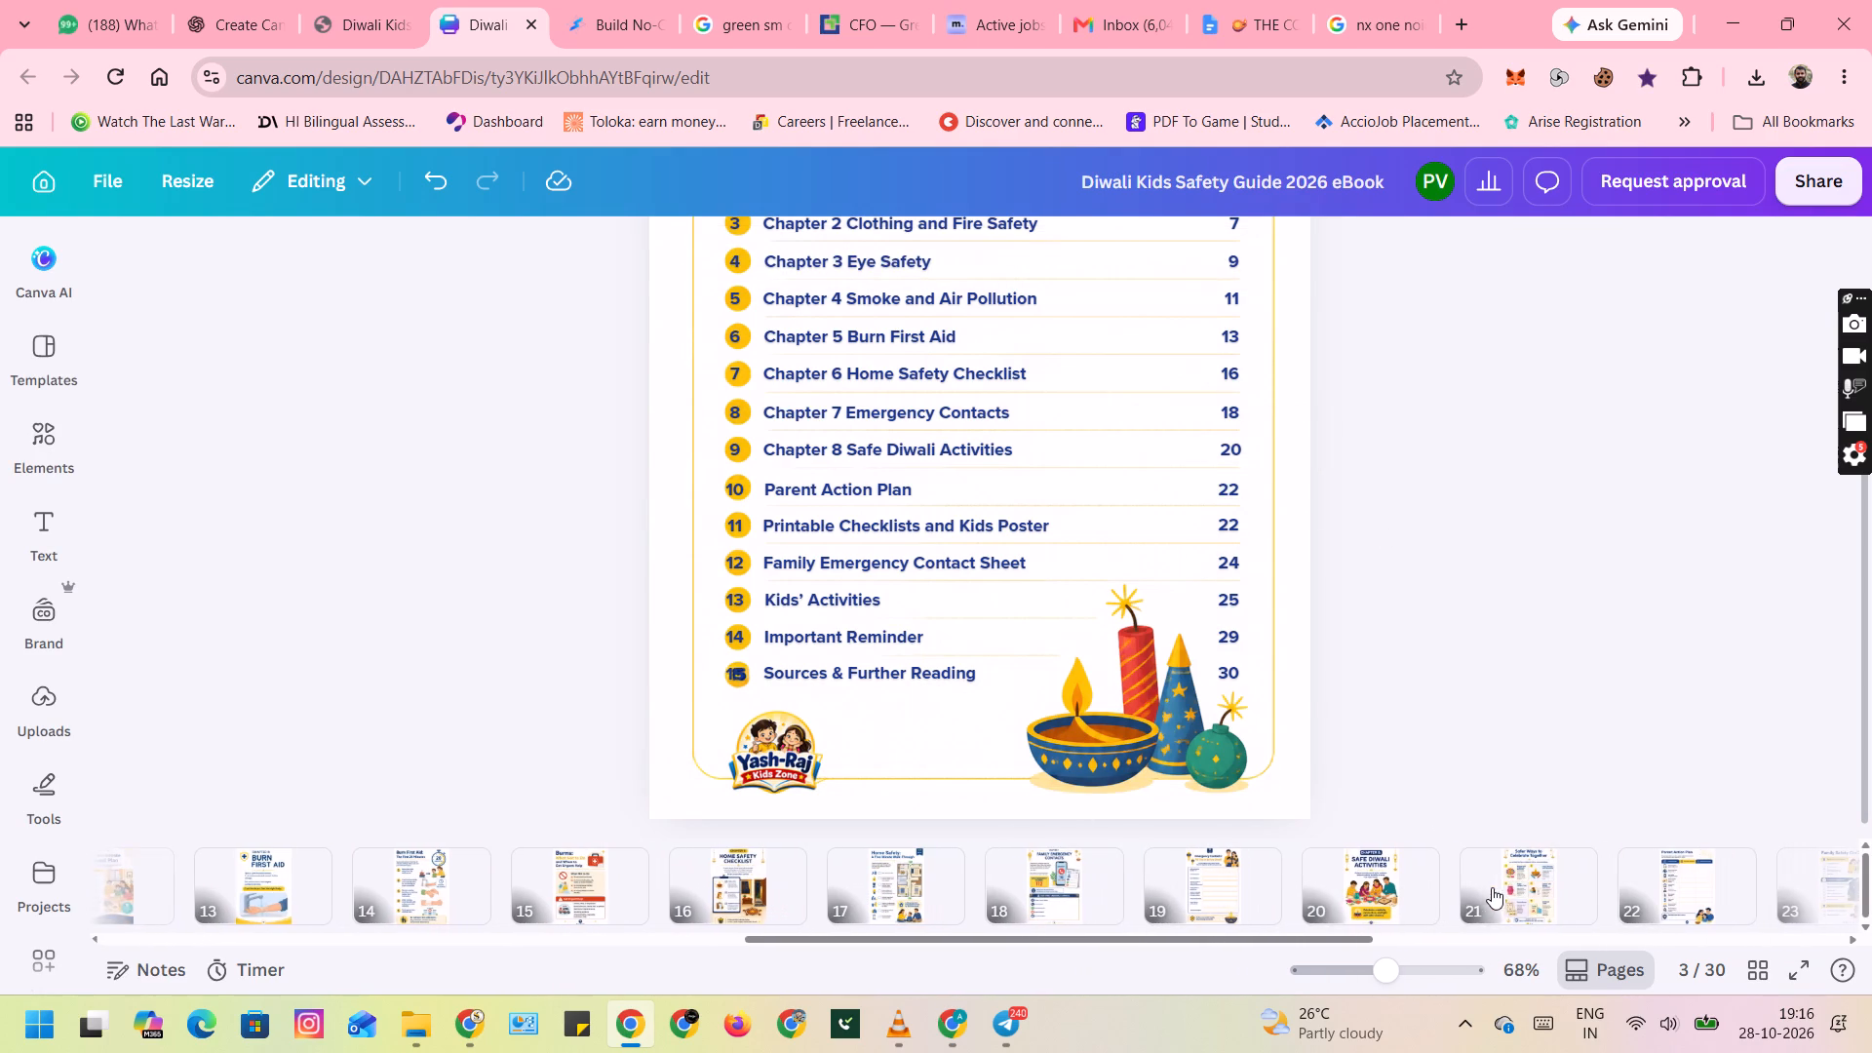
pyautogui.click(1657, 873)
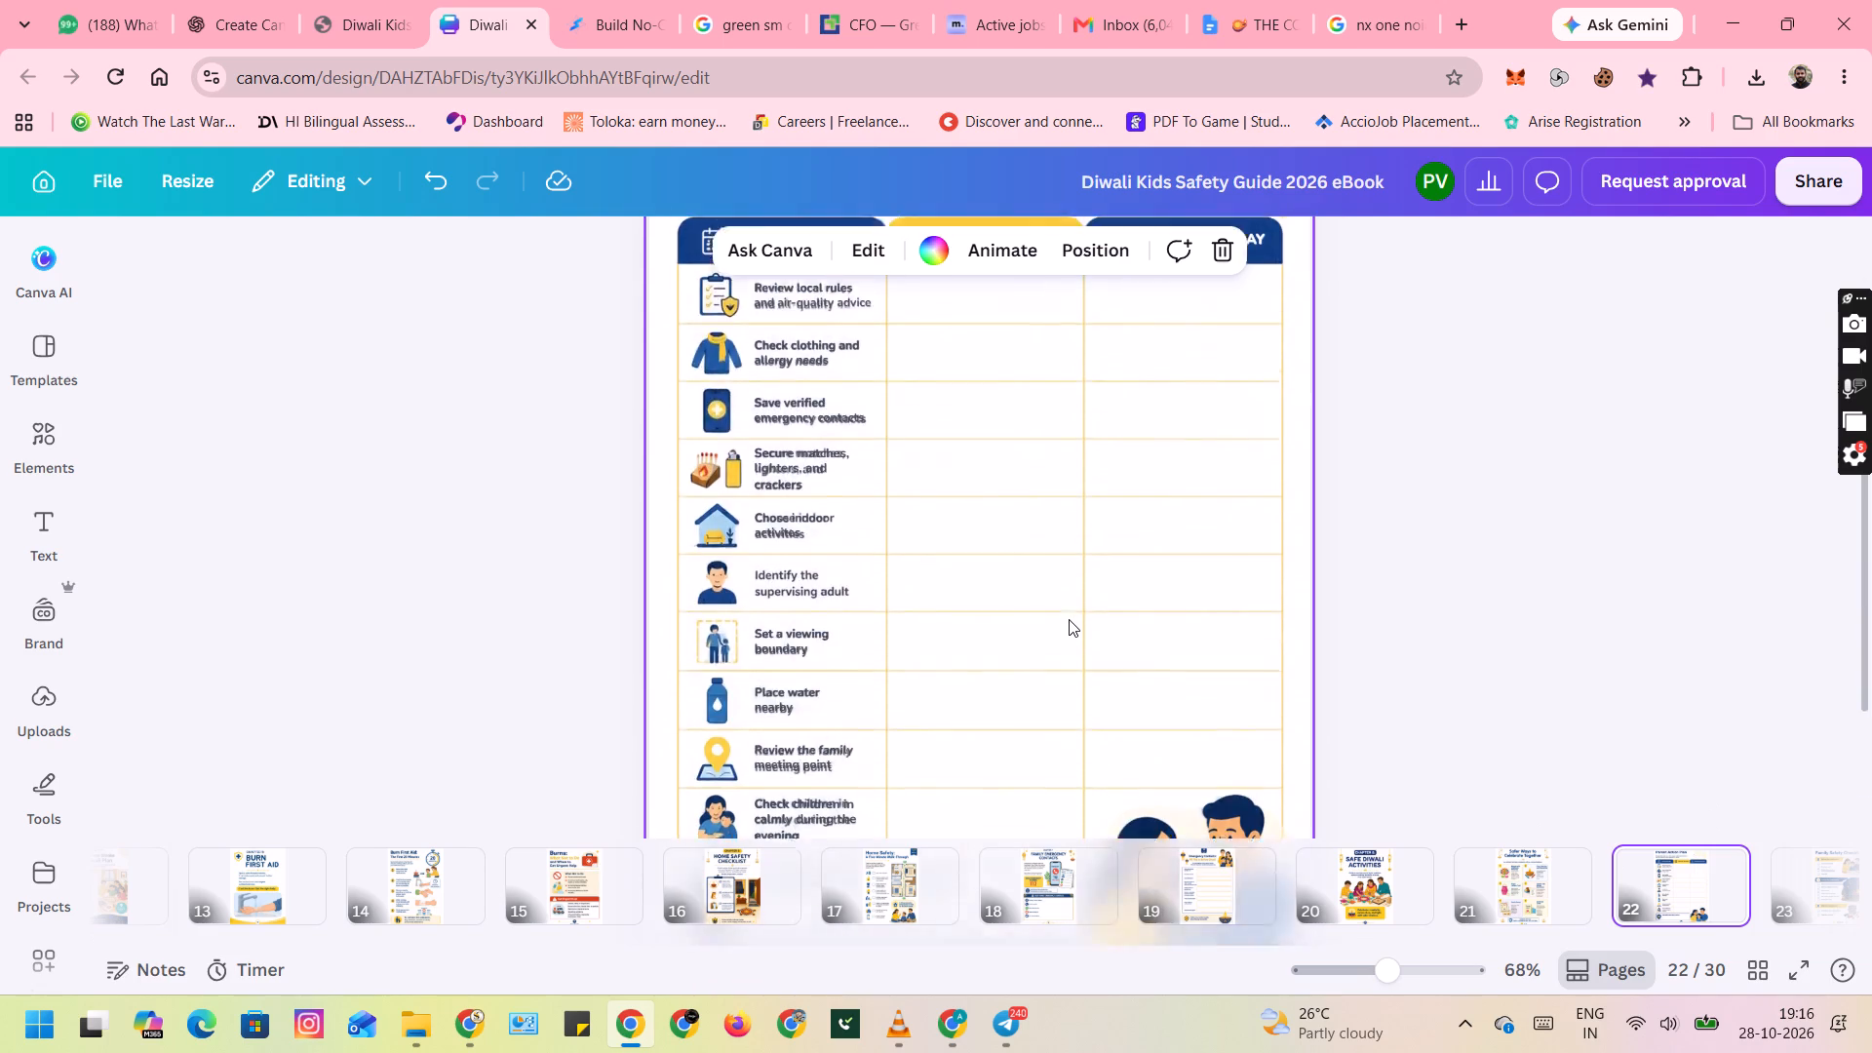
pyautogui.hscroll(-4, 1681, 878)
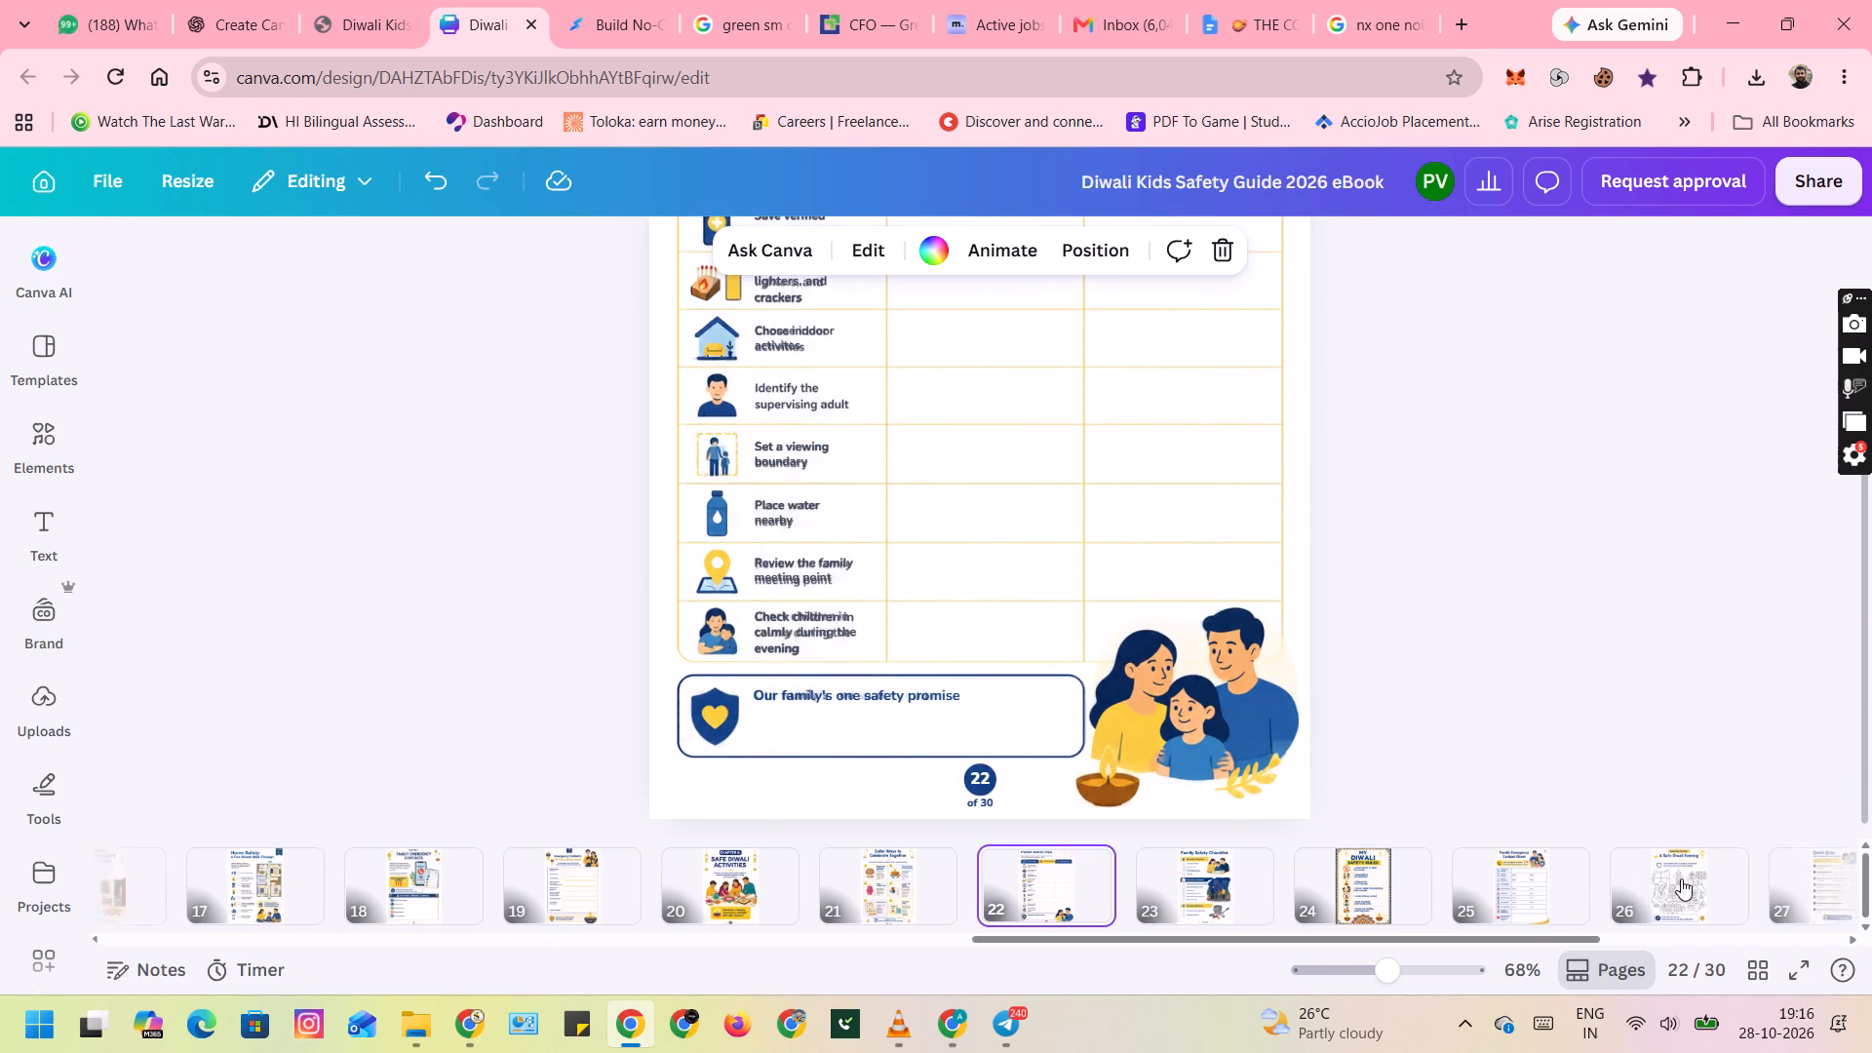
pyautogui.hscroll(-1, 1681, 878)
pyautogui.click(1195, 885)
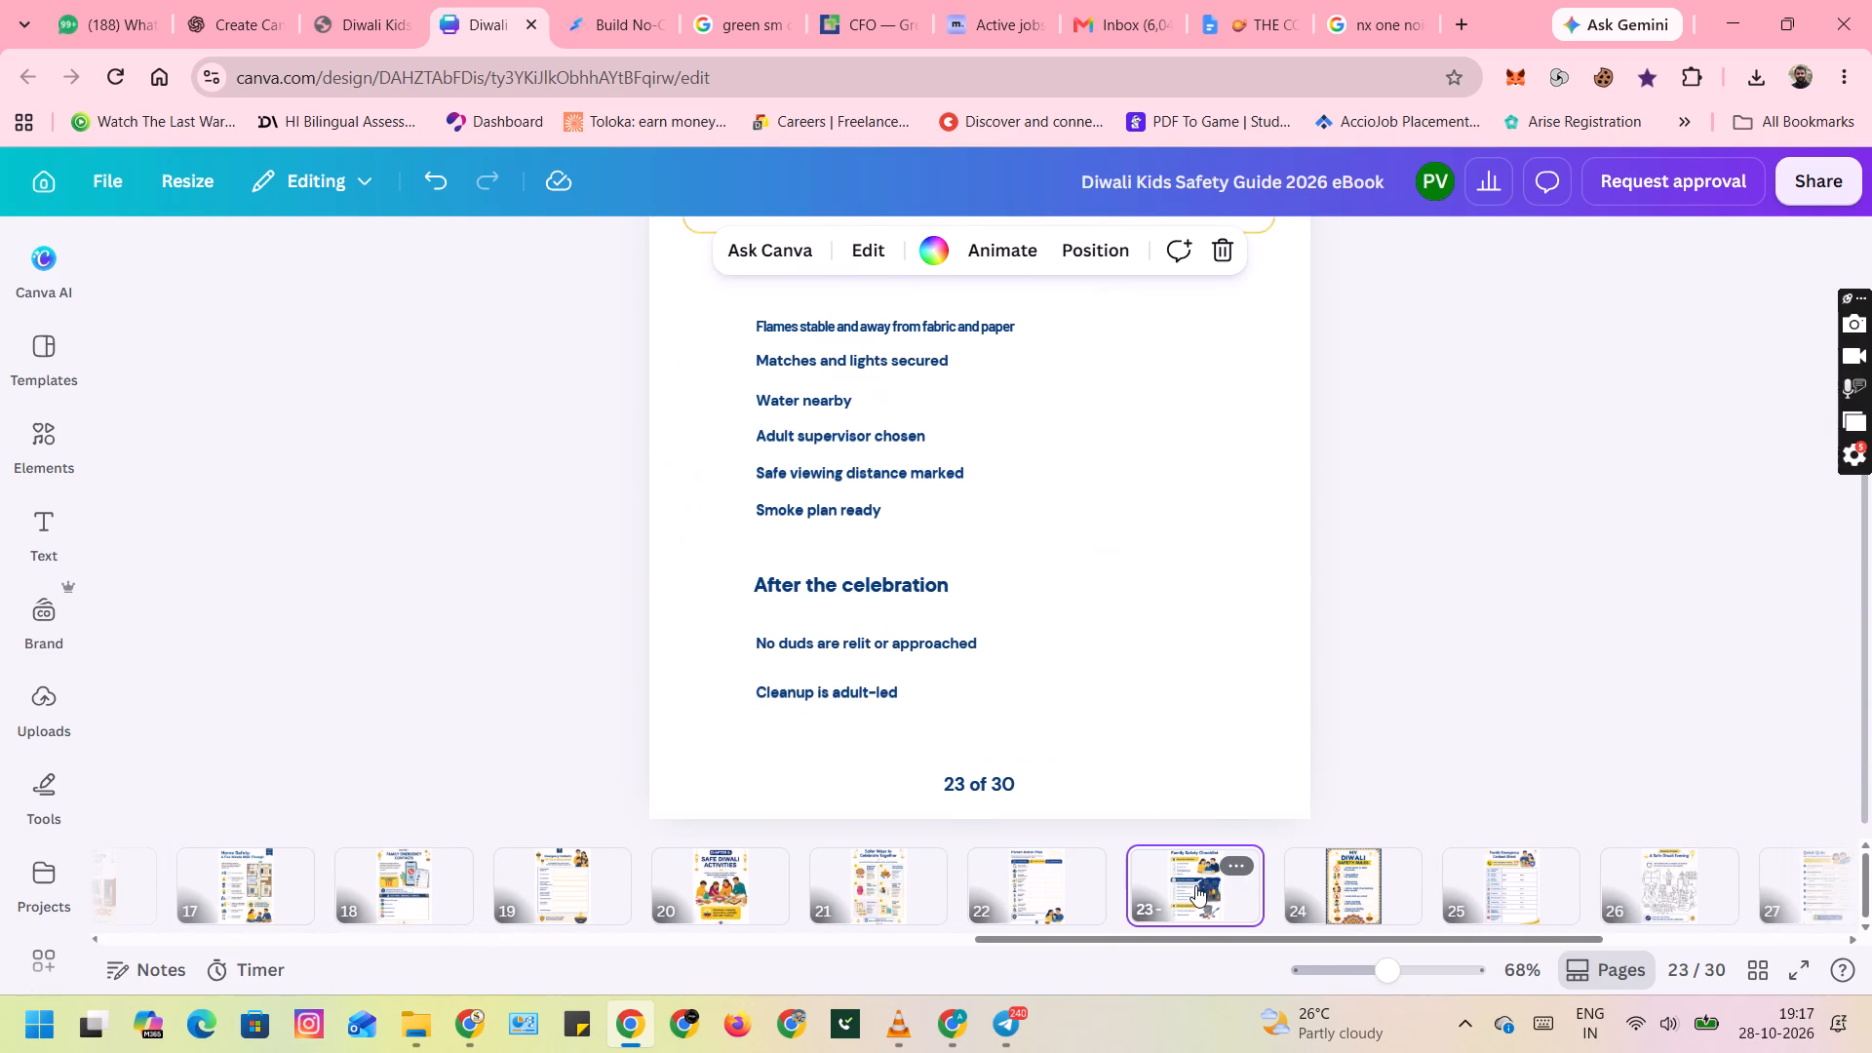
pyautogui.scroll(6, 1090, 534)
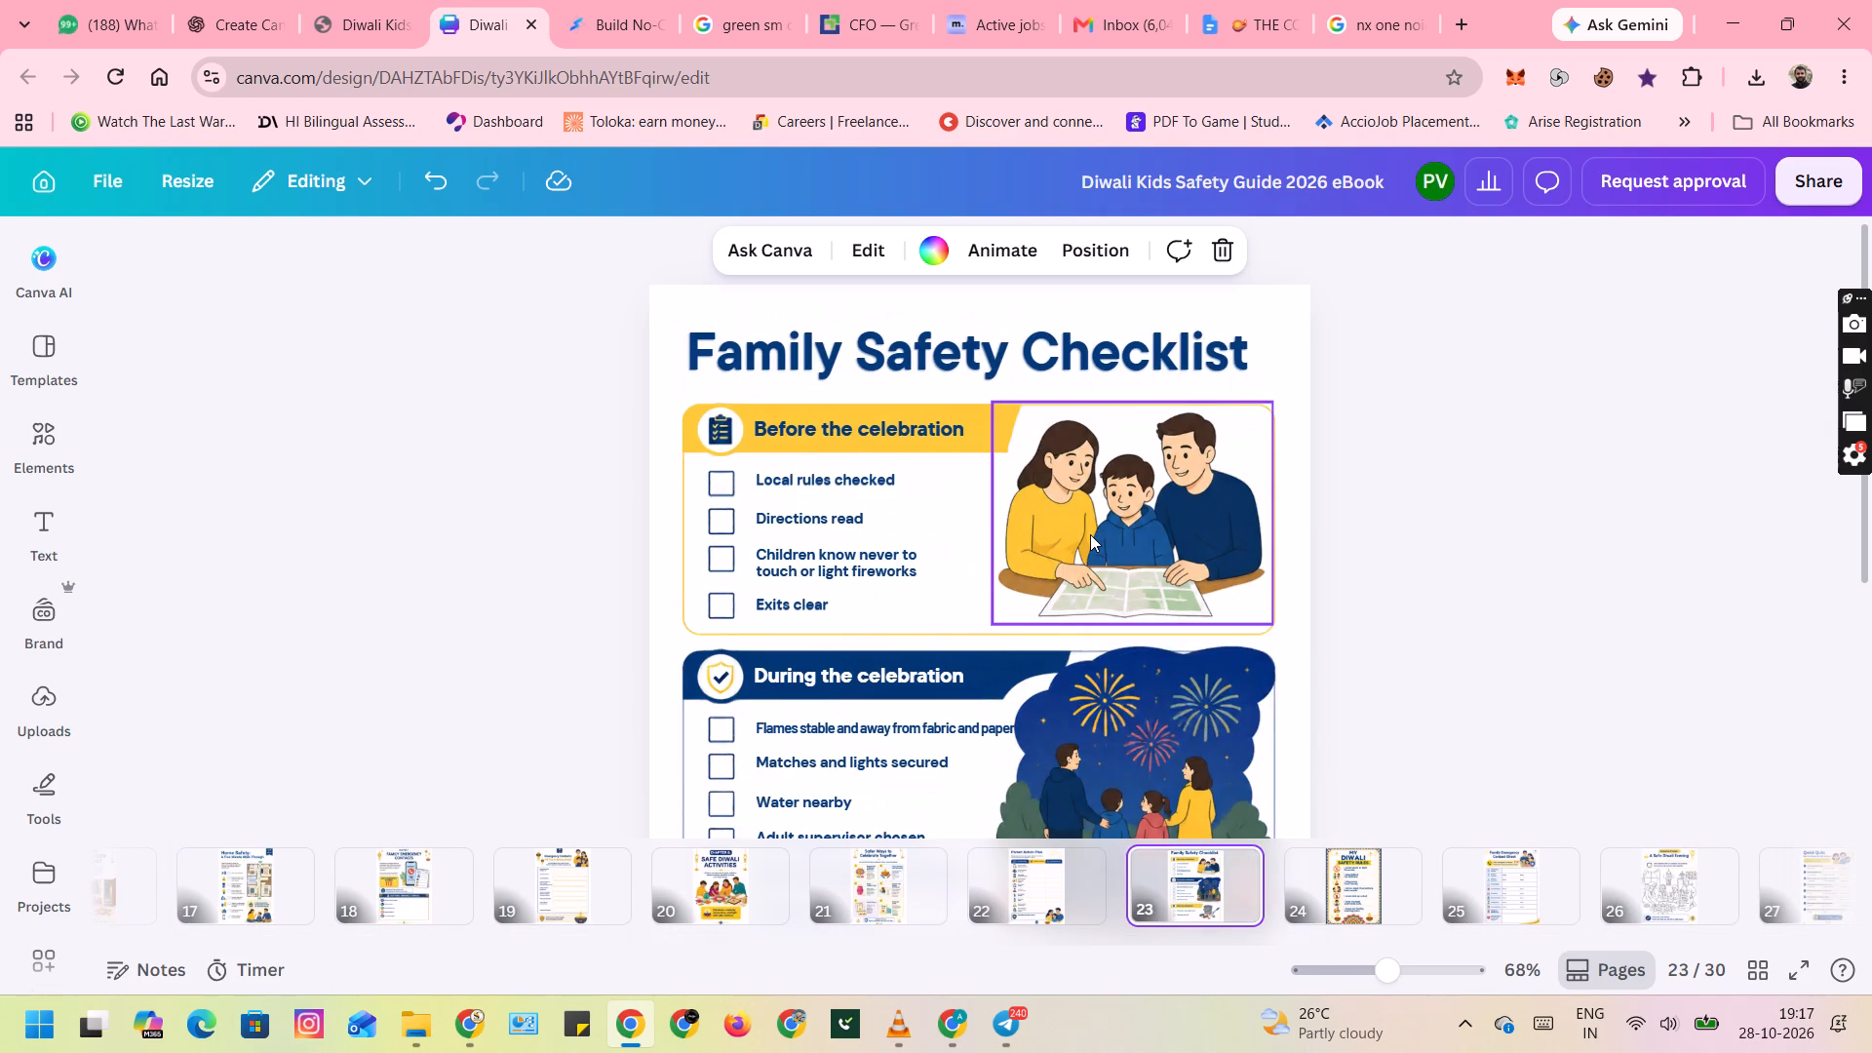
pyautogui.click(1353, 883)
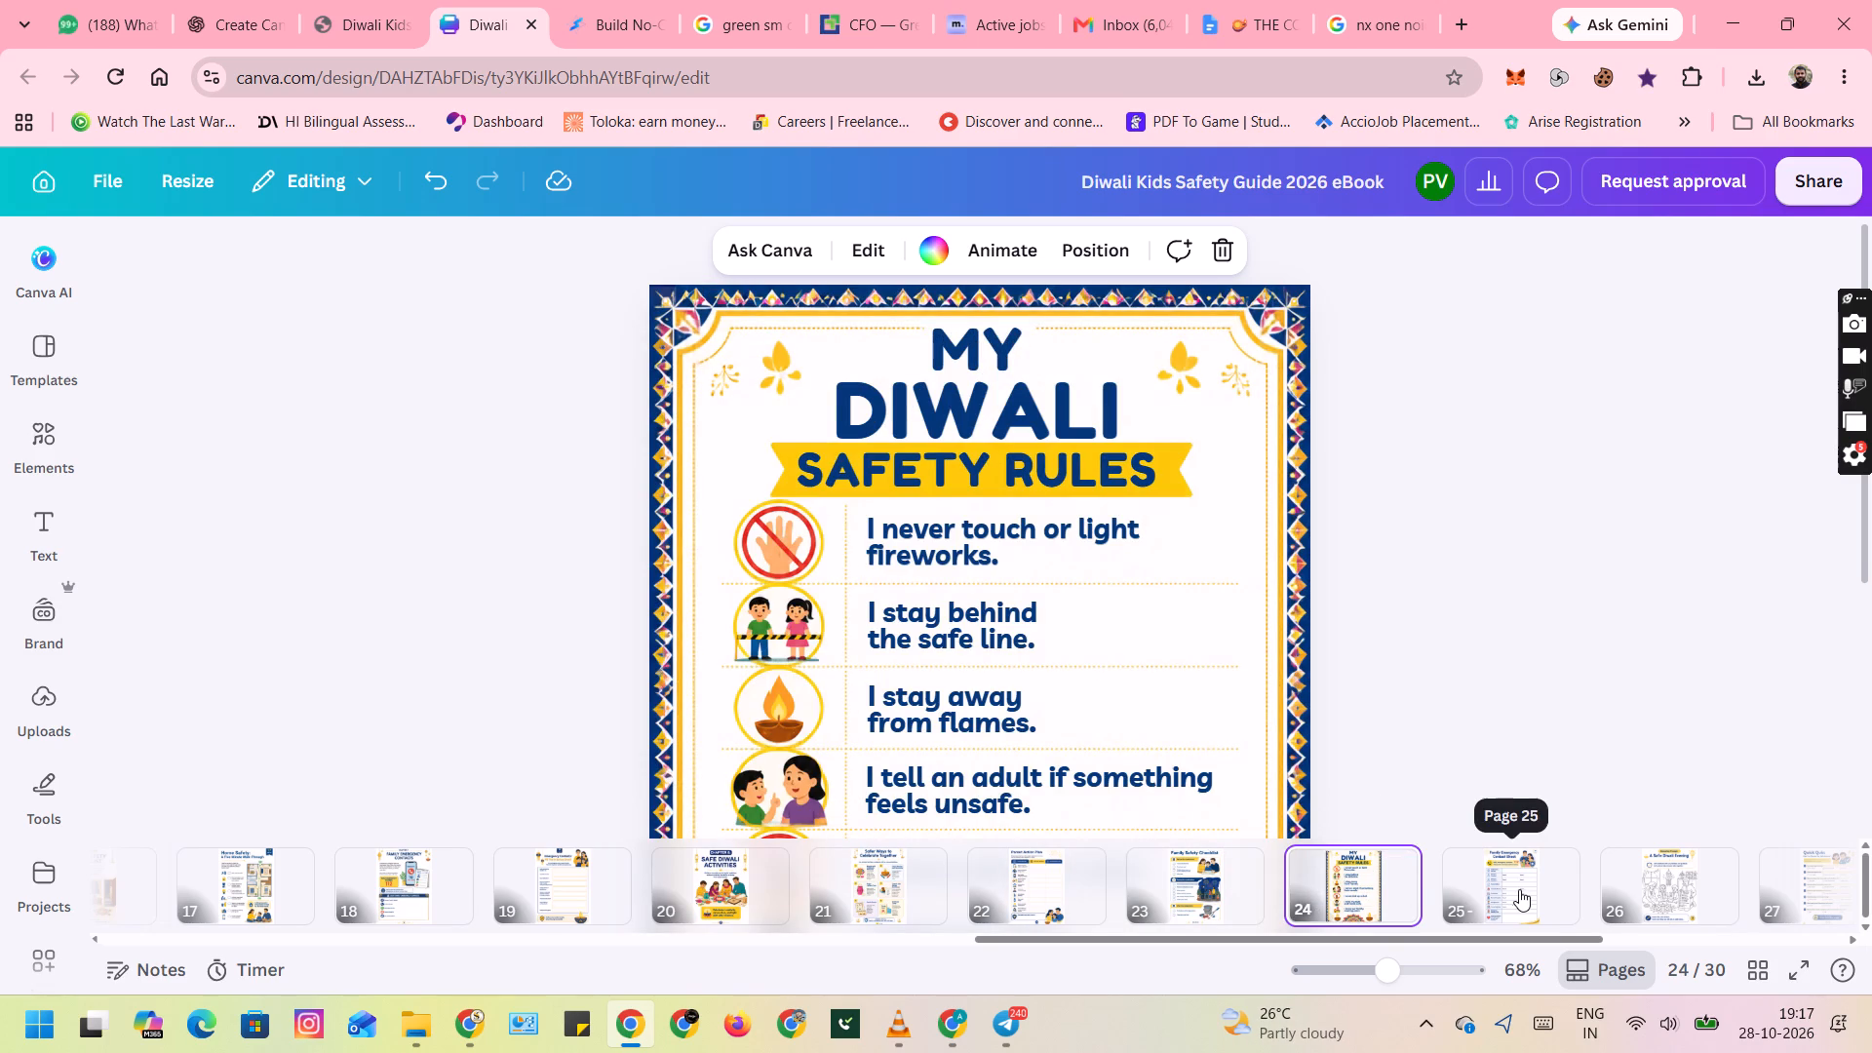
pyautogui.click(1519, 889)
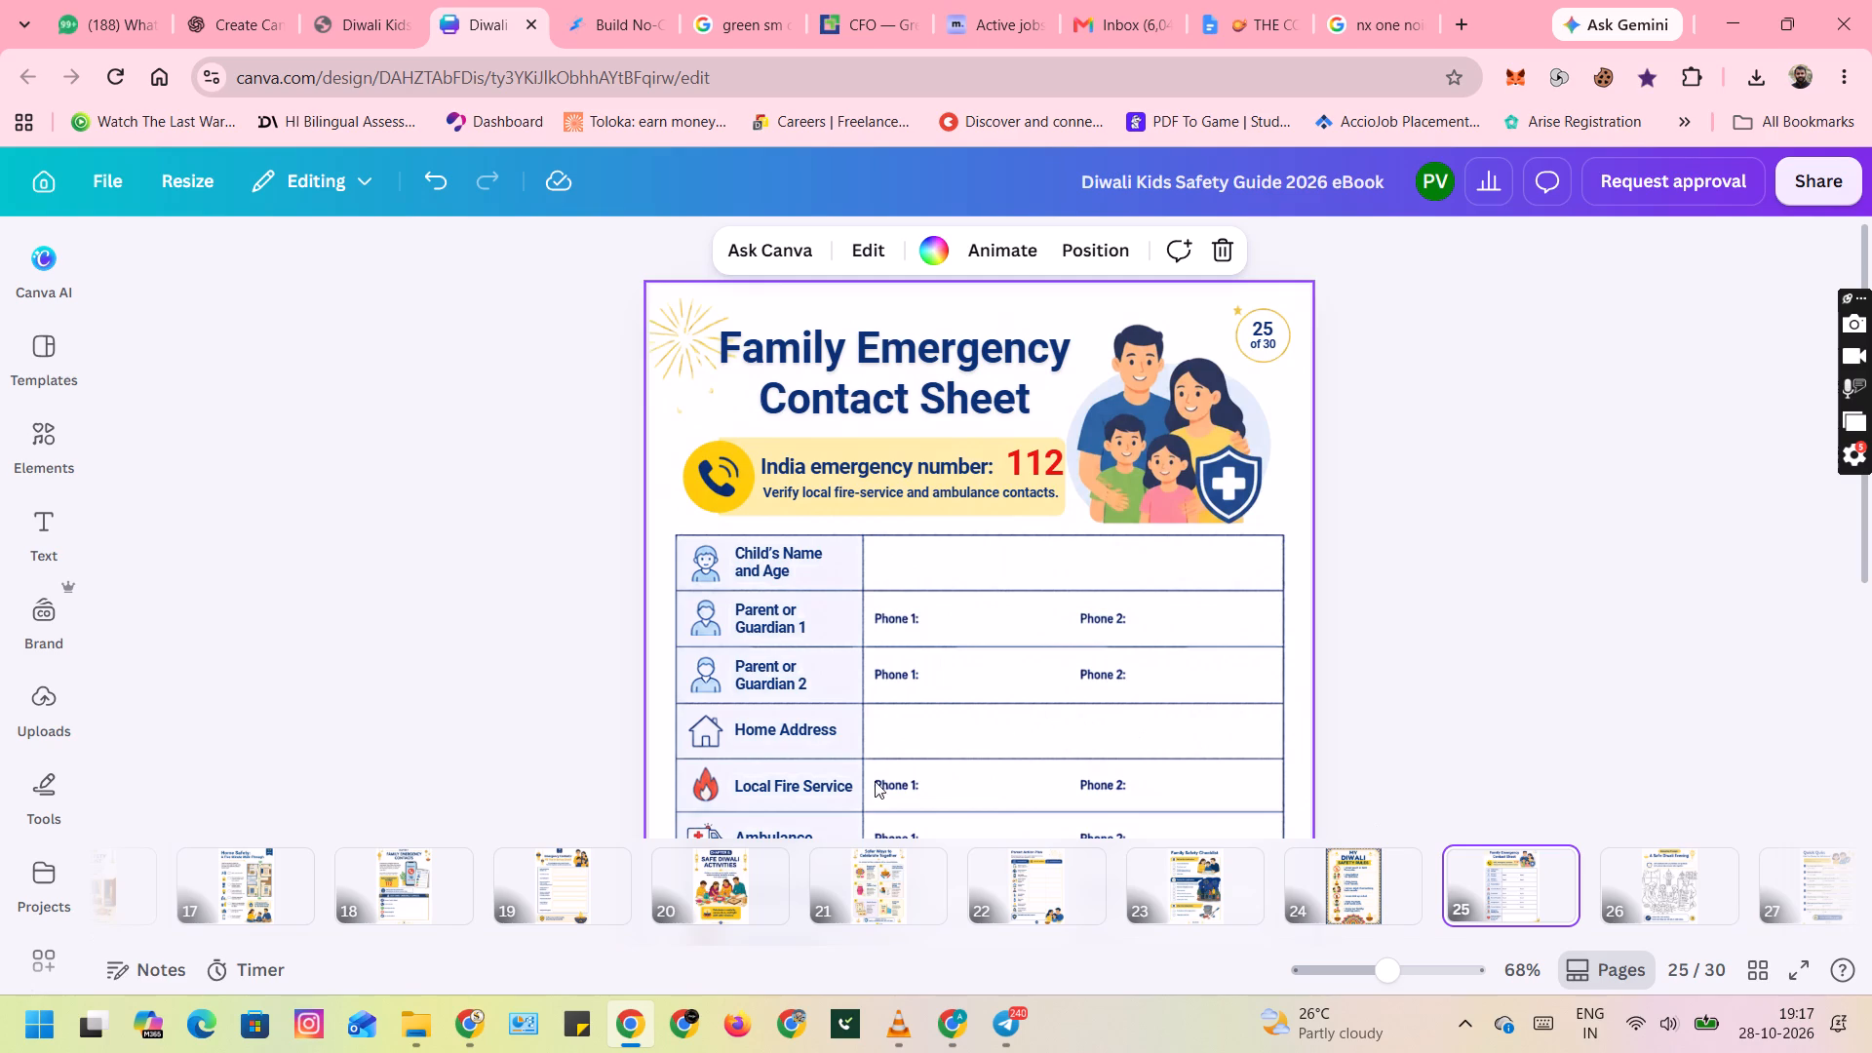
pyautogui.hscroll(18, 706, 894)
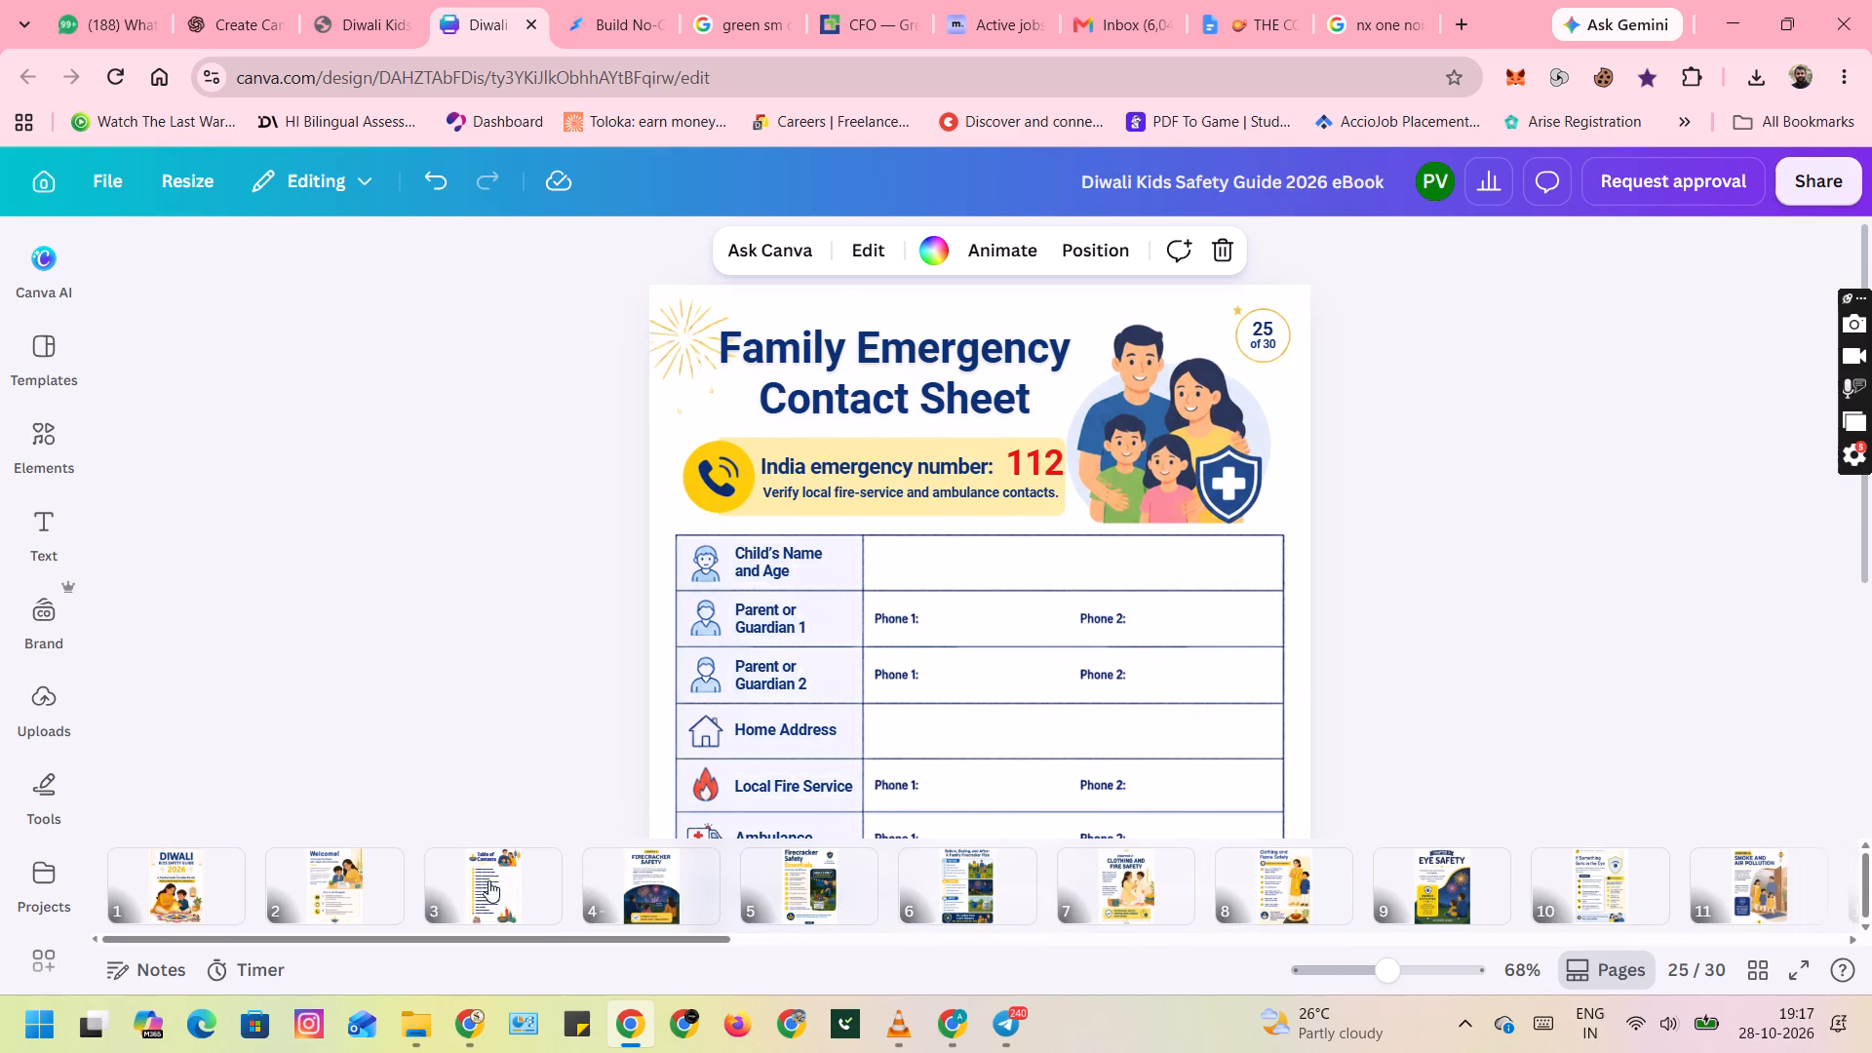
# Return to the Table of Contents on page 3 and set the Family Emergency Contact Sheet page number to 25.
pyautogui.click(486, 880)
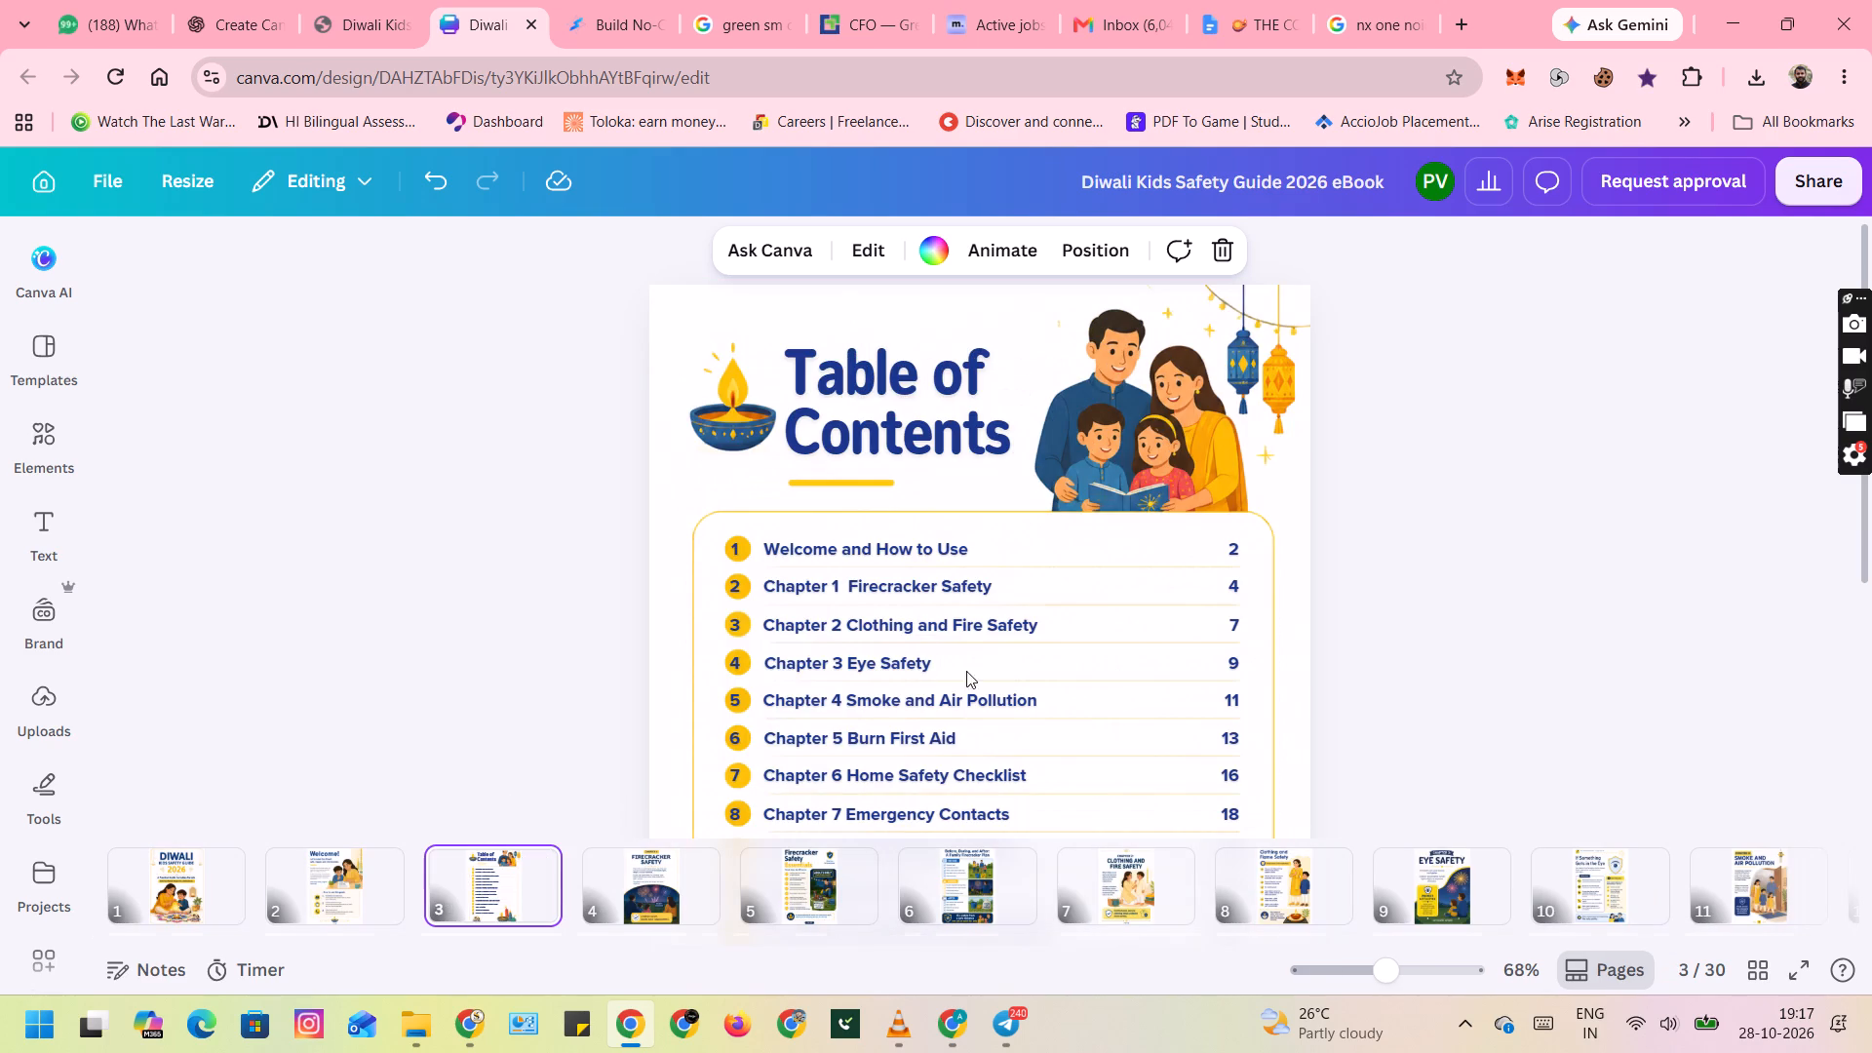
pyautogui.scroll(-4, 1069, 764)
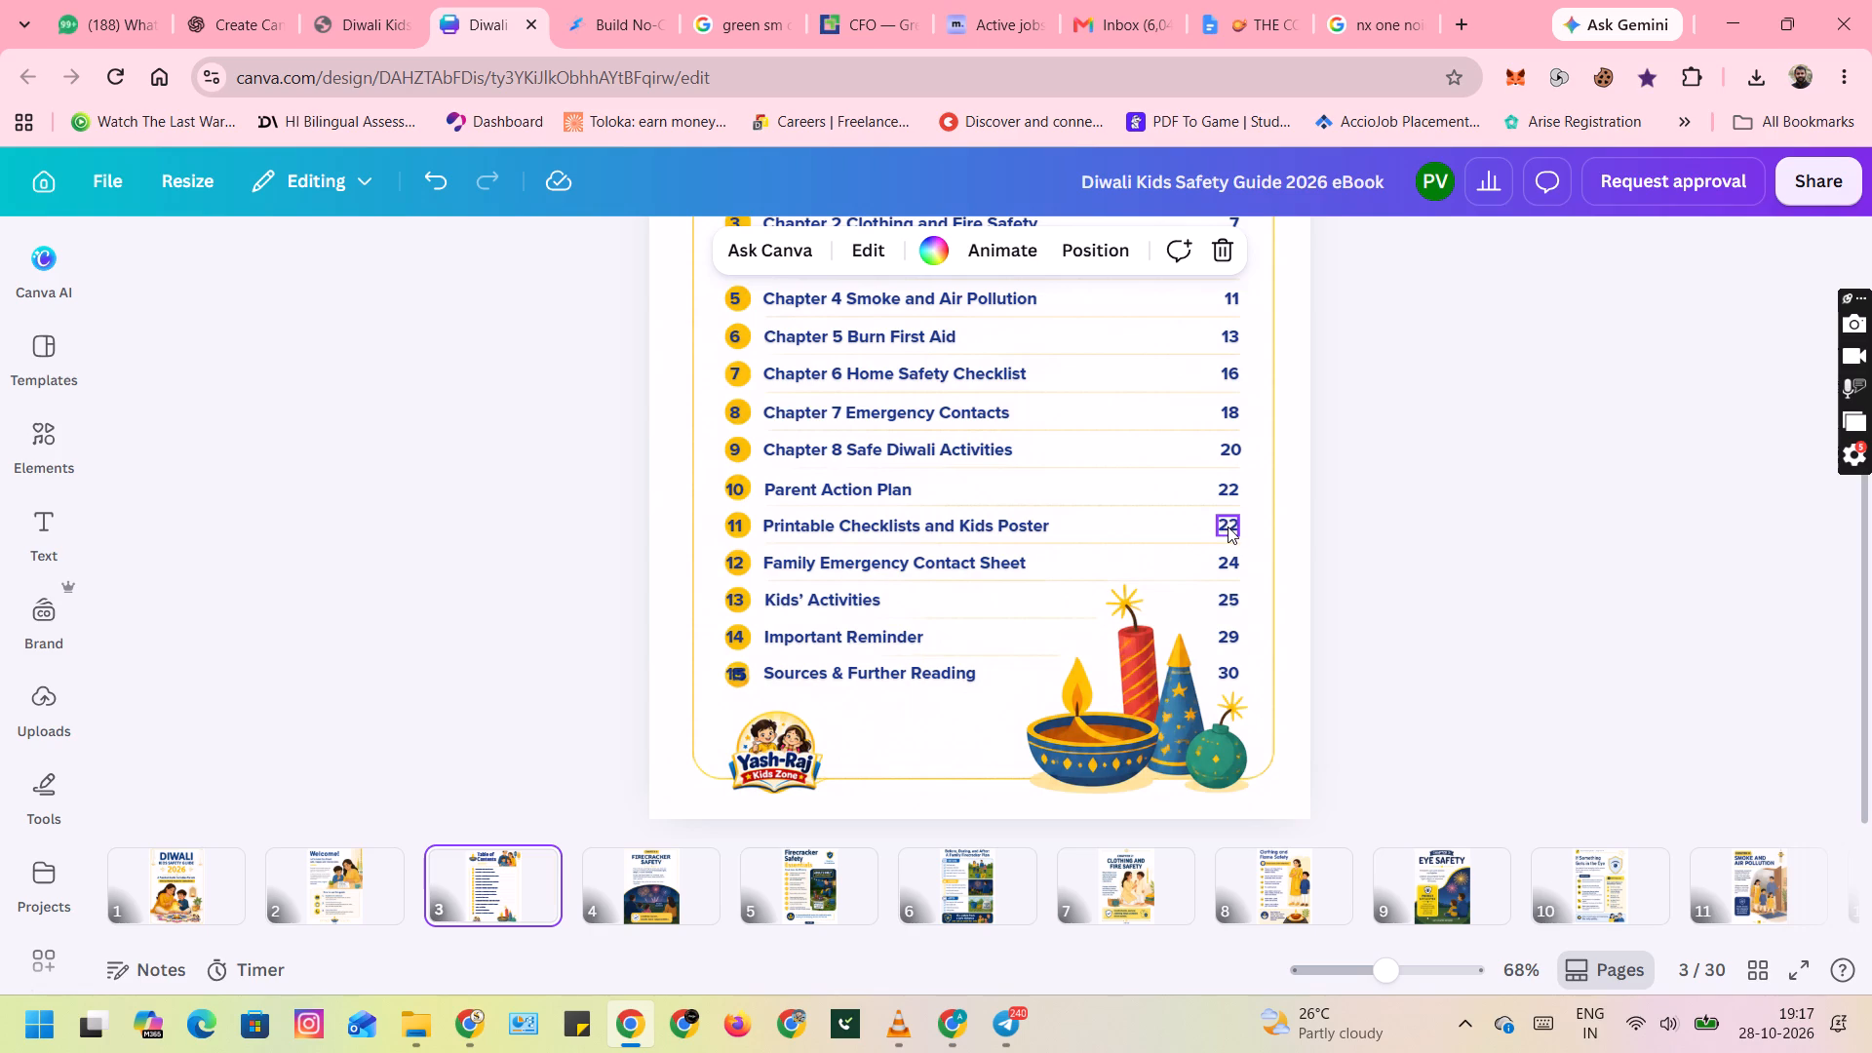
pyautogui.doubleClick(1229, 565)
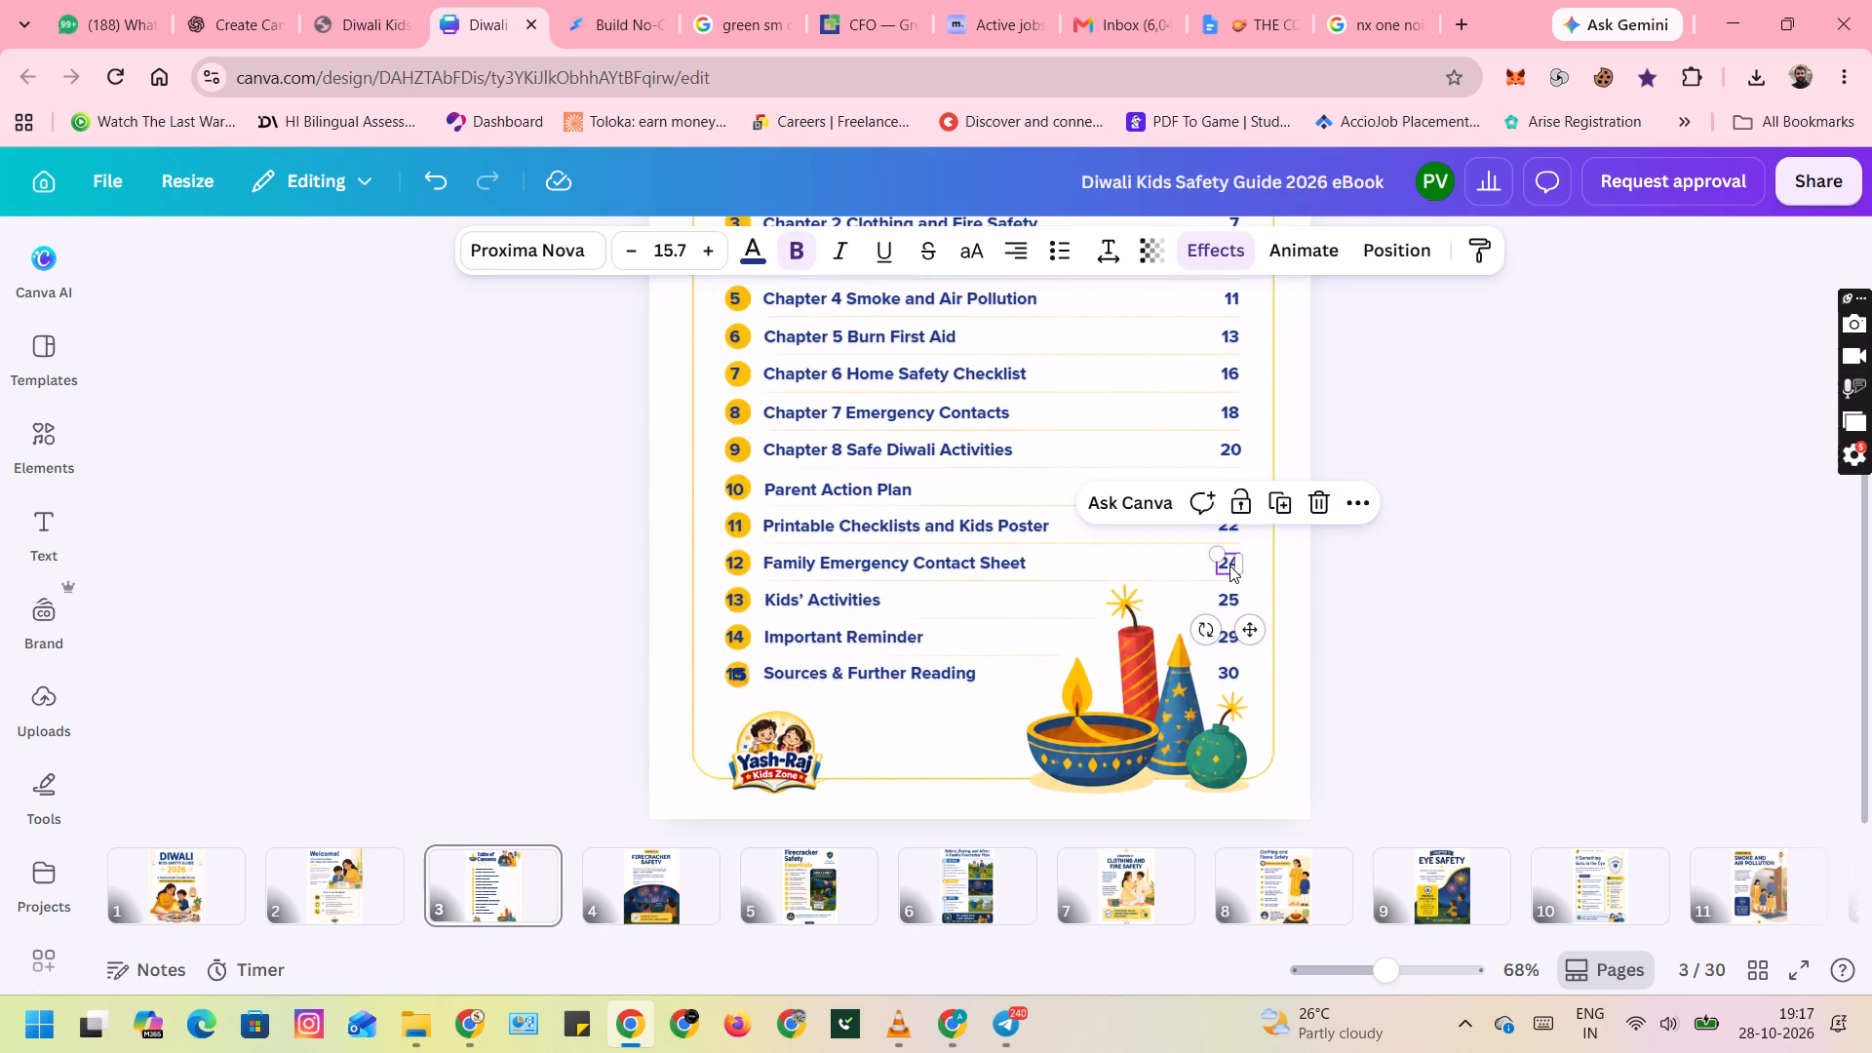
pyautogui.write('25')
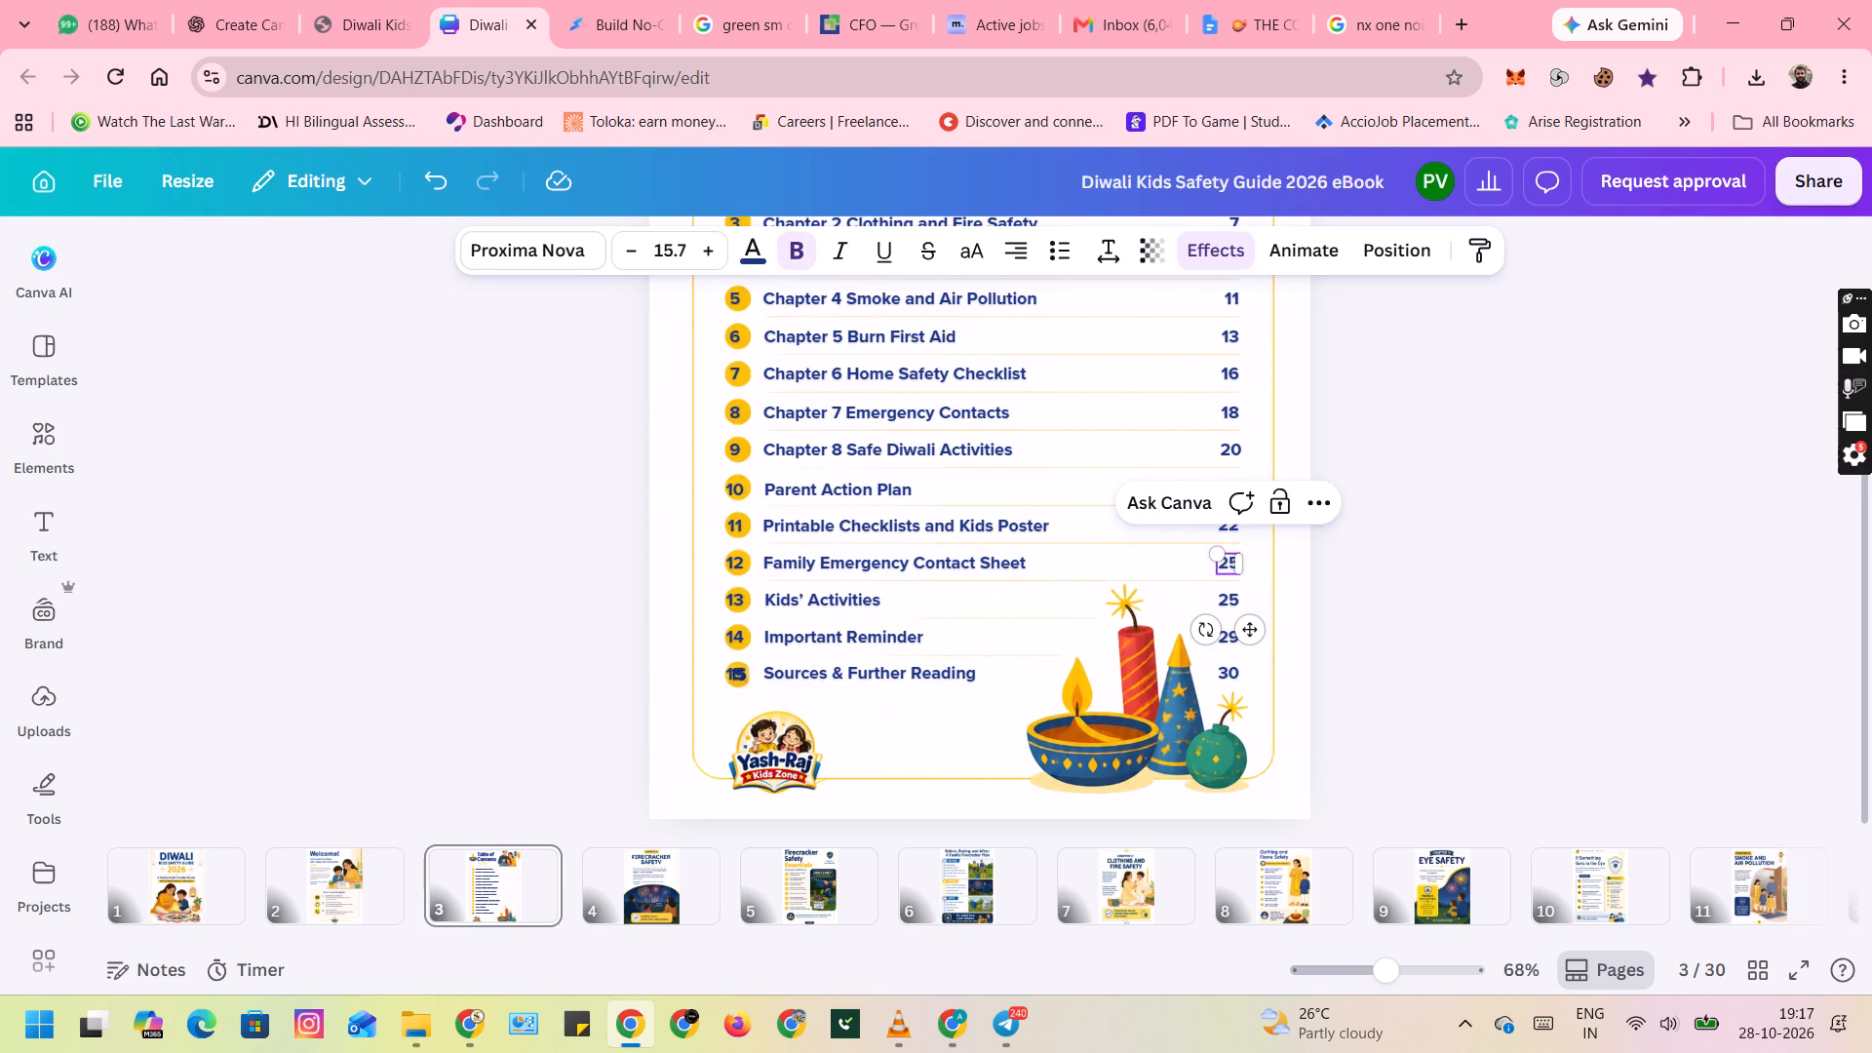
pyautogui.click(1379, 601)
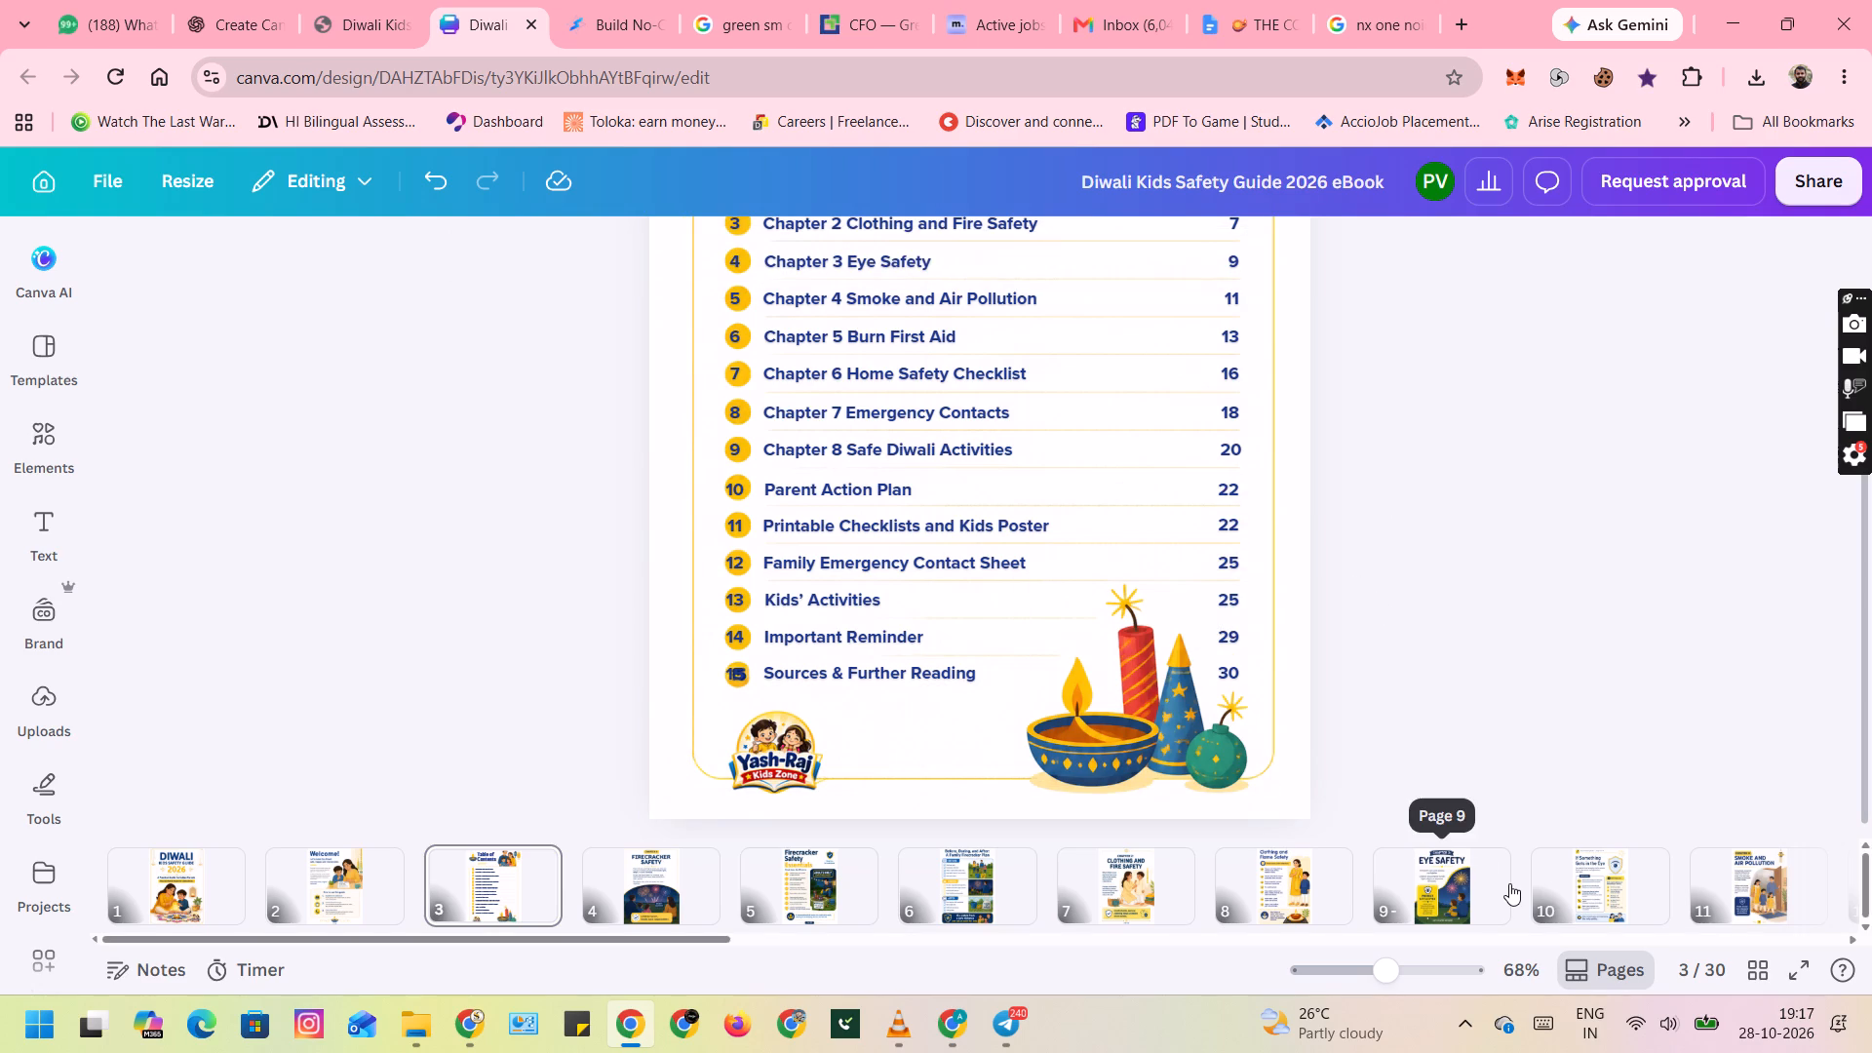
# In the Table of Contents, set the page number for Printable Checklists and Kids Poster to 23.
pyautogui.hscroll(-13, 1509, 883)
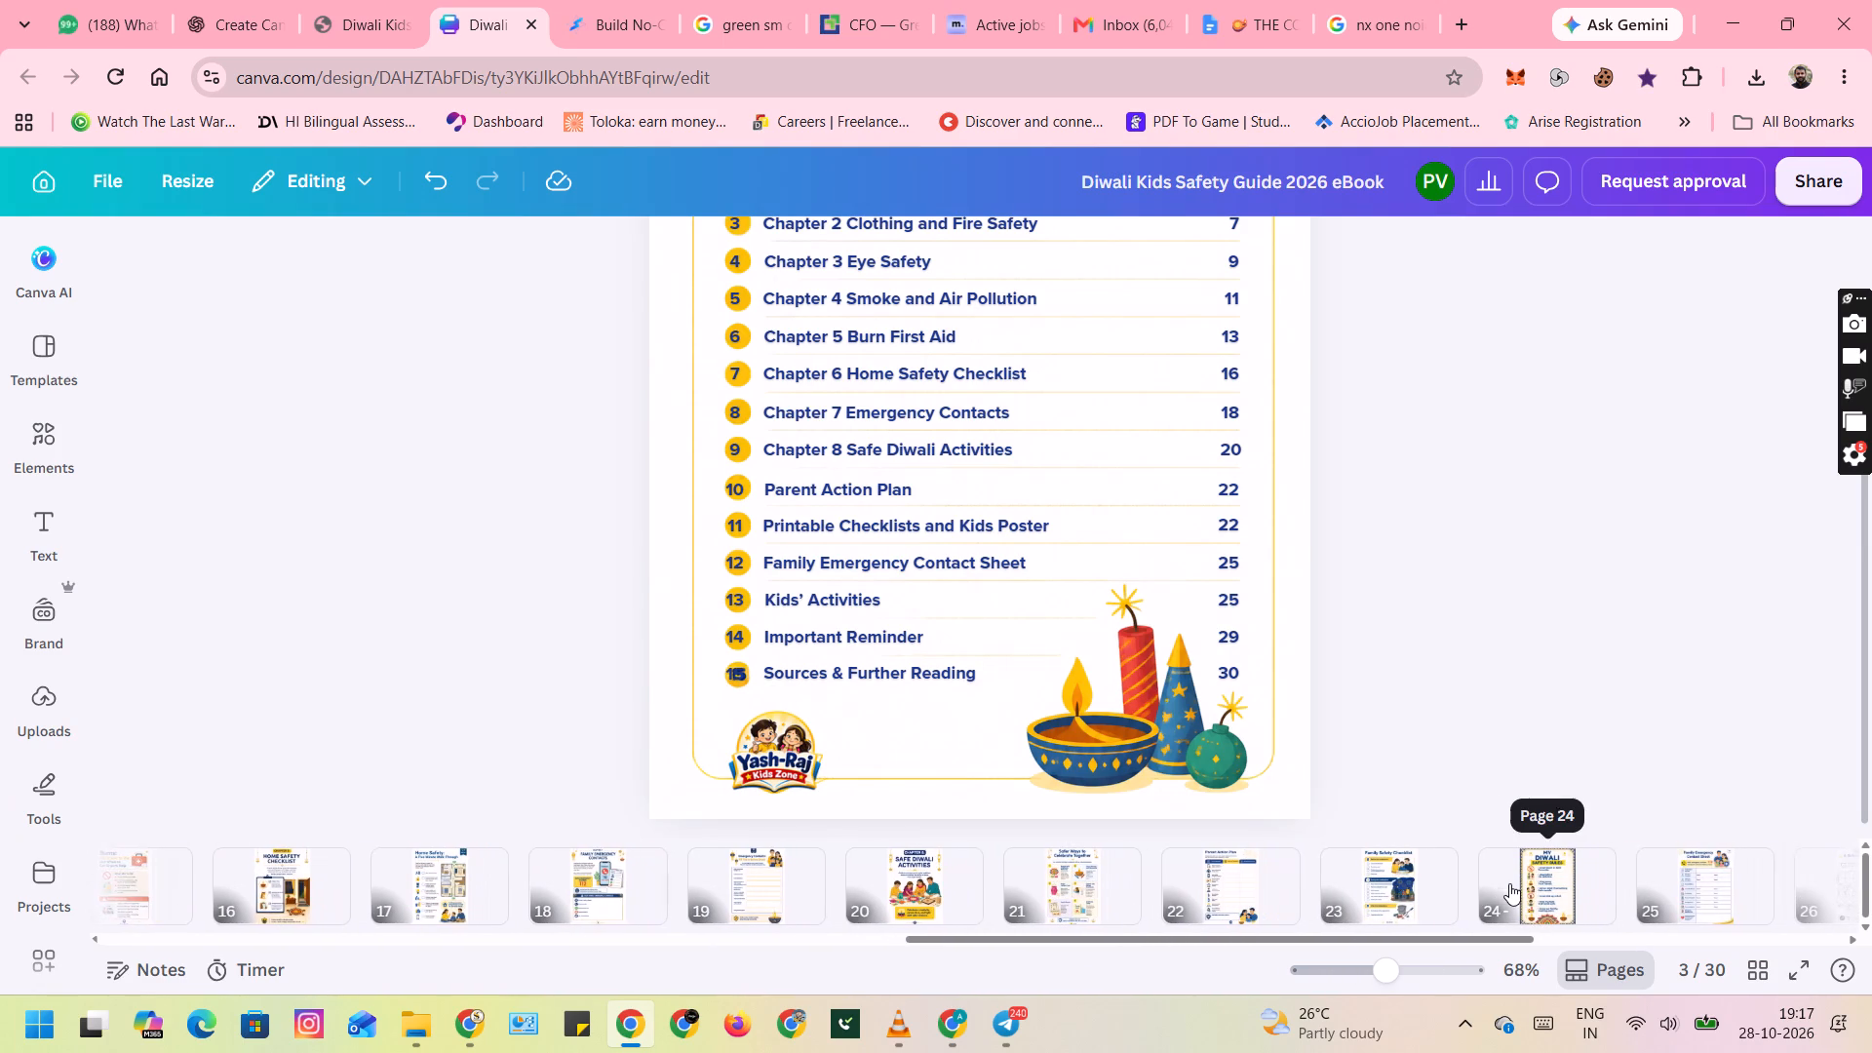
pyautogui.hscroll(-1, 1509, 883)
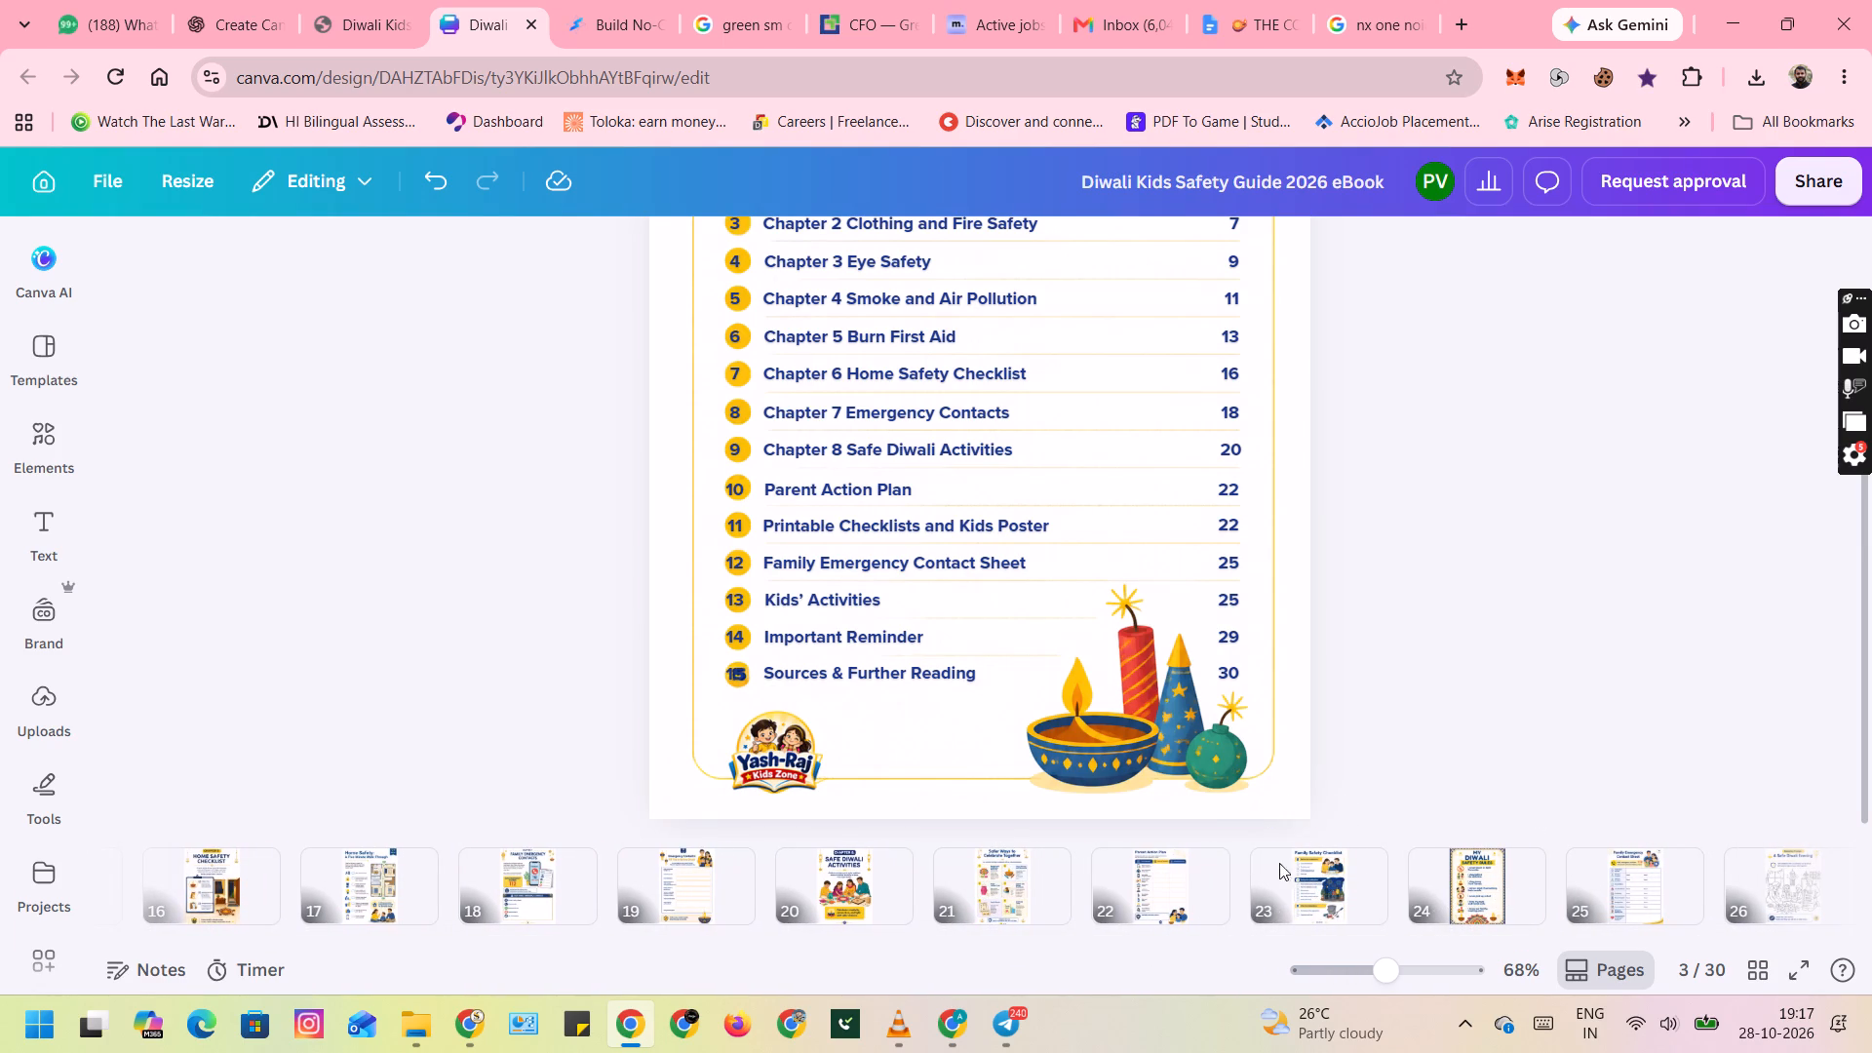
pyautogui.doubleClick(1228, 531)
pyautogui.write('23')
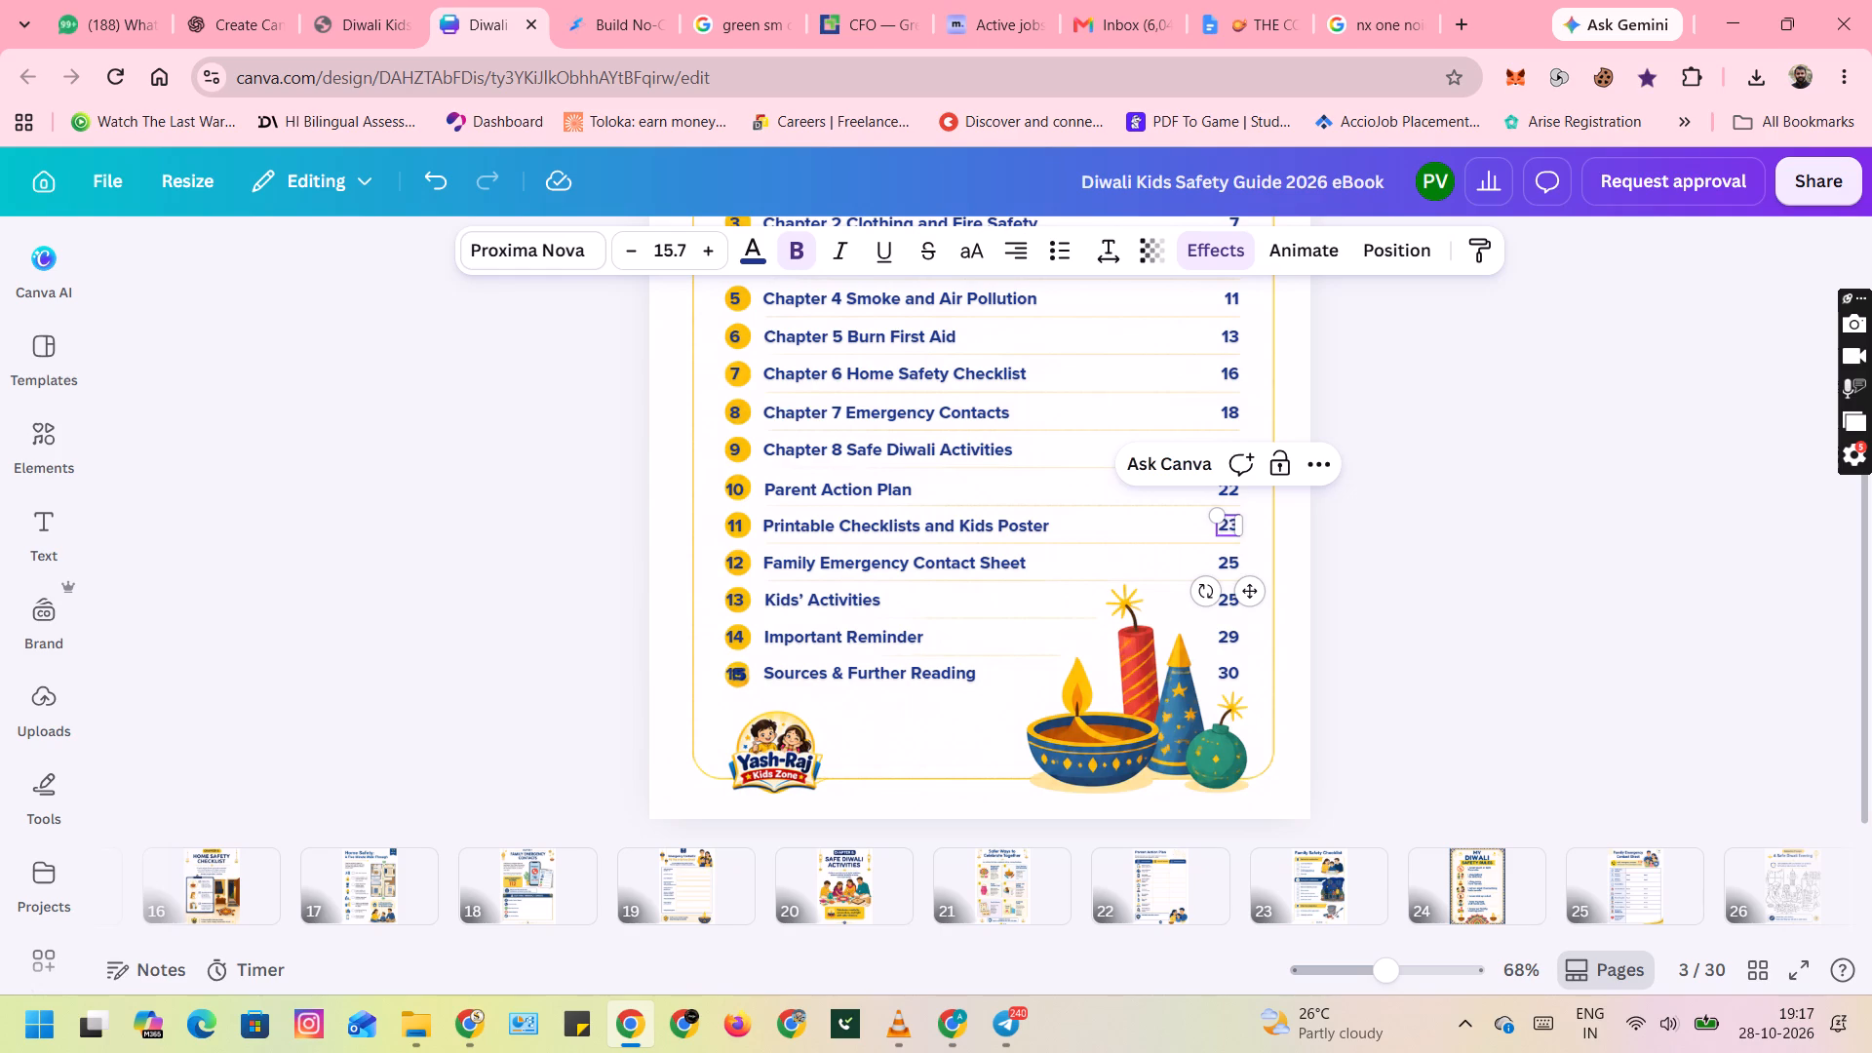
pyautogui.click(1378, 636)
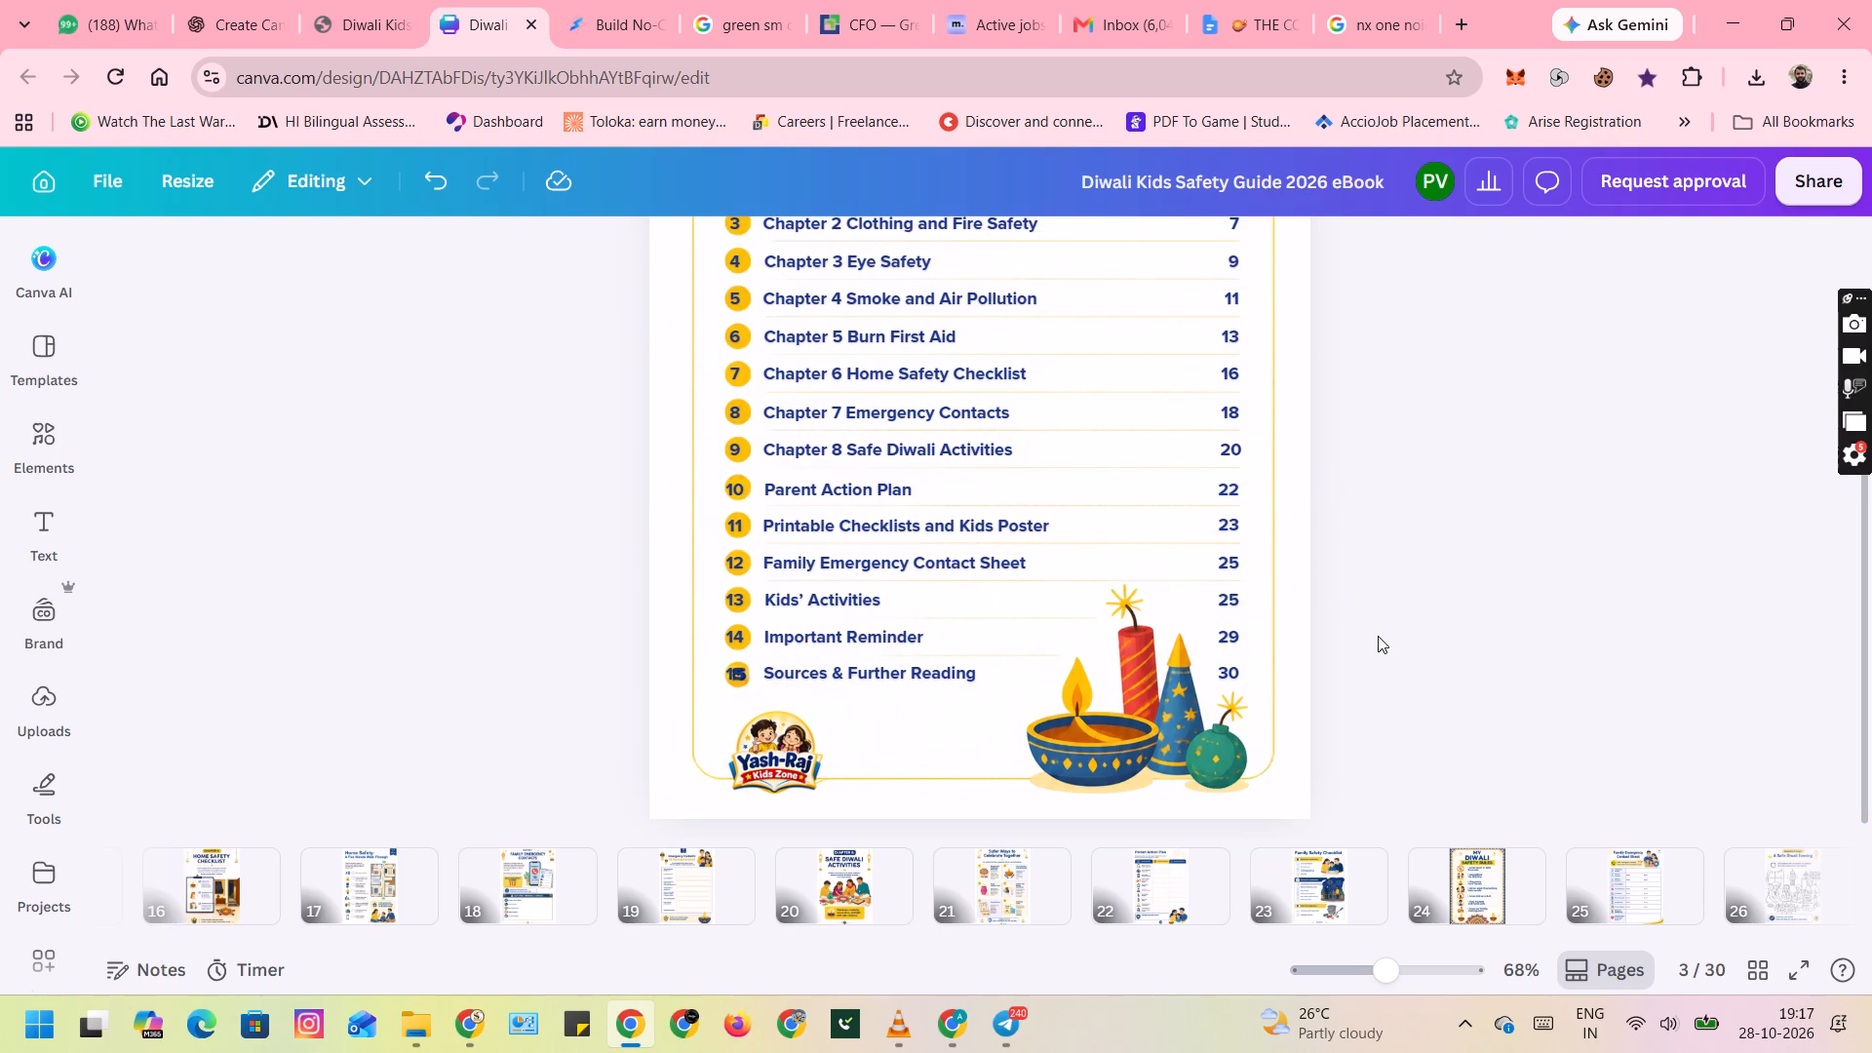
# Nudge the Chapter 8 Safe Diwali Activities page number slightly left to line it up with the number column.
pyautogui.click(1223, 486)
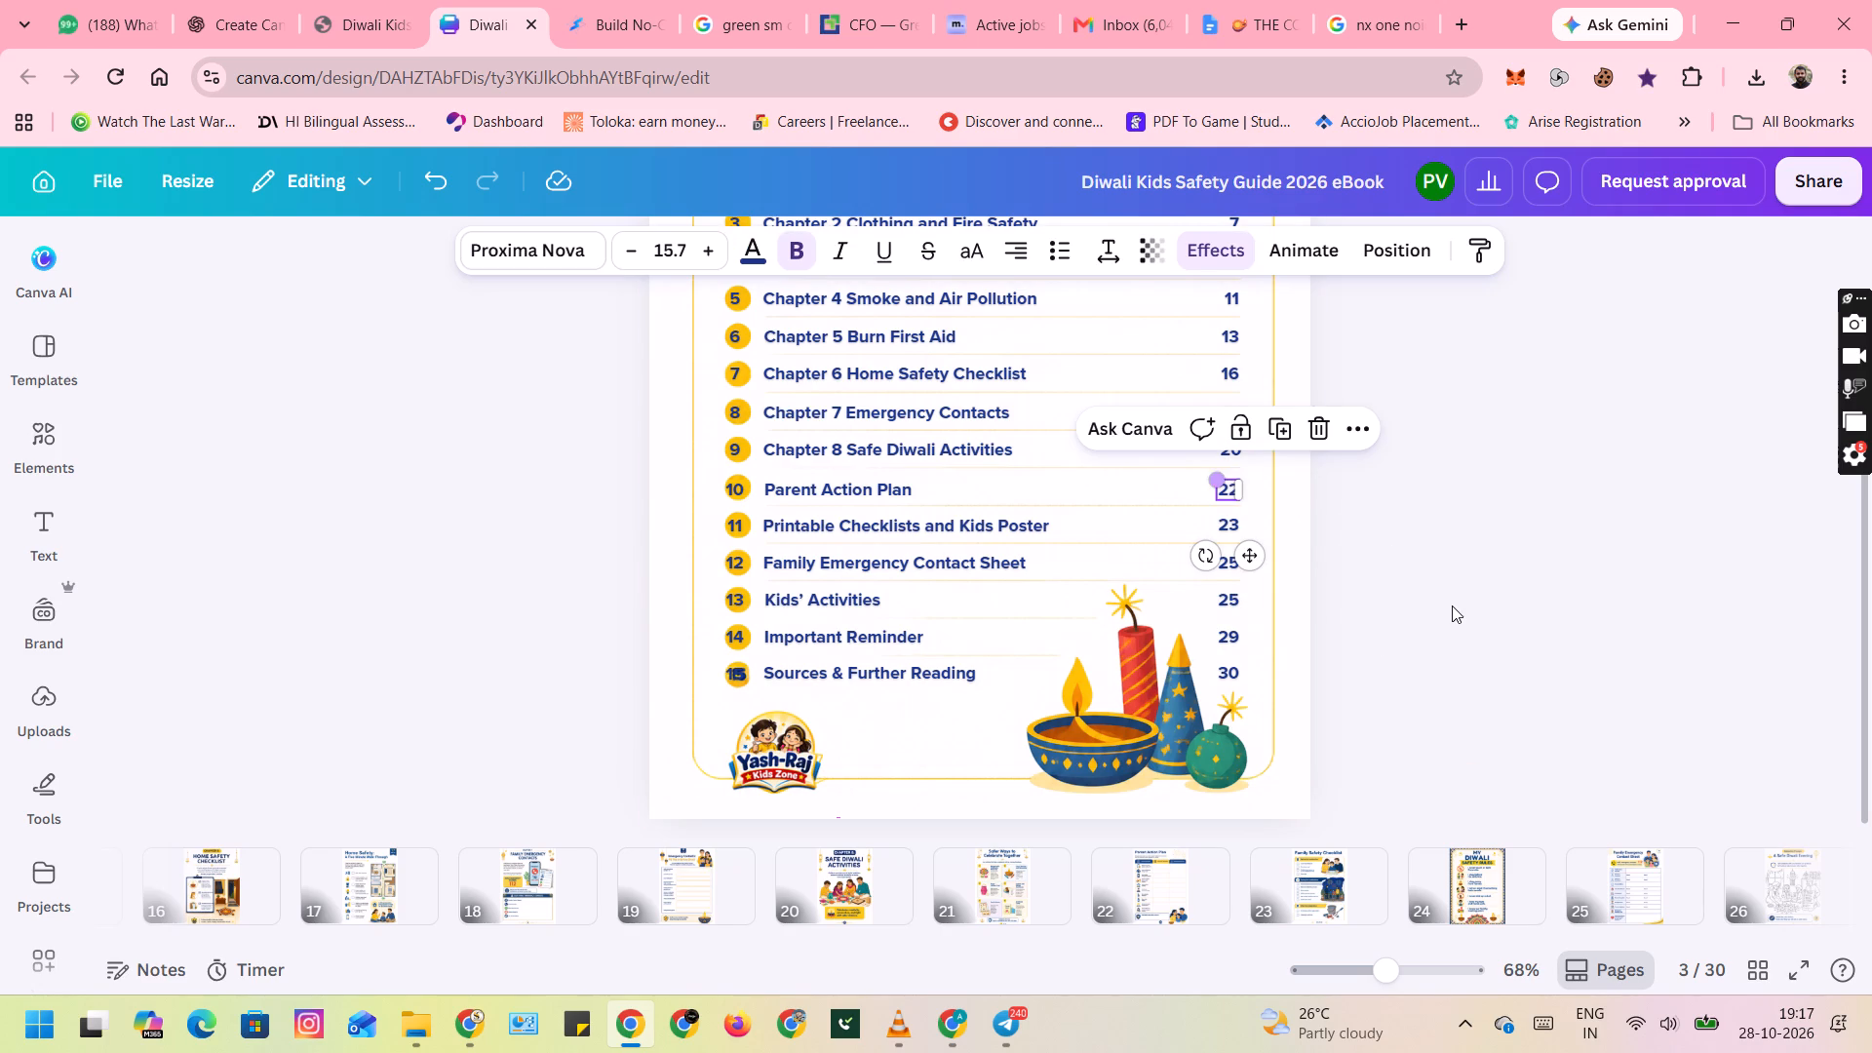
pyautogui.click(1452, 605)
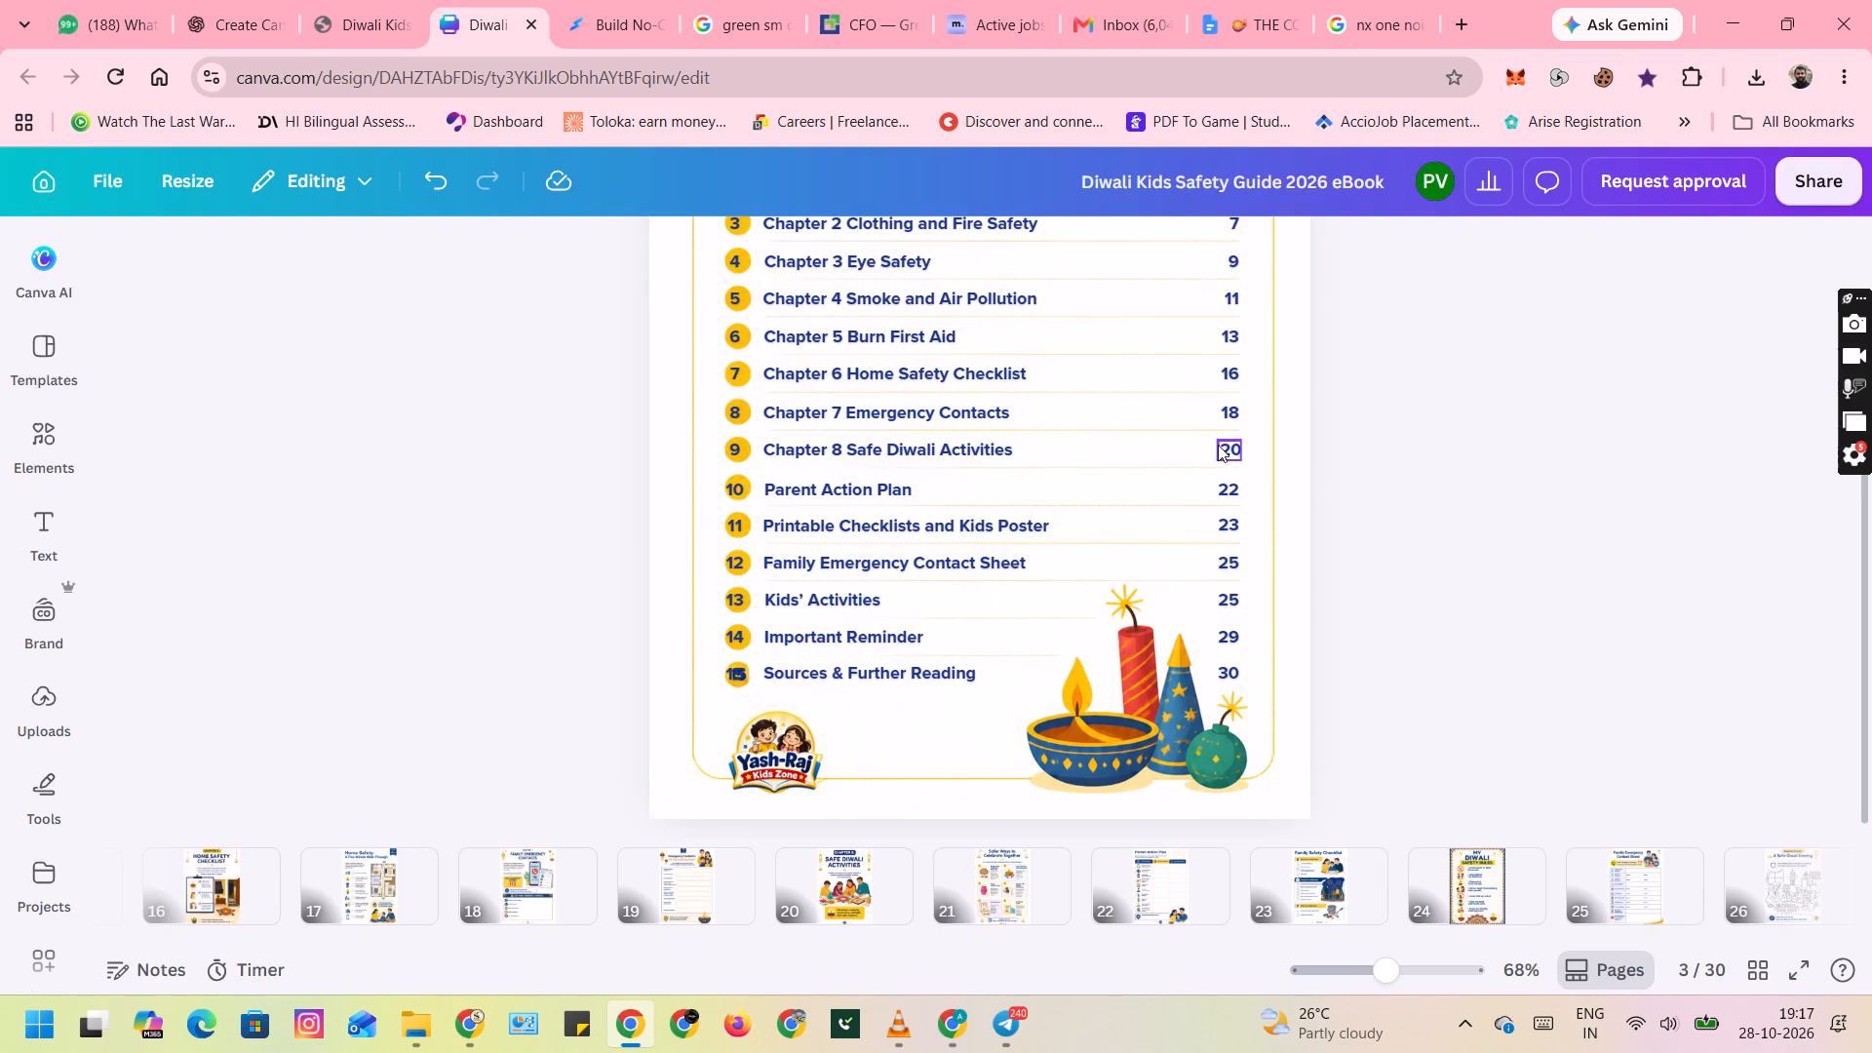
pyautogui.click(1218, 445)
pyautogui.press('Left')
pyautogui.click(1418, 584)
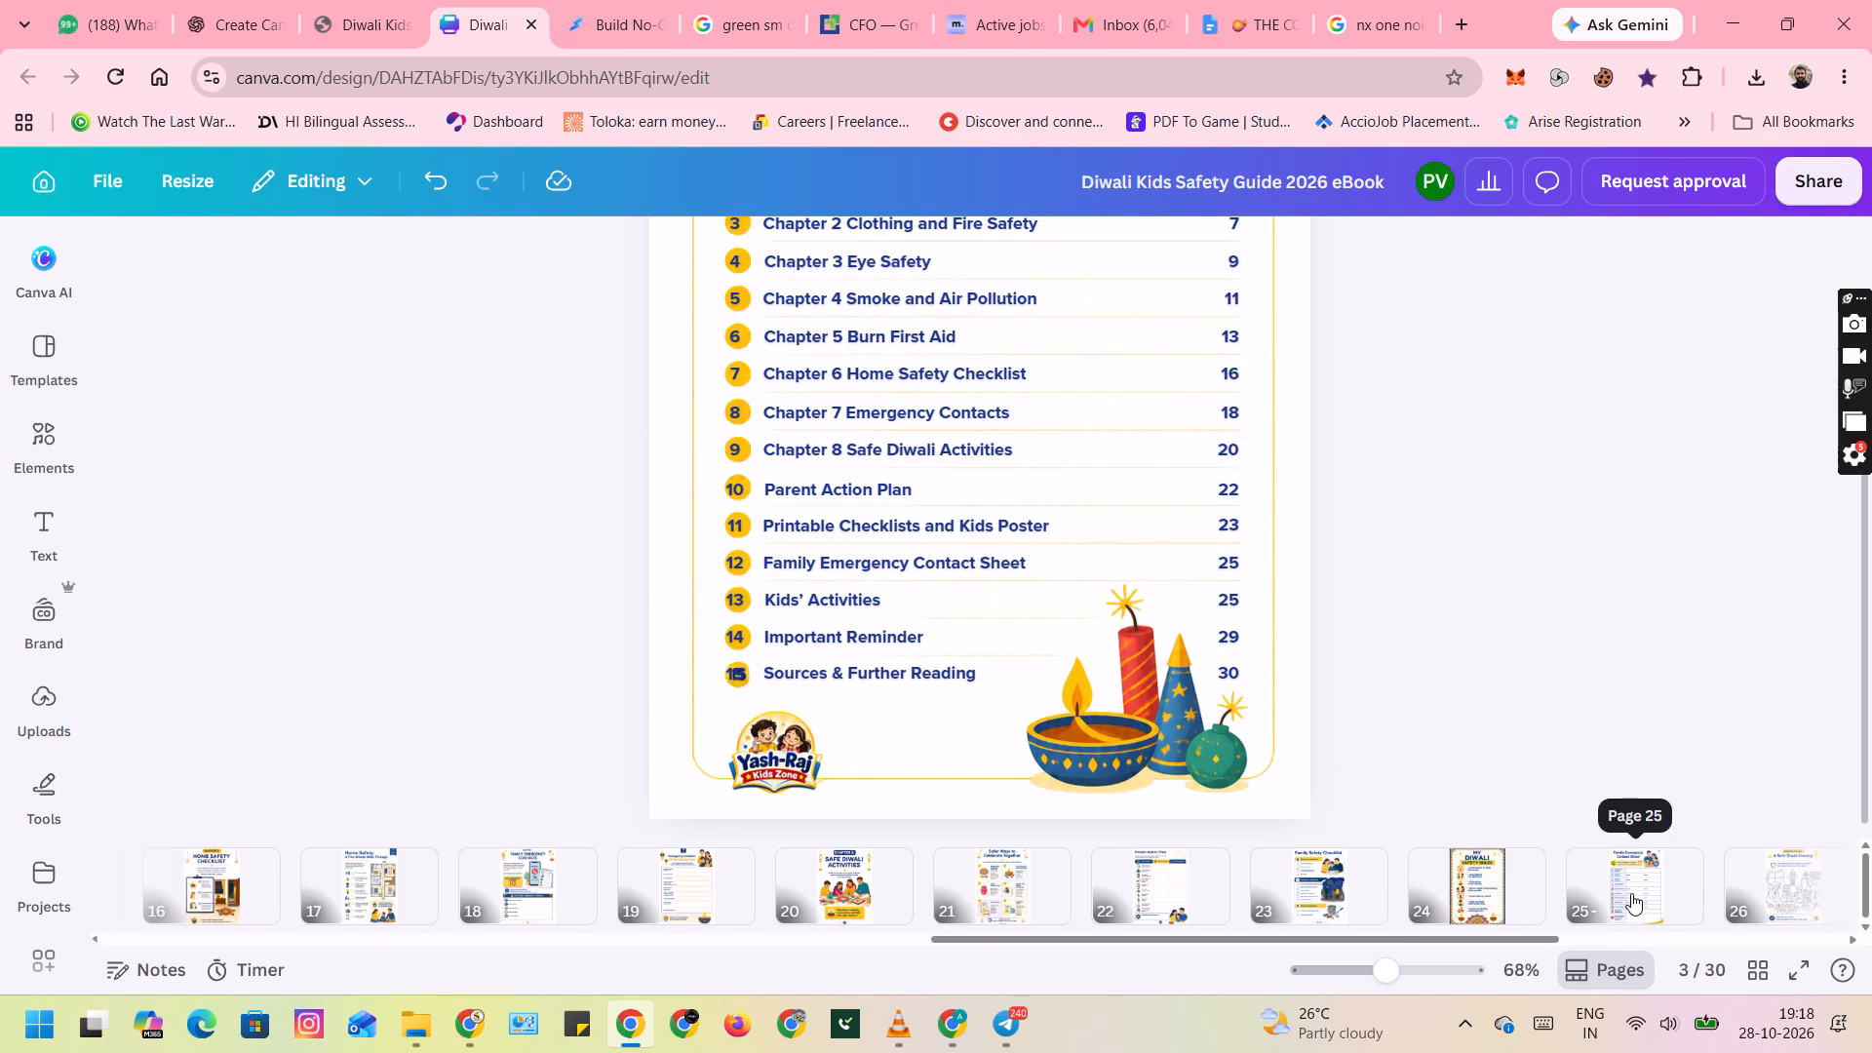
# Examine pages 25 to 28 to find where the Kids' Activities section starts.
pyautogui.hscroll(-2, 1631, 893)
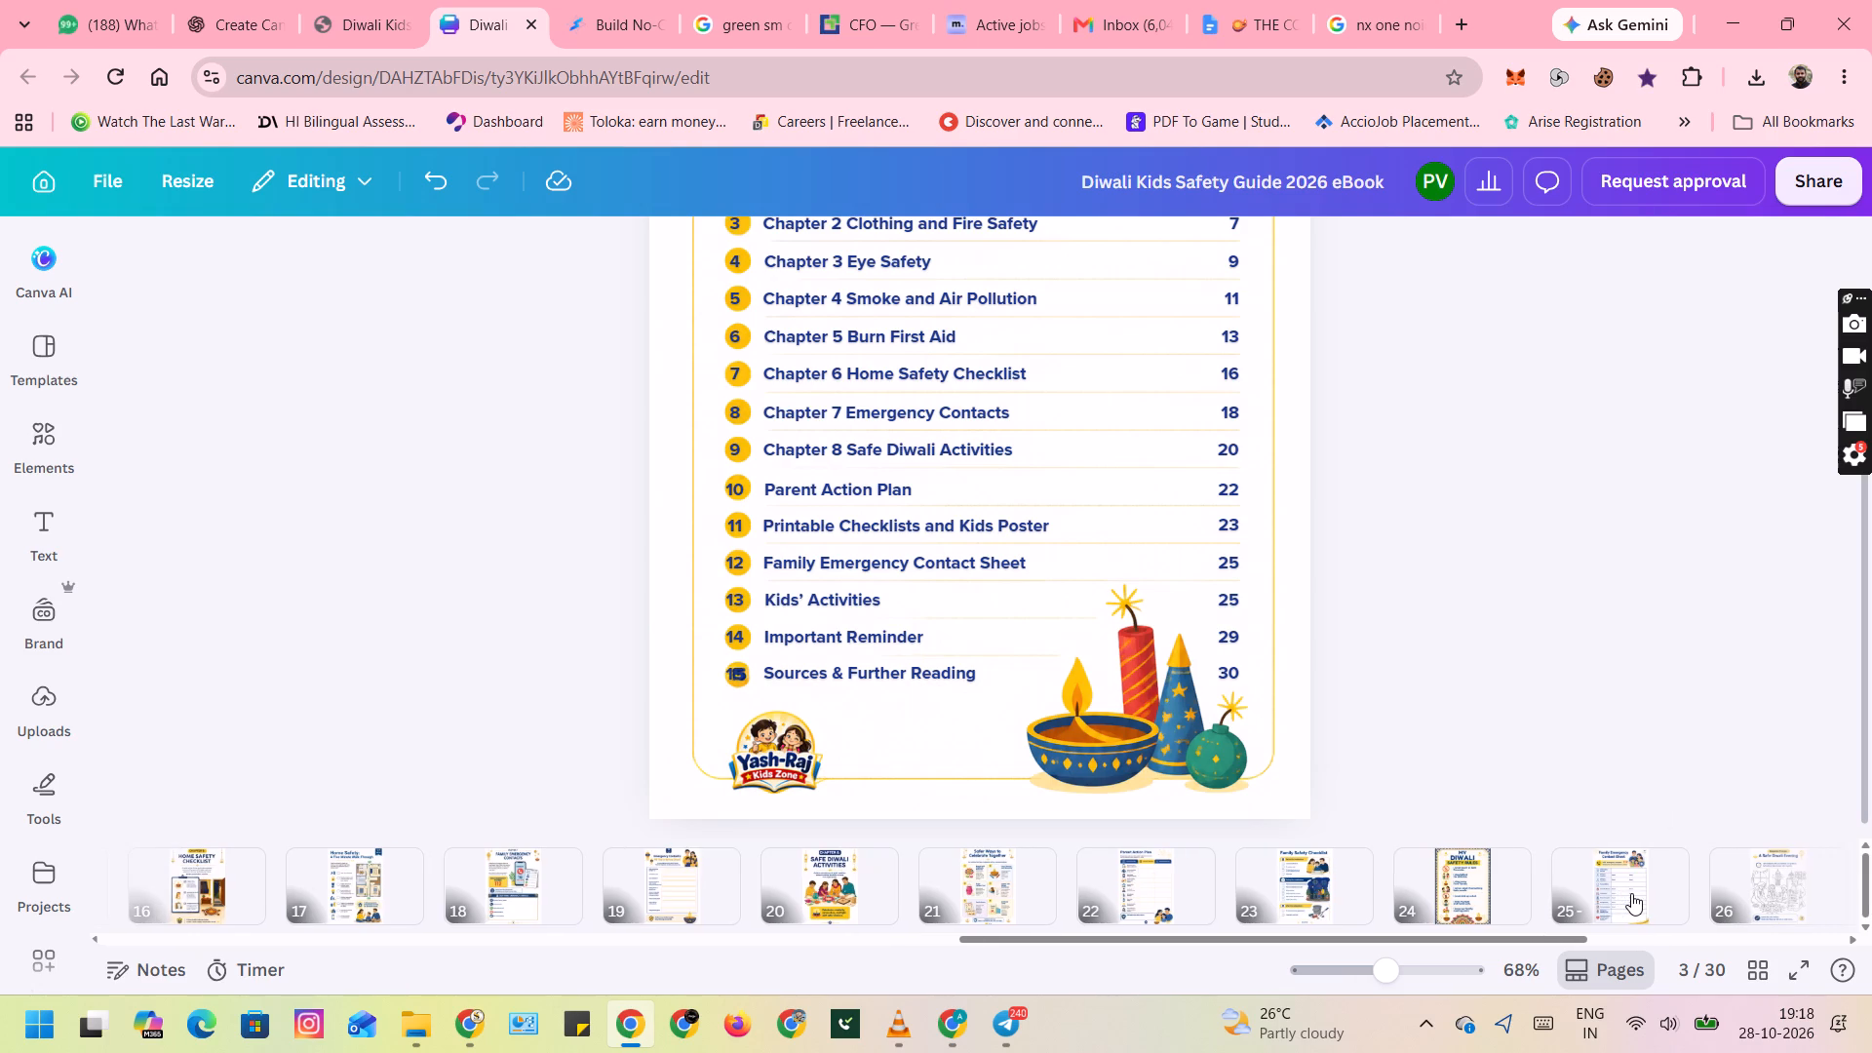
pyautogui.hscroll(-3, 1631, 893)
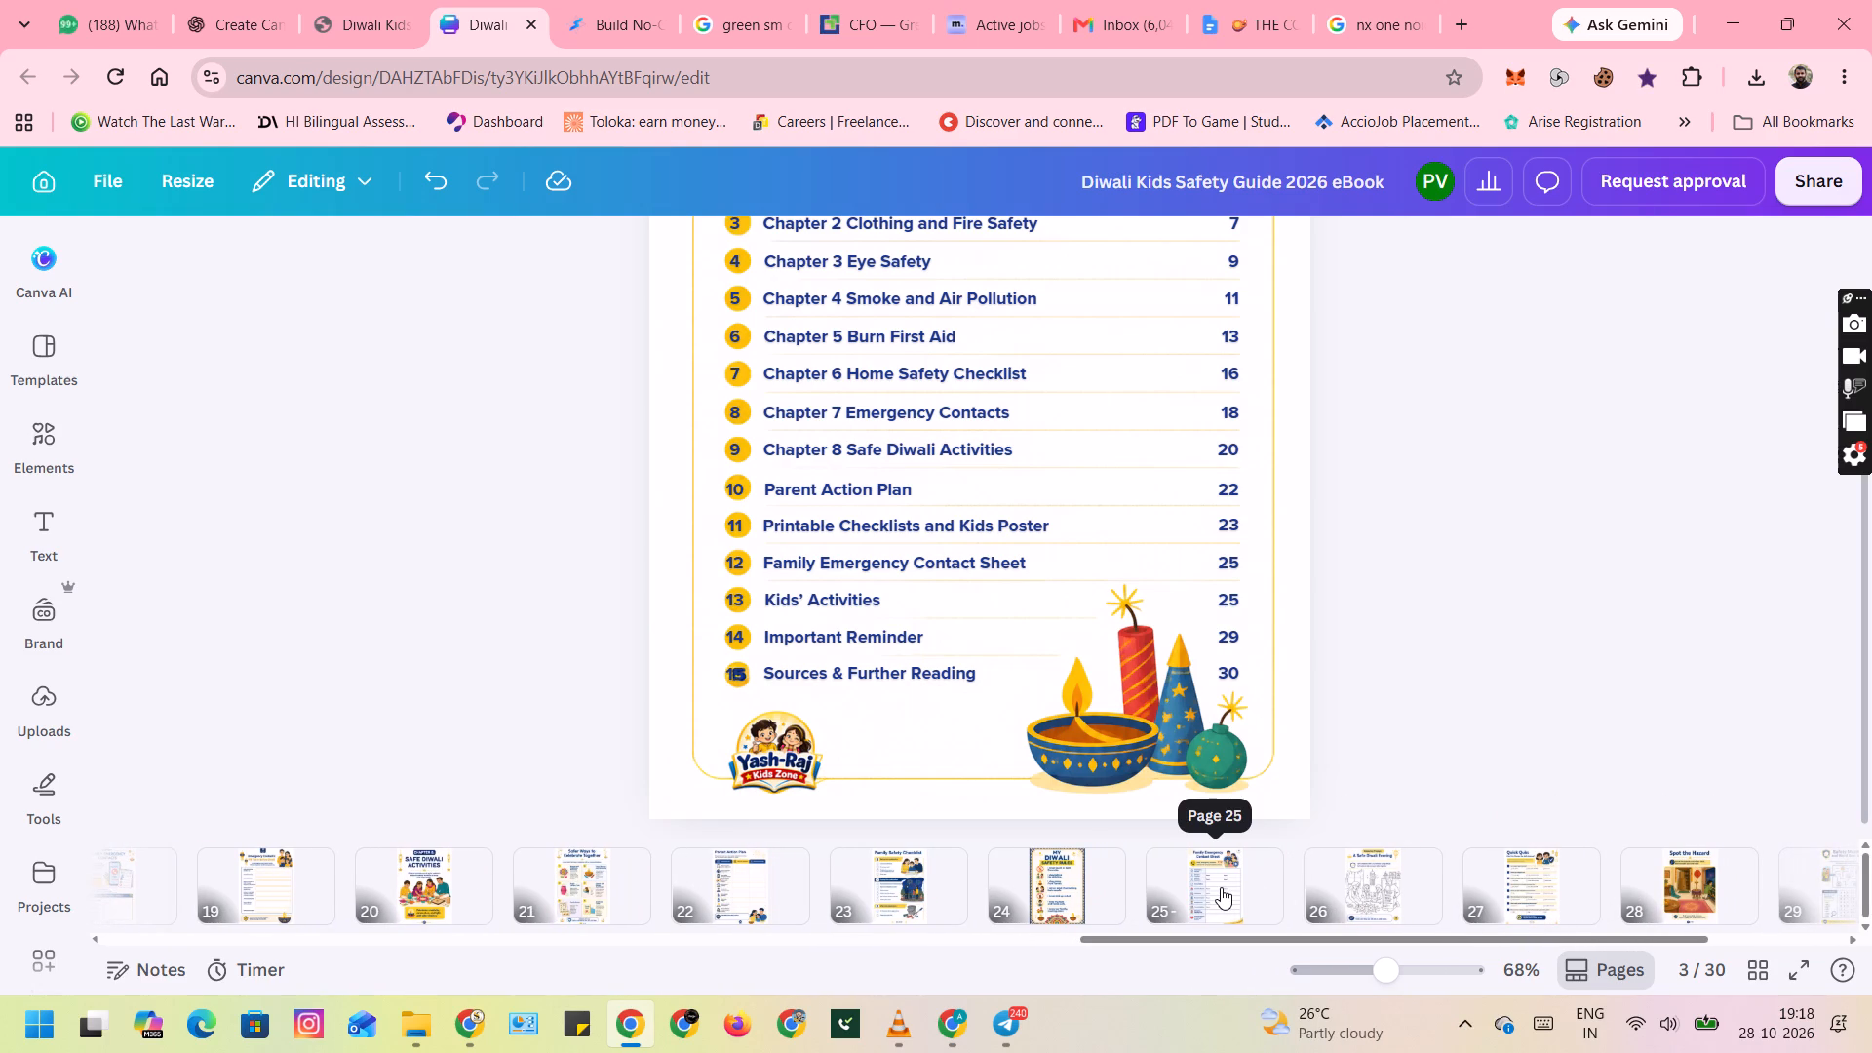
pyautogui.click(1365, 883)
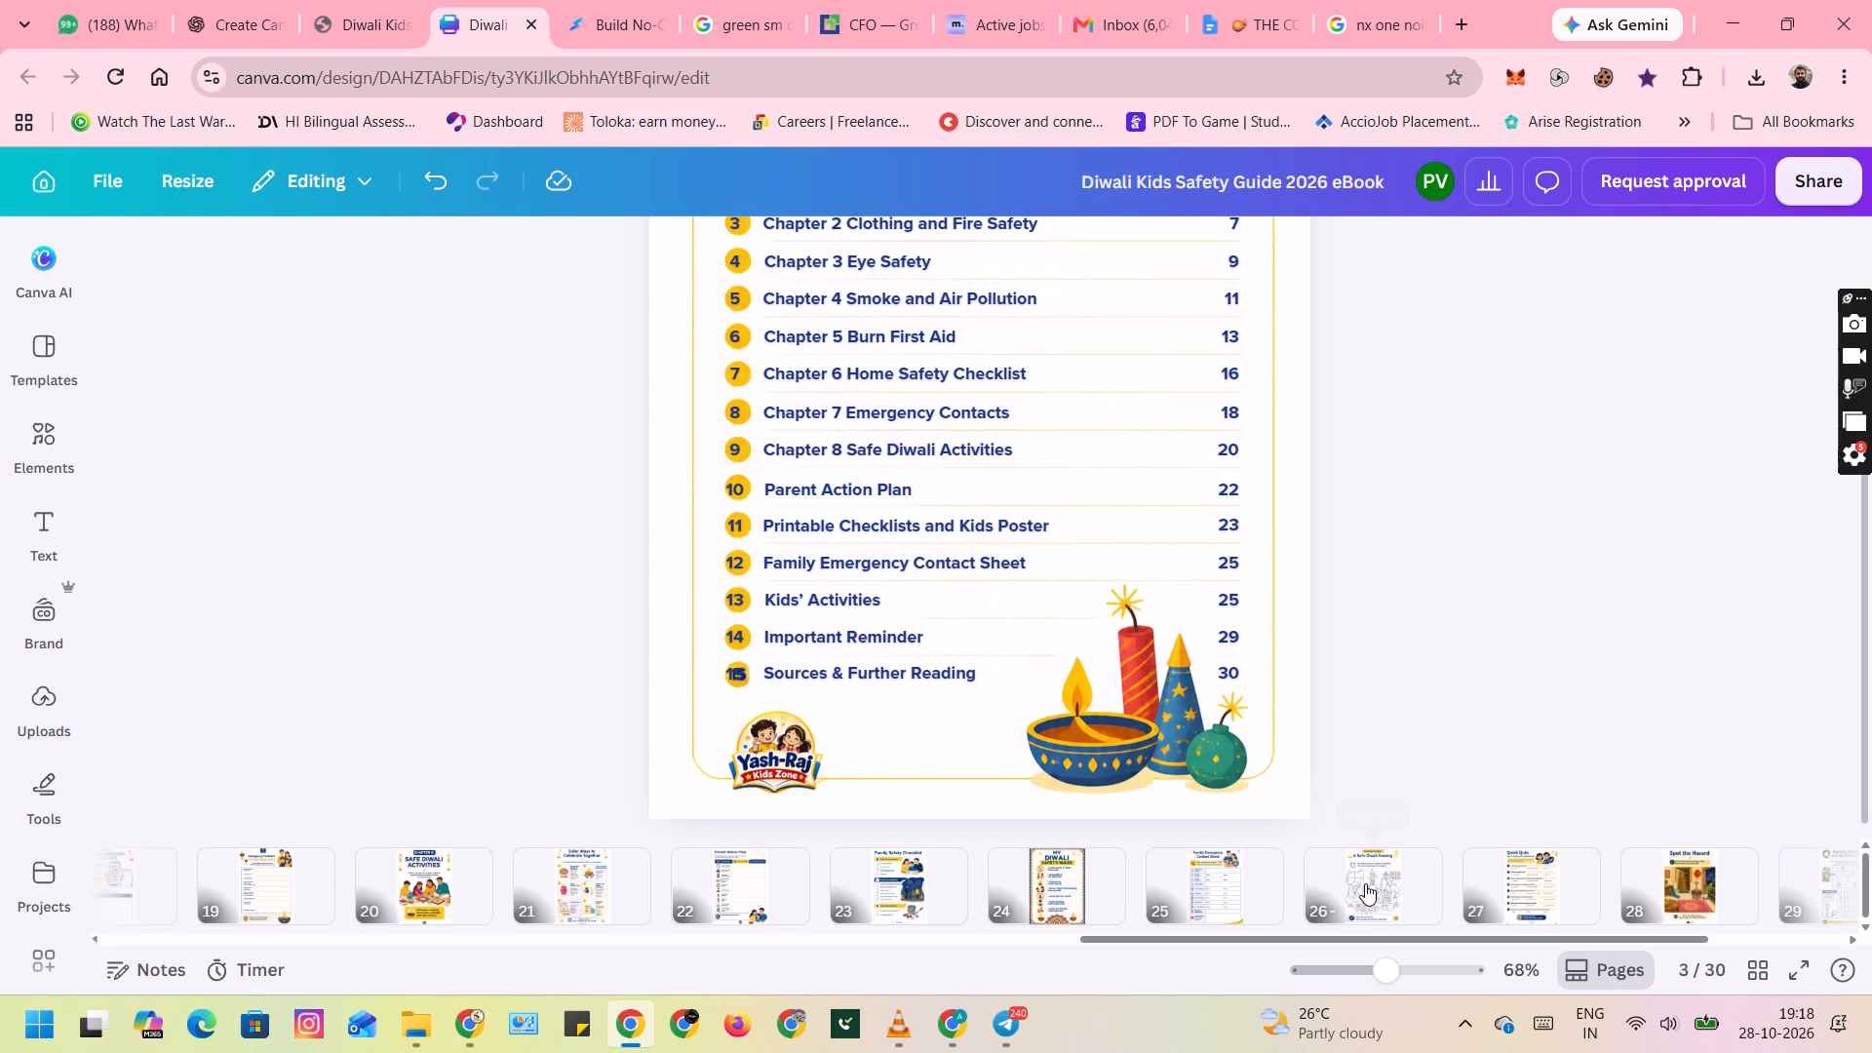
pyautogui.scroll(2, 1382, 598)
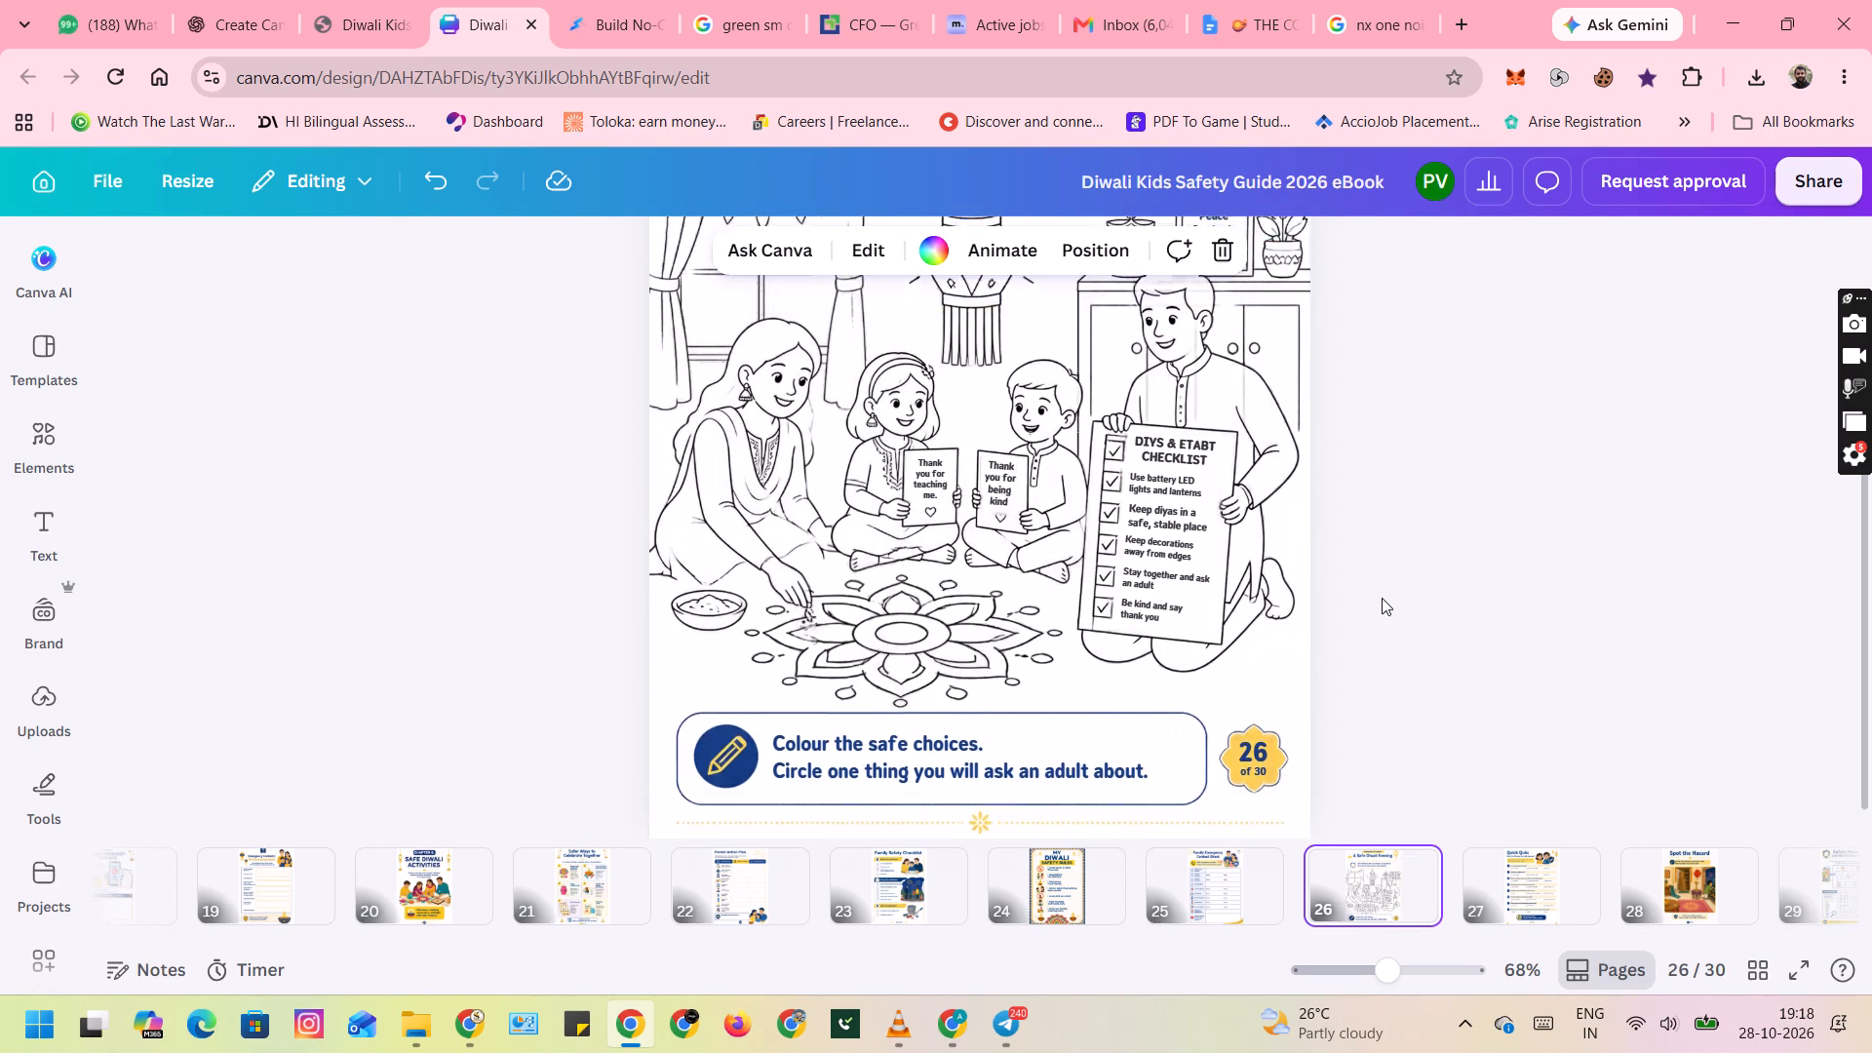
pyautogui.scroll(3, 1382, 598)
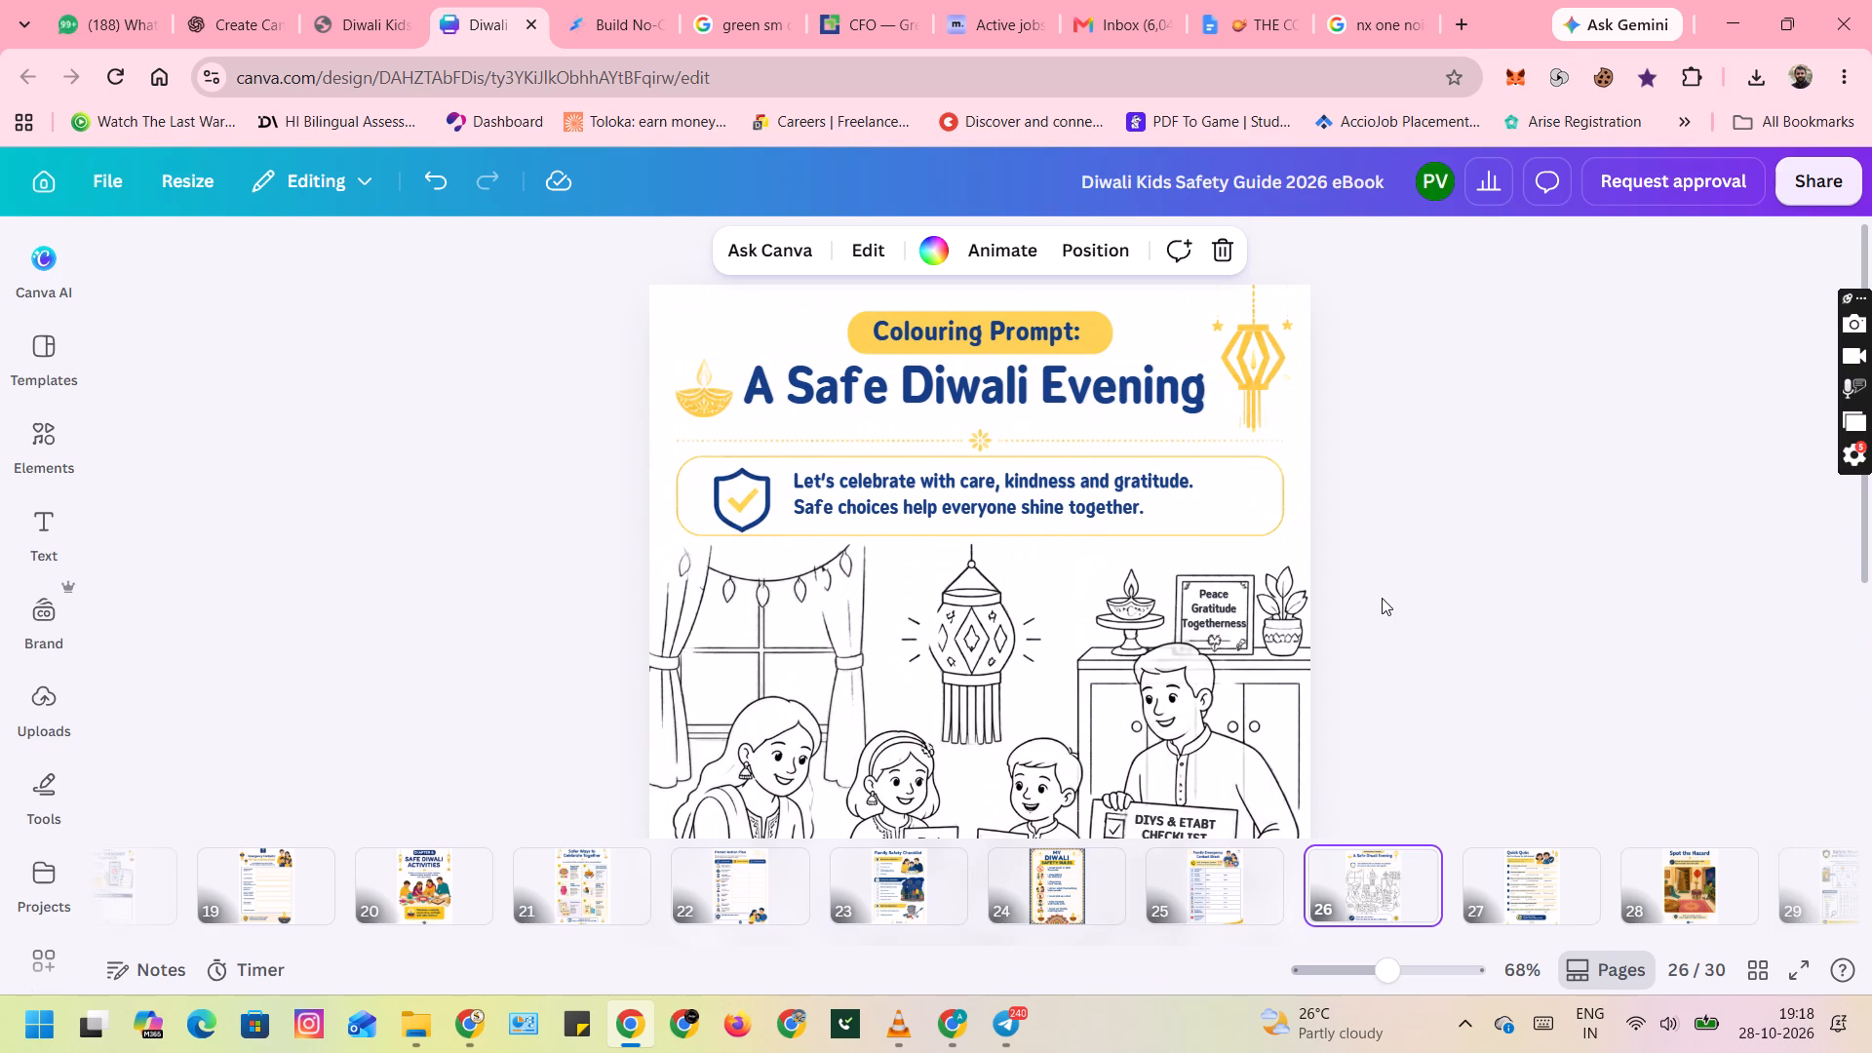
pyautogui.scroll(-5, 1382, 598)
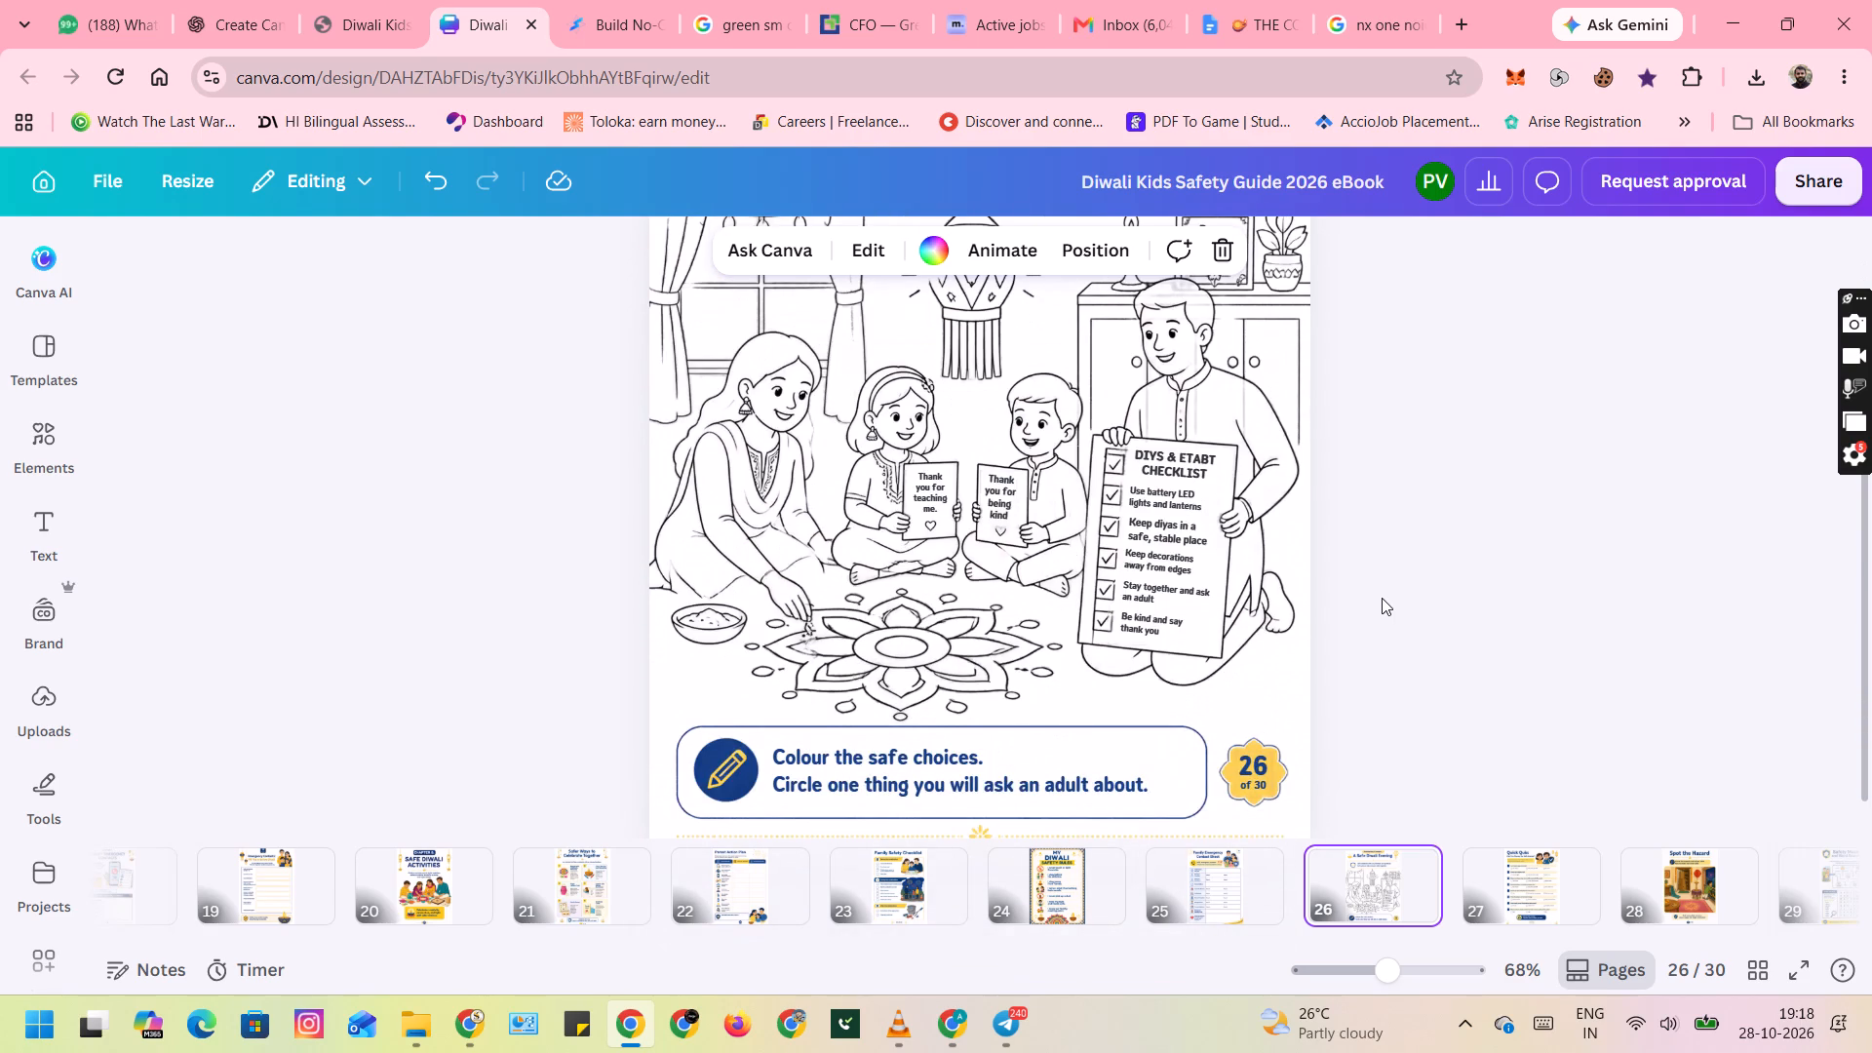
pyautogui.click(1523, 891)
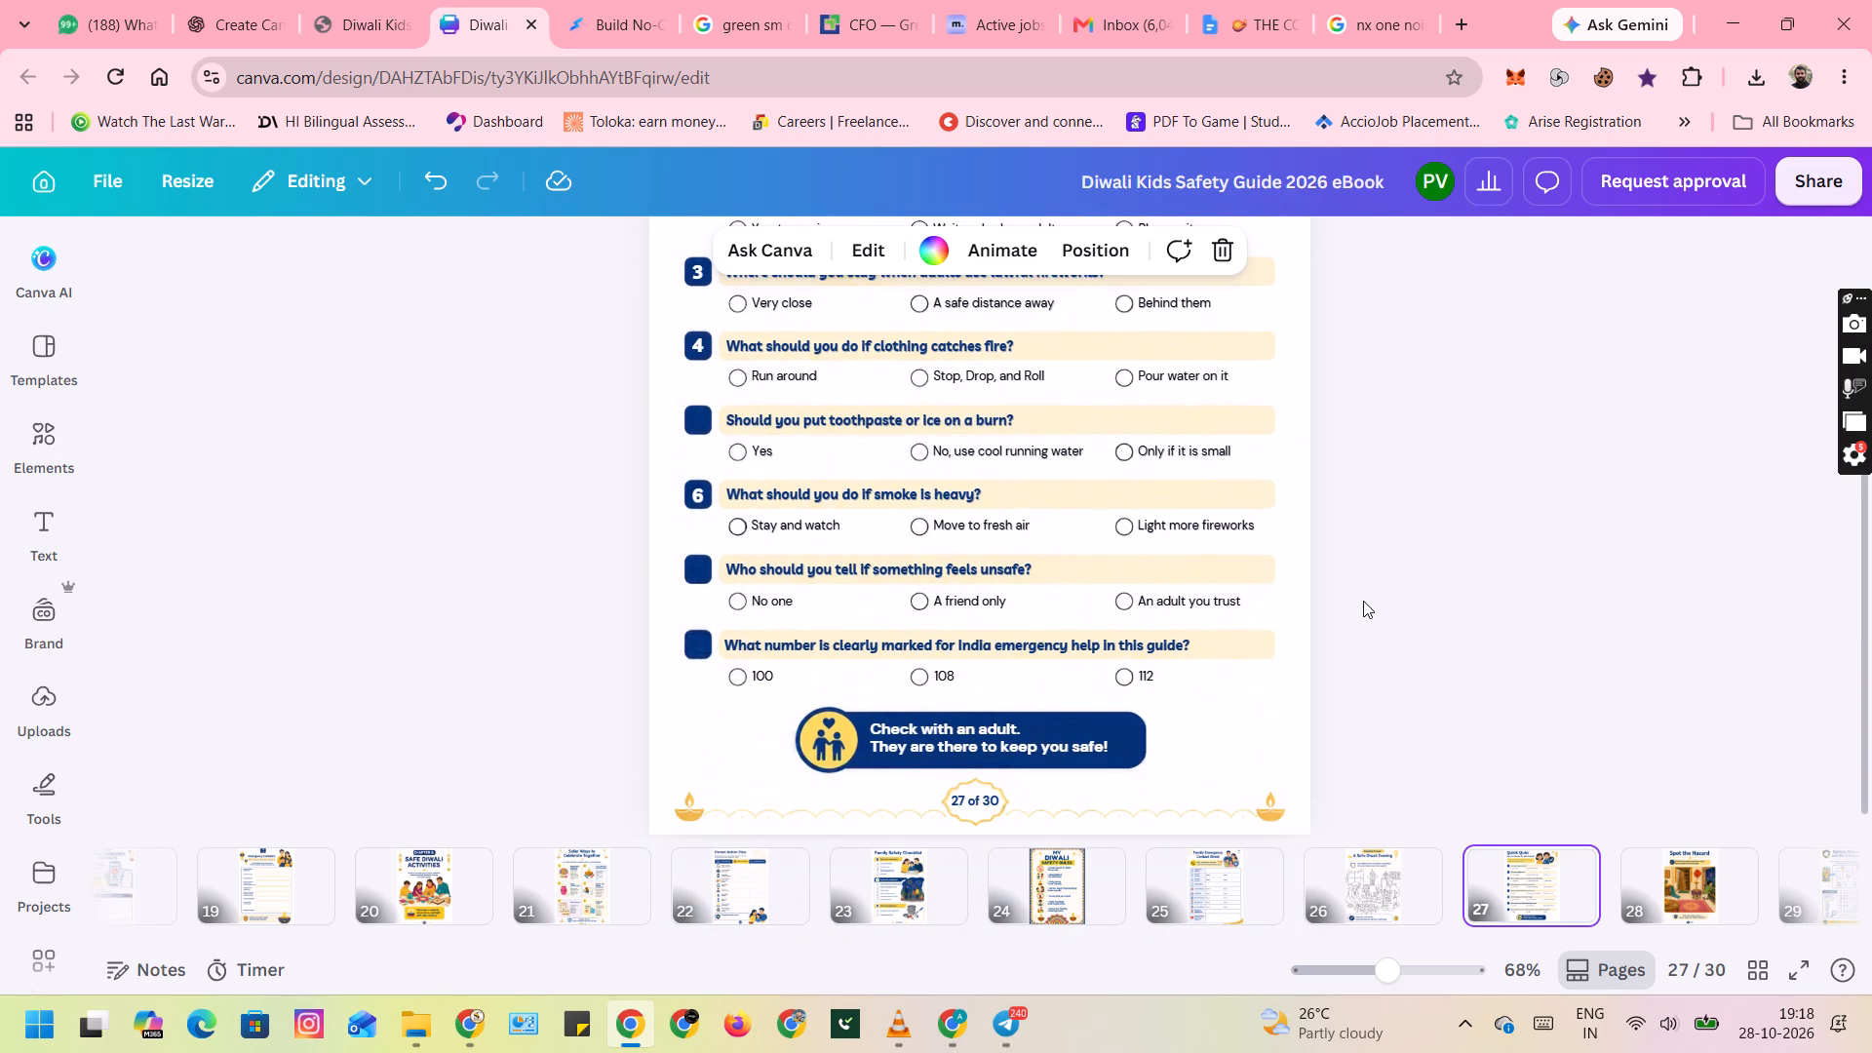
pyautogui.click(1672, 886)
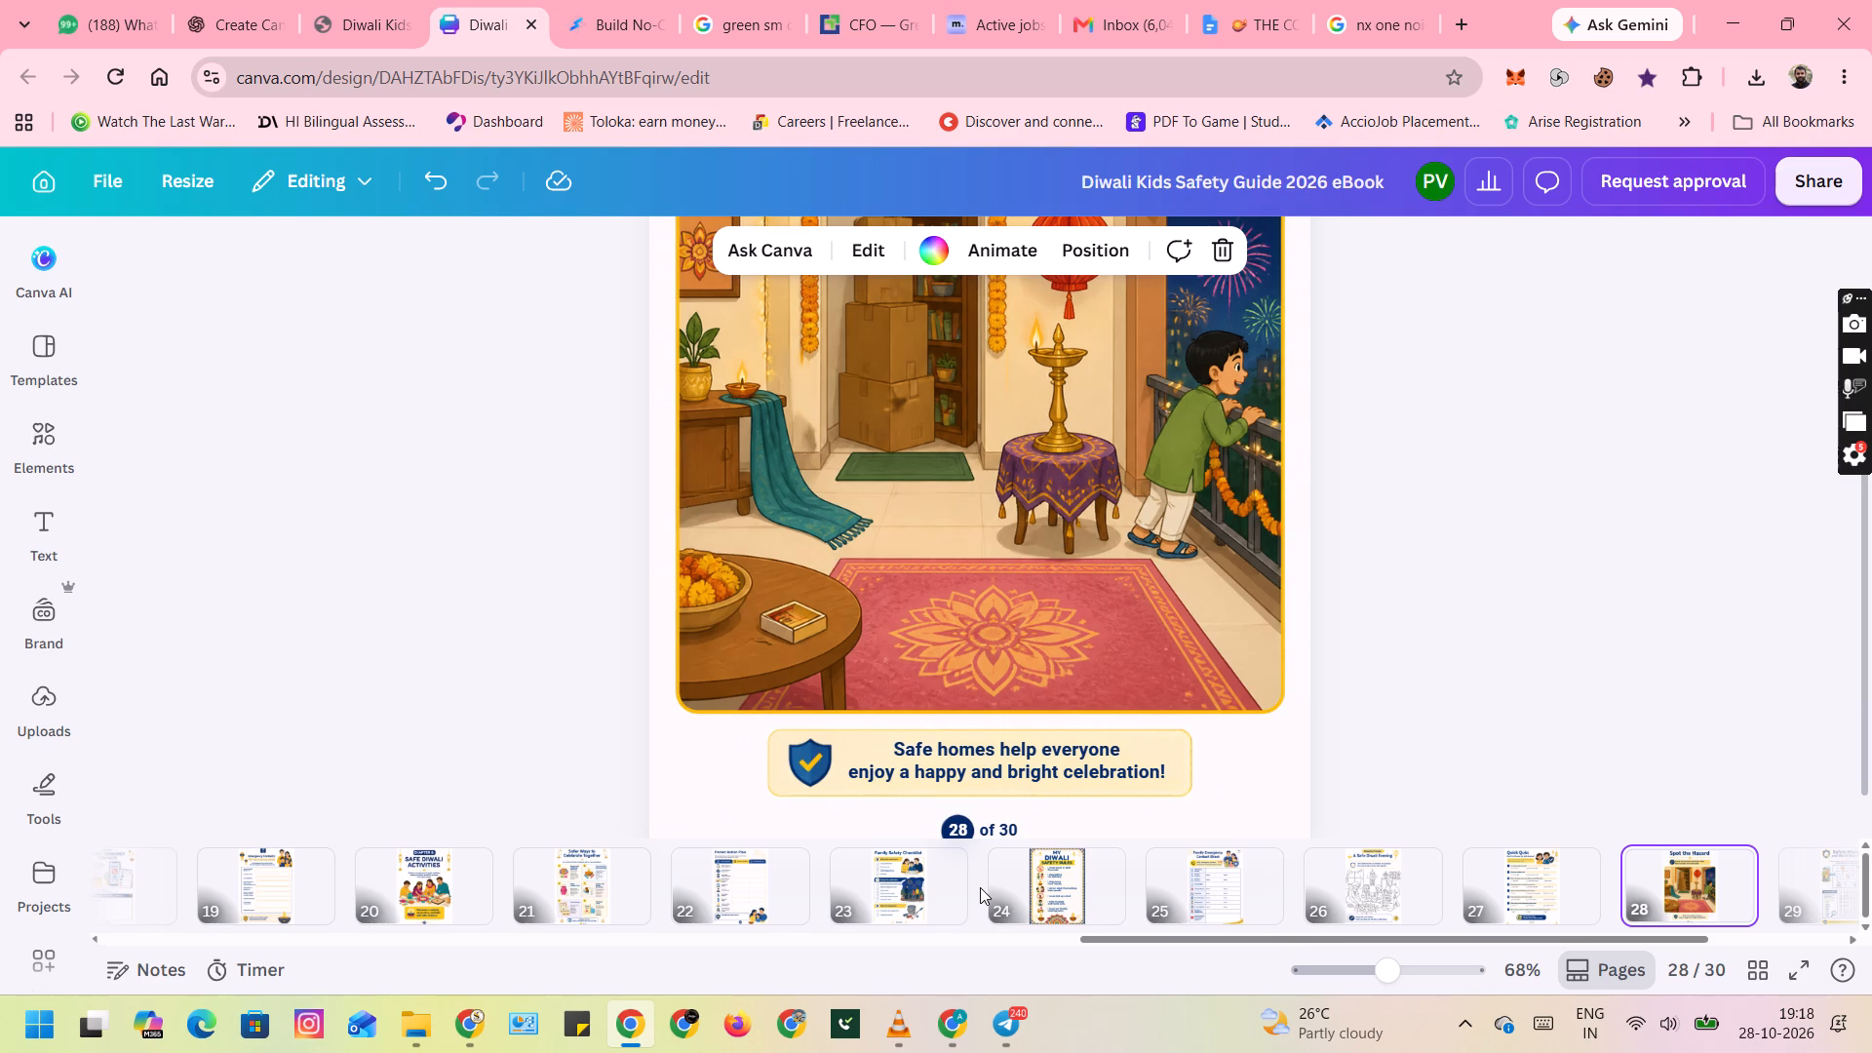
pyautogui.click(1234, 889)
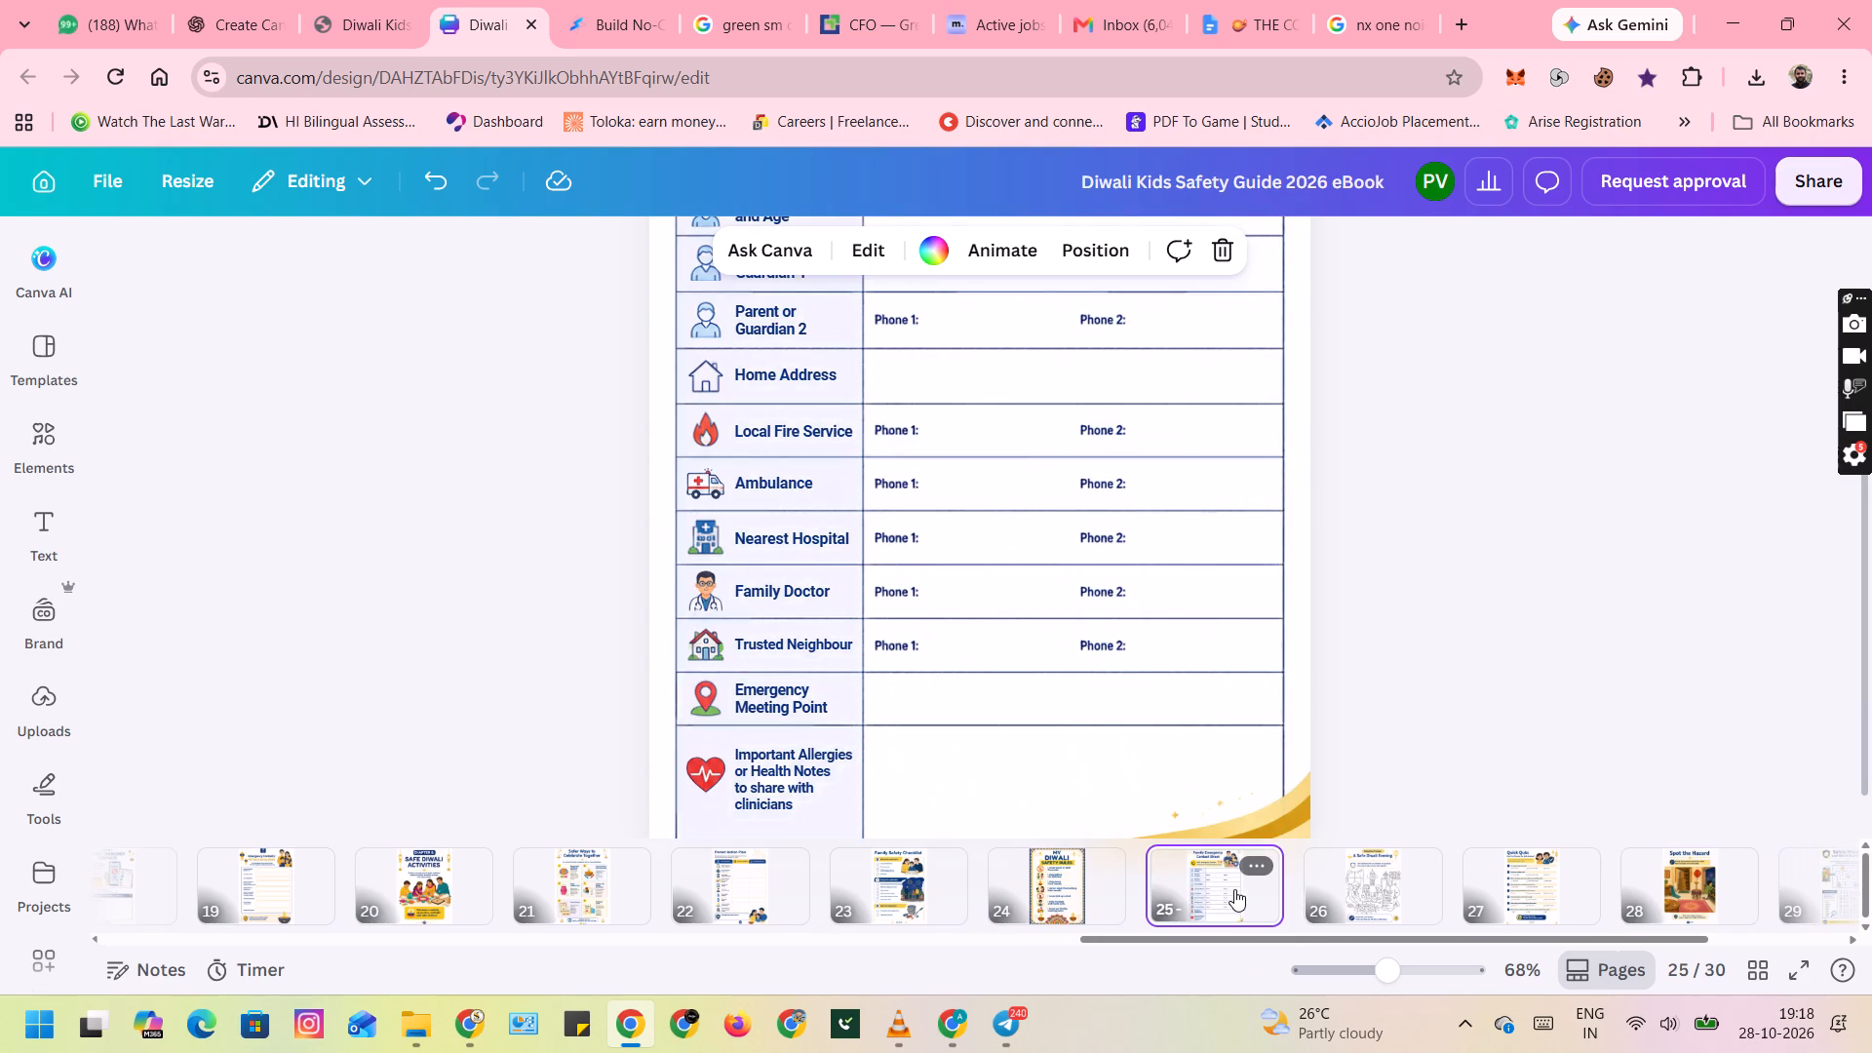
pyautogui.scroll(1, 1189, 624)
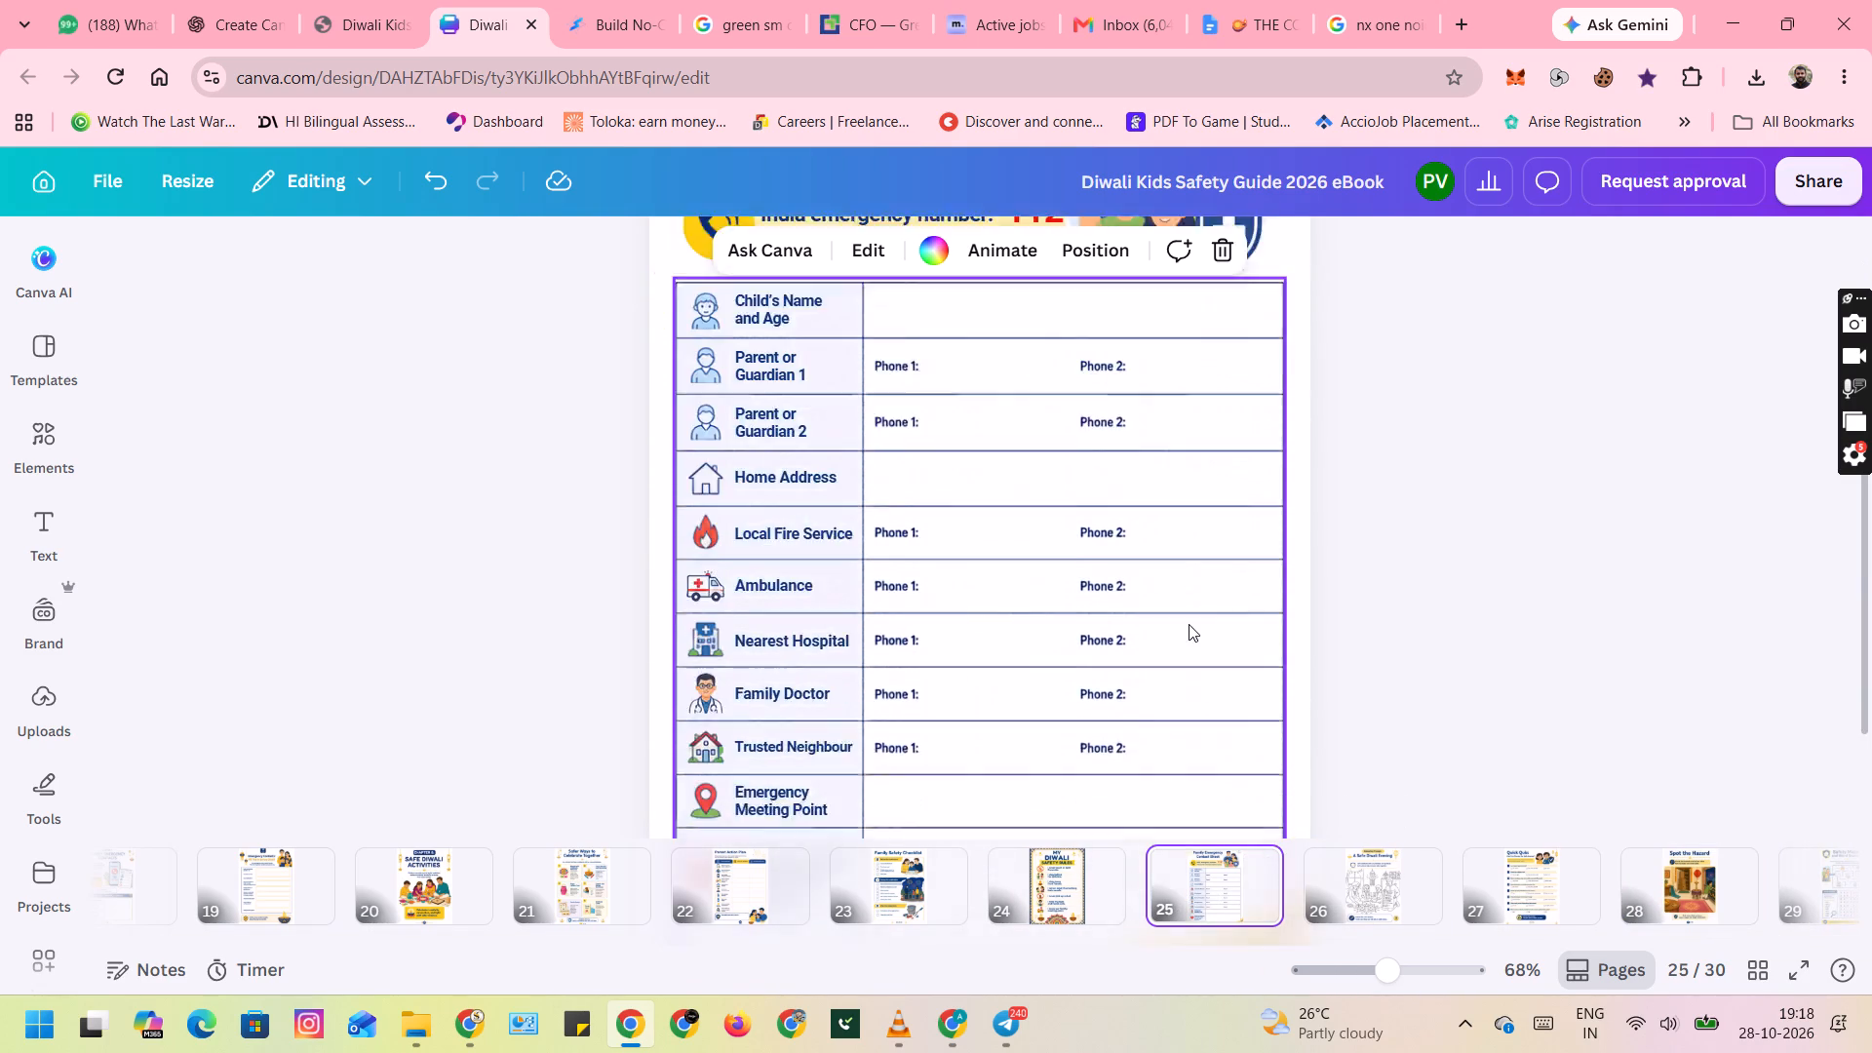
pyautogui.scroll(1, 1189, 624)
# Return to the Table of Contents on page 3 and set the Kids' Activities page number to 26.
pyautogui.hscroll(14, 805, 873)
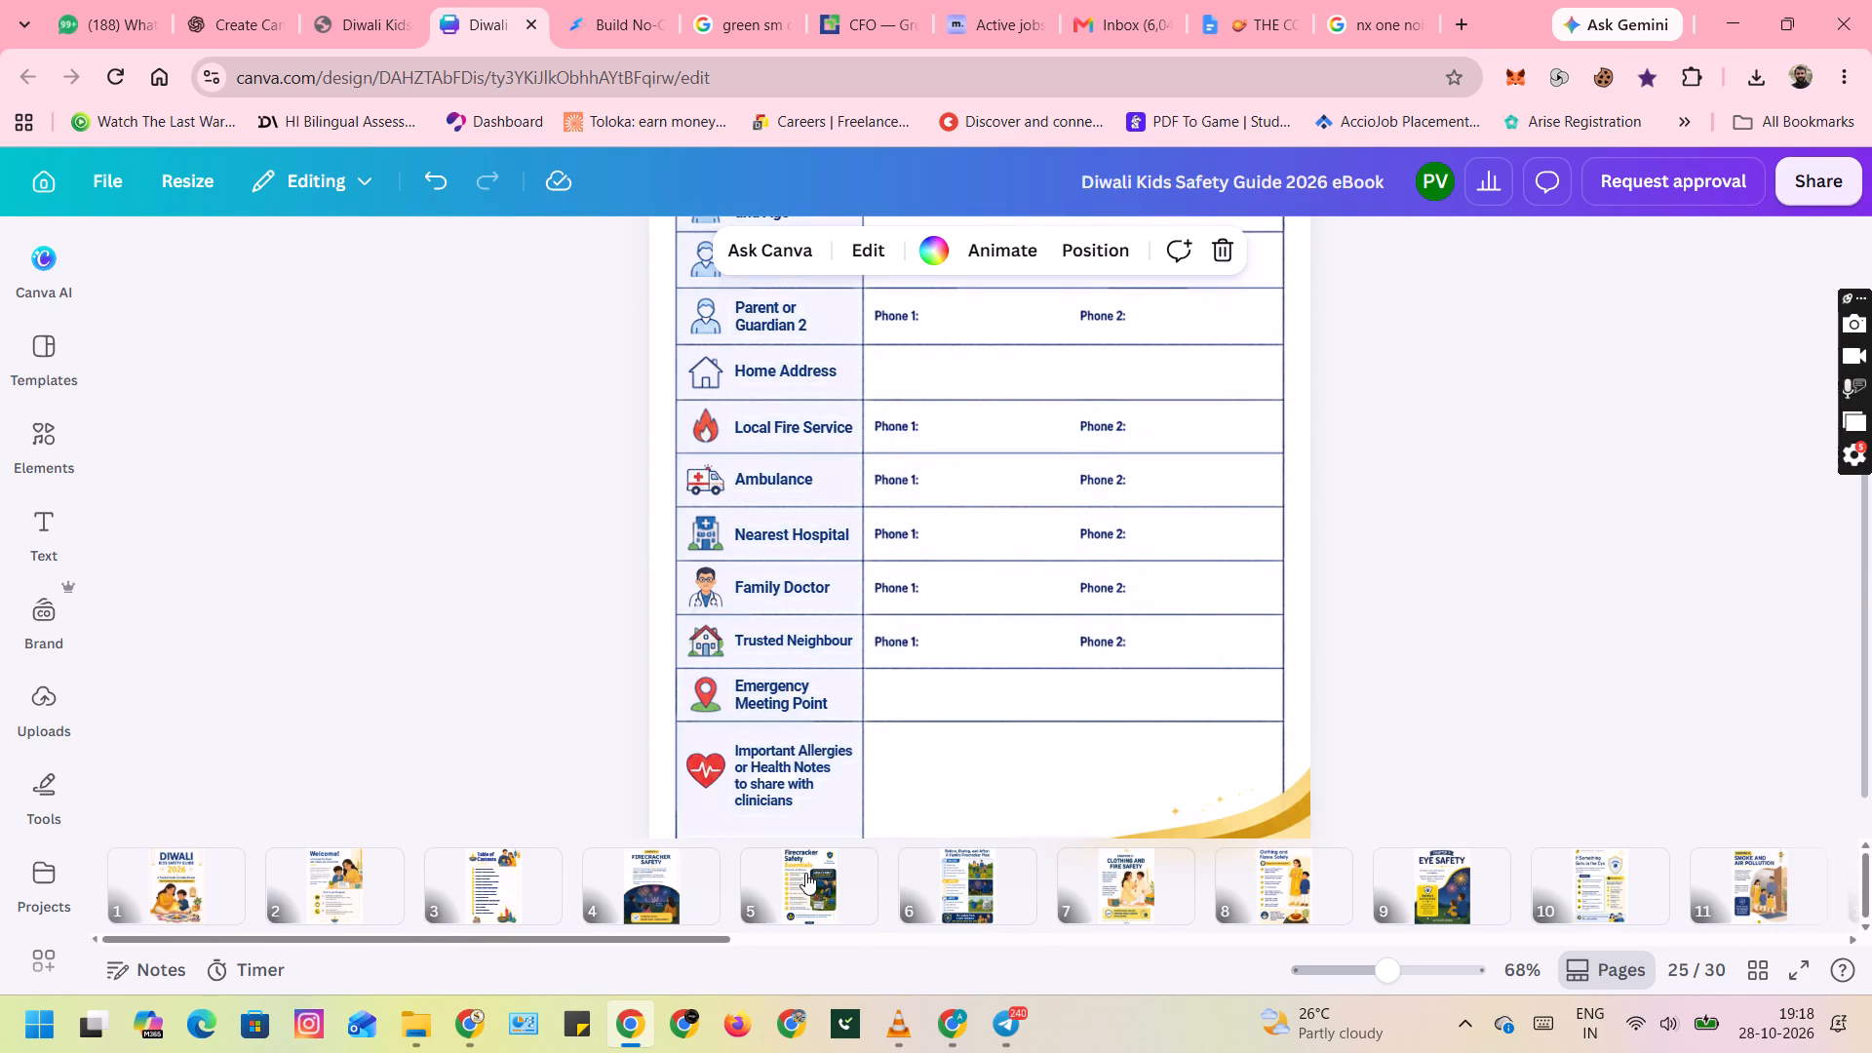
pyautogui.click(497, 888)
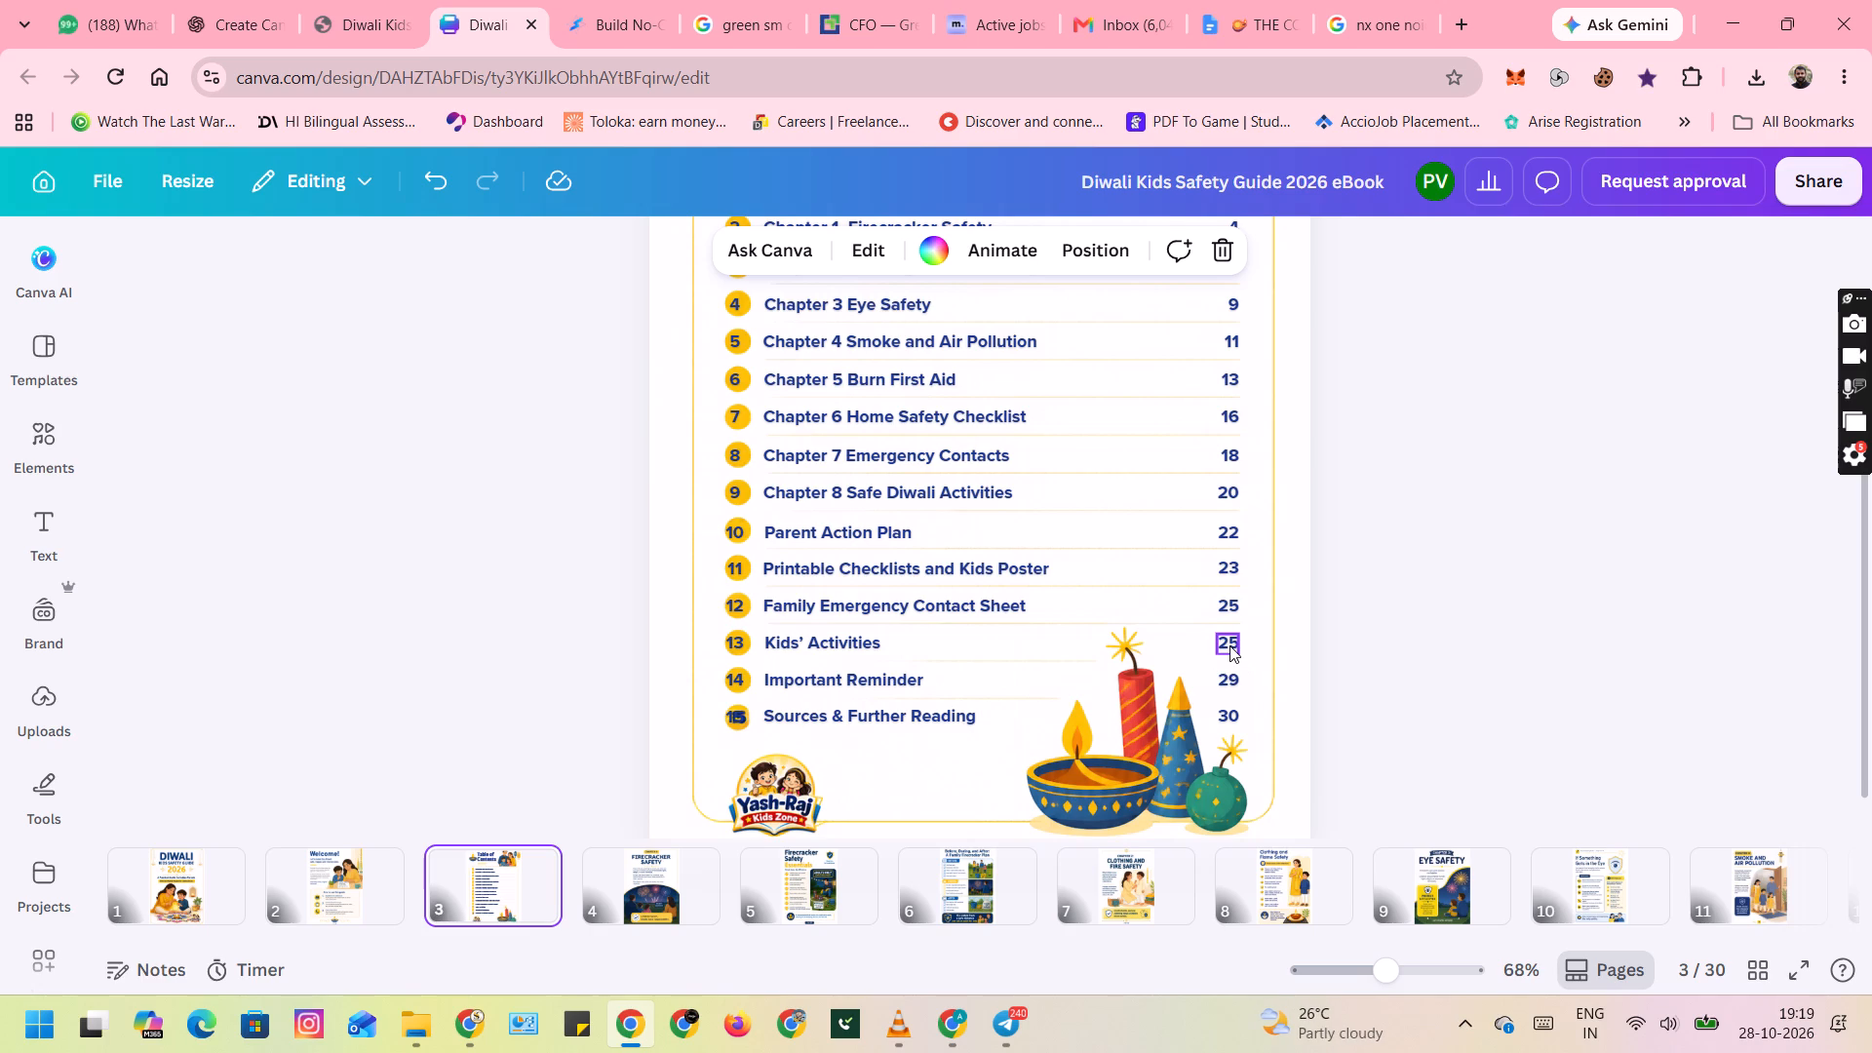
pyautogui.doubleClick(1229, 645)
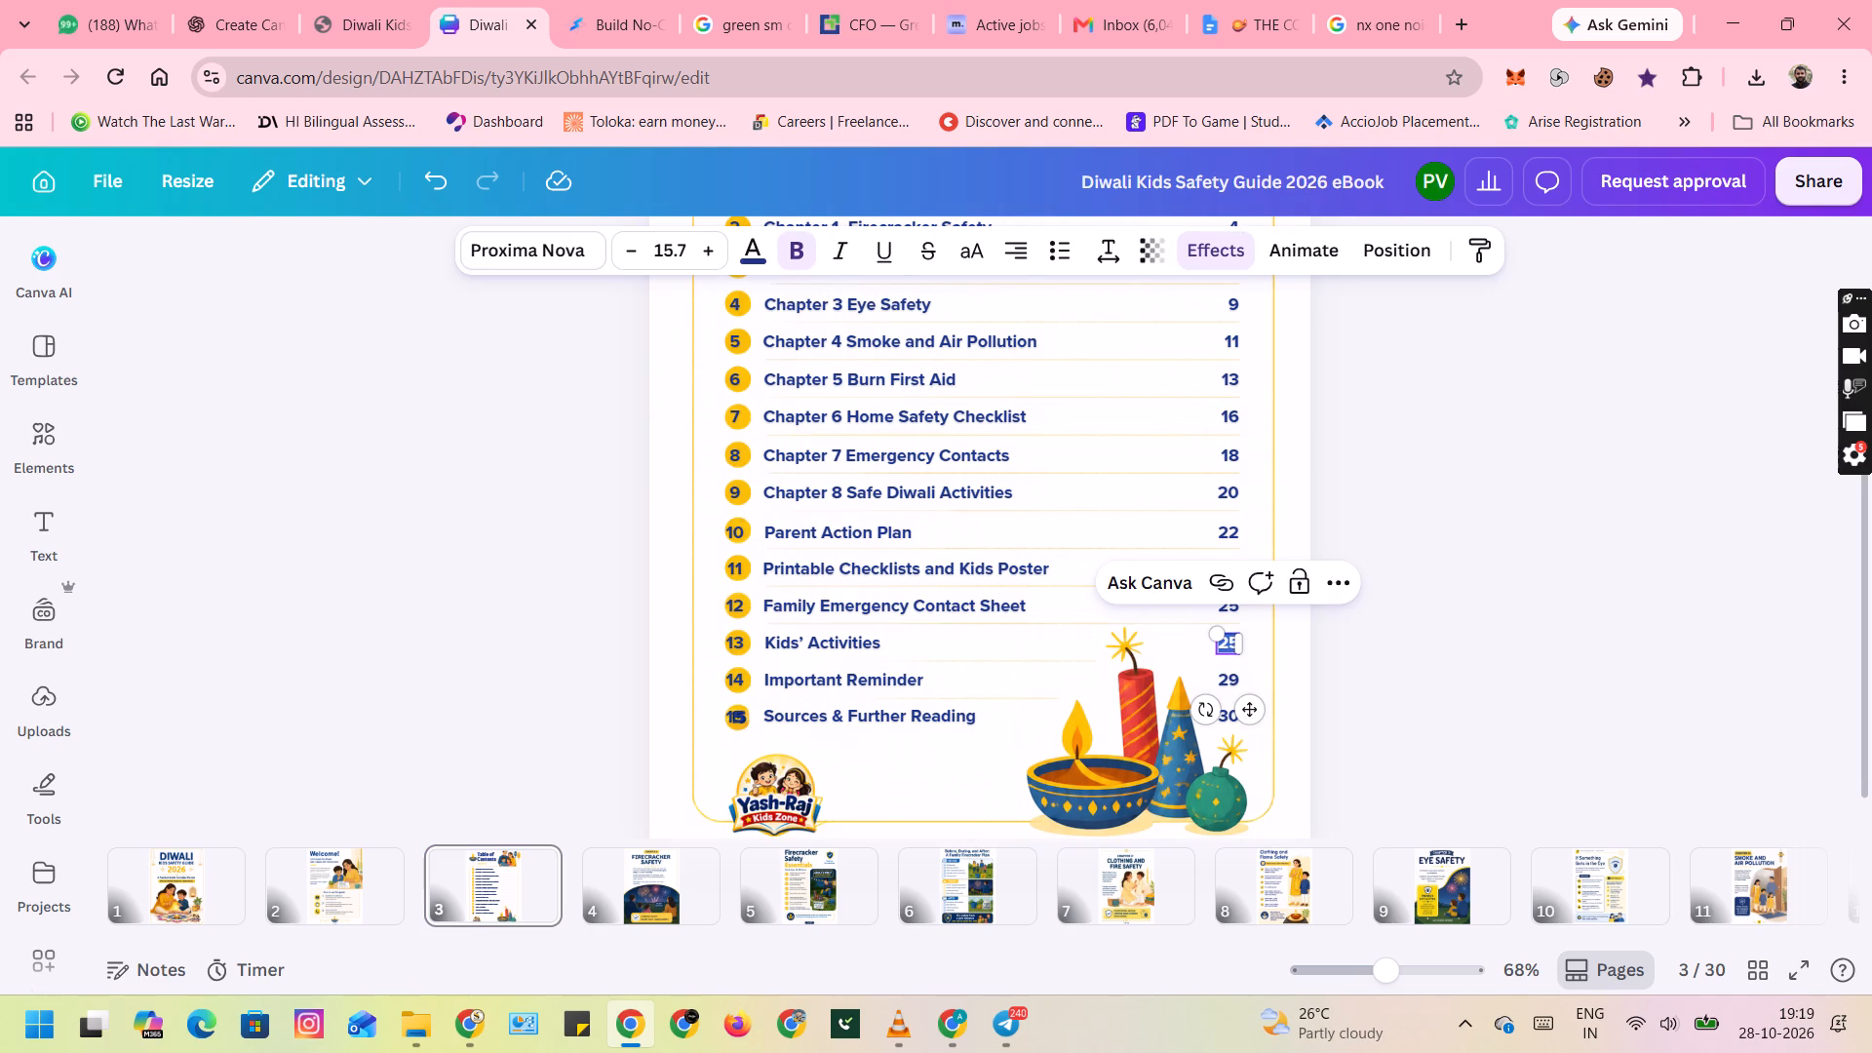
pyautogui.write('25')
pyautogui.press('BackSpace')
pyautogui.press('6')
pyautogui.press('Return')
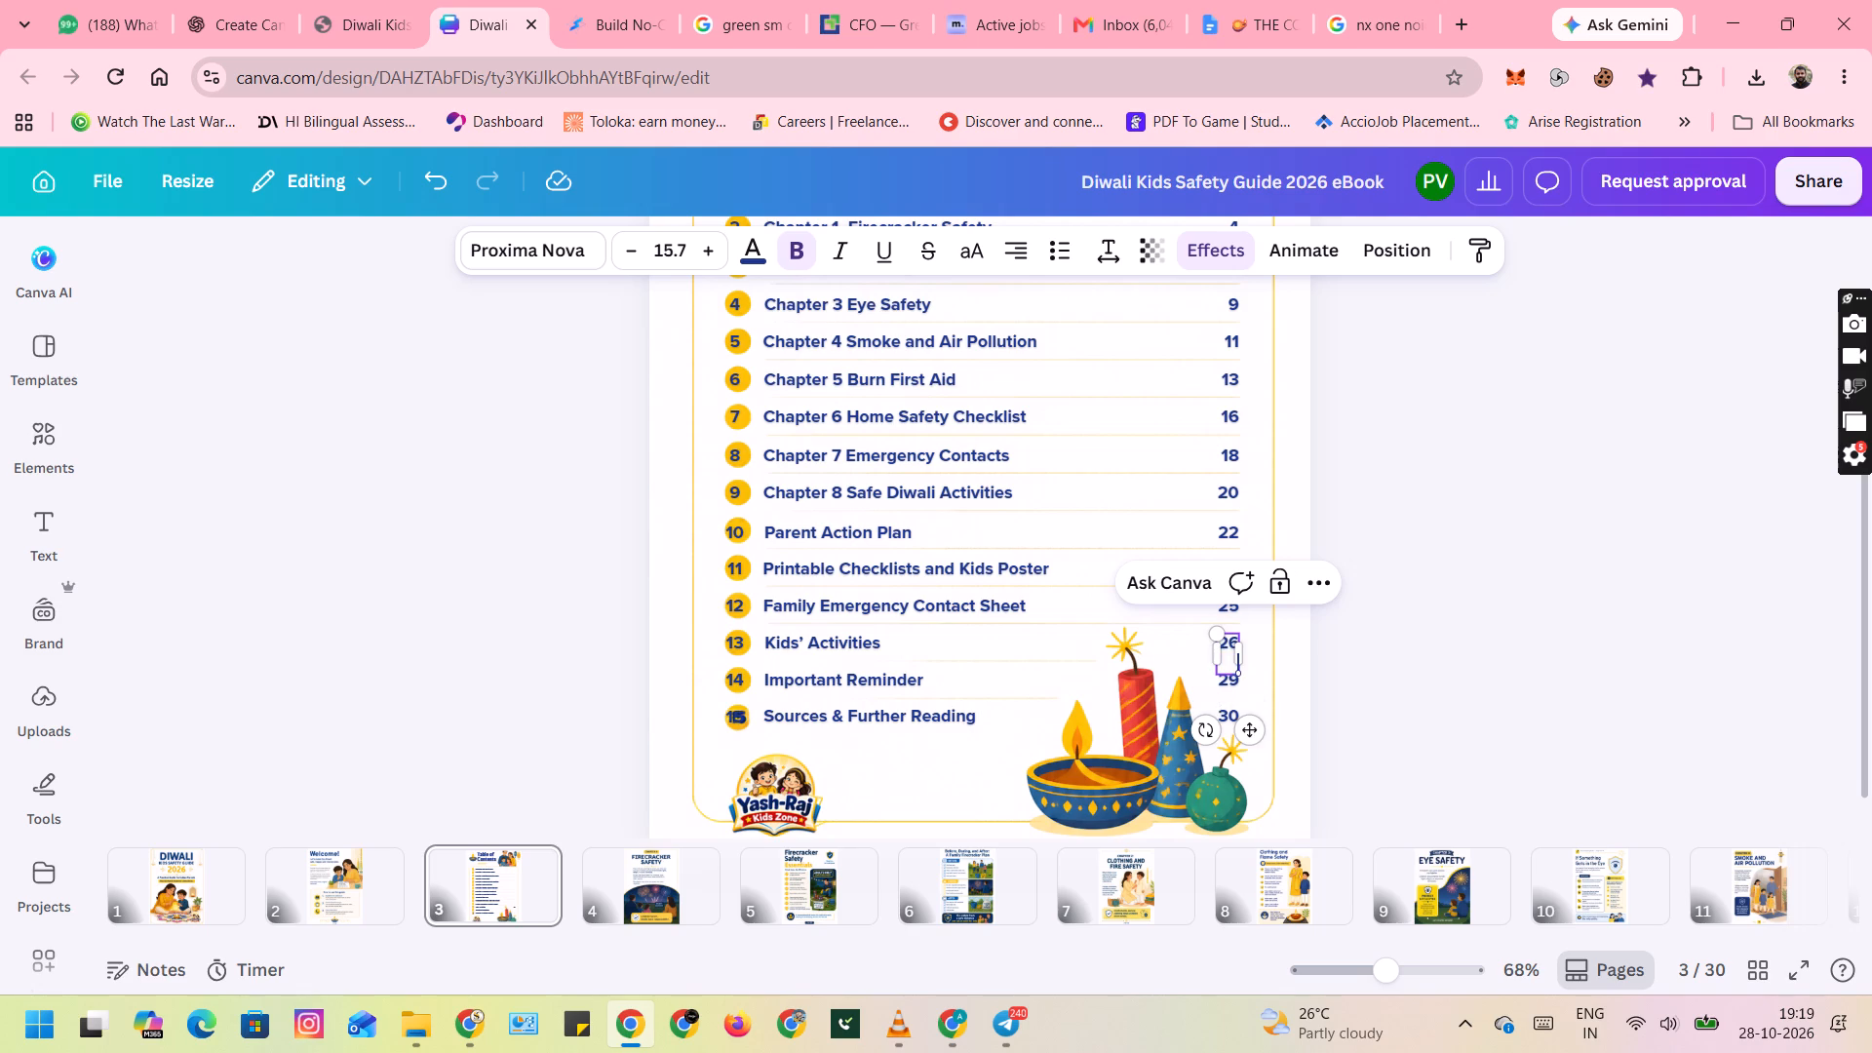
pyautogui.press('BackSpace')
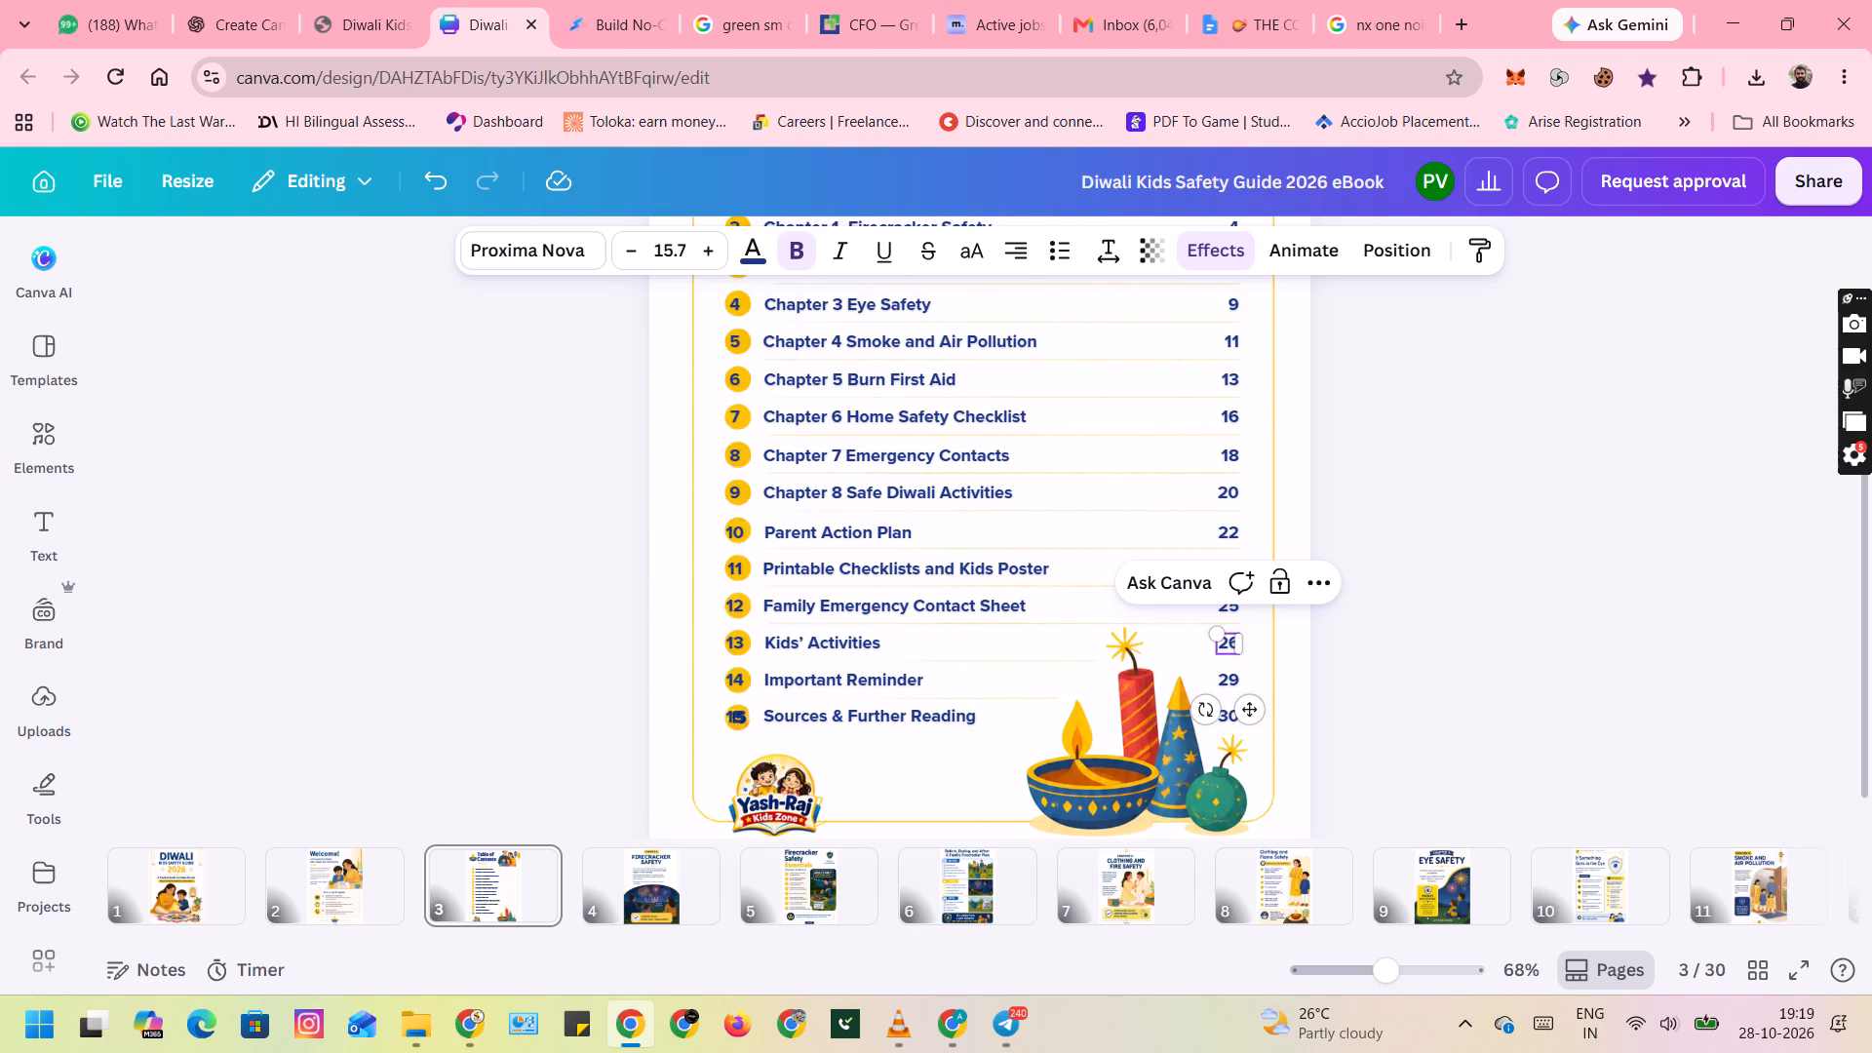
pyautogui.click(1370, 649)
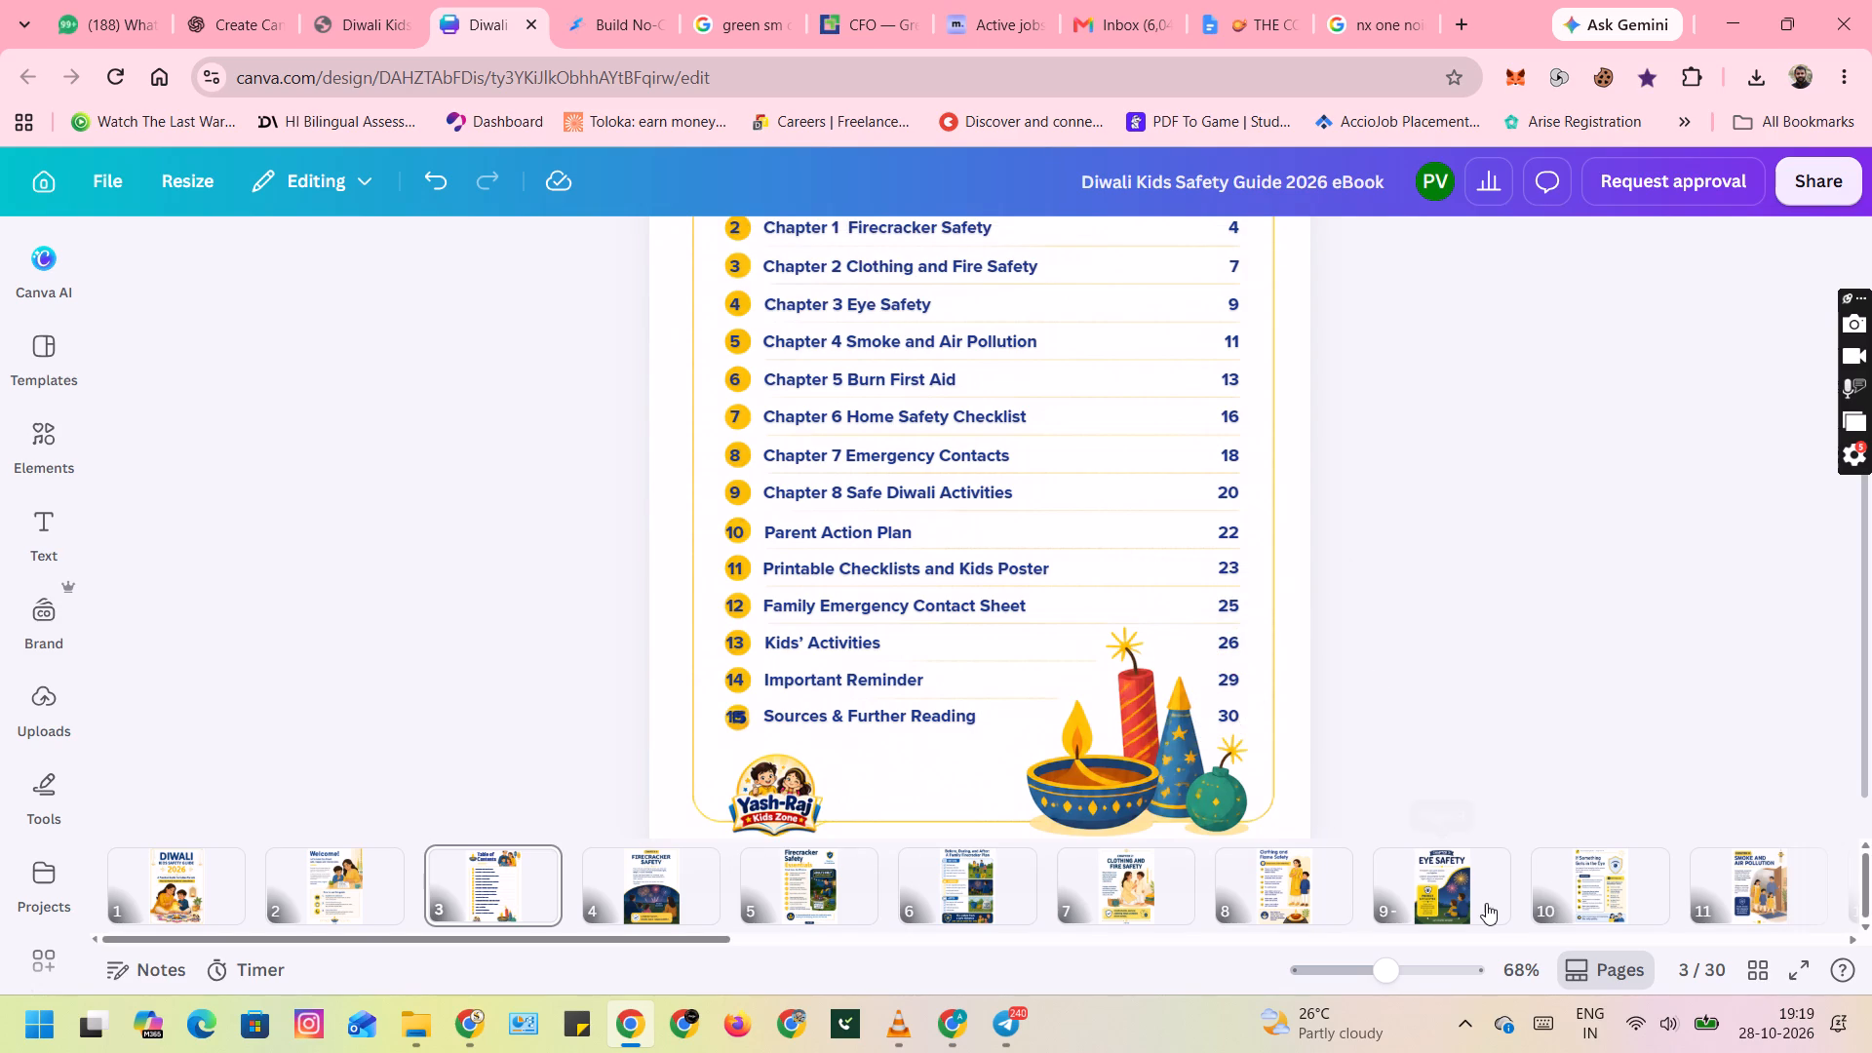
# Examine pages 26 to 30 to find where the Important Reminder and the Sources & Further Reading sections start.
pyautogui.hscroll(-16, 1488, 903)
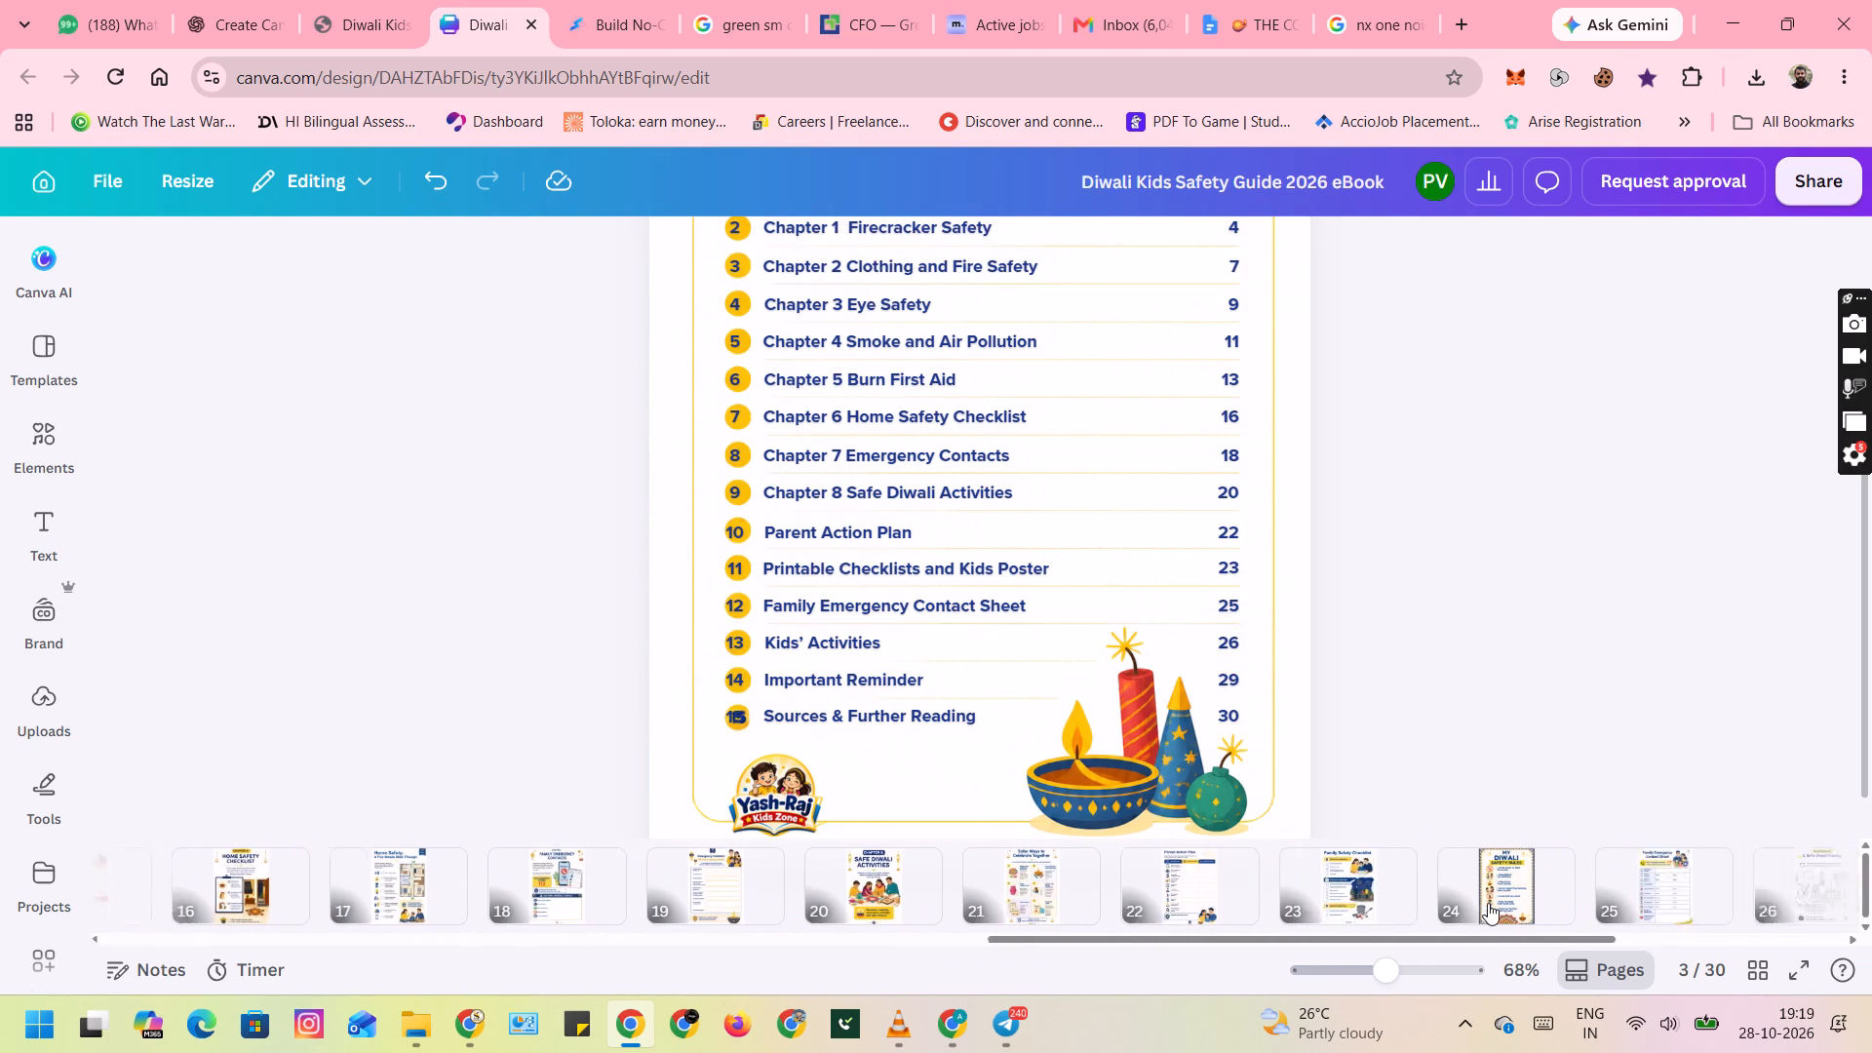
pyautogui.hscroll(-1, 1488, 903)
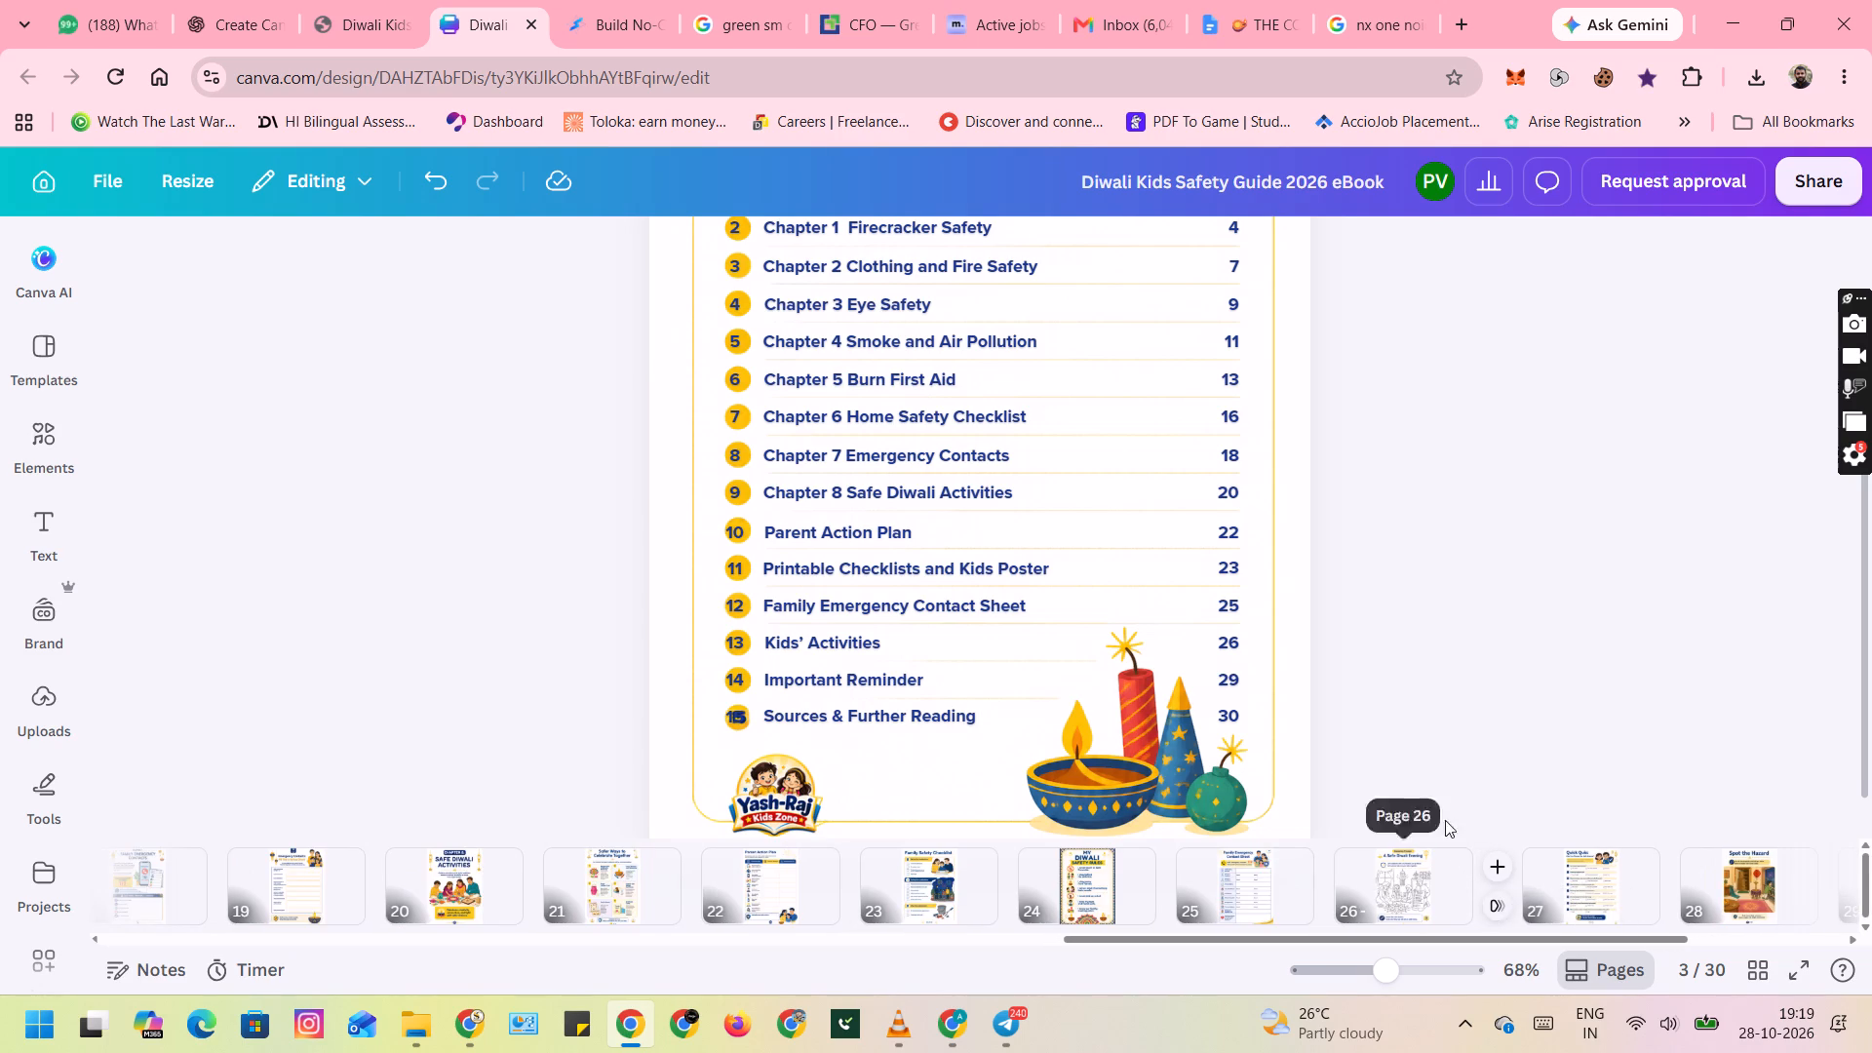
pyautogui.click(1407, 886)
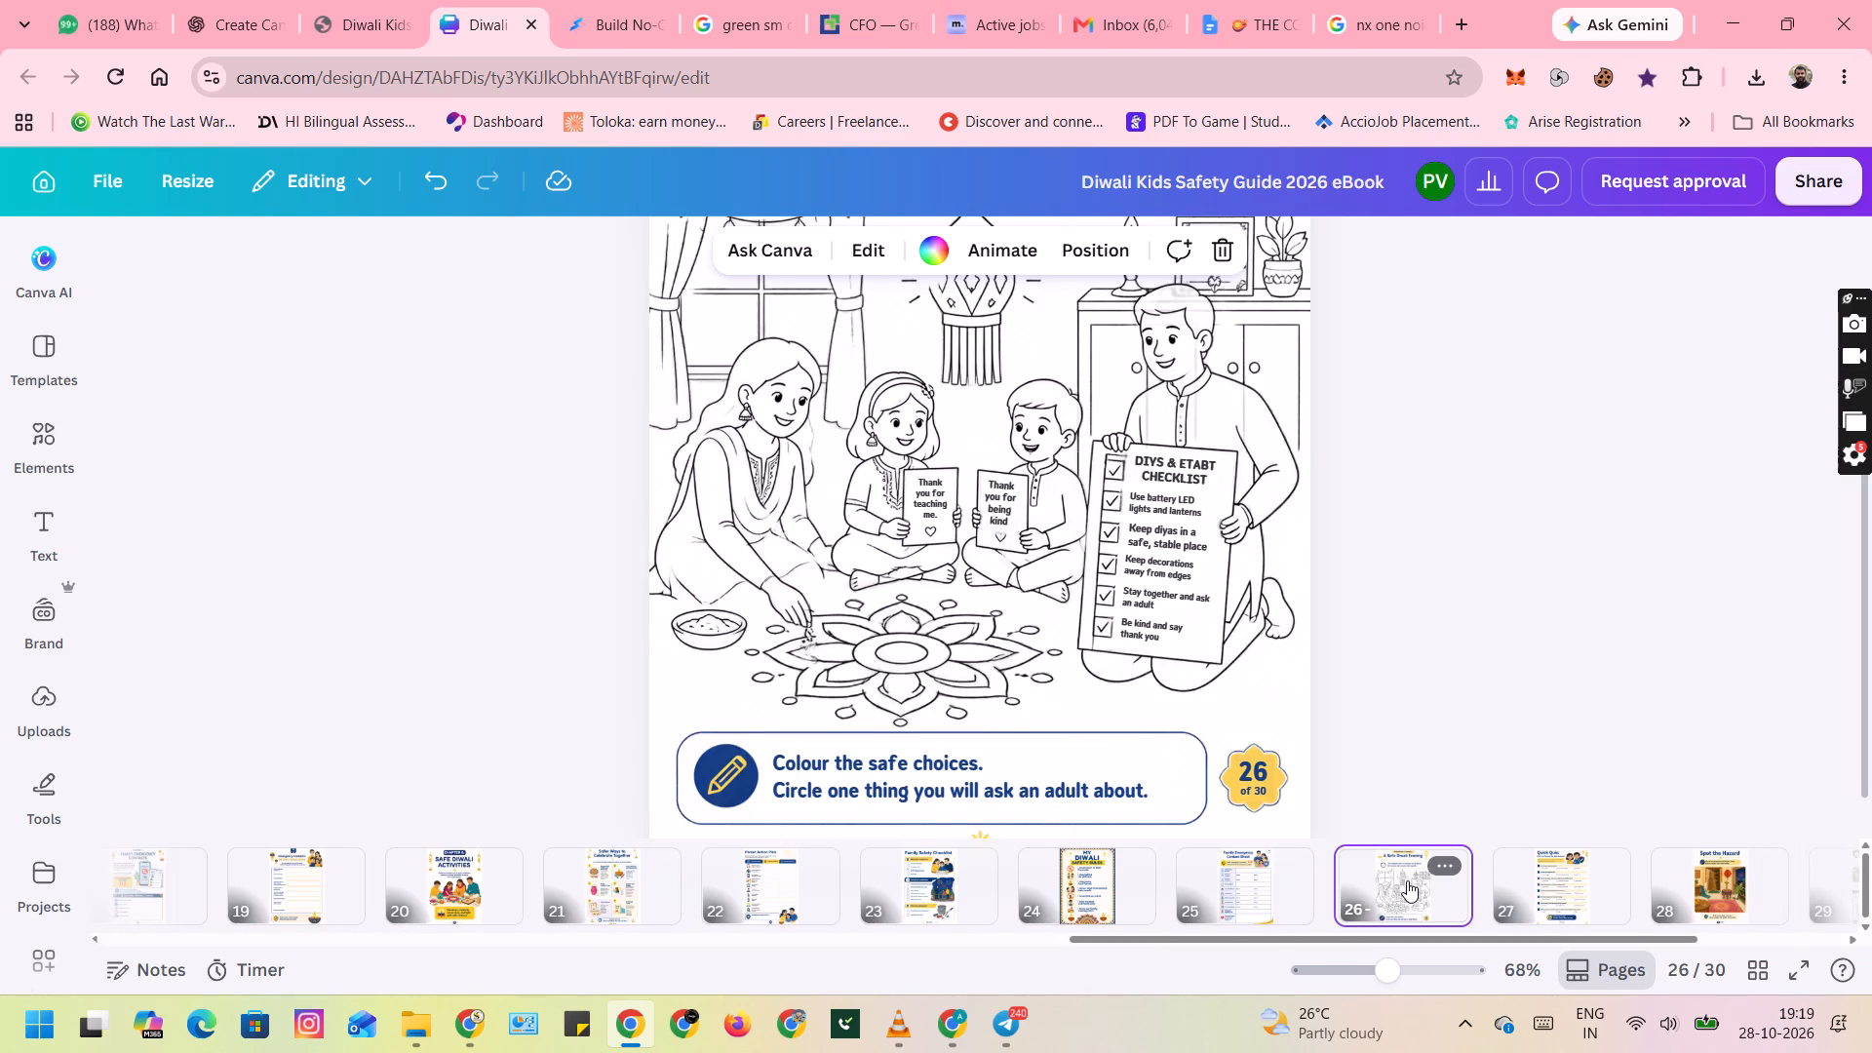
pyautogui.scroll(5, 1417, 594)
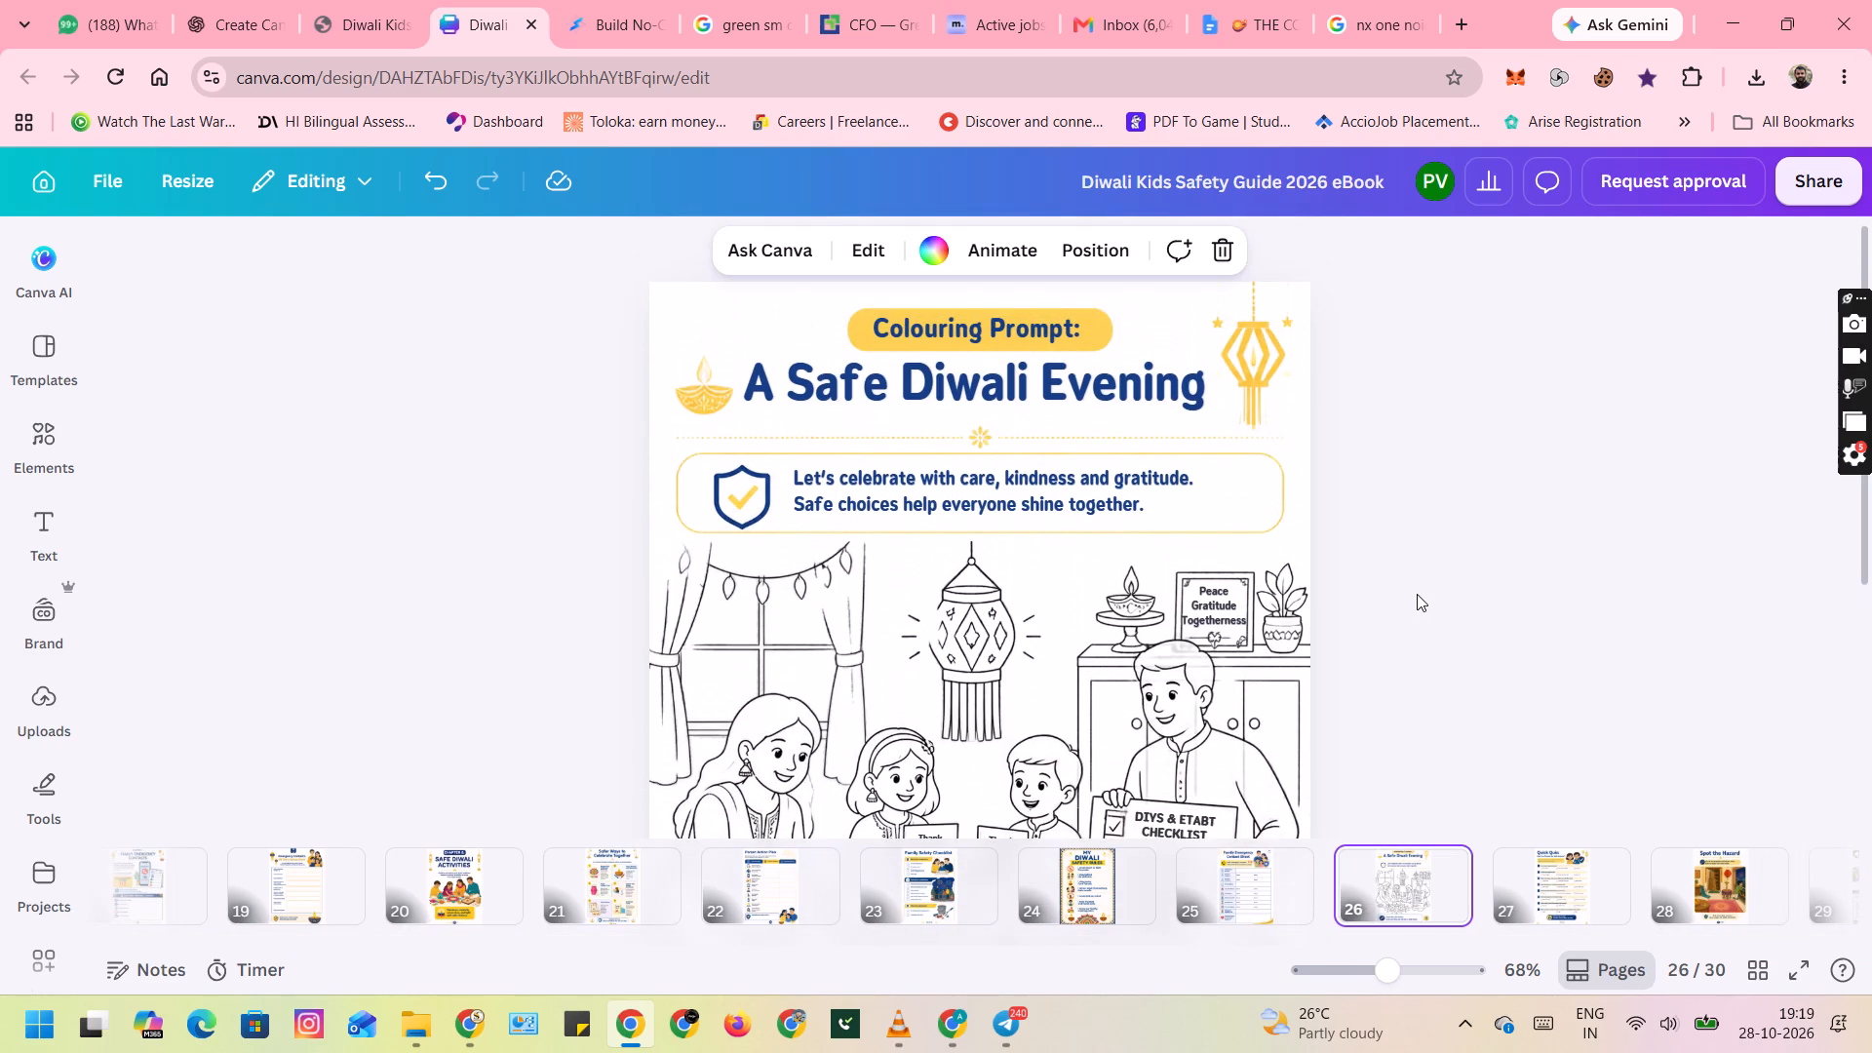
pyautogui.click(1417, 594)
pyautogui.press('Right')
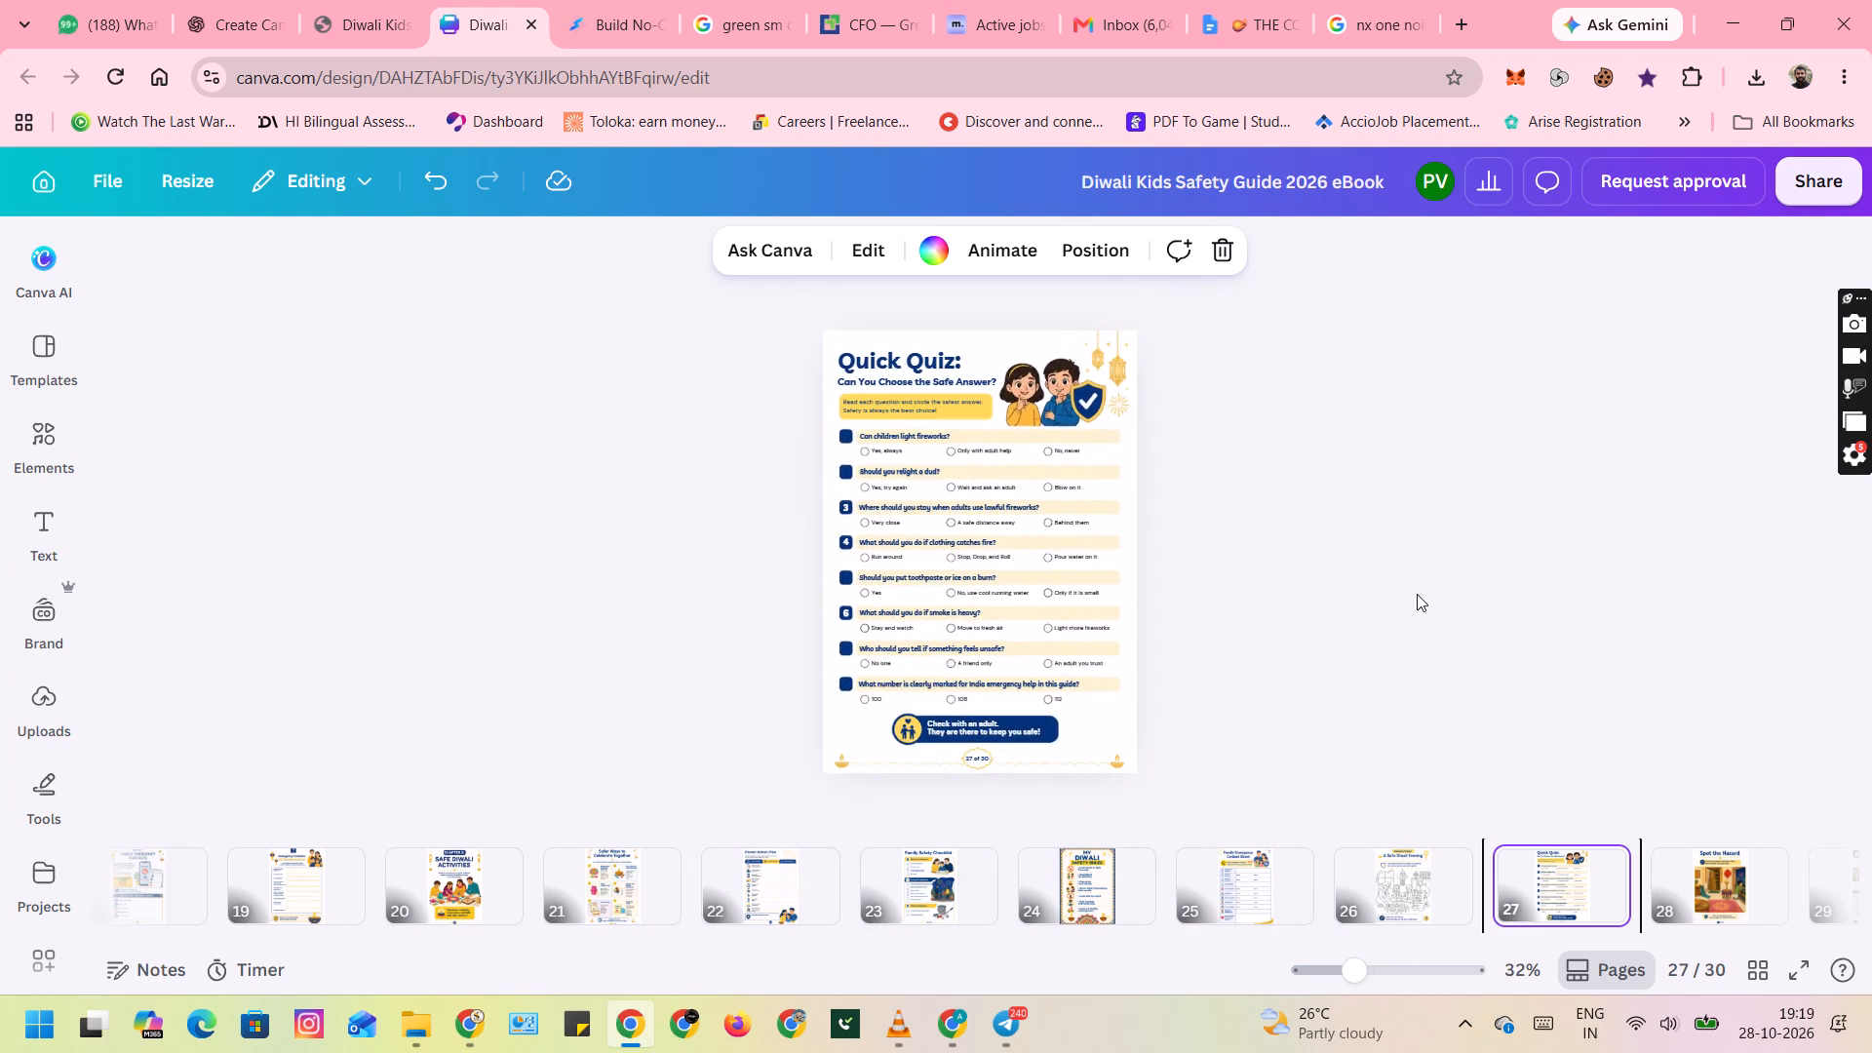
pyautogui.press('Right')
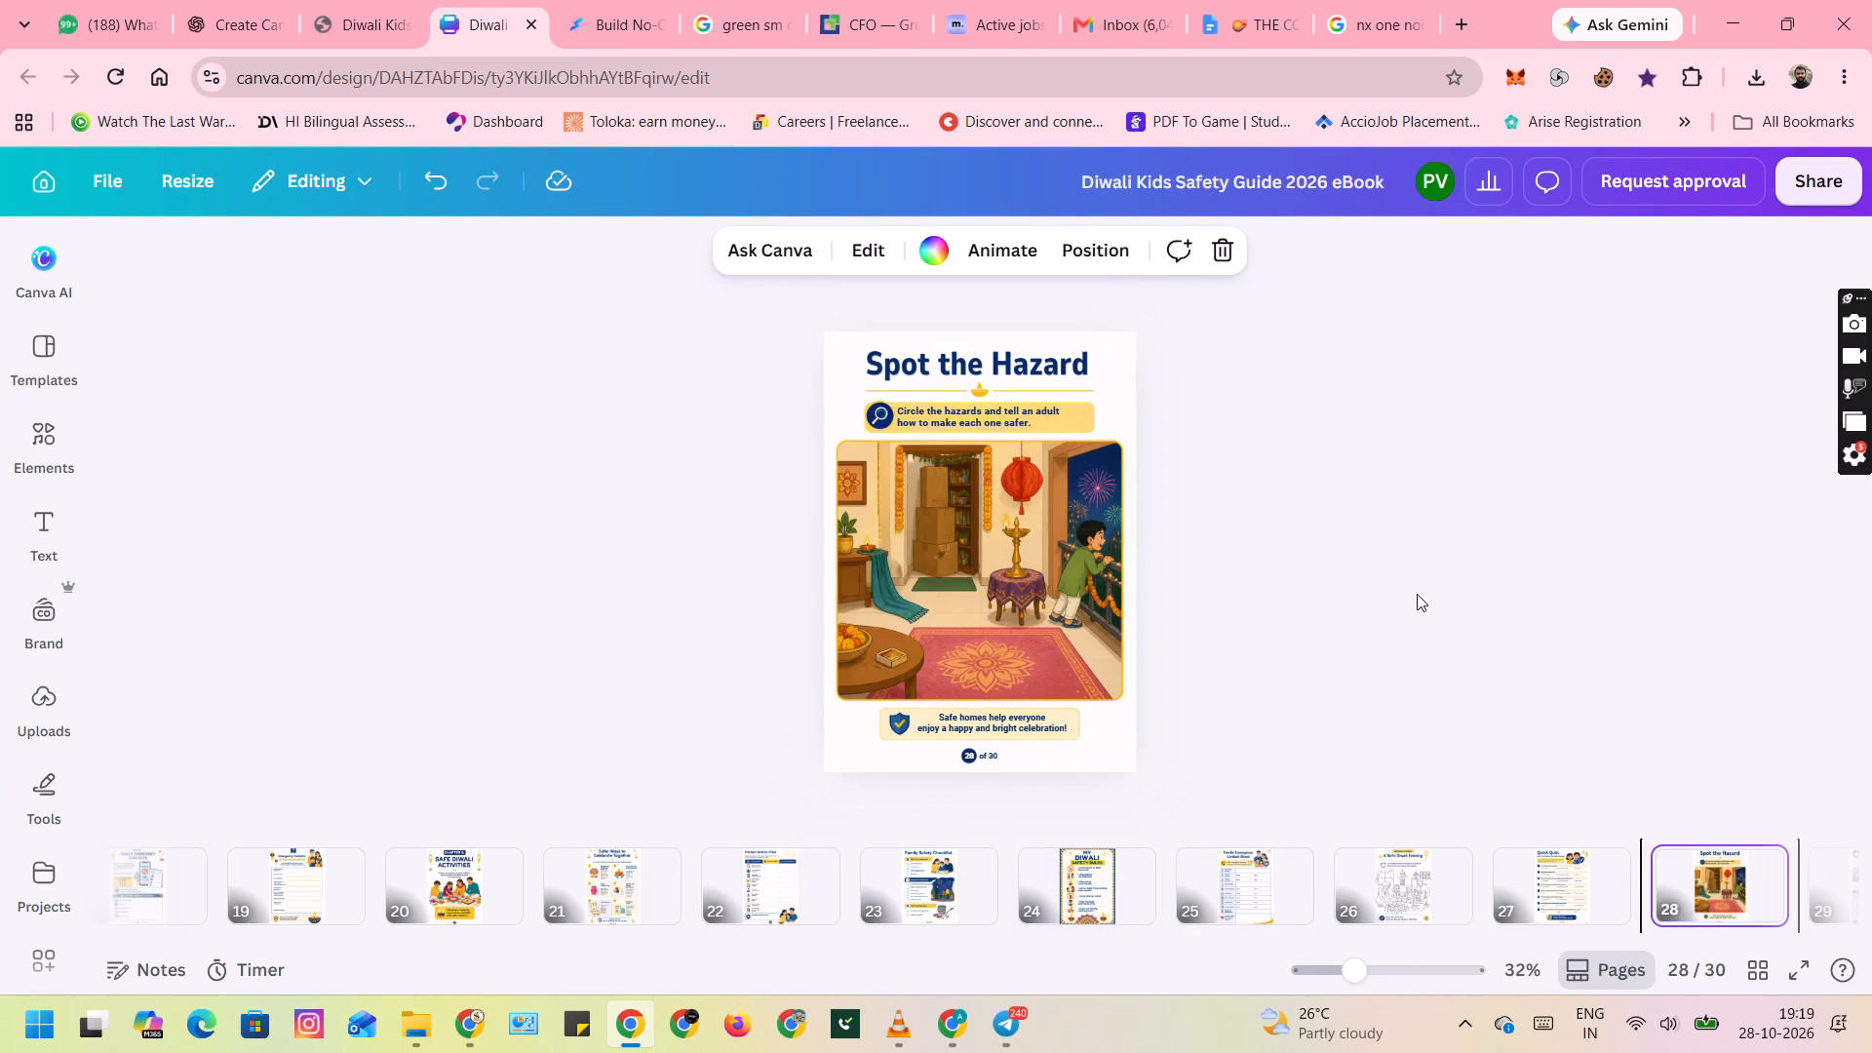
pyautogui.press('Right')
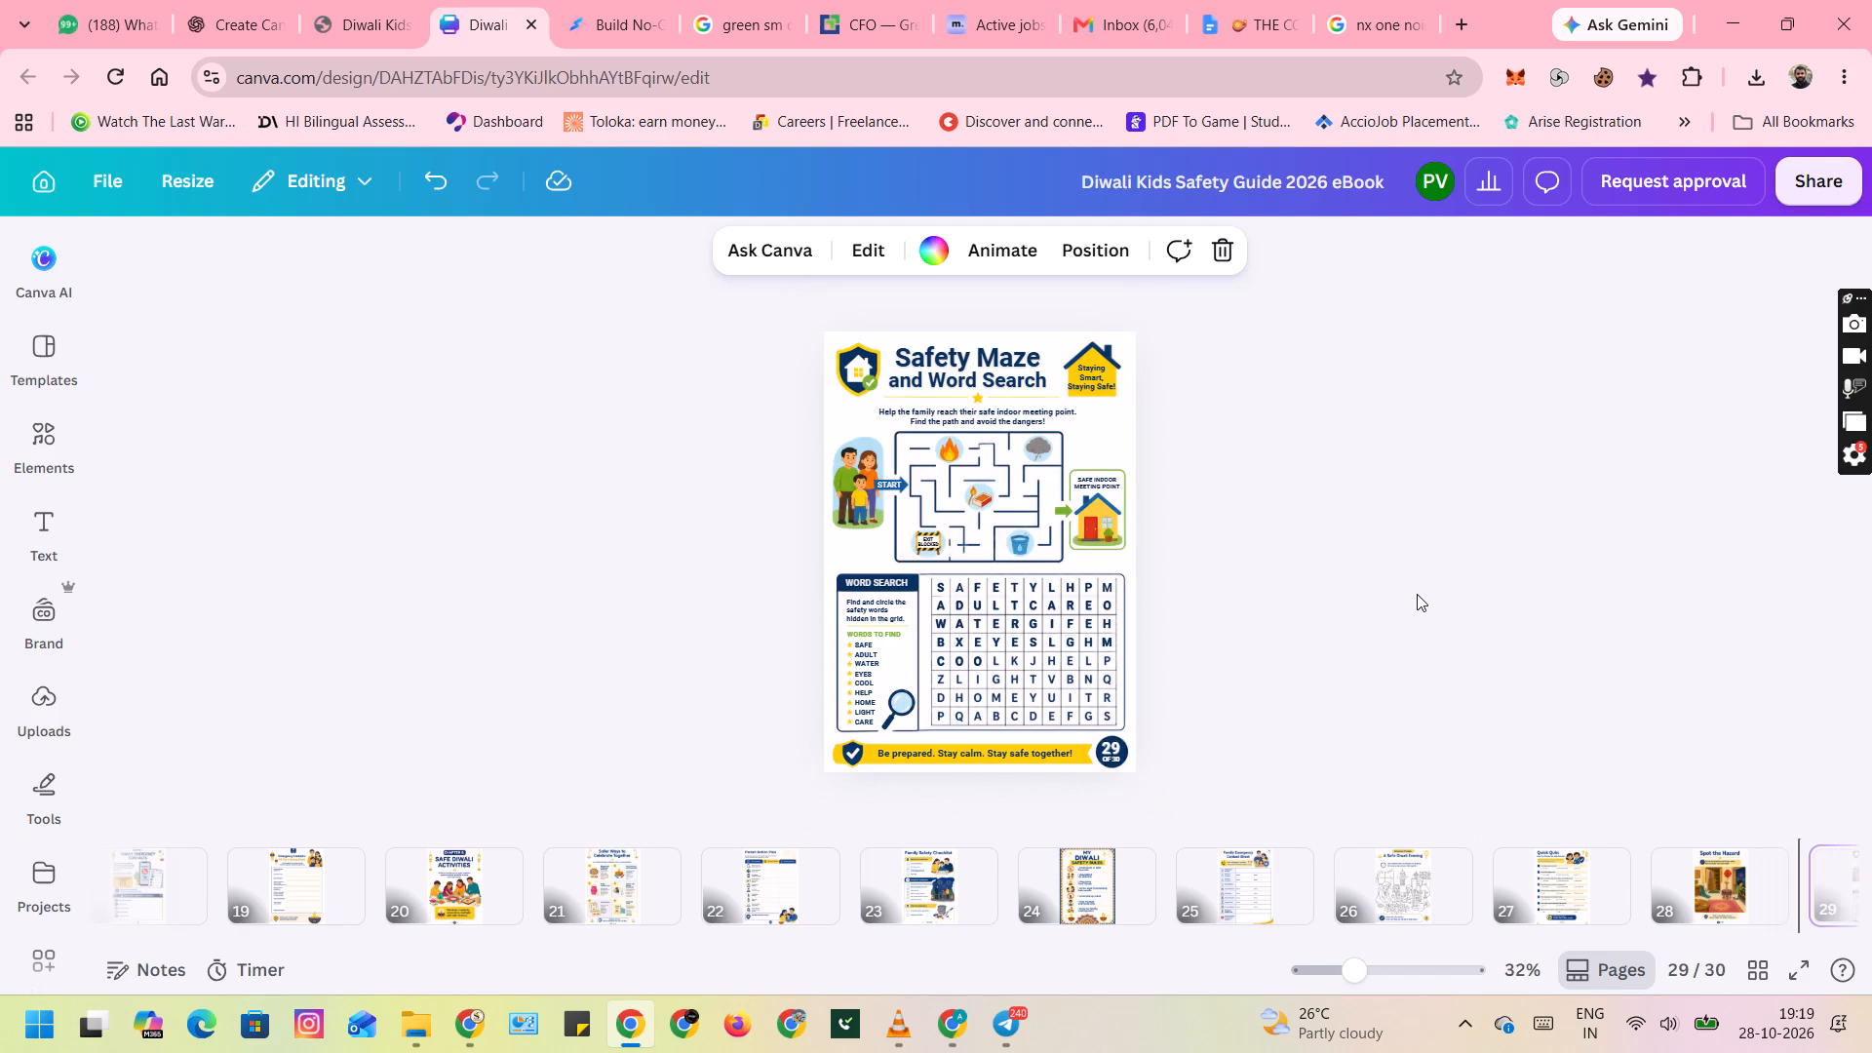
pyautogui.press('Right')
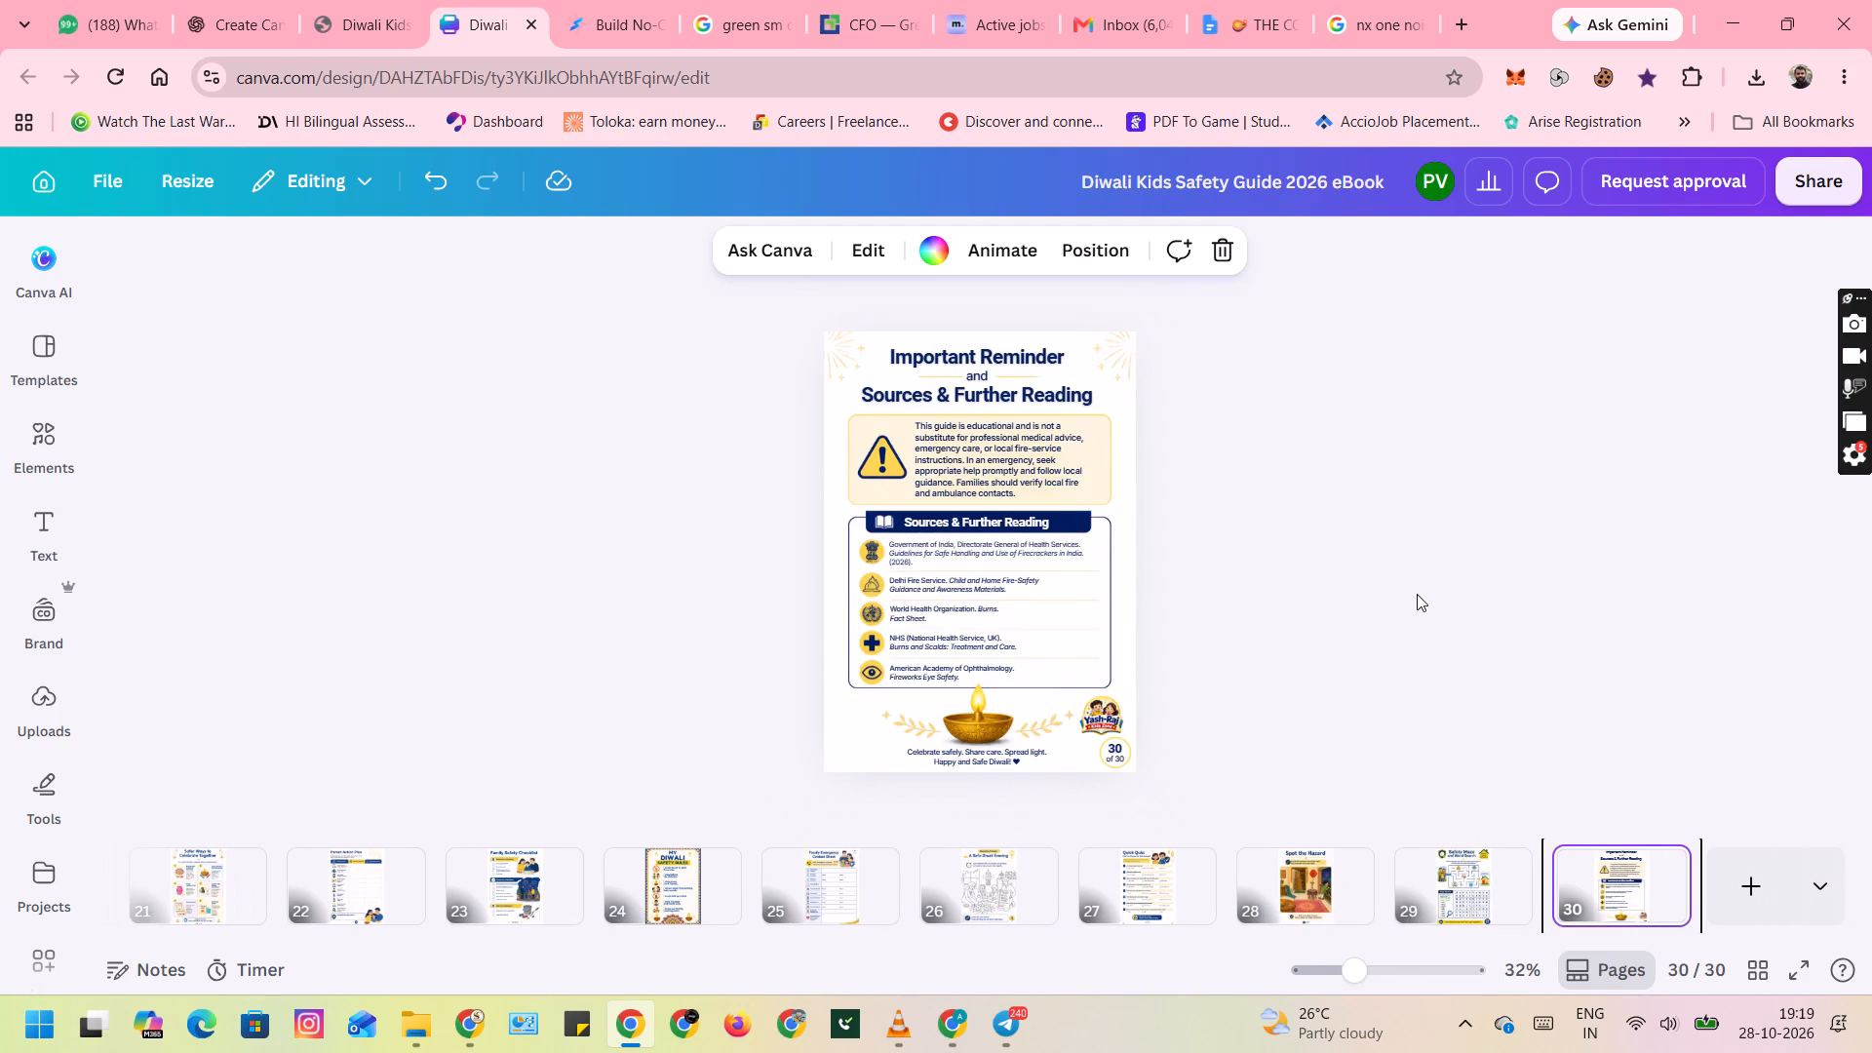
pyautogui.press('Right')
pyautogui.press('Left')
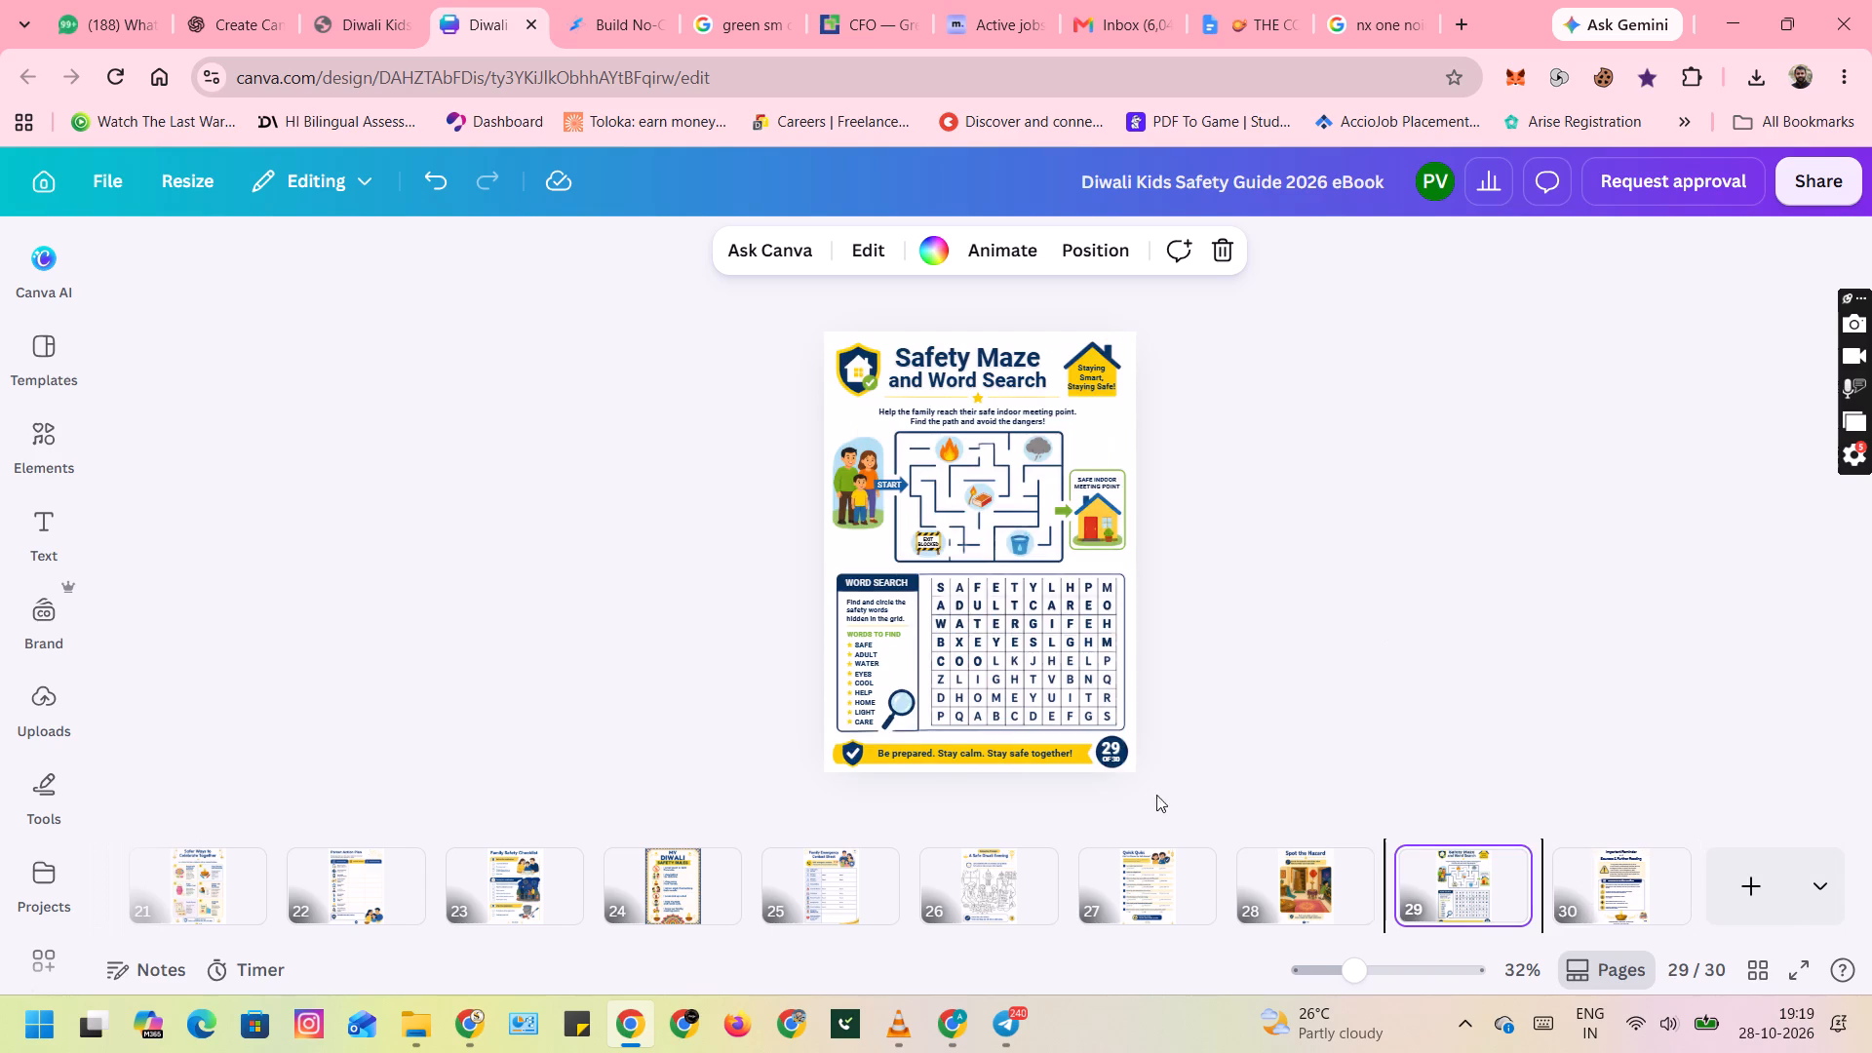
# Return to the Table of Contents on page 3 and review its listed page numbers.
pyautogui.hscroll(18, 850, 897)
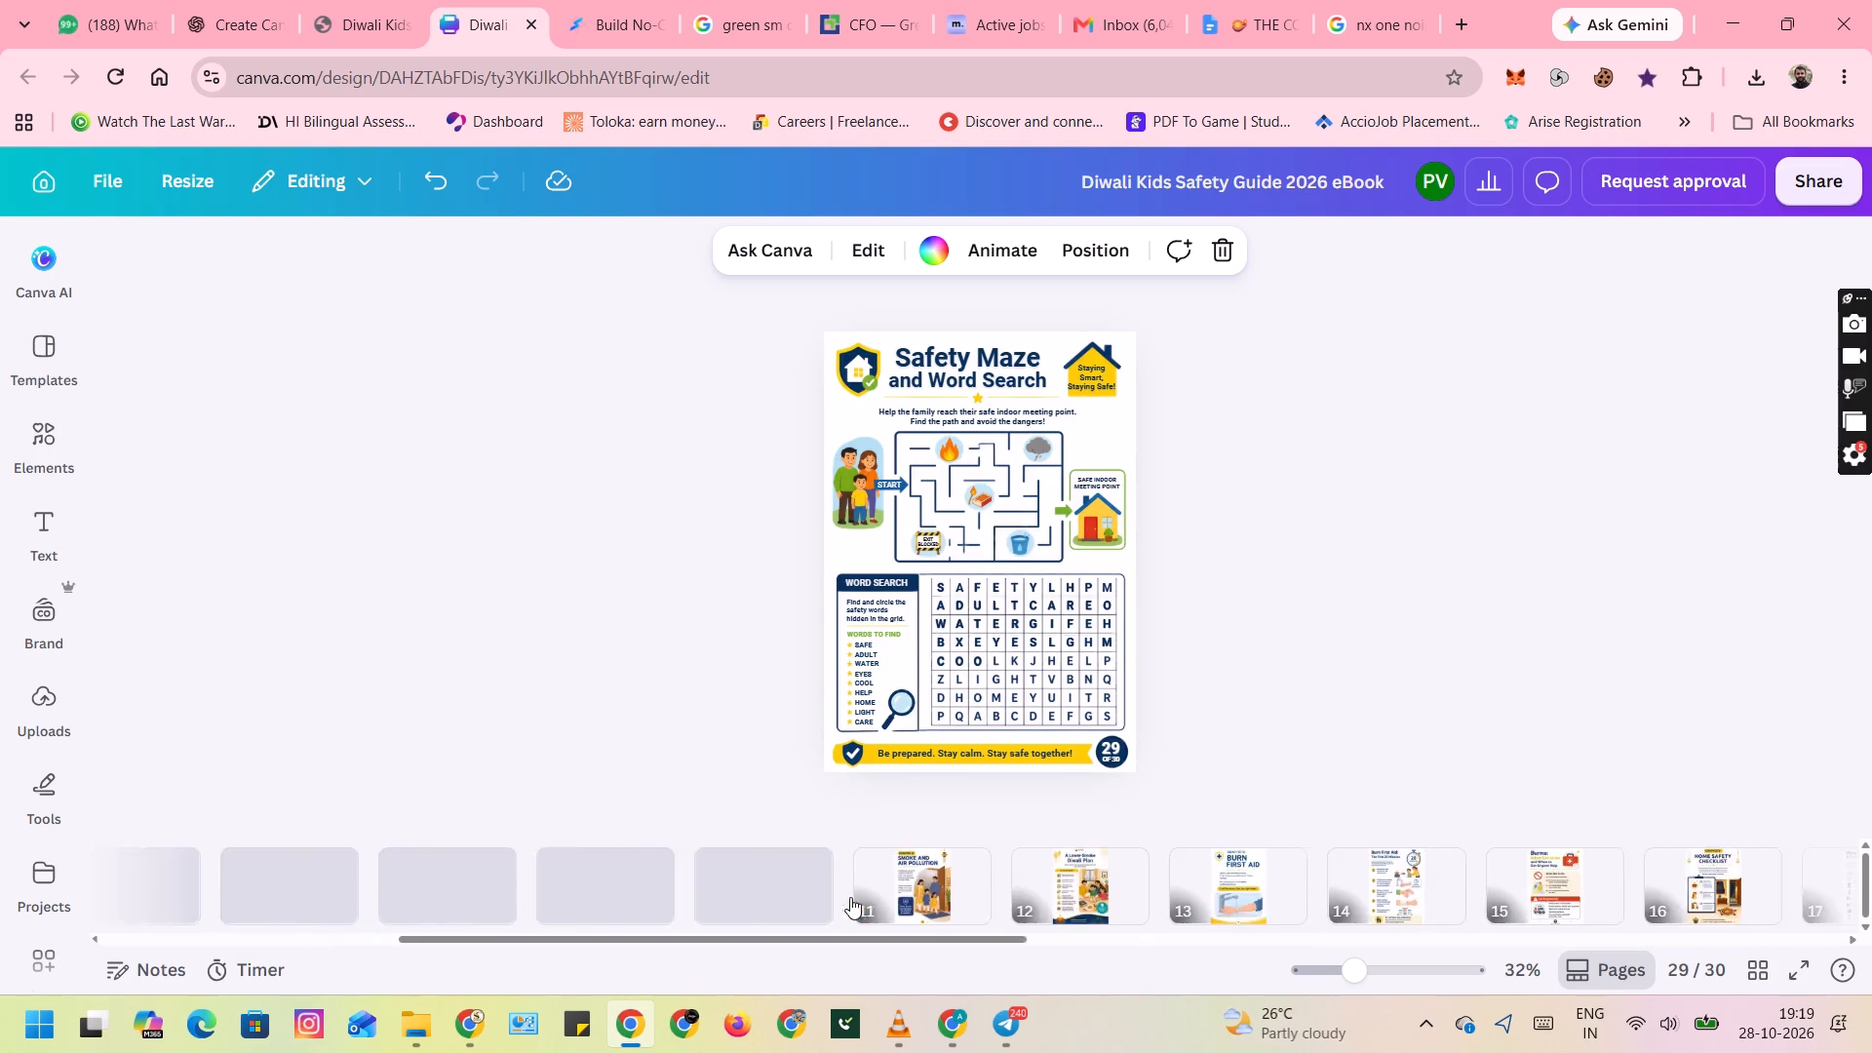
pyautogui.hscroll(8, 850, 897)
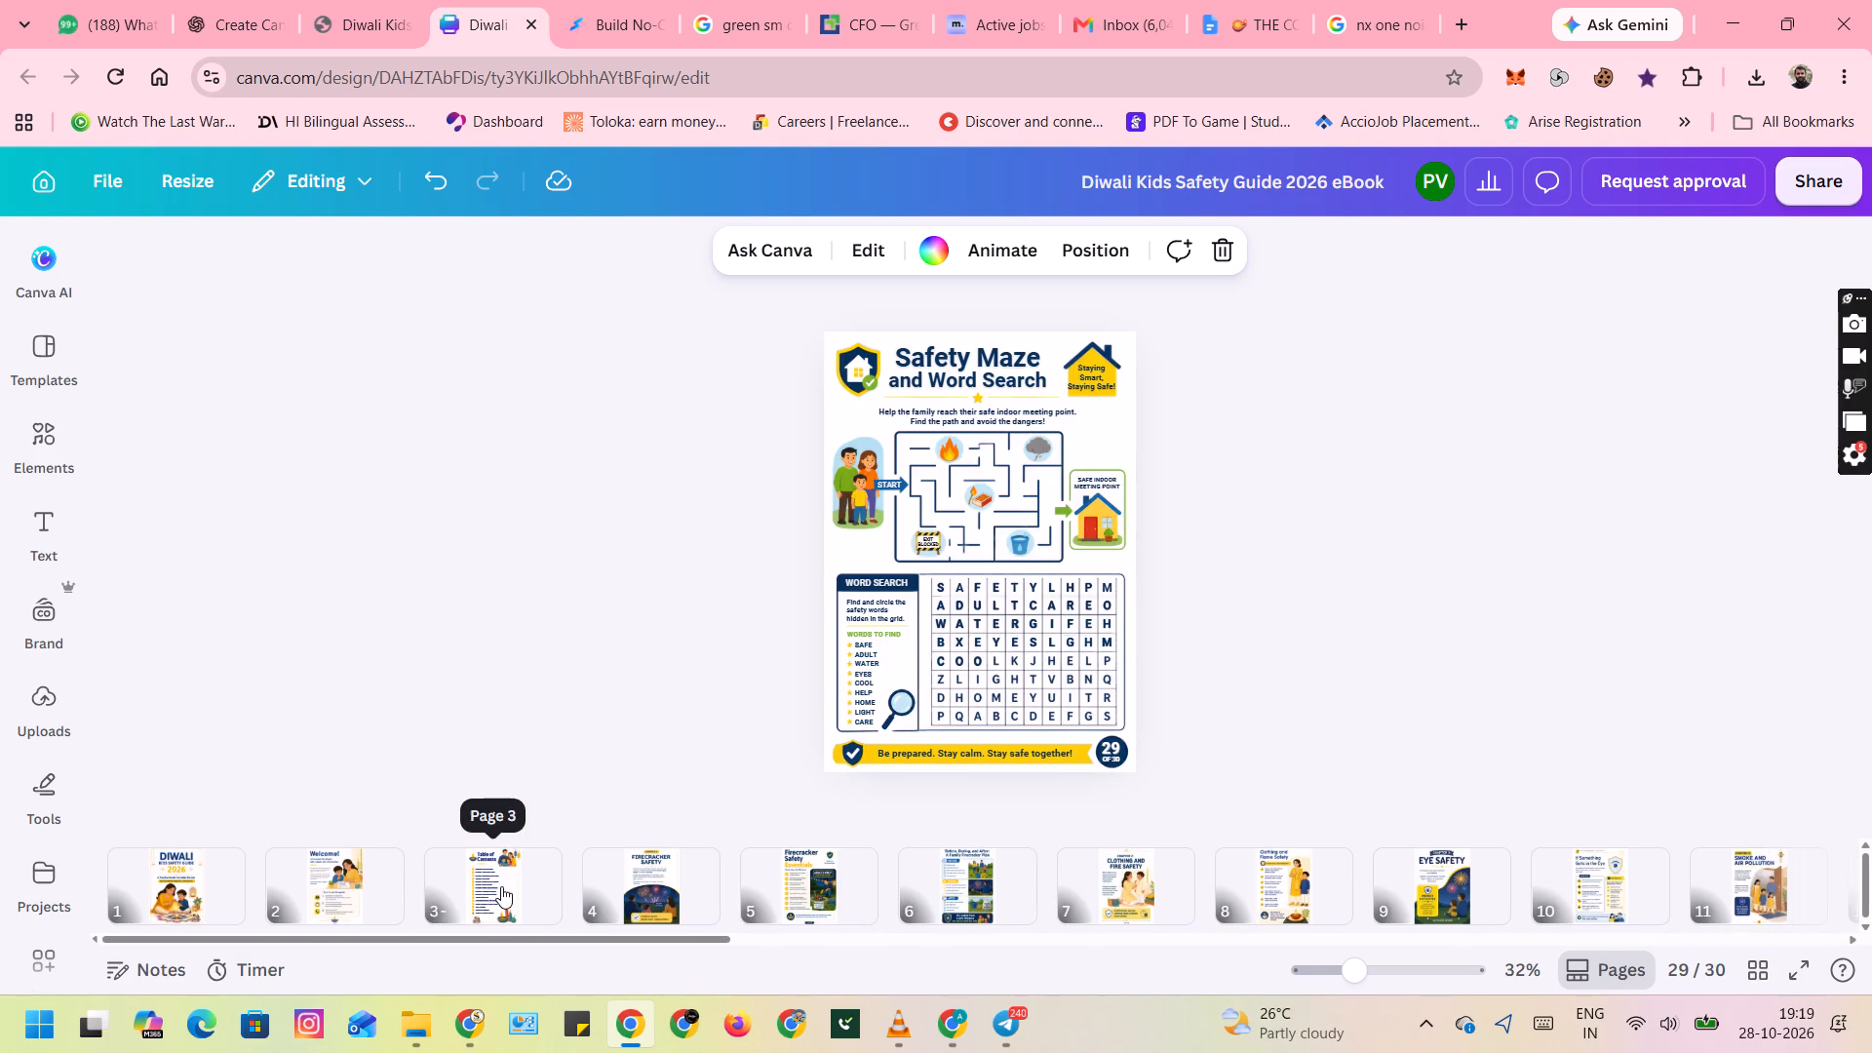
pyautogui.click(501, 886)
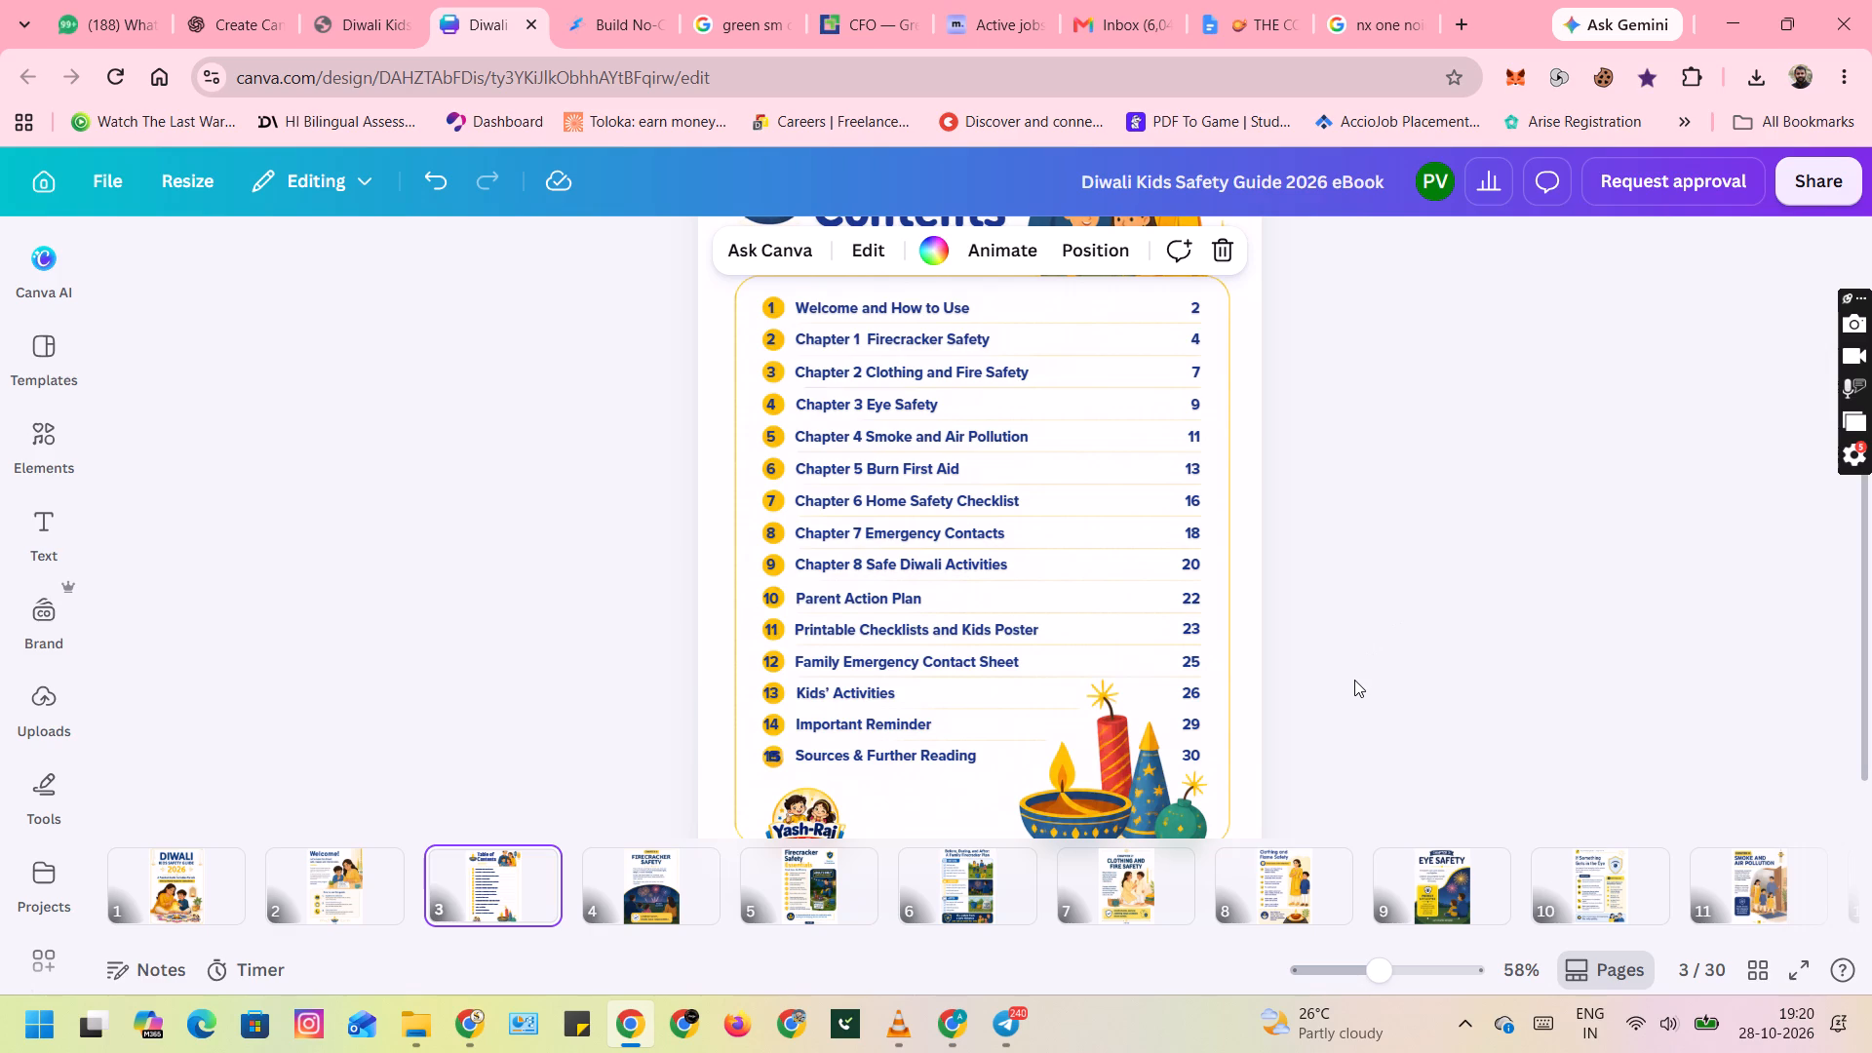
pyautogui.scroll(-2, 1354, 680)
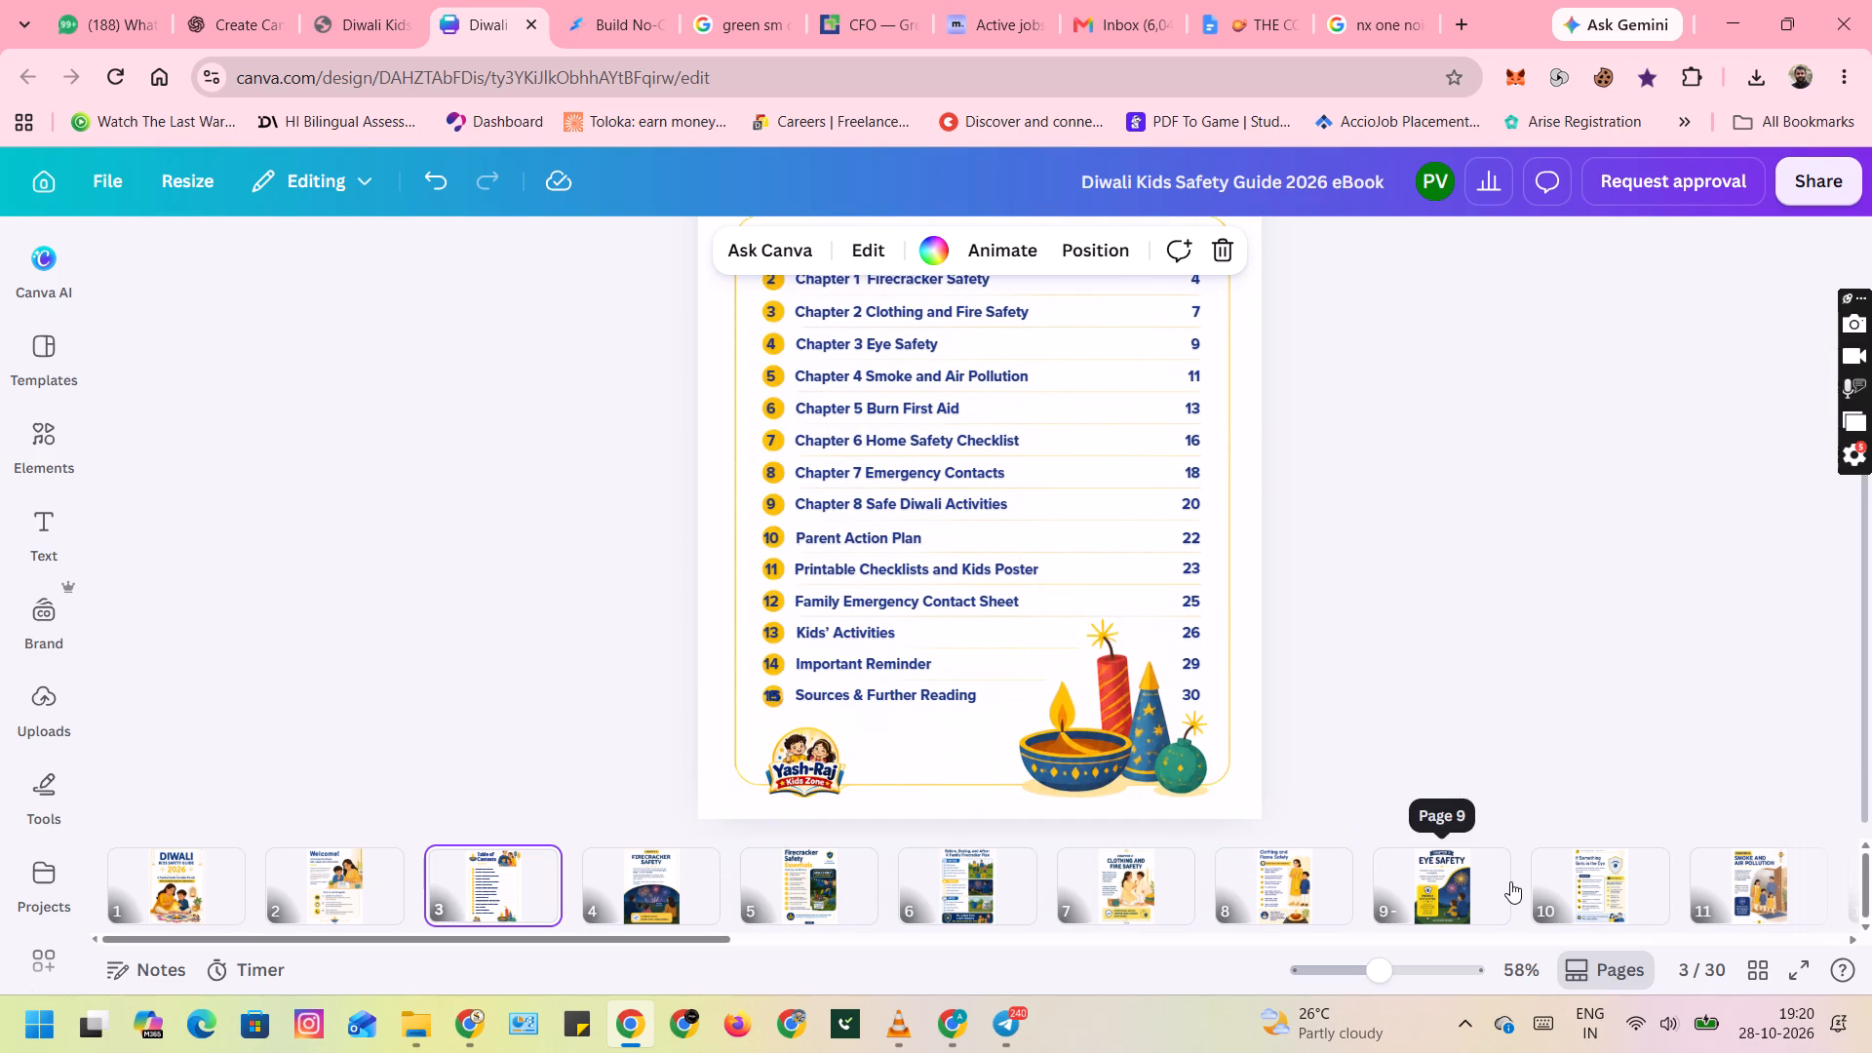
# Examine pages 24 to 29 to check where the last Table of Contents entries start.
pyautogui.hscroll(-11, 1510, 881)
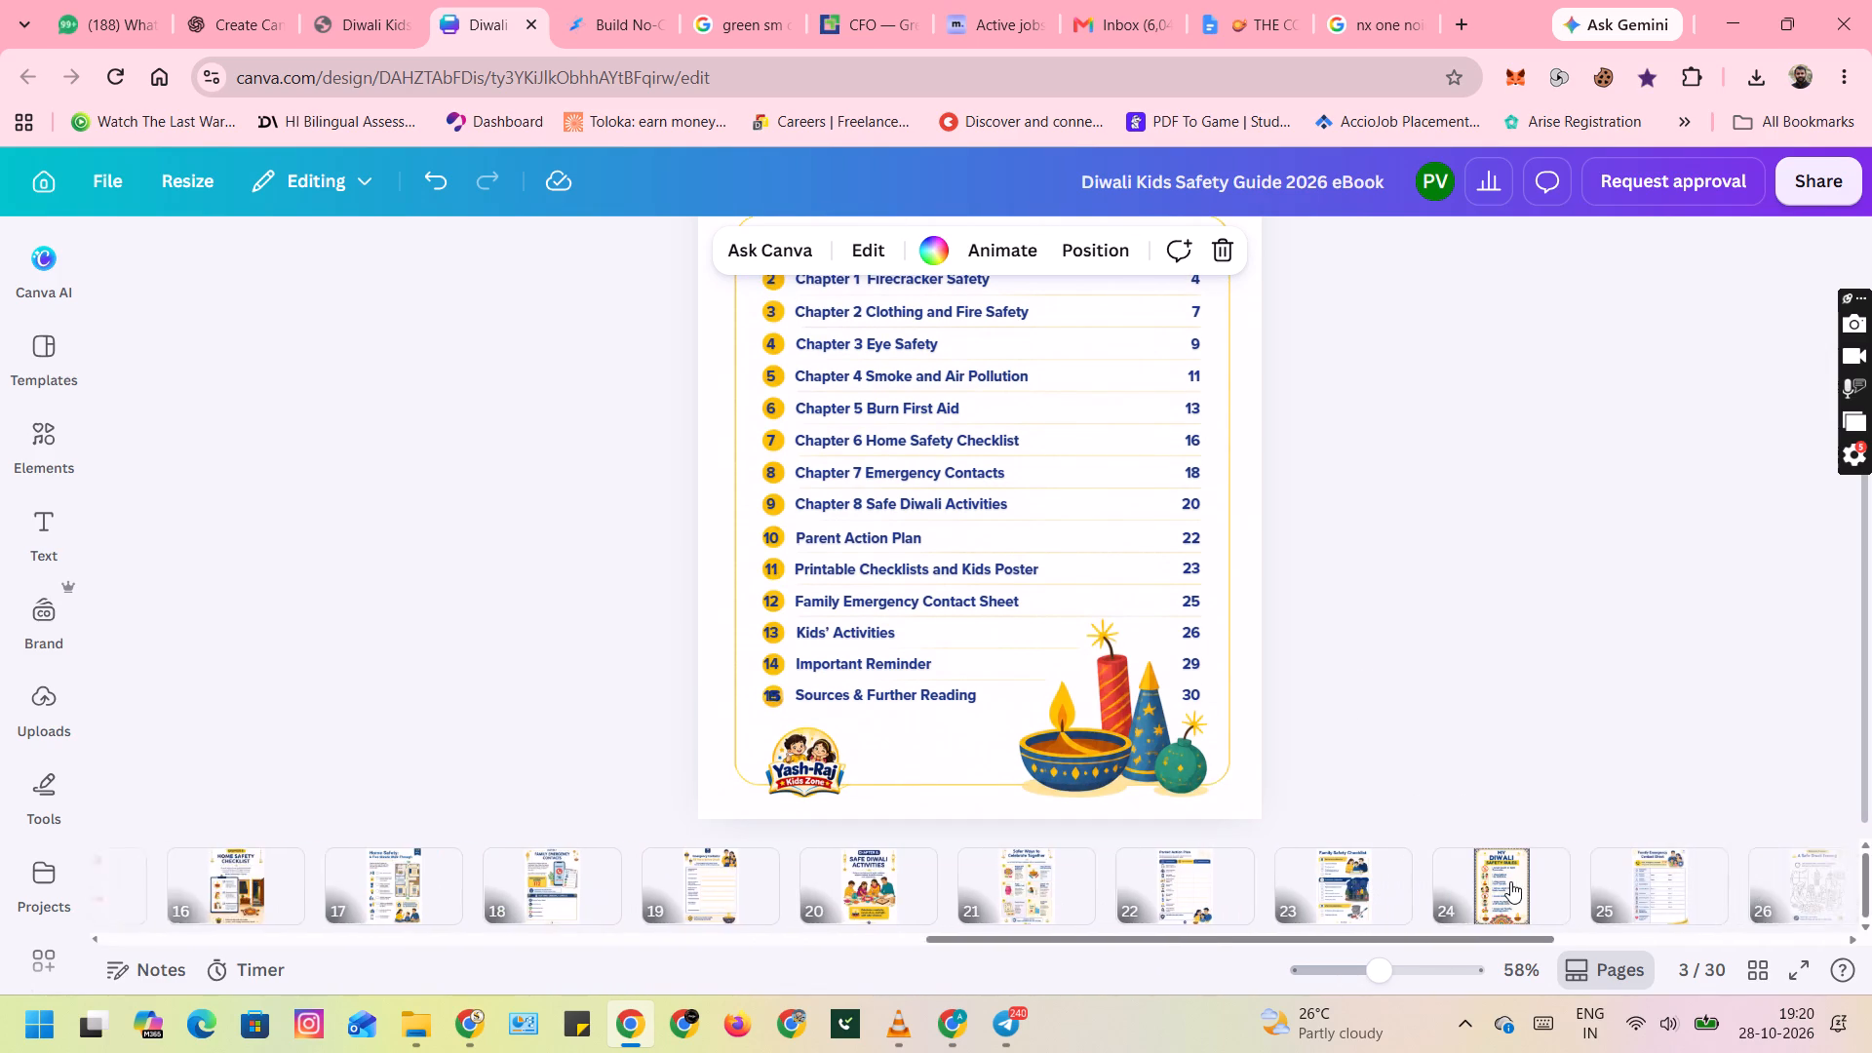
pyautogui.hscroll(-8, 1510, 881)
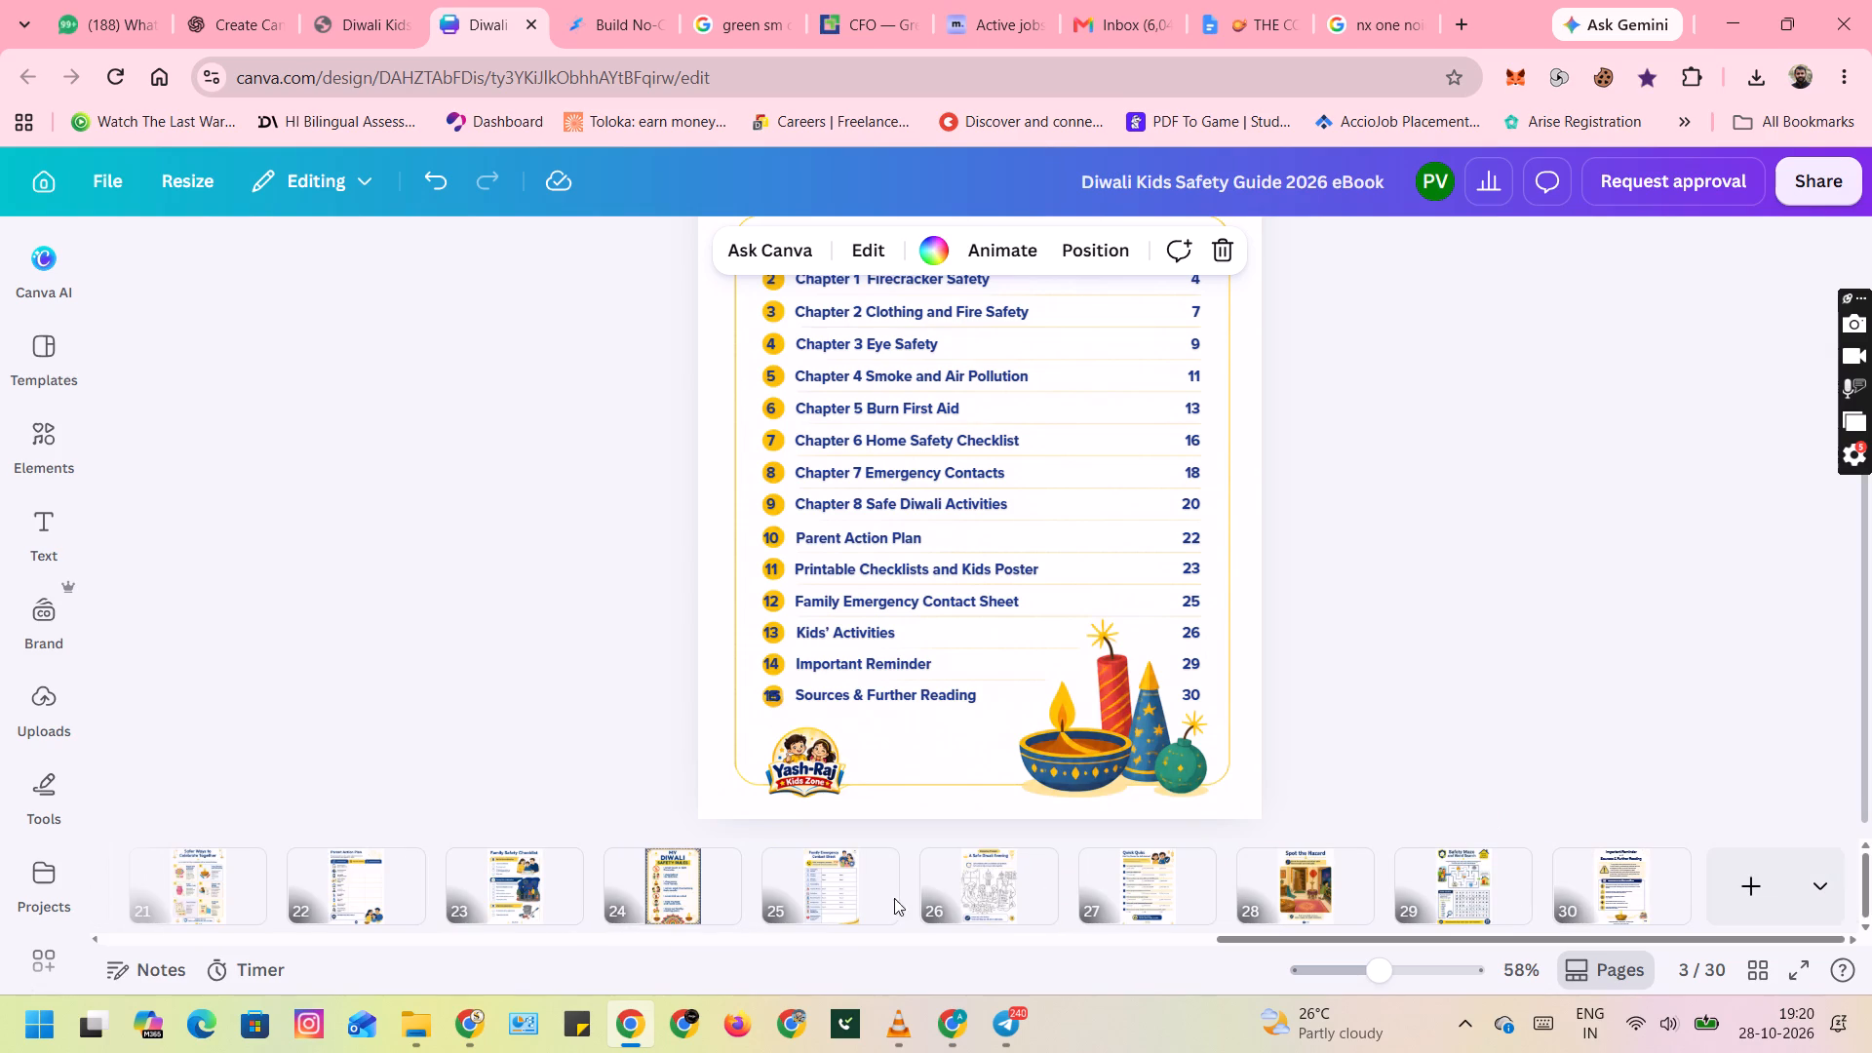
pyautogui.click(679, 895)
pyautogui.press('Right')
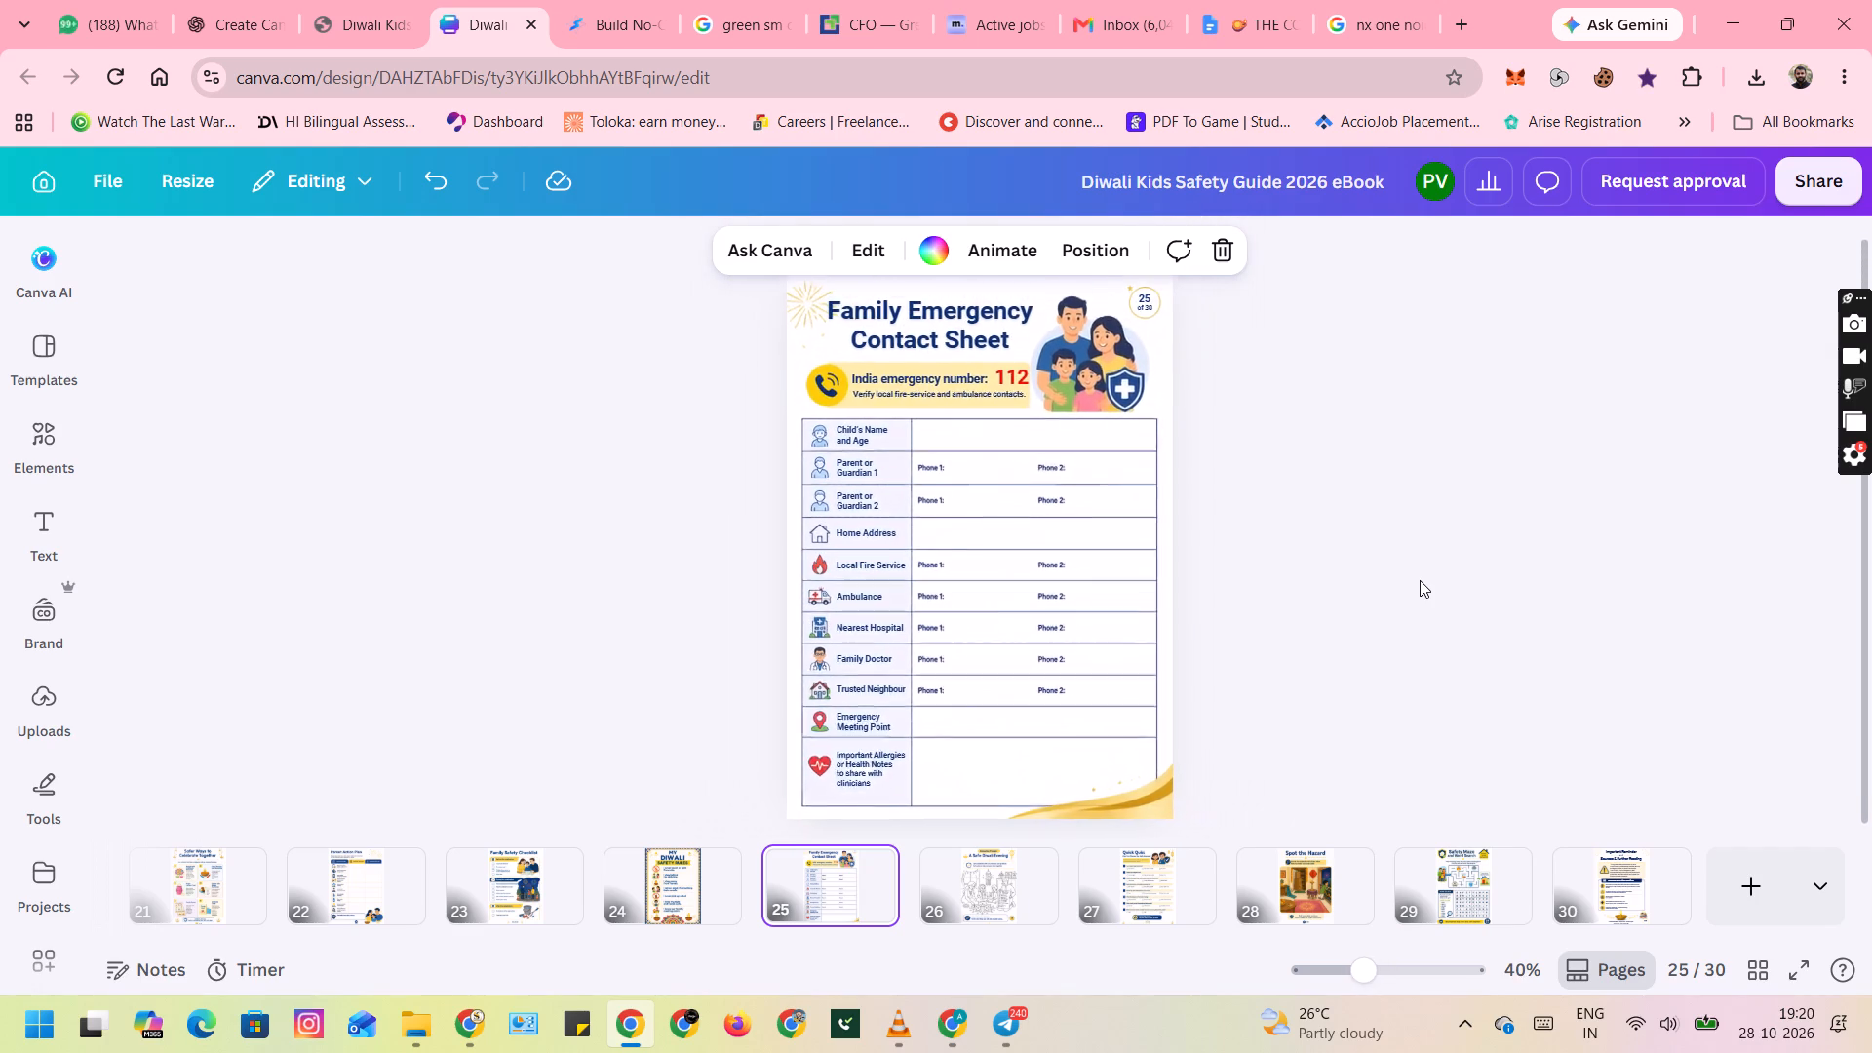
pyautogui.press('Left')
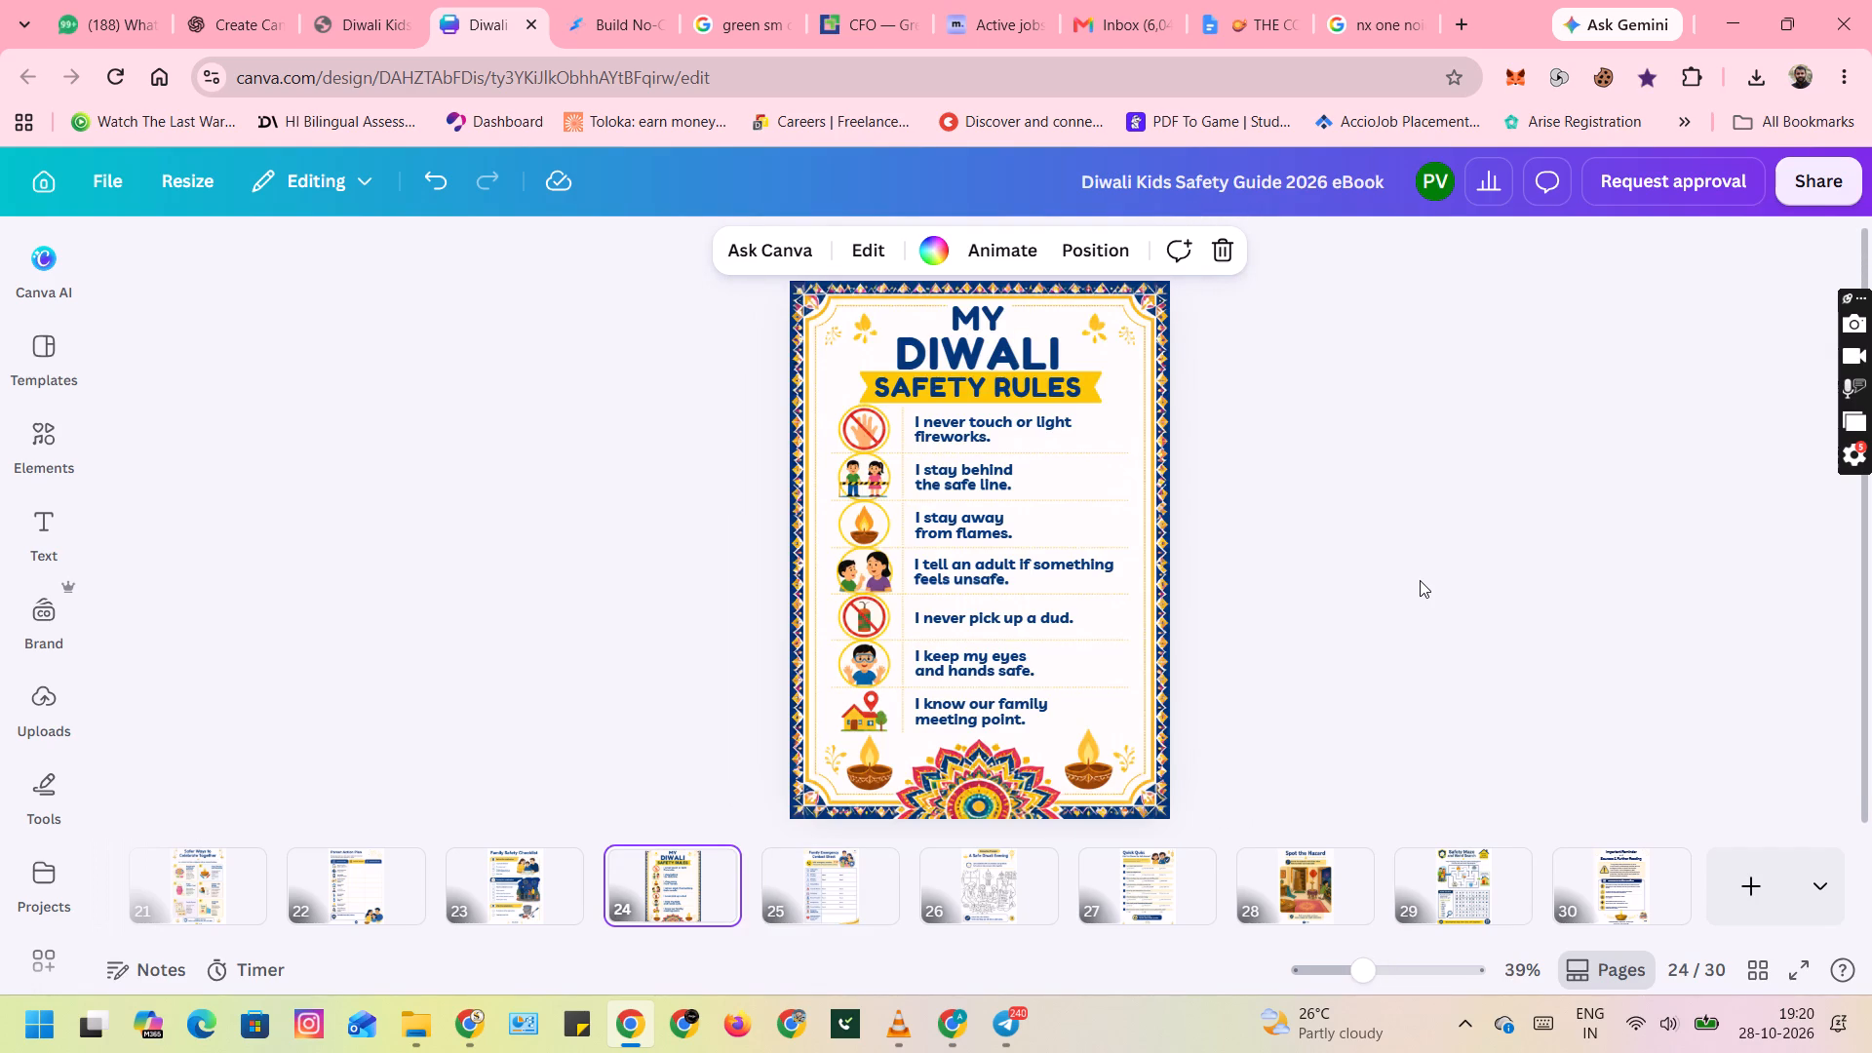
pyautogui.press('Right')
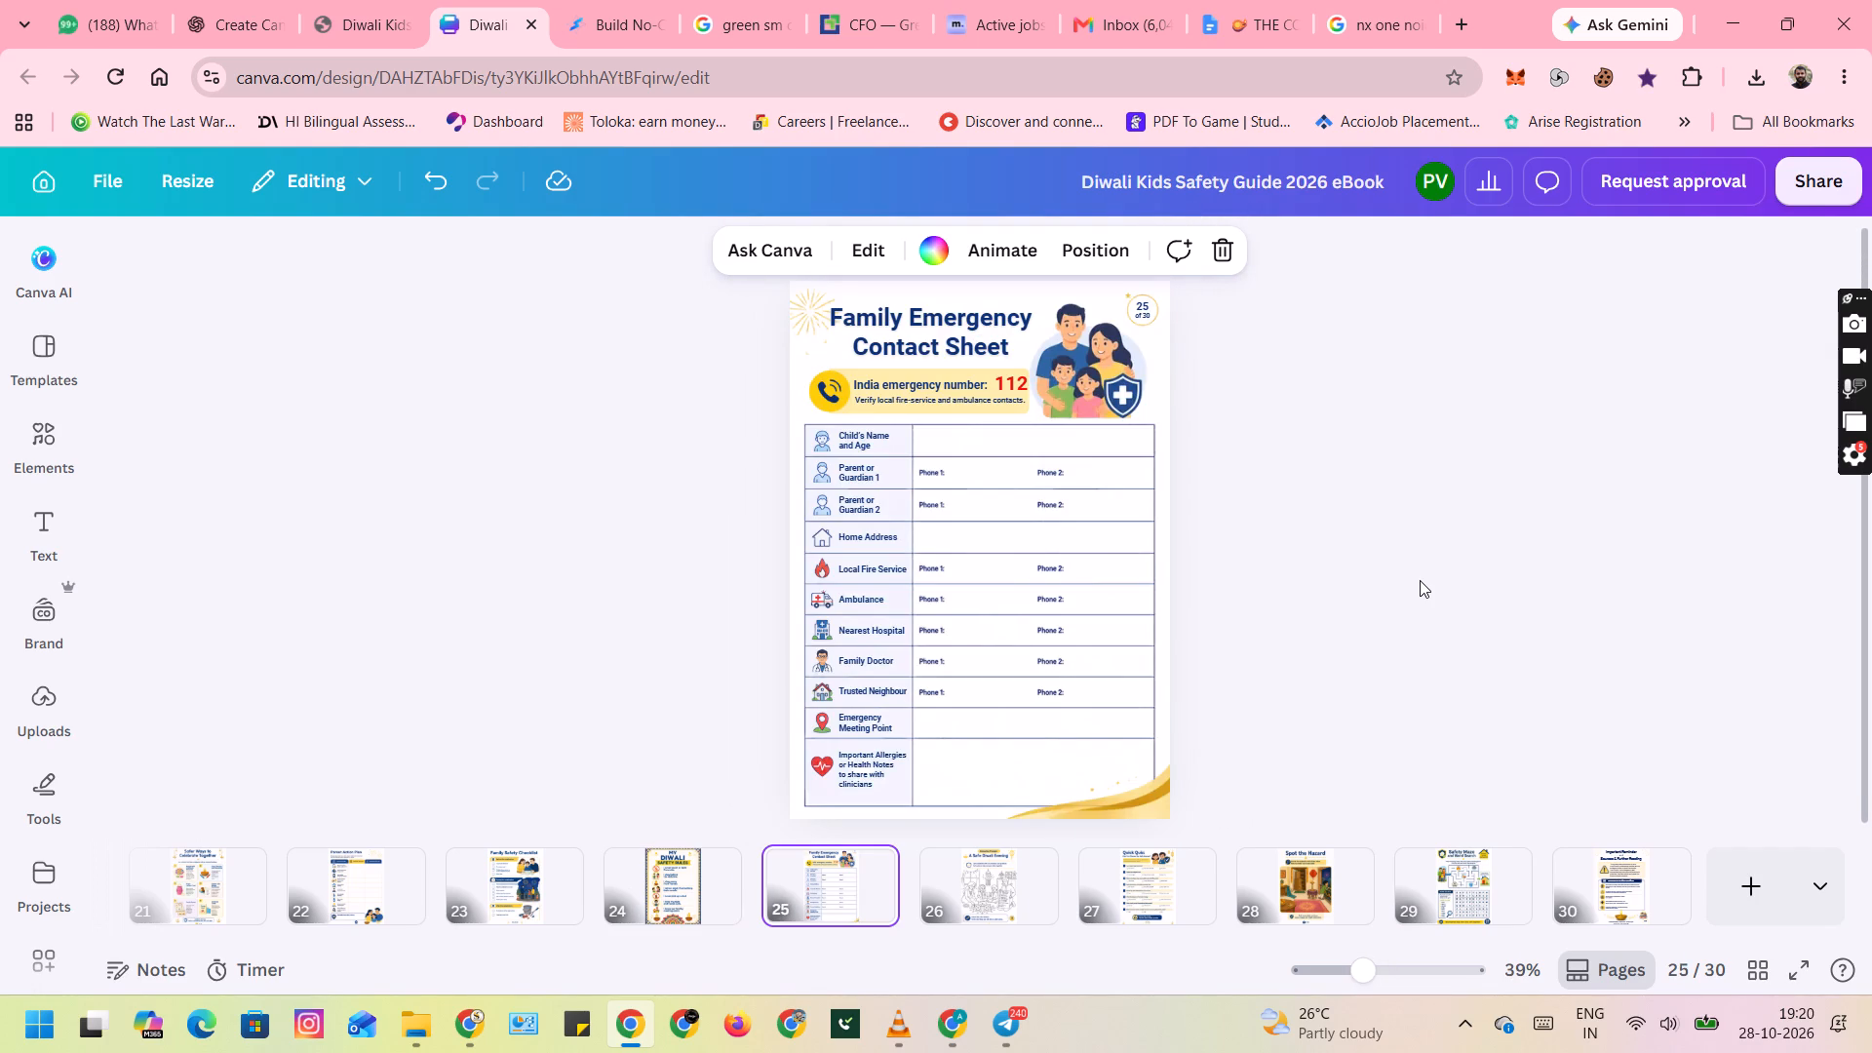
pyautogui.press('Right')
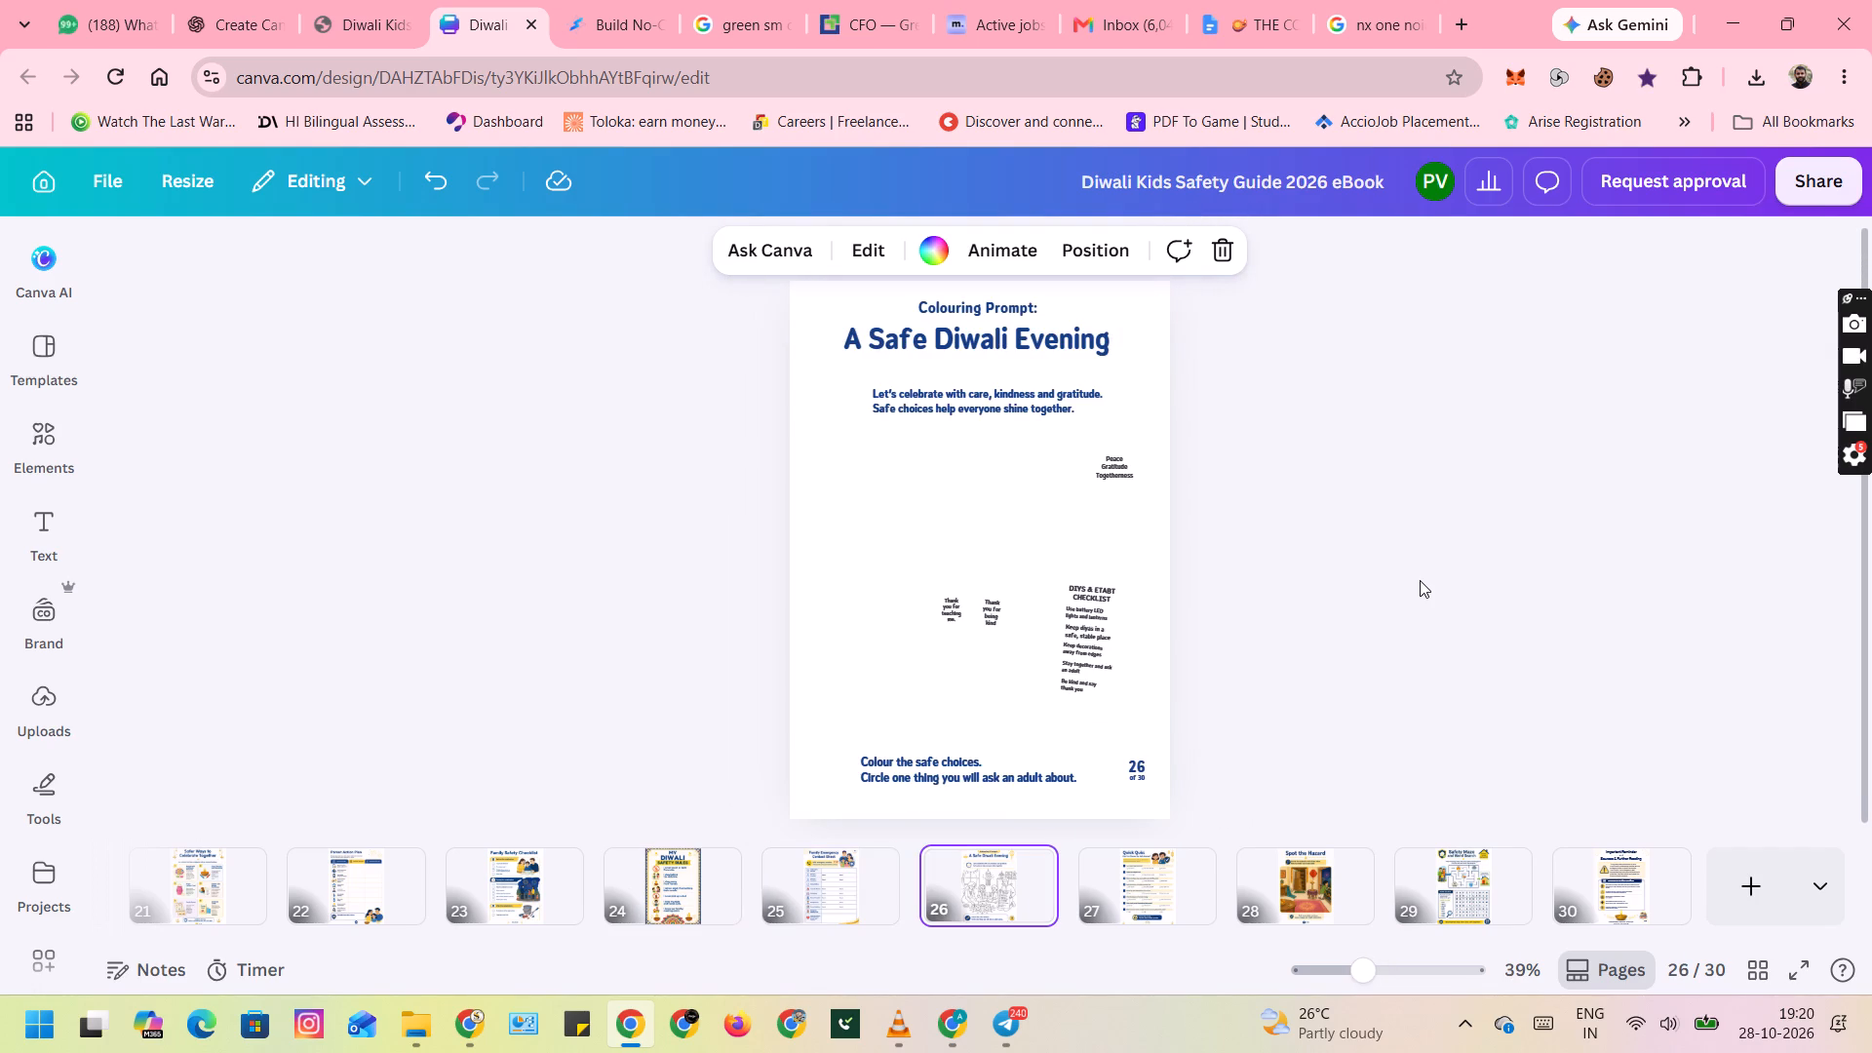
pyautogui.press('Right')
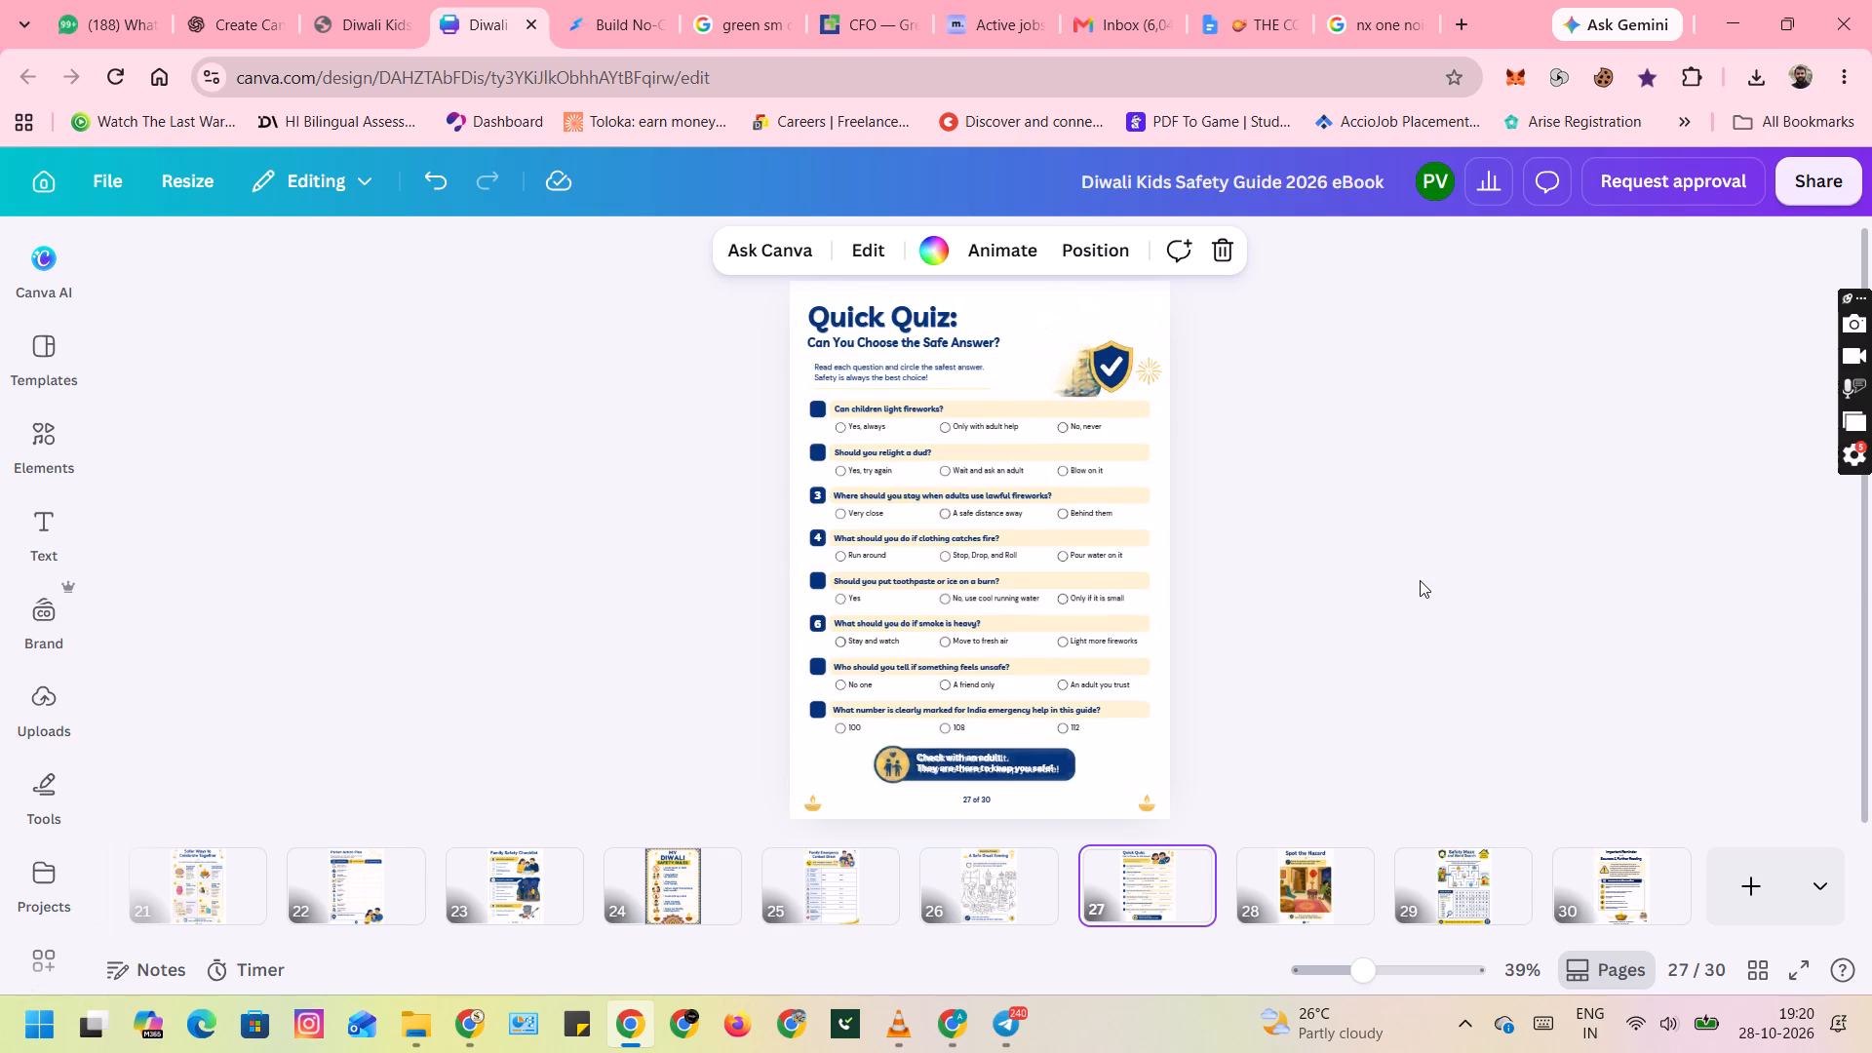
pyautogui.press('Left')
pyautogui.press('Right')
pyautogui.press('Right')
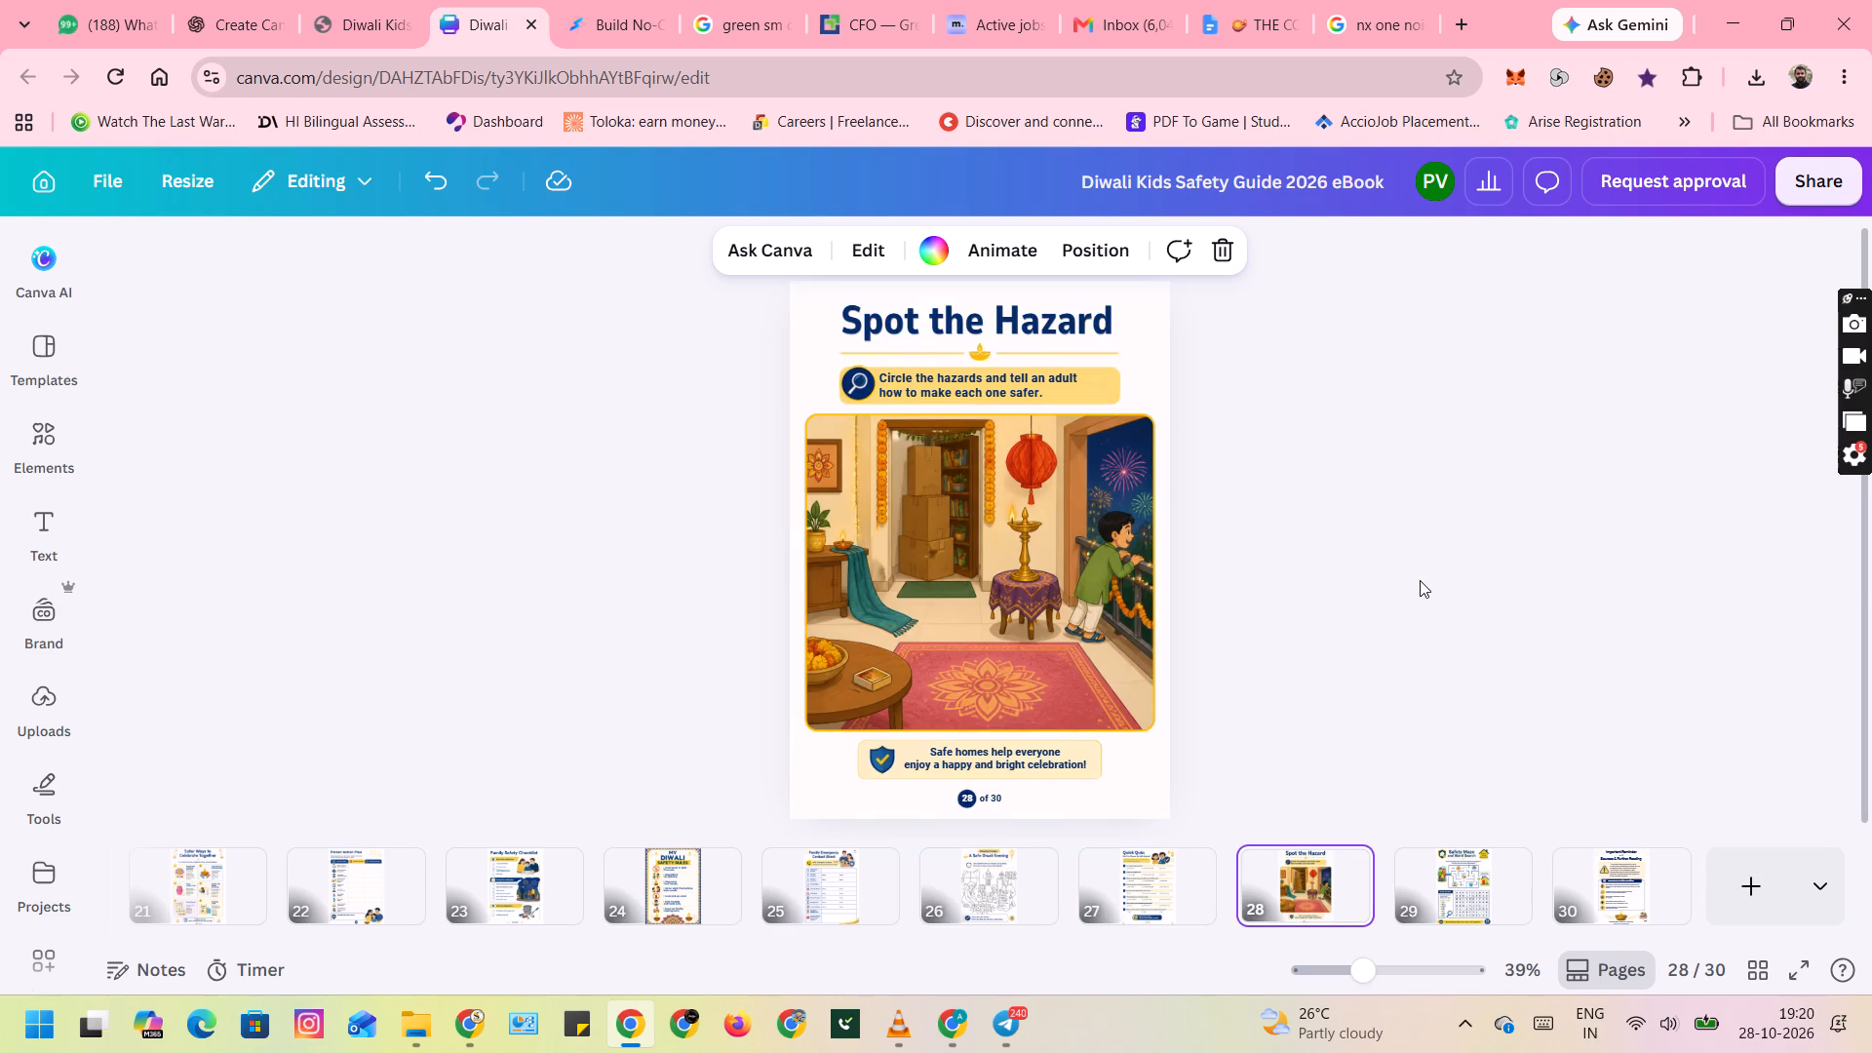
pyautogui.press('Right')
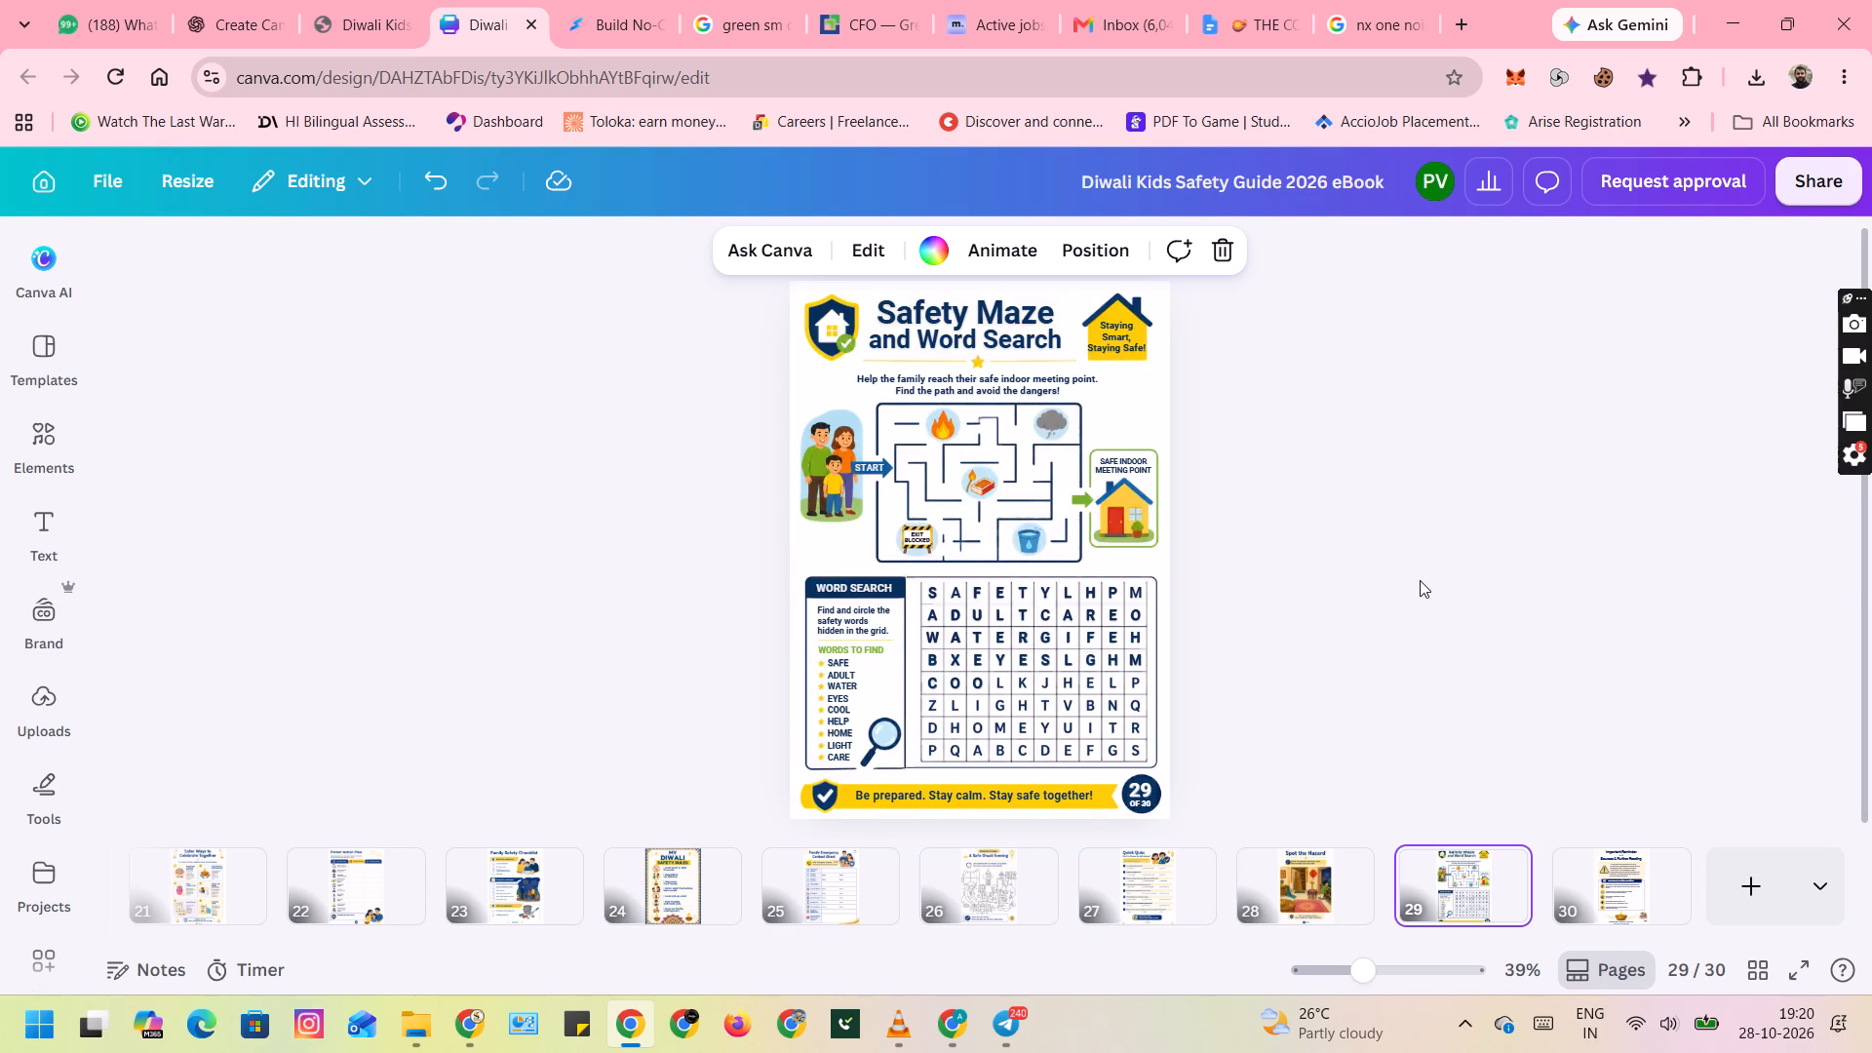
# Read through page 30 to check which closing sections it contains.
pyautogui.press('Right')
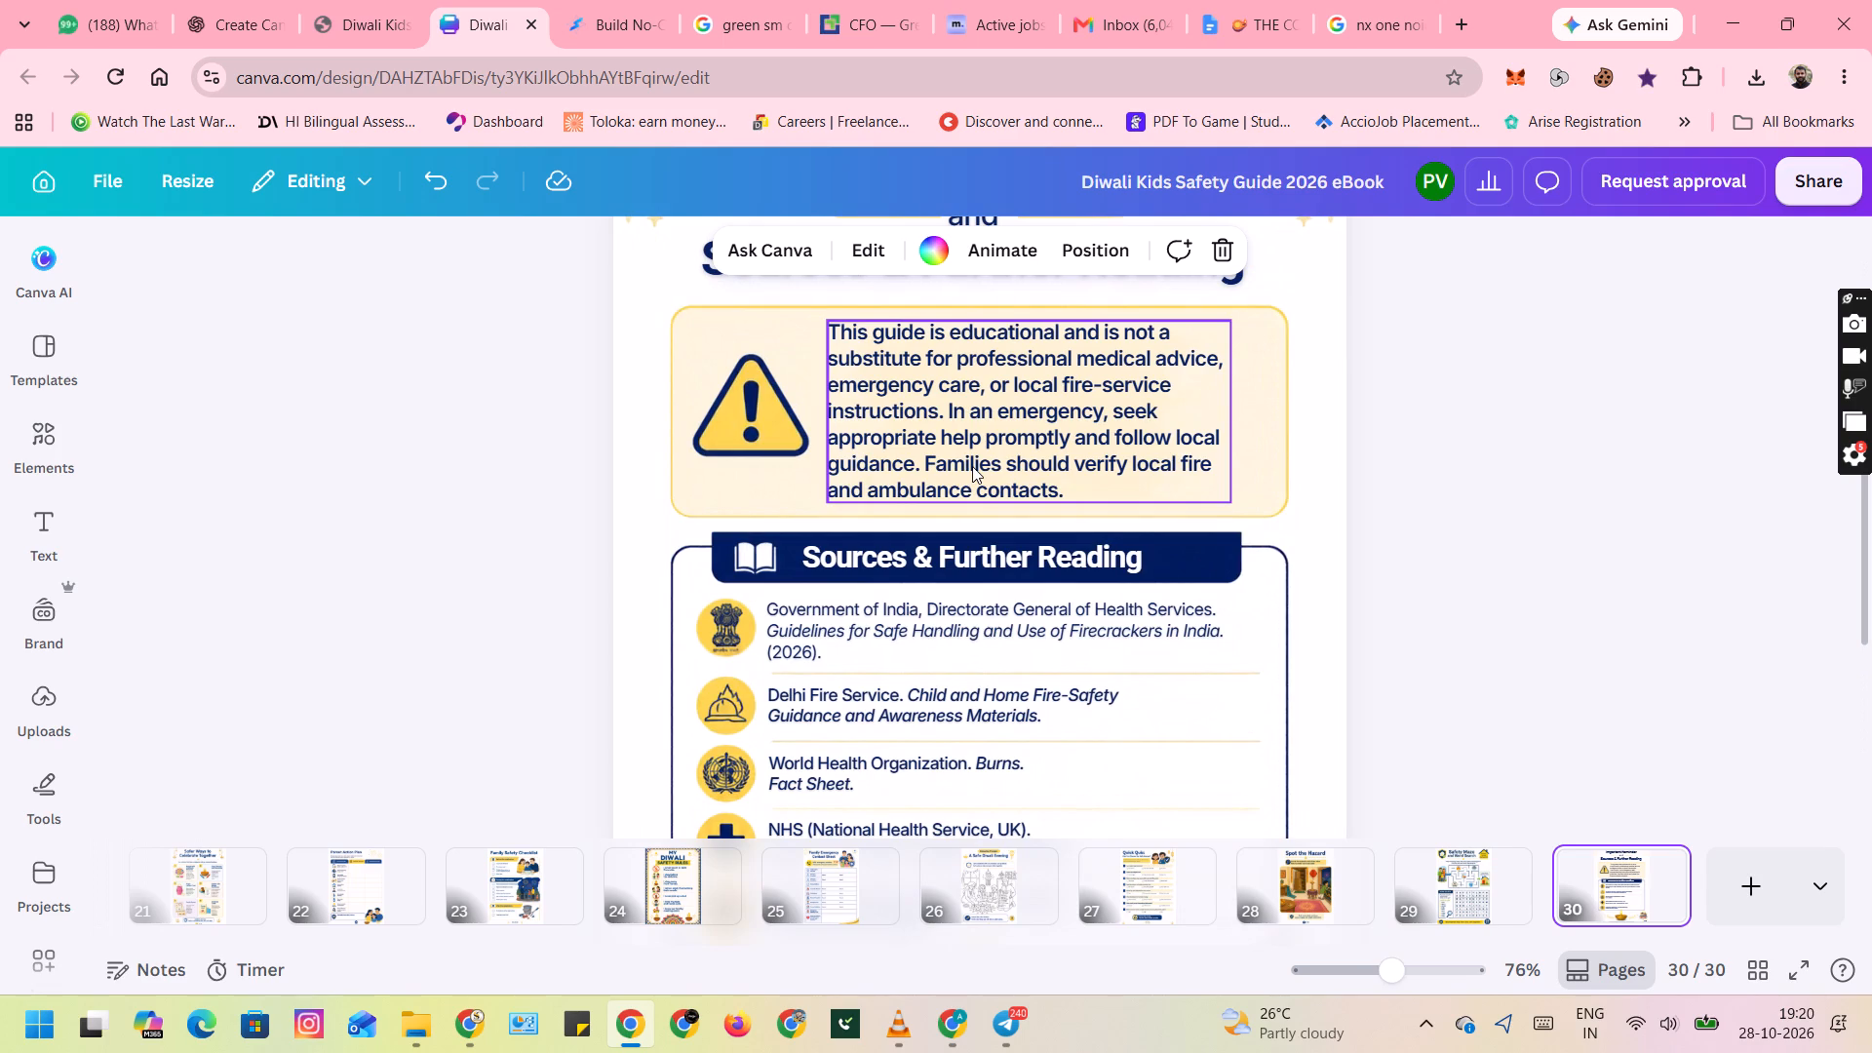
pyautogui.scroll(-1, 978, 679)
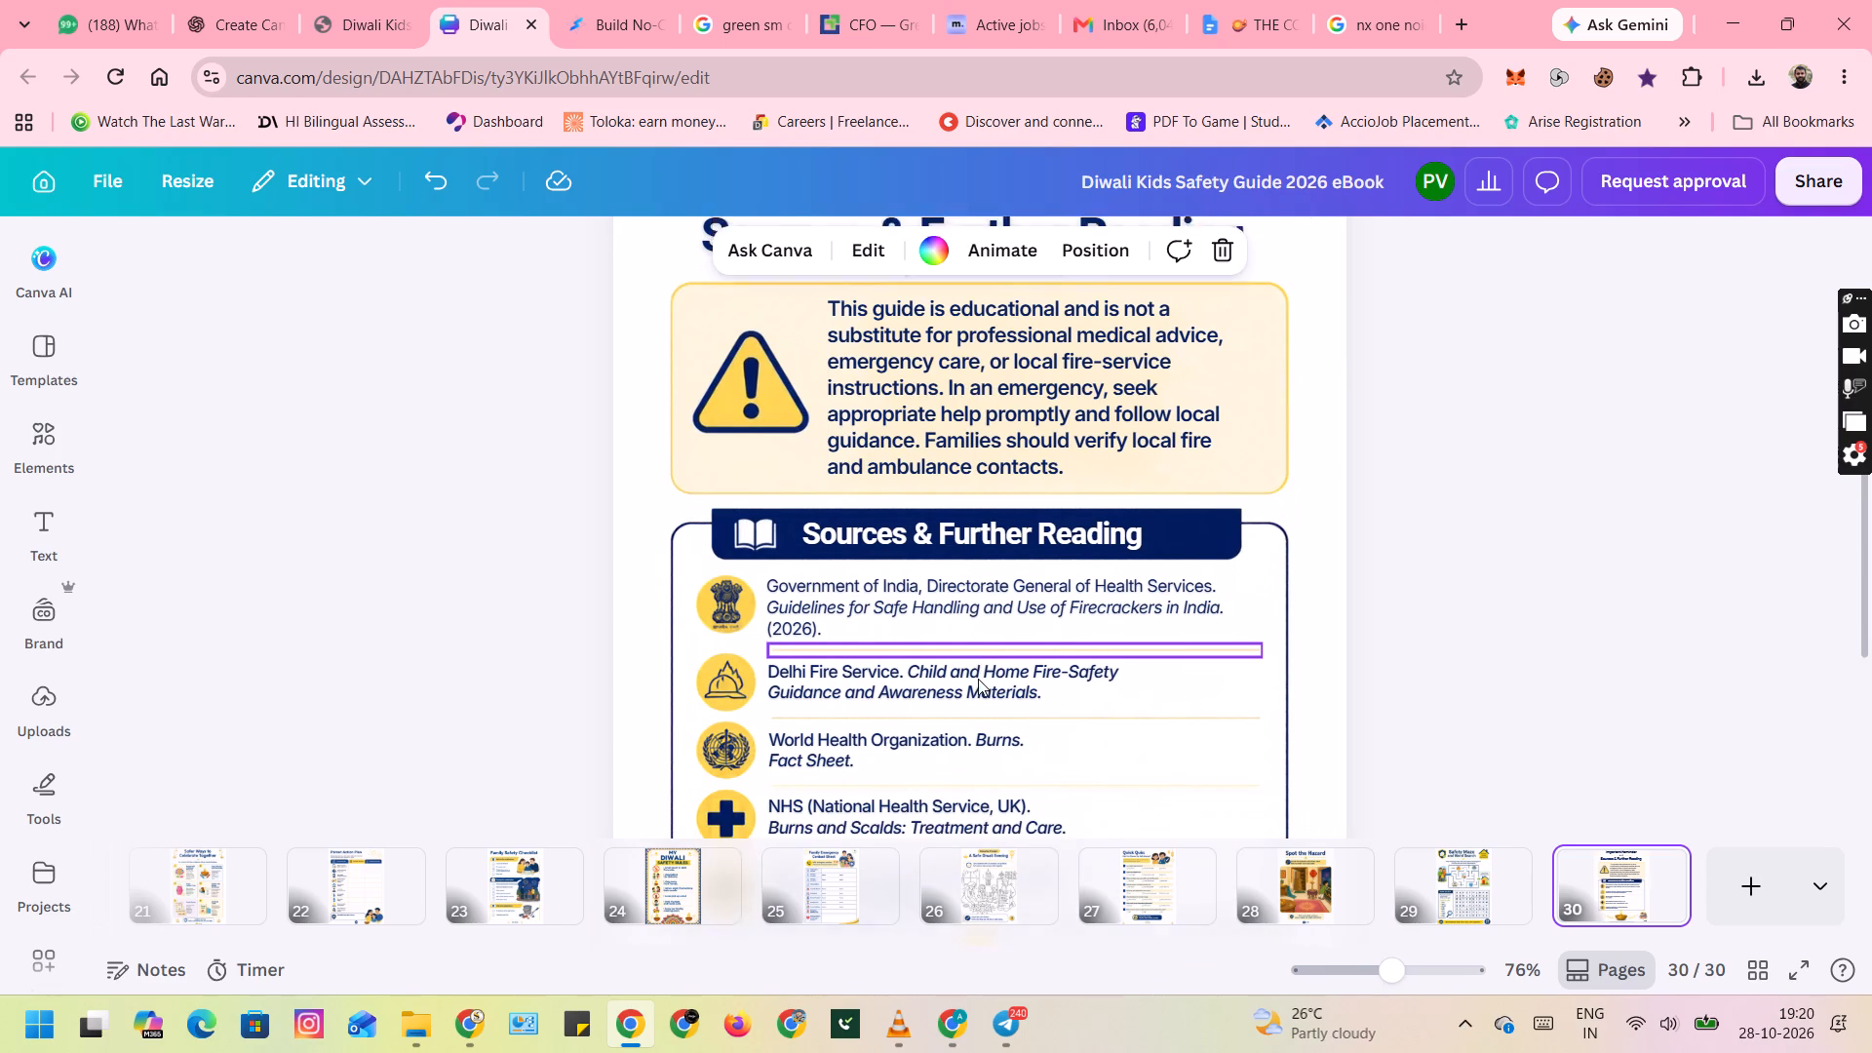
pyautogui.scroll(-3, 978, 679)
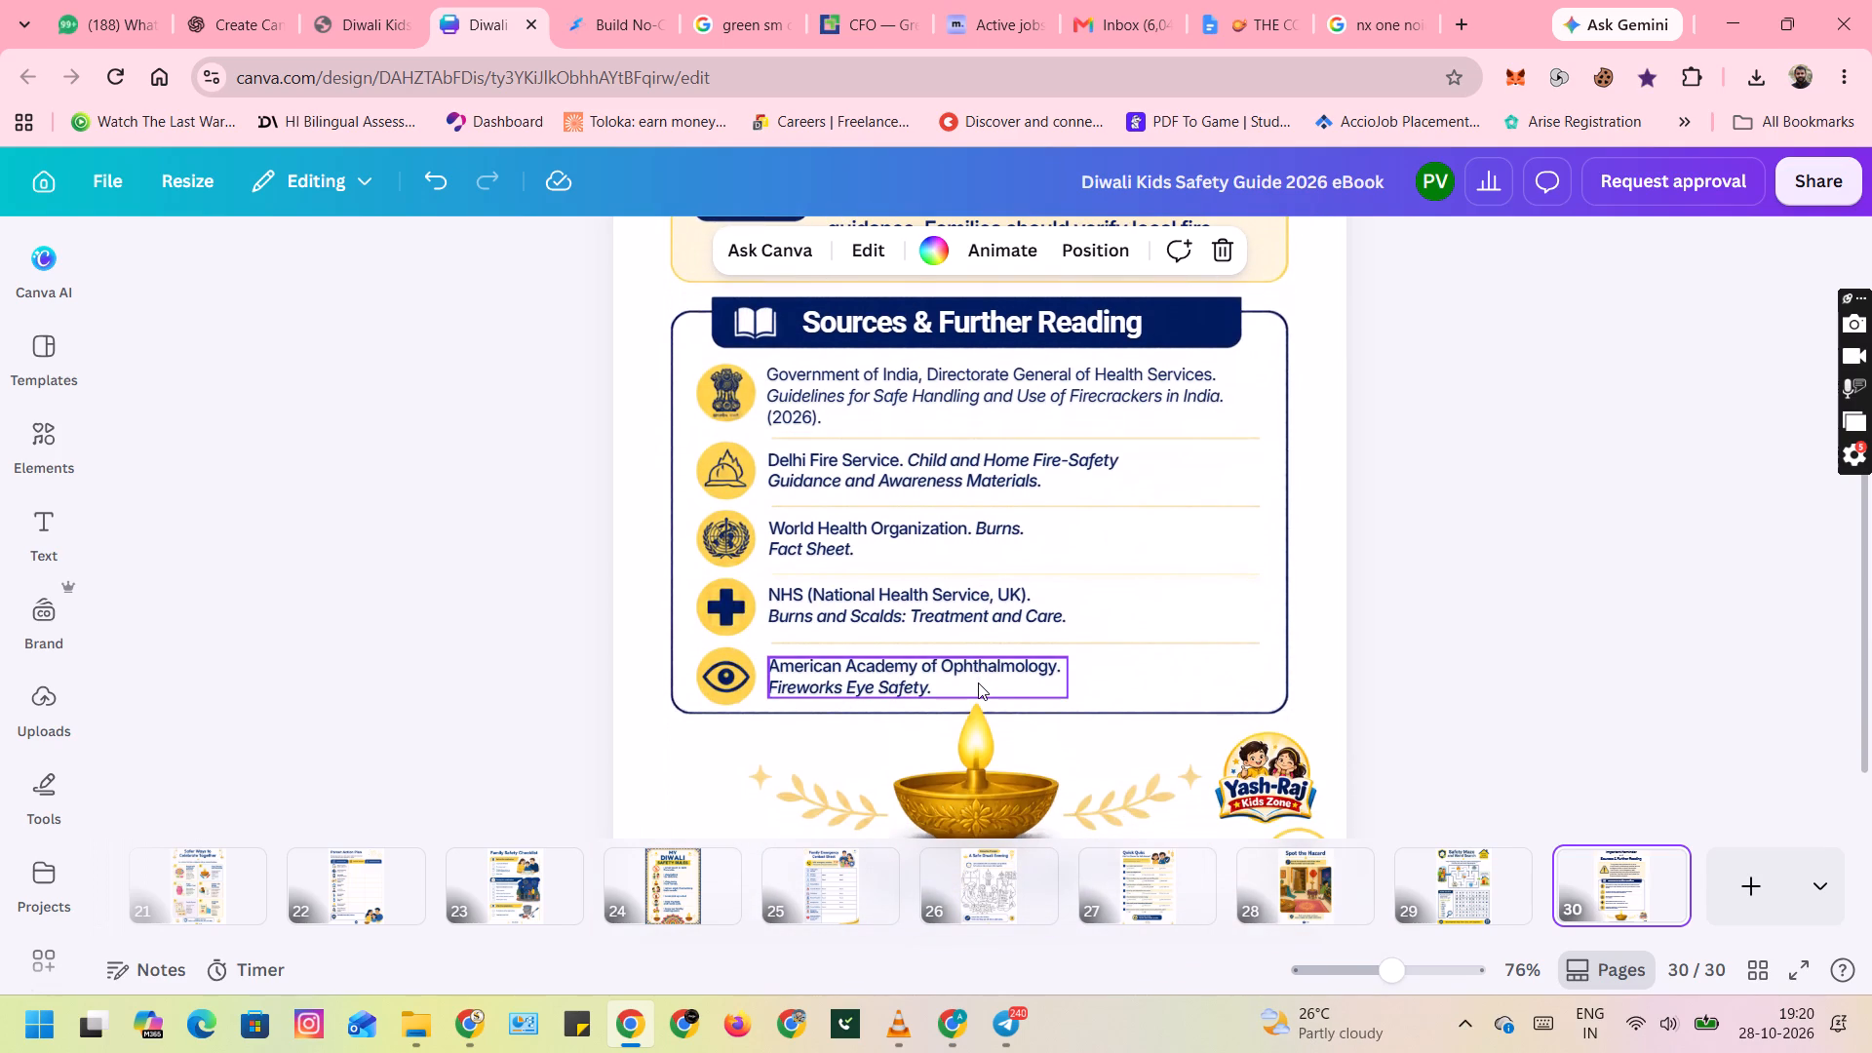
pyautogui.scroll(-2, 978, 682)
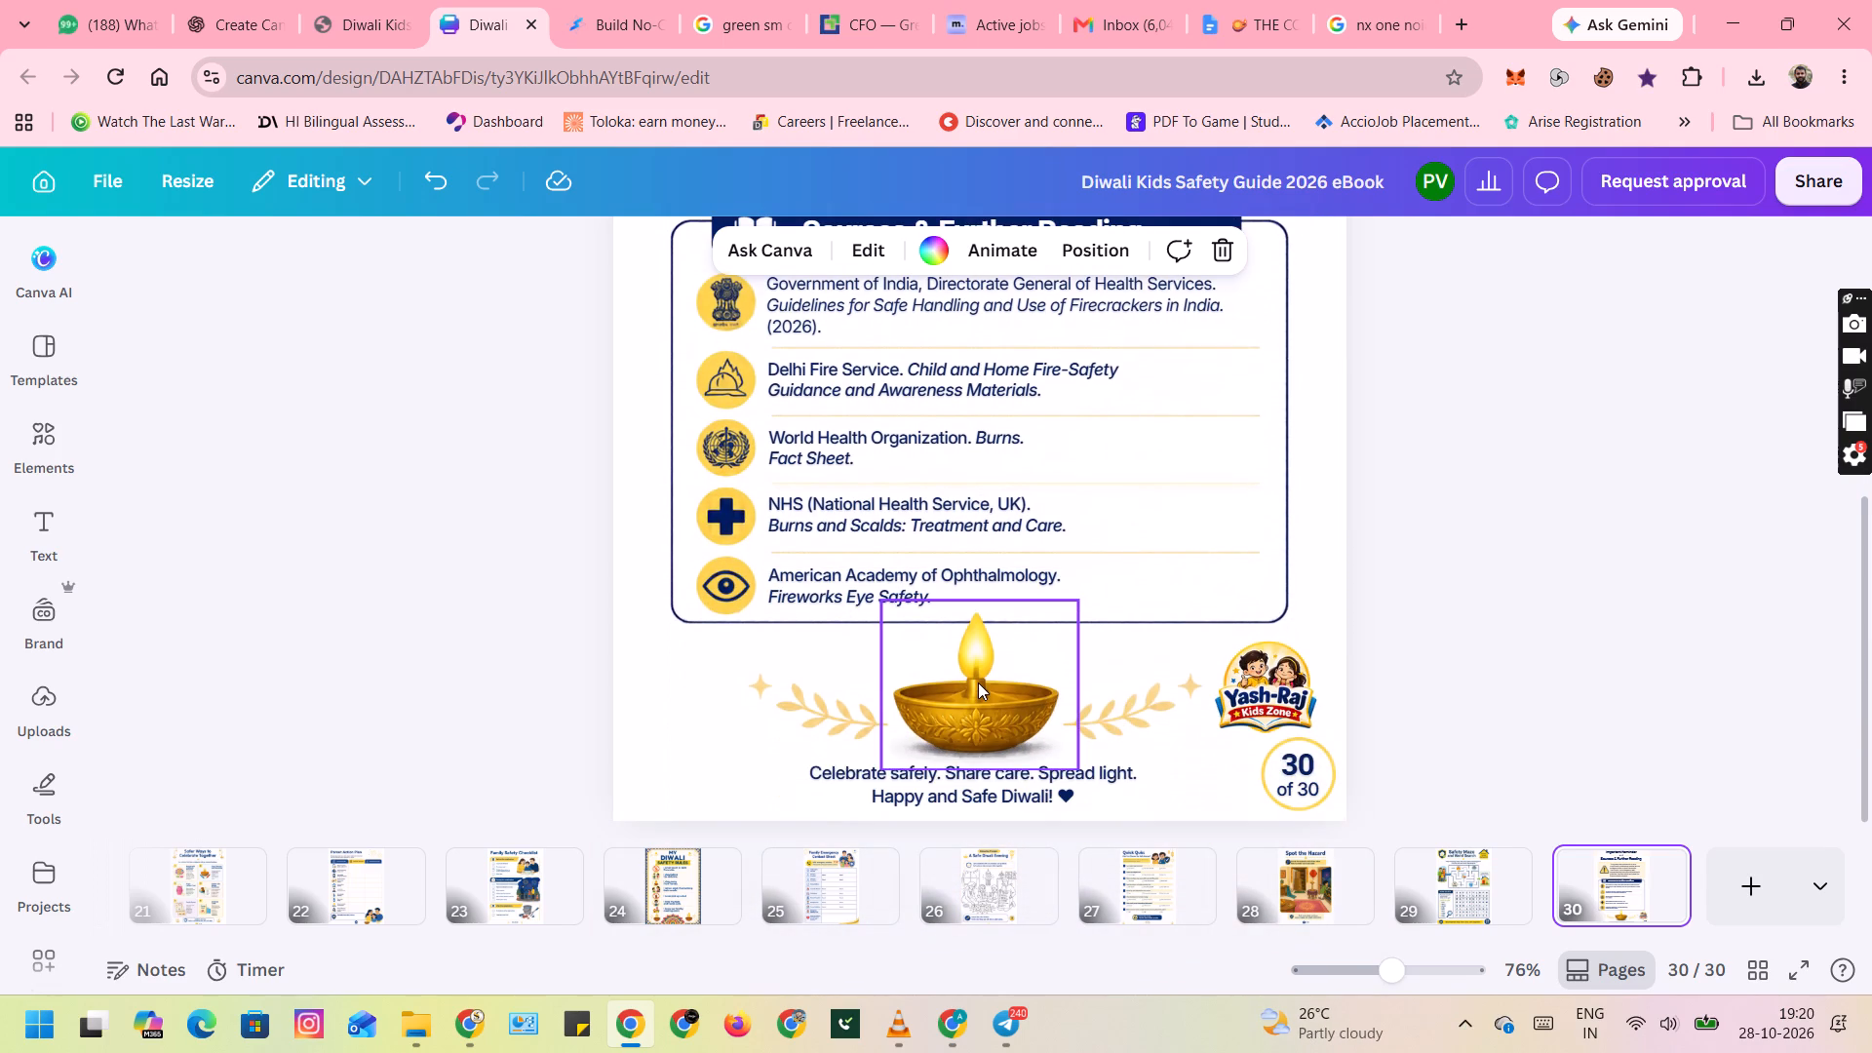
pyautogui.scroll(-1, 978, 682)
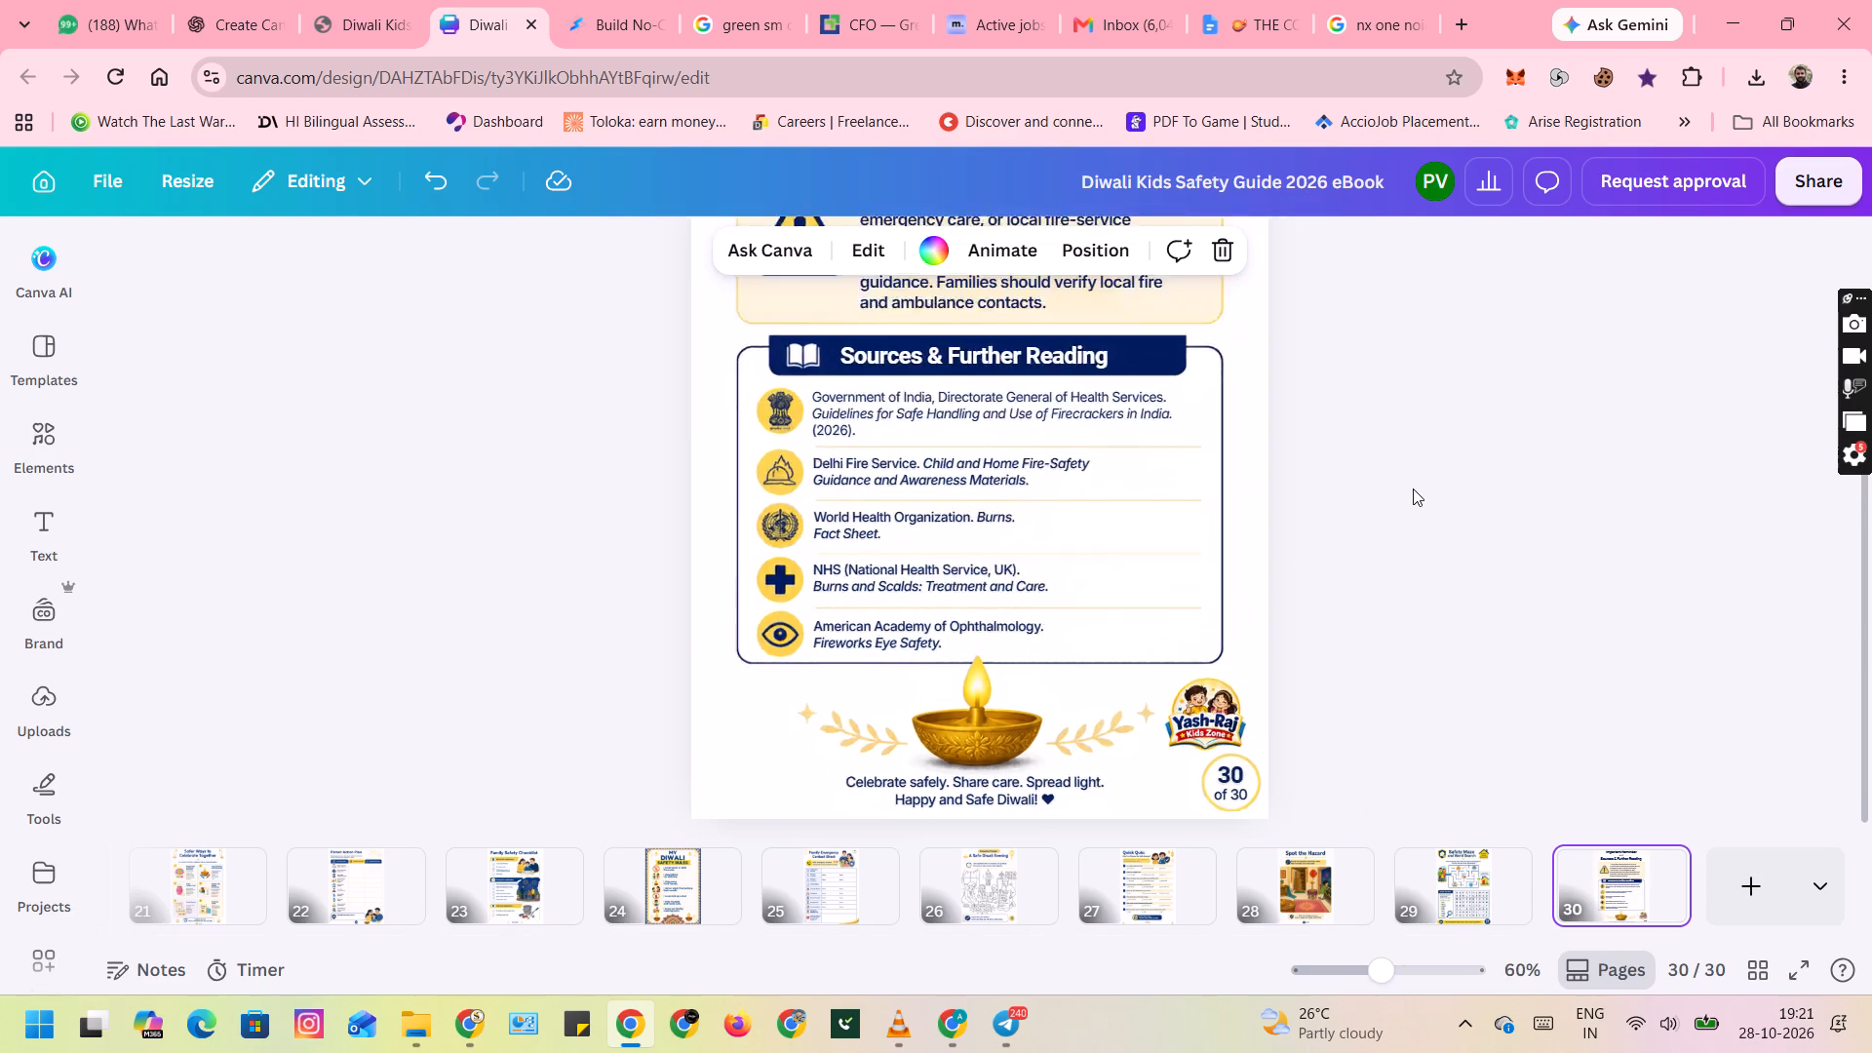
# Return to the Table of Contents on page 3 and set the Important Reminder page number to 30.
pyautogui.hscroll(12, 861, 893)
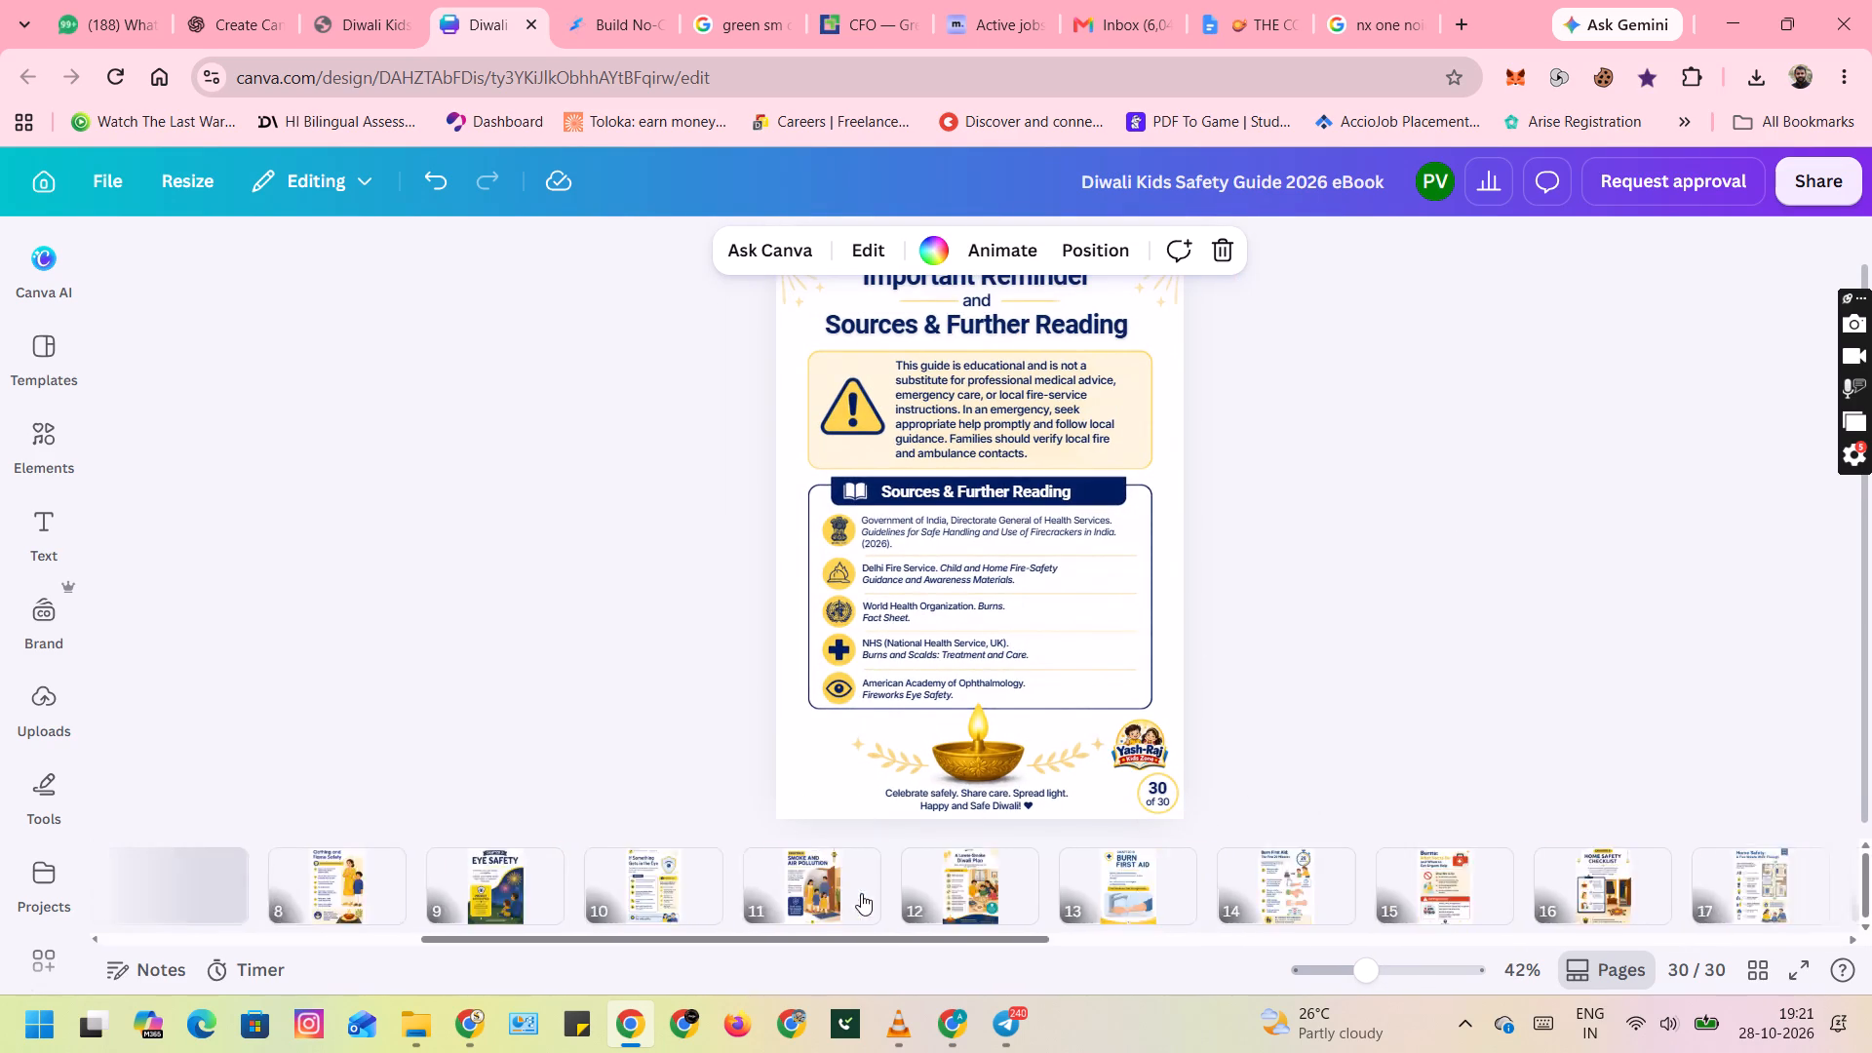
pyautogui.hscroll(8, 861, 893)
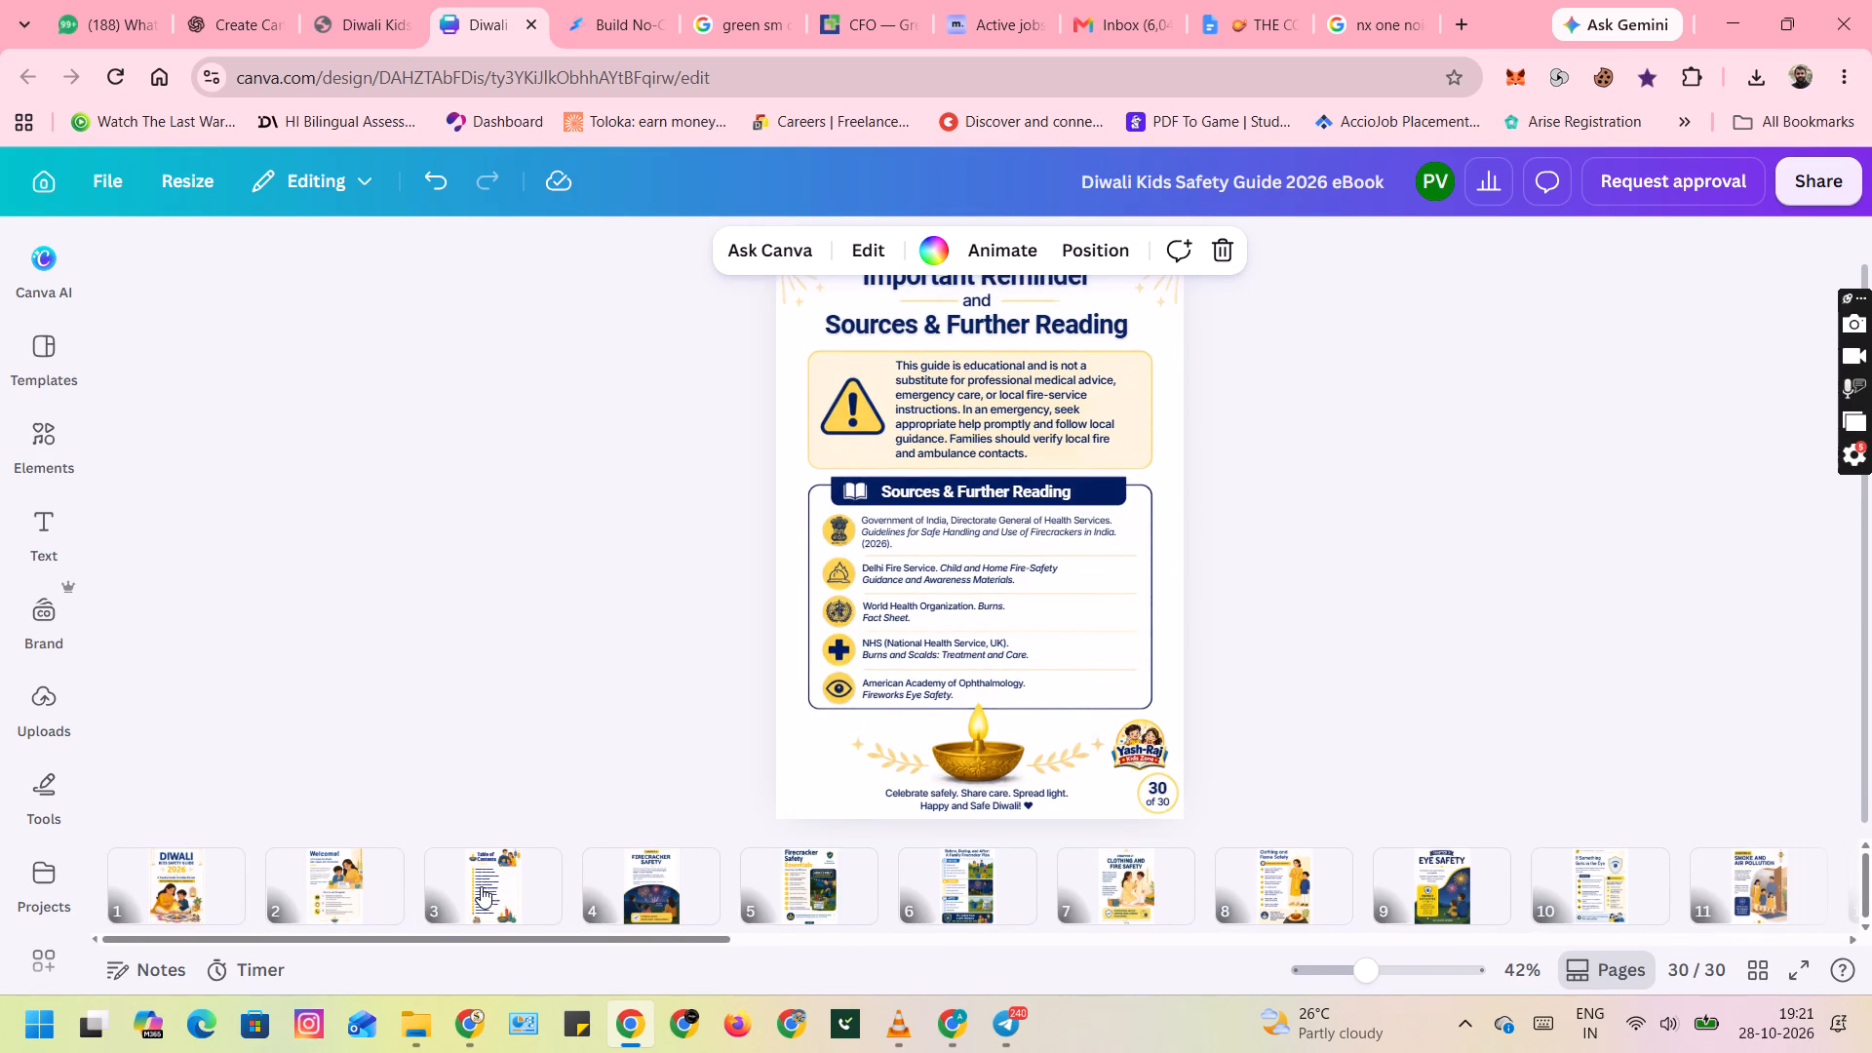
pyautogui.click(512, 883)
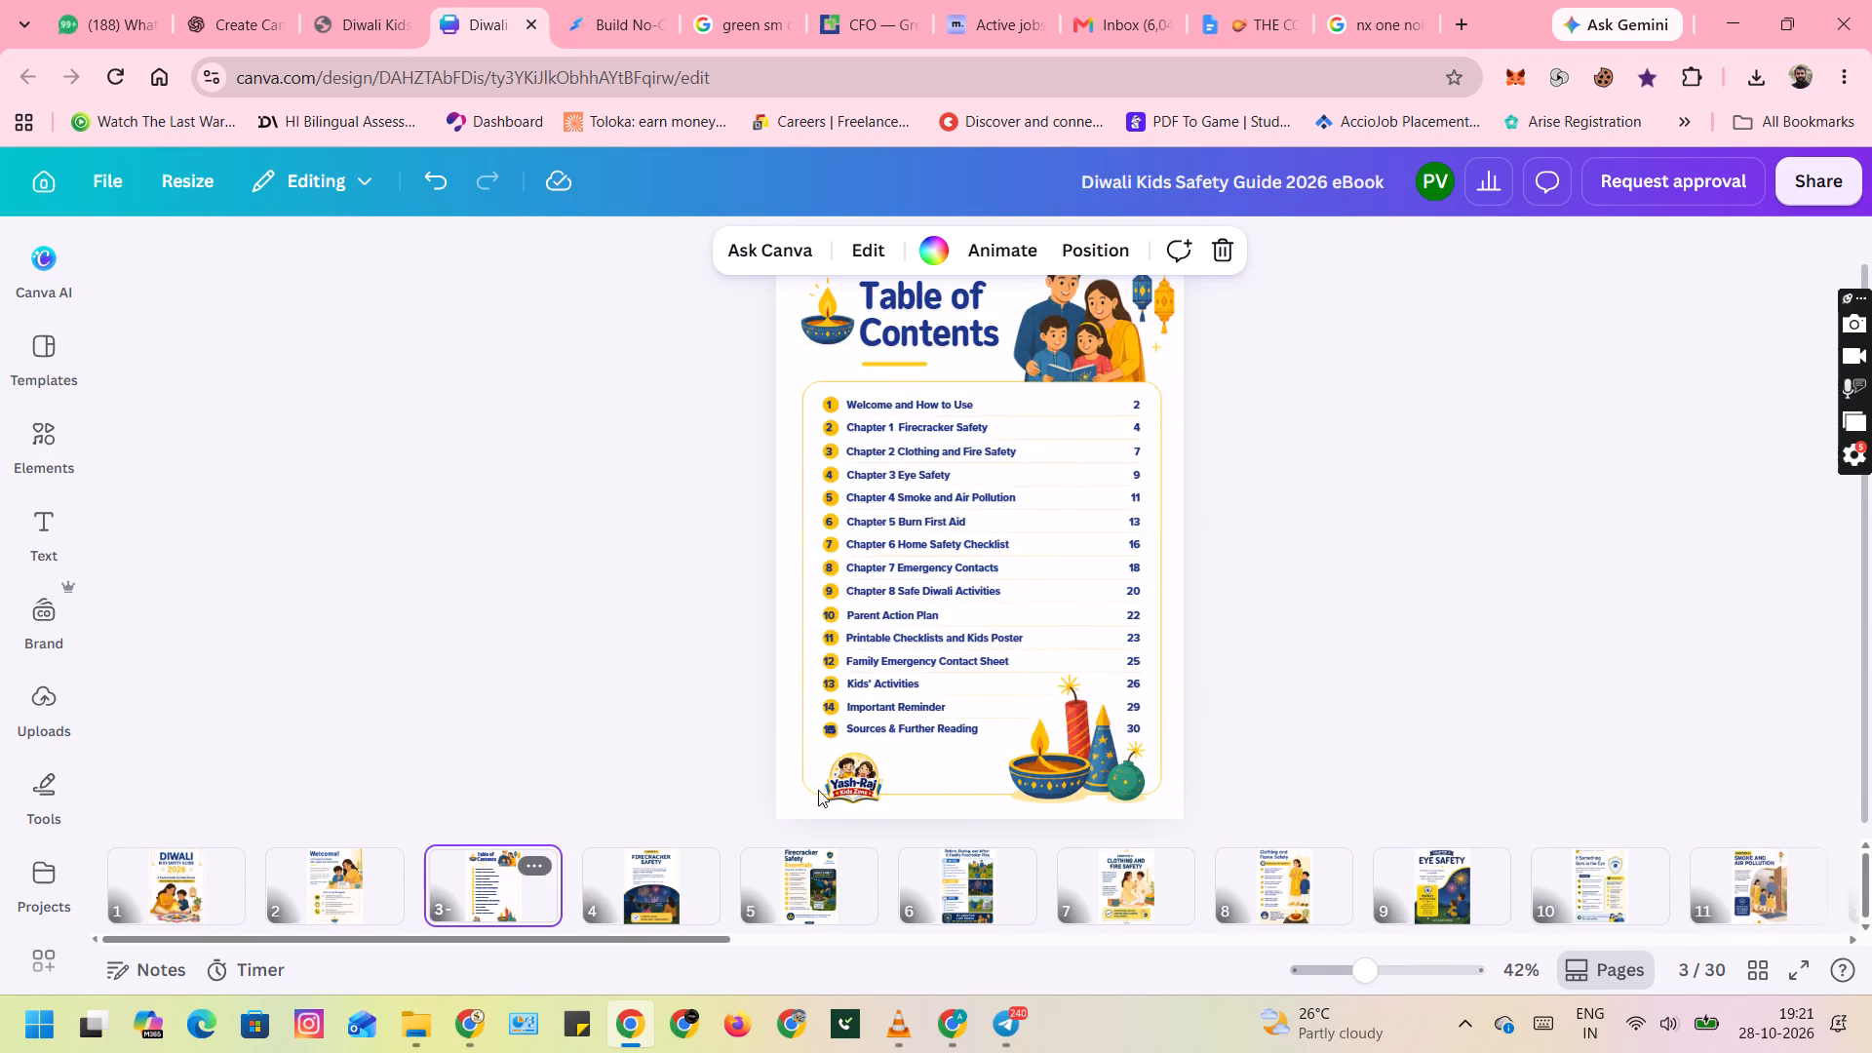
pyautogui.doubleClick(1130, 705)
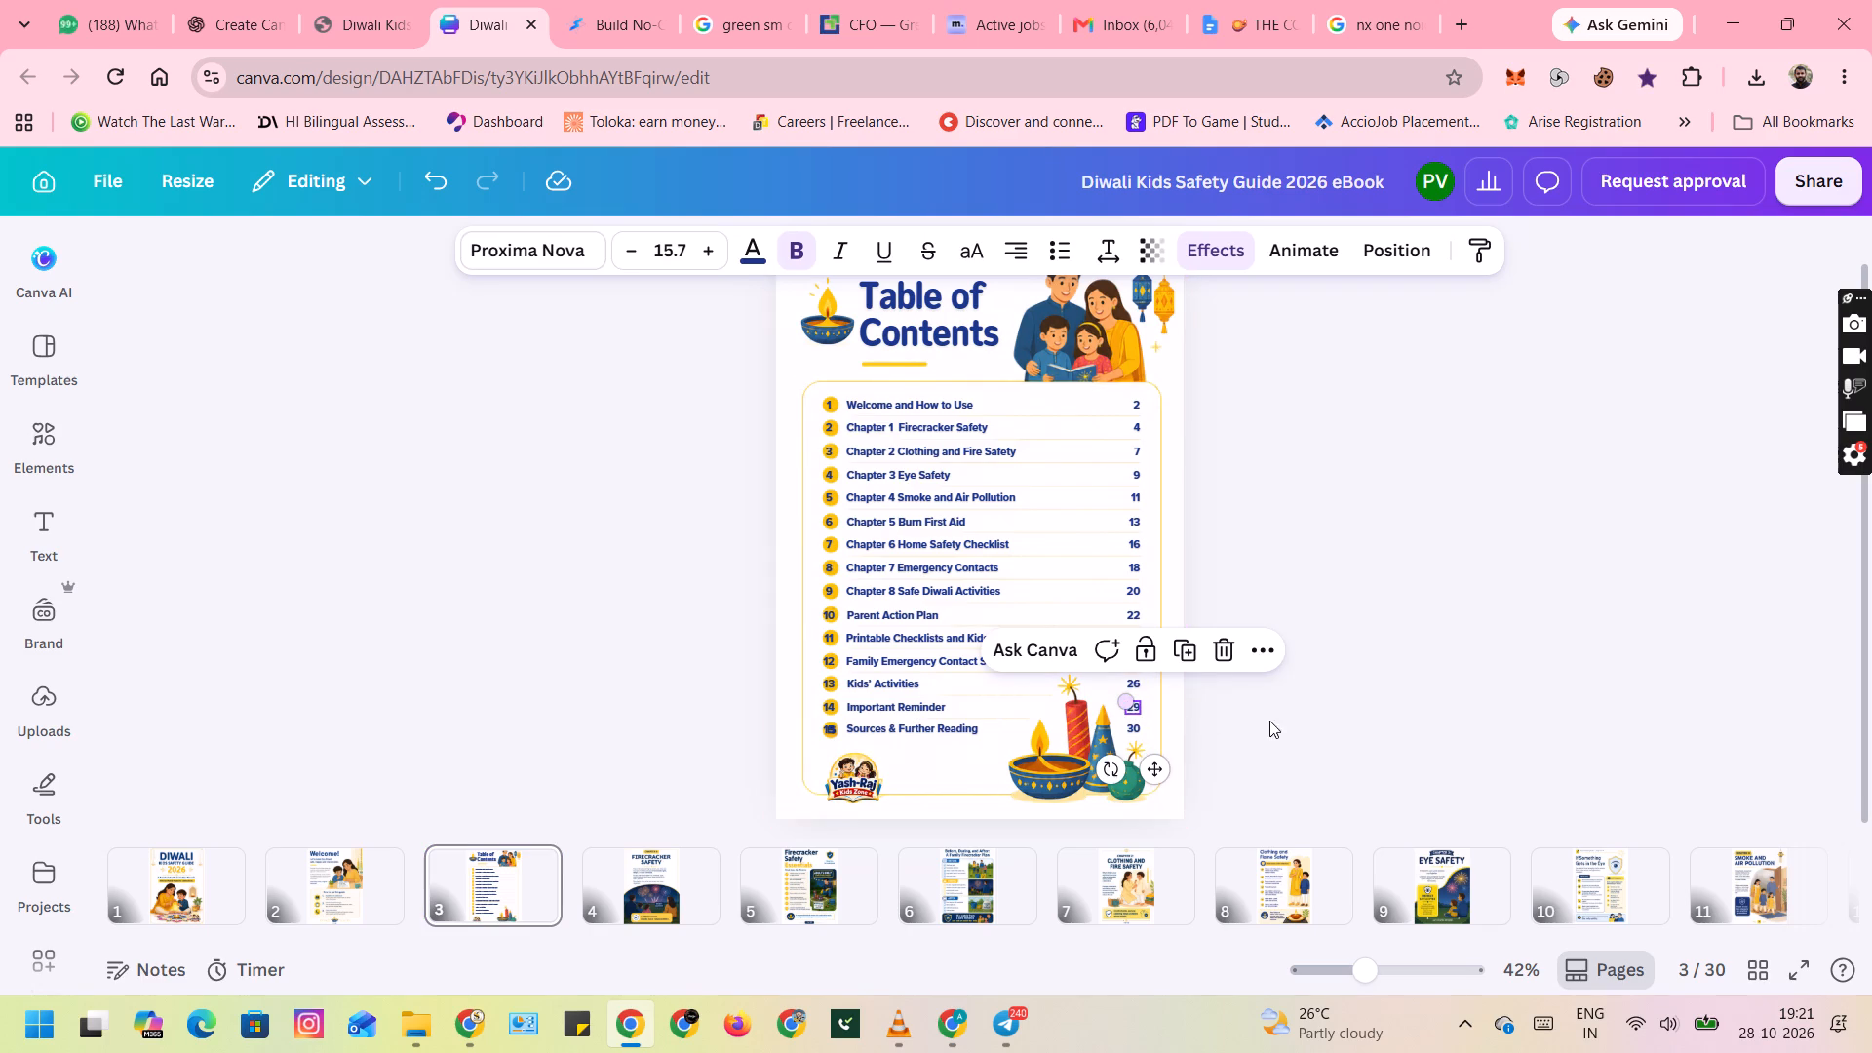
pyautogui.click(1378, 693)
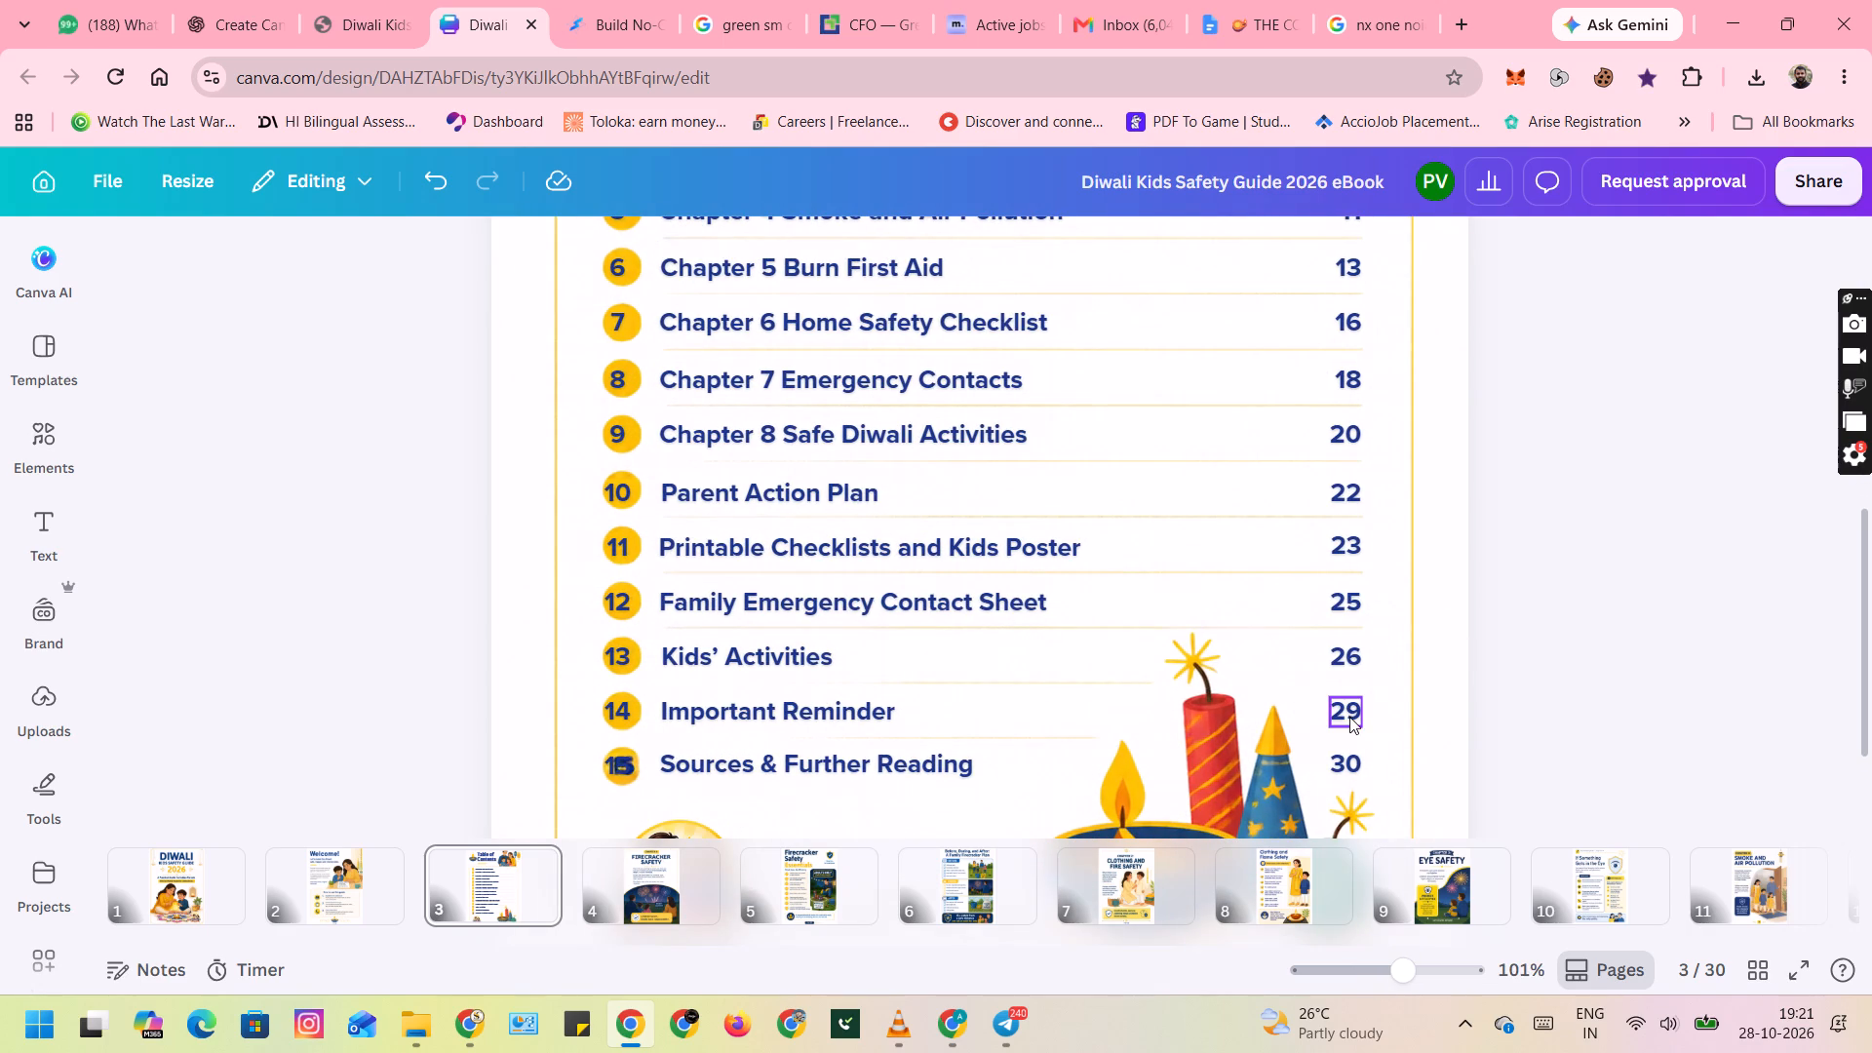
pyautogui.doubleClick(1350, 720)
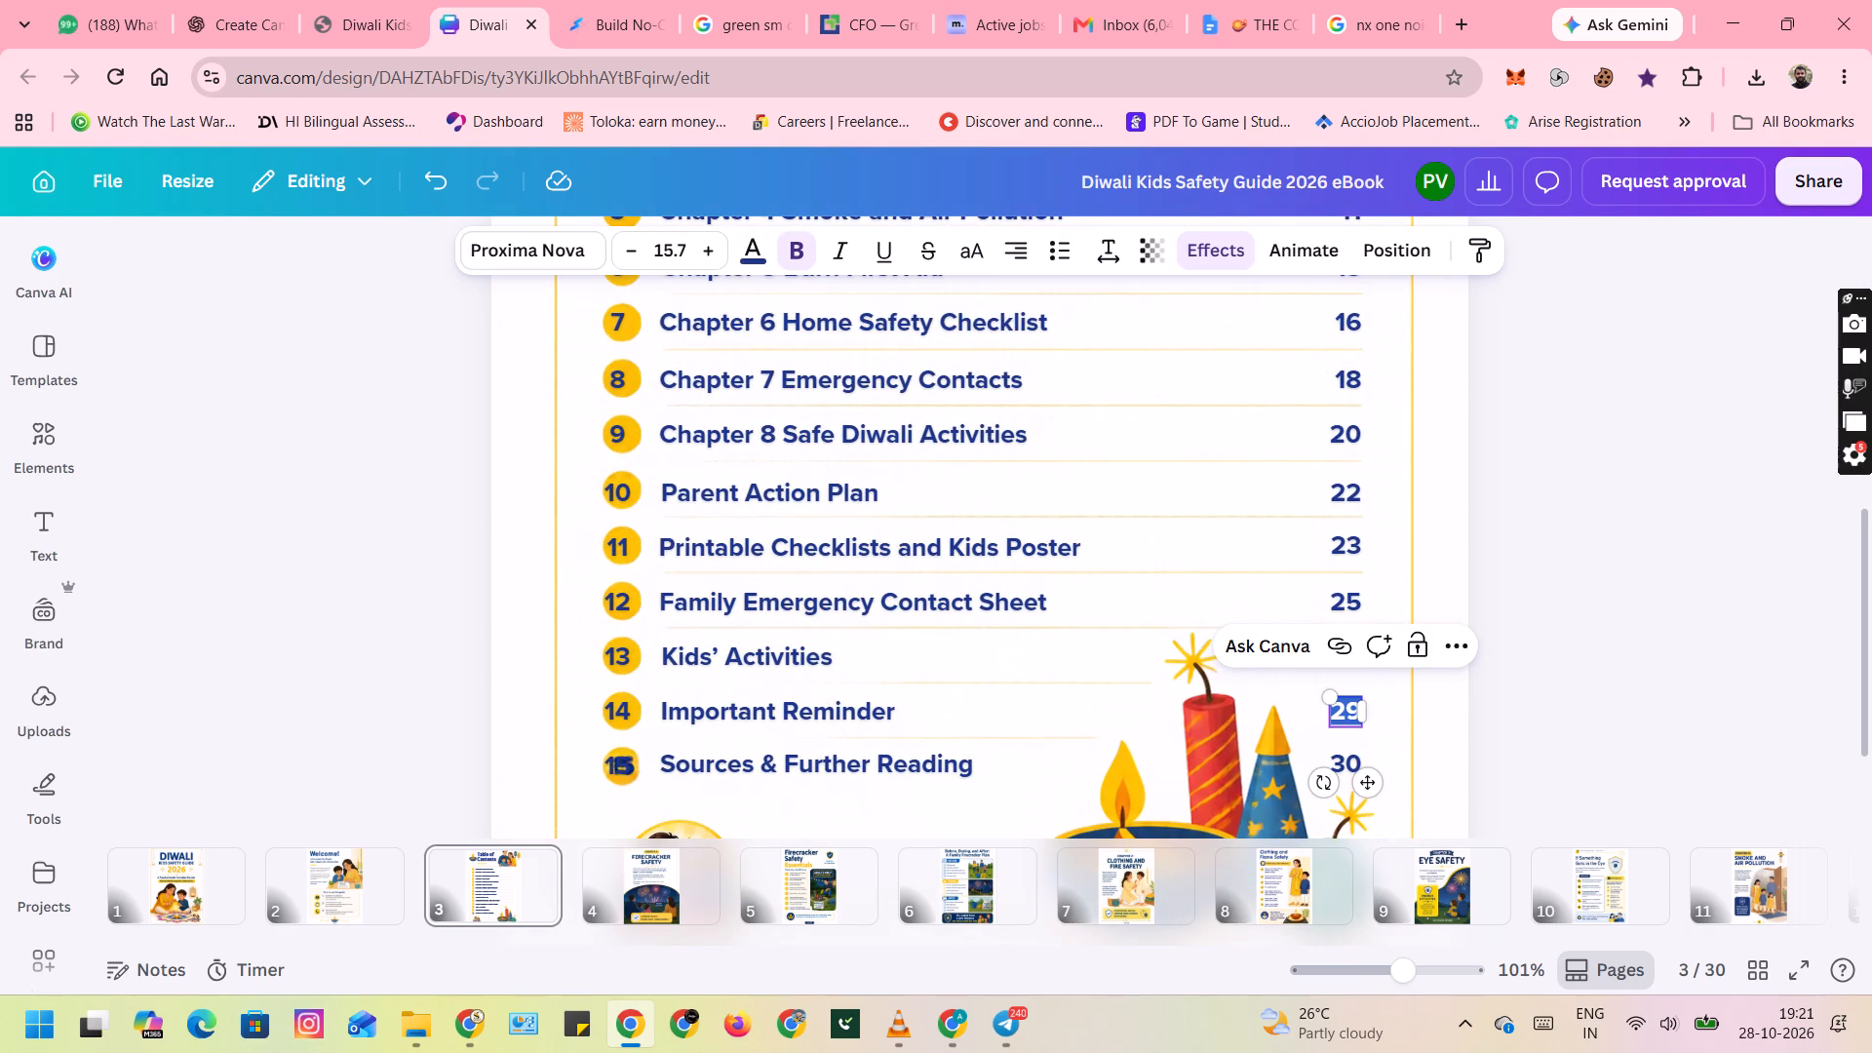
pyautogui.write('30')
pyautogui.click(1570, 648)
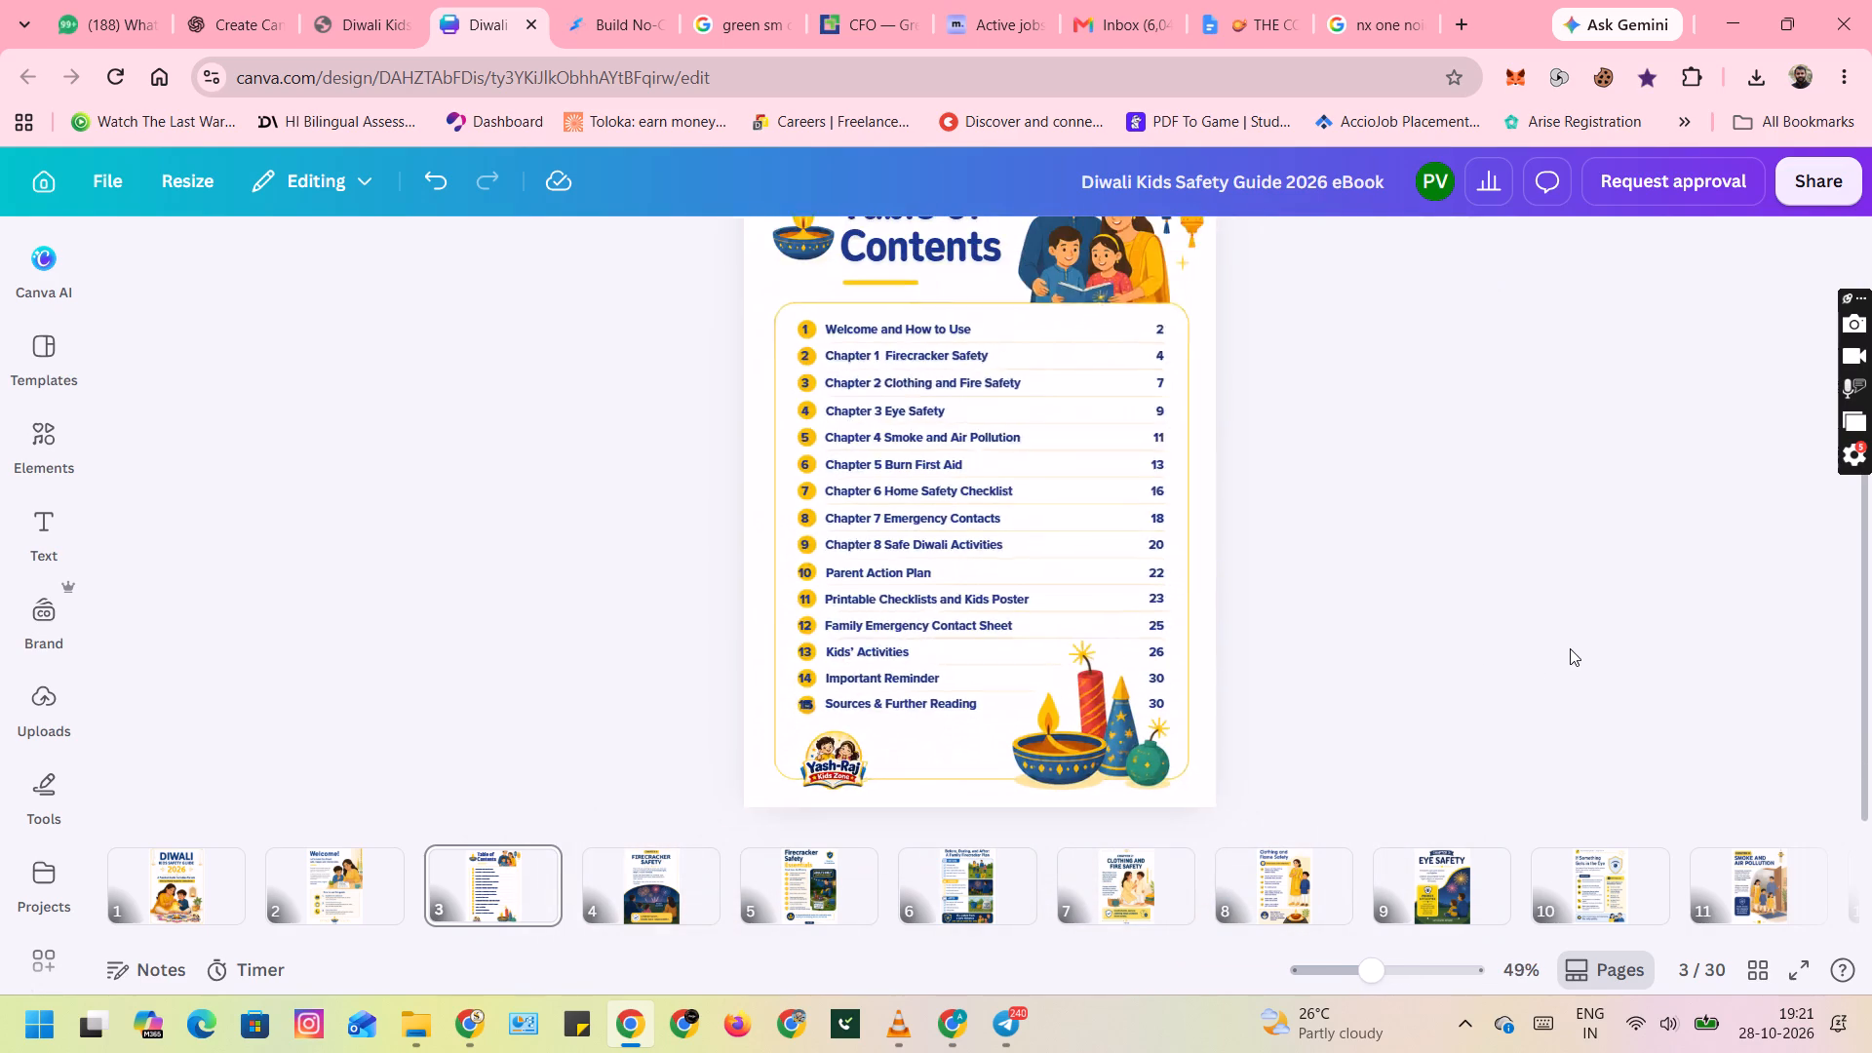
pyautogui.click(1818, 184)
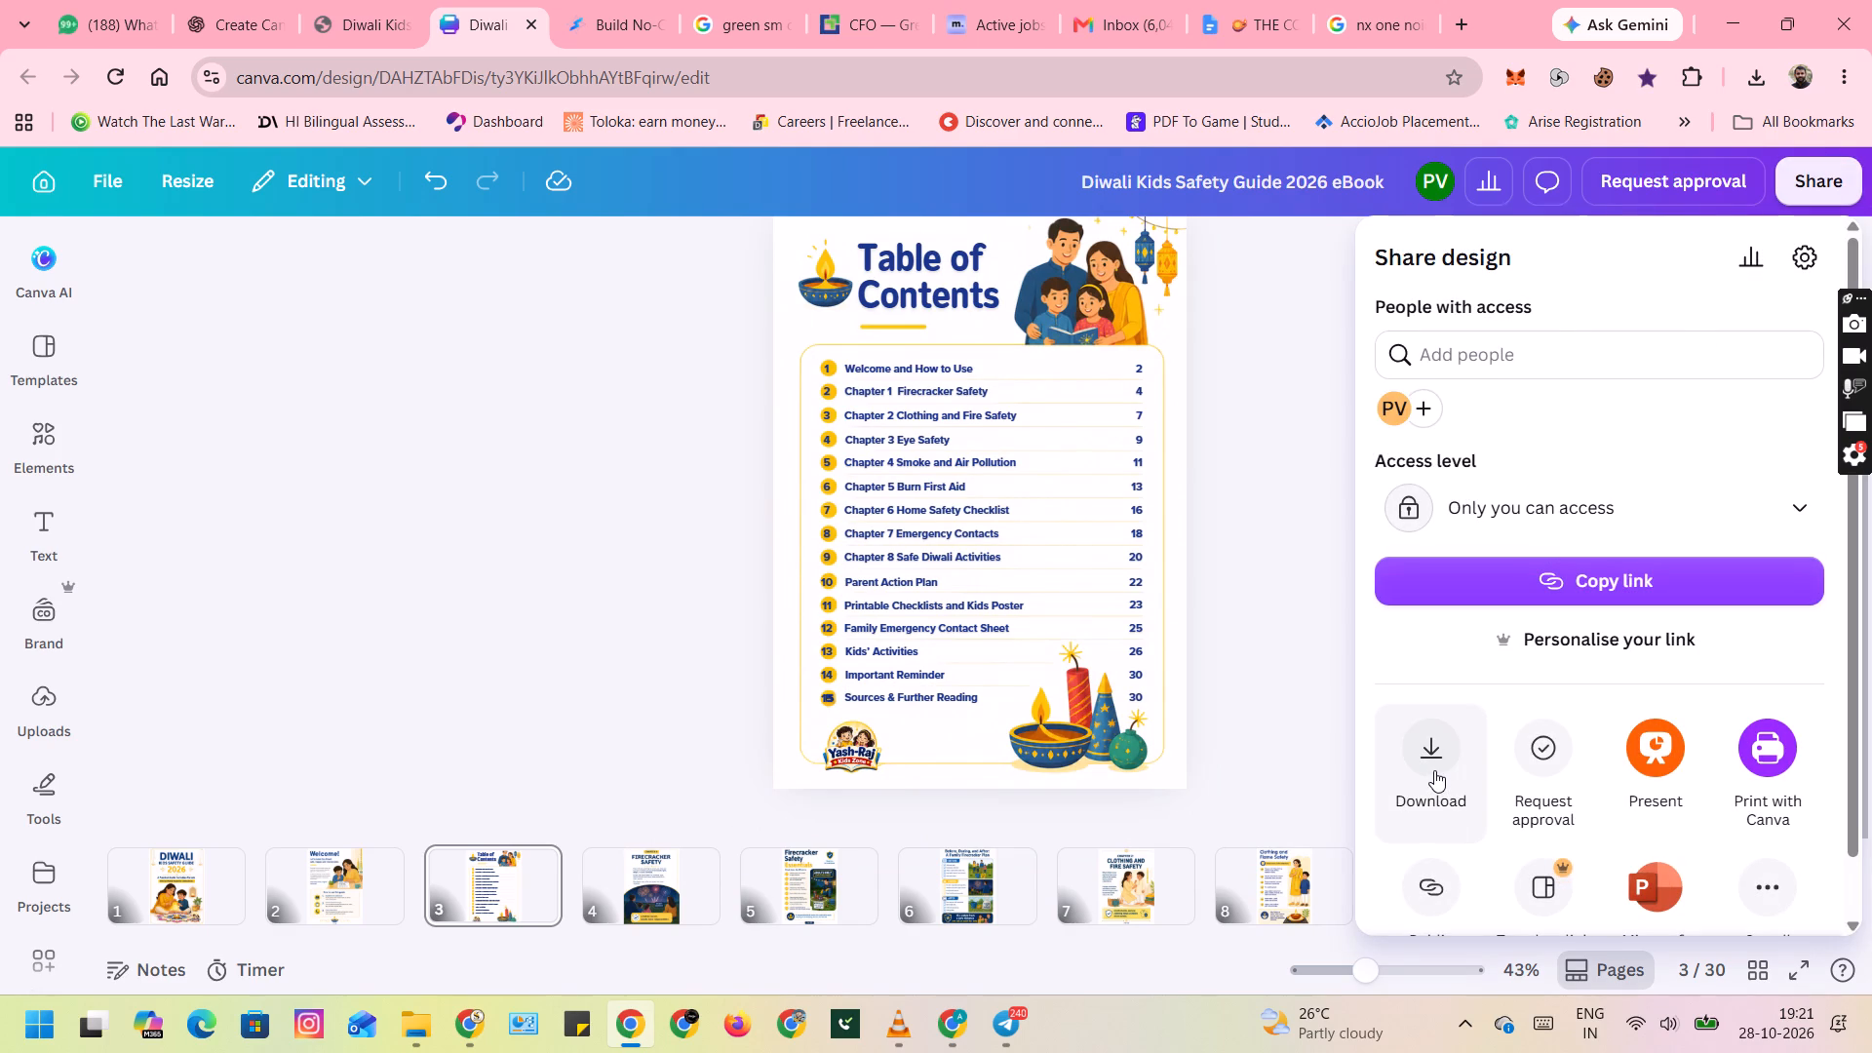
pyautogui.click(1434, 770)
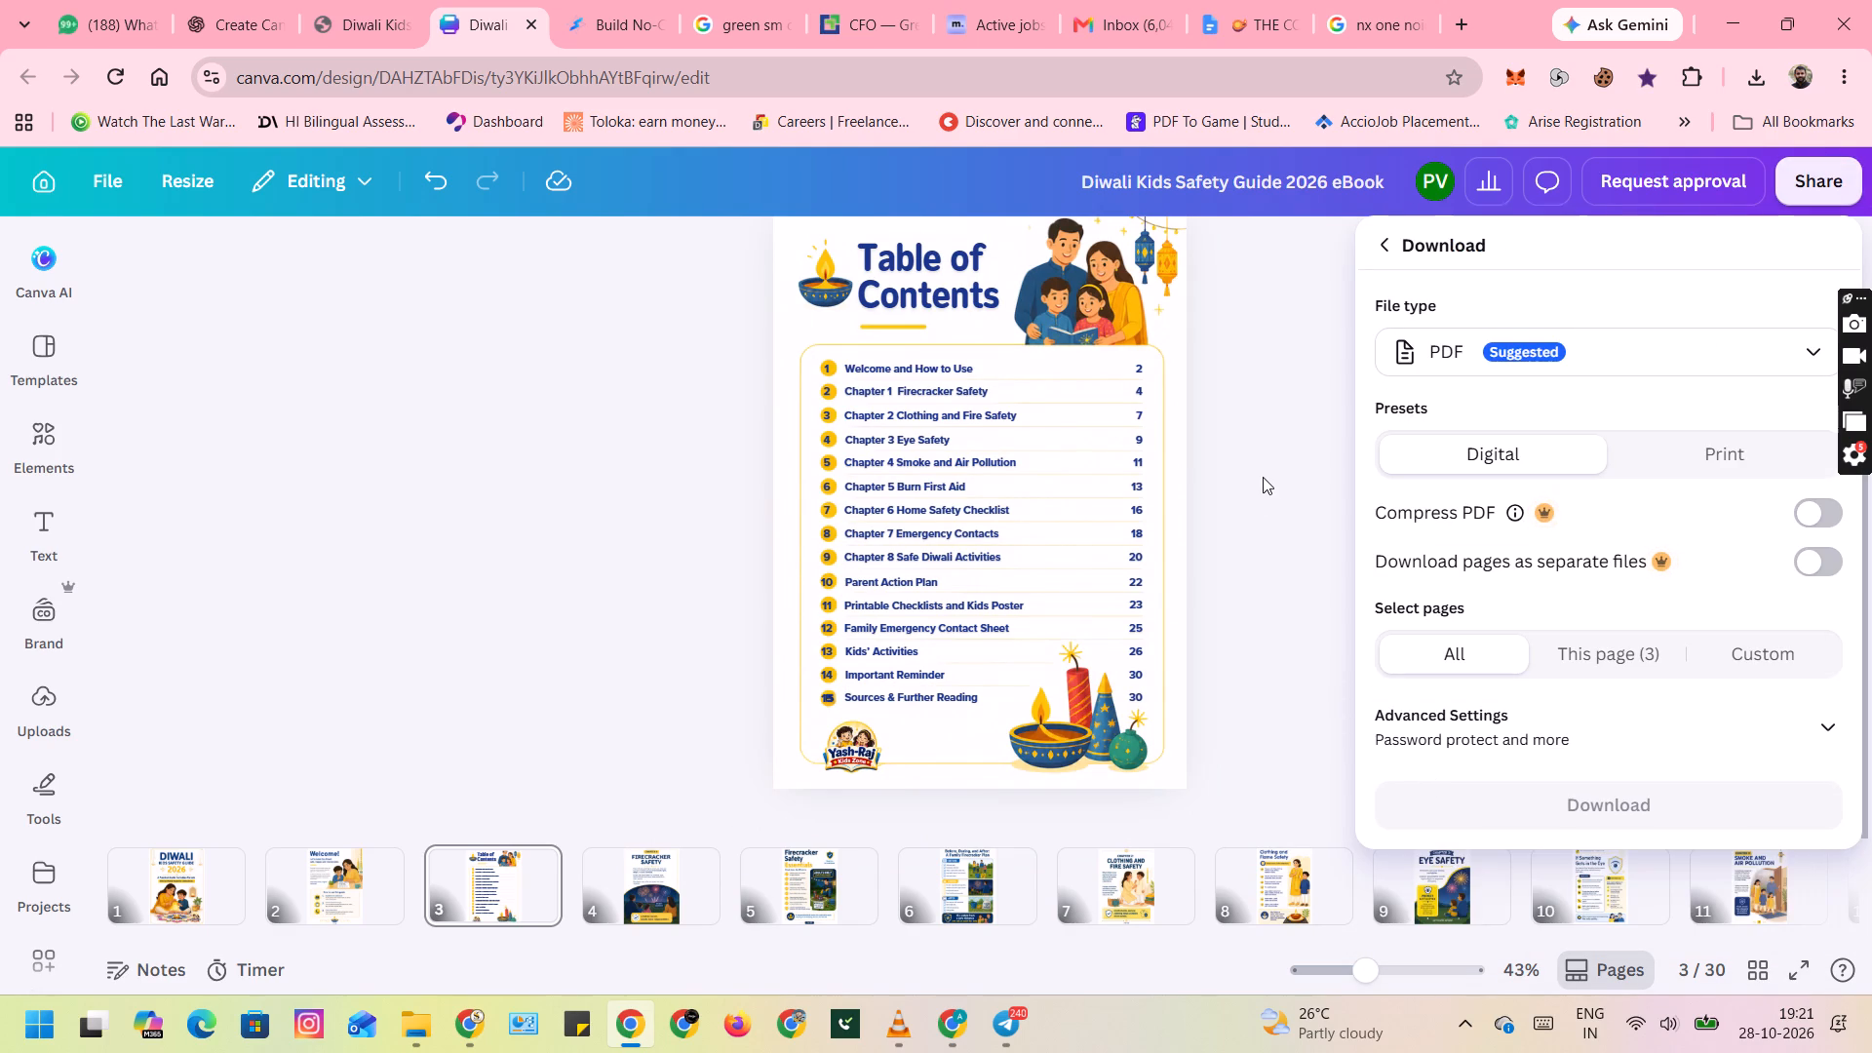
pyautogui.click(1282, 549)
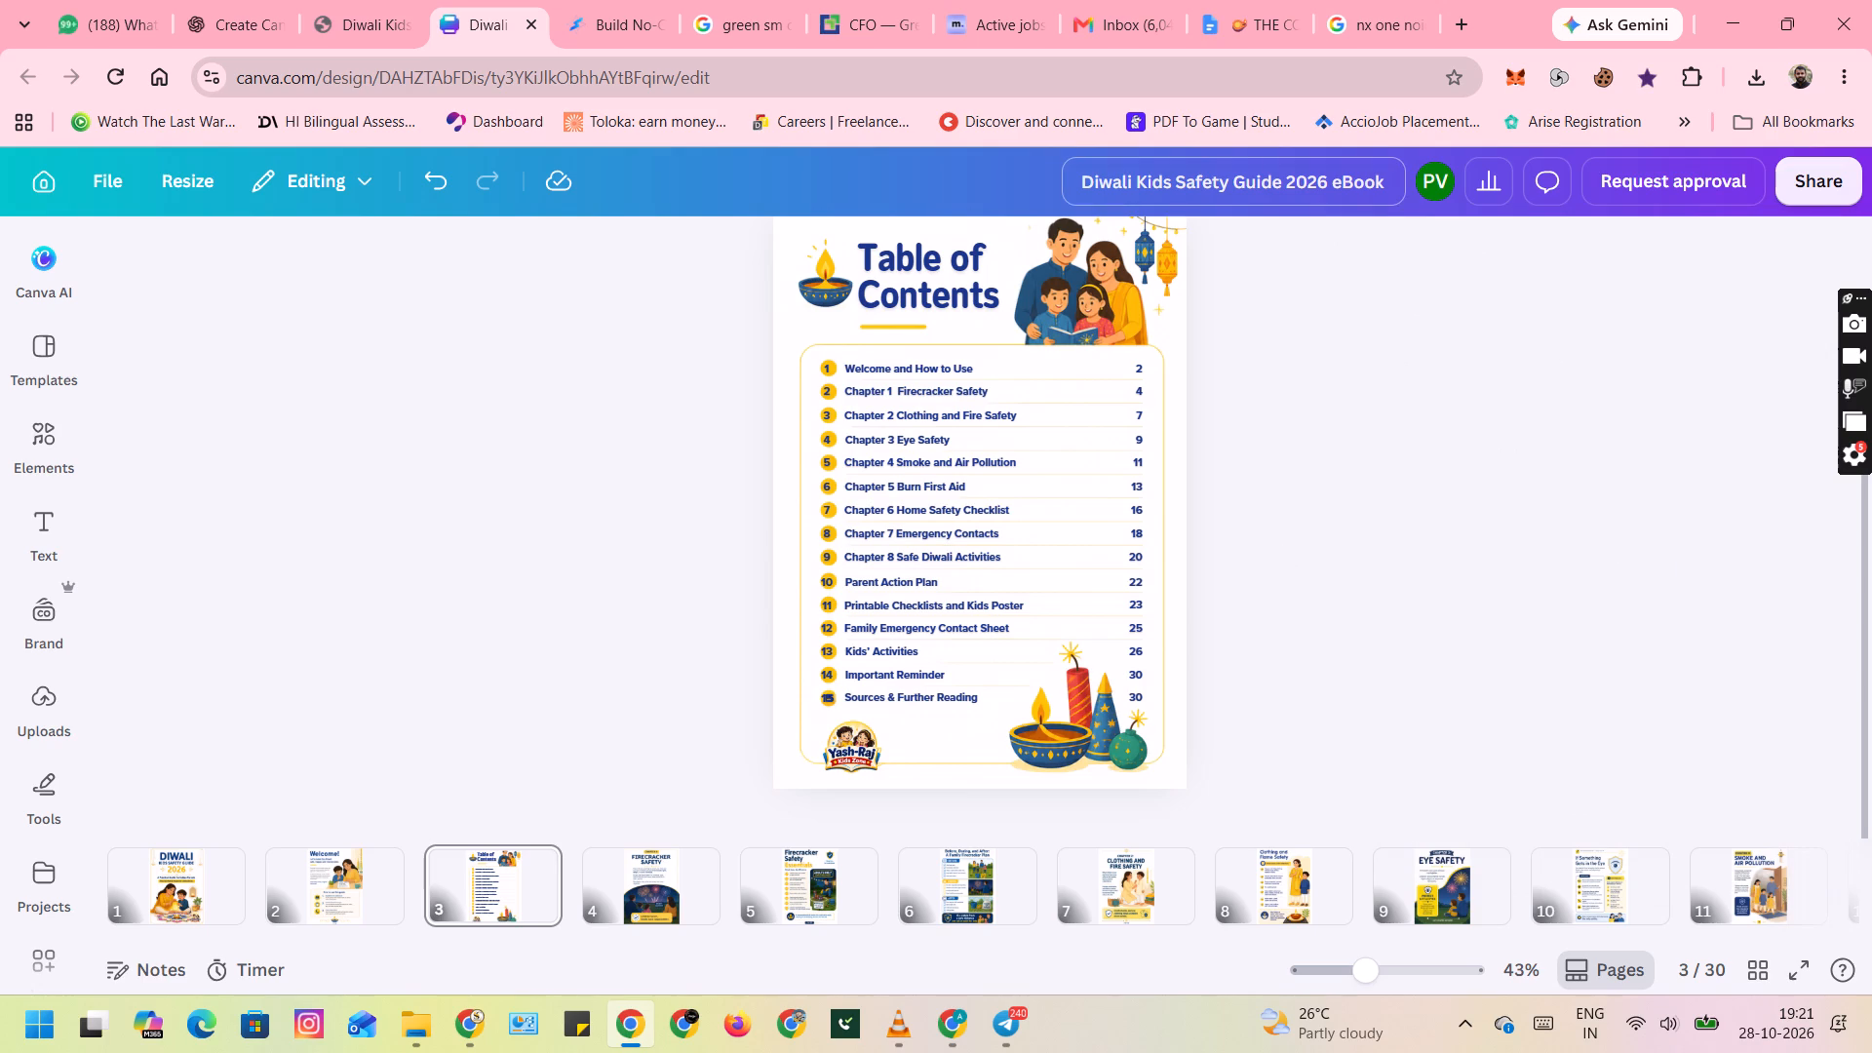
# Rename the design as Diwali Kids Safety Guide 2026 by removing the word eBook from its title.
pyautogui.click(1289, 183)
pyautogui.press('Right')
pyautogui.press('Right')
pyautogui.press('Right')
pyautogui.press('Right')
pyautogui.press('Right')
pyautogui.press('Right')
pyautogui.press('Left')
pyautogui.hotkey('ctrl', 'shift', 'Right')
pyautogui.press('BackSpace')
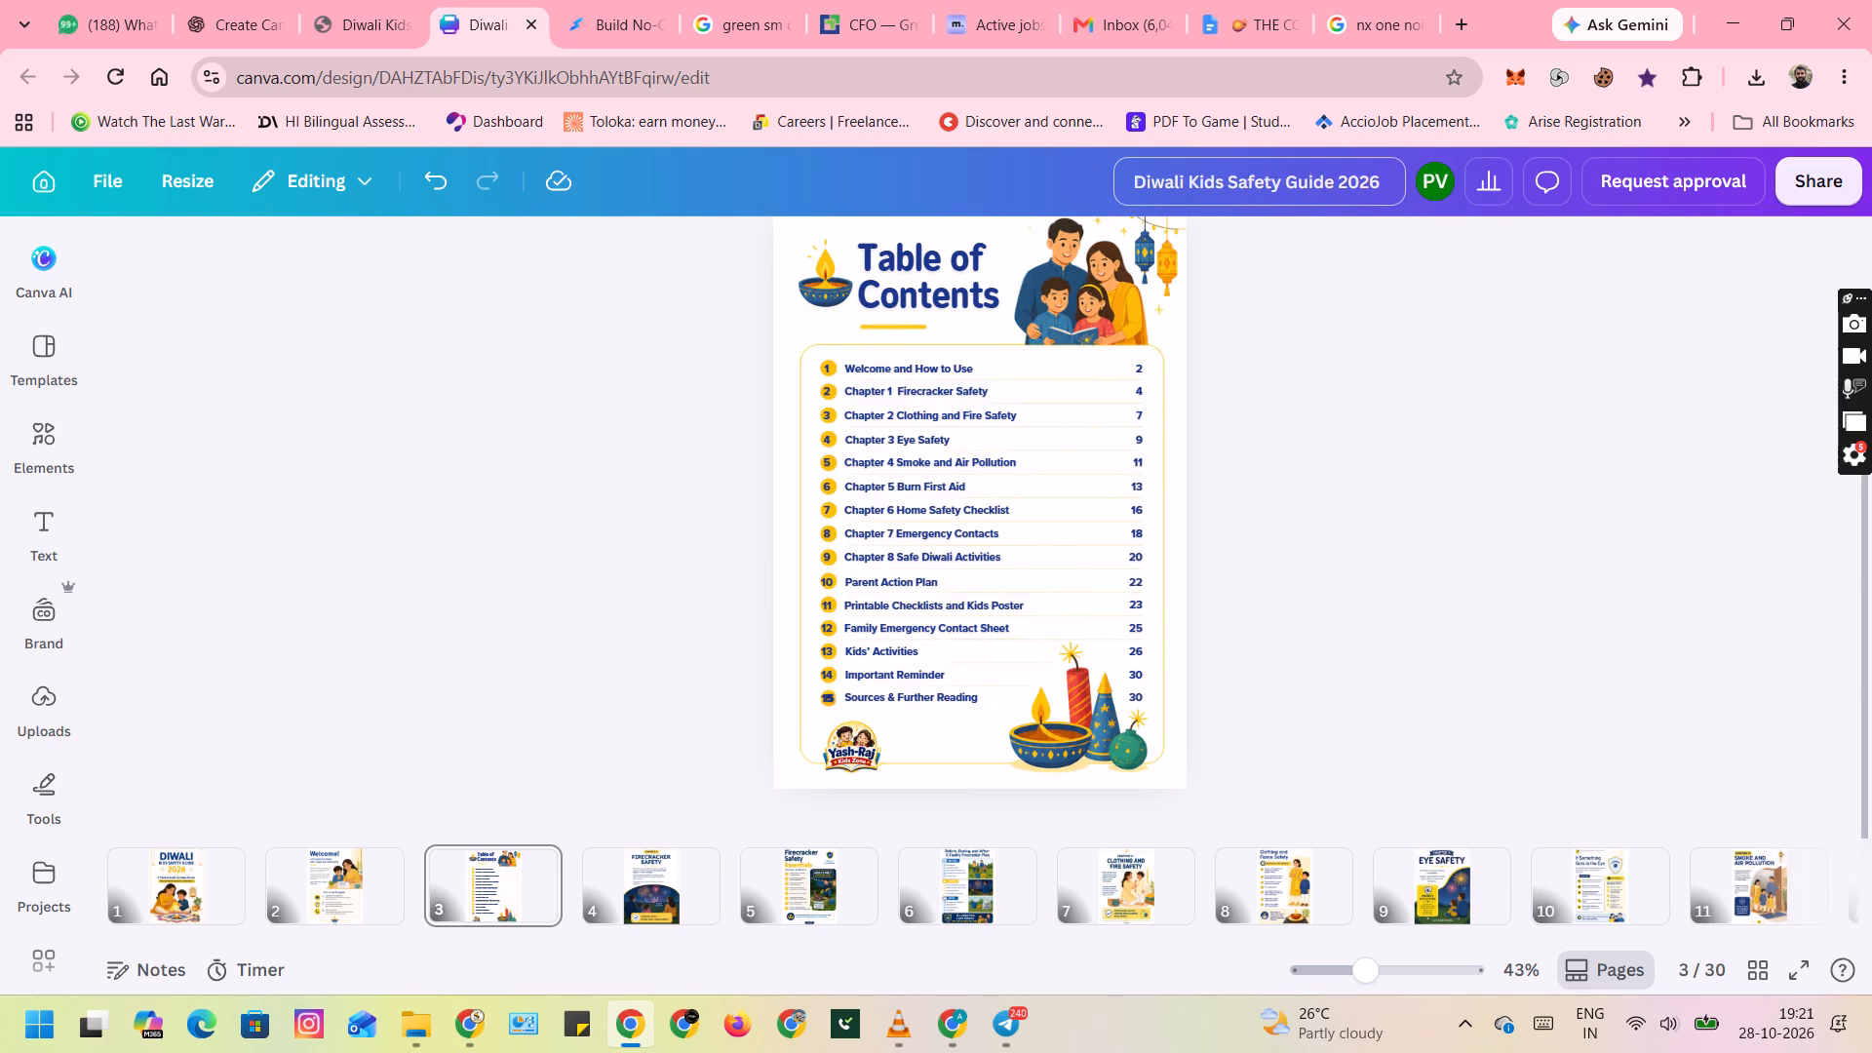
pyautogui.press('BackSpace')
pyautogui.click(1317, 379)
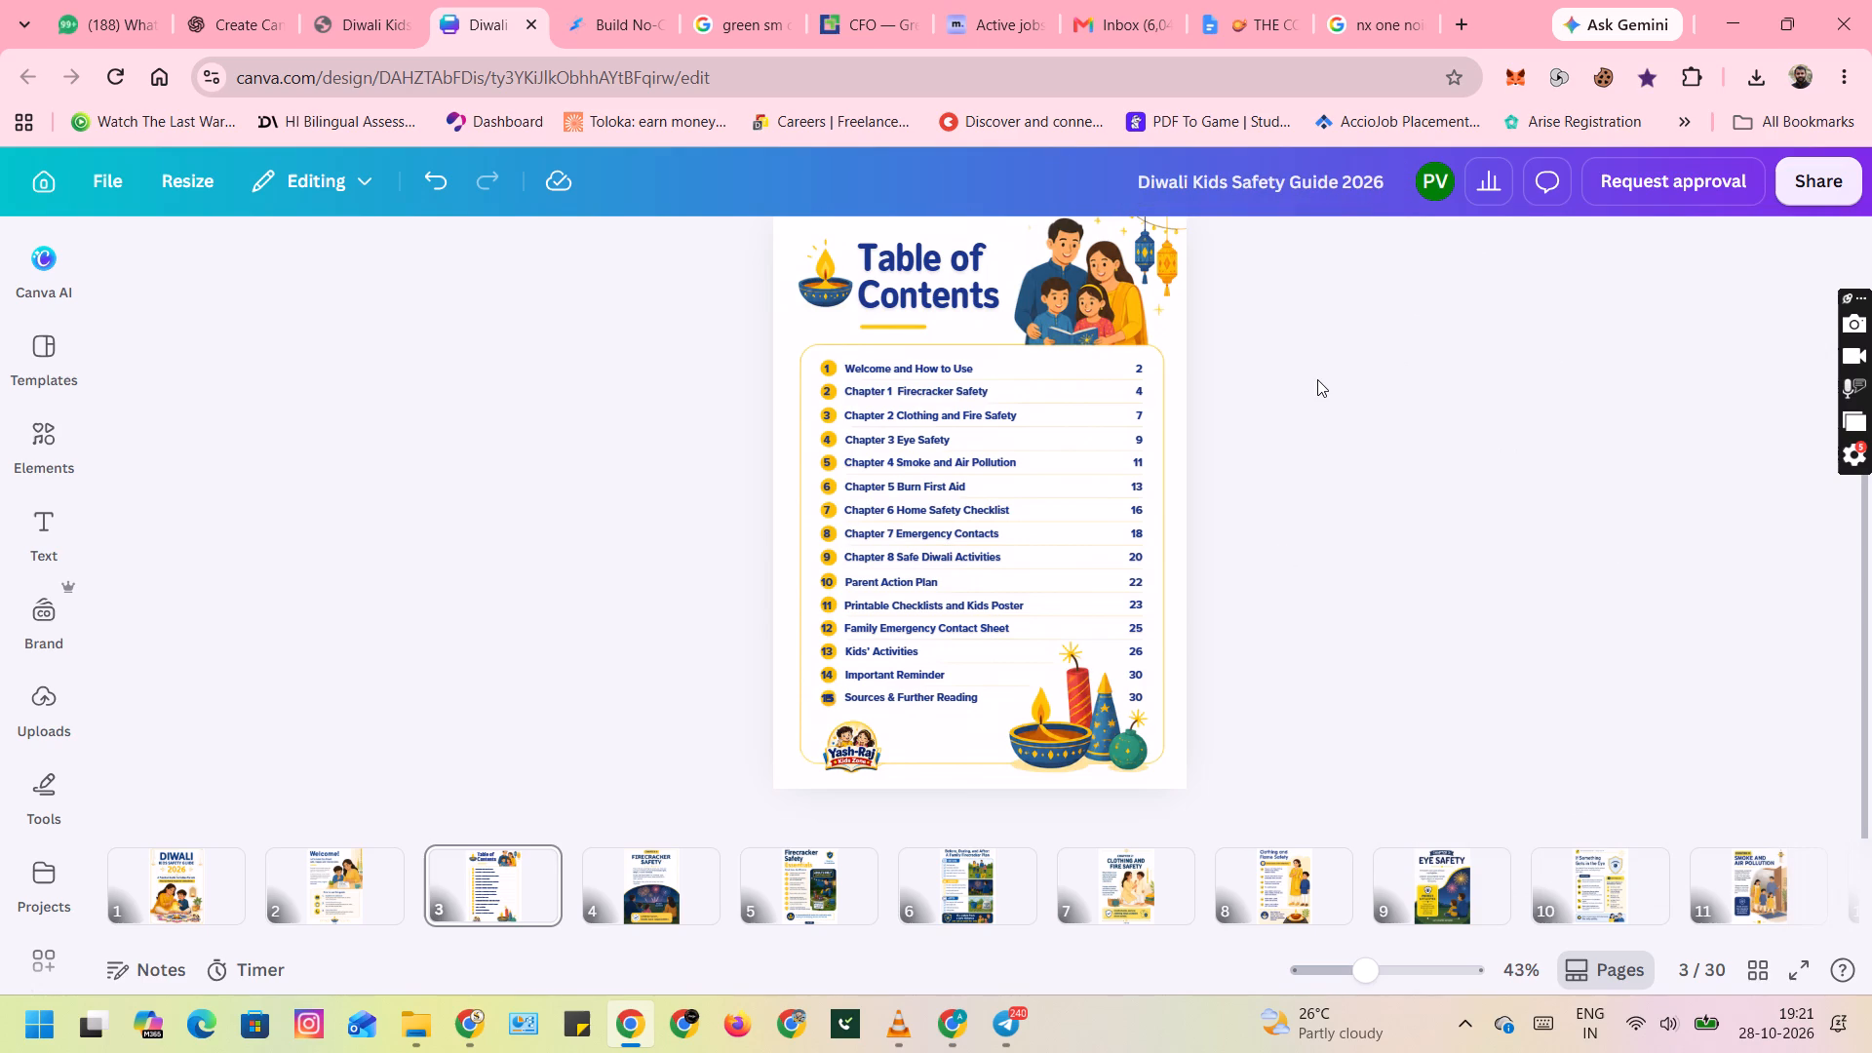
# Download all pages of the design as a PDF with the Digital preset.
pyautogui.click(1821, 187)
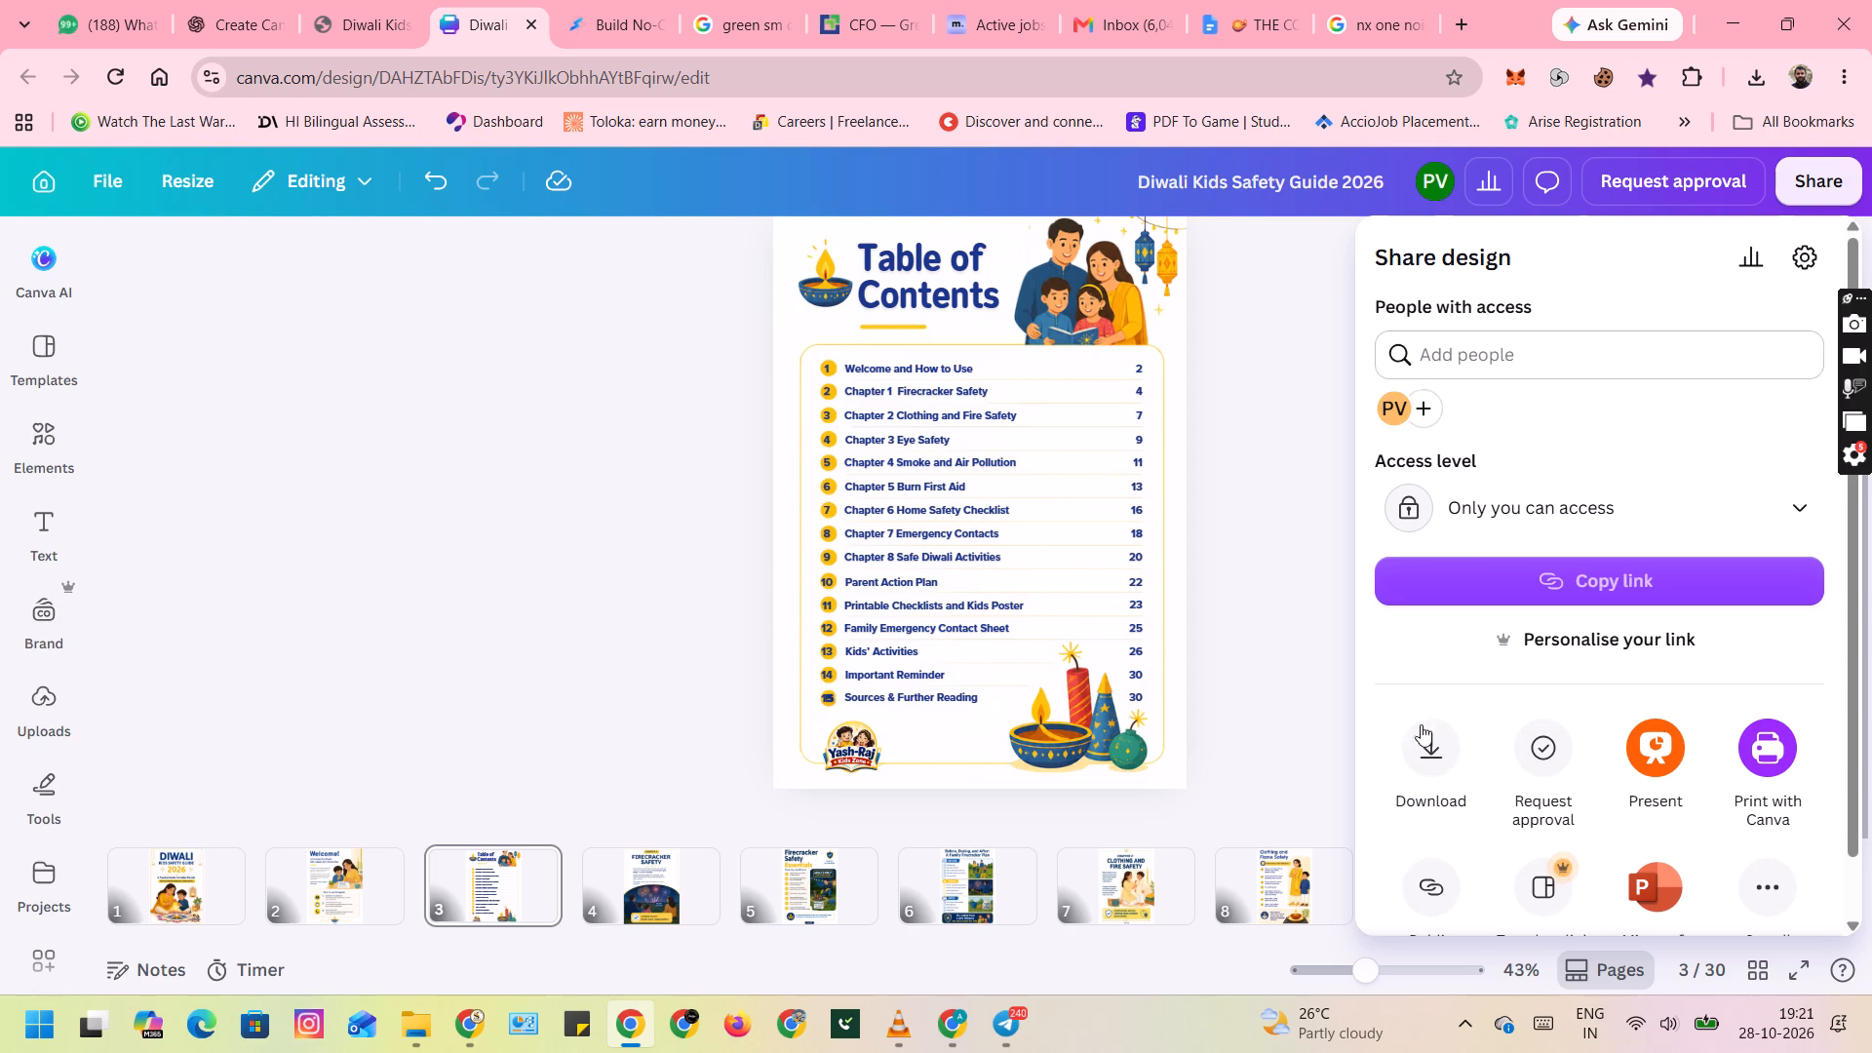
pyautogui.click(1432, 758)
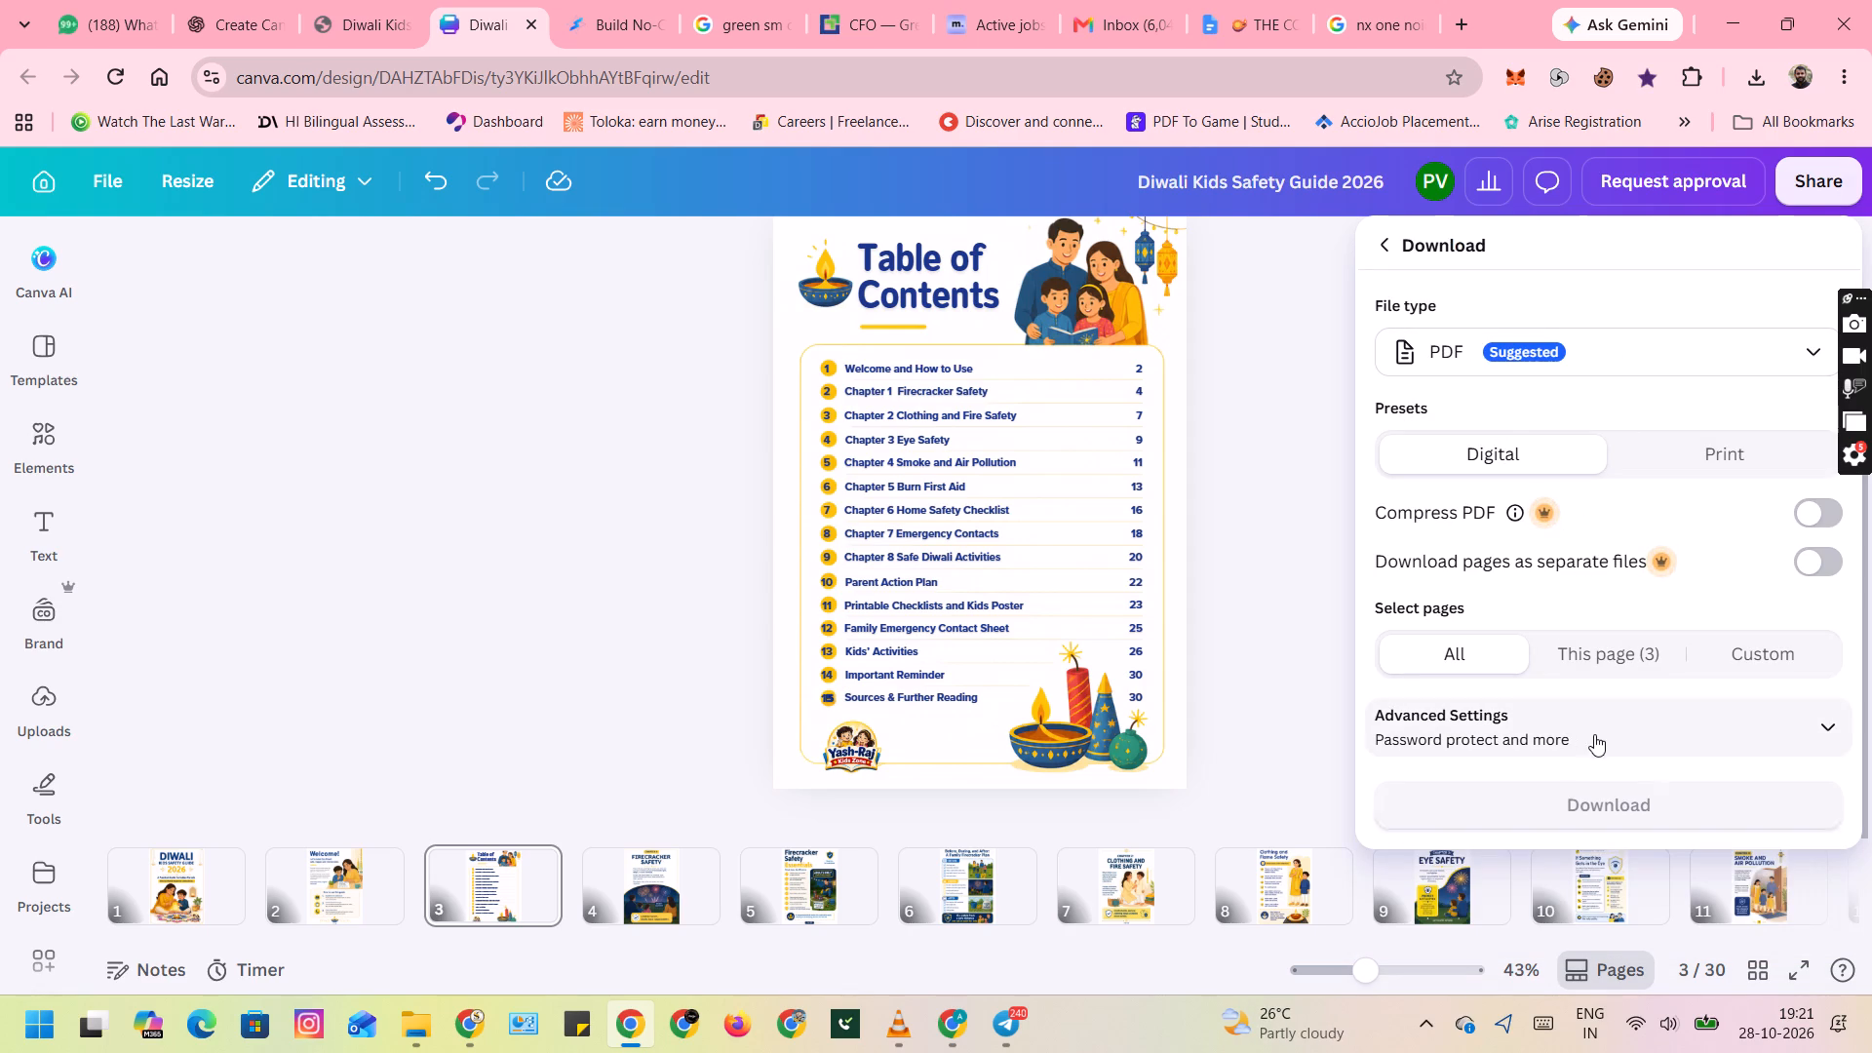
pyautogui.click(1601, 801)
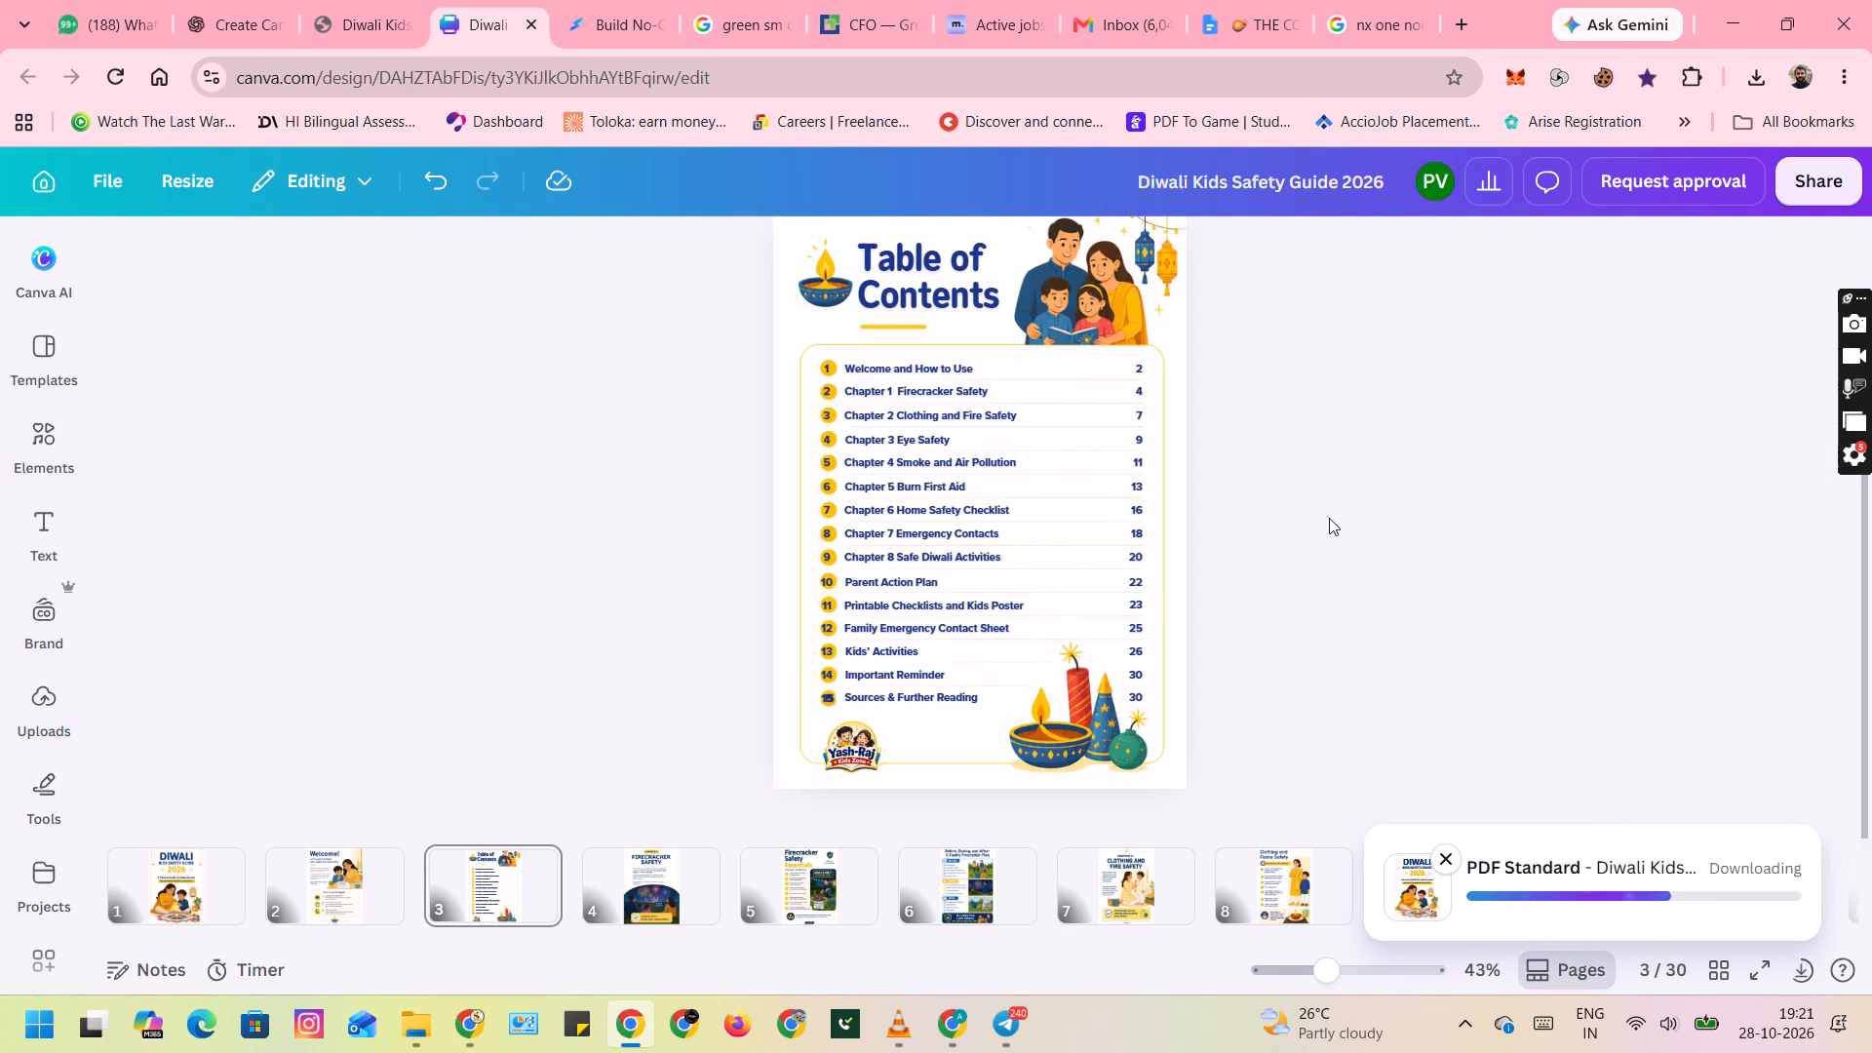
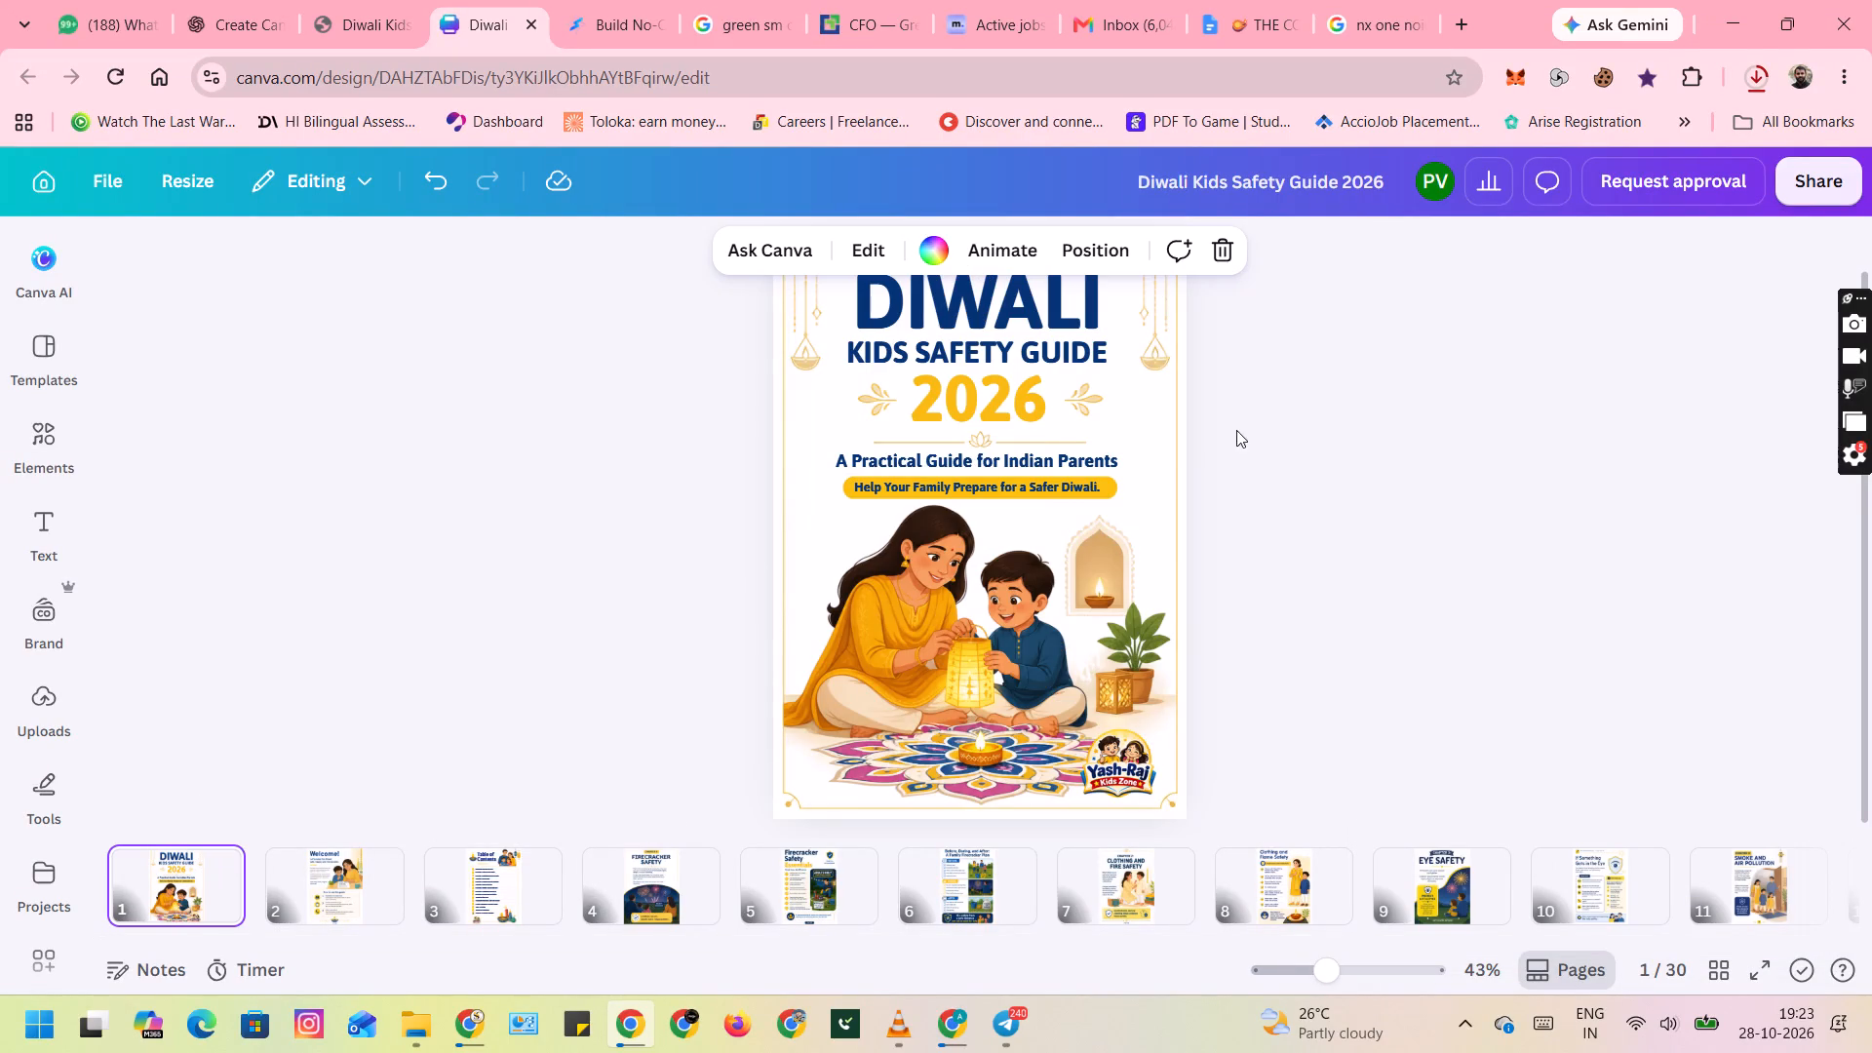
pyautogui.click(1310, 464)
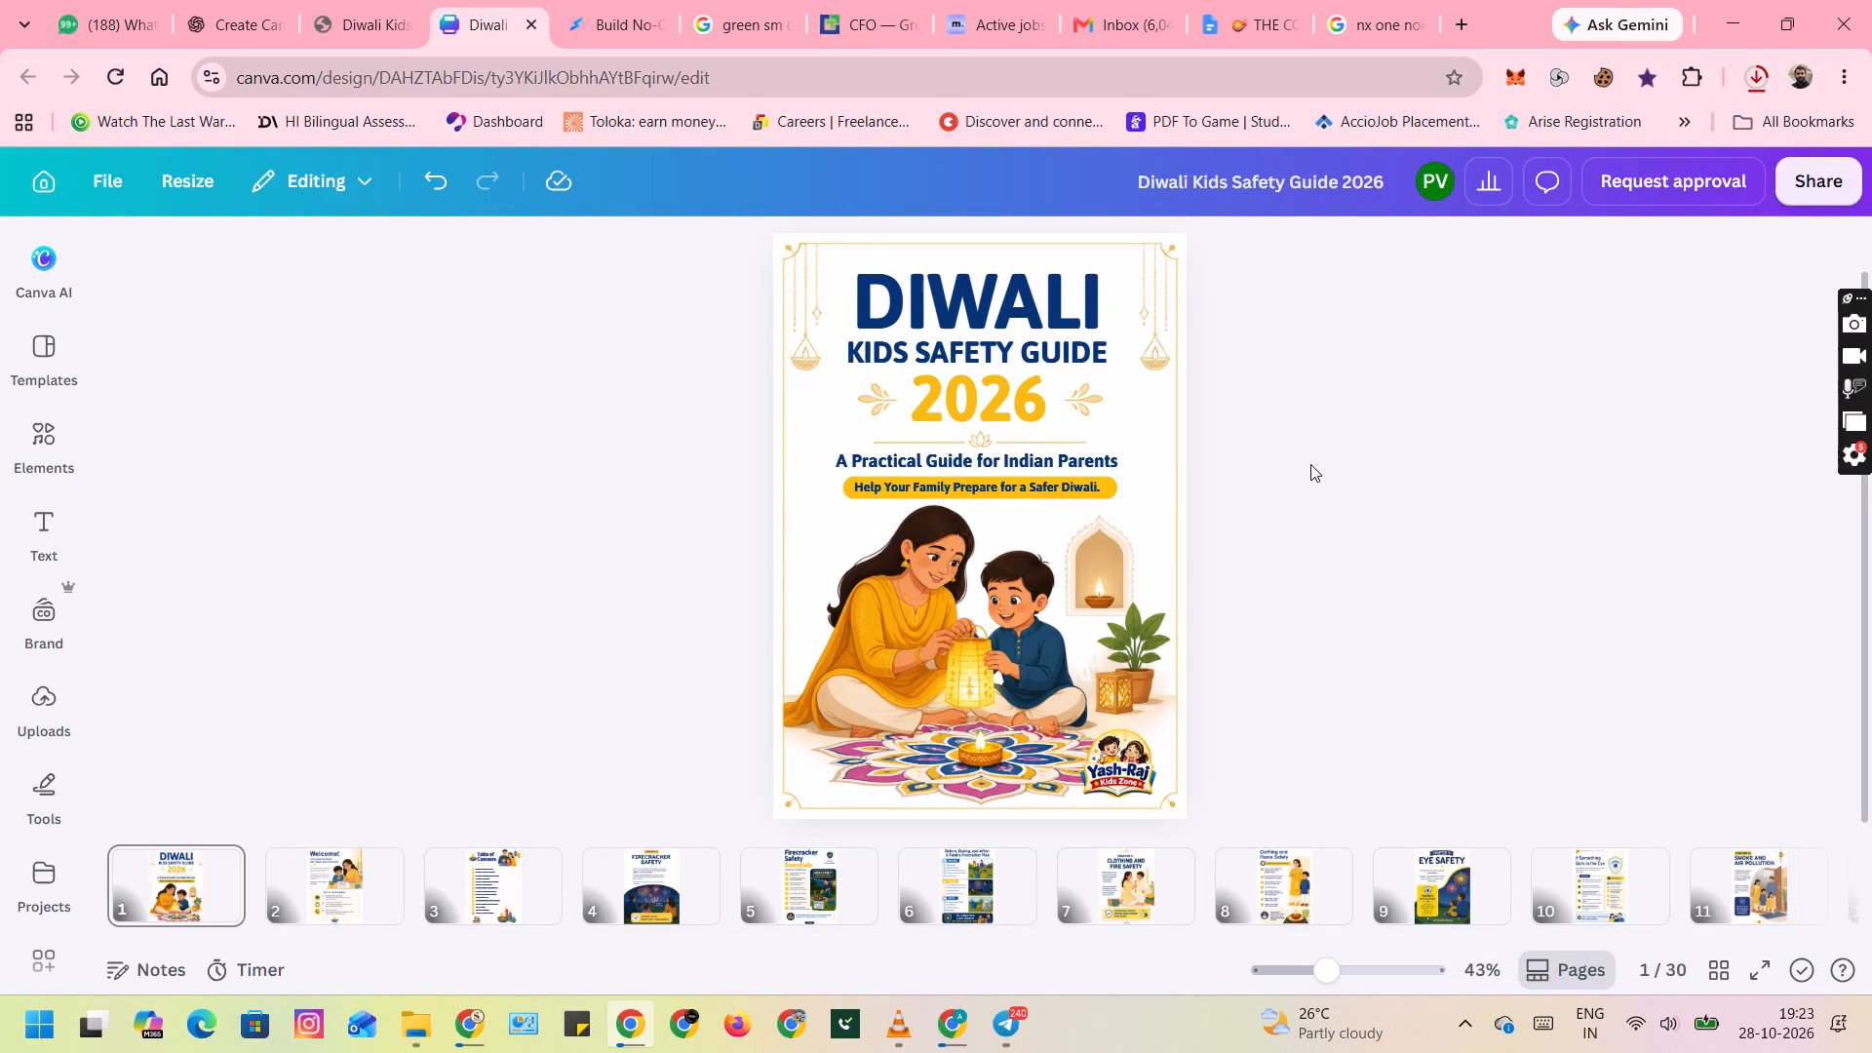
pyautogui.click(1815, 194)
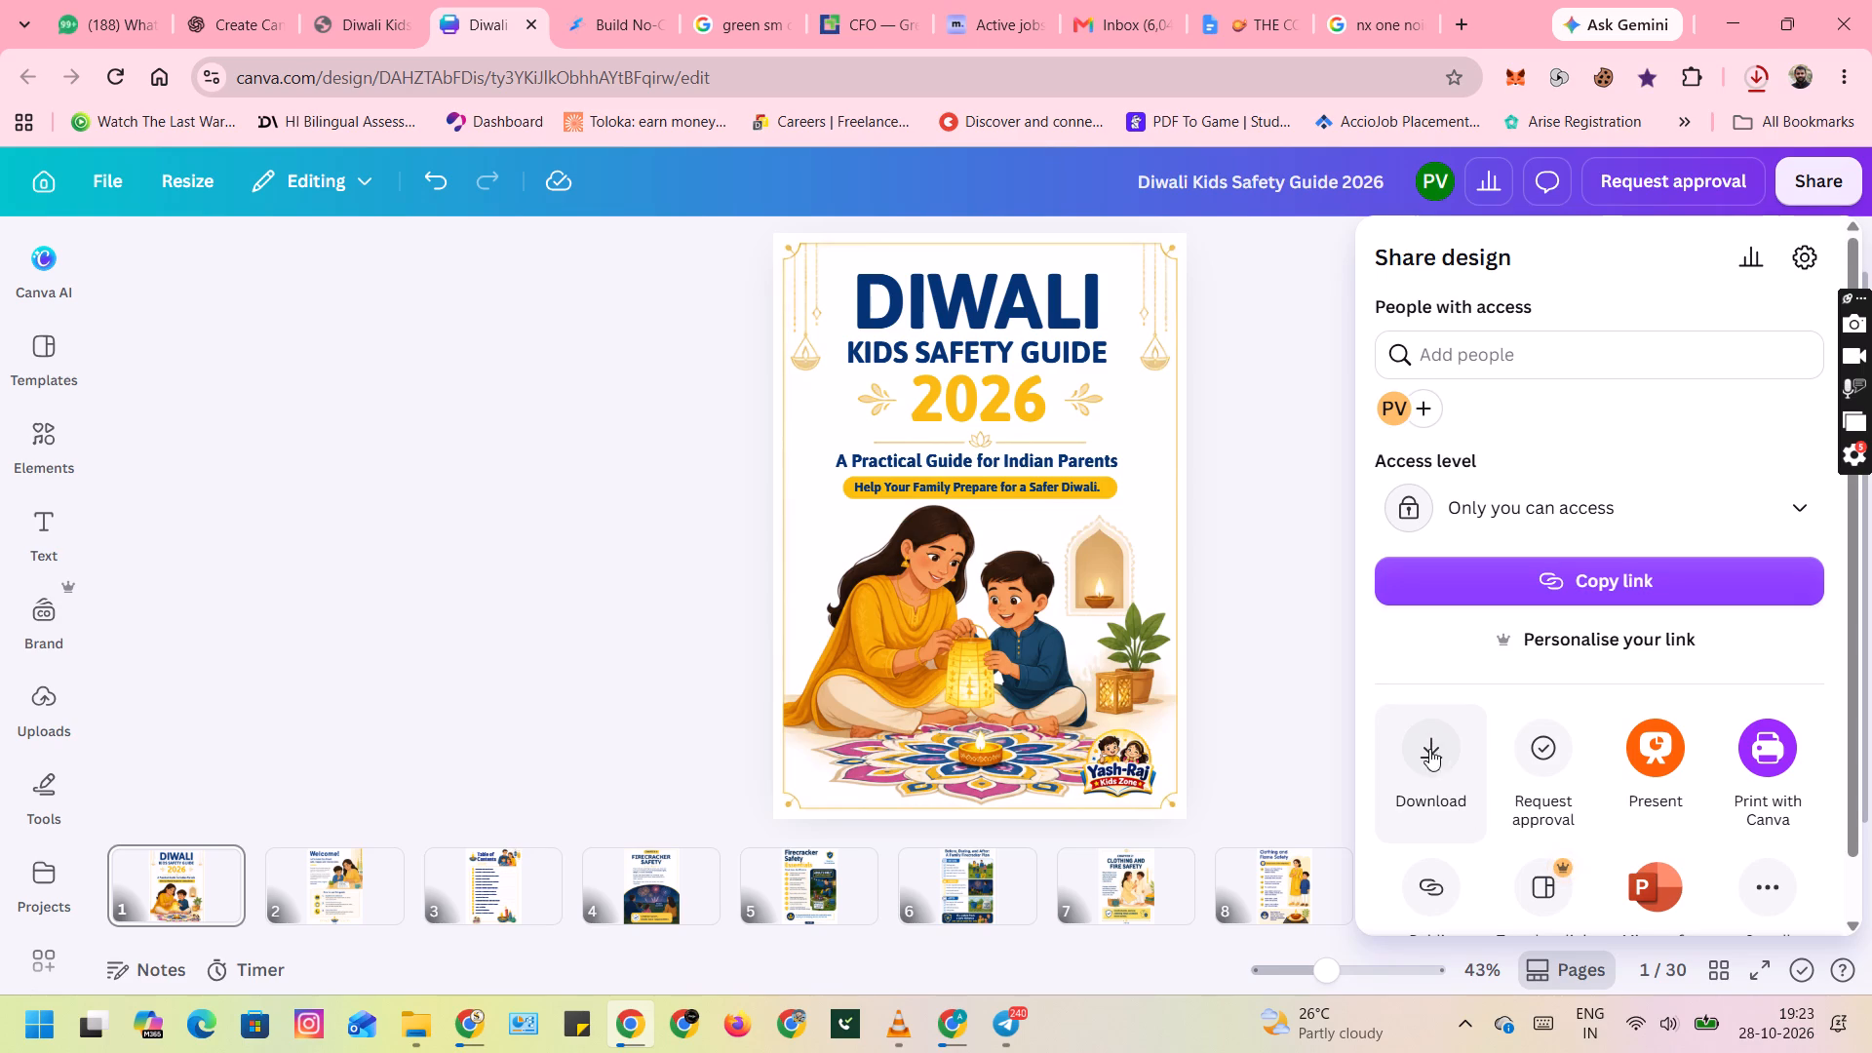
pyautogui.click(1424, 761)
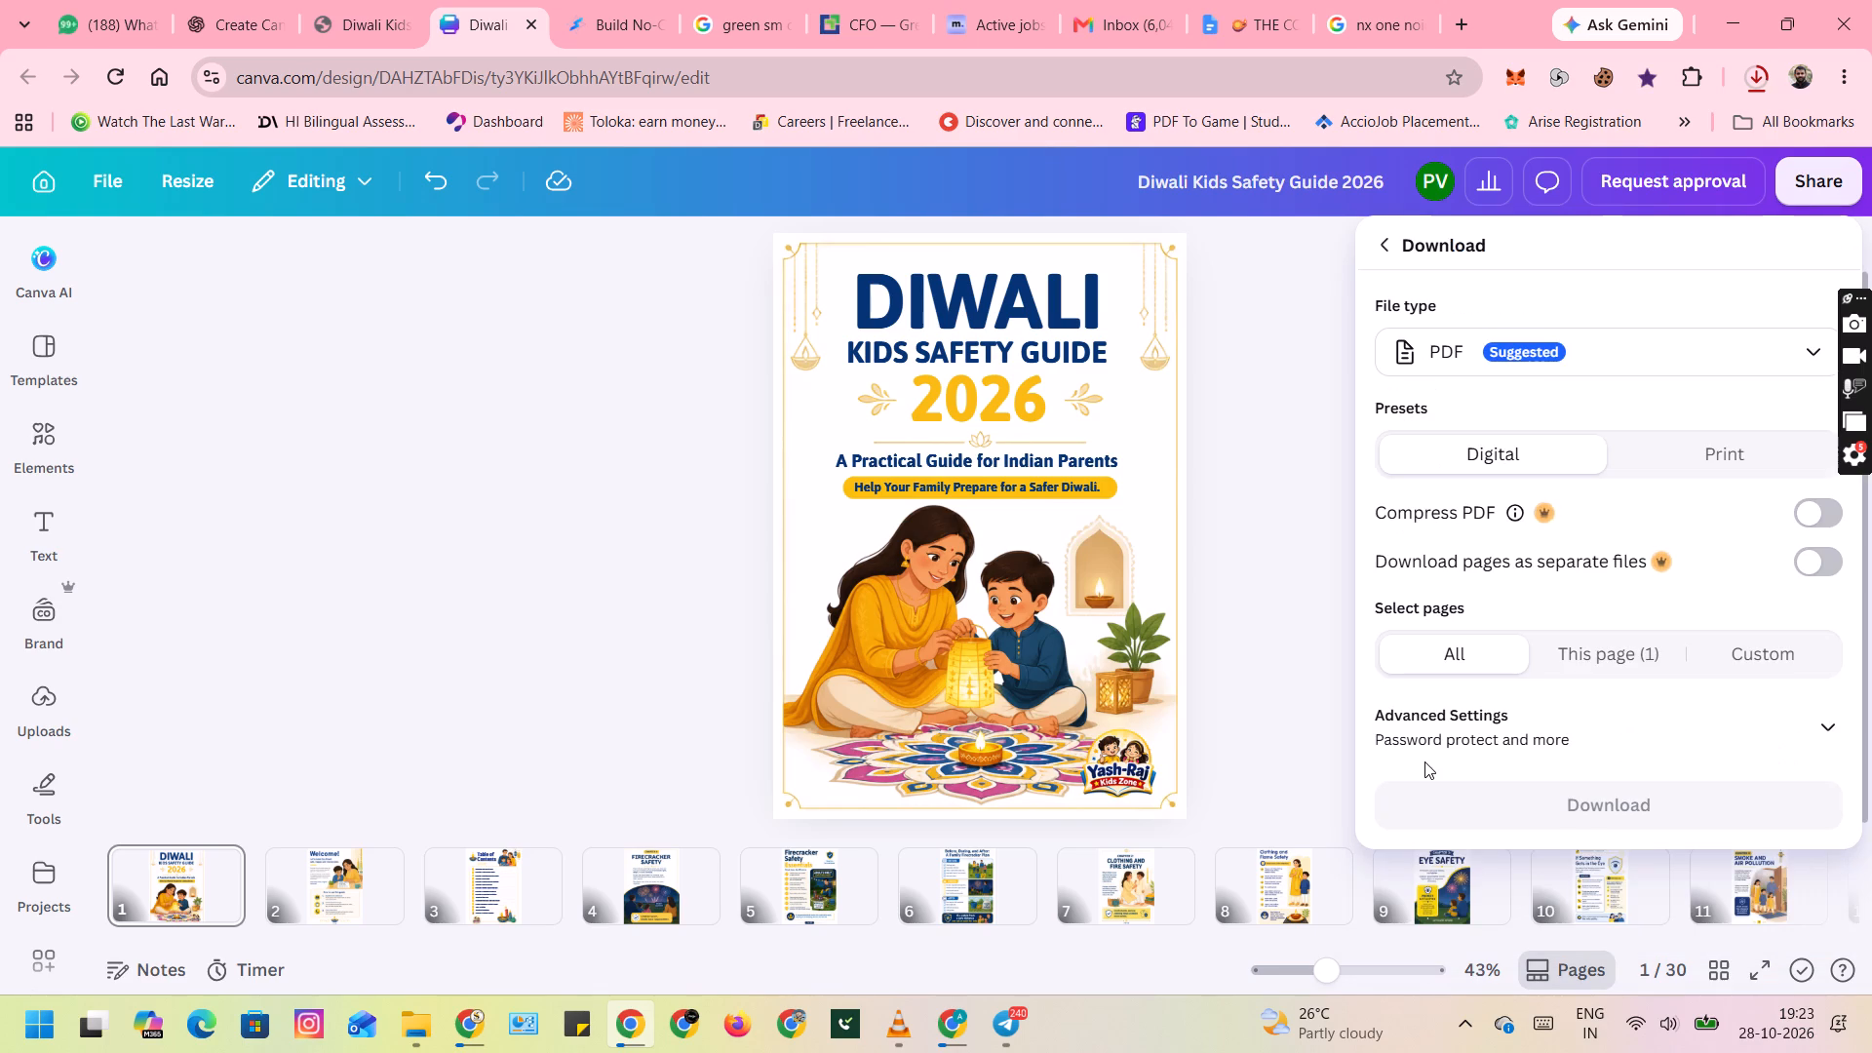
pyautogui.click(1608, 658)
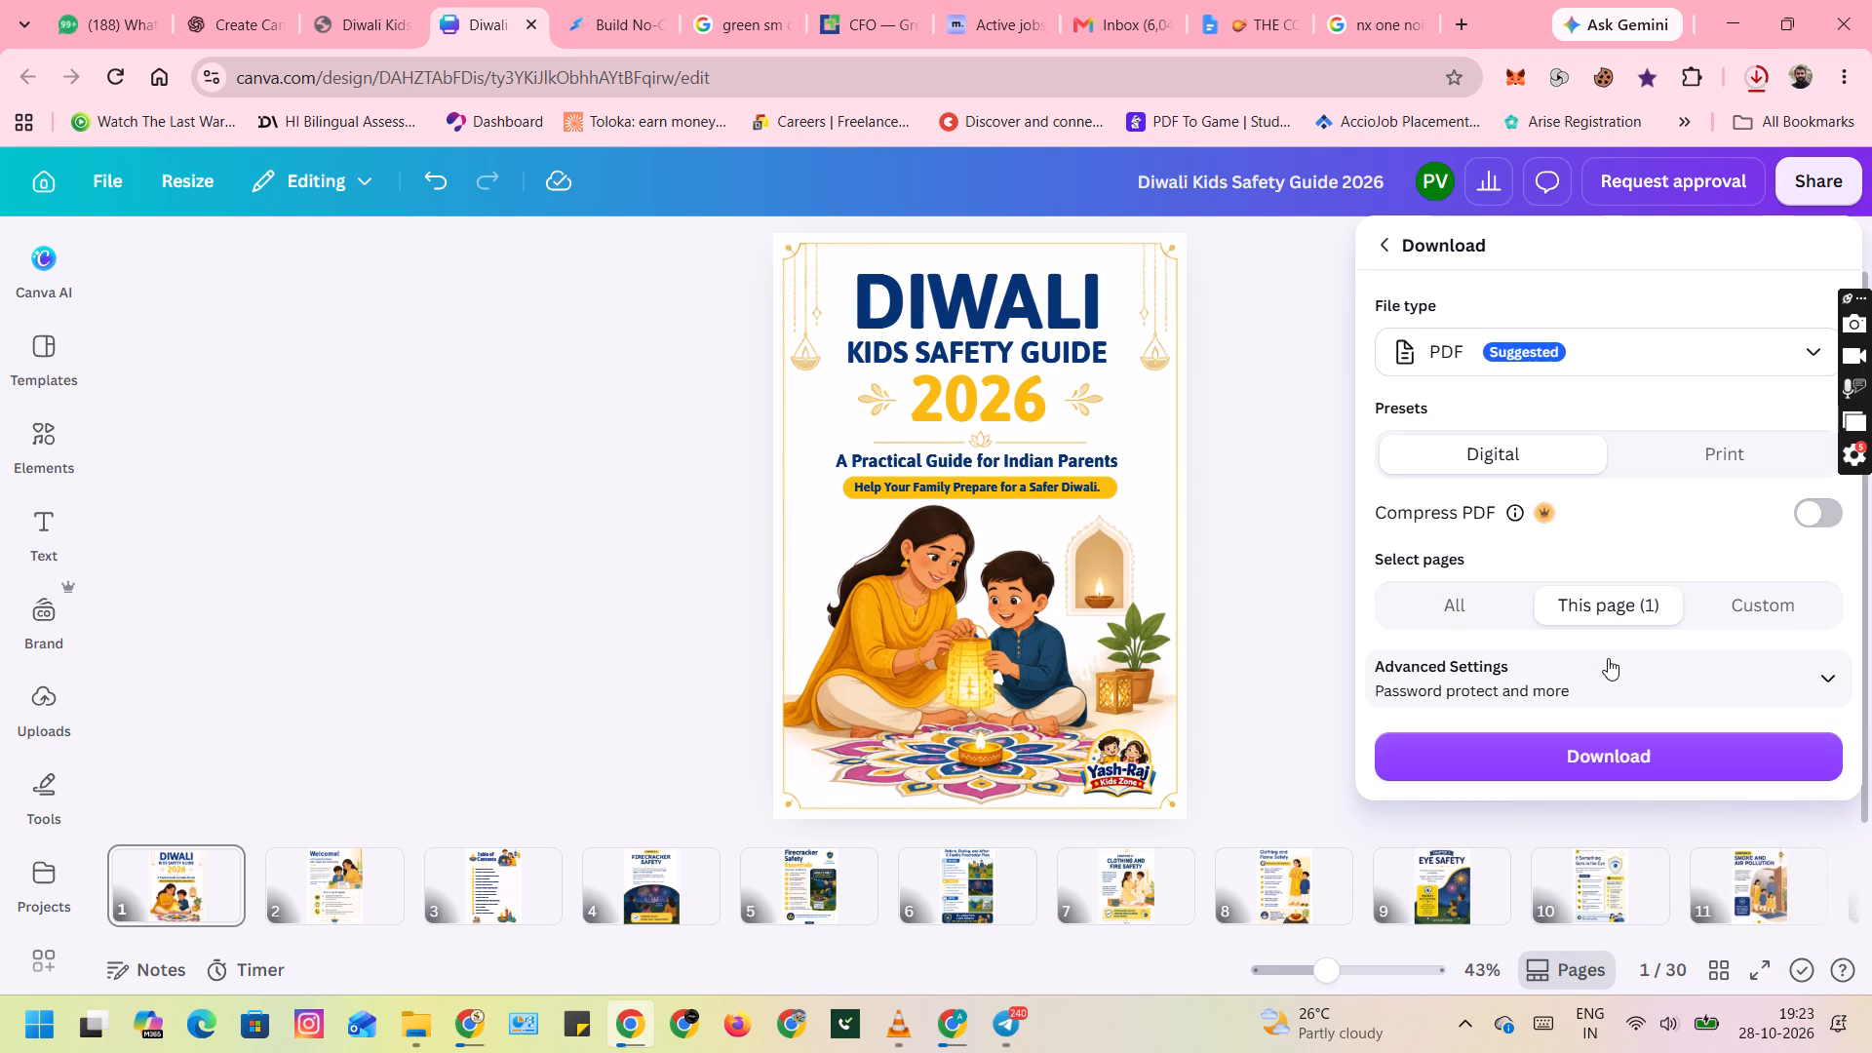
pyautogui.click(1615, 354)
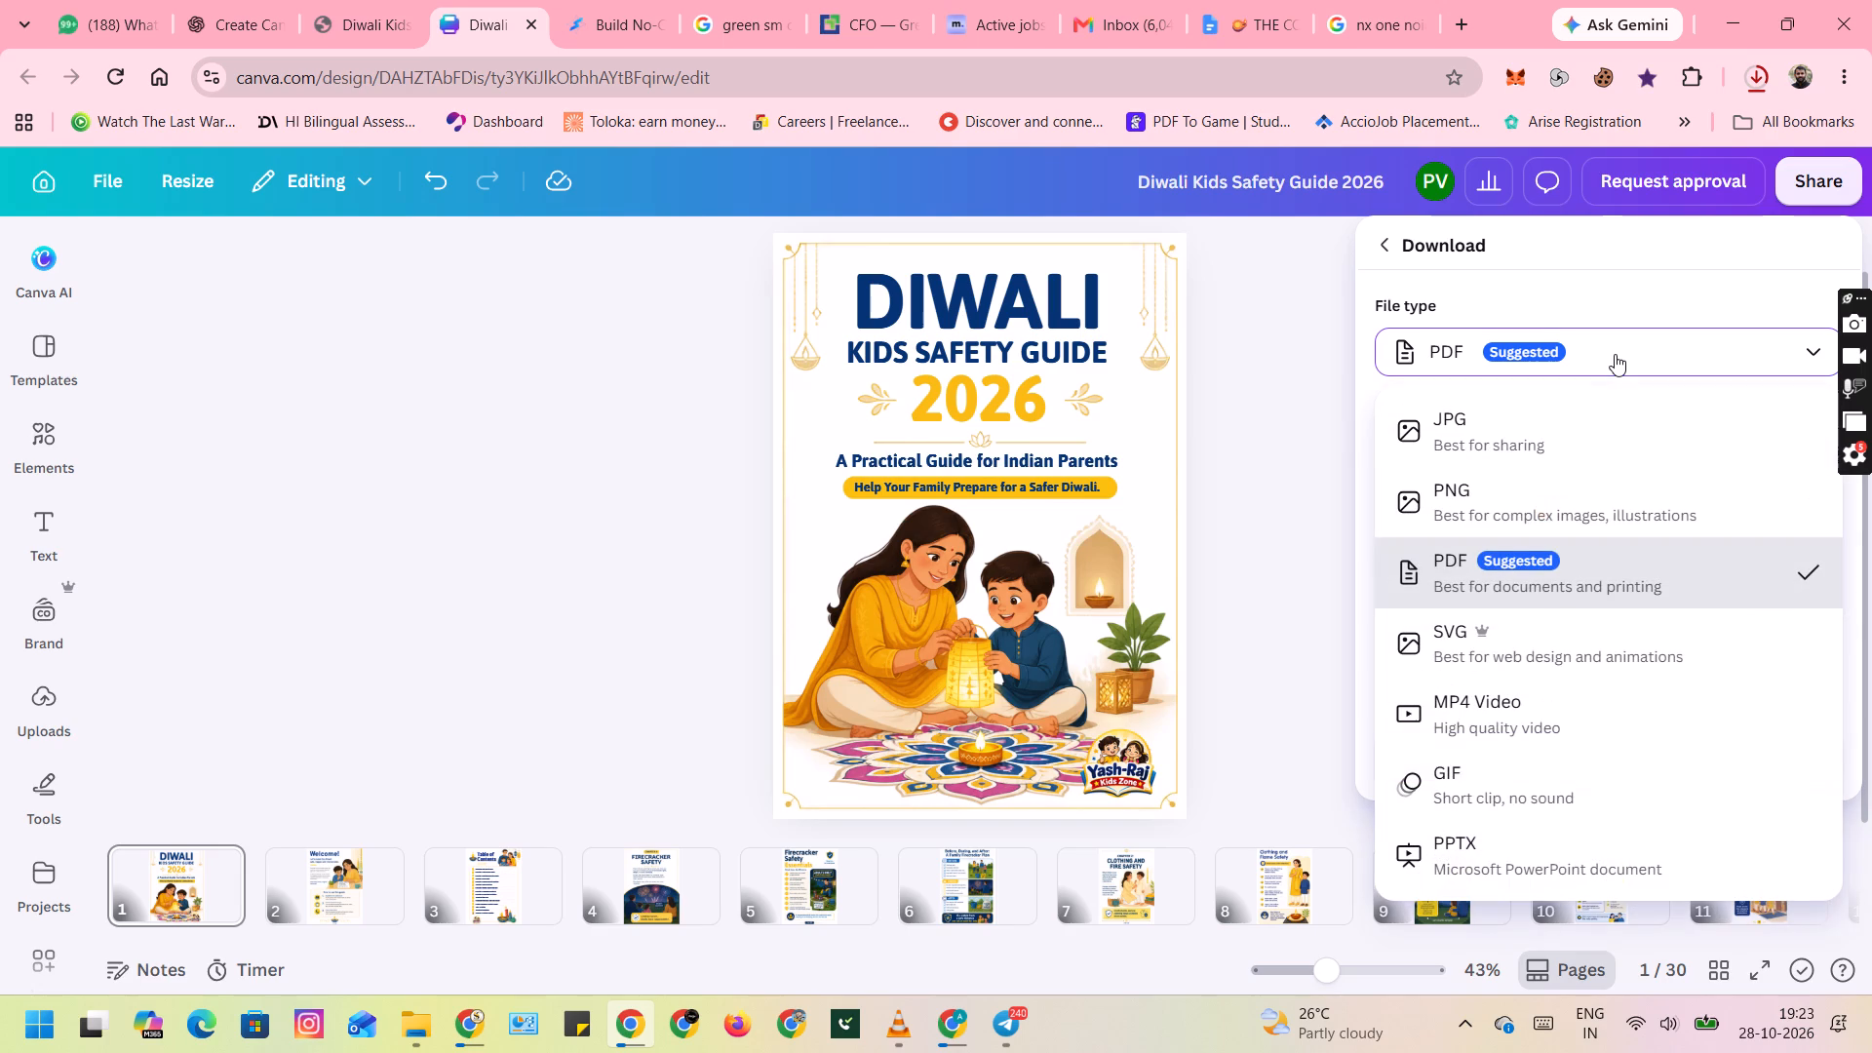
pyautogui.click(1591, 429)
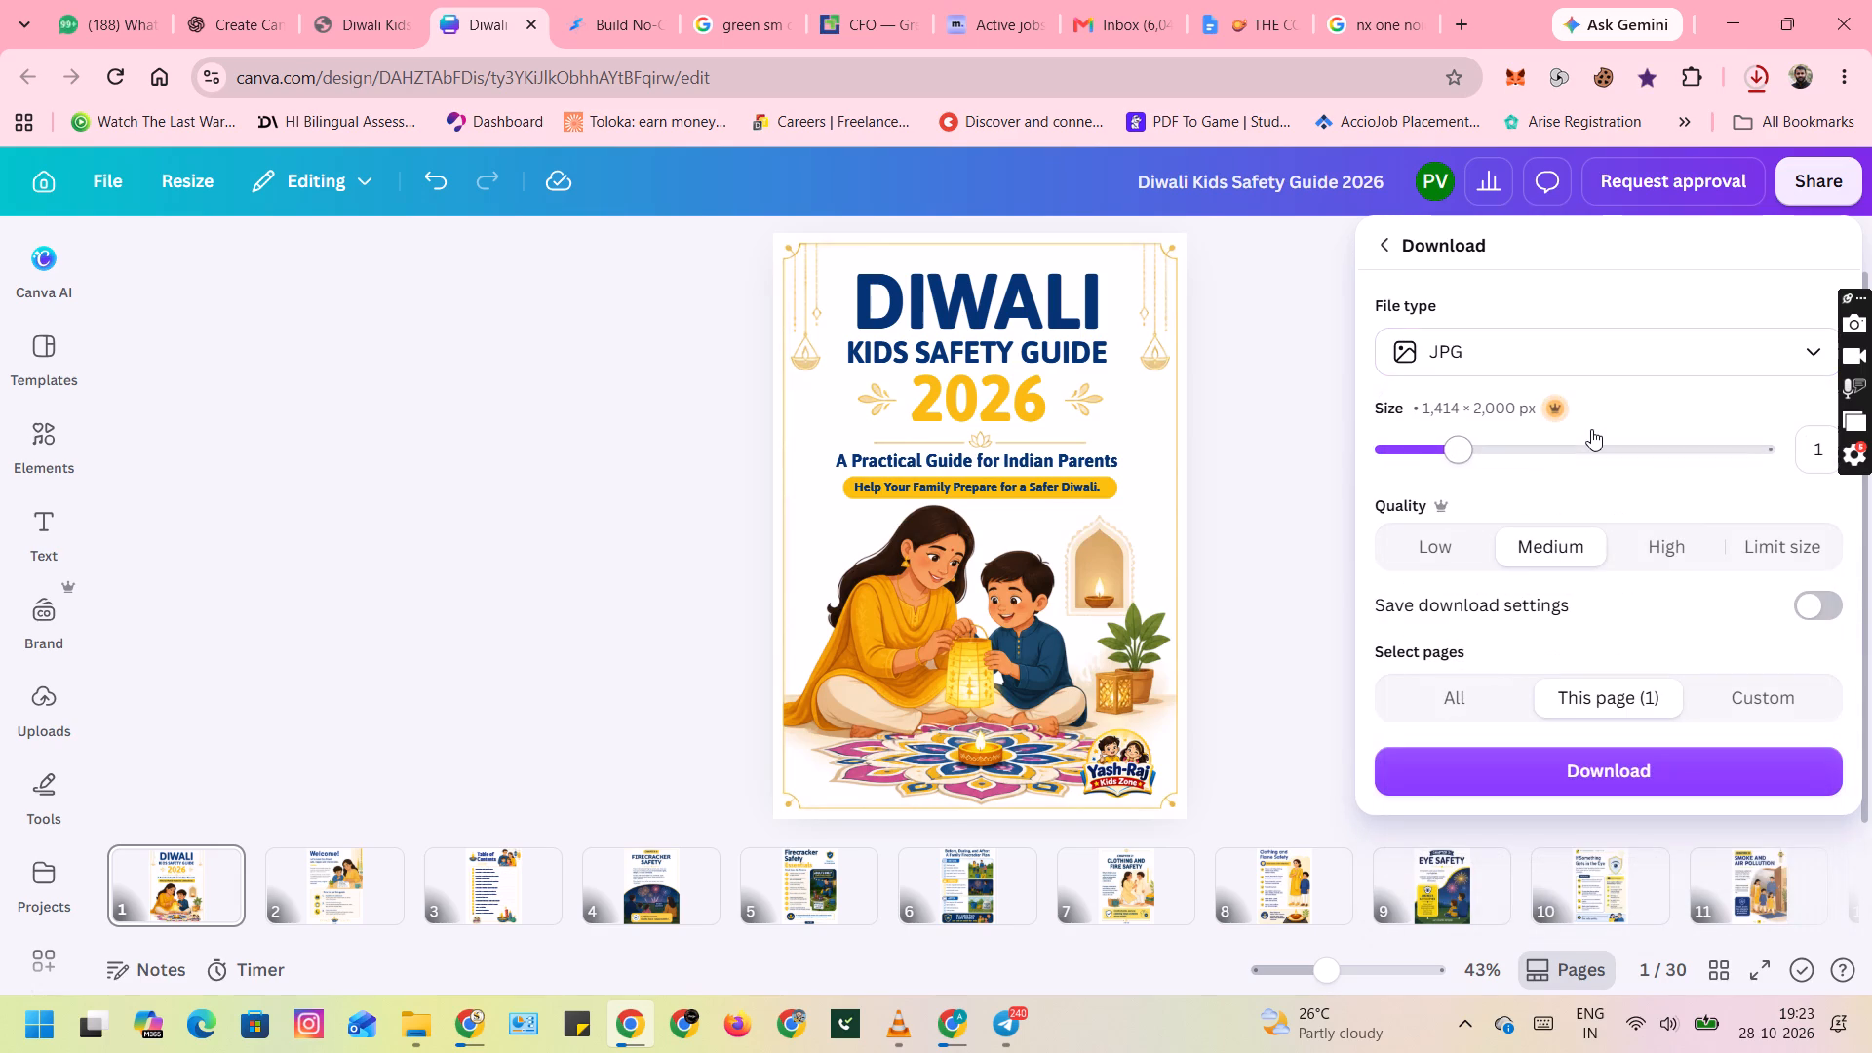
pyautogui.click(1626, 776)
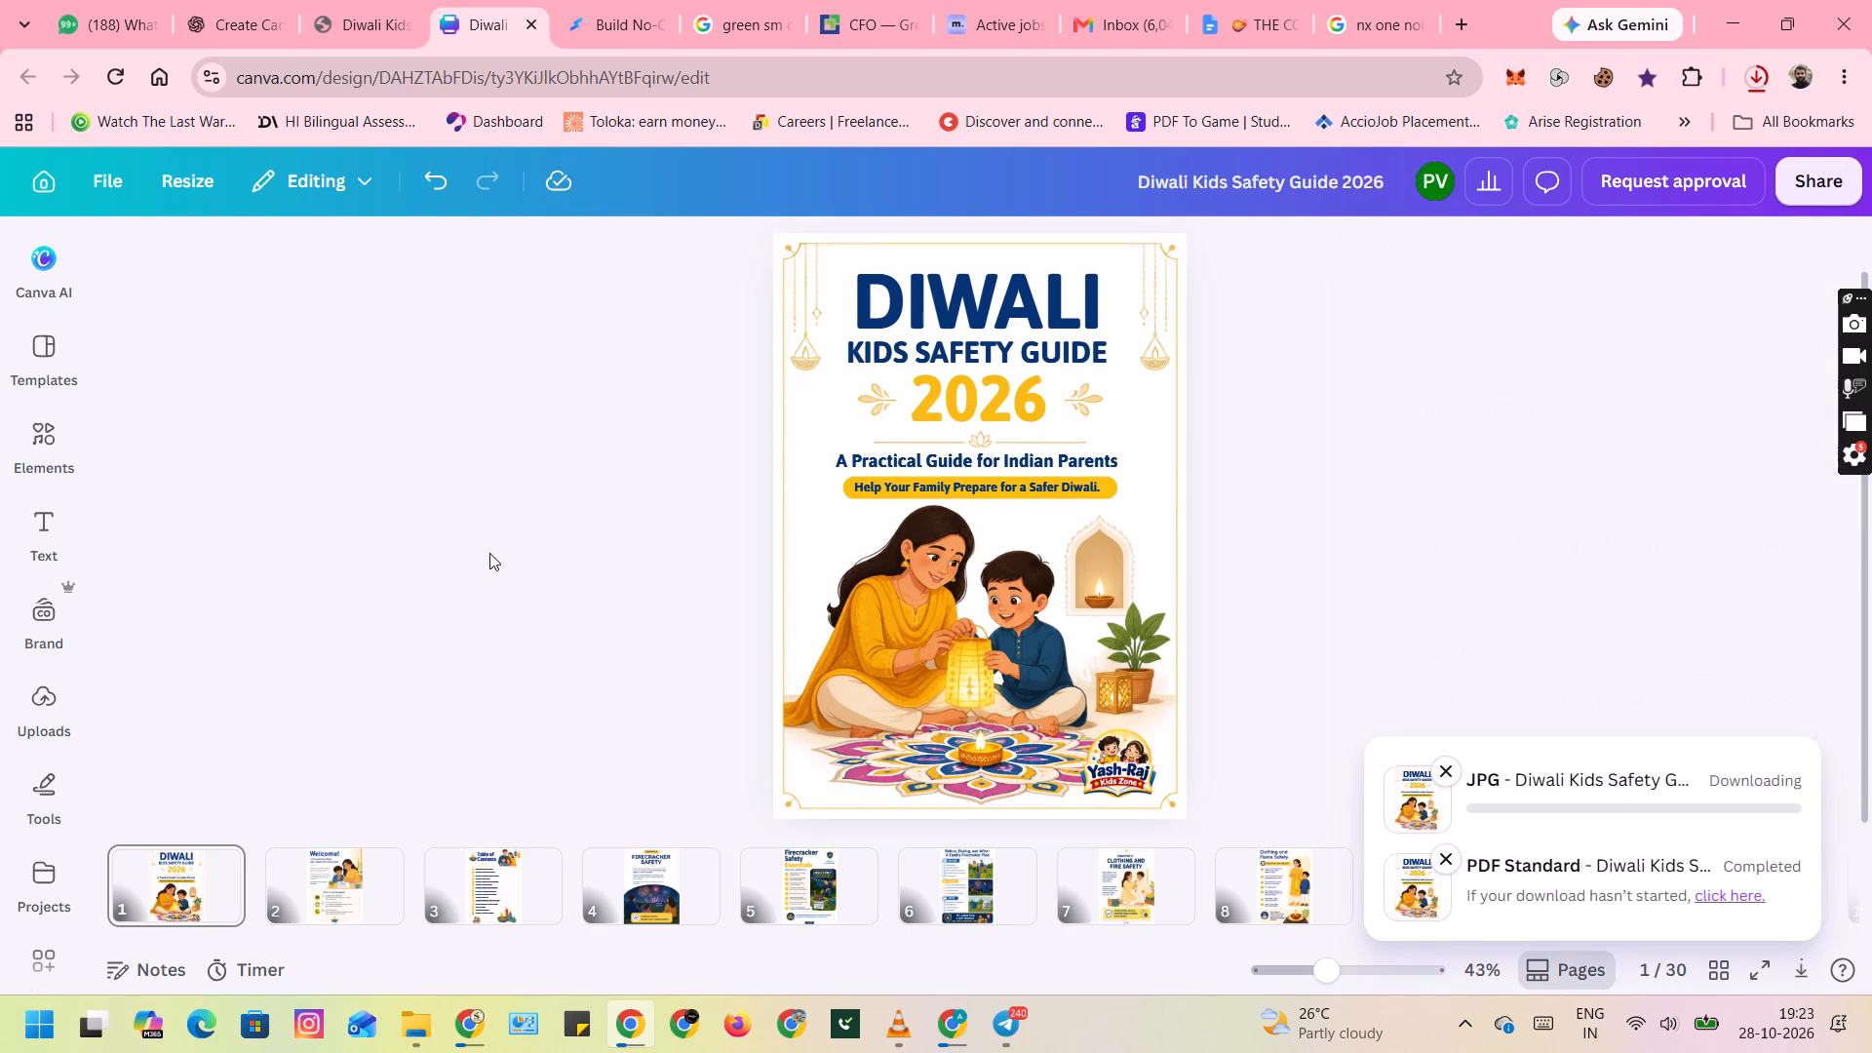